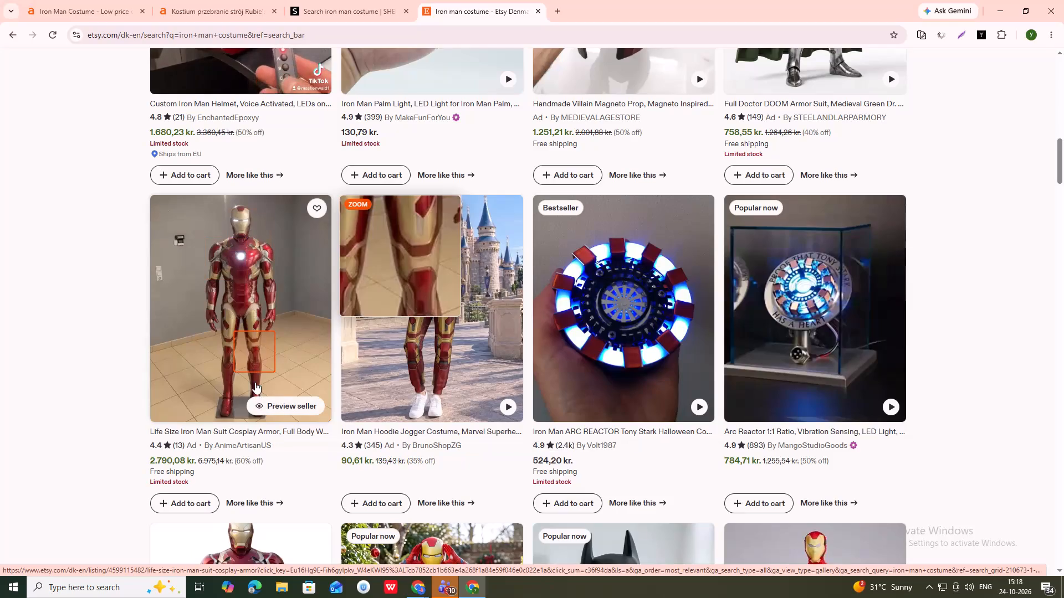
Copy the link of AnimeArtisanUS's sponsored Life Size Iron Man Suit listing into Links cell C101235 of the Manual Detection Records sheet.
{"action": "left_click", "coordinate": [274, 403]}
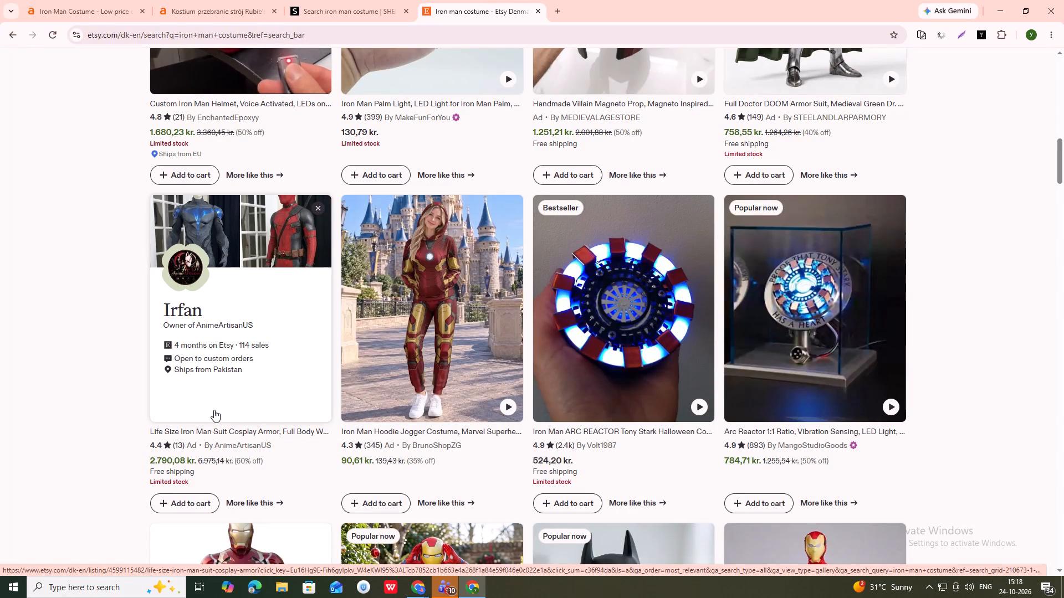
{"action": "right_click", "coordinate": [241, 431]}
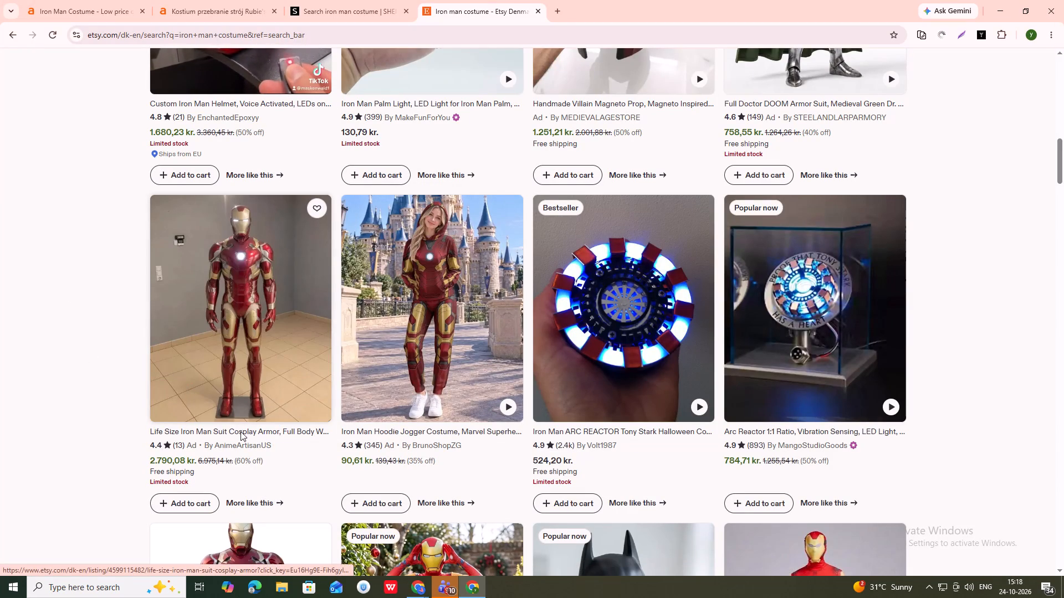
{"action": "left_click", "coordinate": [293, 362]}
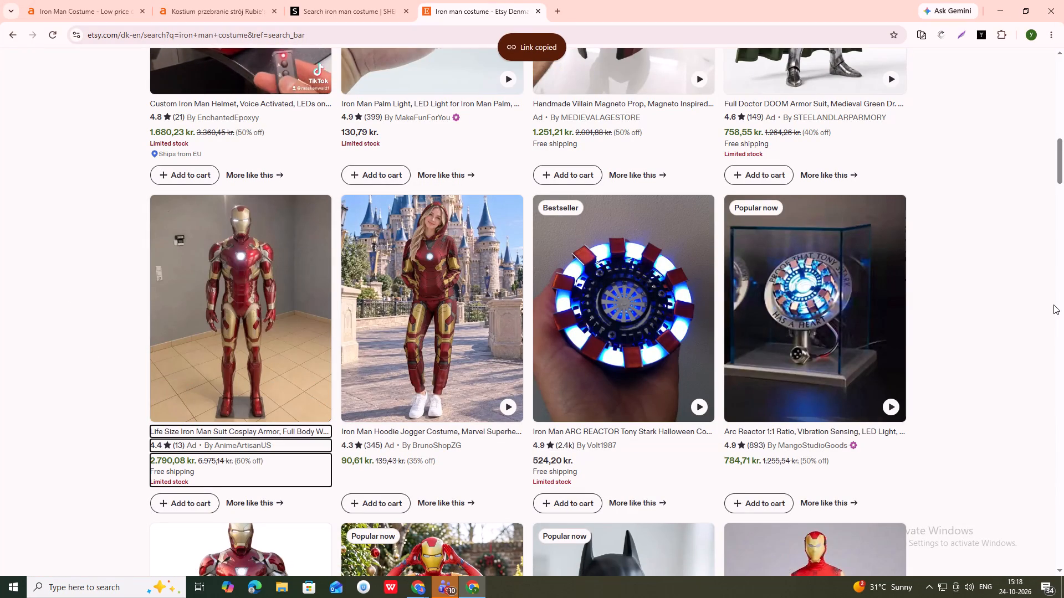
{"action": "key", "text": "alt+Tab"}
{"action": "key", "text": "ctrl+v"}
{"action": "key", "text": "Down"}
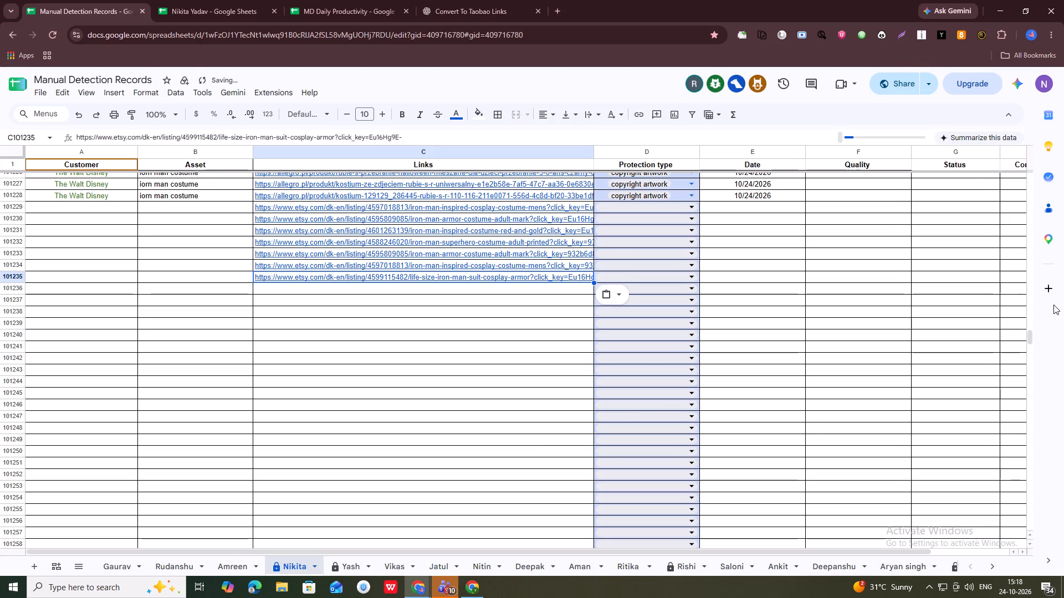
Copy the link of HauntHaven31's Iron Man 3D Armor Cosplay Costume listing on Etsy into Links cell C101236 of the records sheet.
{"action": "key", "text": "alt+Tab"}
{"action": "scroll", "coordinate": [707, 400], "scroll_direction": "down", "scroll_amount": 5}
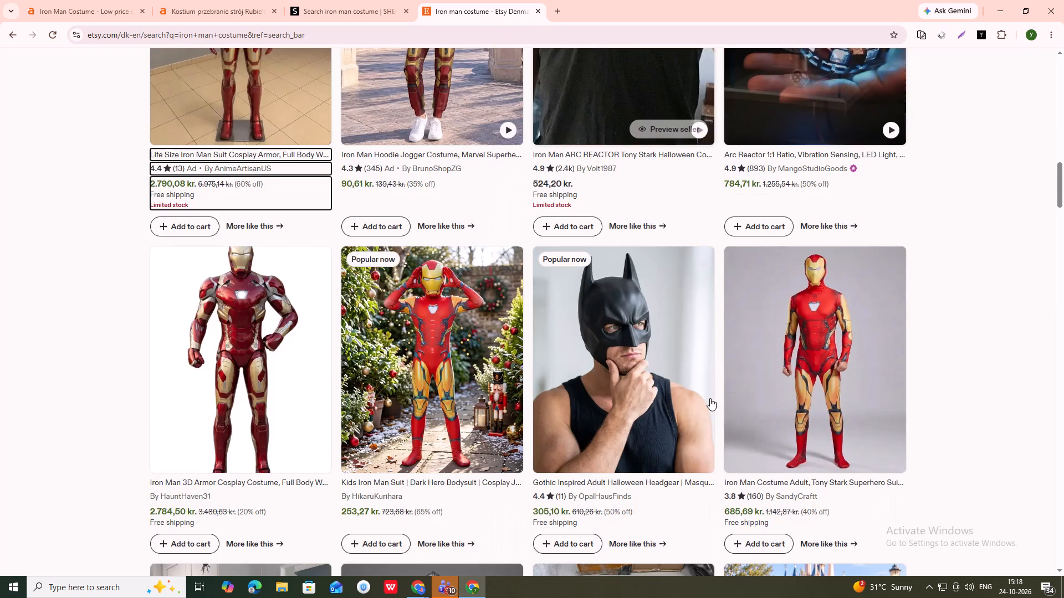
{"action": "right_click", "coordinate": [273, 484]}
{"action": "left_click", "coordinate": [326, 417]}
{"action": "key", "text": "alt+Tab"}
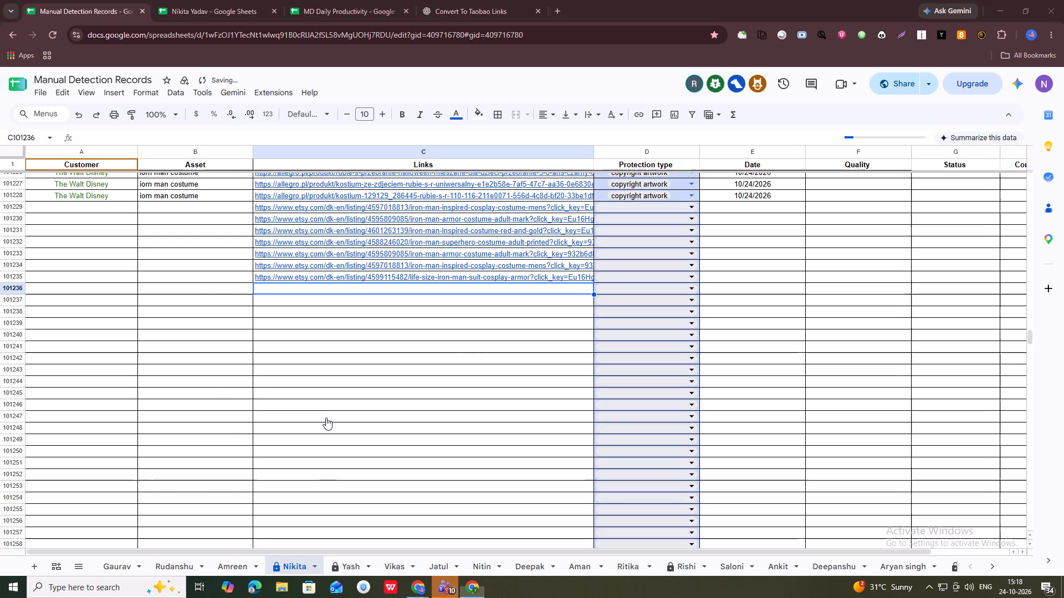
{"action": "key", "text": "ctrl+v"}
{"action": "key", "text": "Down"}
Copy the link of SandyCraftt's Iron Man Costume Adult, Tony Stark listing on Etsy into Links cell C101237 of the records sheet.
{"action": "key", "text": "alt+Tab"}
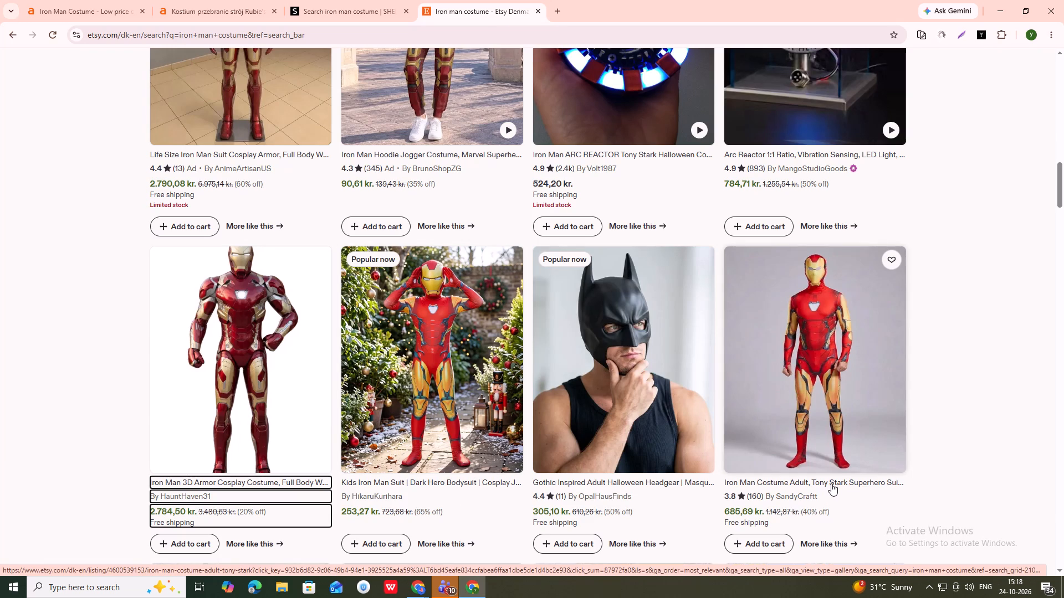
{"action": "scroll", "coordinate": [831, 483], "scroll_direction": "down", "scroll_amount": 5}
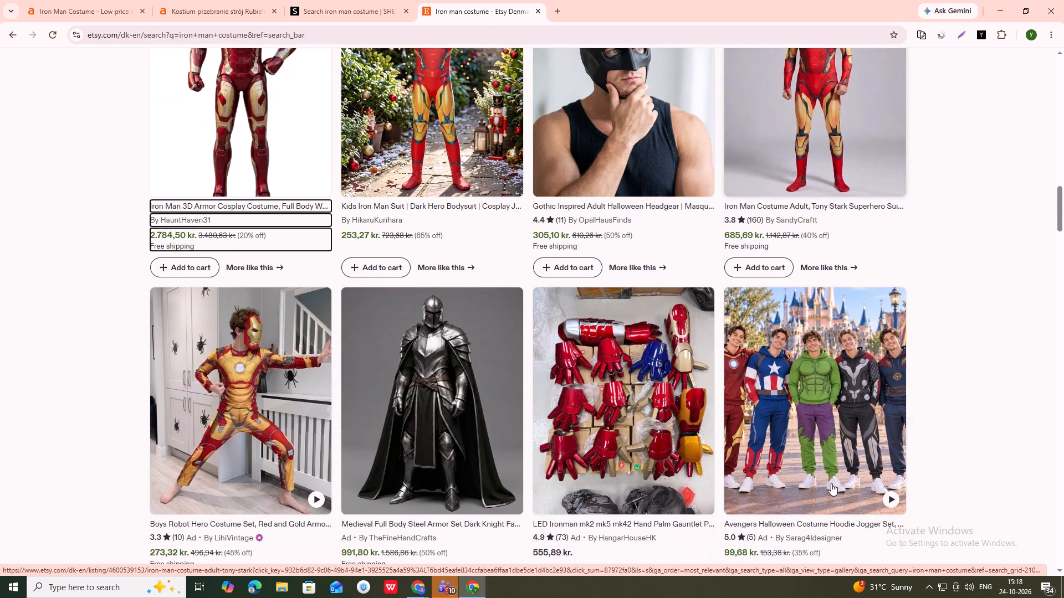
{"action": "right_click", "coordinate": [817, 208]}
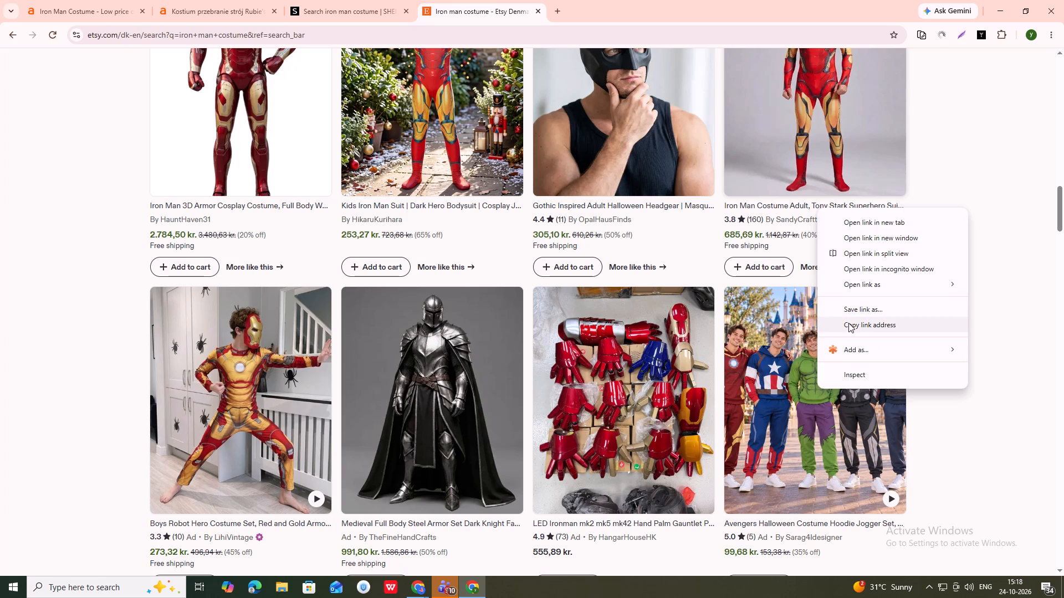
{"action": "left_click", "coordinate": [848, 323]}
{"action": "key", "text": "alt+Tab"}
{"action": "key", "text": "ctrl+v"}
{"action": "key", "text": "Down"}
Copy the link of HauntHaven31's Iron Man MK85 Wearable Cosplay Suit listing on Etsy into Links cell C101238 of the records sheet.
{"action": "key", "text": "alt+Tab"}
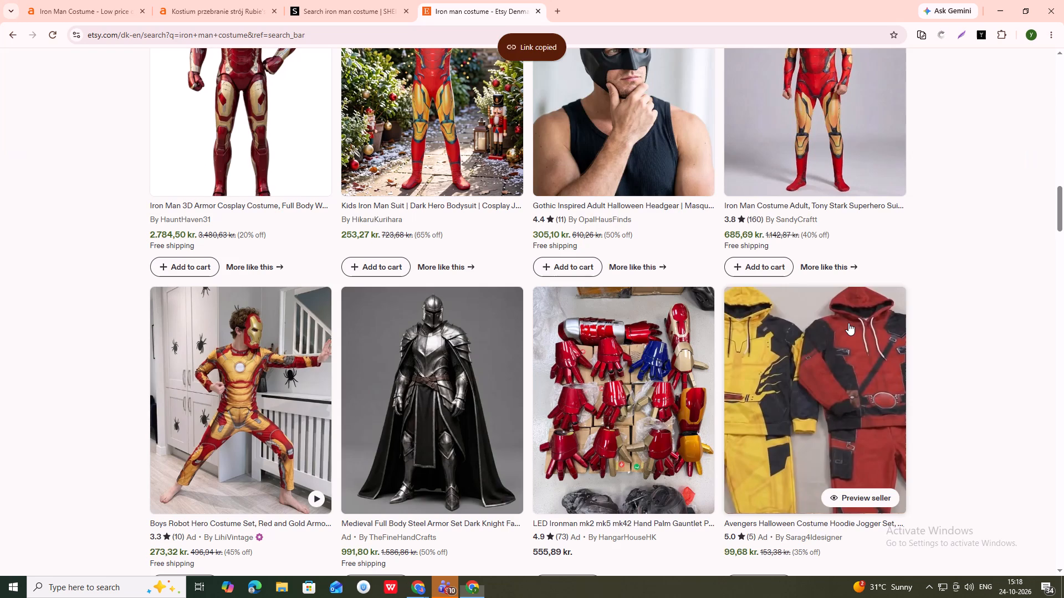
{"action": "scroll", "coordinate": [835, 317], "scroll_direction": "up", "scroll_amount": 3}
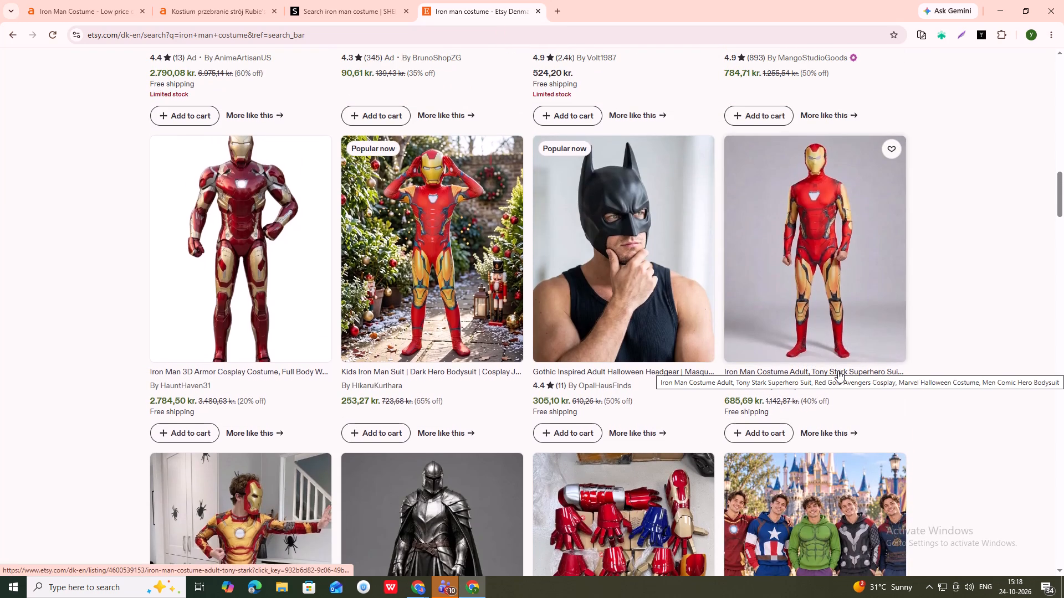
{"action": "scroll", "coordinate": [838, 370], "scroll_direction": "down", "scroll_amount": 4}
{"action": "scroll", "coordinate": [641, 473], "scroll_direction": "down", "scroll_amount": 5}
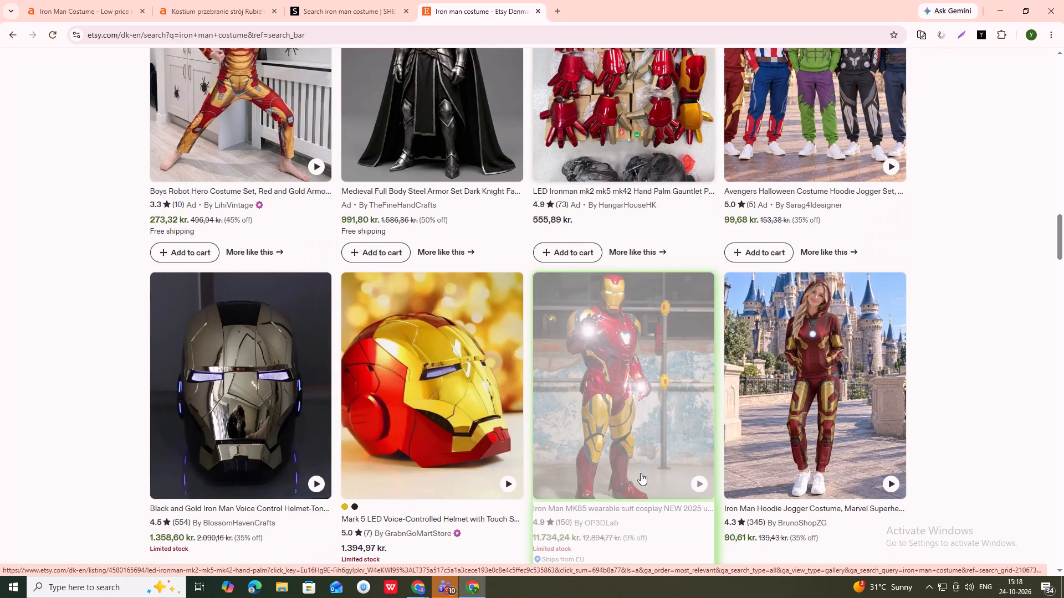
{"action": "scroll", "coordinate": [541, 473], "scroll_direction": "down", "scroll_amount": 4}
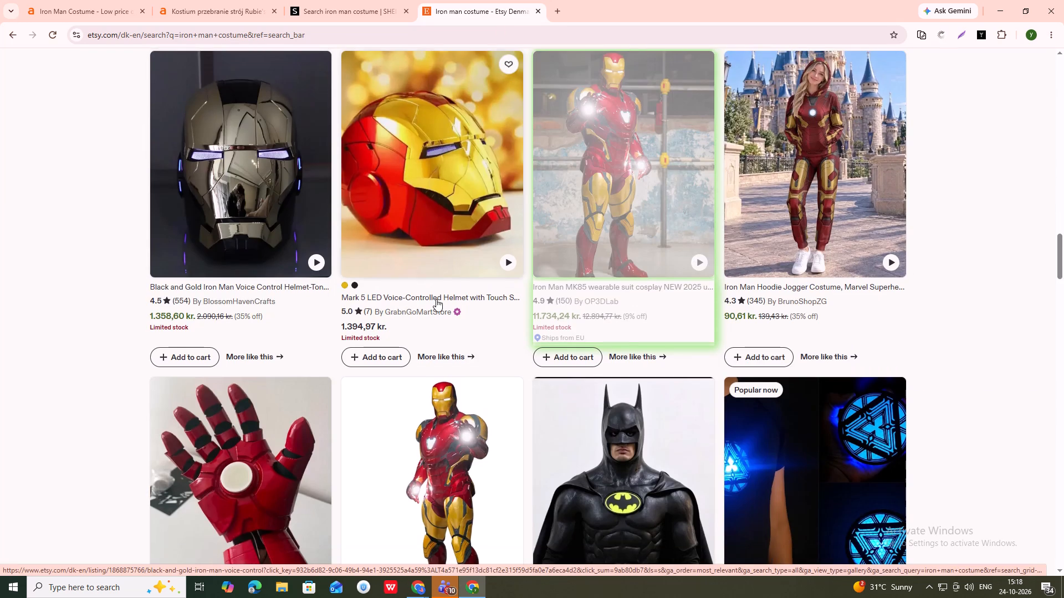
{"action": "scroll", "coordinate": [456, 303], "scroll_direction": "down", "scroll_amount": 4}
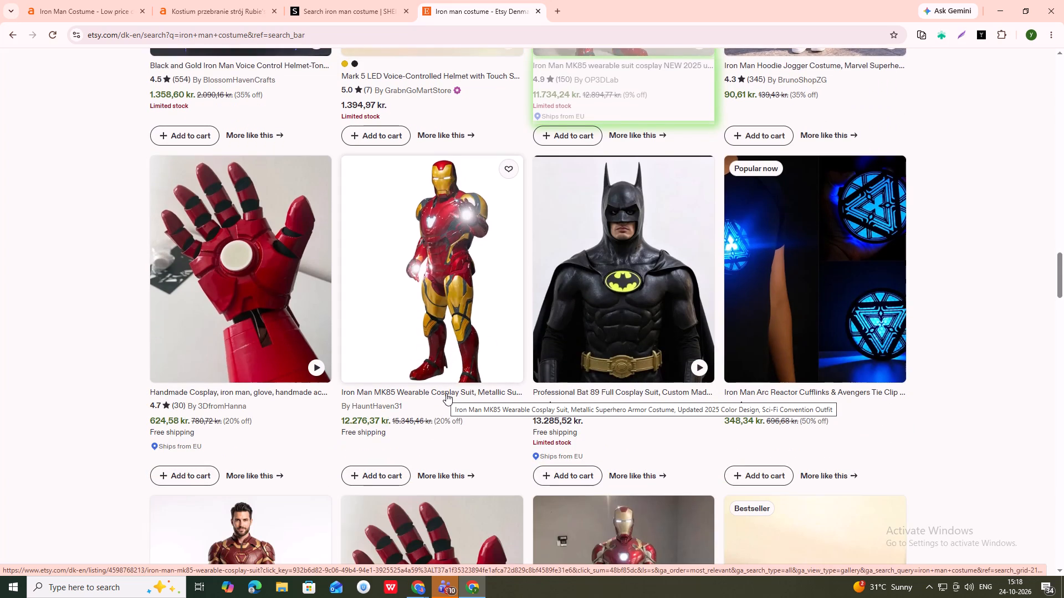
{"action": "right_click", "coordinate": [446, 393]}
{"action": "left_click", "coordinate": [475, 512]}
{"action": "key", "text": "alt+Tab"}
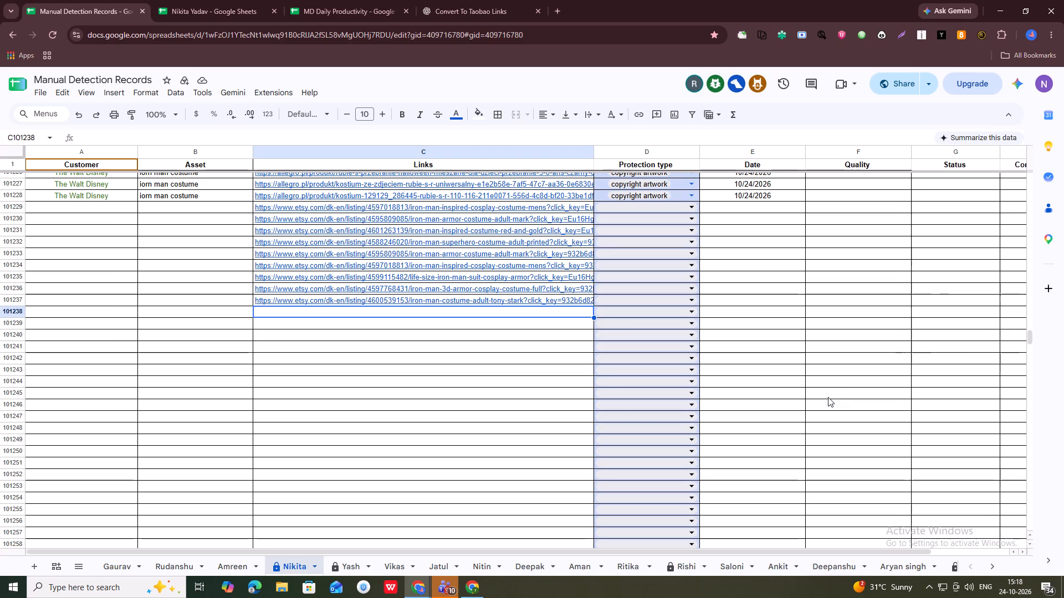
{"action": "key", "text": "ctrl+v"}
{"action": "key", "text": "Down"}
Copy the link of AnimeArtisanUS's non-sponsored Life Size Iron Man Suit listing on Etsy into Links cell C101239 of the records sheet.
{"action": "key", "text": "alt+Tab"}
{"action": "scroll", "coordinate": [765, 410], "scroll_direction": "down", "scroll_amount": 6}
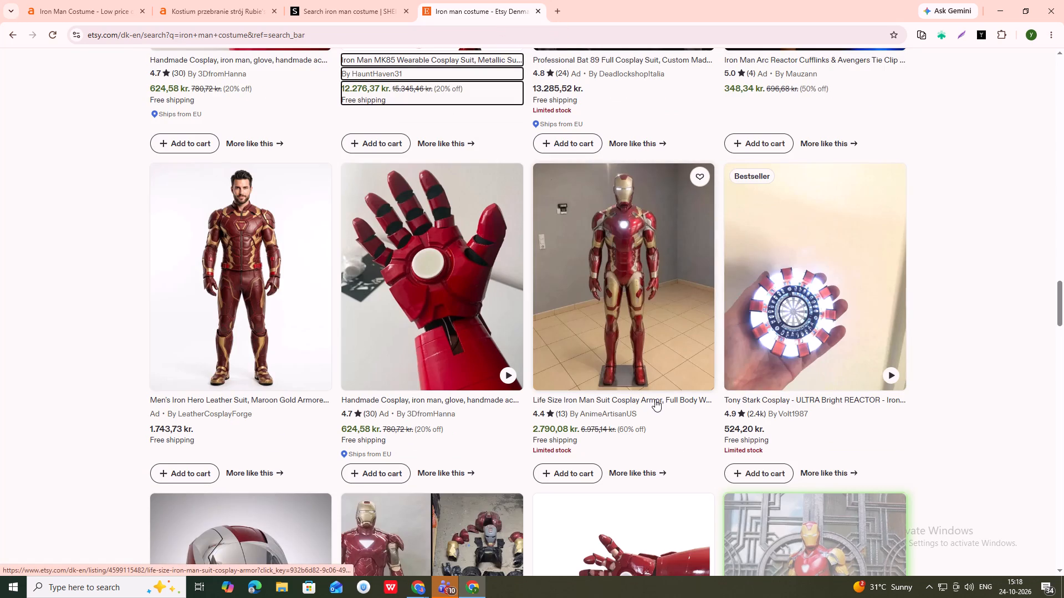
{"action": "right_click", "coordinate": [655, 399]}
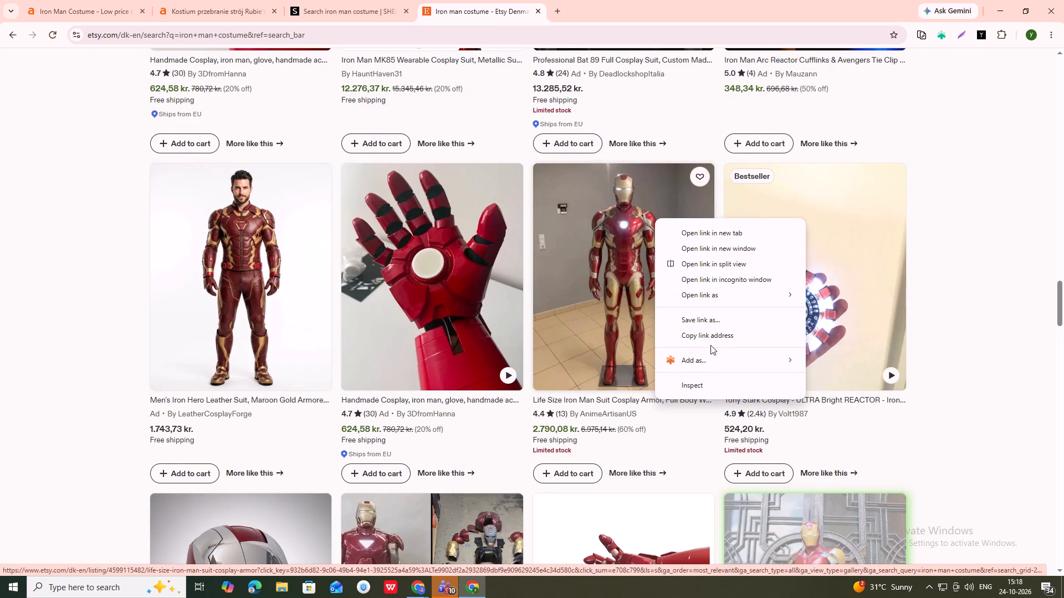
{"action": "left_click", "coordinate": [712, 334]}
{"action": "key", "text": "alt+Tab"}
{"action": "key", "text": "ctrl+v"}
{"action": "key", "text": "Down"}
Copy the link of TheCostumeAtelierFR's Kids Iron Man Costume listing on Etsy into Links cell C101240 of the records sheet.
{"action": "key", "text": "alt+Tab"}
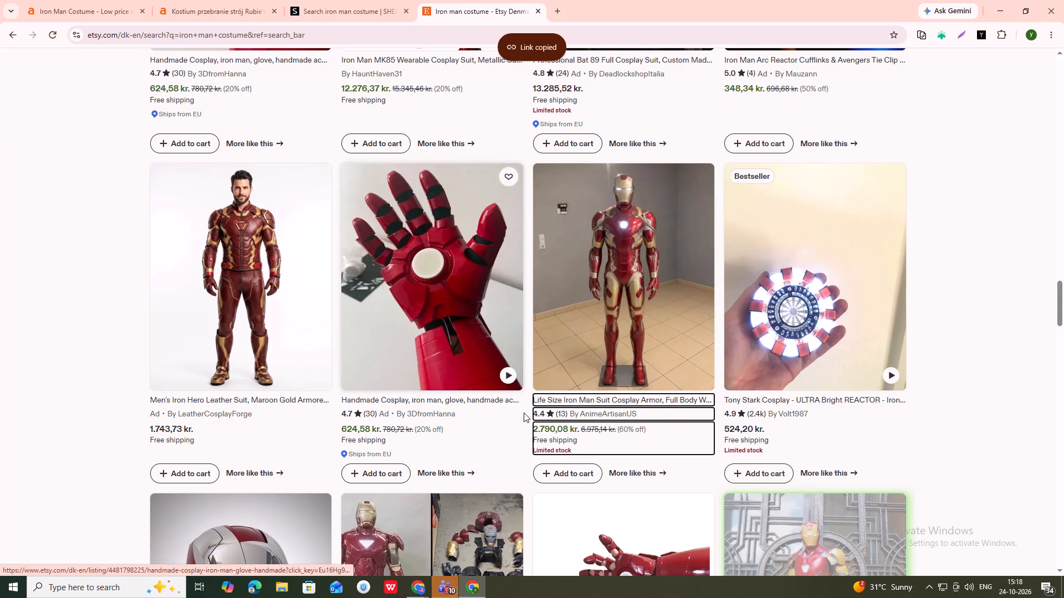
{"action": "scroll", "coordinate": [525, 411], "scroll_direction": "down", "scroll_amount": 6}
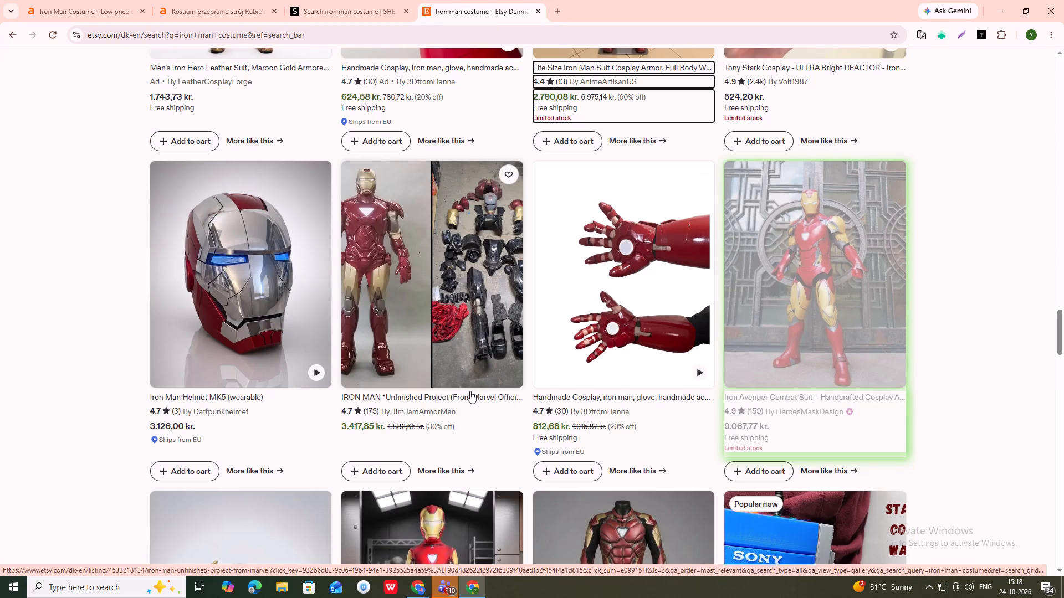
{"action": "scroll", "coordinate": [625, 388], "scroll_direction": "down", "scroll_amount": 5}
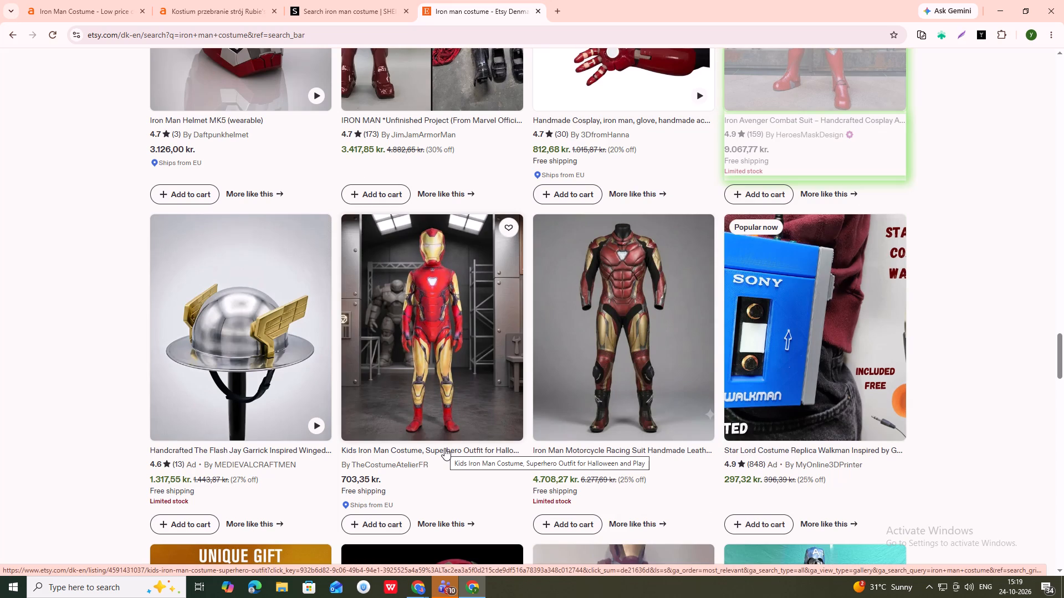
{"action": "right_click", "coordinate": [444, 448]}
{"action": "left_click", "coordinate": [495, 383]}
{"action": "key", "text": "alt+Tab"}
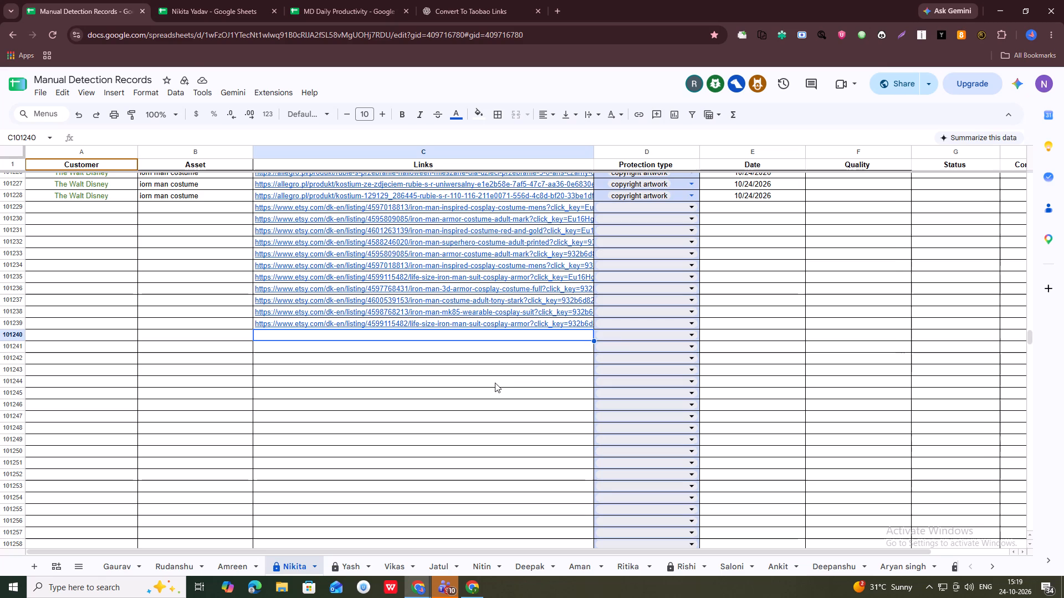
{"action": "key", "text": "ctrl+v"}
{"action": "key", "text": "Down"}
Review the rest of the Etsy iron man costume results page for further costume listings to record.
{"action": "key", "text": "alt+Tab"}
{"action": "key", "text": "Down"}
{"action": "scroll", "coordinate": [495, 383], "scroll_direction": "down", "scroll_amount": 6}
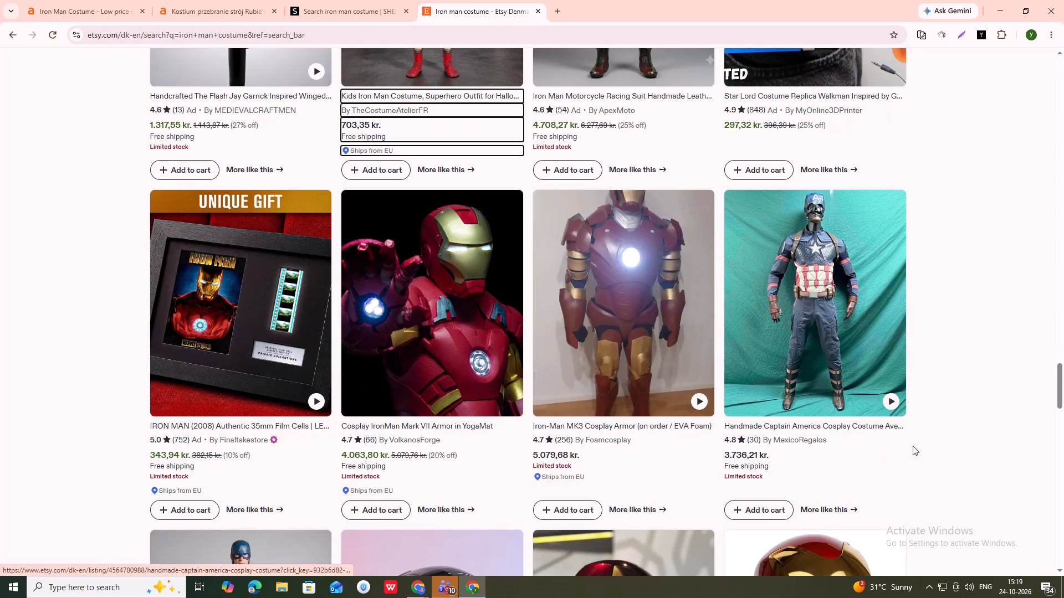
{"action": "scroll", "coordinate": [892, 436], "scroll_direction": "down", "scroll_amount": 5}
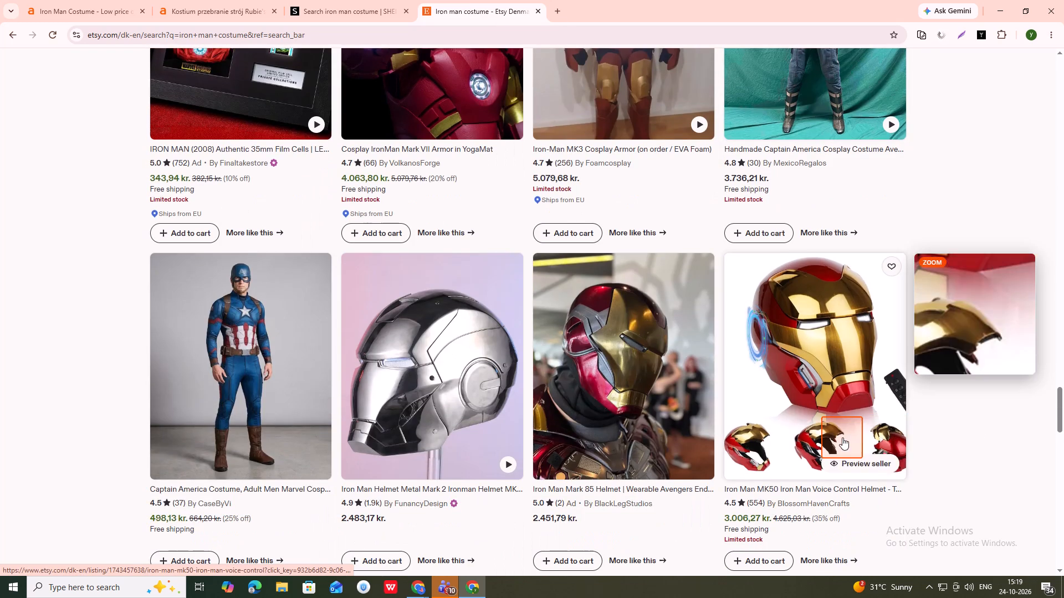
{"action": "scroll", "coordinate": [842, 437], "scroll_direction": "down", "scroll_amount": 6}
{"action": "scroll", "coordinate": [683, 433], "scroll_direction": "up", "scroll_amount": 4}
{"action": "scroll", "coordinate": [683, 432], "scroll_direction": "down", "scroll_amount": 6}
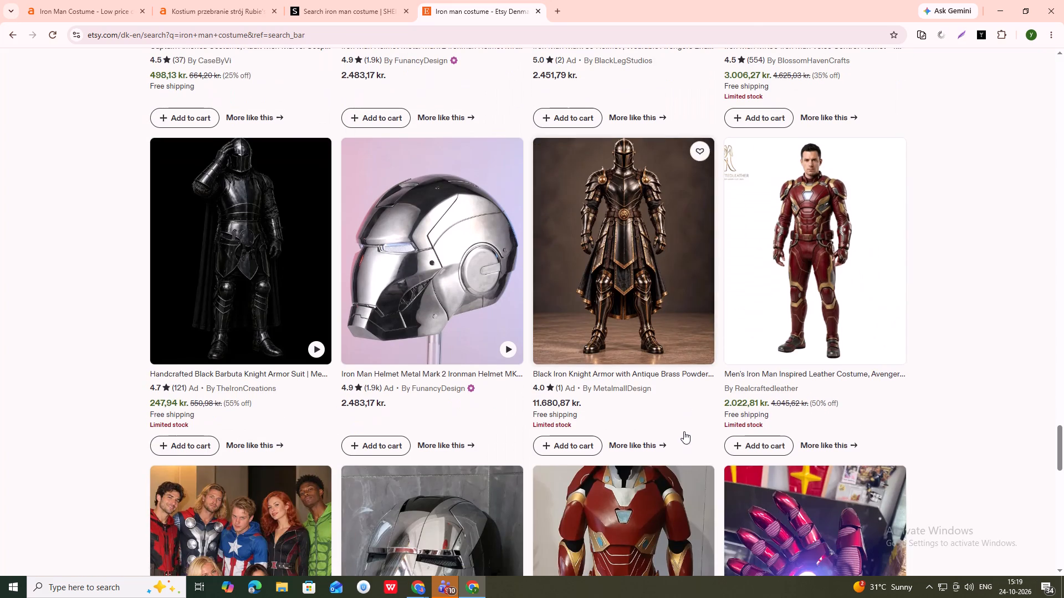
{"action": "scroll", "coordinate": [784, 413], "scroll_direction": "down", "scroll_amount": 6}
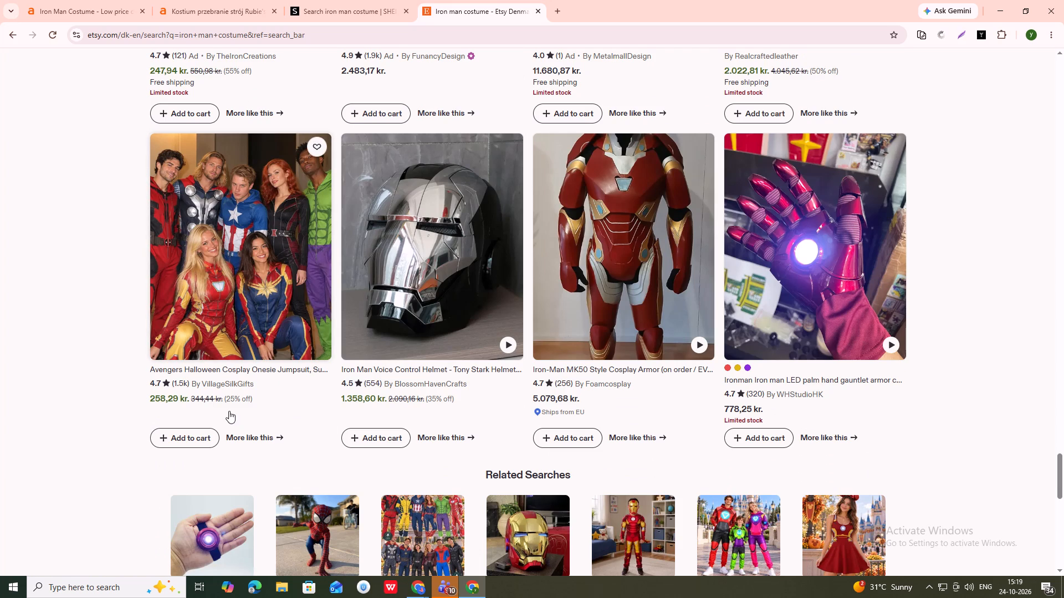
{"action": "scroll", "coordinate": [593, 405], "scroll_direction": "down", "scroll_amount": 4}
{"action": "scroll", "coordinate": [568, 441], "scroll_direction": "up", "scroll_amount": 5}
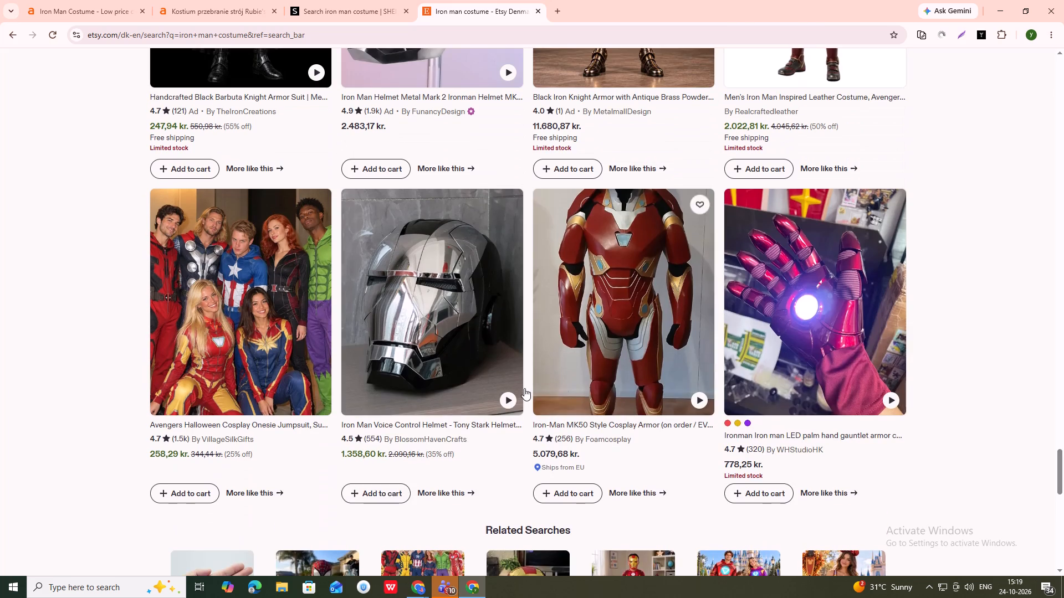
Switch to the browser window with Etsy's captain america costume search and examine the first results page for listings that are not highlighted.
{"action": "key", "text": "alt+Tab"}
{"action": "key", "text": "alt+Tab"}
{"action": "scroll", "coordinate": [775, 416], "scroll_direction": "down", "scroll_amount": 2}
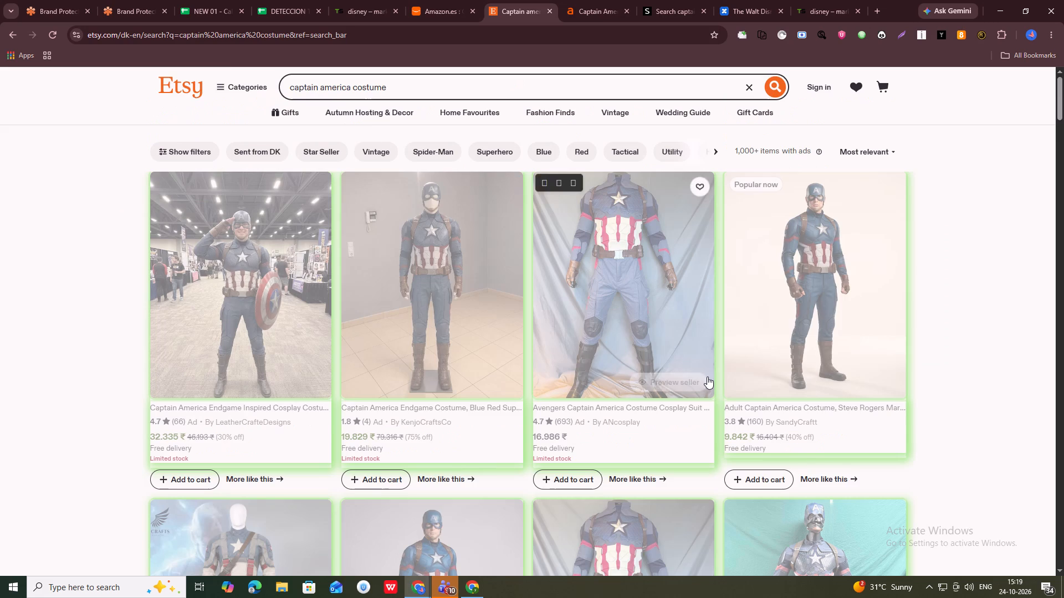
{"action": "scroll", "coordinate": [707, 377], "scroll_direction": "down", "scroll_amount": 3}
{"action": "scroll", "coordinate": [779, 404], "scroll_direction": "down", "scroll_amount": 8}
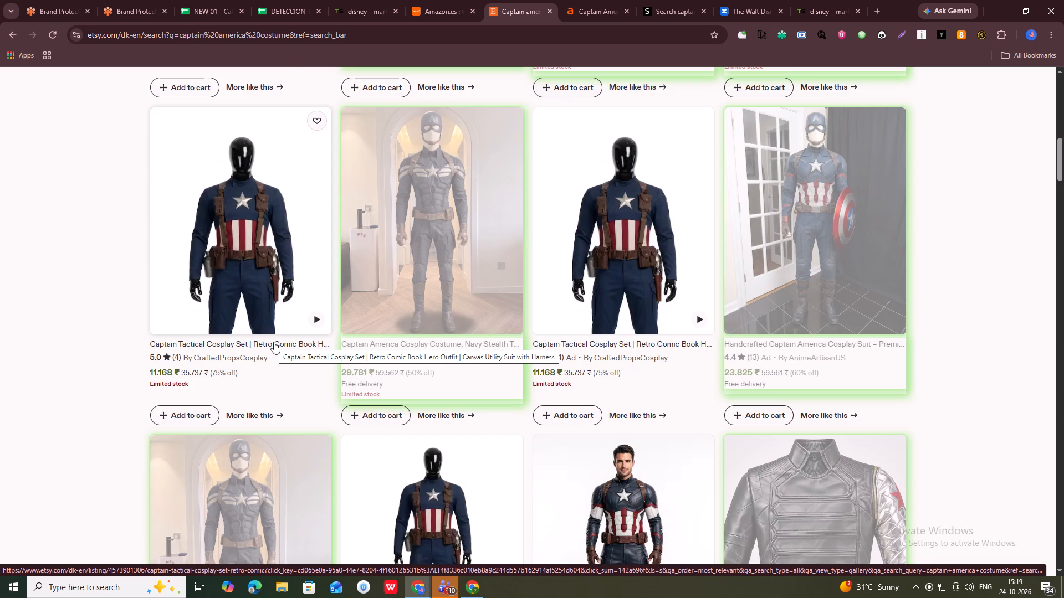
{"action": "scroll", "coordinate": [594, 437], "scroll_direction": "down", "scroll_amount": 4}
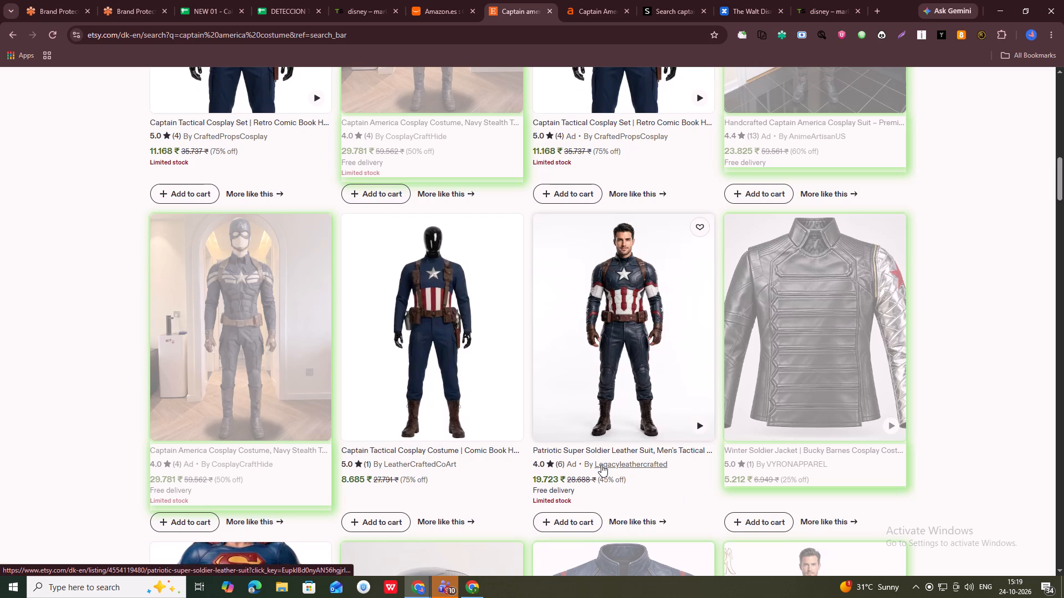
{"action": "scroll", "coordinate": [601, 465], "scroll_direction": "down", "scroll_amount": 16}
{"action": "scroll", "coordinate": [575, 438], "scroll_direction": "down", "scroll_amount": 16}
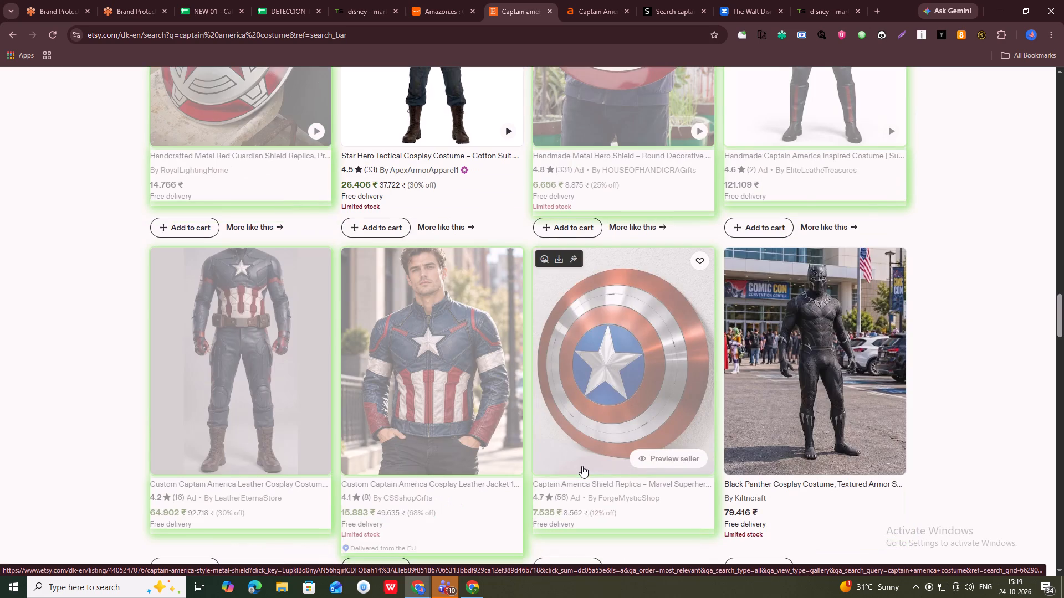
{"action": "scroll", "coordinate": [582, 466], "scroll_direction": "down", "scroll_amount": 10}
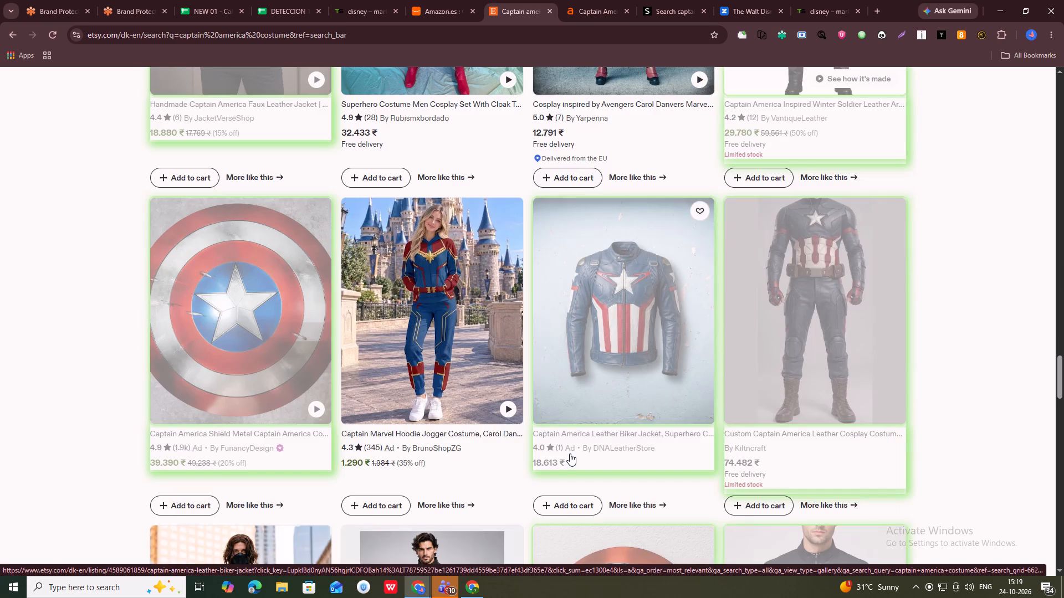
{"action": "scroll", "coordinate": [570, 453], "scroll_direction": "down", "scroll_amount": 20}
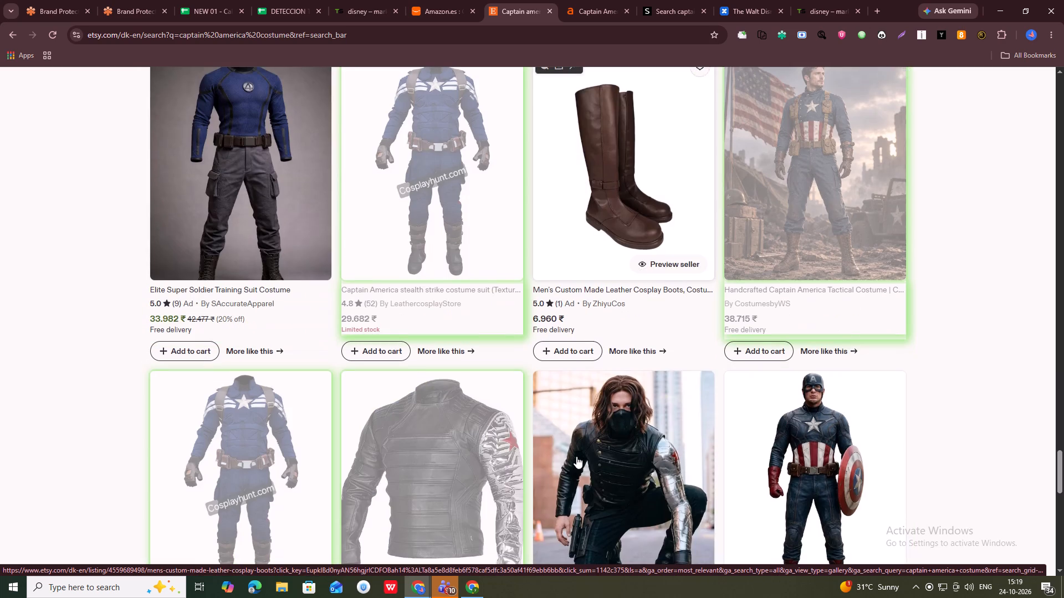
{"action": "scroll", "coordinate": [576, 456], "scroll_direction": "down", "scroll_amount": 8}
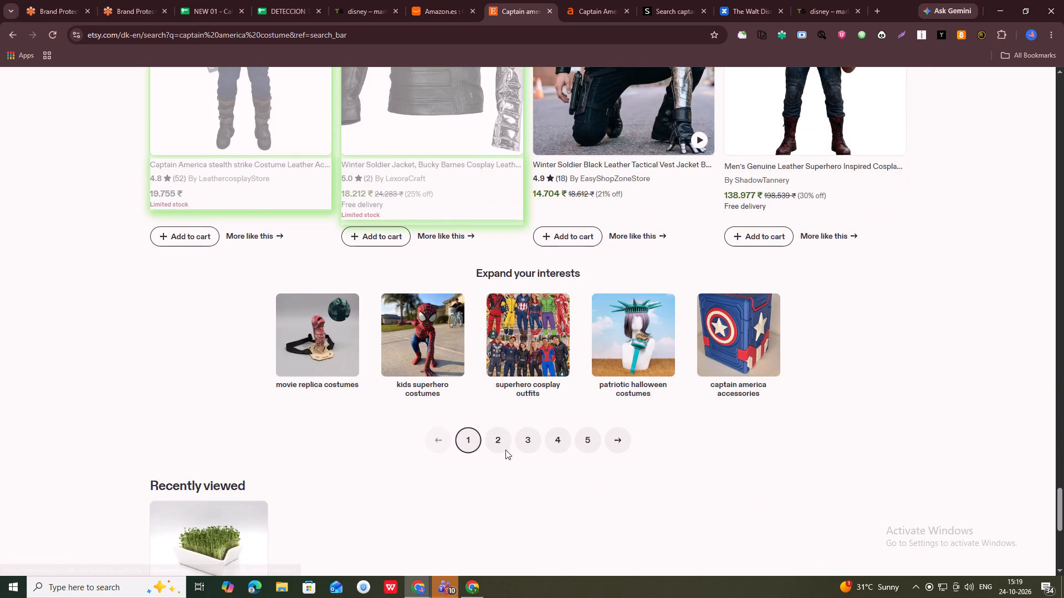
On page 2 of Etsy's captain america costume results, copy the link of ShadowTannery's Men's Genuine Leather Superhero Inspired Cosplay Costume and scan further listings.
{"action": "left_click", "coordinate": [497, 443]}
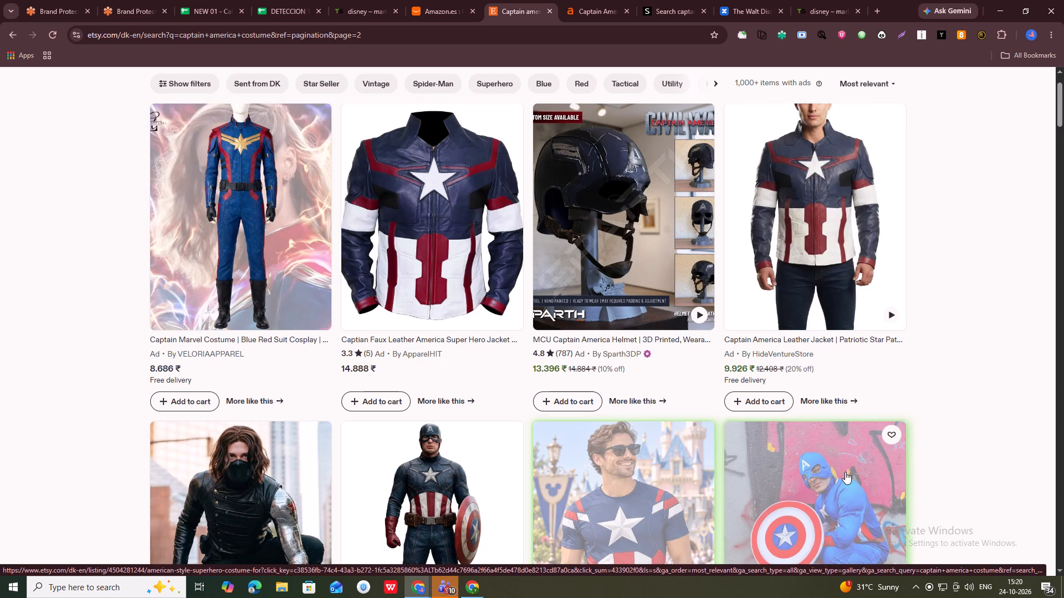
{"action": "scroll", "coordinate": [714, 425], "scroll_direction": "down", "scroll_amount": 4}
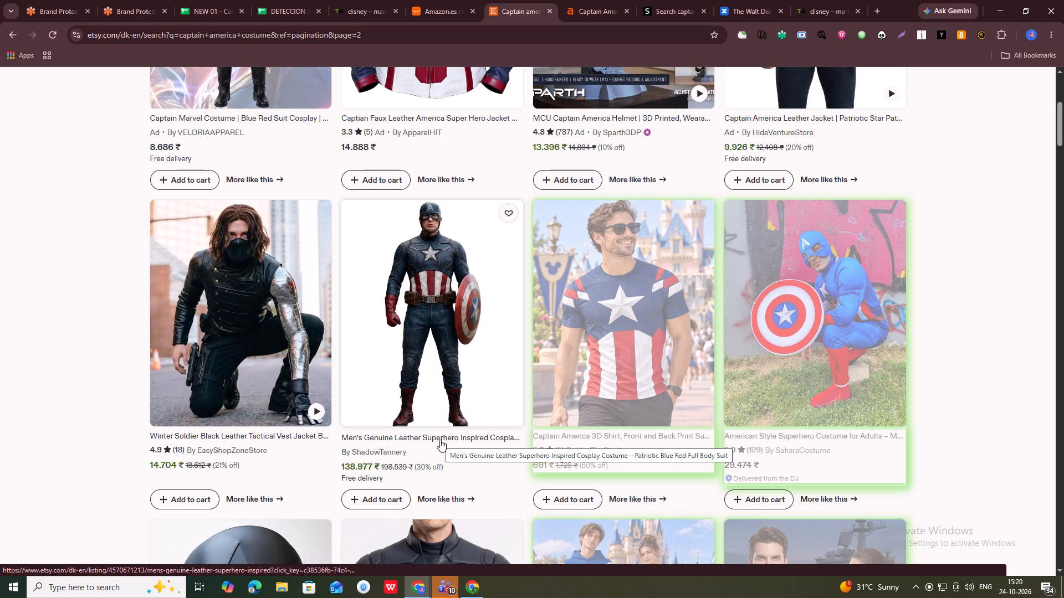
{"action": "right_click", "coordinate": [449, 438]}
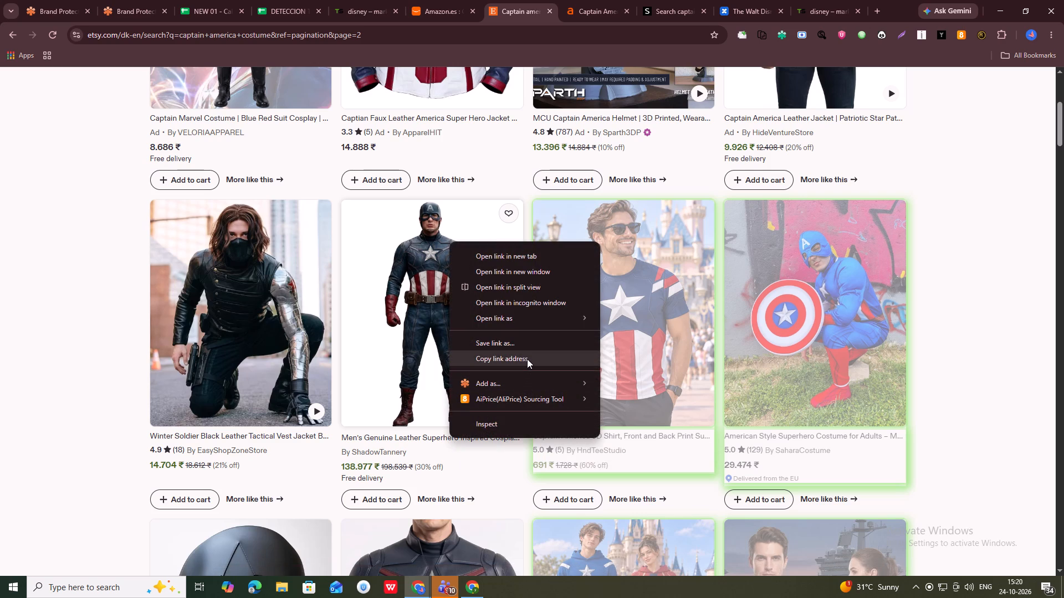
{"action": "left_click", "coordinate": [527, 359]}
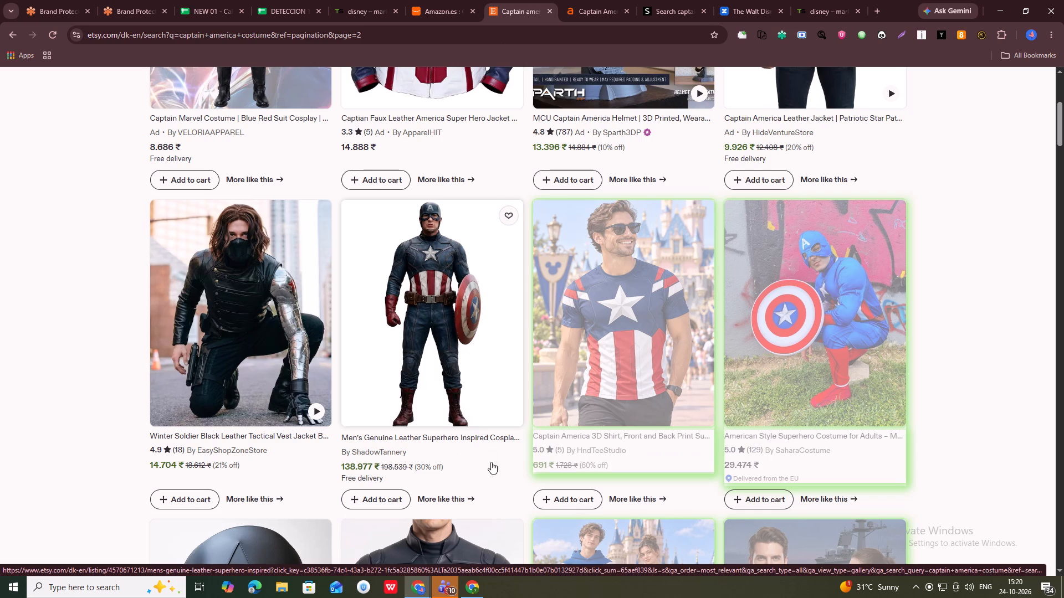
{"action": "scroll", "coordinate": [776, 455], "scroll_direction": "down", "scroll_amount": 11}
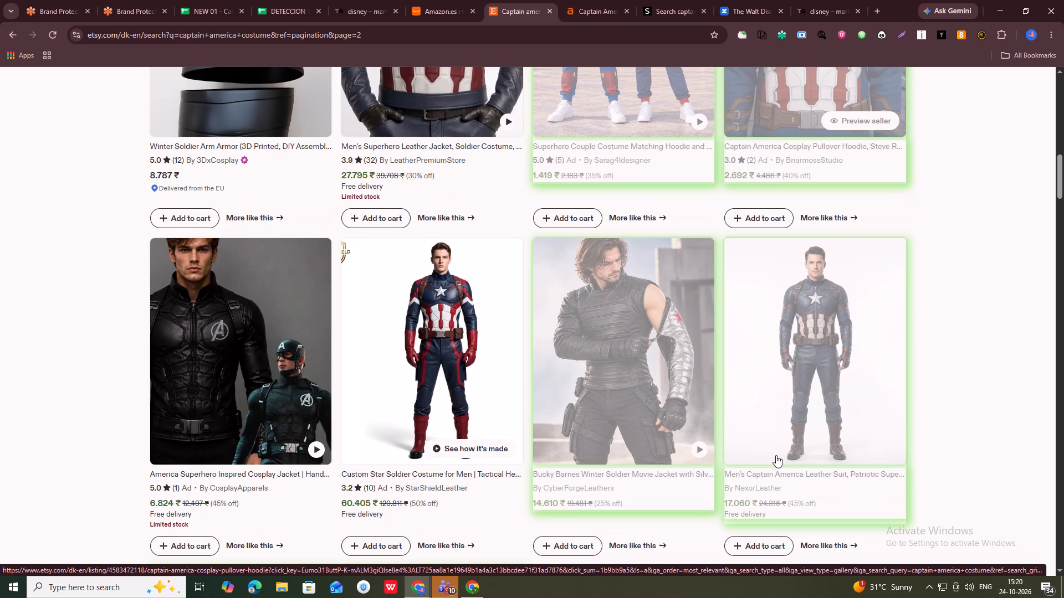
{"action": "scroll", "coordinate": [776, 455], "scroll_direction": "down", "scroll_amount": 12}
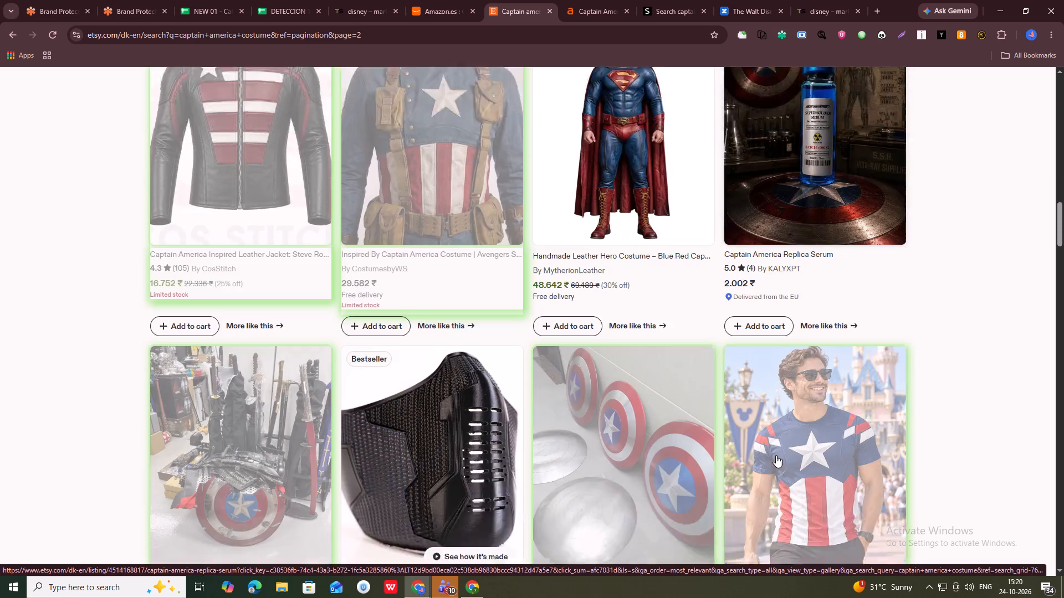
{"action": "scroll", "coordinate": [776, 455], "scroll_direction": "down", "scroll_amount": 14}
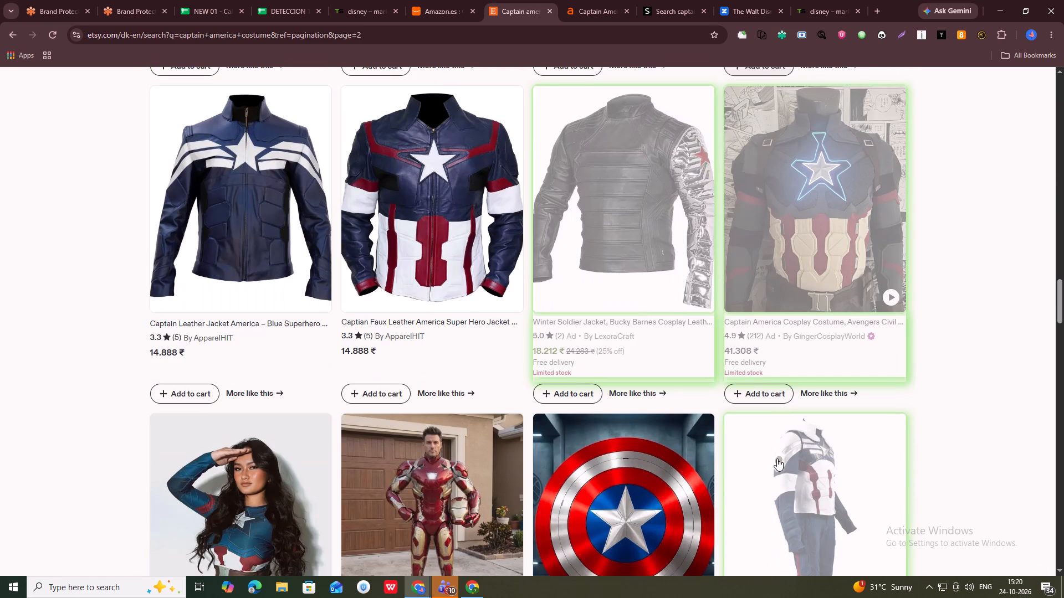
Switch to the Manual Detection Records sheet and paste the copied link into Links cell C101220, directly below the captain america costume links.
{"action": "key", "text": "alt+Tab"}
{"action": "key", "text": "alt+Tab"}
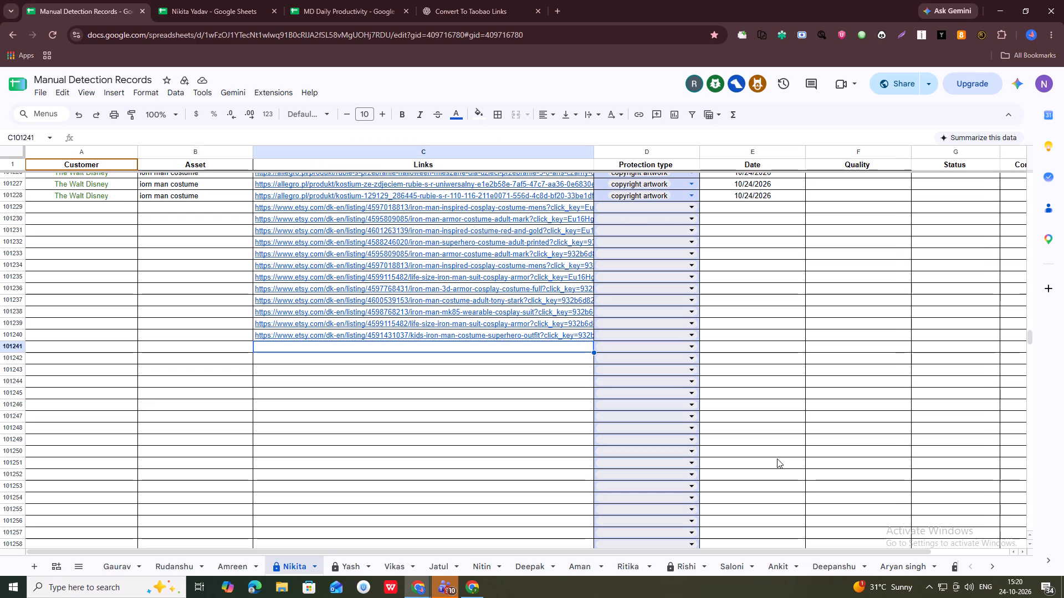
{"action": "key", "text": "ctrl+Up"}
{"action": "key", "text": "ctrl+Up"}
{"action": "key", "text": "ctrl+Up"}
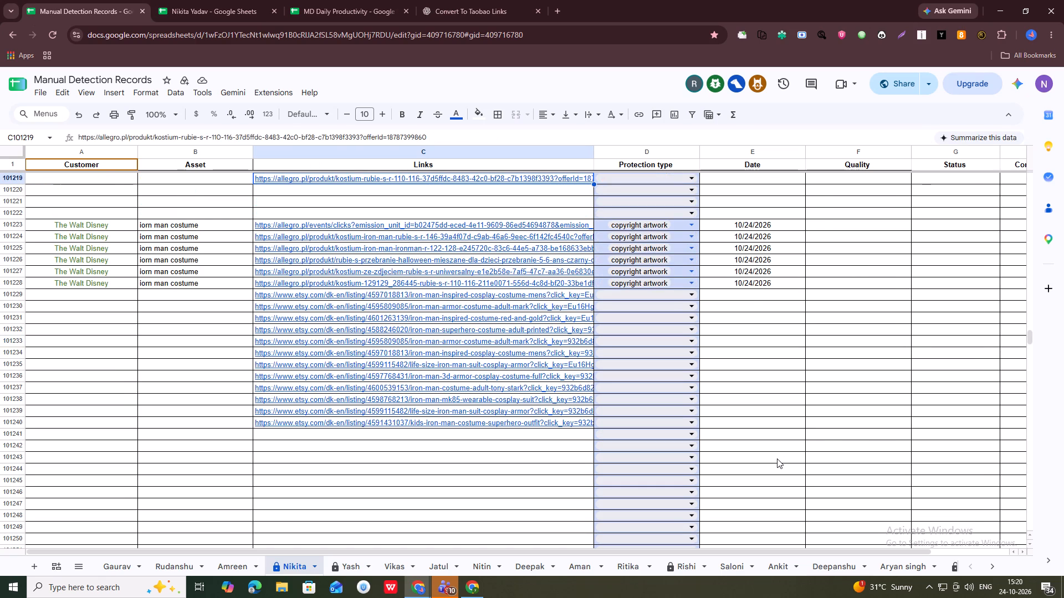
{"action": "scroll", "coordinate": [430, 448], "scroll_direction": "up", "scroll_amount": 9}
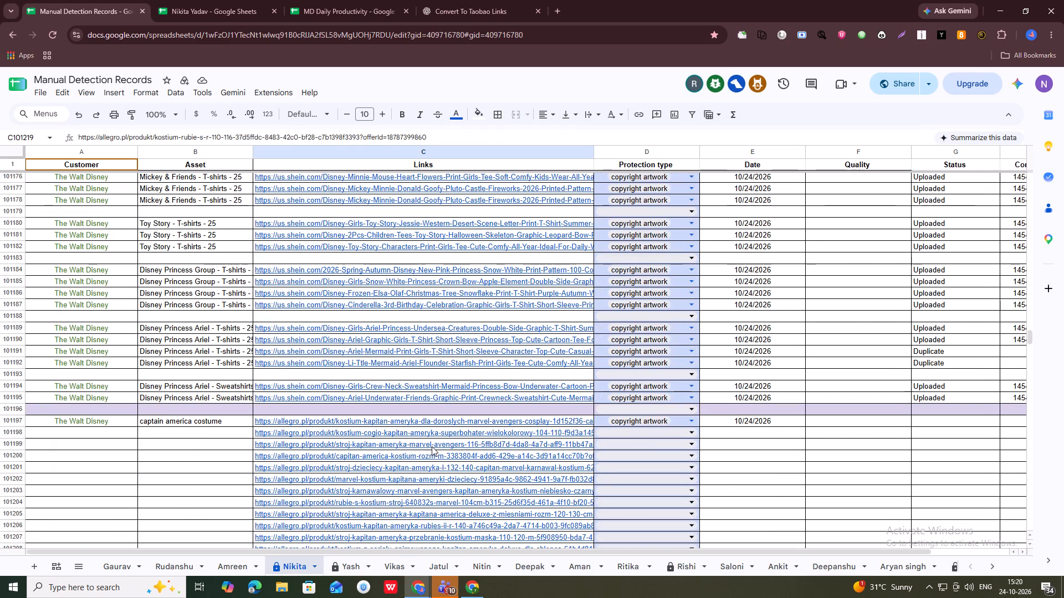
{"action": "scroll", "coordinate": [432, 446], "scroll_direction": "down", "scroll_amount": 6}
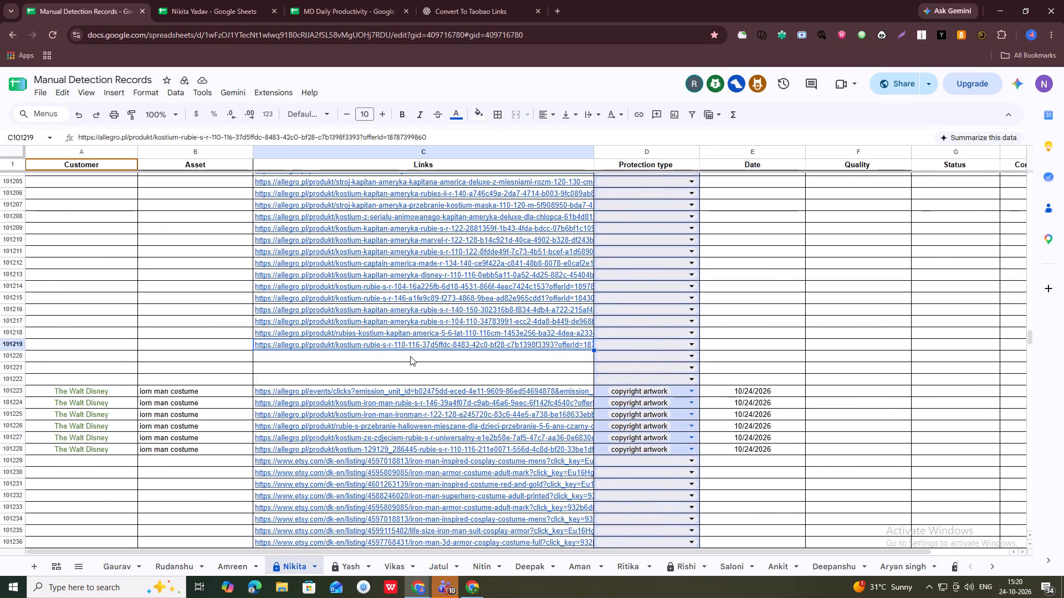
{"action": "left_click", "coordinate": [410, 356]}
{"action": "key", "text": "ctrl+v"}
{"action": "key", "text": "Down"}
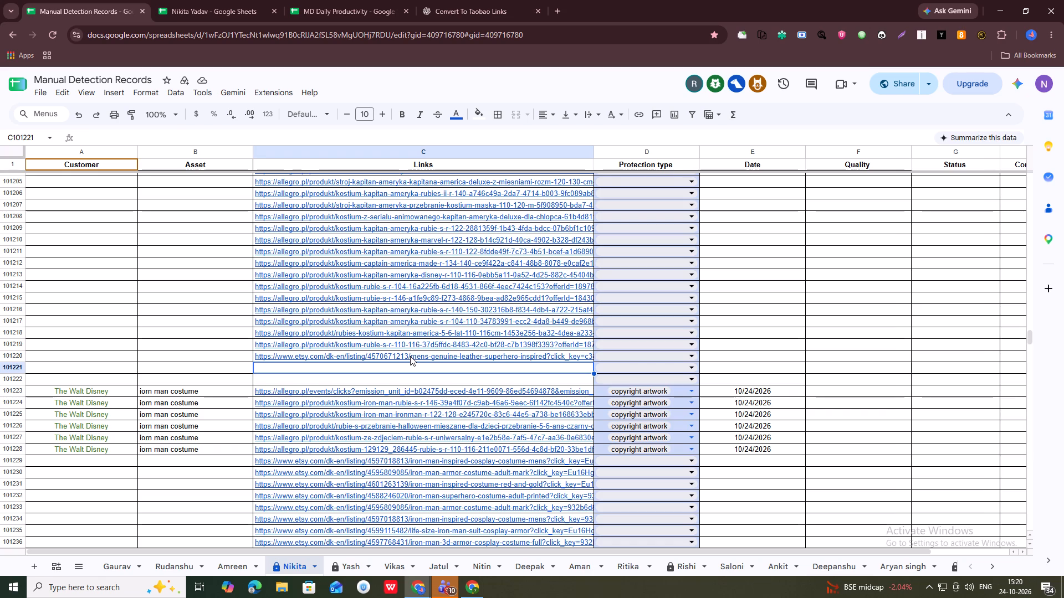
Select the recorded links from cell C101197 downwards through the captain america and iron man groups to check their count.
{"action": "key", "text": "ctrl+Up"}
{"action": "key", "text": "ctrl+Up"}
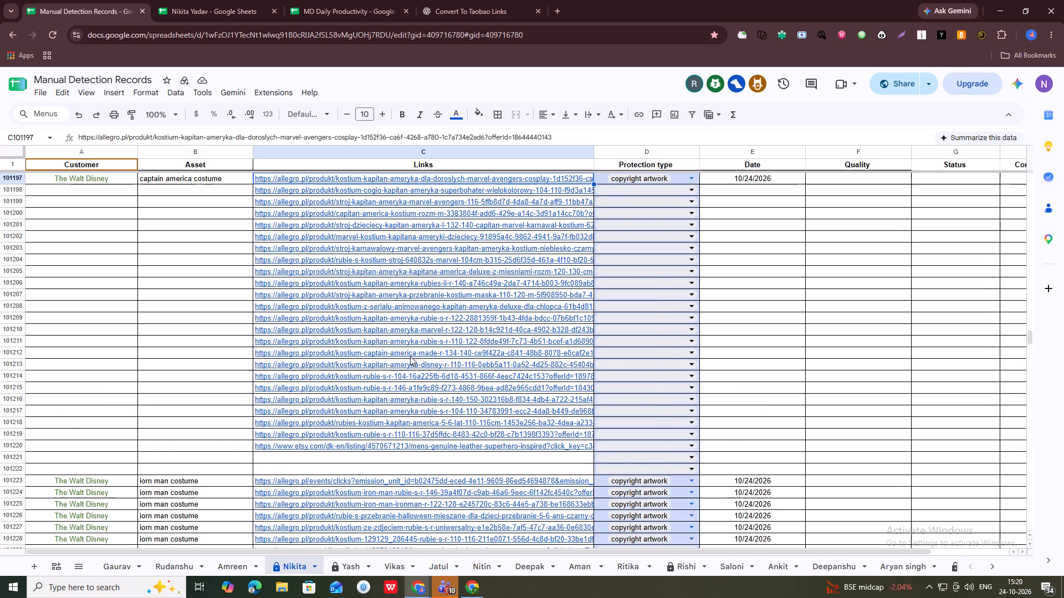
{"action": "scroll", "coordinate": [686, 481], "scroll_direction": "up", "scroll_amount": 3}
{"action": "key", "text": "ctrl+shift+Down"}
{"action": "key", "text": "ctrl+shift+Down"}
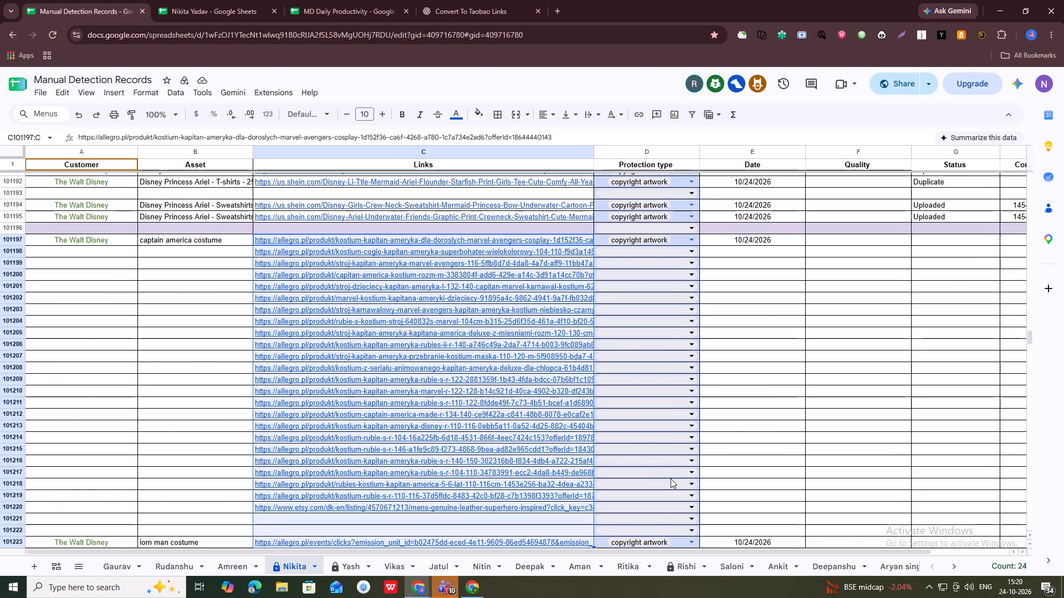
{"action": "key", "text": "ctrl+shift+Down"}
{"action": "scroll", "coordinate": [501, 413], "scroll_direction": "down", "scroll_amount": 3}
{"action": "left_click", "coordinate": [464, 478]}
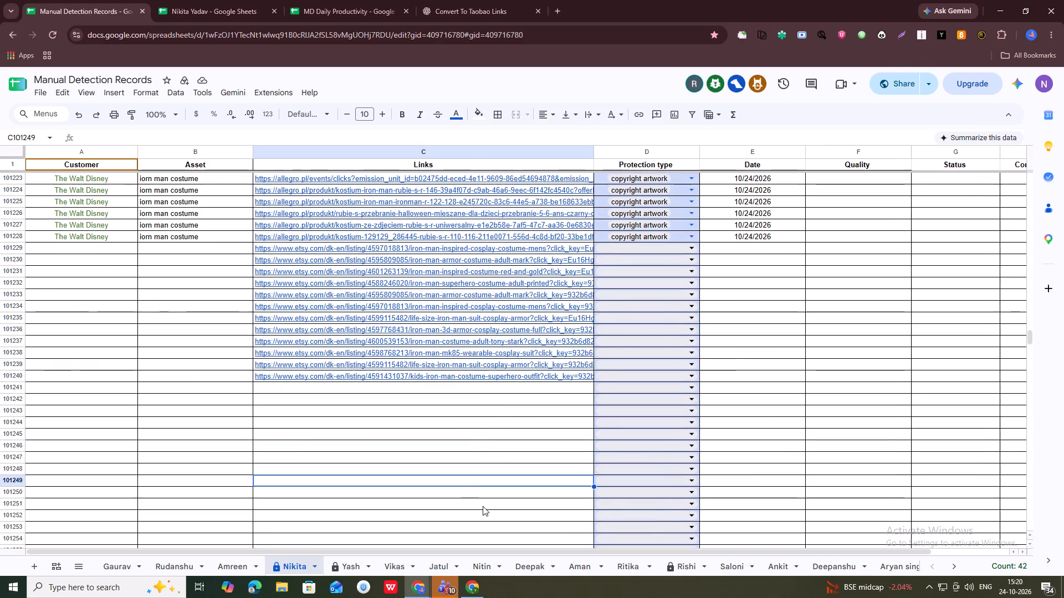
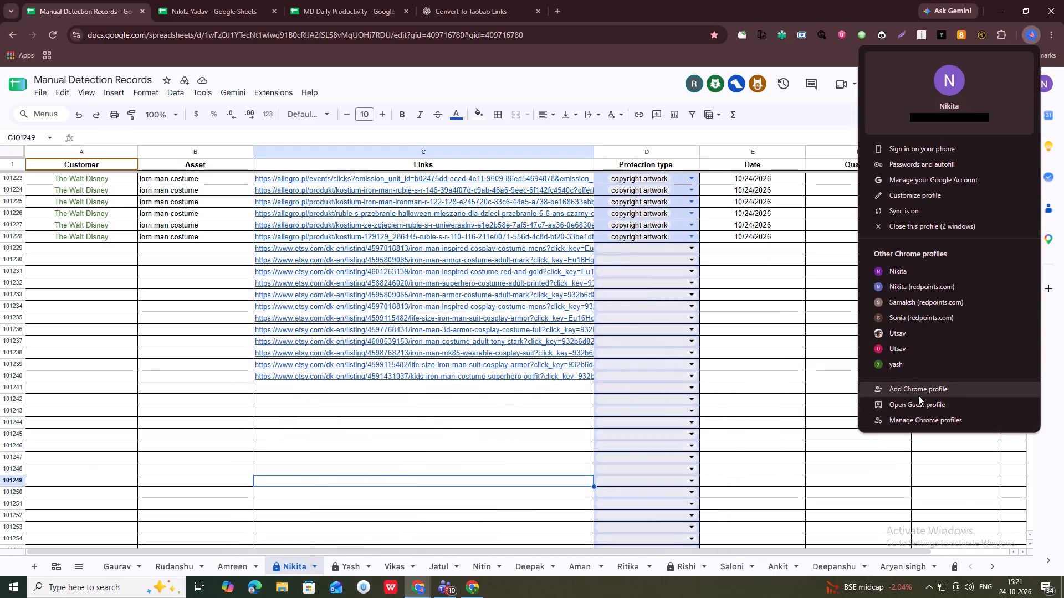
Start adding a new Chrome profile and choose to sign in with a Google account.
{"action": "left_click", "coordinate": [919, 392]}
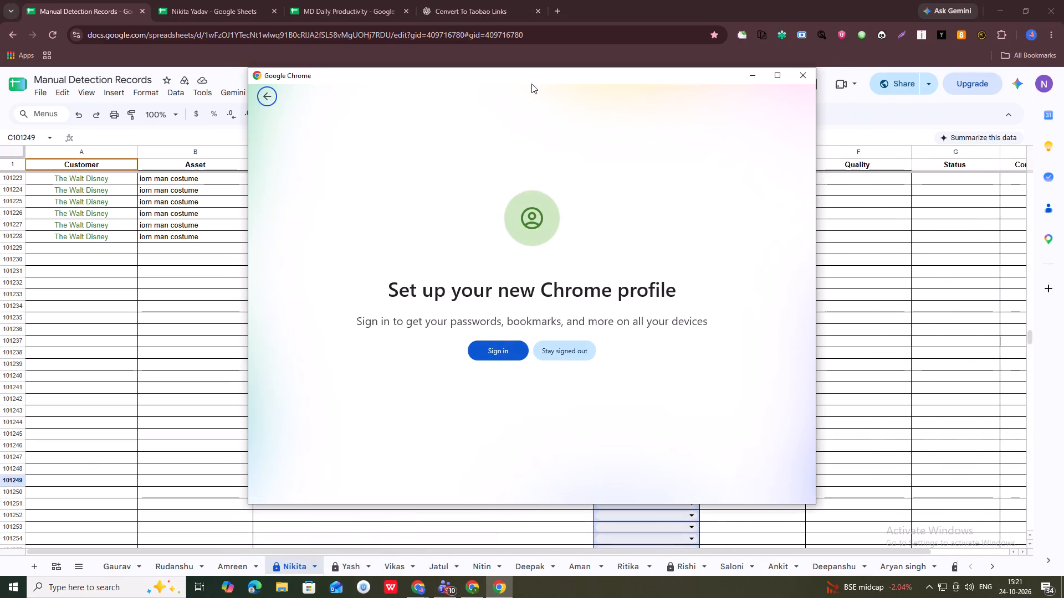
{"action": "left_click_drag", "start_coordinate": [530, 77], "coordinate": [536, 90]}
{"action": "left_click", "coordinate": [511, 364]}
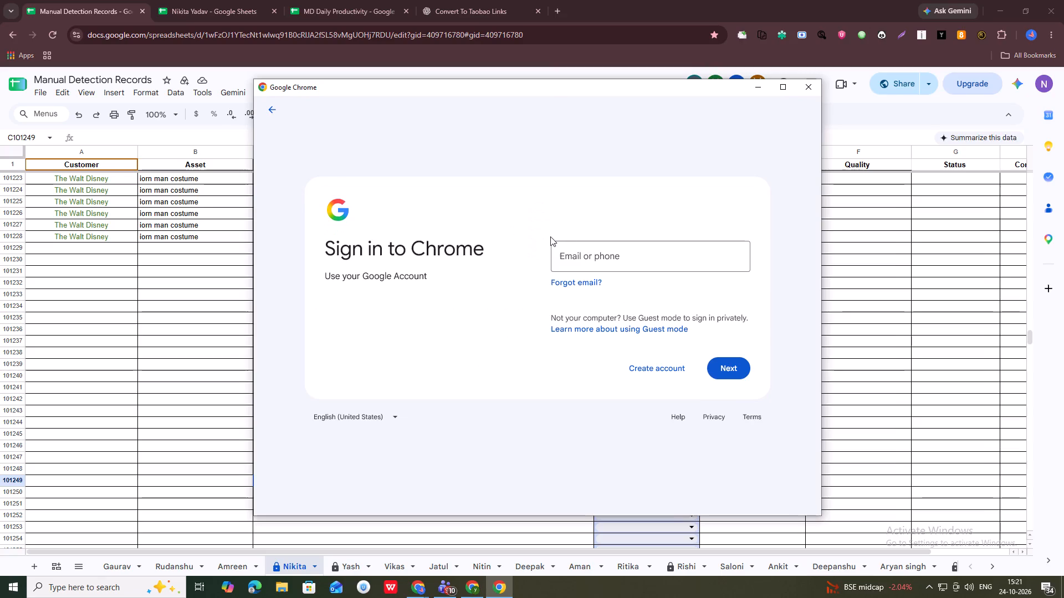
Paste the copied account email into the Chrome sign-in form as its only content and submit it.
{"action": "key", "text": "ctrl+b"}
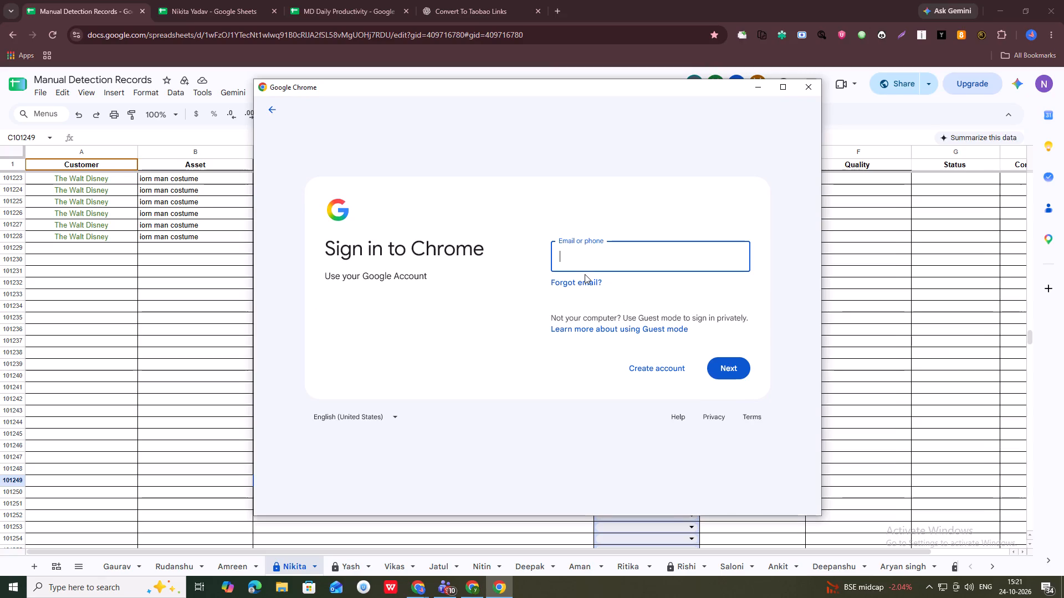
{"action": "key", "text": "ctrl+v"}
{"action": "key", "text": "ctrl+v"}
{"action": "key", "text": "ctrl+v"}
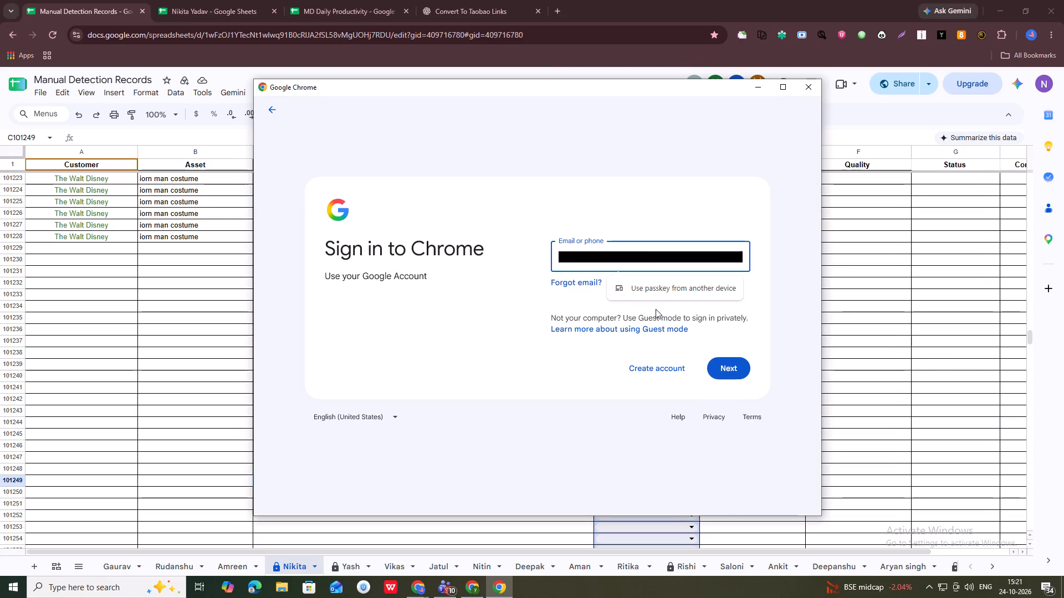
{"action": "key", "text": "ctrl+a"}
{"action": "key", "text": "ctrl+v"}
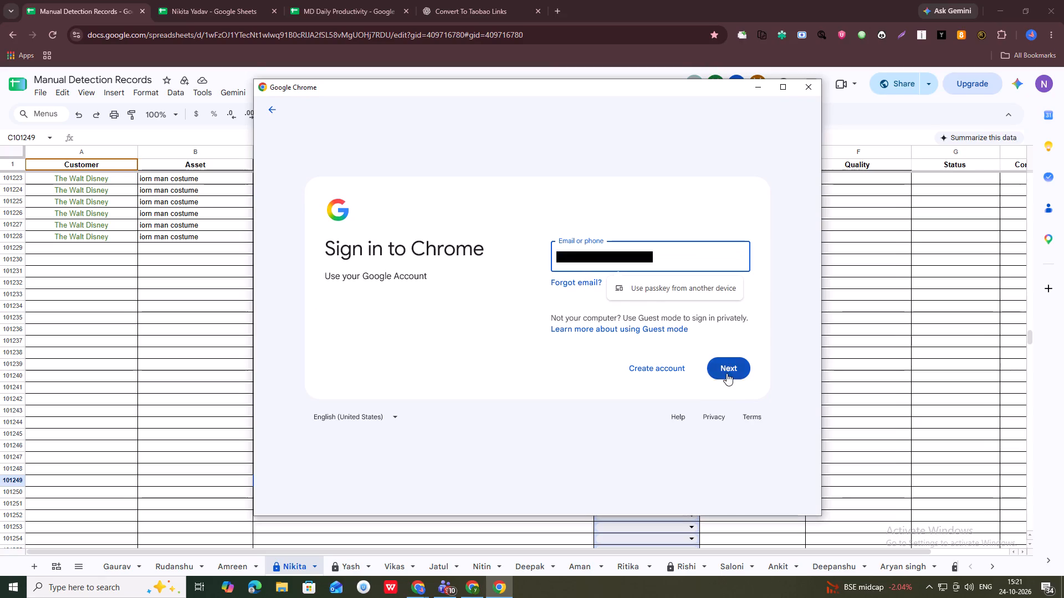
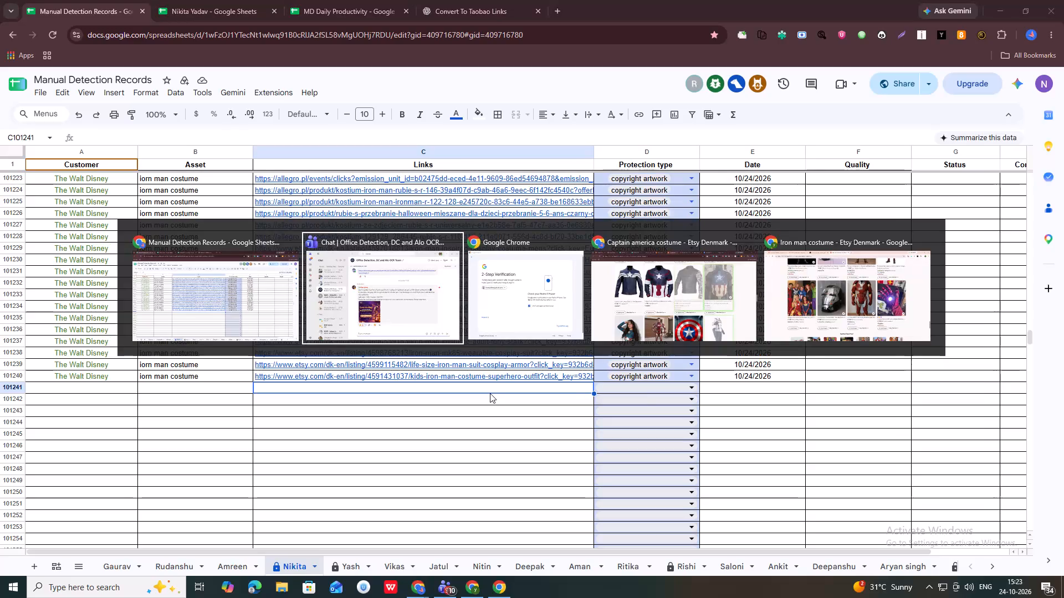
Examine the remaining captain america costume listings on page 2 of the Etsy results and close that page.
{"action": "left_click", "coordinate": [683, 269], "text": "alt"}
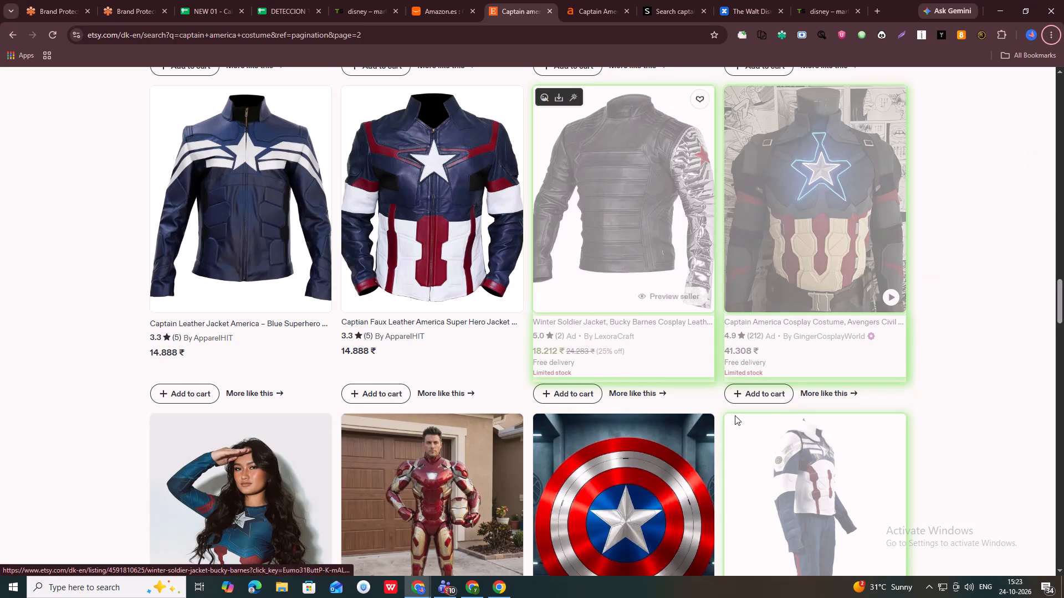
{"action": "scroll", "coordinate": [755, 413], "scroll_direction": "down", "scroll_amount": 12}
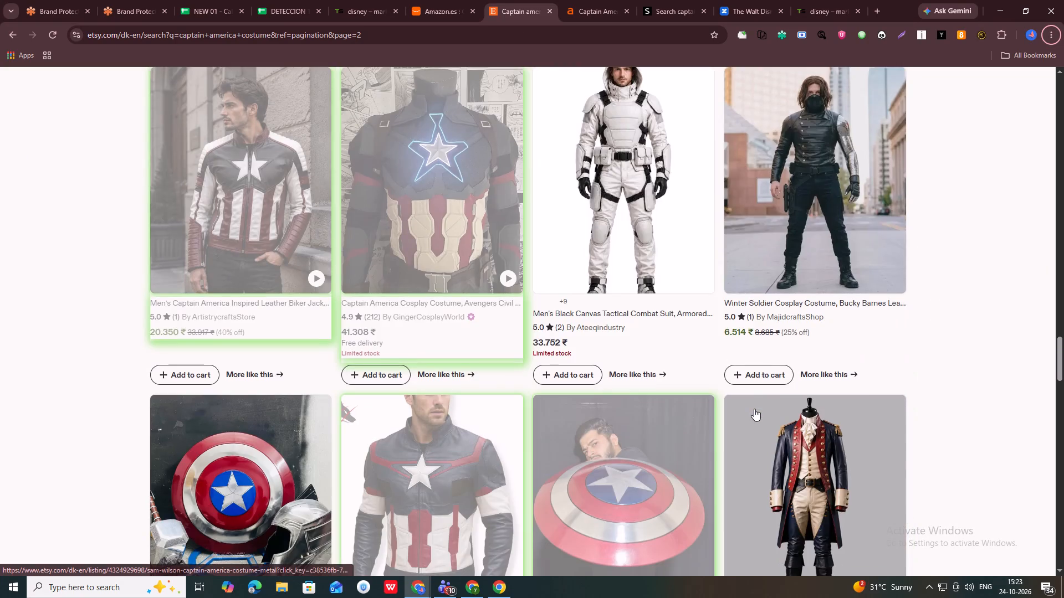
{"action": "scroll", "coordinate": [754, 409], "scroll_direction": "down", "scroll_amount": 6}
{"action": "scroll", "coordinate": [821, 436], "scroll_direction": "down", "scroll_amount": 7}
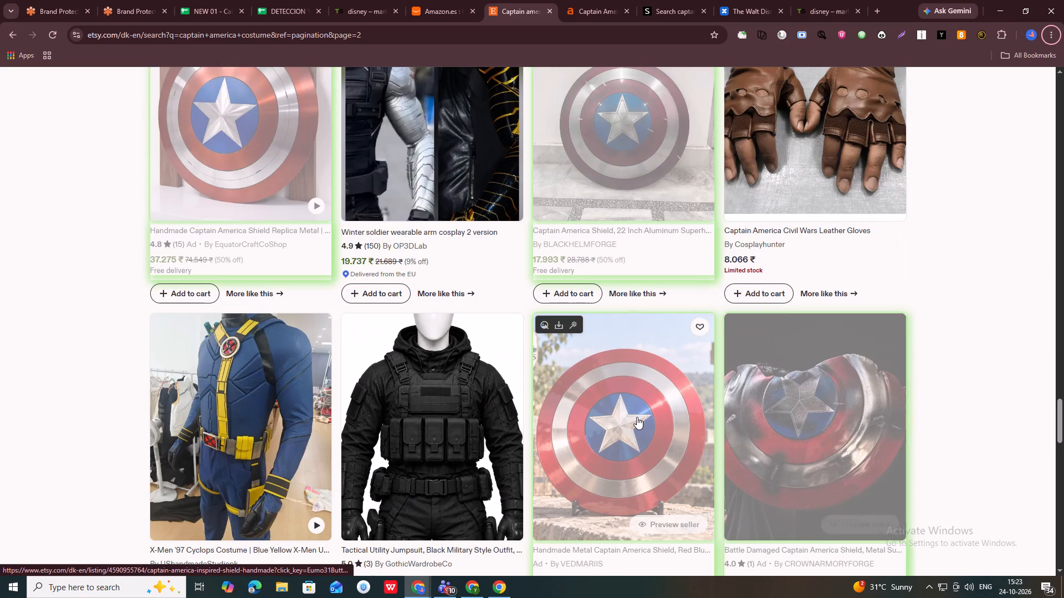
{"action": "scroll", "coordinate": [641, 415], "scroll_direction": "down", "scroll_amount": 15}
{"action": "scroll", "coordinate": [654, 396], "scroll_direction": "down", "scroll_amount": 8}
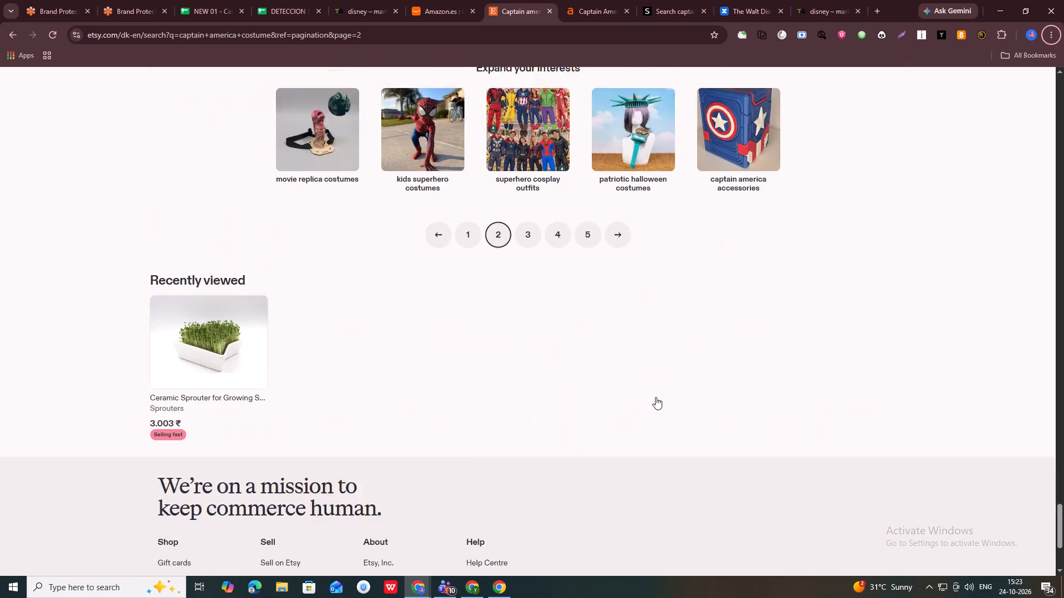
{"action": "scroll", "coordinate": [656, 397], "scroll_direction": "up", "scroll_amount": 6}
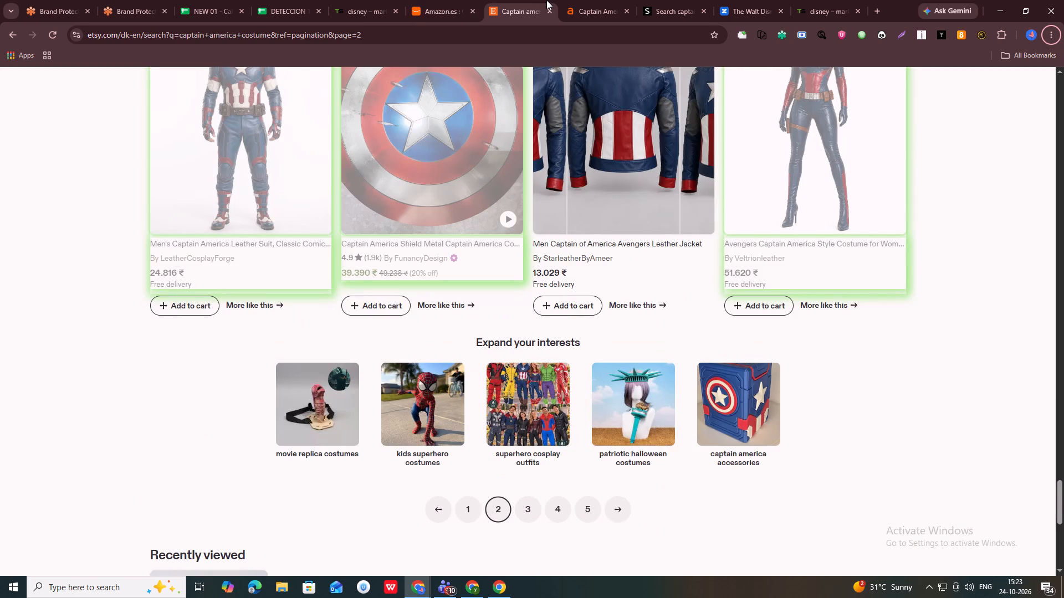
{"action": "middle_click", "coordinate": [535, 0]}
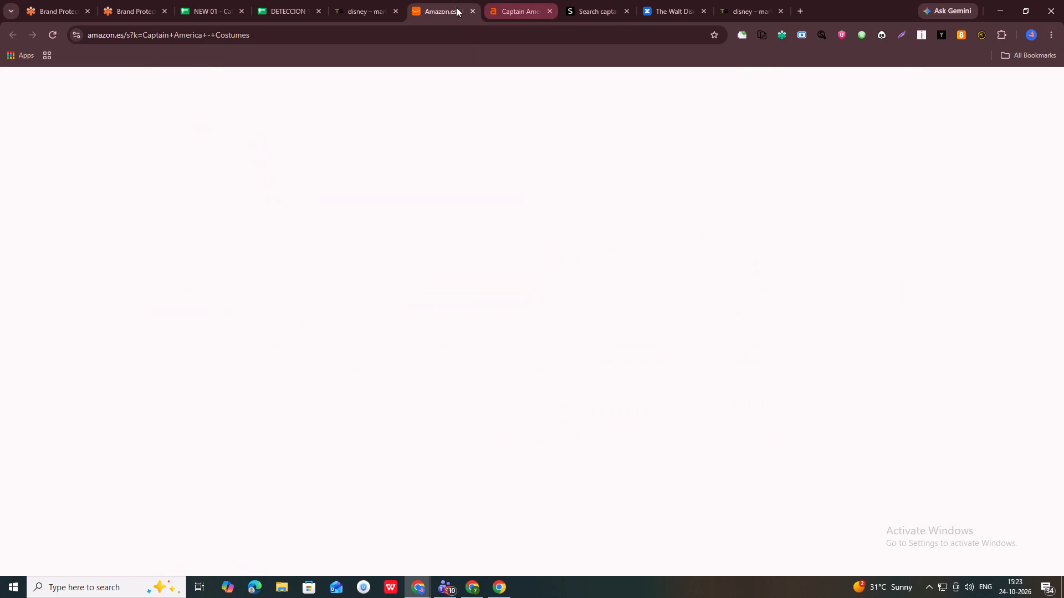
Check the Captain America - Costumes site list in the Disney marketplace tracking table.
{"action": "left_click", "coordinate": [357, 0]}
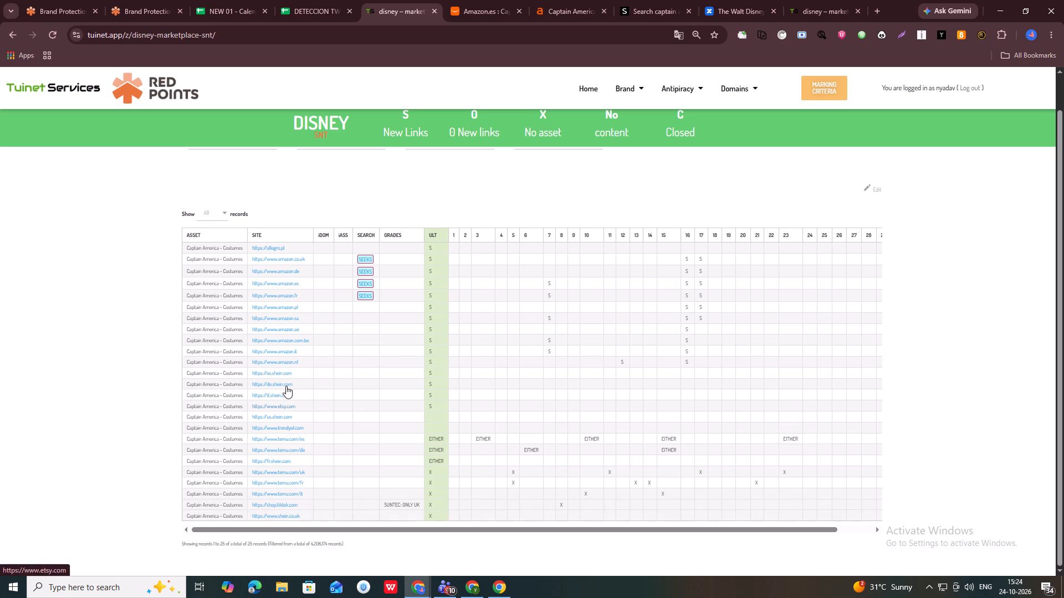
Examine the Amazon.es search results for Captain America - Costumes for listings to report.
{"action": "left_click", "coordinate": [463, 16]}
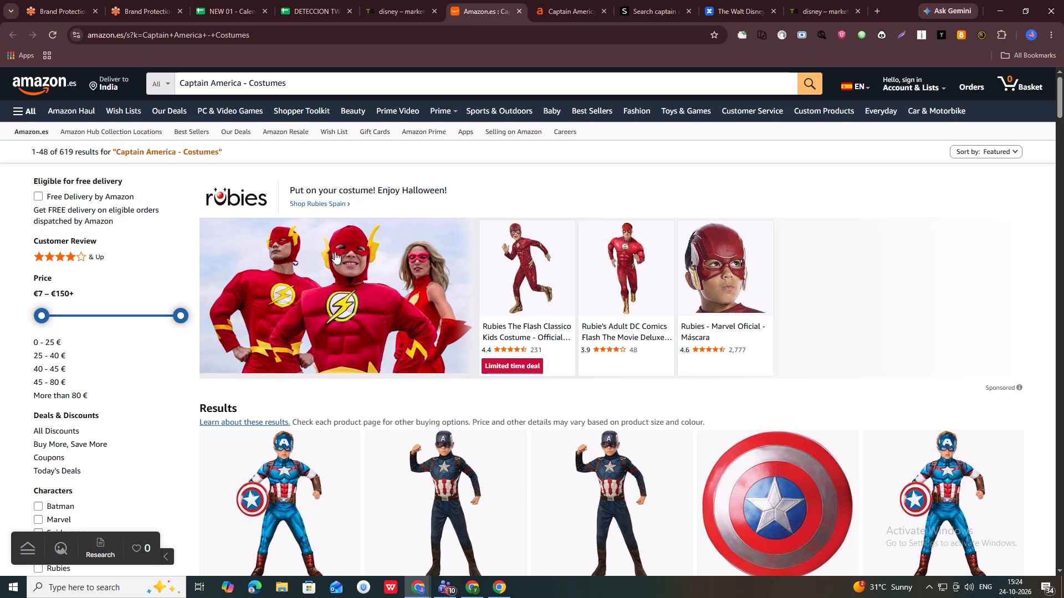
{"action": "scroll", "coordinate": [651, 461], "scroll_direction": "down", "scroll_amount": 7}
{"action": "scroll", "coordinate": [651, 461], "scroll_direction": "up", "scroll_amount": 1}
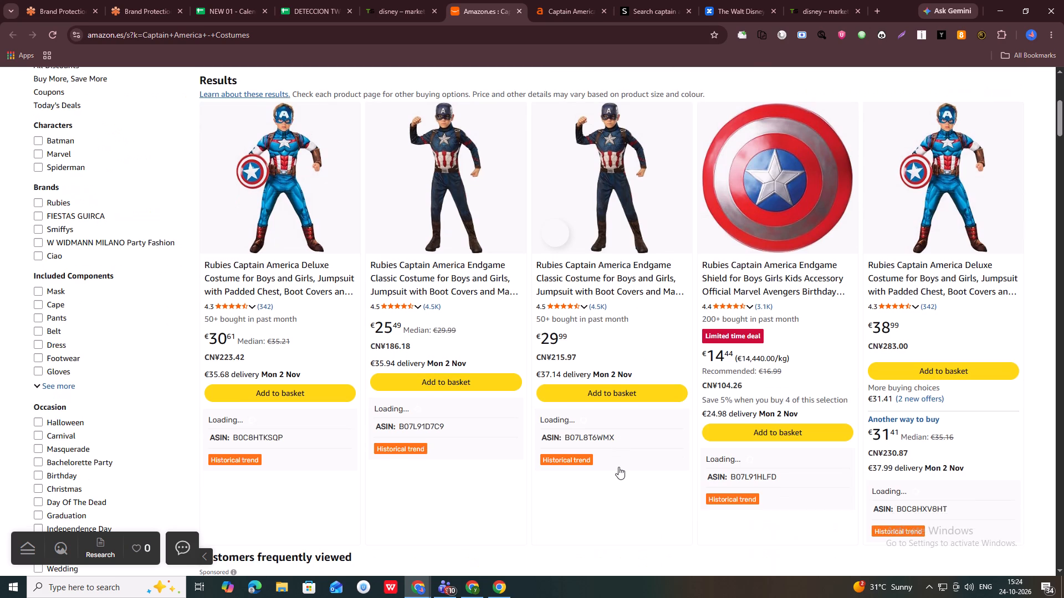
{"action": "scroll", "coordinate": [618, 467], "scroll_direction": "up", "scroll_amount": 5}
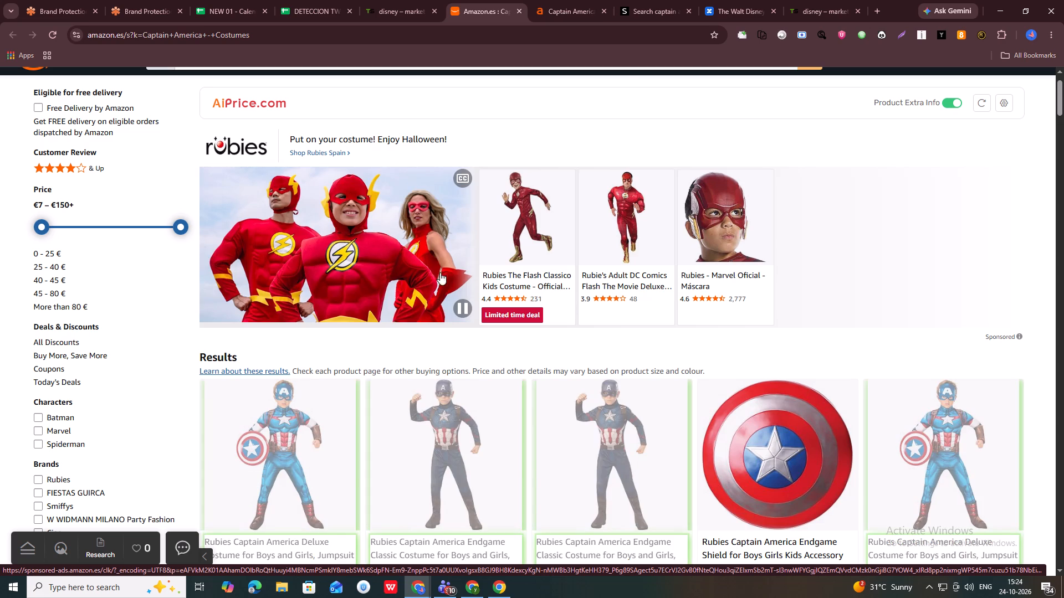
{"action": "scroll", "coordinate": [618, 317], "scroll_direction": "down", "scroll_amount": 7}
{"action": "scroll", "coordinate": [898, 353], "scroll_direction": "down", "scroll_amount": 6}
{"action": "scroll", "coordinate": [698, 409], "scroll_direction": "down", "scroll_amount": 6}
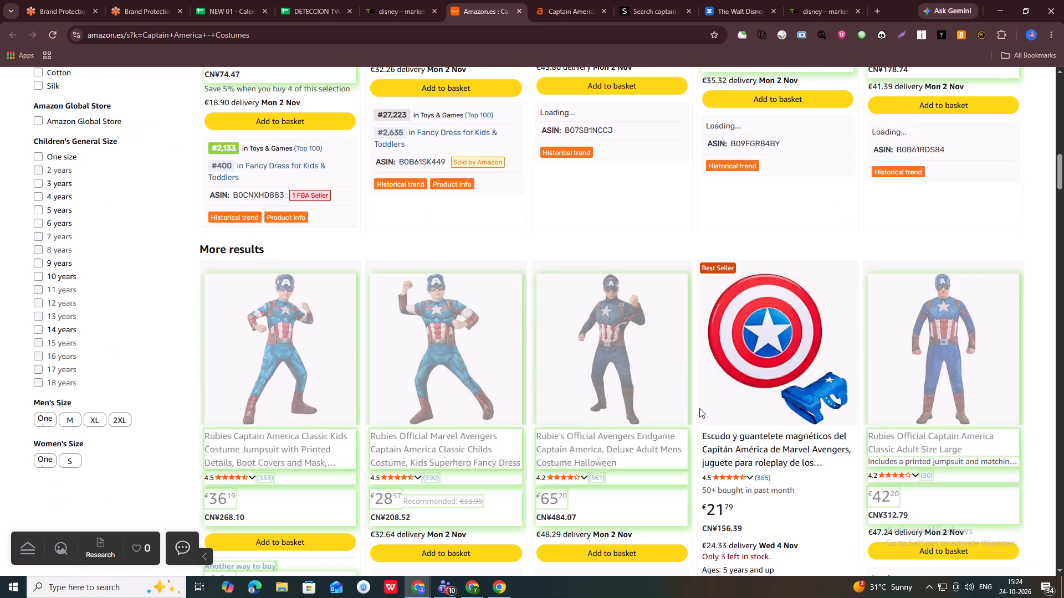
{"action": "scroll", "coordinate": [699, 408], "scroll_direction": "down", "scroll_amount": 15}
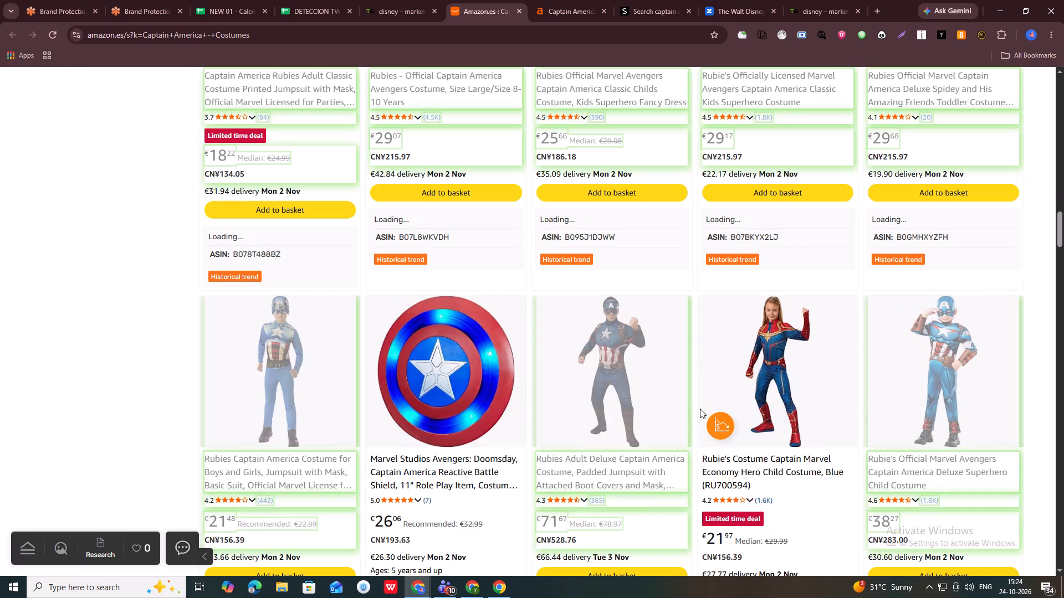
{"action": "scroll", "coordinate": [700, 409], "scroll_direction": "down", "scroll_amount": 18}
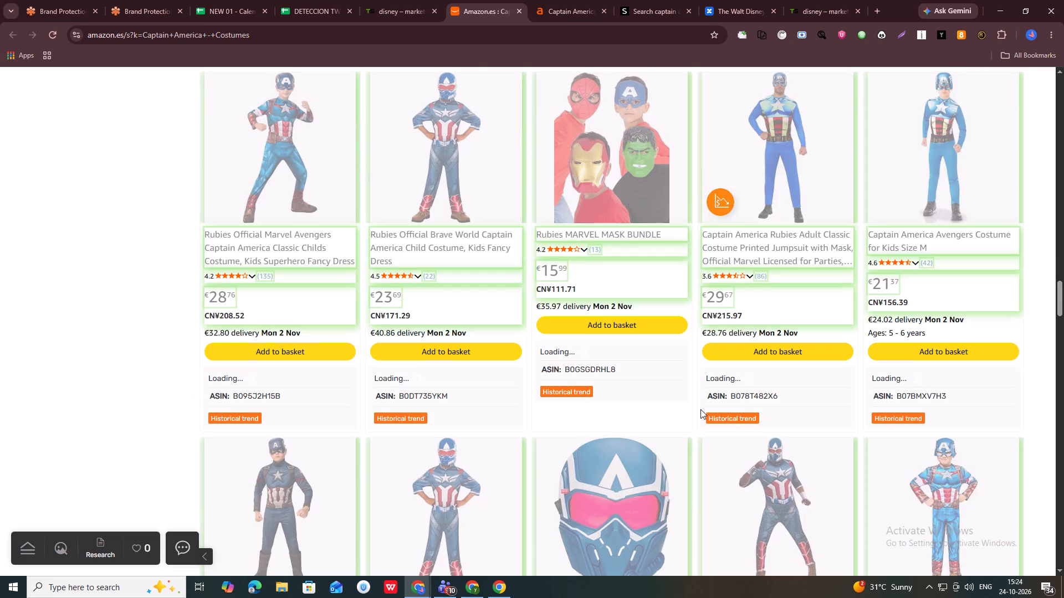
{"action": "scroll", "coordinate": [700, 409], "scroll_direction": "down", "scroll_amount": 14}
{"action": "scroll", "coordinate": [700, 409], "scroll_direction": "down", "scroll_amount": 7}
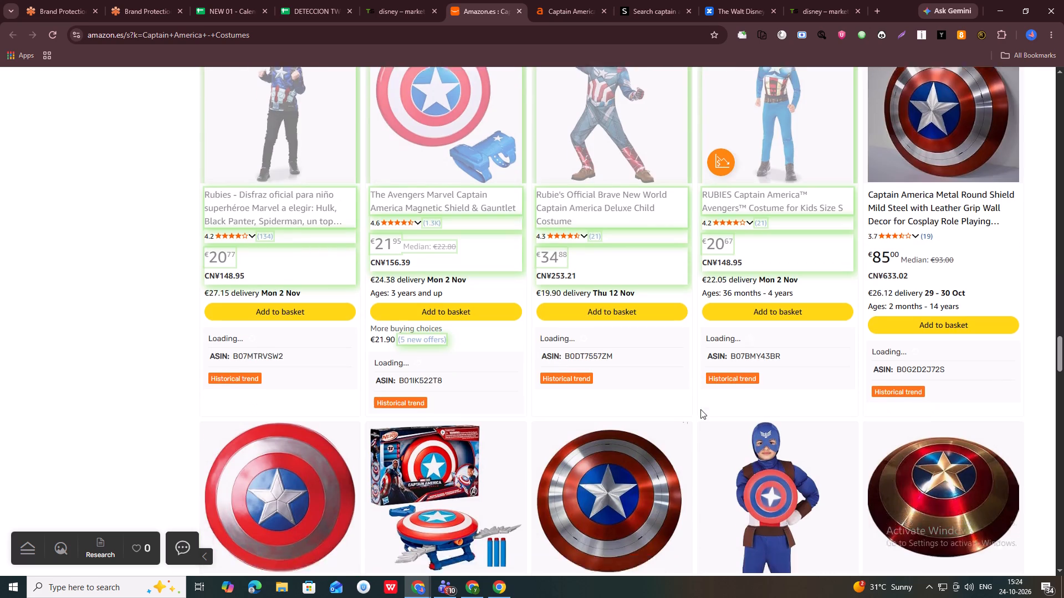
{"action": "scroll", "coordinate": [700, 409], "scroll_direction": "down", "scroll_amount": 19}
{"action": "scroll", "coordinate": [700, 409], "scroll_direction": "up", "scroll_amount": 20}
{"action": "scroll", "coordinate": [700, 409], "scroll_direction": "up", "scroll_amount": 9}
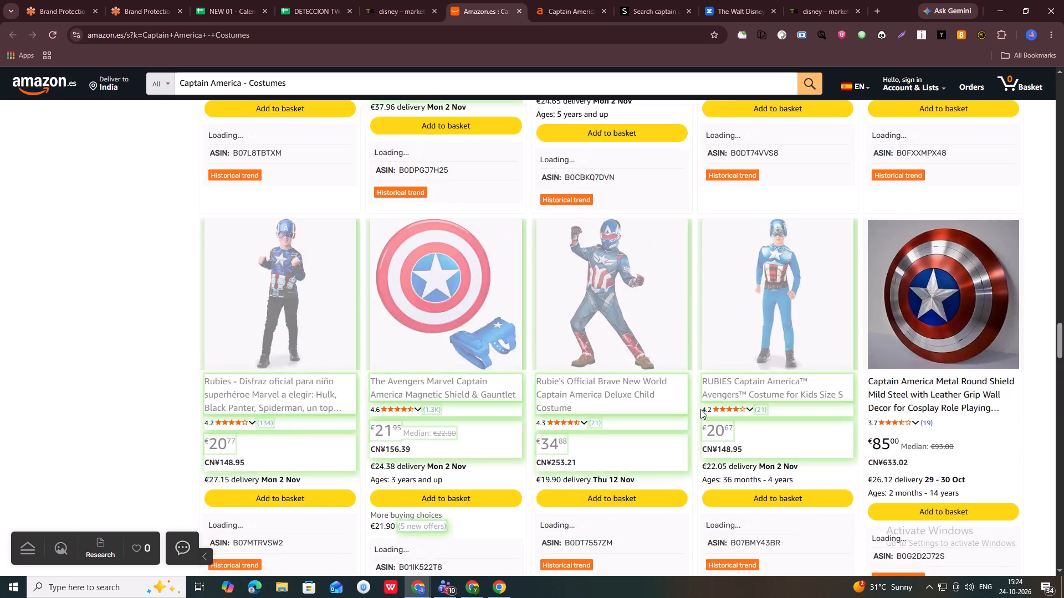
{"action": "scroll", "coordinate": [700, 409], "scroll_direction": "up", "scroll_amount": 6}
Open the Rubie's Official Brave New World Captain America Deluxe Adult listing and go to its Rubies brand store.
{"action": "left_click", "coordinate": [800, 327], "text": "ctrl"}
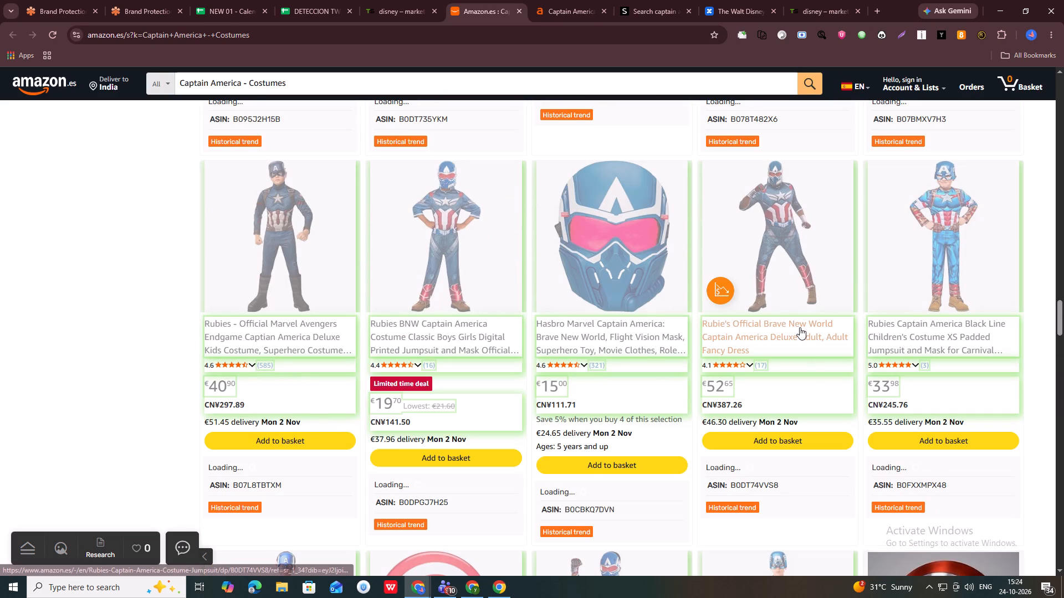
{"action": "left_click", "coordinate": [554, 0]}
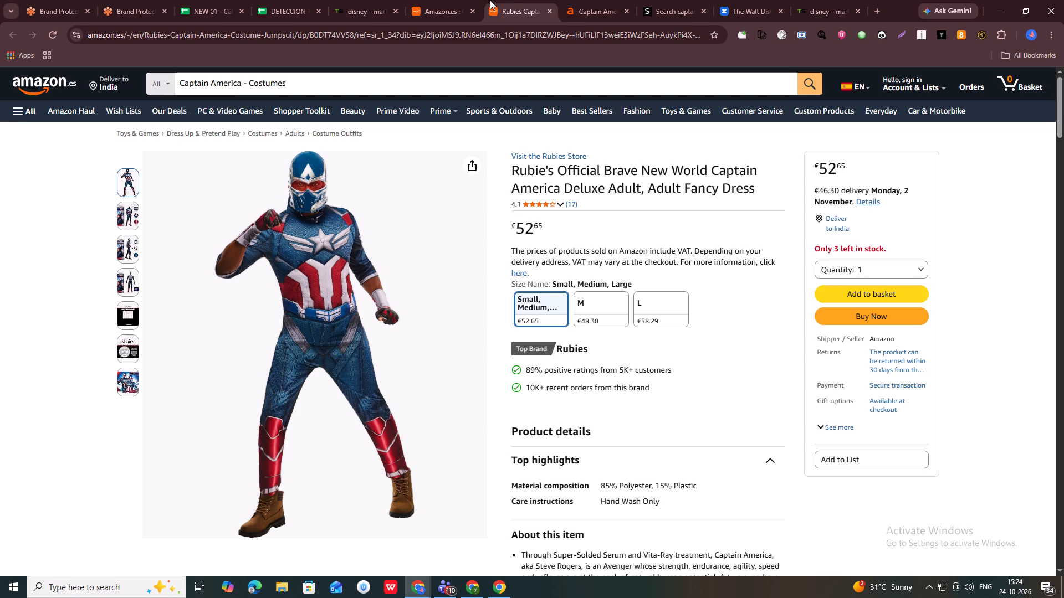
{"action": "left_click", "coordinate": [548, 158]}
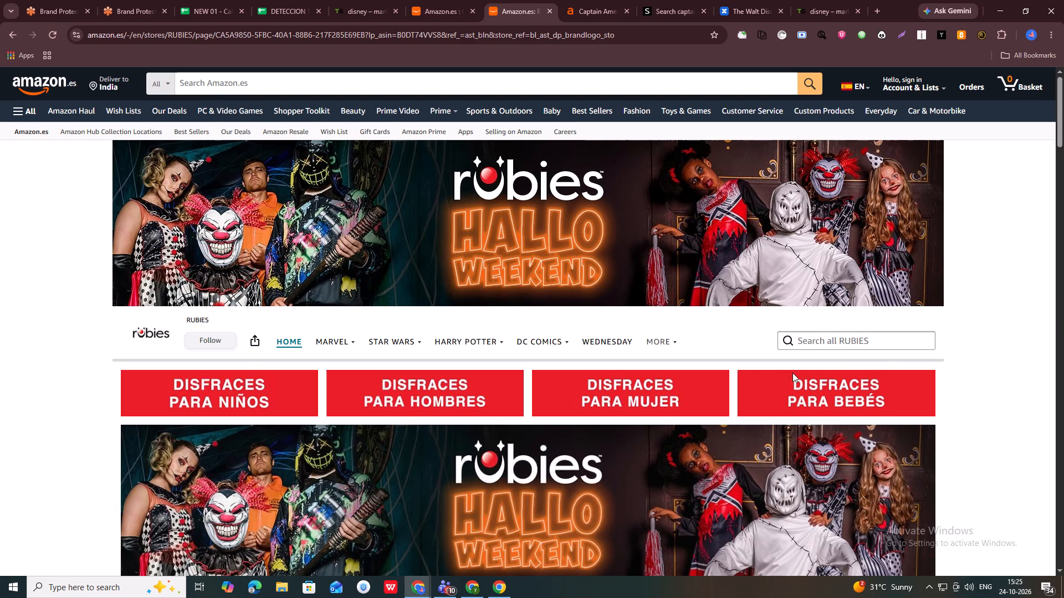
Search the Rubies store for captain america costumes and look through the matching products.
{"action": "left_click", "coordinate": [810, 343]}
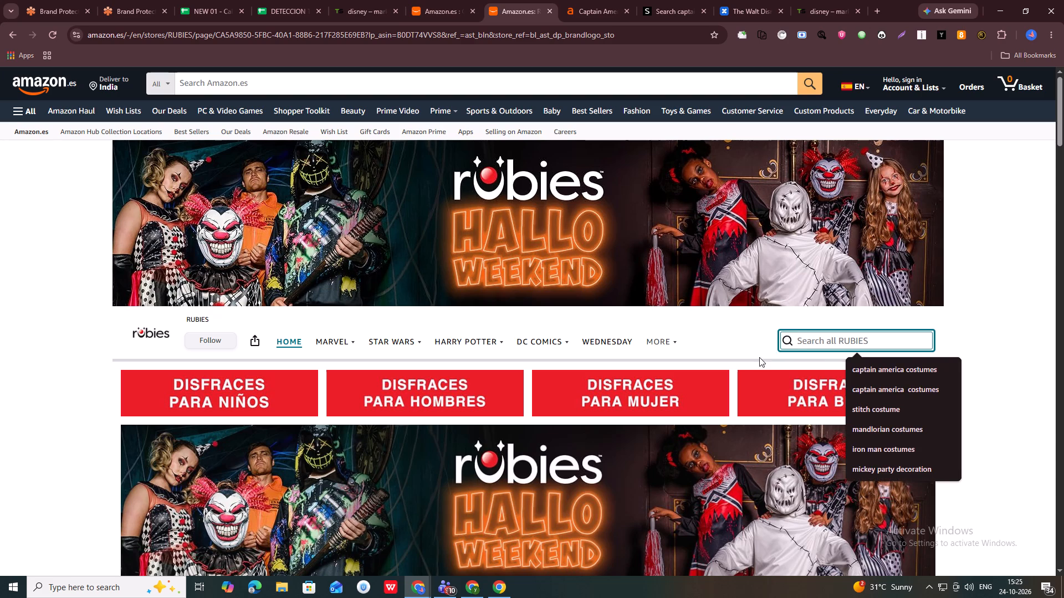
{"action": "left_click", "coordinate": [880, 364]}
{"action": "key", "text": "Return"}
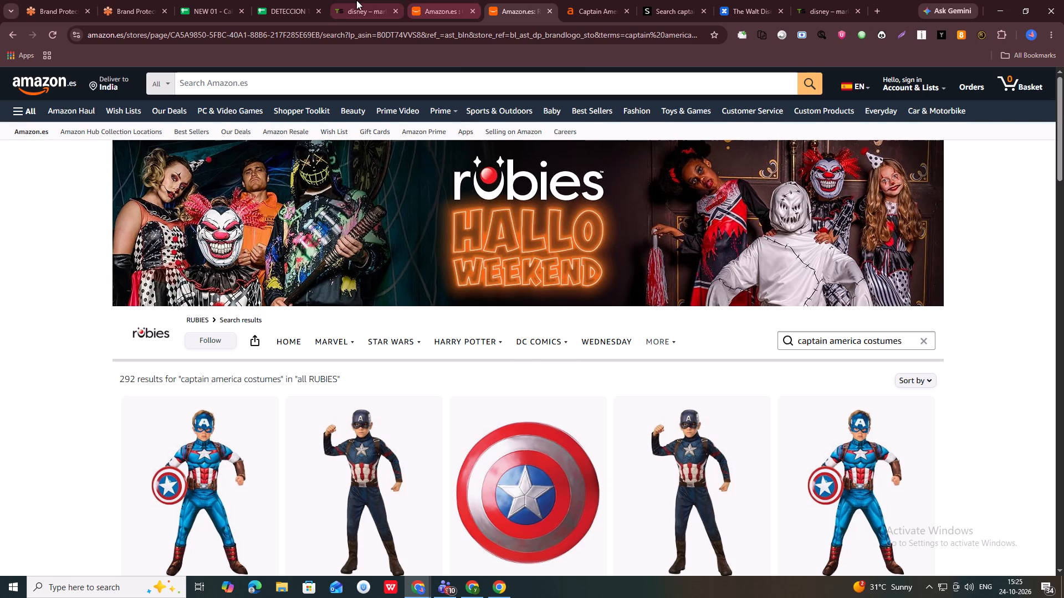
{"action": "scroll", "coordinate": [823, 452], "scroll_direction": "down", "scroll_amount": 20}
{"action": "scroll", "coordinate": [823, 452], "scroll_direction": "down", "scroll_amount": 10}
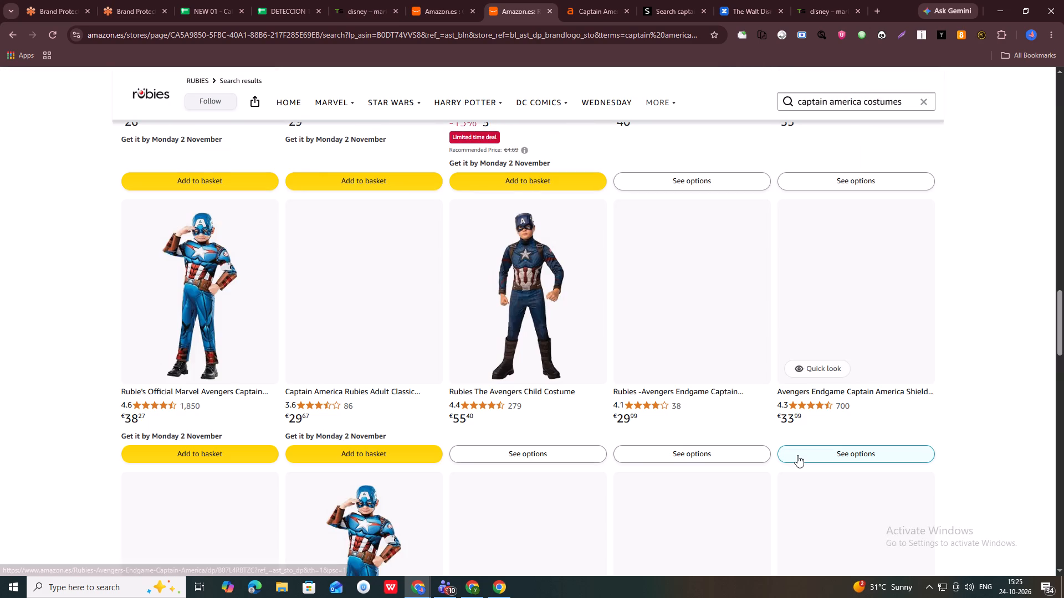
{"action": "scroll", "coordinate": [765, 456], "scroll_direction": "up", "scroll_amount": 16}
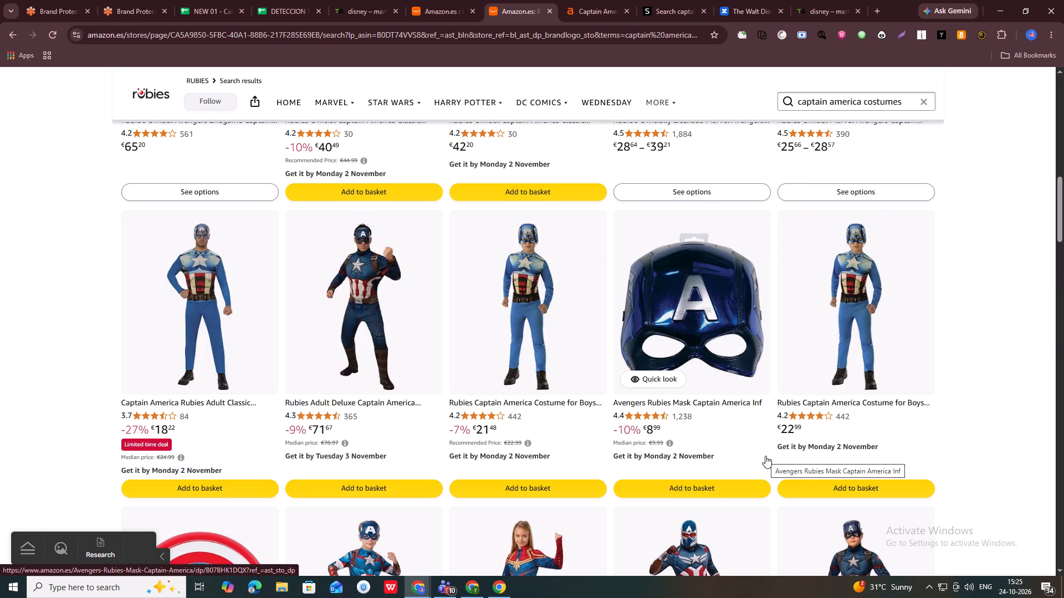
{"action": "scroll", "coordinate": [704, 299], "scroll_direction": "up", "scroll_amount": 20}
{"action": "scroll", "coordinate": [704, 299], "scroll_direction": "up", "scroll_amount": 5}
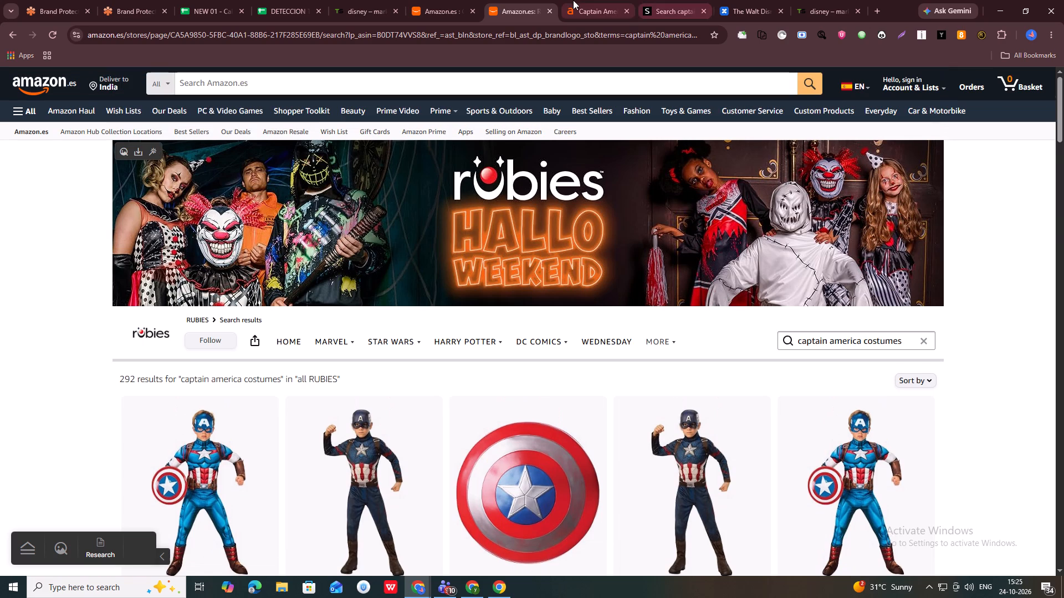
View the Allegro search results for captain america costume.
{"action": "left_click", "coordinate": [593, 0]}
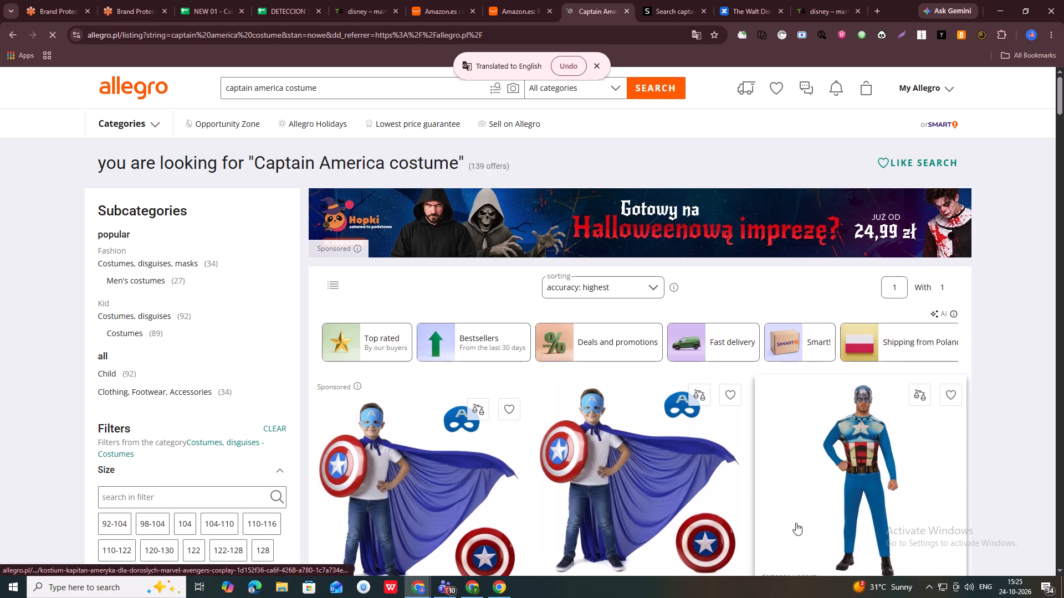
{"action": "scroll", "coordinate": [781, 512], "scroll_direction": "down", "scroll_amount": 4}
{"action": "scroll", "coordinate": [773, 457], "scroll_direction": "down", "scroll_amount": 6}
{"action": "scroll", "coordinate": [773, 457], "scroll_direction": "up", "scroll_amount": 11}
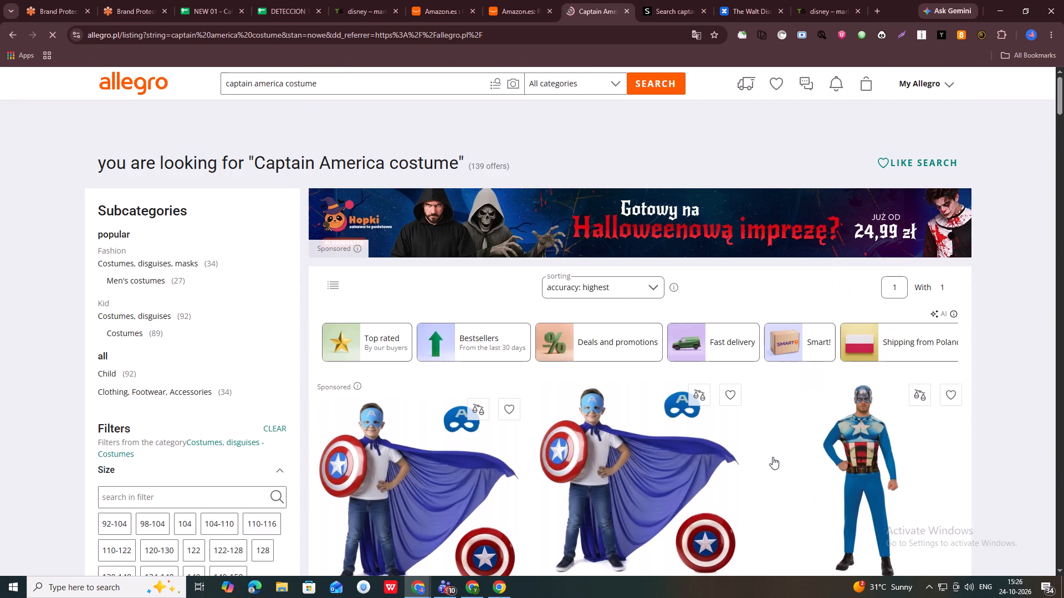
{"action": "scroll", "coordinate": [773, 457], "scroll_direction": "up", "scroll_amount": 6}
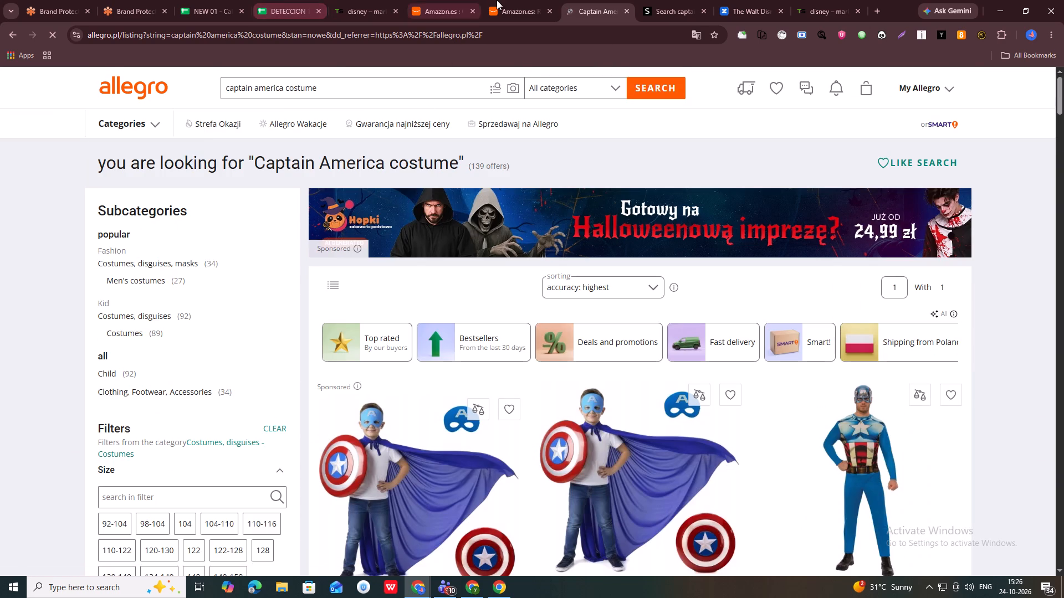
Look again through the captain america costumes results in the Rubies store on Amazon.es.
{"action": "left_click", "coordinate": [514, 0]}
{"action": "scroll", "coordinate": [838, 392], "scroll_direction": "down", "scroll_amount": 6}
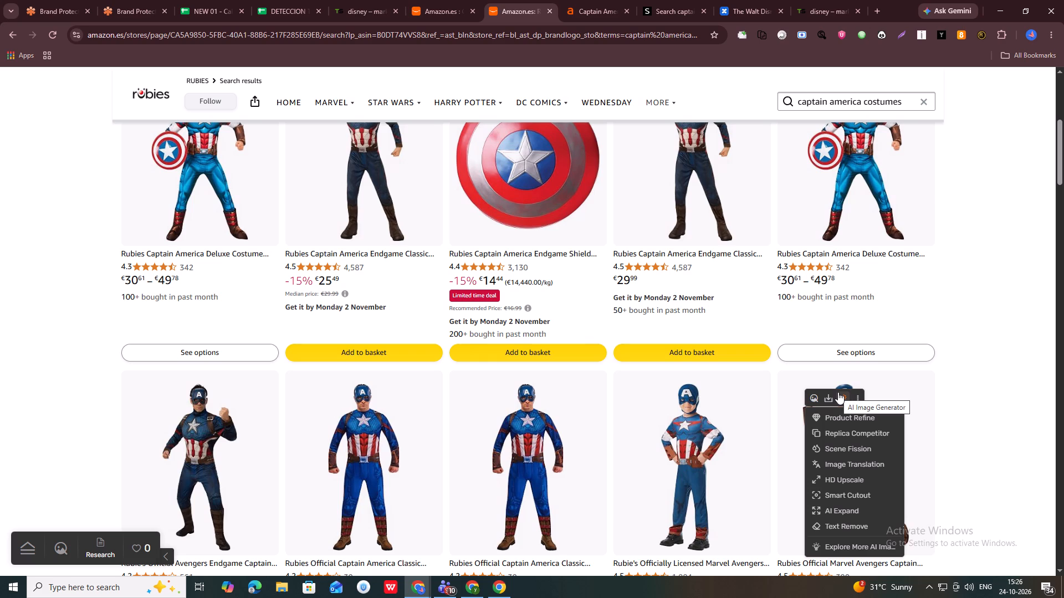
{"action": "scroll", "coordinate": [473, 436], "scroll_direction": "up", "scroll_amount": 5}
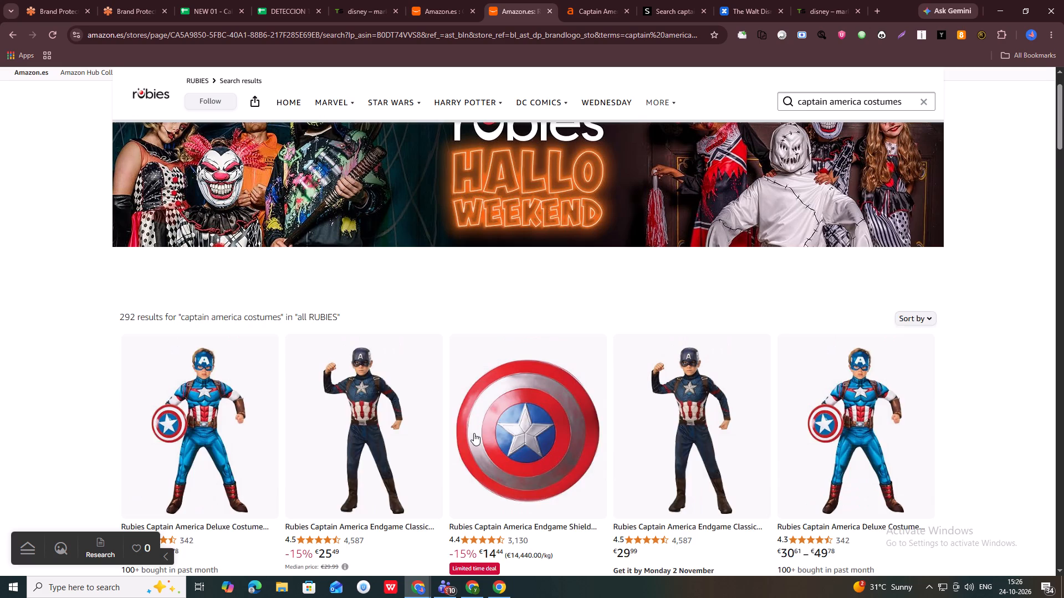
{"action": "scroll", "coordinate": [474, 433], "scroll_direction": "up", "scroll_amount": 14}
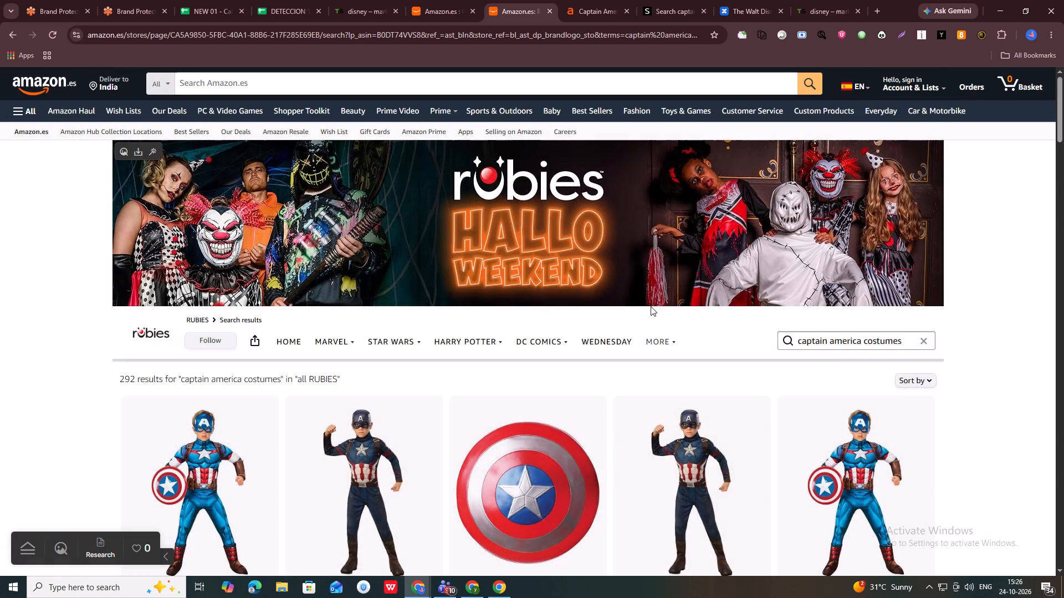
Switch to the browser window with the iron man costume searches and search Allegro's costumes category for "iron man bag".
{"action": "key", "text": "alt+Tab"}
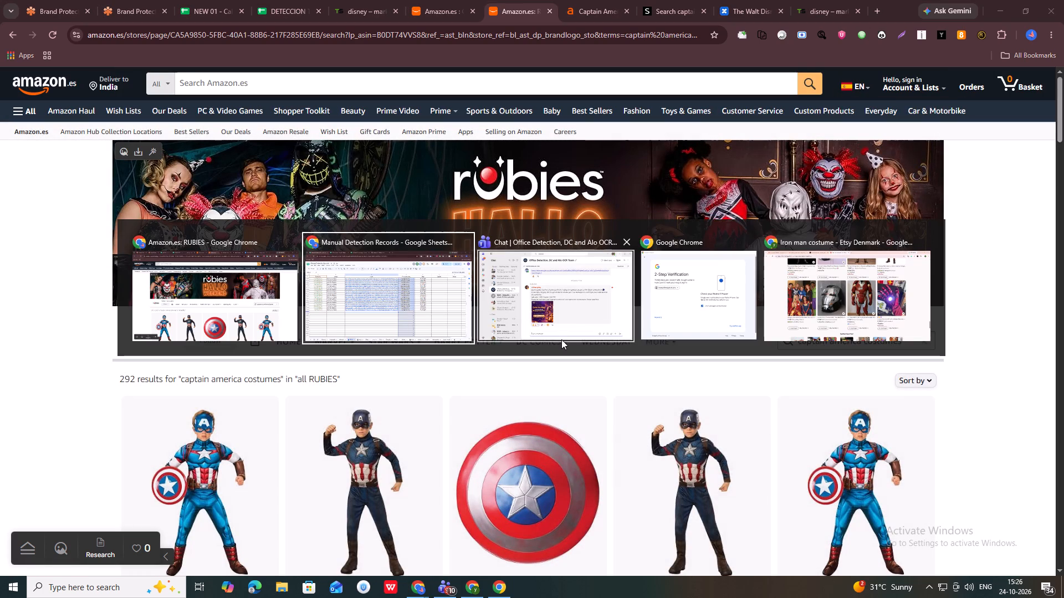
{"action": "left_click", "coordinate": [809, 311], "text": "alt"}
{"action": "scroll", "coordinate": [485, 348], "scroll_direction": "up", "scroll_amount": 20}
{"action": "scroll", "coordinate": [485, 348], "scroll_direction": "up", "scroll_amount": 9}
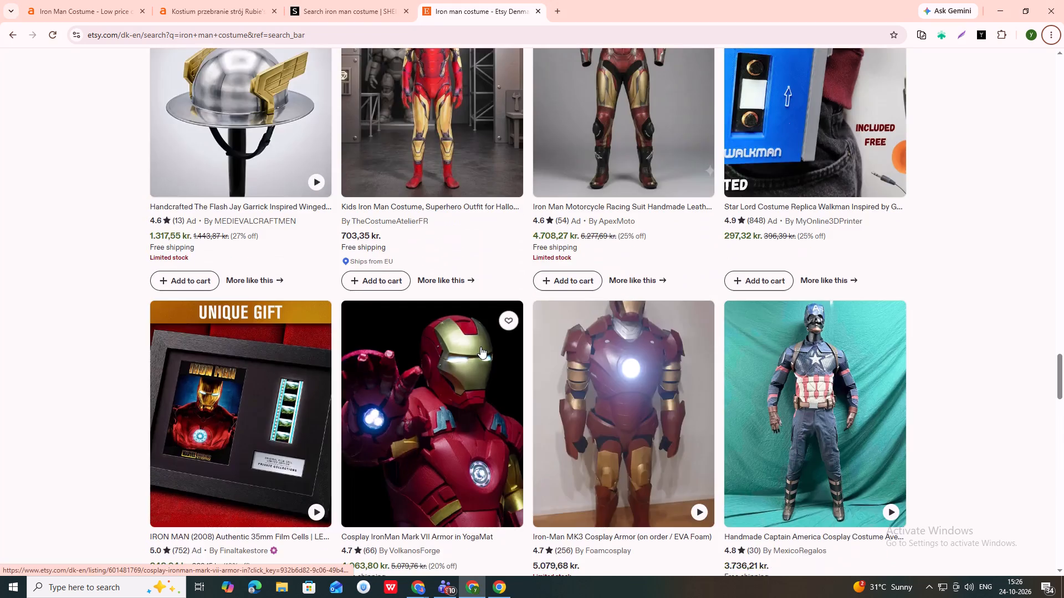
{"action": "scroll", "coordinate": [480, 347], "scroll_direction": "up", "scroll_amount": 13}
{"action": "left_click", "coordinate": [188, 0]}
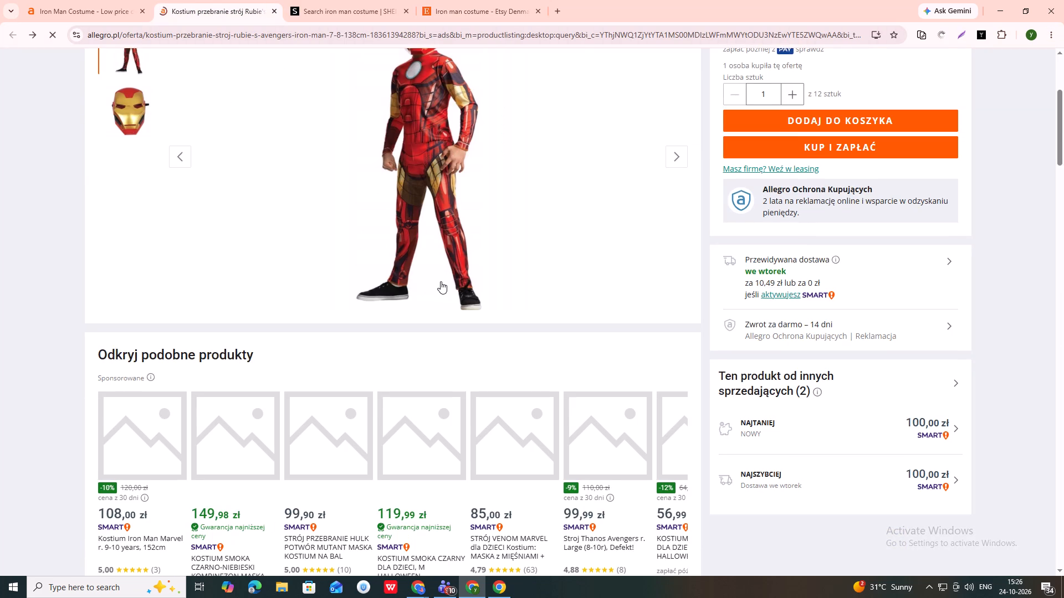
{"action": "scroll", "coordinate": [441, 281], "scroll_direction": "up", "scroll_amount": 7}
{"action": "scroll", "coordinate": [415, 131], "scroll_direction": "up", "scroll_amount": 6}
{"action": "left_click", "coordinate": [308, 72]}
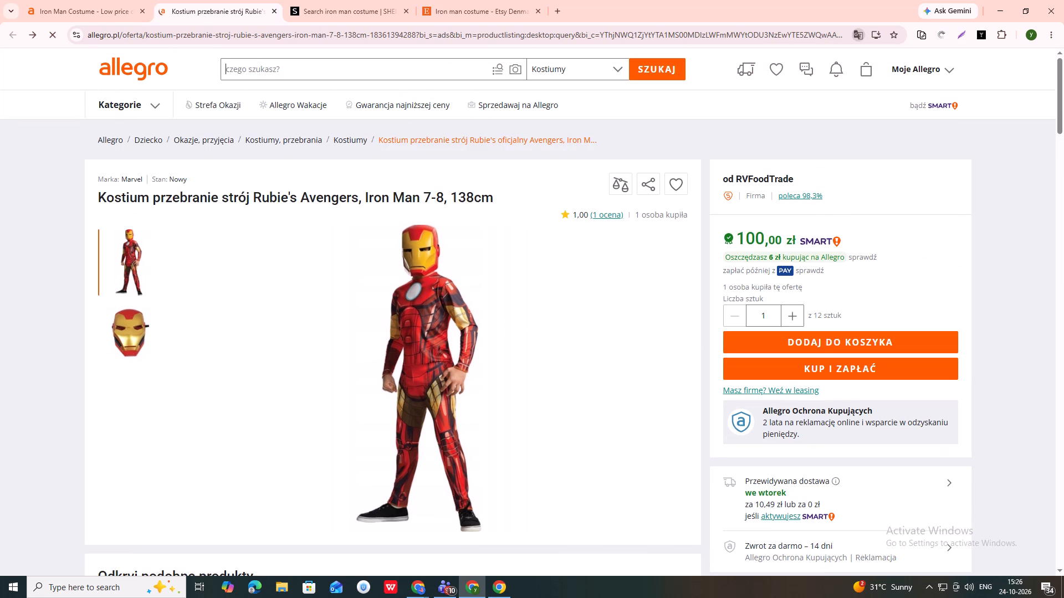
{"action": "type", "text": "iron man bag"}
{"action": "key", "text": "Return"}
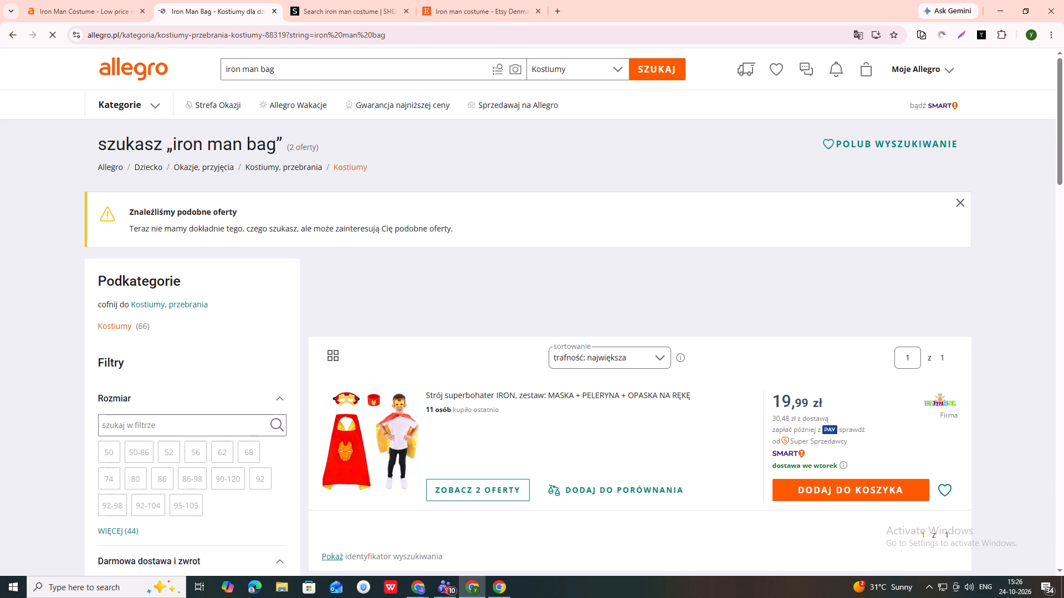
Look through the Allegro costume-category results for "iron man bag", including the recommended products.
{"action": "scroll", "coordinate": [621, 333], "scroll_direction": "down", "scroll_amount": 7}
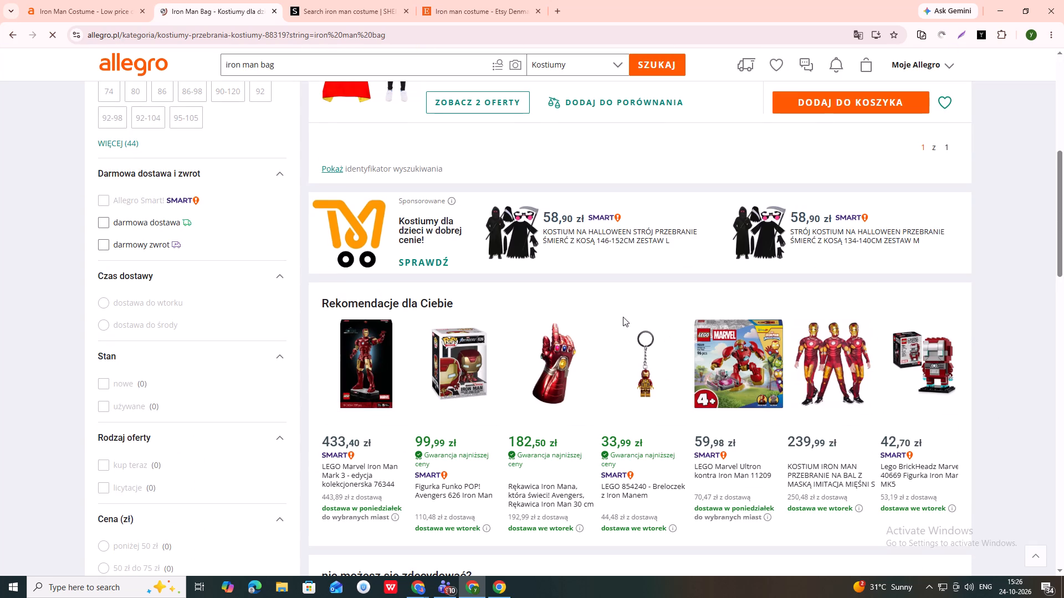
{"action": "scroll", "coordinate": [598, 400], "scroll_direction": "down", "scroll_amount": 5}
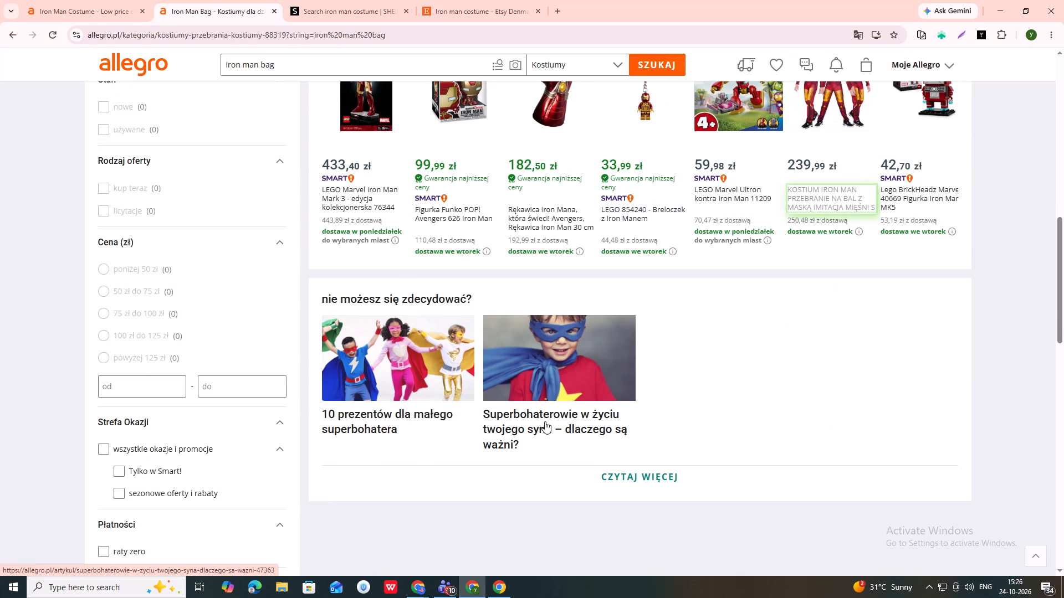
{"action": "scroll", "coordinate": [587, 406], "scroll_direction": "down", "scroll_amount": 6}
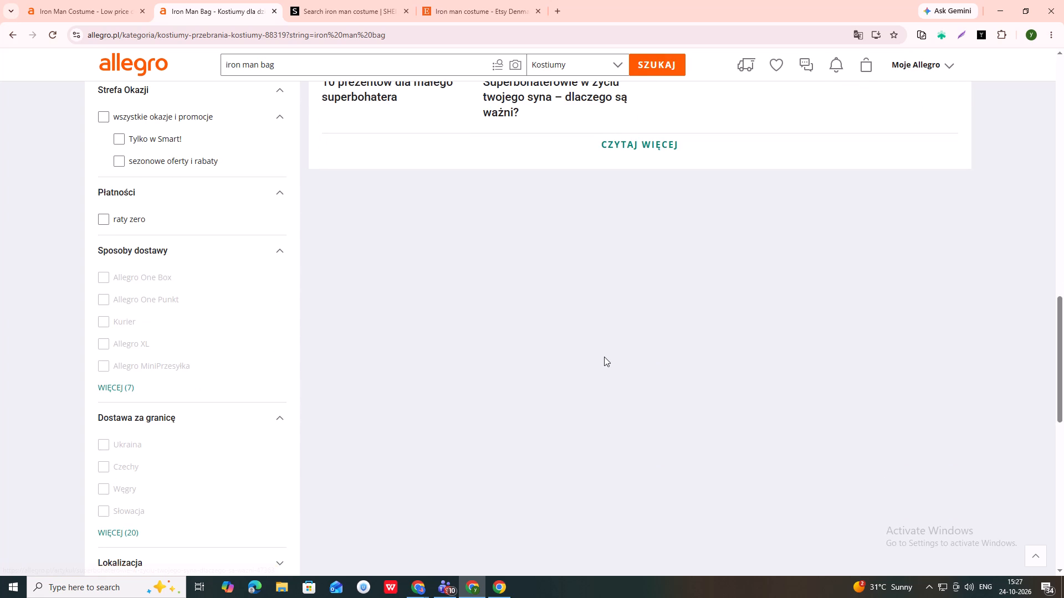
{"action": "scroll", "coordinate": [604, 357], "scroll_direction": "up", "scroll_amount": 19}
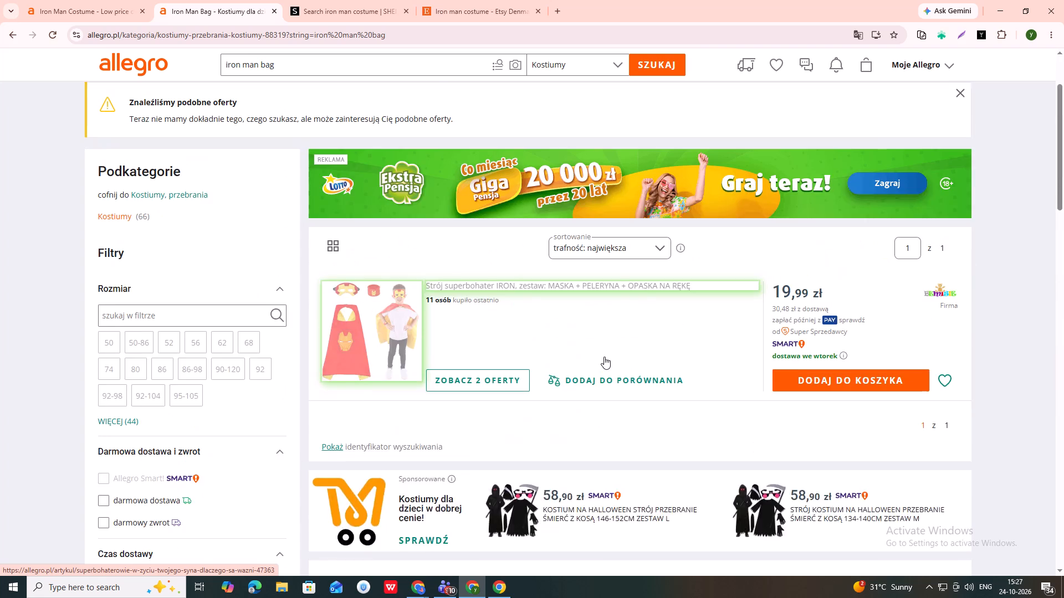
{"action": "scroll", "coordinate": [604, 357], "scroll_direction": "up", "scroll_amount": 11}
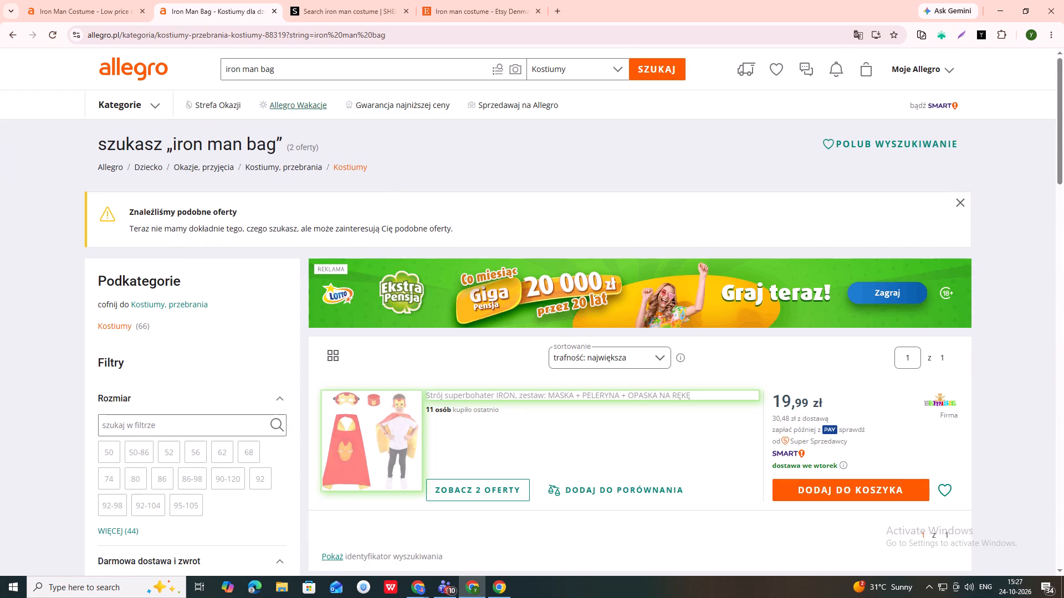
Search Allegro for "mickey bag".
{"action": "left_click", "coordinate": [260, 71]}
{"action": "key", "text": "ctrl+a"}
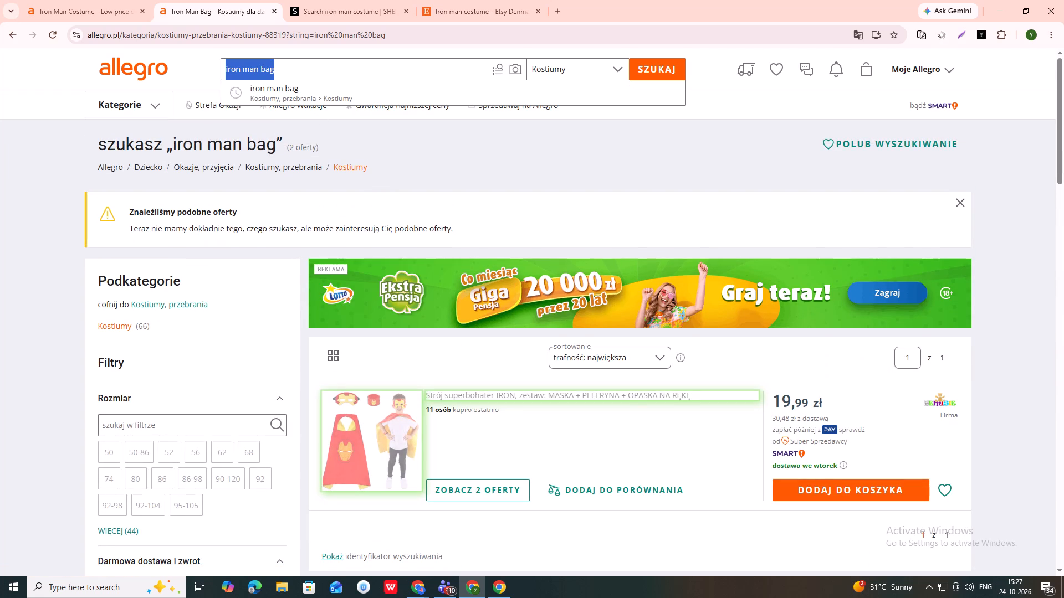
{"action": "type", "text": "micke"}
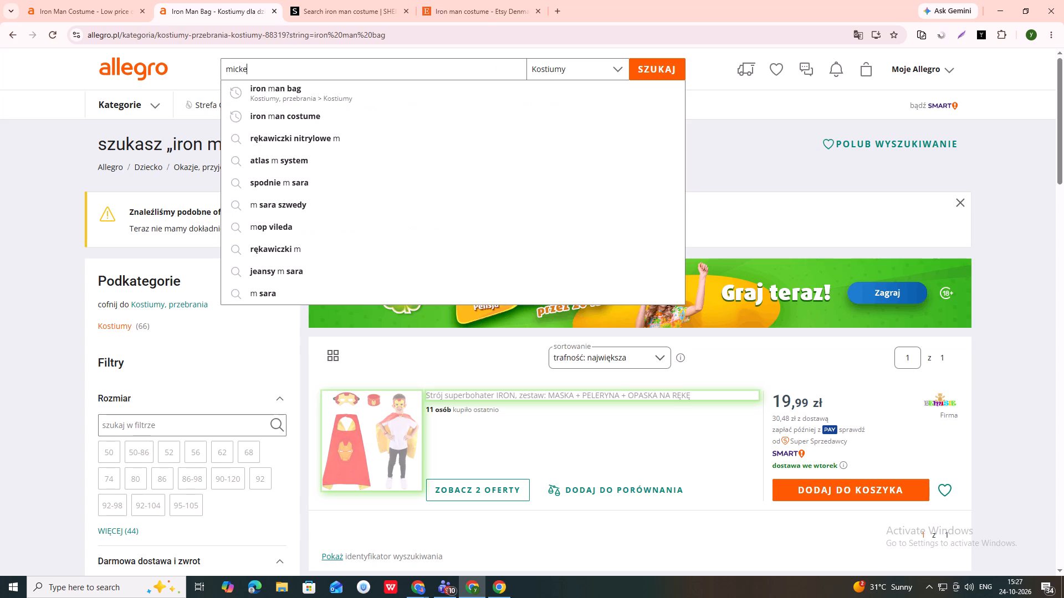
{"action": "type", "text": "y"}
{"action": "key", "text": "space"}
{"action": "type", "text": "bag"}
{"action": "key", "text": "Return"}
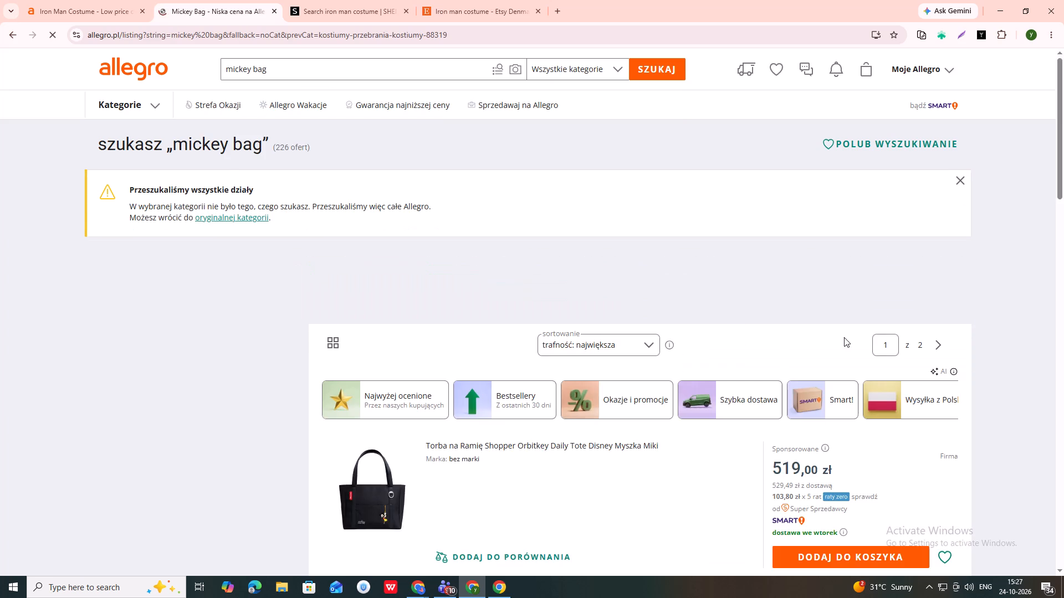
Look through the first page of mickey bag offers on Allegro for relevant Mickey products.
{"action": "scroll", "coordinate": [640, 415], "scroll_direction": "down", "scroll_amount": 5}
{"action": "scroll", "coordinate": [588, 389], "scroll_direction": "down", "scroll_amount": 12}
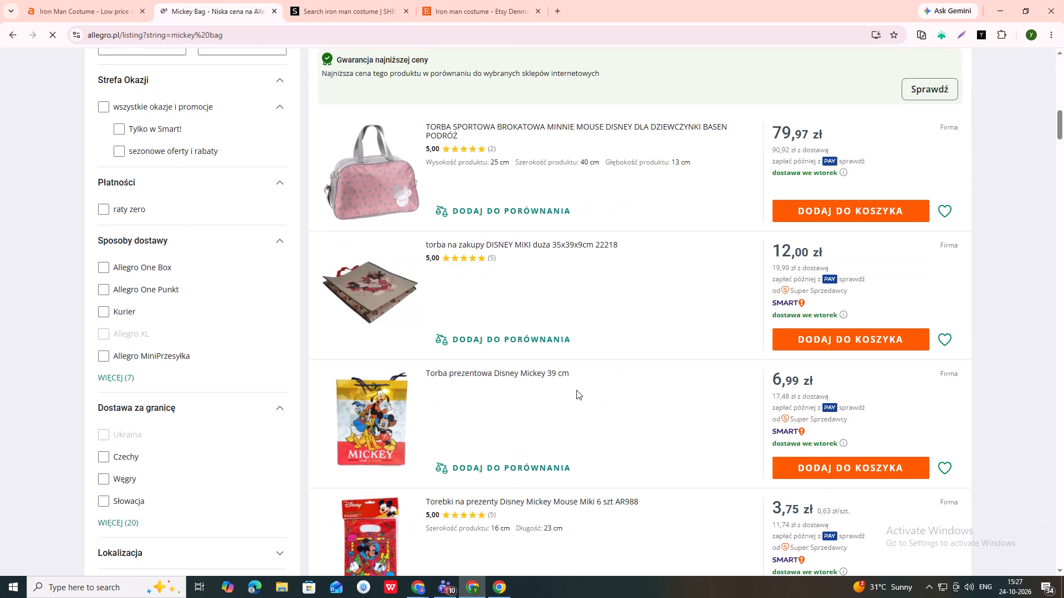
{"action": "scroll", "coordinate": [576, 390], "scroll_direction": "down", "scroll_amount": 14}
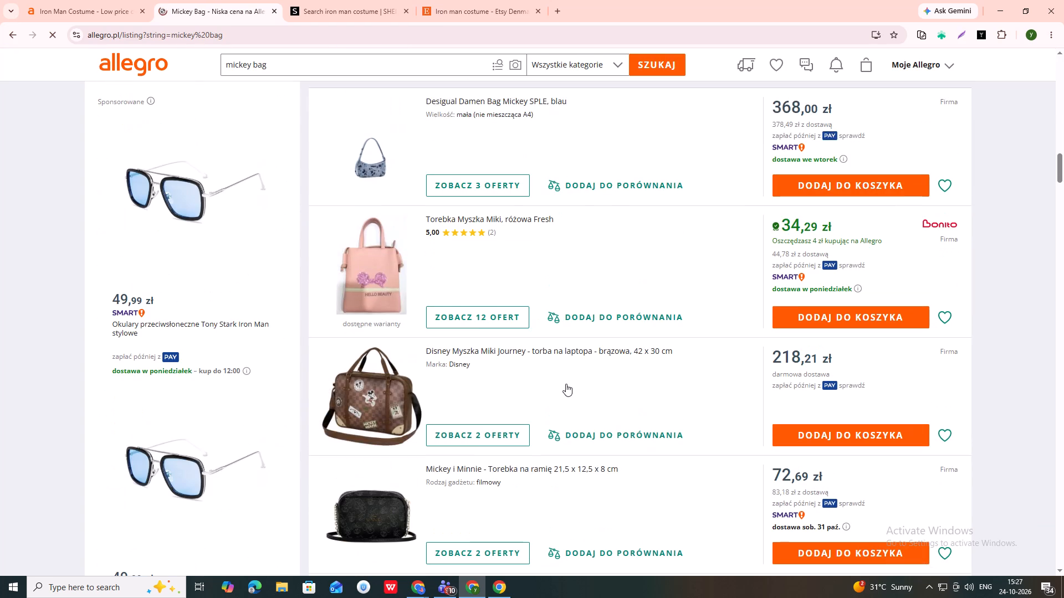
{"action": "scroll", "coordinate": [566, 384], "scroll_direction": "down", "scroll_amount": 17}
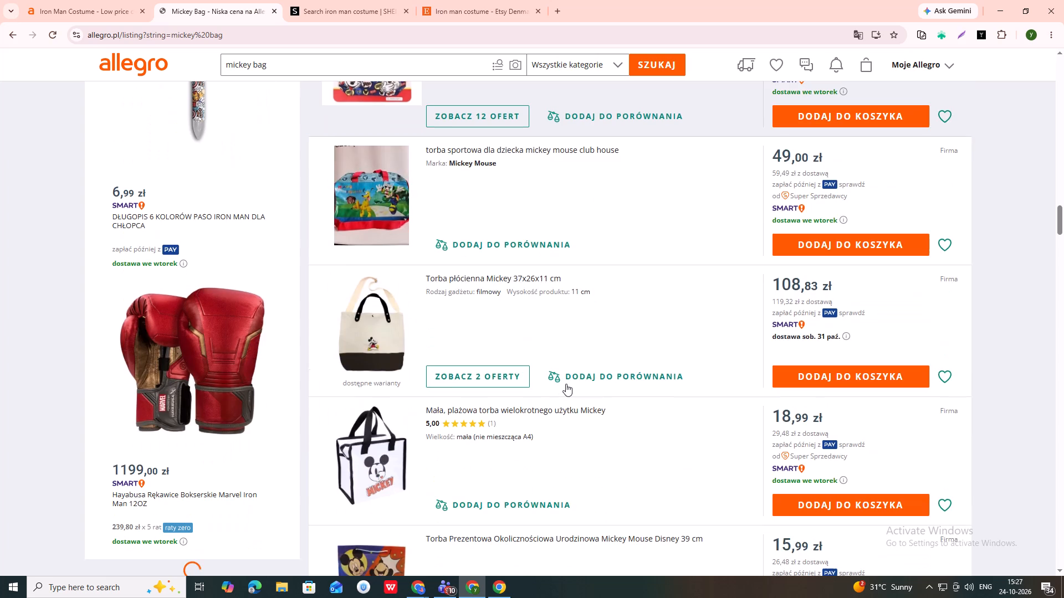
{"action": "scroll", "coordinate": [566, 384], "scroll_direction": "down", "scroll_amount": 18}
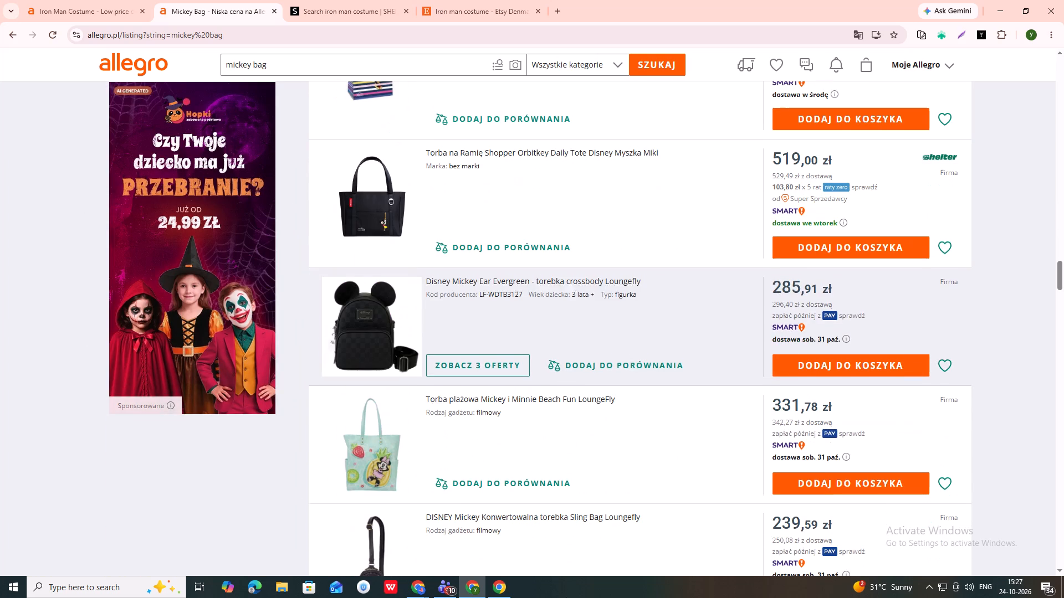
{"action": "scroll", "coordinate": [507, 412], "scroll_direction": "down", "scroll_amount": 13}
{"action": "scroll", "coordinate": [540, 380], "scroll_direction": "down", "scroll_amount": 6}
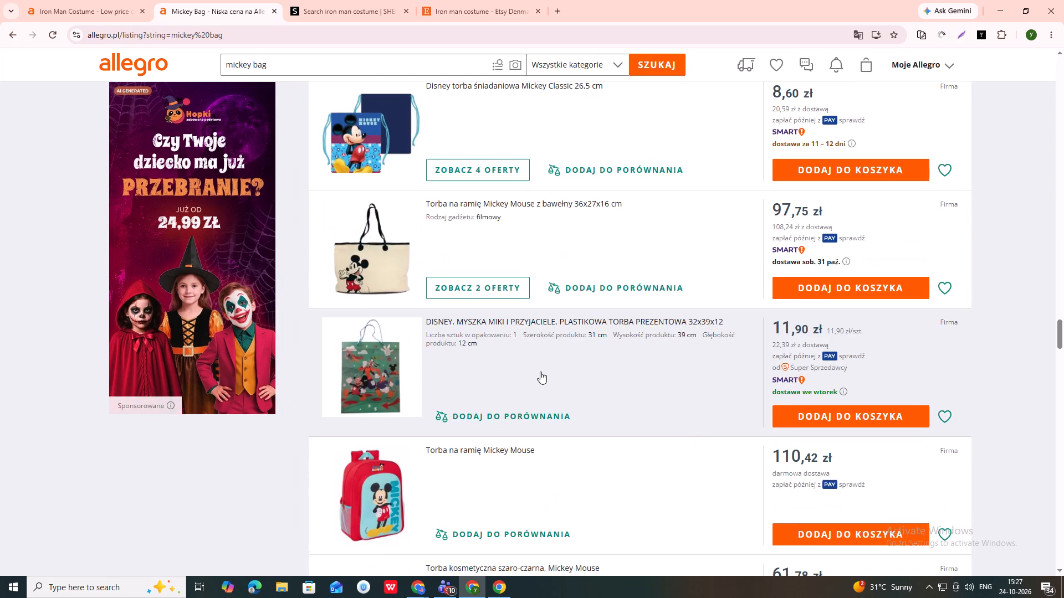
{"action": "scroll", "coordinate": [540, 372], "scroll_direction": "down", "scroll_amount": 19}
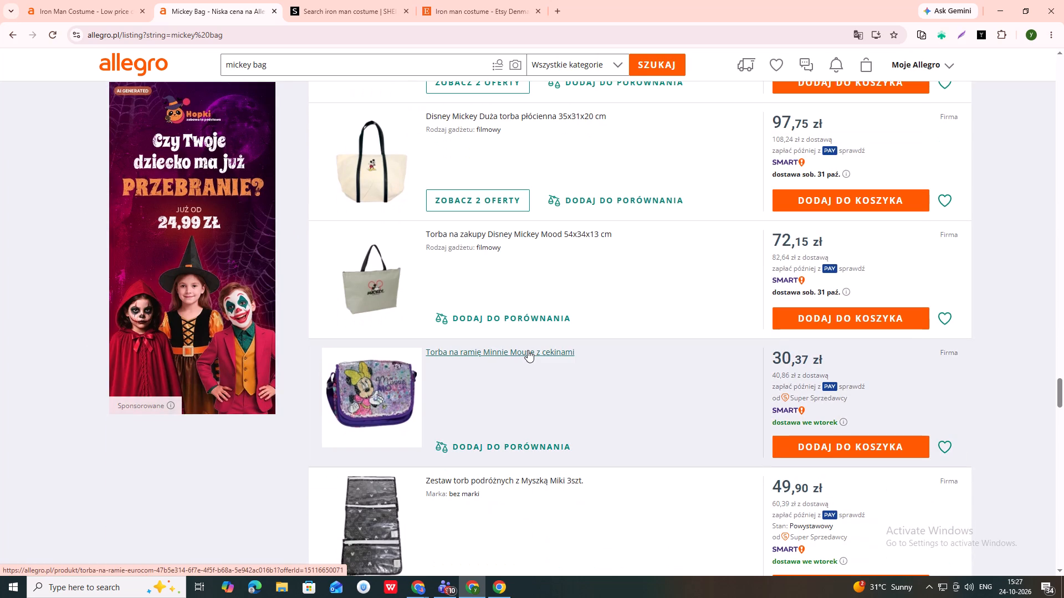
{"action": "scroll", "coordinate": [528, 350], "scroll_direction": "down", "scroll_amount": 20}
{"action": "scroll", "coordinate": [544, 334], "scroll_direction": "down", "scroll_amount": 3}
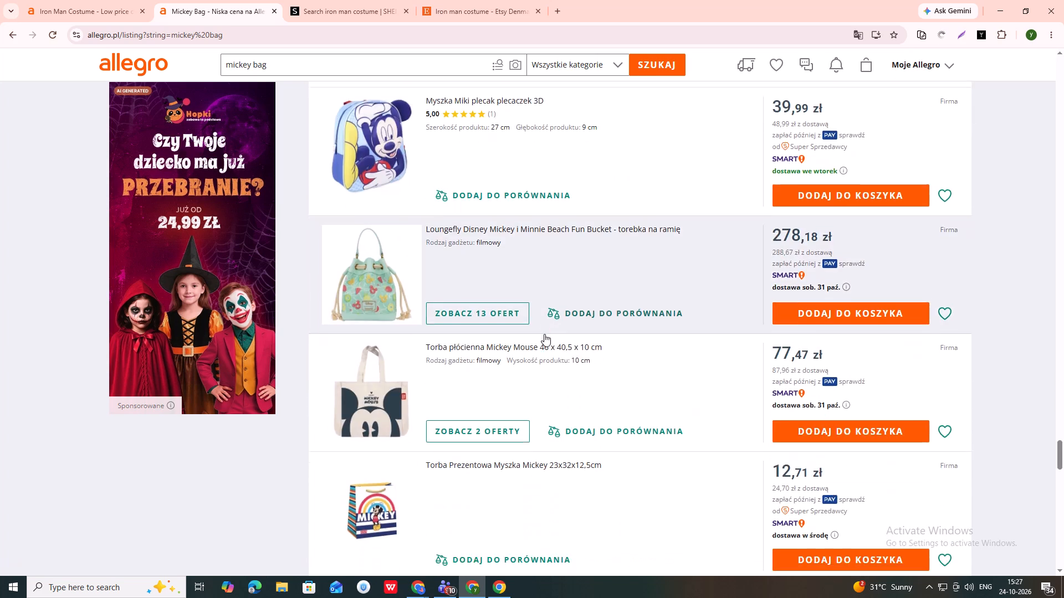
{"action": "scroll", "coordinate": [544, 334], "scroll_direction": "down", "scroll_amount": 11}
{"action": "scroll", "coordinate": [544, 326], "scroll_direction": "up", "scroll_amount": 1}
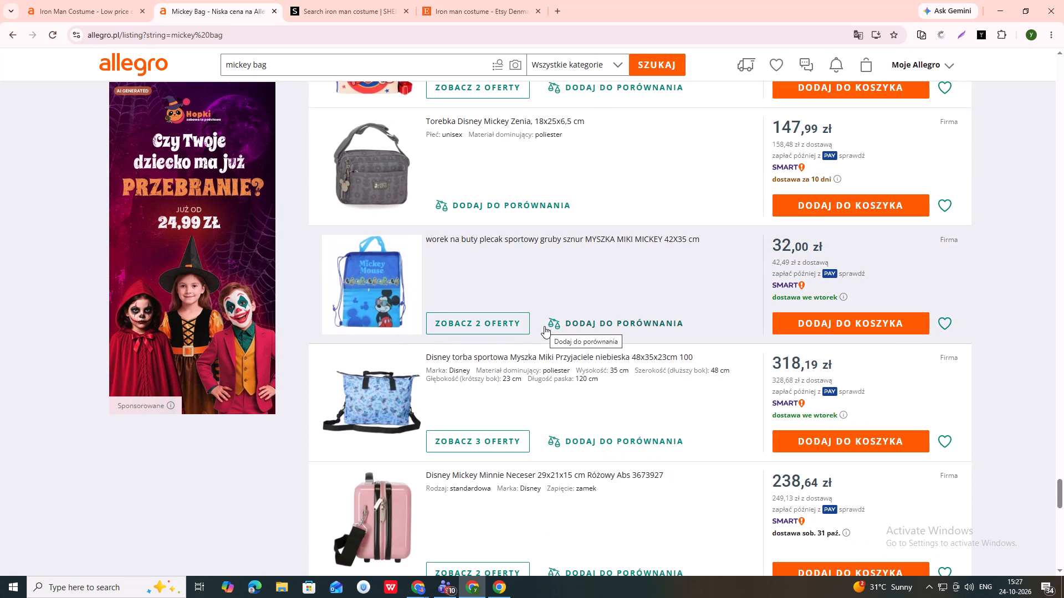
{"action": "scroll", "coordinate": [543, 315], "scroll_direction": "down", "scroll_amount": 7}
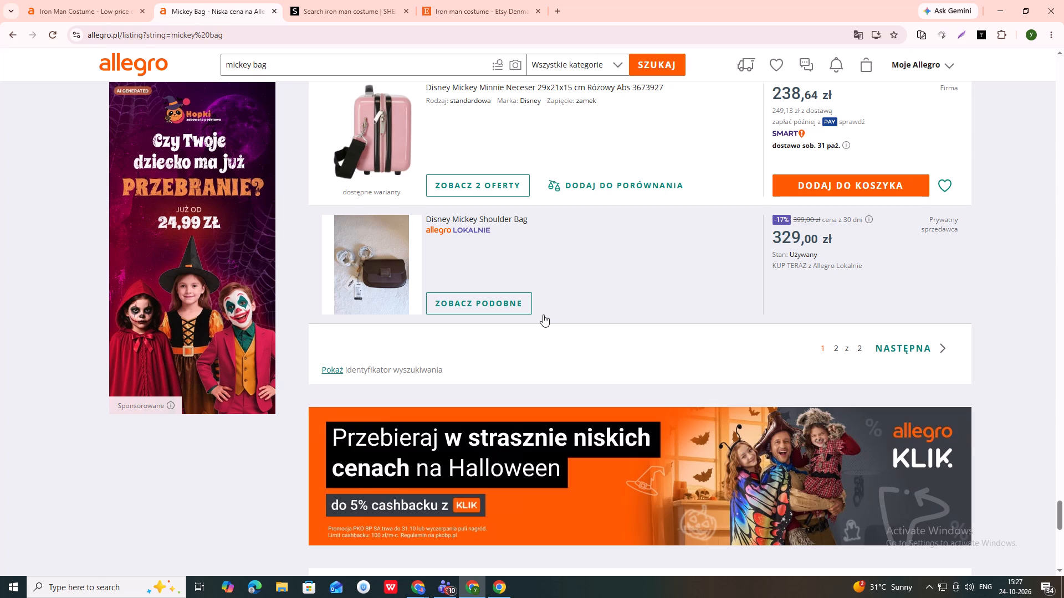
{"action": "scroll", "coordinate": [586, 326], "scroll_direction": "up", "scroll_amount": 5}
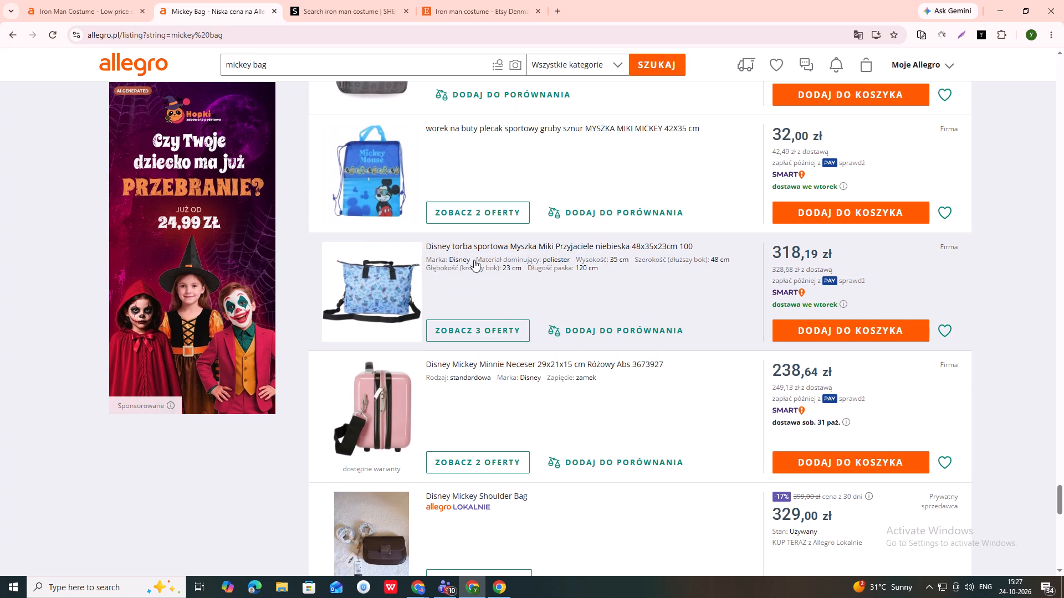
Search Allegro for "mickey party decoration" and restrict the offers to new condition (nowe).
{"action": "double_click", "coordinate": [258, 67]}
{"action": "type", "text": "party decoration"}
{"action": "key", "text": "Return"}
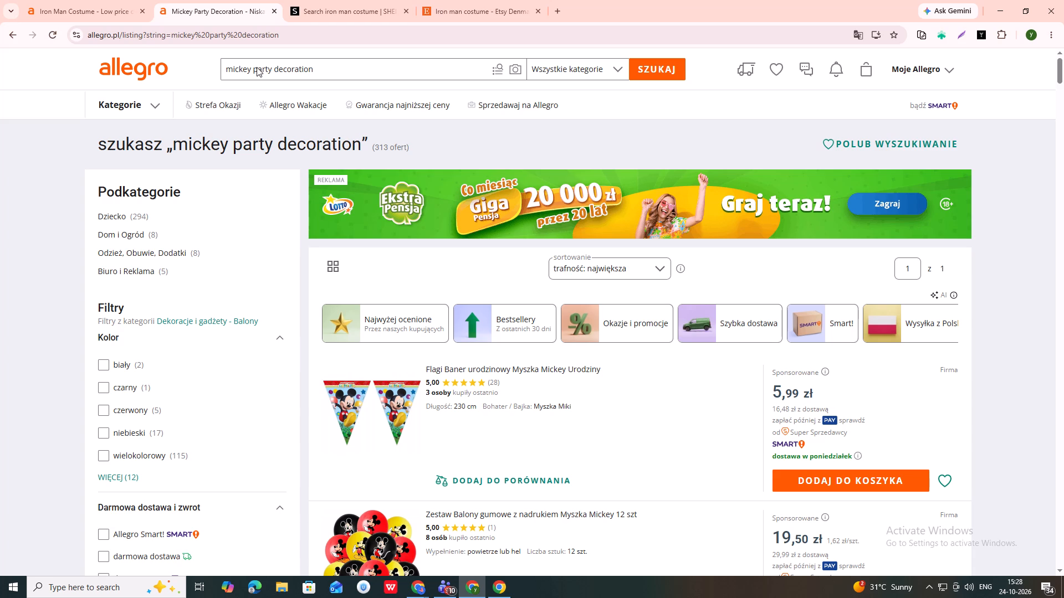
{"action": "scroll", "coordinate": [204, 335], "scroll_direction": "down", "scroll_amount": 5}
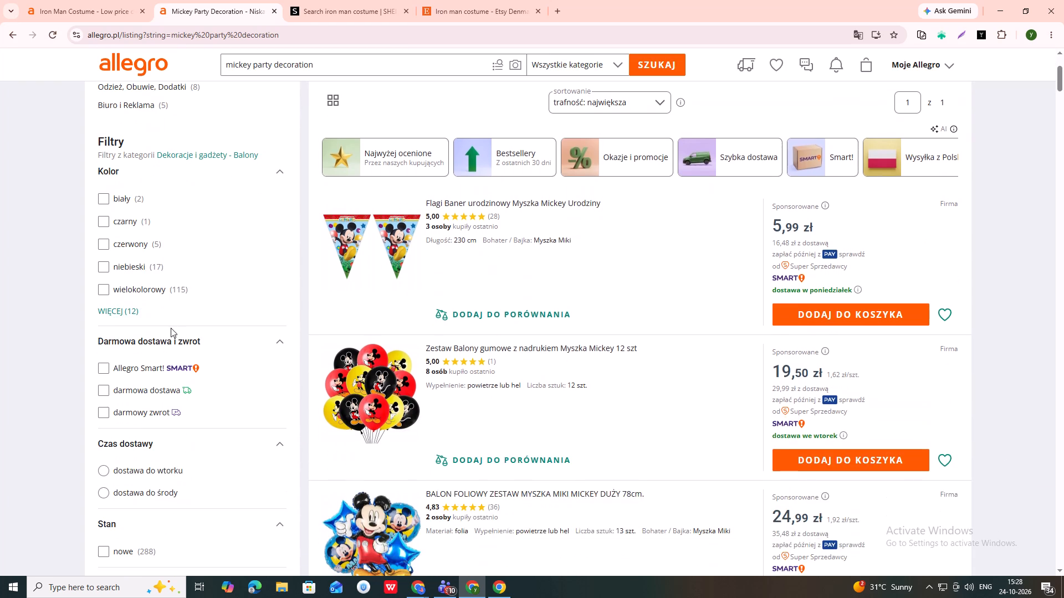
{"action": "left_click", "coordinate": [121, 440]}
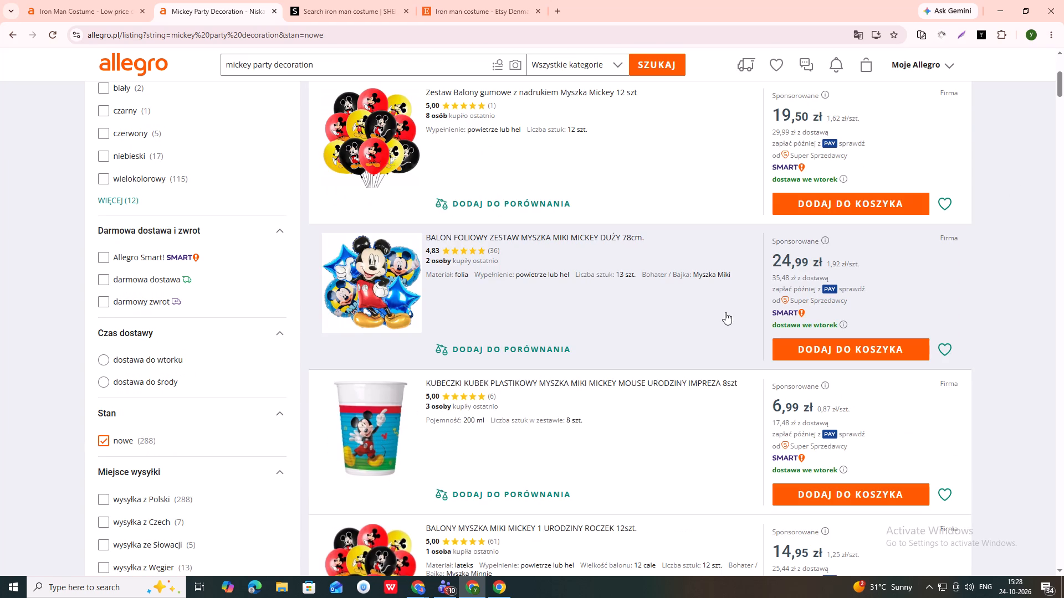
In the RedPoints IPR Plugin, start The Walt Disney Detection task with the first "Mickey & Friends - Party" asset.
{"action": "scroll", "coordinate": [649, 301], "scroll_direction": "up", "scroll_amount": 4}
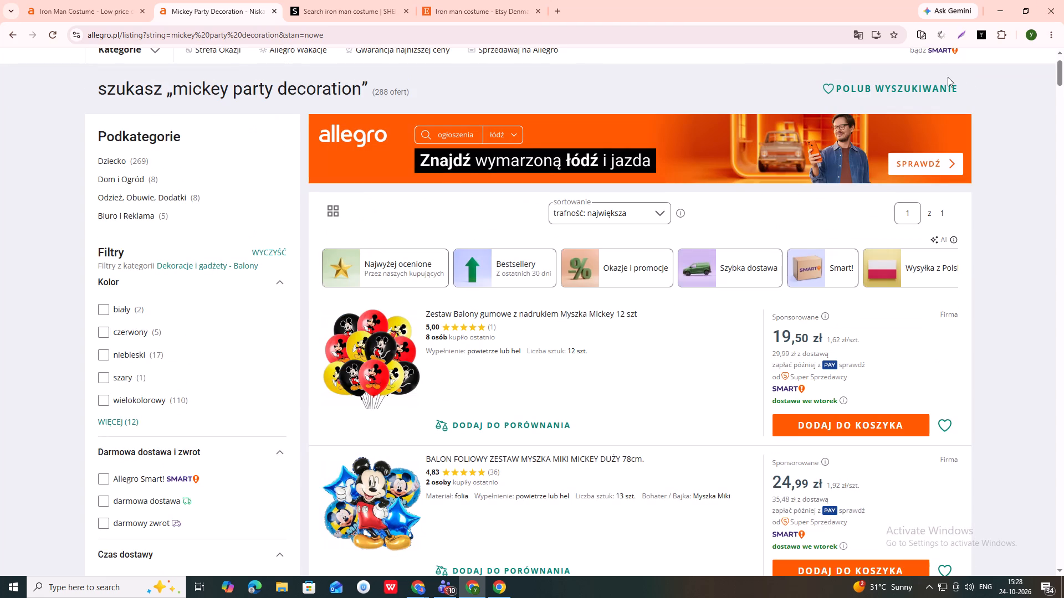
{"action": "left_click", "coordinate": [940, 34]}
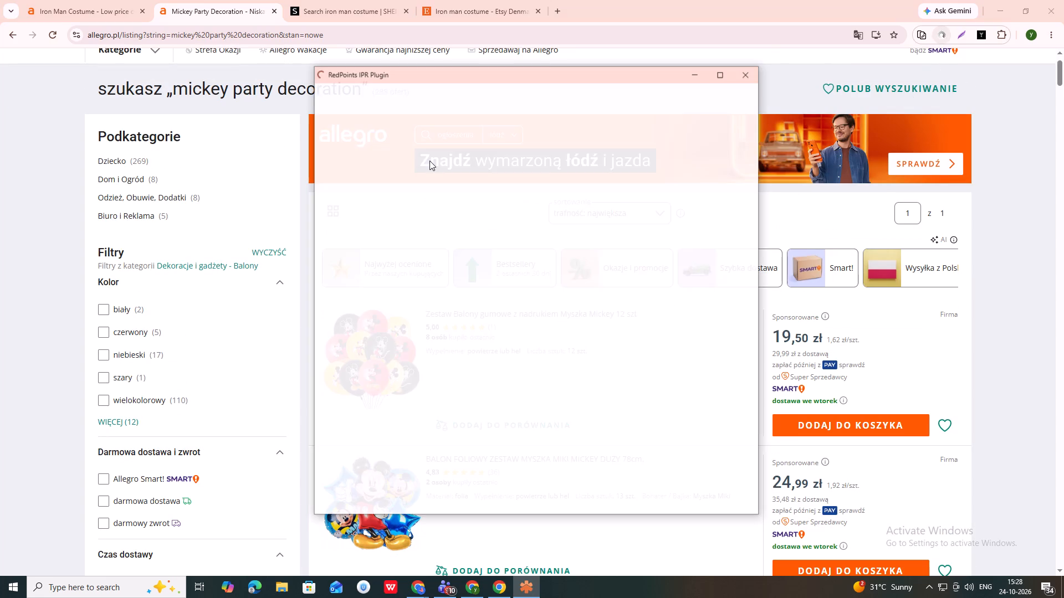
{"action": "left_click_drag", "start_coordinate": [480, 74], "coordinate": [575, 66]}
{"action": "left_click", "coordinate": [662, 299]}
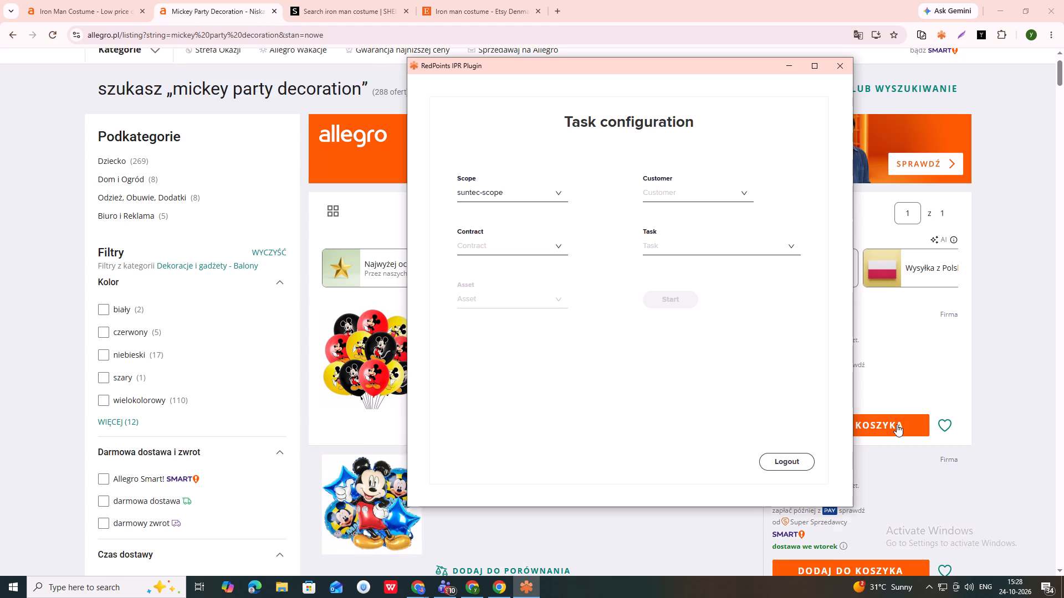
{"action": "left_click", "coordinate": [508, 224]}
{"action": "left_click", "coordinate": [510, 245]}
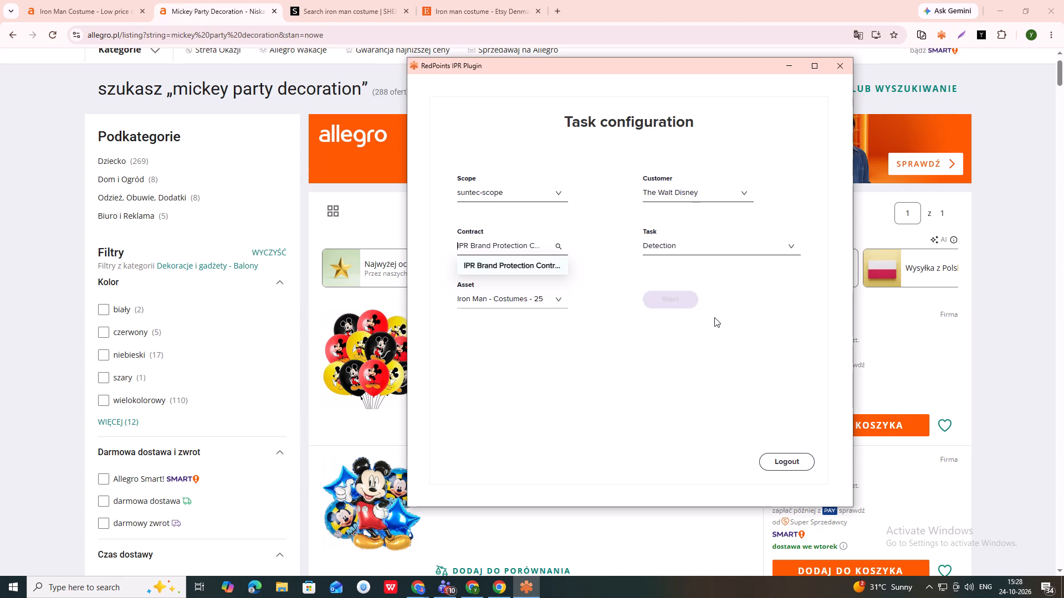
{"action": "left_click", "coordinate": [491, 297]}
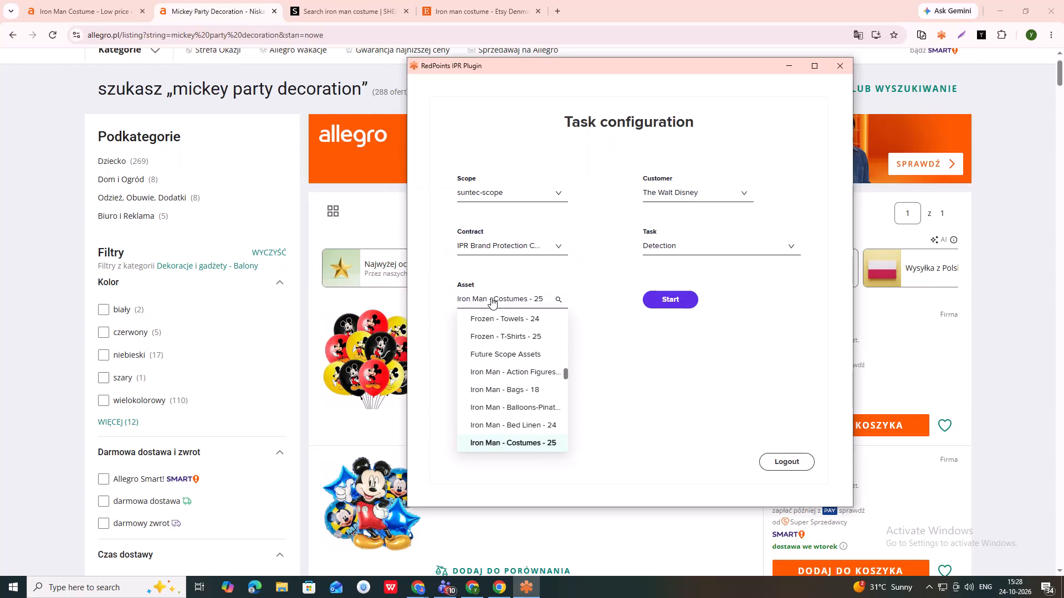
{"action": "type", "text": "mi"}
{"action": "type", "text": "ckey"}
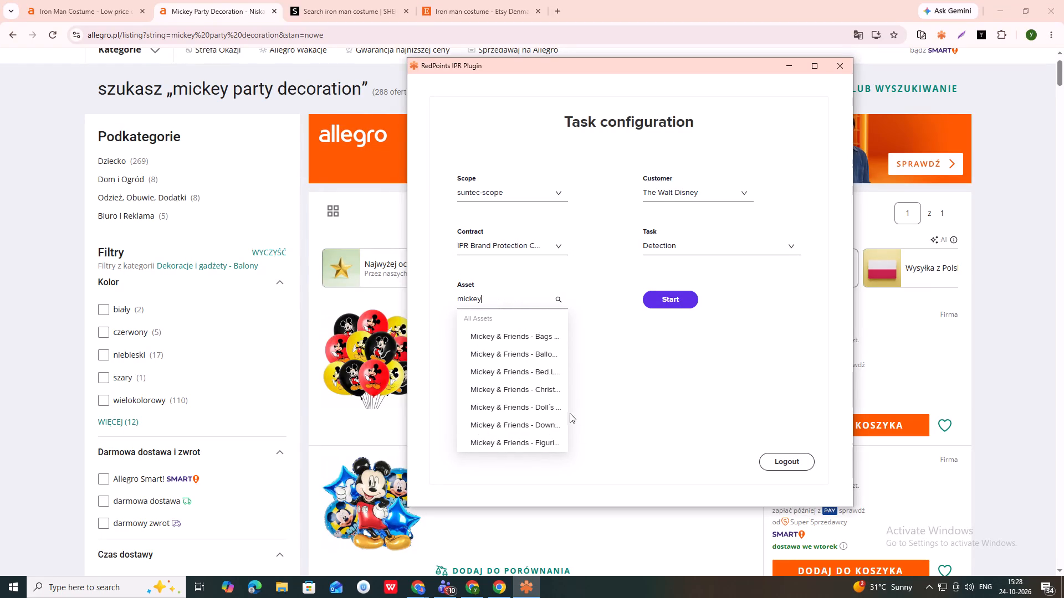
{"action": "scroll", "coordinate": [527, 399], "scroll_direction": "down", "scroll_amount": 3}
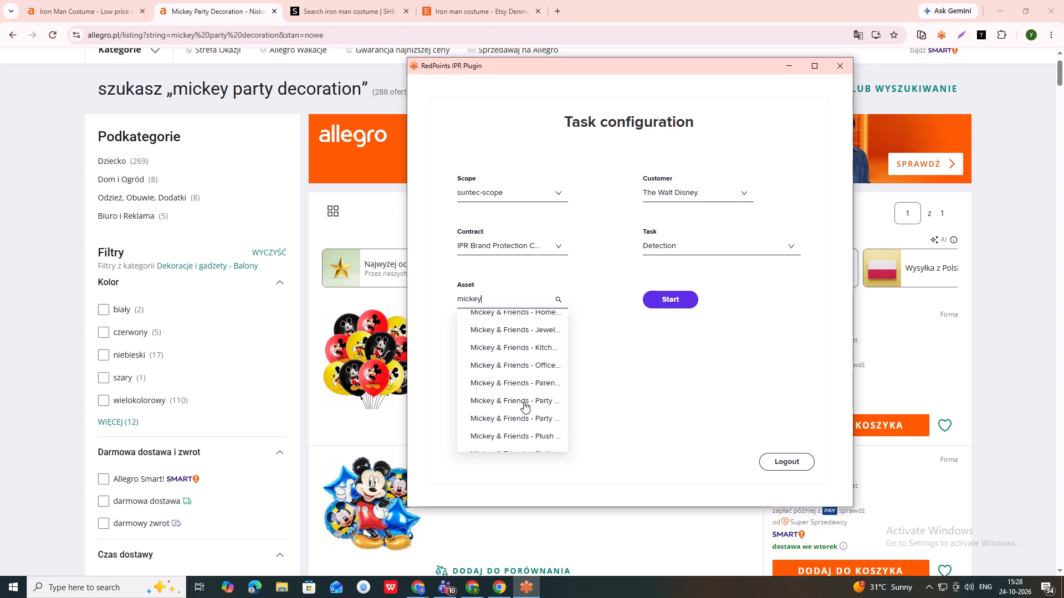
{"action": "left_click", "coordinate": [524, 401]}
{"action": "left_click", "coordinate": [672, 298]}
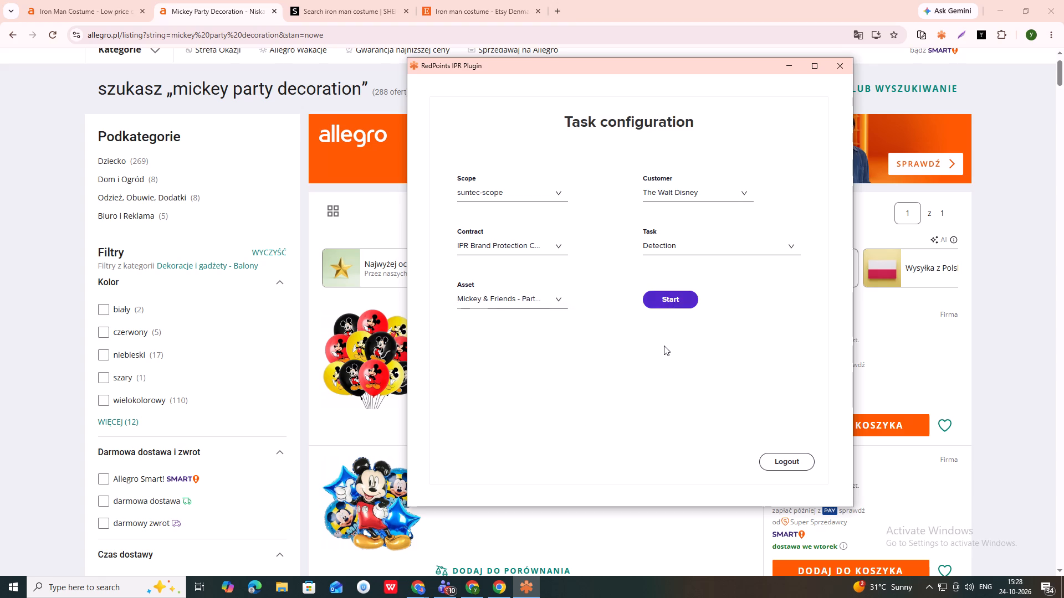
Look over the new-condition mickey party decoration offers on Allegro.
{"action": "scroll", "coordinate": [405, 510], "scroll_direction": "down", "scroll_amount": 4}
{"action": "scroll", "coordinate": [508, 488], "scroll_direction": "up", "scroll_amount": 2}
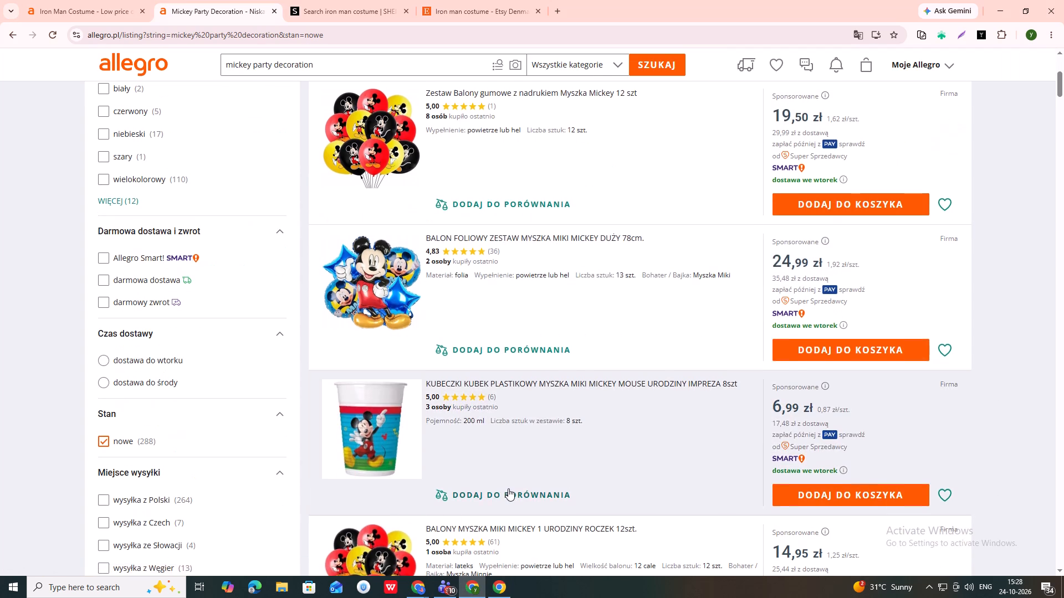
{"action": "scroll", "coordinate": [508, 488], "scroll_direction": "up", "scroll_amount": 1}
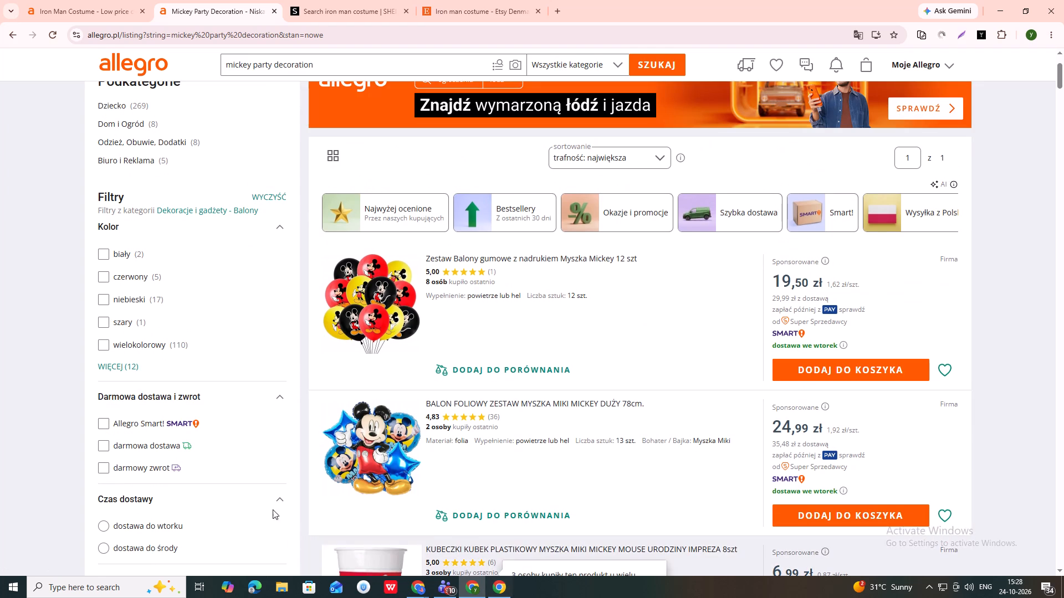
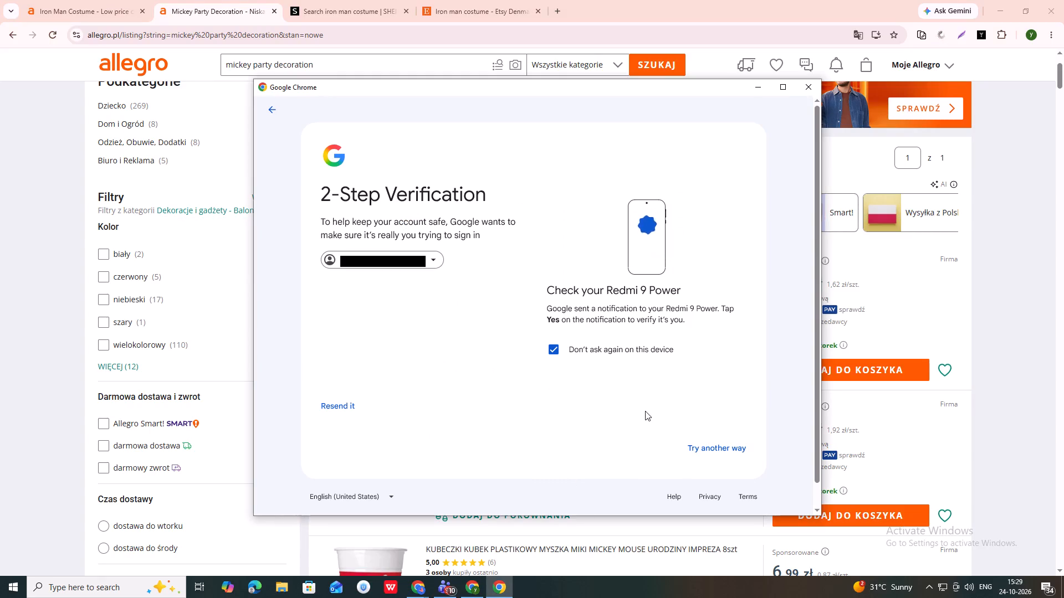
Capture a rectangular screen snip of part of the Google 2-Step Verification window, starting from its title bar corner.
{"action": "key", "text": "shift+super+s"}
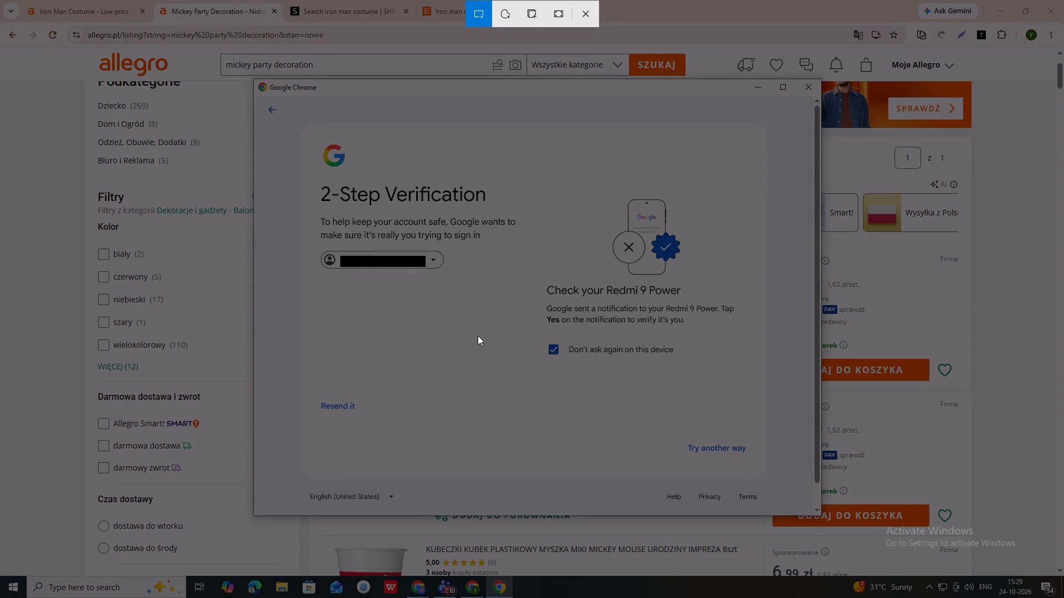
{"action": "left_click_drag", "start_coordinate": [254, 80], "coordinate": [449, 461]}
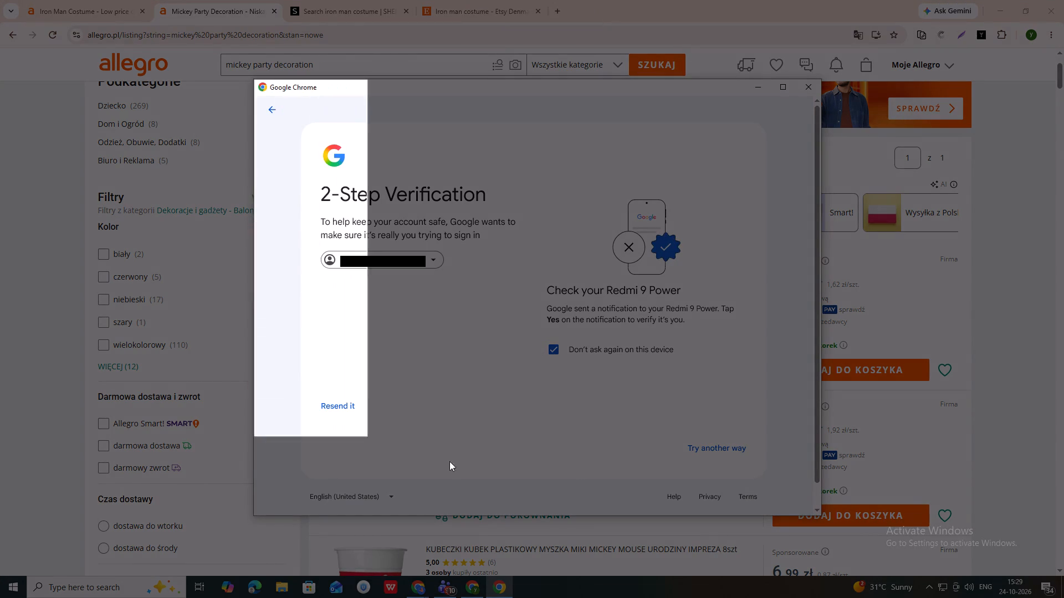
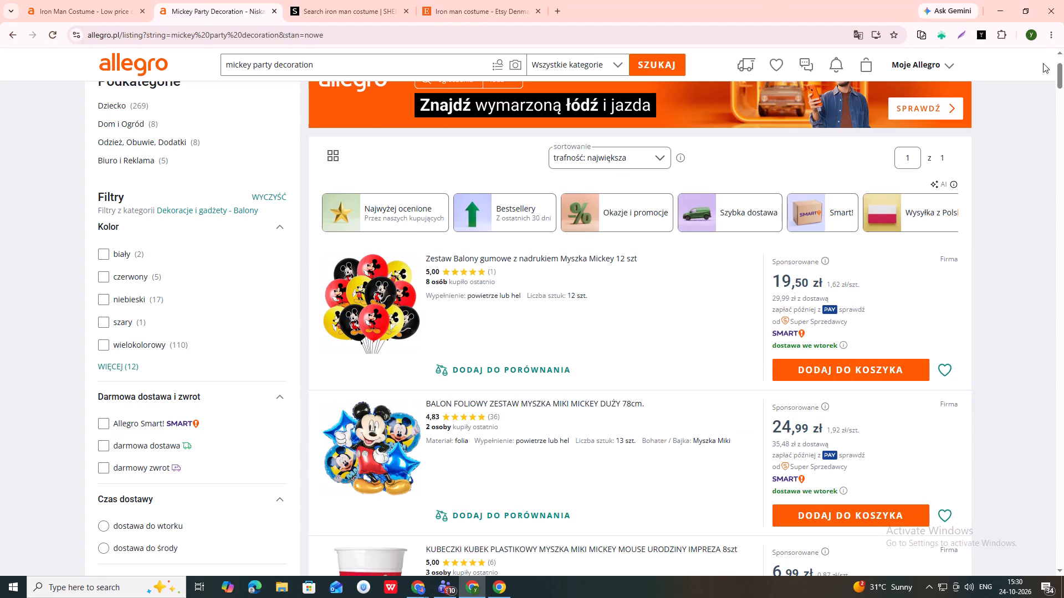
Open a browser window under the other Chrome profile labelled Samaksh (redpoints.com).
{"action": "left_click", "coordinate": [1031, 34]}
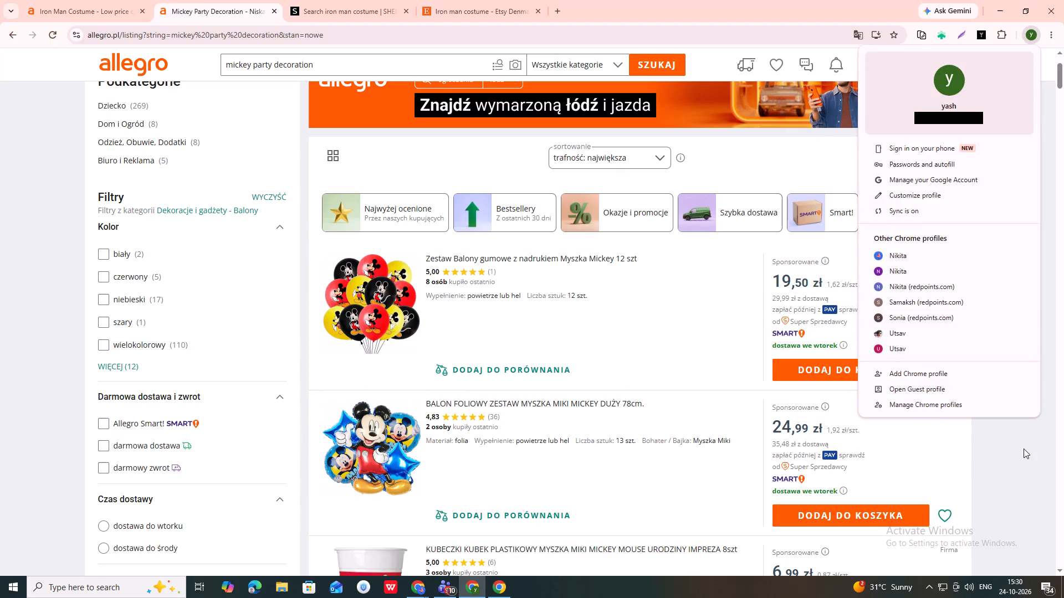
{"action": "left_click", "coordinate": [1024, 448]}
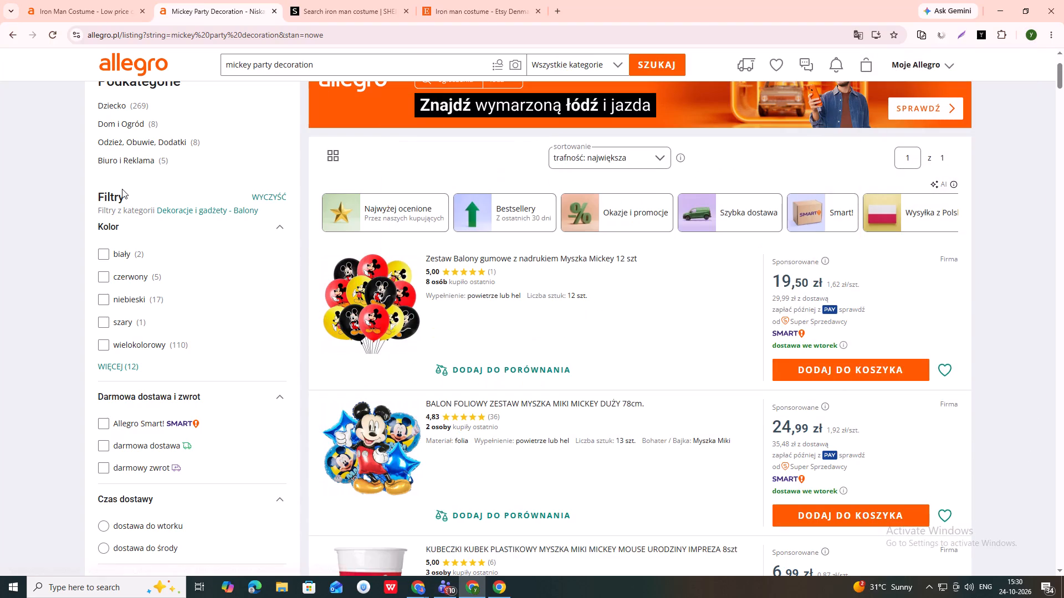
{"action": "left_click", "coordinate": [1031, 34]}
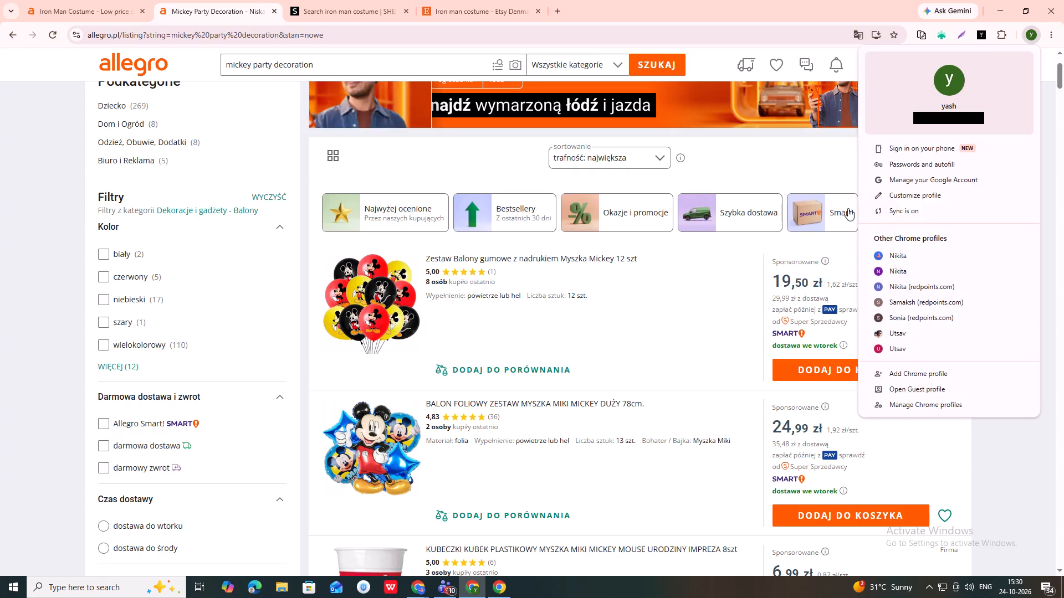
{"action": "left_click", "coordinate": [915, 301]}
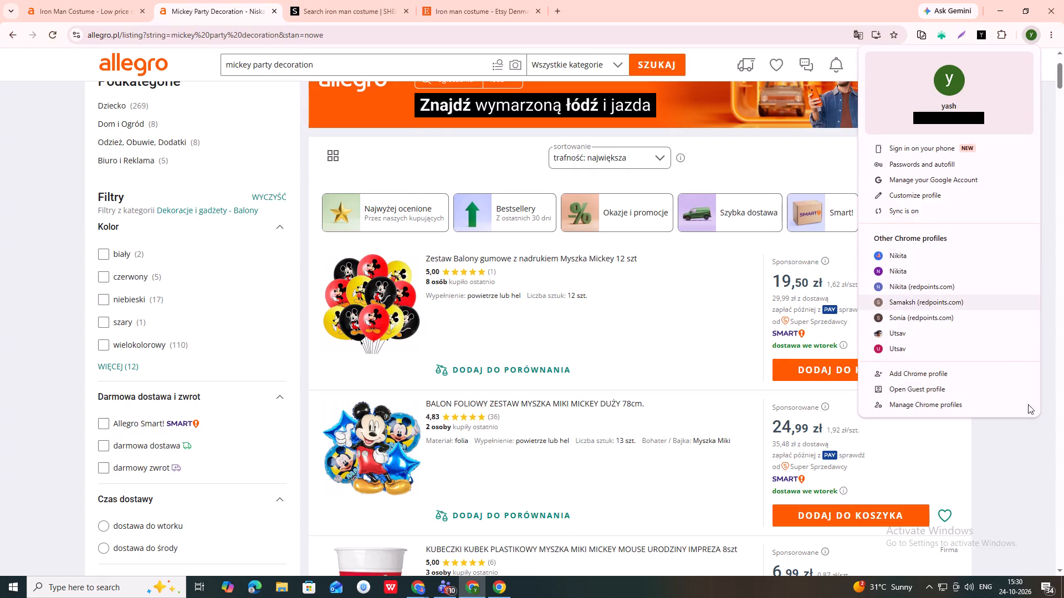
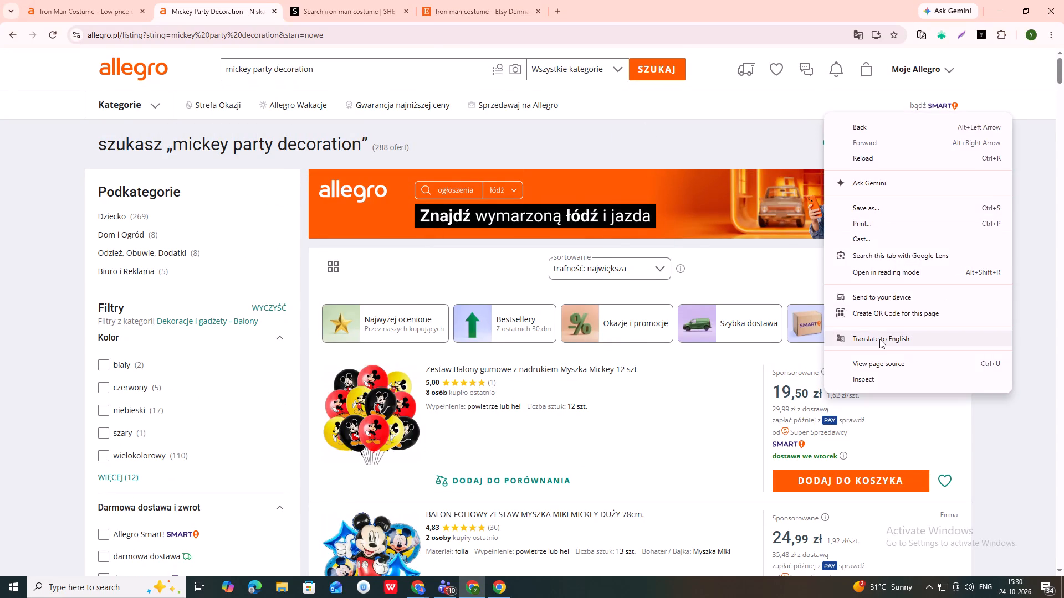
Translate the Allegro results page for "mickey party decoration" from Polish to English.
{"action": "left_click", "coordinate": [879, 339]}
{"action": "left_click", "coordinate": [779, 56]}
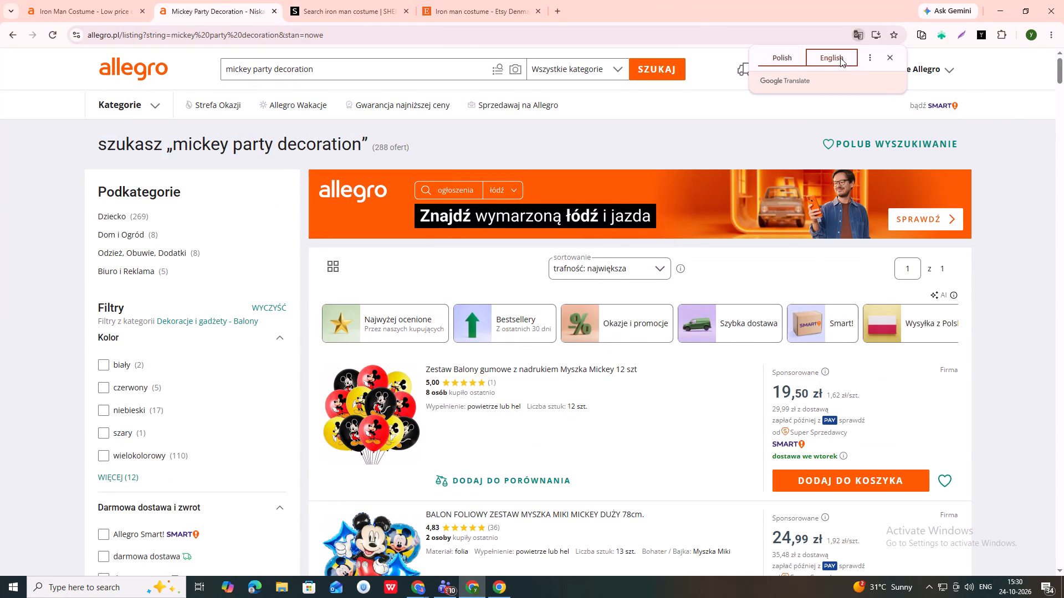
{"action": "left_click", "coordinate": [840, 58]}
{"action": "left_click", "coordinate": [891, 55]}
Look through the Allegro listings to examine which Mickey Mouse party products suit recording.
{"action": "scroll", "coordinate": [634, 420], "scroll_direction": "down", "scroll_amount": 2}
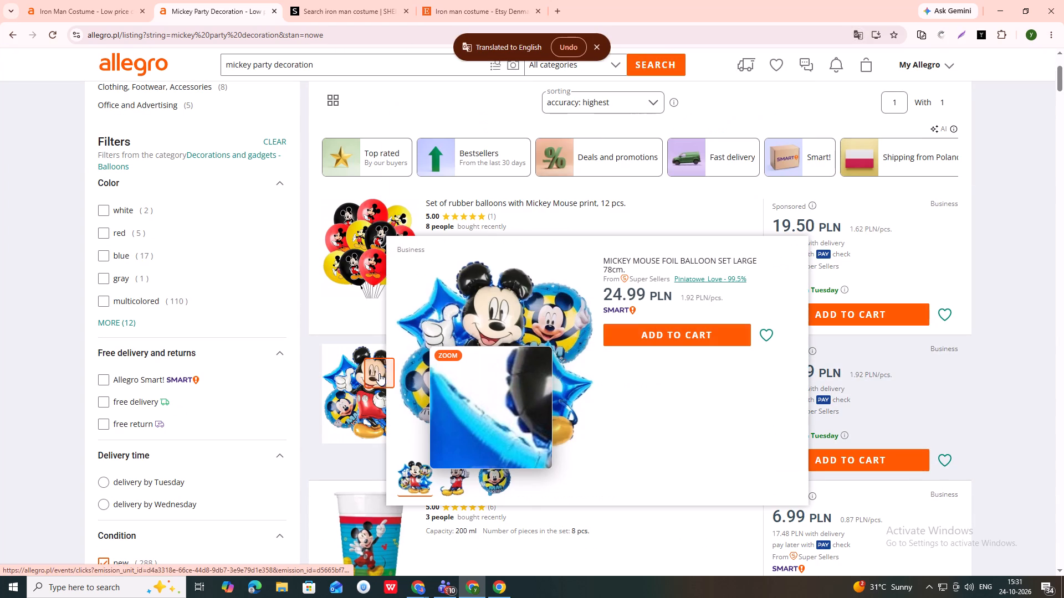
{"action": "scroll", "coordinate": [891, 319], "scroll_direction": "down", "scroll_amount": 3}
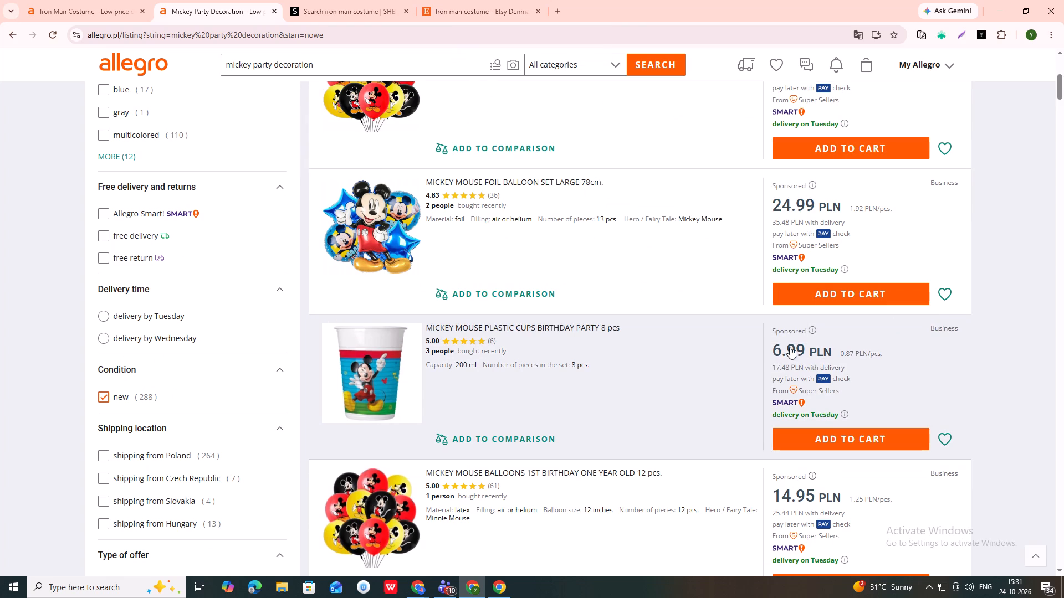
{"action": "scroll", "coordinate": [488, 324], "scroll_direction": "down", "scroll_amount": 5}
{"action": "scroll", "coordinate": [651, 355], "scroll_direction": "down", "scroll_amount": 4}
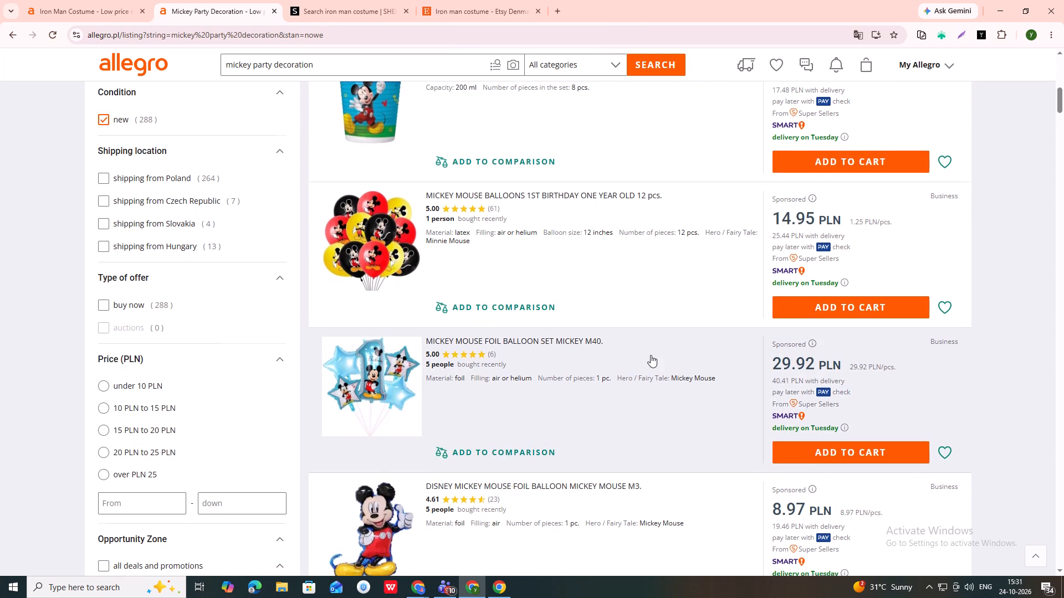
{"action": "scroll", "coordinate": [651, 355], "scroll_direction": "down", "scroll_amount": 1}
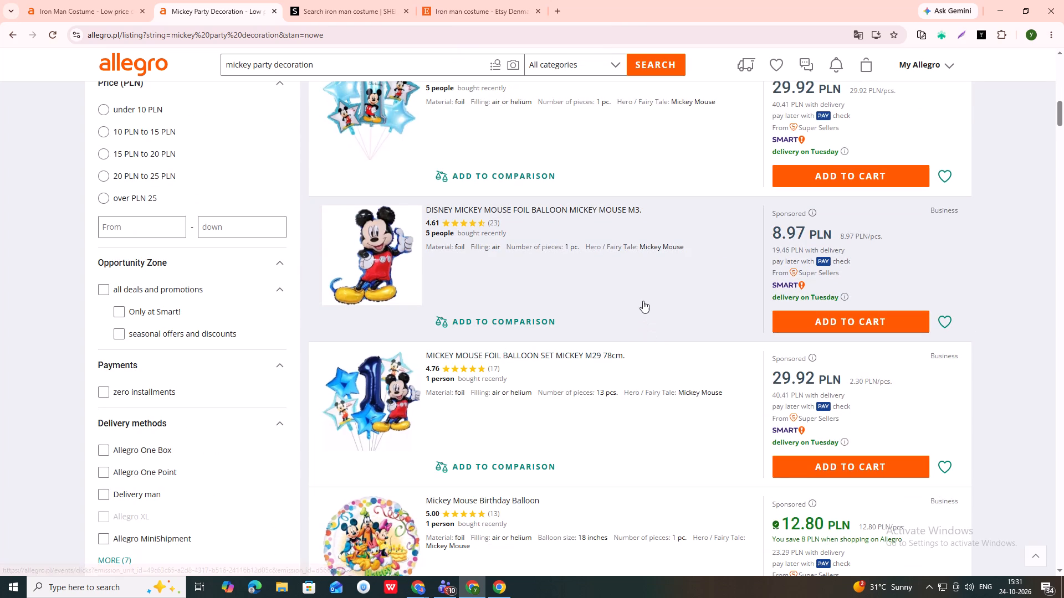
{"action": "scroll", "coordinate": [643, 300], "scroll_direction": "up", "scroll_amount": 20}
{"action": "scroll", "coordinate": [643, 300], "scroll_direction": "up", "scroll_amount": 1}
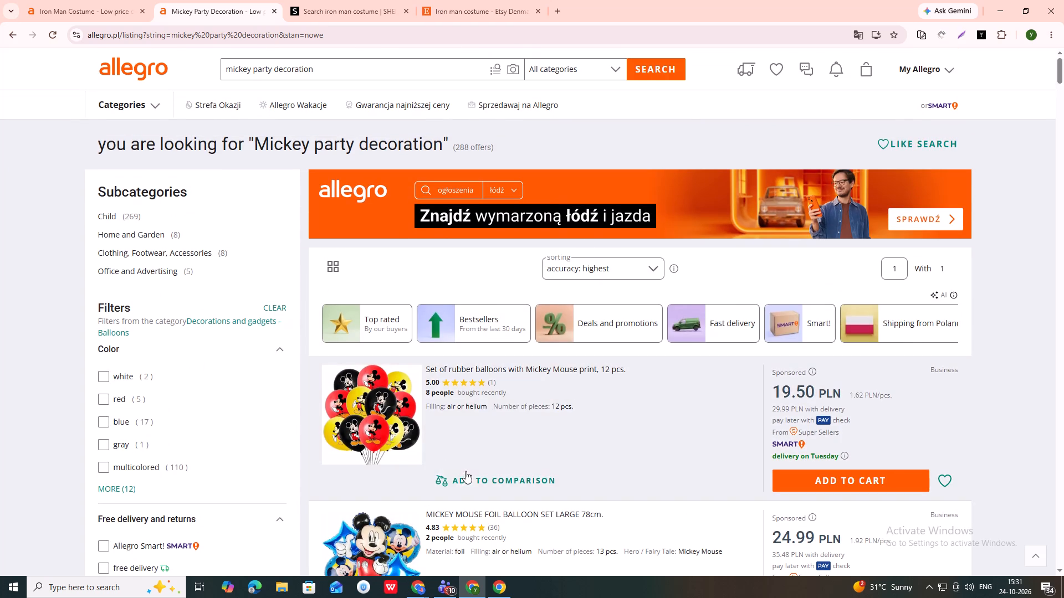
{"action": "scroll", "coordinate": [618, 369], "scroll_direction": "down", "scroll_amount": 4}
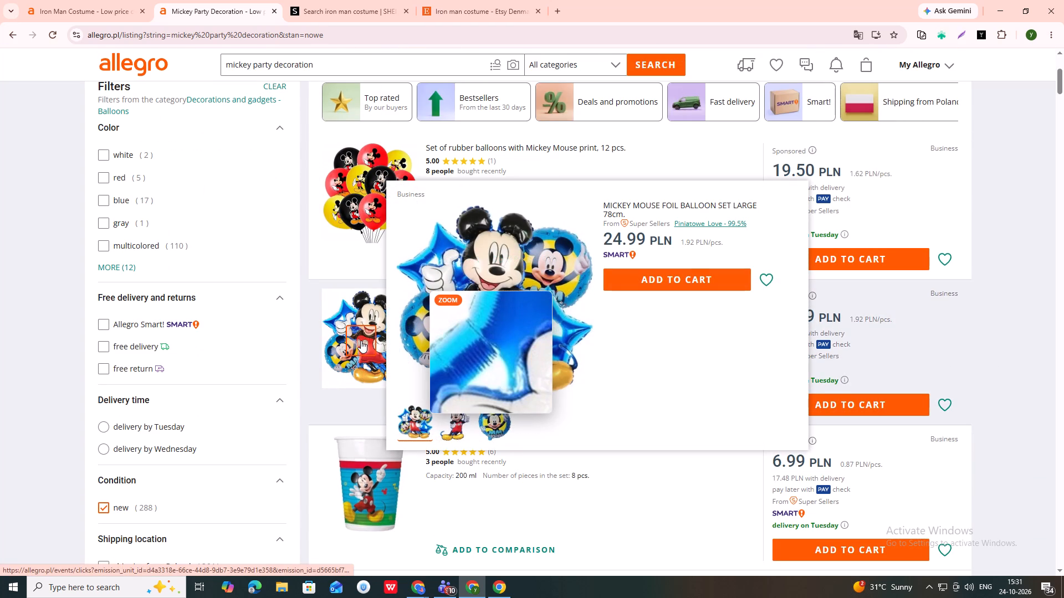
{"action": "scroll", "coordinate": [361, 341], "scroll_direction": "down", "scroll_amount": 5}
{"action": "scroll", "coordinate": [405, 454], "scroll_direction": "down", "scroll_amount": 6}
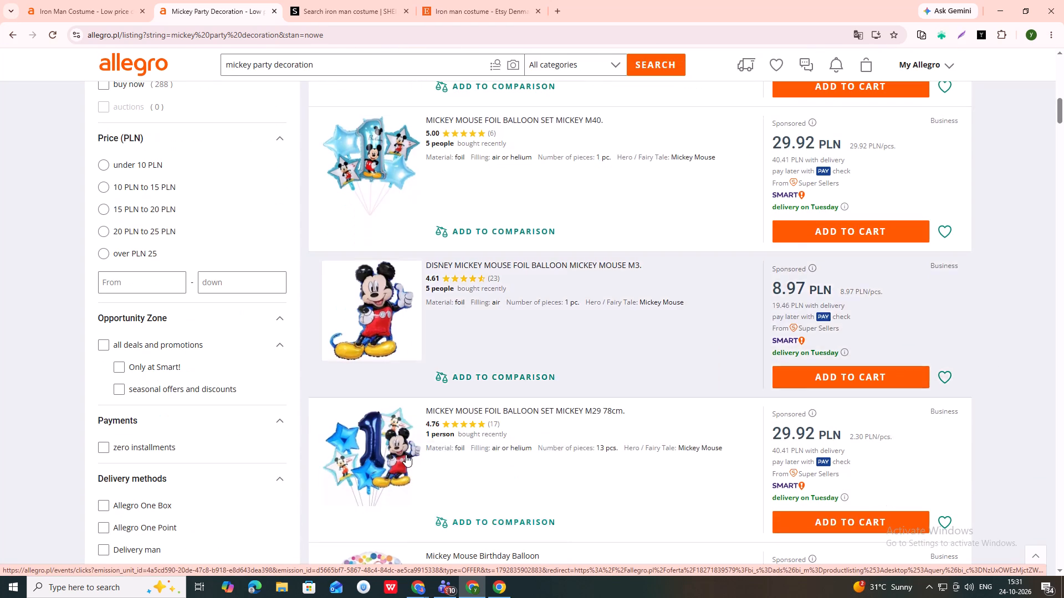
{"action": "scroll", "coordinate": [595, 429], "scroll_direction": "down", "scroll_amount": 6}
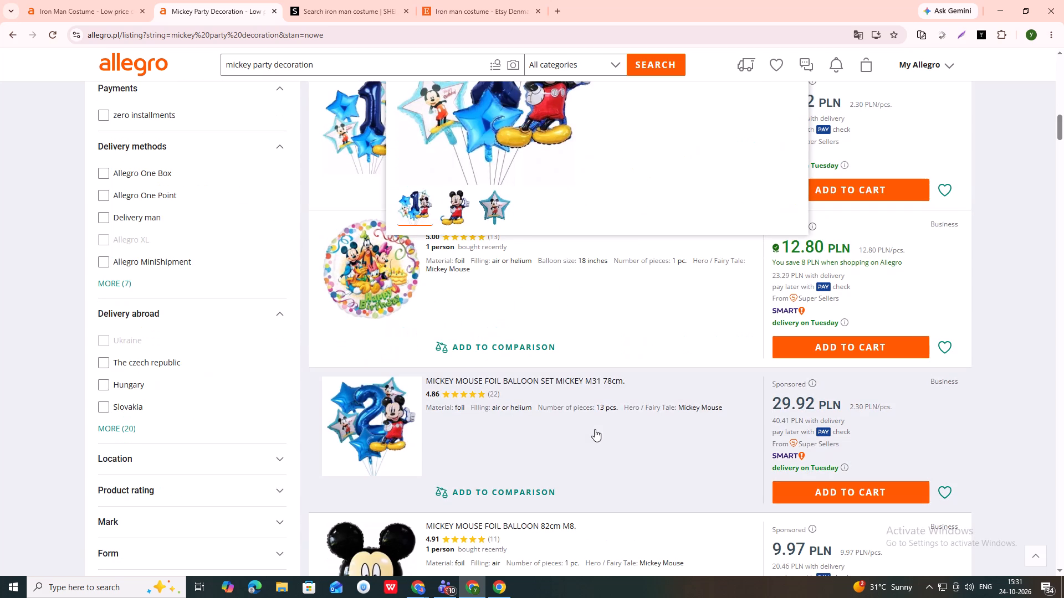
{"action": "scroll", "coordinate": [595, 429], "scroll_direction": "up", "scroll_amount": 11}
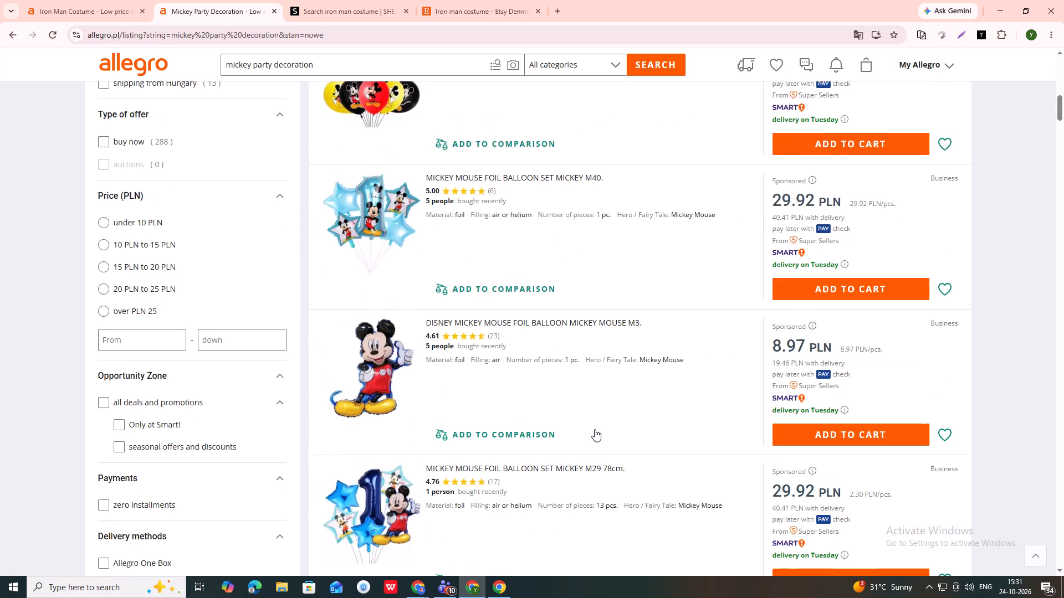
{"action": "scroll", "coordinate": [595, 429], "scroll_direction": "up", "scroll_amount": 15}
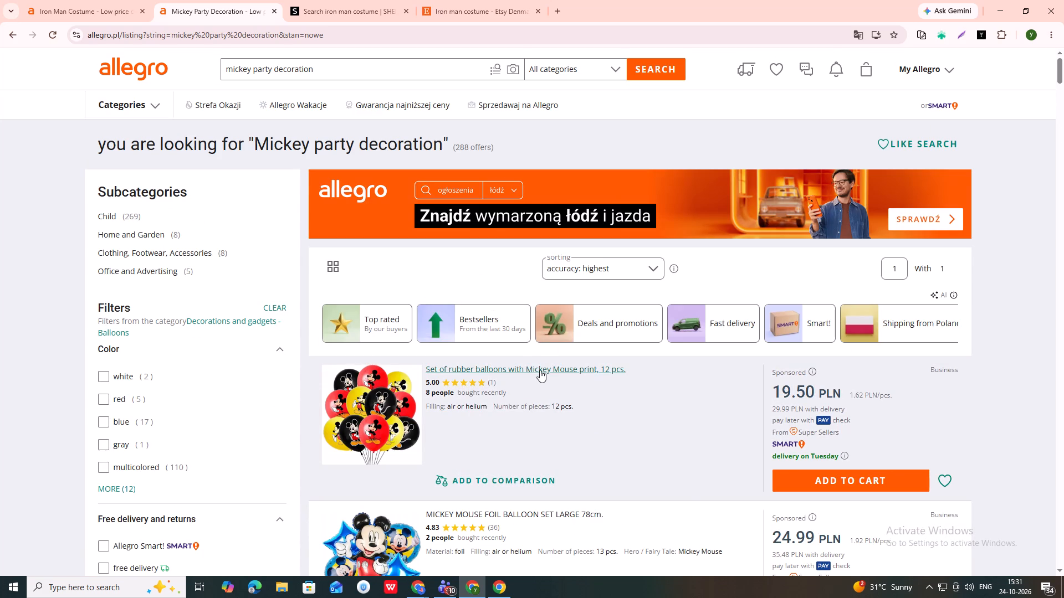
Copy the link of the 12-piece Mickey Mouse rubber balloon set into Links cell C101242 of the Manual Detection Records sheet.
{"action": "right_click", "coordinate": [540, 370]}
{"action": "left_click", "coordinate": [569, 488]}
{"action": "key", "text": "alt+Tab"}
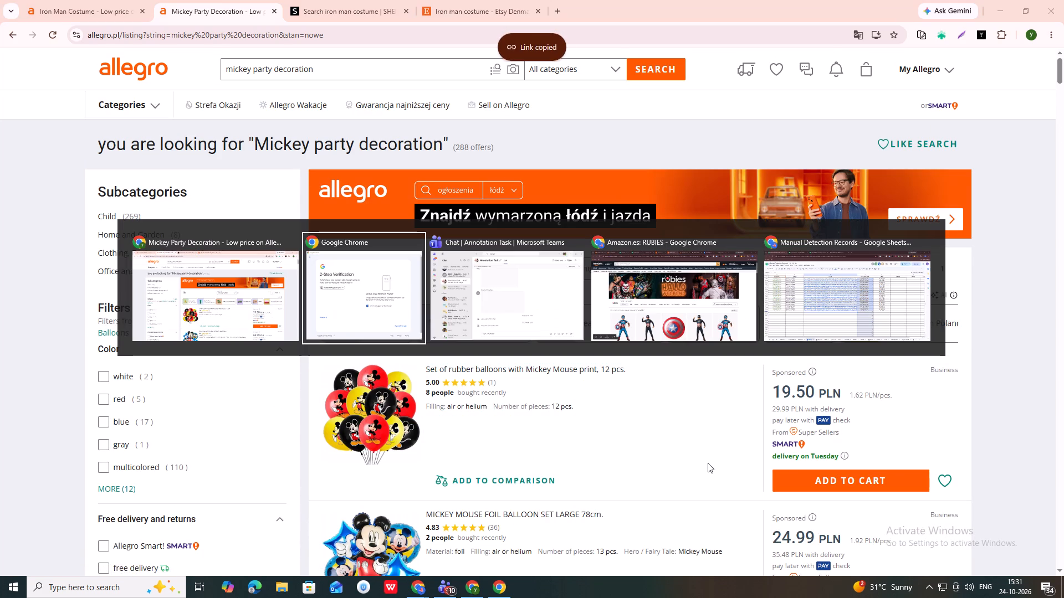
{"action": "key", "text": "alt+Right"}
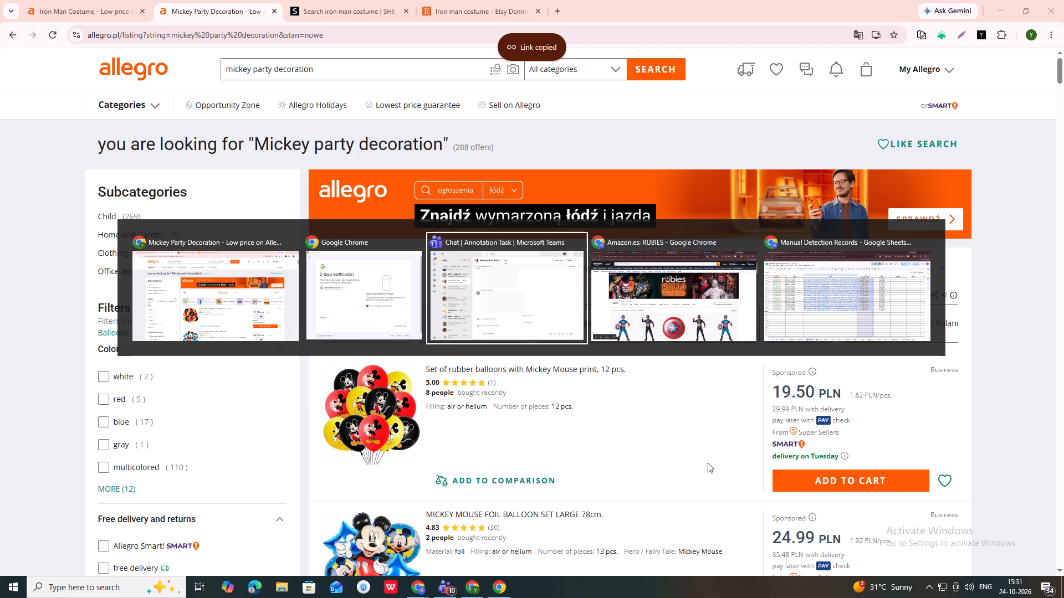
{"action": "key", "text": "alt+Right"}
{"action": "key", "text": "alt+Right"}
{"action": "key", "text": "Down"}
{"action": "key", "text": "Down"}
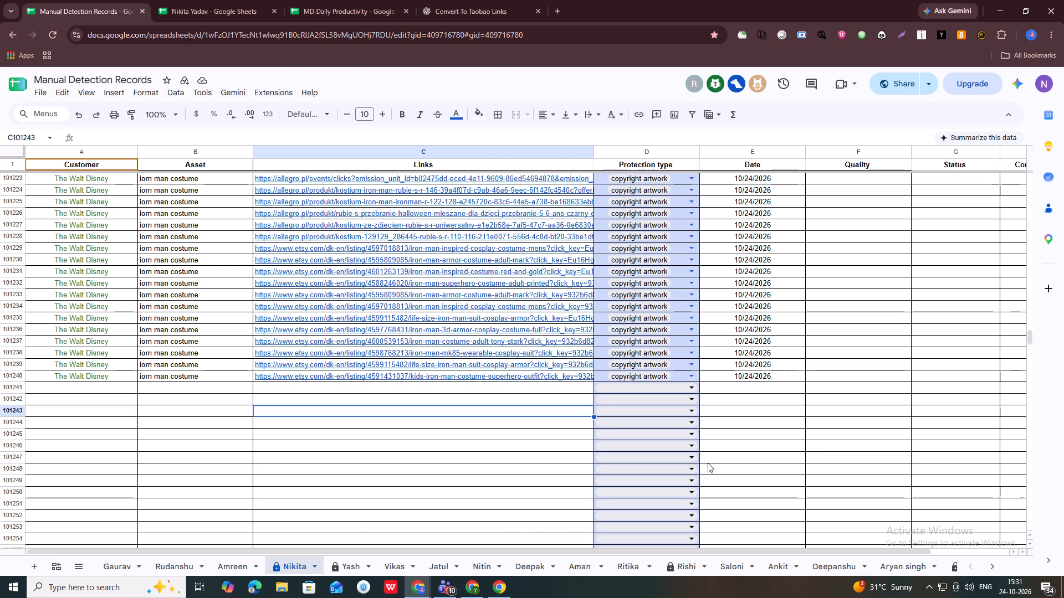
{"action": "key", "text": "Up"}
{"action": "key", "text": "ctrl+v"}
Fill row 101242 with the asset "mickey ballon" and the customer The Walt Disney copied from the entries above.
{"action": "key", "text": "Left"}
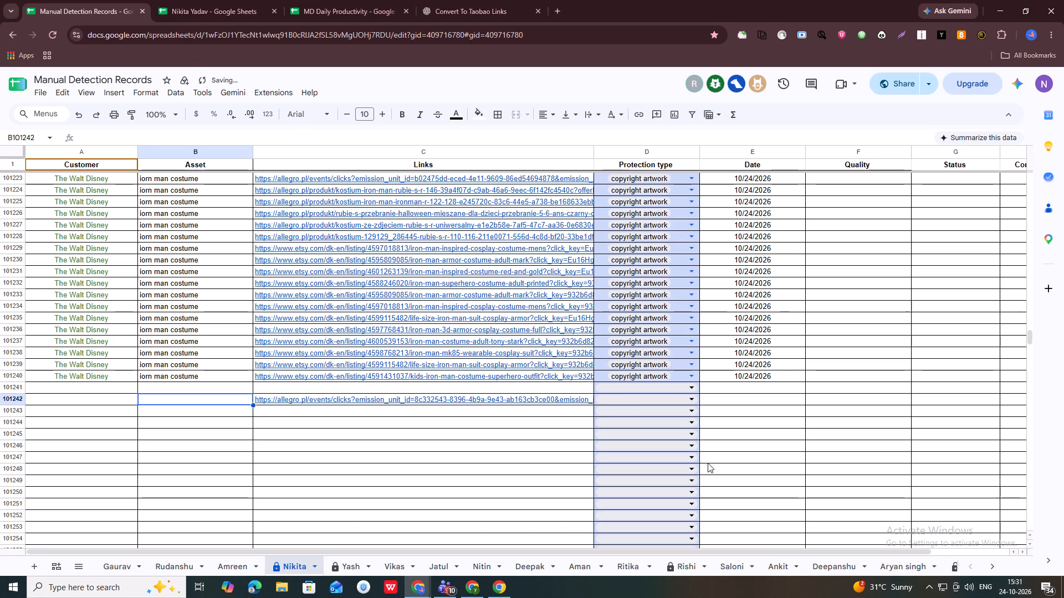
{"action": "type", "text": "mickey ballon"}
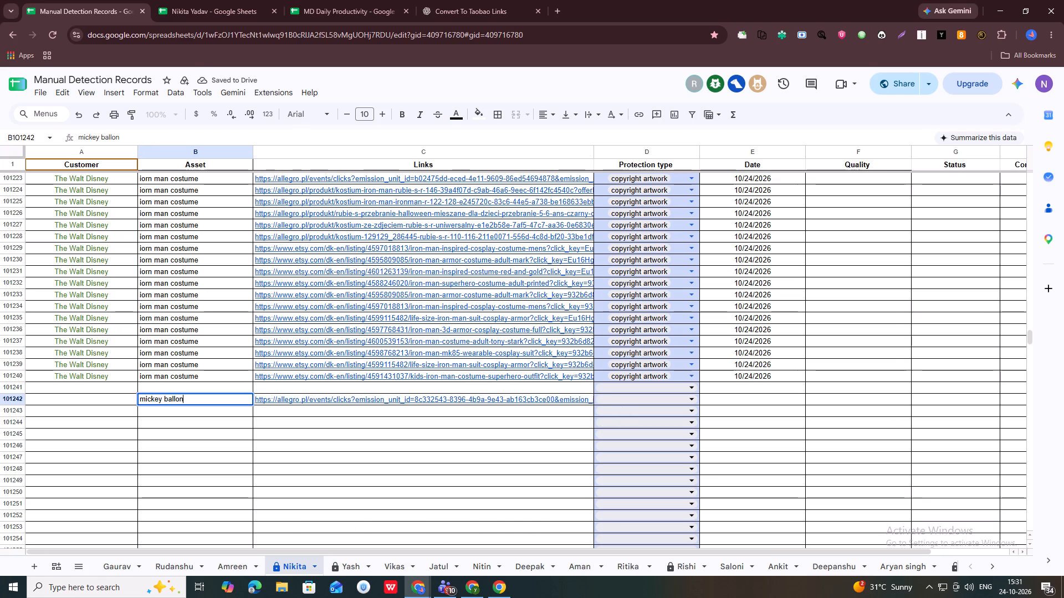
{"action": "key", "text": "ctrl+Left"}
{"action": "key", "text": "ctrl+Up"}
{"action": "key", "text": "ctrl+c"}
{"action": "key", "text": "Down"}
{"action": "key", "text": "Down"}
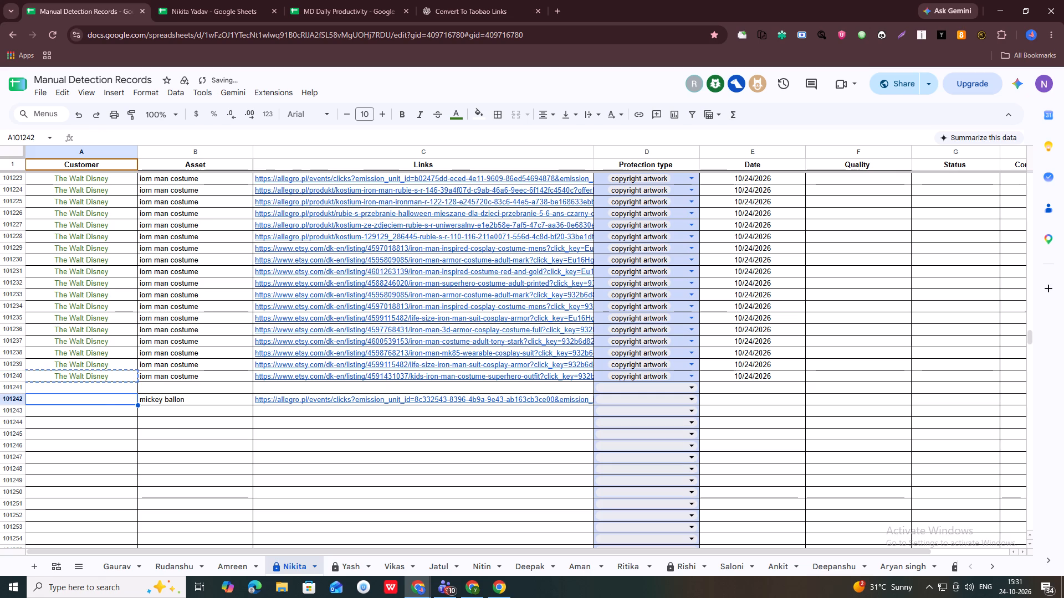
{"action": "key", "text": "ctrl+v"}
{"action": "key", "text": "Right"}
{"action": "key", "text": "Right"}
{"action": "key", "text": "Down"}
Back on Allegro, stop the current RedPoints IPR Plugin task and restart it with the asset "Mickey & Friends - Ballo...".
{"action": "key", "text": "alt+Tab"}
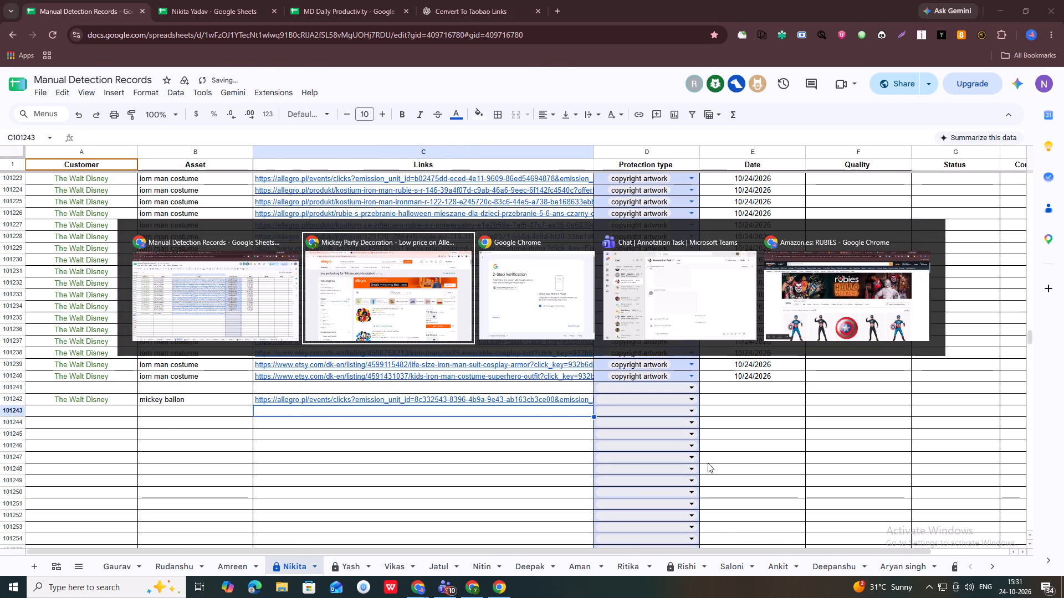
{"action": "scroll", "coordinate": [682, 473], "scroll_direction": "down", "scroll_amount": 4}
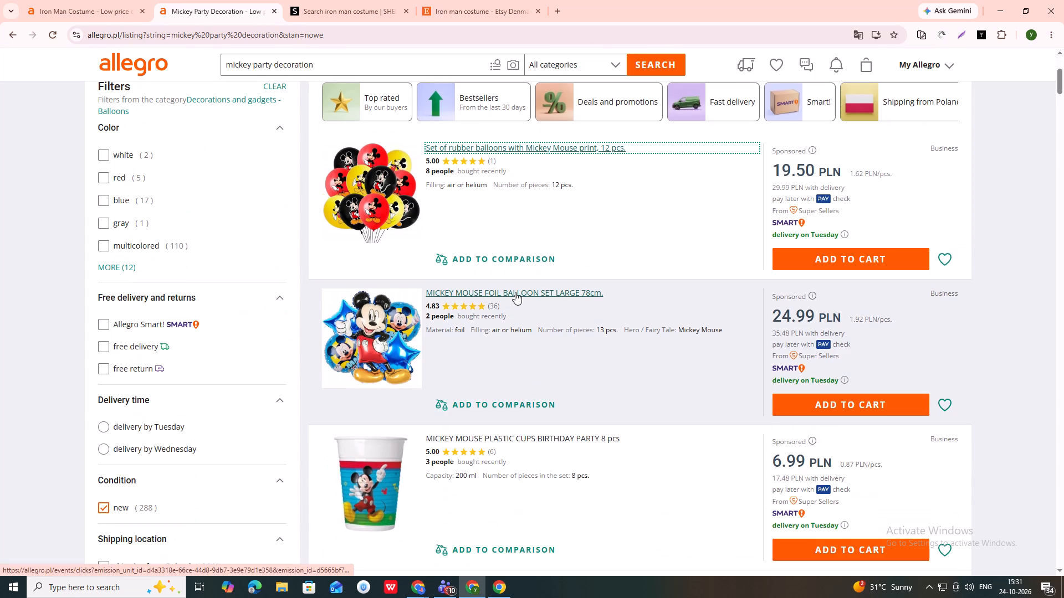
{"action": "left_click", "coordinate": [940, 32]}
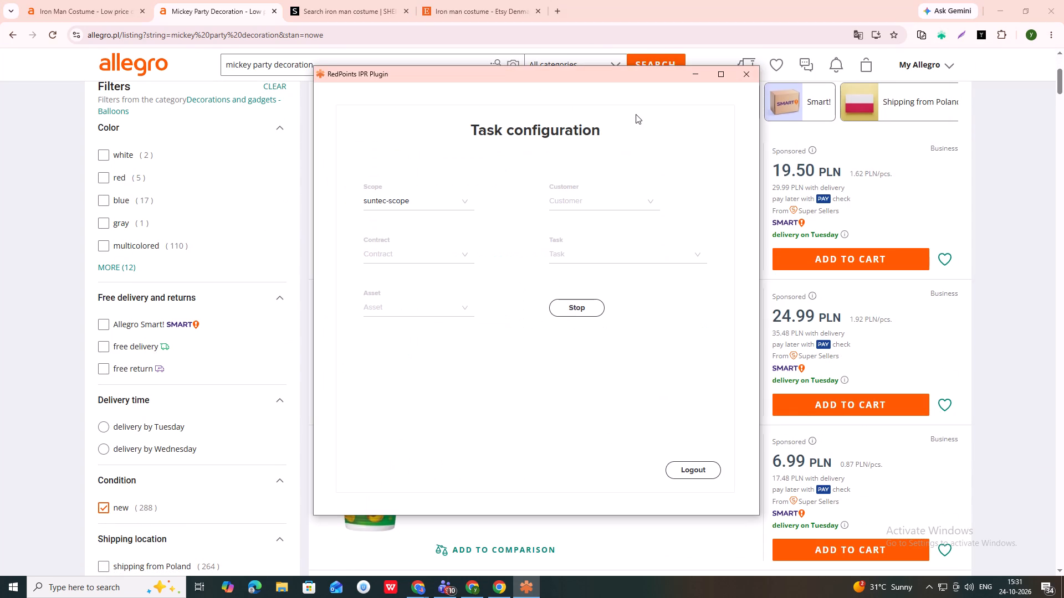
{"action": "left_click", "coordinate": [567, 307]}
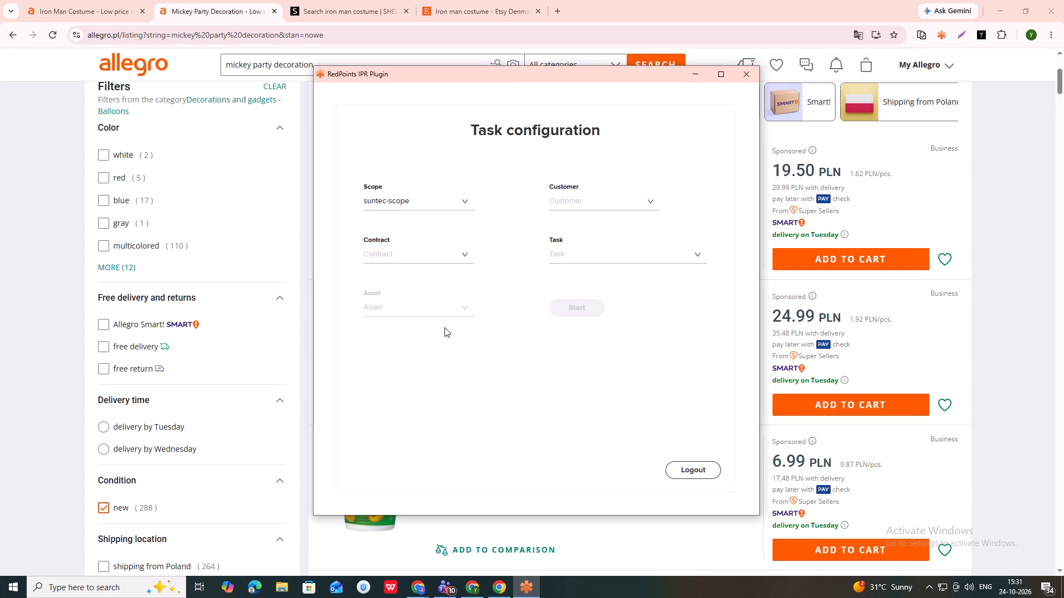
{"action": "left_click", "coordinate": [404, 310]}
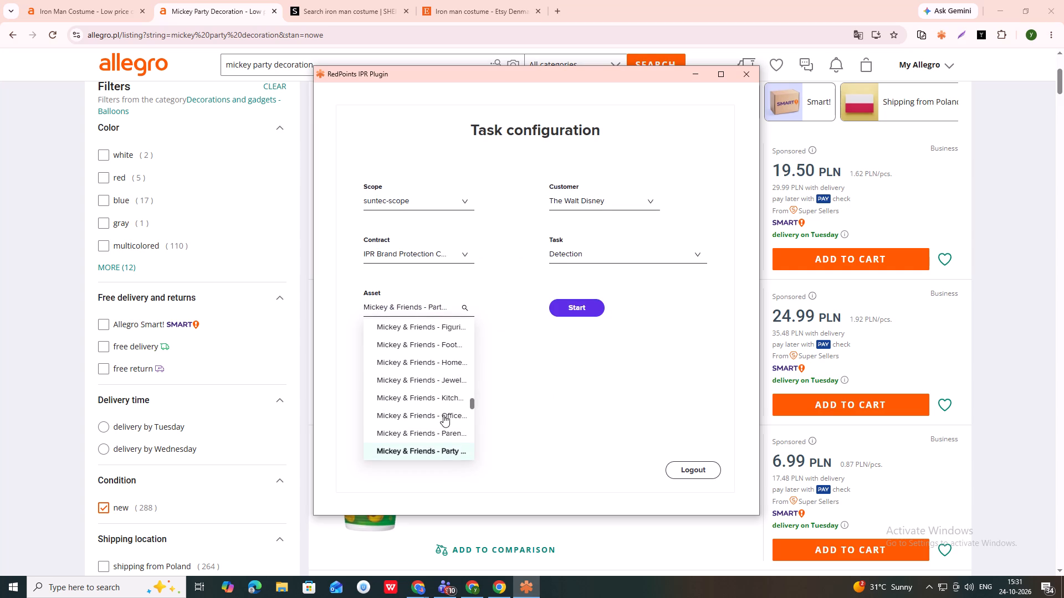
{"action": "scroll", "coordinate": [436, 410], "scroll_direction": "up", "scroll_amount": 2}
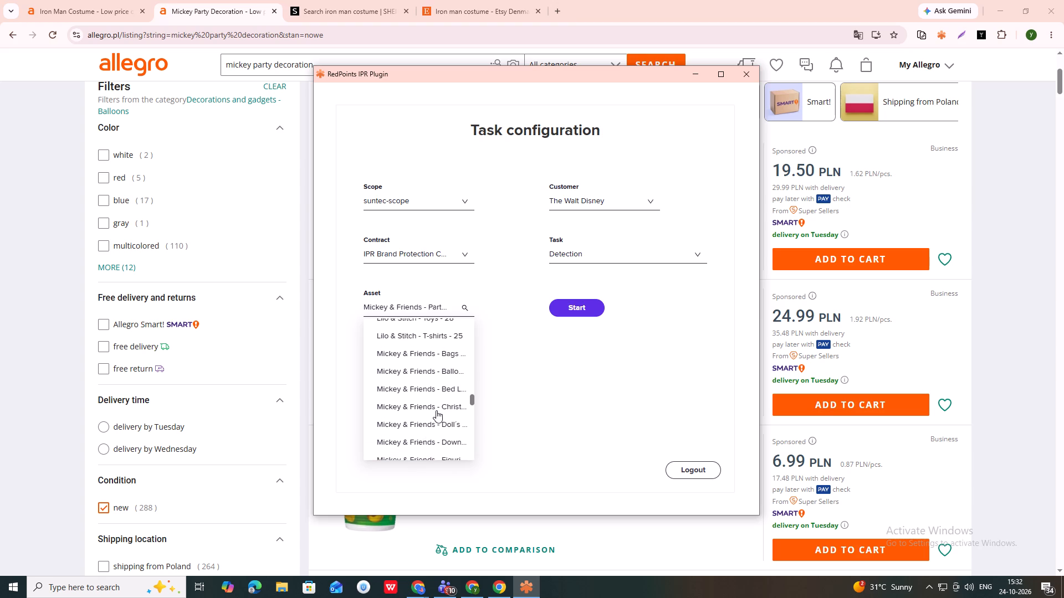
{"action": "scroll", "coordinate": [436, 410], "scroll_direction": "up", "scroll_amount": 1}
{"action": "scroll", "coordinate": [434, 406], "scroll_direction": "down", "scroll_amount": 1}
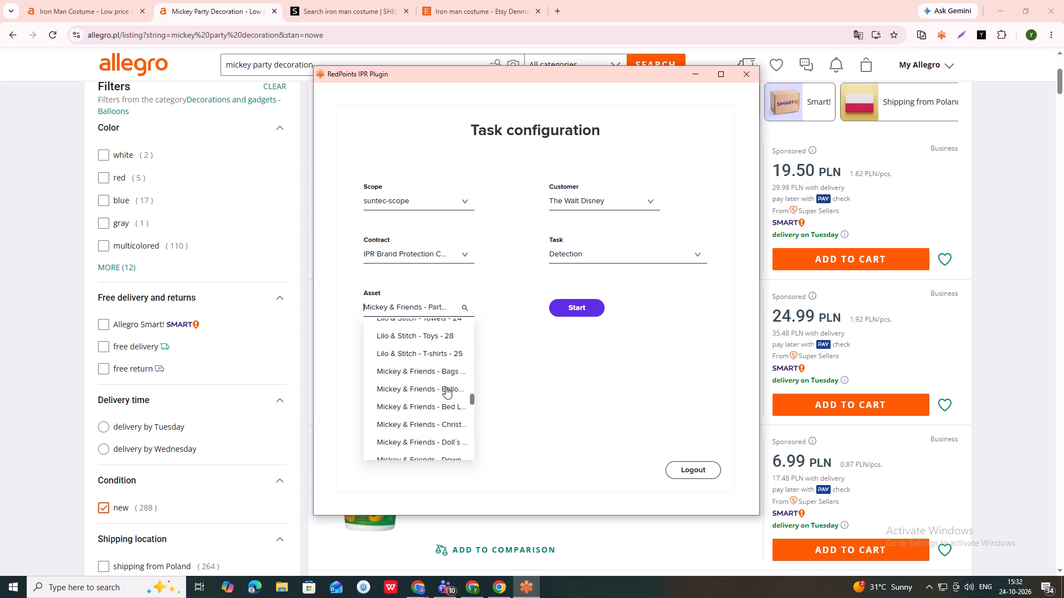
{"action": "left_click", "coordinate": [446, 386]}
{"action": "left_click", "coordinate": [568, 302]}
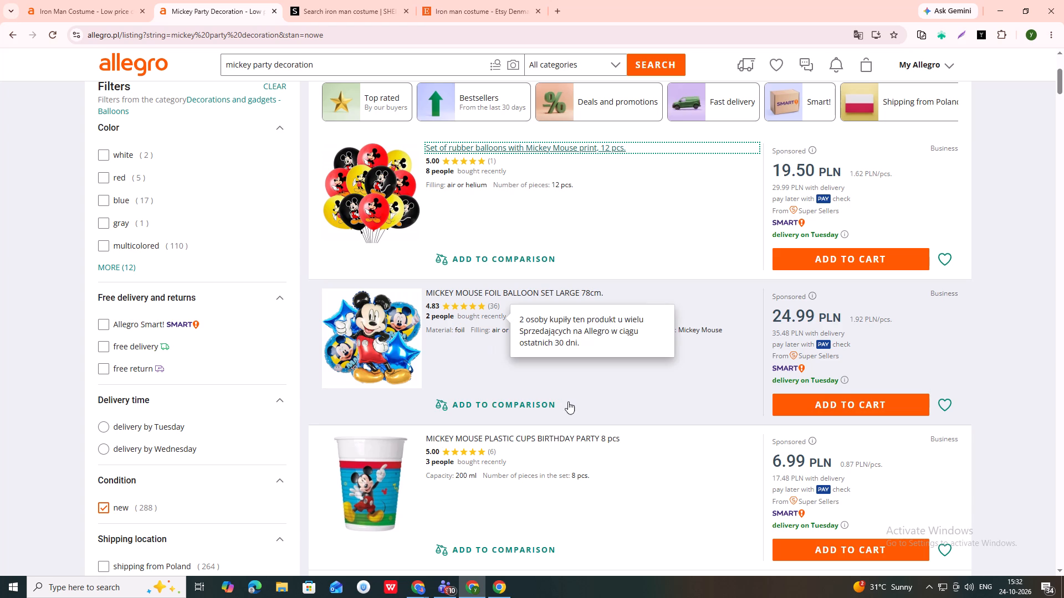
Copy the link of the large 78cm Mickey Mouse foil balloon set into Links cell C101243 of the records sheet.
{"action": "scroll", "coordinate": [569, 401], "scroll_direction": "up", "scroll_amount": 5}
{"action": "scroll", "coordinate": [569, 401], "scroll_direction": "down", "scroll_amount": 2}
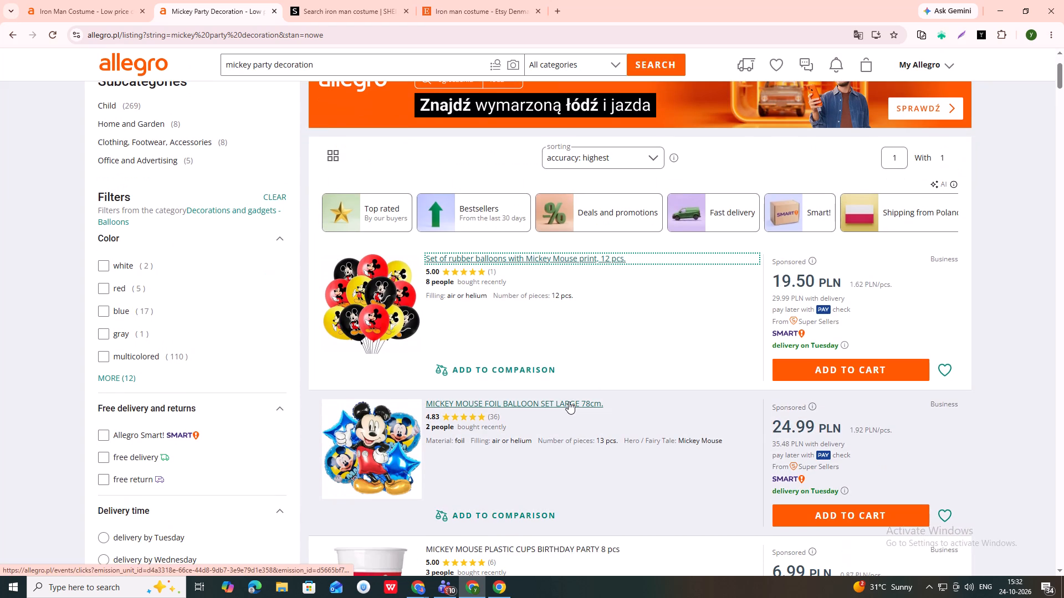
{"action": "scroll", "coordinate": [569, 401], "scroll_direction": "down", "scroll_amount": 1}
{"action": "right_click", "coordinate": [499, 349]}
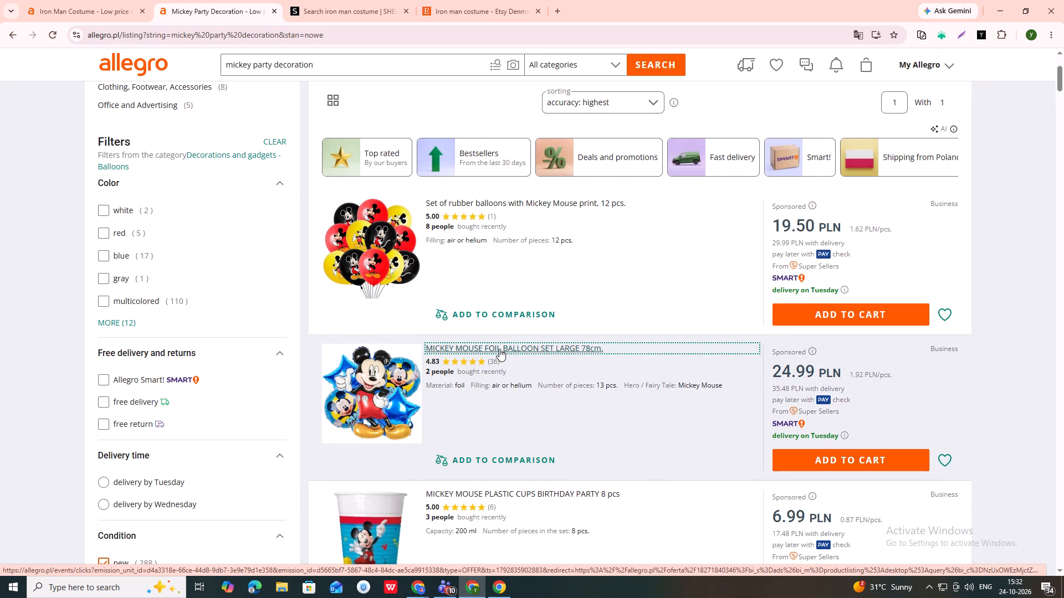
{"action": "left_click", "coordinate": [529, 469]}
{"action": "key", "text": "alt+Tab"}
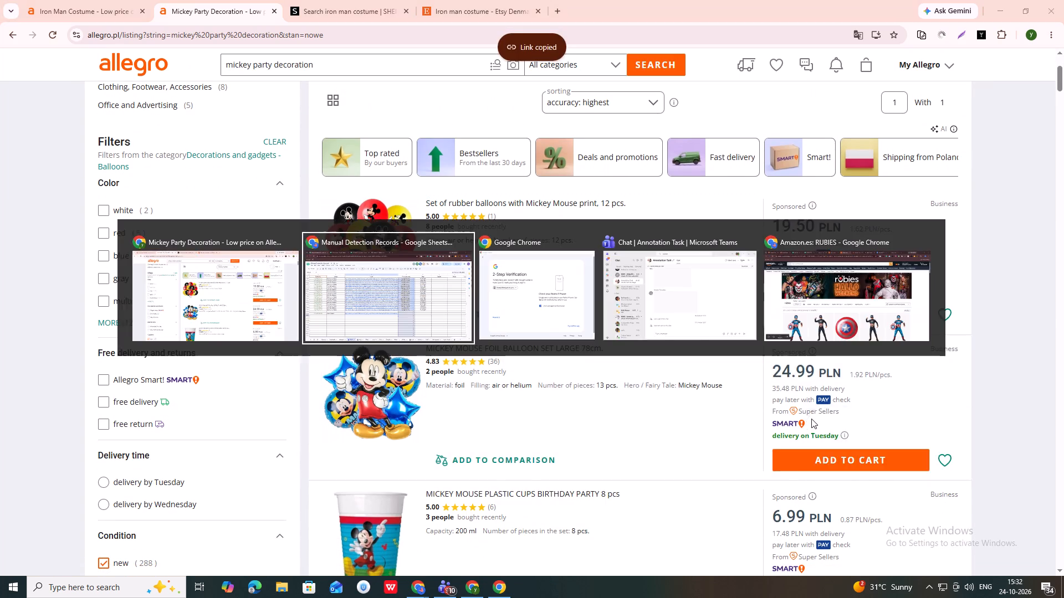
{"action": "key", "text": "ctrl+v"}
{"action": "key", "text": "Down"}
Copy the link of the 12-piece Mickey Mouse 1st birthday balloons from Allegro into Links cell C101244 of the records sheet.
{"action": "key", "text": "alt+Tab"}
{"action": "key", "text": "Down"}
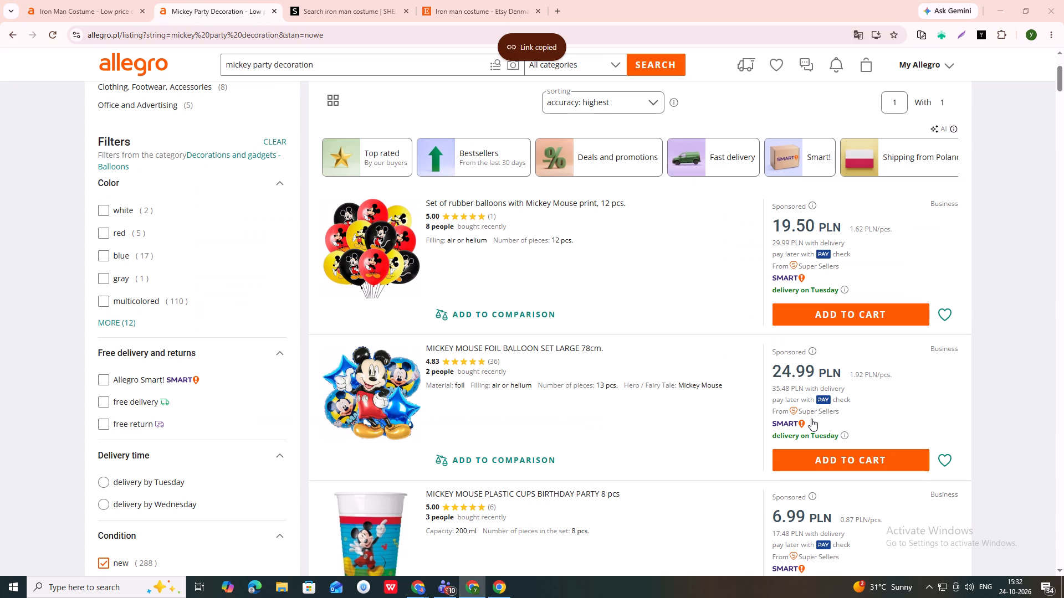
{"action": "scroll", "coordinate": [704, 319], "scroll_direction": "down", "scroll_amount": 2}
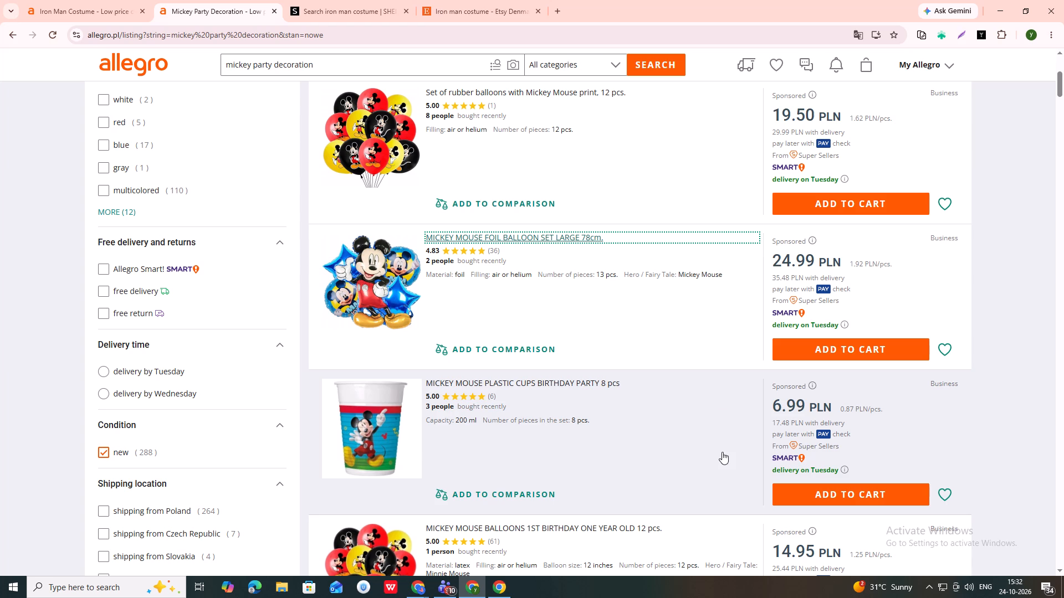
{"action": "scroll", "coordinate": [548, 391], "scroll_direction": "down", "scroll_amount": 4}
{"action": "key", "text": "alt+Tab"}
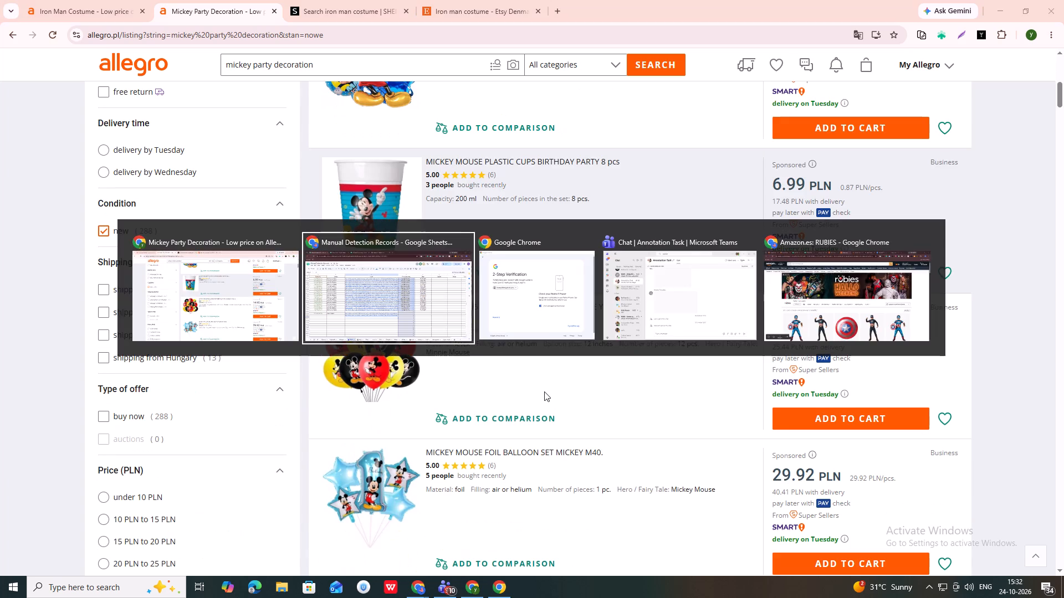
{"action": "key", "text": "alt+Tab"}
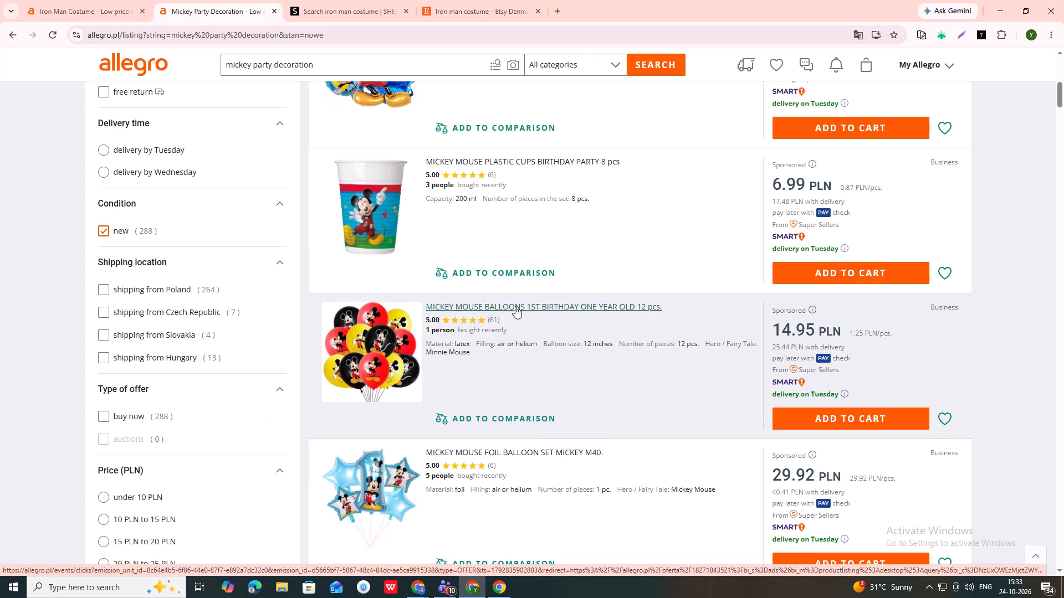
{"action": "right_click", "coordinate": [515, 306]}
{"action": "left_click", "coordinate": [551, 426]}
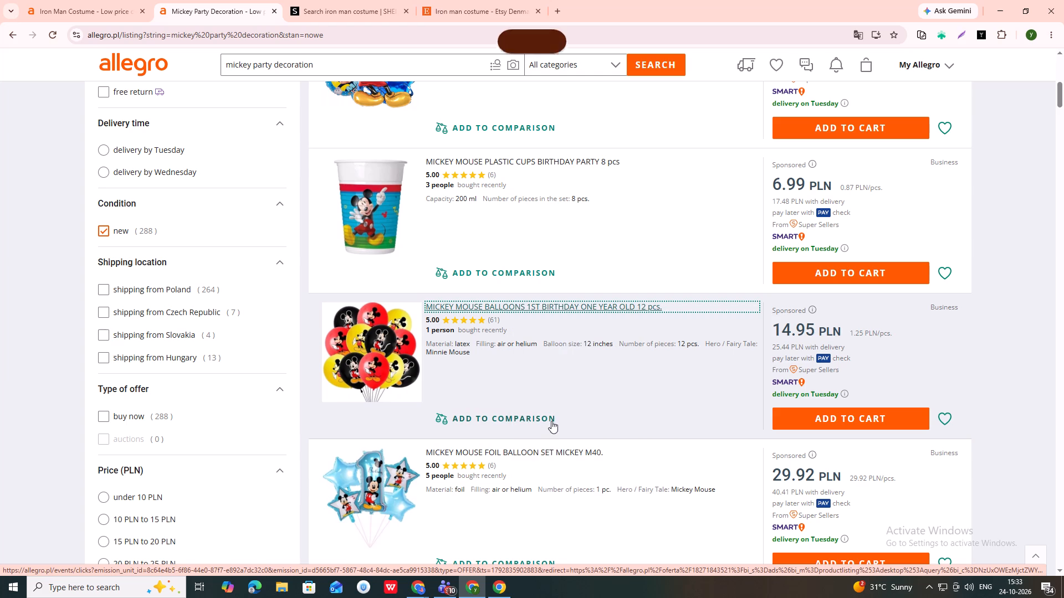
{"action": "key", "text": "alt+Tab"}
{"action": "key", "text": "ctrl+v"}
{"action": "key", "text": "Down"}
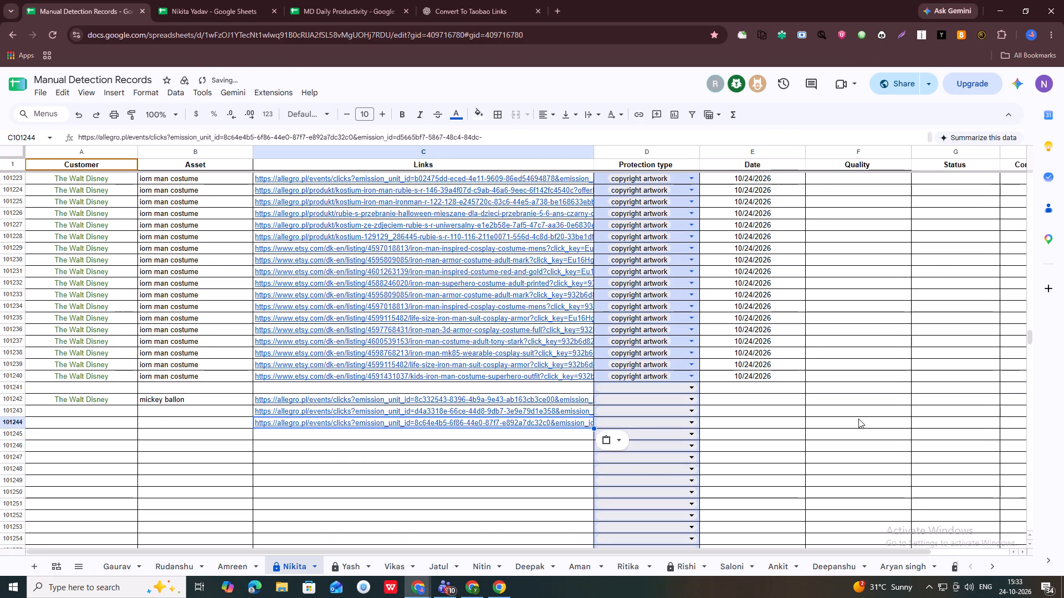
Copy the link of the Mickey Mouse foil balloon set M40 from Allegro into Links cell C101245 of the records sheet.
{"action": "key", "text": "alt+Tab"}
{"action": "scroll", "coordinate": [570, 483], "scroll_direction": "down", "scroll_amount": 4}
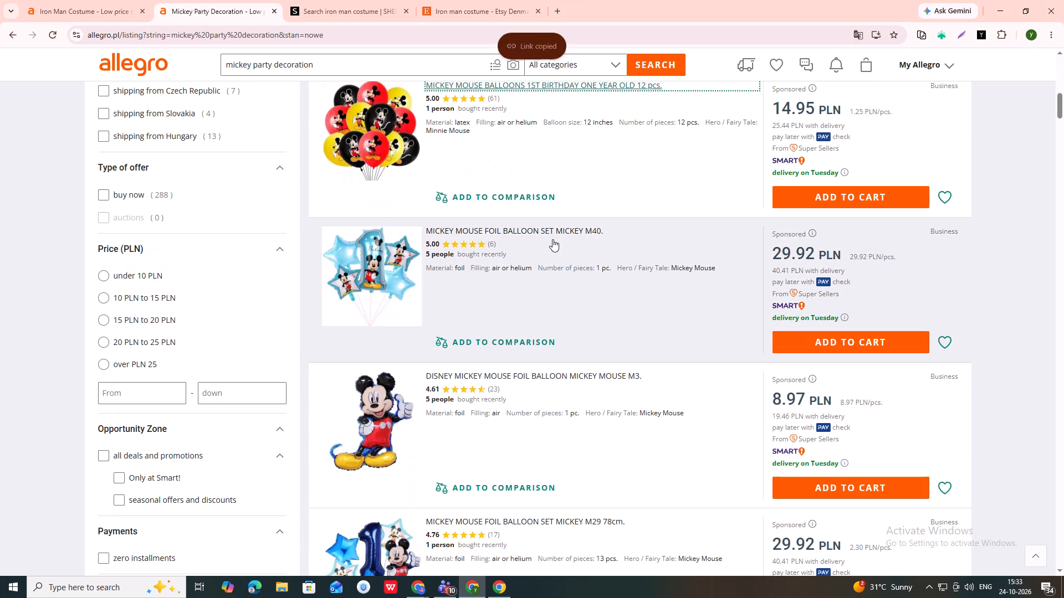
{"action": "right_click", "coordinate": [548, 233]}
{"action": "left_click", "coordinate": [584, 354]}
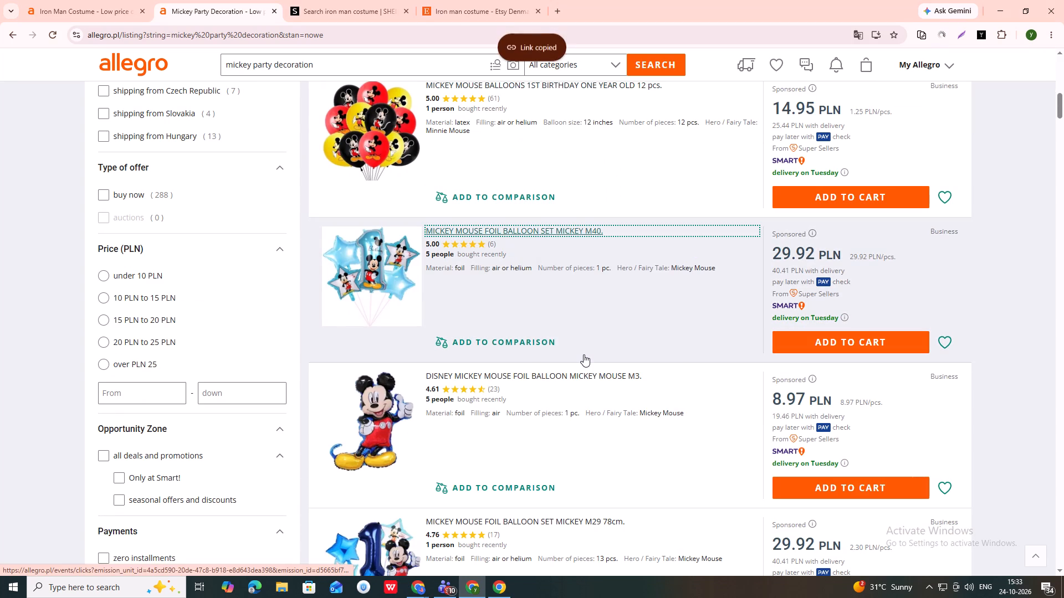
{"action": "key", "text": "alt+Tab"}
{"action": "key", "text": "ctrl+v"}
{"action": "key", "text": "Down"}
Copy the link of the Disney Mickey Mouse foil balloon M3 from Allegro into Links cell C101246 of the records sheet.
{"action": "key", "text": "alt+Tab"}
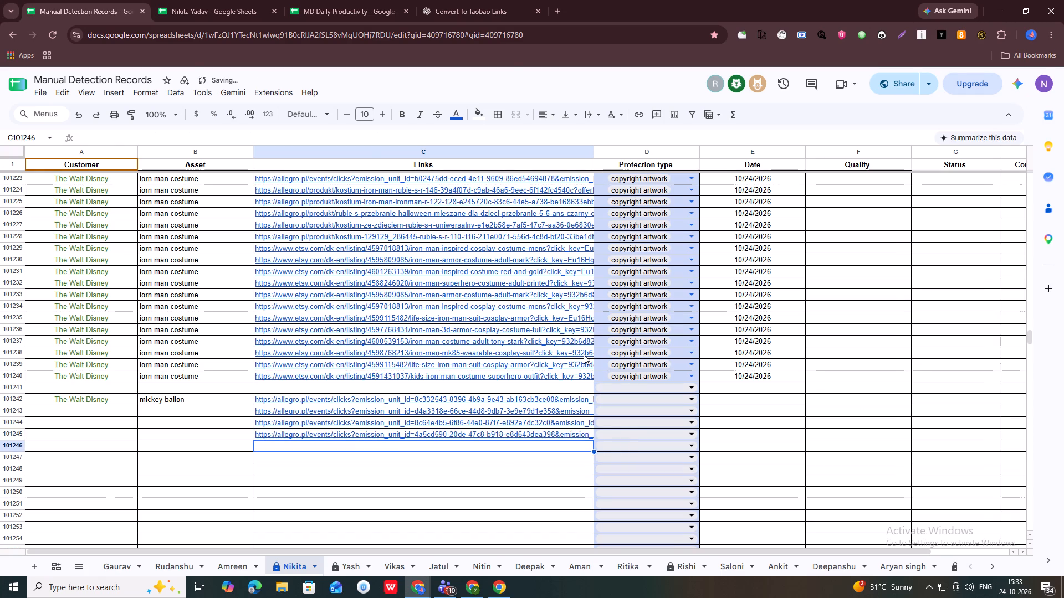
{"action": "key", "text": "Down"}
{"action": "right_click", "coordinate": [548, 351]}
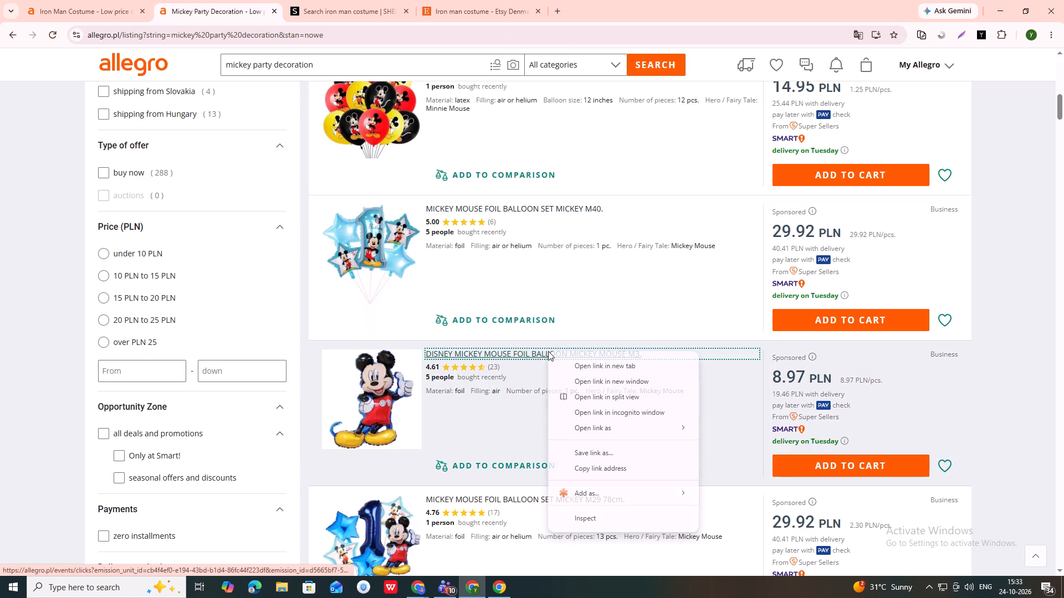
{"action": "left_click", "coordinate": [586, 467]}
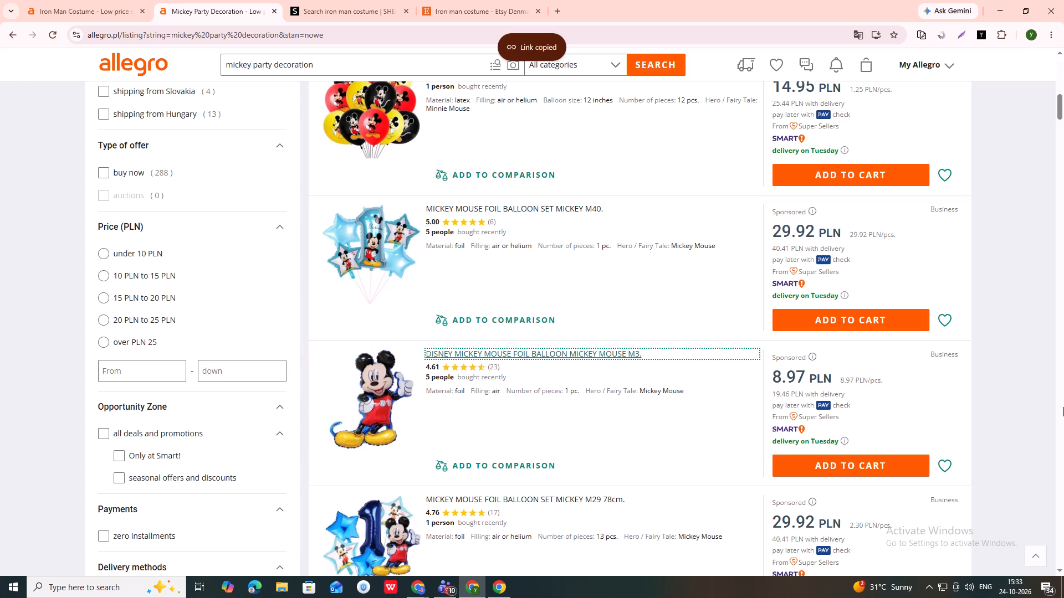
{"action": "key", "text": "alt+Tab"}
{"action": "key", "text": "ctrl+v"}
{"action": "key", "text": "Down"}
Copy the link of the 78cm Mickey Mouse foil balloon set M29 from Allegro into Links cell C101247.
{"action": "key", "text": "alt+Tab"}
{"action": "key", "text": "Down"}
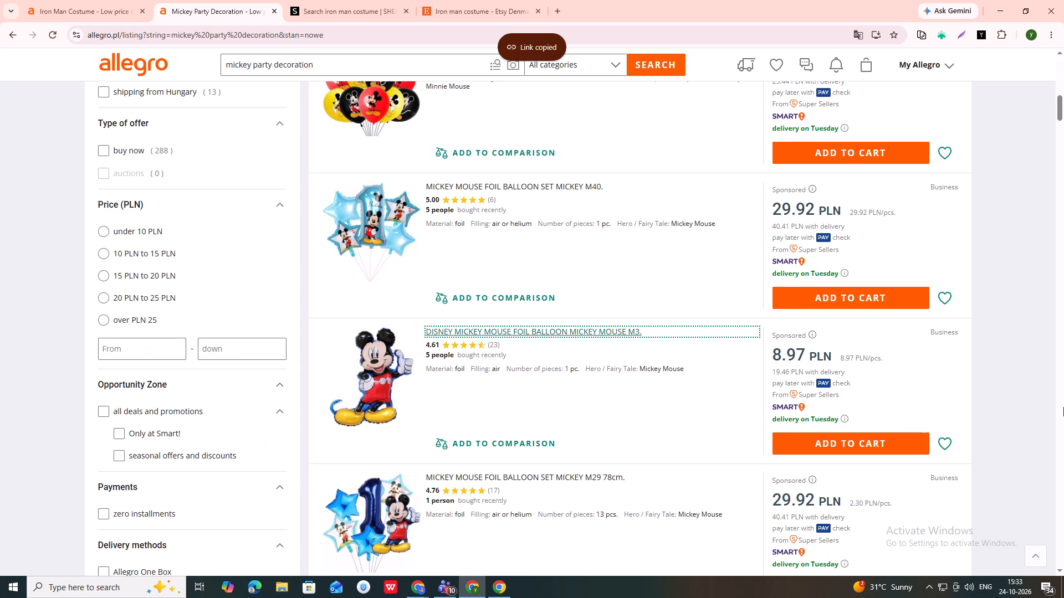
{"action": "scroll", "coordinate": [920, 373], "scroll_direction": "down", "scroll_amount": 4}
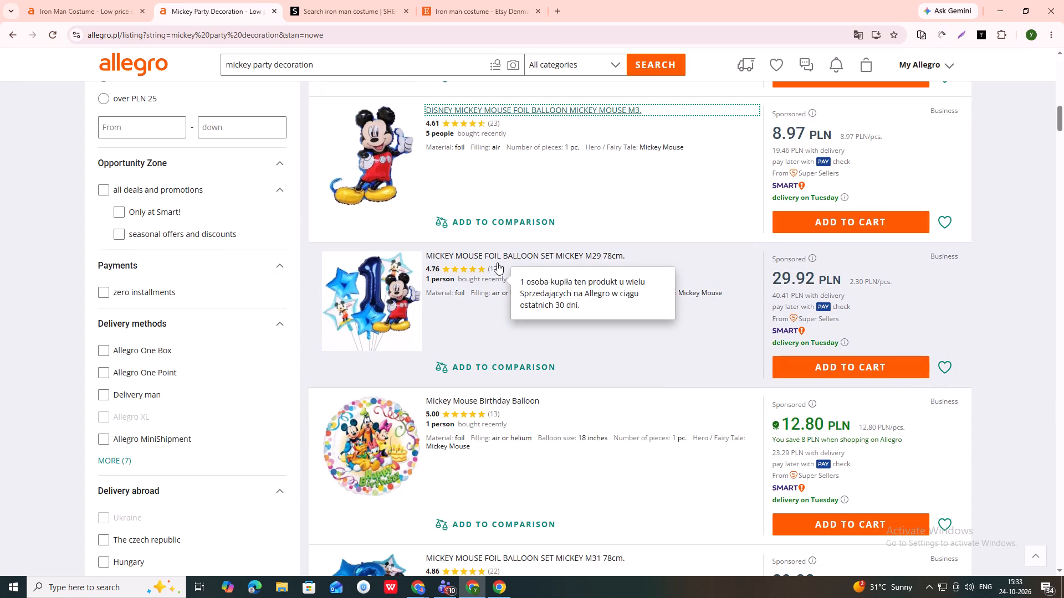
{"action": "right_click", "coordinate": [505, 255]}
{"action": "left_click", "coordinate": [537, 374]}
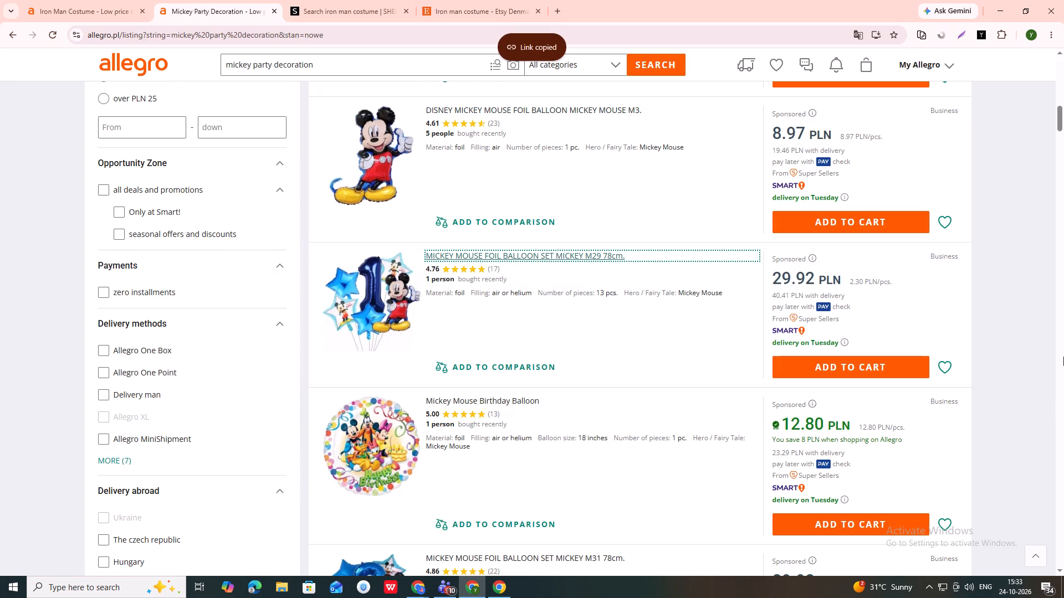
{"action": "key", "text": "alt+Tab"}
{"action": "key", "text": "ctrl+v"}
{"action": "key", "text": "Down"}
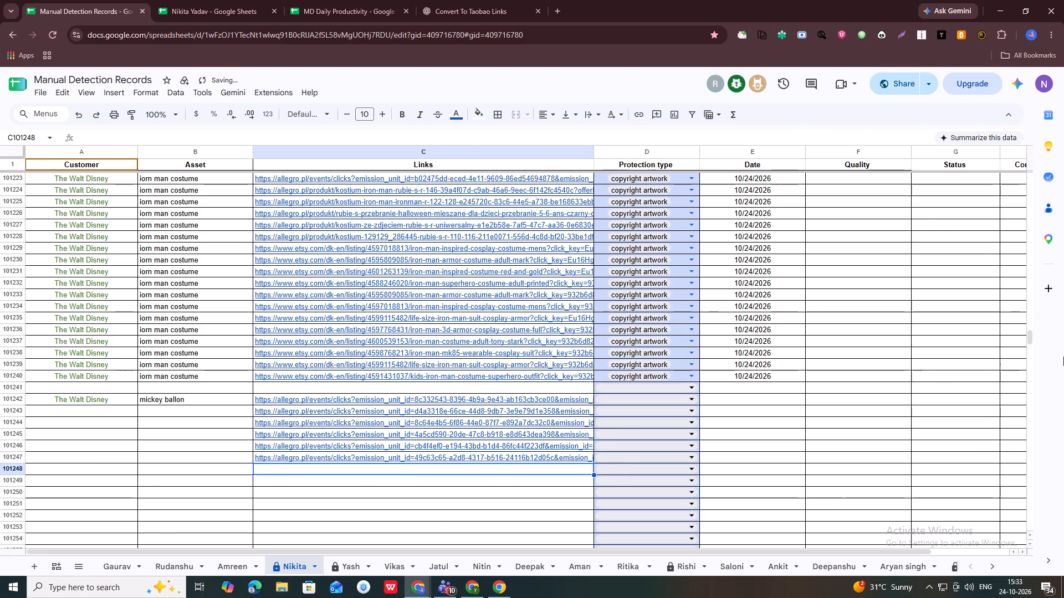
Copy the link of the sponsored Mickey Mouse Birthday Balloon from Allegro into Links cell C101248 of the records sheet.
{"action": "key", "text": "alt+Tab"}
{"action": "key", "text": "Down"}
{"action": "scroll", "coordinate": [891, 388], "scroll_direction": "down", "scroll_amount": 3}
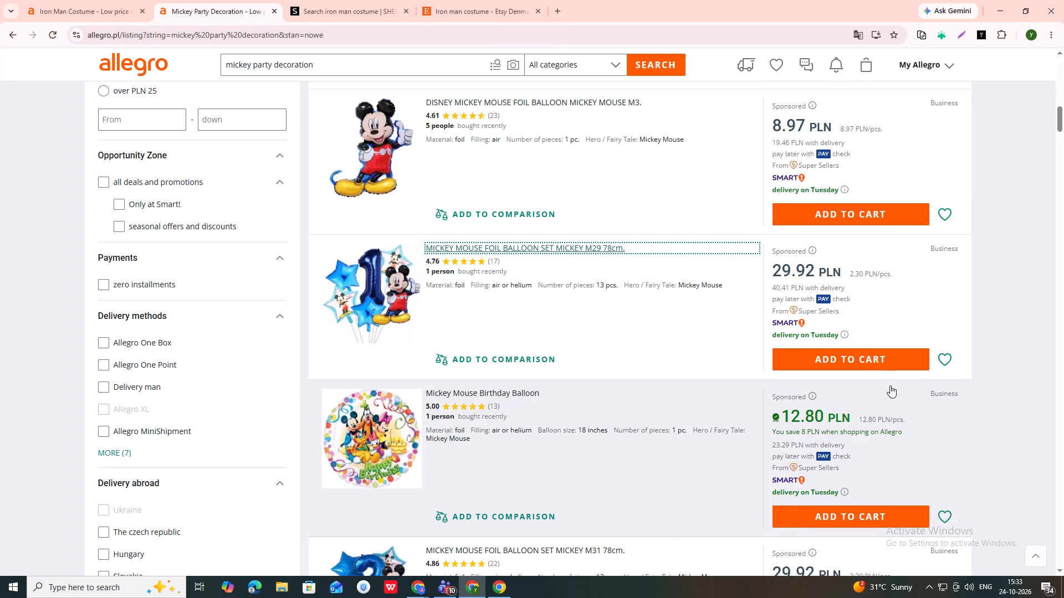
{"action": "right_click", "coordinate": [472, 234]}
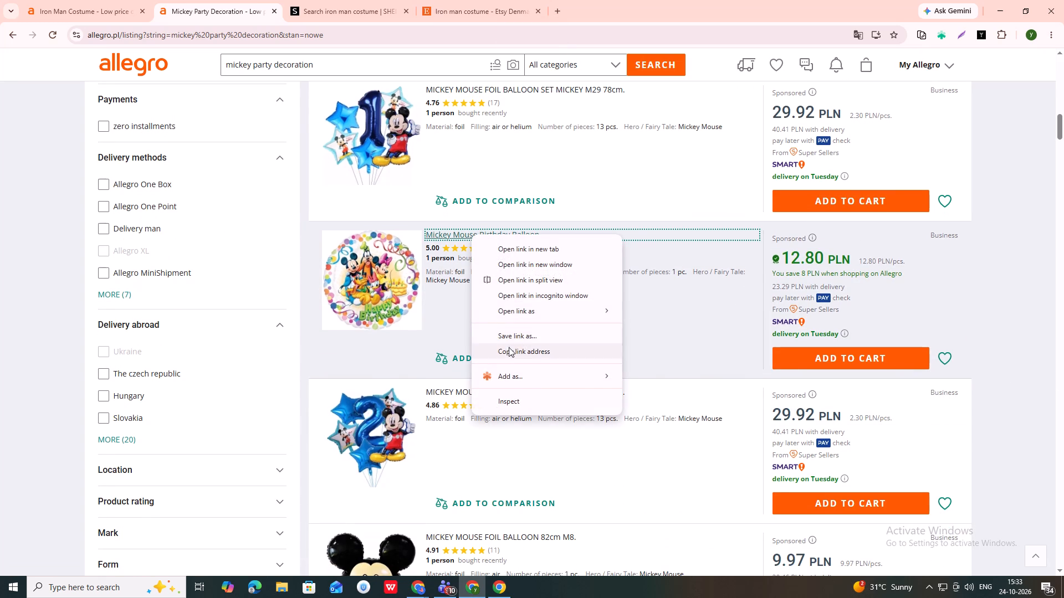
{"action": "left_click", "coordinate": [509, 350]}
{"action": "key", "text": "alt+Tab"}
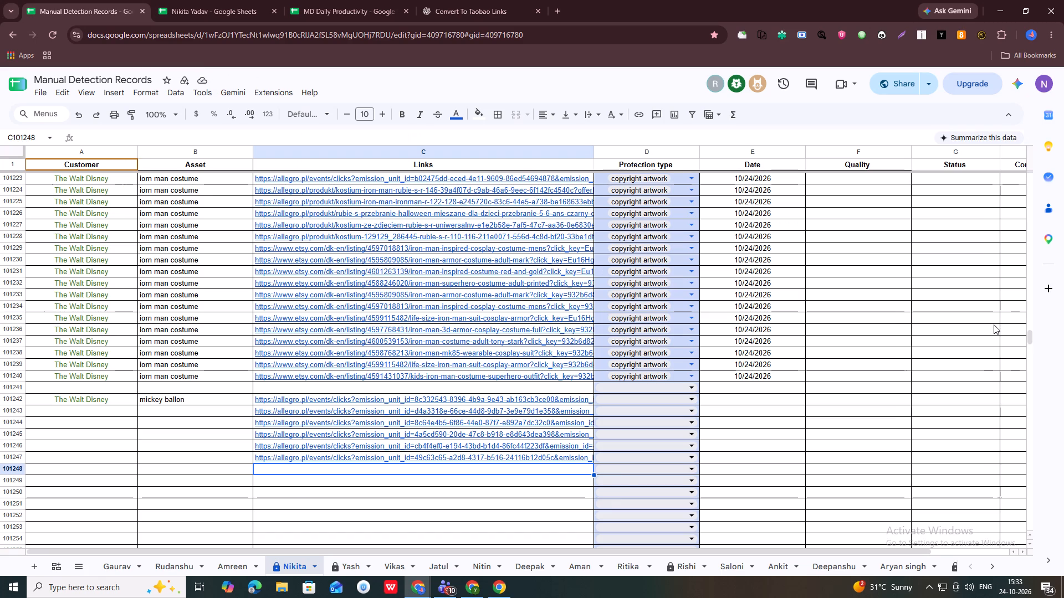
{"action": "key", "text": "ctrl+v"}
{"action": "key", "text": "Down"}
Copy the link of the 78cm Mickey Mouse foil balloon set M31 from Allegro into Links cell C101249.
{"action": "key", "text": "alt+Tab"}
{"action": "key", "text": "Down"}
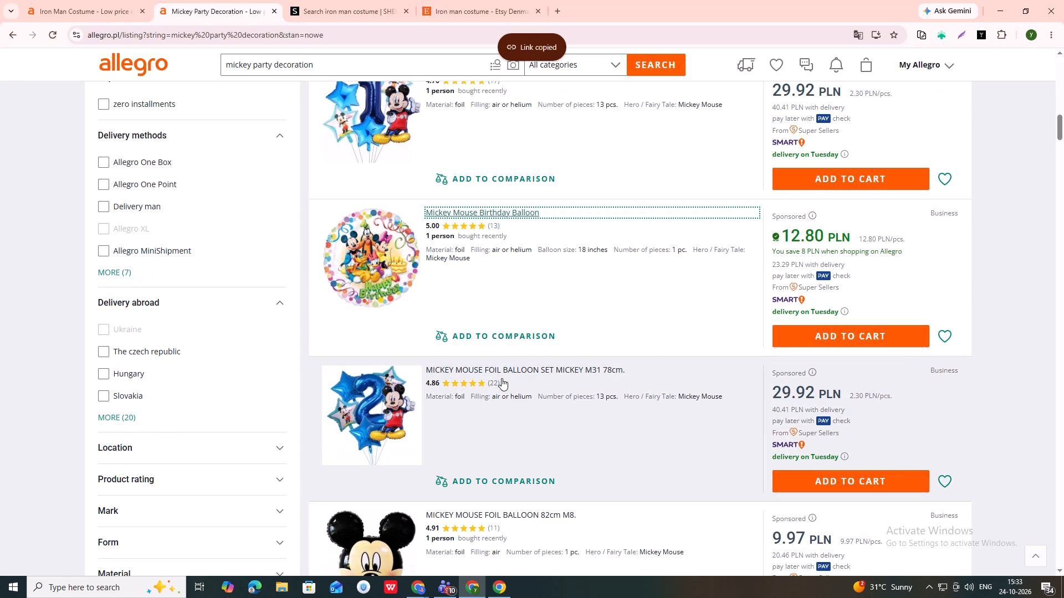
{"action": "right_click", "coordinate": [507, 374]}
{"action": "left_click", "coordinate": [527, 484]}
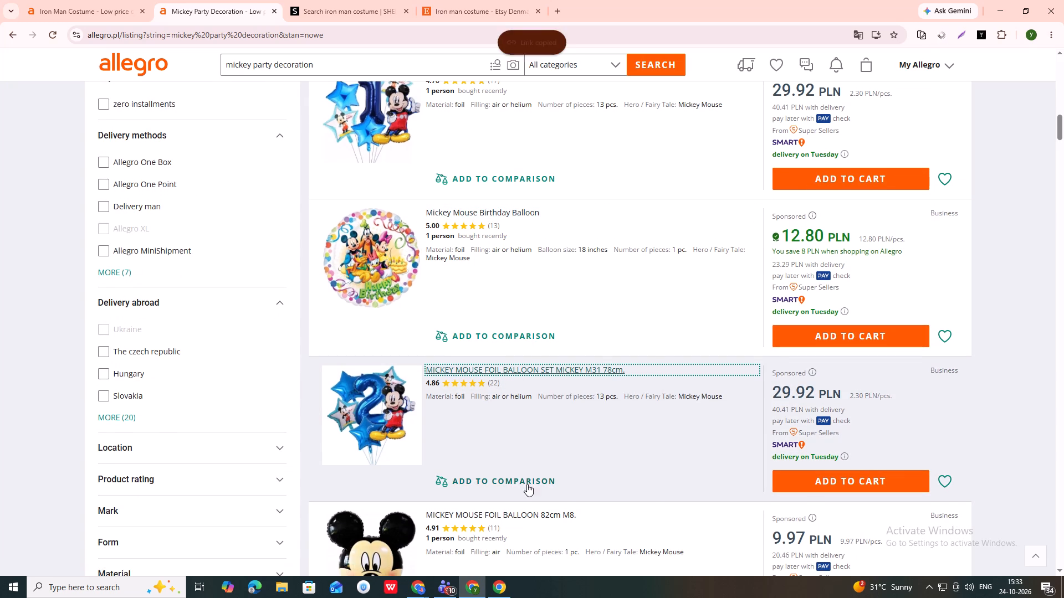
{"action": "key", "text": "alt+Tab"}
{"action": "key", "text": "ctrl+v"}
{"action": "key", "text": "Down"}
Copy the link of the 82cm Mickey Mouse foil balloon M8 from Allegro into Links cell C101250.
{"action": "key", "text": "alt+Tab"}
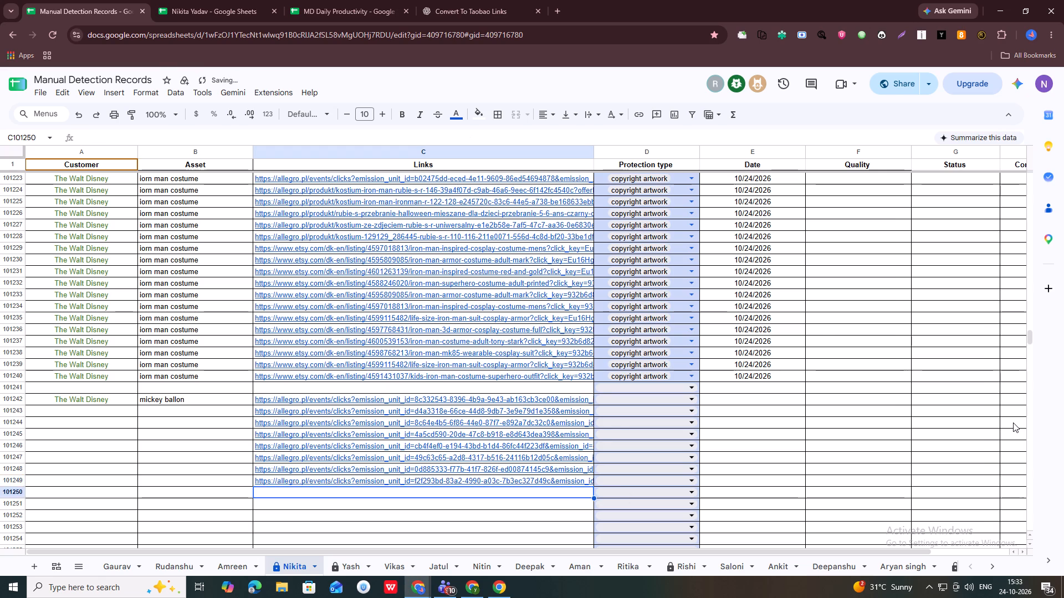
{"action": "key", "text": "Down"}
{"action": "scroll", "coordinate": [784, 468], "scroll_direction": "down", "scroll_amount": 4}
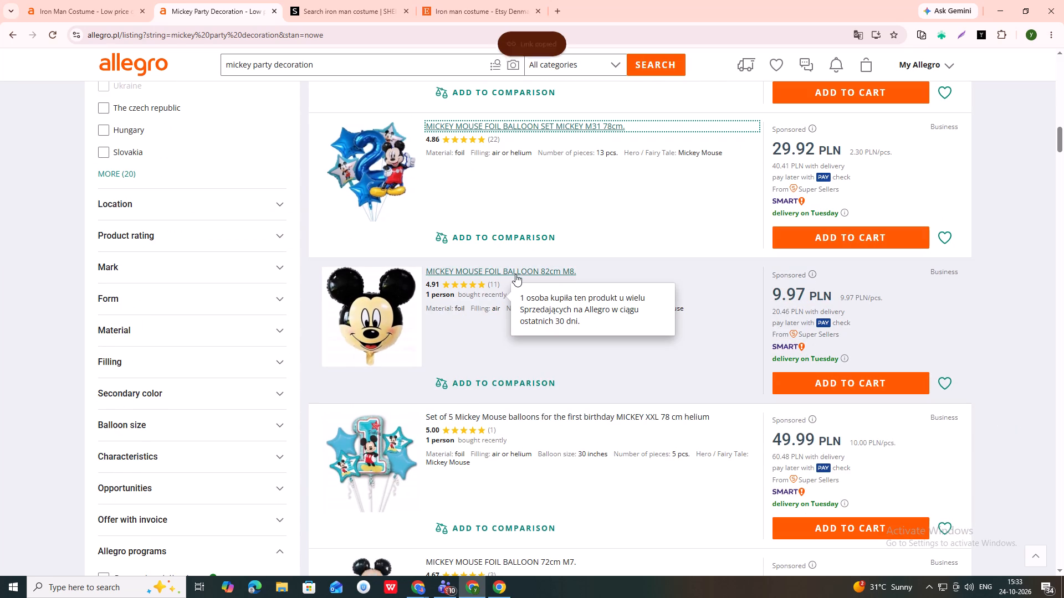
{"action": "right_click", "coordinate": [515, 272]}
{"action": "left_click", "coordinate": [557, 390]}
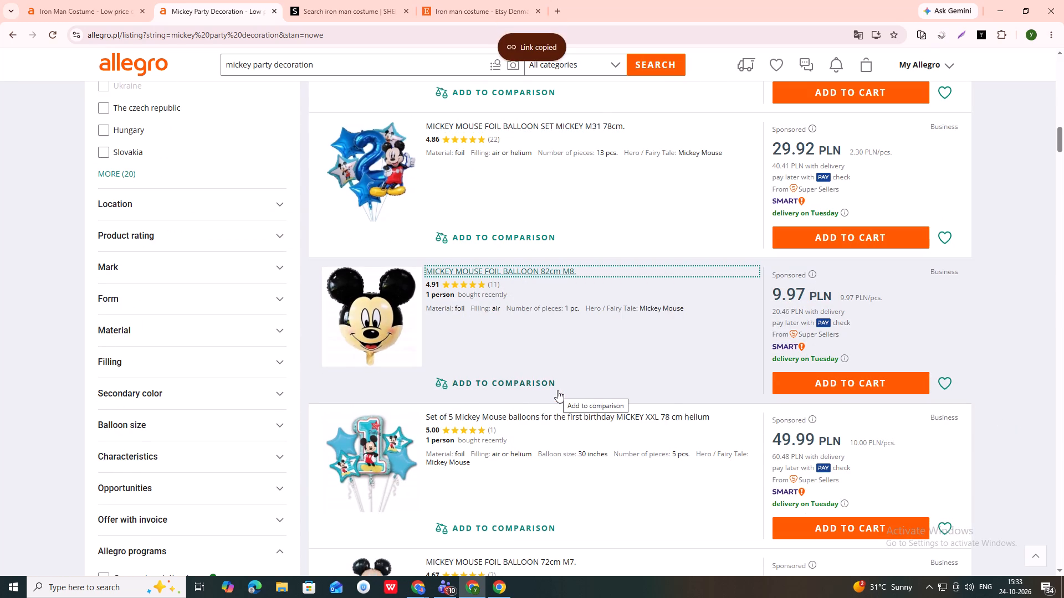
{"action": "key", "text": "alt+Tab"}
{"action": "key", "text": "ctrl+v"}
{"action": "key", "text": "Down"}
Copy the link of the set of 5 first-birthday Mickey XXL 78 cm balloons from Allegro into Links cell C101251.
{"action": "key", "text": "alt+Tab"}
{"action": "key", "text": "Down"}
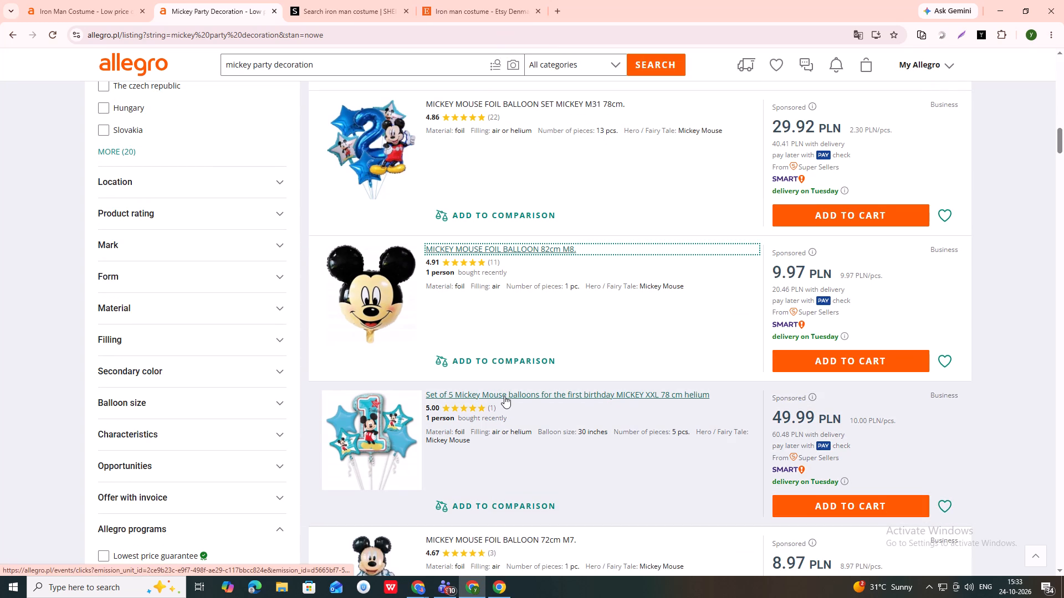
{"action": "scroll", "coordinate": [504, 396], "scroll_direction": "up", "scroll_amount": 6}
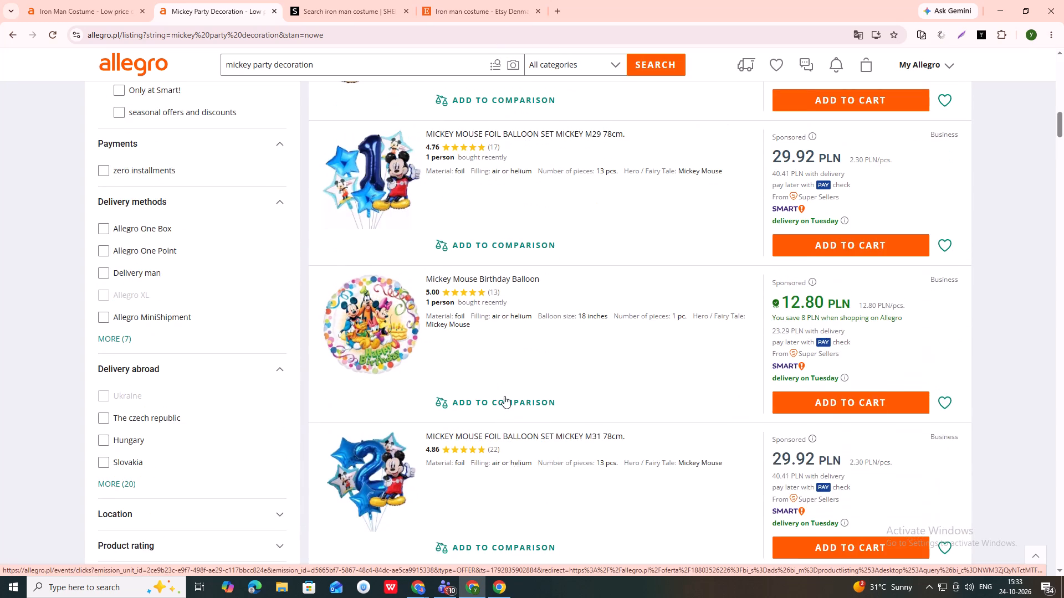
{"action": "scroll", "coordinate": [504, 396], "scroll_direction": "up", "scroll_amount": 6}
{"action": "scroll", "coordinate": [504, 396], "scroll_direction": "down", "scroll_amount": 7}
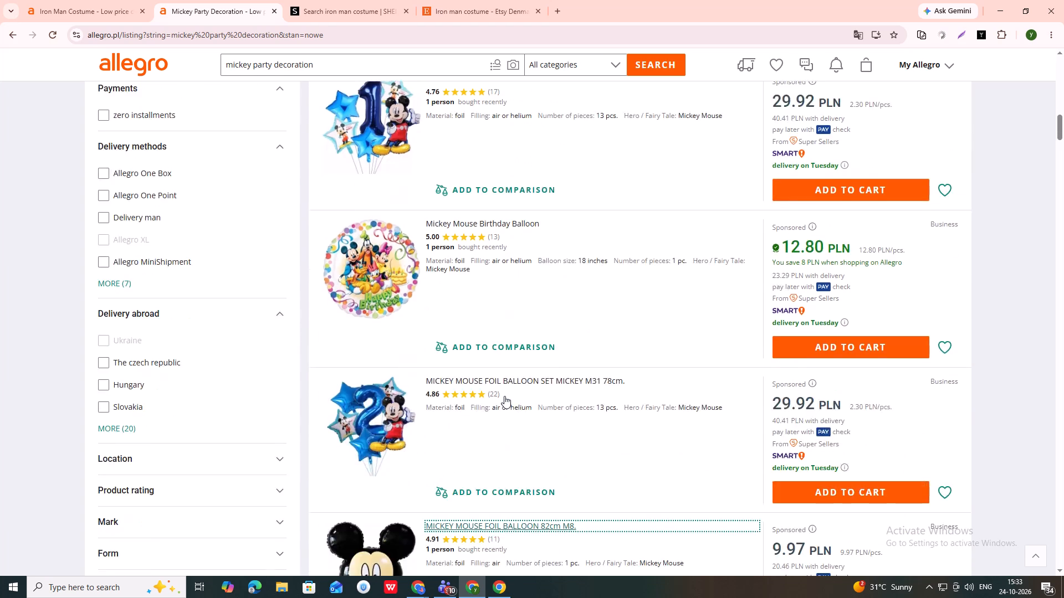
{"action": "scroll", "coordinate": [504, 396], "scroll_direction": "down", "scroll_amount": 9}
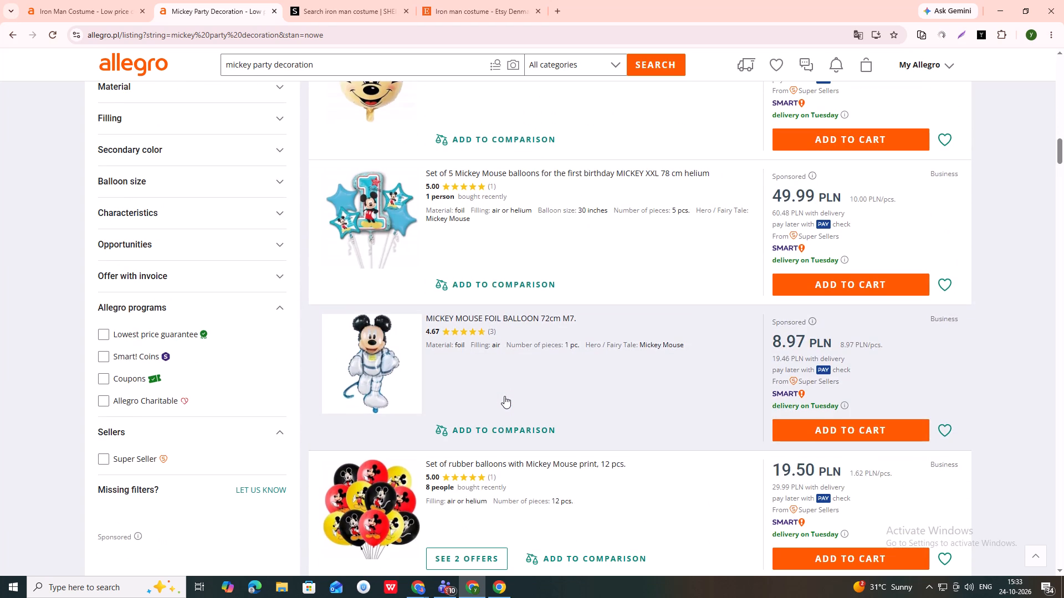
{"action": "scroll", "coordinate": [504, 396], "scroll_direction": "up", "scroll_amount": 2}
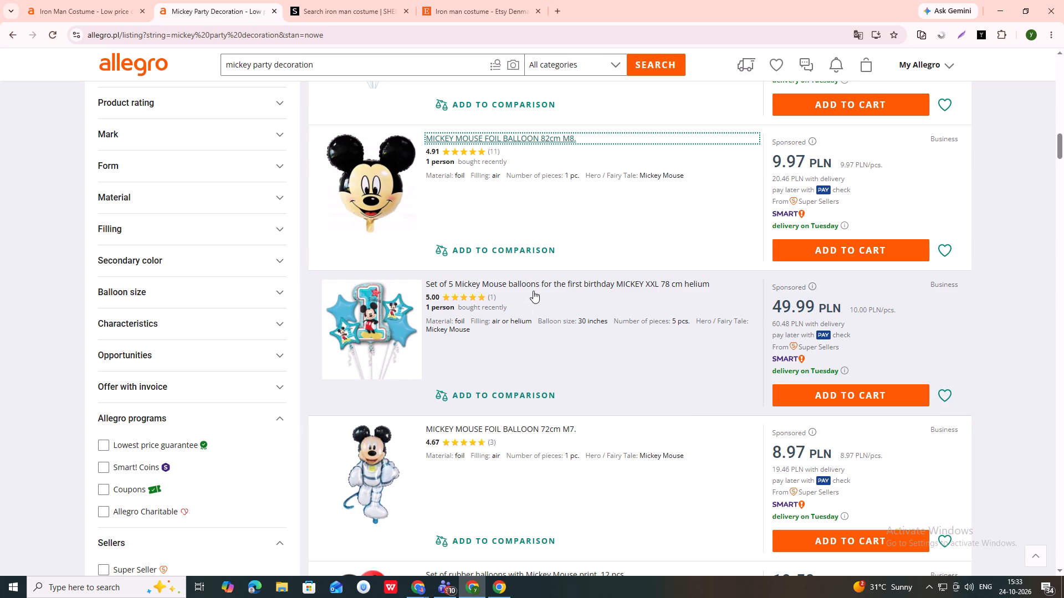
{"action": "right_click", "coordinate": [534, 286]}
{"action": "left_click", "coordinate": [586, 404]}
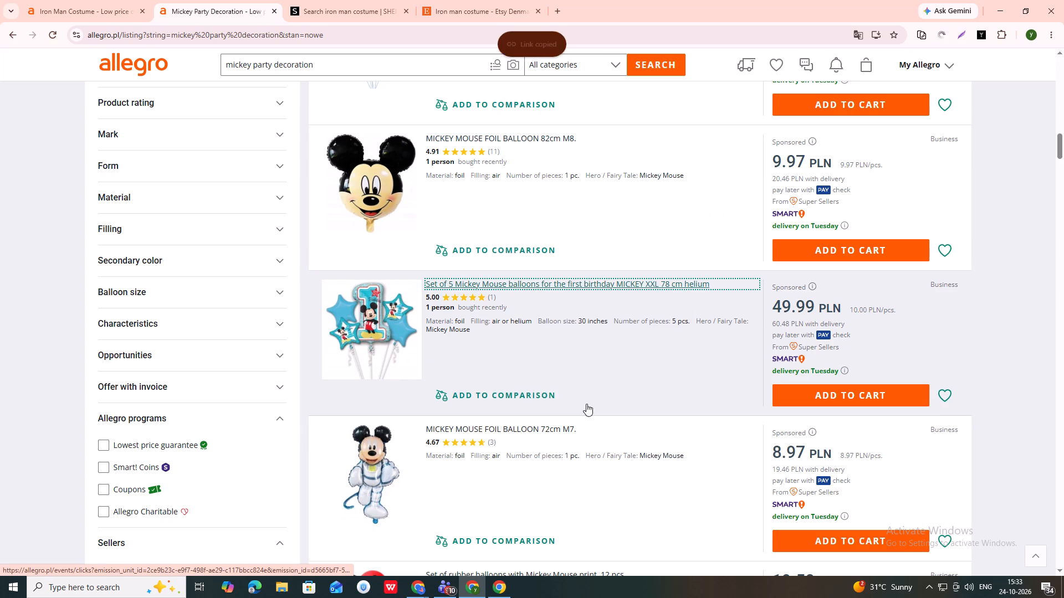
{"action": "key", "text": "alt+Tab"}
{"action": "key", "text": "ctrl+v"}
{"action": "key", "text": "Down"}
Copy the link of the 72cm Mickey Mouse foil balloon M7 from Allegro into Links cell C101252.
{"action": "key", "text": "alt+Tab"}
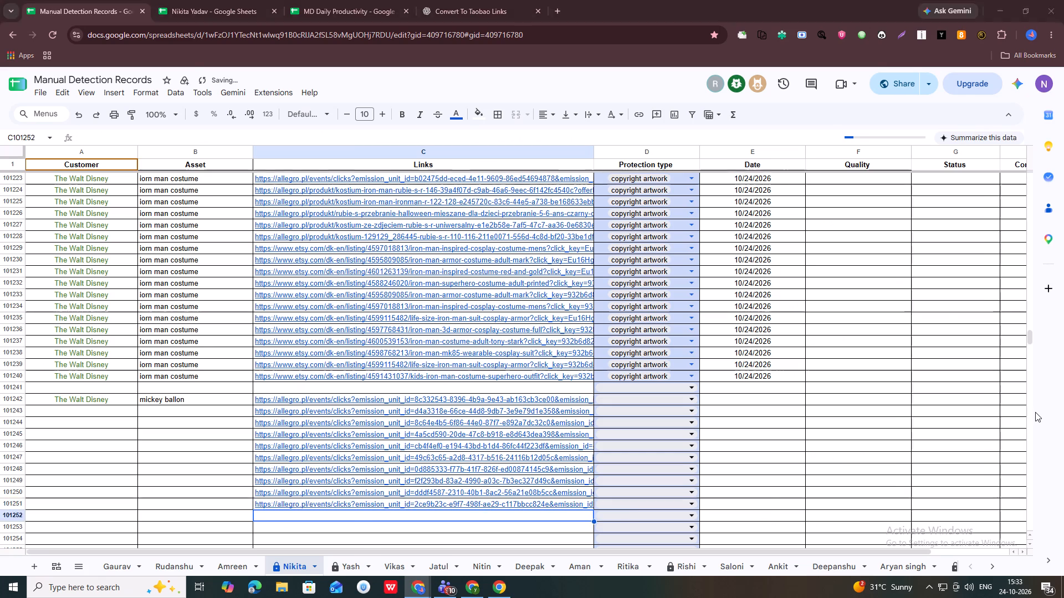
{"action": "key", "text": "Down"}
{"action": "right_click", "coordinate": [535, 405]}
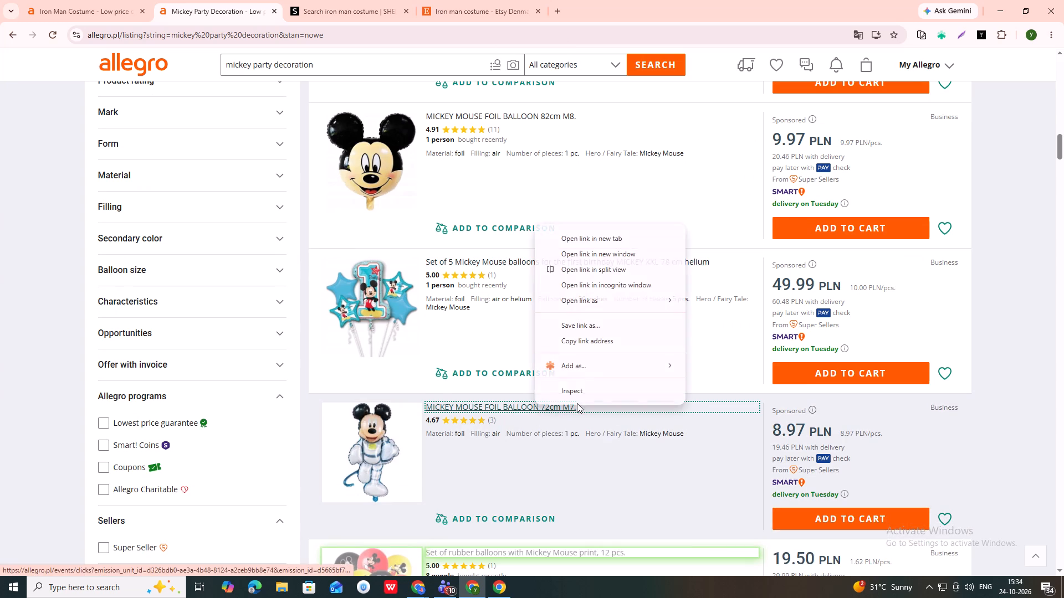
{"action": "left_click", "coordinate": [598, 344]}
{"action": "key", "text": "alt+Tab"}
{"action": "key", "text": "ctrl+v"}
{"action": "key", "text": "Down"}
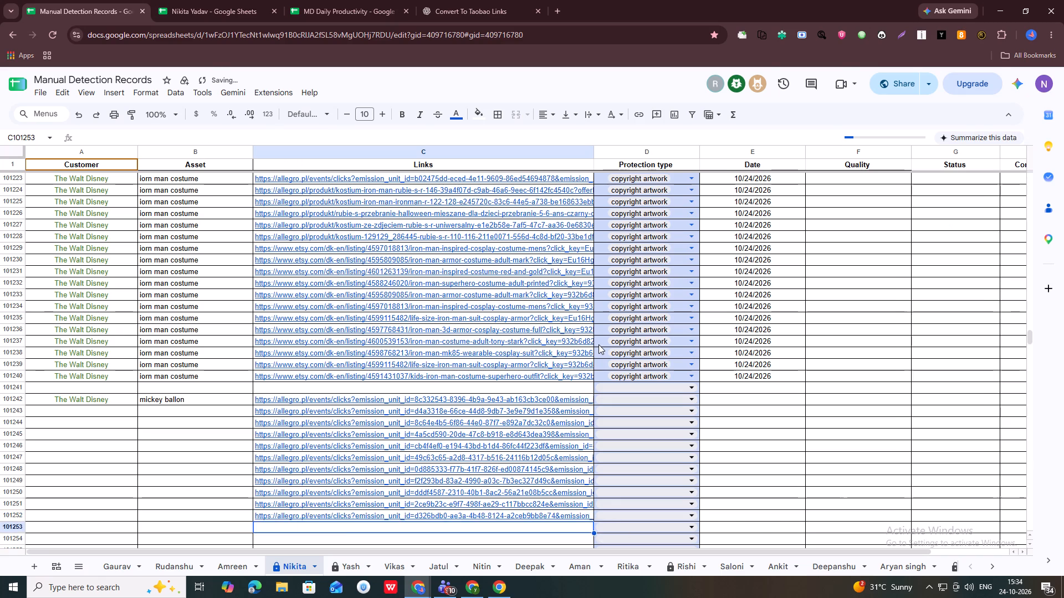
Copy the link of the Mickey number balloon set for the second birthday from Allegro into Links cell C101253.
{"action": "key", "text": "alt+Tab"}
{"action": "scroll", "coordinate": [594, 350], "scroll_direction": "down", "scroll_amount": 6}
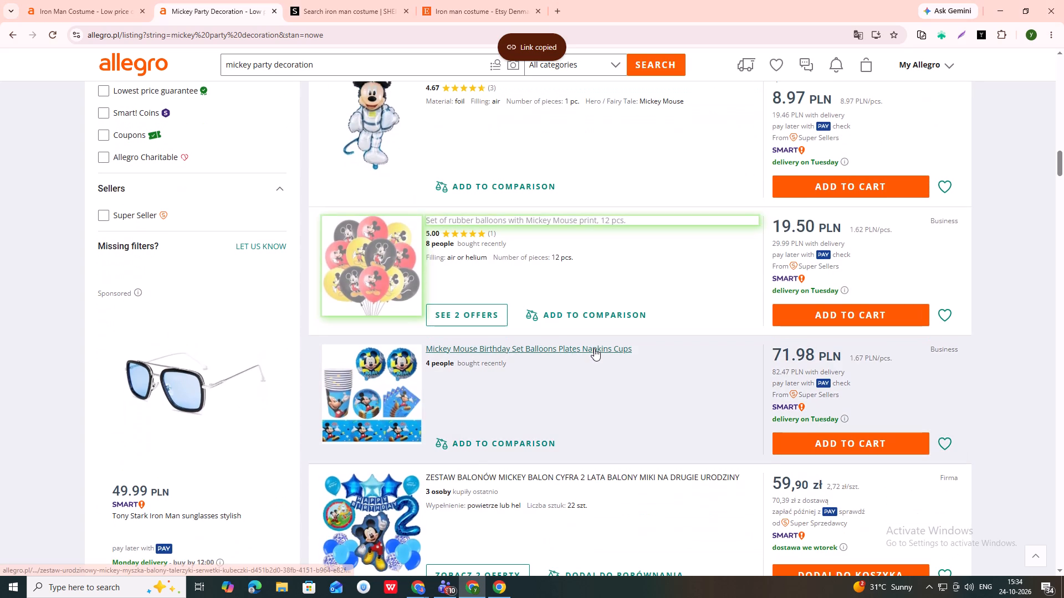
{"action": "scroll", "coordinate": [629, 343], "scroll_direction": "down", "scroll_amount": 3}
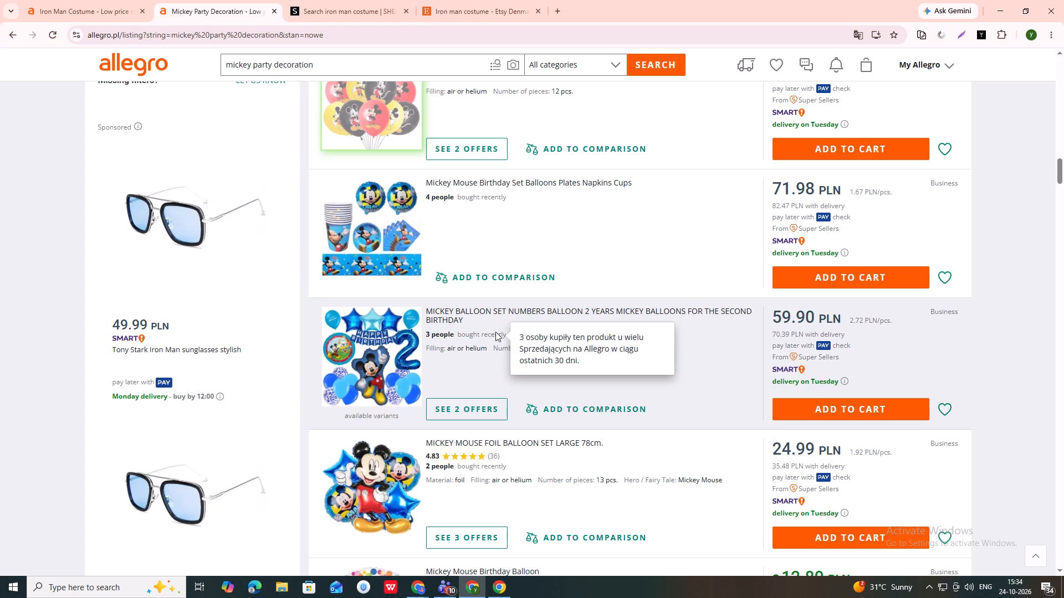
{"action": "right_click", "coordinate": [509, 311]}
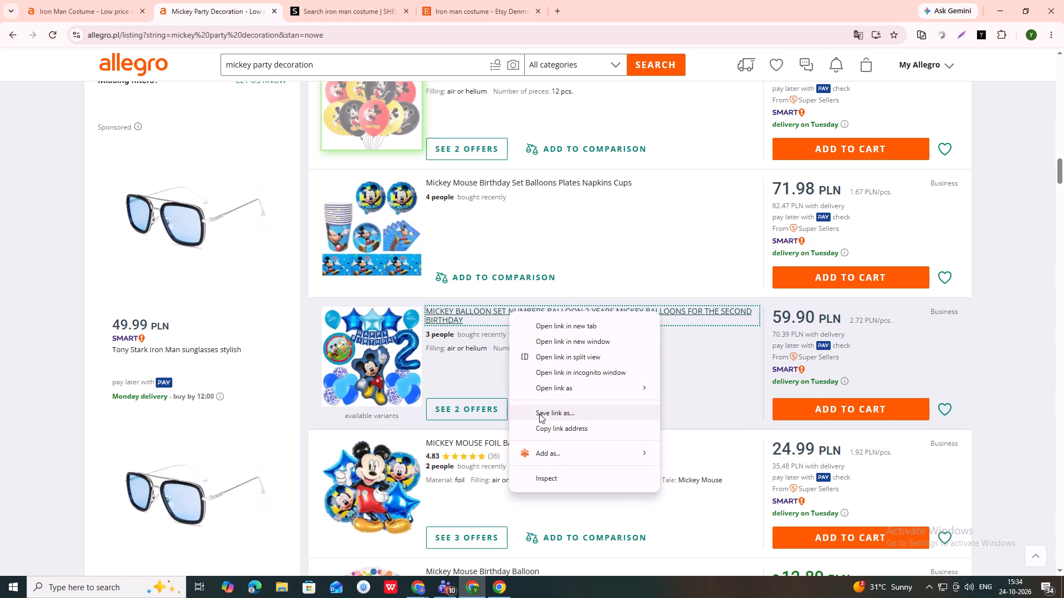
{"action": "left_click", "coordinate": [548, 423]}
{"action": "key", "text": "alt+Tab"}
{"action": "key", "text": "ctrl+v"}
{"action": "key", "text": "Down"}
Copy the link of the non-sponsored large 78cm Mickey Mouse foil balloon set from Allegro into Links cell C101254.
{"action": "key", "text": "alt+Tab"}
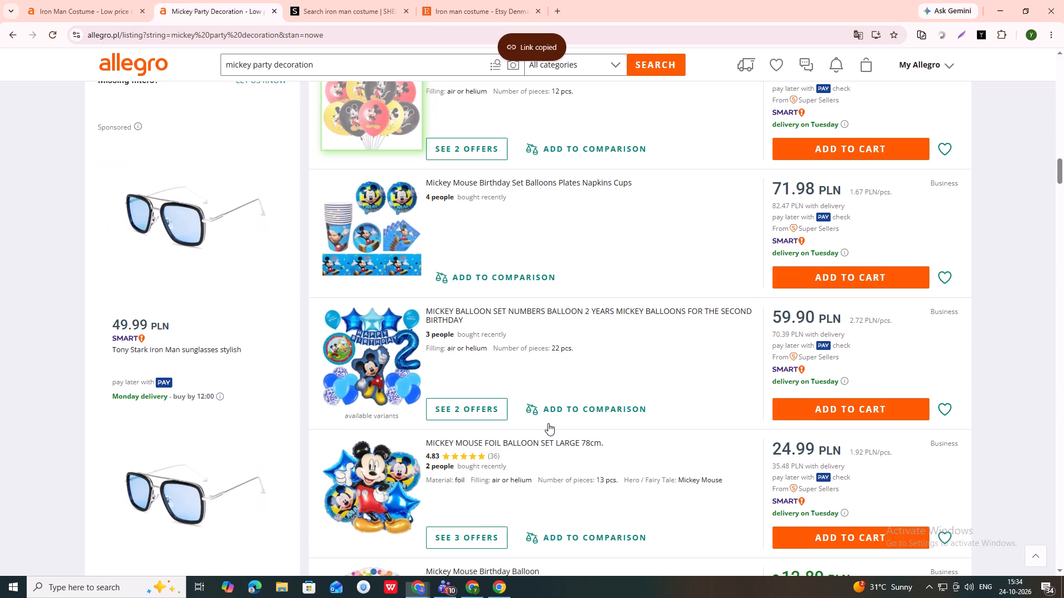
{"action": "scroll", "coordinate": [548, 423], "scroll_direction": "down", "scroll_amount": 5}
{"action": "right_click", "coordinate": [523, 166]}
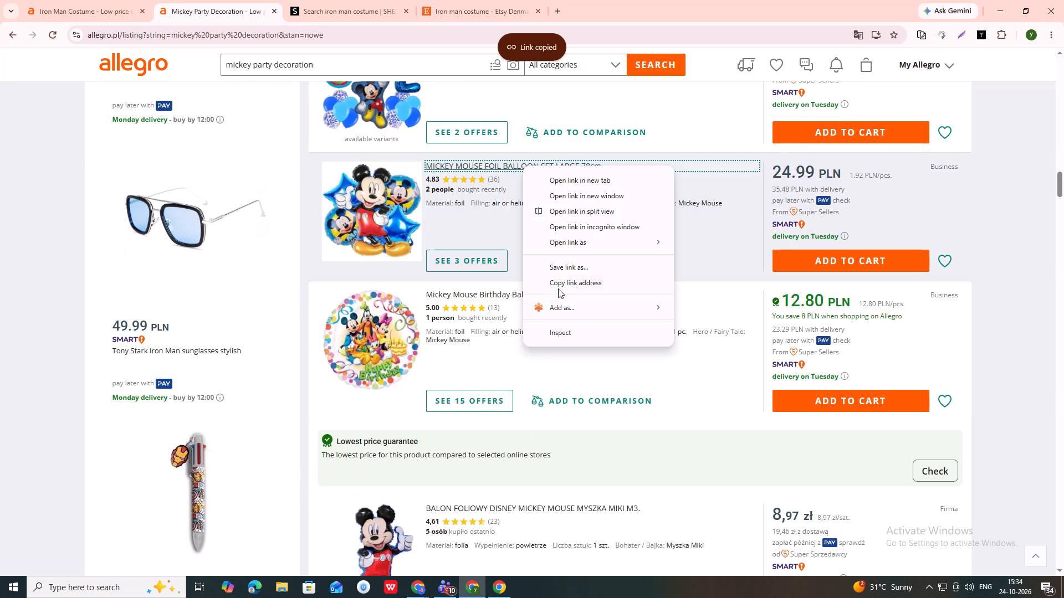
{"action": "left_click", "coordinate": [559, 281]}
{"action": "key", "text": "alt+Tab"}
{"action": "key", "text": "ctrl+v"}
{"action": "key", "text": "Down"}
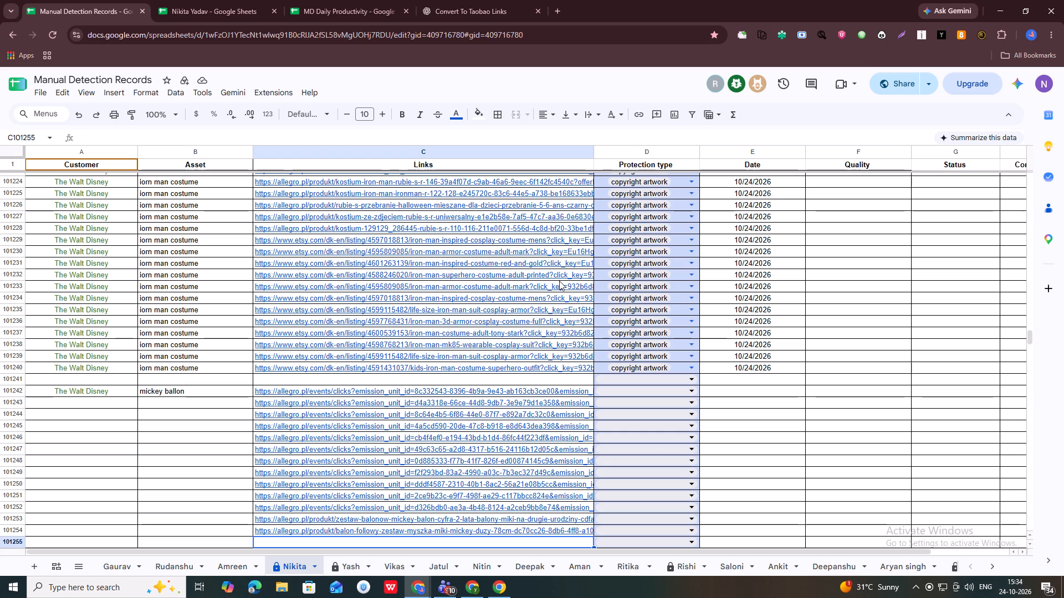
Look through the Allegro "mickey party decoration" results for Mickey balloon listings that are not yet recorded.
{"action": "key", "text": "alt+Tab"}
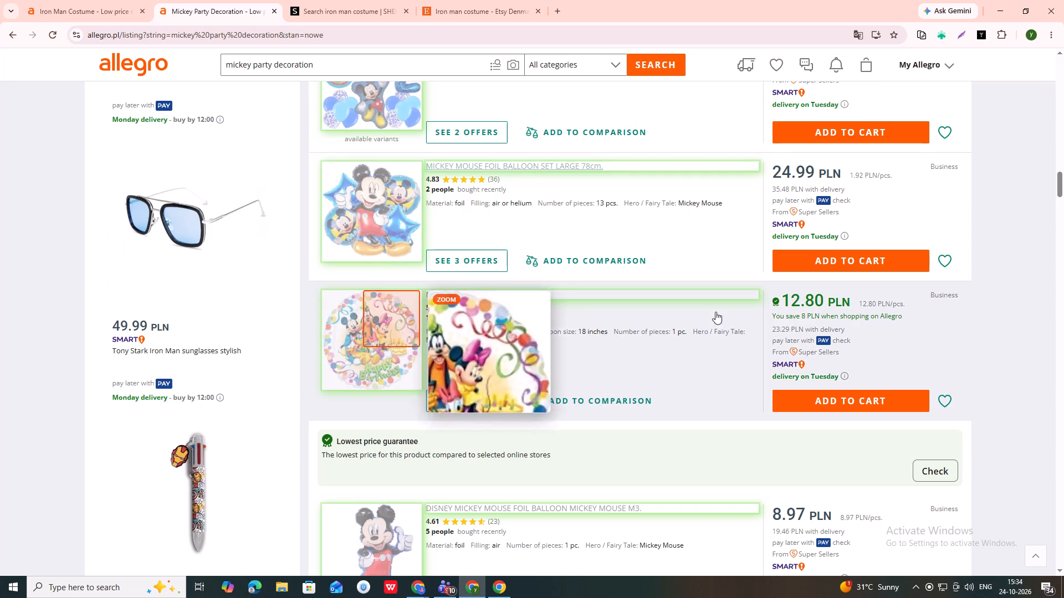
{"action": "scroll", "coordinate": [738, 326], "scroll_direction": "up", "scroll_amount": 7}
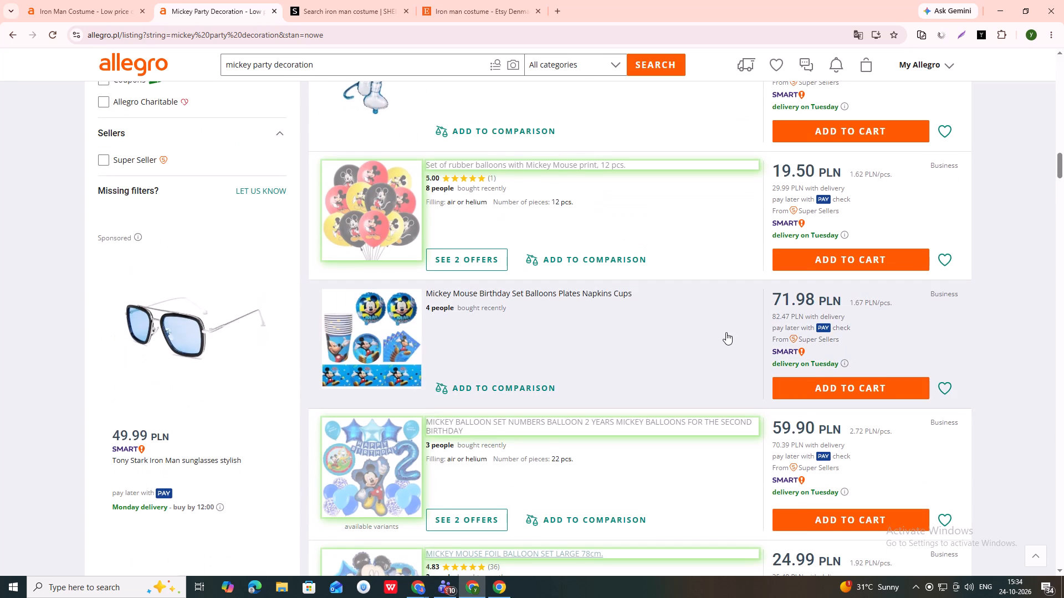
{"action": "scroll", "coordinate": [726, 332], "scroll_direction": "up", "scroll_amount": 5}
{"action": "scroll", "coordinate": [726, 330], "scroll_direction": "down", "scroll_amount": 10}
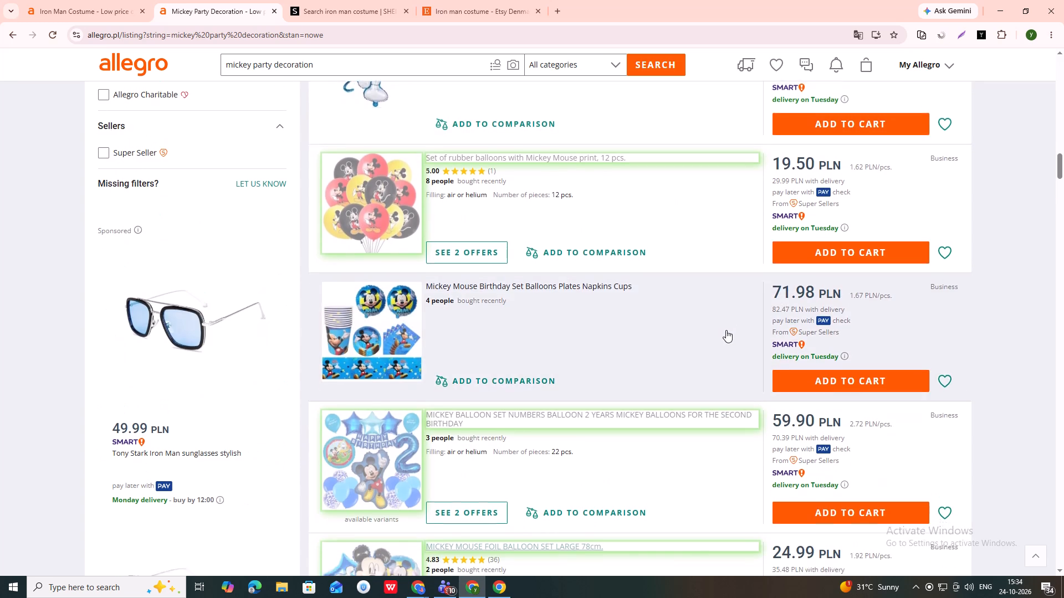
{"action": "scroll", "coordinate": [726, 330], "scroll_direction": "down", "scroll_amount": 13}
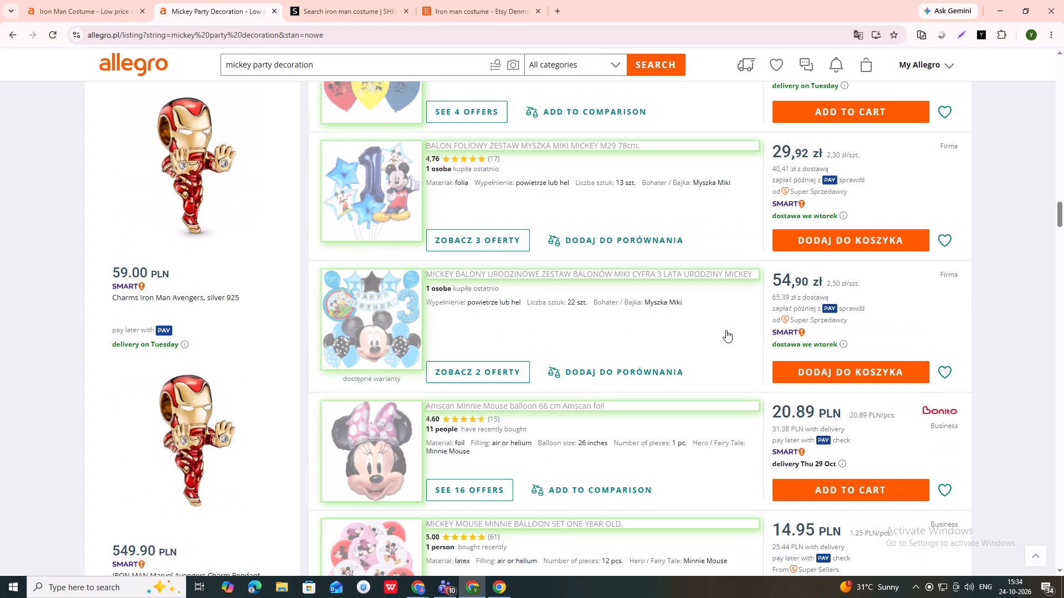
{"action": "scroll", "coordinate": [726, 330], "scroll_direction": "down", "scroll_amount": 3}
{"action": "scroll", "coordinate": [684, 362], "scroll_direction": "down", "scroll_amount": 2}
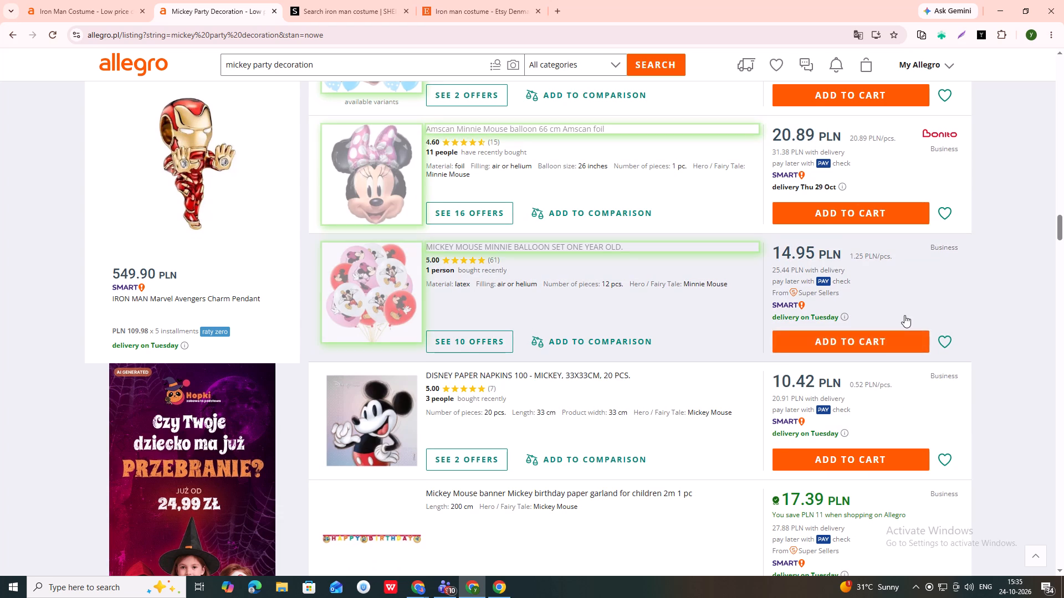
{"action": "scroll", "coordinate": [577, 397], "scroll_direction": "down", "scroll_amount": 2}
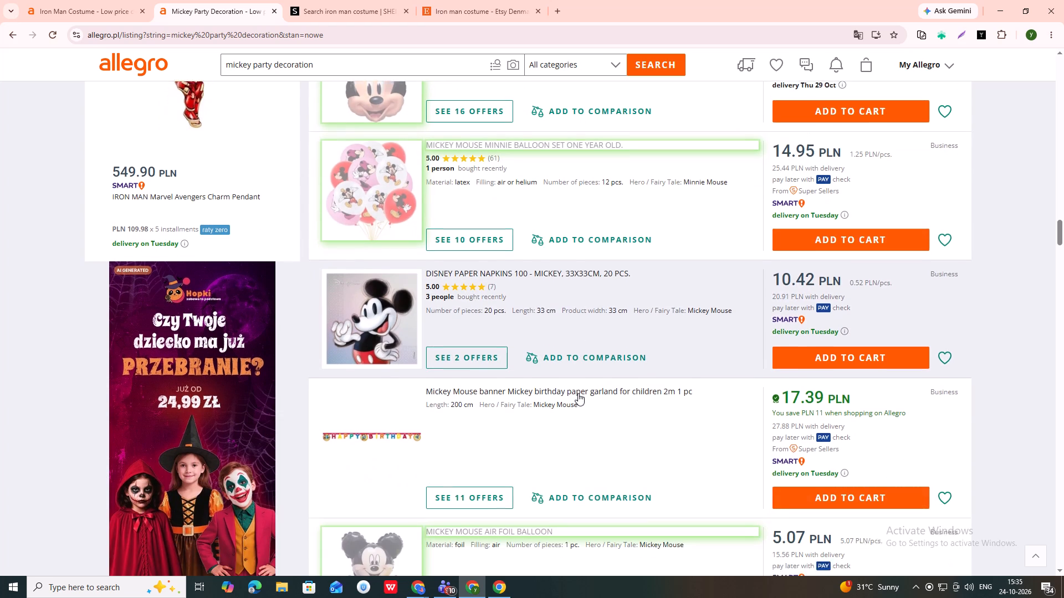
{"action": "scroll", "coordinate": [515, 335], "scroll_direction": "down", "scroll_amount": 4}
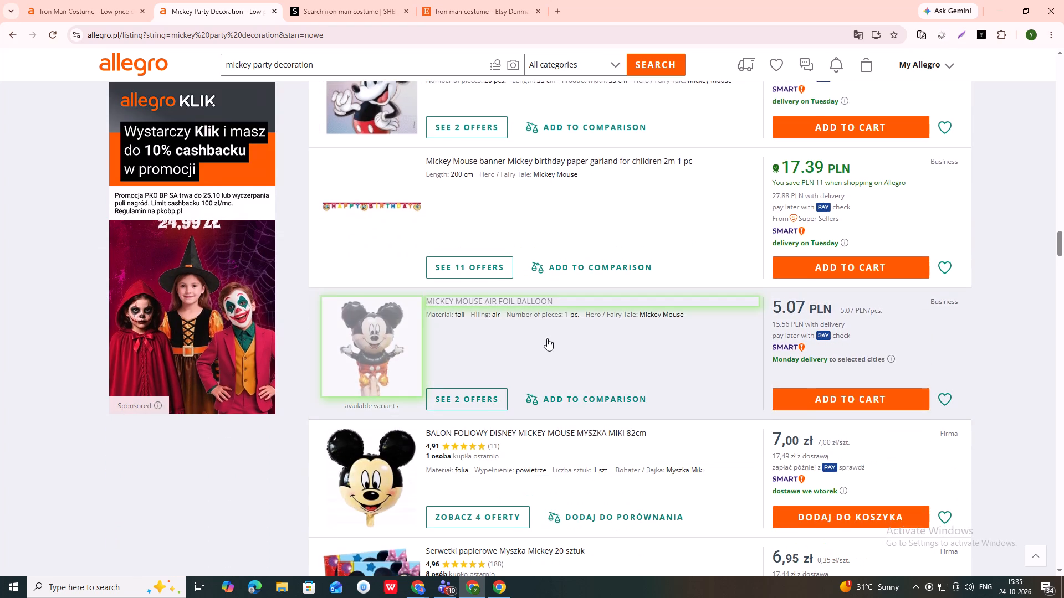
{"action": "scroll", "coordinate": [550, 338], "scroll_direction": "down", "scroll_amount": 4}
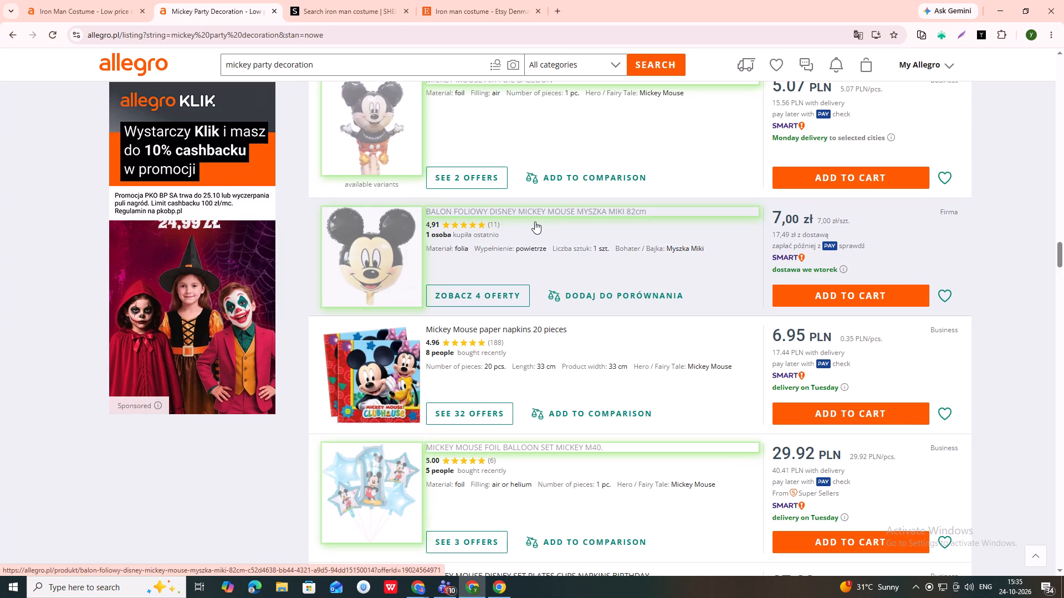
{"action": "scroll", "coordinate": [605, 344], "scroll_direction": "down", "scroll_amount": 9}
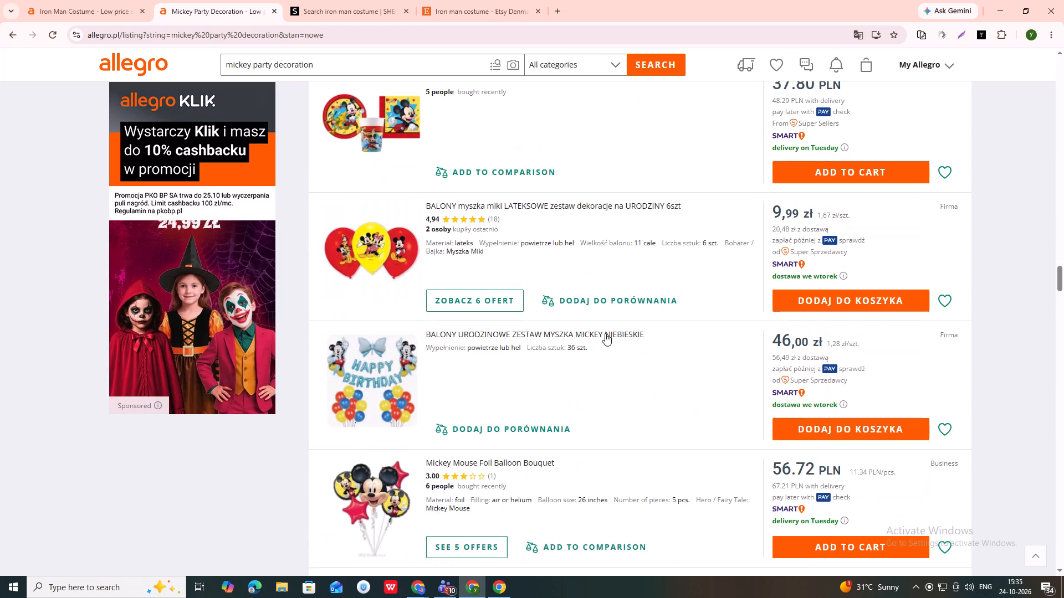
{"action": "scroll", "coordinate": [605, 333], "scroll_direction": "down", "scroll_amount": 1}
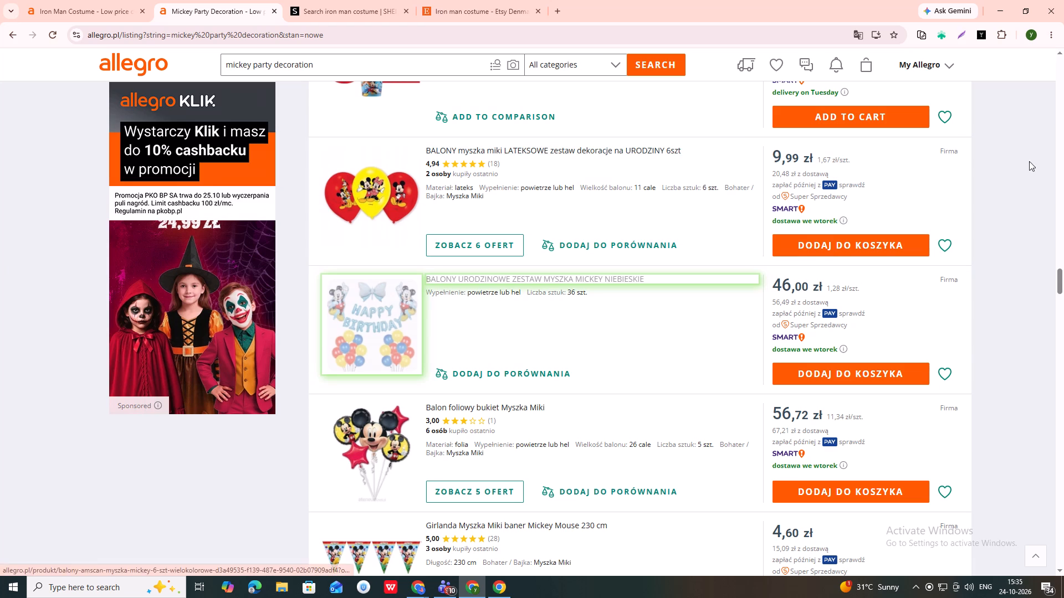
Switch the Allegro page's translation to Polish and toggle the "Always translate Polish" option.
{"action": "right_click", "coordinate": [1005, 107]}
{"action": "left_click", "coordinate": [877, 332]}
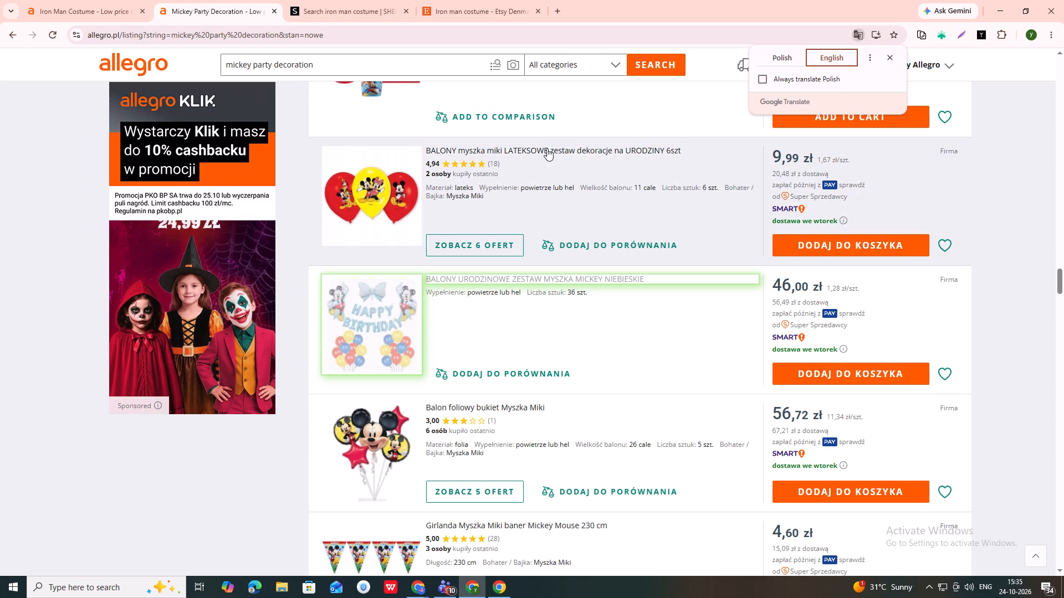
{"action": "left_click", "coordinate": [785, 60]}
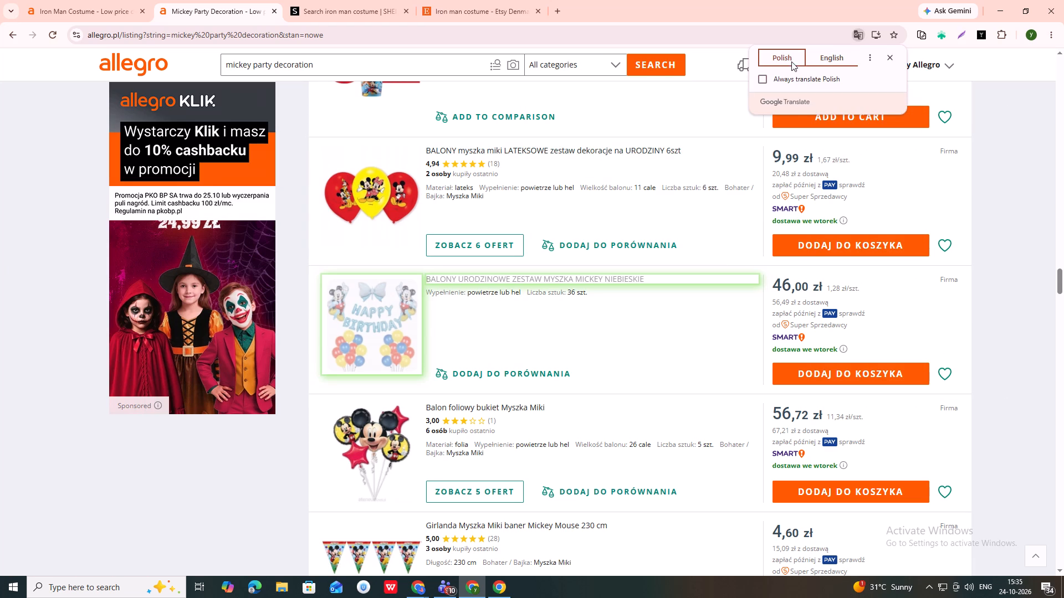
{"action": "left_click", "coordinate": [761, 79]}
{"action": "left_click", "coordinate": [891, 53]}
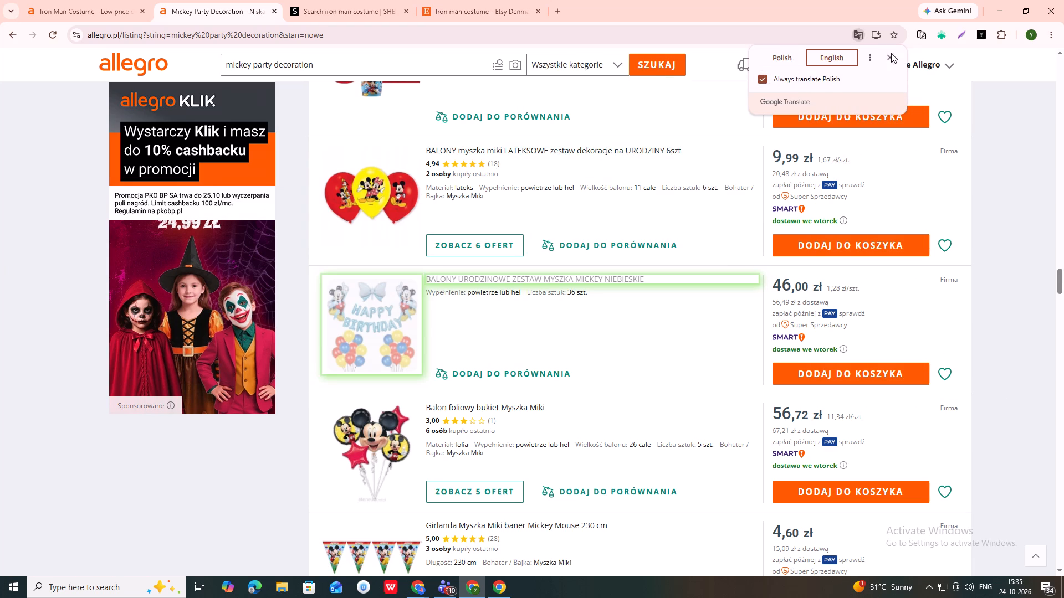
Copy the link of the 6-piece Mickey Mouse latex birthday balloon set from Allegro into Links cell C101255.
{"action": "right_click", "coordinate": [553, 151]}
{"action": "left_click", "coordinate": [604, 271]}
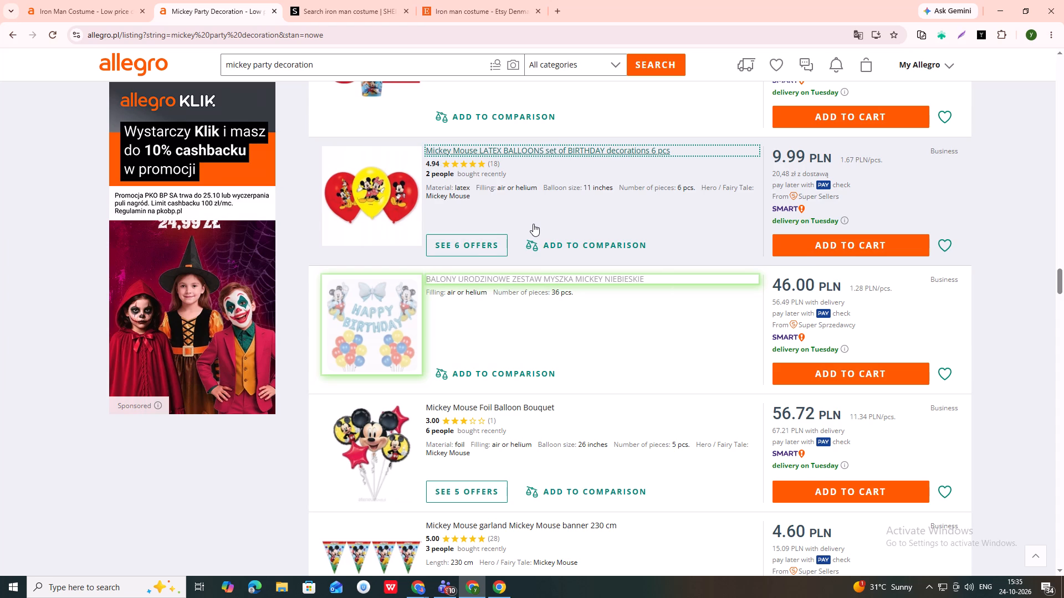
{"action": "key", "text": "alt+Tab"}
{"action": "key", "text": "ctrl+v"}
{"action": "key", "text": "Down"}
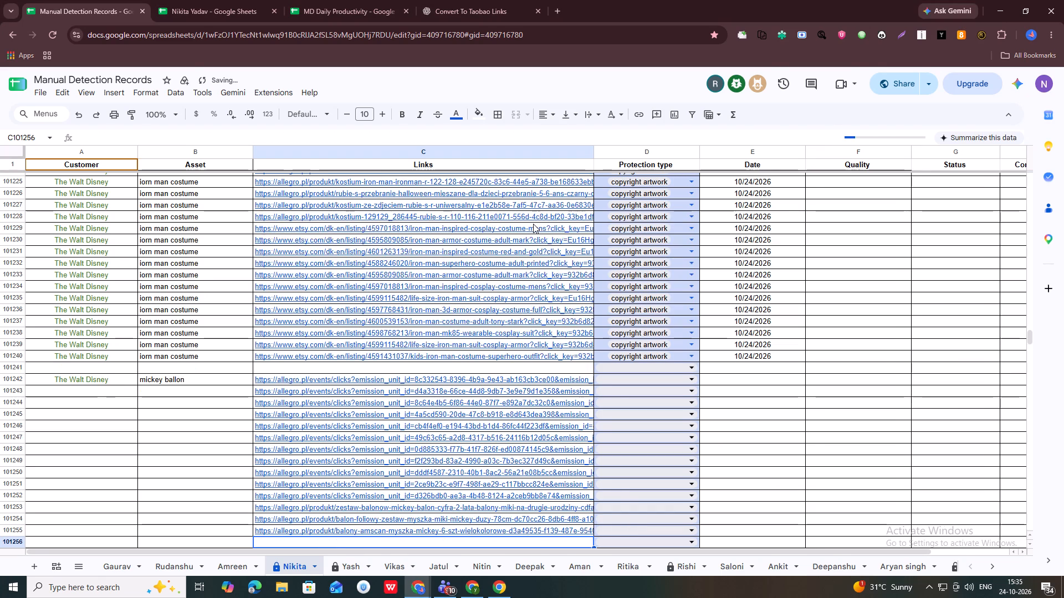
Copy the link of the Mickey Mouse Foil Balloon Bouquet from Allegro into Links cell C101256.
{"action": "key", "text": "alt+Tab"}
{"action": "key", "text": "Right"}
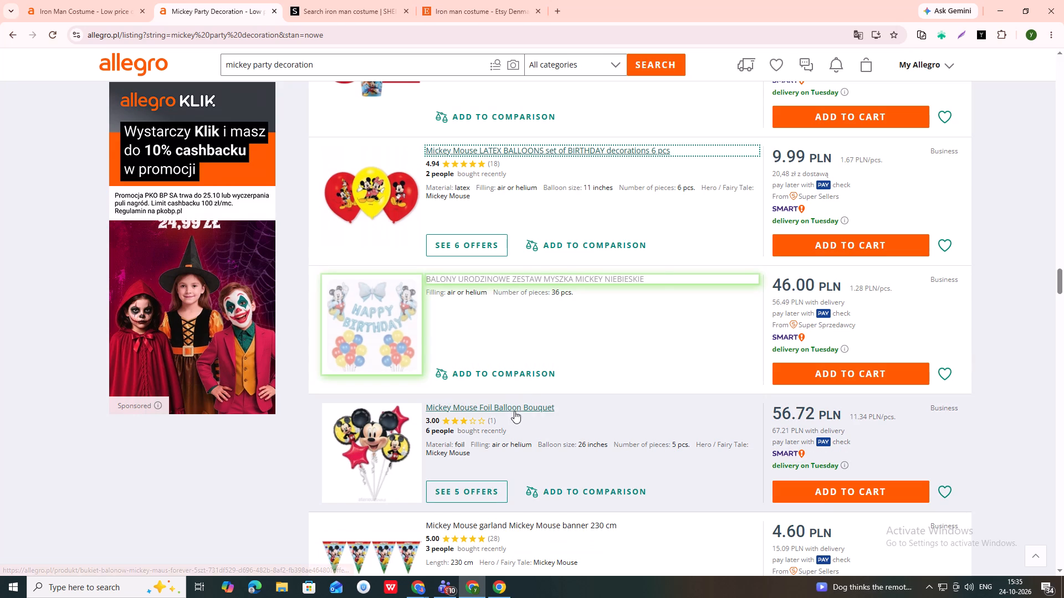
{"action": "right_click", "coordinate": [513, 408]}
{"action": "left_click", "coordinate": [564, 346]}
{"action": "key", "text": "alt+Tab"}
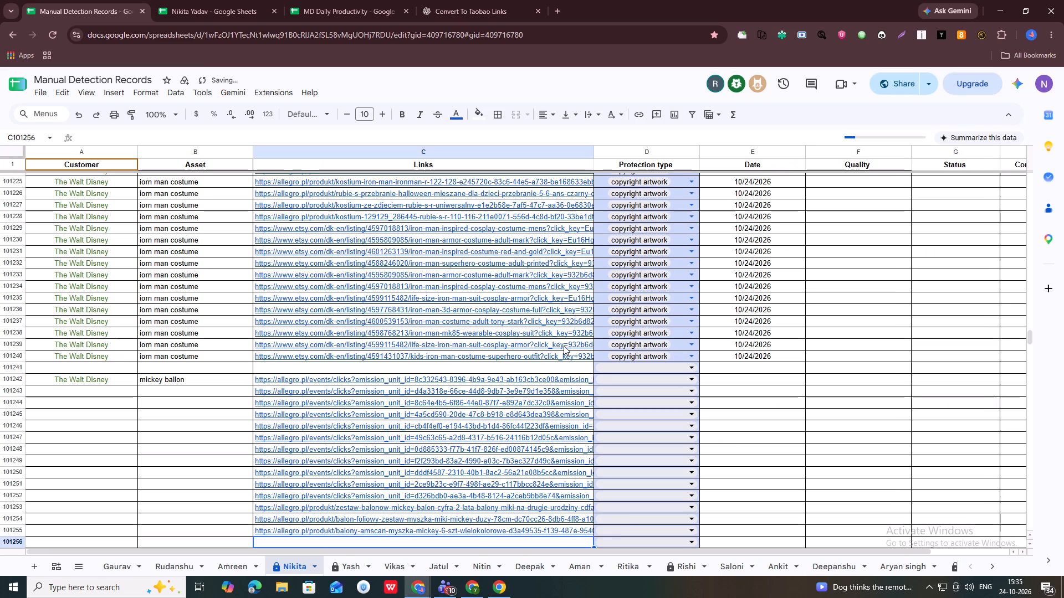
{"action": "key", "text": "ctrl+v"}
{"action": "key", "text": "Down"}
Copy the link of the 54.90 PLN Mickey birthday balloon set with number 2 from Allegro into Links cell C101257.
{"action": "key", "text": "alt+Tab"}
{"action": "key", "text": "Down"}
{"action": "scroll", "coordinate": [564, 346], "scroll_direction": "down", "scroll_amount": 5}
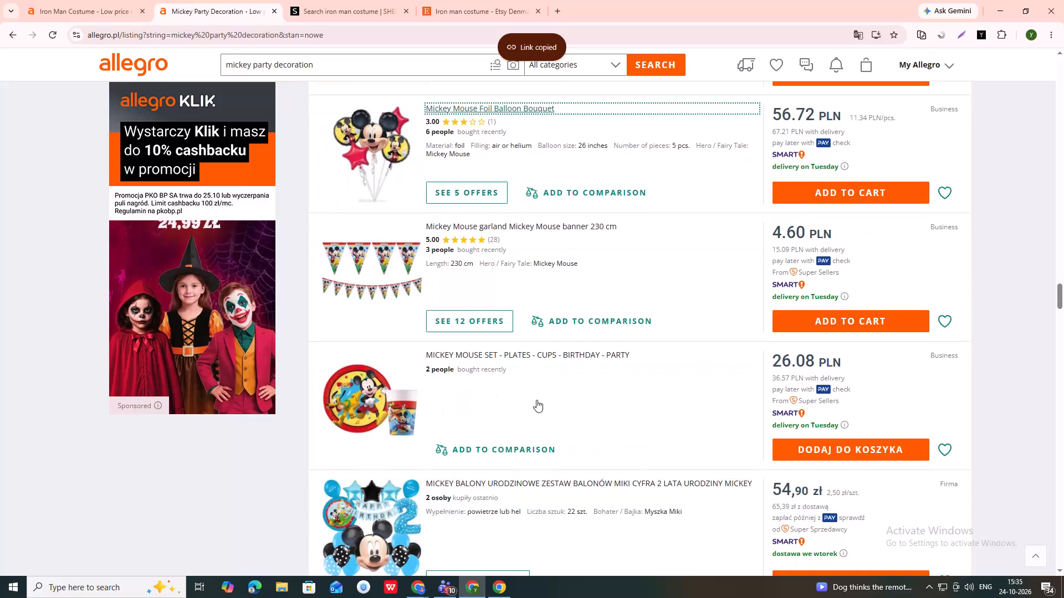
{"action": "scroll", "coordinate": [559, 382], "scroll_direction": "down", "scroll_amount": 5}
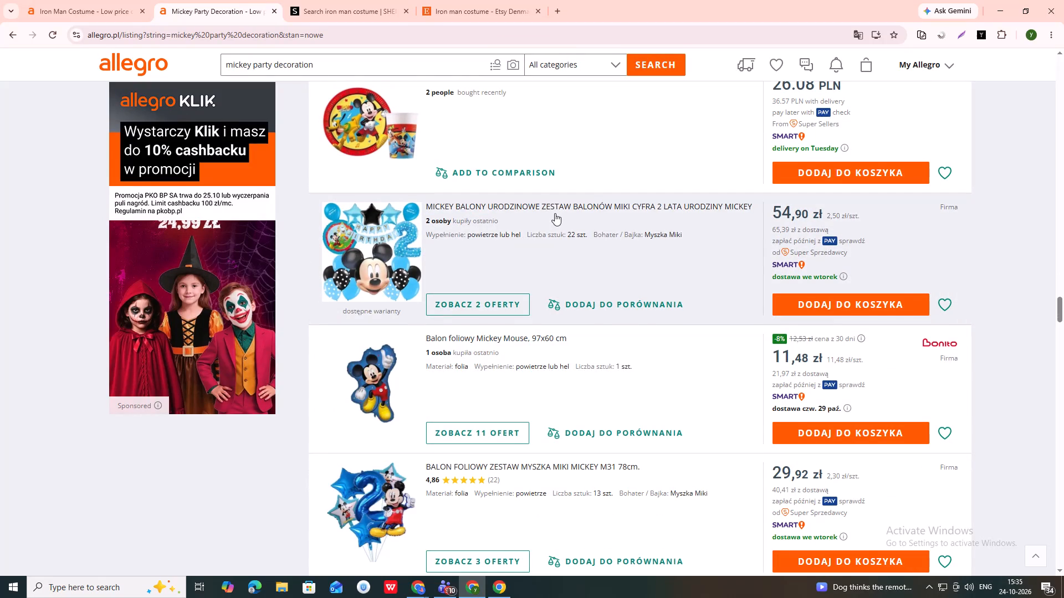
{"action": "right_click", "coordinate": [555, 210]}
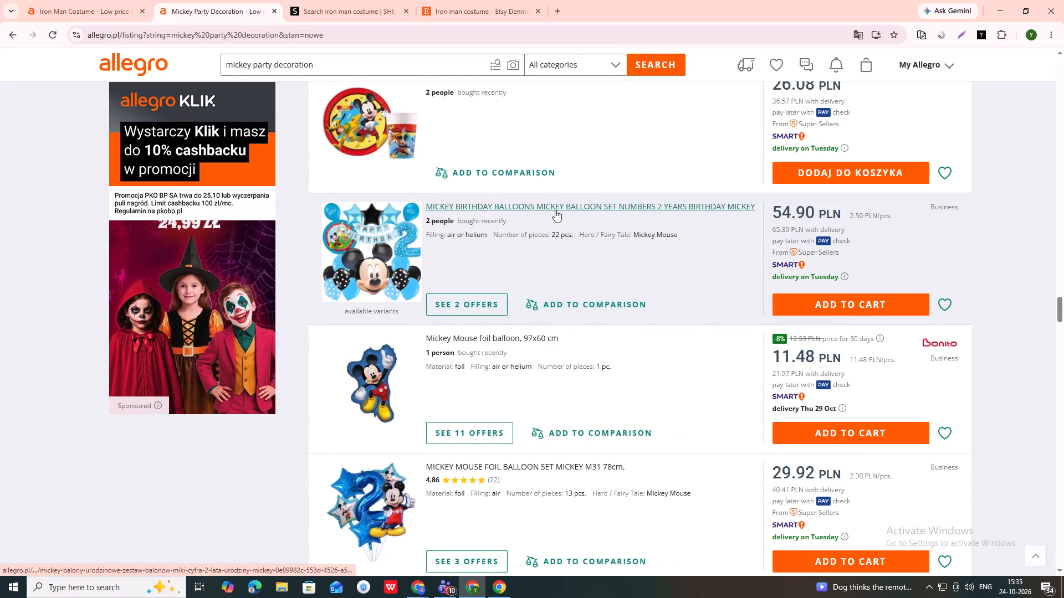
{"action": "left_click", "coordinate": [606, 327]}
{"action": "key", "text": "alt+Tab"}
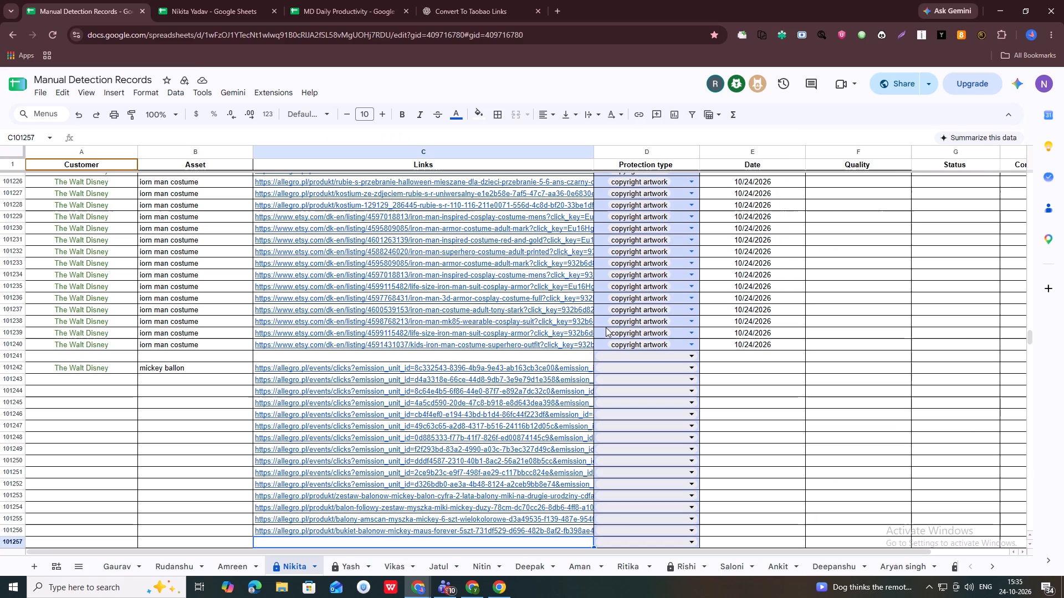
{"action": "key", "text": "ctrl+v"}
{"action": "key", "text": "Down"}
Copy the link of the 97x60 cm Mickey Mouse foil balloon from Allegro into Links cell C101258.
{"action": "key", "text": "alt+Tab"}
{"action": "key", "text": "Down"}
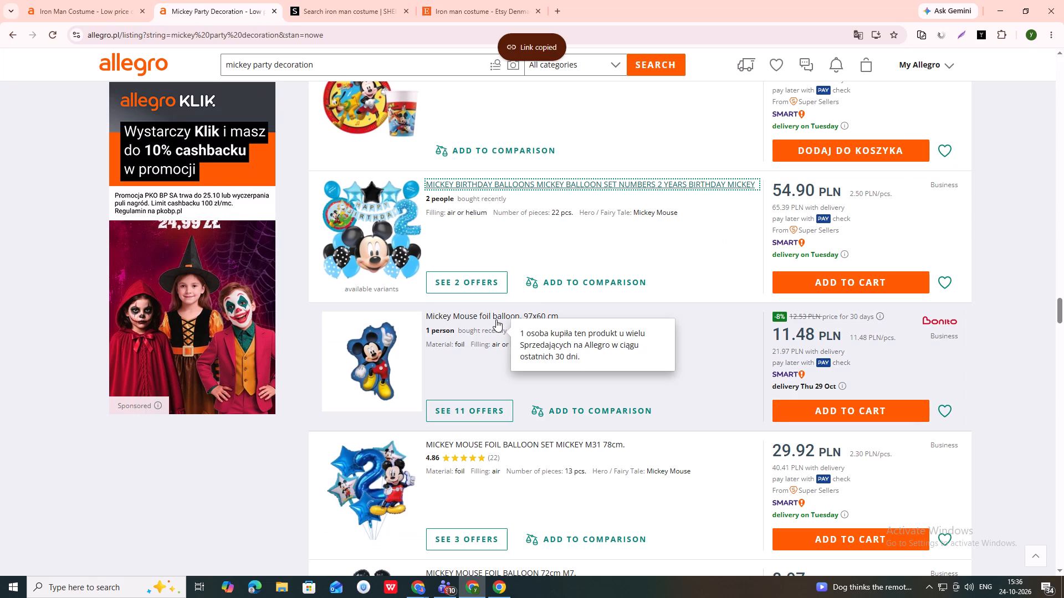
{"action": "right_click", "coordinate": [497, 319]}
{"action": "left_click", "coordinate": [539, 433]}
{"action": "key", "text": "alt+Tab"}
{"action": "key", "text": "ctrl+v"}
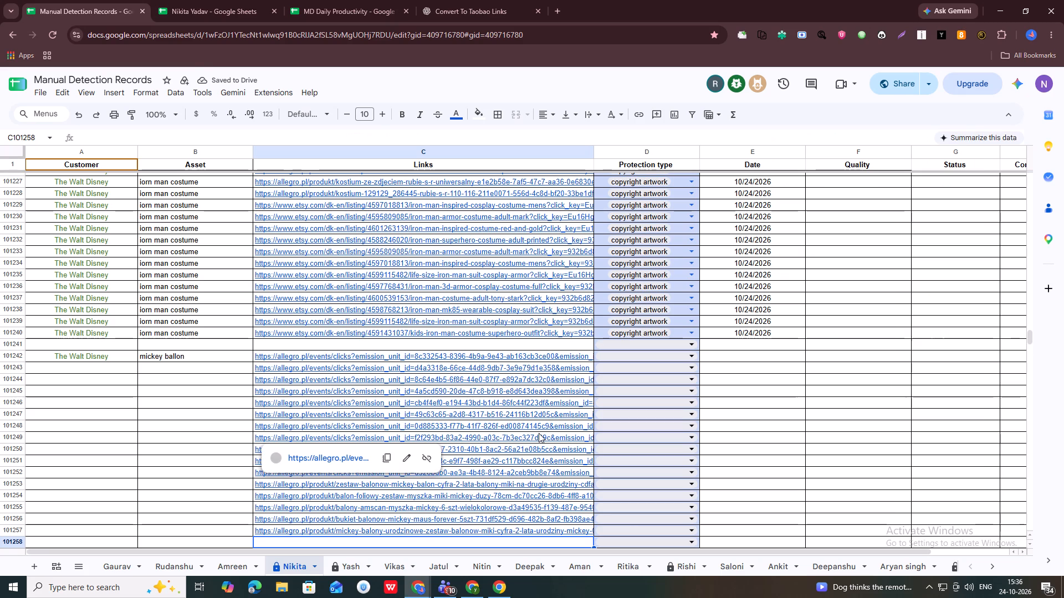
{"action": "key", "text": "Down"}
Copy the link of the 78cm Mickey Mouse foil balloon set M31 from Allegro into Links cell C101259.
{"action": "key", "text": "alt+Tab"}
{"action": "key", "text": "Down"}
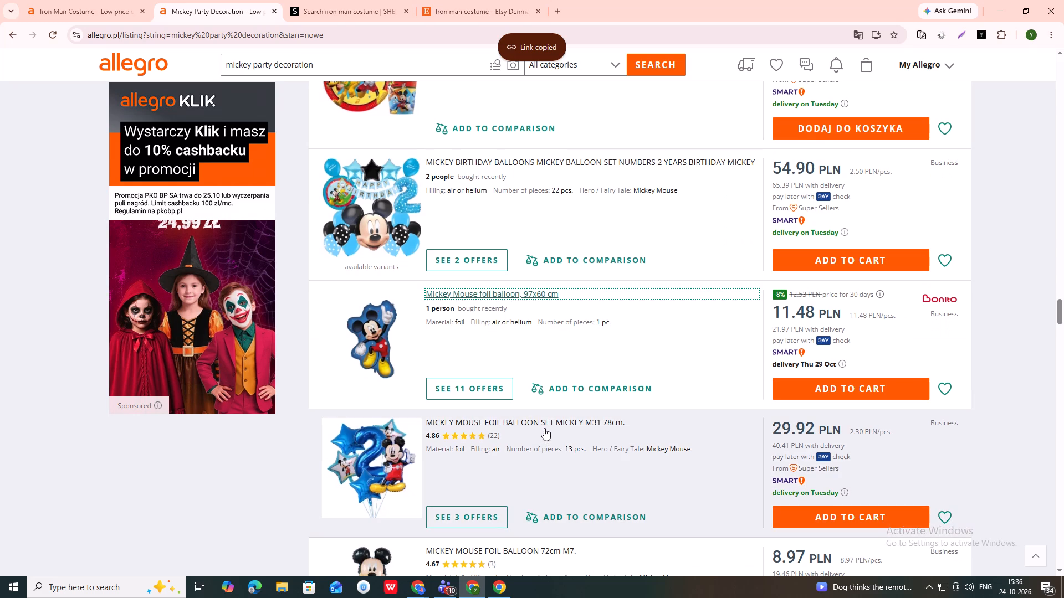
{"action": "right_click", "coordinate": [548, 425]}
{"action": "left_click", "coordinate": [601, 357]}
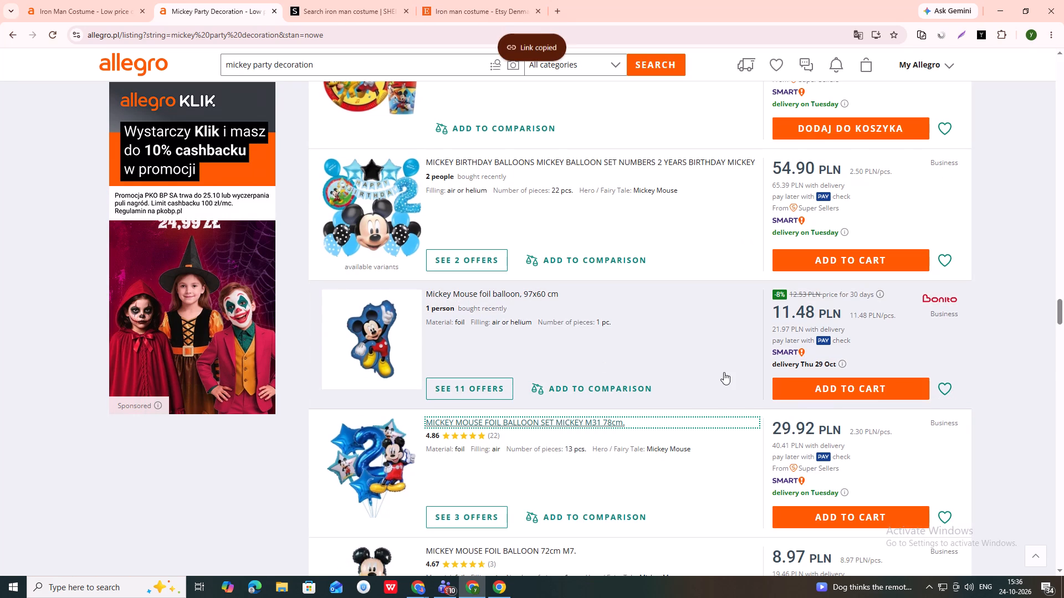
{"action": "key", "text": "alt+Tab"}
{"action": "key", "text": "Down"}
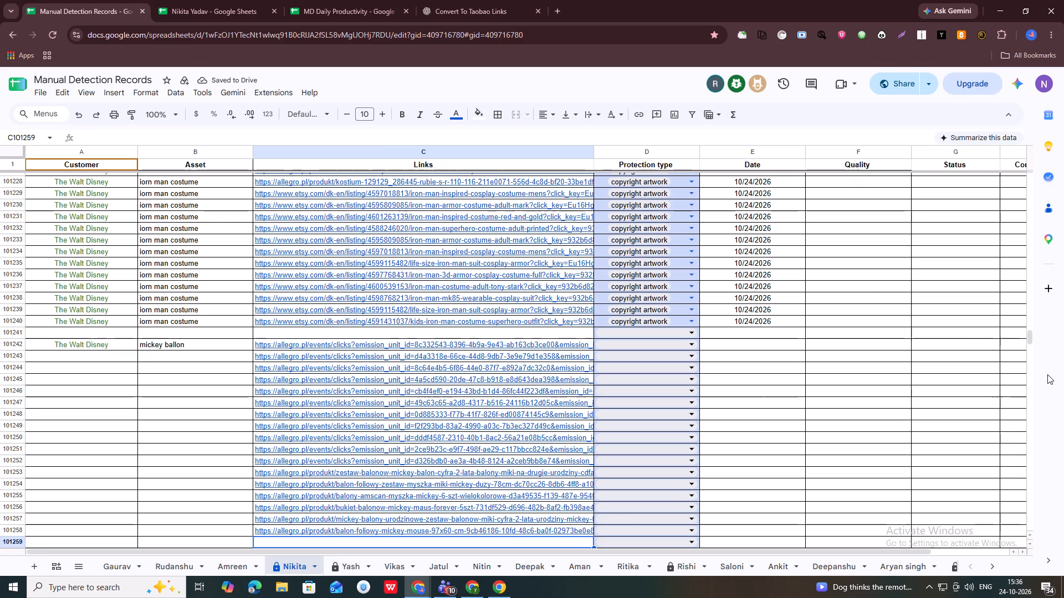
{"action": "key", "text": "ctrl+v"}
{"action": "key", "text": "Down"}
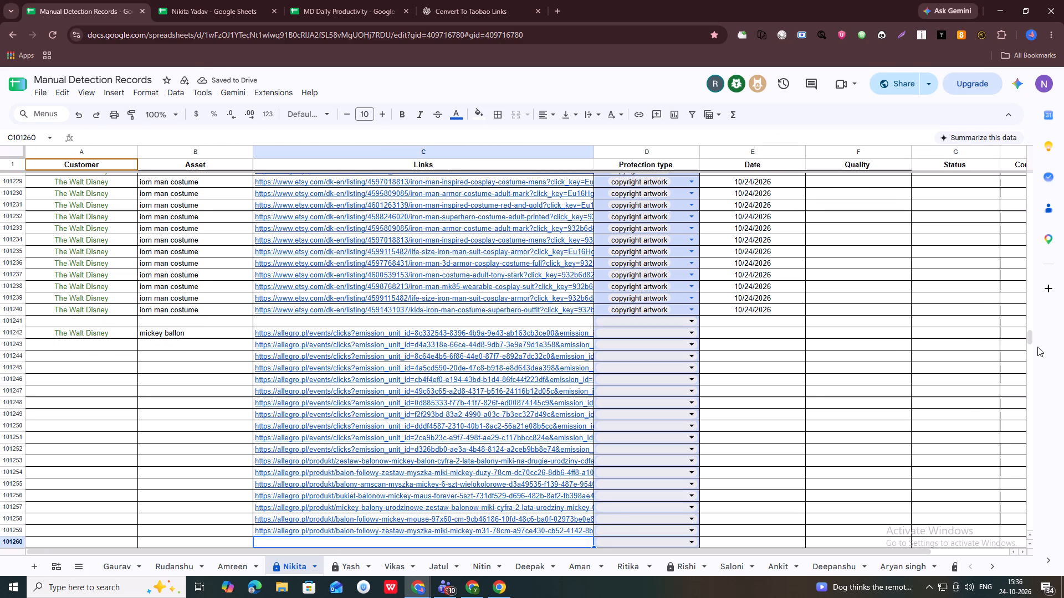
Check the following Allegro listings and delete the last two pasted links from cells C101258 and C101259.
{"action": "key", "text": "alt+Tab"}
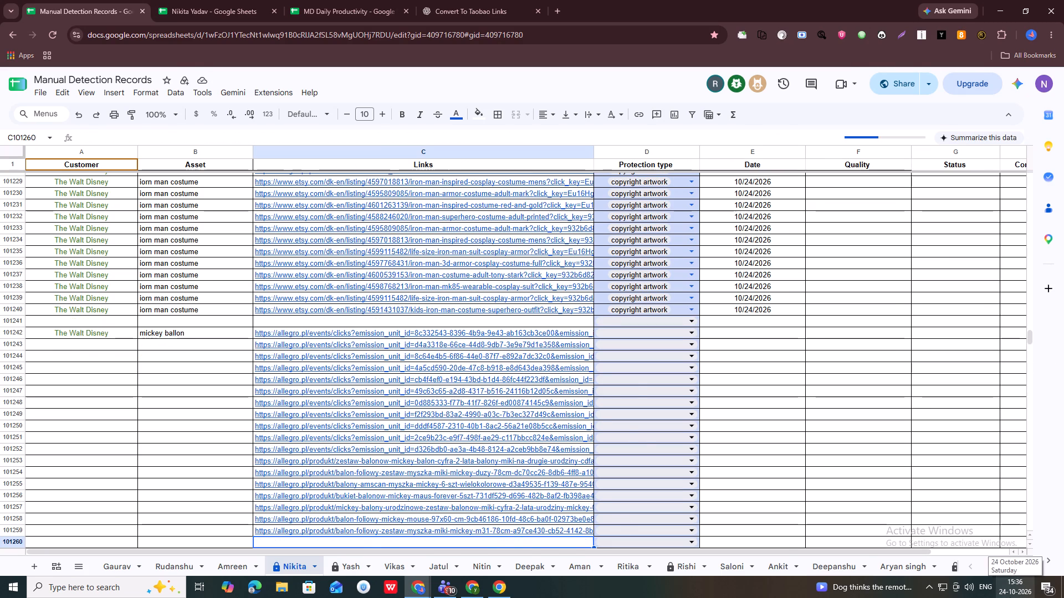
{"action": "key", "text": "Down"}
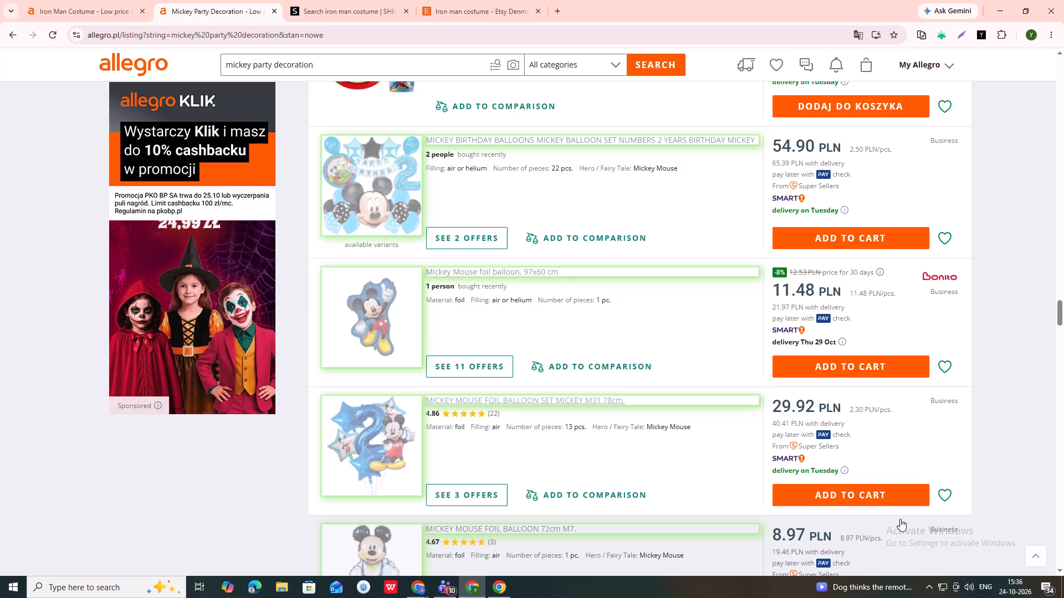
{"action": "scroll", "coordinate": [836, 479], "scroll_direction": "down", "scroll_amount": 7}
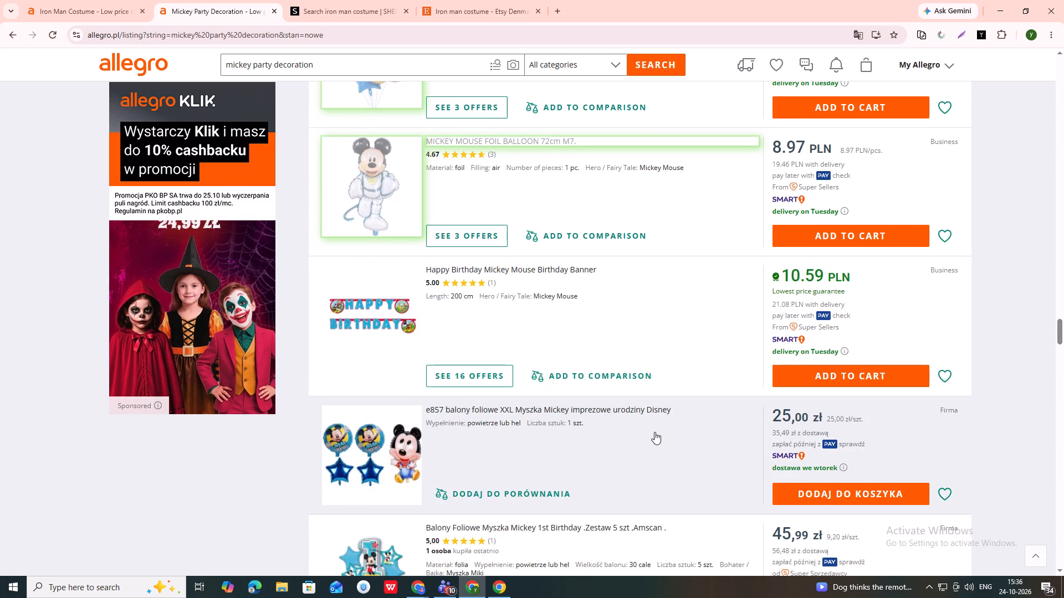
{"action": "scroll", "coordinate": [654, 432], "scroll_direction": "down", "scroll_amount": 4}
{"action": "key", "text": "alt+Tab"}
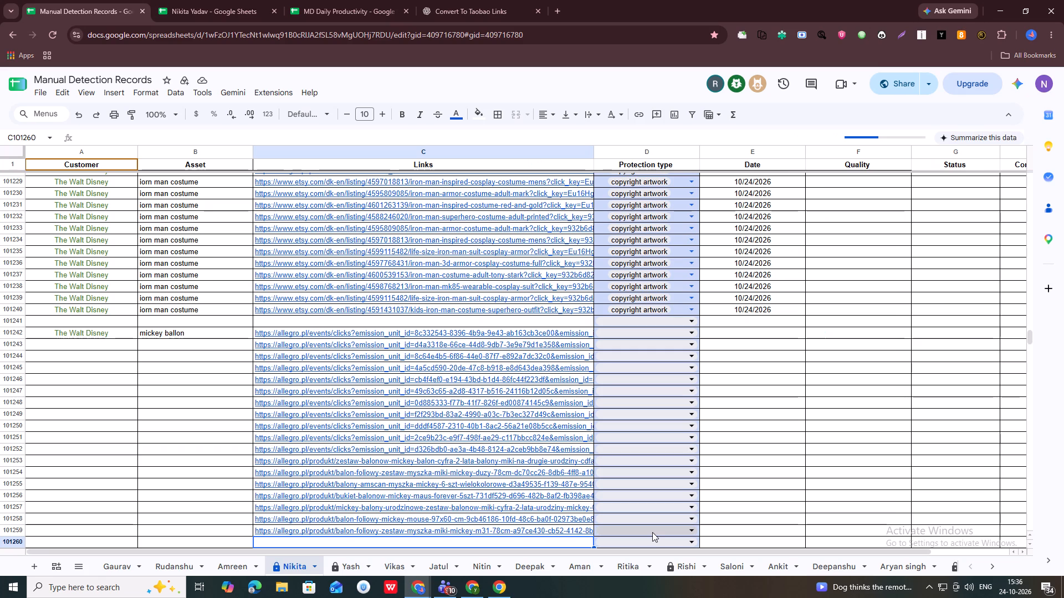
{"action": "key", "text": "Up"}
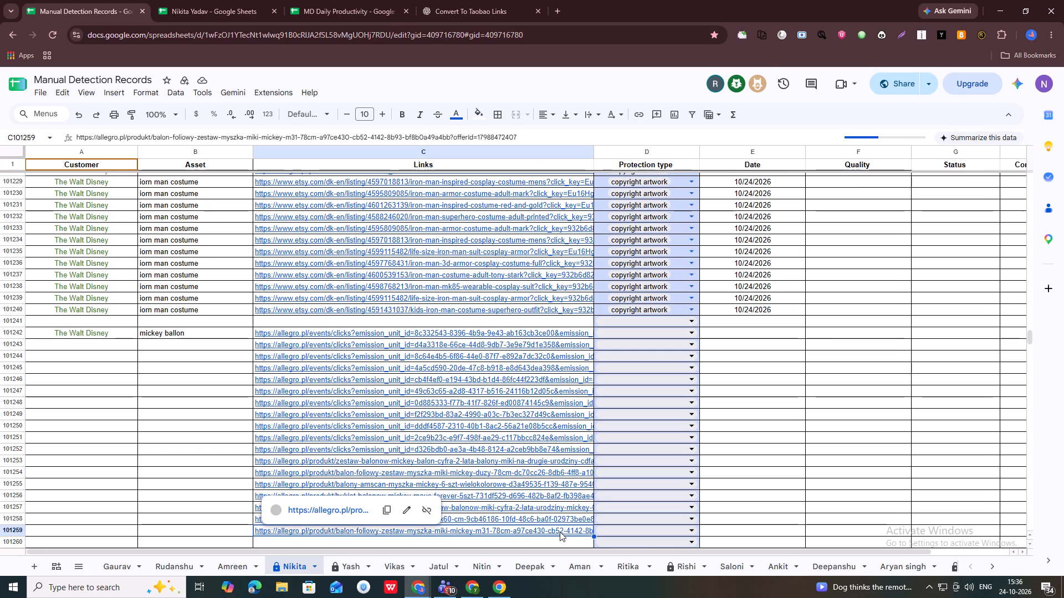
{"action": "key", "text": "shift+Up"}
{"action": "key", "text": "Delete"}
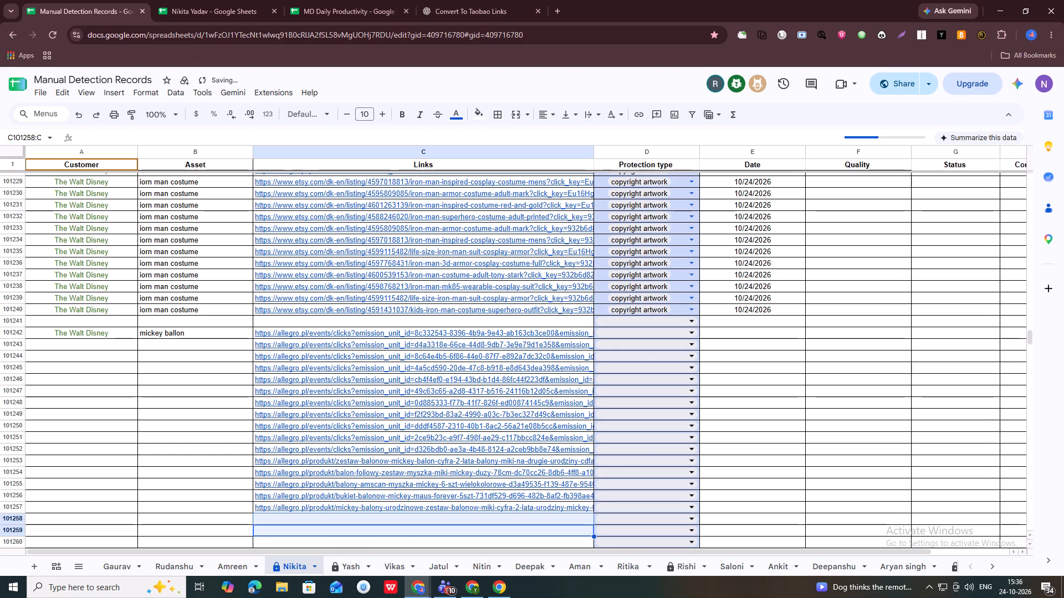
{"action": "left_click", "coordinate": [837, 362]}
Leave the Allegro results and search SHEIN for "mickey ballon" in place of the iron man costume search.
{"action": "key", "text": "alt+Tab"}
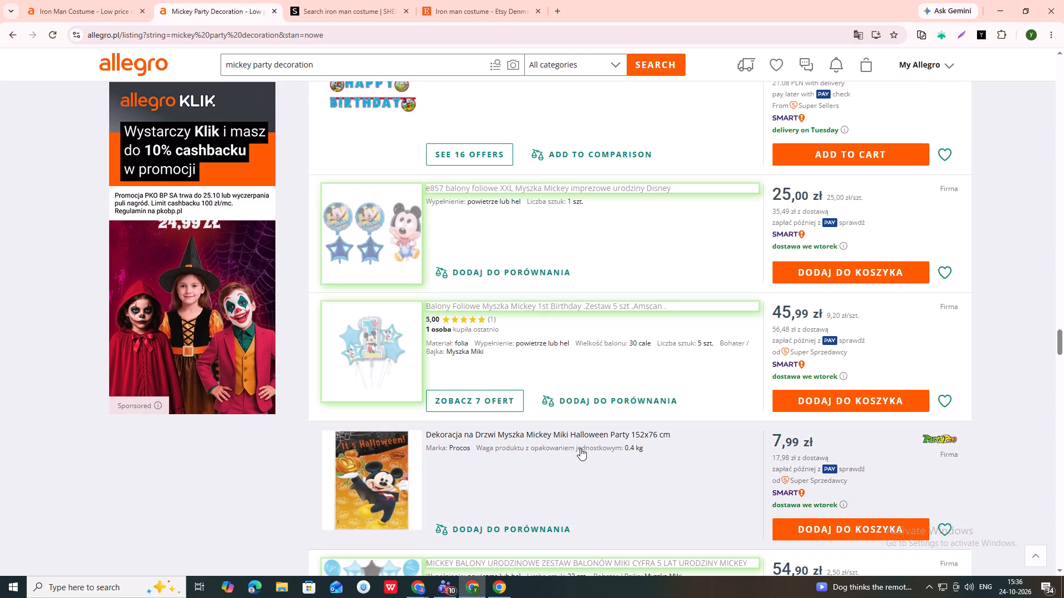
{"action": "scroll", "coordinate": [571, 416], "scroll_direction": "down", "scroll_amount": 4}
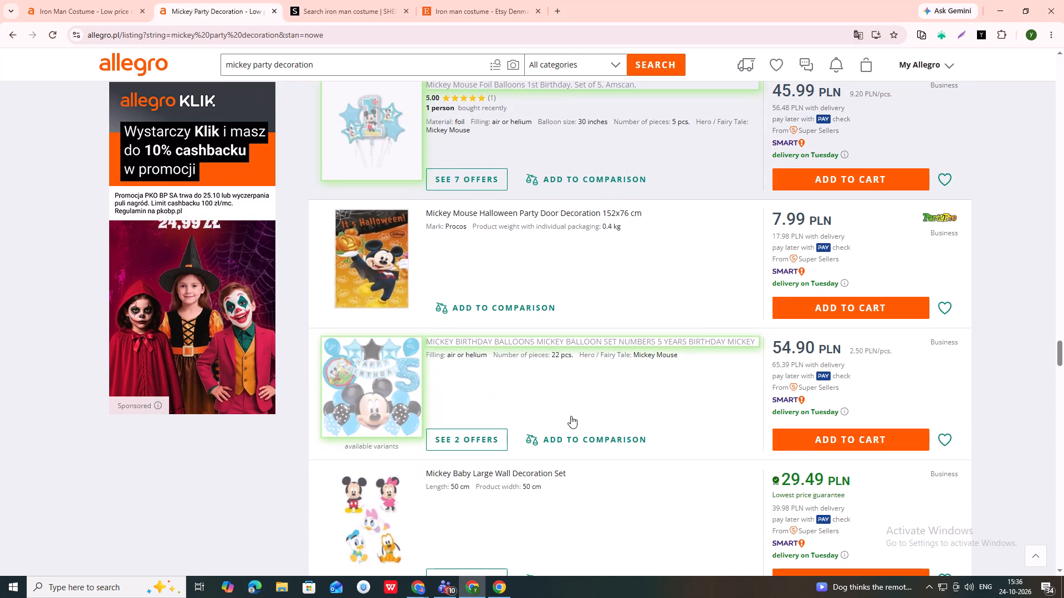
{"action": "scroll", "coordinate": [571, 416], "scroll_direction": "down", "scroll_amount": 4}
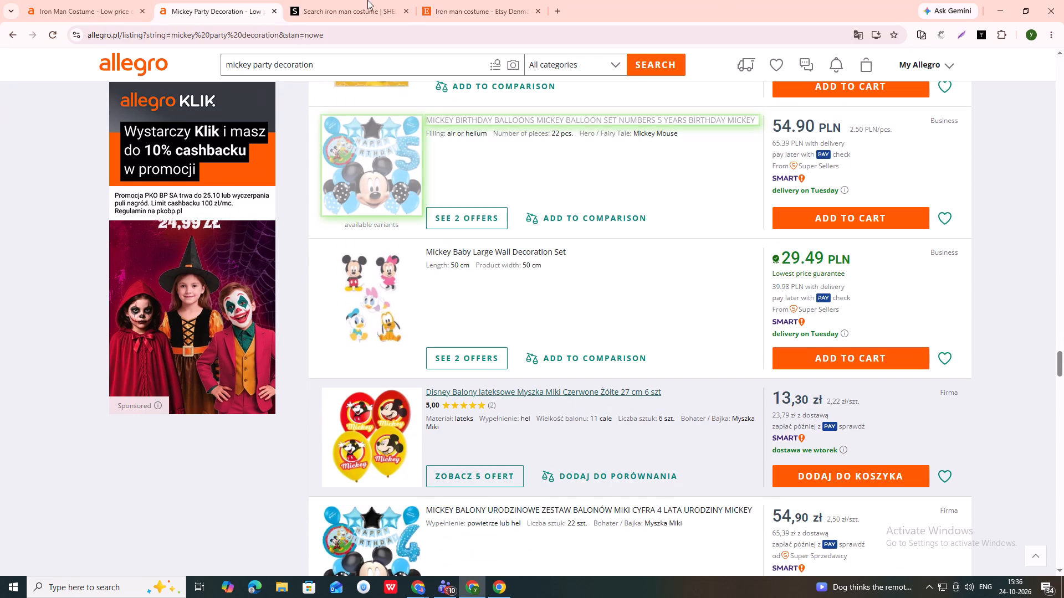
{"action": "left_click", "coordinate": [374, 0]}
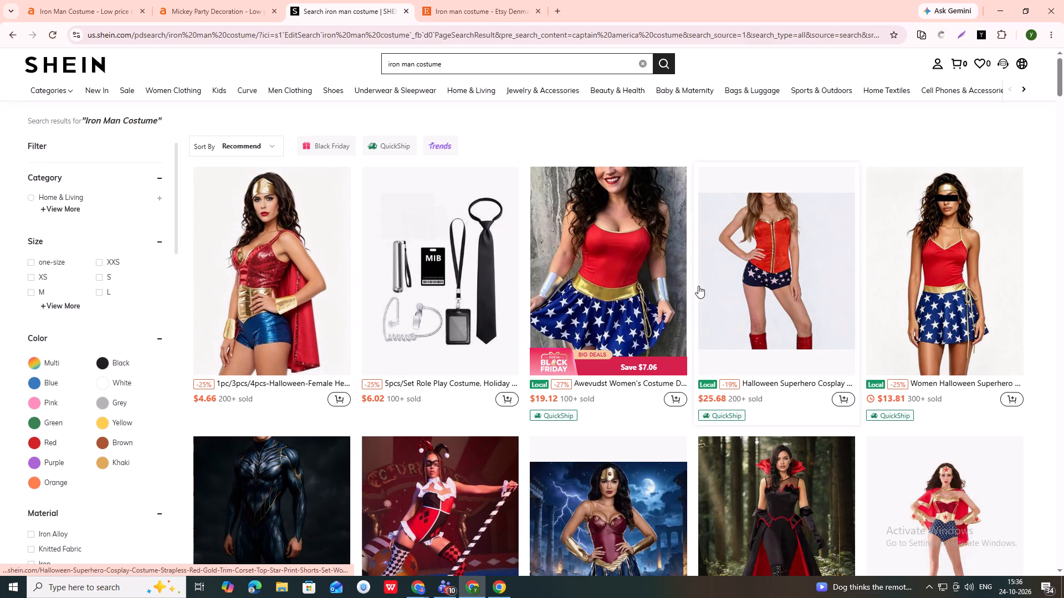
{"action": "left_click", "coordinate": [493, 61]}
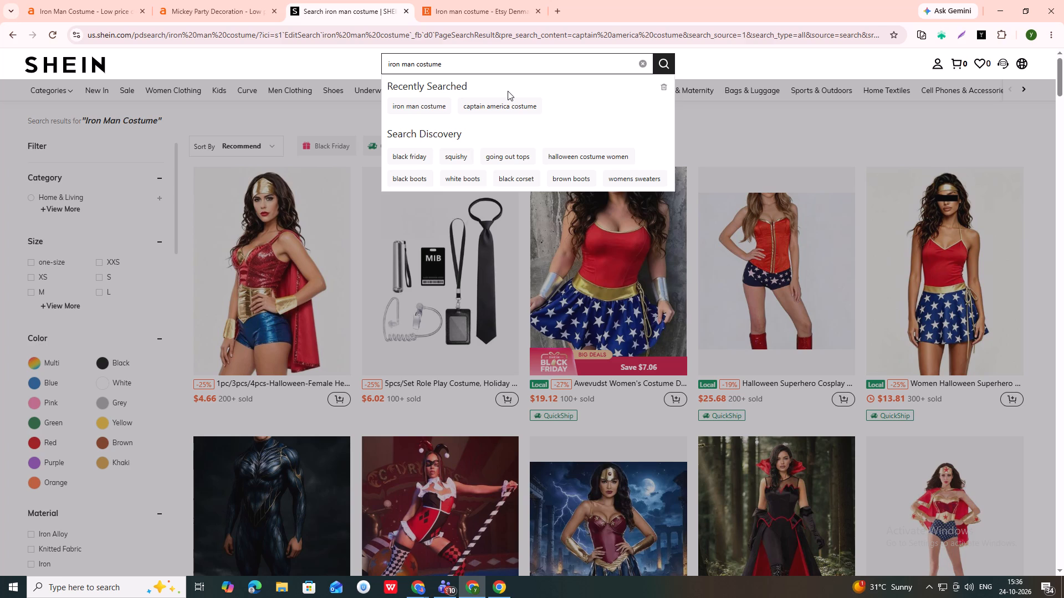
{"action": "key", "text": "ctrl+a"}
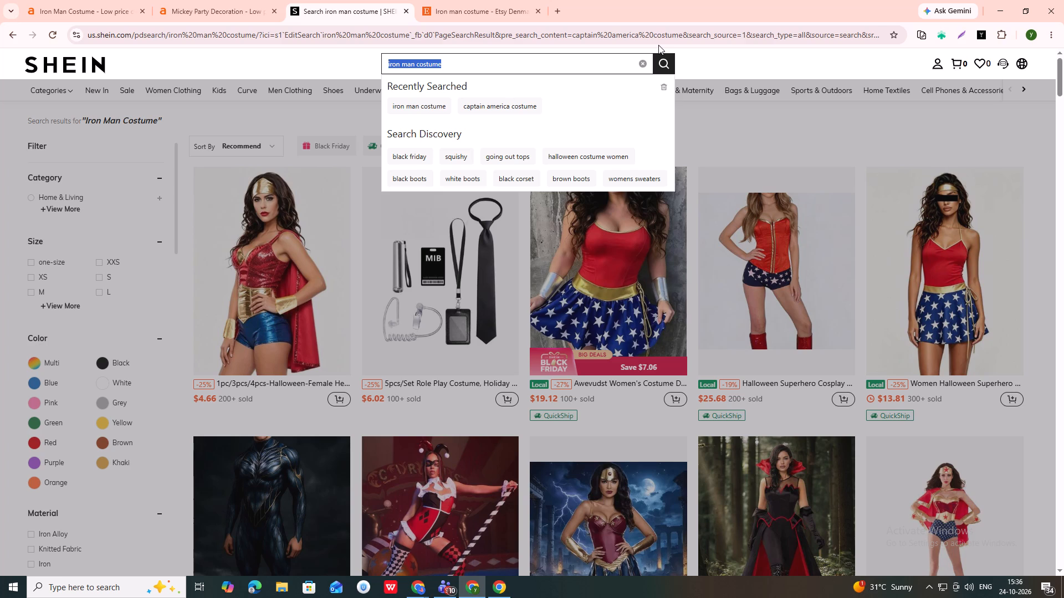
{"action": "type", "text": "mickey"}
{"action": "key", "text": "space"}
{"action": "type", "text": "ballon"}
{"action": "key", "text": "Return"}
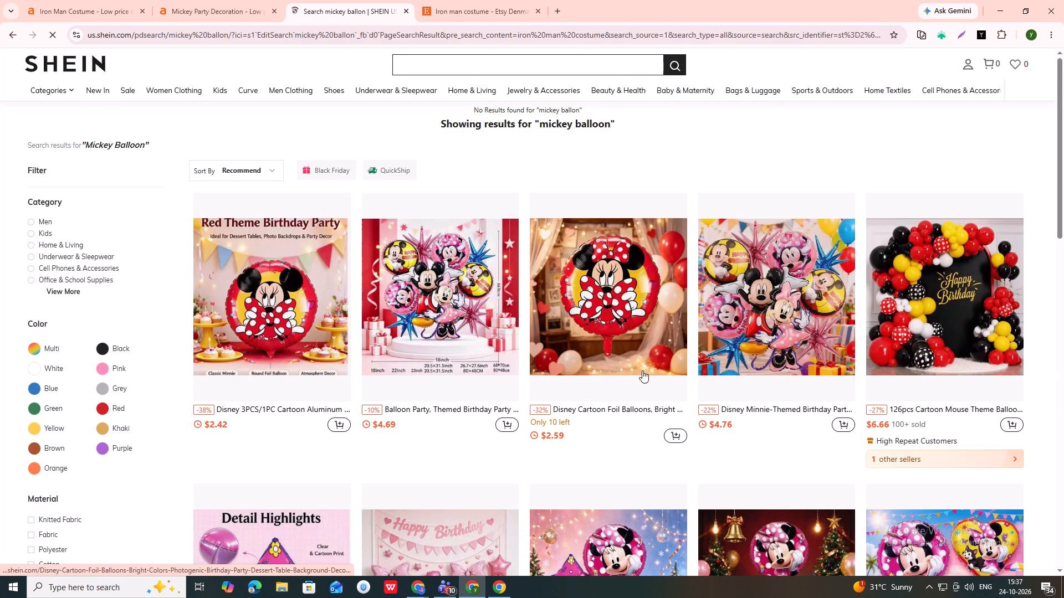
{"action": "scroll", "coordinate": [642, 368], "scroll_direction": "down", "scroll_amount": 7}
{"action": "scroll", "coordinate": [643, 353], "scroll_direction": "up", "scroll_amount": 7}
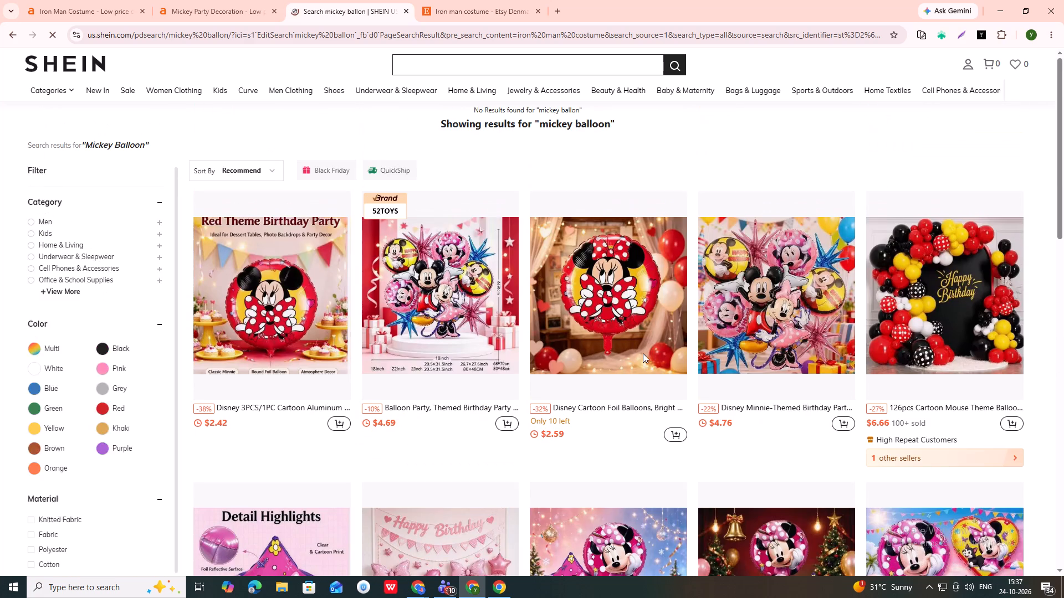
In Manual Detection Records, set Protection type to Counterfeit and Date to 10/24/2026 for the Allegro link rows 101242 to 101257.
{"action": "key", "text": "alt+Tab"}
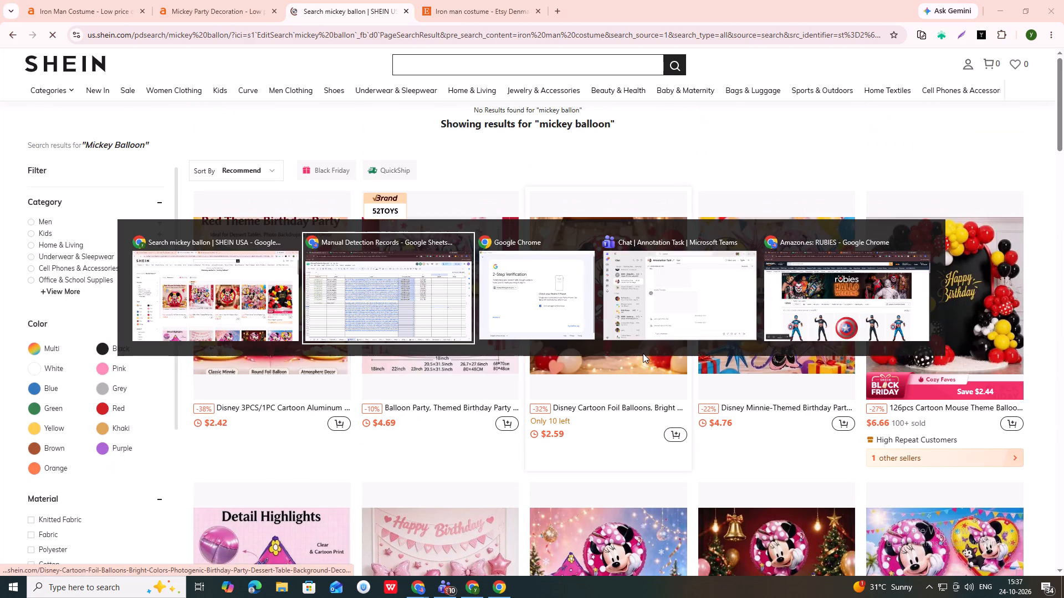
{"action": "left_click", "coordinate": [655, 333]}
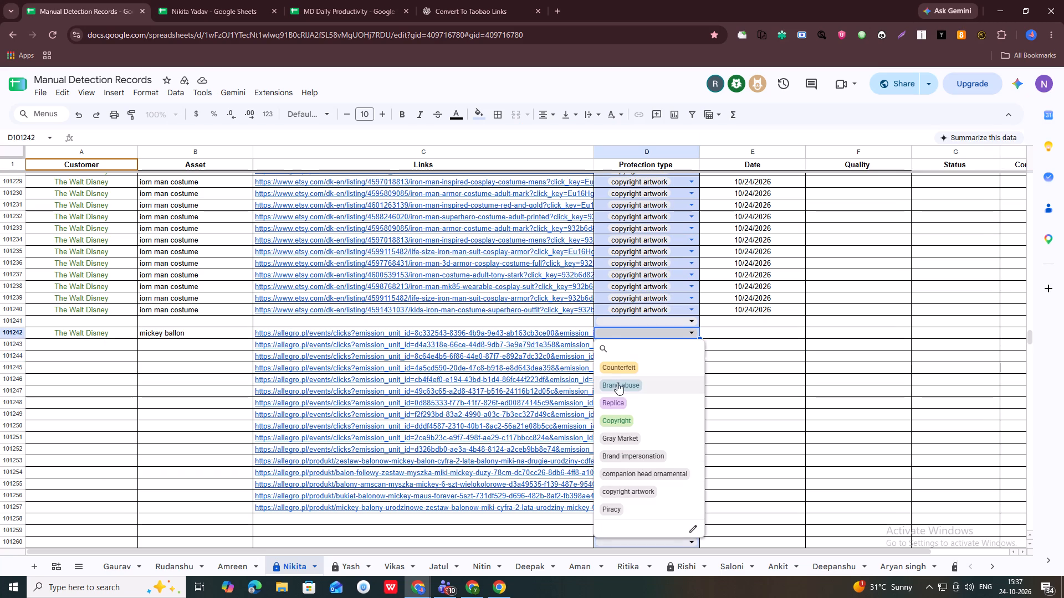
{"action": "left_click", "coordinate": [617, 368]}
{"action": "left_click", "coordinate": [736, 334]}
{"action": "key", "text": "ctrl+semicolon"}
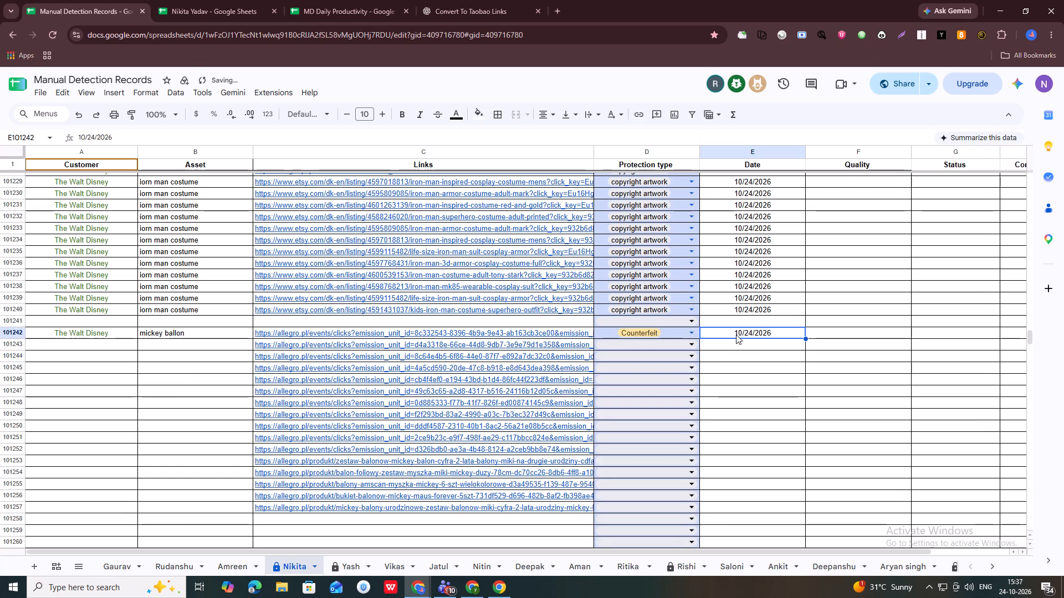
{"action": "key", "text": "shift+Left"}
{"action": "key", "text": "ctrl+space"}
{"action": "key", "text": "ctrl+d"}
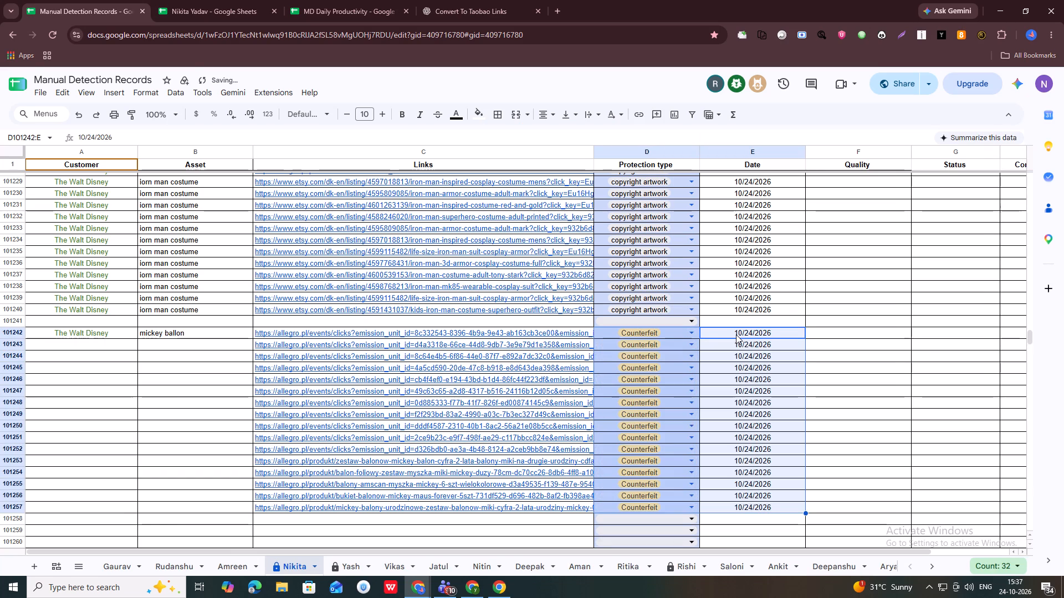
{"action": "key", "text": "ctrl+Left"}
Complete SHEIN's human verification by choosing the fox, broom, zebra and book in sequence.
{"action": "key", "text": "alt+Tab"}
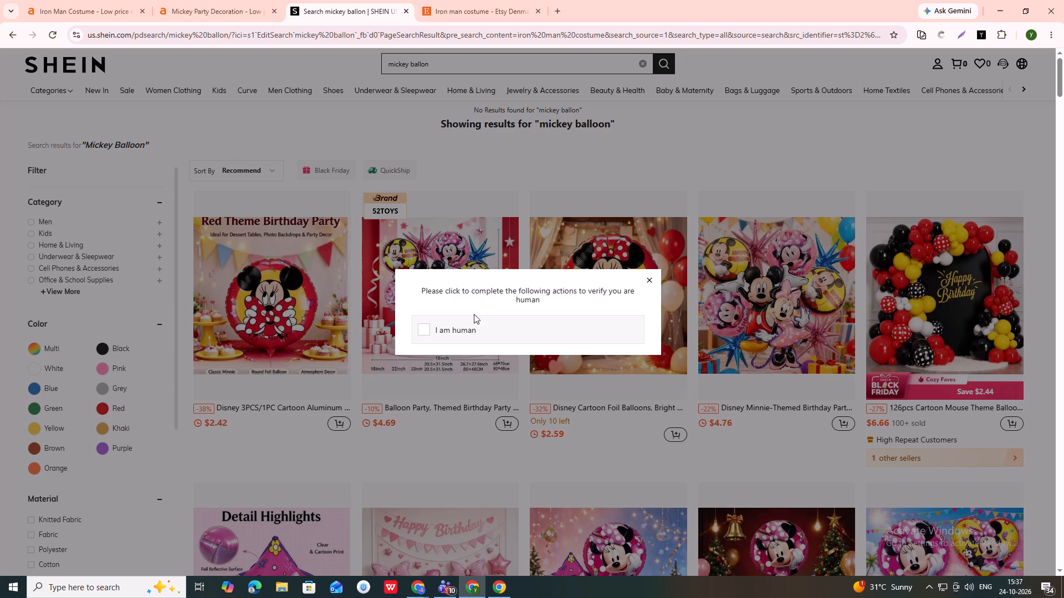
{"action": "left_click", "coordinate": [446, 328]}
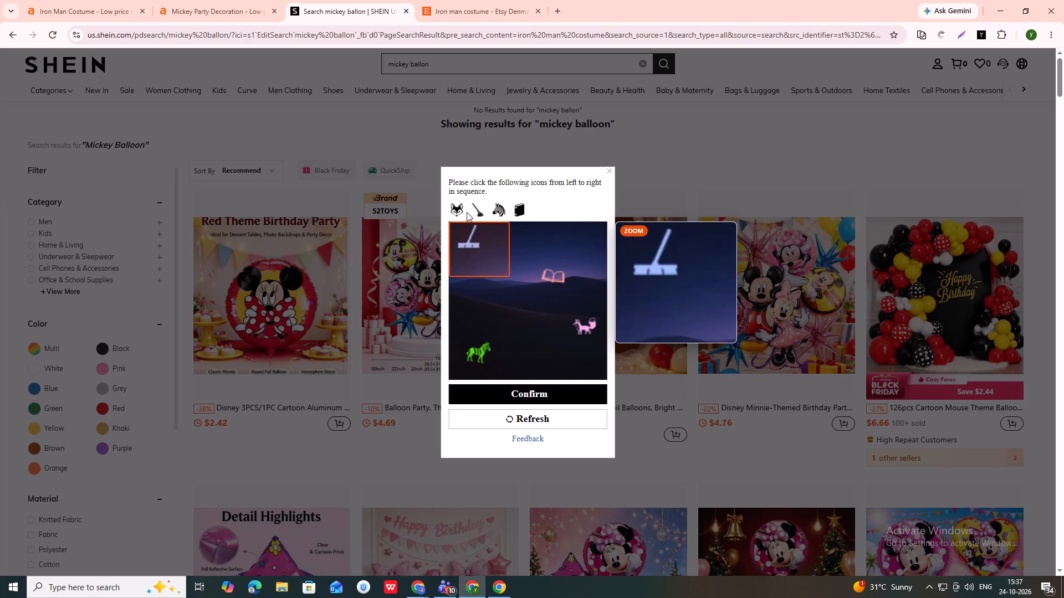
{"action": "left_click", "coordinate": [585, 326]}
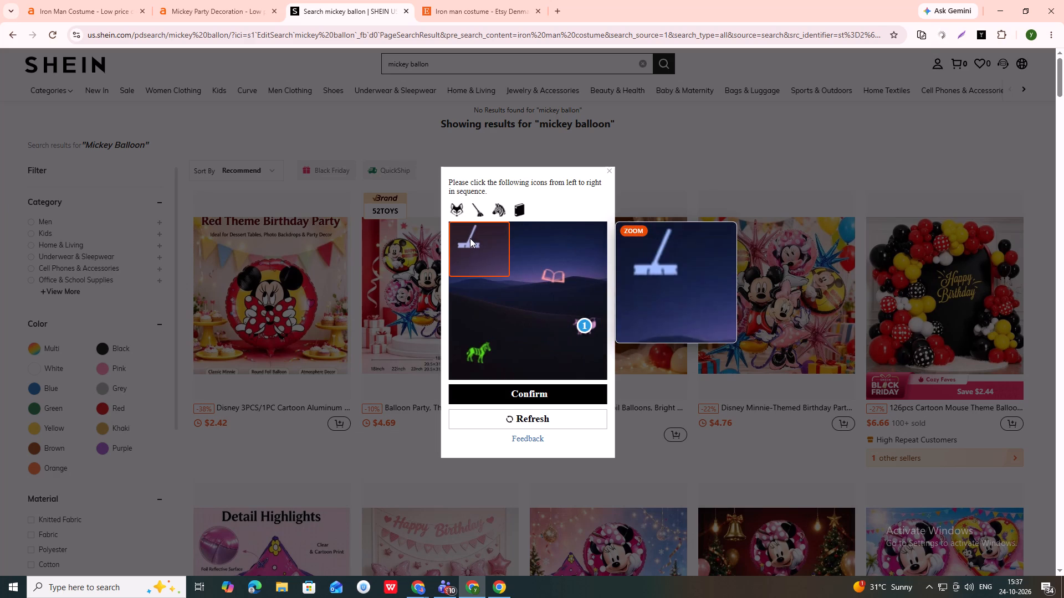
{"action": "left_click", "coordinate": [470, 238]}
{"action": "left_click", "coordinate": [478, 353]}
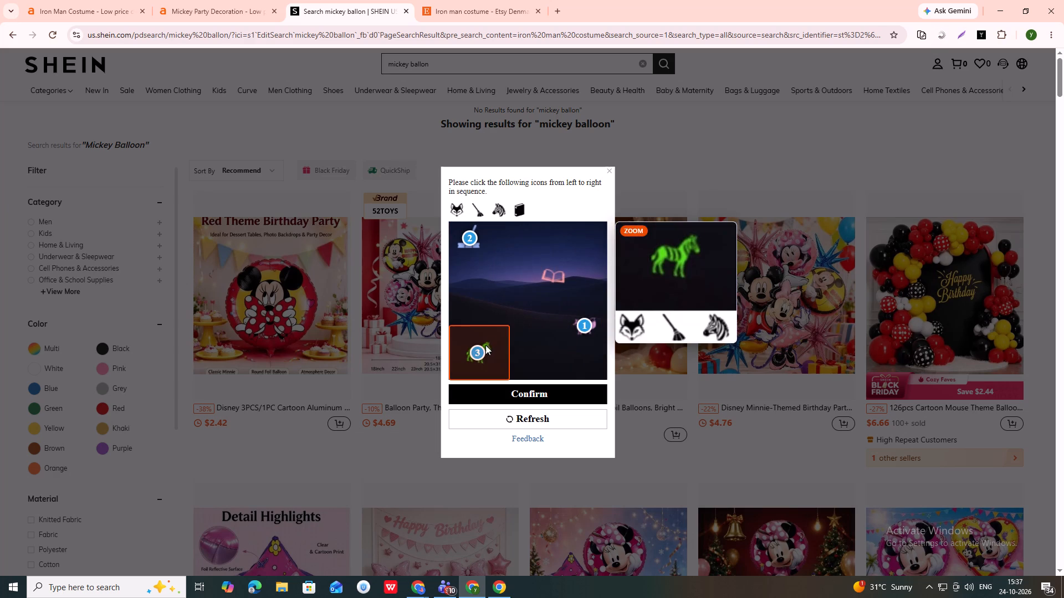
{"action": "left_click", "coordinate": [553, 277]}
{"action": "left_click", "coordinate": [522, 395]}
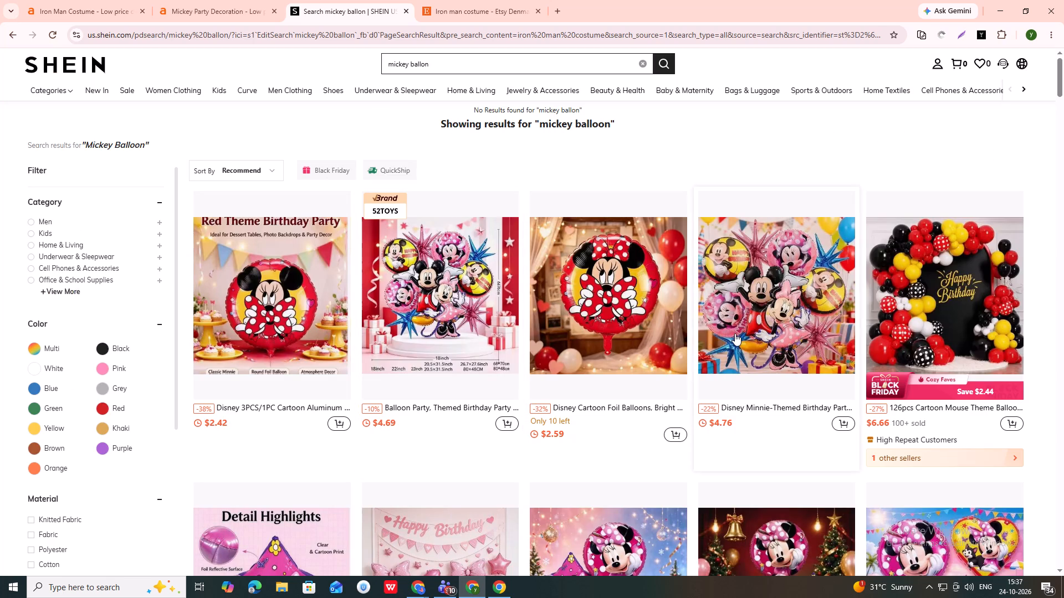
Copy the link of the $2.42 Disney 3PCS/1PC cartoon aluminum balloon from SHEIN into Links cell C101259, leaving row 101258 blank.
{"action": "scroll", "coordinate": [618, 327], "scroll_direction": "down", "scroll_amount": 1}
{"action": "scroll", "coordinate": [684, 480], "scroll_direction": "down", "scroll_amount": 5}
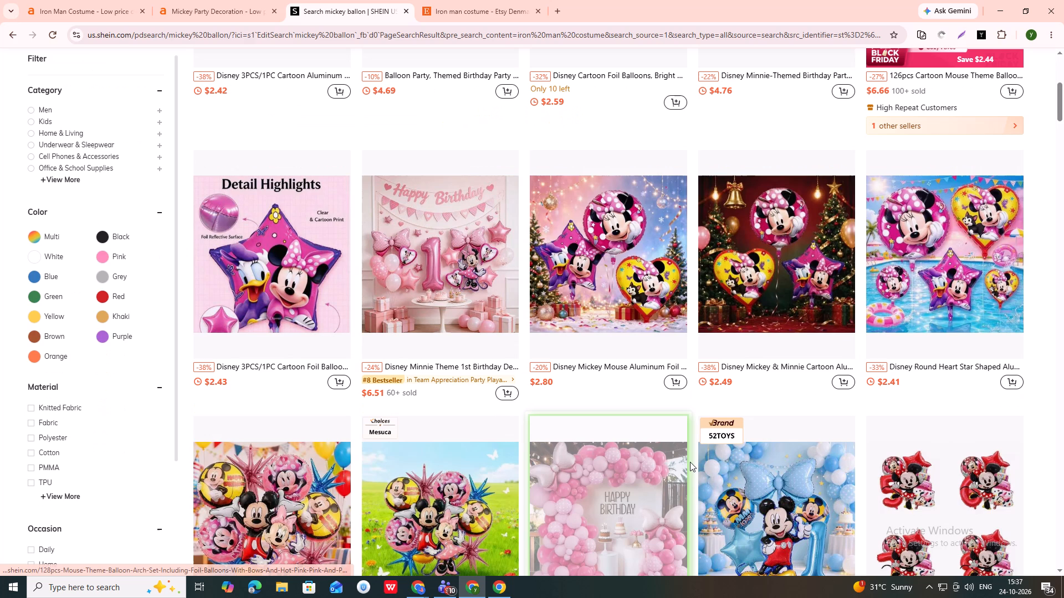
{"action": "scroll", "coordinate": [734, 451], "scroll_direction": "up", "scroll_amount": 5}
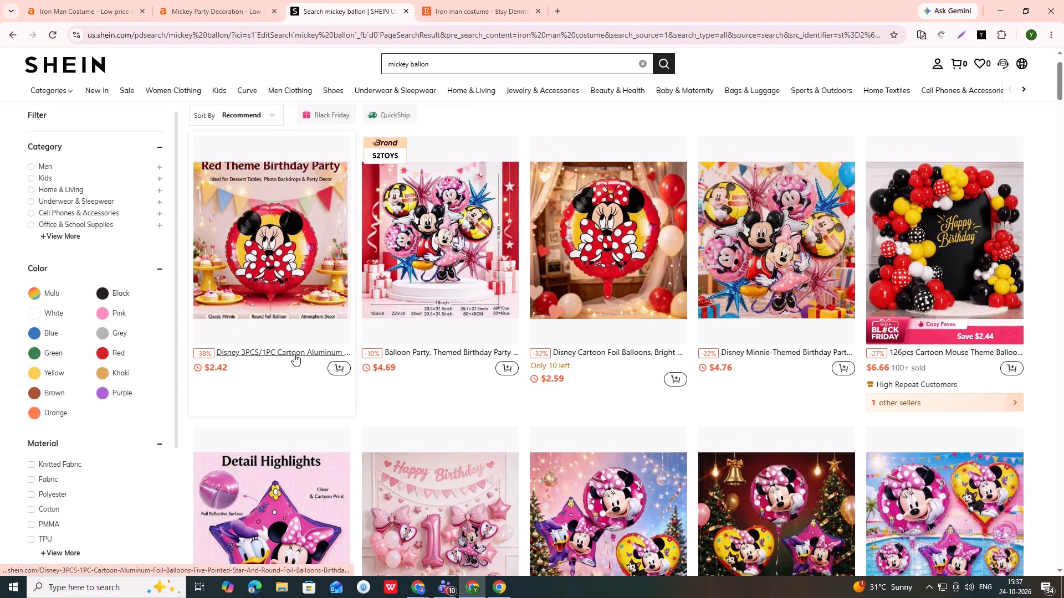
{"action": "right_click", "coordinate": [294, 354]}
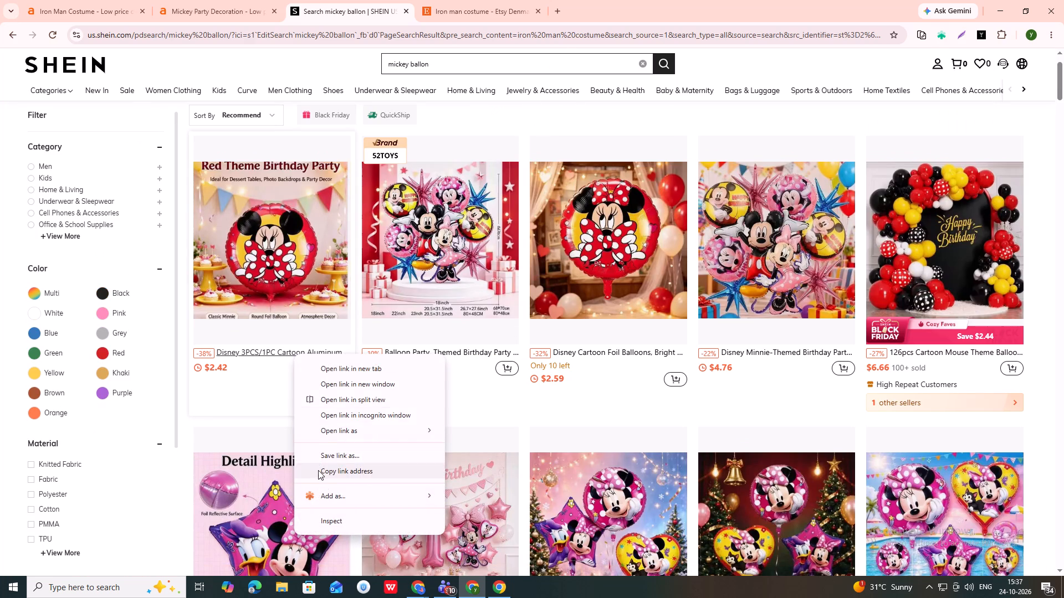
{"action": "left_click", "coordinate": [319, 471]}
{"action": "key", "text": "alt+Tab"}
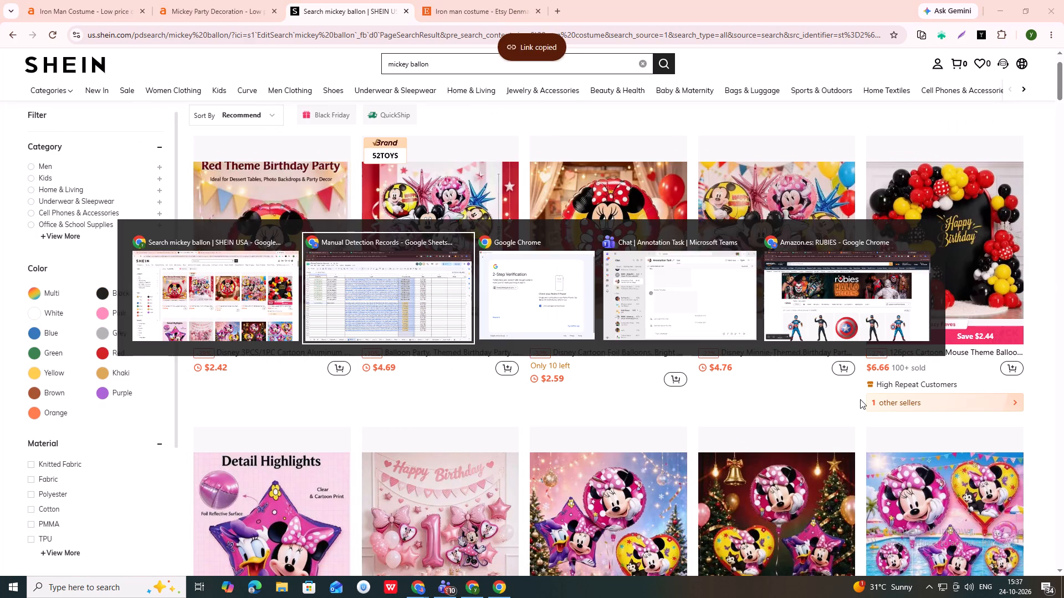
{"action": "key", "text": "Right"}
{"action": "key", "text": "ctrl+Down"}
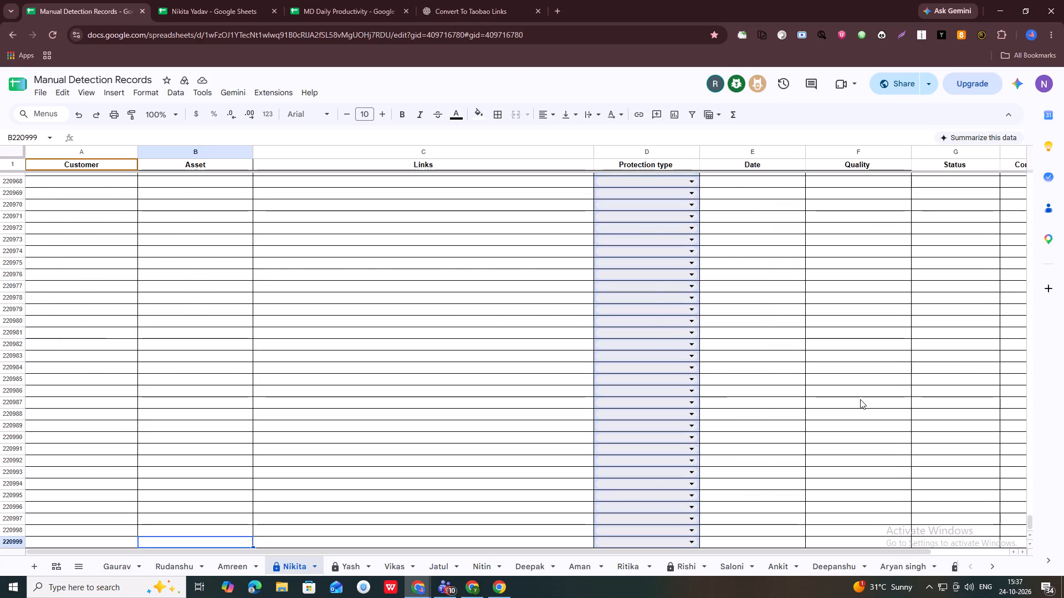
{"action": "key", "text": "ctrl+Up"}
{"action": "key", "text": "Right"}
{"action": "key", "text": "Down"}
{"action": "key", "text": "ctrl+Down"}
{"action": "key", "text": "Down"}
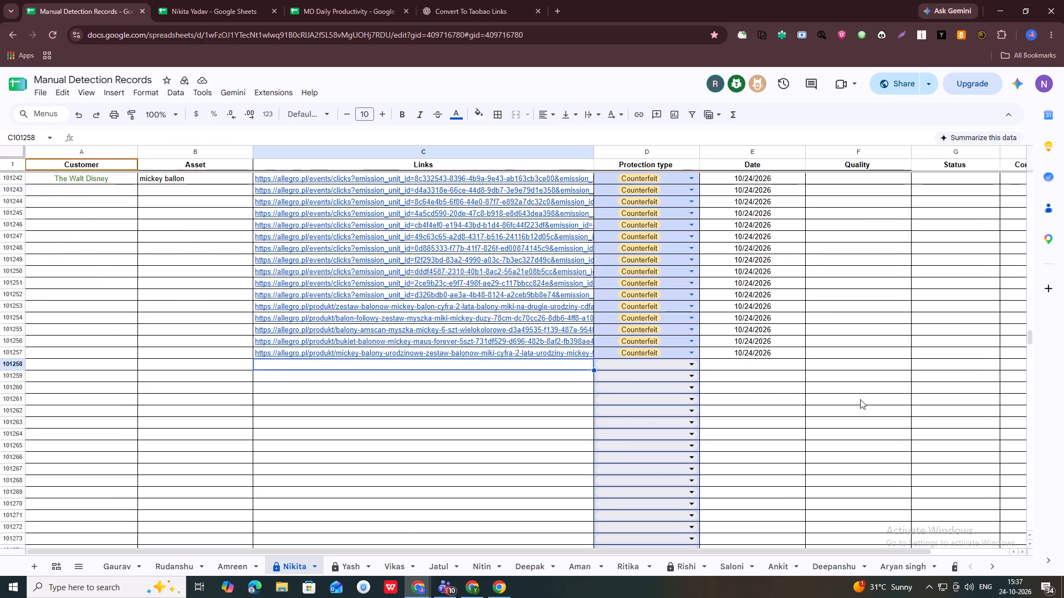
{"action": "key", "text": "Down"}
{"action": "key", "text": "ctrl+v"}
Set row 101259's Protection type to copyright artwork and its Date to 10/24/2026.
{"action": "key", "text": "Right"}
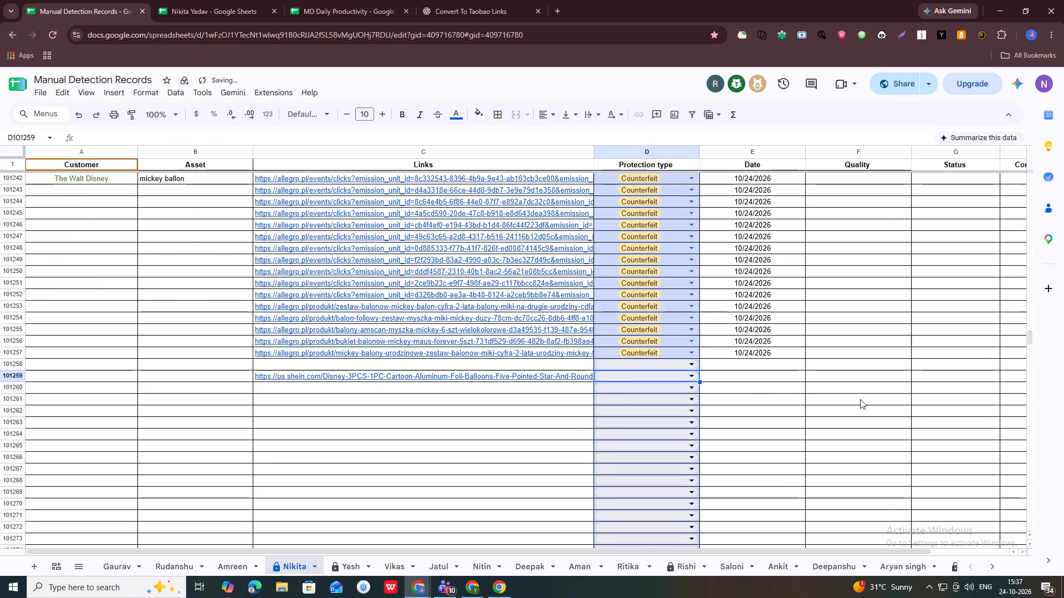
{"action": "type", "text": "copy"}
{"action": "key", "text": "Down"}
{"action": "key", "text": "Down"}
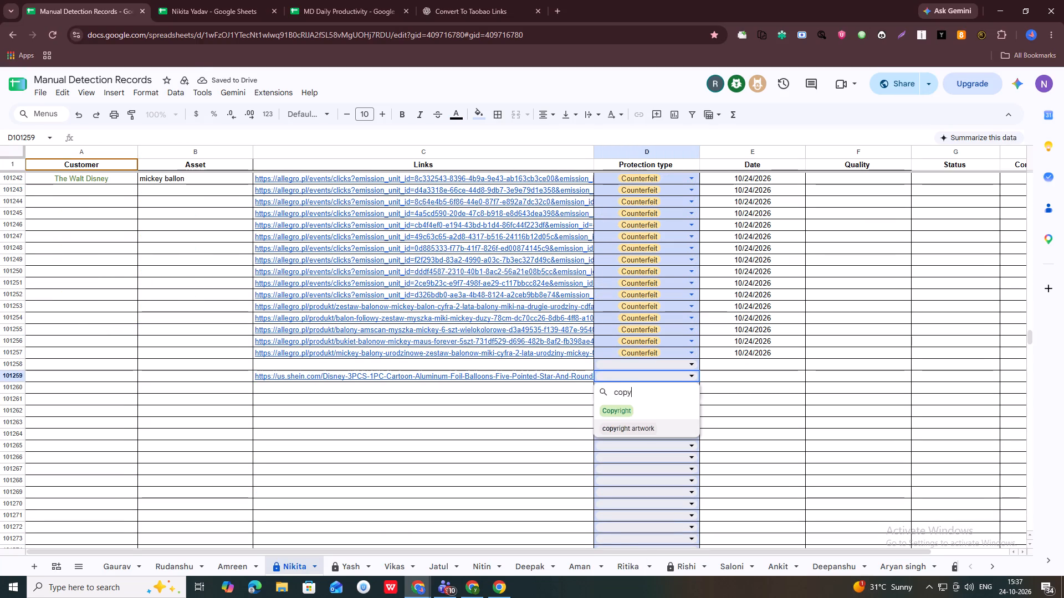
{"action": "key", "text": "Return"}
{"action": "key", "text": "Up"}
{"action": "key", "text": "Right"}
{"action": "key", "text": "ctrl+semicolon"}
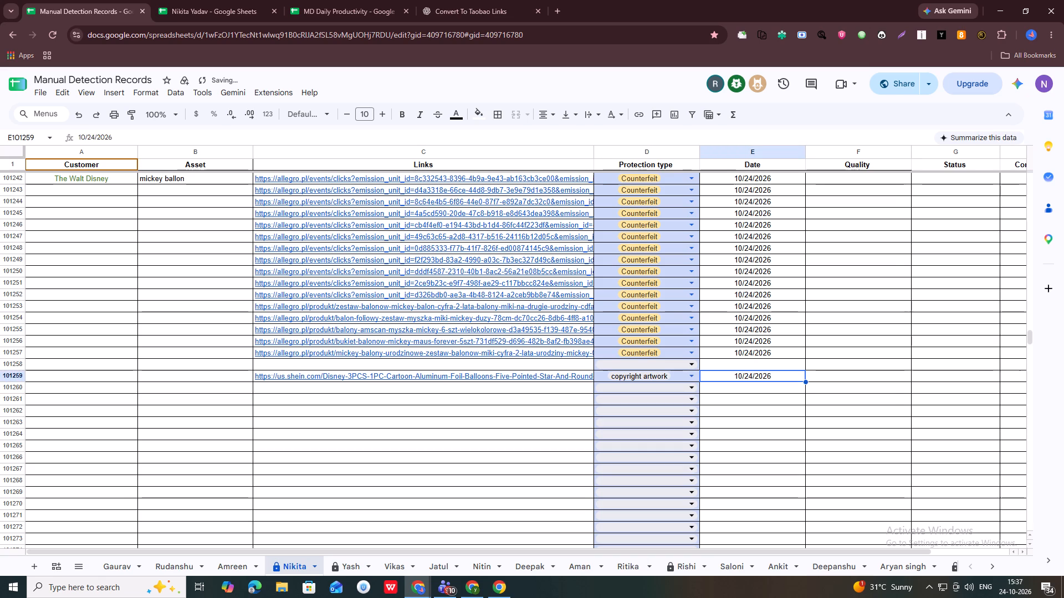
Copy the link of the $4.69 Balloon Party themed birthday balloon set from SHEIN into Links cell C101260.
{"action": "key", "text": "Down"}
{"action": "key", "text": "Left"}
{"action": "key", "text": "Left"}
{"action": "key", "text": "alt+Tab"}
{"action": "key", "text": "Down"}
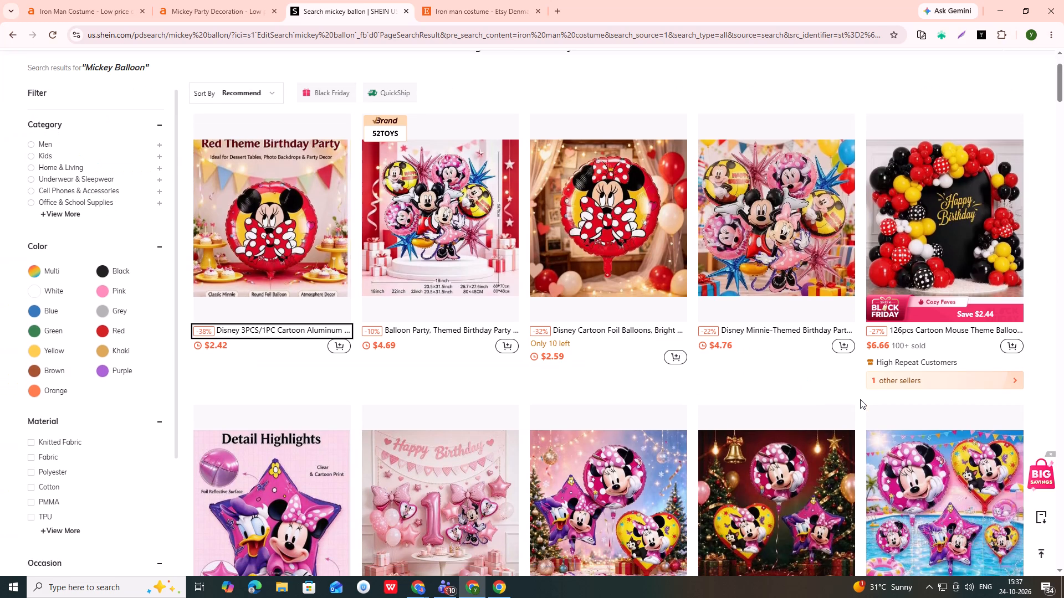
{"action": "right_click", "coordinate": [442, 328]}
{"action": "left_click", "coordinate": [487, 441]}
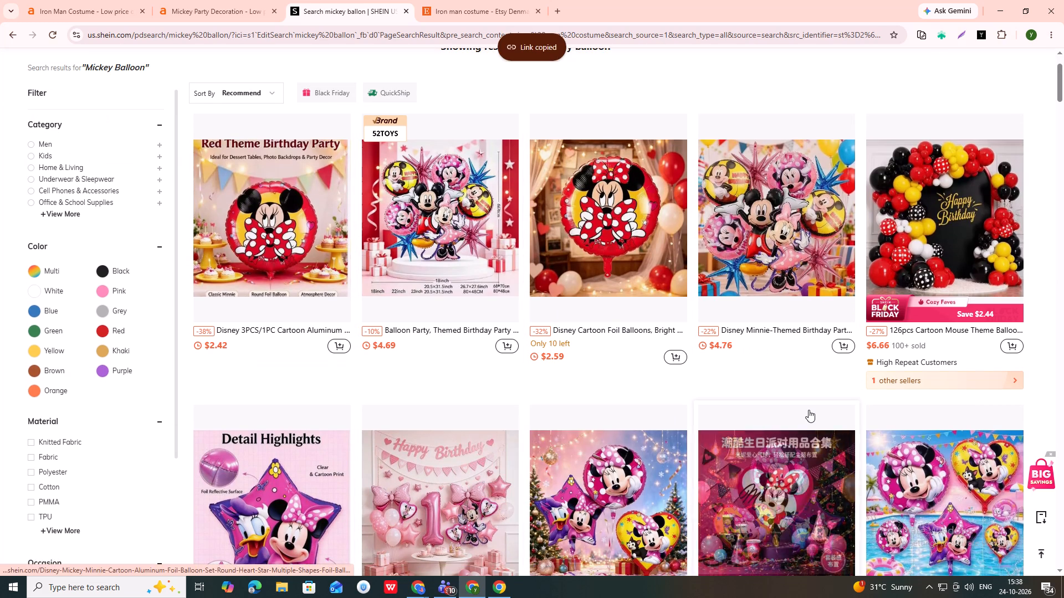
{"action": "key", "text": "alt+Tab"}
{"action": "key", "text": "ctrl+v"}
{"action": "key", "text": "Down"}
Copy the link of the $2.59 Disney Cartoon Foil Balloons listing from SHEIN into Links cell C101261.
{"action": "key", "text": "alt+Tab"}
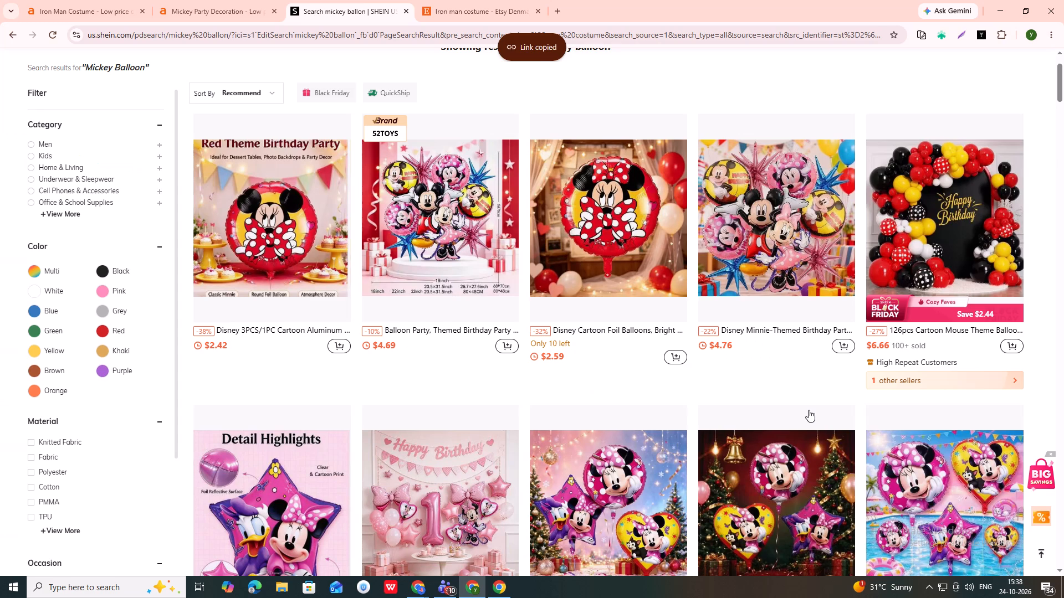
{"action": "right_click", "coordinate": [618, 329]}
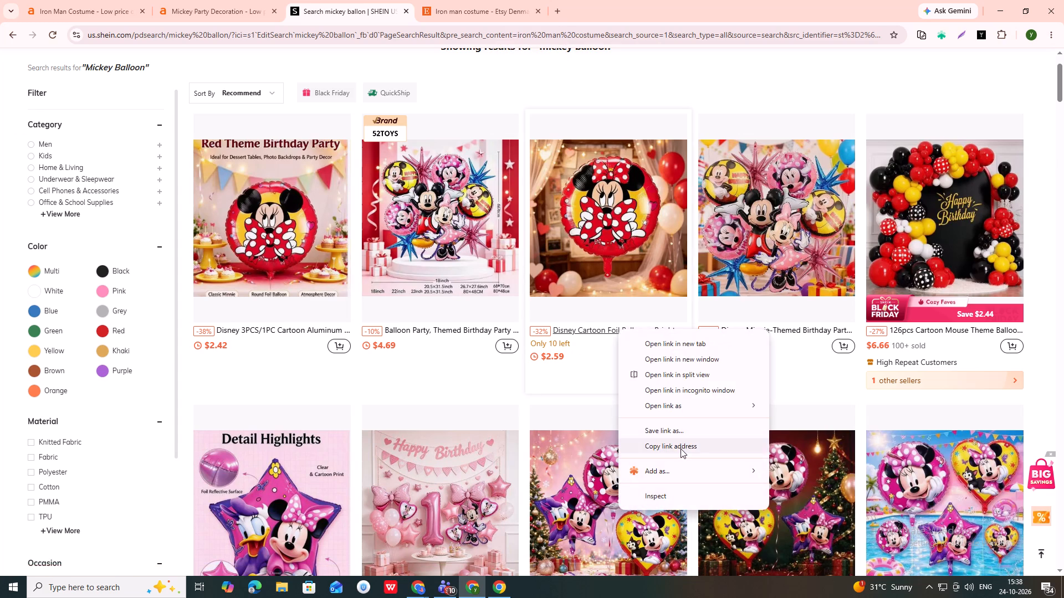
{"action": "left_click", "coordinate": [681, 448]}
{"action": "key", "text": "alt+Tab"}
{"action": "key", "text": "ctrl+v"}
{"action": "key", "text": "Down"}
Copy the link of the $4.76 Disney Minnie-Themed Birthday Party balloon listing from SHEIN into Links cell C101262.
{"action": "key", "text": "alt+Tab"}
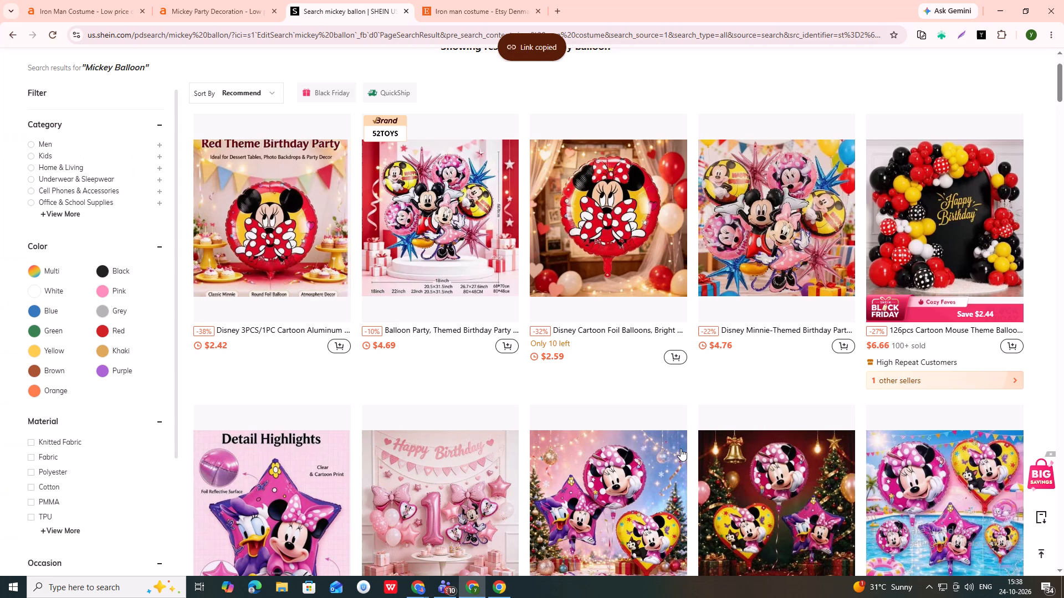
{"action": "right_click", "coordinate": [771, 332]}
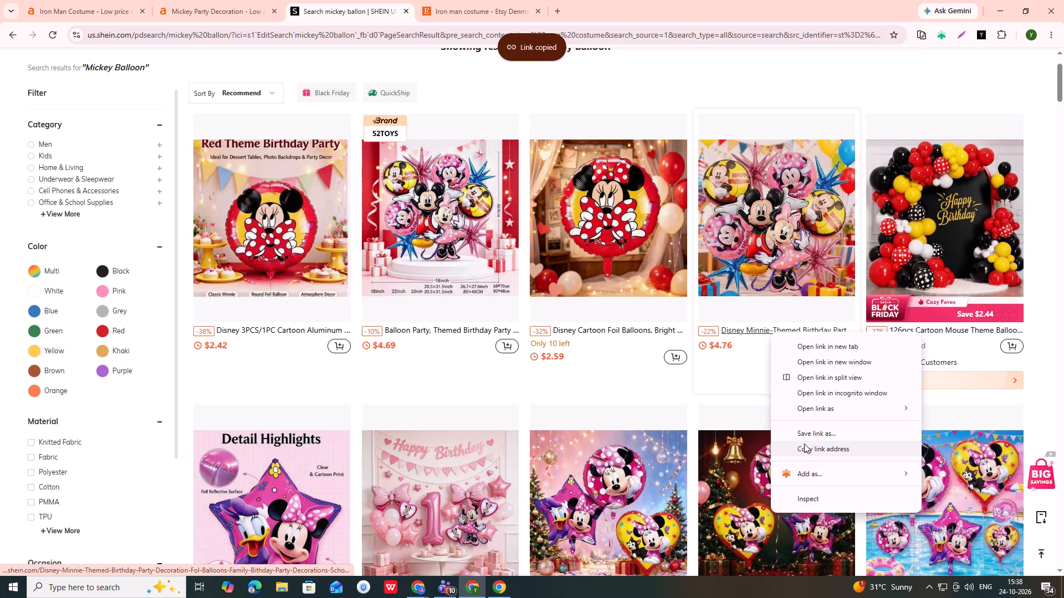
{"action": "left_click", "coordinate": [804, 444]}
{"action": "key", "text": "alt+Tab"}
{"action": "key", "text": "Down"}
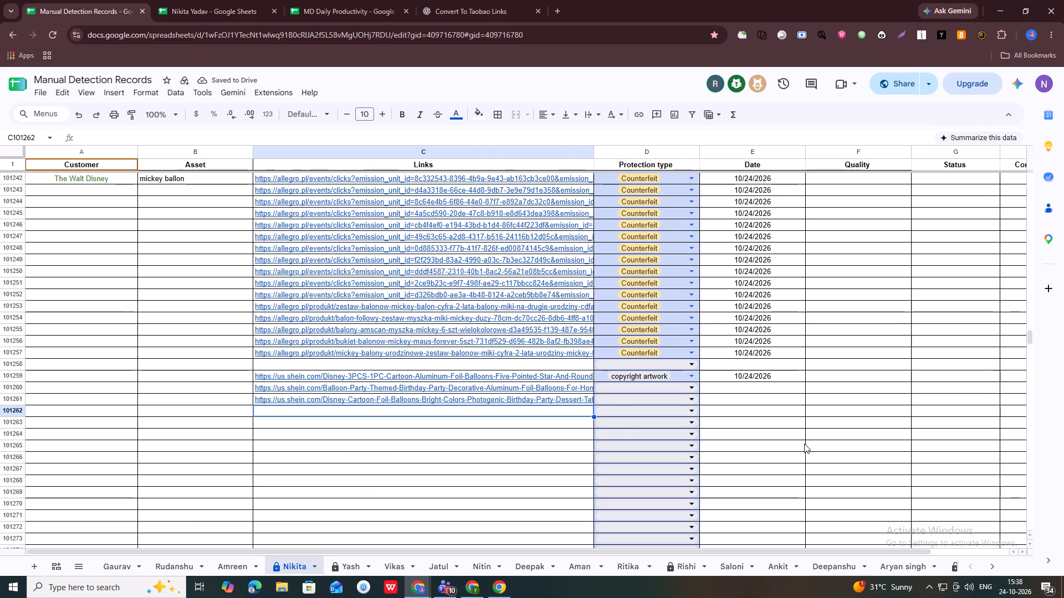
{"action": "key", "text": "ctrl+v"}
{"action": "key", "text": "Down"}
Copy the link of the $2.43 Disney 3PCS/1PC Cartoon Foil Balloons listing from SHEIN into Links cell C101263.
{"action": "key", "text": "alt+Tab"}
{"action": "key", "text": "Right"}
{"action": "scroll", "coordinate": [649, 421], "scroll_direction": "down", "scroll_amount": 4}
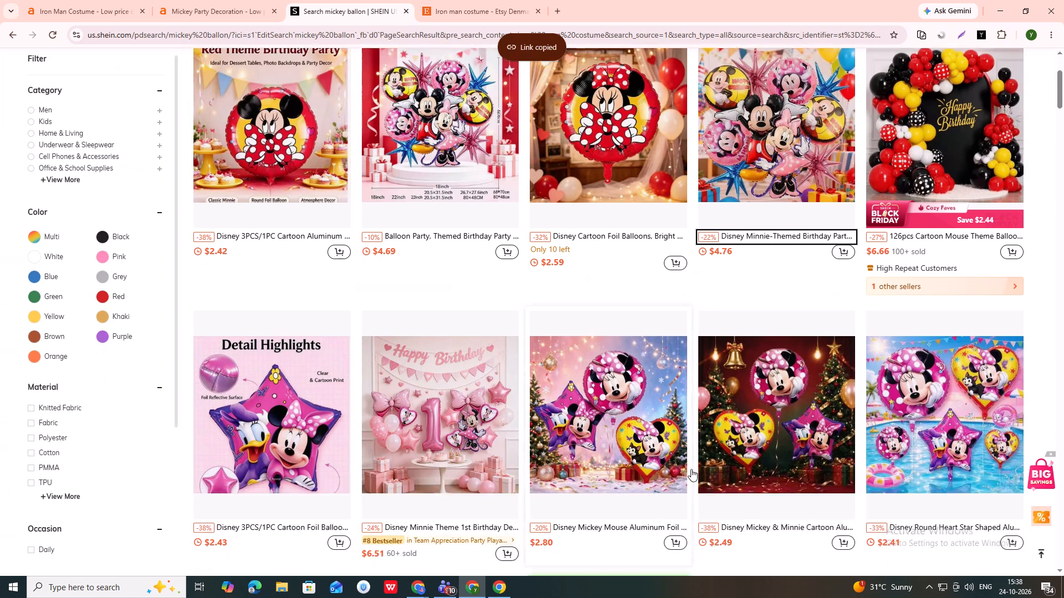
{"action": "right_click", "coordinate": [292, 399]}
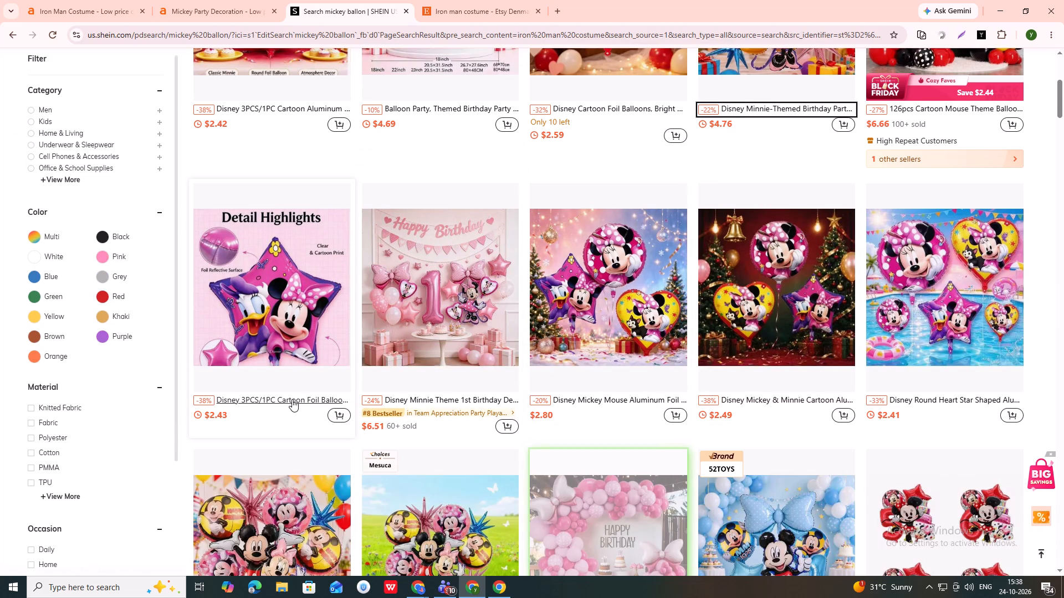
{"action": "left_click", "coordinate": [330, 339]}
{"action": "key", "text": "alt+Tab"}
{"action": "key", "text": "ctrl+v"}
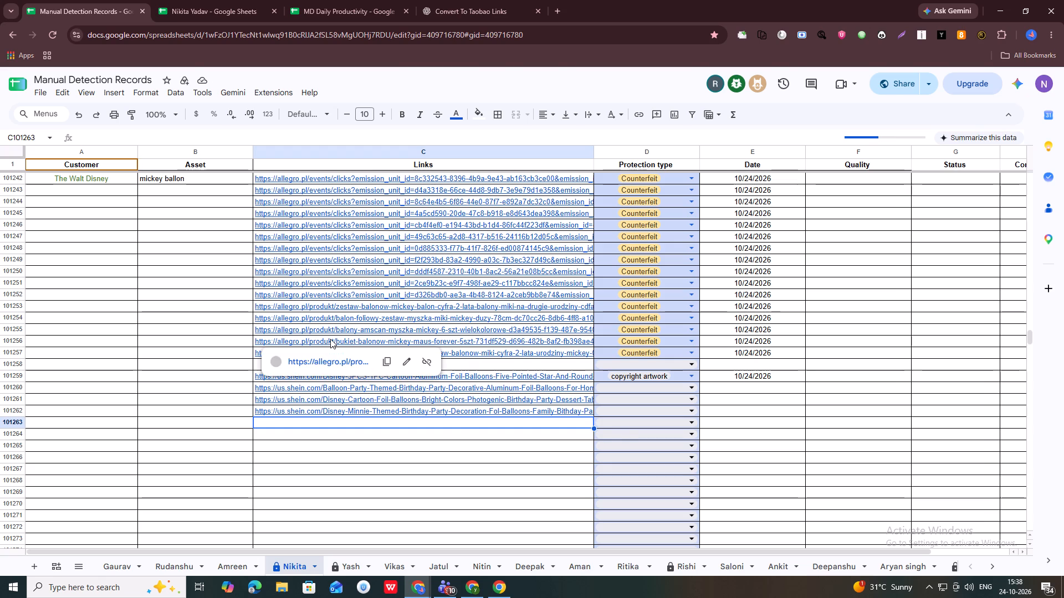
{"action": "key", "text": "Down"}
Copy the link of the $6.51 Disney Minnie Theme 1st Birthday decoration listing from SHEIN into Links cell C101264.
{"action": "key", "text": "alt+Tab"}
{"action": "key", "text": "Right"}
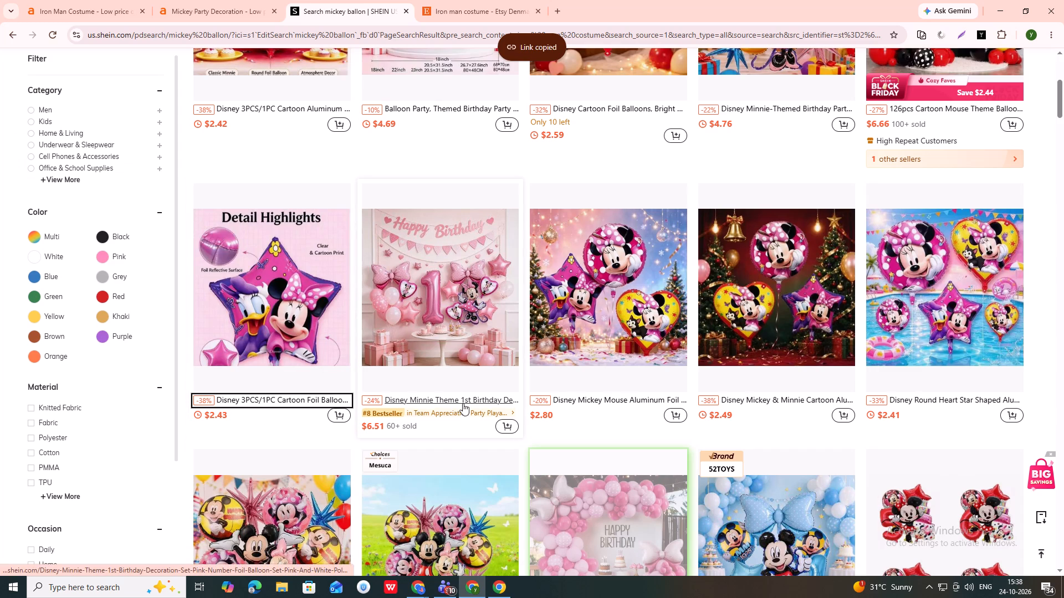
{"action": "right_click", "coordinate": [464, 399]}
{"action": "left_click", "coordinate": [519, 339]}
{"action": "key", "text": "alt+Tab"}
{"action": "key", "text": "ctrl+v"}
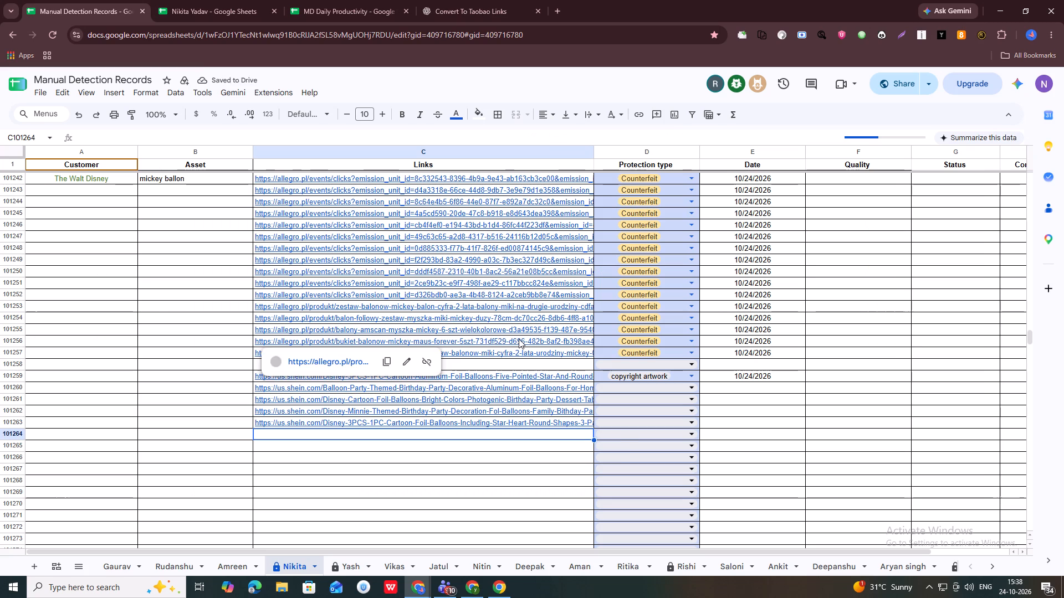
{"action": "key", "text": "Down"}
Copy the link of the $2.80 Disney Mickey Mouse Aluminum Foil balloon listing from SHEIN into Links cell C101265.
{"action": "key", "text": "alt+Tab"}
{"action": "key", "text": "Right"}
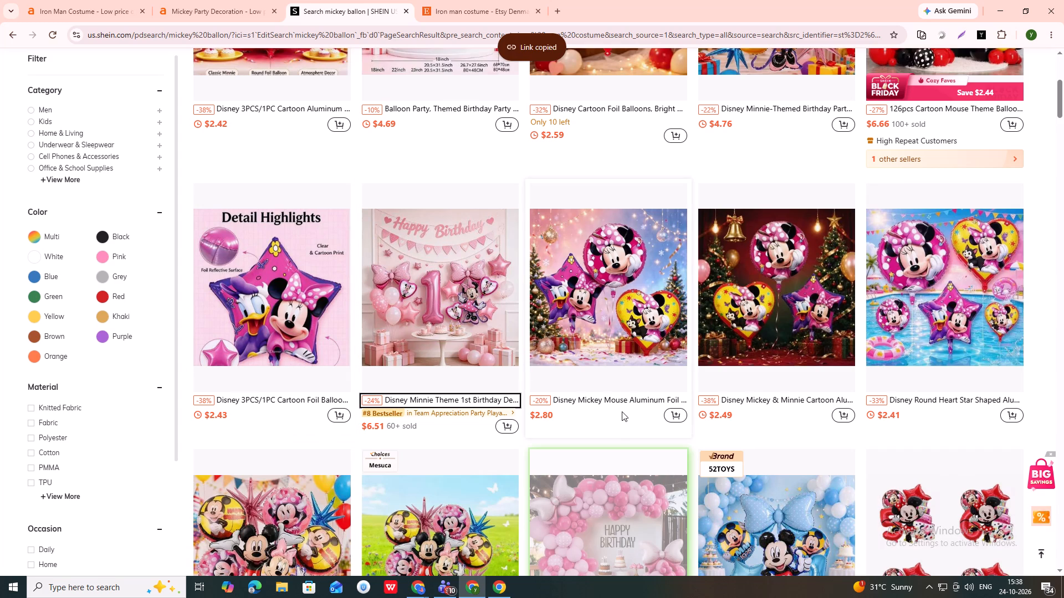
{"action": "right_click", "coordinate": [625, 401]}
{"action": "left_click", "coordinate": [677, 337]}
{"action": "key", "text": "alt+Tab"}
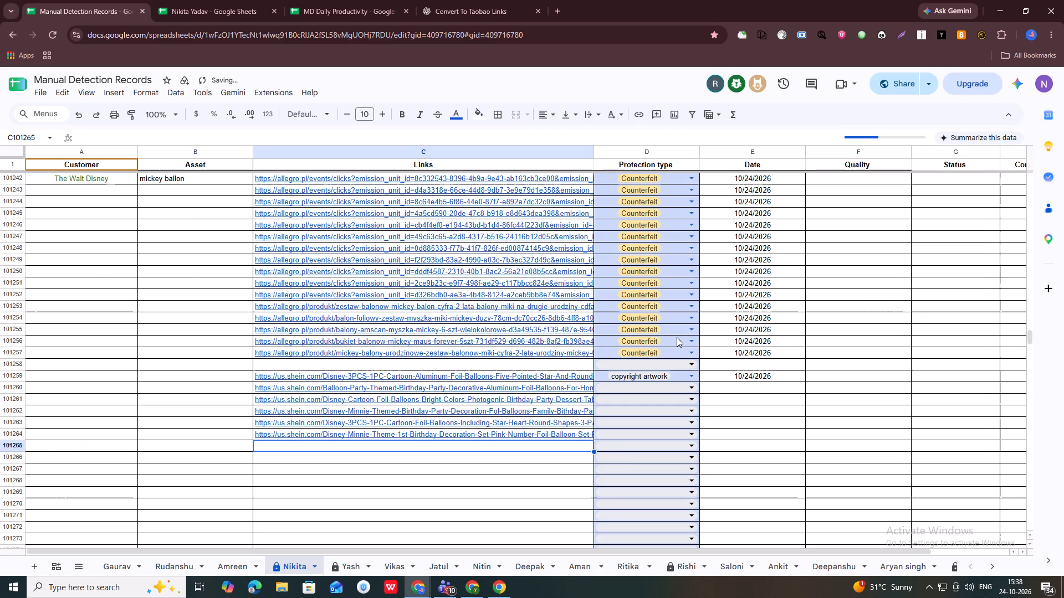
{"action": "key", "text": "ctrl+v"}
{"action": "key", "text": "Down"}
Copy the link of the $2.49 Disney Mickey & Minnie Cartoon balloon listing from SHEIN into Links cell C101266.
{"action": "key", "text": "alt+Tab"}
{"action": "key", "text": "Down"}
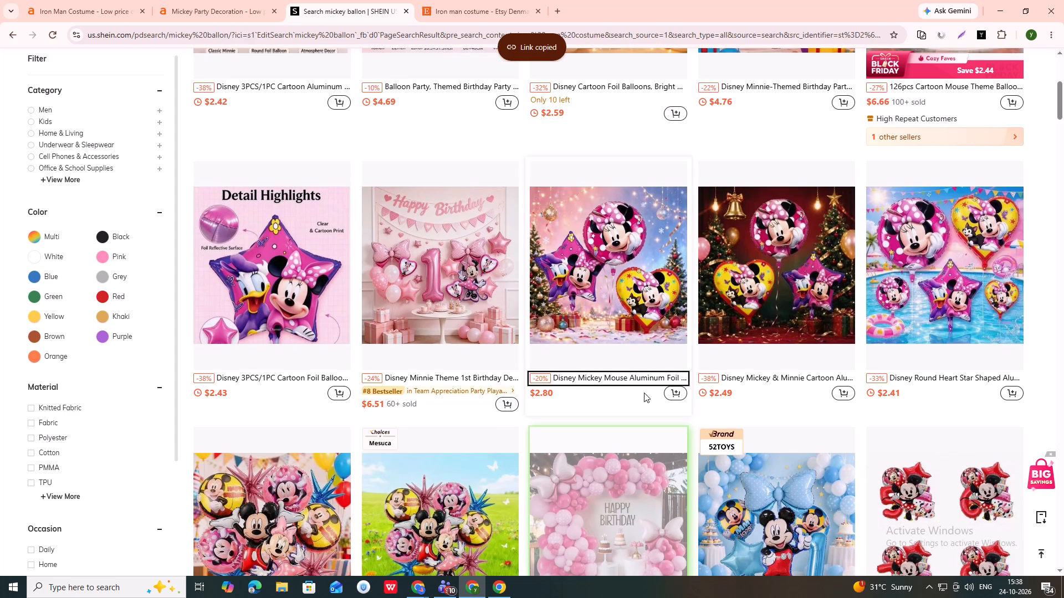
{"action": "right_click", "coordinate": [788, 379]}
{"action": "left_click", "coordinate": [823, 491]}
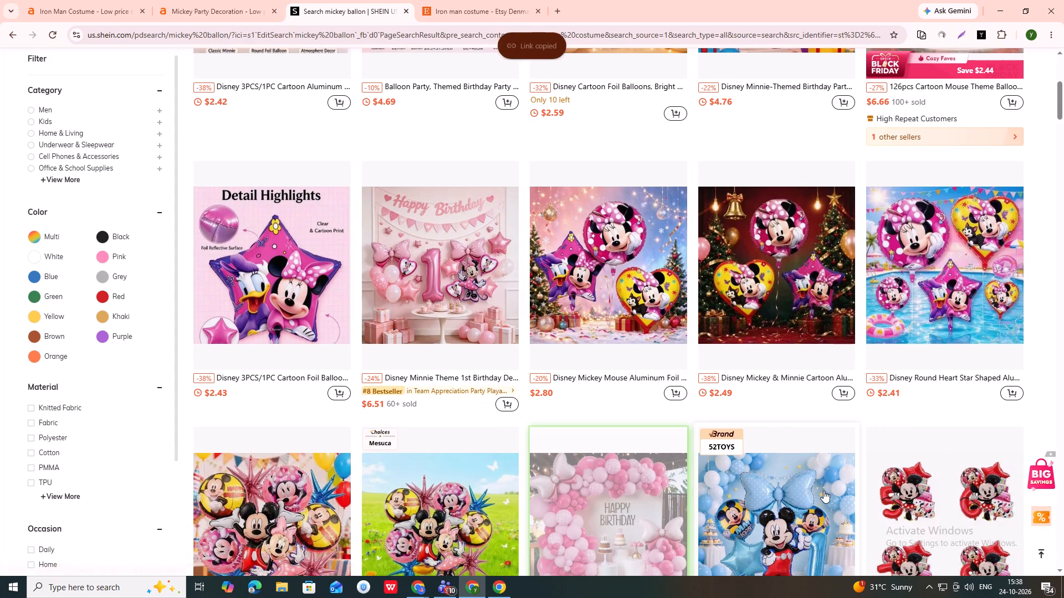
{"action": "key", "text": "alt+Tab"}
{"action": "key", "text": "ctrl+v"}
{"action": "key", "text": "Down"}
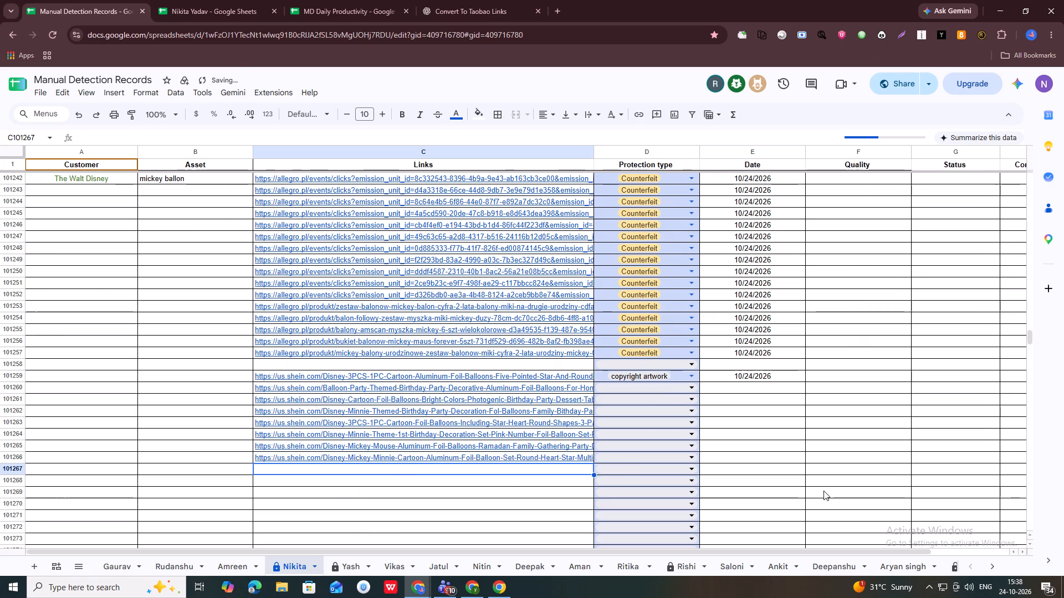
Copy the link of the $2.41 Disney Round Heart Star Shaped balloon listing from SHEIN into Links cell C101267.
{"action": "key", "text": "alt+Tab"}
{"action": "key", "text": "Right"}
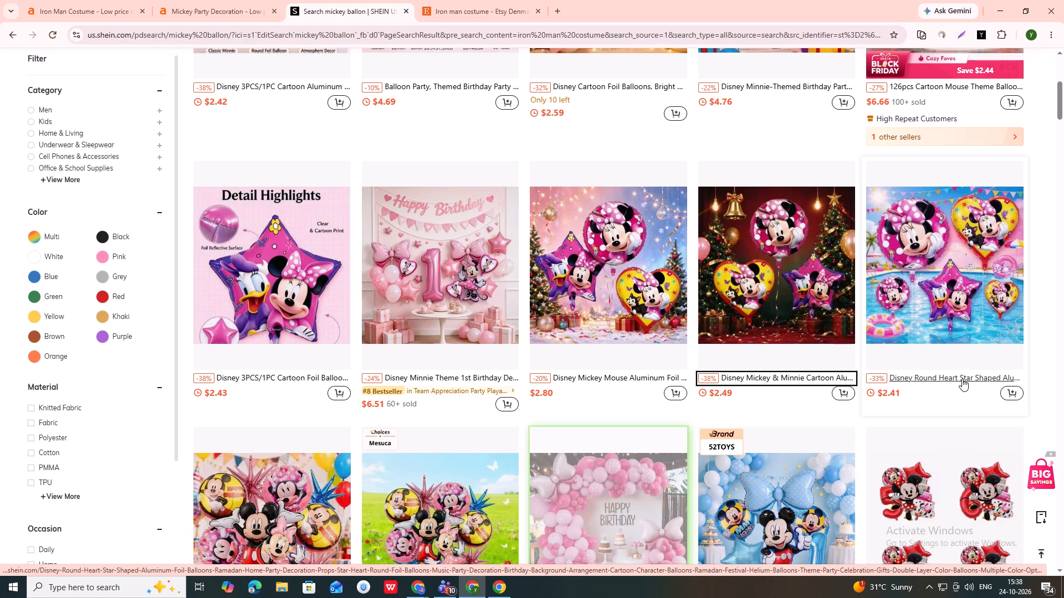
{"action": "right_click", "coordinate": [962, 379]}
{"action": "left_click", "coordinate": [859, 498]}
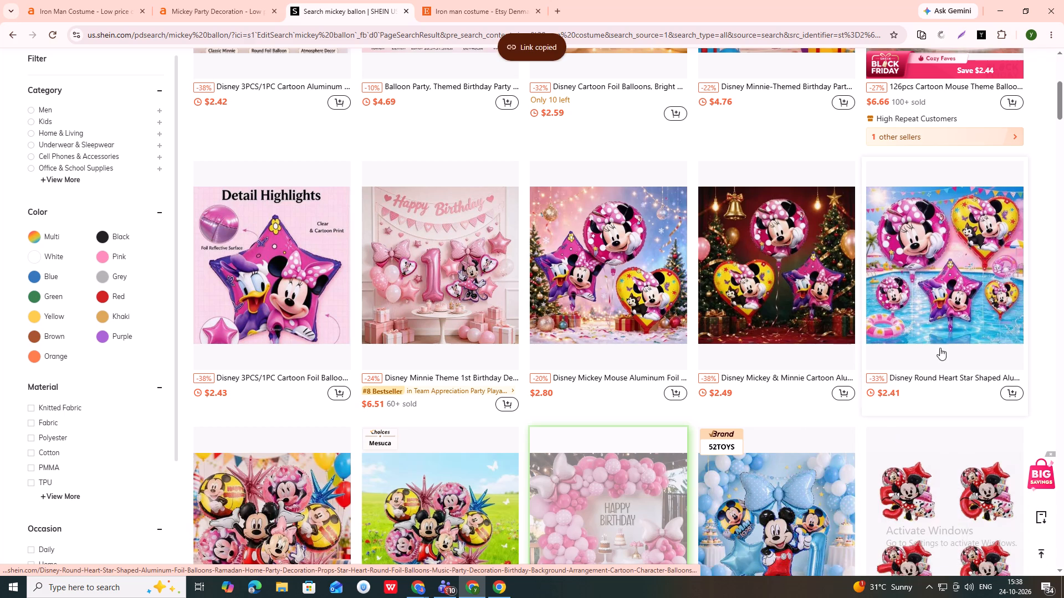
{"action": "middle_click", "coordinate": [939, 329]}
{"action": "key", "text": "alt+Tab"}
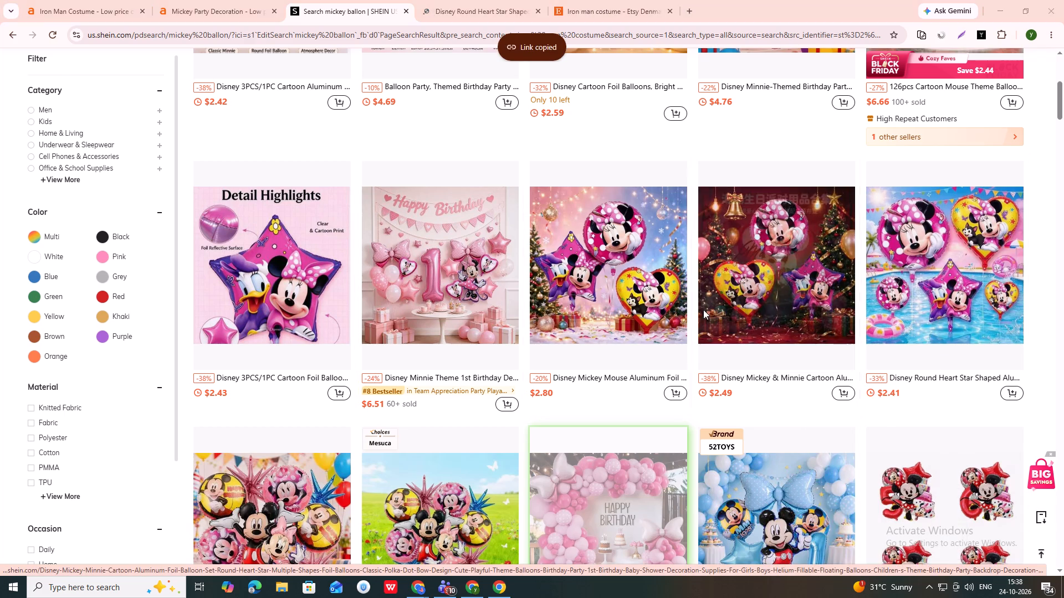
{"action": "key", "text": "ctrl+v"}
{"action": "key", "text": "Down"}
Examine the SHEIN product pages of the $2.41 Round Heart Star Shaped and $4.50 Polka Dot balloon listings, closing both.
{"action": "key", "text": "alt+Tab"}
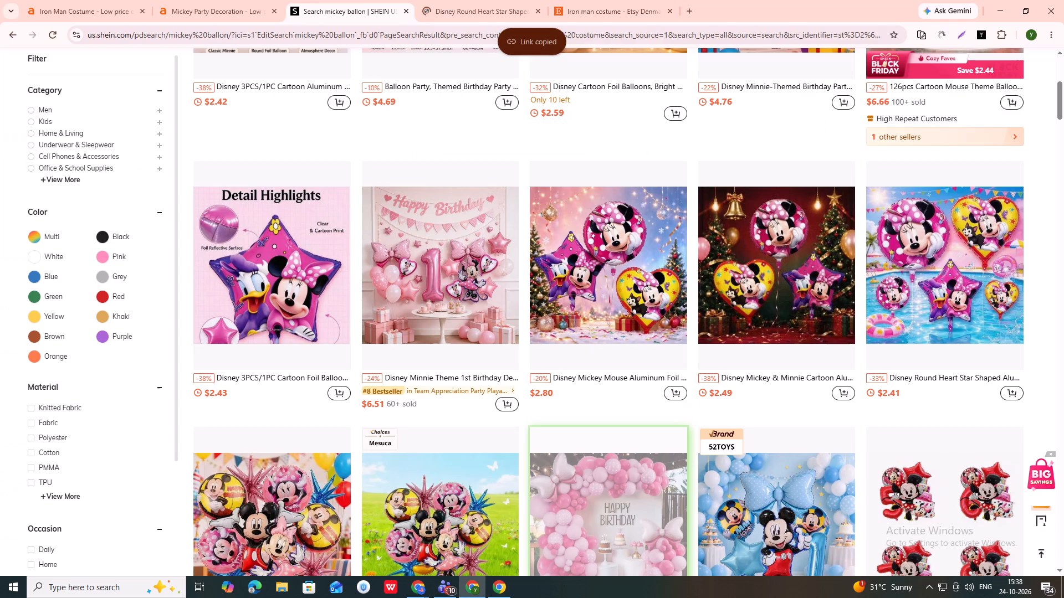
{"action": "middle_click", "coordinate": [277, 545]}
{"action": "left_click", "coordinate": [451, 0]}
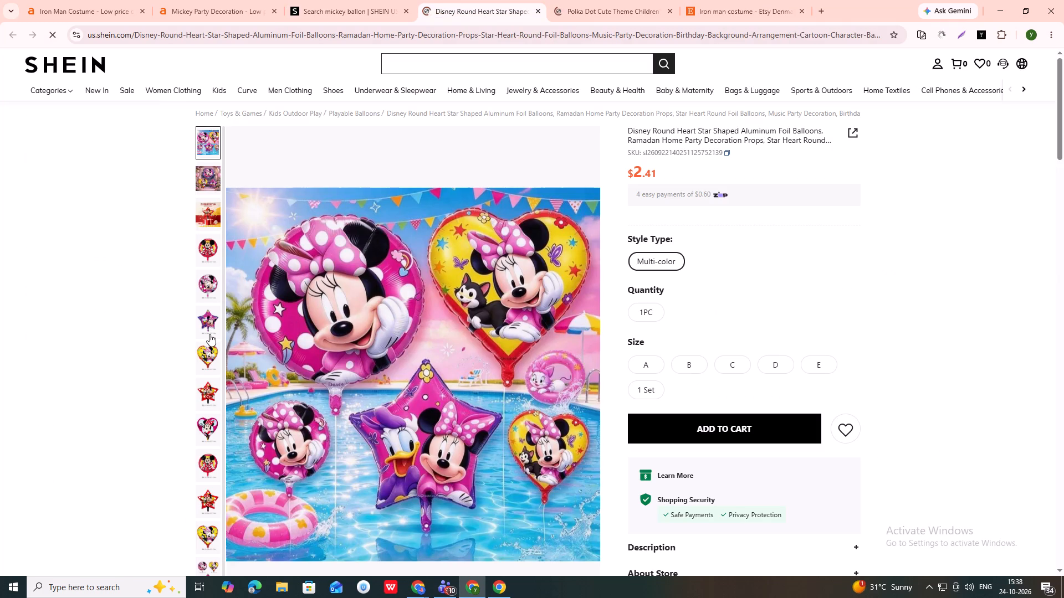
{"action": "scroll", "coordinate": [208, 445], "scroll_direction": "down", "scroll_amount": 8}
{"action": "scroll", "coordinate": [207, 534], "scroll_direction": "up", "scroll_amount": 1}
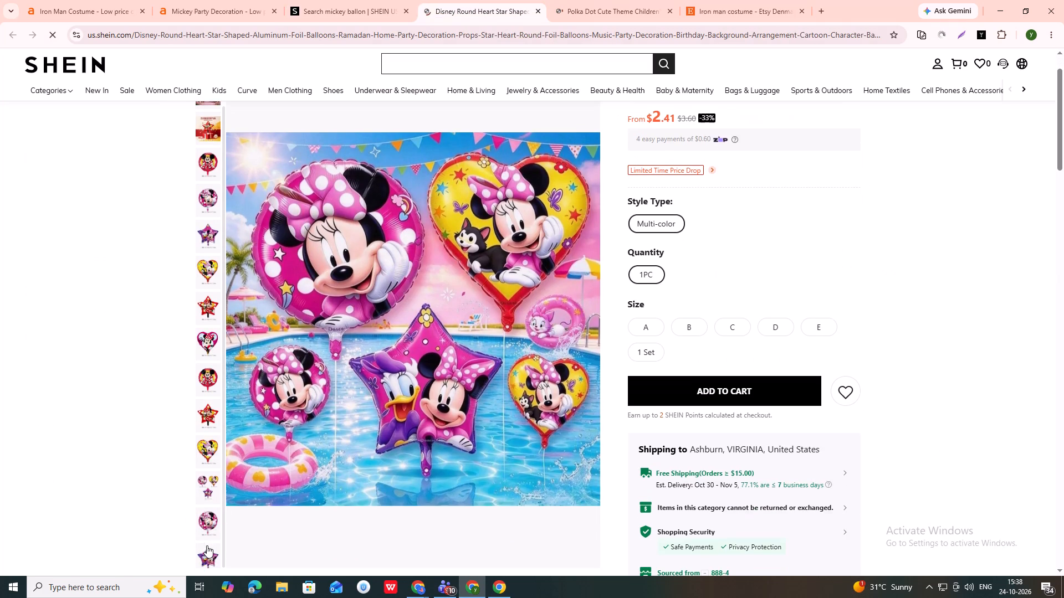
{"action": "middle_click", "coordinate": [474, 0]}
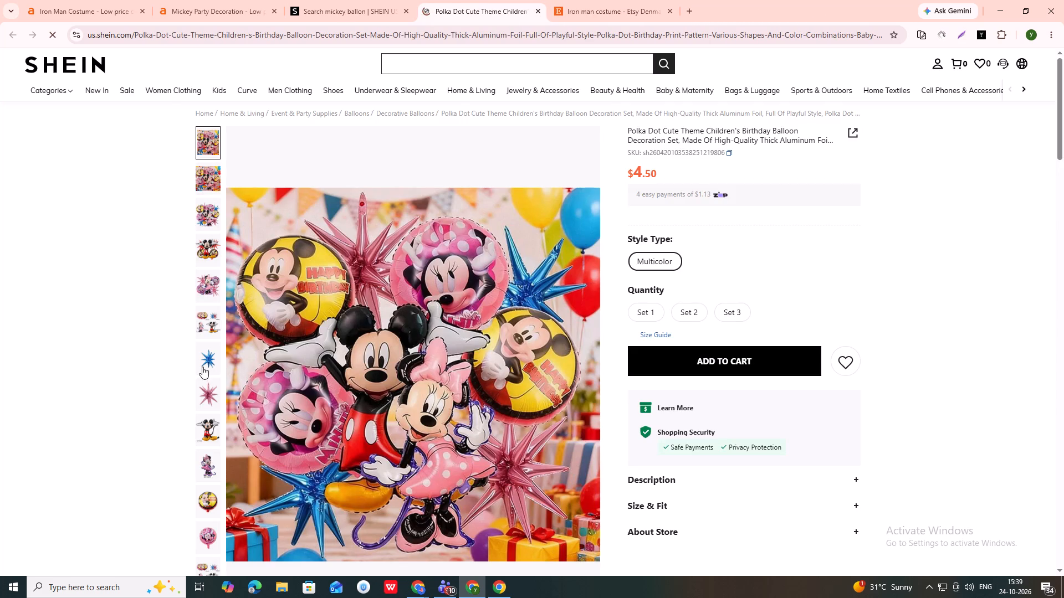
{"action": "middle_click", "coordinate": [501, 0]}
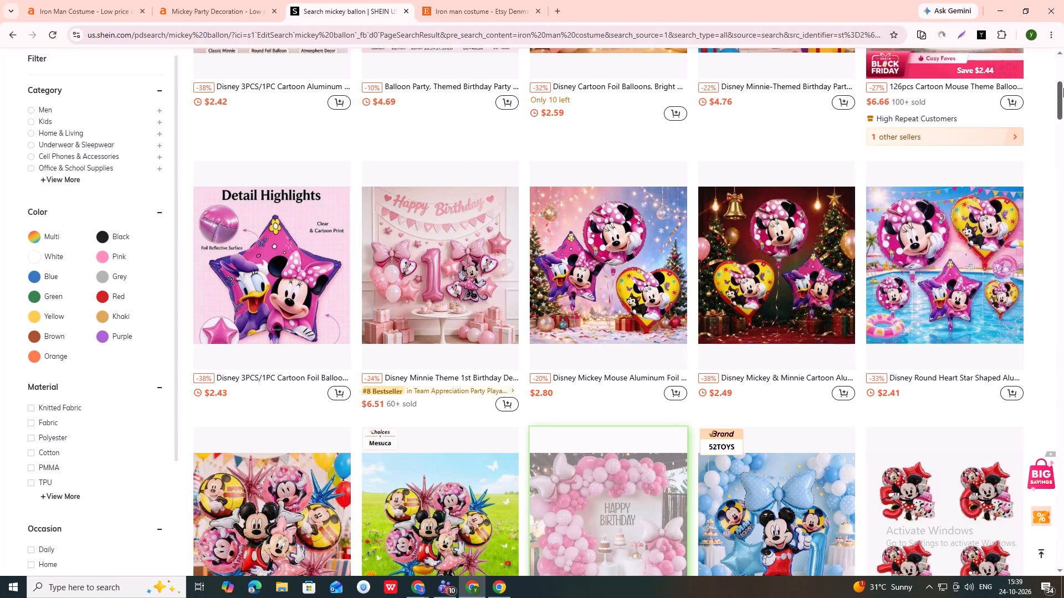
Copy the link of the $4.50 Polka Dot Cute Theme Children's Birthday balloon listing from SHEIN into Links cell C101268.
{"action": "key", "text": "Right"}
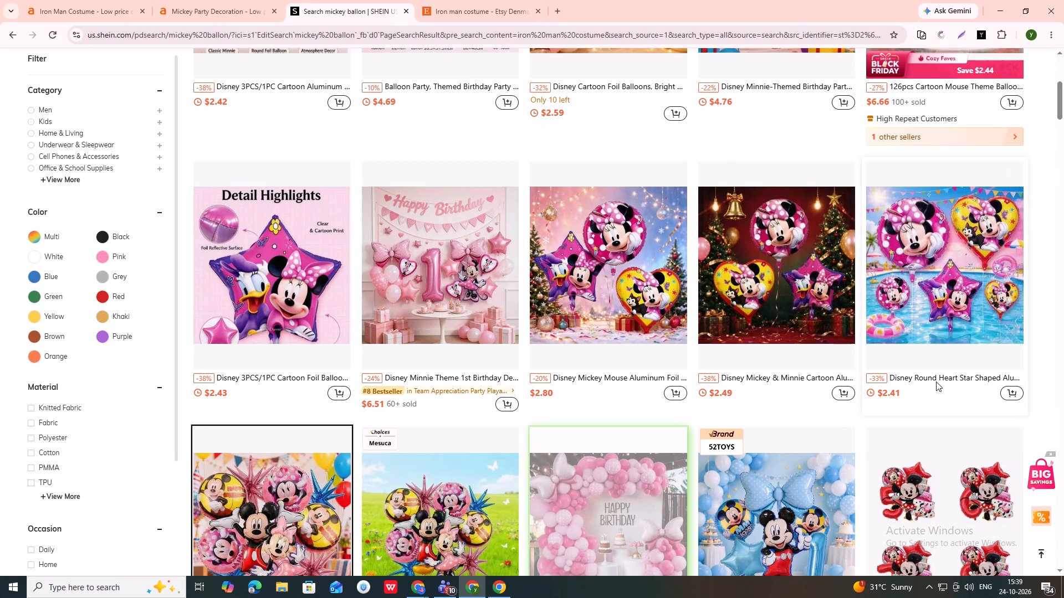
{"action": "scroll", "coordinate": [705, 385], "scroll_direction": "down", "scroll_amount": 4}
{"action": "right_click", "coordinate": [309, 419]}
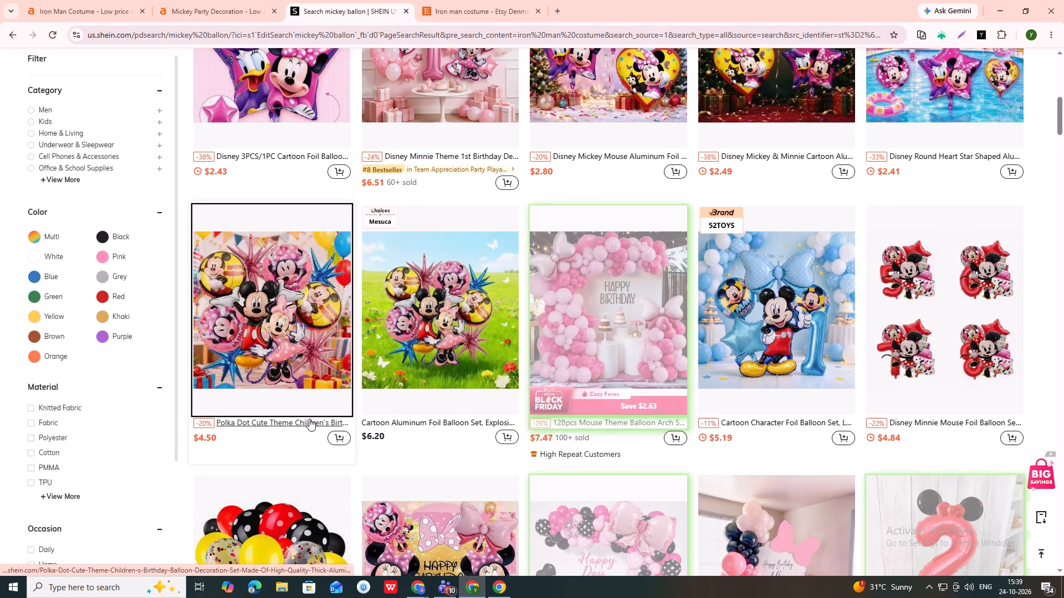
{"action": "left_click", "coordinate": [366, 353]}
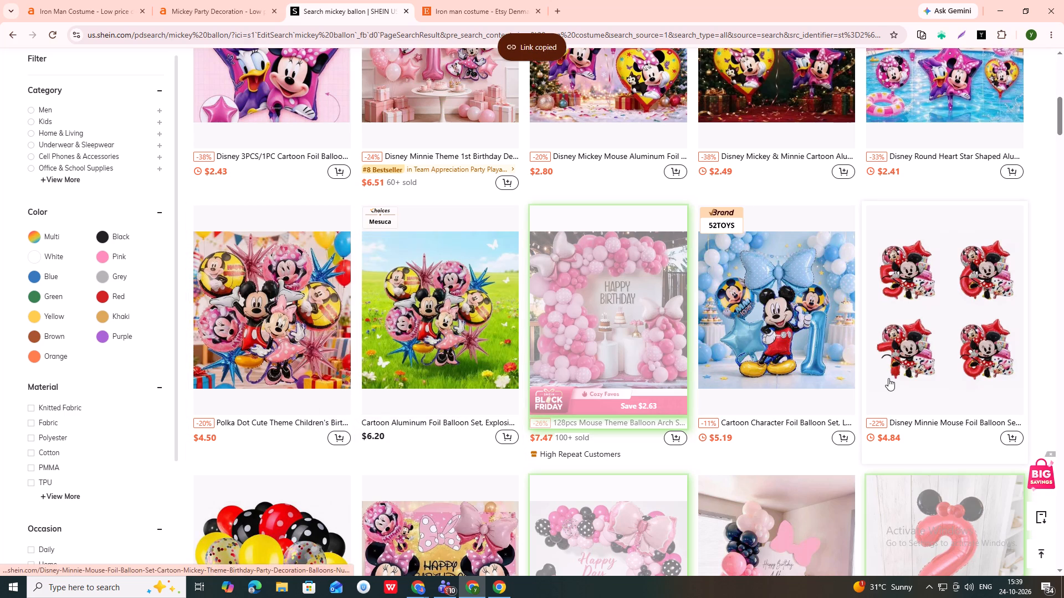
{"action": "key", "text": "alt+Tab"}
{"action": "key", "text": "ctrl+v"}
{"action": "key", "text": "Down"}
Copy the link of the $6.20 Cartoon Aluminum Foil Balloon Set from SHEIN into Links cell C101269.
{"action": "key", "text": "alt+Tab"}
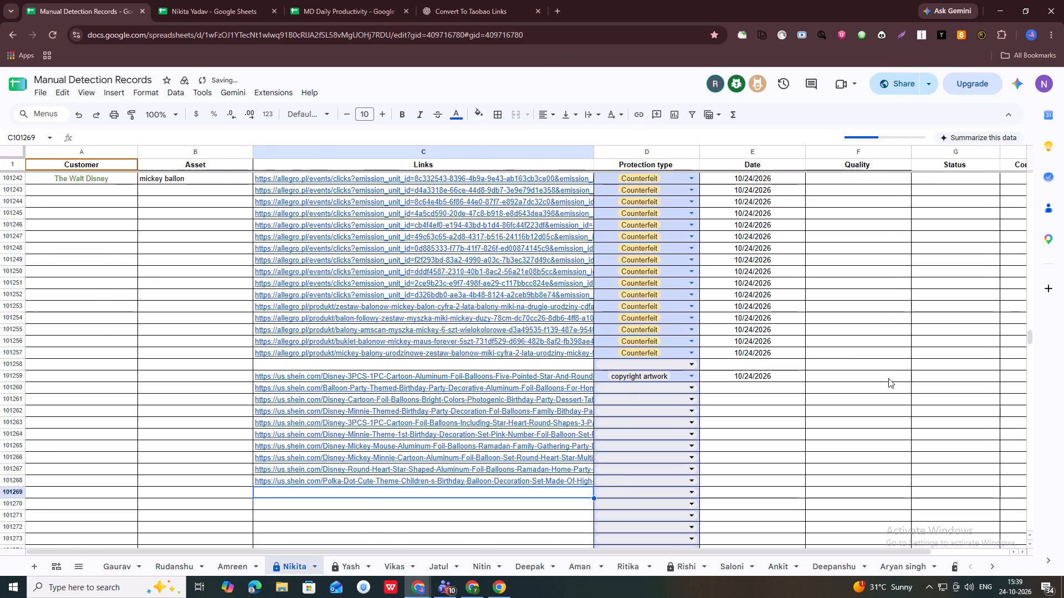
{"action": "key", "text": "Right"}
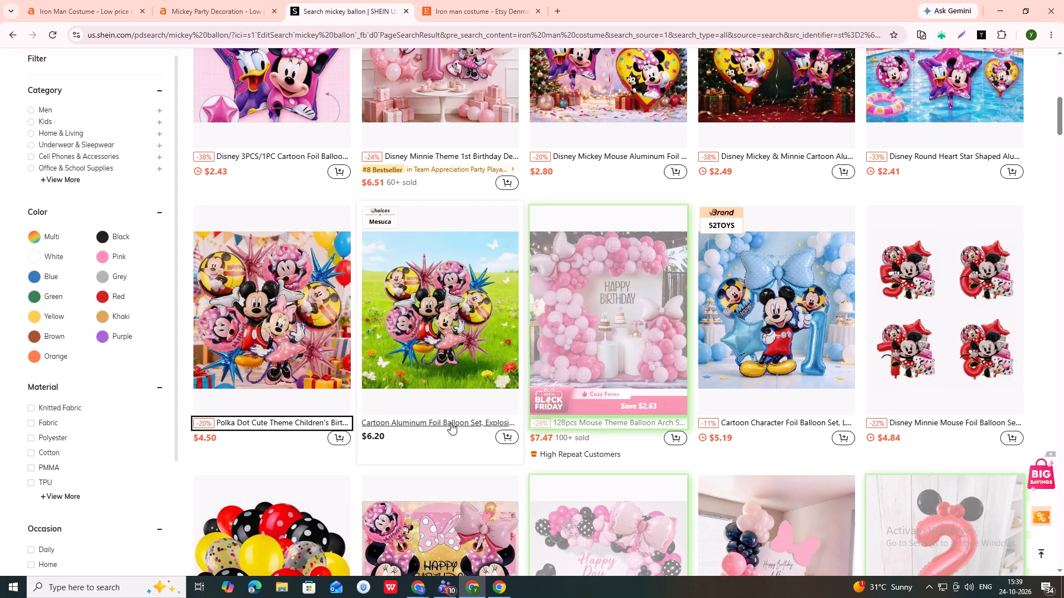
{"action": "right_click", "coordinate": [451, 422]}
{"action": "left_click", "coordinate": [510, 357]}
{"action": "key", "text": "alt+Tab"}
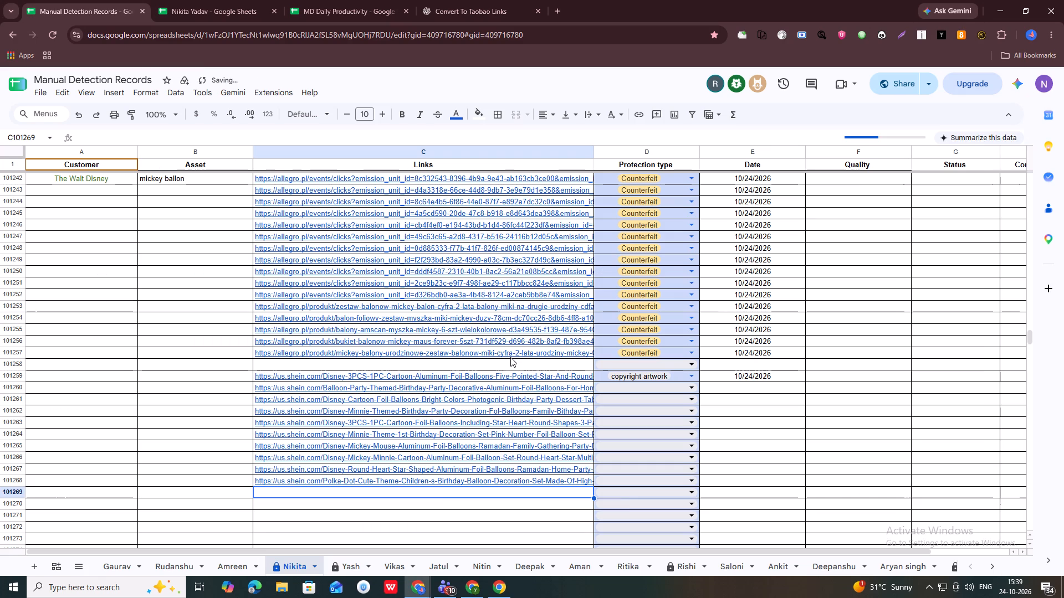
{"action": "key", "text": "ctrl+v"}
{"action": "key", "text": "Down"}
Copy the link of the $5.19 Cartoon Character Foil Balloon Set from SHEIN into Links cell C101270.
{"action": "key", "text": "alt+Tab"}
{"action": "key", "text": "Right"}
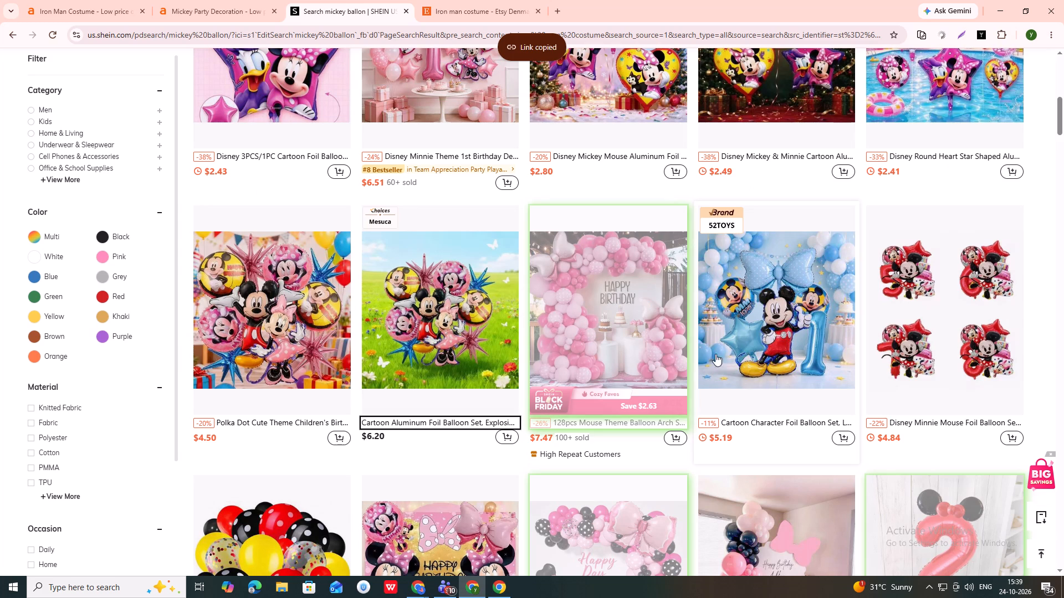
{"action": "right_click", "coordinate": [782, 426]}
{"action": "left_click", "coordinate": [833, 365]}
{"action": "key", "text": "alt+Tab"}
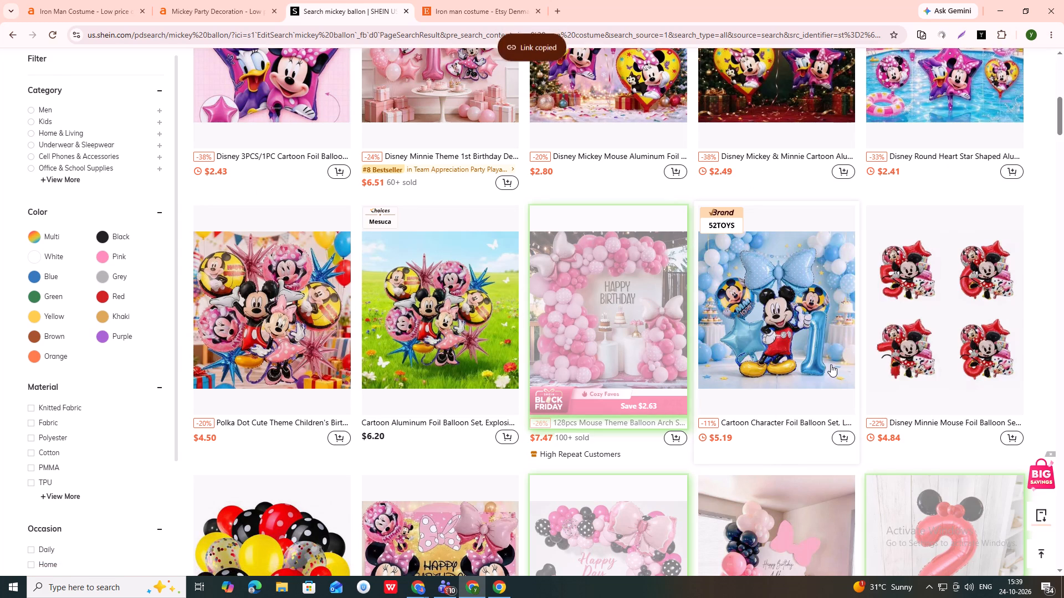
{"action": "key", "text": "ctrl+v"}
{"action": "key", "text": "Down"}
Copy The Walt Disney and mickey ballon from row 101242 and fill them down the Customer and Asset columns to row 101257.
{"action": "key", "text": "ctrl+Up"}
{"action": "key", "text": "ctrl+Up"}
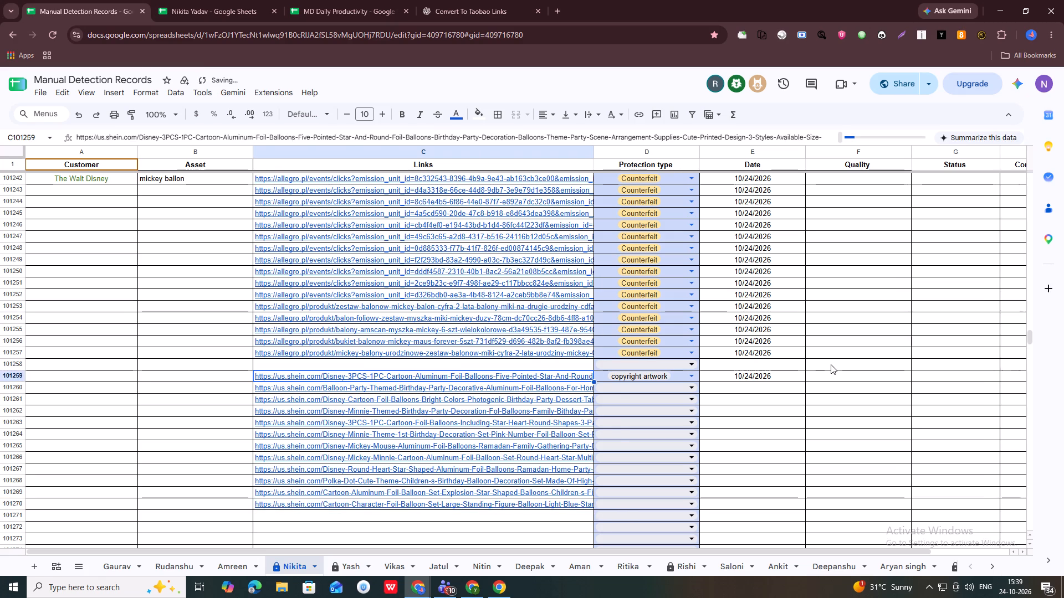
{"action": "key", "text": "ctrl+Up"}
{"action": "key", "text": "ctrl+Left"}
{"action": "key", "text": "ctrl+Up"}
{"action": "key", "text": "shift+Right"}
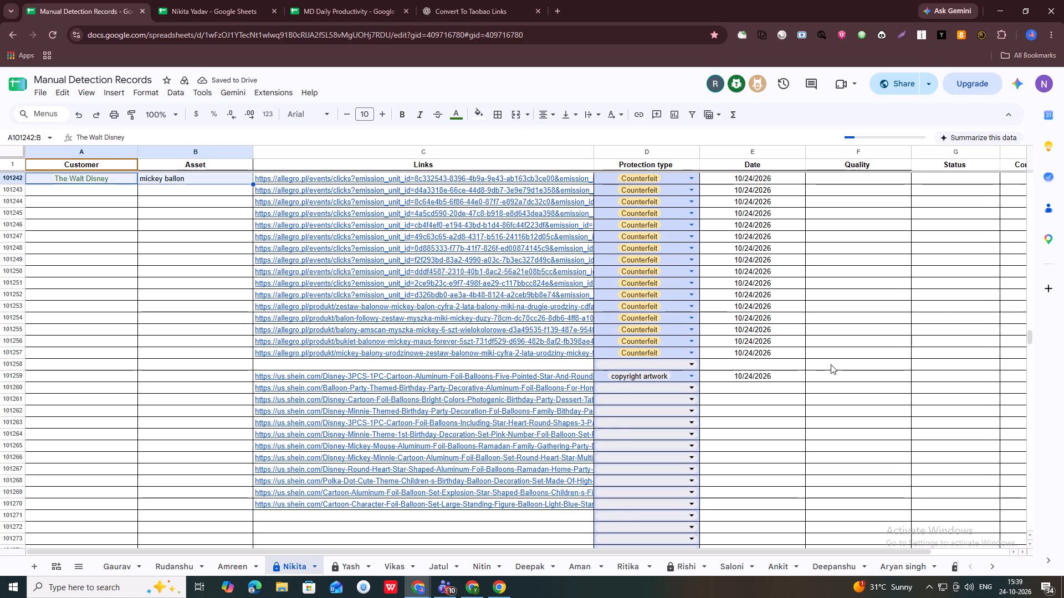
{"action": "key", "text": "ctrl+c"}
{"action": "key", "text": "ctrl+space"}
{"action": "key", "text": "ctrl+d"}
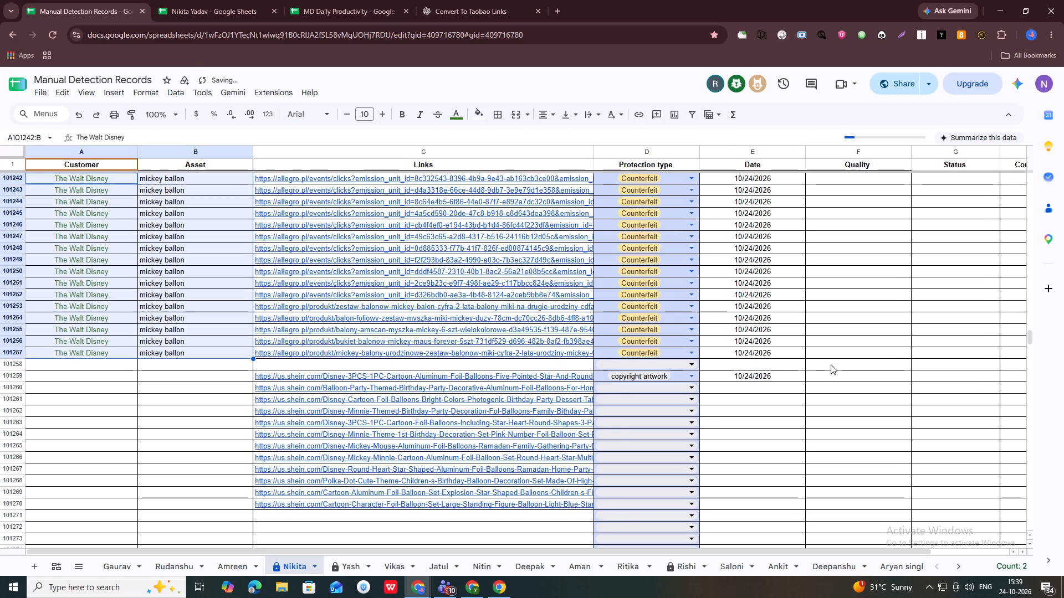
Paste the copied Customer and Asset values into row 101259 and fill them down to row 101270.
{"action": "key", "text": "ctrl+Down"}
{"action": "key", "text": "Down"}
{"action": "key", "text": "Down"}
{"action": "key", "text": "ctrl+v"}
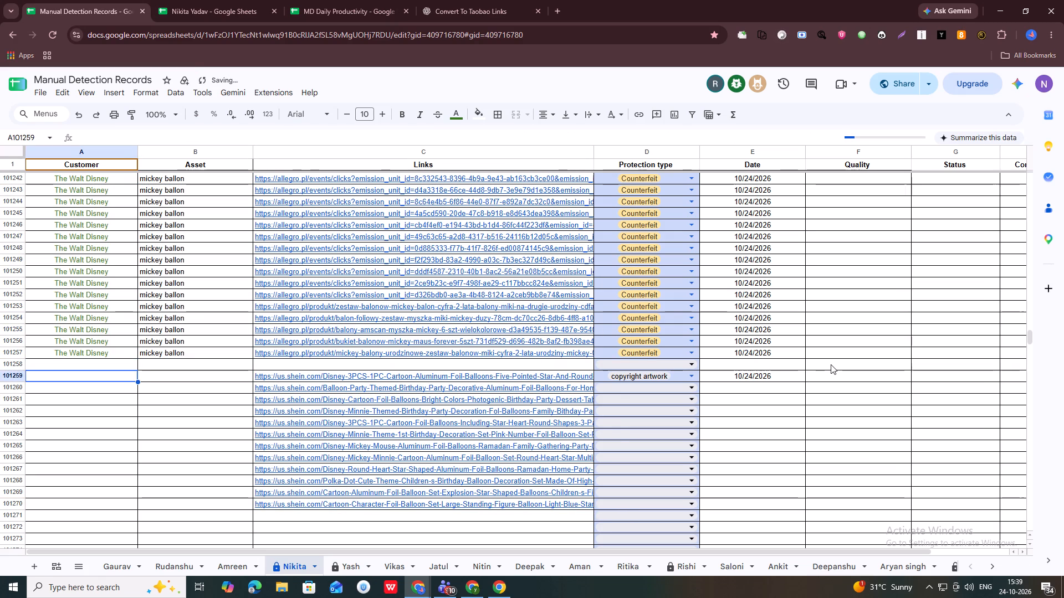
{"action": "key", "text": "ctrl+space"}
{"action": "key", "text": "ctrl+d"}
Copy the link of the $4.84 Disney Minnie Mouse Foil Balloon Set from SHEIN into Links cell C101271.
{"action": "key", "text": "ctrl+Right"}
{"action": "key", "text": "Left"}
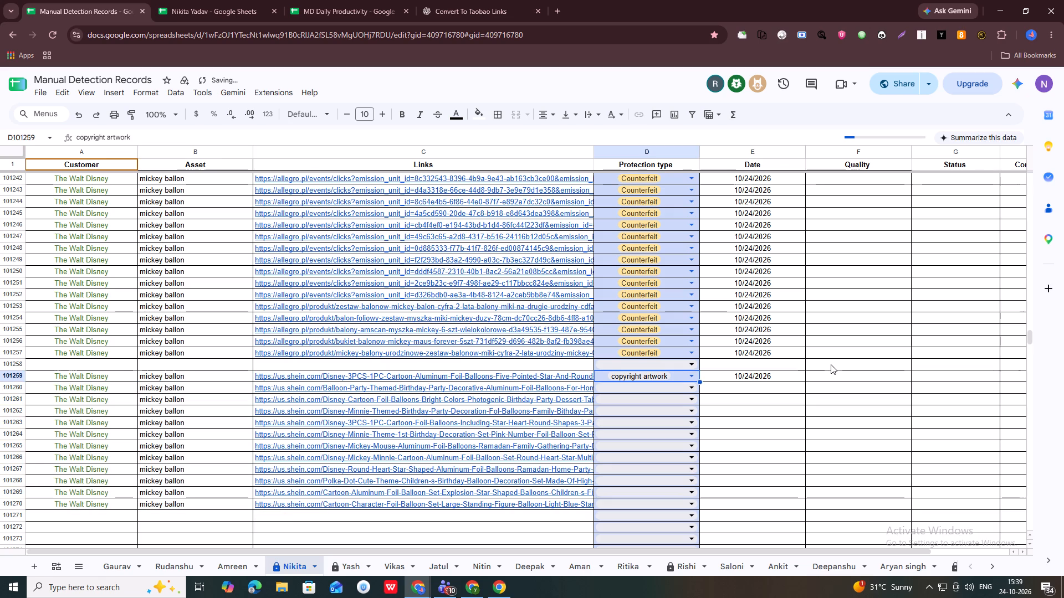
{"action": "key", "text": "Left"}
{"action": "key", "text": "Down"}
{"action": "key", "text": "ctrl+Down"}
{"action": "key", "text": "Down"}
{"action": "key", "text": "alt+Tab"}
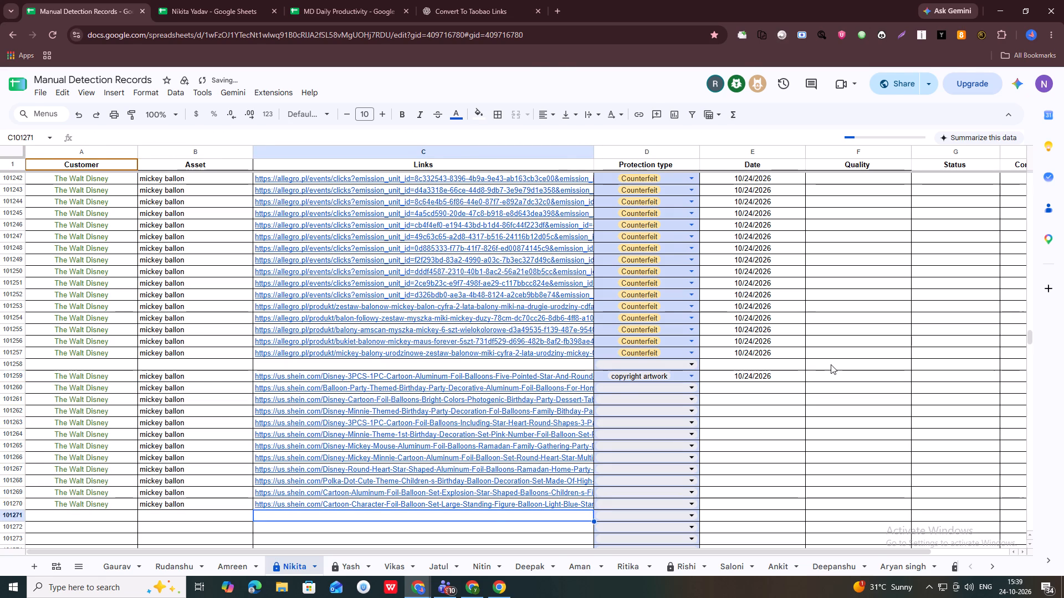
{"action": "key", "text": "Down"}
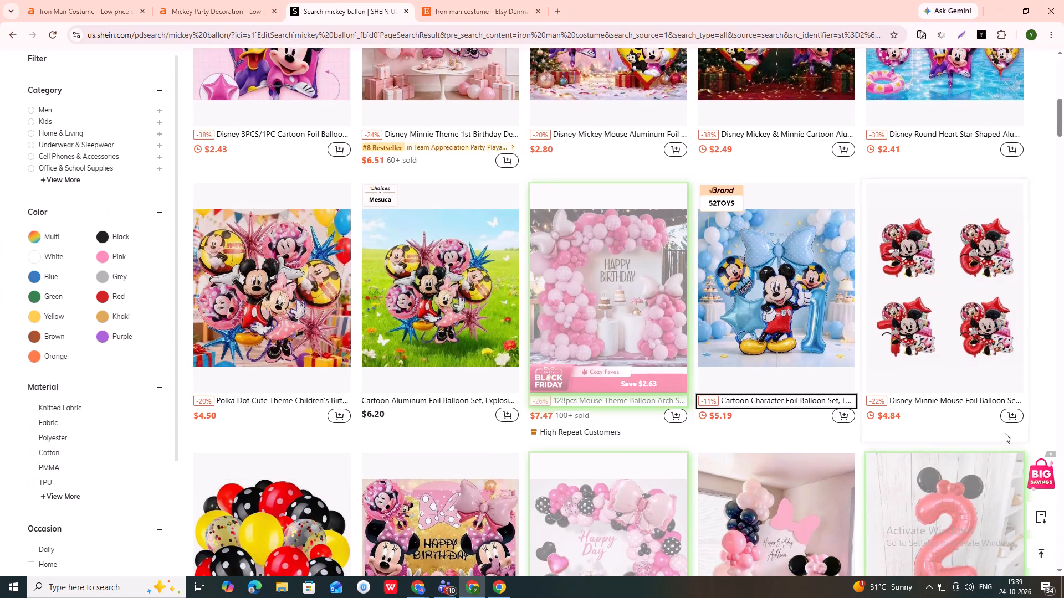
{"action": "right_click", "coordinate": [948, 400]}
{"action": "left_click", "coordinate": [841, 332]}
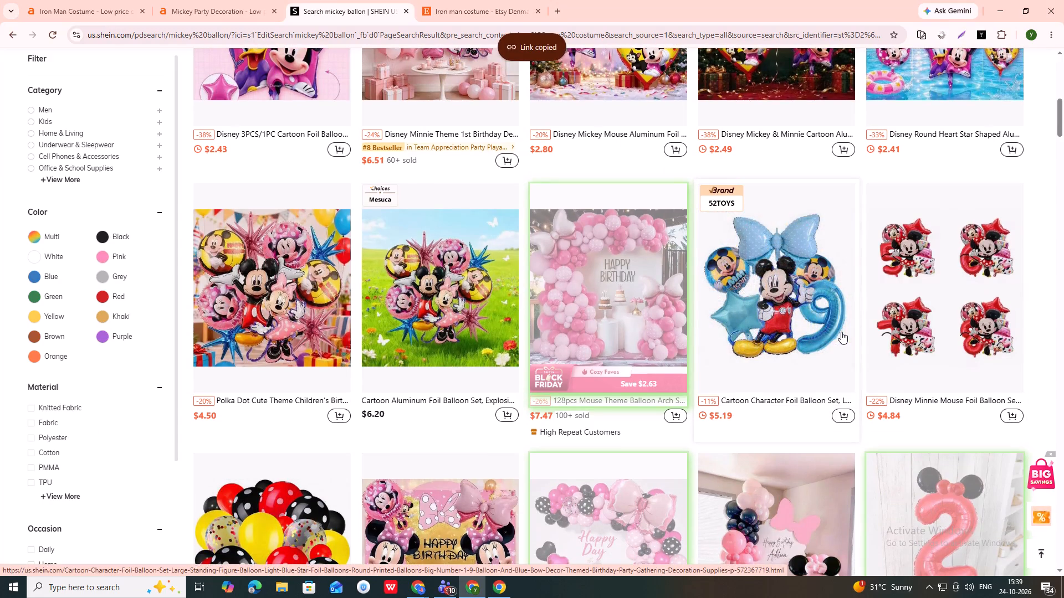
{"action": "key", "text": "alt+Tab"}
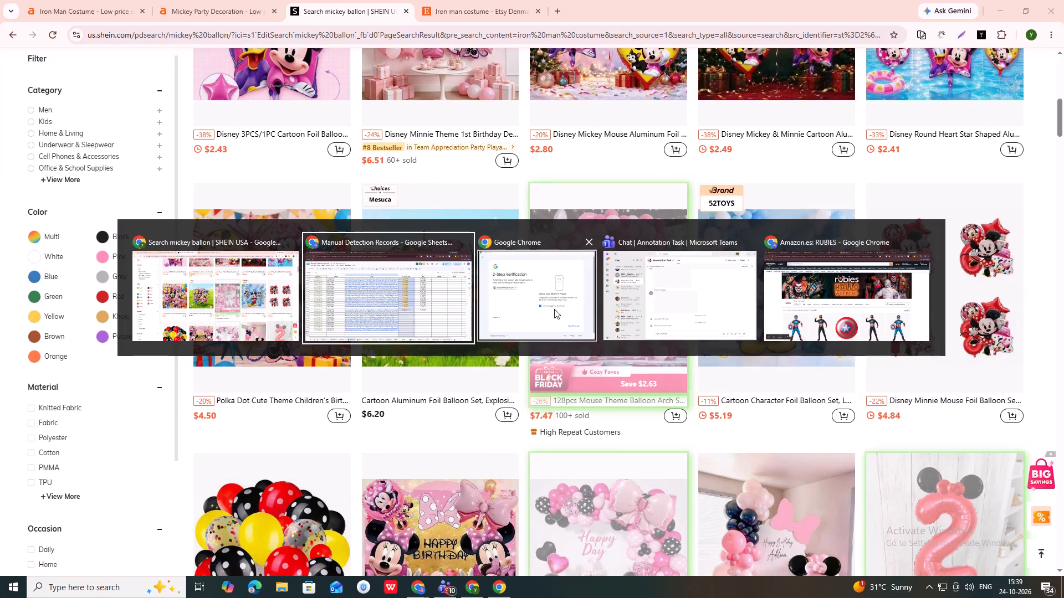
{"action": "left_click", "coordinate": [553, 305], "text": "alt"}
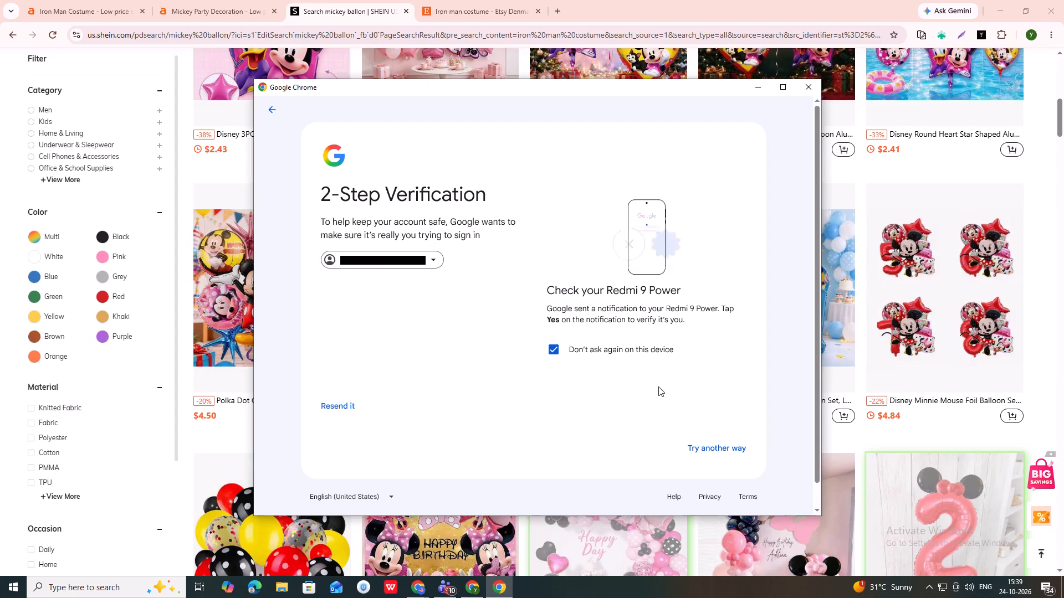
{"action": "key", "text": "alt+Tab"}
{"action": "key", "text": "alt+Tab"}
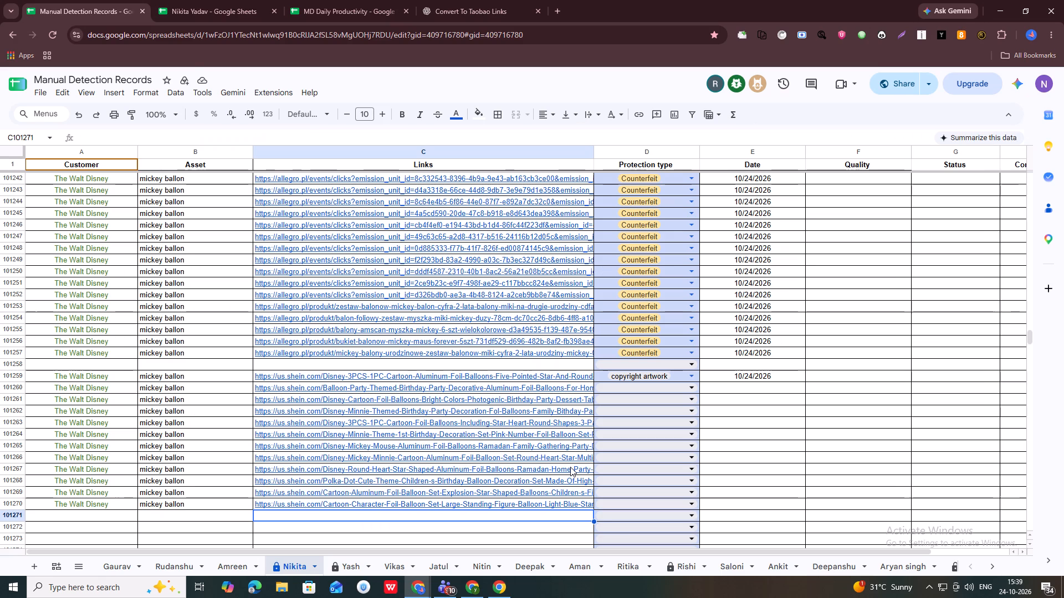
{"action": "key", "text": "ctrl+v"}
{"action": "key", "text": "Down"}
Copy the link of the $10.20 Disney Minnie Mouse Theme Background balloon set from SHEIN into Links cell C101272.
{"action": "key", "text": "alt+Tab"}
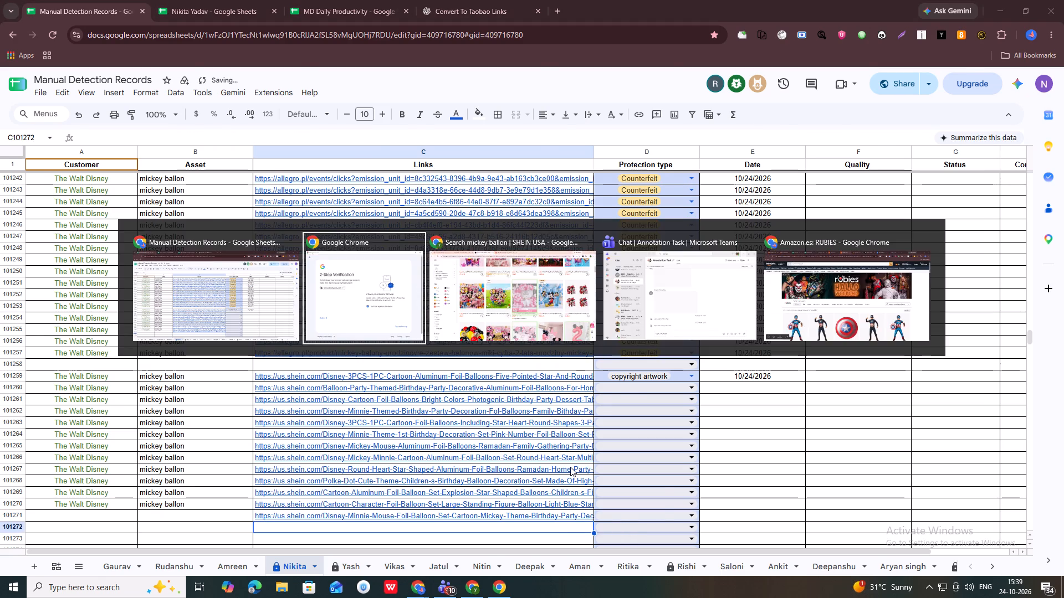
{"action": "key", "text": "alt+Tab"}
{"action": "key", "text": "Right"}
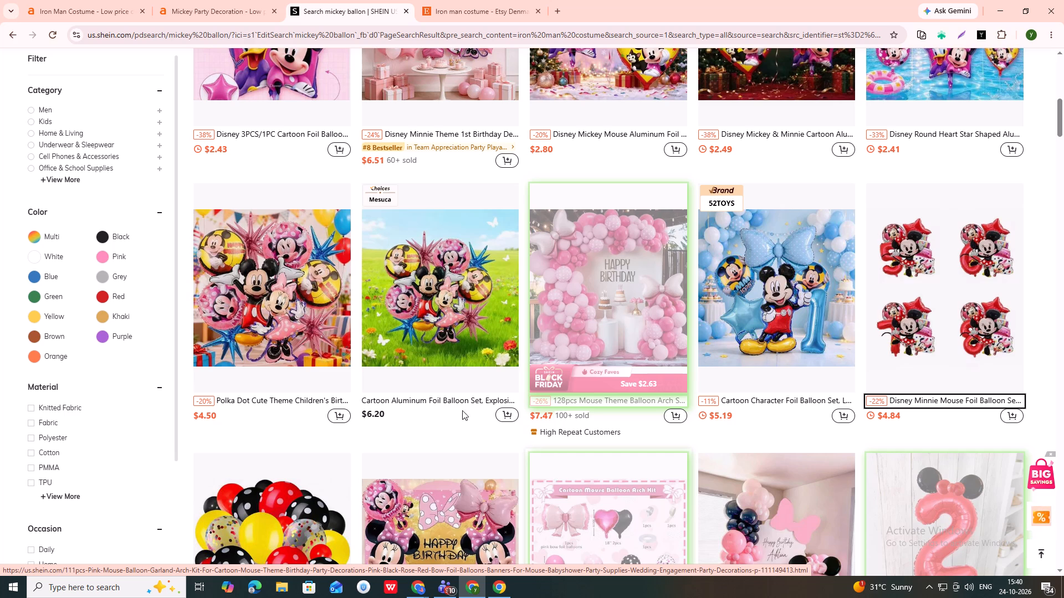
{"action": "scroll", "coordinate": [779, 342], "scroll_direction": "down", "scroll_amount": 4}
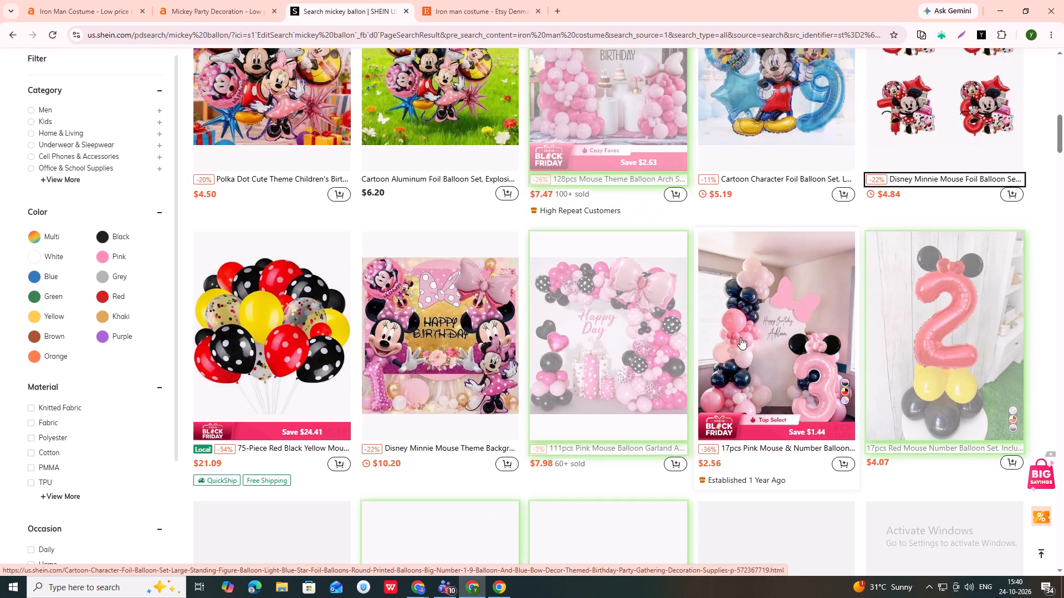
{"action": "right_click", "coordinate": [453, 449]}
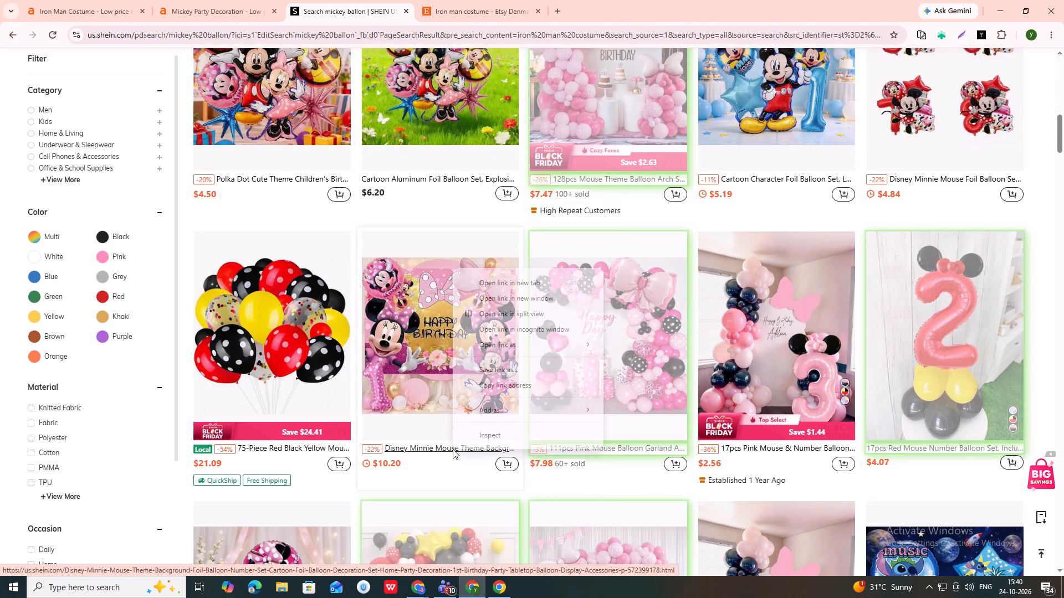
{"action": "left_click", "coordinate": [509, 383]}
{"action": "key", "text": "alt+Tab"}
{"action": "key", "text": "ctrl+v"}
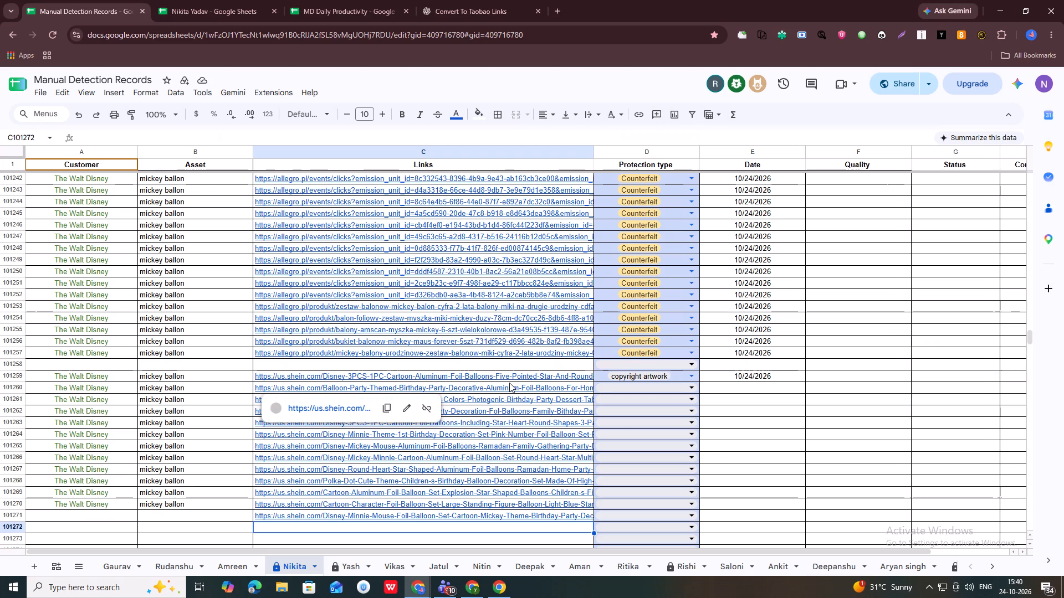
{"action": "key", "text": "Down"}
Copy the link of the $4.52 Disney Cartoon Mickey Mouse Aluminum Foil Balloon set from SHEIN into Links cell C101273.
{"action": "key", "text": "alt+Tab"}
{"action": "scroll", "coordinate": [704, 429], "scroll_direction": "down", "scroll_amount": 5}
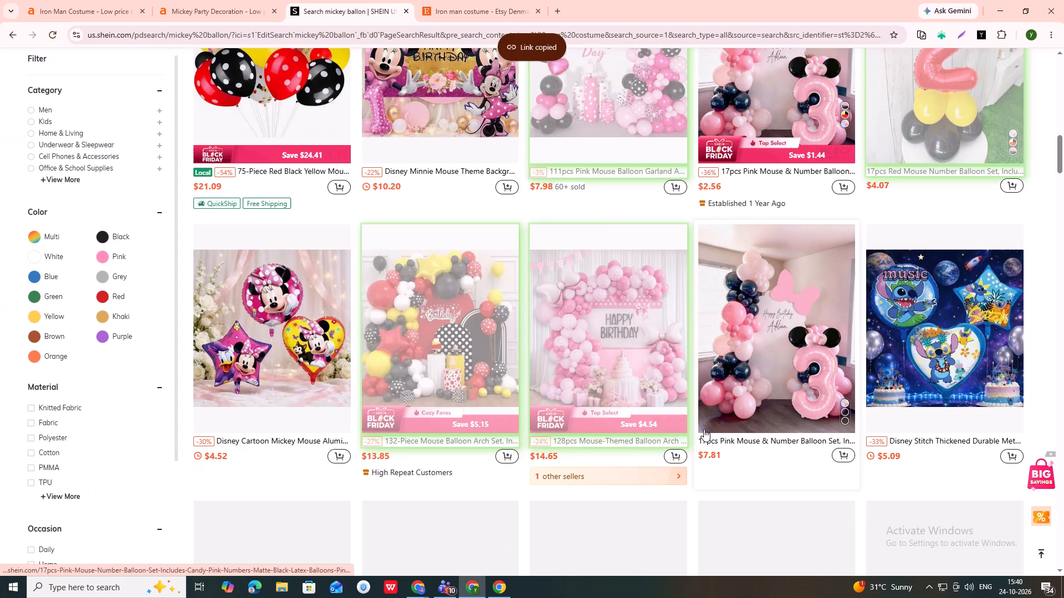
{"action": "right_click", "coordinate": [283, 443]}
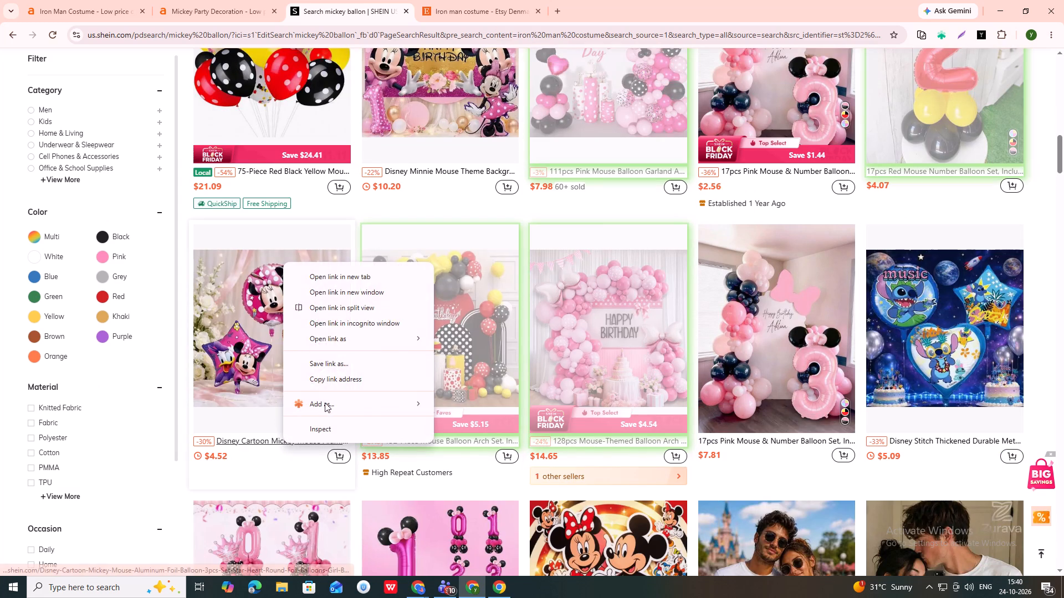
{"action": "left_click", "coordinate": [341, 379]}
{"action": "key", "text": "alt+Tab"}
{"action": "key", "text": "ctrl+v"}
{"action": "key", "text": "Down"}
Look through the remaining SHEIN mickey ballon results for further Disney balloon listings.
{"action": "key", "text": "alt+Tab"}
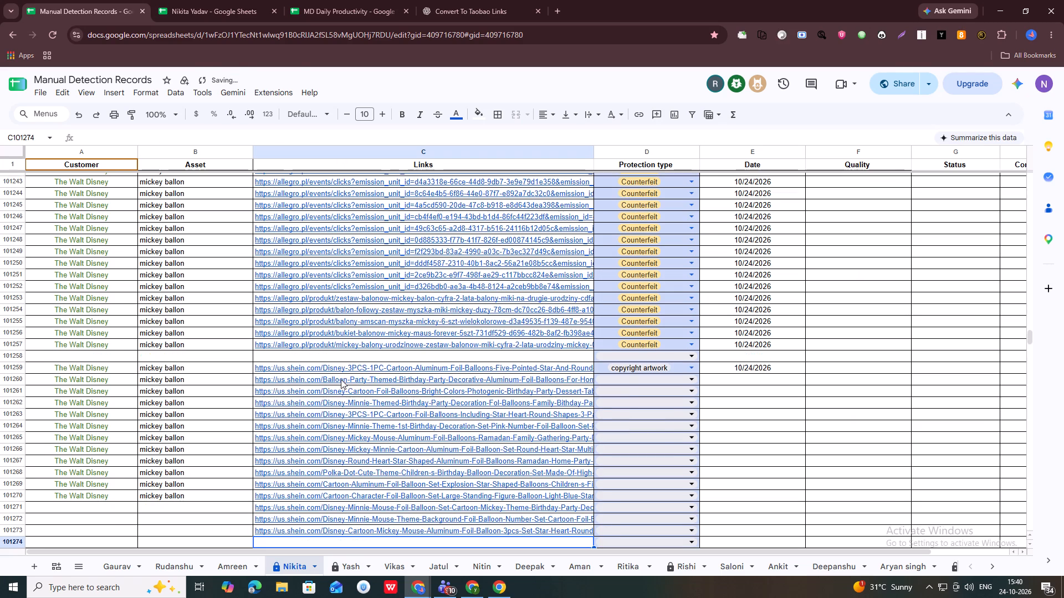
{"action": "scroll", "coordinate": [722, 414], "scroll_direction": "down", "scroll_amount": 5}
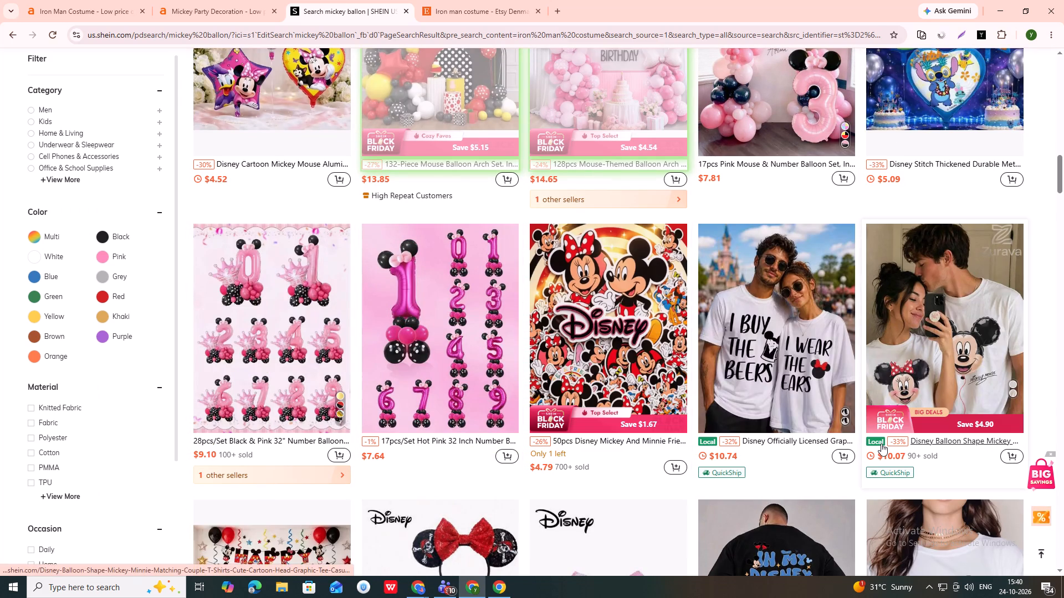
{"action": "scroll", "coordinate": [881, 444], "scroll_direction": "down", "scroll_amount": 5}
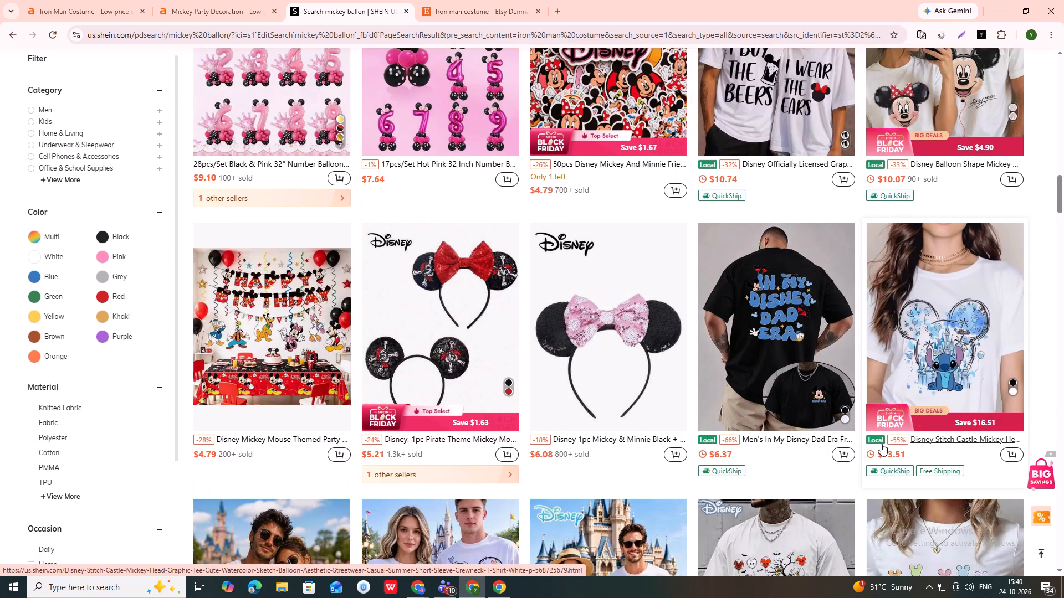
{"action": "scroll", "coordinate": [656, 443], "scroll_direction": "down", "scroll_amount": 5}
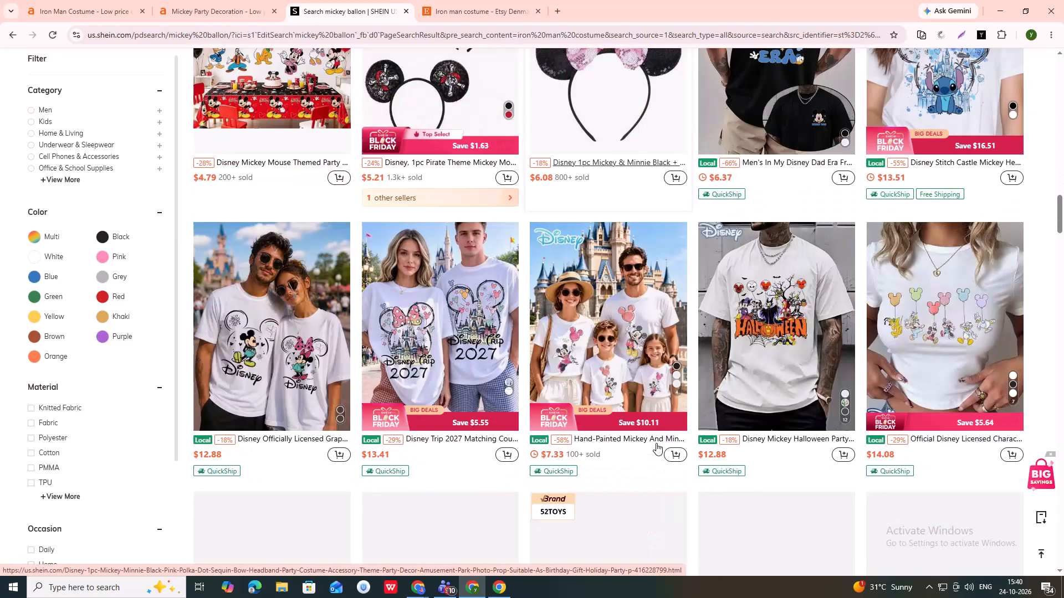
{"action": "scroll", "coordinate": [735, 455], "scroll_direction": "down", "scroll_amount": 6}
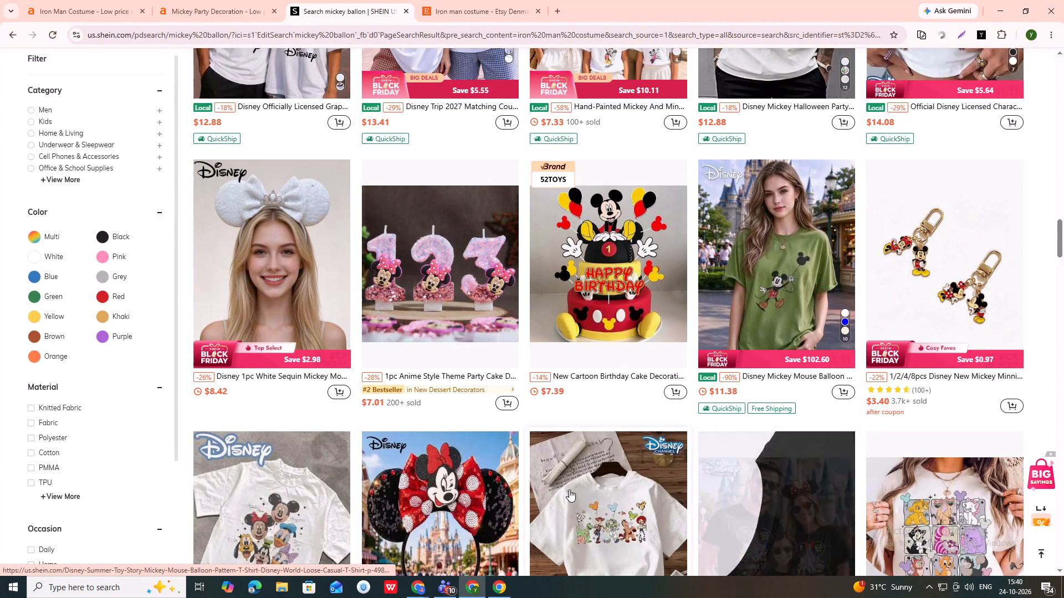
{"action": "scroll", "coordinate": [660, 454], "scroll_direction": "down", "scroll_amount": 5}
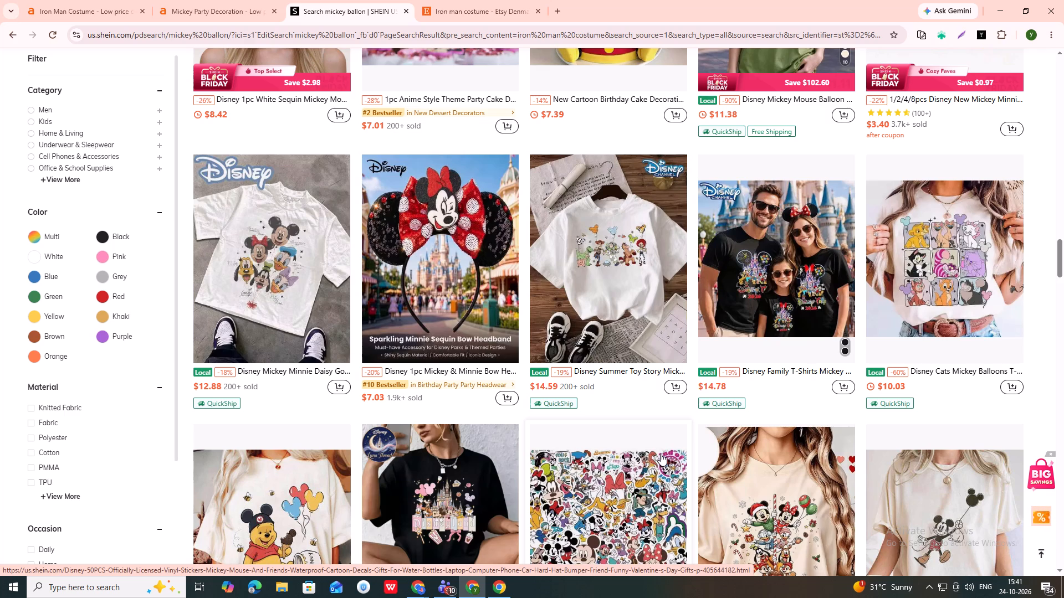
Search Etsy for mickey ballon in place of the iron man costume search.
{"action": "left_click", "coordinate": [456, 0]}
{"action": "scroll", "coordinate": [350, 204], "scroll_direction": "up", "scroll_amount": 6}
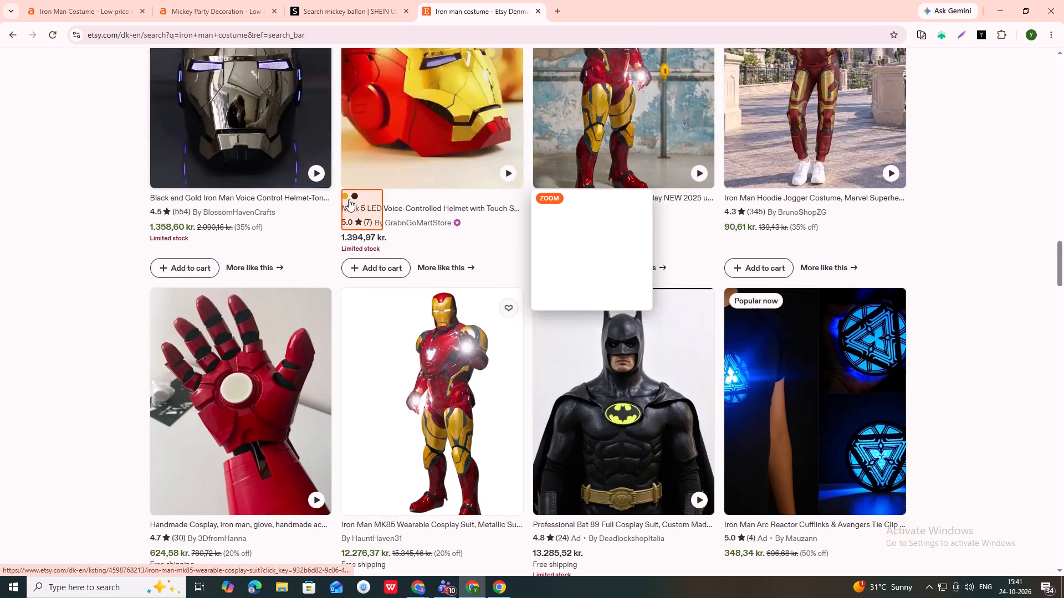
{"action": "scroll", "coordinate": [349, 199], "scroll_direction": "up", "scroll_amount": 20}
{"action": "scroll", "coordinate": [349, 199], "scroll_direction": "up", "scroll_amount": 20}
{"action": "scroll", "coordinate": [349, 199], "scroll_direction": "up", "scroll_amount": 7}
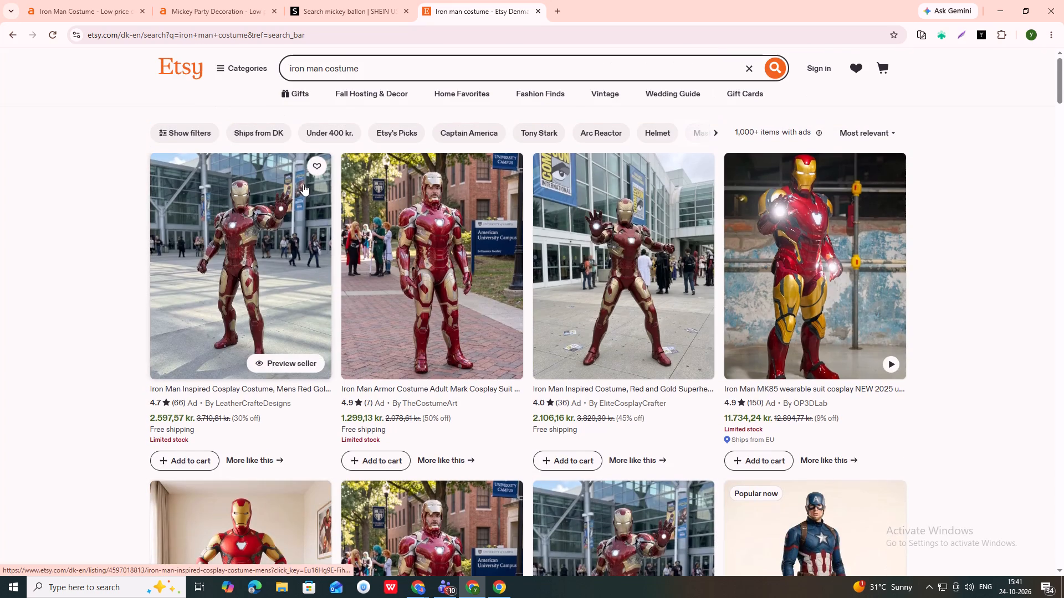
{"action": "left_click", "coordinate": [371, 65]}
{"action": "key", "text": "ctrl+a"}
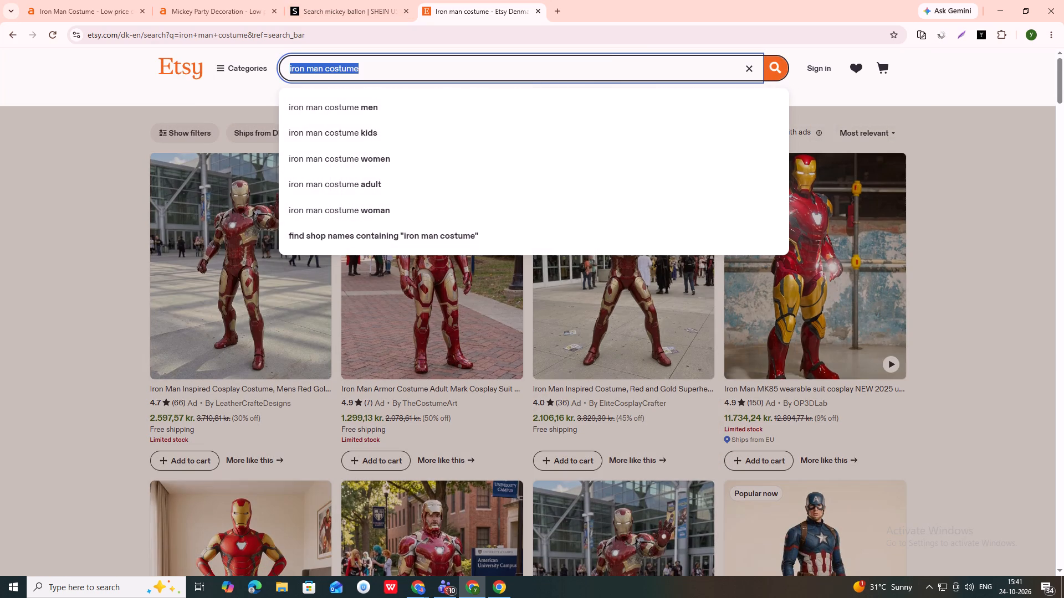
{"action": "type", "text": "mickey ballon"}
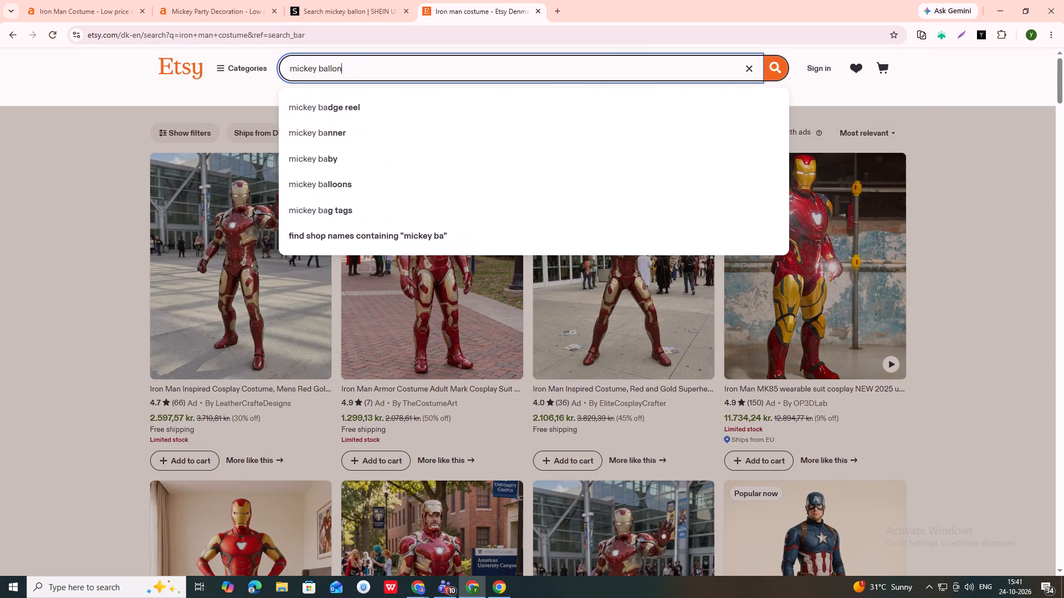
{"action": "key", "text": "Return"}
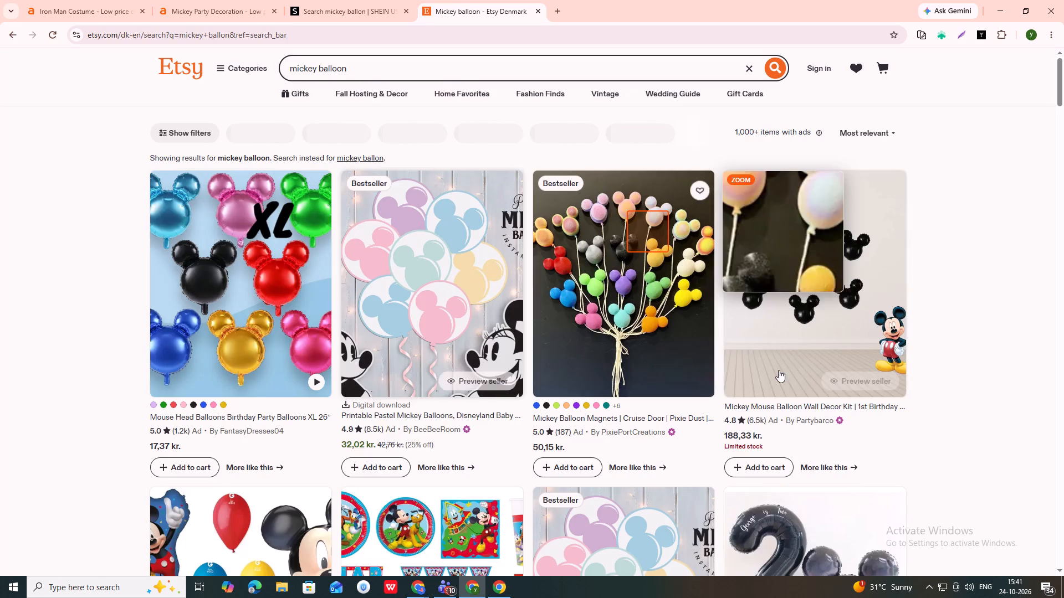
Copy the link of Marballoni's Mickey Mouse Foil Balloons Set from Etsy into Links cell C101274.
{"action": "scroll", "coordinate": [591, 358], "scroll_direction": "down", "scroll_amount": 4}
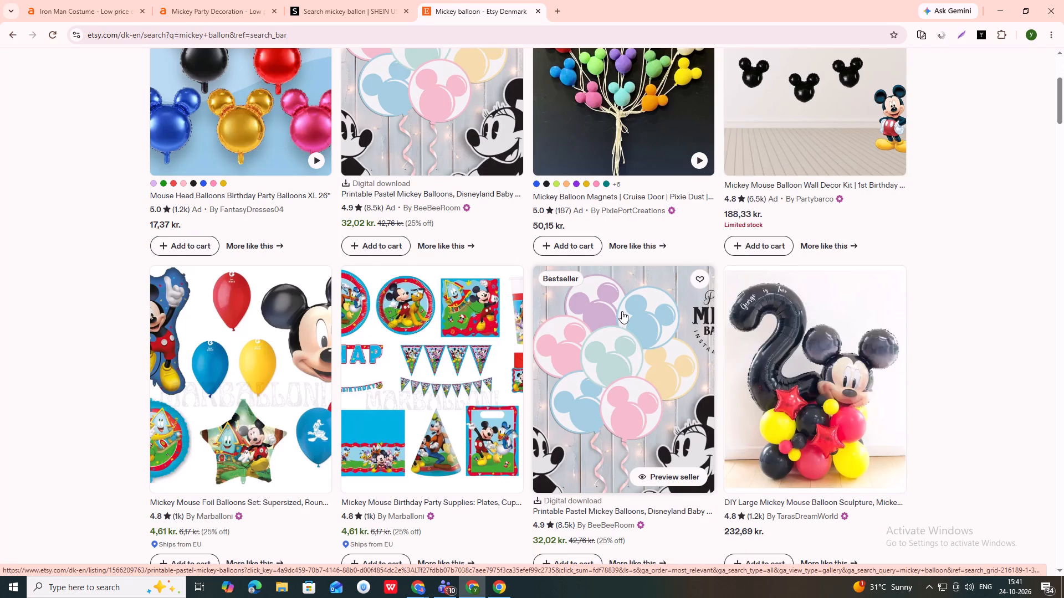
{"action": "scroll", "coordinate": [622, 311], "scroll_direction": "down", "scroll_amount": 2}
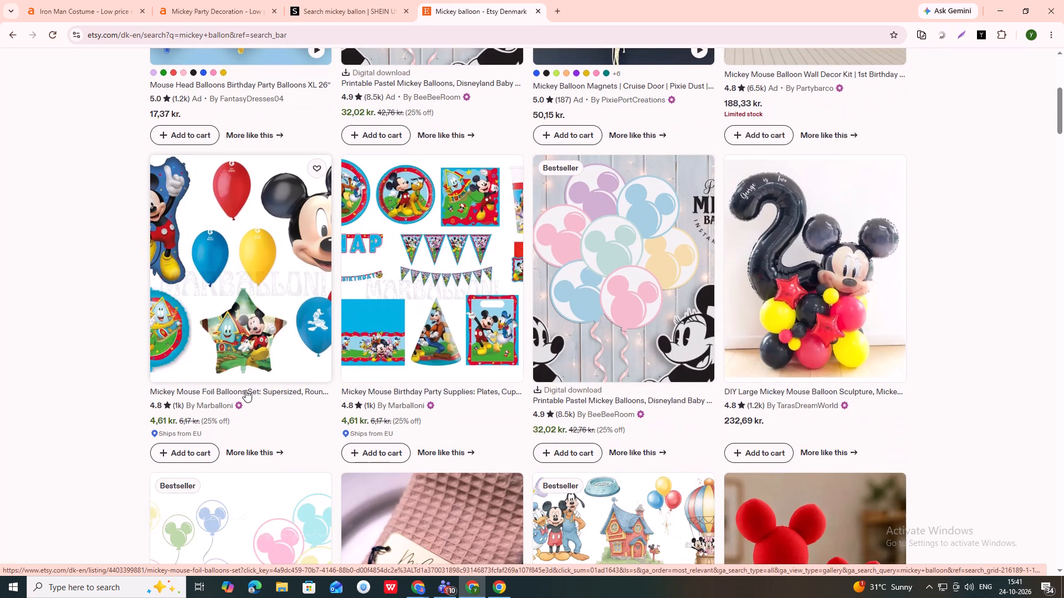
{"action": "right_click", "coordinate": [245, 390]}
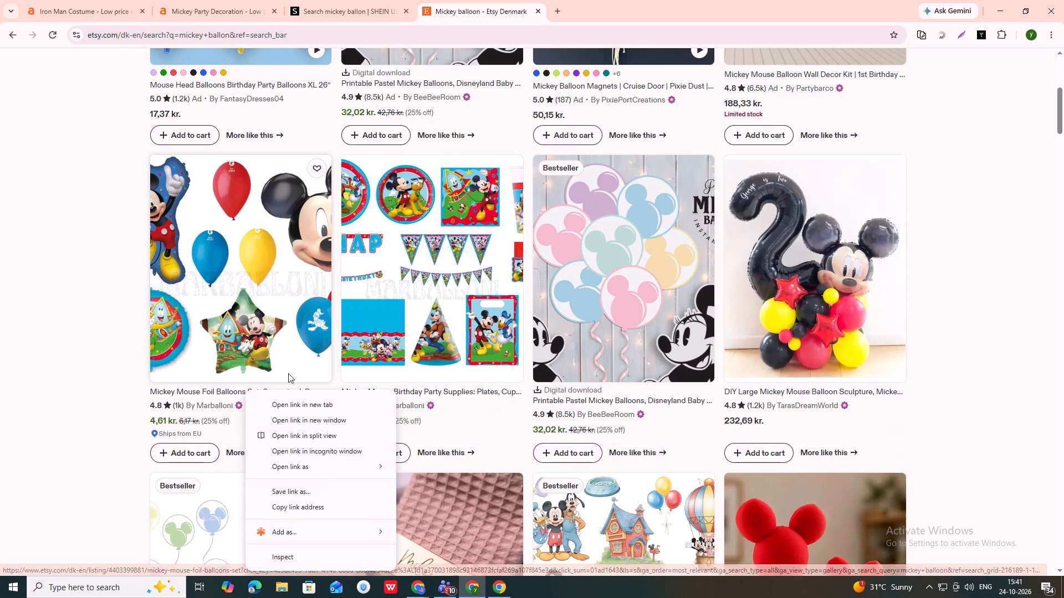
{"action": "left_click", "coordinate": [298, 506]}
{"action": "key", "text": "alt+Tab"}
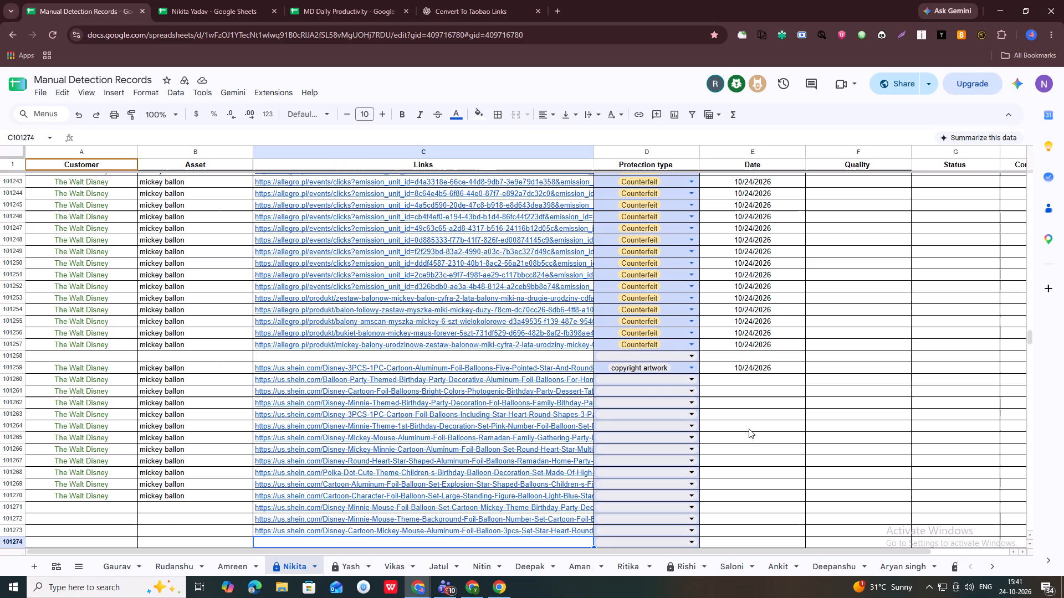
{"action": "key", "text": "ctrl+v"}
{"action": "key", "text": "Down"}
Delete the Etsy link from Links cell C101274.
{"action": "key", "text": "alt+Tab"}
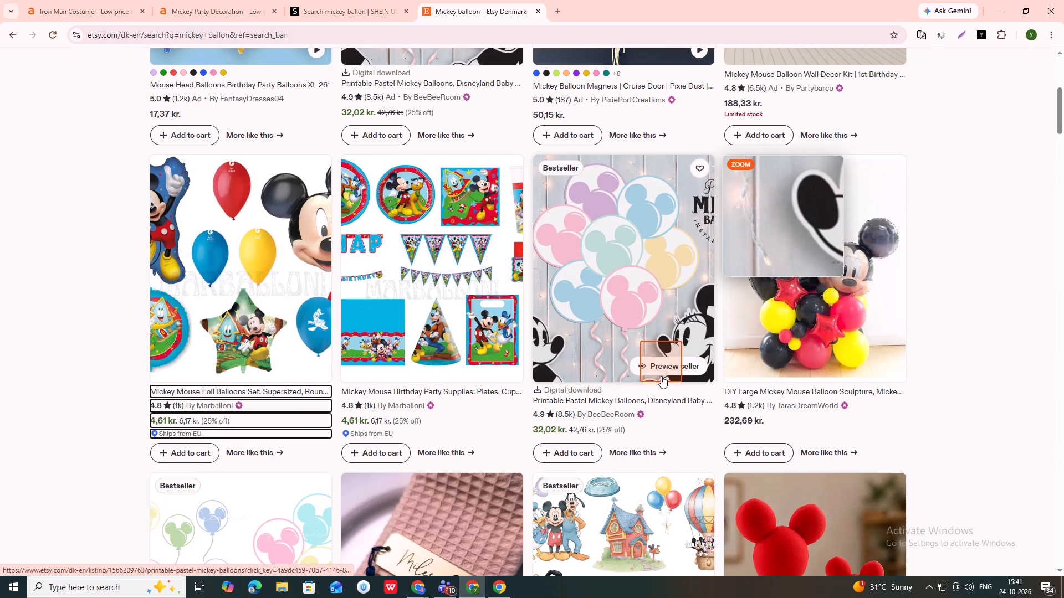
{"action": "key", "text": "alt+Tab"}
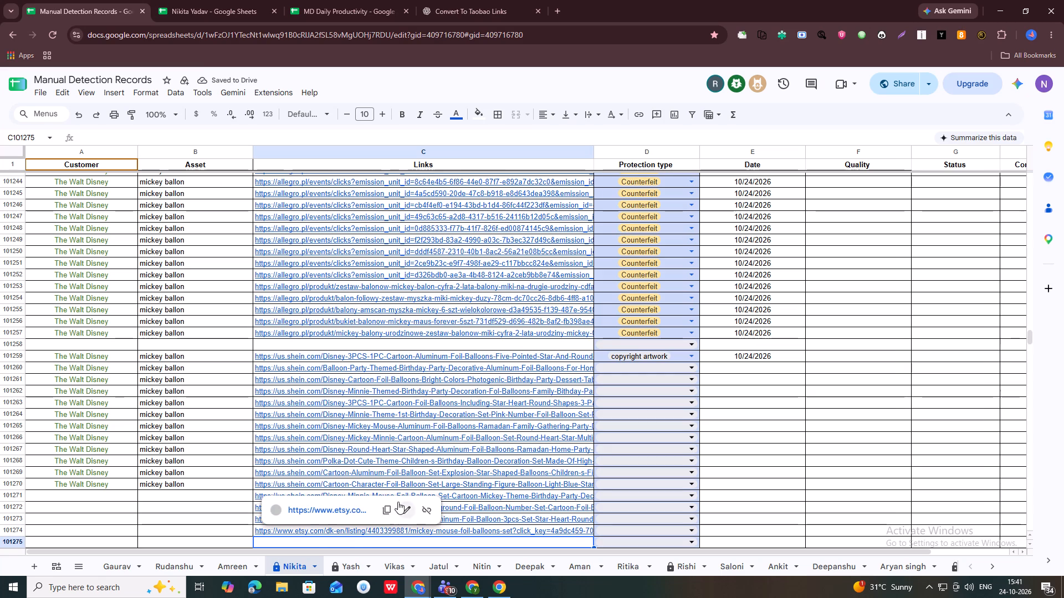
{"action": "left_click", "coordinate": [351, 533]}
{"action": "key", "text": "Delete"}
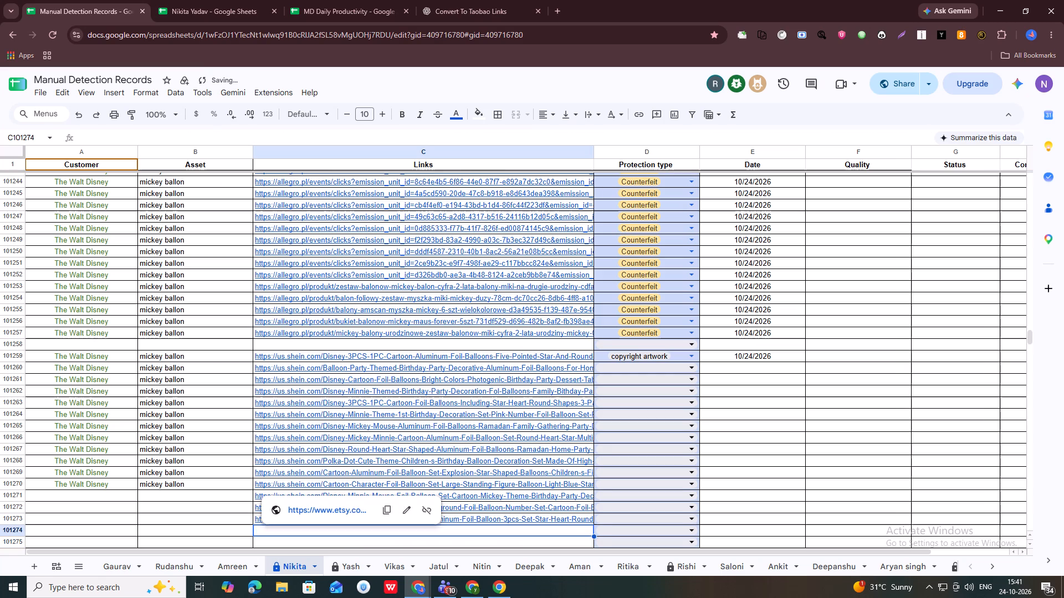
Insert ten blank rows at row 101258, between the Allegro and SHEIN link blocks.
{"action": "key", "text": "ctrl+Up"}
{"action": "key", "text": "ctrl+Up"}
{"action": "key", "text": "ctrl+Up"}
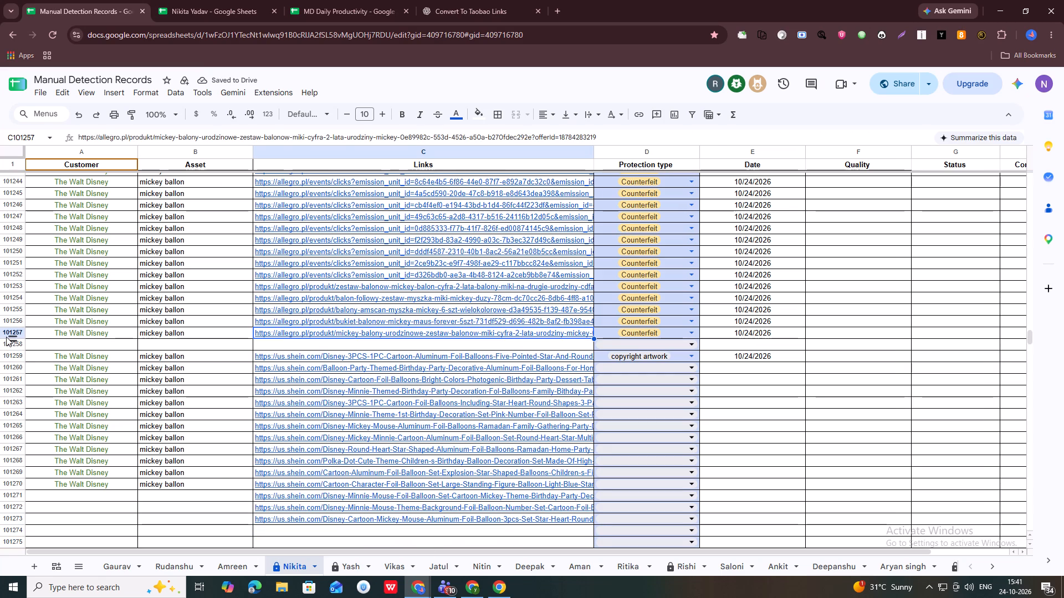
{"action": "left_click", "coordinate": [7, 341]}
{"action": "key", "text": "ctrl+alt+equal"}
{"action": "key", "text": "ctrl+alt+equal"}
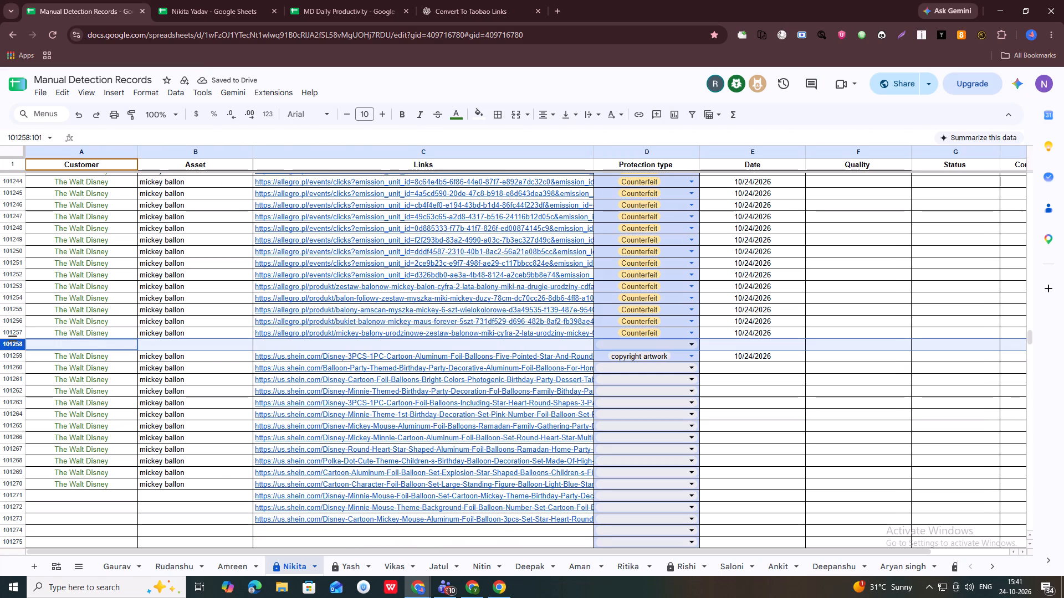
{"action": "key", "text": "ctrl+alt+equal"}
{"action": "key", "text": "ctrl+alt+equal"}
{"action": "key", "text": "ctrl+alt+equal"}
{"action": "key", "text": "ctrl+alt+equal"}
{"action": "key", "text": "ctrl+alt+equal"}
{"action": "key", "text": "ctrl+alt+equal"}
{"action": "key", "text": "ctrl+alt+equal"}
{"action": "key", "text": "ctrl+alt+equal"}
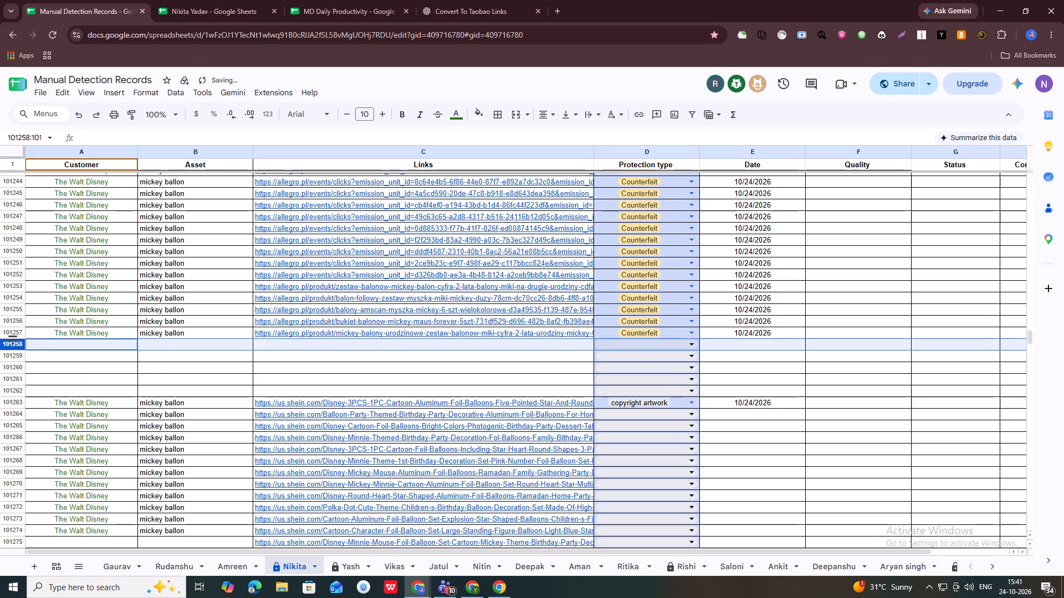
Paste Marballoni's Etsy Mickey Mouse Foil Balloons Set link into C101258 and fill down Counterfeit and the date 10/24/2026 from the row above.
{"action": "key", "text": "Right"}
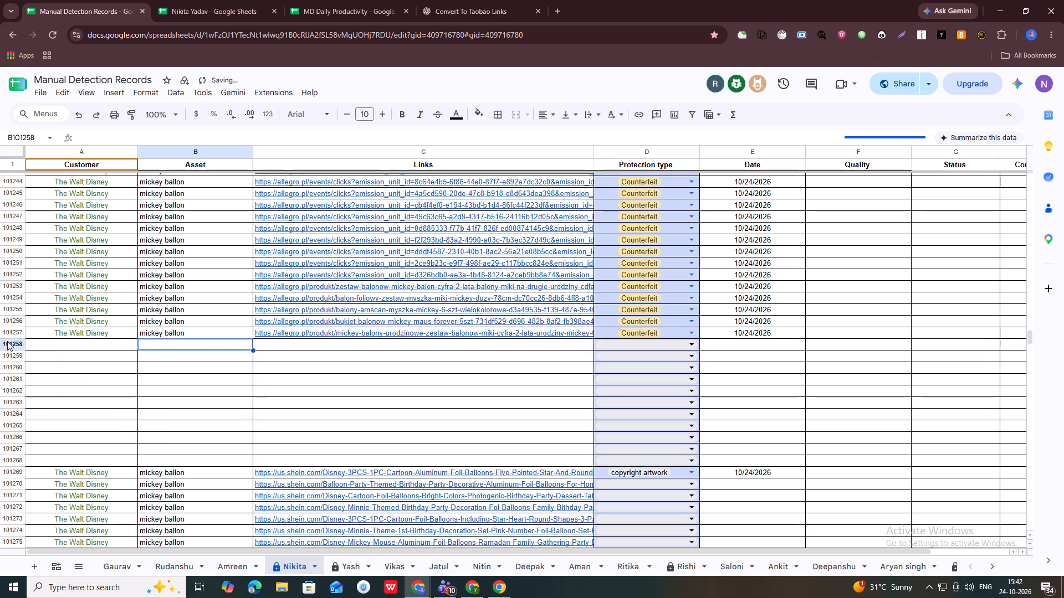
{"action": "key", "text": "Right"}
{"action": "key", "text": "ctrl+v"}
{"action": "key", "text": "Right"}
{"action": "key", "text": "shift+Right"}
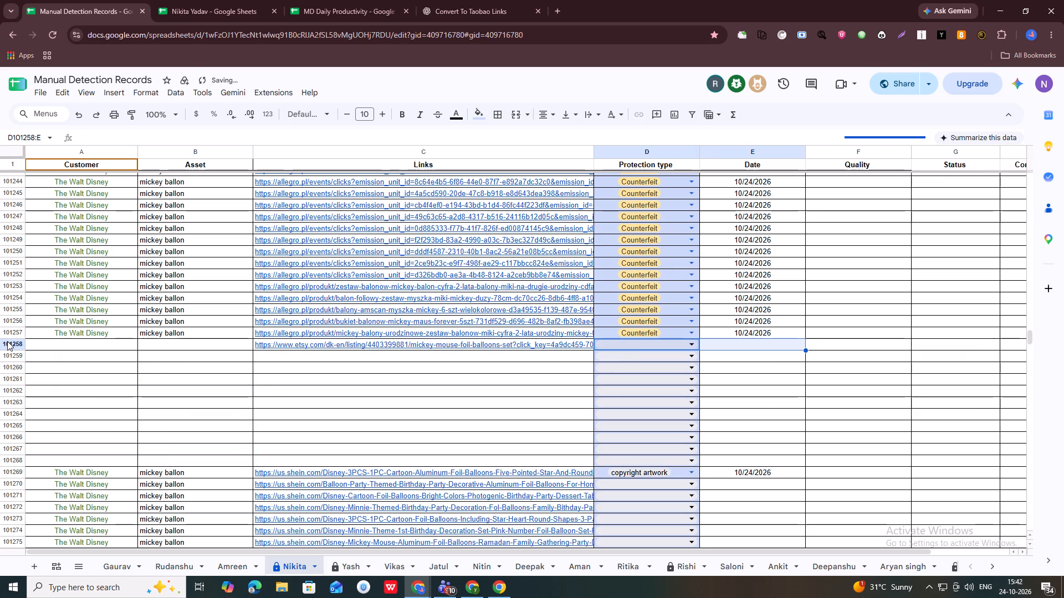
{"action": "key", "text": "ctrl+d"}
{"action": "key", "text": "Down"}
{"action": "key", "text": "Left"}
Copy the link of Pixelya2025's Mickey Balloon Head Clipart Png from Etsy into Links cell C101259.
{"action": "key", "text": "alt+Tab"}
{"action": "key", "text": "Down"}
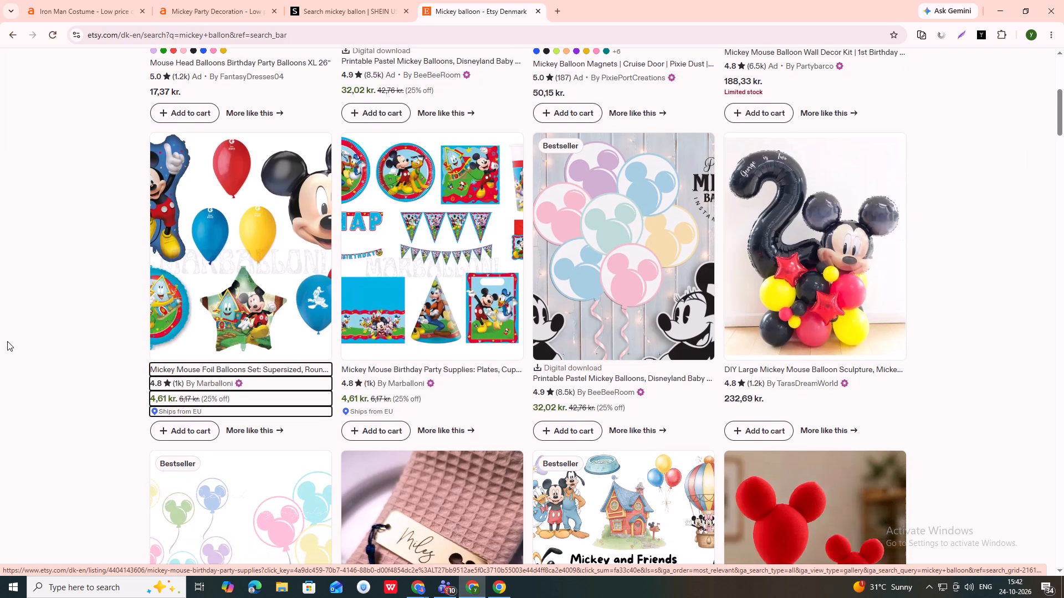
{"action": "scroll", "coordinate": [112, 346], "scroll_direction": "down", "scroll_amount": 6}
{"action": "scroll", "coordinate": [653, 324], "scroll_direction": "down", "scroll_amount": 6}
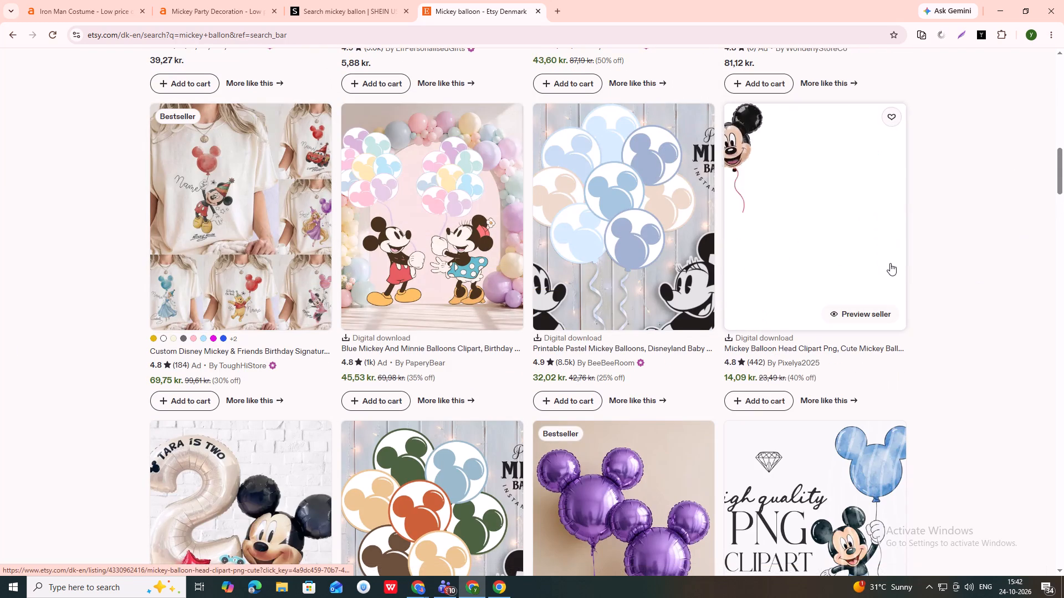
{"action": "right_click", "coordinate": [814, 348]}
{"action": "left_click", "coordinate": [842, 463]}
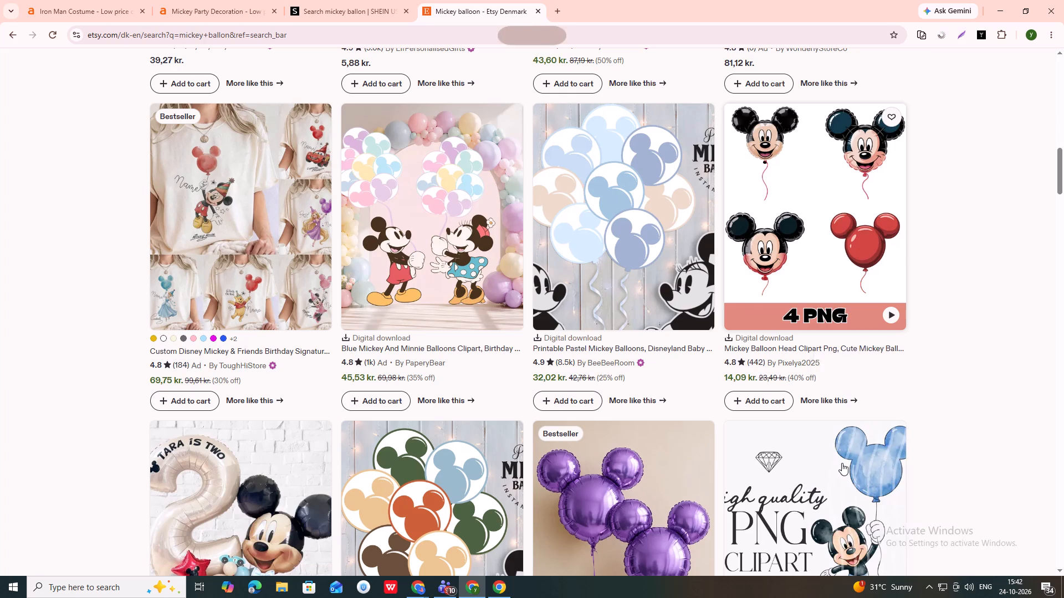
{"action": "key", "text": "alt+Tab"}
{"action": "key", "text": "ctrl+v"}
{"action": "key", "text": "Down"}
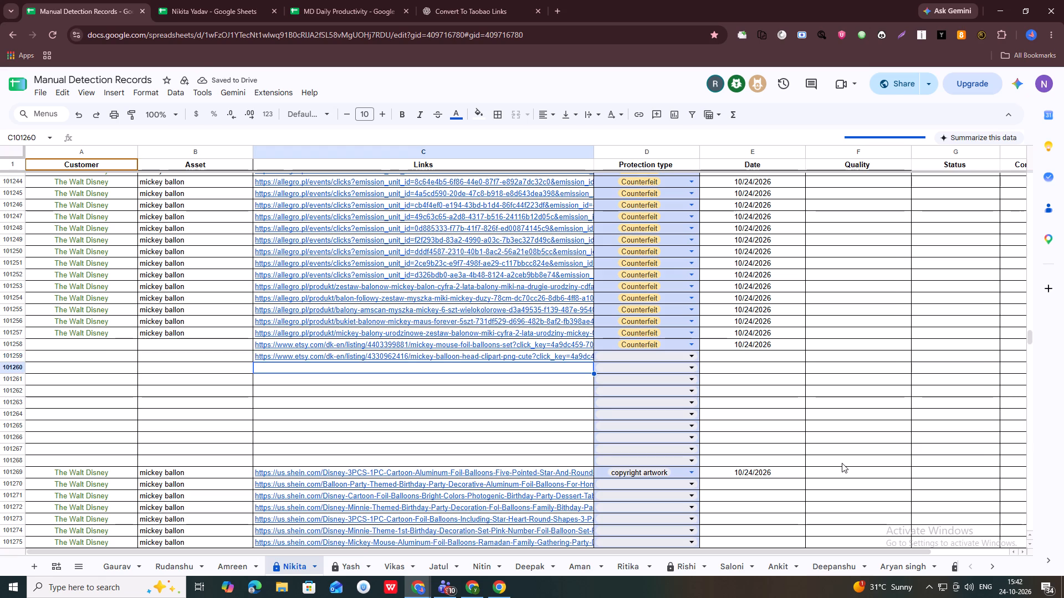
Copy the link of TarasDreamWorld's DIY Large Blue Mickey Mouse Balloon Sculpture from Etsy into Links cell C101260.
{"action": "key", "text": "alt+Tab"}
{"action": "key", "text": "Down"}
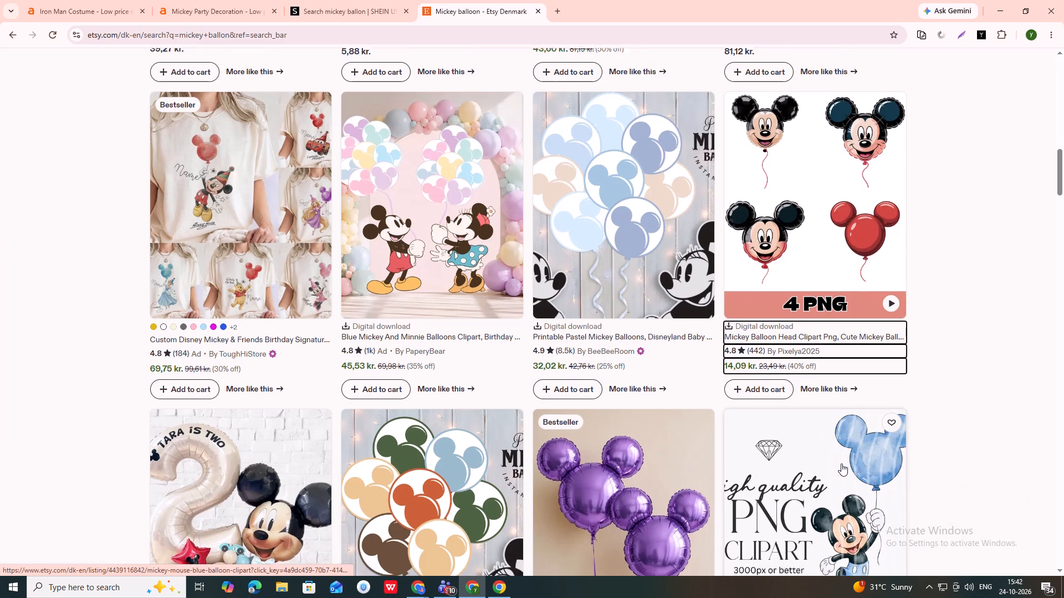
{"action": "scroll", "coordinate": [841, 463], "scroll_direction": "down", "scroll_amount": 4}
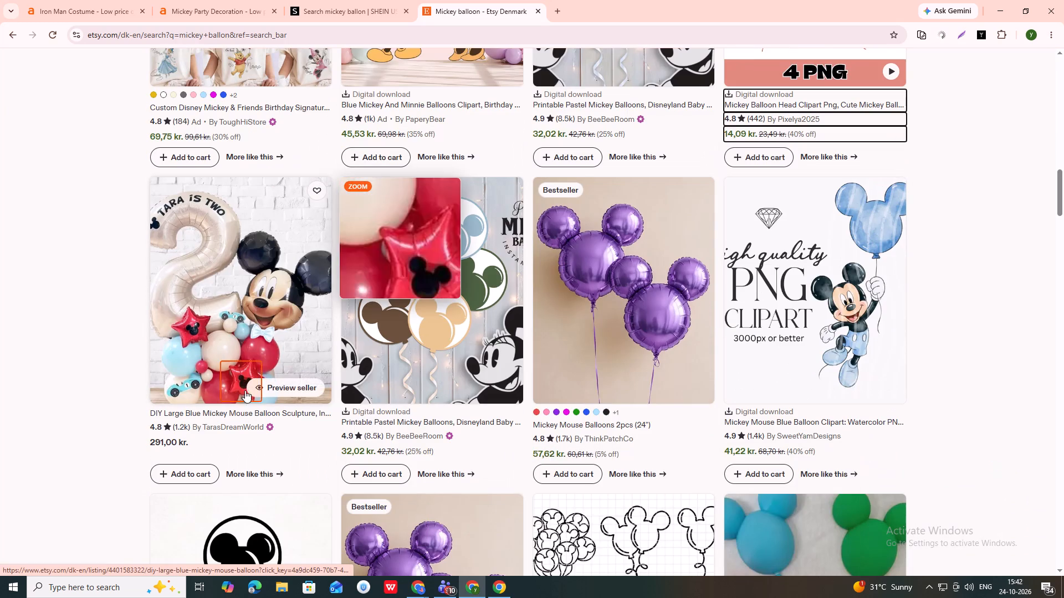
{"action": "right_click", "coordinate": [237, 411]}
{"action": "left_click", "coordinate": [277, 349]}
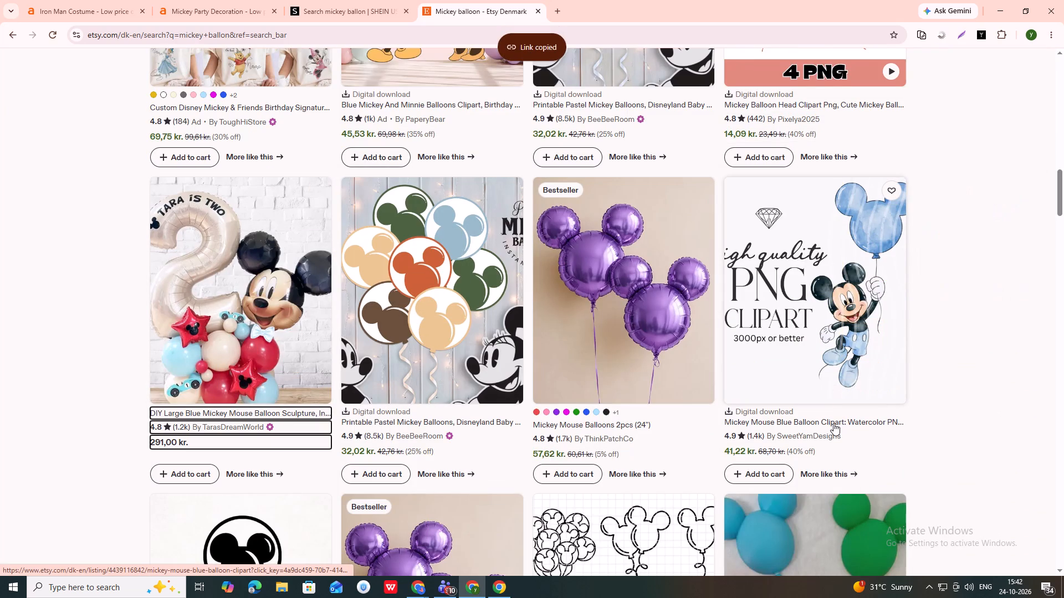
{"action": "key", "text": "alt+Tab"}
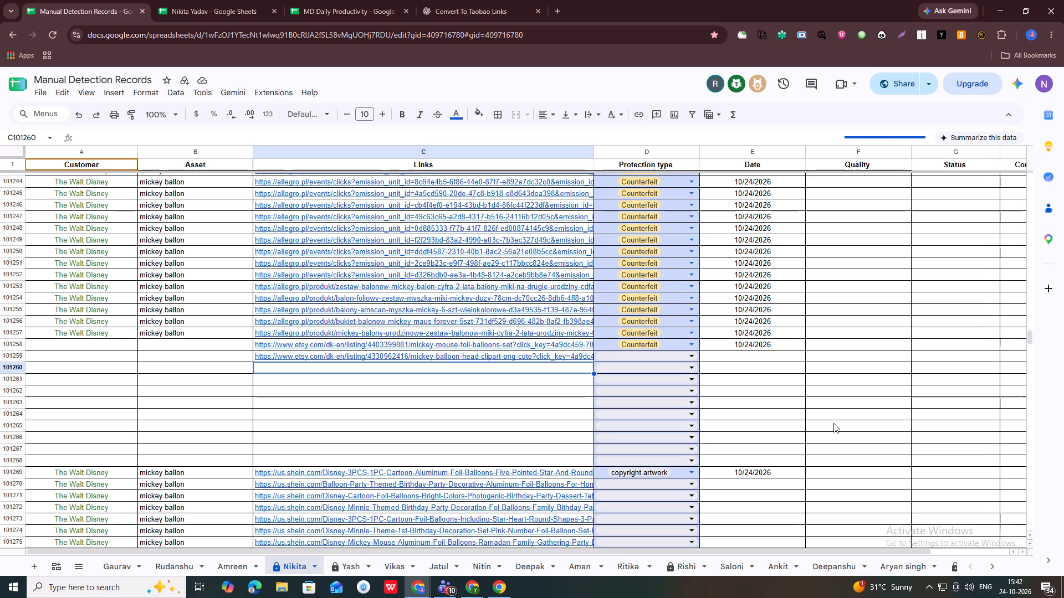
{"action": "key", "text": "ctrl+v"}
{"action": "key", "text": "Down"}
Copy the link of SweetYamDesigns' Mickey Mouse Blue Balloon Clipart from Etsy into Links cell C101261.
{"action": "key", "text": "alt+Tab"}
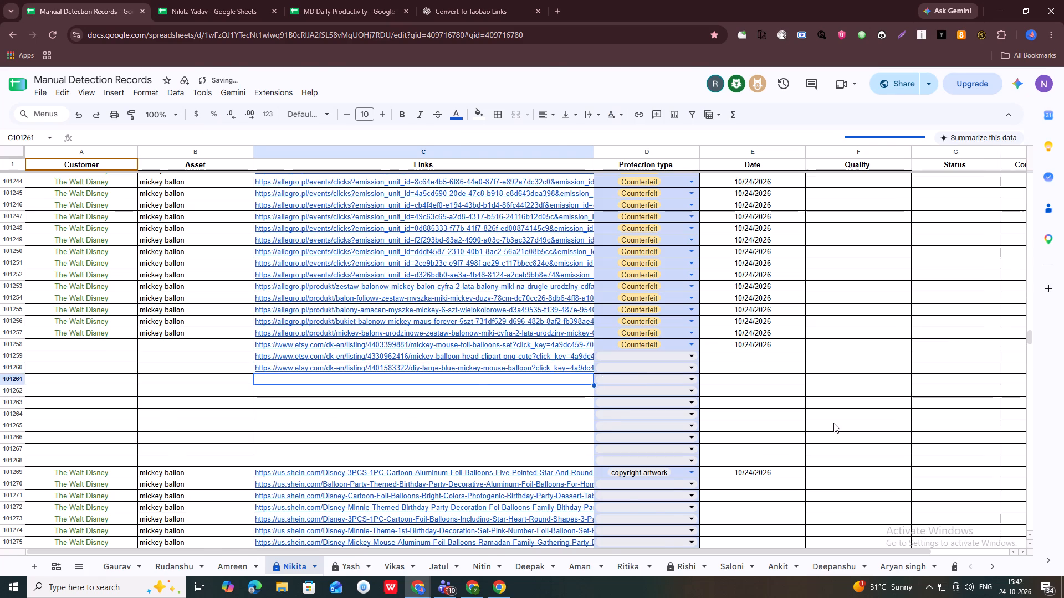
{"action": "right_click", "coordinate": [828, 422]}
{"action": "left_click", "coordinate": [872, 360]}
{"action": "key", "text": "alt+Tab"}
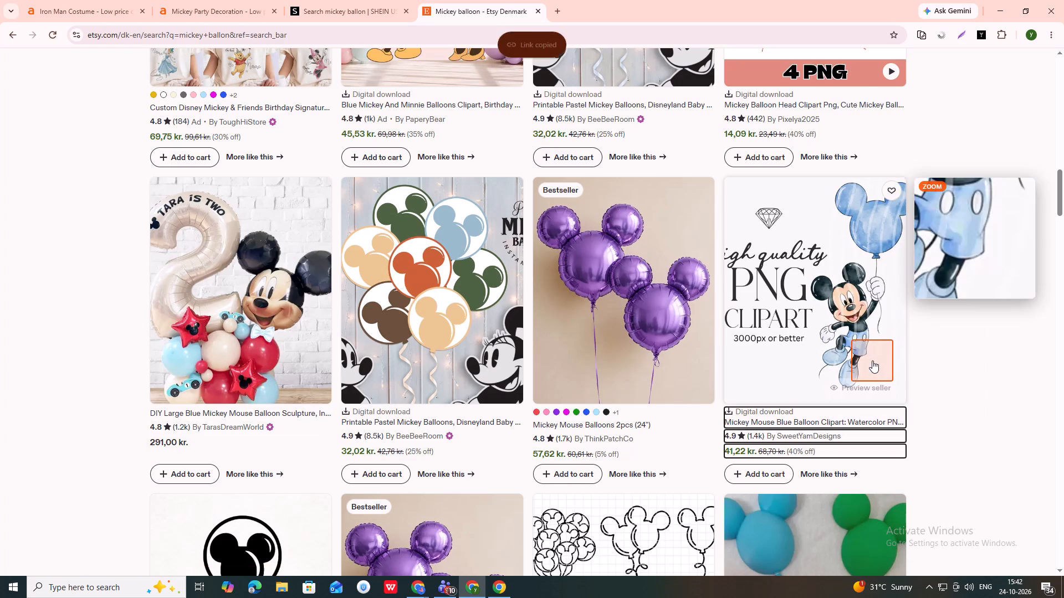
{"action": "key", "text": "ctrl+v"}
{"action": "key", "text": "Down"}
Copy the link of FancyPartyStoreLtd's Mickey & Minnie Mouse Birthday Balloon Kit from Etsy into Links cell C101262.
{"action": "key", "text": "alt+Tab"}
{"action": "key", "text": "Down"}
{"action": "scroll", "coordinate": [872, 360], "scroll_direction": "down", "scroll_amount": 4}
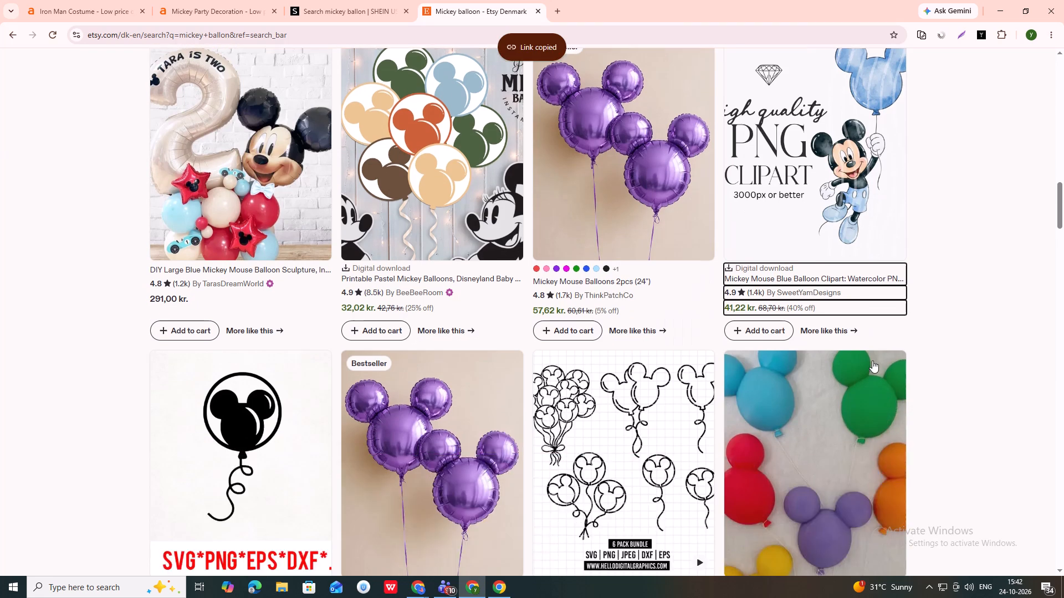
{"action": "scroll", "coordinate": [773, 409], "scroll_direction": "down", "scroll_amount": 7}
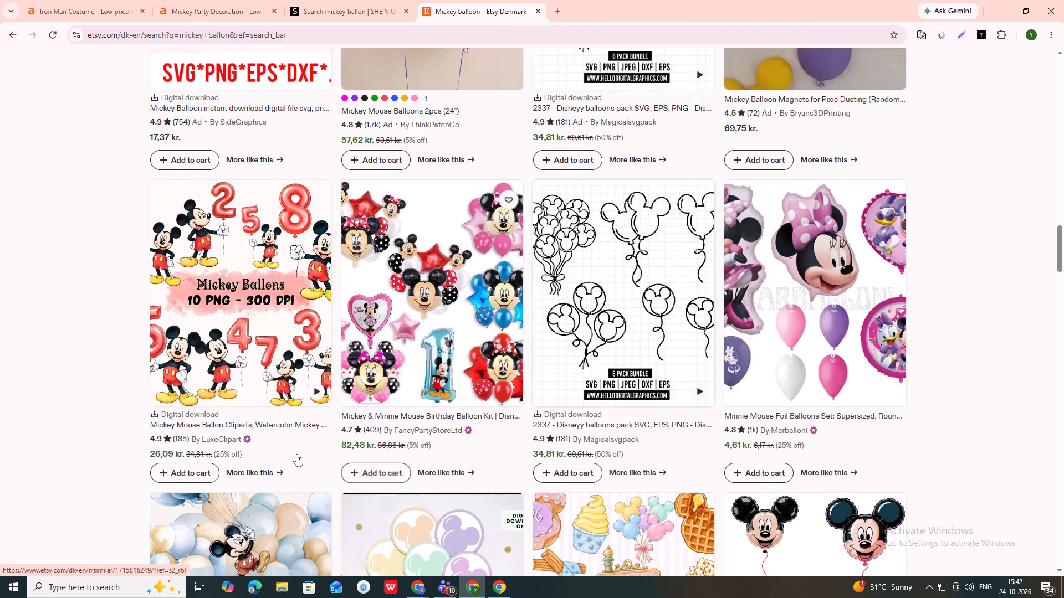
{"action": "right_click", "coordinate": [428, 415]}
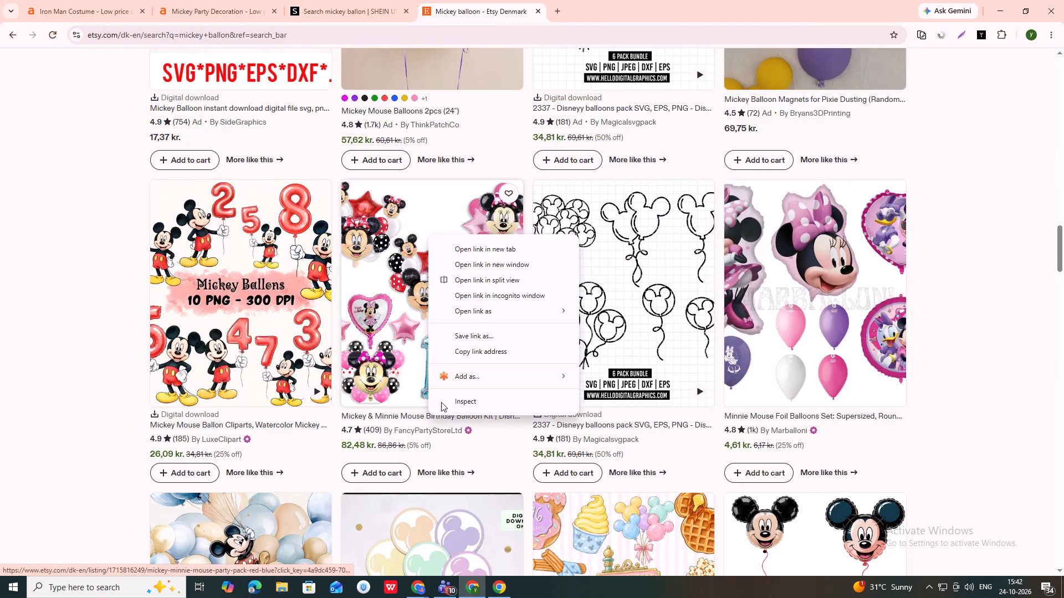
{"action": "left_click", "coordinate": [467, 348]}
{"action": "key", "text": "alt+Tab"}
{"action": "key", "text": "ctrl+v"}
{"action": "key", "text": "Down"}
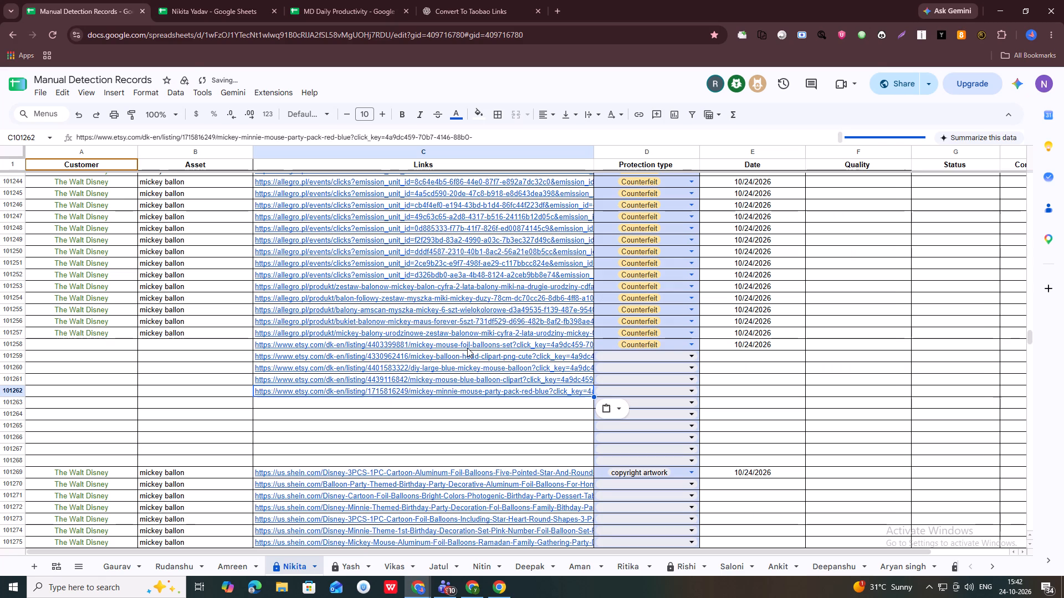
Copy the link of Marballoni's Minnie Mouse Foil Balloons Set from Etsy into Links cell C101263.
{"action": "key", "text": "alt+Tab"}
{"action": "right_click", "coordinate": [815, 419]}
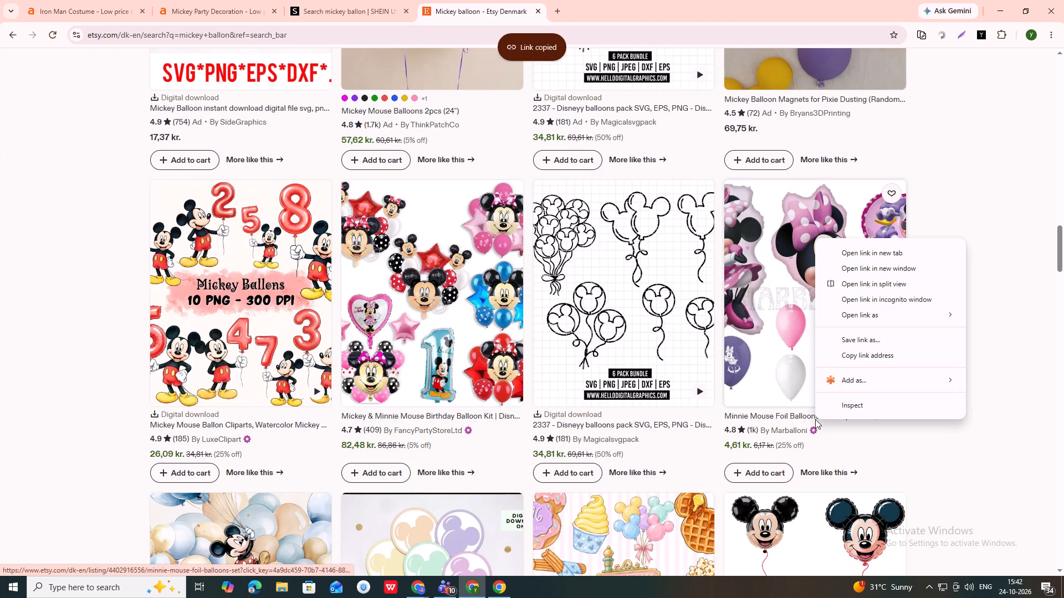
{"action": "left_click", "coordinate": [866, 357]}
{"action": "key", "text": "alt+Tab"}
{"action": "key", "text": "Down"}
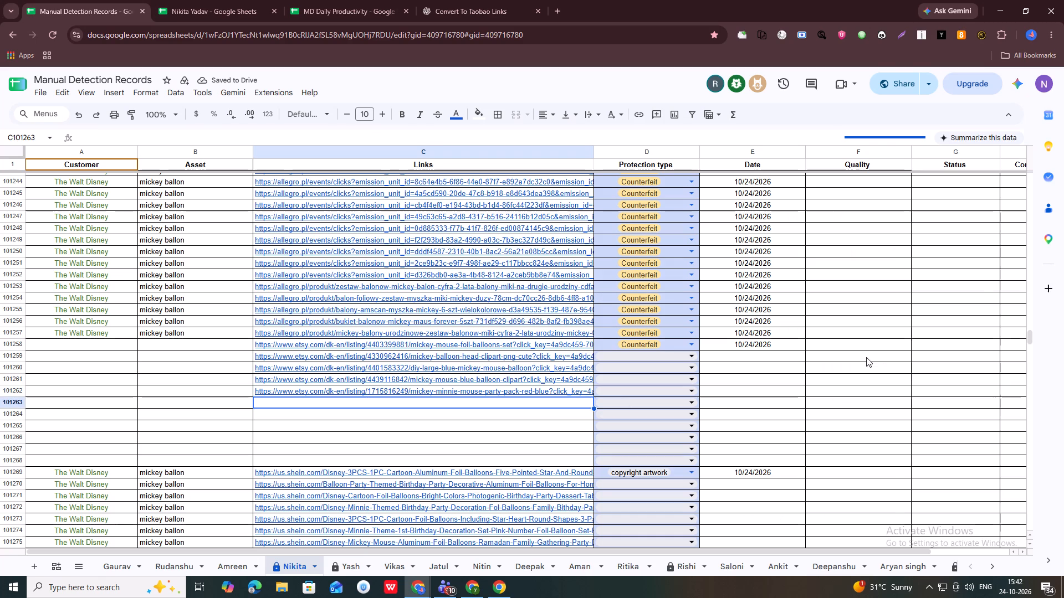
{"action": "key", "text": "ctrl+v"}
{"action": "key", "text": "Down"}
{"action": "key", "text": "Down"}
Copy the link of SweetYamDesigns' 24-image Mickey Mouse Blue Balloons Clipart from Etsy into Links cell C101264.
{"action": "key", "text": "alt+Tab"}
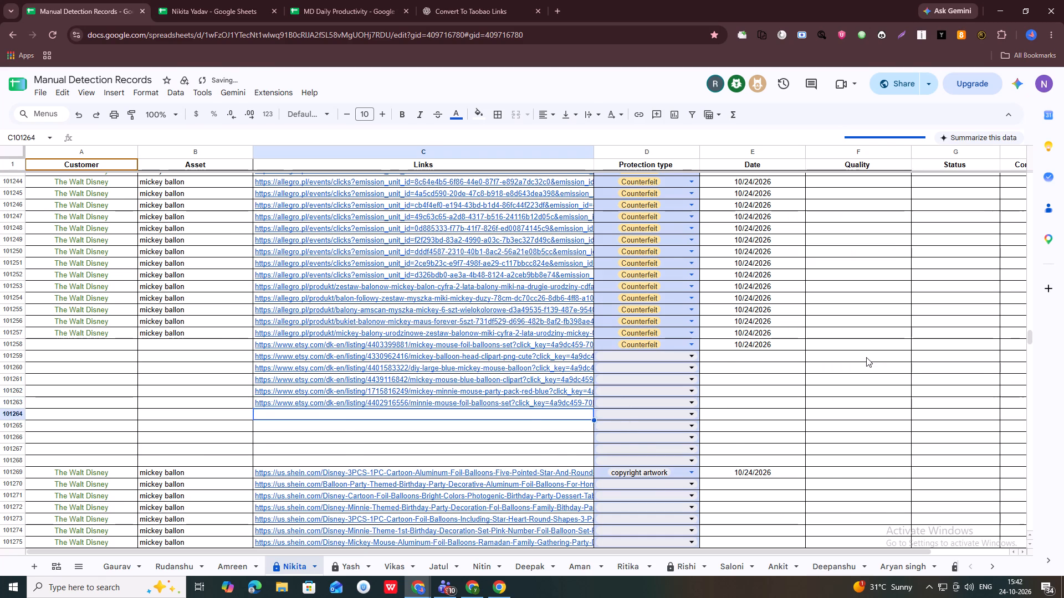
{"action": "key", "text": "Down"}
{"action": "scroll", "coordinate": [861, 329], "scroll_direction": "down", "scroll_amount": 5}
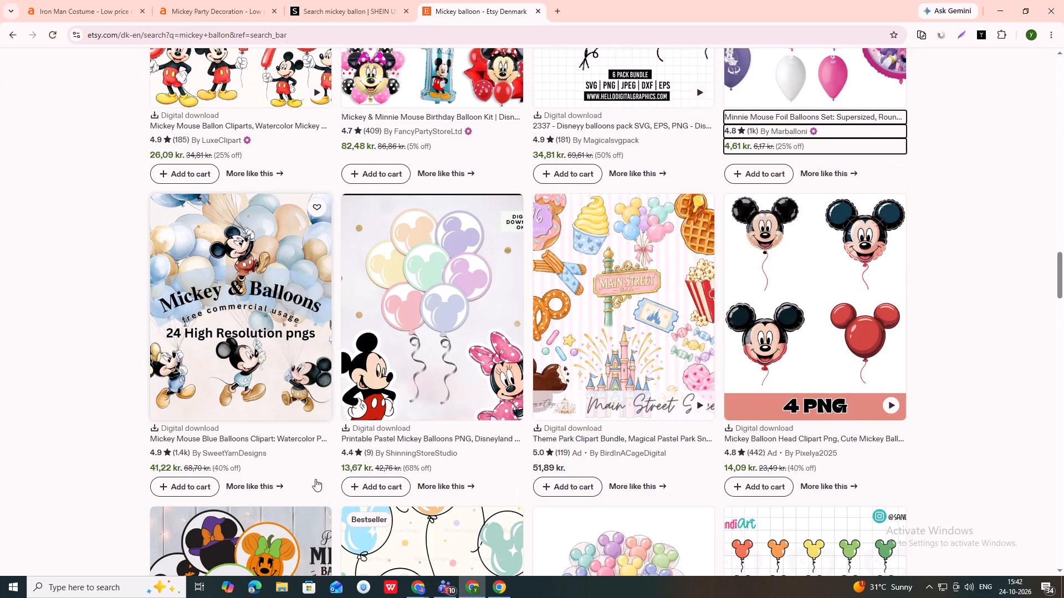
{"action": "right_click", "coordinate": [232, 437]}
{"action": "left_click", "coordinate": [279, 372]}
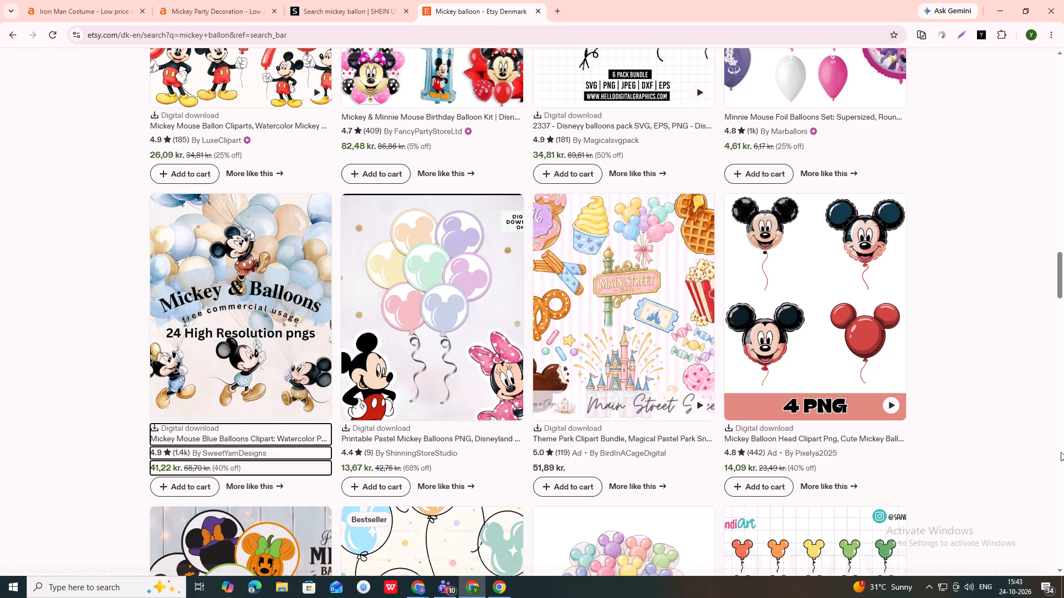
{"action": "key", "text": "alt+Tab"}
{"action": "key", "text": "ctrl+v"}
{"action": "key", "text": "Down"}
Copy the link of Pixelya2025's advertised Mickey Balloon Head Clipart Png from Etsy into Links cell C101265.
{"action": "key", "text": "alt+Tab"}
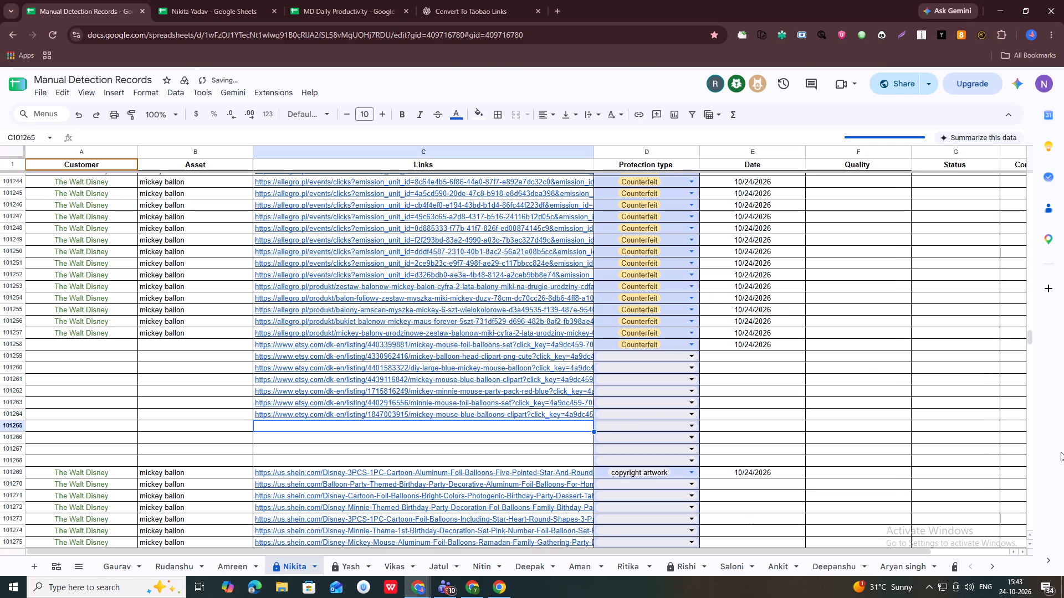
{"action": "key", "text": "Right"}
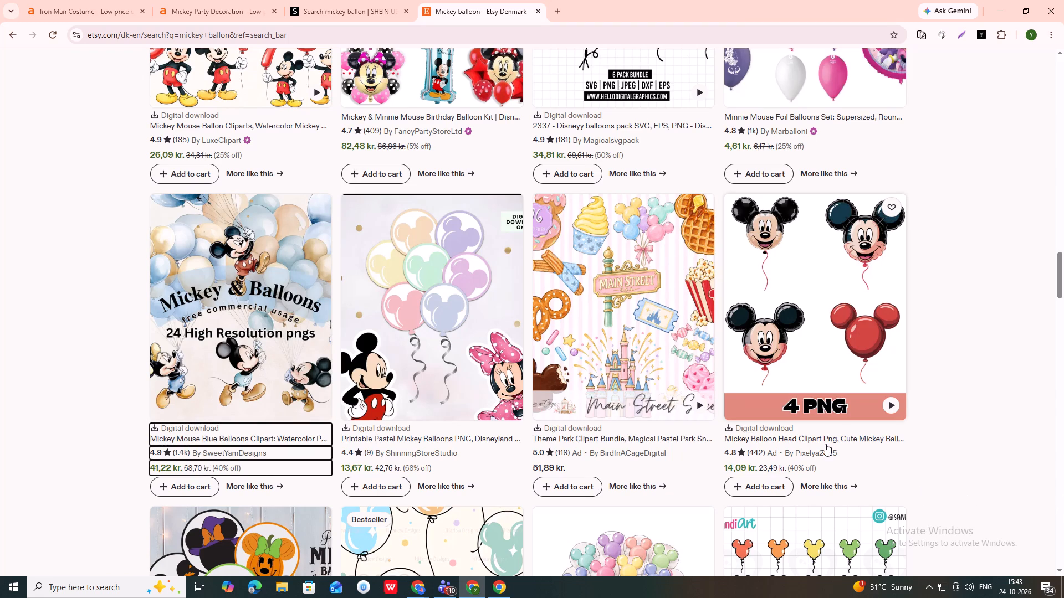
{"action": "right_click", "coordinate": [824, 441]}
{"action": "left_click", "coordinate": [873, 374]}
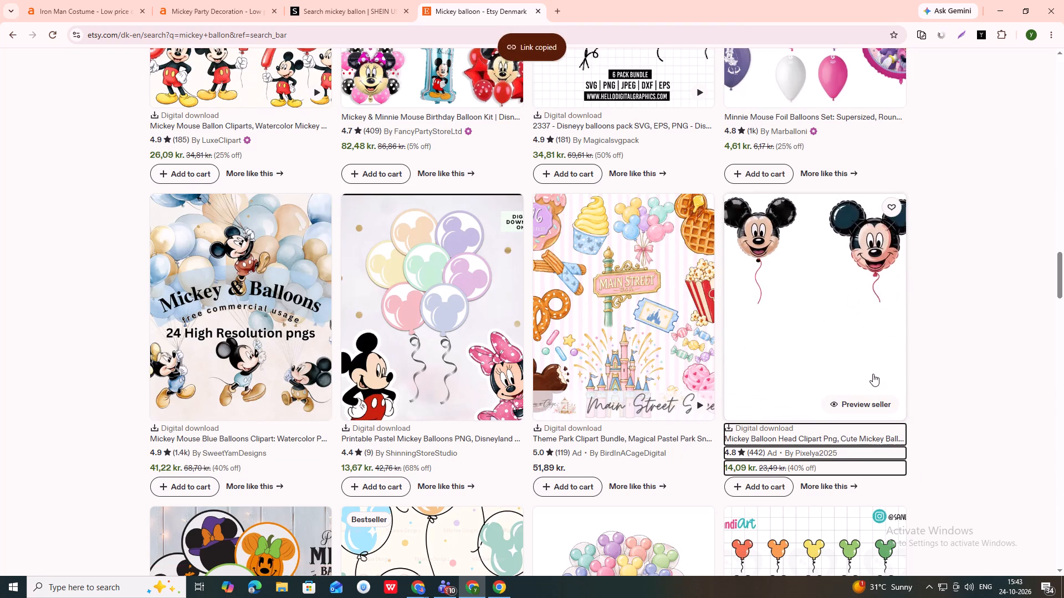
{"action": "key", "text": "alt+Tab"}
{"action": "key", "text": "ctrl+v"}
{"action": "key", "text": "Down"}
Copy the link of LittleMeadowMarkets' Giant Minnie Mouse & Mickey Mouse Disney balloons from Etsy into Links cell C101266.
{"action": "key", "text": "alt+Tab"}
{"action": "key", "text": "Down"}
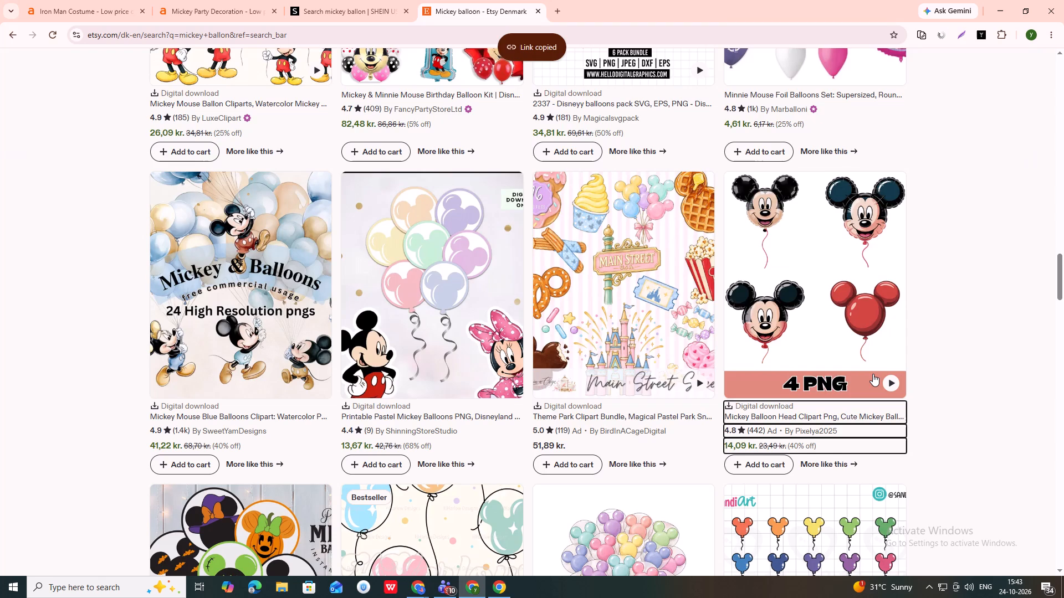
{"action": "scroll", "coordinate": [873, 374], "scroll_direction": "down", "scroll_amount": 6}
{"action": "scroll", "coordinate": [756, 375], "scroll_direction": "down", "scroll_amount": 5}
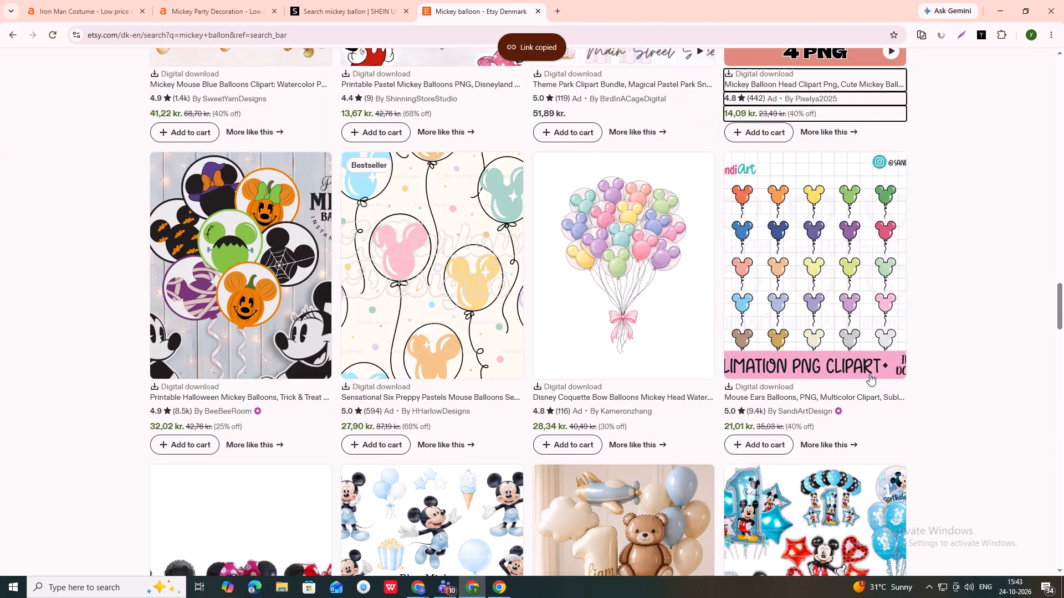
{"action": "right_click", "coordinate": [279, 423]}
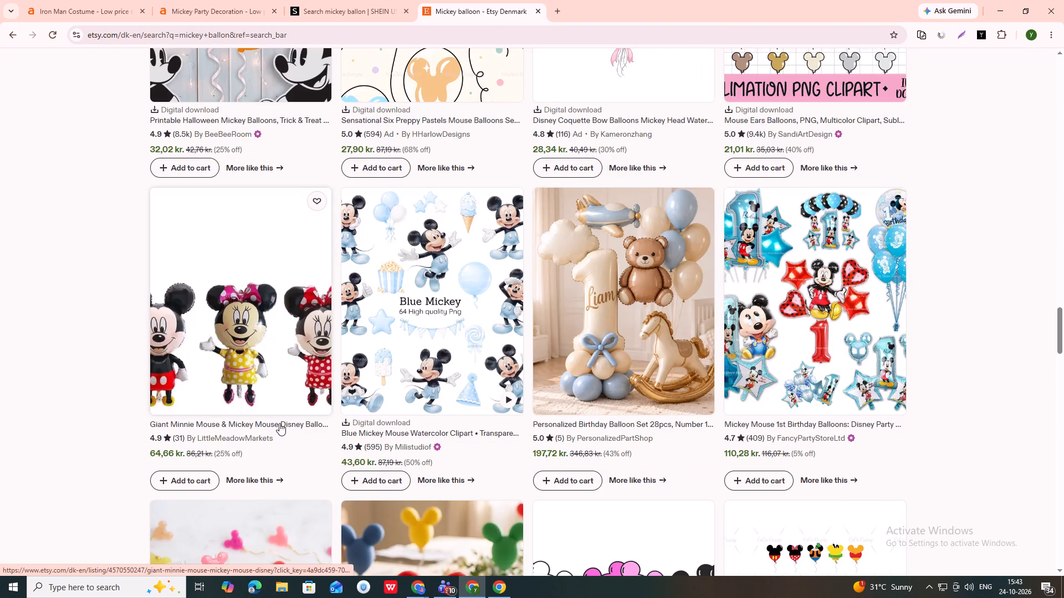
{"action": "left_click", "coordinate": [308, 361]}
{"action": "key", "text": "alt+Tab"}
{"action": "key", "text": "ctrl+v"}
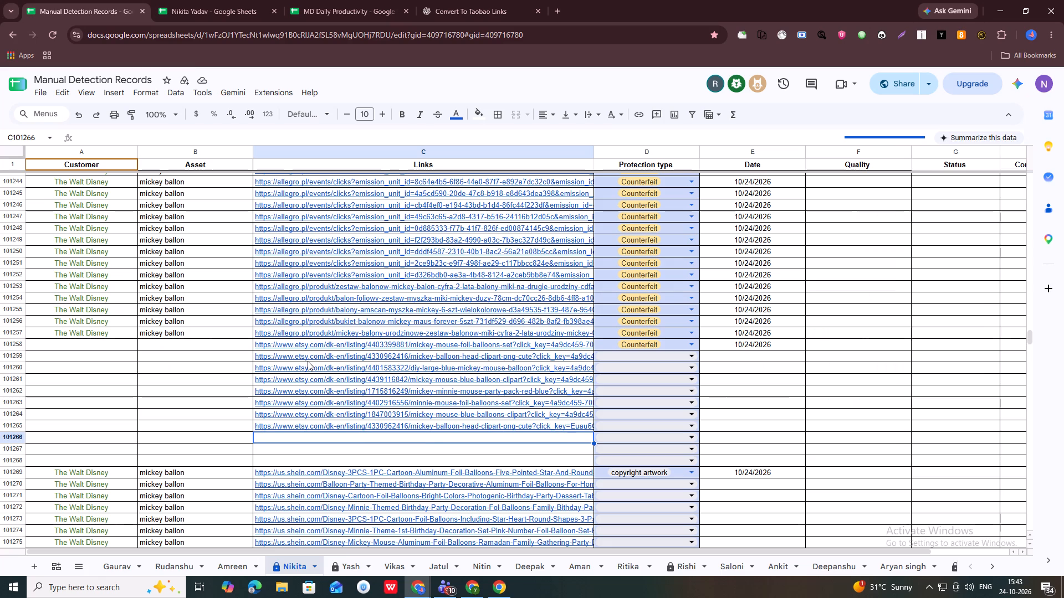
{"action": "key", "text": "Down"}
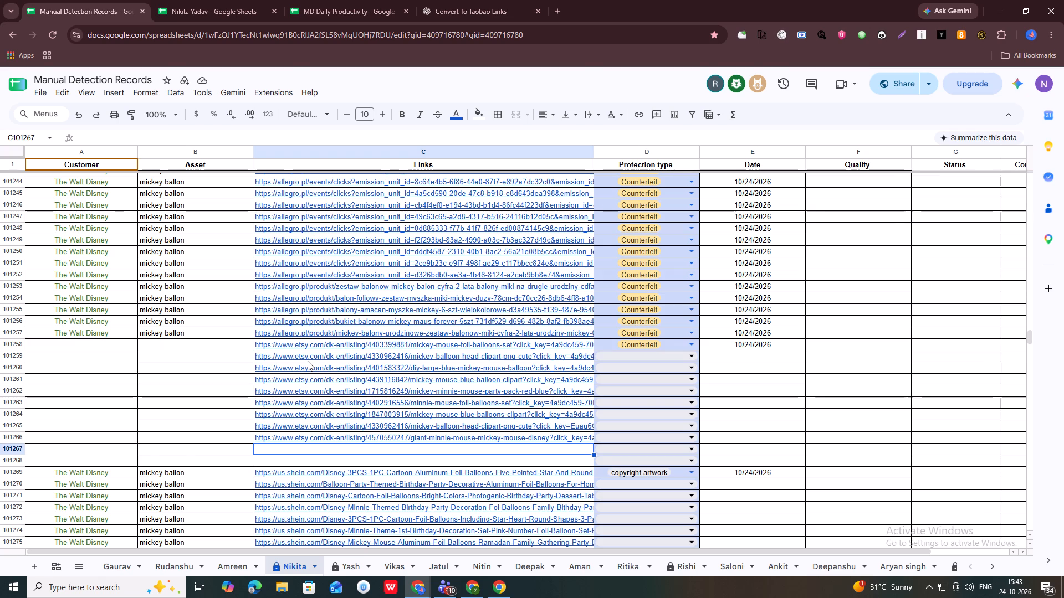
Examine the remaining Etsy search results for further Mickey balloon listings to record, and switch to the SHEIN results.
{"action": "key", "text": "alt+Tab"}
{"action": "key", "text": "Right"}
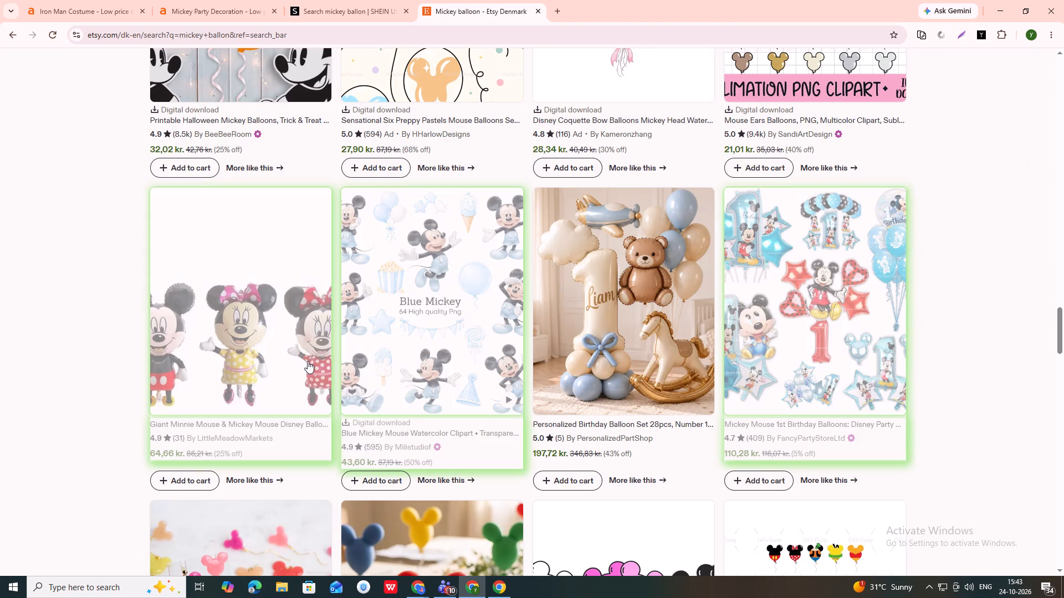
{"action": "scroll", "coordinate": [607, 393], "scroll_direction": "up", "scroll_amount": 7}
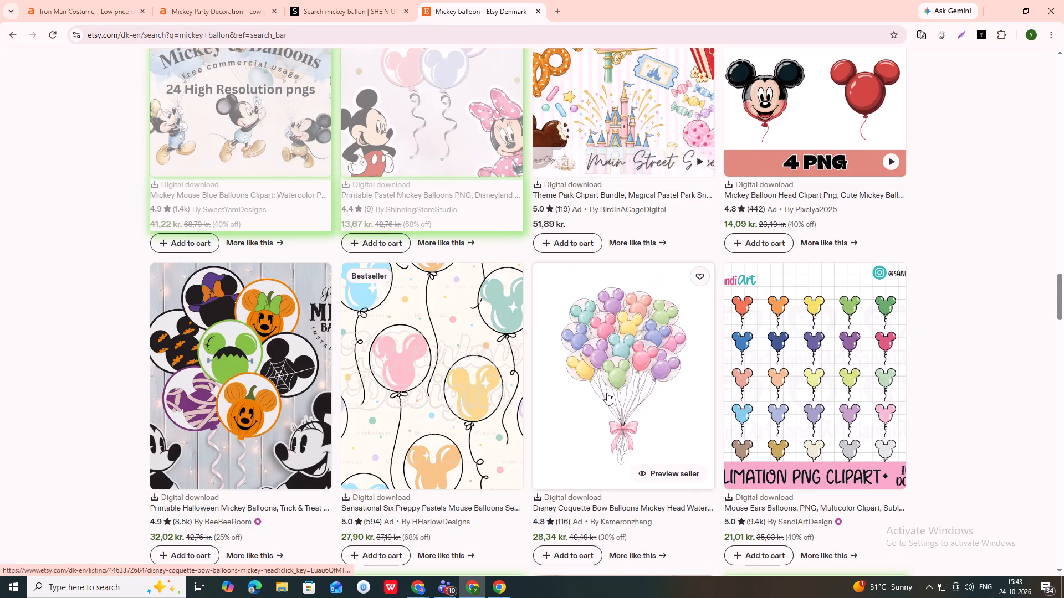
{"action": "scroll", "coordinate": [607, 393], "scroll_direction": "up", "scroll_amount": 4}
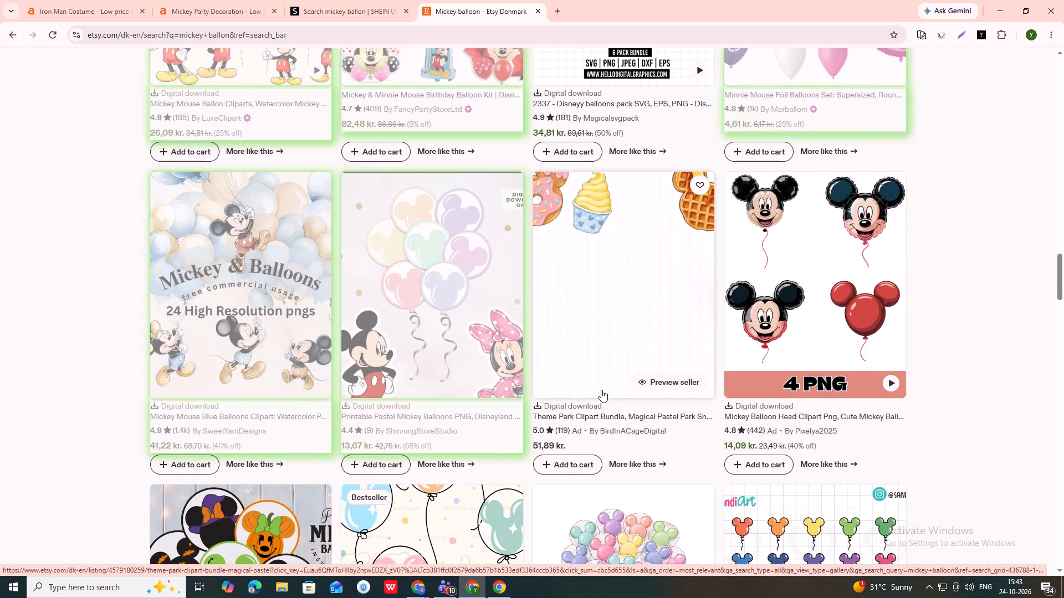
{"action": "scroll", "coordinate": [601, 390], "scroll_direction": "up", "scroll_amount": 5}
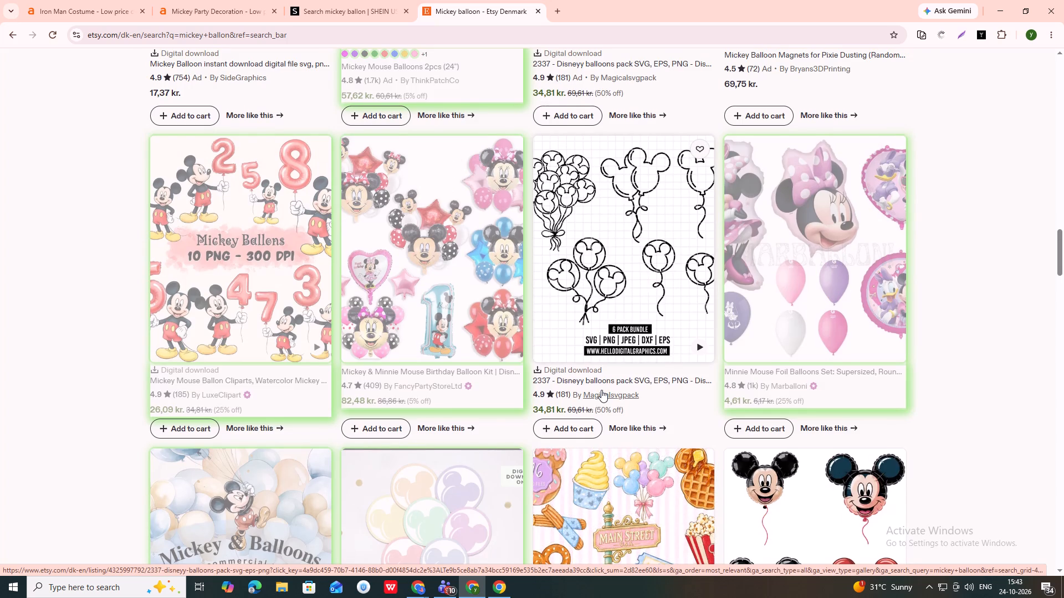
{"action": "scroll", "coordinate": [601, 390], "scroll_direction": "down", "scroll_amount": 15}
{"action": "scroll", "coordinate": [603, 380], "scroll_direction": "down", "scroll_amount": 15}
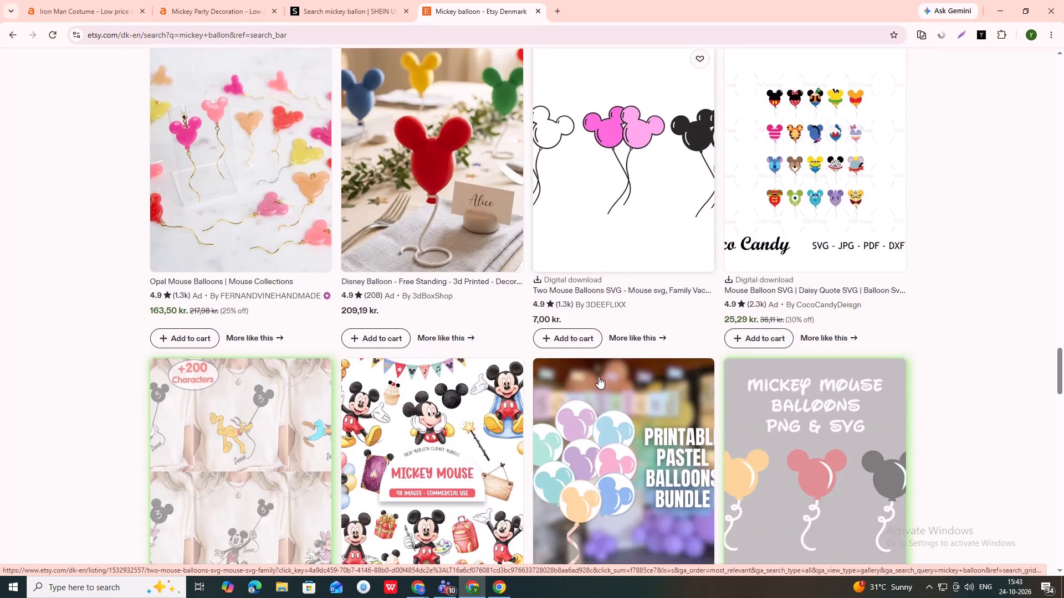
{"action": "scroll", "coordinate": [653, 382], "scroll_direction": "down", "scroll_amount": 6}
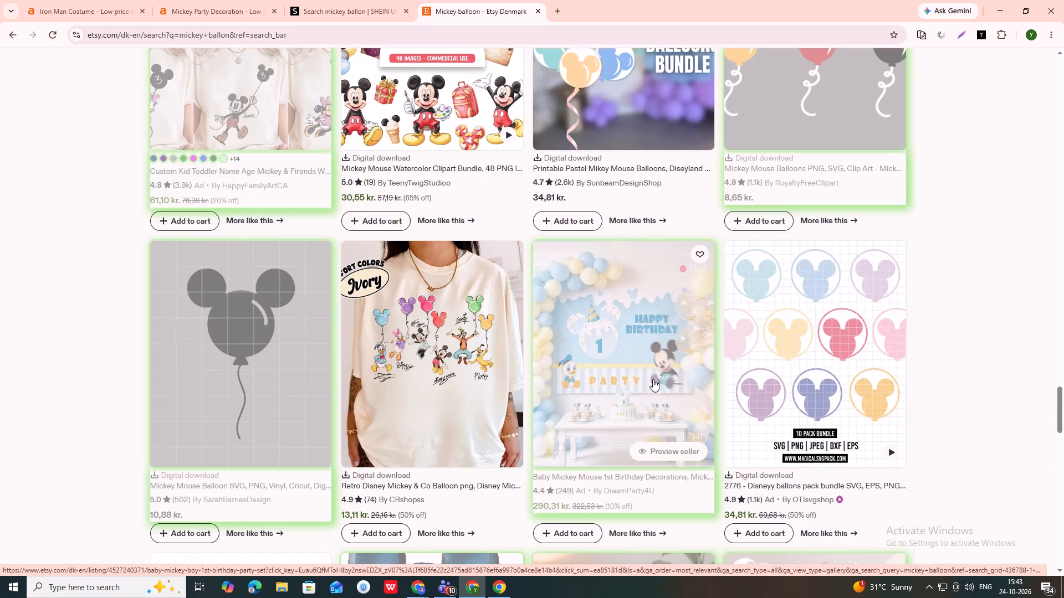
{"action": "scroll", "coordinate": [653, 379], "scroll_direction": "down", "scroll_amount": 5}
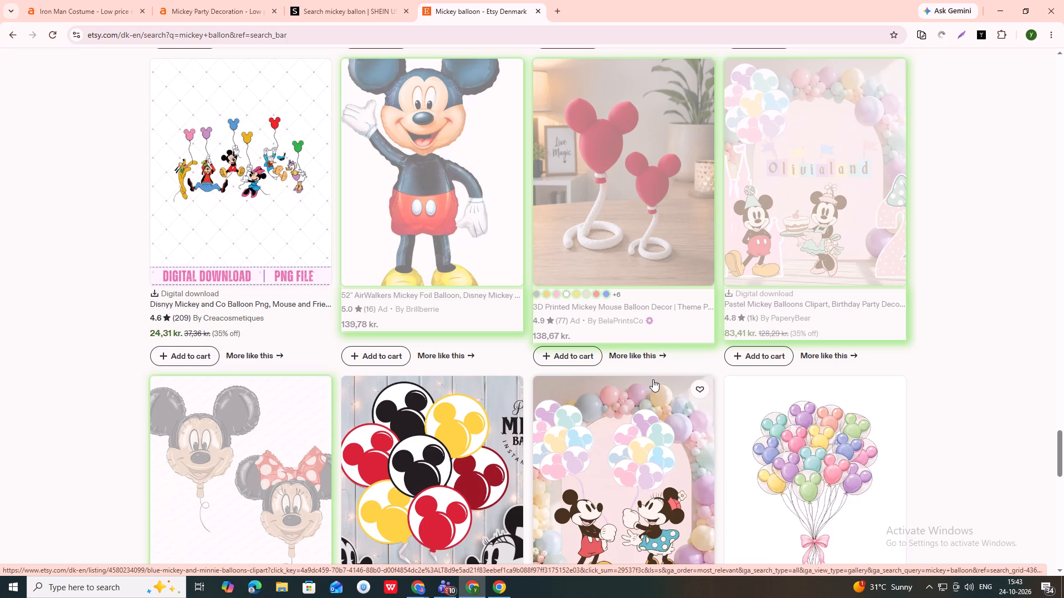
{"action": "scroll", "coordinate": [645, 335], "scroll_direction": "down", "scroll_amount": 6}
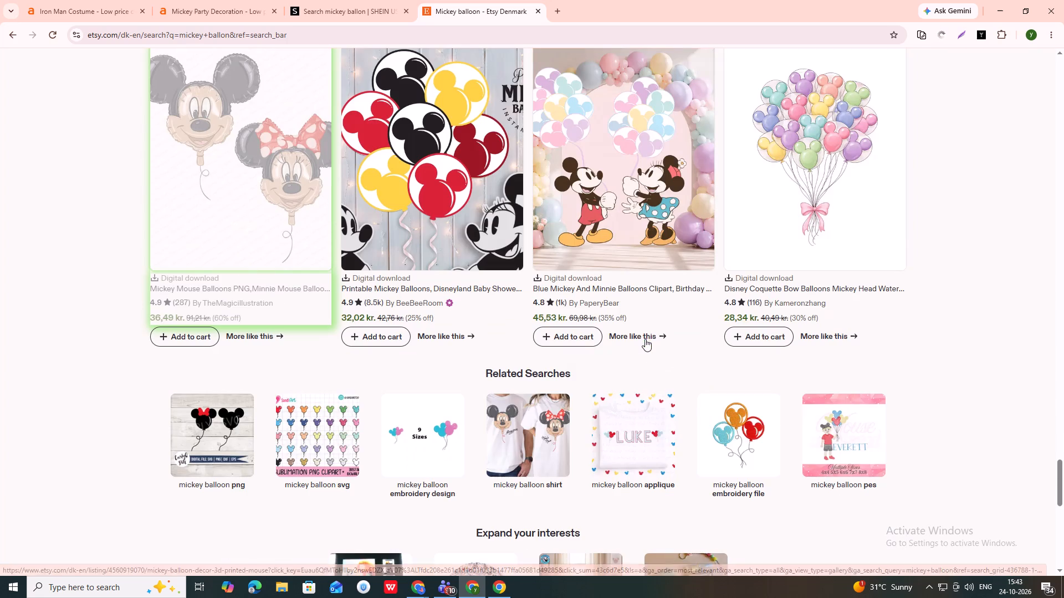
{"action": "scroll", "coordinate": [636, 377], "scroll_direction": "down", "scroll_amount": 6}
{"action": "scroll", "coordinate": [641, 367], "scroll_direction": "up", "scroll_amount": 4}
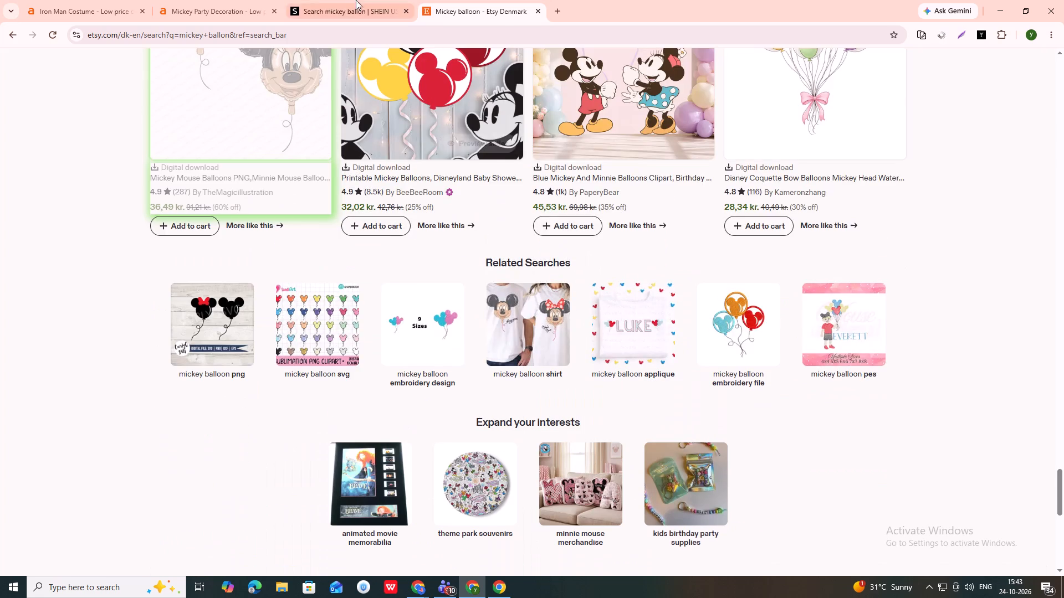
{"action": "left_click", "coordinate": [322, 0]}
Fill the Counterfeit protection type and date 10/24/2026 from row 101258 down through row 101266.
{"action": "key", "text": "alt+Tab"}
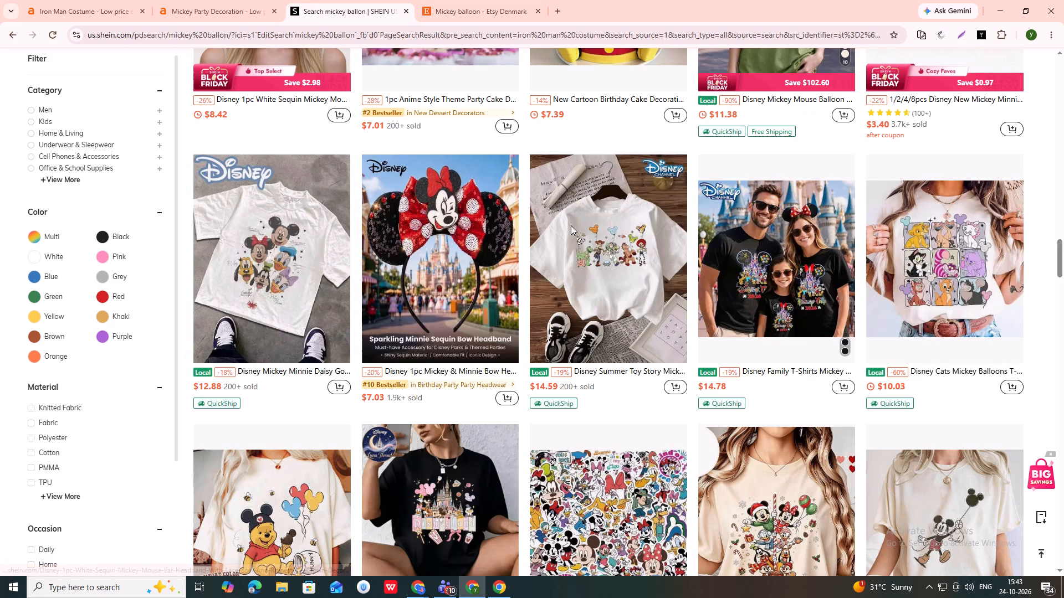
{"action": "key", "text": "Up"}
{"action": "key", "text": "Right"}
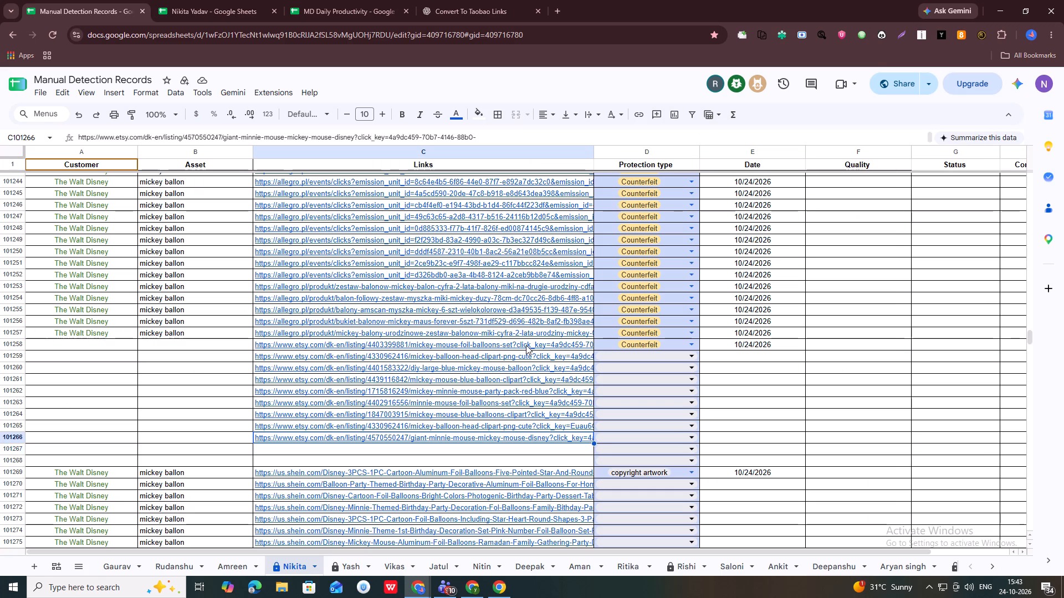
{"action": "key", "text": "shift+Right"}
{"action": "key", "text": "ctrl+shift+Up"}
{"action": "key", "text": "ctrl+d"}
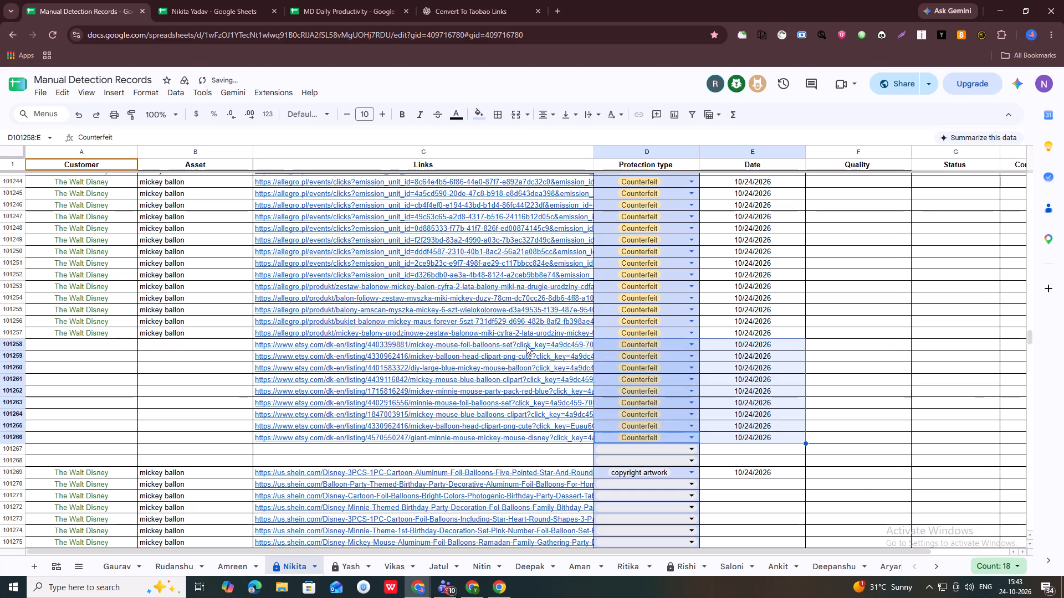
Fill customer The Walt Disney and asset mickey ballon from row 101257 down through the Etsy rows to 101266.
{"action": "key", "text": "ctrl+Left"}
{"action": "key", "text": "ctrl+Left"}
{"action": "key", "text": "ctrl+Left"}
{"action": "key", "text": "ctrl+Left"}
{"action": "key", "text": "ctrl+Left"}
{"action": "key", "text": "ctrl+Left"}
{"action": "key", "text": "ctrl+Left"}
{"action": "key", "text": "ctrl+Left"}
{"action": "key", "text": "ctrl+Left"}
{"action": "key", "text": "ctrl+Left"}
{"action": "key", "text": "shift+Right"}
{"action": "key", "text": "ctrl+shift+Up"}
{"action": "key", "text": "ctrl+d"}
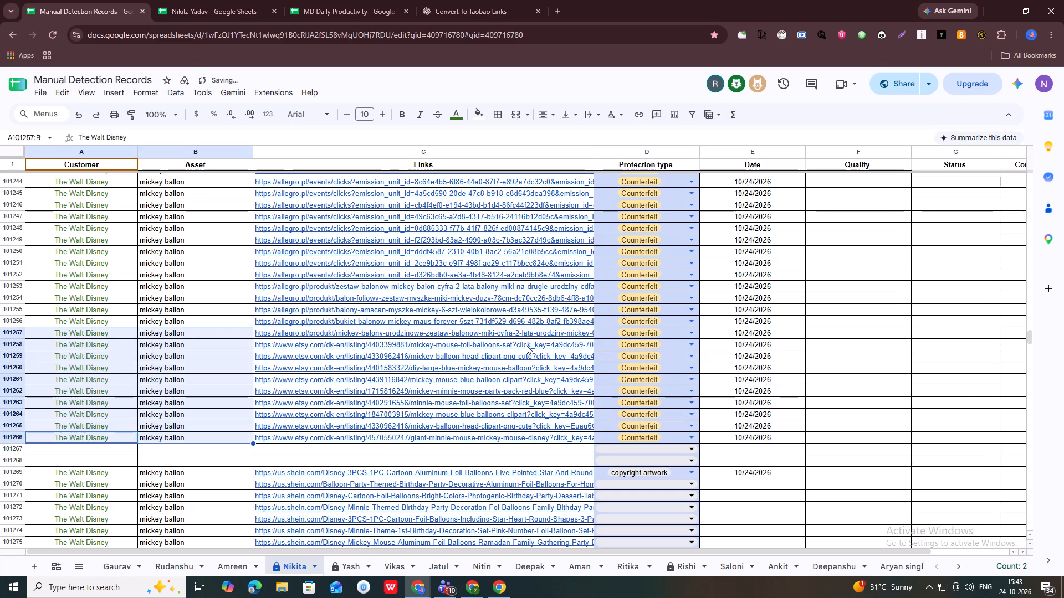
Select the mickey ballon links from C101242 through C101283 to check how many are recorded.
{"action": "key", "text": "Right"}
{"action": "key", "text": "Right"}
{"action": "key", "text": "ctrl+Up"}
{"action": "key", "text": "ctrl+shift+Down"}
{"action": "key", "text": "ctrl+shift+Down"}
{"action": "key", "text": "ctrl+shift+Down"}
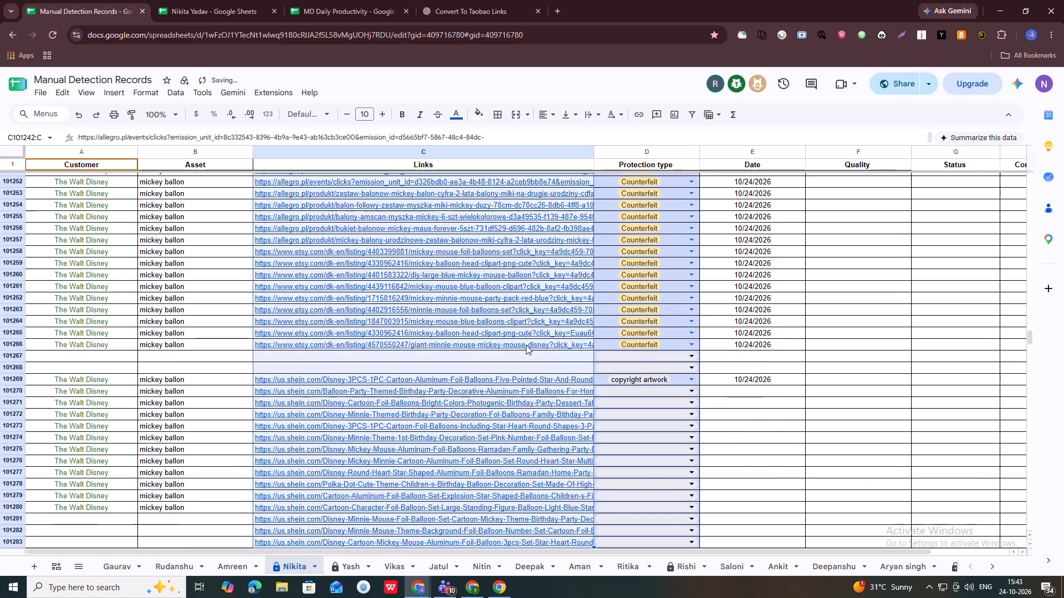
{"action": "key", "text": "ctrl+shift+Down"}
{"action": "key", "text": "ctrl+shift+Up"}
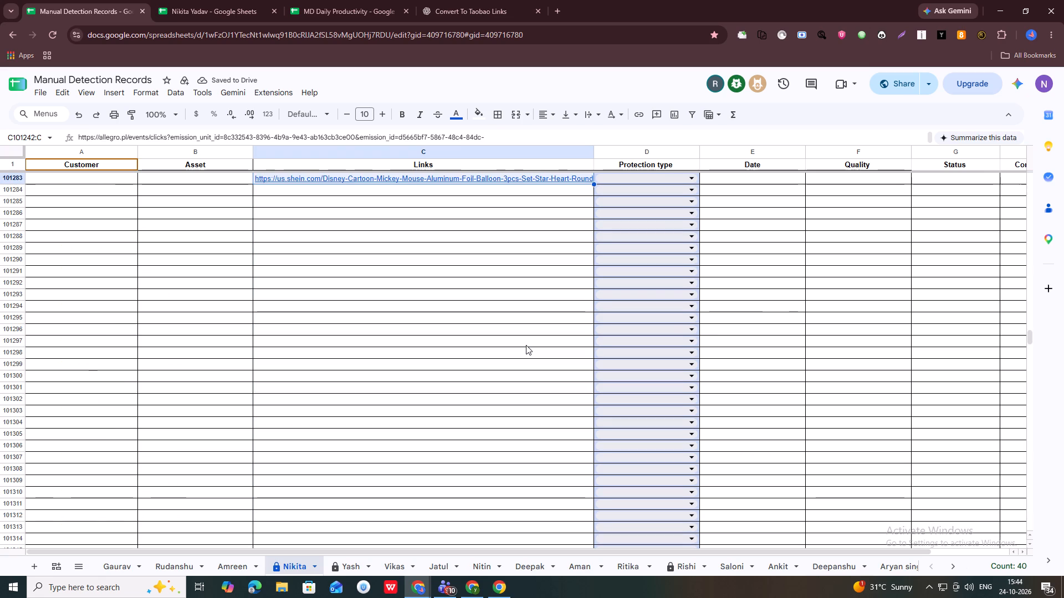
{"action": "scroll", "coordinate": [447, 328], "scroll_direction": "up", "scroll_amount": 16}
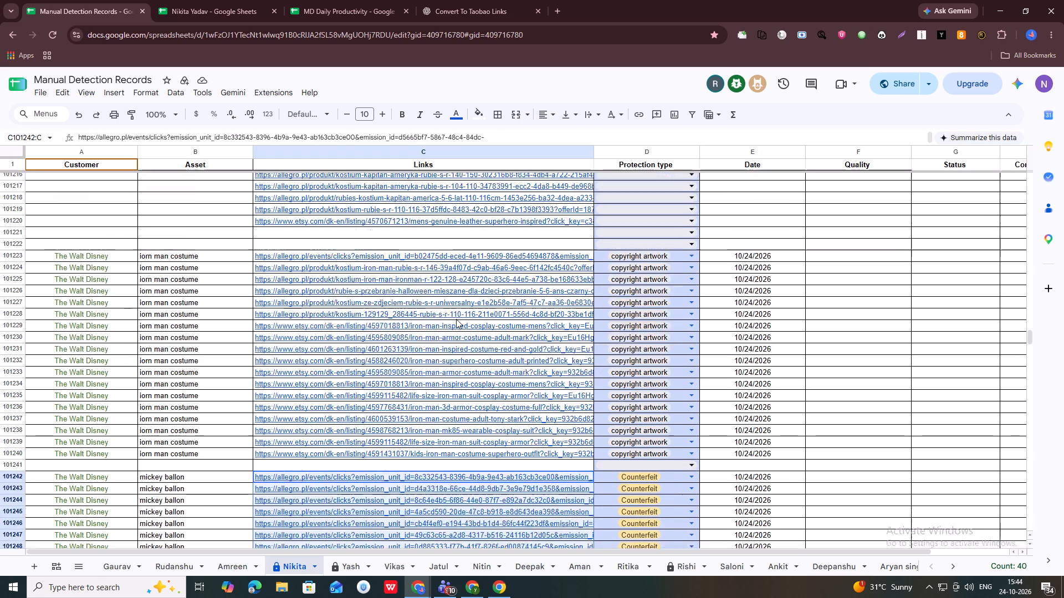
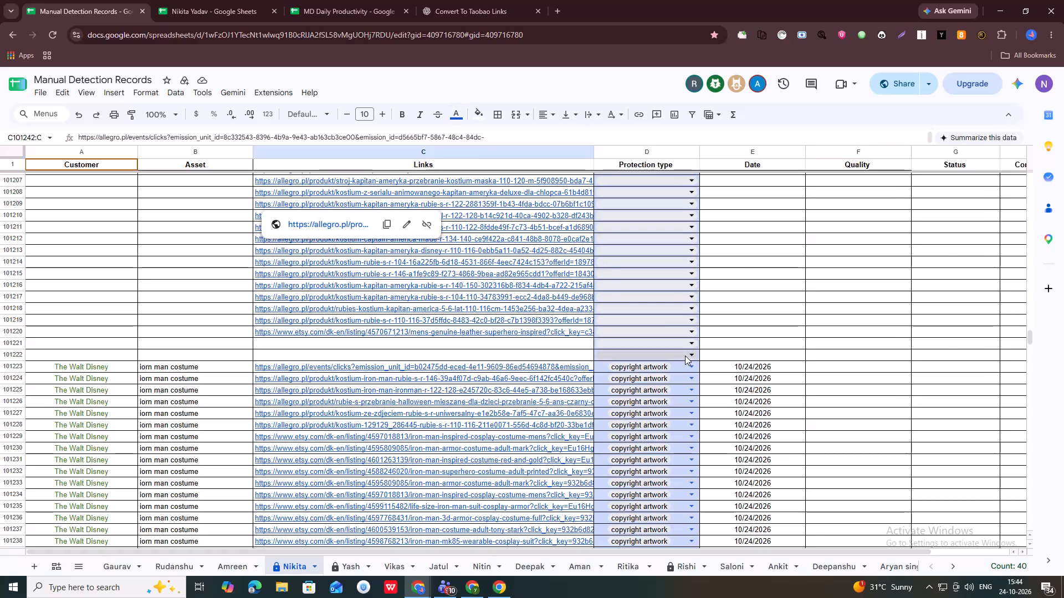
Switch to the SHEIN results and stop the running task in the RedPoints IPR Plugin.
{"action": "key", "text": "alt+Tab"}
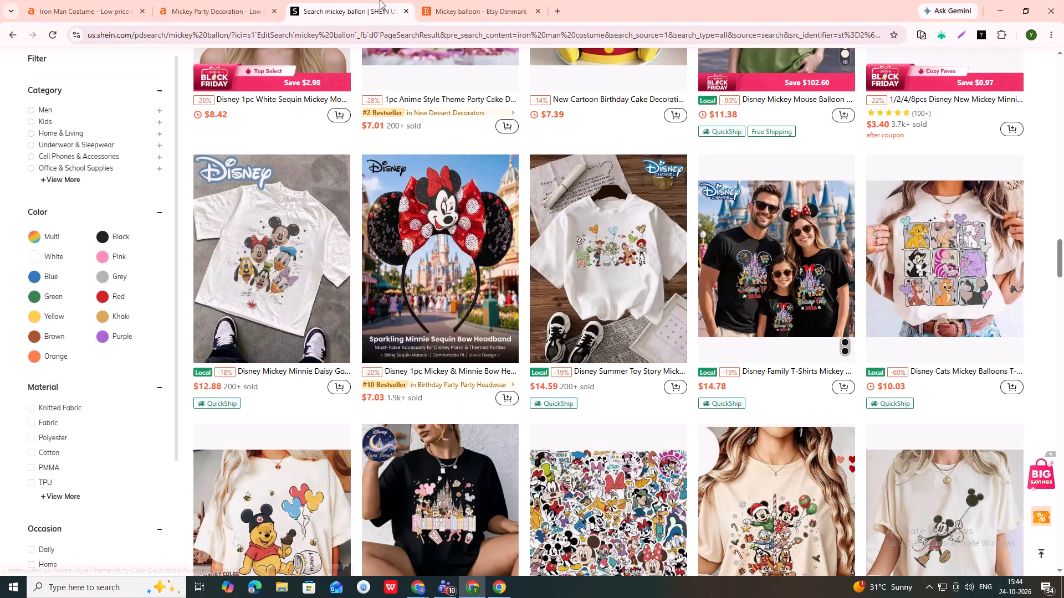
{"action": "key", "text": "alt+Tab"}
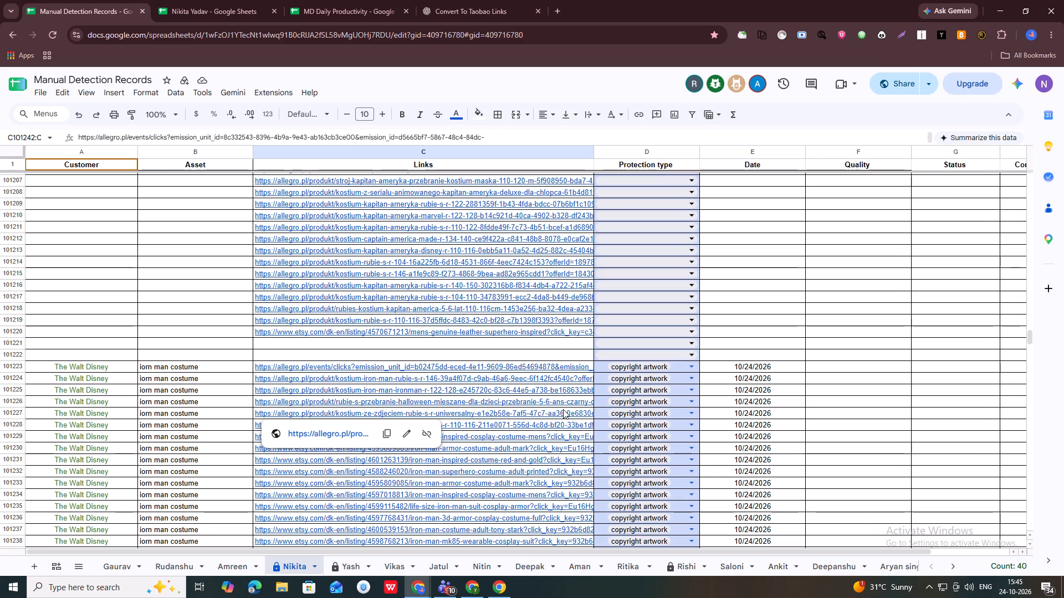
{"action": "key", "text": "alt+Tab"}
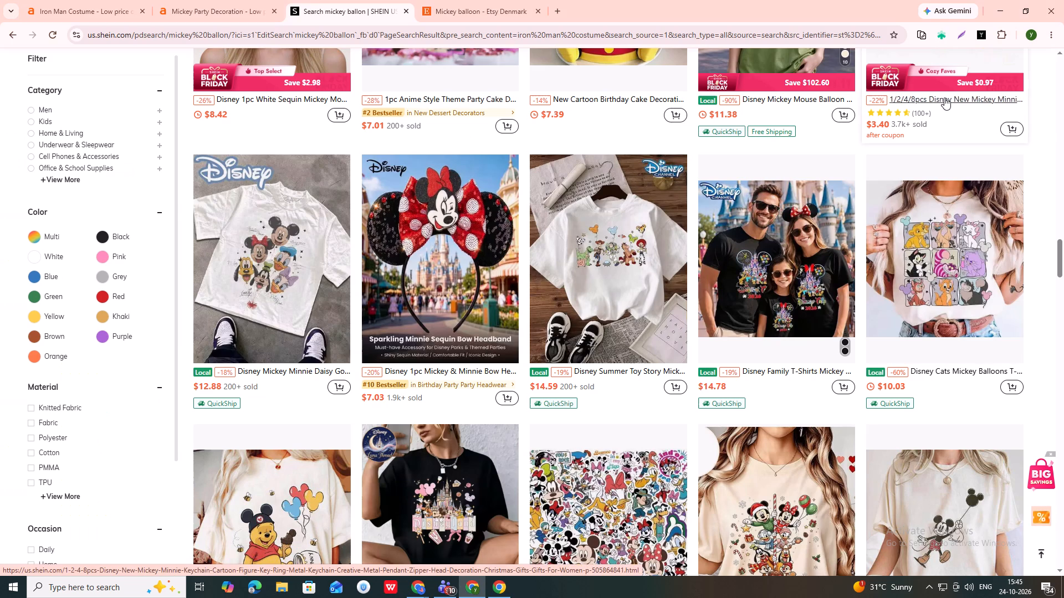
{"action": "left_click", "coordinate": [943, 35]}
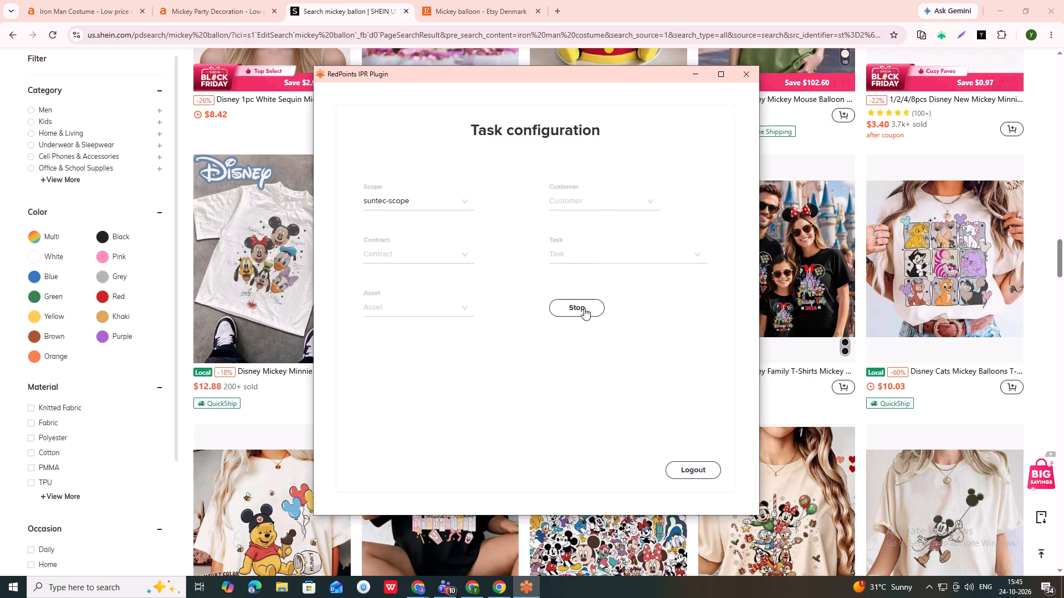
{"action": "left_click", "coordinate": [584, 308]}
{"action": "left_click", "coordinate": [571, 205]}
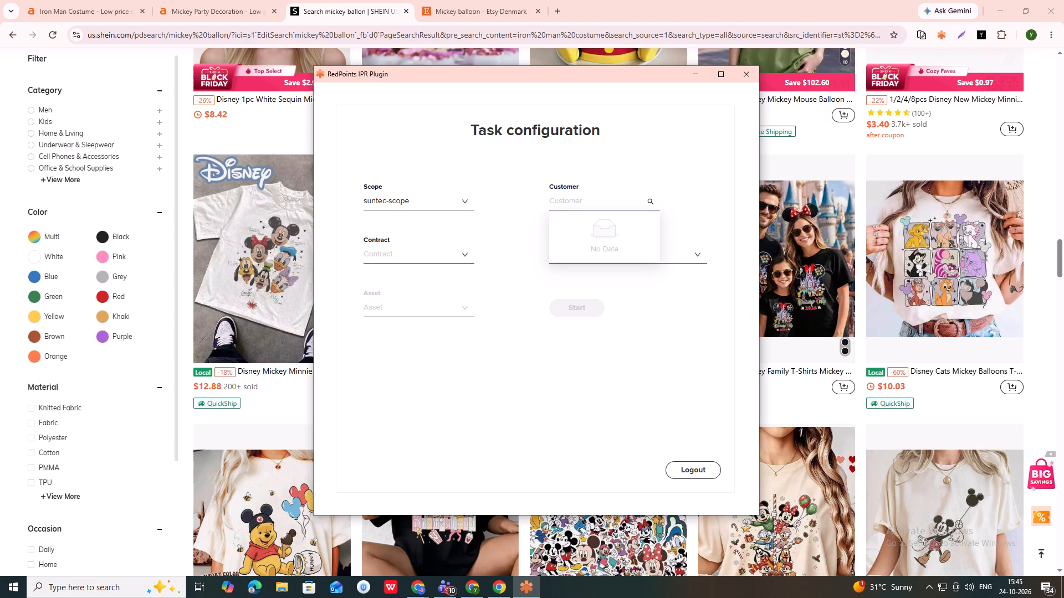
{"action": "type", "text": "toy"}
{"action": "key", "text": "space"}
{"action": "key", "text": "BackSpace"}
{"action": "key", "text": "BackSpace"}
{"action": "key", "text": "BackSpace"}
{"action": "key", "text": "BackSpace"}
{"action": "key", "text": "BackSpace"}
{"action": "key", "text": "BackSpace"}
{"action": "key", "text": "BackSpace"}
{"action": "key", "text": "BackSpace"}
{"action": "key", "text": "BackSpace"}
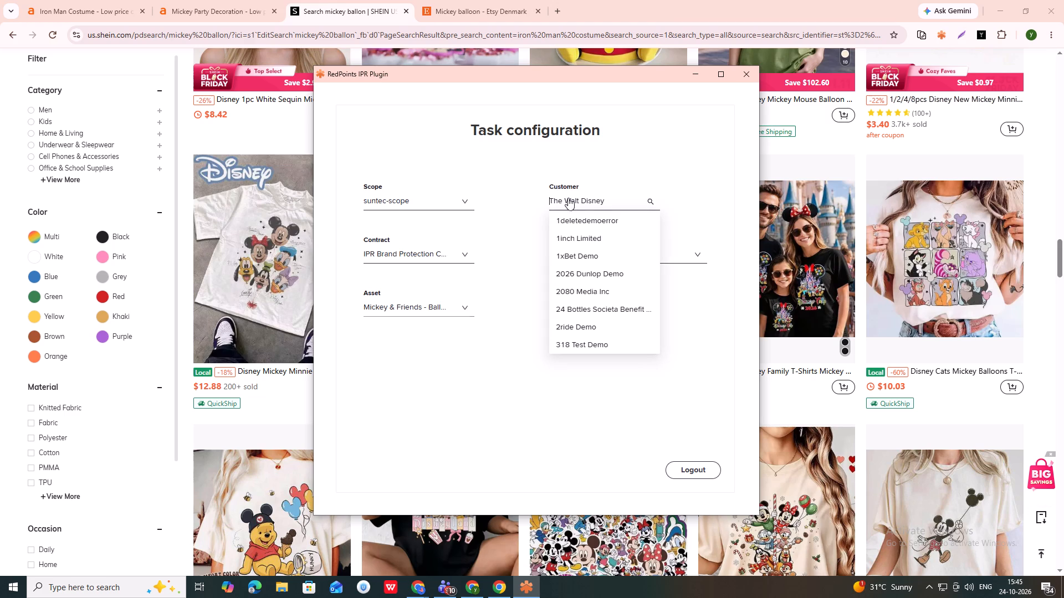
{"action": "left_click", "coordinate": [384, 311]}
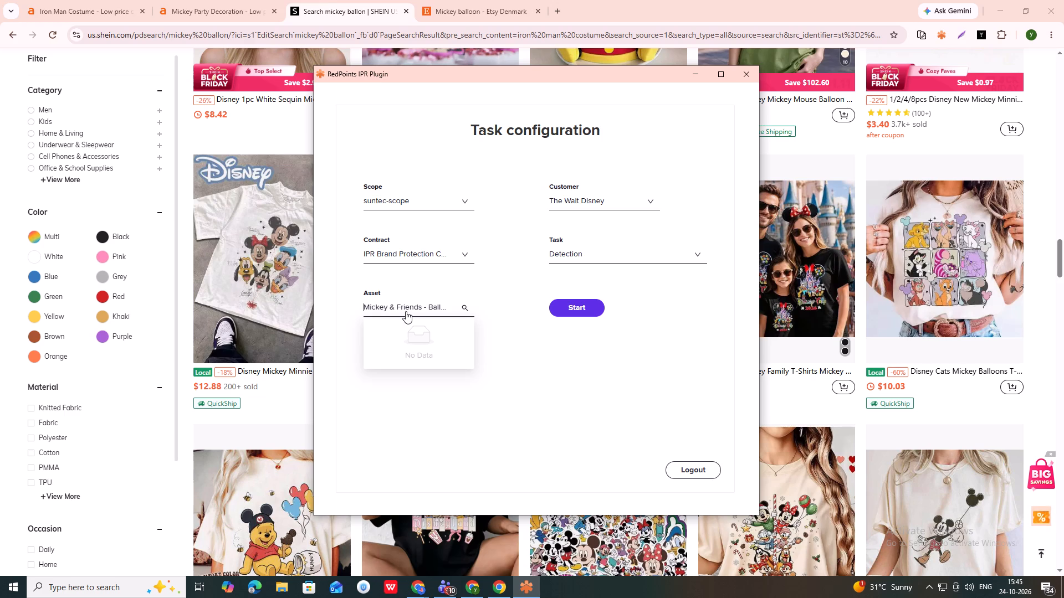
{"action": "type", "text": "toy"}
Reselect The Walt Disney as the task's customer and choose its IPR Brand Protection contract.
{"action": "left_click", "coordinate": [608, 202]}
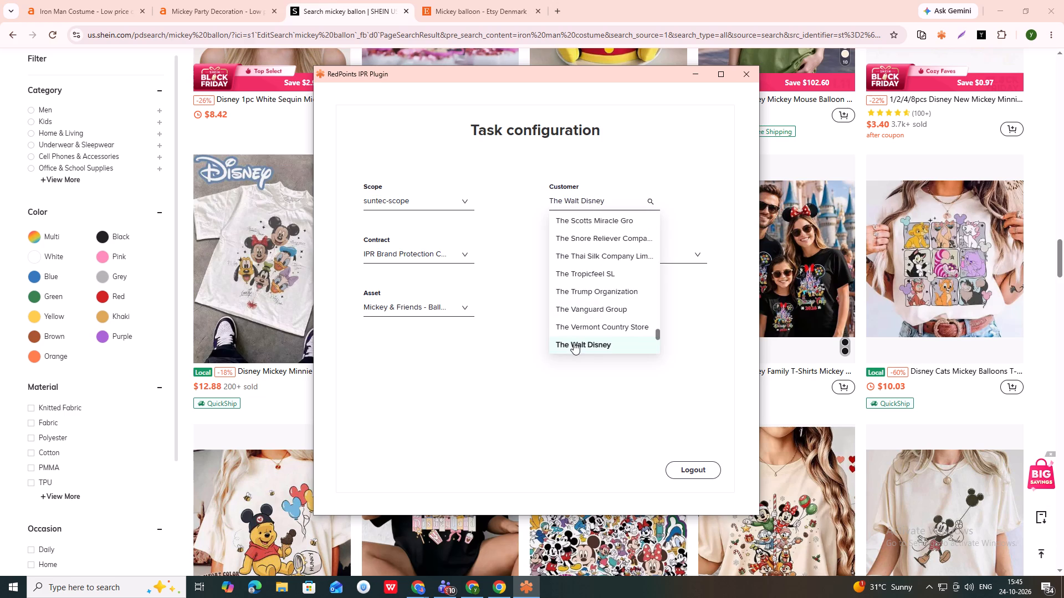
{"action": "left_click", "coordinate": [581, 332]}
{"action": "left_click", "coordinate": [418, 299]}
{"action": "left_click", "coordinate": [598, 205]}
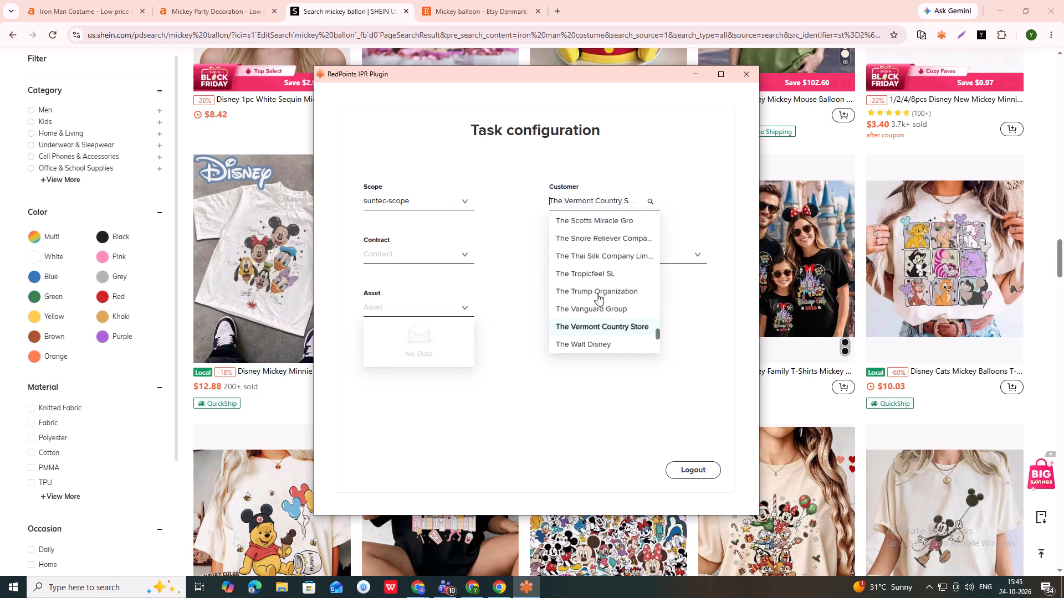
{"action": "left_click", "coordinate": [602, 343]}
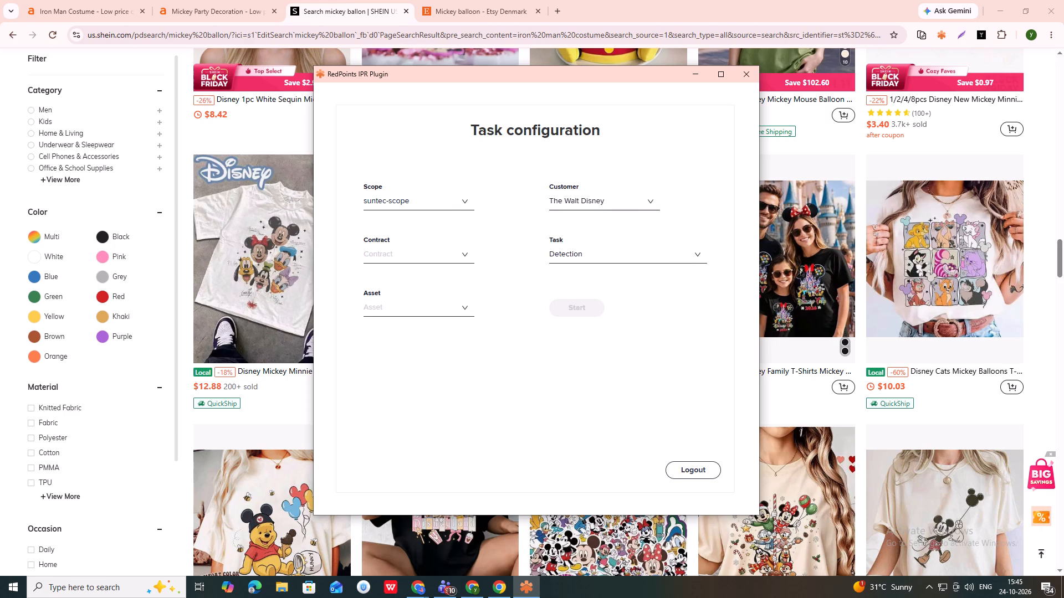
{"action": "left_click", "coordinate": [423, 261]}
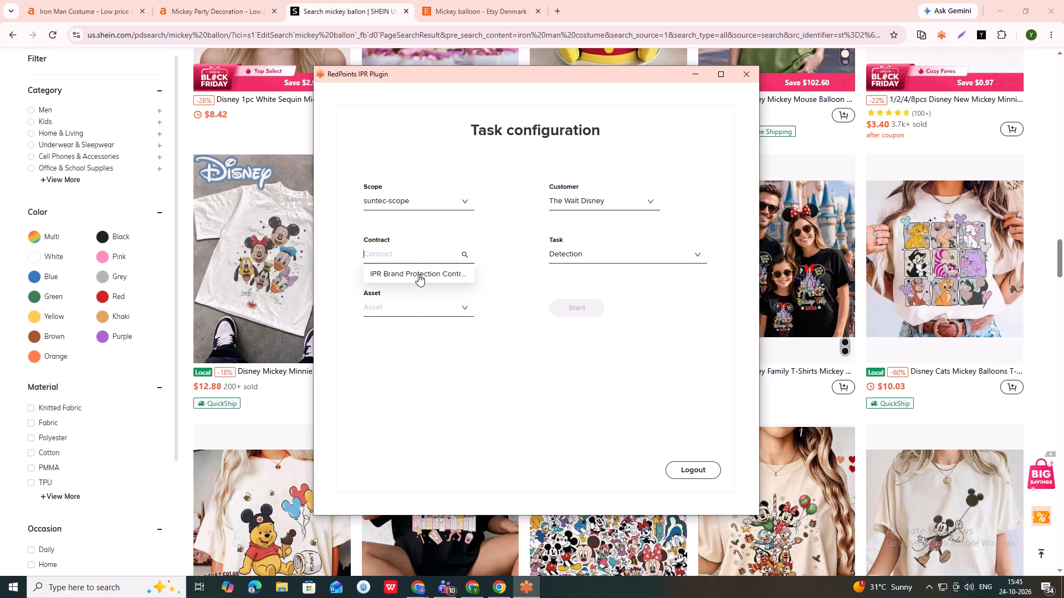
{"action": "left_click", "coordinate": [418, 274]}
Choose the asset Toy Story - T-shirts - 25 and start the detection task.
{"action": "left_click", "coordinate": [409, 310]}
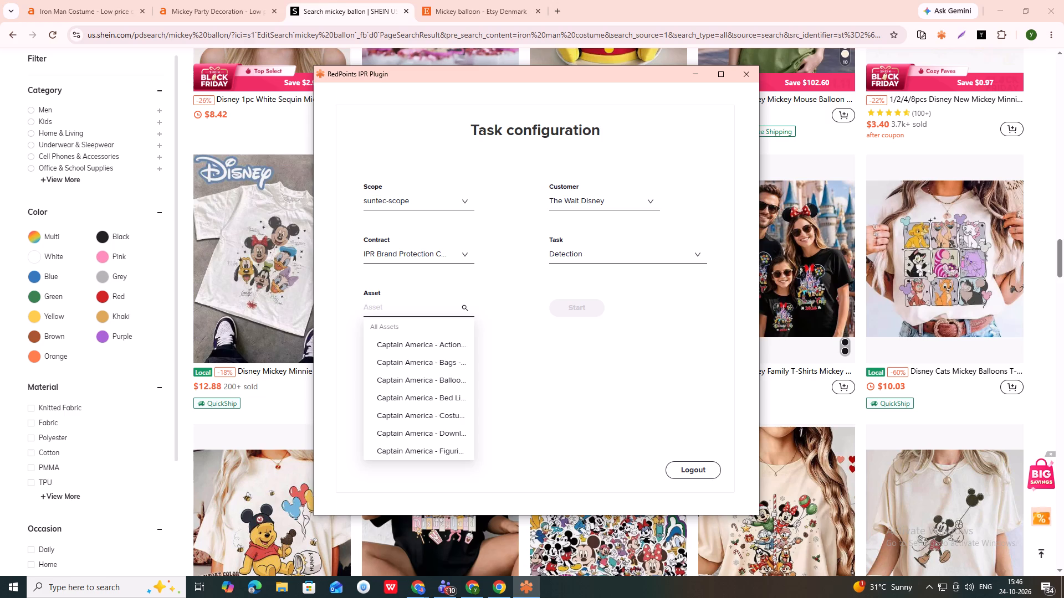
{"action": "type", "text": "toy"}
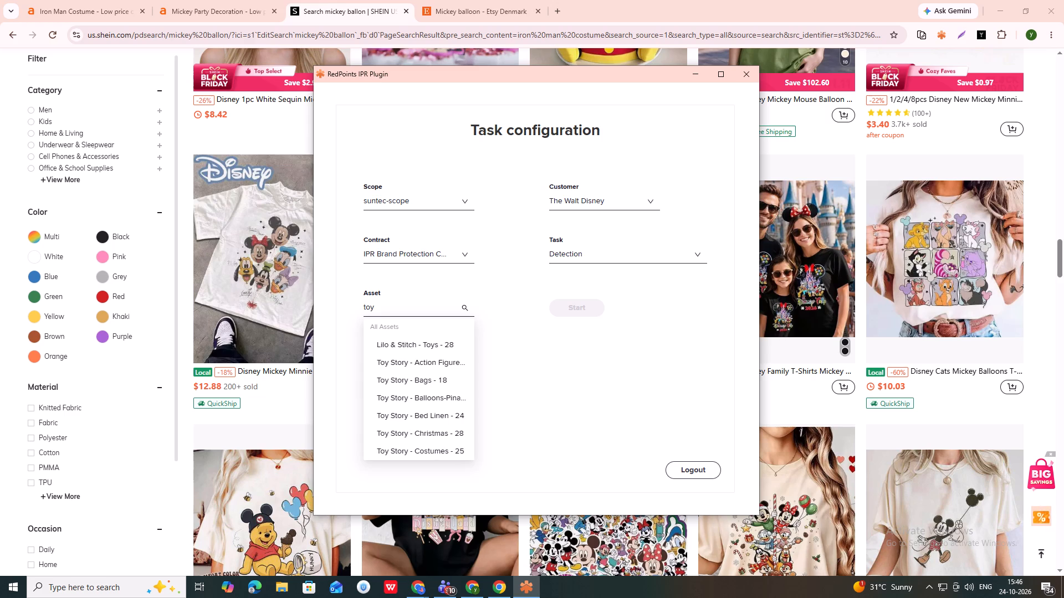
{"action": "scroll", "coordinate": [428, 405], "scroll_direction": "down", "scroll_amount": 4}
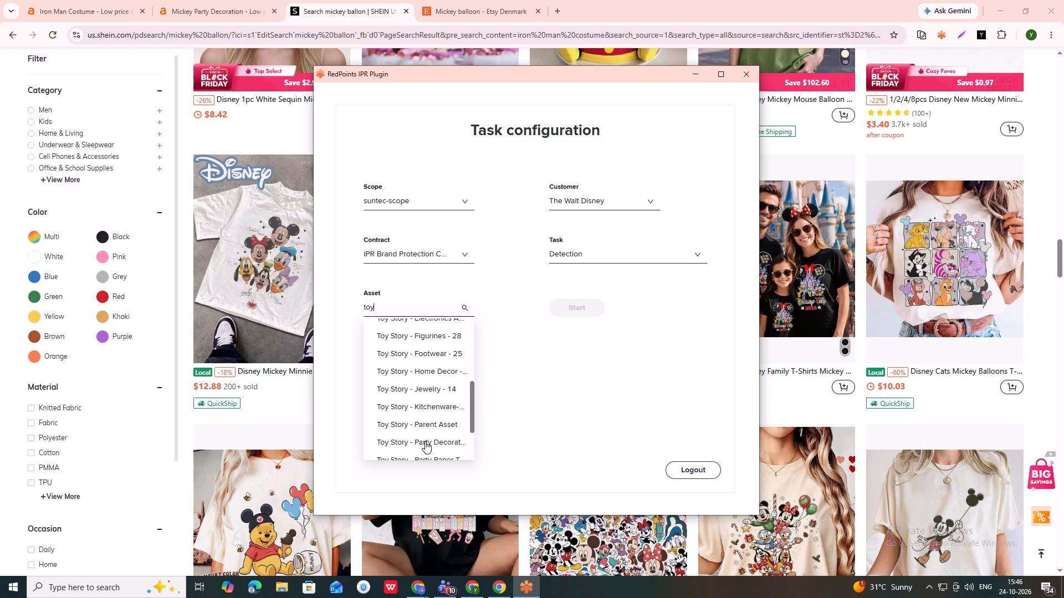
{"action": "scroll", "coordinate": [433, 408], "scroll_direction": "down", "scroll_amount": 2}
{"action": "left_click", "coordinate": [415, 442]}
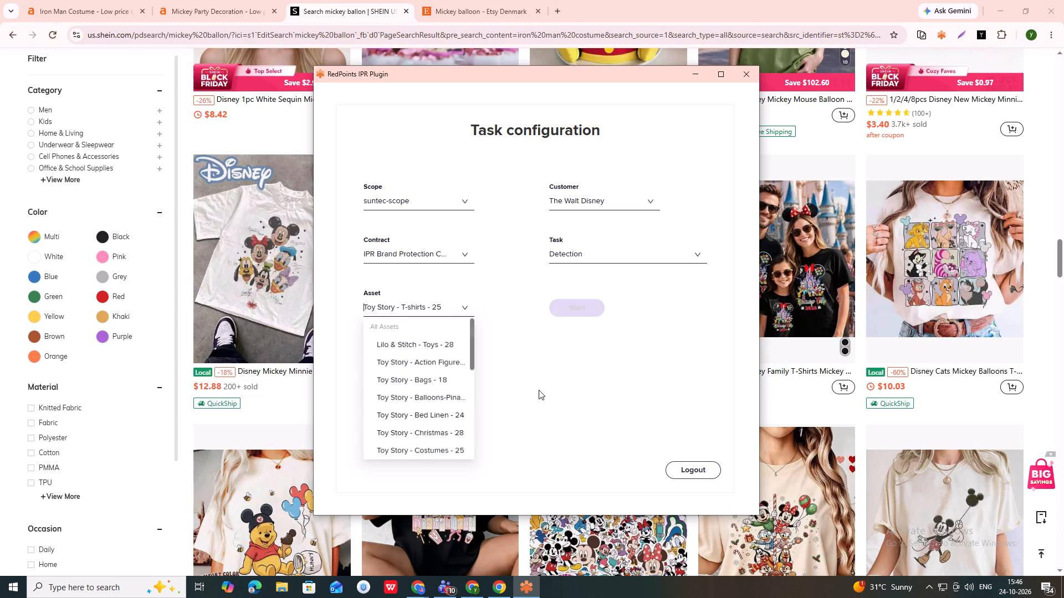
{"action": "left_click", "coordinate": [570, 312]}
Search SHEIN for "toy story tshirt".
{"action": "scroll", "coordinate": [345, 277], "scroll_direction": "up", "scroll_amount": 13}
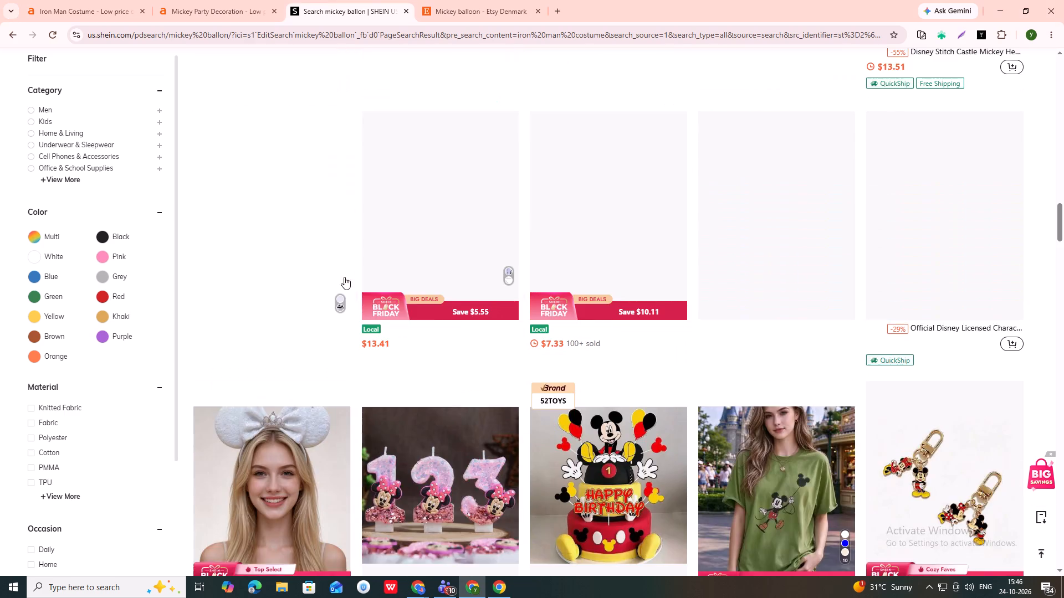
{"action": "scroll", "coordinate": [344, 277], "scroll_direction": "up", "scroll_amount": 14}
{"action": "left_click", "coordinate": [439, 64]}
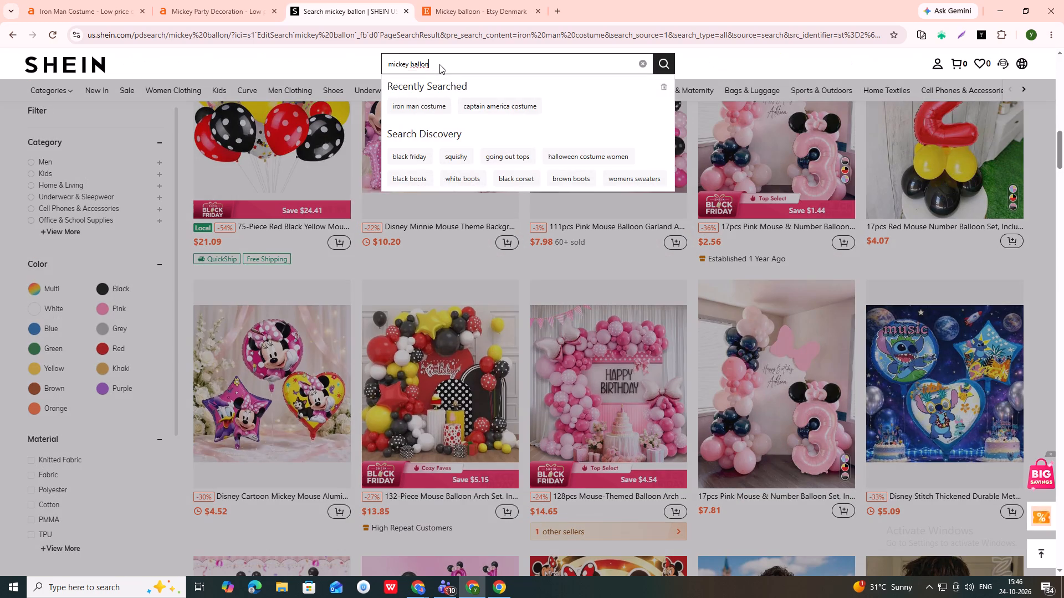
{"action": "key", "text": "ctrl+a"}
{"action": "type", "text": "toy"}
{"action": "key", "text": "space"}
{"action": "type", "text": "story"}
{"action": "key", "text": "space"}
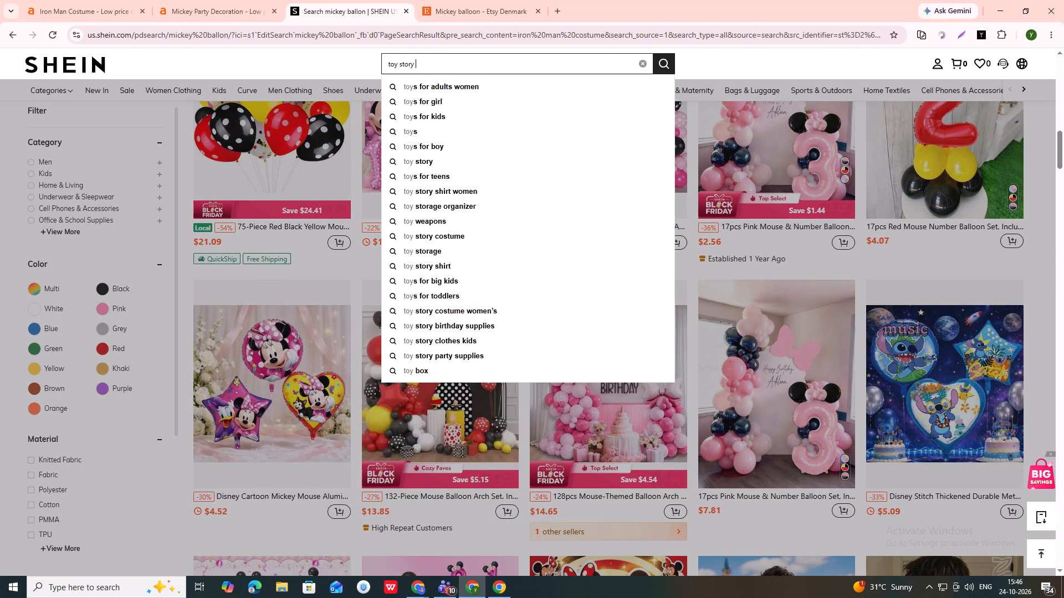
{"action": "type", "text": "tshirt"}
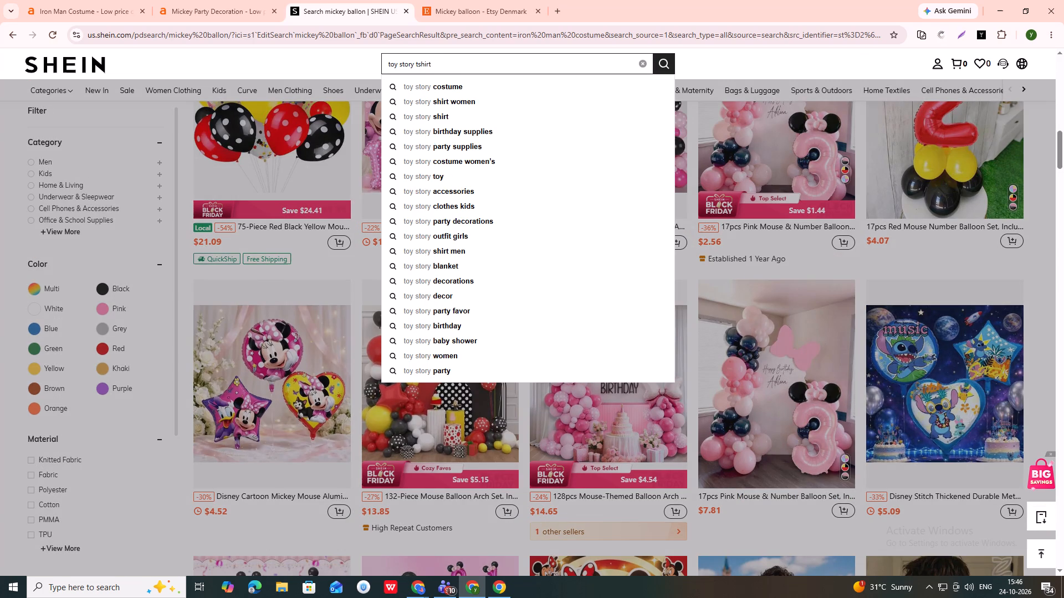
{"action": "key", "text": "Return"}
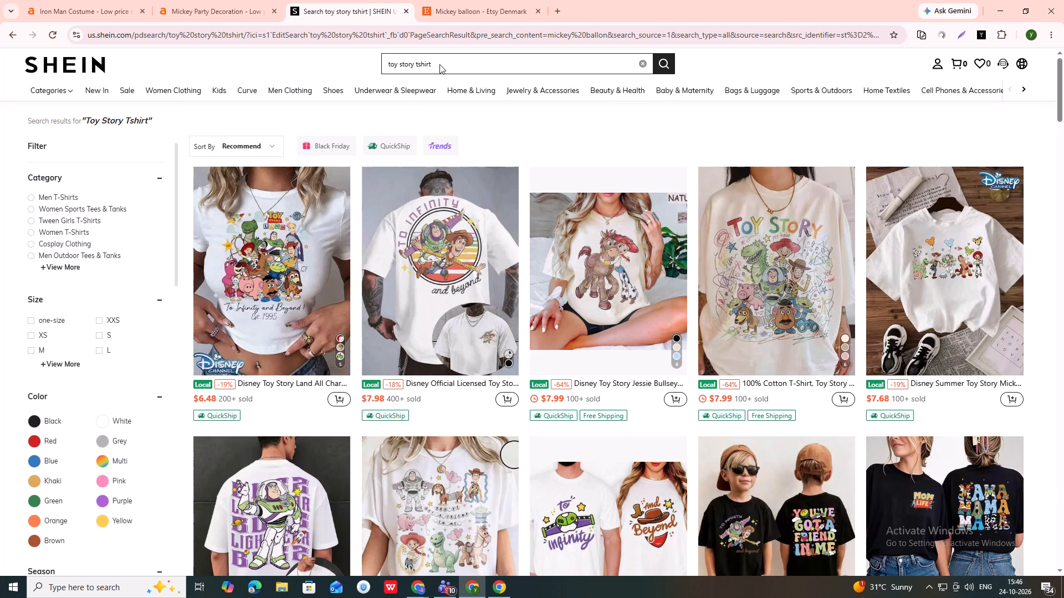
Copy the link of the Disney Toy Story Jessie Bullseye T-shirt listing and switch to Manual Detection Records.
{"action": "scroll", "coordinate": [595, 471], "scroll_direction": "down", "scroll_amount": 4}
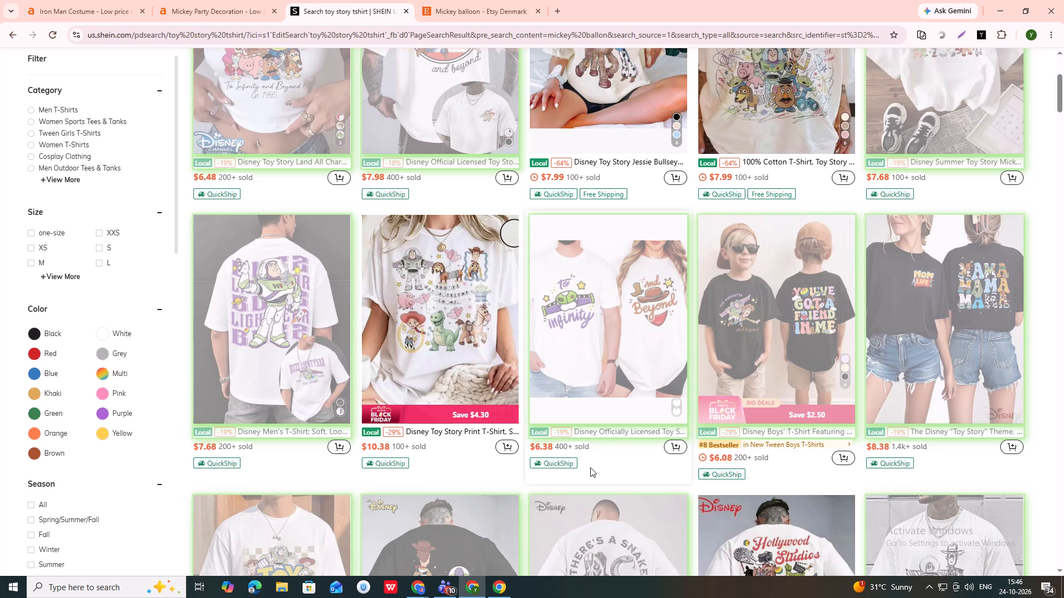
{"action": "scroll", "coordinate": [590, 467], "scroll_direction": "up", "scroll_amount": 5}
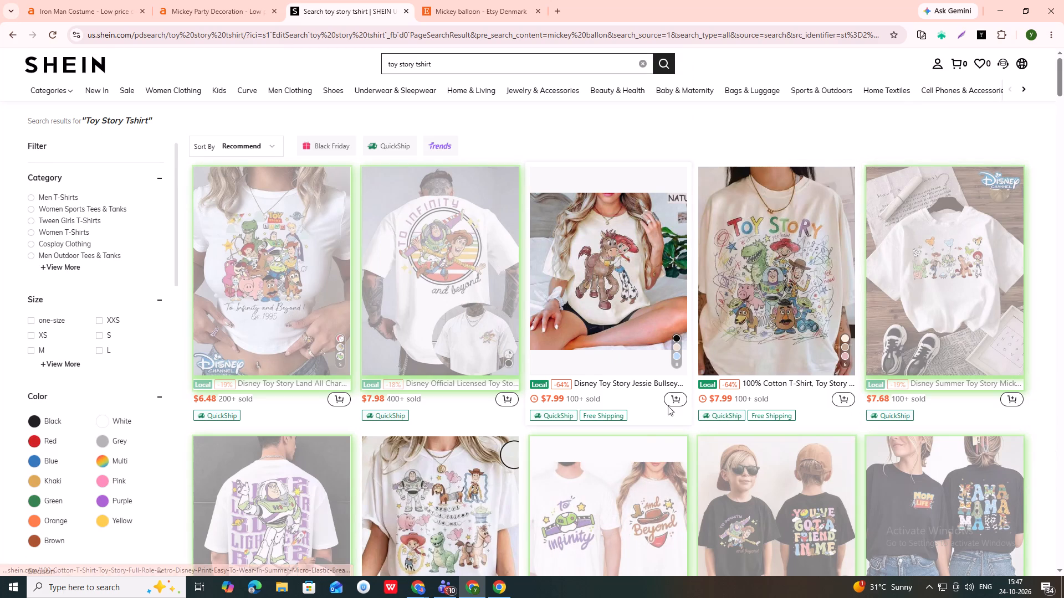
{"action": "right_click", "coordinate": [631, 384]}
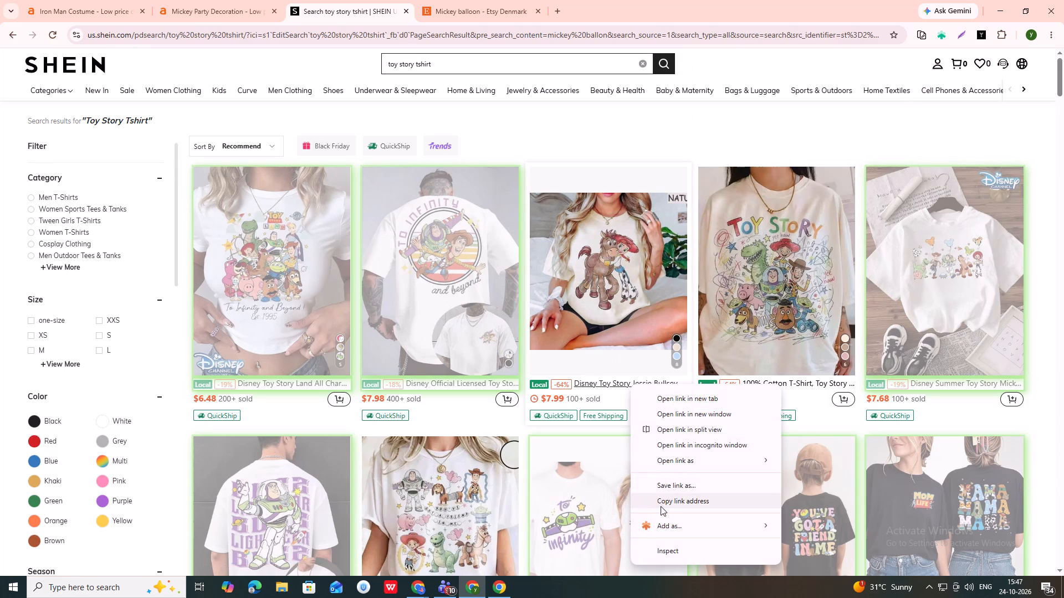
{"action": "left_click", "coordinate": [661, 506]}
{"action": "key", "text": "alt+Tab"}
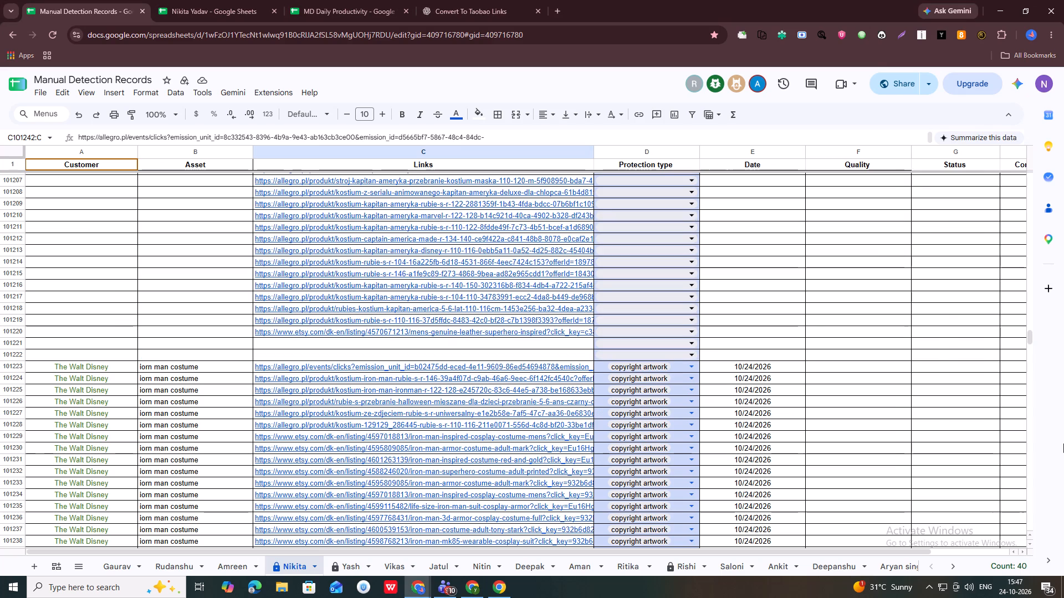
Fill the copyright artwork protection type and date 10/24/2026 from row 101269 down through row 101283.
{"action": "scroll", "coordinate": [764, 327], "scroll_direction": "down", "scroll_amount": 7}
{"action": "scroll", "coordinate": [807, 337], "scroll_direction": "up", "scroll_amount": 1}
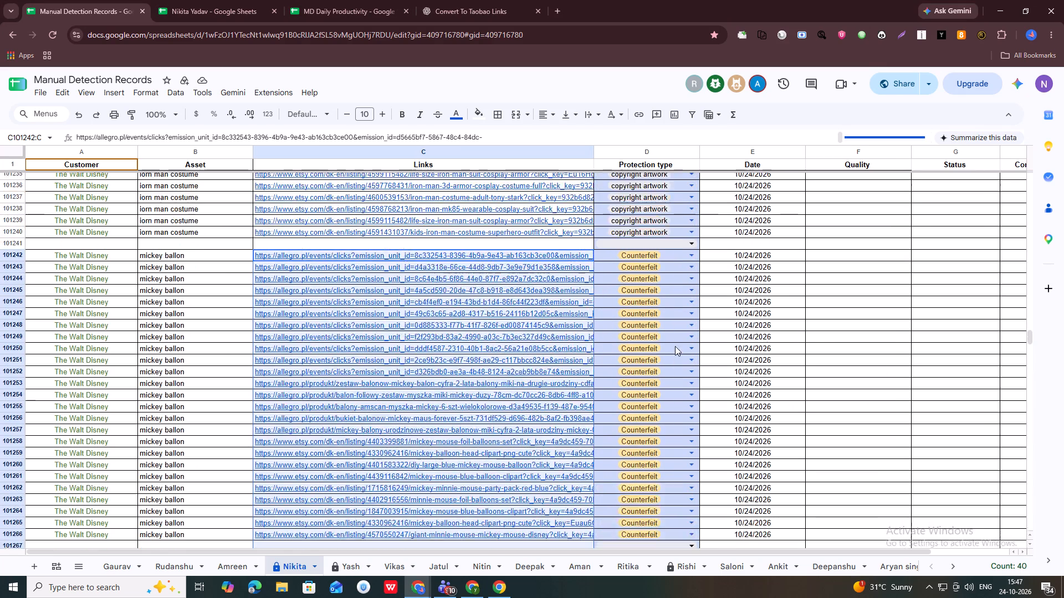
{"action": "scroll", "coordinate": [557, 359], "scroll_direction": "down", "scroll_amount": 6}
{"action": "scroll", "coordinate": [351, 374], "scroll_direction": "down", "scroll_amount": 3}
{"action": "scroll", "coordinate": [434, 374], "scroll_direction": "up", "scroll_amount": 2}
{"action": "left_click", "coordinate": [549, 343]}
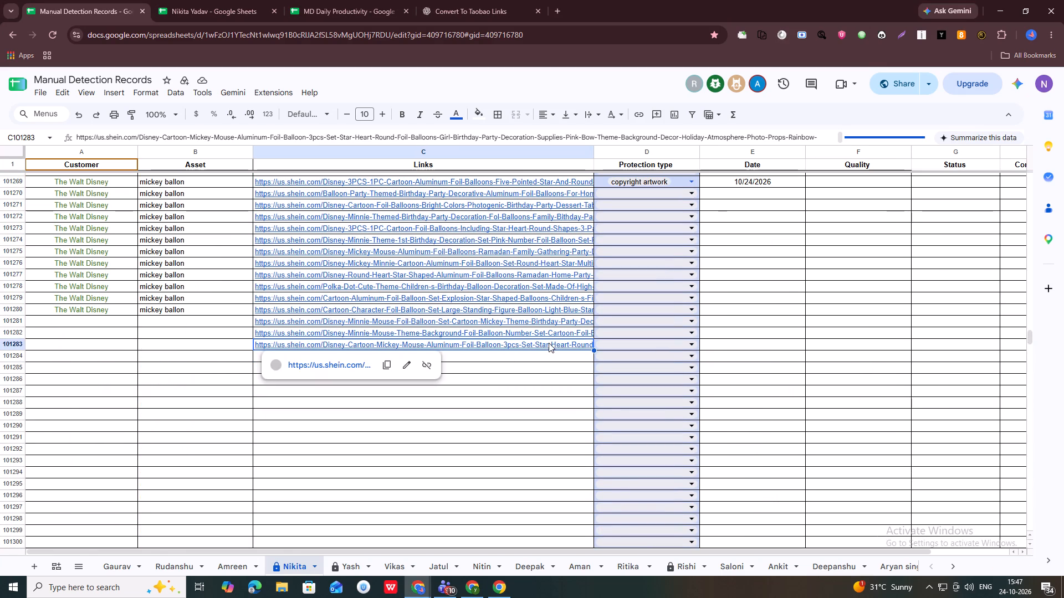
{"action": "key", "text": "Right"}
{"action": "key", "text": "shift+Right"}
{"action": "key", "text": "ctrl+shift+Up"}
{"action": "key", "text": "ctrl+d"}
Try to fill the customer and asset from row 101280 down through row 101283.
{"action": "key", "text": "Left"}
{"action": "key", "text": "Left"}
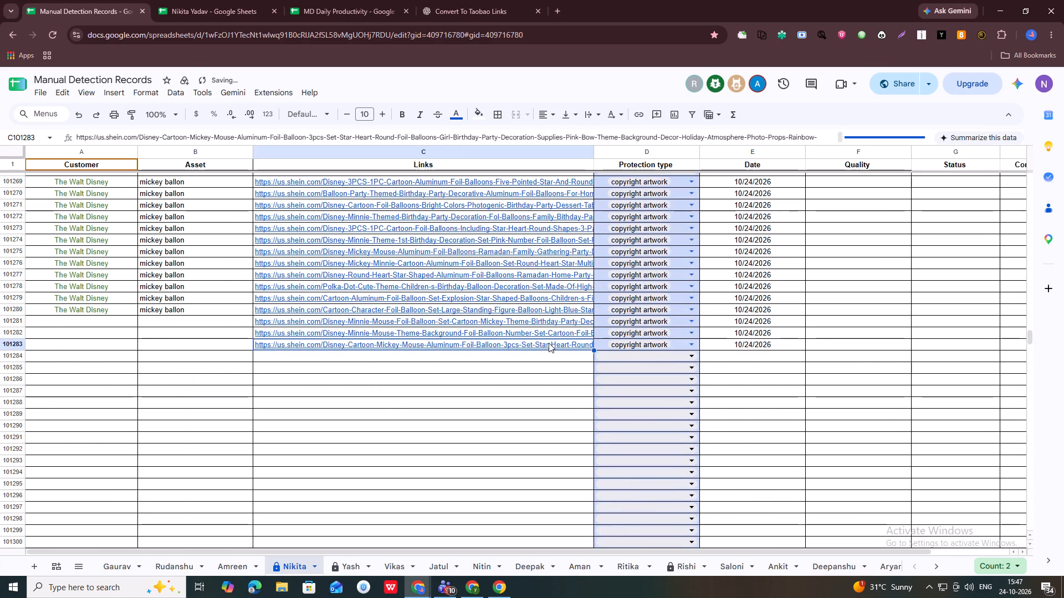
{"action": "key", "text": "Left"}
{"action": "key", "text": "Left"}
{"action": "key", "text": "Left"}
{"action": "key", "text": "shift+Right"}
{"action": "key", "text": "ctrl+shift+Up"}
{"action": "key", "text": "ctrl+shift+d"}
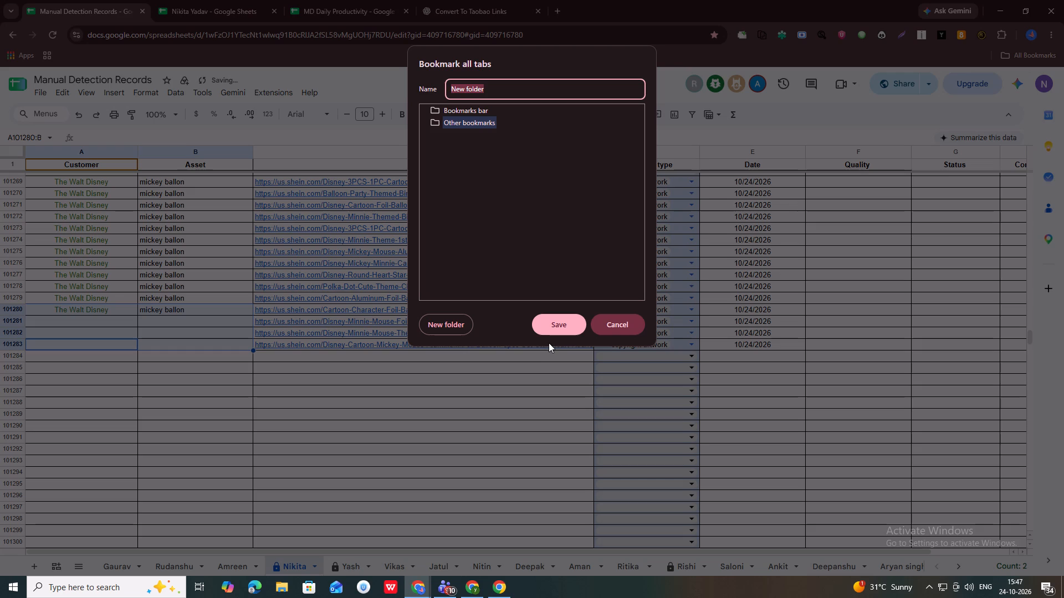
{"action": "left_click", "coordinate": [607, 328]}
Paste the copied SHEIN T-shirt link into C101285 and enter toy story tshirt as its asset.
{"action": "left_click", "coordinate": [310, 375]}
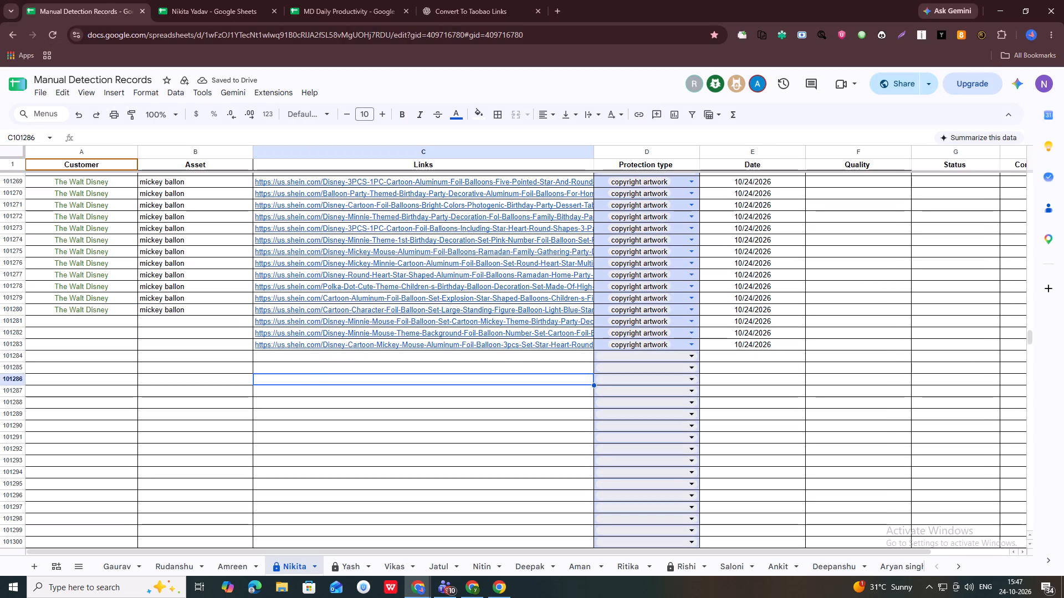
{"action": "left_click", "coordinate": [313, 370]}
{"action": "key", "text": "ctrl+v"}
{"action": "key", "text": "Left"}
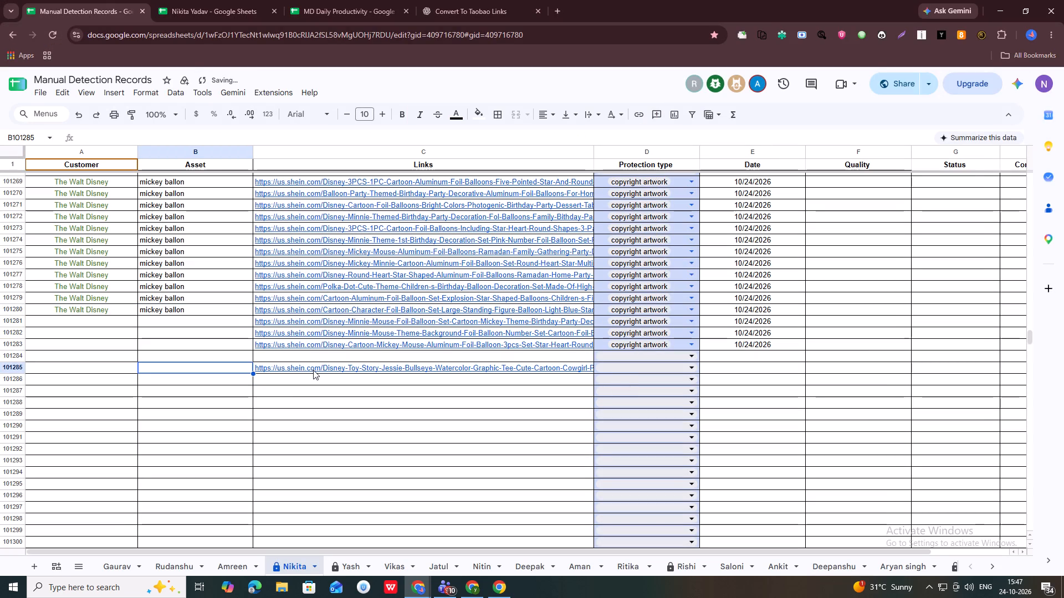
{"action": "type", "text": "toy story tshirt"}
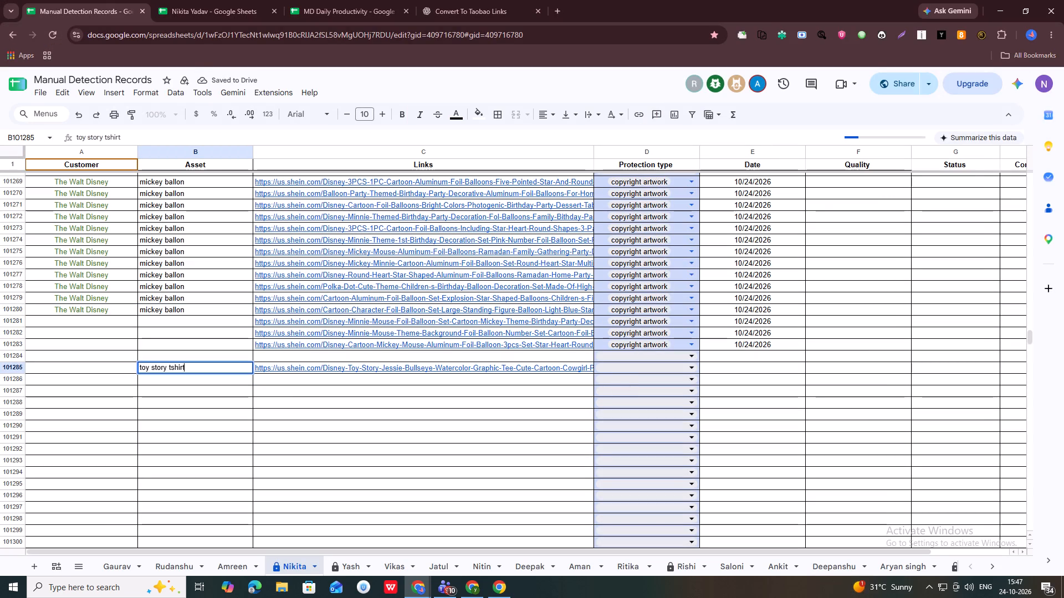
Copy the customer The Walt Disney from A101280 into A101285, beside the toy story tshirt asset.
{"action": "key", "text": "ctrl+Left"}
{"action": "key", "text": "ctrl+Up"}
{"action": "key", "text": "ctrl+c"}
{"action": "key", "text": "Down"}
{"action": "key", "text": "Right"}
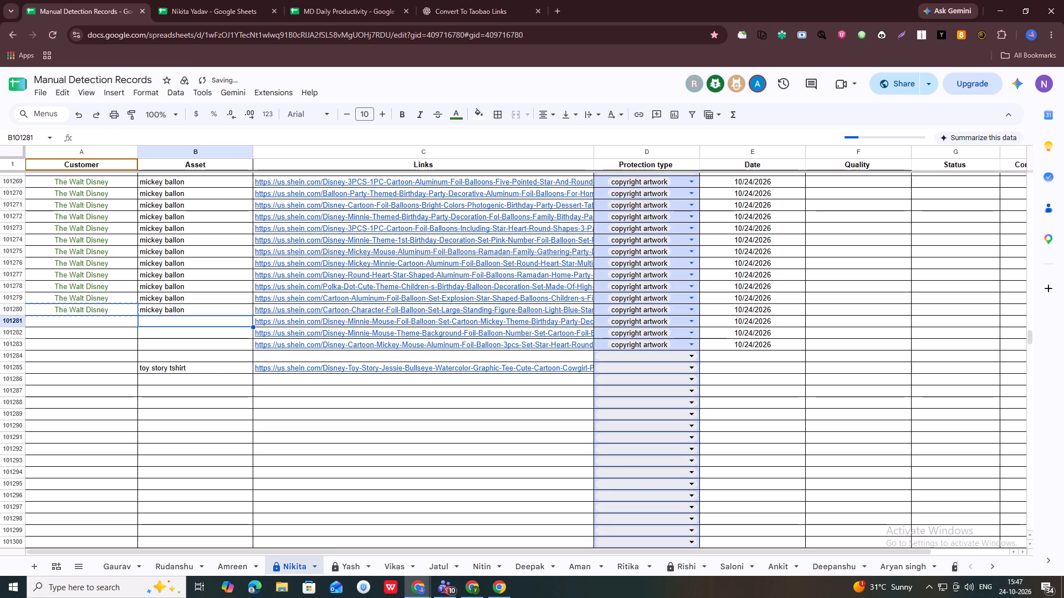
{"action": "key", "text": "ctrl+Down"}
{"action": "key", "text": "Left"}
{"action": "key", "text": "ctrl+v"}
{"action": "key", "text": "Right"}
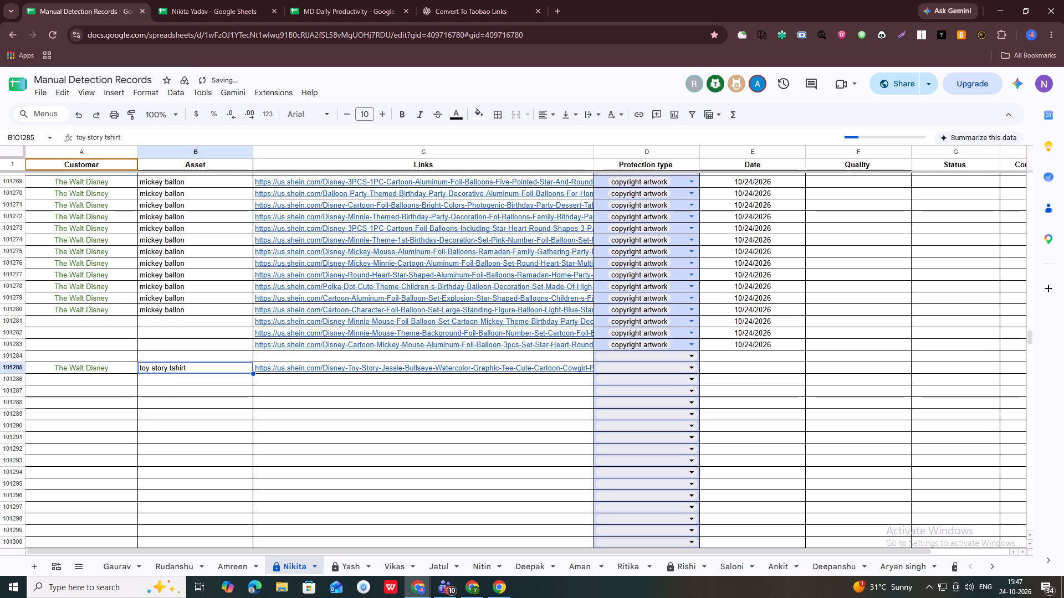
{"action": "key", "text": "Right"}
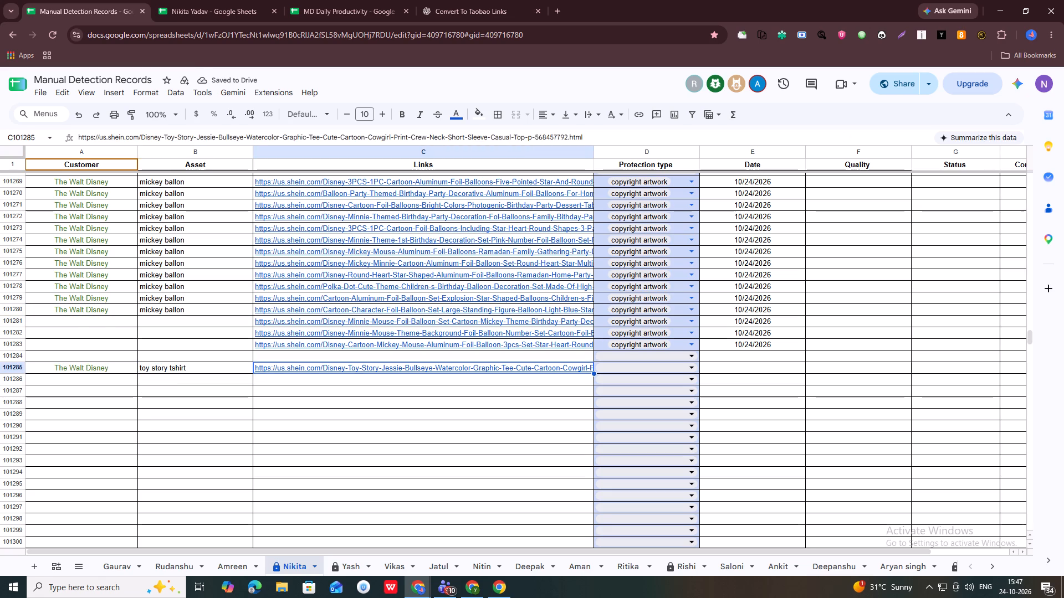
Copy the link of SHEIN's 100% Cotton T-Shirt, Toy Story listing and open the Disney Toy Story Jessie Bullseye listing in a new tab.
{"action": "left_click", "coordinate": [354, 379]}
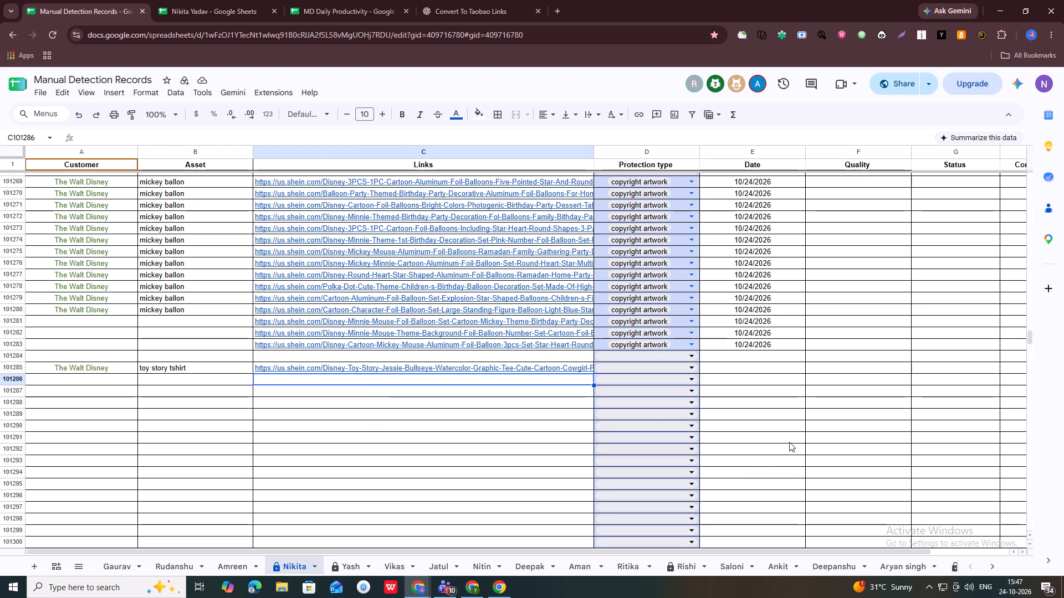
{"action": "key", "text": "alt+Tab"}
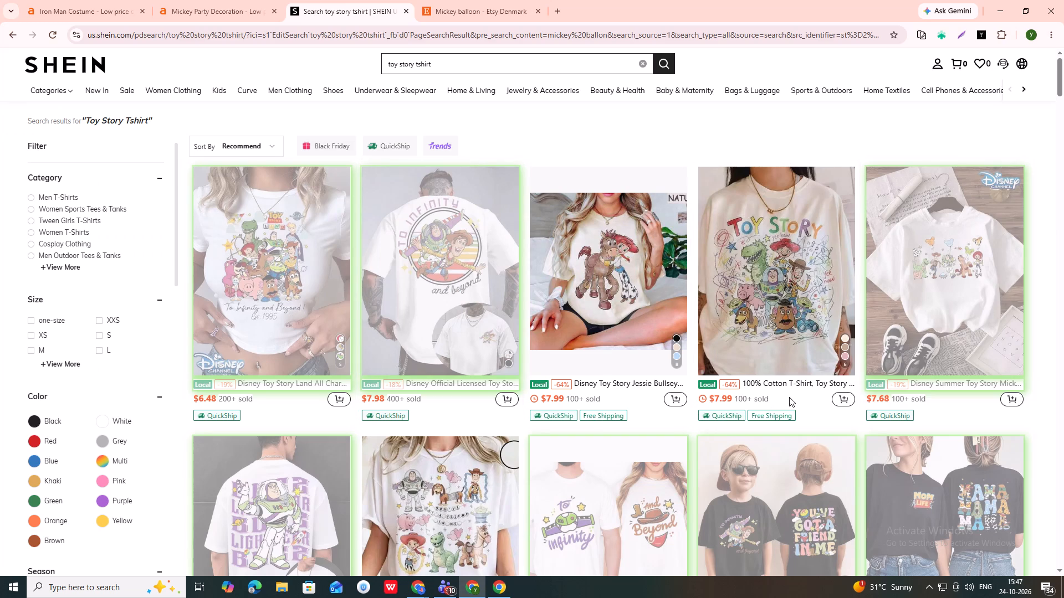
{"action": "right_click", "coordinate": [781, 385]}
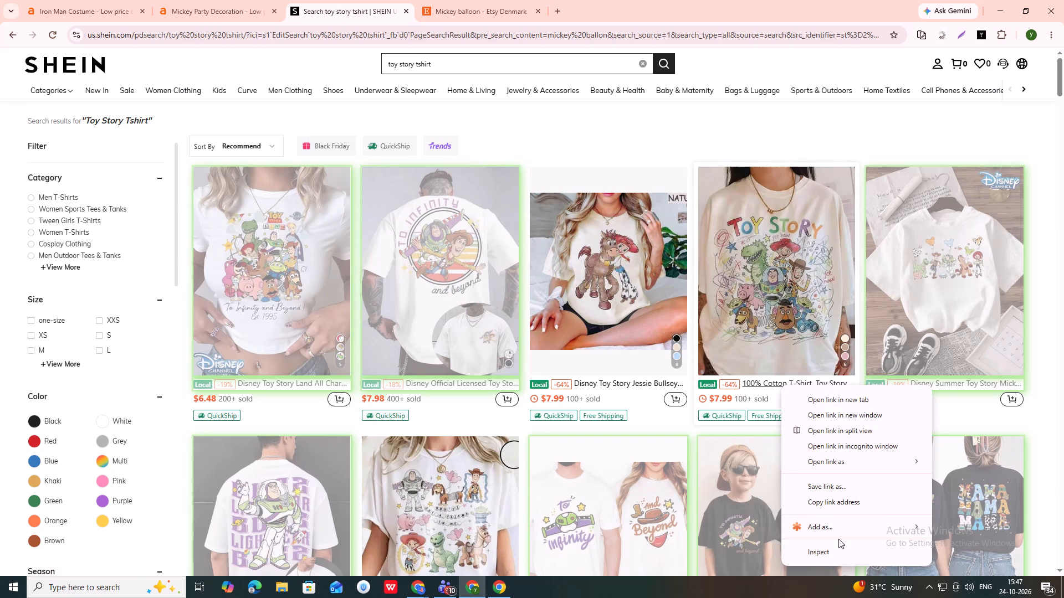
{"action": "left_click", "coordinate": [843, 502]}
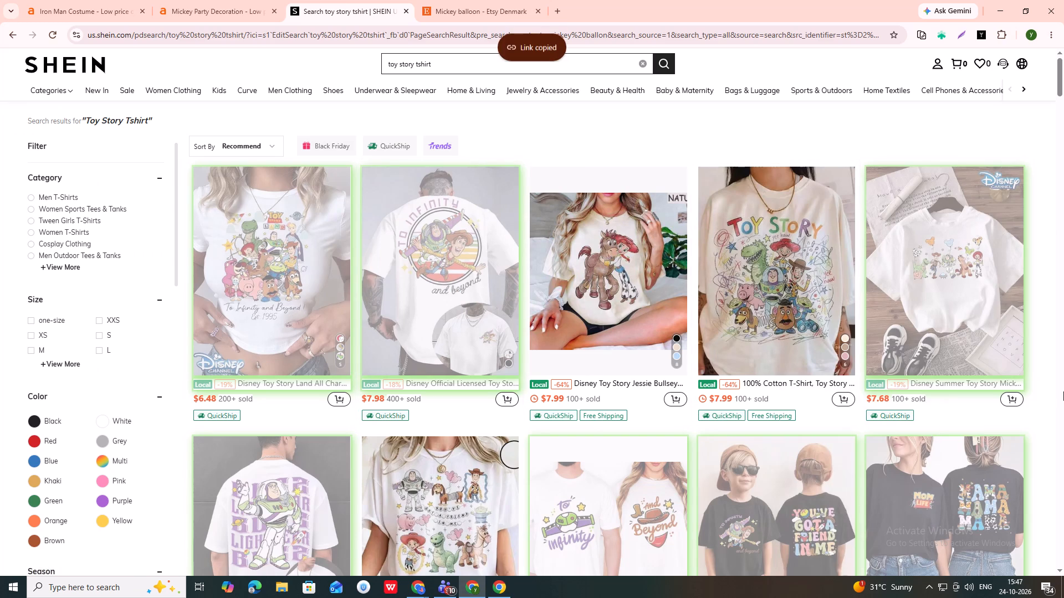
{"action": "middle_click", "coordinate": [601, 248]}
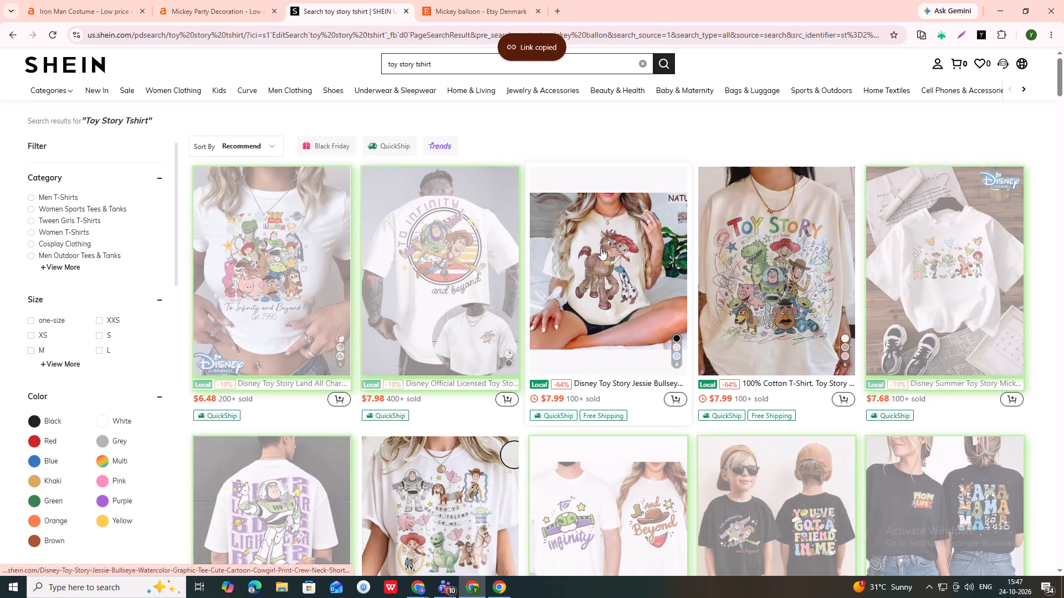
Replace the link in C101285 of Manual Detection Records with the link of SHEIN's 100% Cotton T-Shirt, Toy Story listing.
{"action": "right_click", "coordinate": [806, 381]}
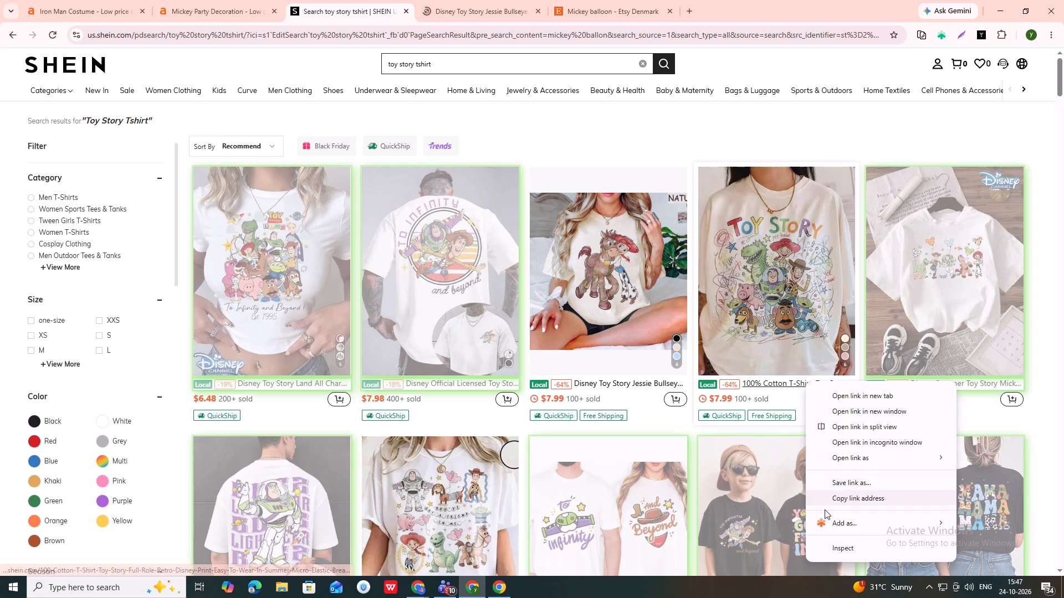
{"action": "left_click", "coordinate": [838, 501]}
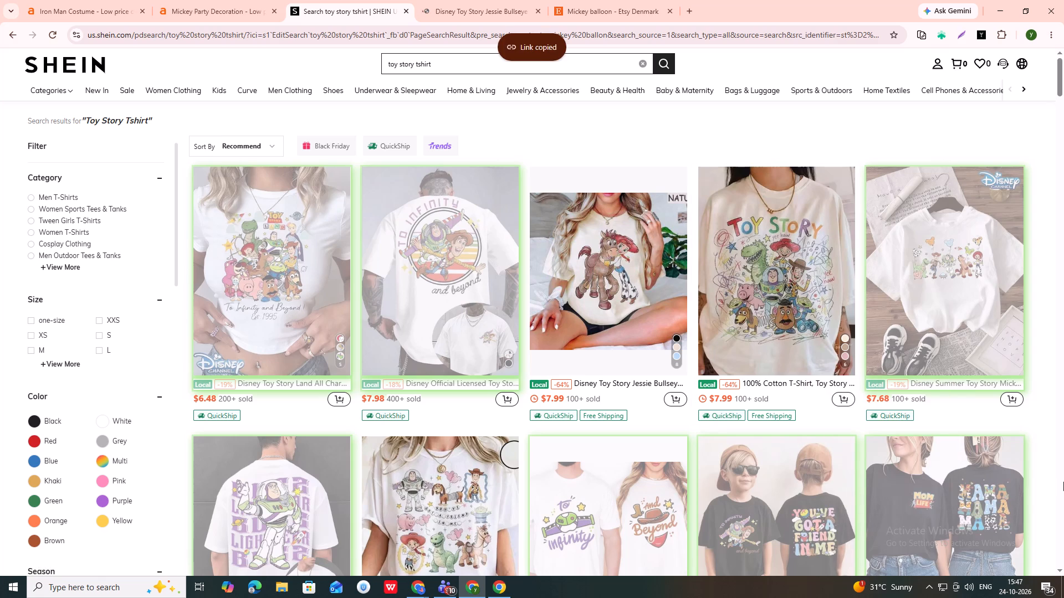
{"action": "key", "text": "alt+Tab"}
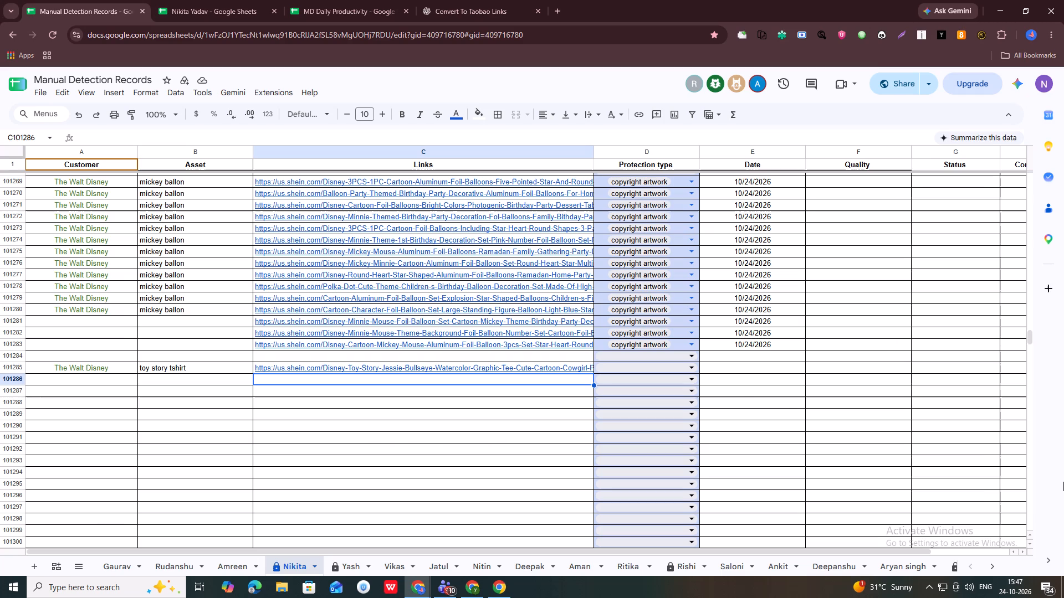
{"action": "key", "text": "Up"}
{"action": "key", "text": "ctrl+v"}
{"action": "key", "text": "Down"}
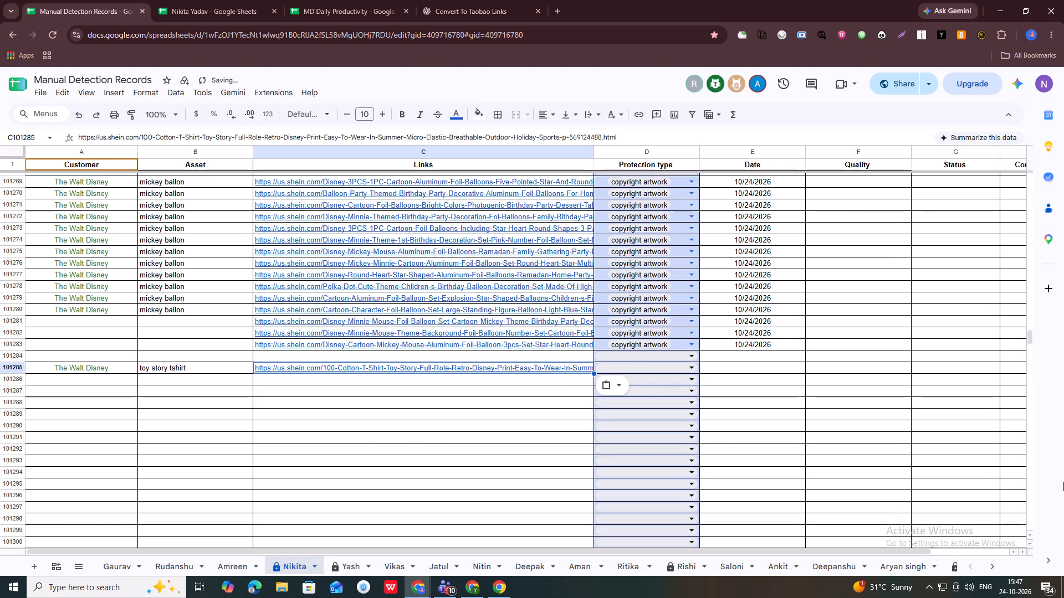
Copy the link of SHEIN's Disney Toy Story Print T-Shirt listing into C101286 of Manual Detection Records.
{"action": "key", "text": "alt+Tab"}
{"action": "scroll", "coordinate": [1019, 574], "scroll_direction": "down", "scroll_amount": 3}
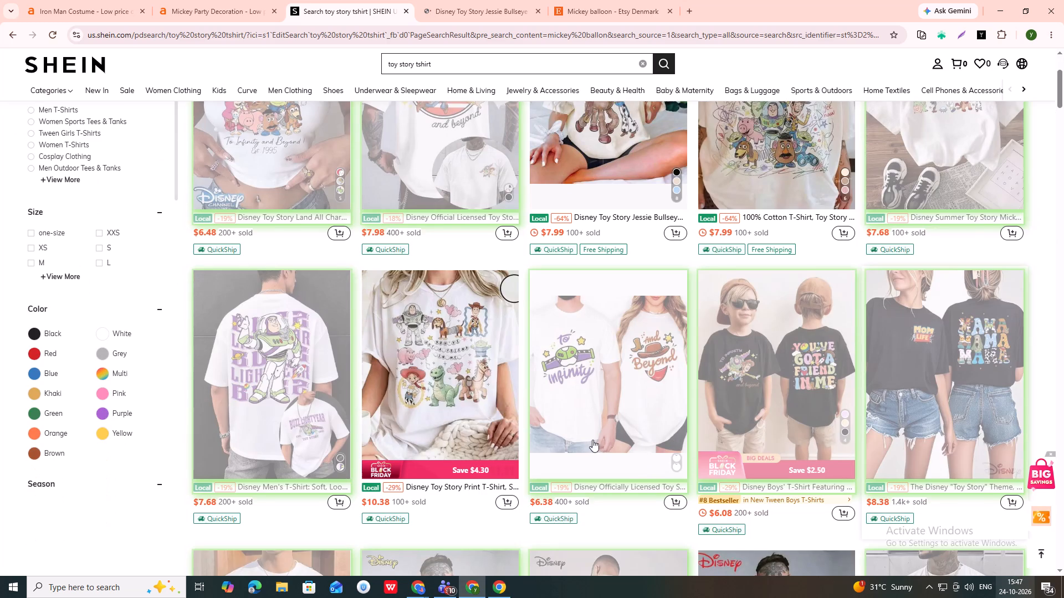
{"action": "right_click", "coordinate": [478, 485]}
{"action": "left_click", "coordinate": [540, 415]}
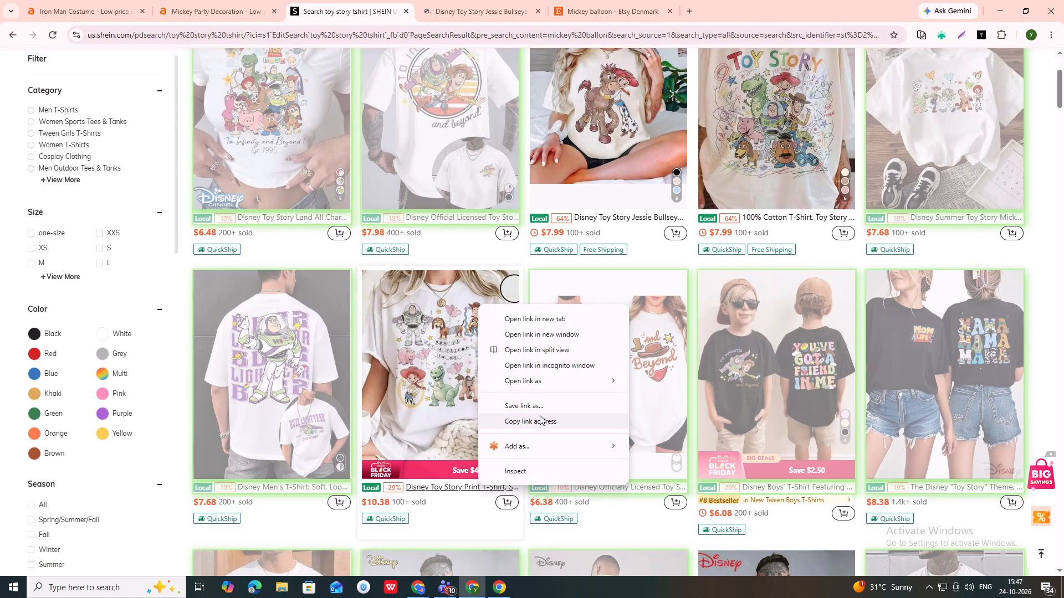
{"action": "key", "text": "alt+Tab"}
{"action": "key", "text": "ctrl+v"}
{"action": "key", "text": "Down"}
Copy the link of SHEIN's Disney Licensed Themed Cartoon tee, with the Hollywood Studios print, into C101287 of Manual Detection Records.
{"action": "key", "text": "alt+Tab"}
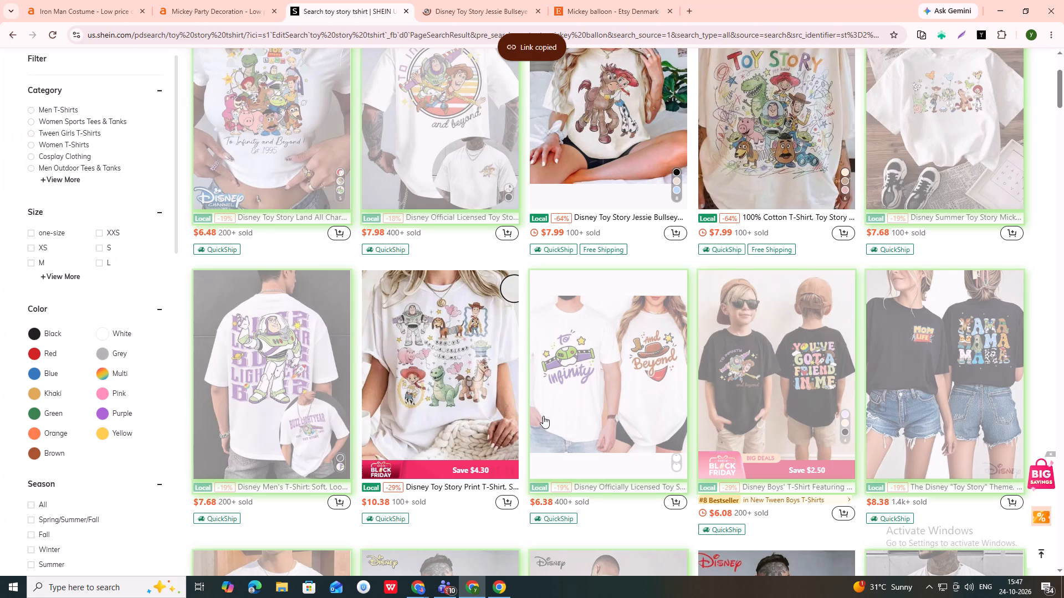
{"action": "scroll", "coordinate": [577, 426], "scroll_direction": "down", "scroll_amount": 6}
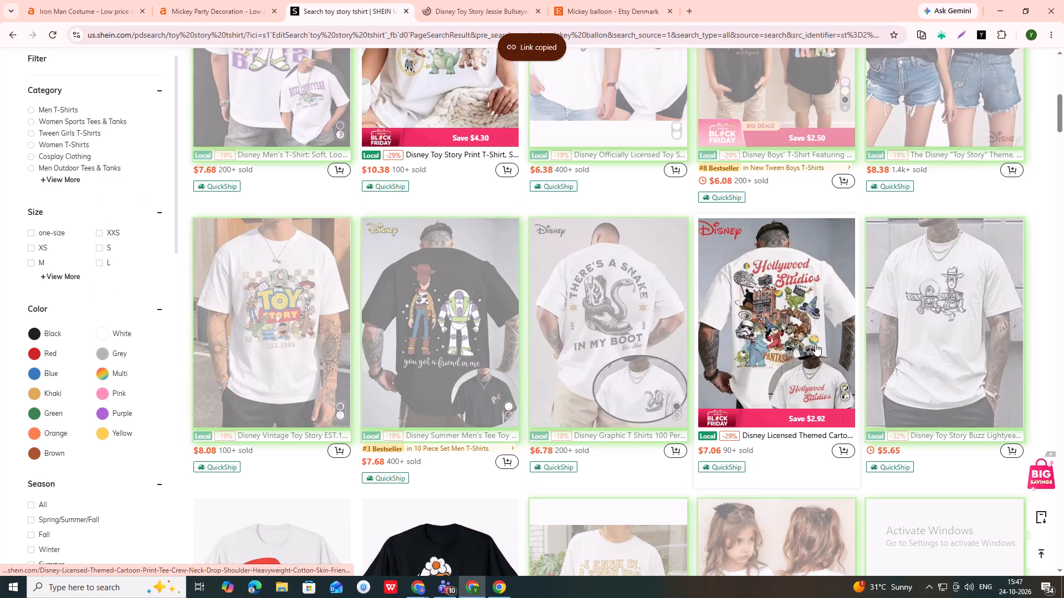
{"action": "right_click", "coordinate": [798, 435]}
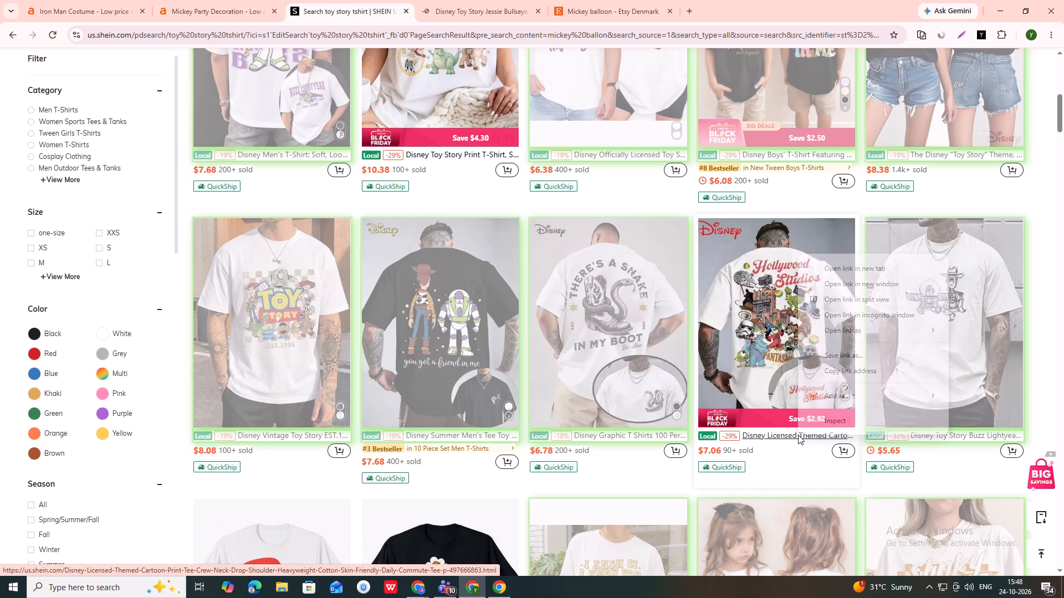
{"action": "left_click", "coordinate": [838, 370]}
{"action": "key", "text": "alt+Tab"}
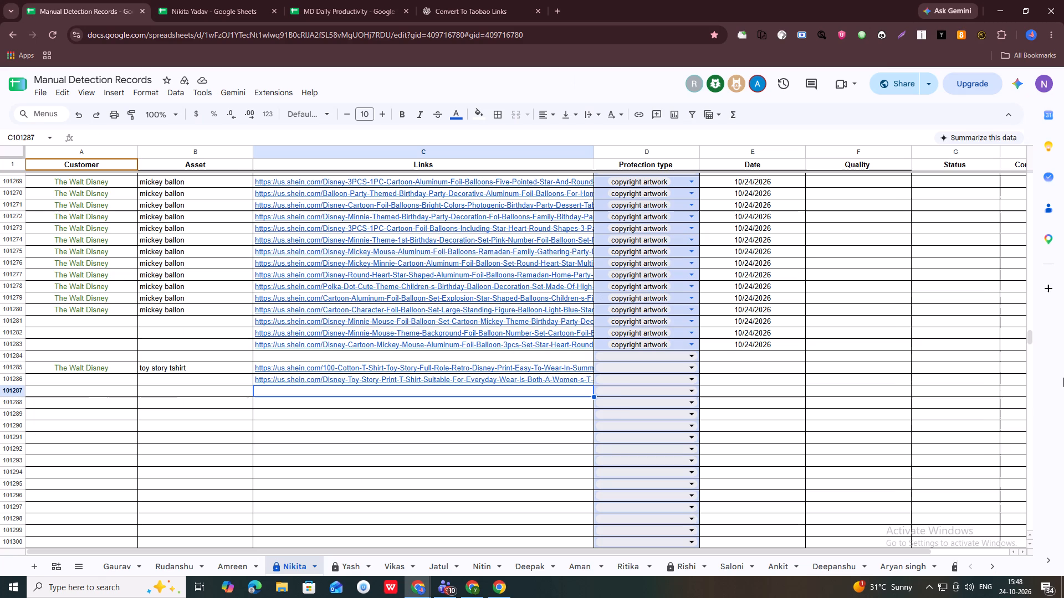
{"action": "key", "text": "ctrl+v"}
{"action": "key", "text": "Down"}
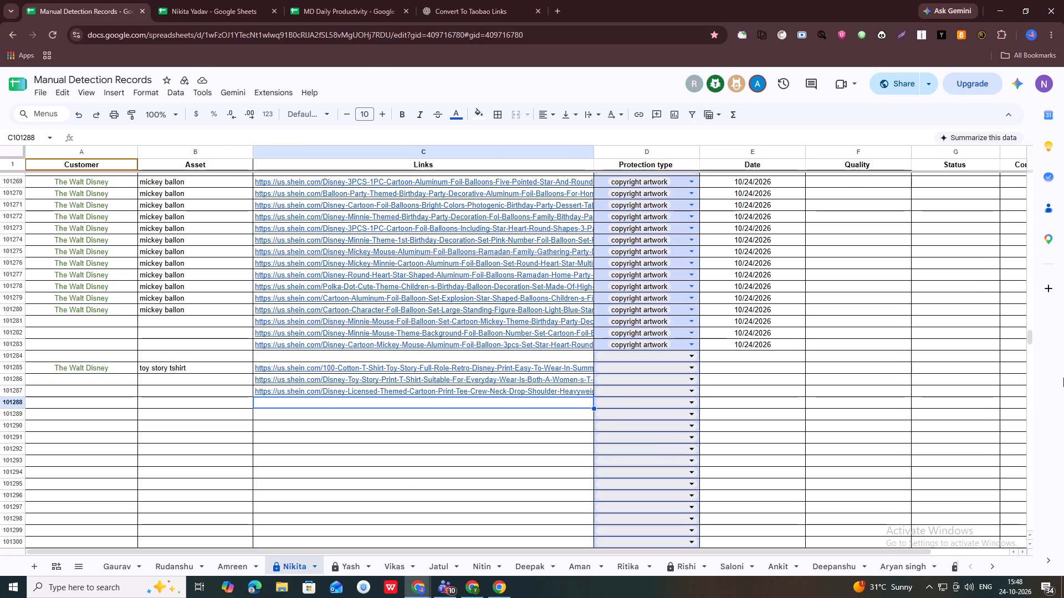
Switch to the SHEIN results and open the Disney "MOM LIFE Toy Story" T-shirt listing in a new tab.
{"action": "key", "text": "alt+Tab"}
{"action": "key", "text": "Down"}
{"action": "scroll", "coordinate": [1063, 378], "scroll_direction": "down", "scroll_amount": 5}
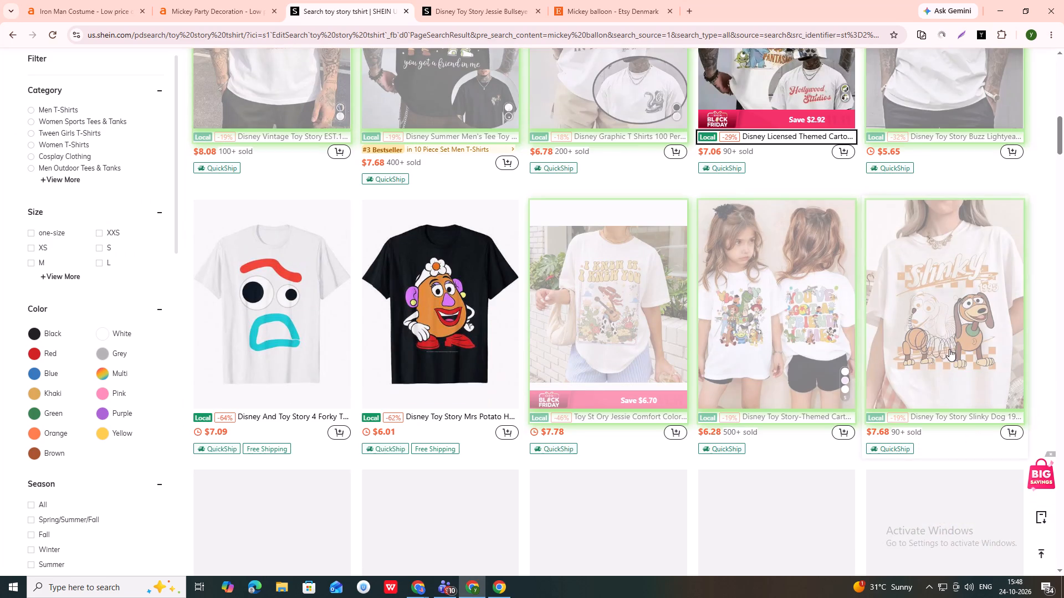
{"action": "scroll", "coordinate": [940, 378], "scroll_direction": "down", "scroll_amount": 6}
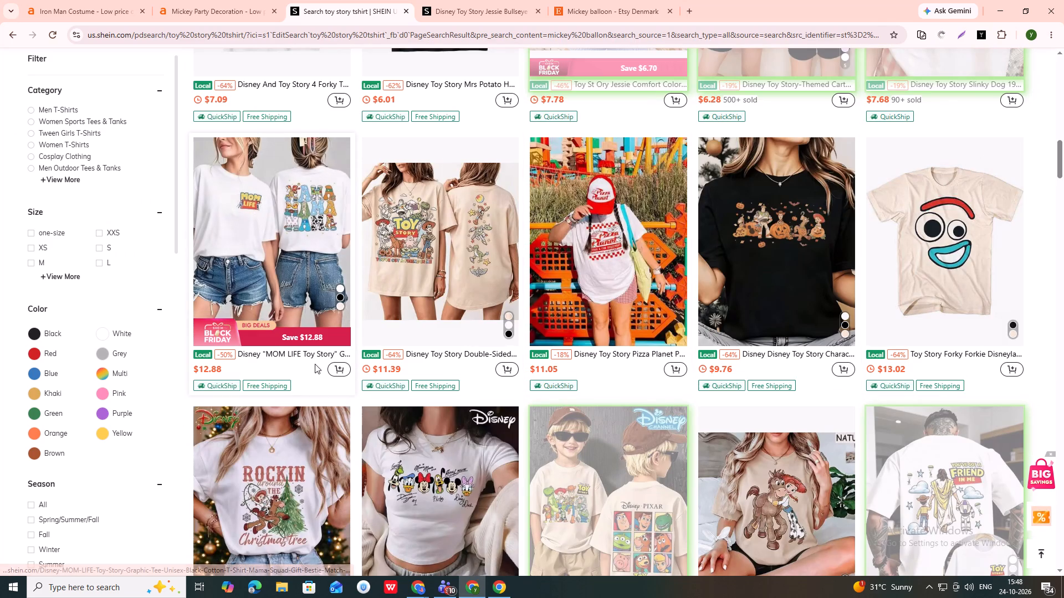
{"action": "middle_click", "coordinate": [299, 246]}
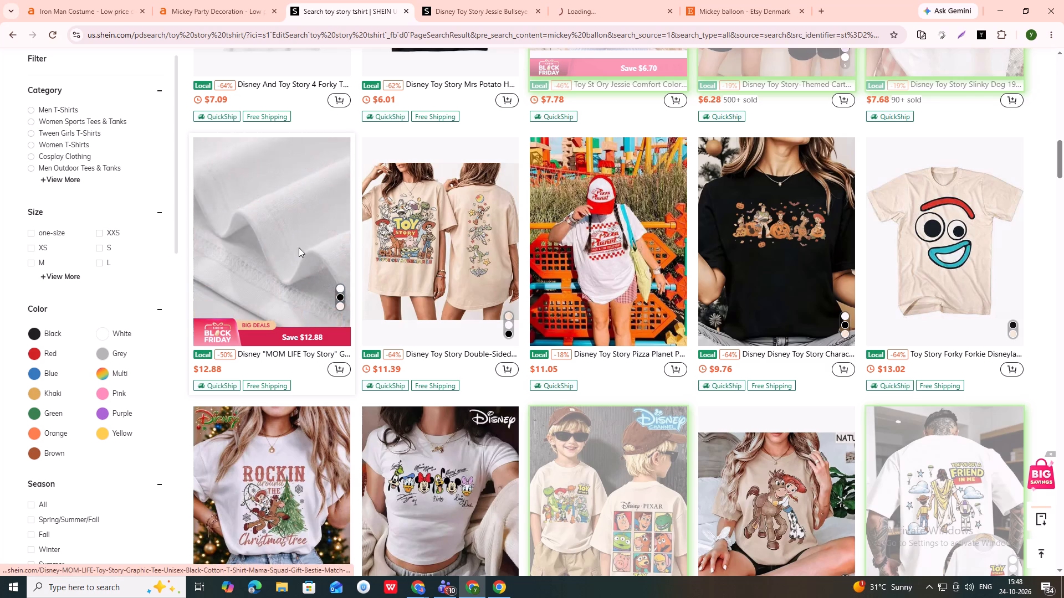
Copy the link of the Disney Toy Story Double-Sided tee listing into C101288 of Manual Detection Records.
{"action": "right_click", "coordinate": [453, 355]}
{"action": "left_click", "coordinate": [489, 471]}
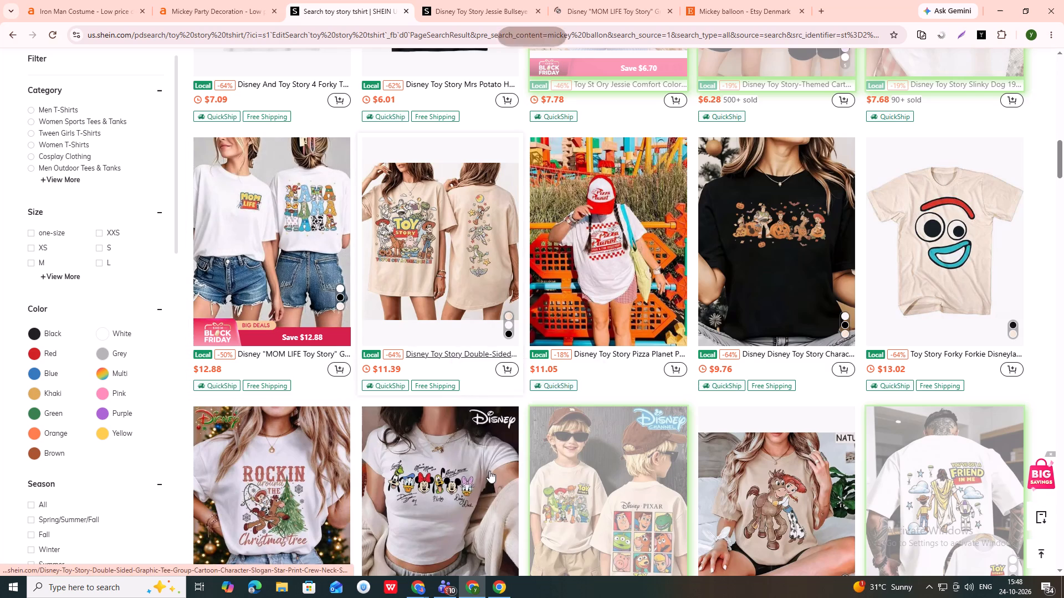
{"action": "key", "text": "alt+Tab"}
{"action": "key", "text": "ctrl+v"}
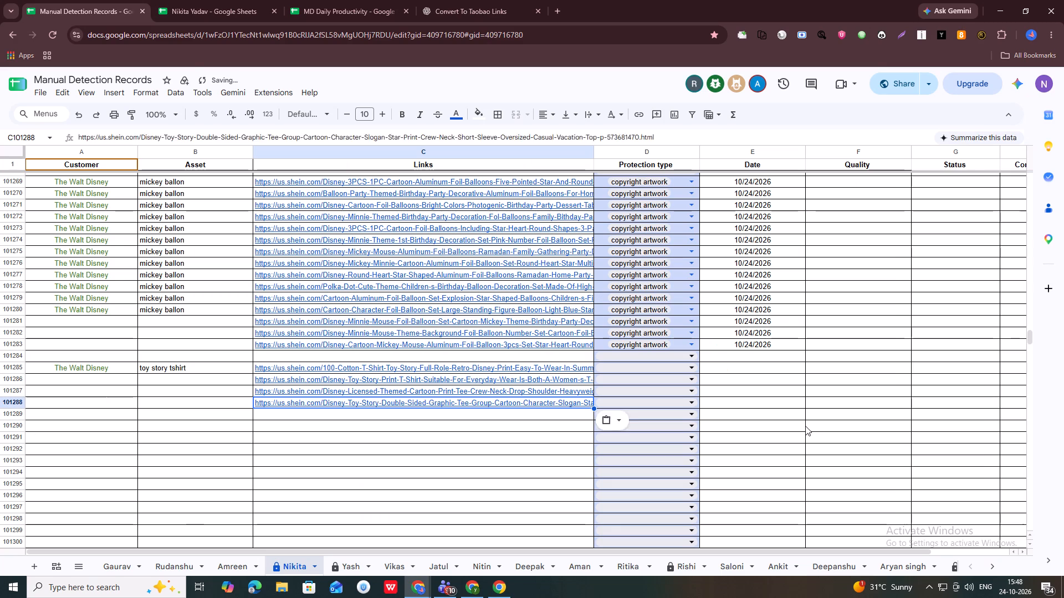
{"action": "key", "text": "Down"}
Copy the link of SHEIN's Disney Toy Story Characters Halloween T-shirt listing into C101289 of Manual Detection Records.
{"action": "key", "text": "alt+Tab"}
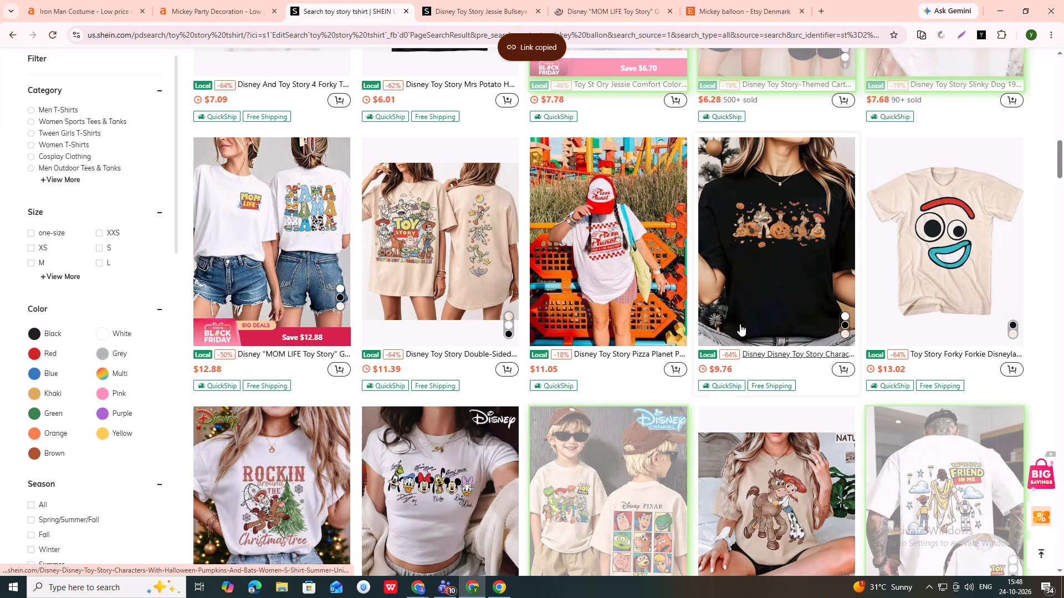
{"action": "right_click", "coordinate": [791, 356]}
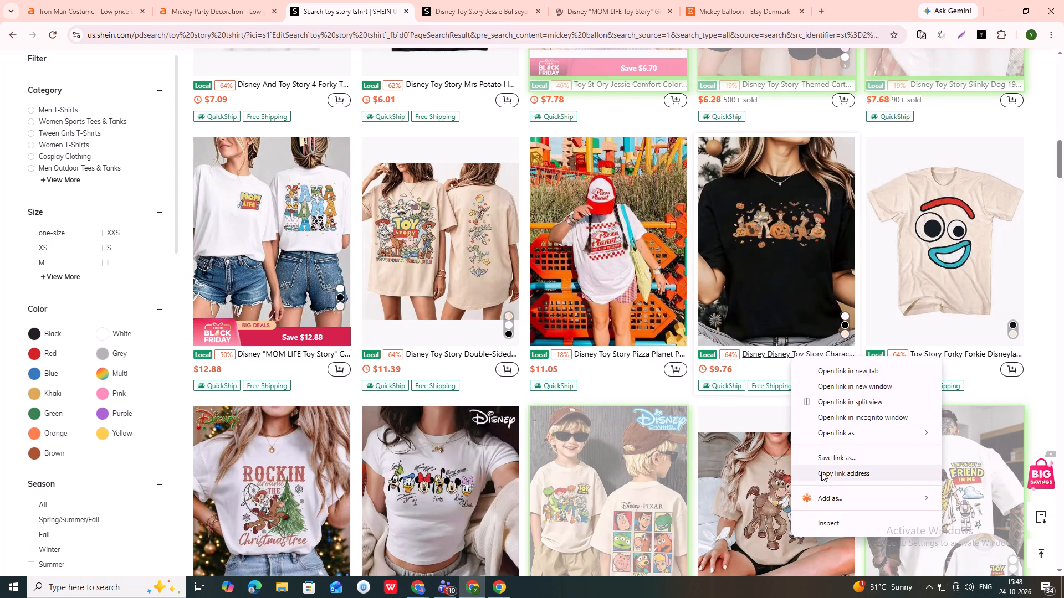
{"action": "left_click", "coordinate": [821, 472]}
{"action": "key", "text": "alt+Tab"}
{"action": "key", "text": "ctrl+v"}
{"action": "key", "text": "Down"}
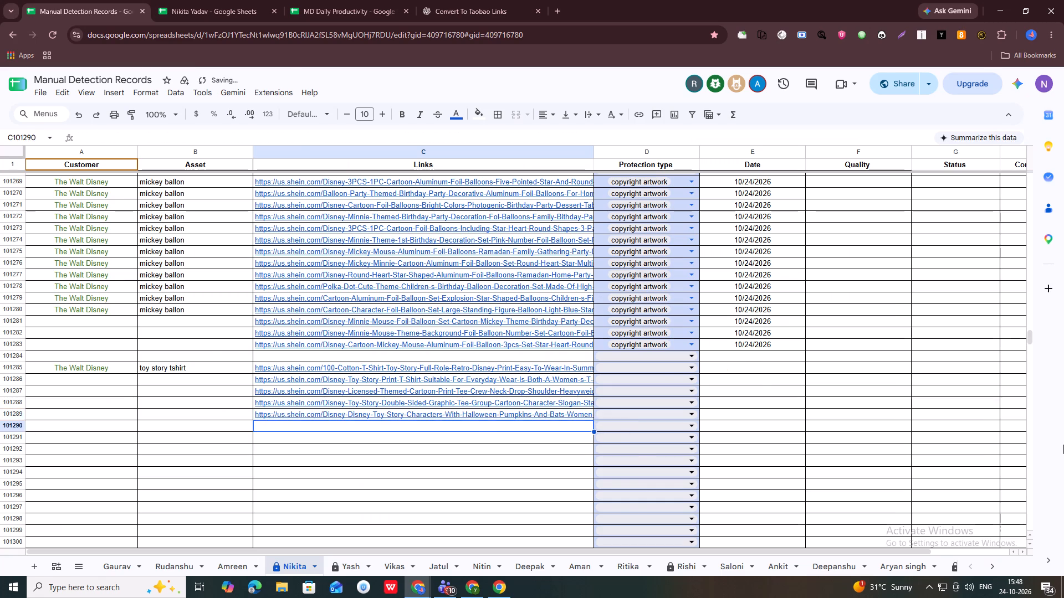
Copy the link of SHEIN's Disney Toy Story Full Characters men's T-shirt listing into C101290 of Manual Detection Records.
{"action": "key", "text": "alt+Tab"}
{"action": "scroll", "coordinate": [643, 432], "scroll_direction": "down", "scroll_amount": 4}
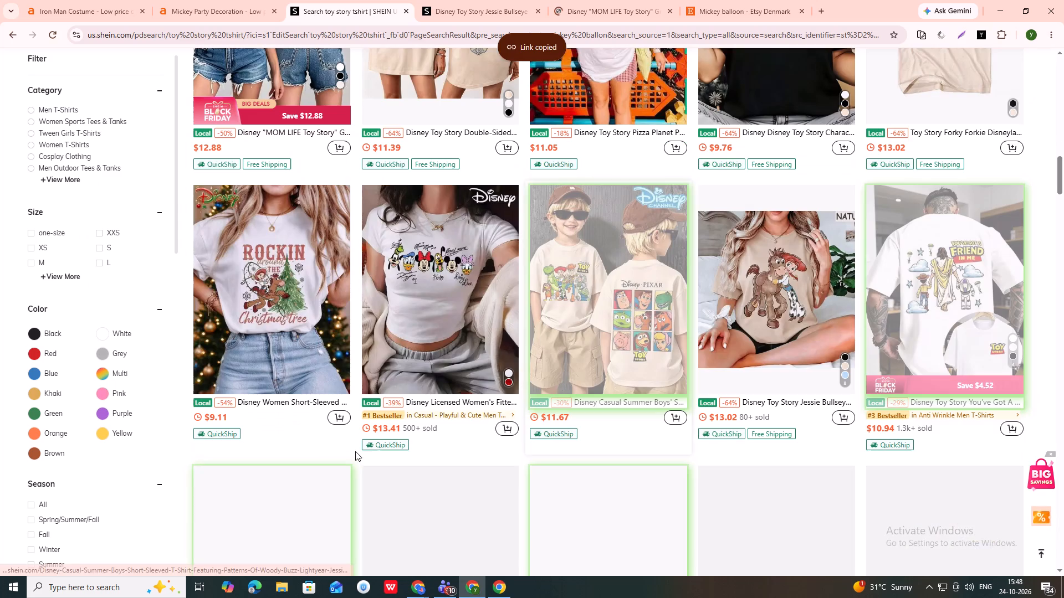
{"action": "scroll", "coordinate": [895, 372], "scroll_direction": "down", "scroll_amount": 4}
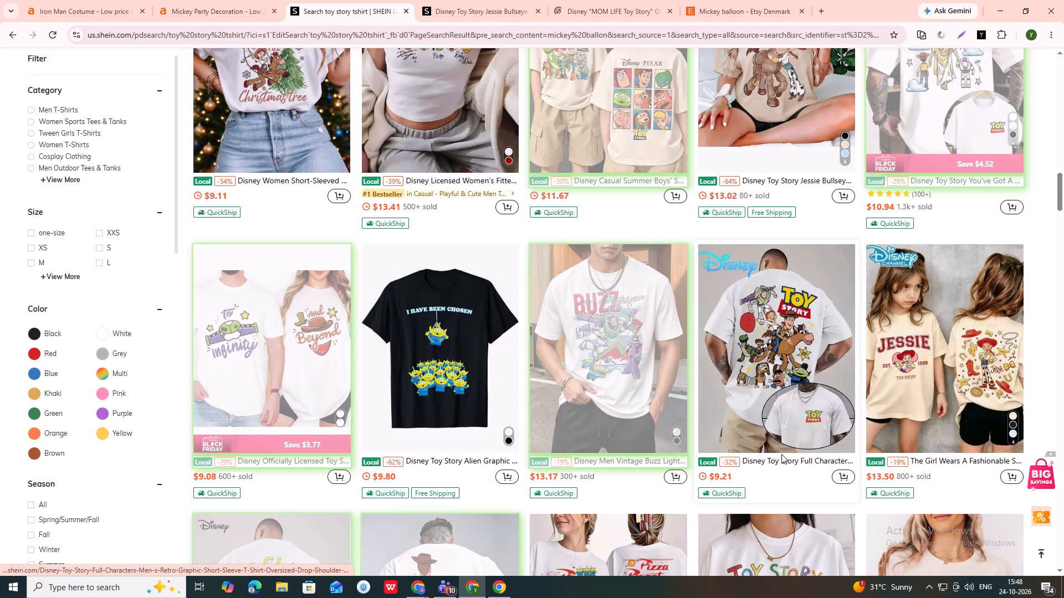
{"action": "right_click", "coordinate": [784, 463]}
{"action": "left_click", "coordinate": [825, 400]}
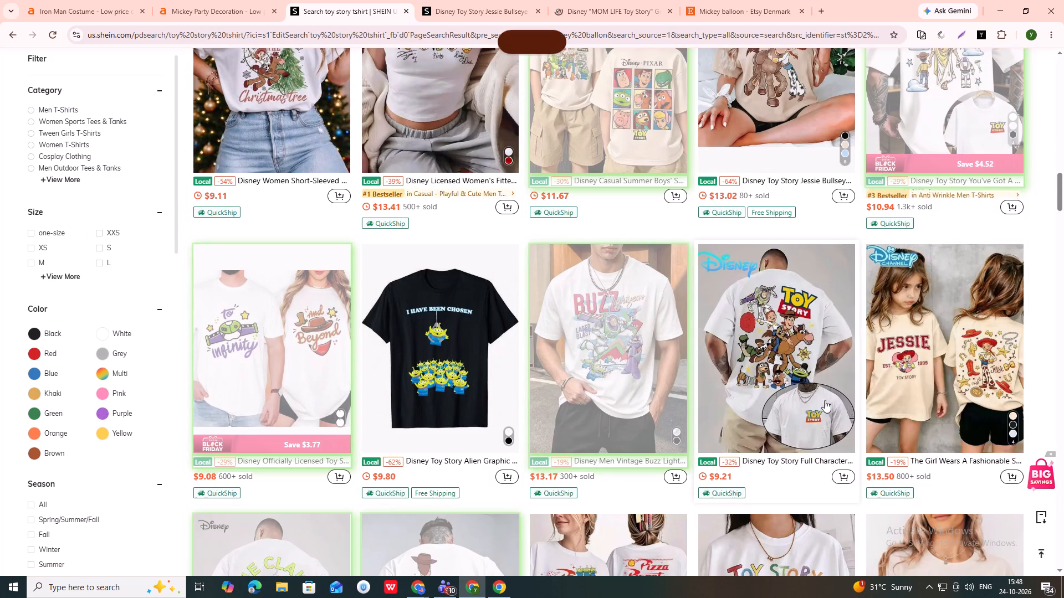
{"action": "key", "text": "alt+Tab"}
{"action": "key", "text": "ctrl+v"}
{"action": "key", "text": "Down"}
Copy the link of the $13.02 100% Cotton T-Shirt, Toy Story listing on SHEIN into C101291 of Manual Detection Records.
{"action": "key", "text": "alt+Tab"}
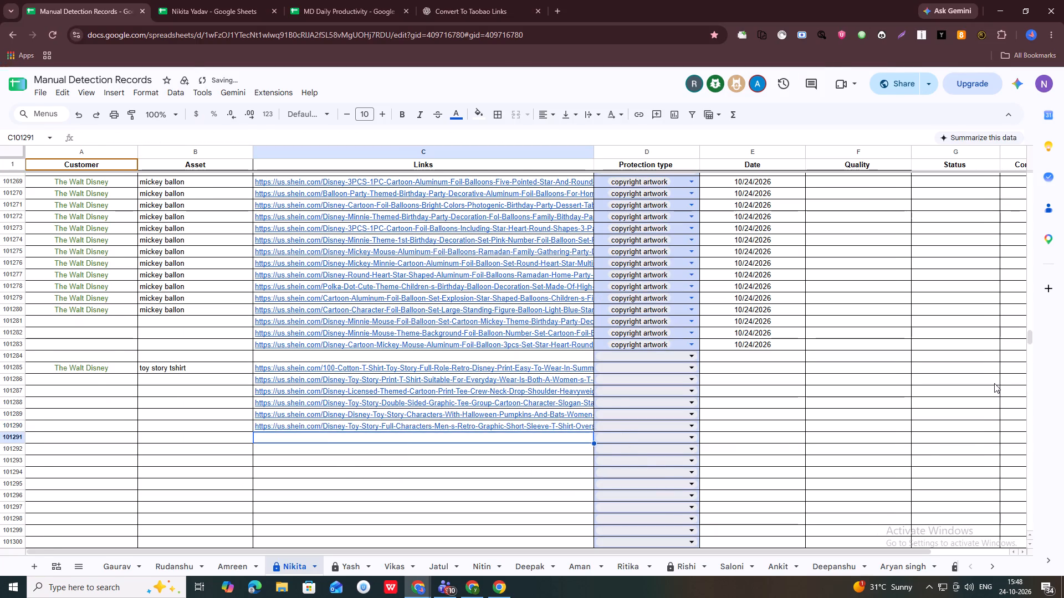
{"action": "scroll", "coordinate": [942, 397], "scroll_direction": "down", "scroll_amount": 5}
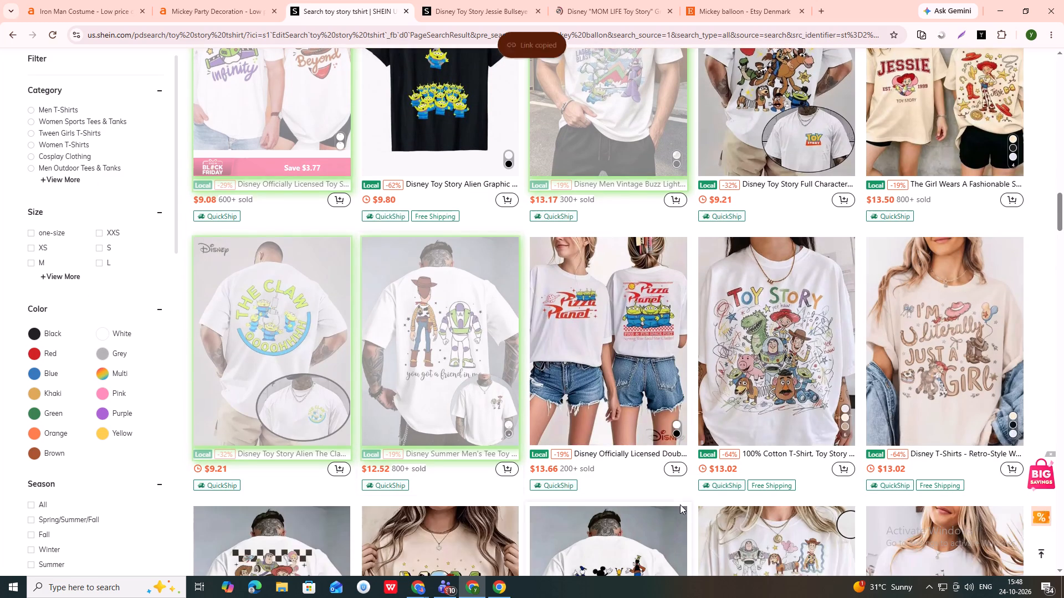
{"action": "right_click", "coordinate": [785, 454]}
{"action": "left_click", "coordinate": [820, 388]}
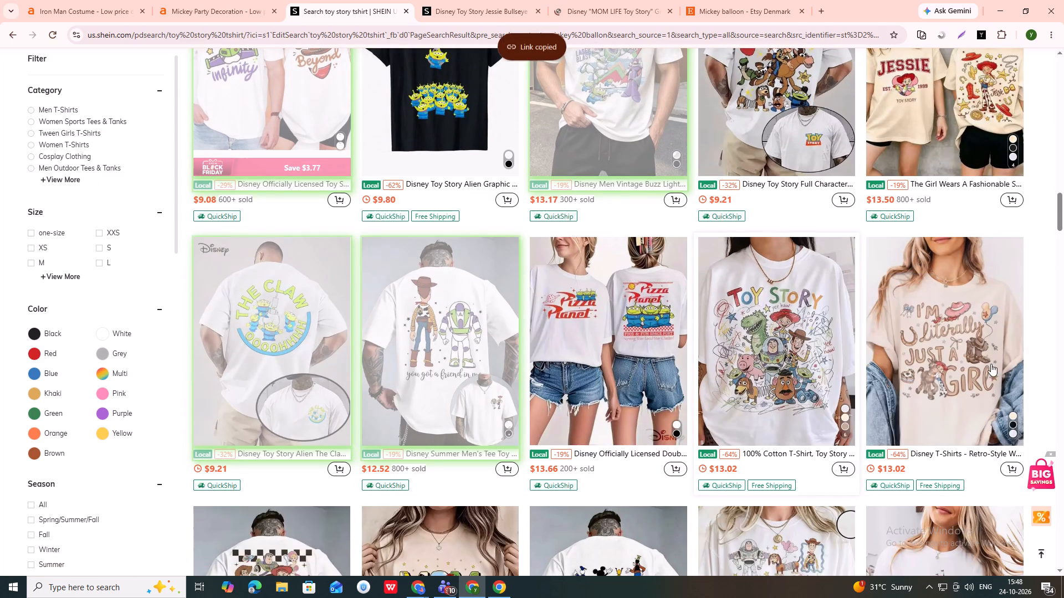
{"action": "key", "text": "alt+Tab"}
{"action": "key", "text": "ctrl+v"}
{"action": "key", "text": "Down"}
Copy the link of SHEIN's Disney Summer Men's Tee with the checkered Toy Story back print into C101292 of Manual Detection Records.
{"action": "key", "text": "alt+Tab"}
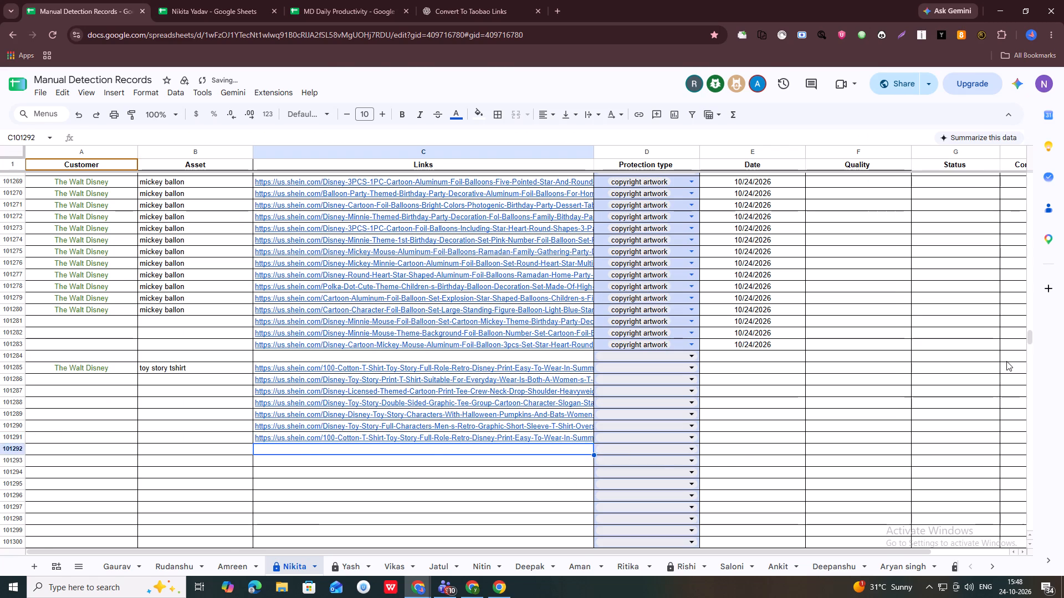
{"action": "scroll", "coordinate": [742, 434], "scroll_direction": "down", "scroll_amount": 5}
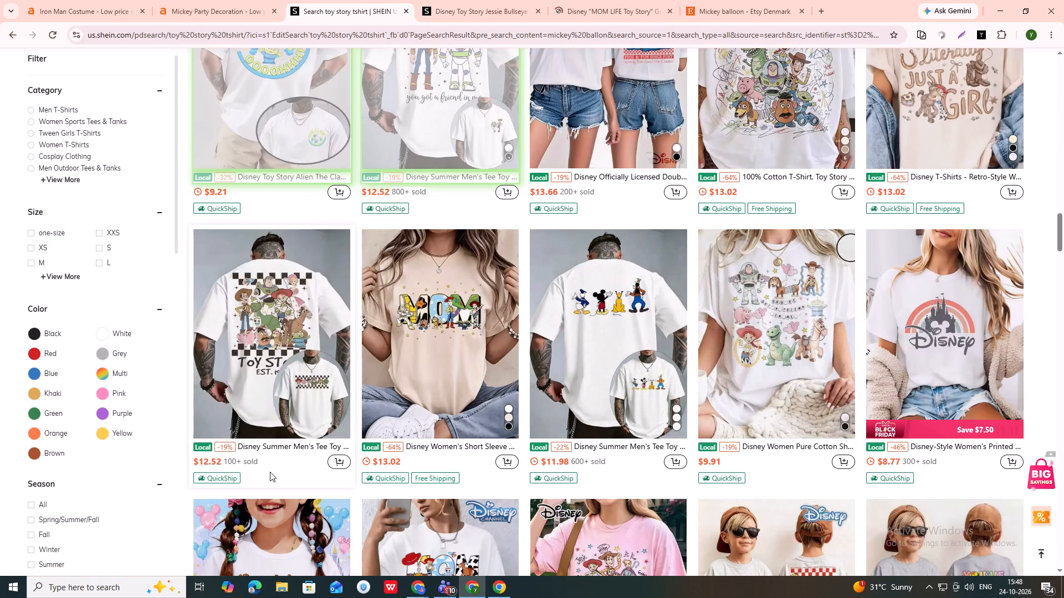
{"action": "key", "text": "Right"}
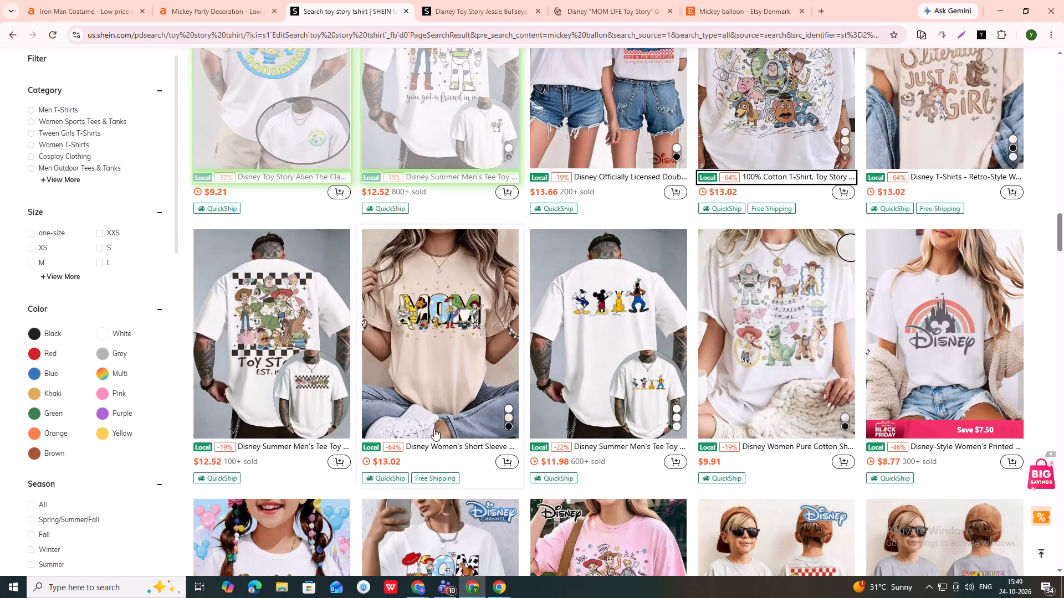
{"action": "right_click", "coordinate": [295, 446]}
{"action": "left_click", "coordinate": [351, 382]}
{"action": "key", "text": "alt+Tab"}
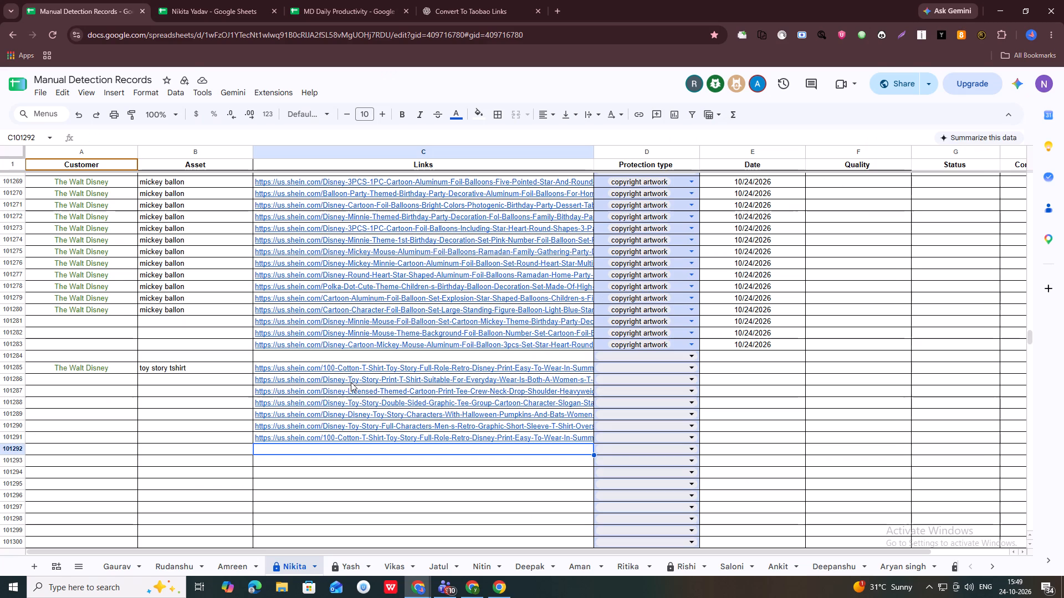
{"action": "key", "text": "ctrl+v"}
{"action": "key", "text": "Down"}
Copy the link of SHEIN's Disney Women's Short Sleeve T-shirt with the Toy Story MOM print into C101293 of Manual Detection Records.
{"action": "key", "text": "alt+Tab"}
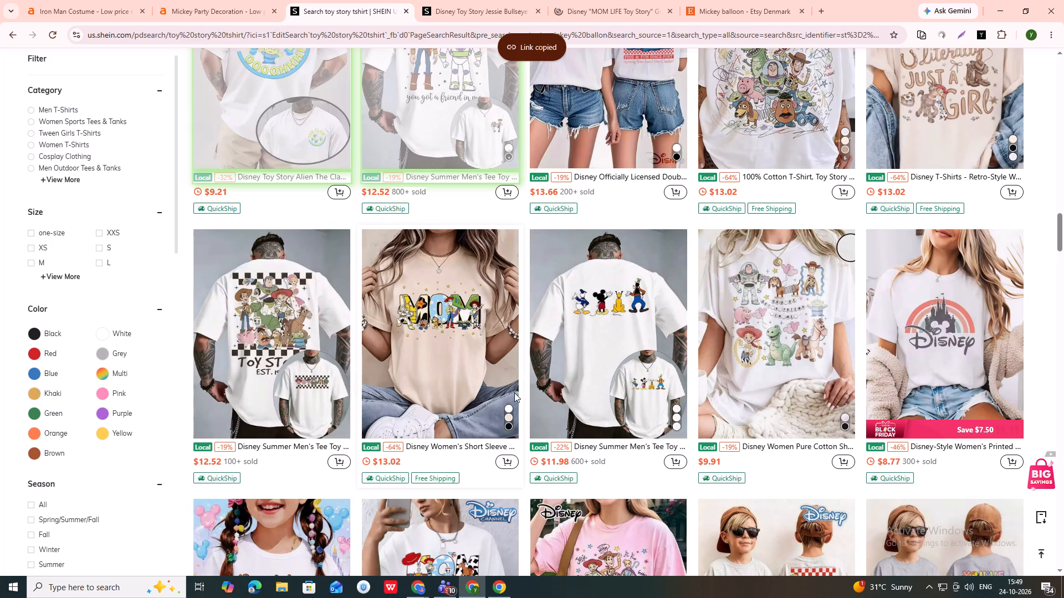
{"action": "right_click", "coordinate": [439, 446]}
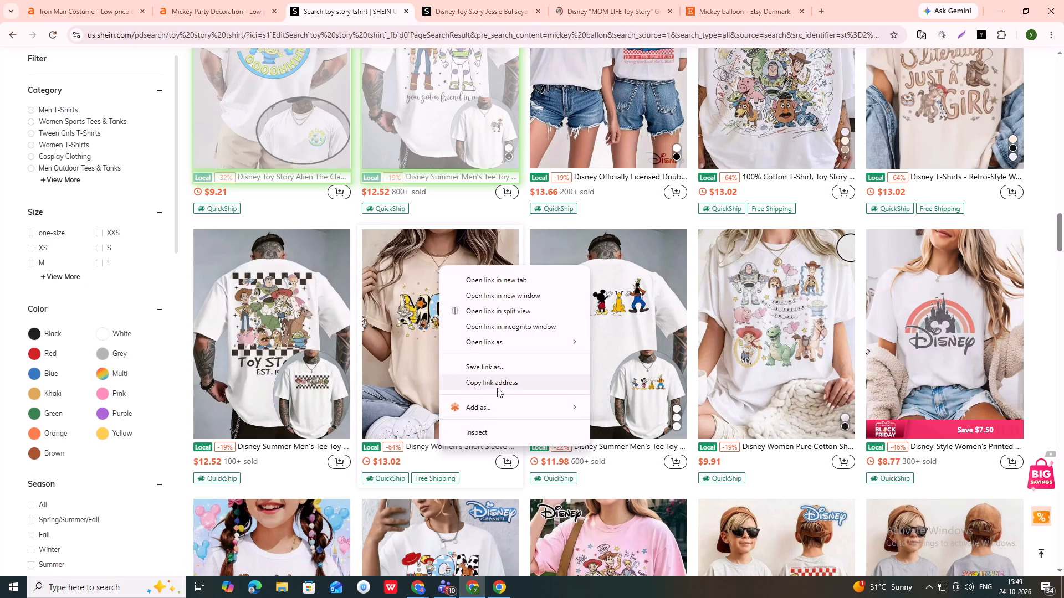
{"action": "left_click", "coordinate": [497, 381]}
{"action": "key", "text": "alt+Tab"}
{"action": "key", "text": "ctrl+v"}
{"action": "key", "text": "Down"}
Copy the link of SHEIN's Disney Women Pure Cotton Short Sleeve Toy Story T-shirt into C101294 of Manual Detection Records.
{"action": "key", "text": "alt+Tab"}
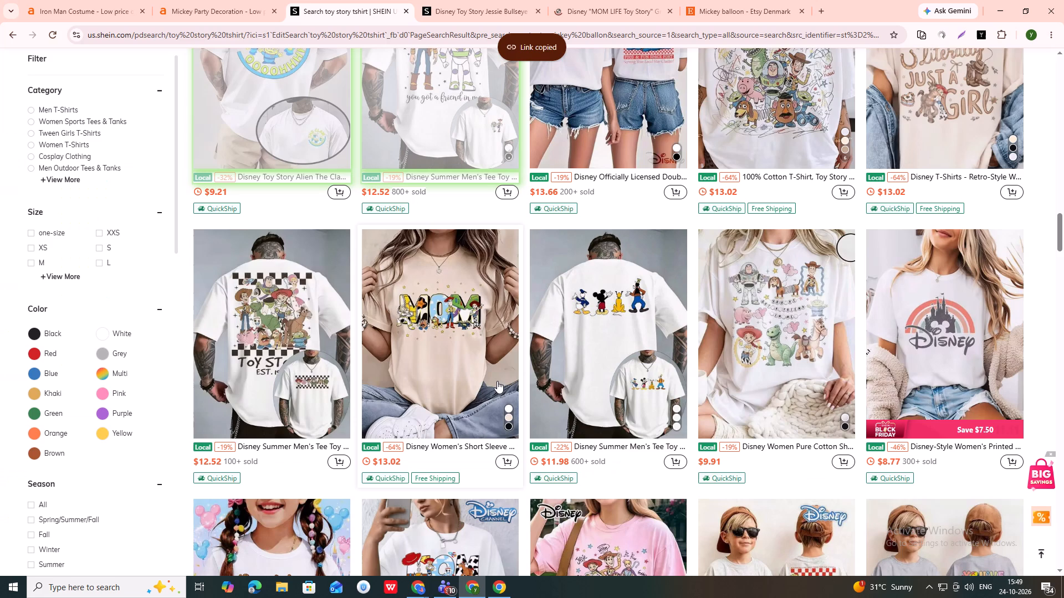
{"action": "right_click", "coordinate": [784, 447]}
{"action": "left_click", "coordinate": [812, 376]}
{"action": "key", "text": "alt+Tab"}
{"action": "key", "text": "ctrl+v"}
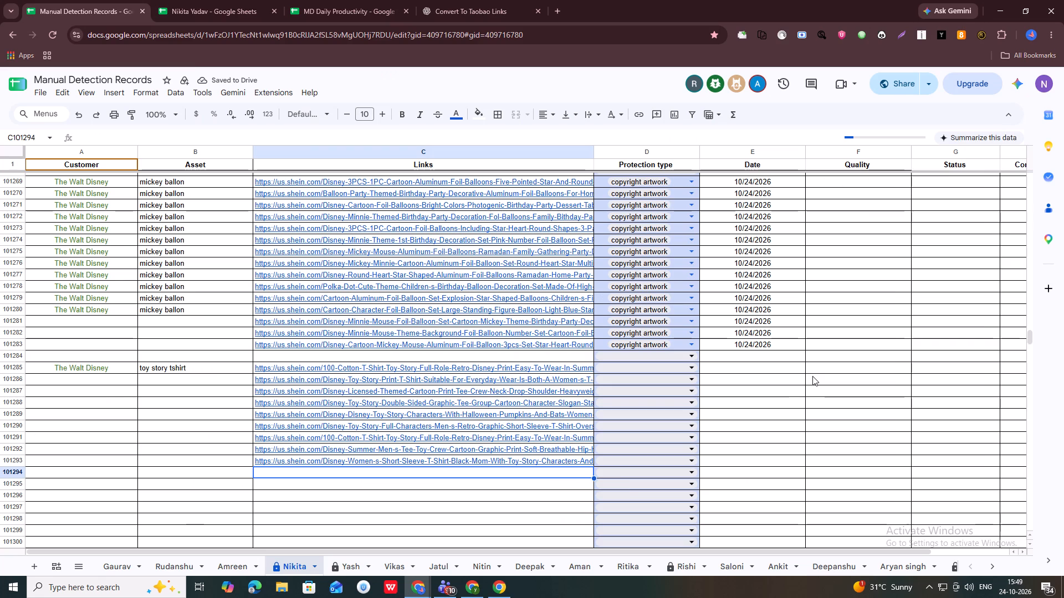
{"action": "key", "text": "Down"}
Copy the link of SHEIN's pink Disney Fall Clothes For Women Toy Story T-shirt into C101295 of Manual Detection Records, in bold.
{"action": "key", "text": "alt+Tab"}
{"action": "key", "text": "Down"}
{"action": "scroll", "coordinate": [786, 375], "scroll_direction": "down", "scroll_amount": 5}
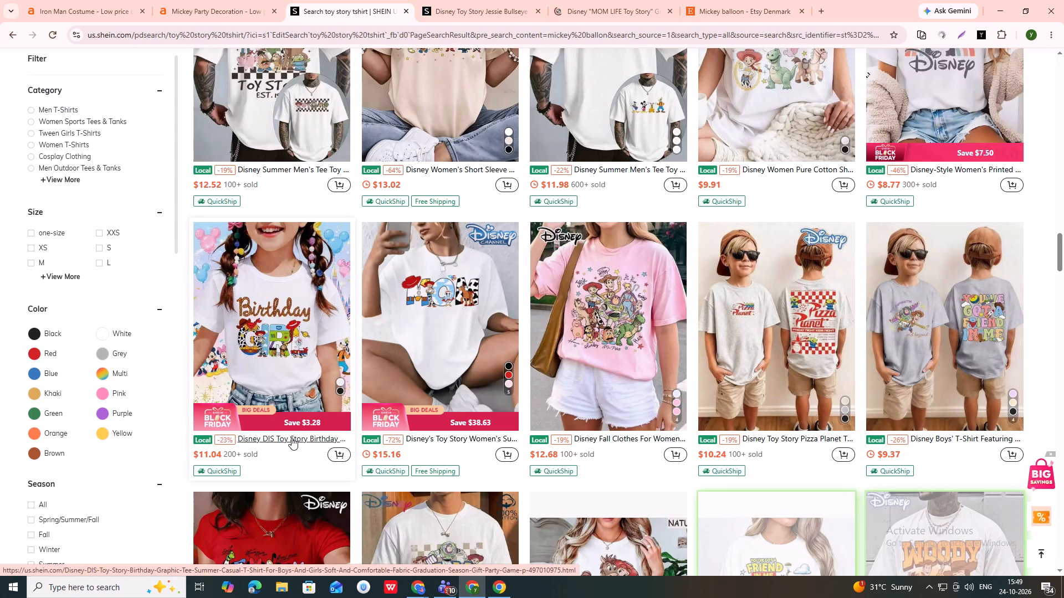
{"action": "right_click", "coordinate": [639, 437]}
{"action": "left_click", "coordinate": [705, 372]}
{"action": "key", "text": "alt+Tab"}
{"action": "key", "text": "ctrl+b"}
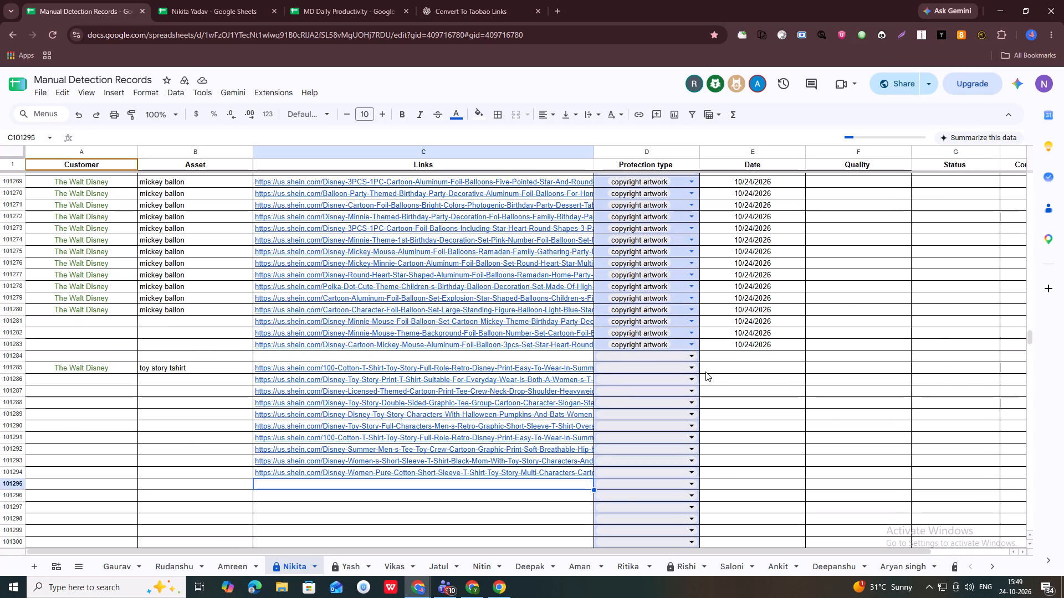
{"action": "key", "text": "ctrl+v"}
{"action": "key", "text": "Down"}
Copy the link of SHEIN's Disney Boys' T-Shirt with the double-sided Toy Story print into C101296 of Manual Detection Records.
{"action": "key", "text": "alt+Tab"}
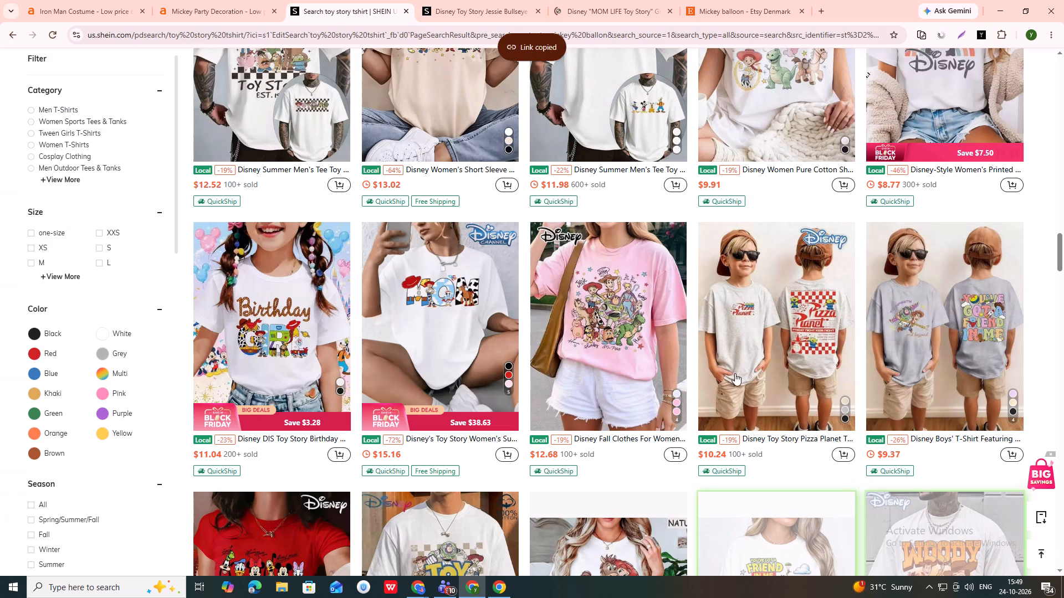
{"action": "right_click", "coordinate": [943, 437]}
{"action": "left_click", "coordinate": [865, 374]}
{"action": "key", "text": "alt+Tab"}
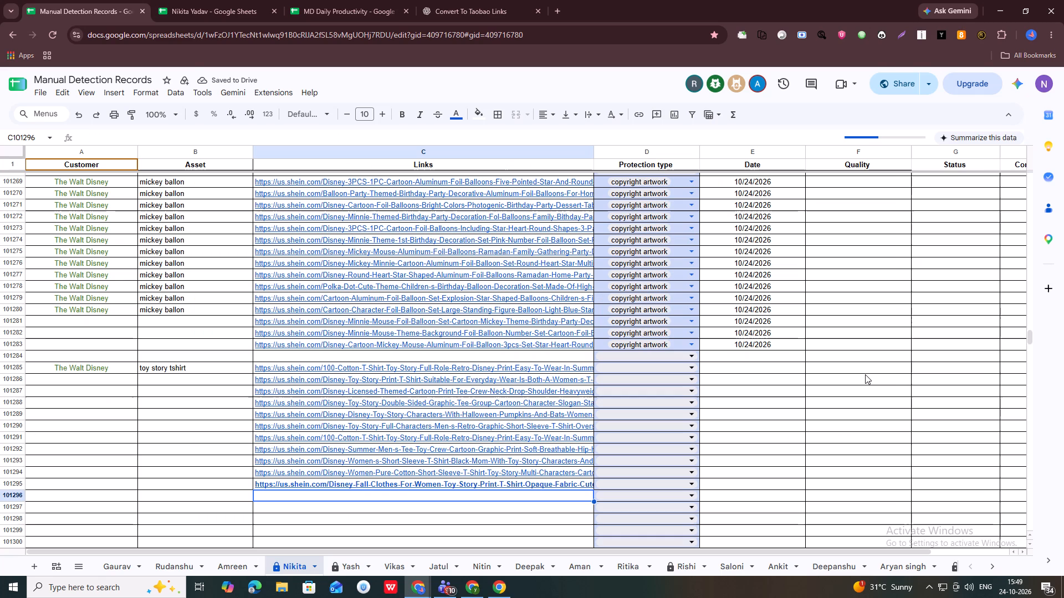
{"action": "key", "text": "ctrl+v"}
{"action": "key", "text": "Down"}
Copy the link of SHEIN's Disney Vintage Toy Story EST 1995 T-shirt into C101297 of Manual Detection Records.
{"action": "key", "text": "alt+Tab"}
{"action": "key", "text": "Down"}
{"action": "scroll", "coordinate": [869, 370], "scroll_direction": "down", "scroll_amount": 5}
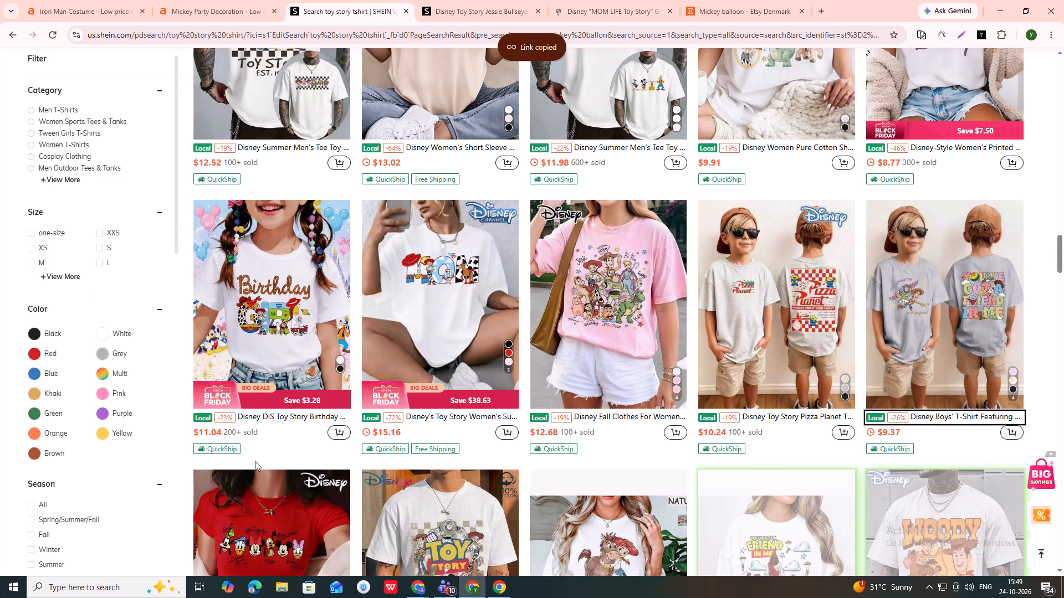
{"action": "right_click", "coordinate": [460, 409]}
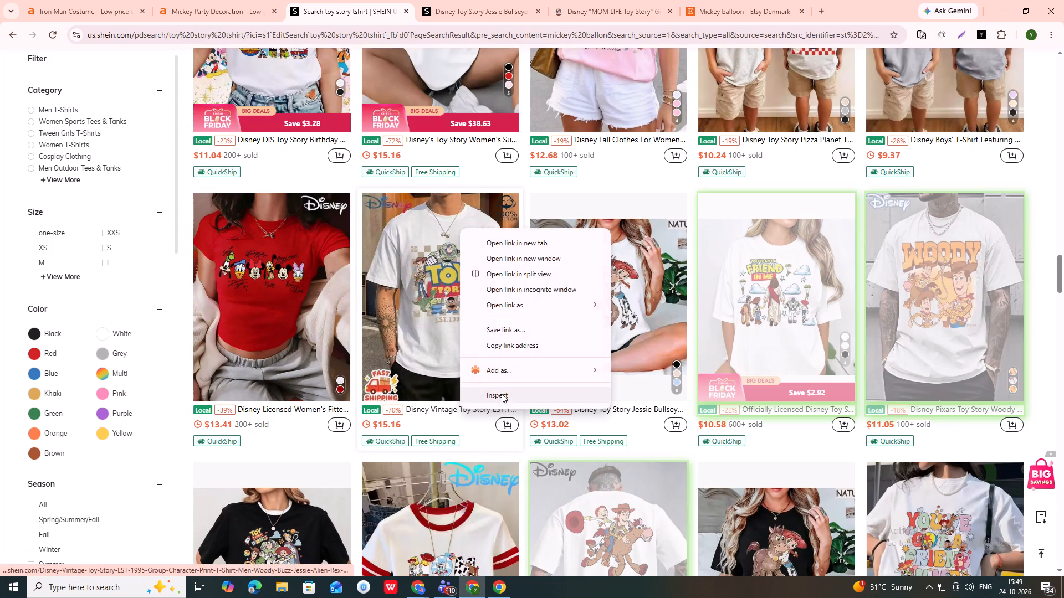
{"action": "left_click", "coordinate": [529, 341]}
{"action": "key", "text": "alt+Tab"}
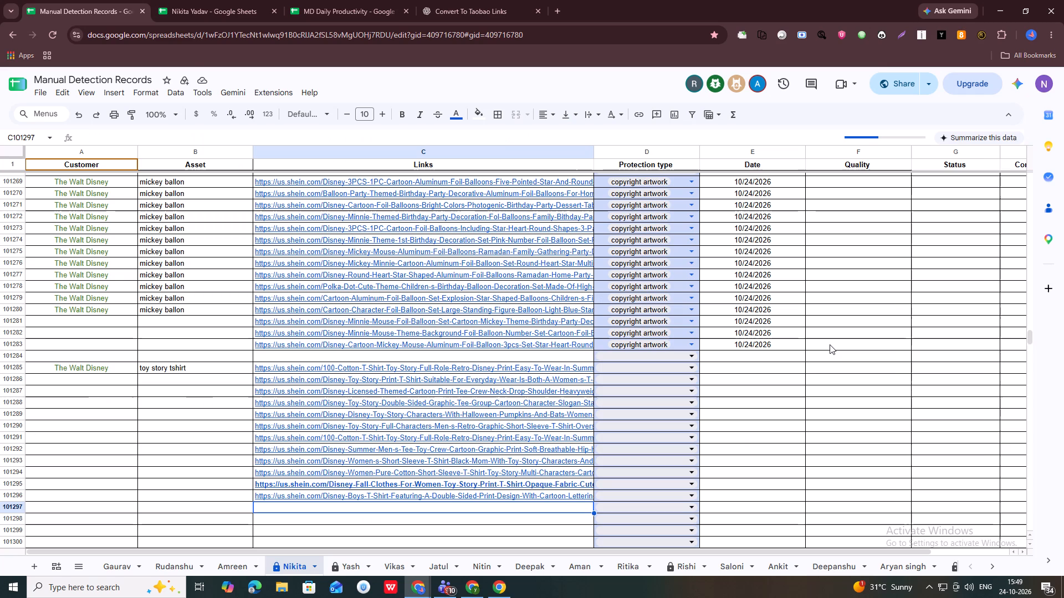
{"action": "key", "text": "ctrl+v"}
{"action": "key", "text": "Down"}
Copy the link of SHEIN's black Toy Story Shirt, Toy Friends Adventure listing into C101298 of Manual Detection Records.
{"action": "key", "text": "alt+Tab"}
{"action": "key", "text": "Down"}
{"action": "scroll", "coordinate": [728, 374], "scroll_direction": "down", "scroll_amount": 5}
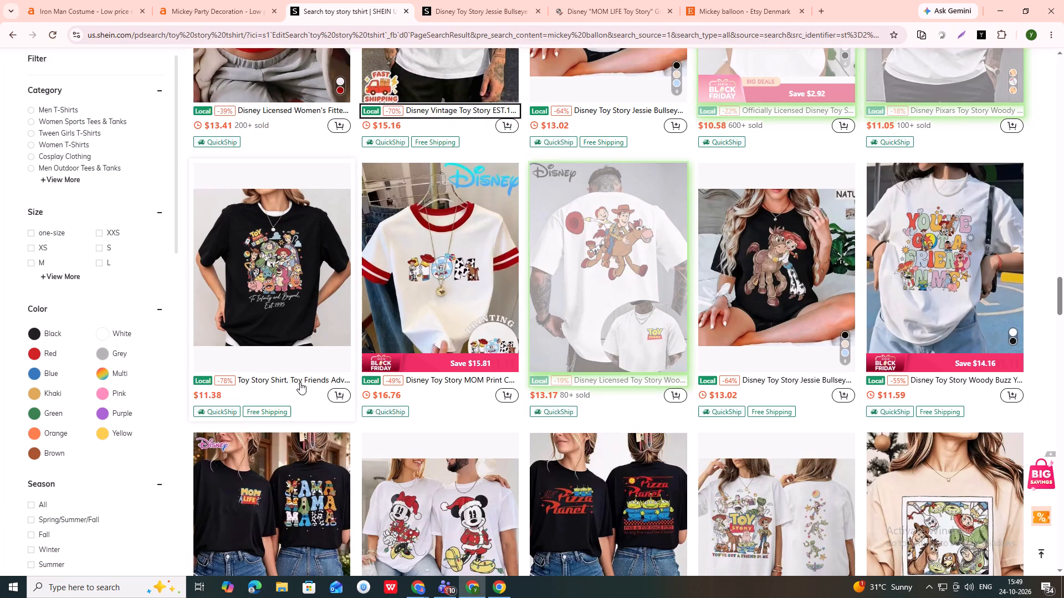
{"action": "right_click", "coordinate": [300, 382]}
{"action": "left_click", "coordinate": [323, 494]}
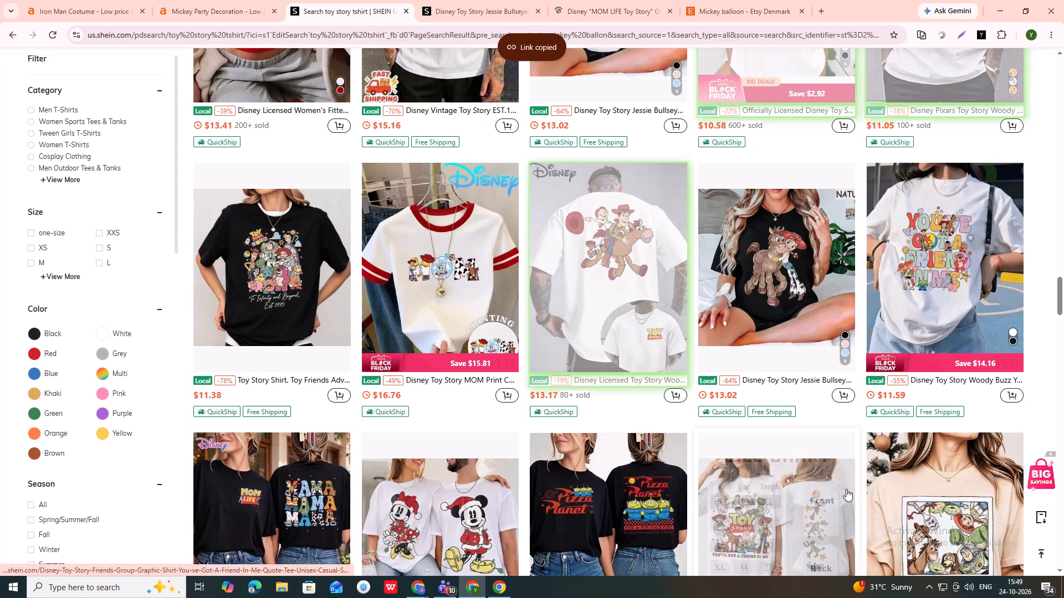
{"action": "key", "text": "alt+Tab"}
{"action": "key", "text": "ctrl+v"}
{"action": "key", "text": "Down"}
Copy the link of SHEIN's Disney Toy Story Woody Buzz You've Got A Friend In Me tee into C101299 of Manual Detection Records.
{"action": "key", "text": "alt+Tab"}
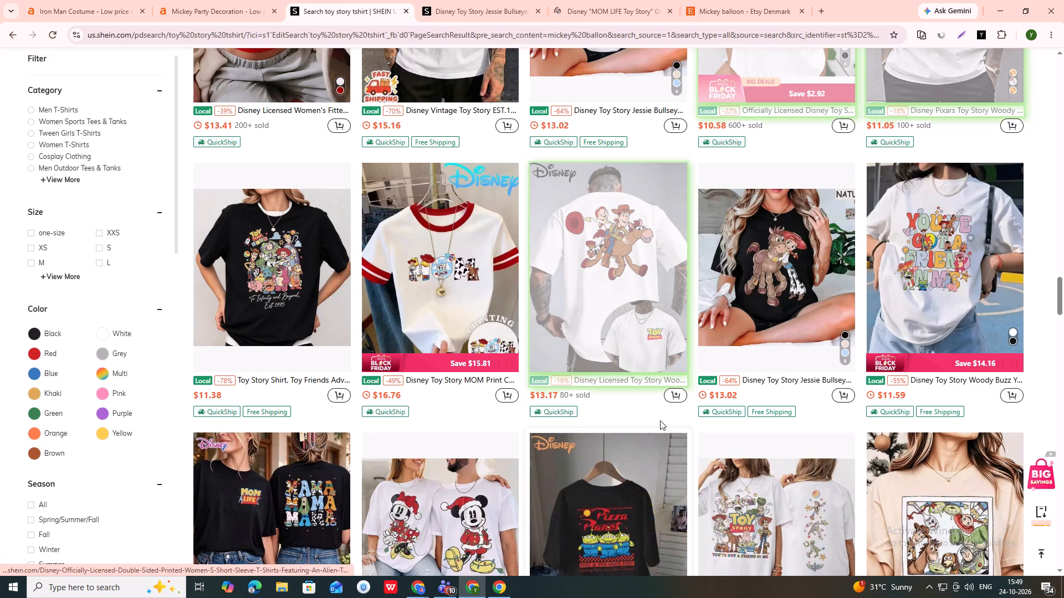
{"action": "right_click", "coordinate": [934, 380]}
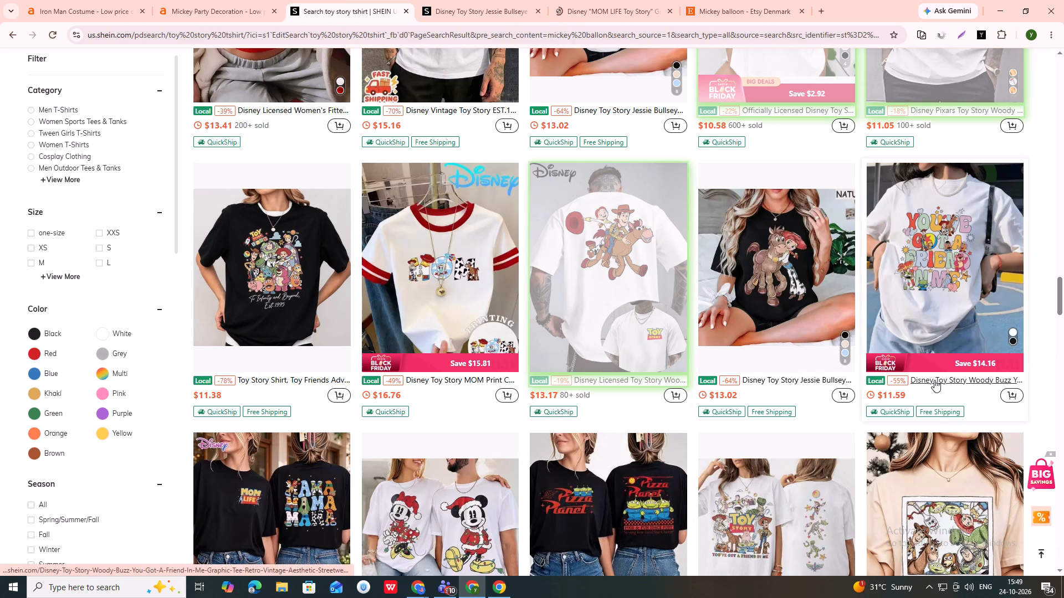
{"action": "left_click", "coordinate": [838, 497]}
{"action": "key", "text": "alt+Tab"}
{"action": "key", "text": "ctrl+v"}
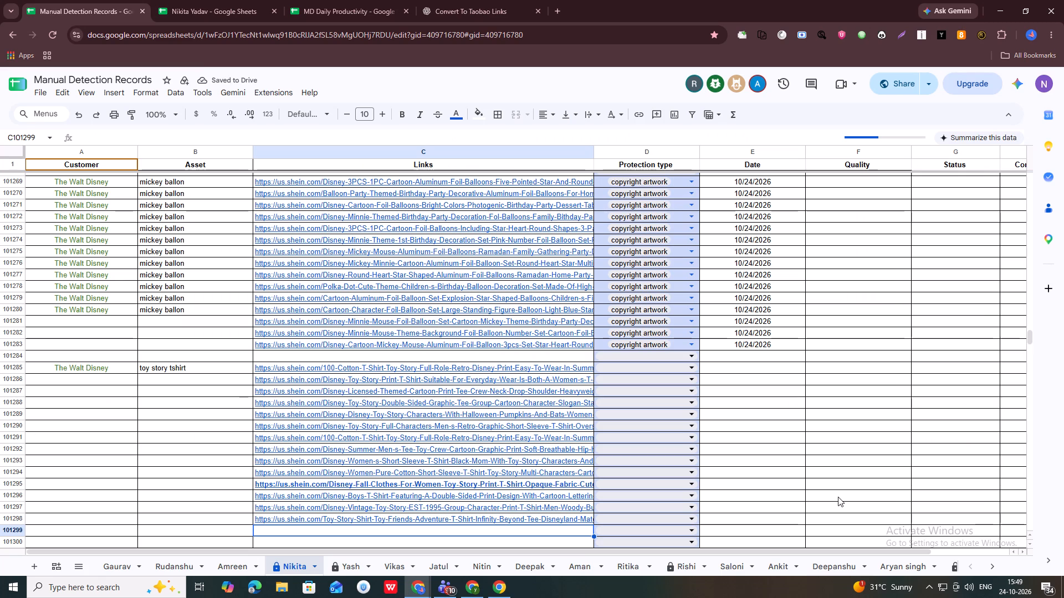
{"action": "key", "text": "Down"}
Copy the link of SHEIN's Disney Toy Story Friends Group graphic shirt into C101300 of Manual Detection Records.
{"action": "key", "text": "alt+Tab"}
{"action": "key", "text": "Down"}
{"action": "scroll", "coordinate": [783, 483], "scroll_direction": "down", "scroll_amount": 4}
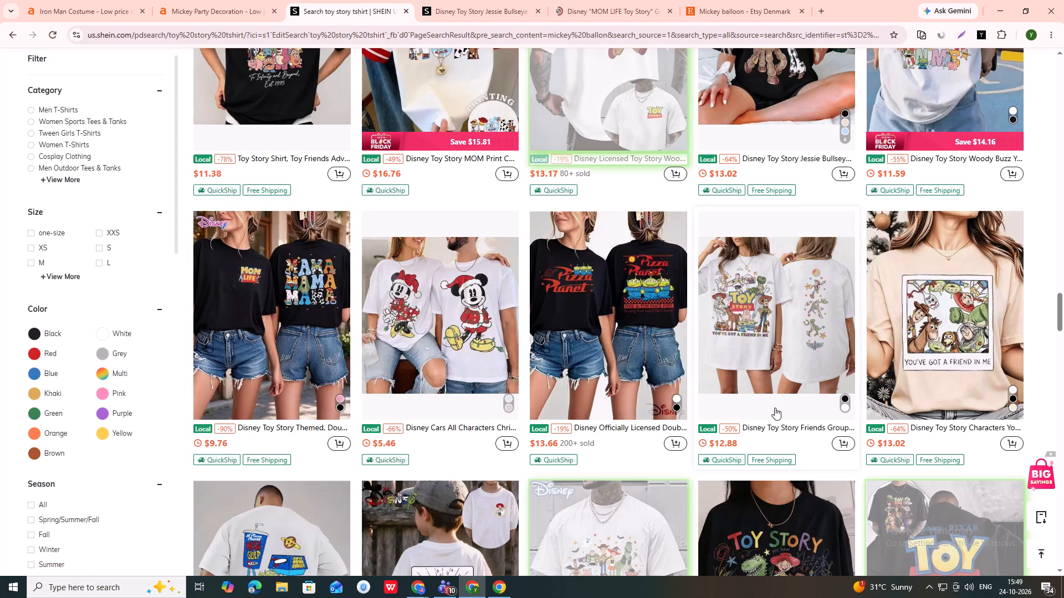
{"action": "right_click", "coordinate": [771, 426]}
{"action": "left_click", "coordinate": [807, 362]}
{"action": "key", "text": "alt+Tab"}
{"action": "key", "text": "ctrl+v"}
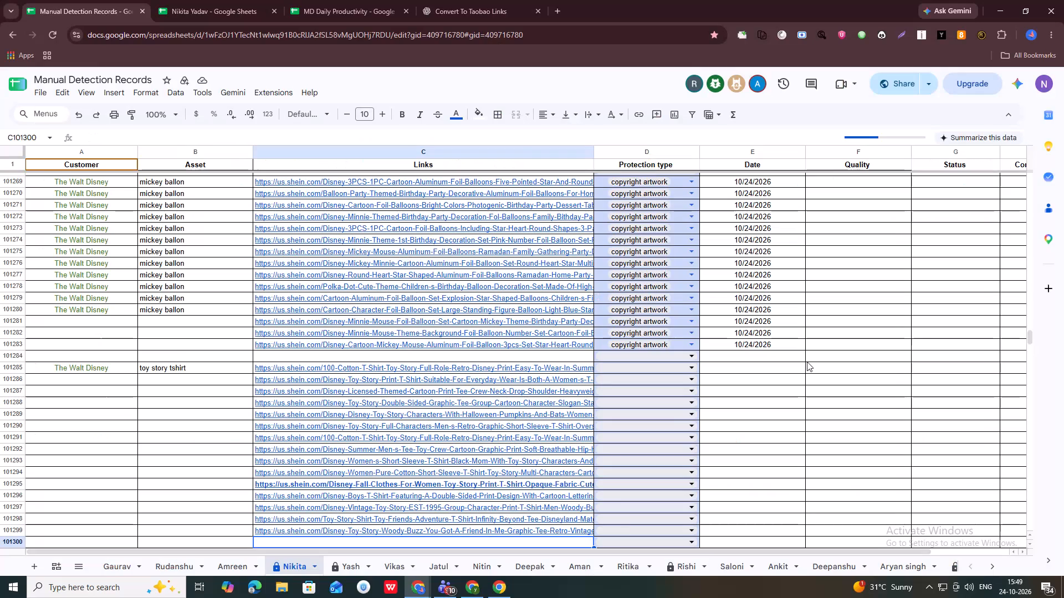
{"action": "key", "text": "Down"}
Copy the link of SHEIN's beige Disney Toy Story Characters You've Got A Friend In Me women's shirt into C101301 of Manual Detection Records.
{"action": "key", "text": "alt+Tab"}
{"action": "key", "text": "Right"}
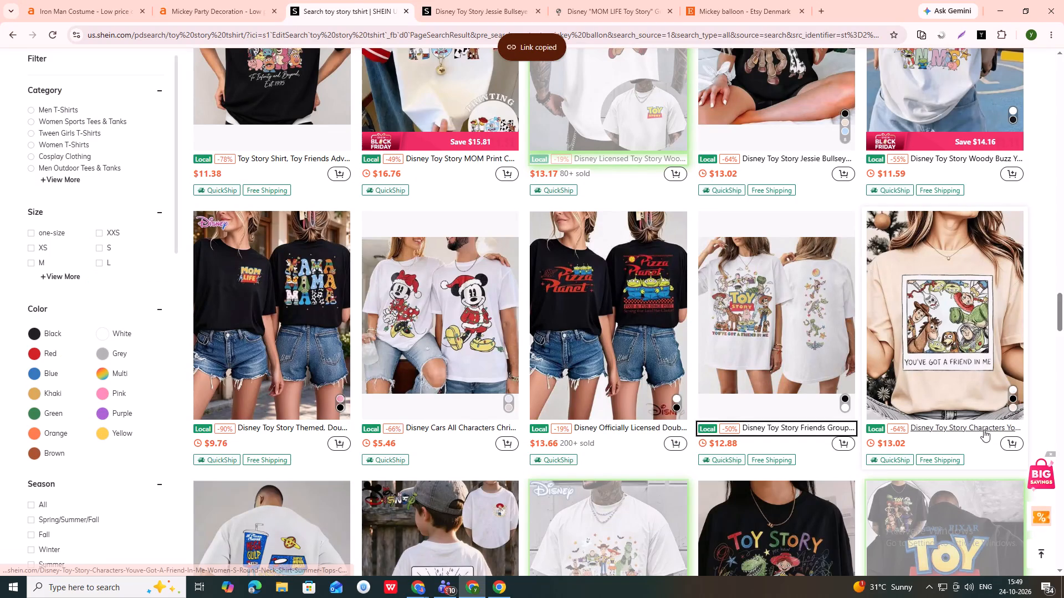
{"action": "right_click", "coordinate": [983, 429]}
{"action": "left_click", "coordinate": [901, 364]}
{"action": "key", "text": "alt+Tab"}
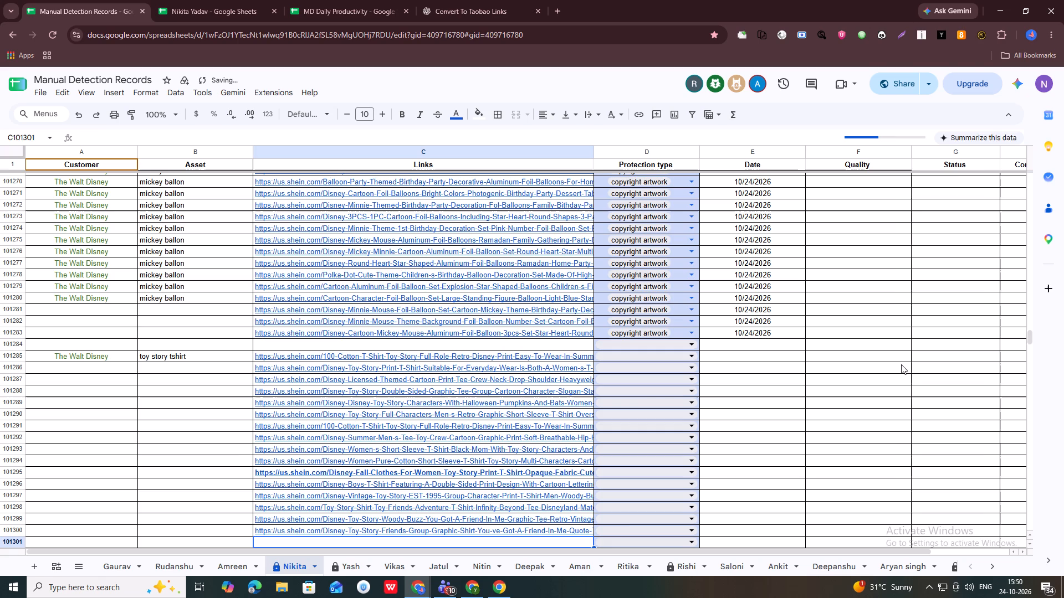
{"action": "key", "text": "ctrl+v"}
{"action": "key", "text": "Down"}
Copy the link of SHEIN's Officially Licensed Disney Baby Boys Toy Story Woody Buzz T-shirt into C101302 of Manual Detection Records.
{"action": "key", "text": "alt+Tab"}
{"action": "key", "text": "Down"}
{"action": "scroll", "coordinate": [889, 355], "scroll_direction": "down", "scroll_amount": 5}
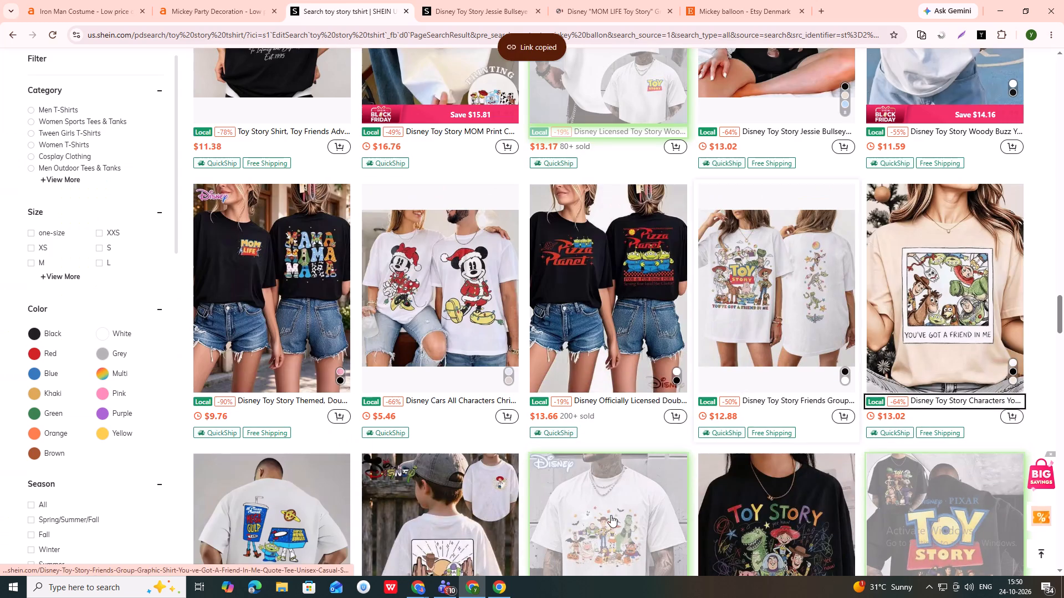
{"action": "scroll", "coordinate": [558, 421], "scroll_direction": "down", "scroll_amount": 5}
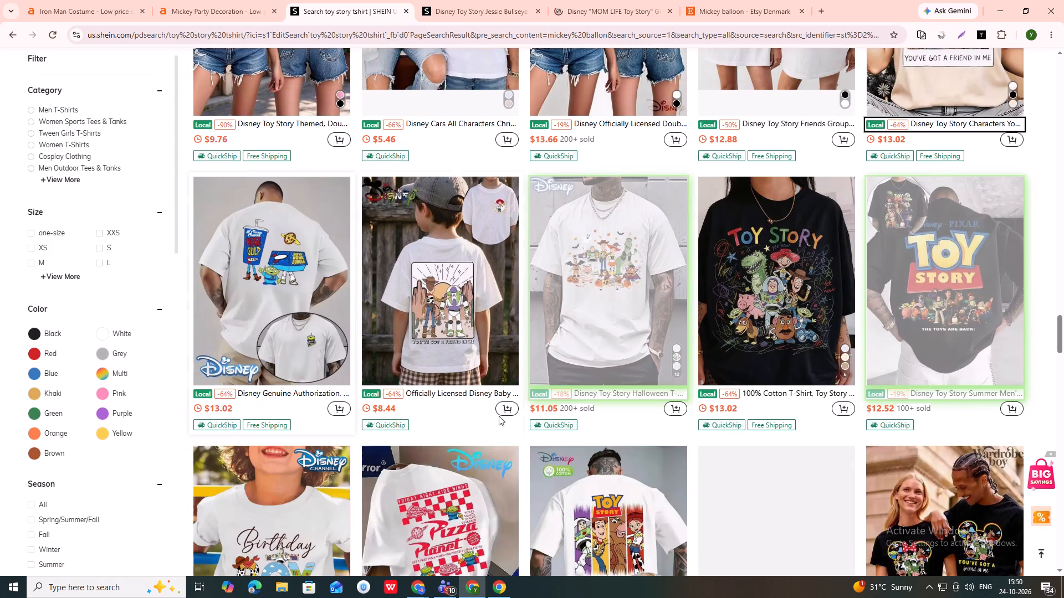
{"action": "right_click", "coordinate": [451, 389]}
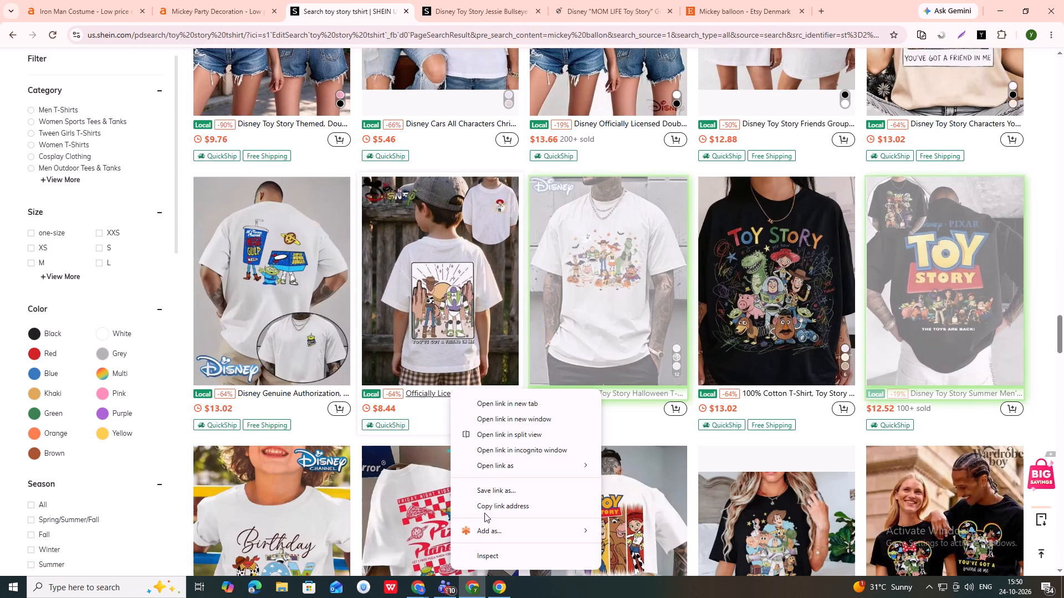
{"action": "left_click", "coordinate": [486, 506]}
{"action": "key", "text": "alt+Tab"}
{"action": "key", "text": "ctrl+v"}
{"action": "key", "text": "Down"}
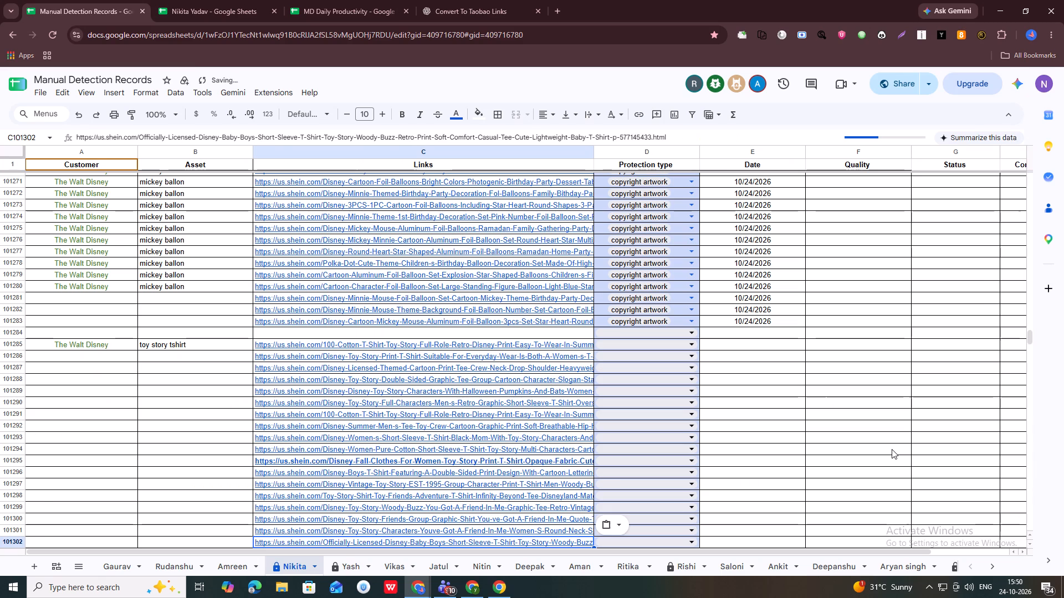
Copy the link of SHEIN's black 100% Cotton T-Shirt, Toy Story listing into C101303 of Manual Detection Records.
{"action": "key", "text": "alt+Tab"}
{"action": "key", "text": "Right"}
{"action": "right_click", "coordinate": [787, 390]}
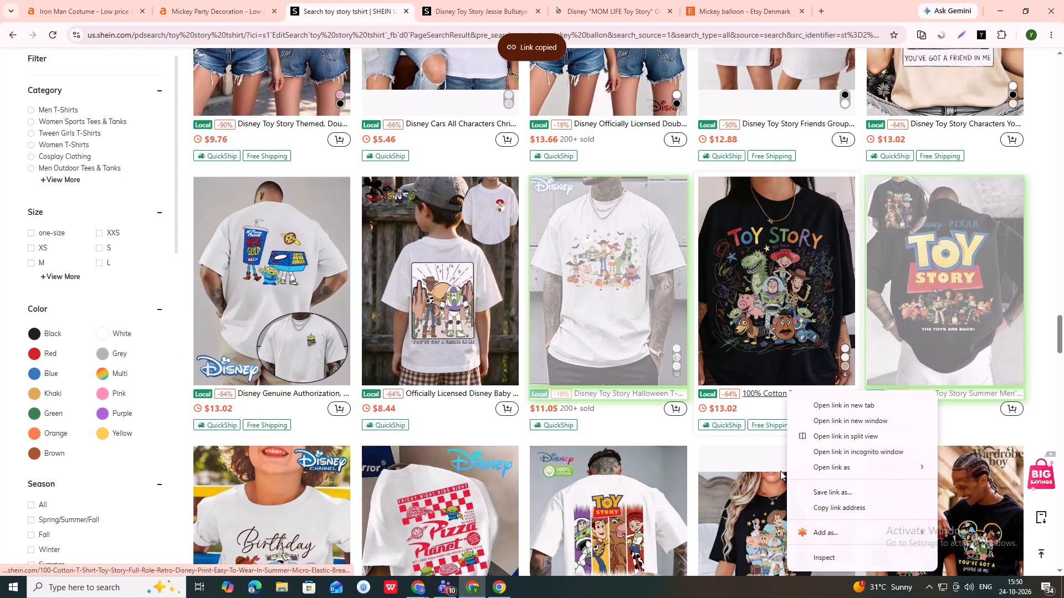
{"action": "left_click", "coordinate": [826, 510]}
{"action": "key", "text": "alt+Tab"}
{"action": "key", "text": "ctrl+v"}
{"action": "key", "text": "Down"}
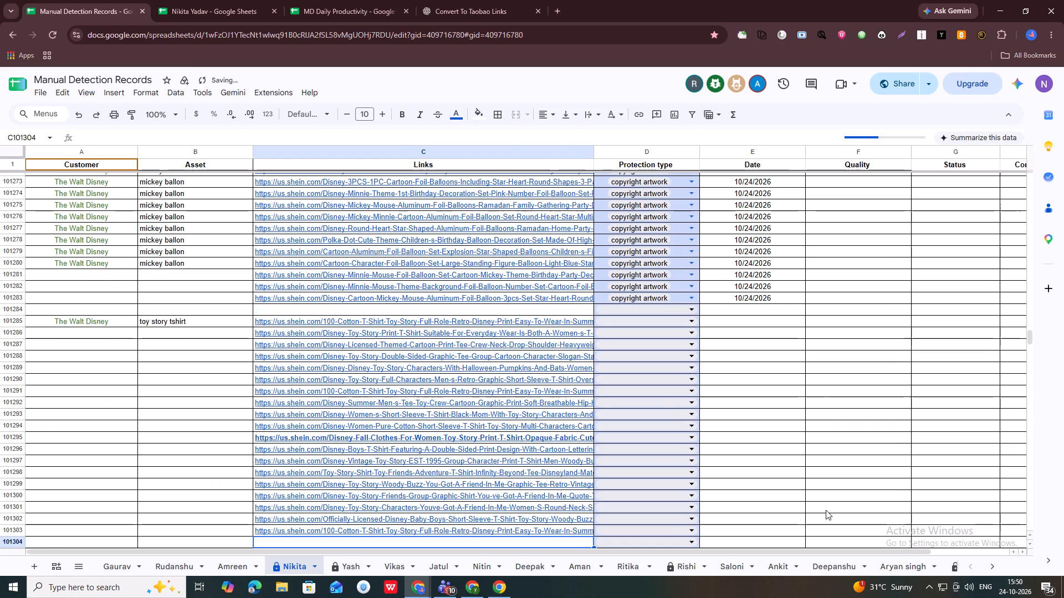
Copy the link of SHEIN's Disney Toy Story Birthday Print boy's T-shirt into C101304 of Manual Detection Records.
{"action": "key", "text": "alt+Tab"}
{"action": "key", "text": "Down"}
{"action": "scroll", "coordinate": [826, 510], "scroll_direction": "down", "scroll_amount": 3}
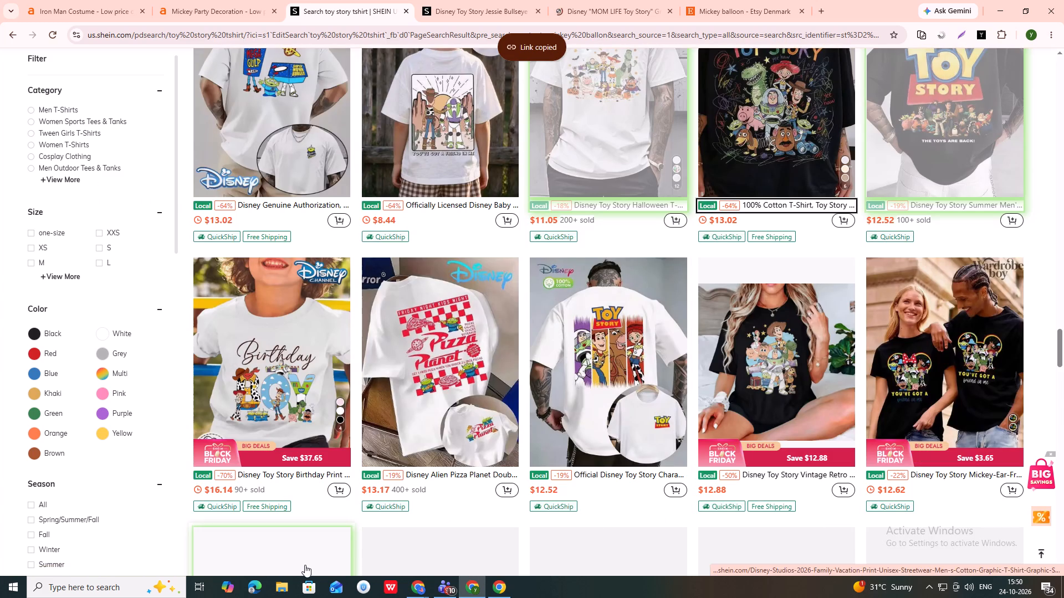
{"action": "right_click", "coordinate": [303, 476]}
{"action": "left_click", "coordinate": [357, 411]}
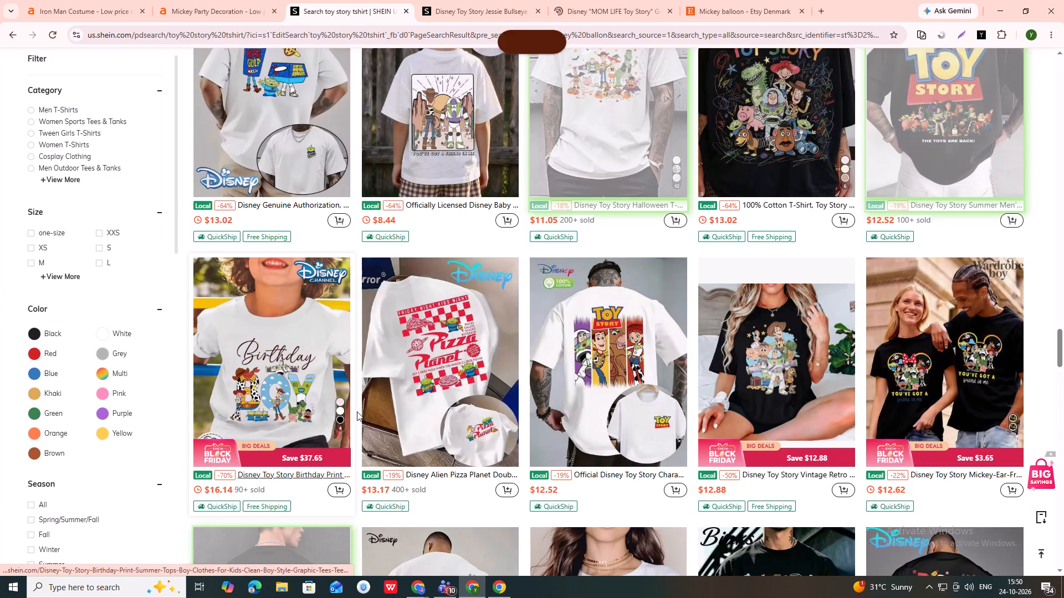
{"action": "key", "text": "alt+Tab"}
{"action": "key", "text": "ctrl+v"}
{"action": "key", "text": "Down"}
Copy the link of SHEIN's Official Disney Toy Story Characters Panel T-shirt into C101305 of Manual Detection Records.
{"action": "key", "text": "alt+Tab"}
{"action": "key", "text": "Down"}
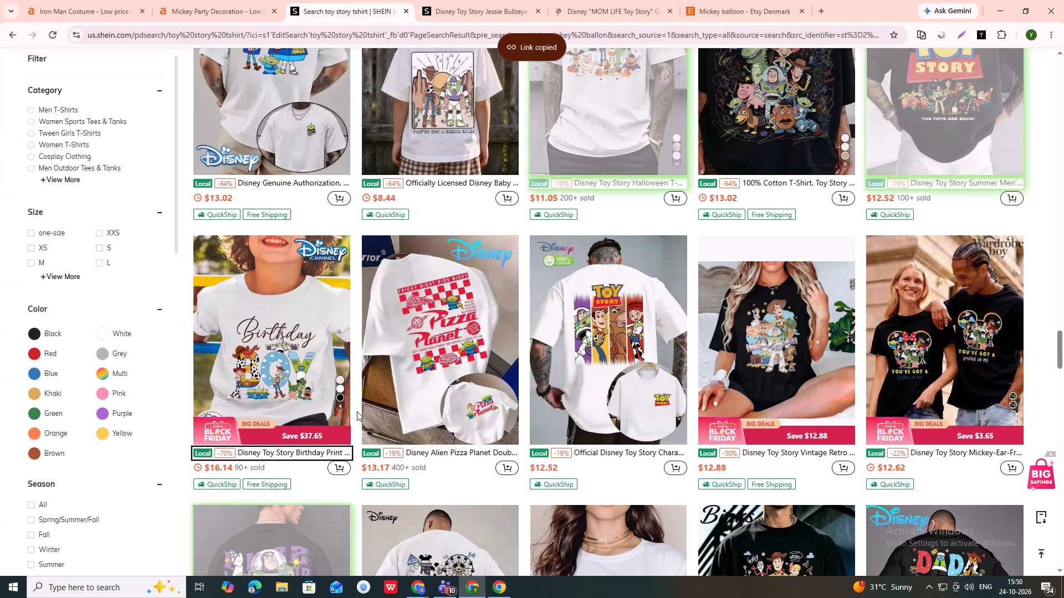
{"action": "right_click", "coordinate": [628, 454]}
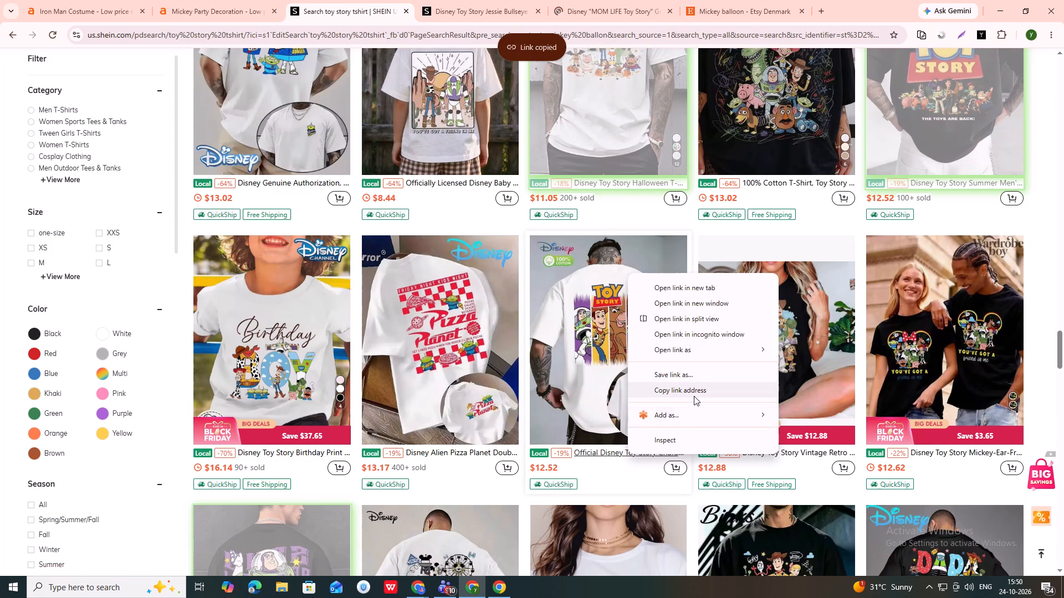
{"action": "left_click", "coordinate": [694, 390]}
{"action": "key", "text": "alt+Tab"}
{"action": "key", "text": "ctrl+v"}
{"action": "key", "text": "Down"}
{"action": "key", "text": "alt+Tab"}
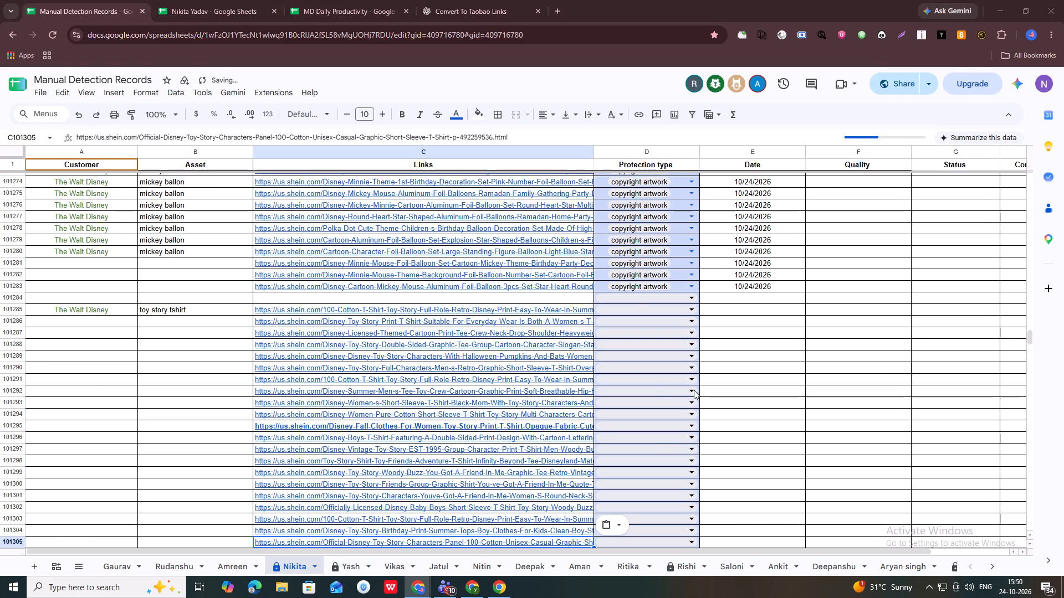
Copy the link of SHEIN's Disney Toy Story Vintage Retro cartoon characters graphic tee into C101306 of Manual Detection Records.
{"action": "key", "text": "Down"}
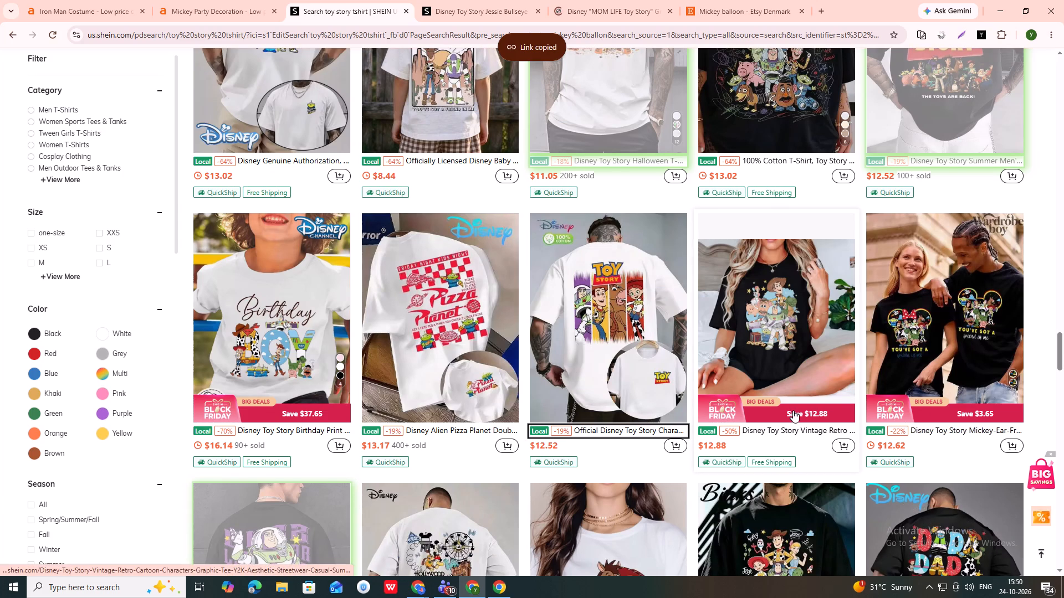
{"action": "right_click", "coordinate": [796, 428]}
{"action": "left_click", "coordinate": [842, 365]}
{"action": "key", "text": "alt+Tab"}
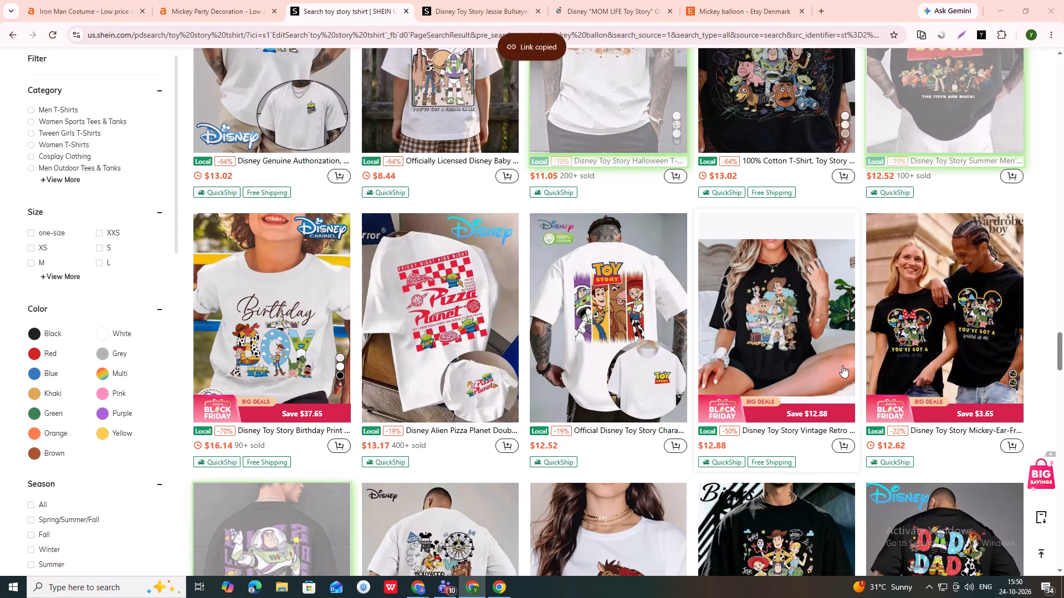
{"action": "key", "text": "Down"}
{"action": "key", "text": "ctrl+v"}
{"action": "key", "text": "Down"}
Copy the link of SHEIN's Disney Toy Story Mickey-Ear-Frame group print T-shirt into C101307 of Manual Detection Records.
{"action": "key", "text": "alt+Tab"}
{"action": "key", "text": "Right"}
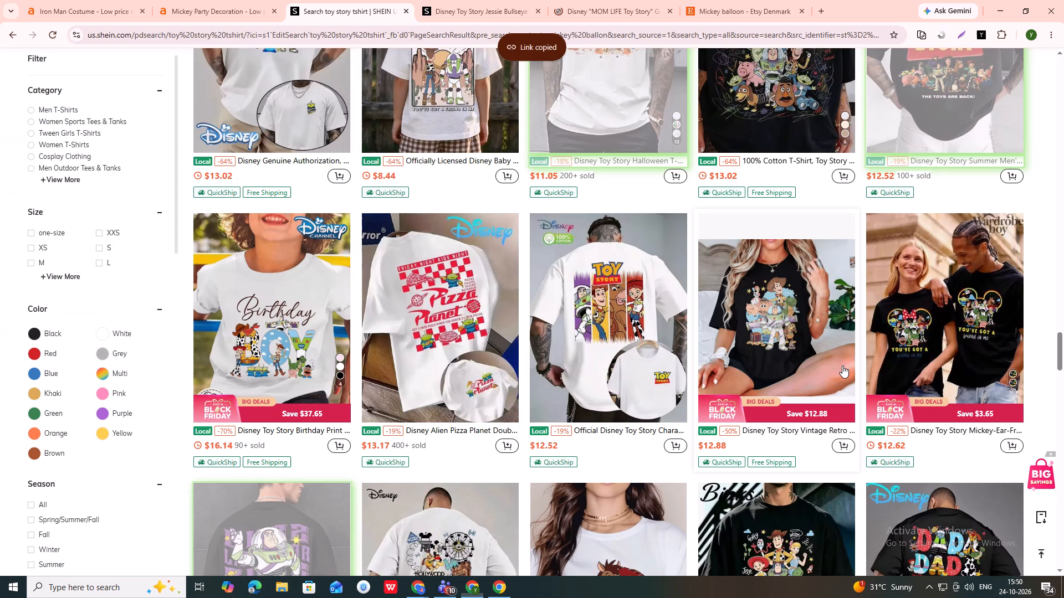
{"action": "right_click", "coordinate": [950, 426]}
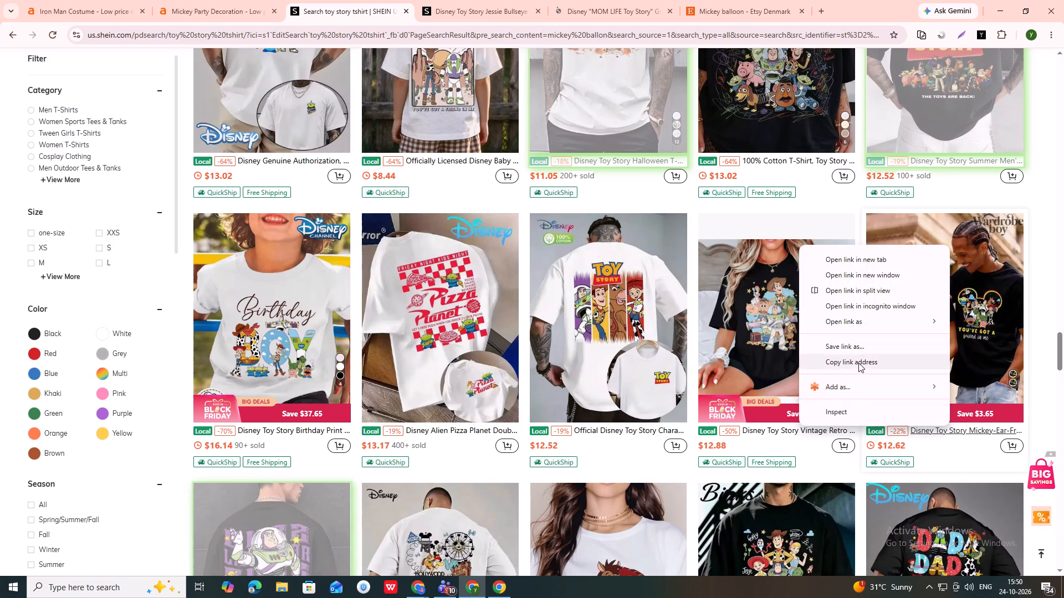
{"action": "left_click", "coordinate": [858, 363]}
{"action": "key", "text": "alt+Tab"}
{"action": "key", "text": "ctrl+v"}
{"action": "key", "text": "Down"}
Copy the link of SHEIN's Disney Studios 2026 Family Vacation print T-shirt into C101308 of Manual Detection Records.
{"action": "key", "text": "alt+Tab"}
{"action": "key", "text": "Right"}
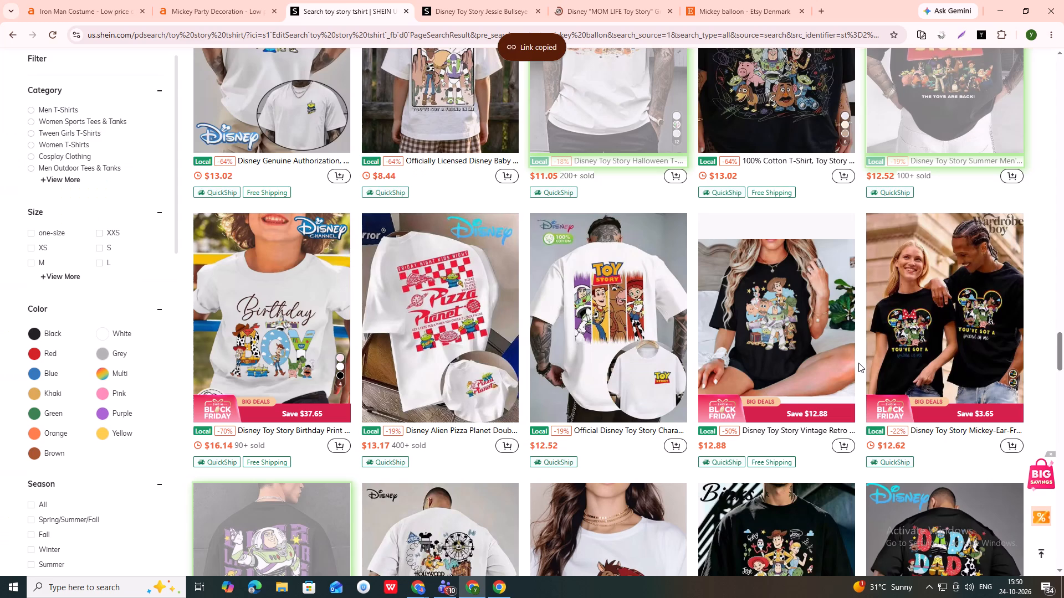
{"action": "scroll", "coordinate": [847, 353], "scroll_direction": "down", "scroll_amount": 4}
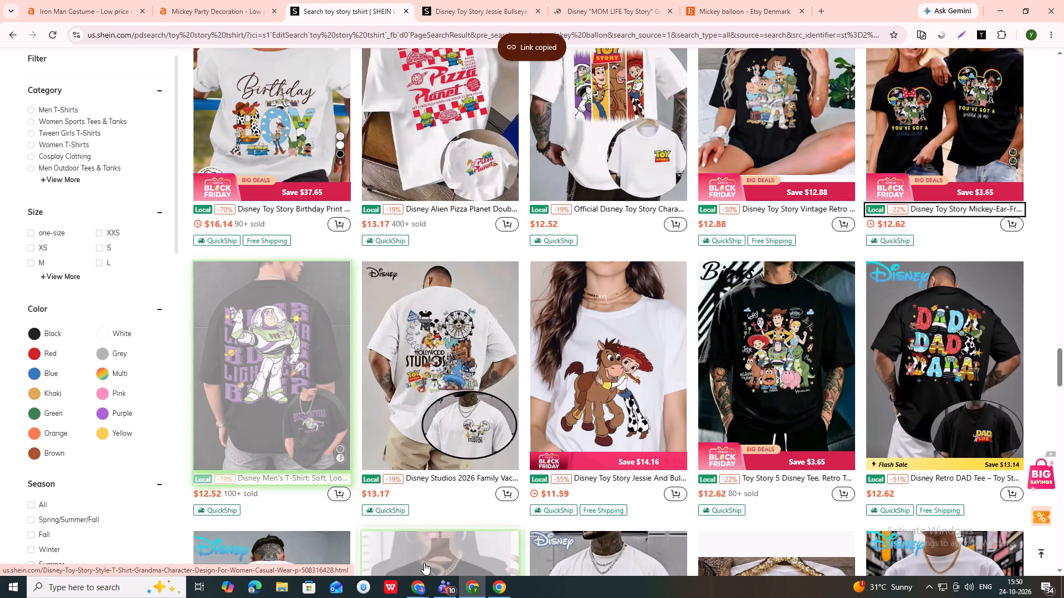
{"action": "right_click", "coordinate": [469, 481]}
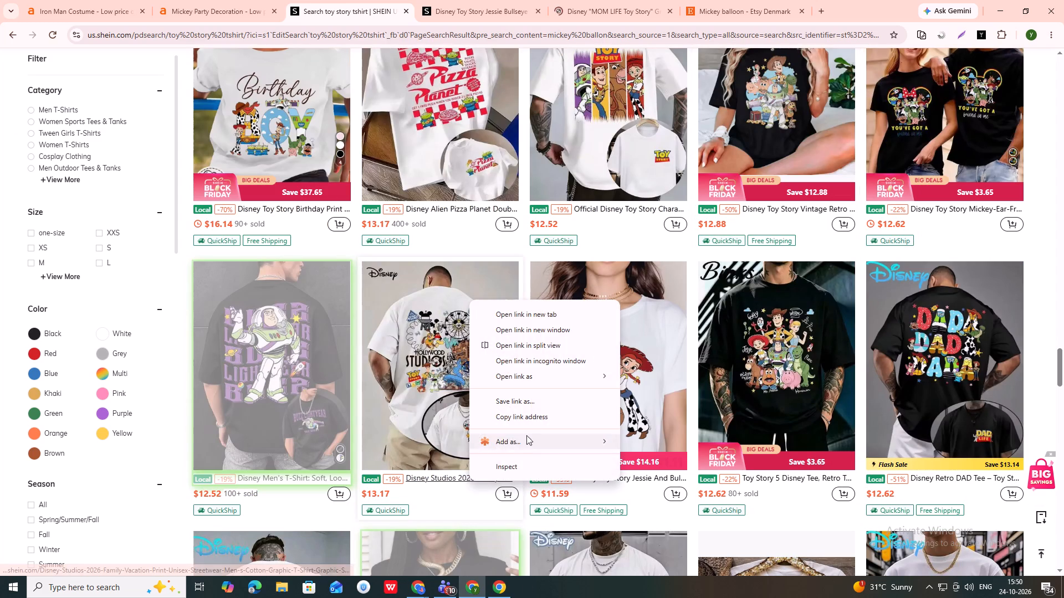
{"action": "left_click", "coordinate": [538, 419]}
{"action": "key", "text": "alt+Tab"}
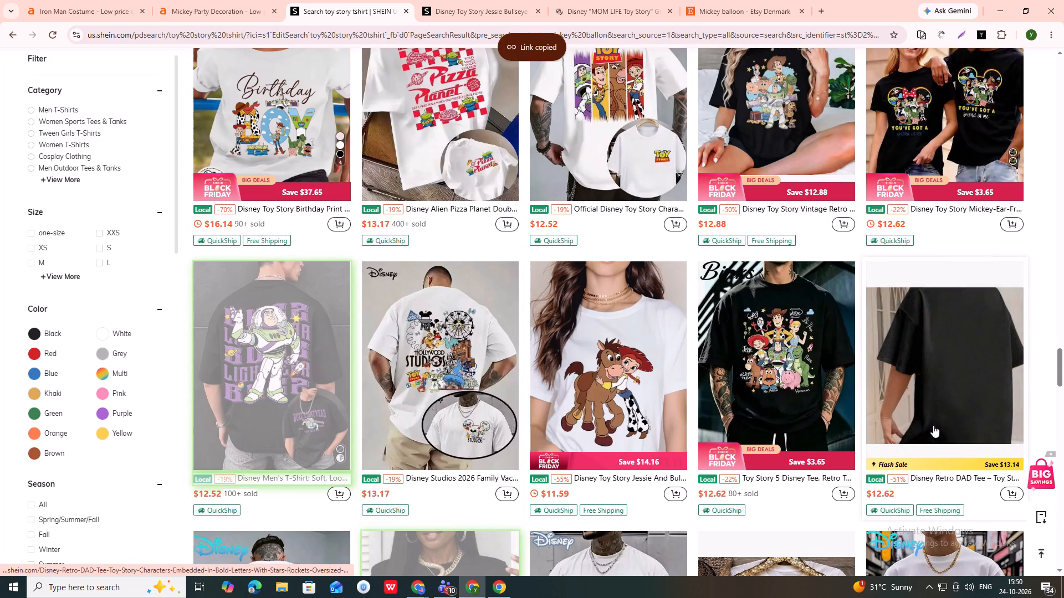
{"action": "key", "text": "ctrl+v"}
{"action": "key", "text": "Down"}
Copy the link of SHEIN's Toy Story 5 Disney Tee with retro characters print into C101309 of Manual Detection Records.
{"action": "key", "text": "alt+Tab"}
{"action": "key", "text": "Right"}
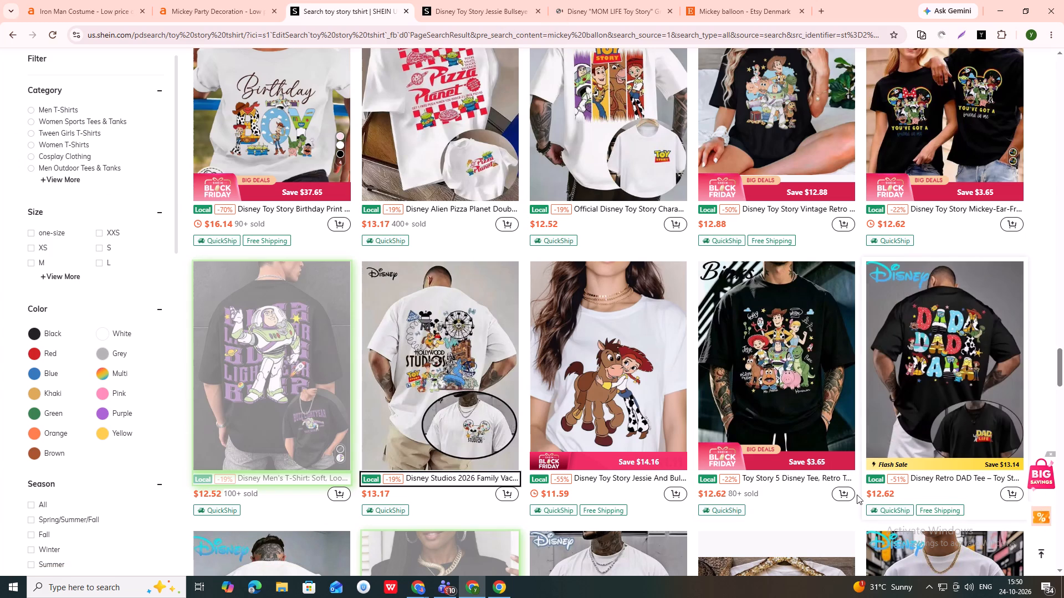
{"action": "right_click", "coordinate": [784, 479]}
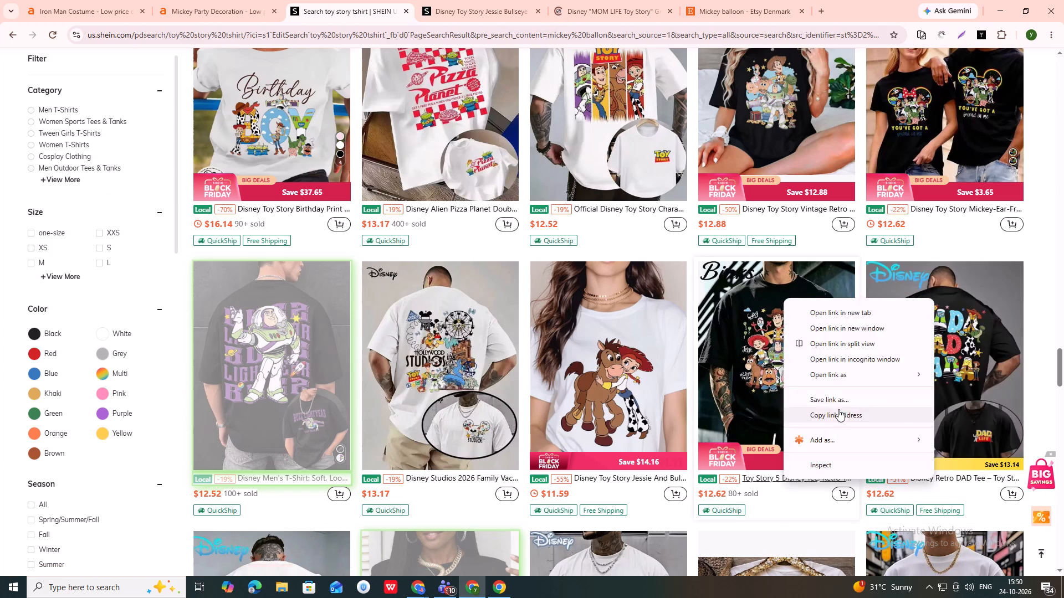
{"action": "left_click", "coordinate": [838, 409]}
{"action": "key", "text": "alt+Tab"}
{"action": "key", "text": "ctrl+v"}
{"action": "key", "text": "Down"}
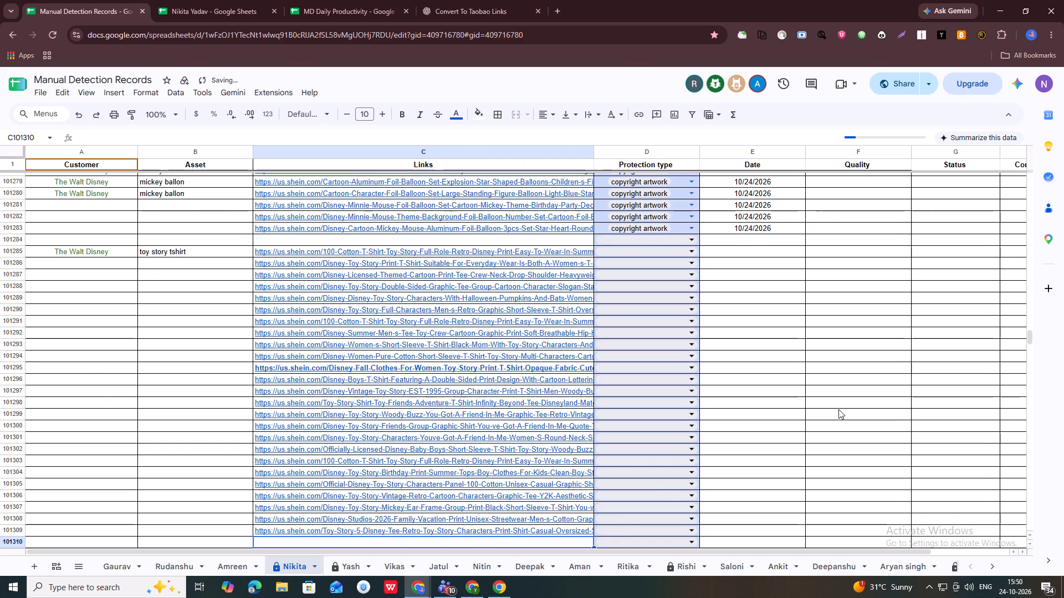
Copy the link of SHEIN's black Disney Retro DAD Tee with Toy Story characters into C101310 of Manual Detection Records.
{"action": "key", "text": "alt+Tab"}
{"action": "key", "text": "Right"}
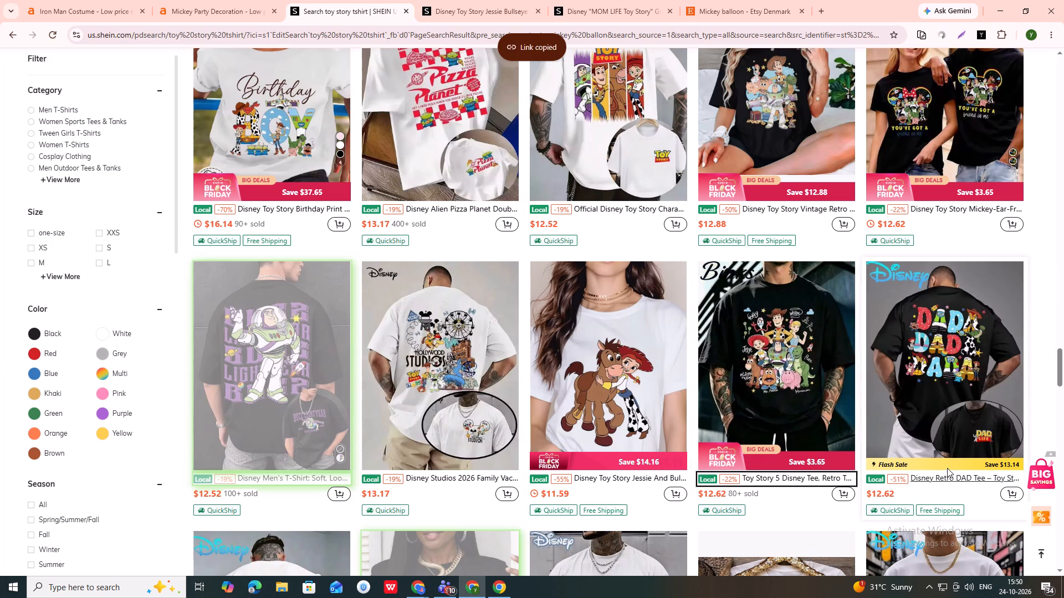
{"action": "right_click", "coordinate": [954, 482]}
{"action": "left_click", "coordinate": [871, 415]}
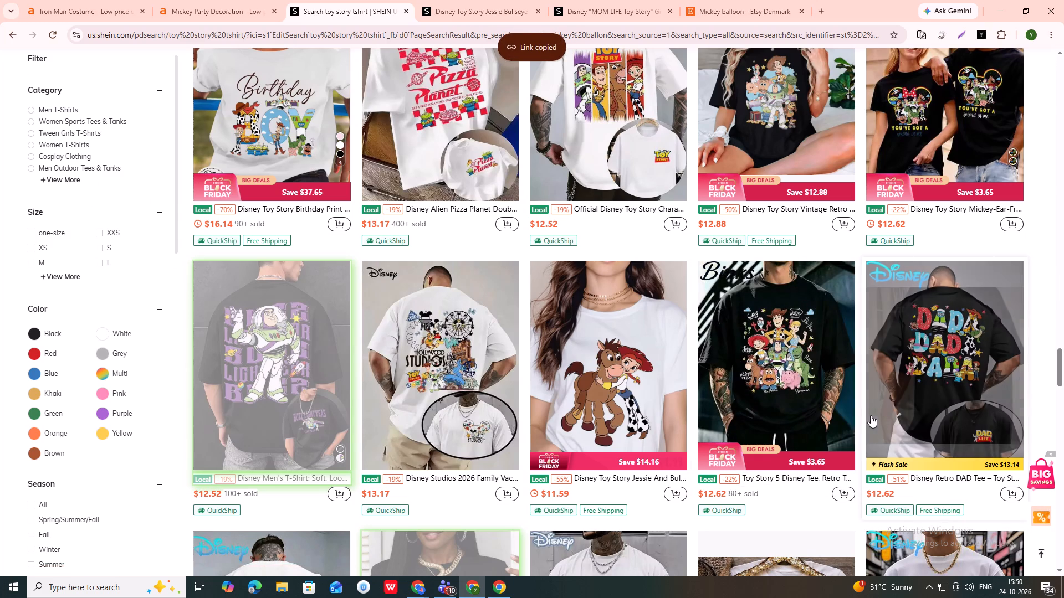
{"action": "key", "text": "alt+Tab"}
{"action": "key", "text": "ctrl+v"}
{"action": "key", "text": "Down"}
Copy the link of SHEIN's white Disney Toy Story DAD Tee Woody Buzz Friends listing into C101311 of Manual Detection Records.
{"action": "key", "text": "alt+Tab"}
{"action": "key", "text": "Down"}
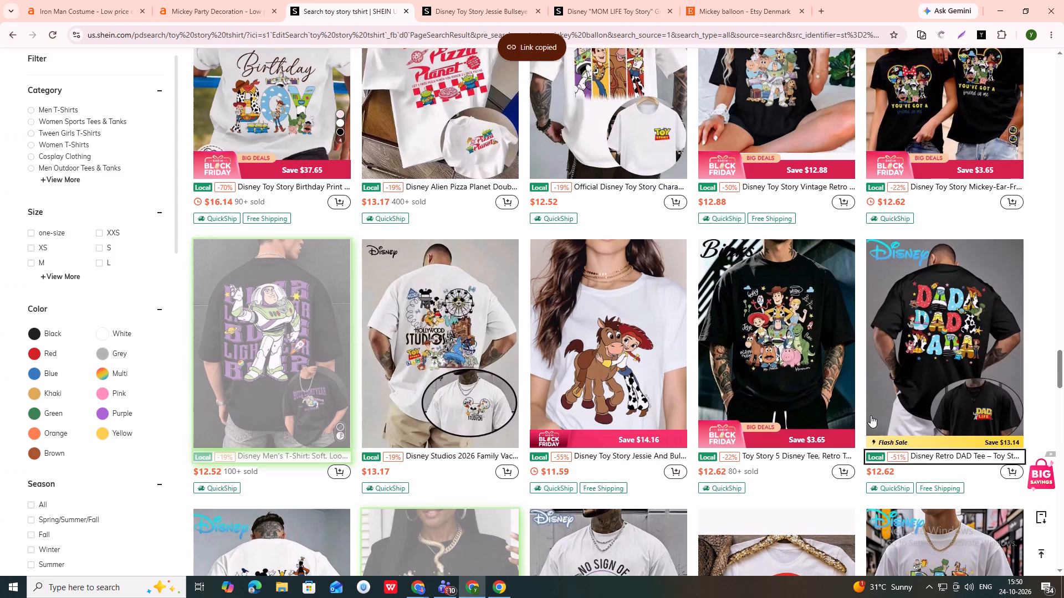
{"action": "scroll", "coordinate": [857, 537], "scroll_direction": "down", "scroll_amount": 5}
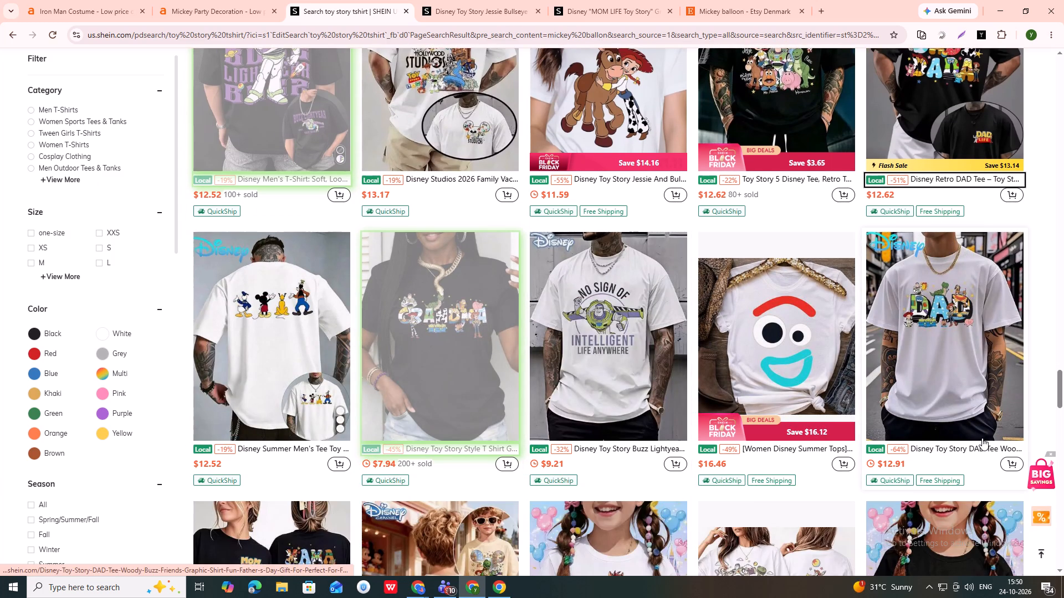
{"action": "right_click", "coordinate": [942, 445]}
{"action": "left_click", "coordinate": [831, 379]}
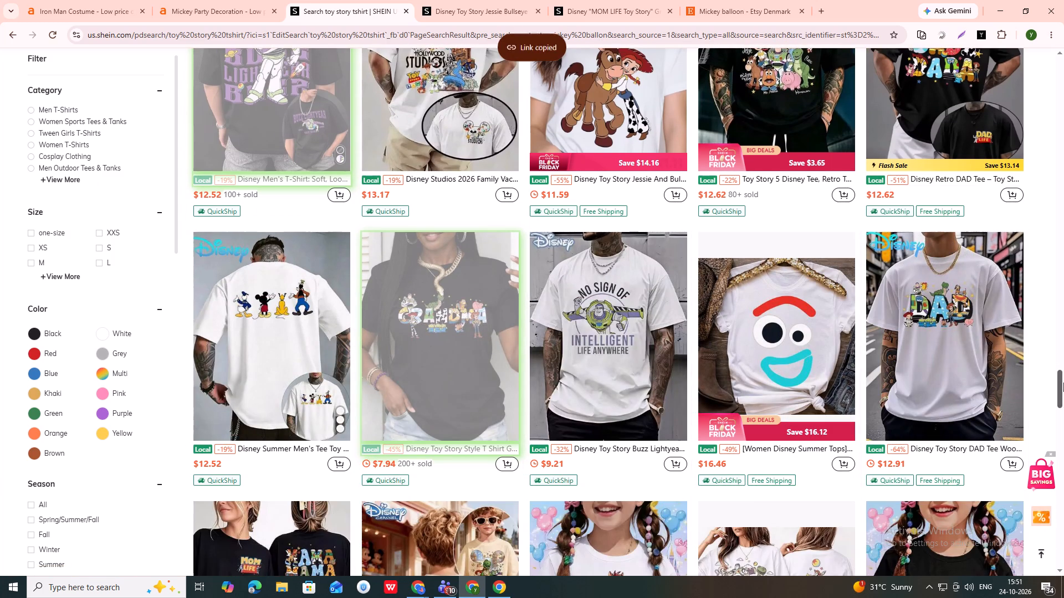
{"action": "key", "text": "alt+Tab"}
{"action": "key", "text": "ctrl+v"}
{"action": "key", "text": "Down"}
Copy the link of SHEIN's Disney Toy Story Buzz Lightyear No Sign Of Intelligent Life T-shirt into C101312 of Manual Detection Records.
{"action": "key", "text": "alt+Tab"}
{"action": "key", "text": "Down"}
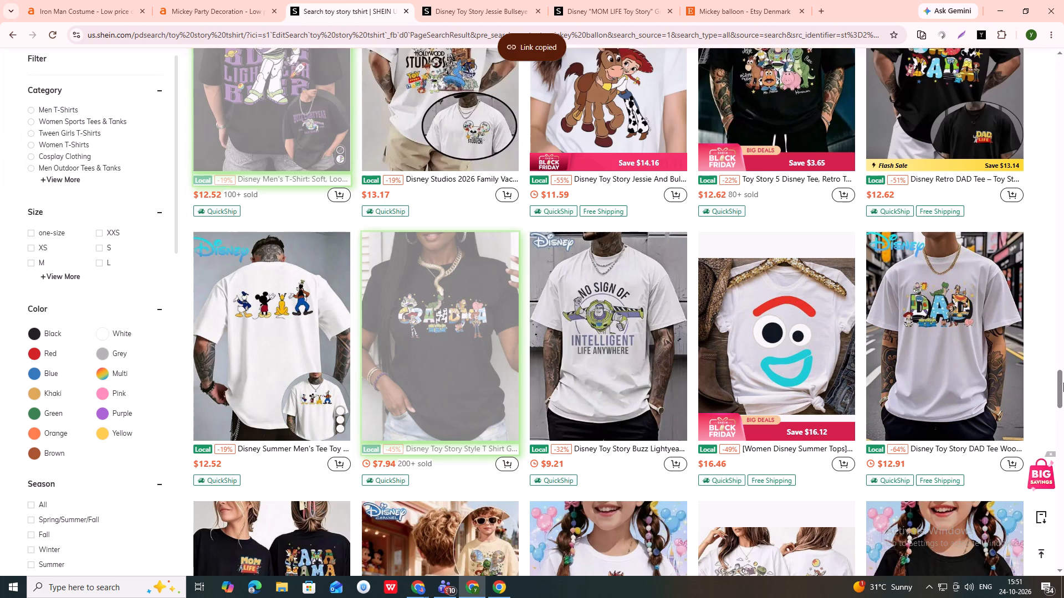
{"action": "right_click", "coordinate": [622, 424]}
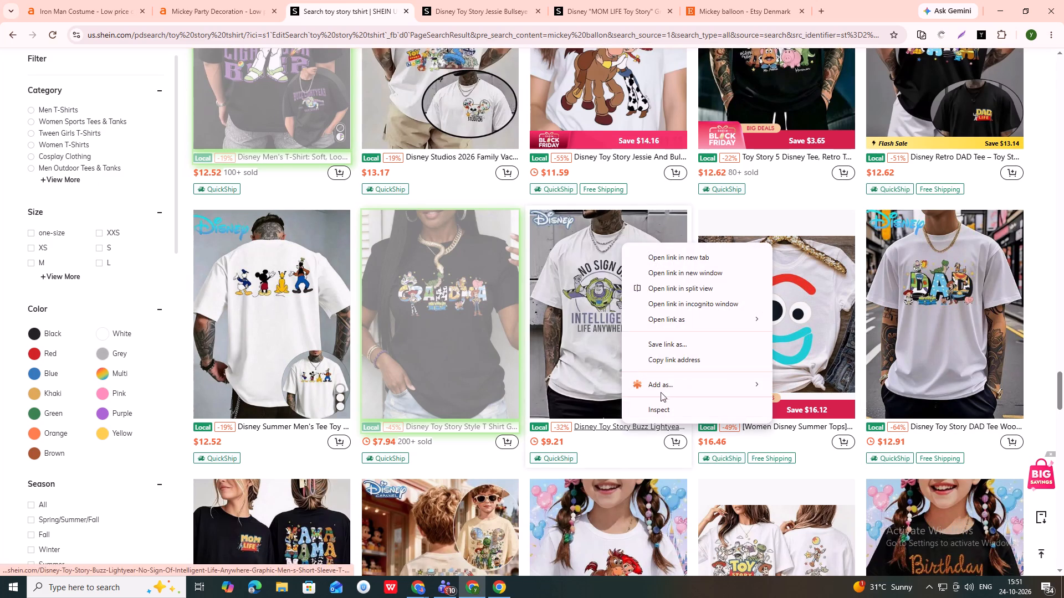
{"action": "left_click", "coordinate": [677, 361]}
{"action": "key", "text": "alt+Tab"}
{"action": "key", "text": "ctrl+v"}
{"action": "key", "text": "Down"}
Copy the link of SHEIN's Disney Toy Story Little Boys Graphic T-shirt into C101313 of Manual Detection Records.
{"action": "key", "text": "alt+Tab"}
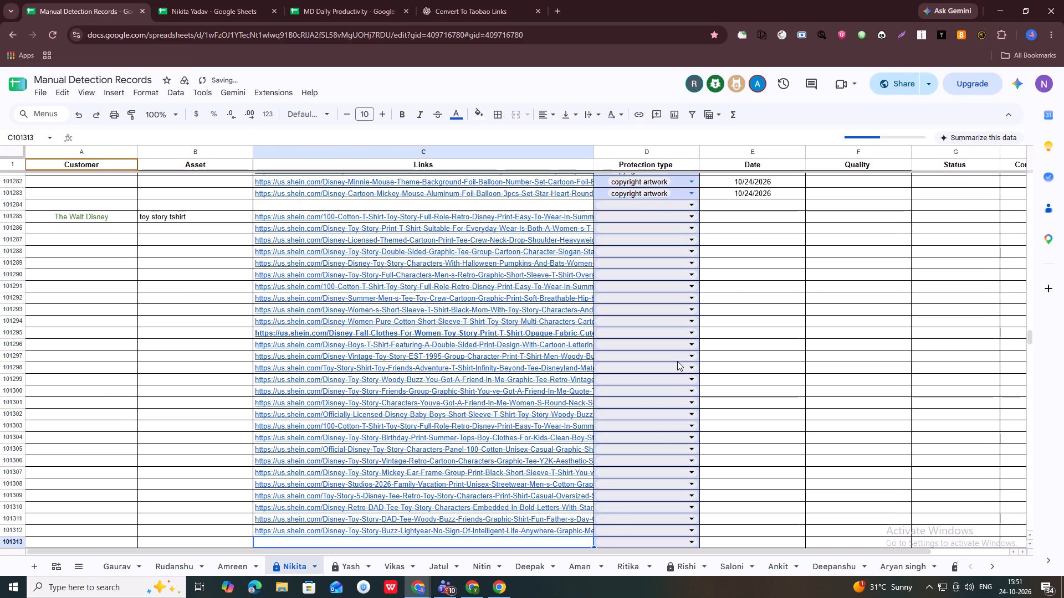
{"action": "key", "text": "Down"}
{"action": "scroll", "coordinate": [202, 414], "scroll_direction": "down", "scroll_amount": 4}
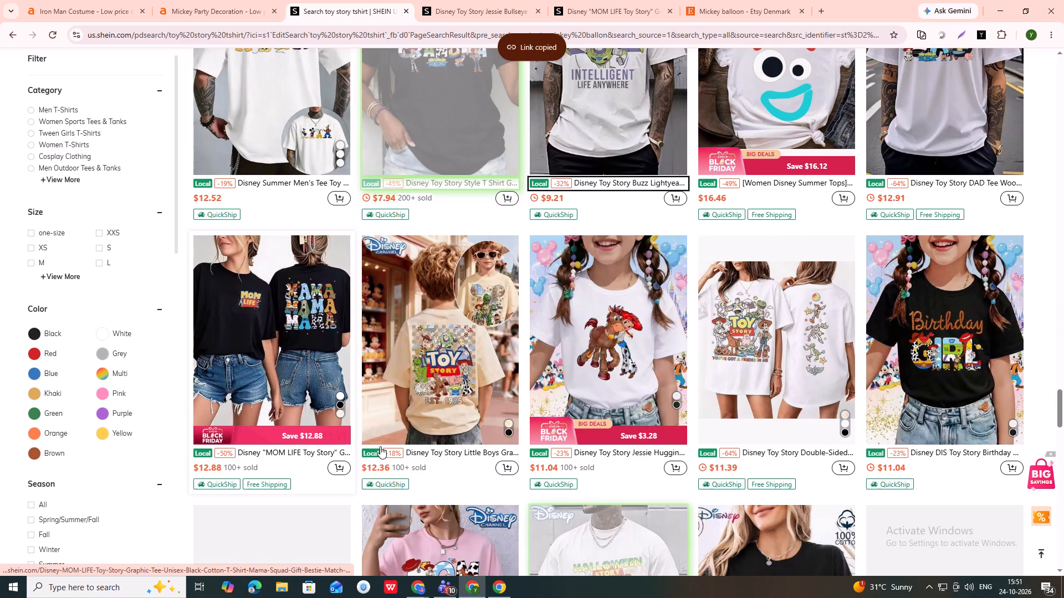
{"action": "right_click", "coordinate": [438, 456]}
{"action": "left_click", "coordinate": [504, 391]}
{"action": "key", "text": "alt+Tab"}
{"action": "key", "text": "ctrl+v"}
{"action": "key", "text": "Down"}
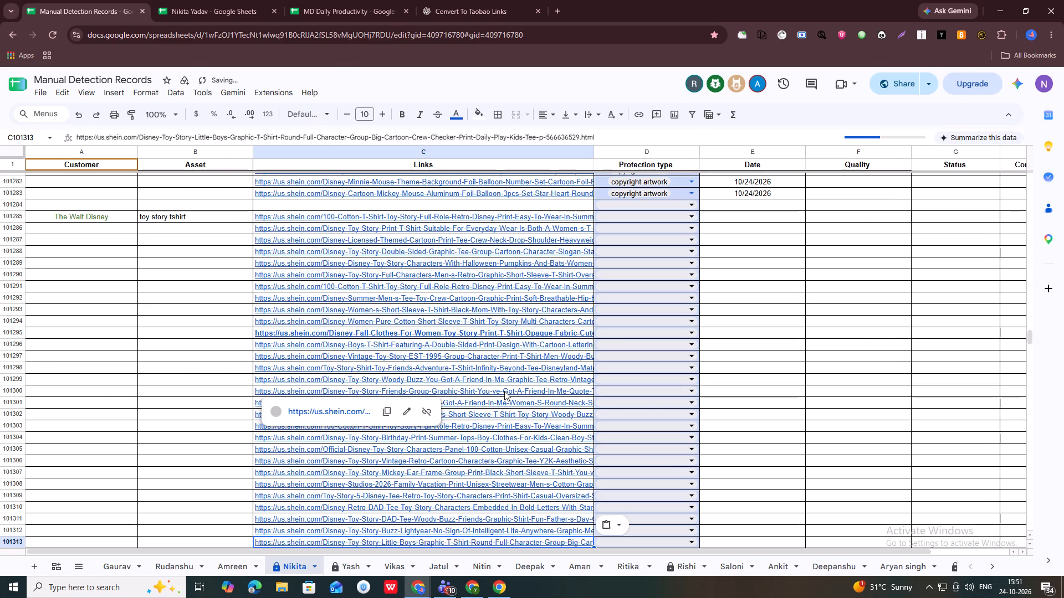
Copy the link of SHEIN's white Disney Toy Story Double-Sided Graphic Tee into C101314 of Manual Detection Records.
{"action": "key", "text": "alt+Tab"}
{"action": "key", "text": "Down"}
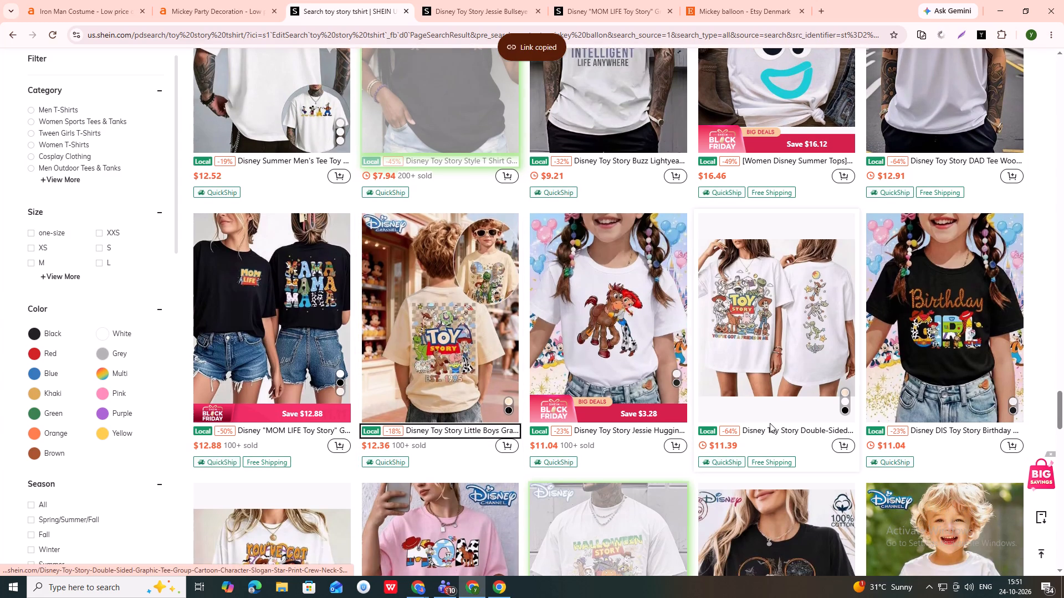
{"action": "right_click", "coordinate": [776, 431]}
{"action": "left_click", "coordinate": [820, 365]}
{"action": "key", "text": "alt+Tab"}
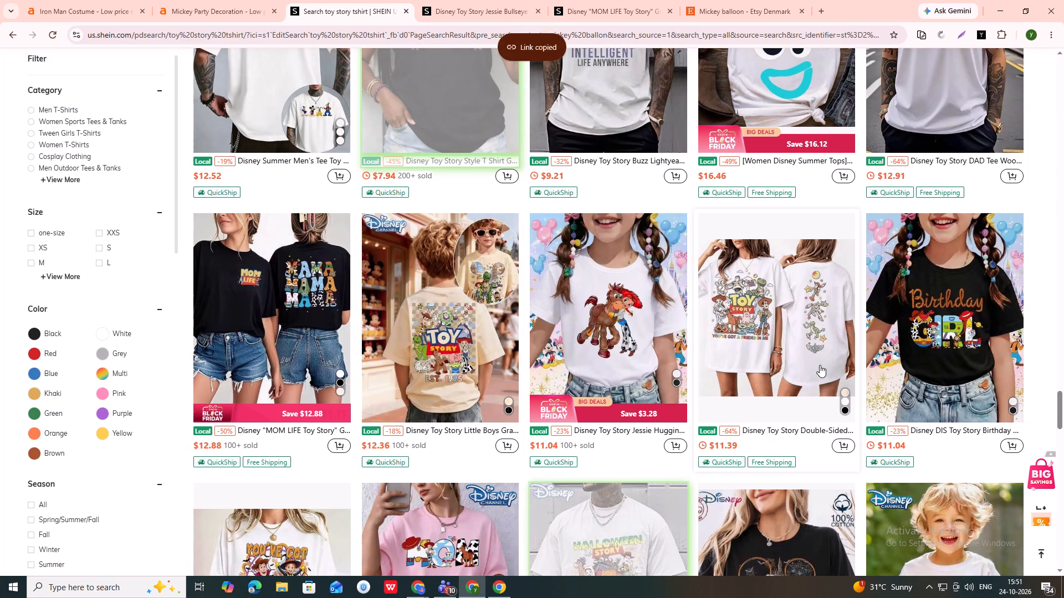
{"action": "key", "text": "ctrl+v"}
{"action": "key", "text": "Down"}
Copy the link of SHEIN's black Disney DIS Toy Story Birthday Graphic Tee into C101315 of Manual Detection Records.
{"action": "key", "text": "alt+Tab"}
{"action": "key", "text": "Down"}
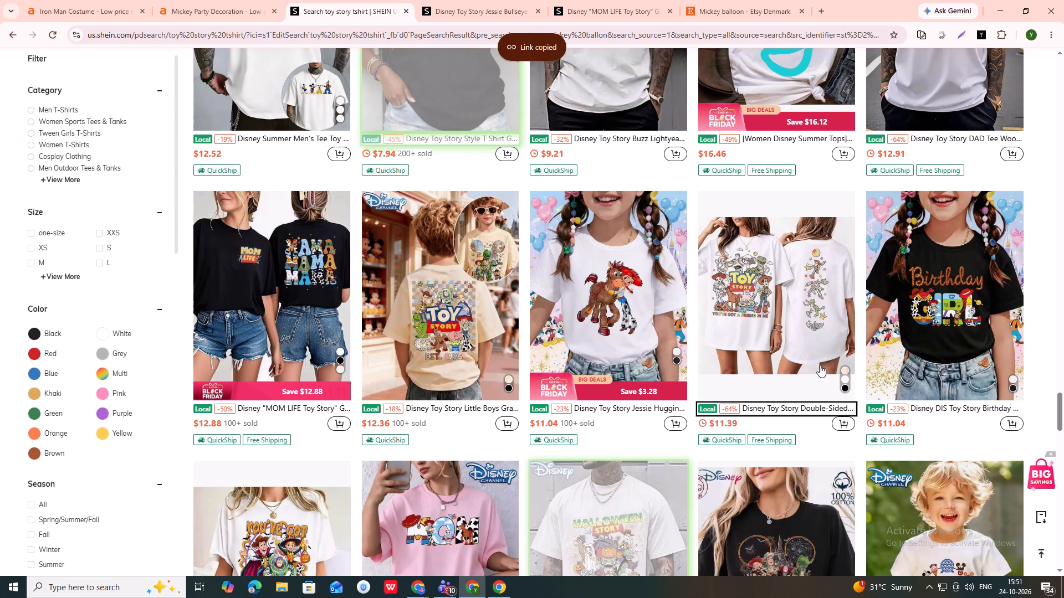
{"action": "right_click", "coordinate": [950, 406]}
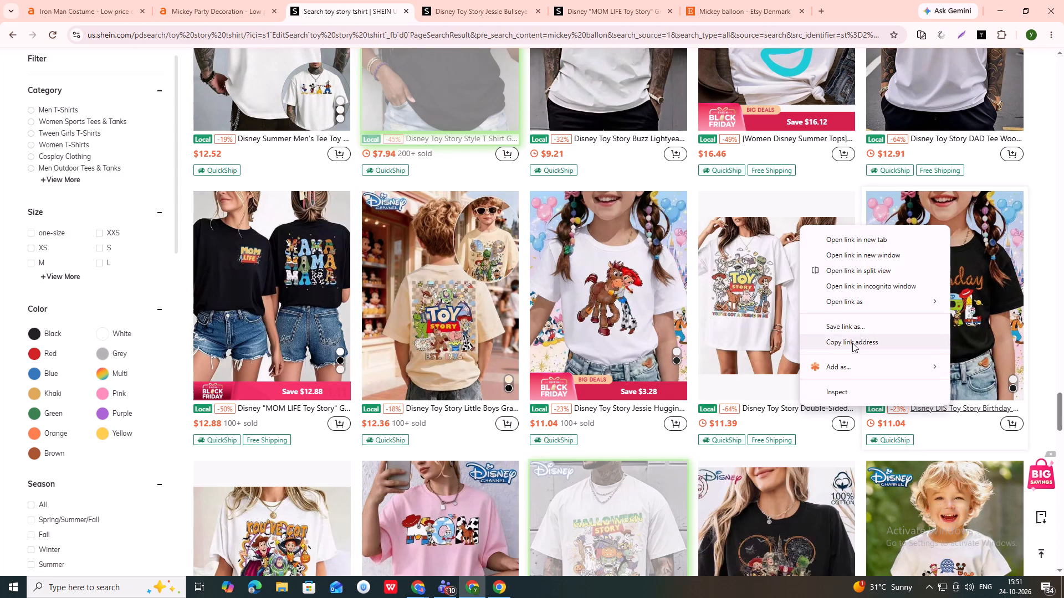
{"action": "left_click", "coordinate": [852, 342]}
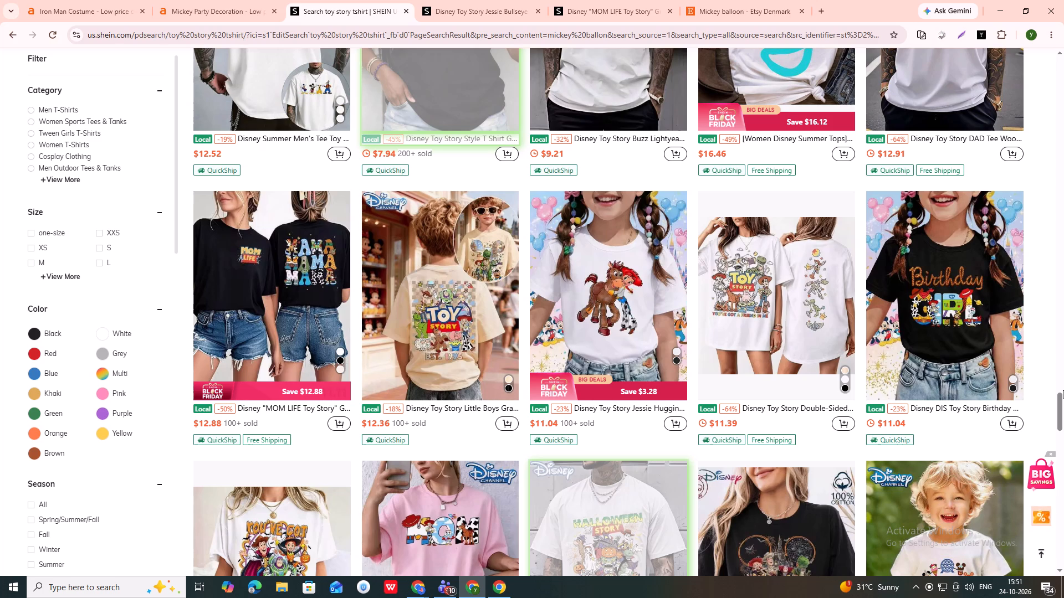
{"action": "key", "text": "alt+Tab"}
{"action": "key", "text": "ctrl+v"}
{"action": "key", "text": "ctrl+shift+Up"}
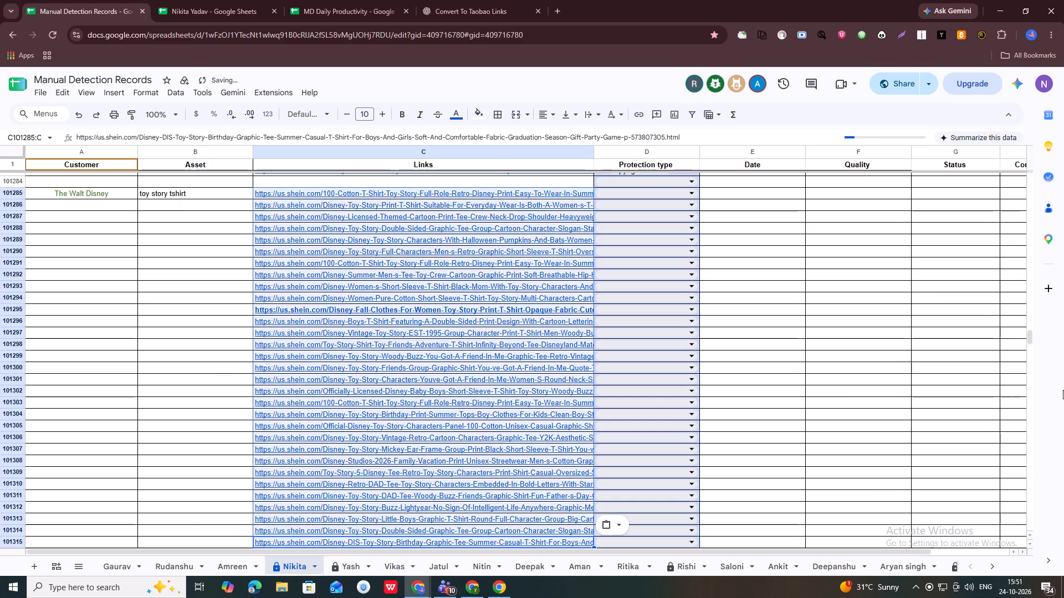
{"action": "key", "text": "Down"}
Copy the link of SHEIN's Disney Toy Story Friend Quote Halloween Graphic T-shirt into C101316 of Manual Detection Records.
{"action": "key", "text": "alt+Tab"}
{"action": "key", "text": "Down"}
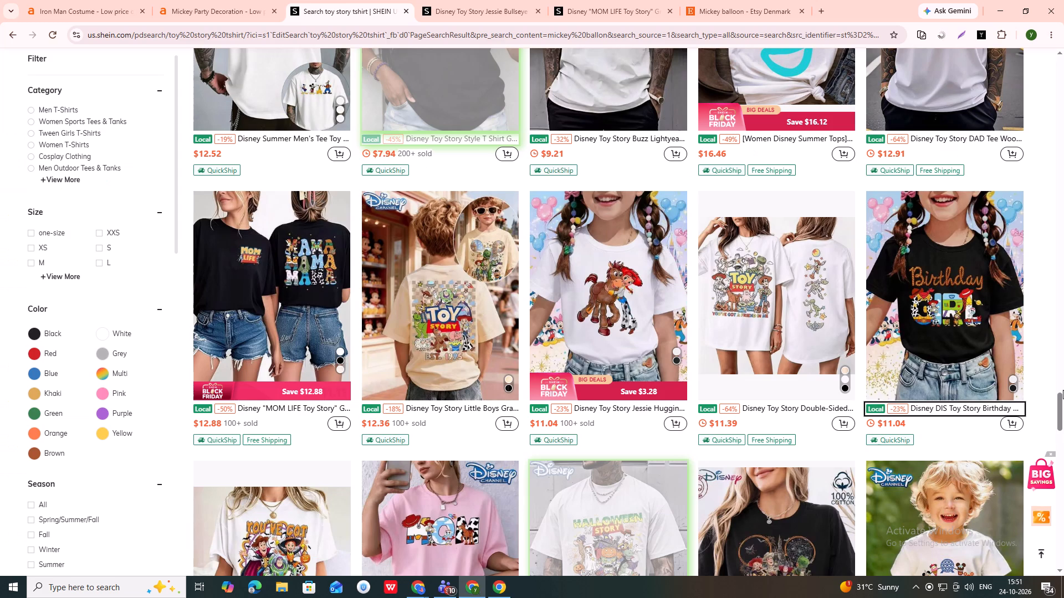
{"action": "scroll", "coordinate": [802, 426], "scroll_direction": "down", "scroll_amount": 5}
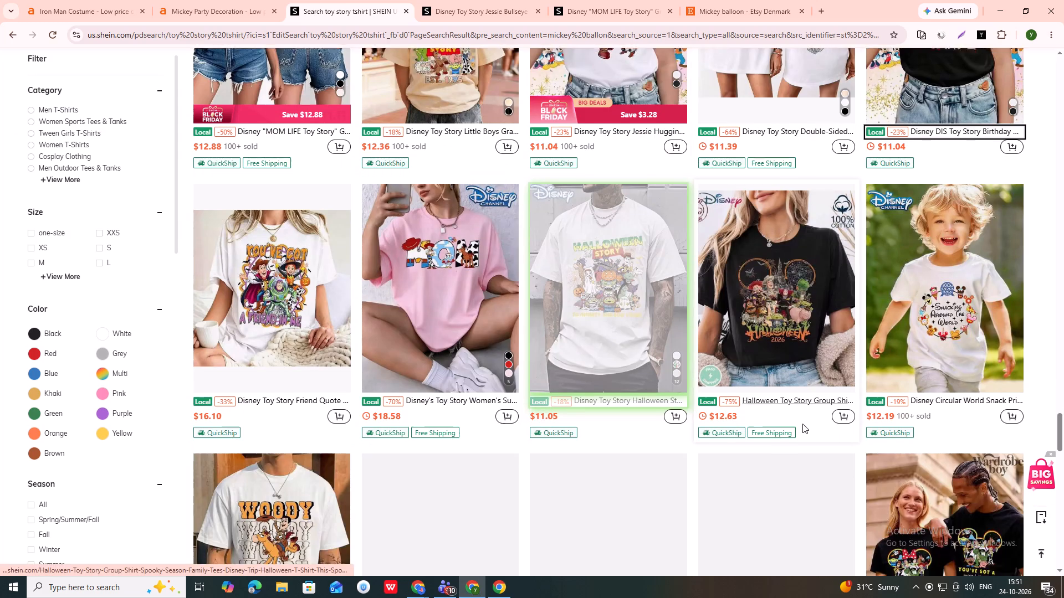
{"action": "scroll", "coordinate": [802, 424], "scroll_direction": "down", "scroll_amount": 1}
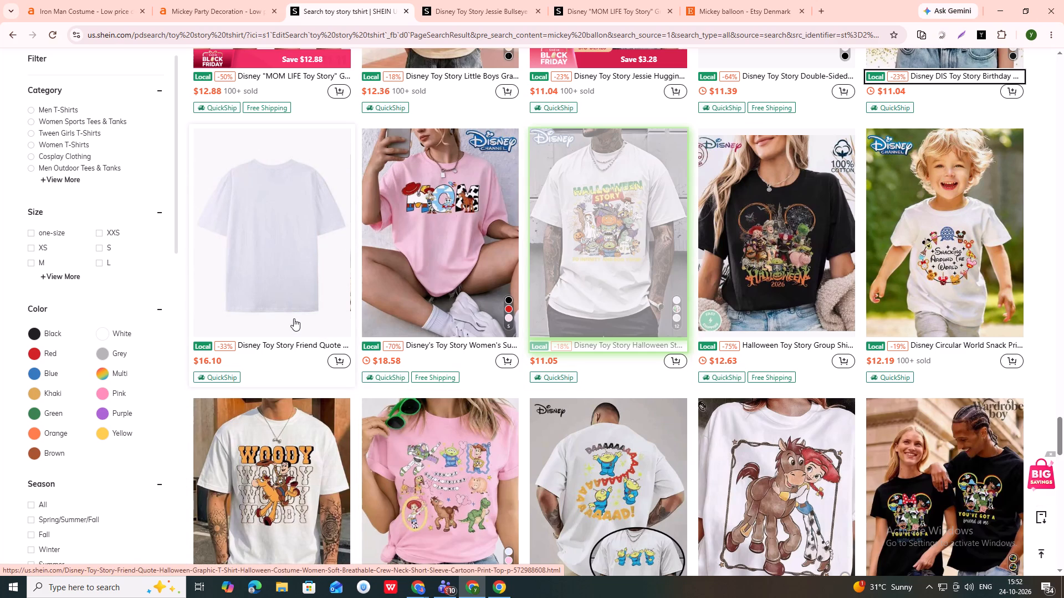
{"action": "right_click", "coordinate": [300, 346]}
{"action": "left_click", "coordinate": [351, 465]}
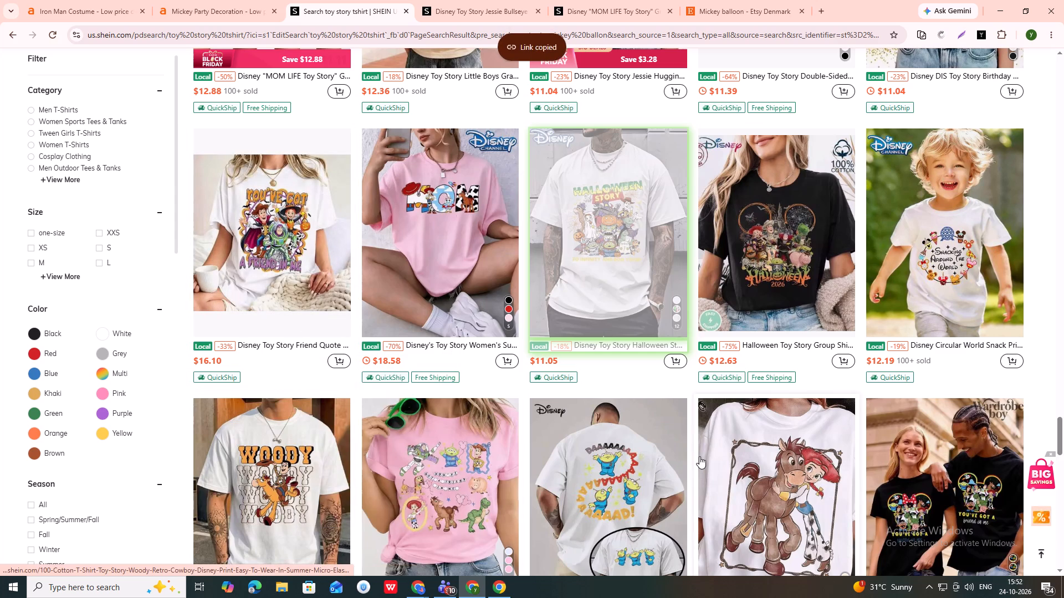
{"action": "key", "text": "alt+Tab"}
{"action": "key", "text": "ctrl+v"}
{"action": "key", "text": "Down"}
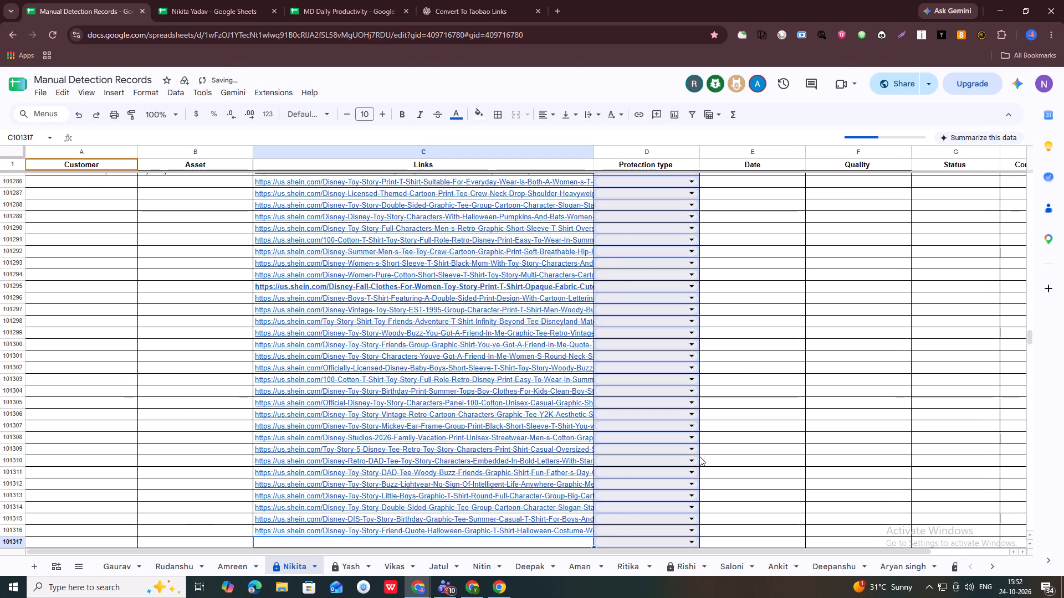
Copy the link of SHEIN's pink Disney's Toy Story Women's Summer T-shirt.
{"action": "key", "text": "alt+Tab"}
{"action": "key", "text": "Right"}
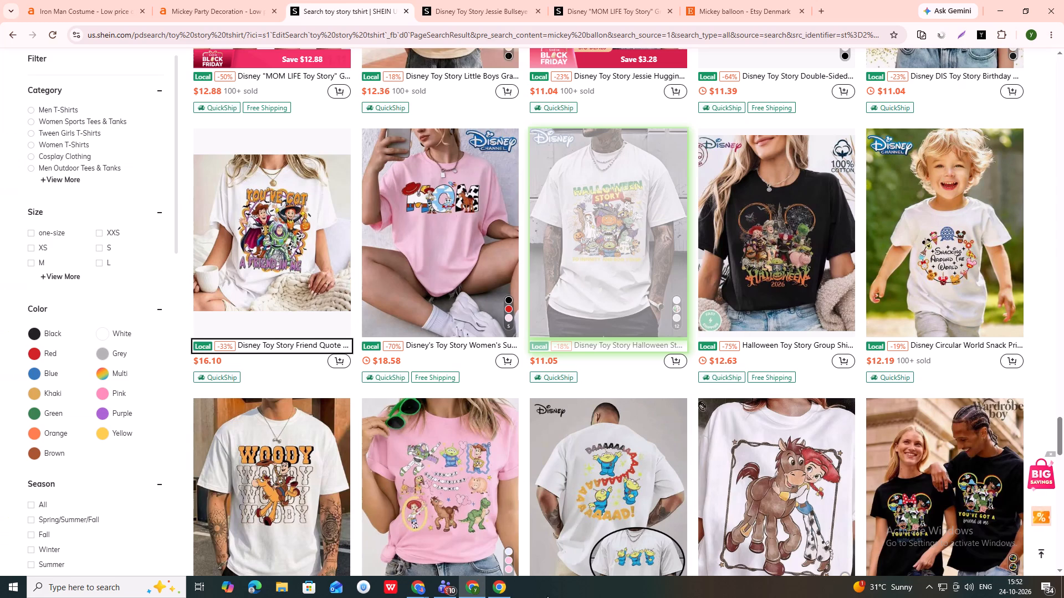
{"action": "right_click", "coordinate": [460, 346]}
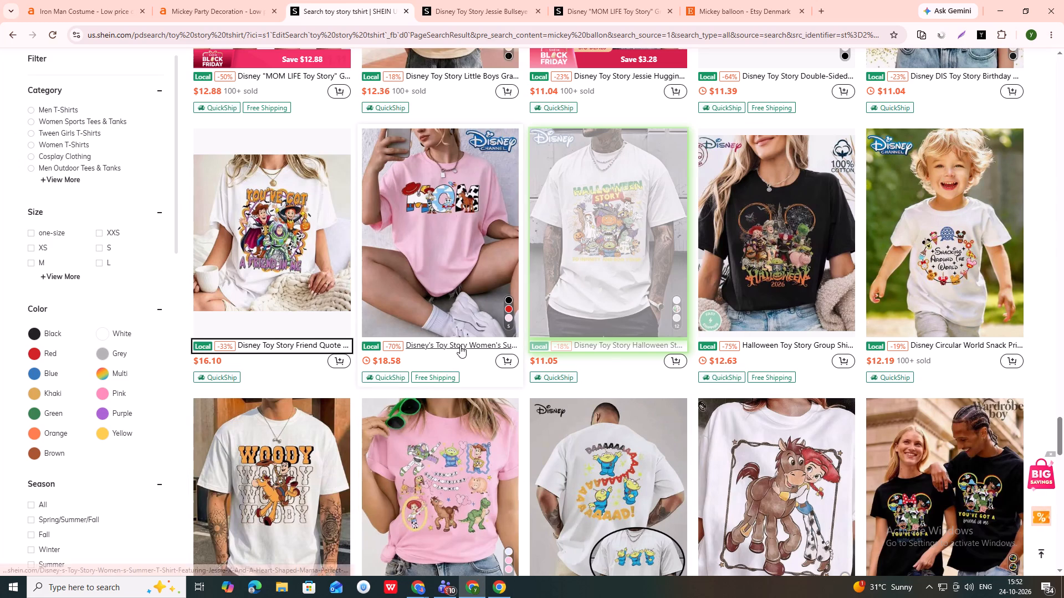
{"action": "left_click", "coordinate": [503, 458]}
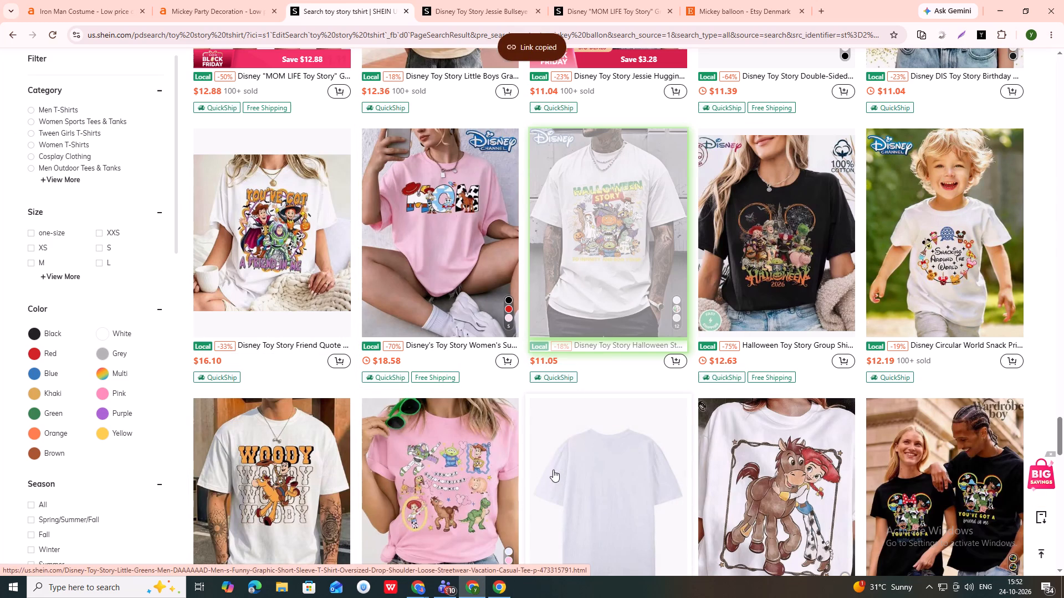
Copy the link of SHEIN's Disney Toy Story Men's Cotton T-shirt with repeated Woody text into C101317 of Manual Detection Records.
{"action": "scroll", "coordinate": [706, 415], "scroll_direction": "down", "scroll_amount": 2}
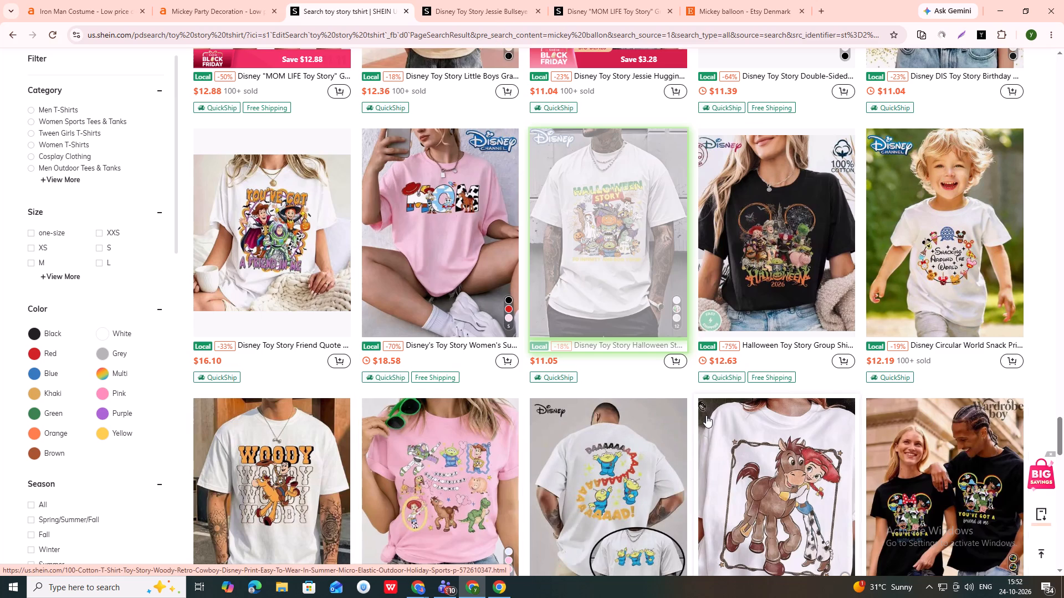
{"action": "scroll", "coordinate": [706, 415], "scroll_direction": "down", "scroll_amount": 1}
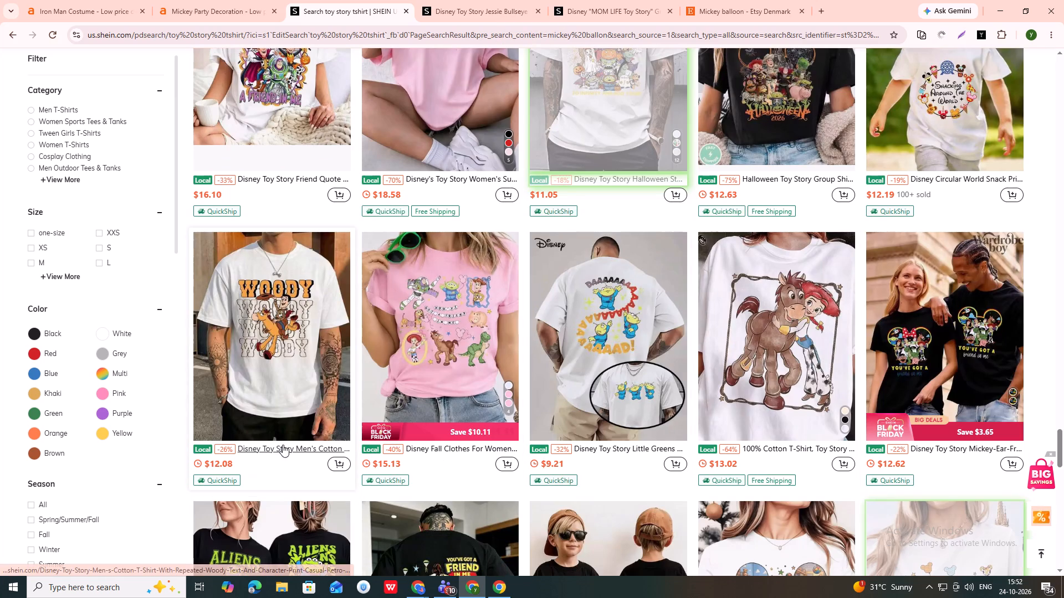
{"action": "right_click", "coordinate": [299, 447]}
{"action": "left_click", "coordinate": [372, 378]}
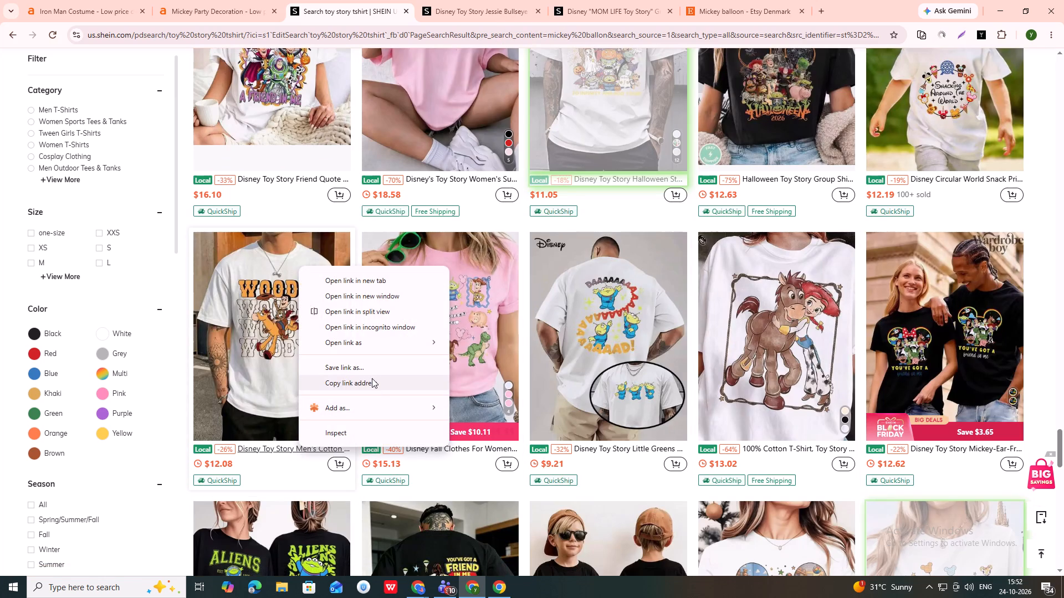
{"action": "key", "text": "alt+Tab"}
{"action": "key", "text": "ctrl+v"}
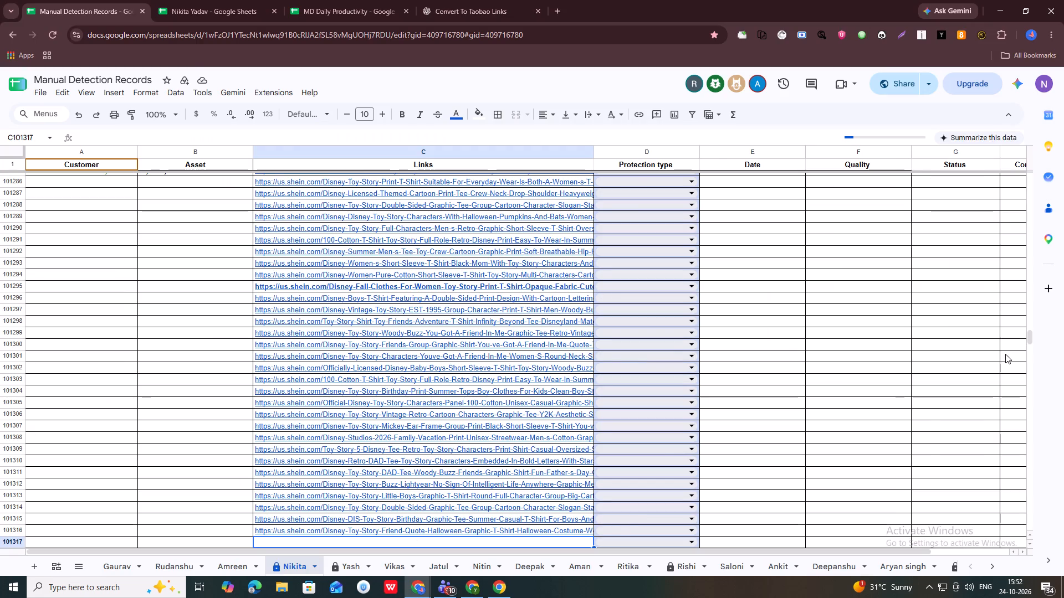
{"action": "key", "text": "Down"}
Copy the link of SHEIN's pink Disney Fall Clothes For Women Toy Story T-shirt into C101318 of Manual Detection Records.
{"action": "key", "text": "alt+Tab"}
{"action": "key", "text": "Right"}
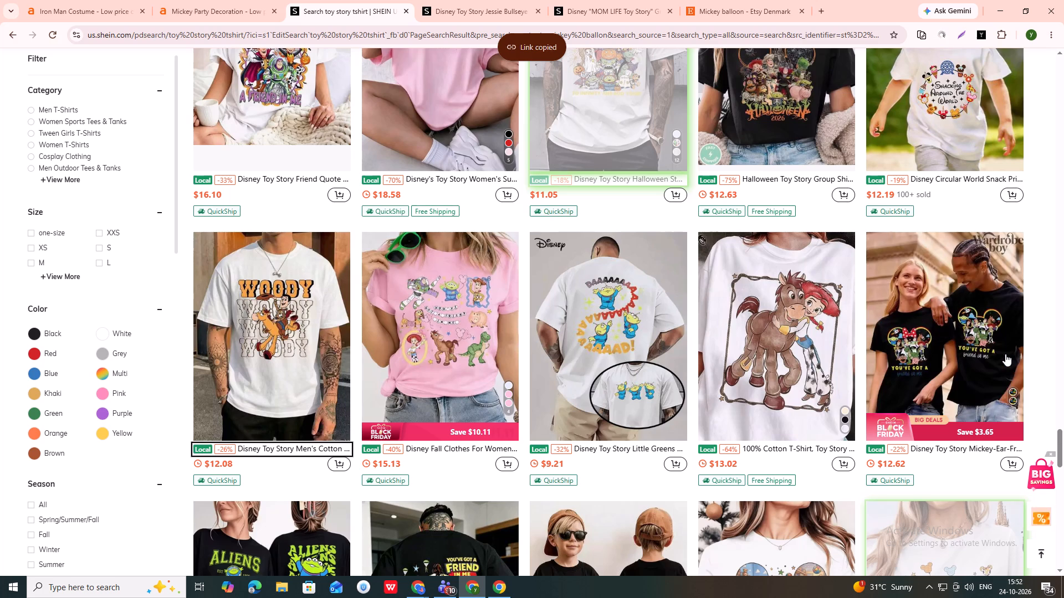
{"action": "right_click", "coordinate": [461, 450]}
{"action": "left_click", "coordinate": [532, 389]}
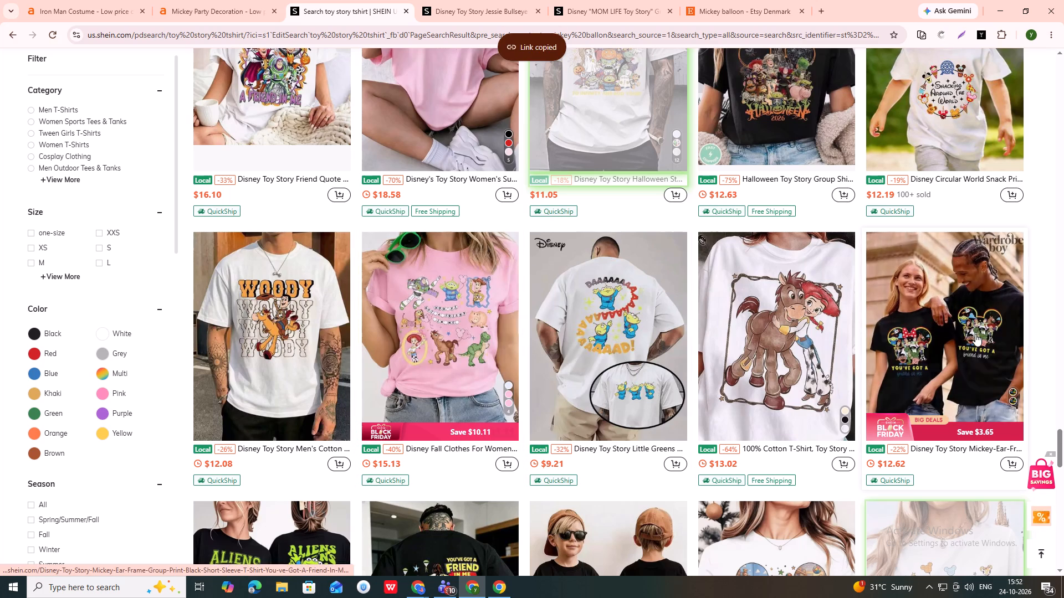
{"action": "key", "text": "alt+Tab"}
{"action": "key", "text": "ctrl+v"}
{"action": "key", "text": "Down"}
Copy the link of SHEIN's black Disney Toy Story Mickey-Ear-Frame Group Print T-shirt into C101319 of Manual Detection Records.
{"action": "key", "text": "alt+Tab"}
{"action": "key", "text": "Down"}
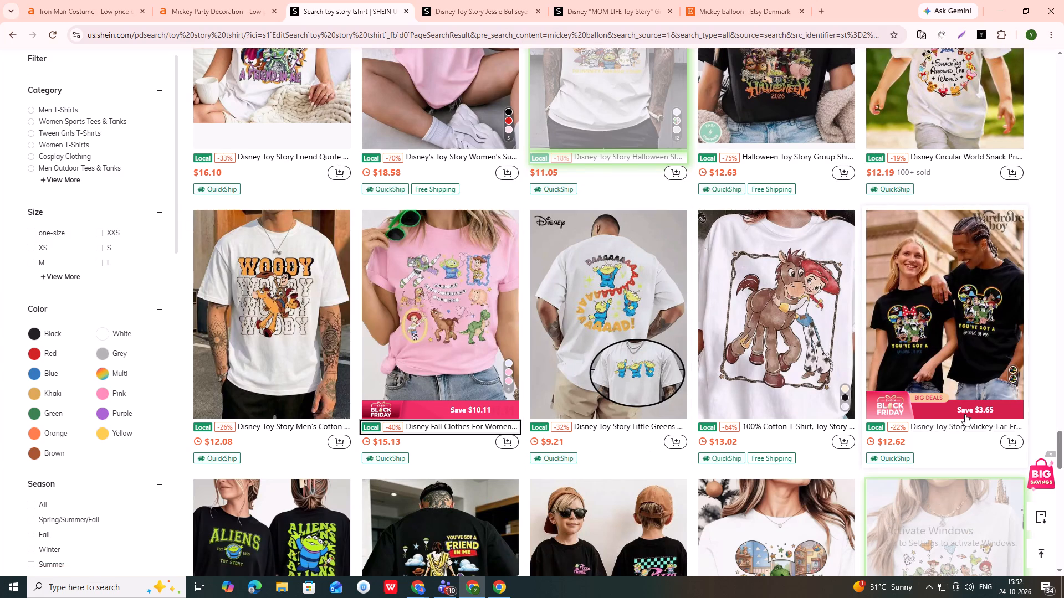
{"action": "right_click", "coordinate": [963, 426]}
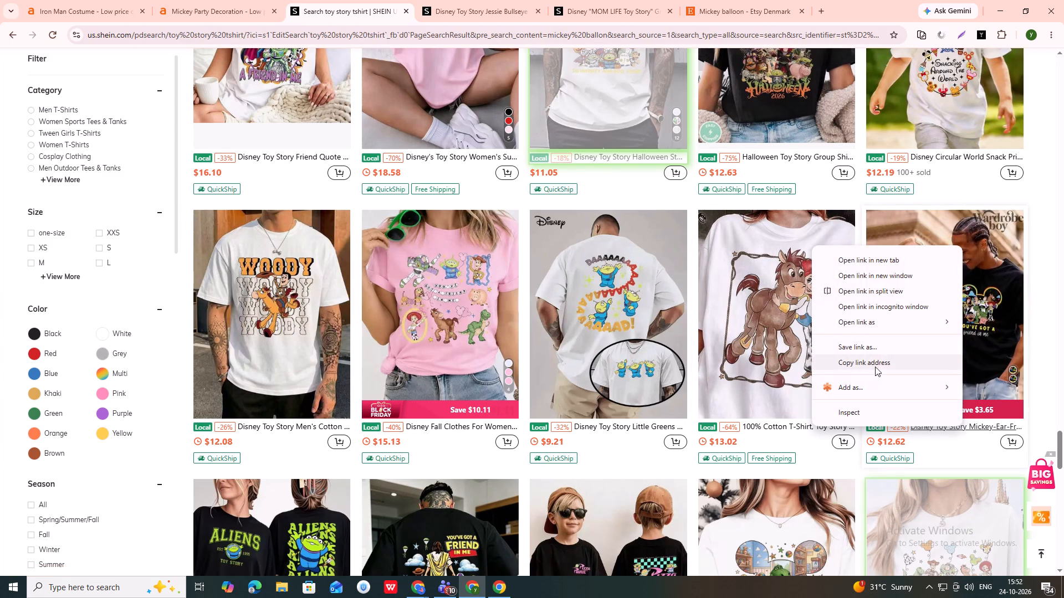
{"action": "left_click", "coordinate": [878, 360]}
{"action": "key", "text": "alt+Tab"}
{"action": "key", "text": "ctrl+v"}
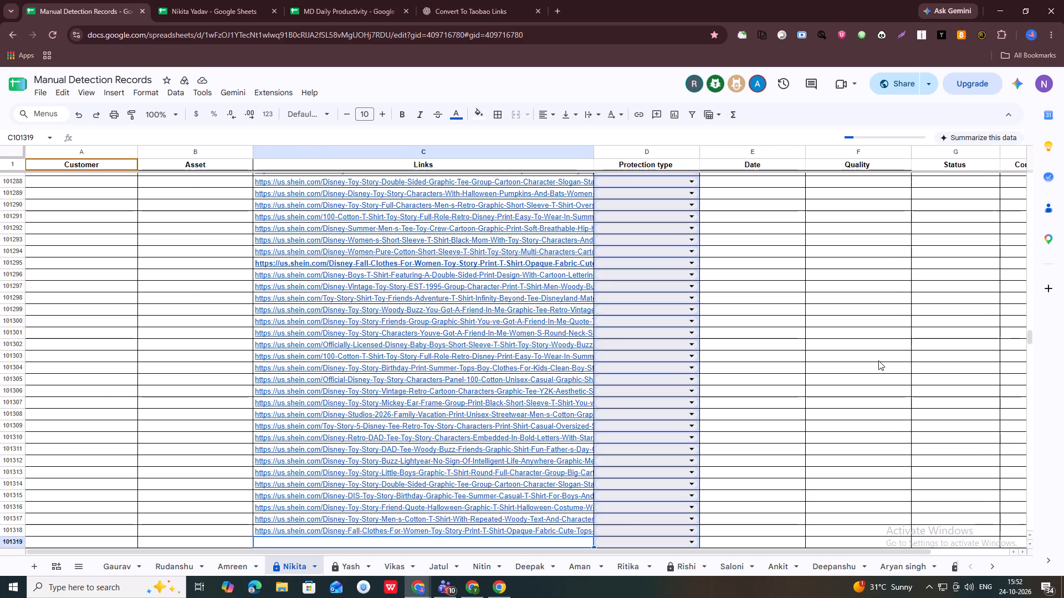
{"action": "key", "text": "Down"}
Copy the link of SHEIN's white Disney Toy Story Characters Mickey Mouse Ears T-shirt into C101320 of Manual Detection Records.
{"action": "key", "text": "alt+Tab"}
{"action": "key", "text": "Down"}
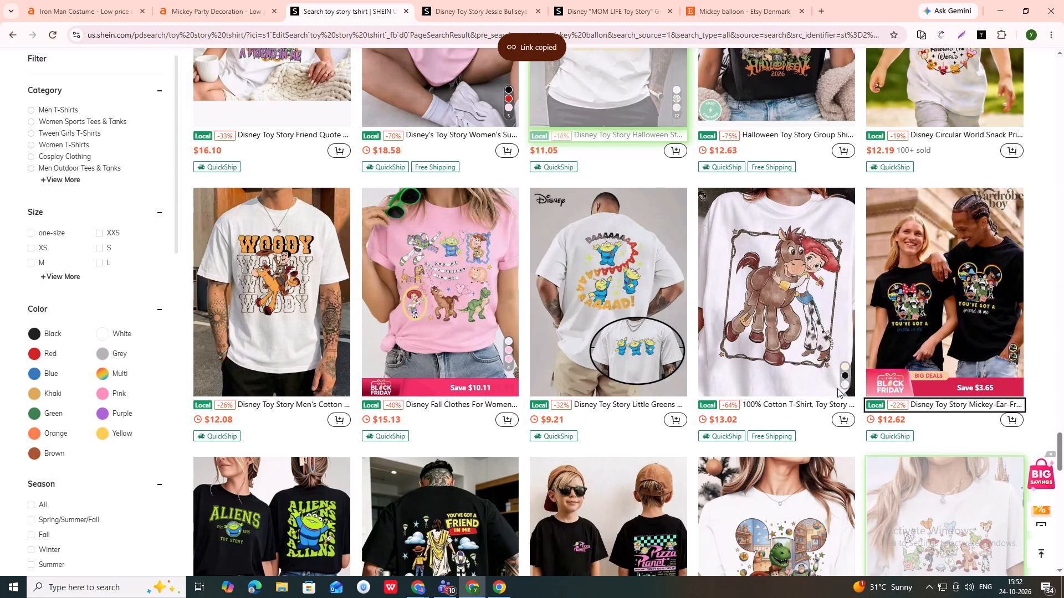
{"action": "scroll", "coordinate": [623, 477], "scroll_direction": "down", "scroll_amount": 4}
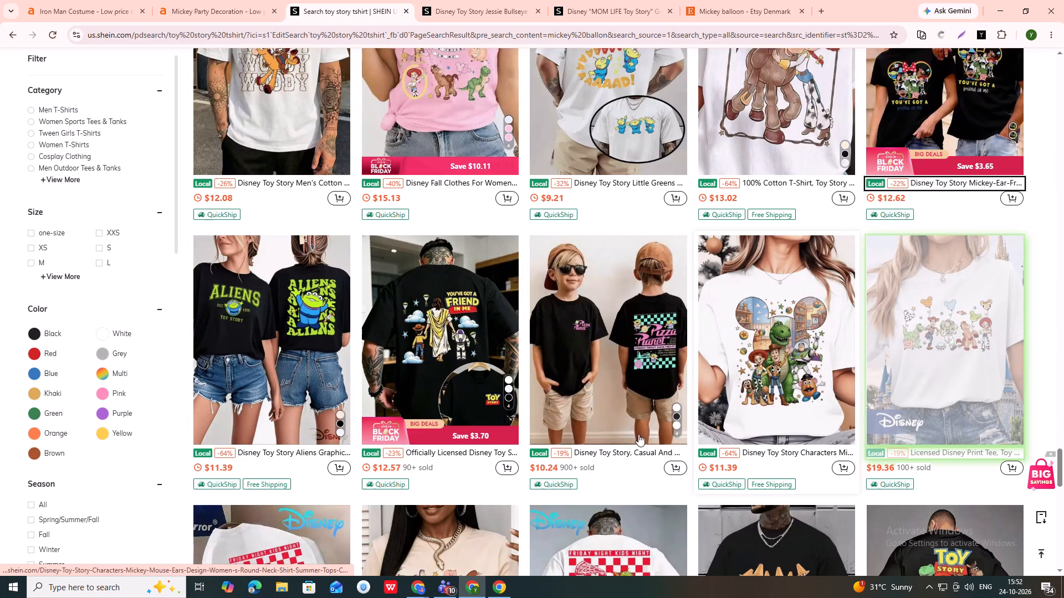
{"action": "right_click", "coordinate": [791, 453]}
{"action": "left_click", "coordinate": [855, 385]}
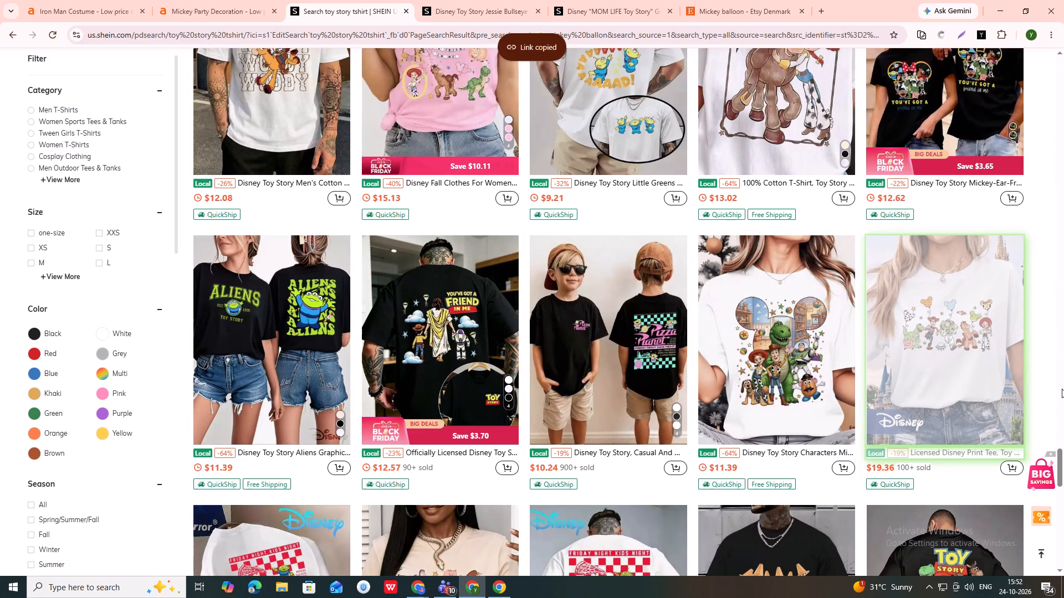
{"action": "key", "text": "alt+Tab"}
{"action": "key", "text": "ctrl+v"}
{"action": "key", "text": "ctrl+shift+Up"}
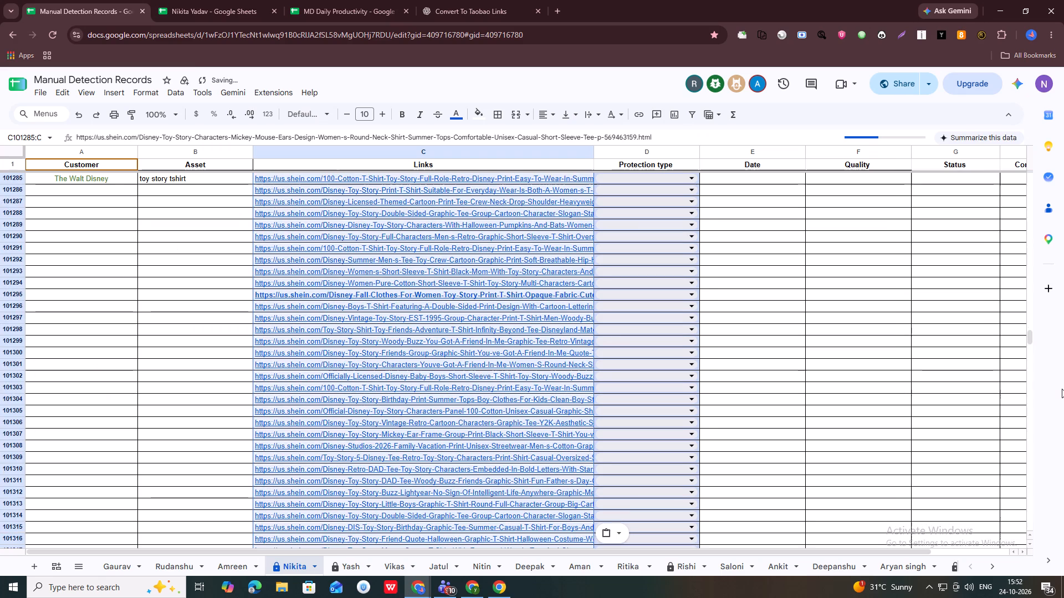
{"action": "key", "text": "Down"}
Find the next Toy Story T-shirt listing to record in SHEIN's search results.
{"action": "key", "text": "alt+Tab"}
{"action": "key", "text": "Down"}
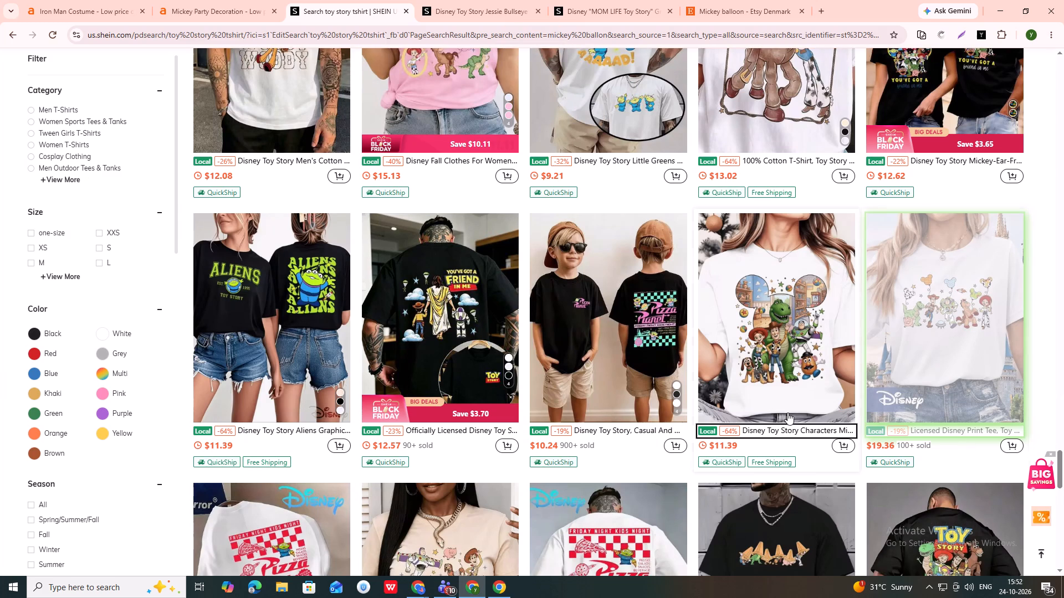
{"action": "scroll", "coordinate": [729, 435], "scroll_direction": "down", "scroll_amount": 5}
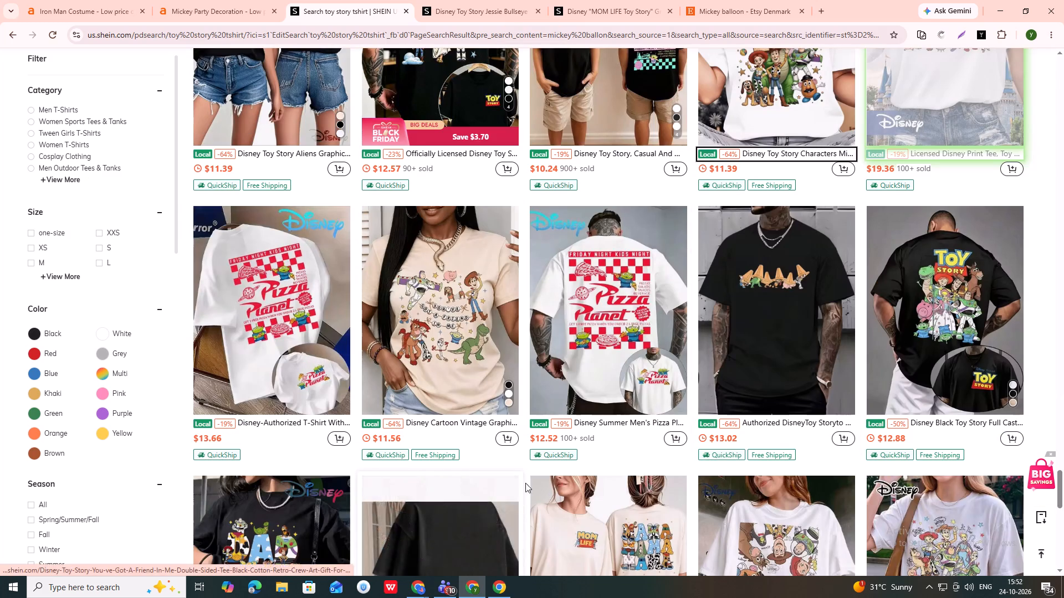
{"action": "scroll", "coordinate": [559, 472], "scroll_direction": "down", "scroll_amount": 2}
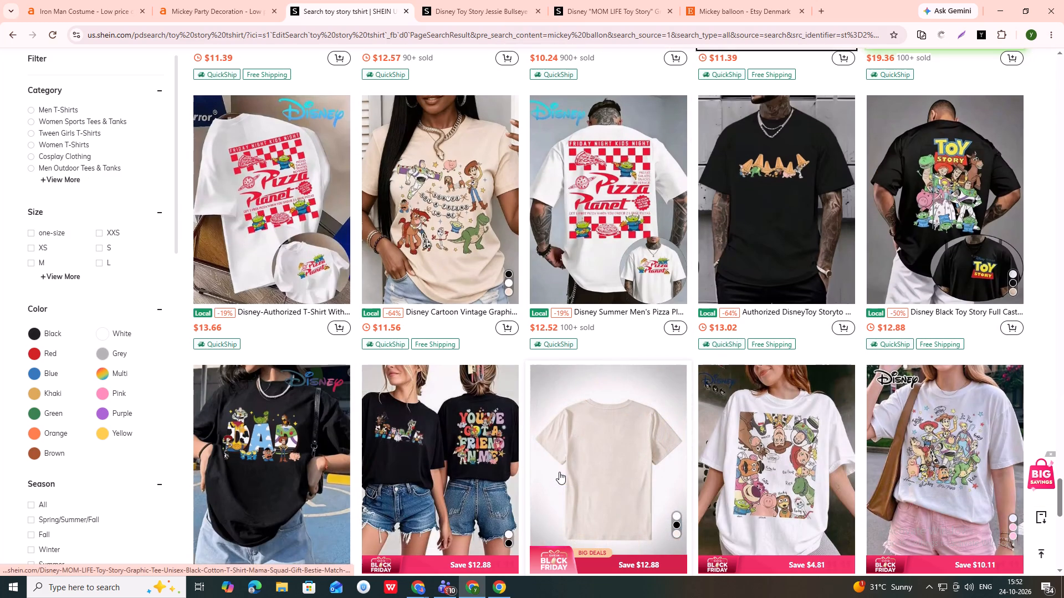
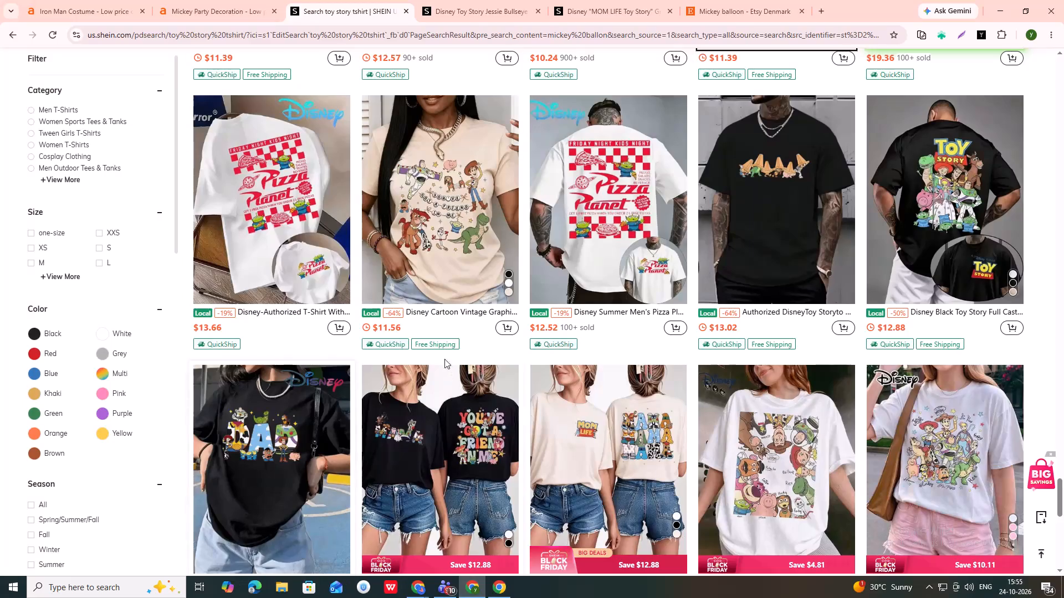
Copy the link of SHEIN's beige Disney Cartoon Vintage Graphic Tee with Toy Story characters into C101321 of Manual Detection Records.
{"action": "right_click", "coordinate": [462, 313]}
{"action": "left_click", "coordinate": [498, 423]}
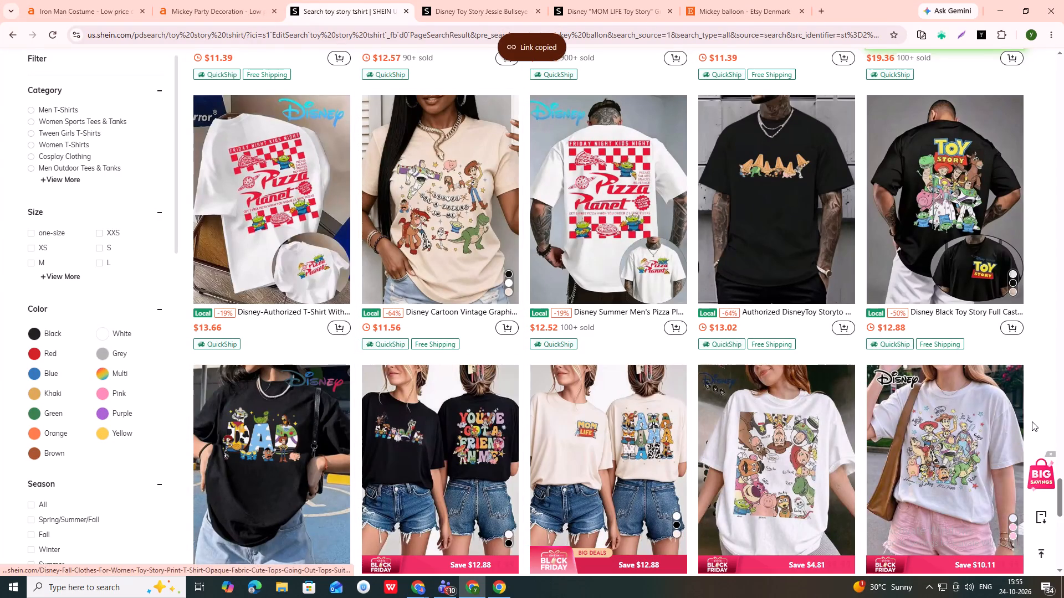
{"action": "key", "text": "alt+Tab"}
{"action": "key", "text": "ctrl+v"}
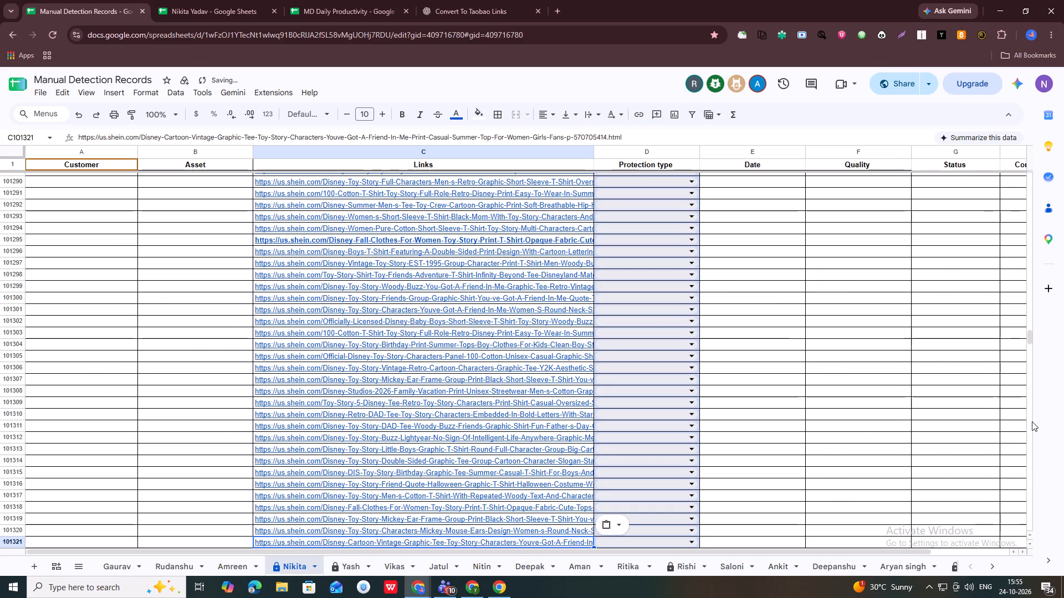
{"action": "key", "text": "Down"}
{"action": "key", "text": "alt+Tab"}
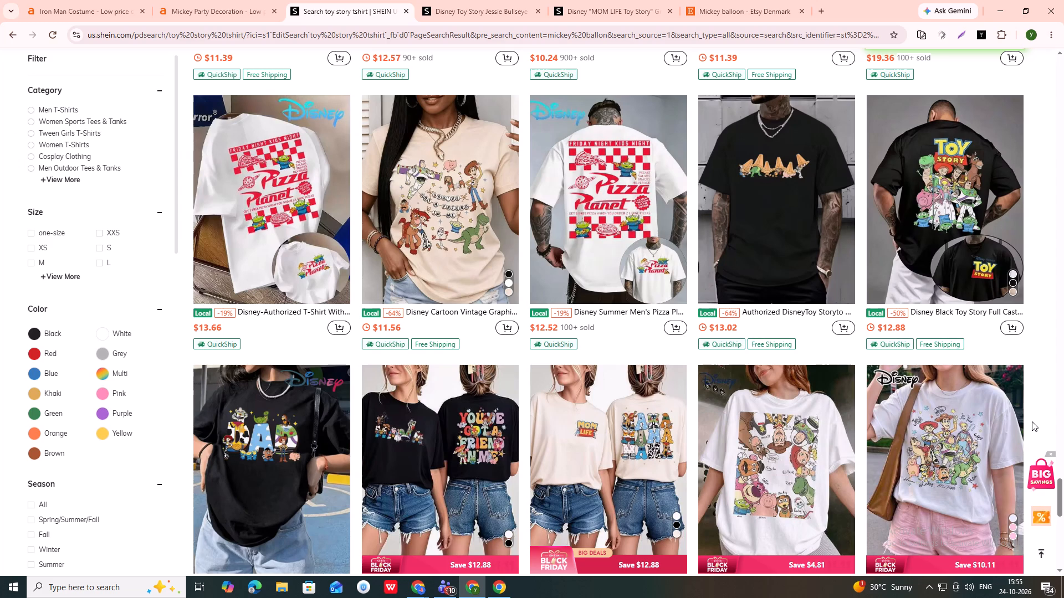
Copy the link of SHEIN's Disney Black Toy Story Full Cast Group Photo T-shirt into C101322 of Manual Detection Records.
{"action": "key", "text": "Right"}
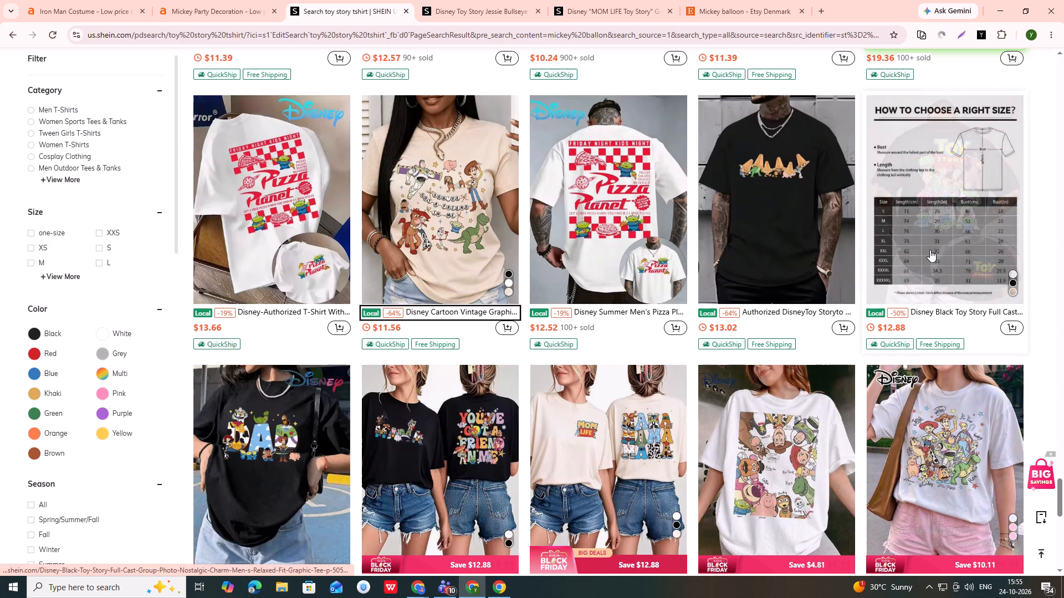
{"action": "right_click", "coordinate": [948, 312]}
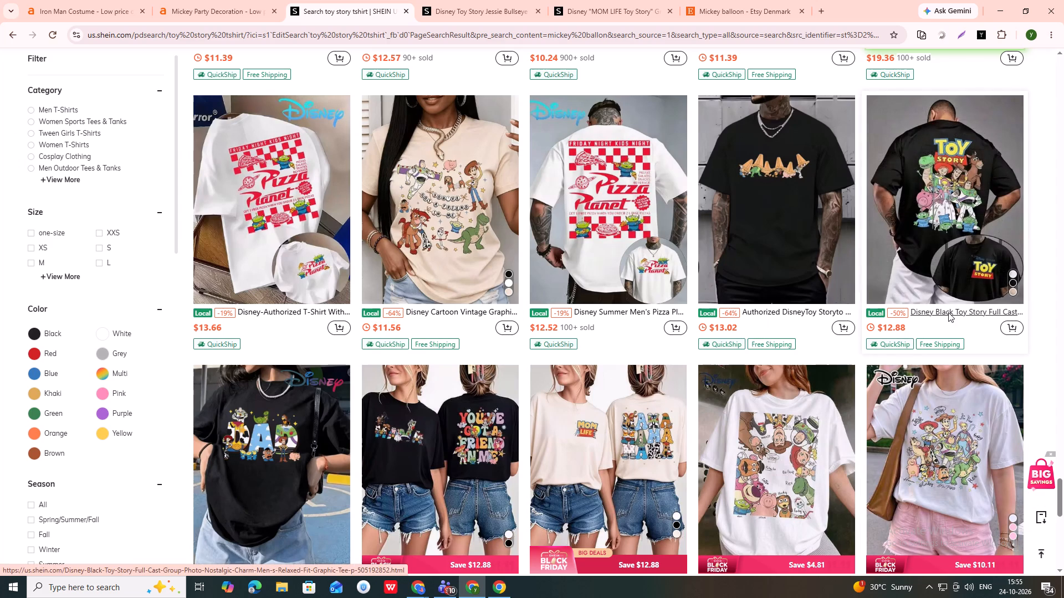
{"action": "left_click", "coordinate": [843, 430]}
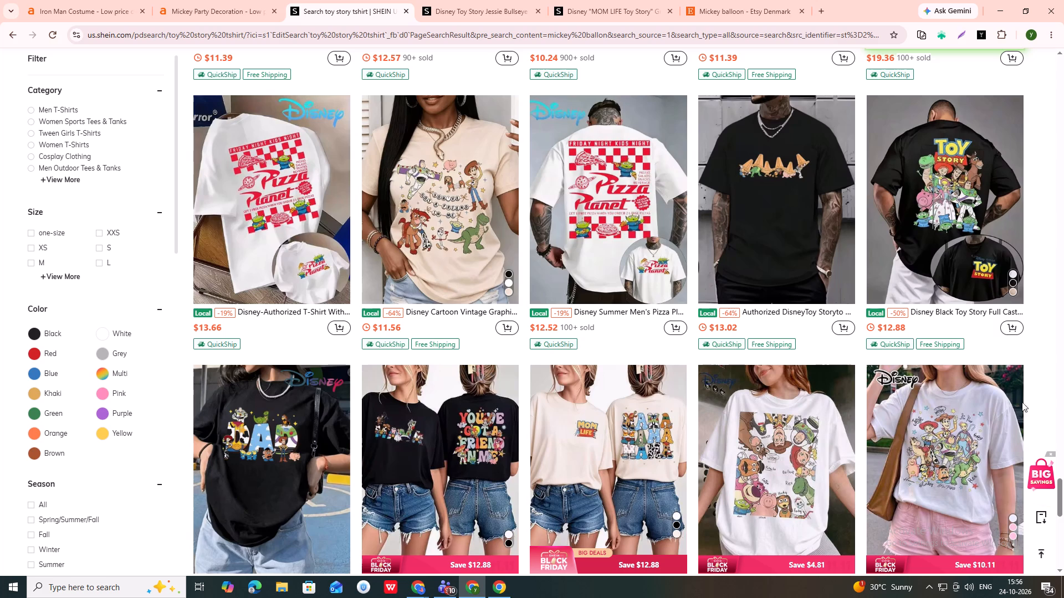
{"action": "right_click", "coordinate": [945, 309]}
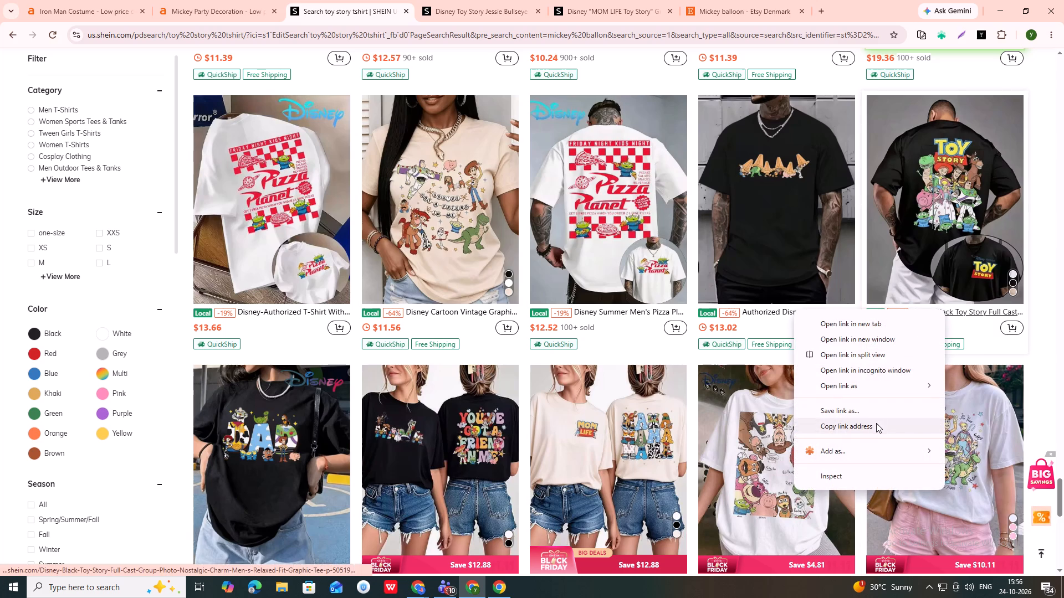
{"action": "left_click", "coordinate": [878, 420]}
{"action": "key", "text": "alt+Tab"}
{"action": "key", "text": "ctrl+v"}
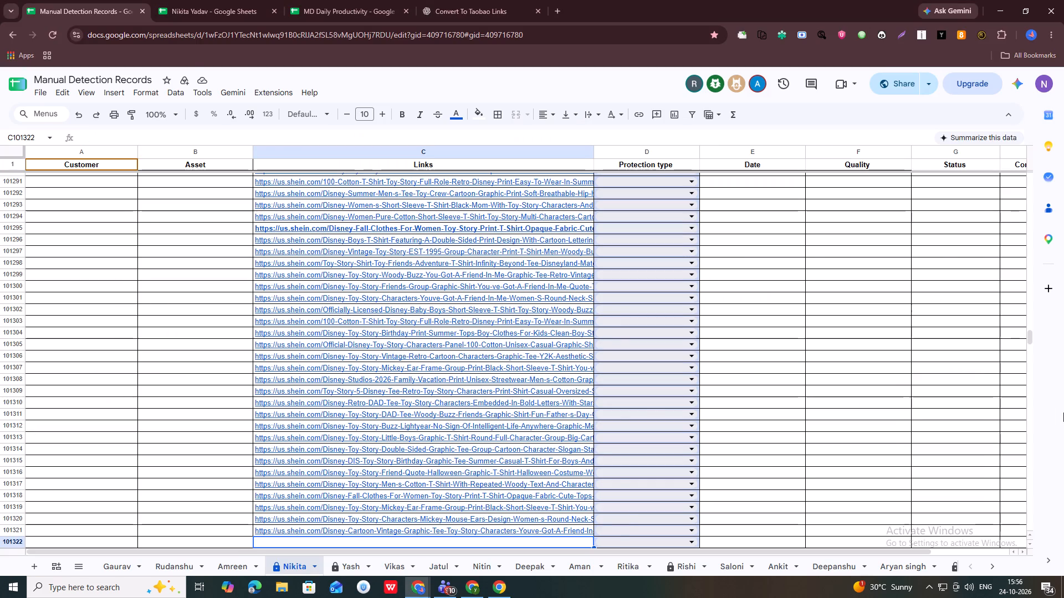
{"action": "key", "text": "Down"}
{"action": "key", "text": "alt+Tab"}
Copy the link of SHEIN's black Disney Dad Toy Story Characters Graphic Tee into C101323 of Manual Detection Records.
{"action": "key", "text": "Down"}
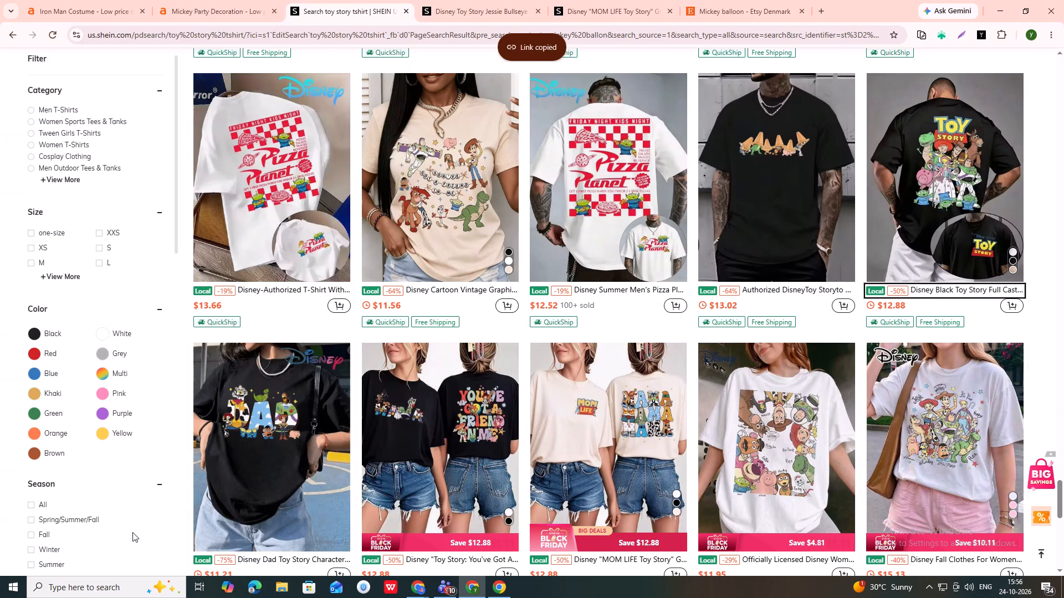
{"action": "scroll", "coordinate": [235, 455], "scroll_direction": "down", "scroll_amount": 2}
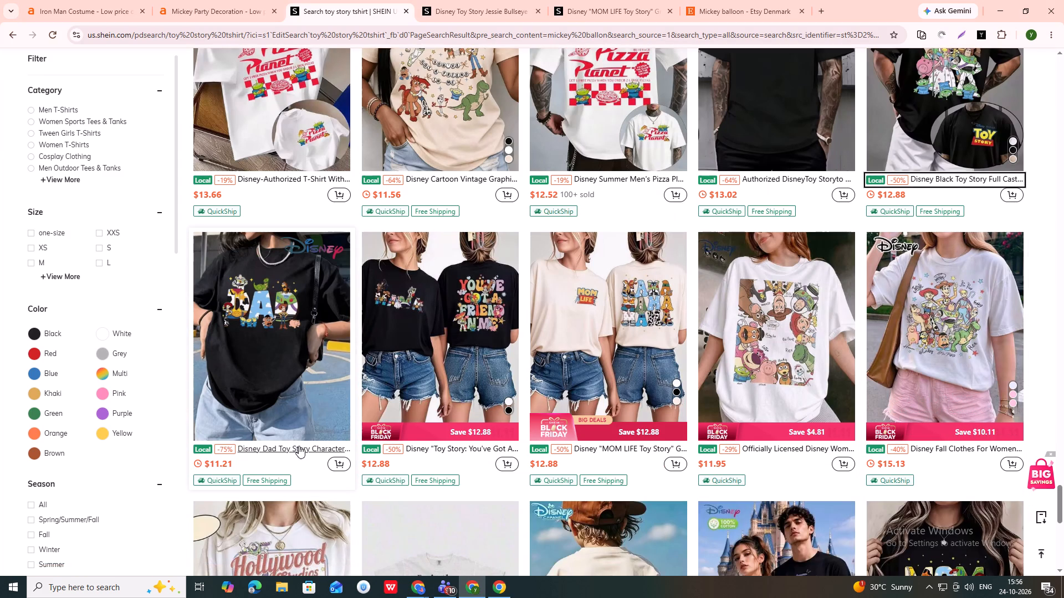
{"action": "right_click", "coordinate": [299, 446]}
{"action": "left_click", "coordinate": [356, 383]}
{"action": "key", "text": "alt+Tab"}
{"action": "key", "text": "ctrl+v"}
{"action": "key", "text": "Down"}
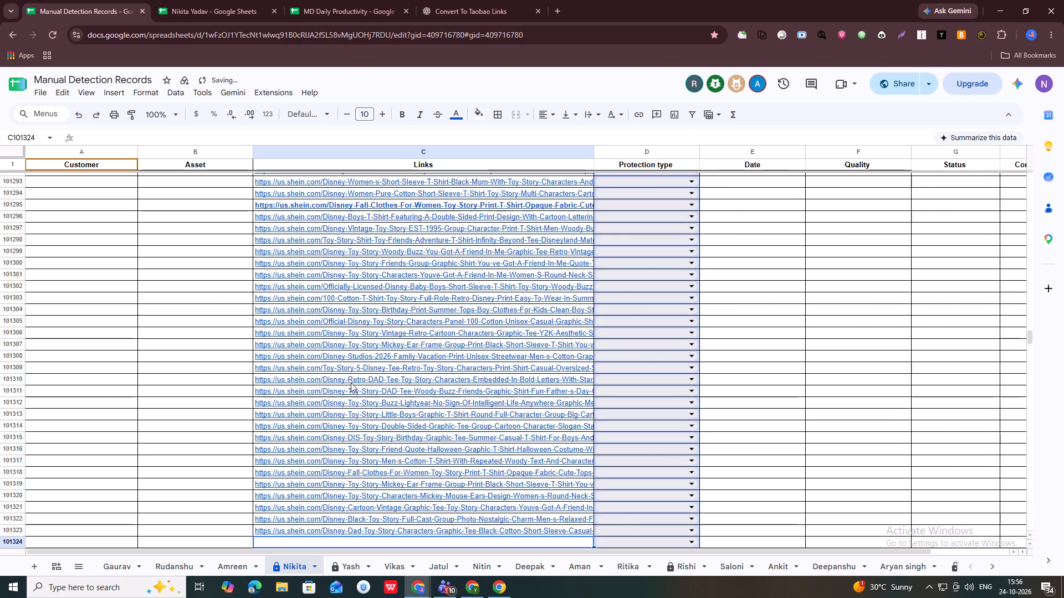
{"action": "key", "text": "alt+Tab"}
Copy the link of SHEIN's black double-sided Disney "Toy Story: You've Got A Friend In Me" tee into C101324 of Manual Detection Records.
{"action": "key", "text": "Right"}
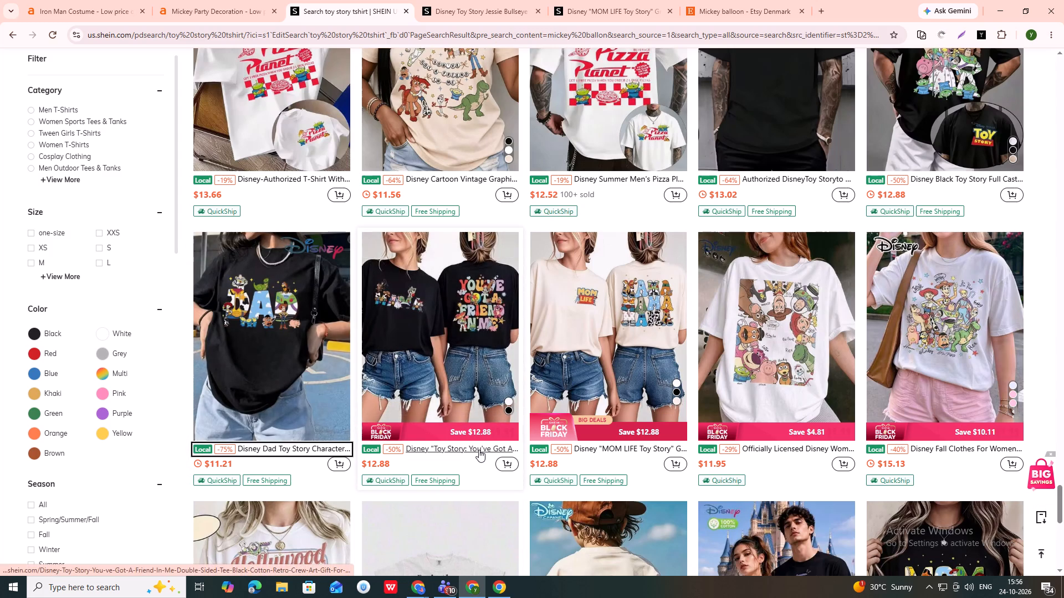
{"action": "right_click", "coordinate": [464, 446]}
{"action": "left_click", "coordinate": [525, 380]}
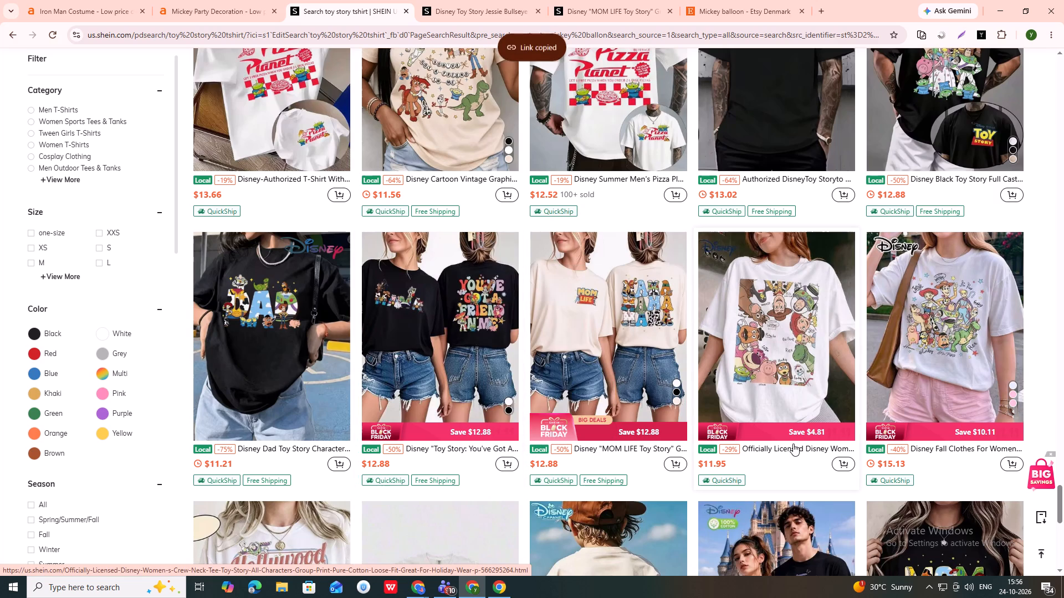
{"action": "key", "text": "alt+Tab"}
{"action": "key", "text": "ctrl+v"}
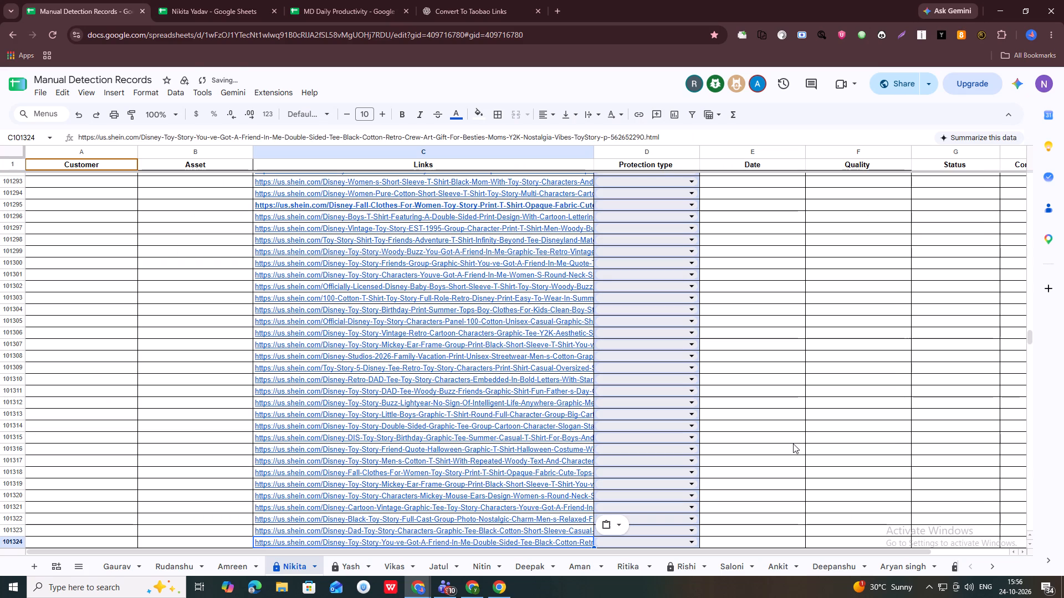
{"action": "key", "text": "ctrl+shift+Up"}
{"action": "key", "text": "Down"}
{"action": "key", "text": "alt+Tab"}
Copy the link of SHEIN's white Officially Licensed Disney Women's Toy Story All Characters tee into C101325 of Manual Detection Records.
{"action": "key", "text": "Right"}
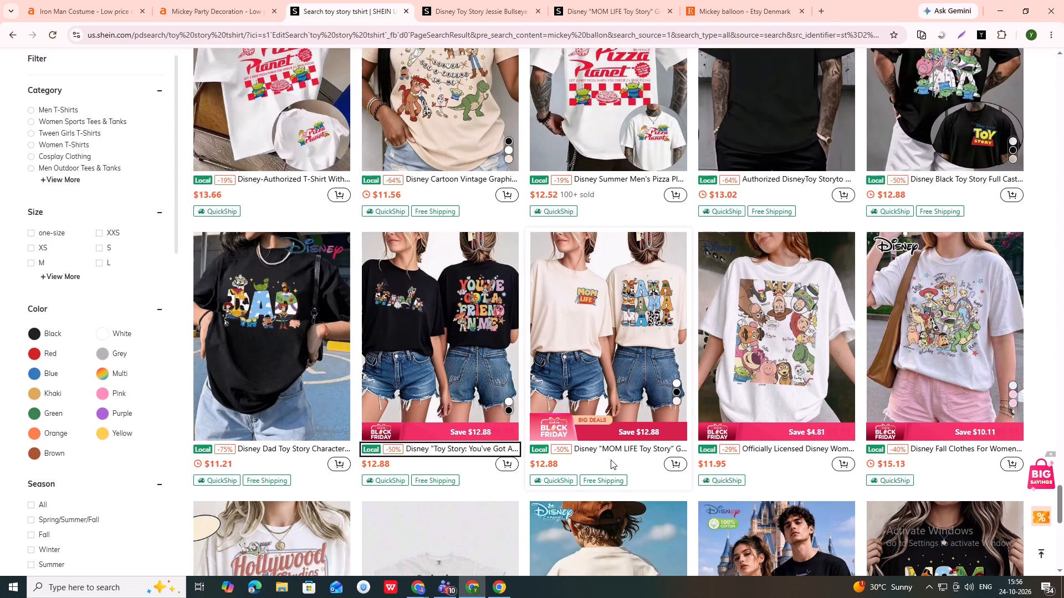
{"action": "right_click", "coordinate": [778, 450]}
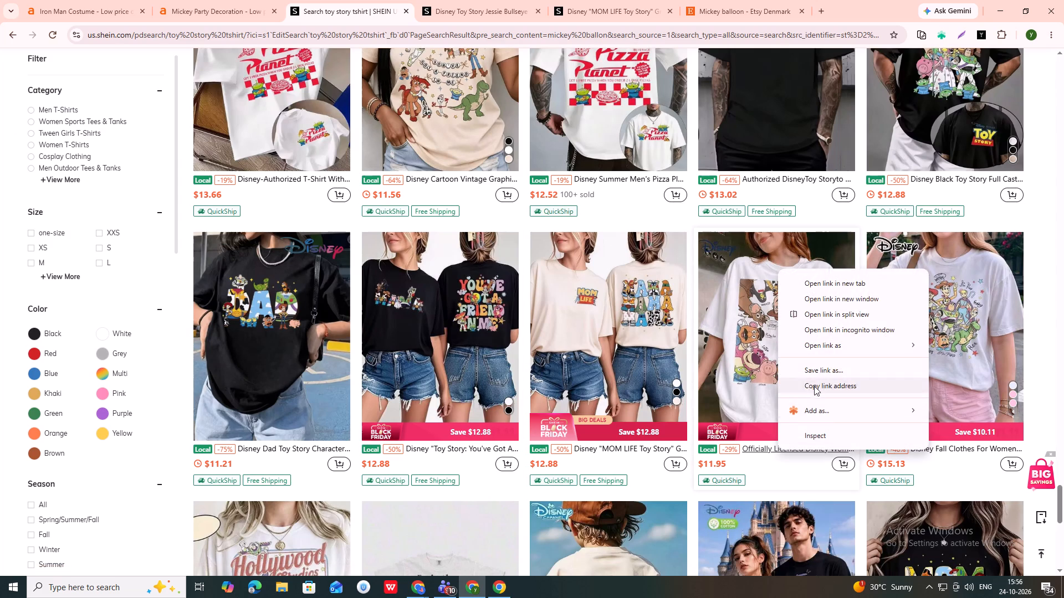
{"action": "left_click", "coordinate": [814, 385]}
{"action": "key", "text": "alt+Tab"}
{"action": "key", "text": "ctrl+v"}
{"action": "key", "text": "Down"}
{"action": "key", "text": "alt+Tab"}
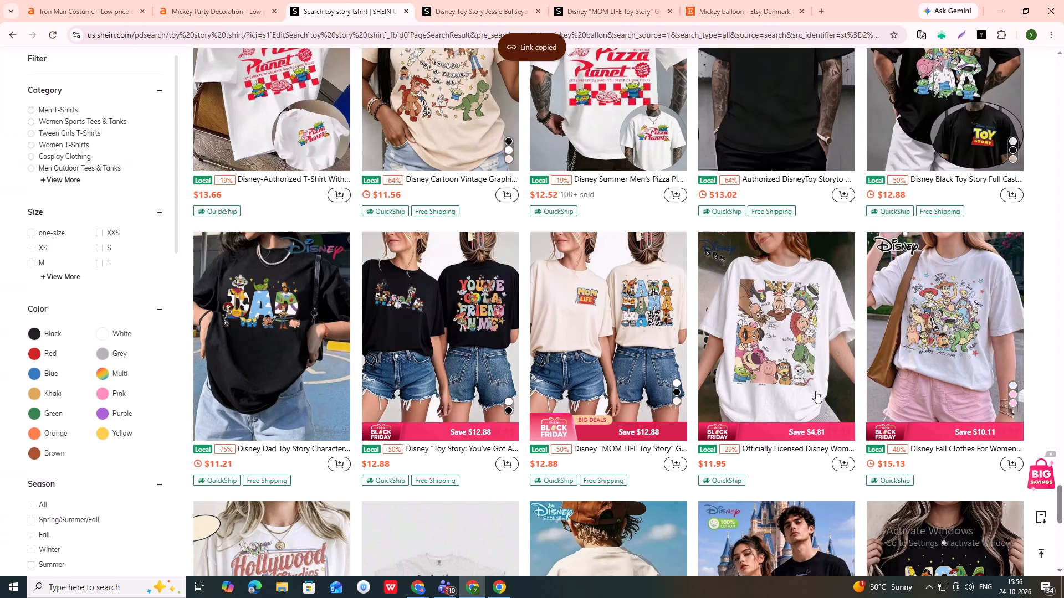
Copy the link of SHEIN's white Disney Fall Clothes For Women Toy Story T-shirt into C101326 of Manual Detection Records.
{"action": "right_click", "coordinate": [938, 450]}
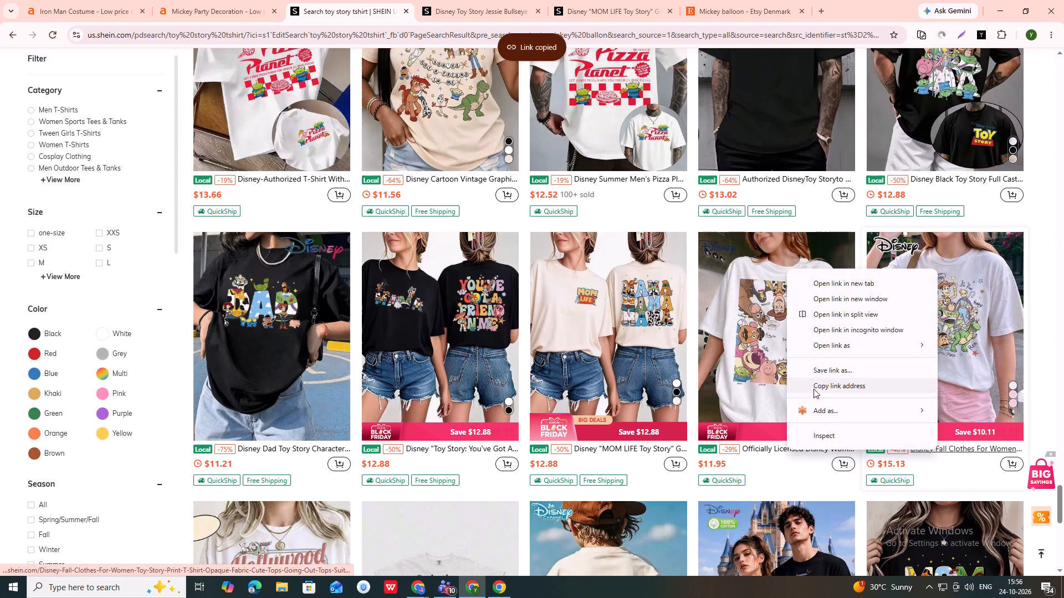
{"action": "left_click", "coordinate": [814, 389]}
{"action": "key", "text": "alt+Tab"}
{"action": "key", "text": "ctrl+v"}
{"action": "key", "text": "Down"}
{"action": "key", "text": "alt+Tab"}
Copy the link of SHEIN's beige Disney Toy Story 5 Themed Cartoon Print T-shirt into C101327 of Manual Detection Records.
{"action": "key", "text": "Down"}
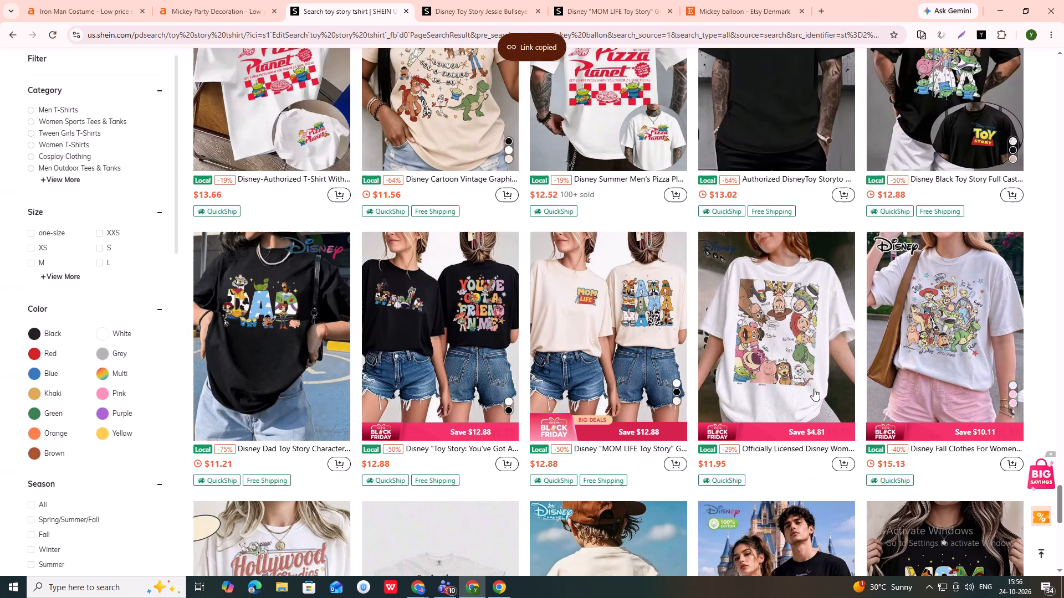
{"action": "scroll", "coordinate": [576, 461], "scroll_direction": "down", "scroll_amount": 4}
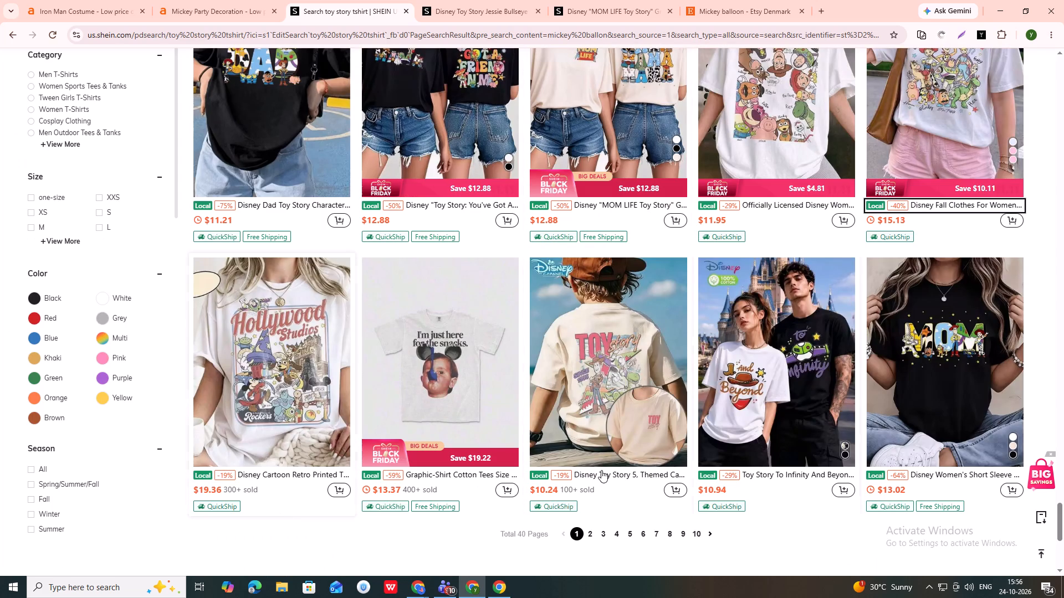
{"action": "right_click", "coordinate": [619, 476]}
{"action": "left_click", "coordinate": [694, 410]}
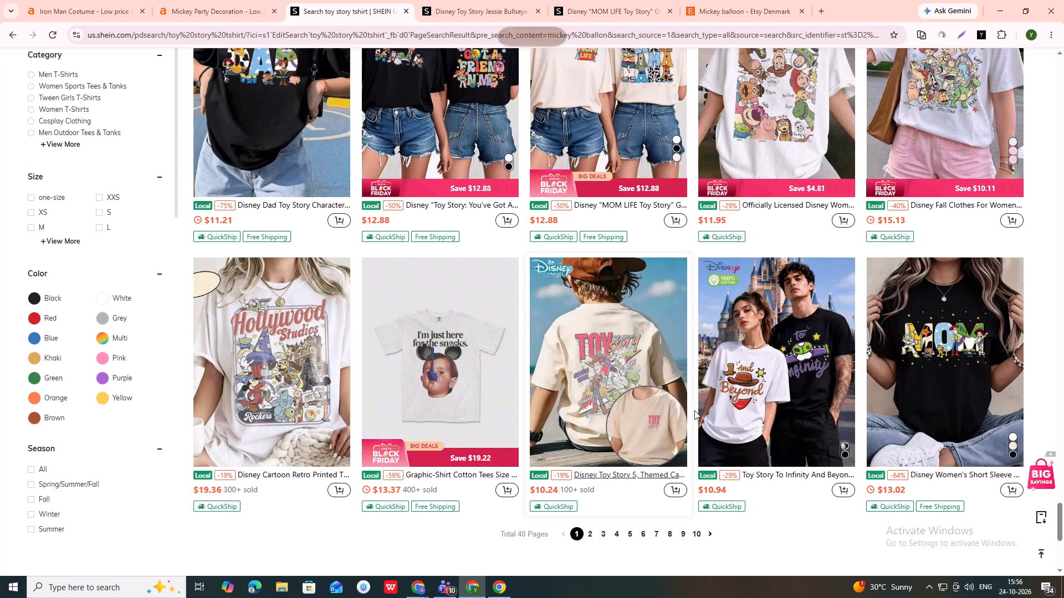
{"action": "key", "text": "alt+Tab"}
{"action": "key", "text": "ctrl+v"}
{"action": "key", "text": "Left"}
{"action": "key", "text": "Down"}
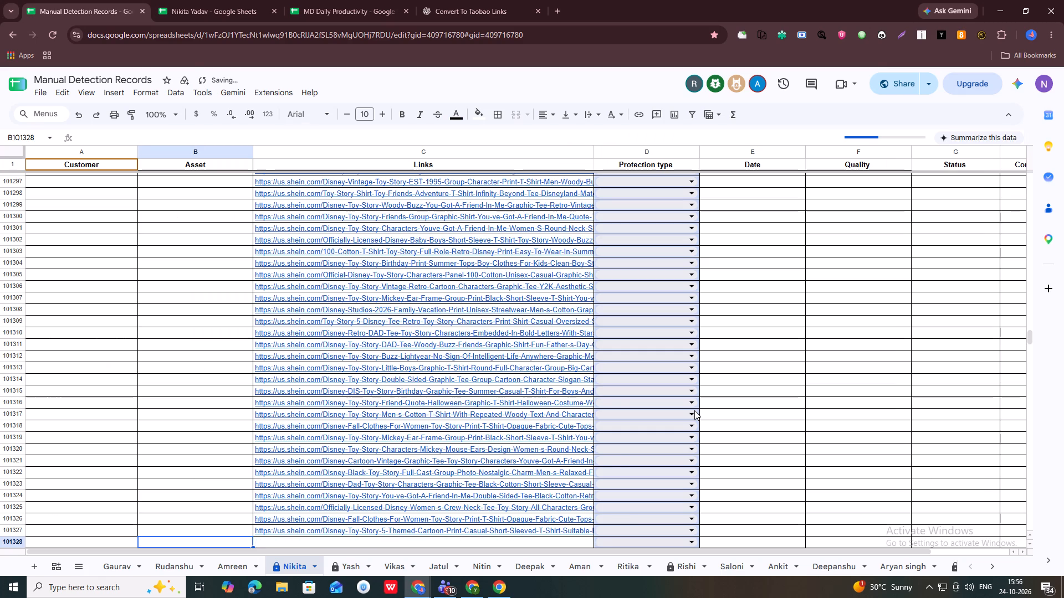
{"action": "key", "text": "Right"}
{"action": "key", "text": "alt+Tab"}
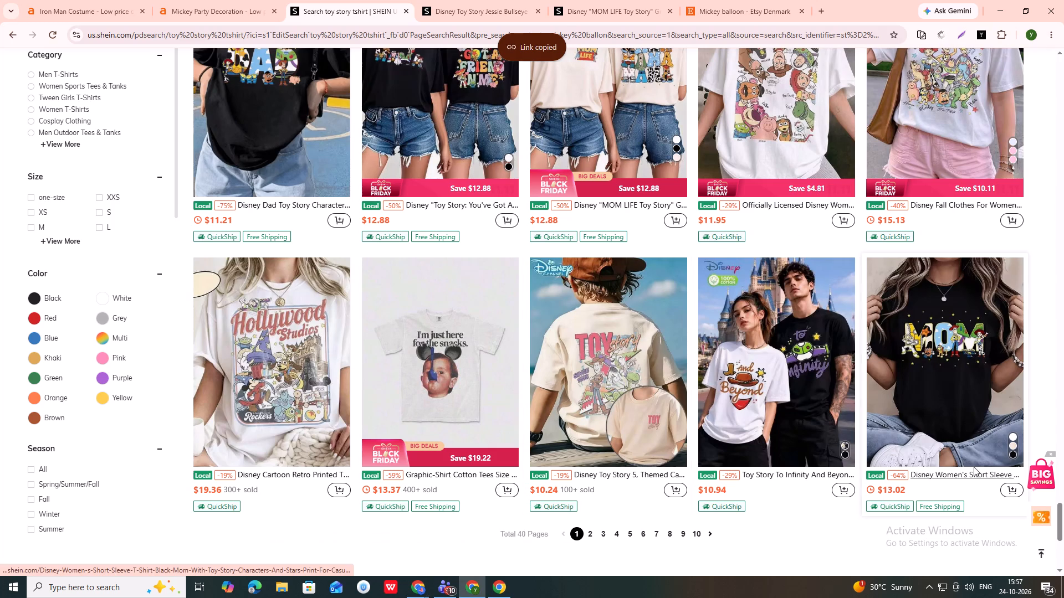
Copy the link of SHEIN's Disney Women's Short Sleeve black Mom Toy Story T-shirt into C101328 of Manual Detection Records.
{"action": "right_click", "coordinate": [959, 472]}
{"action": "left_click", "coordinate": [876, 404]}
{"action": "key", "text": "alt+Tab"}
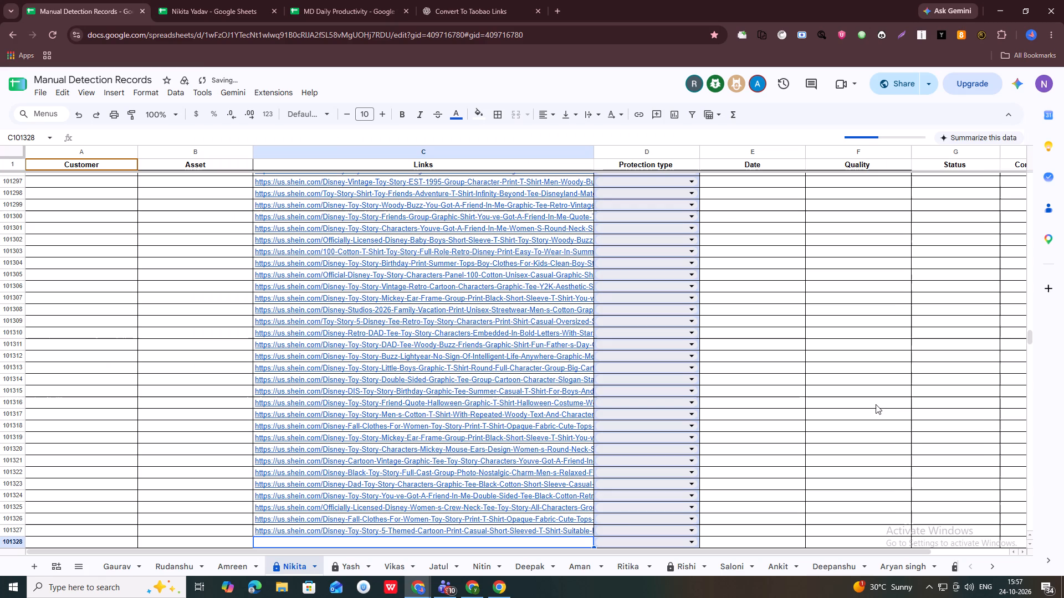
{"action": "key", "text": "ctrl+v"}
{"action": "key", "text": "Down"}
{"action": "key", "text": "alt+Tab"}
Open page 2 of SHEIN's Toy Story T-shirt search results.
{"action": "key", "text": "Down"}
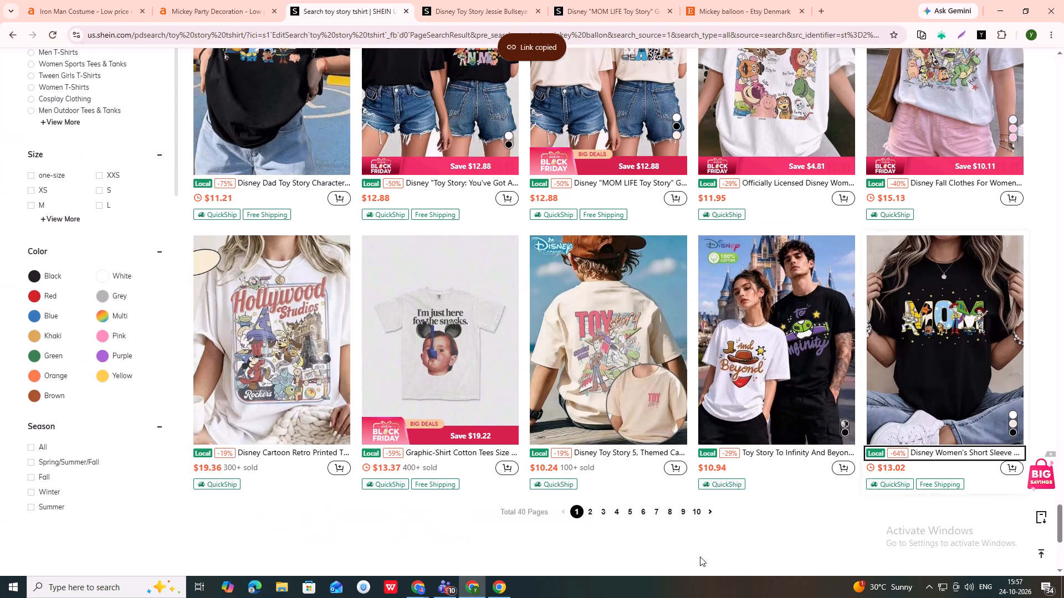
{"action": "left_click", "coordinate": [589, 511]}
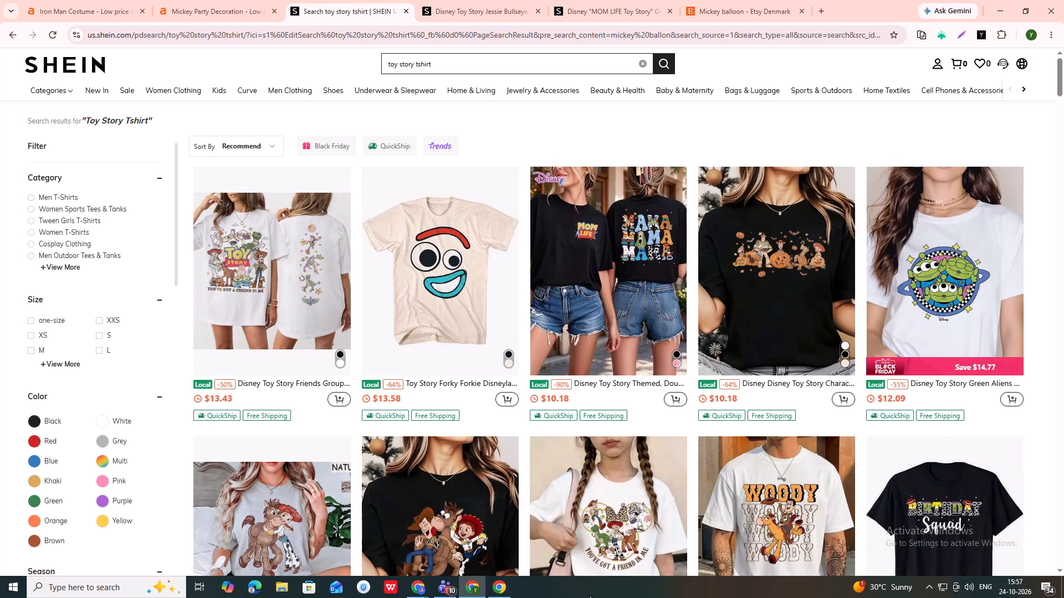
Copy the link of page 2's first listing, the white Disney Toy Story Friends Group Graphic Shirt, into C101329 of Manual Detection Records.
{"action": "scroll", "coordinate": [755, 313], "scroll_direction": "down", "scroll_amount": 13}
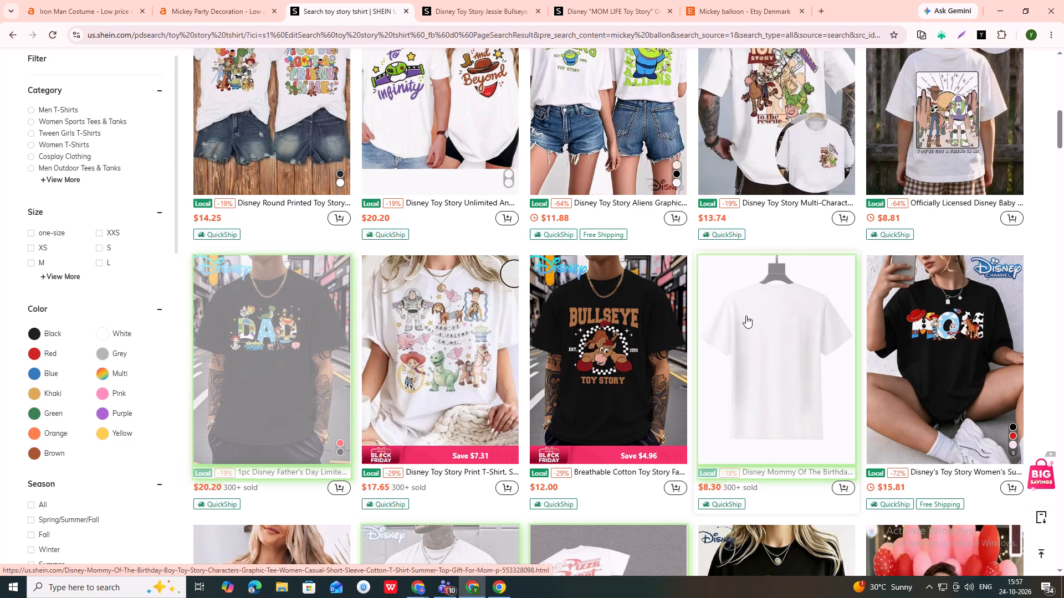
{"action": "scroll", "coordinate": [647, 315], "scroll_direction": "up", "scroll_amount": 2}
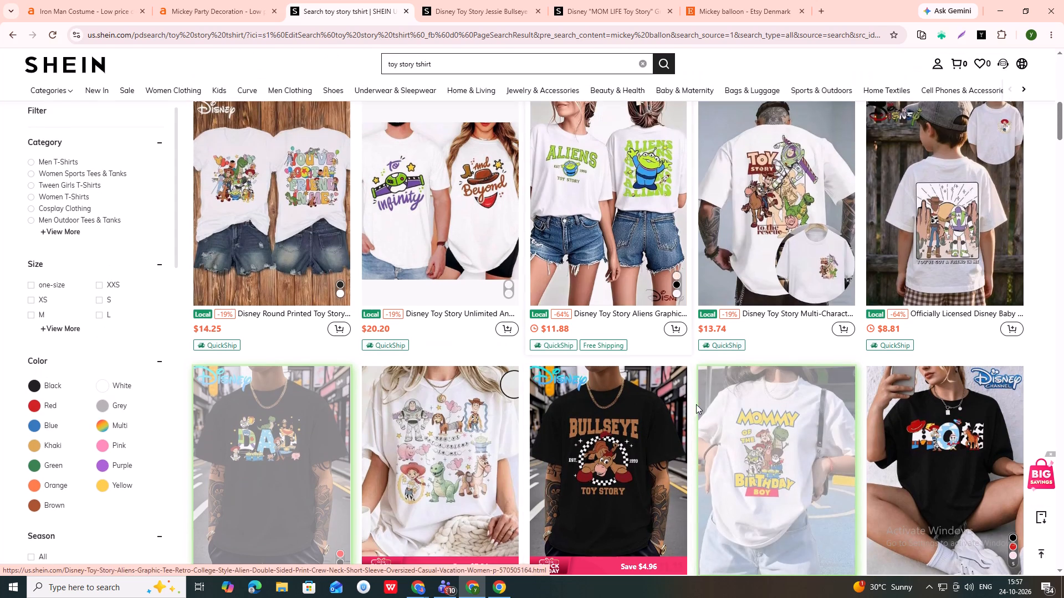
{"action": "scroll", "coordinate": [424, 390], "scroll_direction": "up", "scroll_amount": 18}
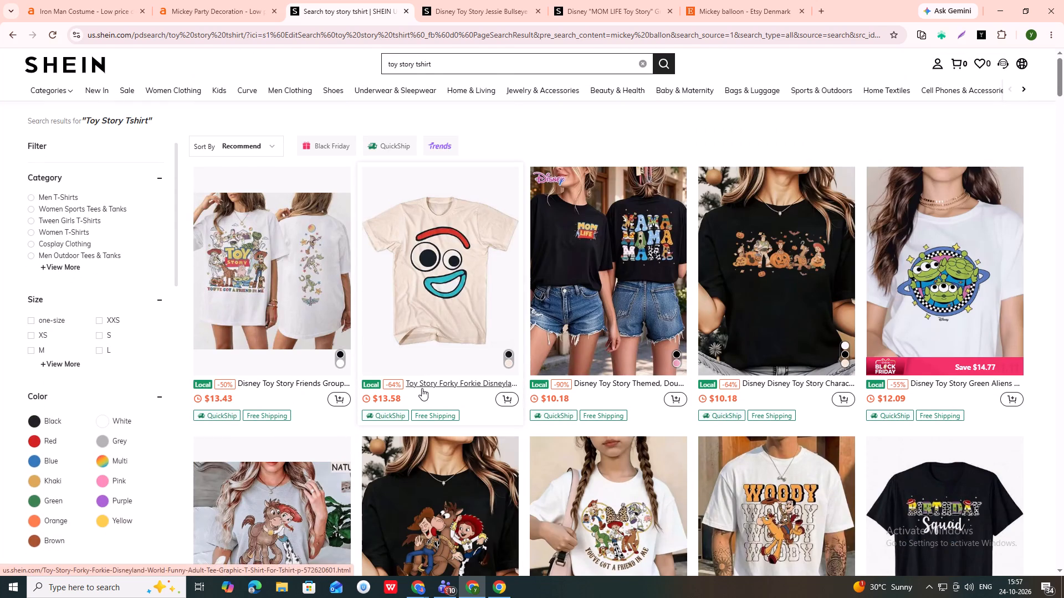
{"action": "right_click", "coordinate": [299, 384]}
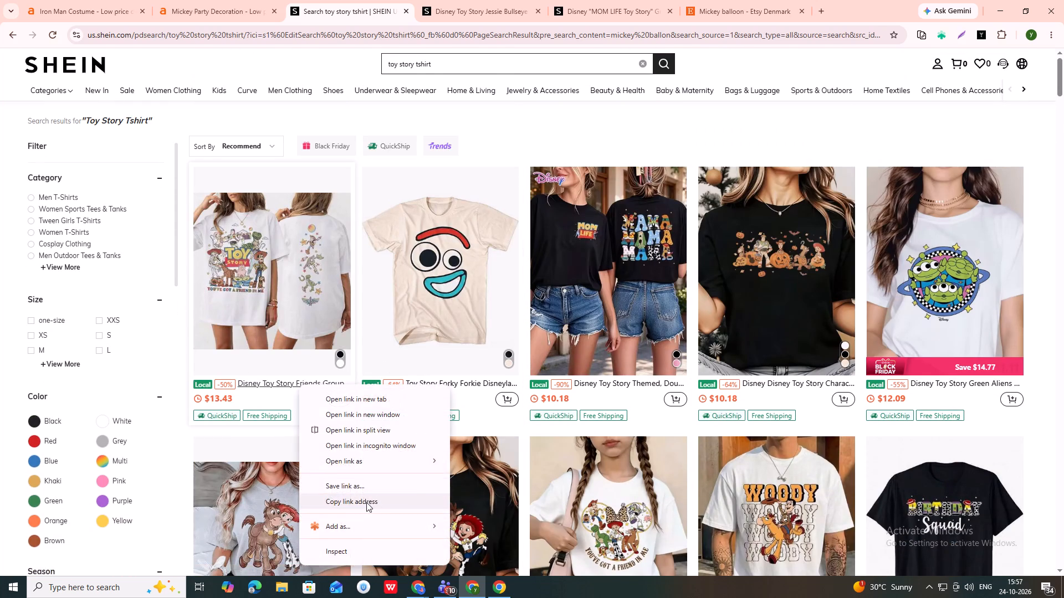
{"action": "left_click", "coordinate": [366, 502]}
{"action": "key", "text": "alt+Tab"}
{"action": "key", "text": "ctrl+v"}
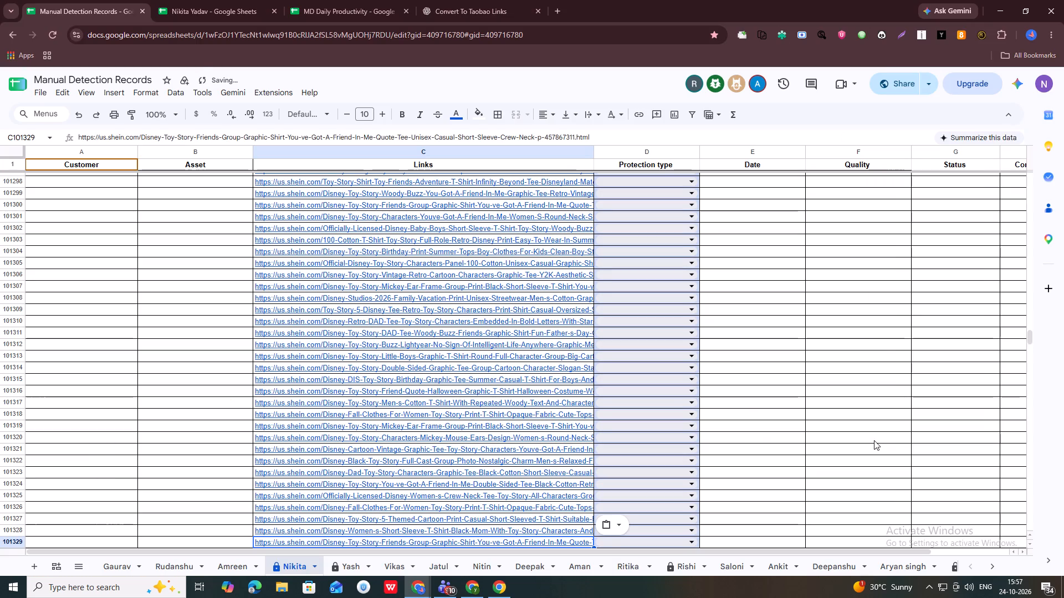
Search the sheet for the newly pasted link to check for duplicates, and select the block of recorded Toy Story links.
{"action": "key", "text": "ctrl+f"}
{"action": "key", "text": "ctrl+v"}
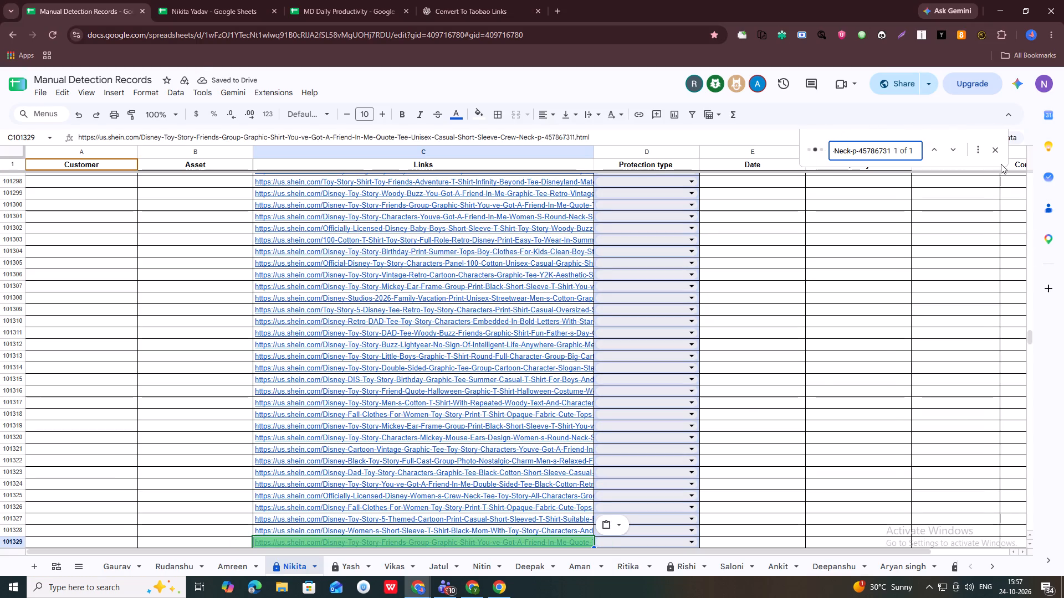
{"action": "left_click", "coordinate": [995, 148]}
{"action": "key", "text": "ctrl+shift+Up"}
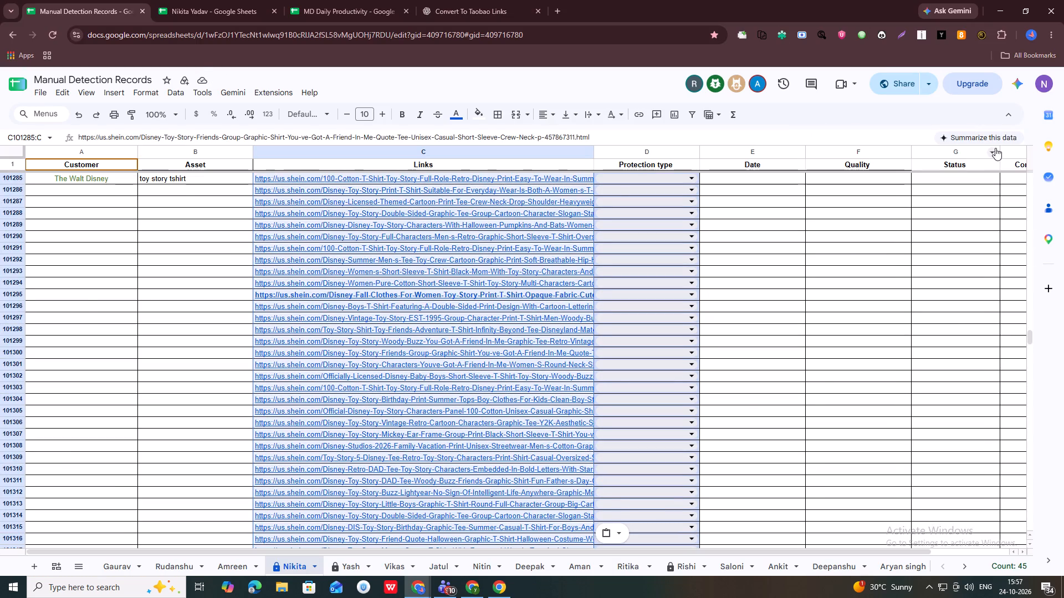
{"action": "key", "text": "Down"}
{"action": "key", "text": "alt+Tab"}
Copy the link of SHEIN's black Disney Toy Story Characters Halloween pumpkins T-shirt into C101330 of Manual Detection Records.
{"action": "key", "text": "Right"}
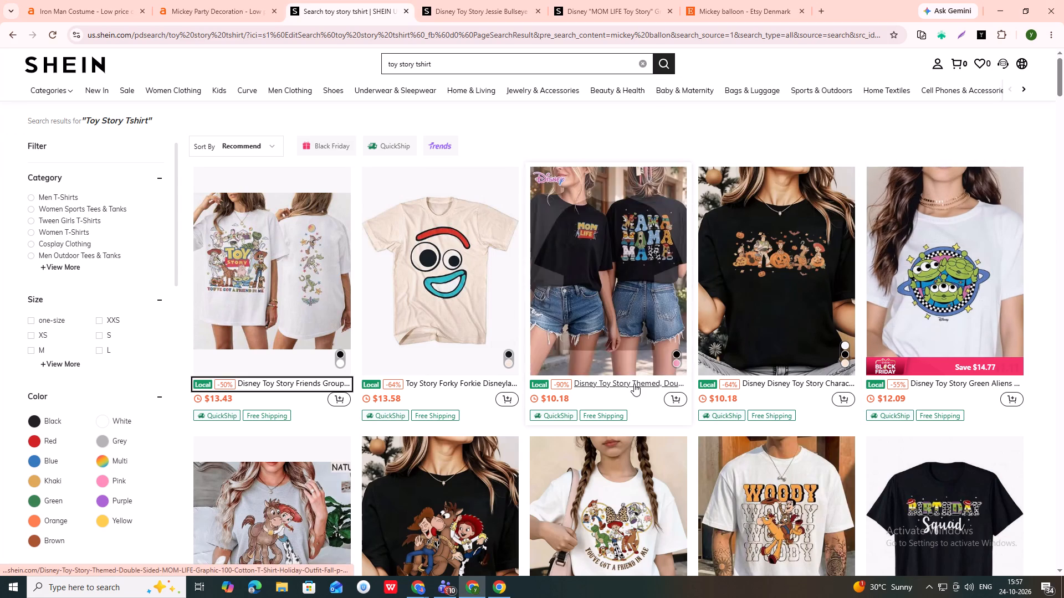
{"action": "right_click", "coordinate": [790, 383]}
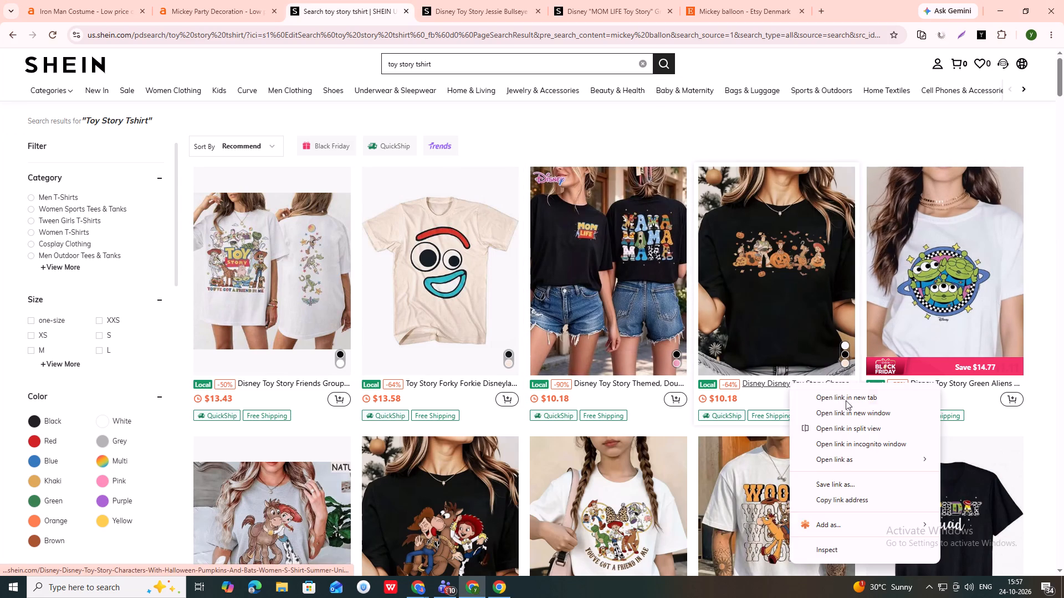
{"action": "left_click", "coordinate": [842, 499]}
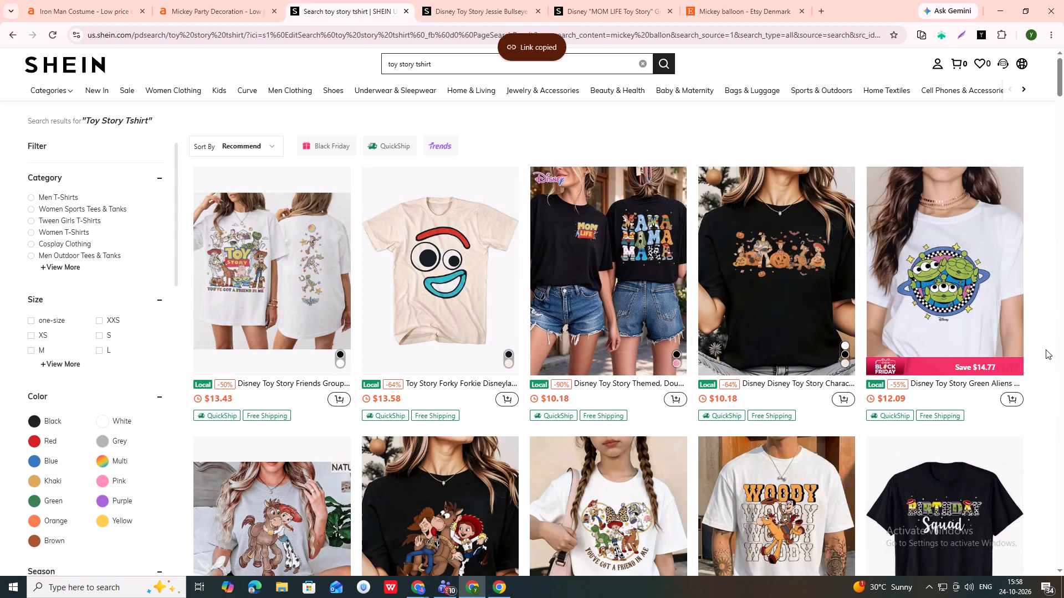
{"action": "key", "text": "alt+Tab"}
{"action": "key", "text": "ctrl+v"}
{"action": "key", "text": "Down"}
{"action": "key", "text": "alt+Tab"}
Copy the link of the black Disney Toy Story Woody, Bullseye and Jessie women's T-shirt into C101331.
{"action": "key", "text": "Right"}
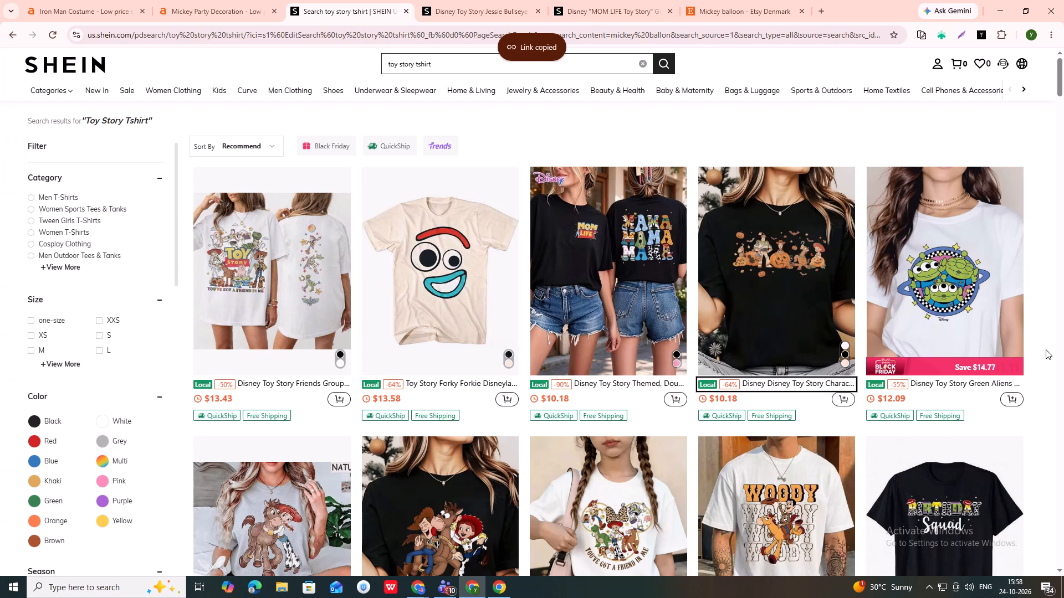
{"action": "scroll", "coordinate": [786, 399], "scroll_direction": "down", "scroll_amount": 4}
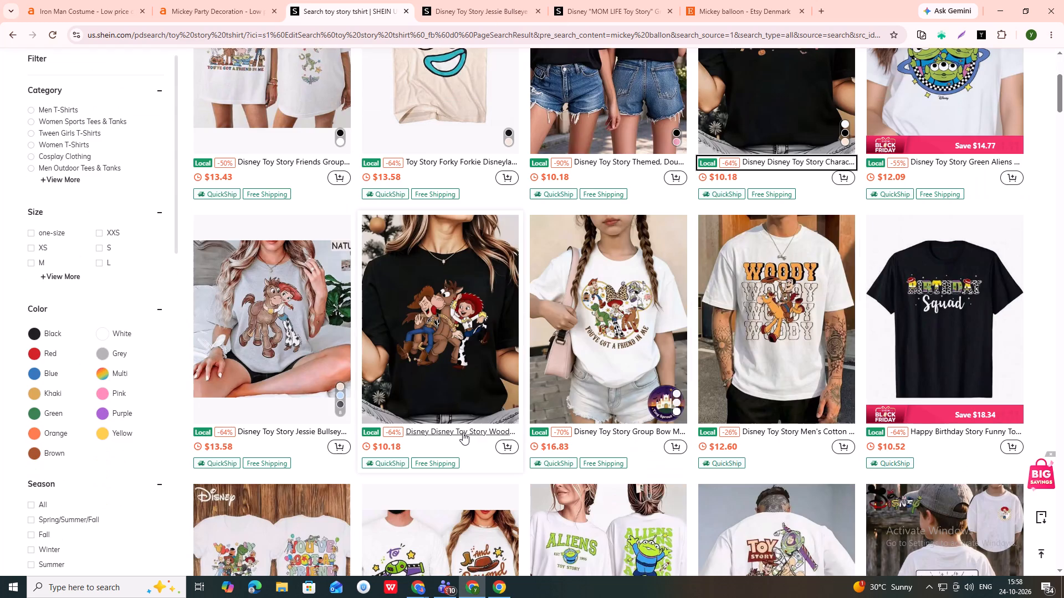
{"action": "right_click", "coordinate": [463, 432]}
{"action": "left_click", "coordinate": [523, 367]}
{"action": "key", "text": "alt+Tab"}
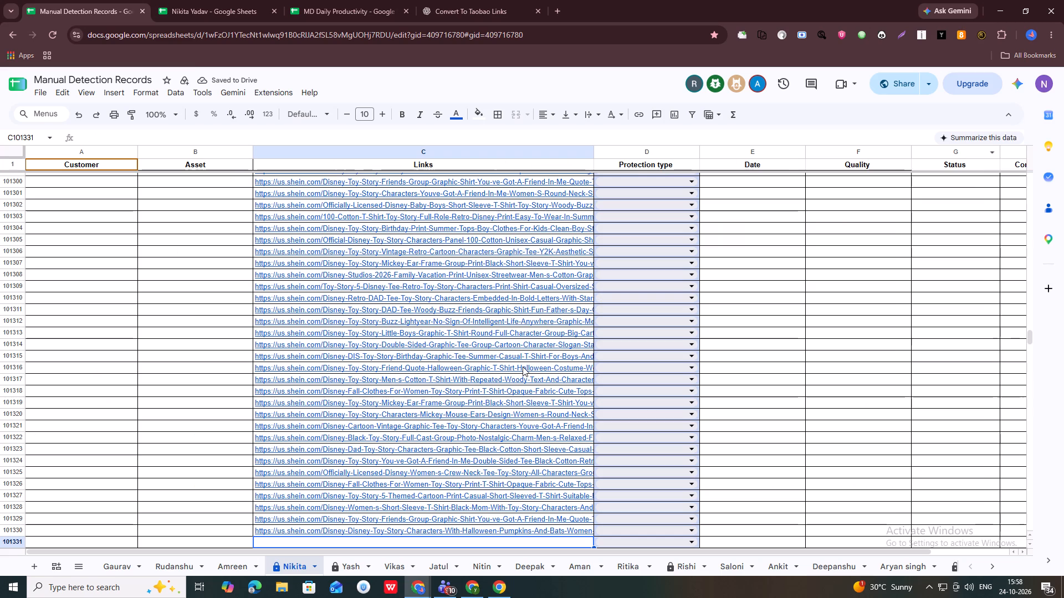
{"action": "key", "text": "ctrl+v"}
{"action": "key", "text": "Down"}
{"action": "key", "text": "alt+Tab"}
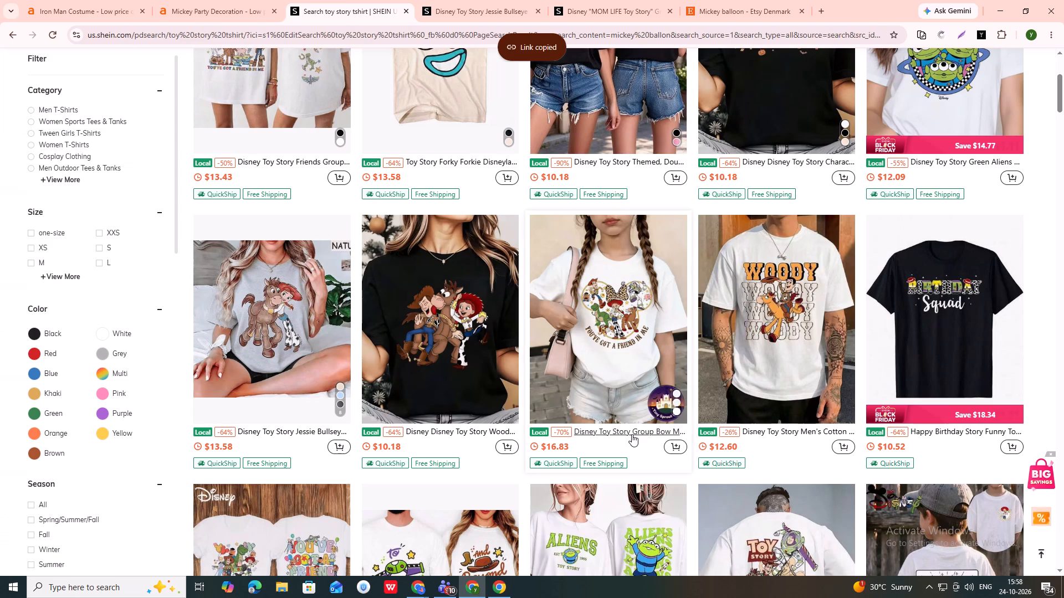
Copy the link of the white Disney Toy Story Group Bow Mickey print girls' T-shirt into C101332.
{"action": "right_click", "coordinate": [632, 432]}
{"action": "left_click", "coordinate": [709, 363]}
{"action": "key", "text": "alt+Tab"}
{"action": "key", "text": "ctrl+v"}
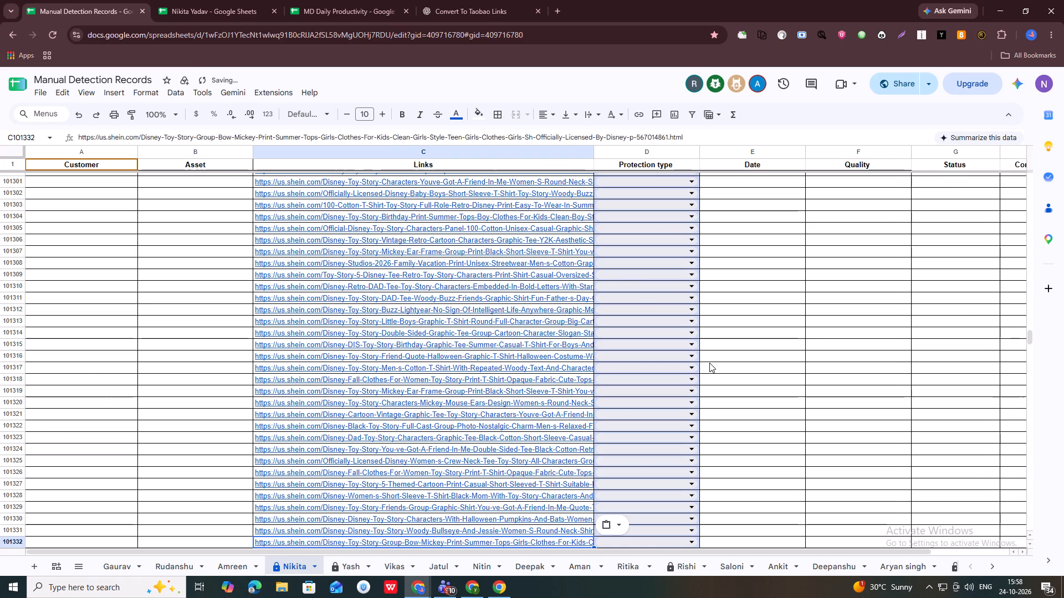
{"action": "key", "text": "Down"}
{"action": "key", "text": "alt+Tab"}
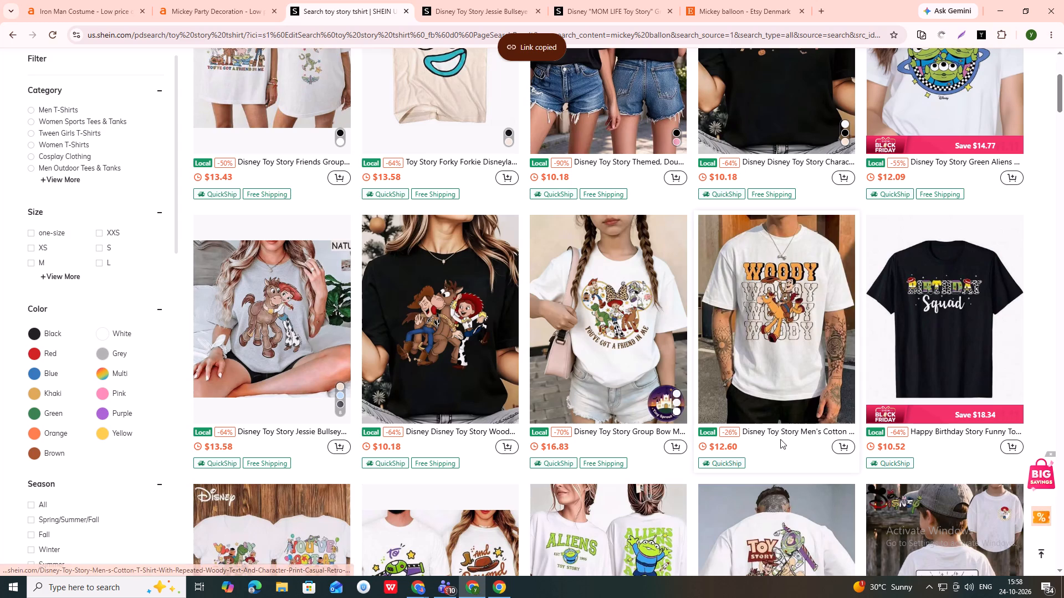
Copy the link of the Disney Toy Story Men's Cotton T-shirt with repeated Woody text into C101333.
{"action": "right_click", "coordinate": [780, 426]}
{"action": "left_click", "coordinate": [814, 365]}
{"action": "key", "text": "alt+Tab"}
{"action": "key", "text": "ctrl+v"}
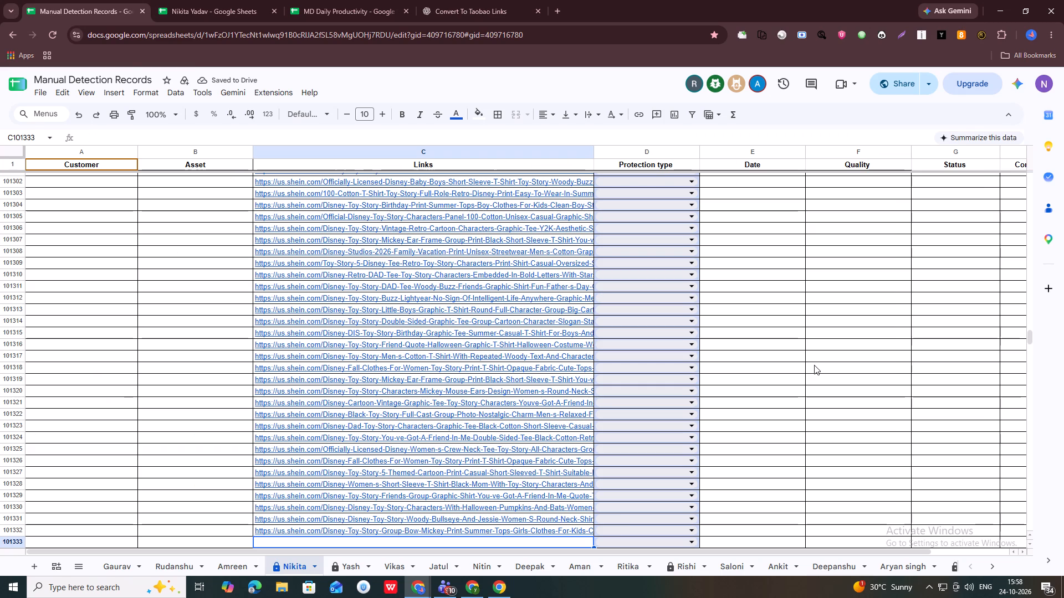
{"action": "key", "text": "Down"}
{"action": "key", "text": "alt+Tab"}
Copy the link of the Disney Round Printed Toy Story T-shirt with front and back printing into C101334.
{"action": "scroll", "coordinate": [780, 375], "scroll_direction": "down", "scroll_amount": 6}
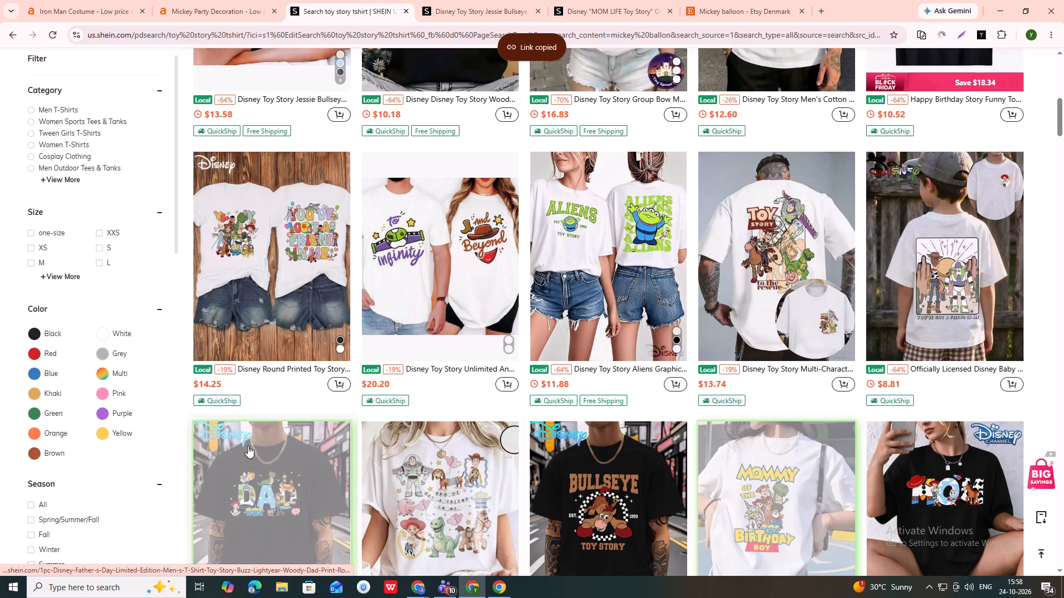
{"action": "right_click", "coordinate": [302, 369]}
{"action": "left_click", "coordinate": [350, 490]}
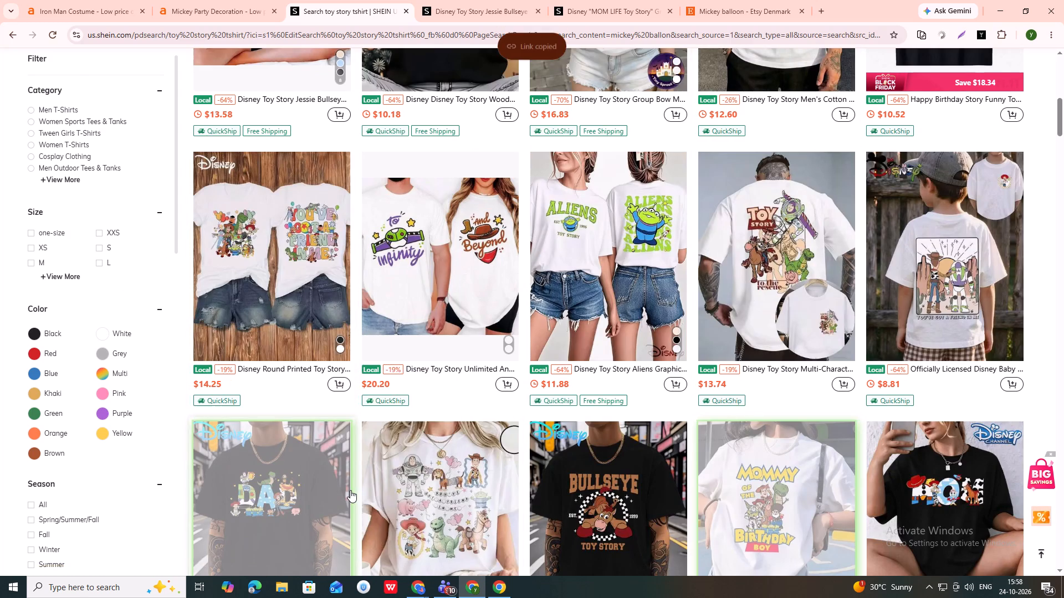
{"action": "key", "text": "alt+Tab"}
{"action": "key", "text": "ctrl+v"}
{"action": "key", "text": "Down"}
{"action": "key", "text": "alt+Tab"}
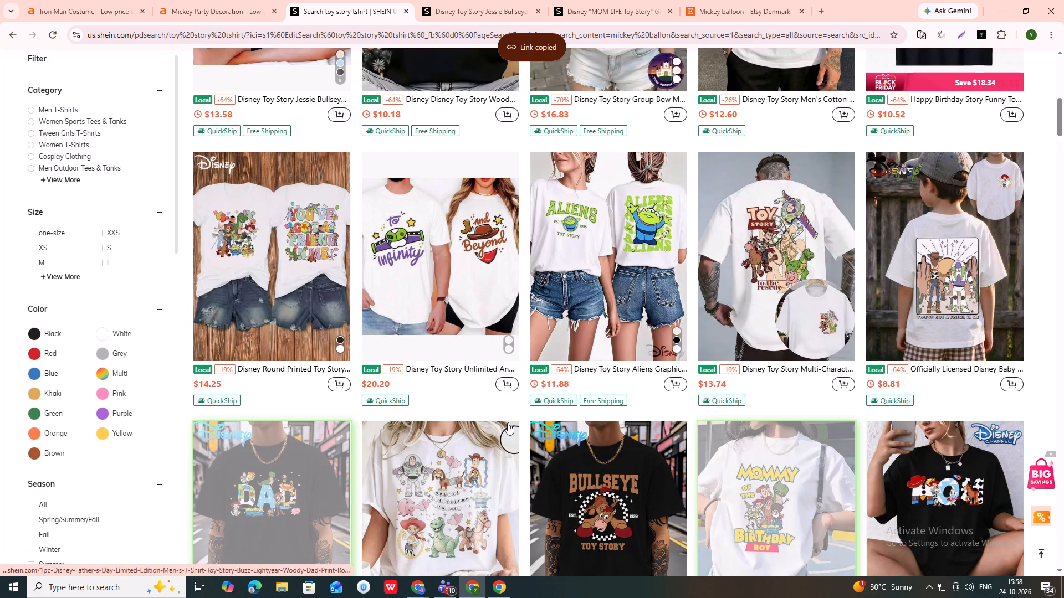
Copy the link of the white Disney Toy Story Multi-Character Vintage Print men's T-shirt into C101335.
{"action": "right_click", "coordinate": [784, 368]}
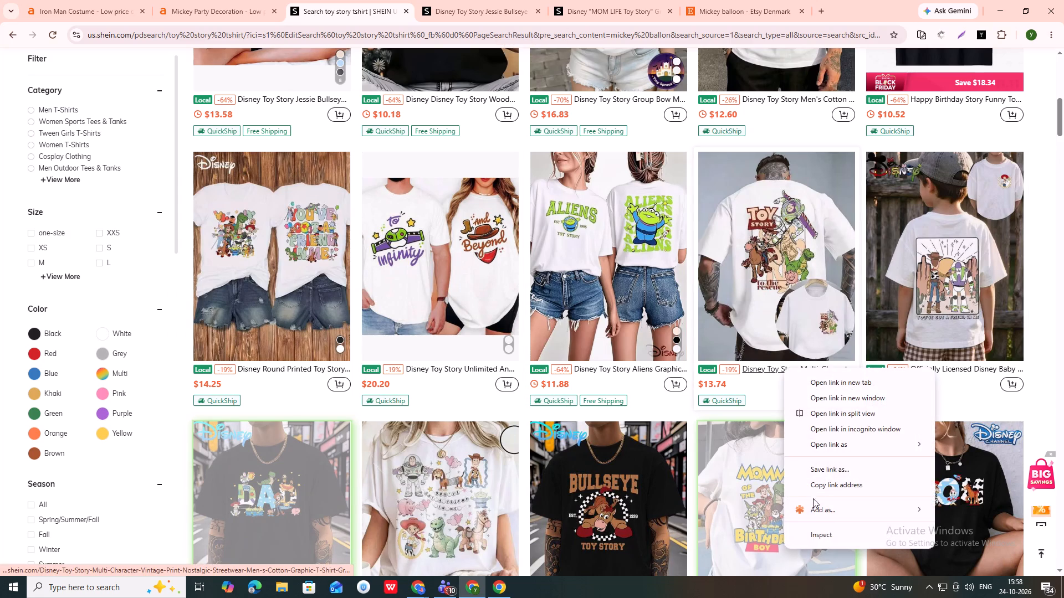
{"action": "left_click", "coordinate": [815, 487]}
{"action": "key", "text": "alt+Tab"}
{"action": "key", "text": "ctrl+v"}
{"action": "key", "text": "Down"}
{"action": "key", "text": "alt+Tab"}
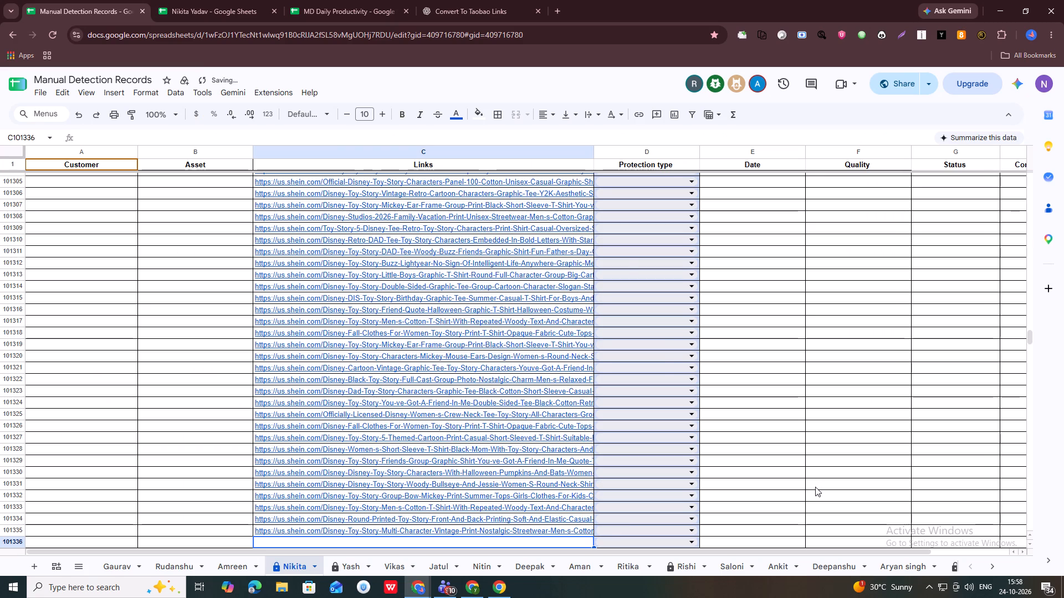
Copy the link of the Officially Licensed Disney Baby Boys Woody and Buzz T-shirt into C101336.
{"action": "right_click", "coordinate": [954, 369]}
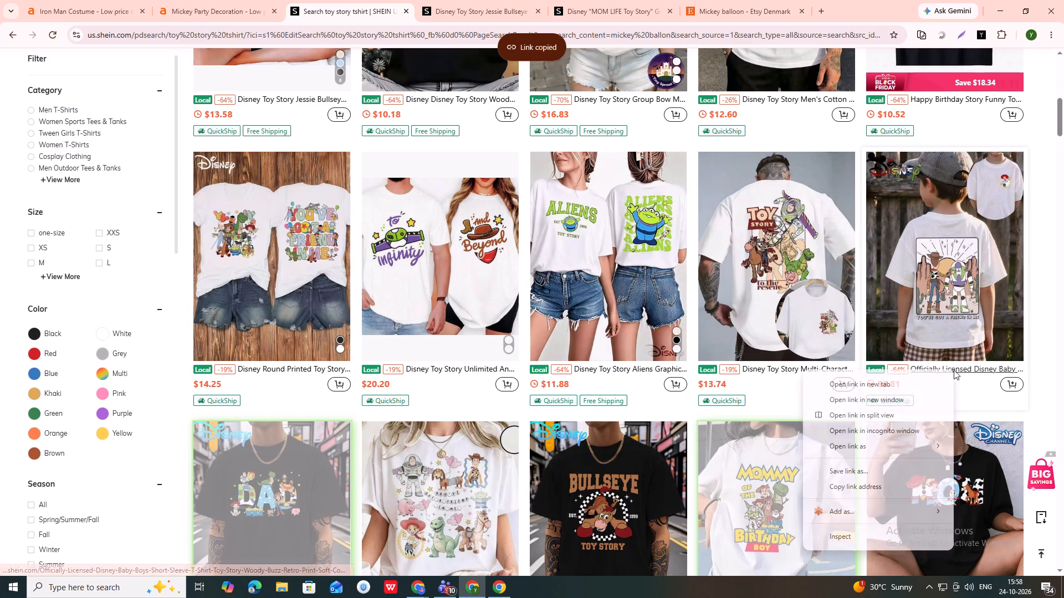
{"action": "left_click", "coordinate": [886, 487]}
{"action": "key", "text": "alt+Tab"}
{"action": "key", "text": "ctrl+v"}
{"action": "key", "text": "Down"}
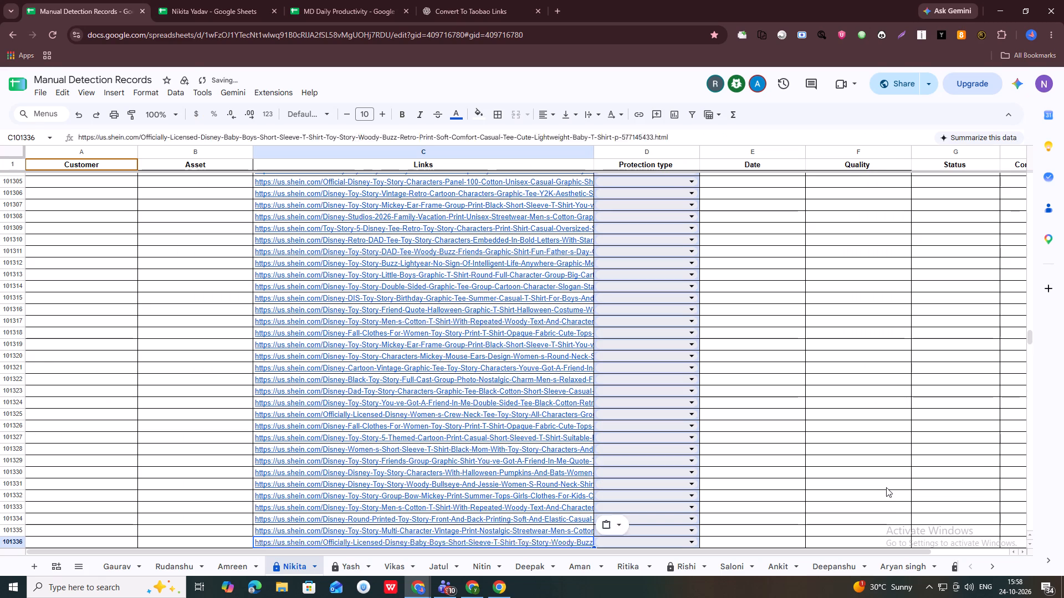
{"action": "key", "text": "alt+Tab"}
Copy the link of the $17.65 white Disney Toy Story Print T-shirt for everyday wear into C101337.
{"action": "key", "text": "Down"}
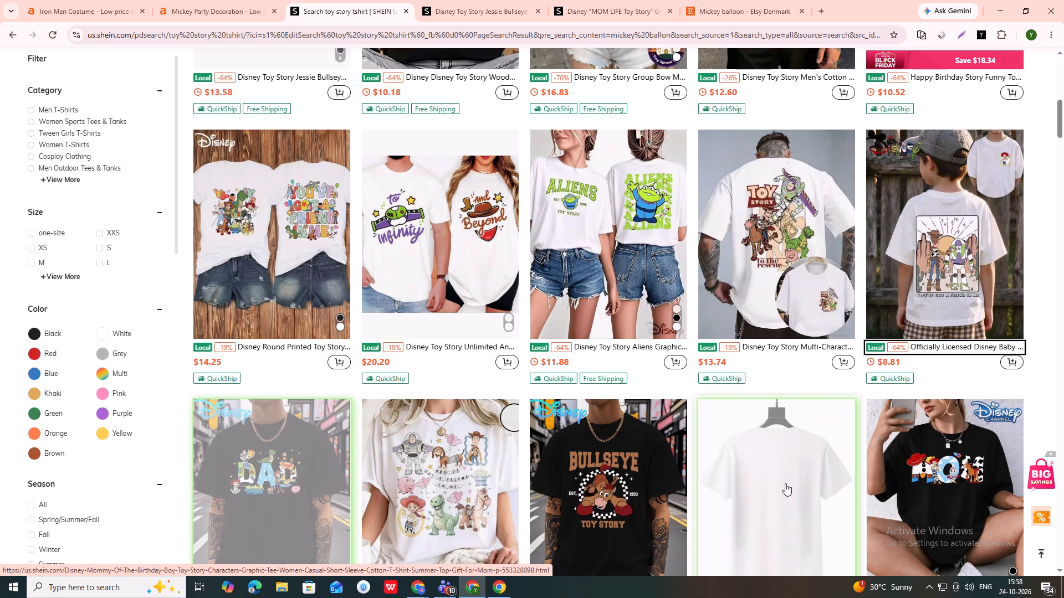
{"action": "scroll", "coordinate": [731, 447], "scroll_direction": "down", "scroll_amount": 6}
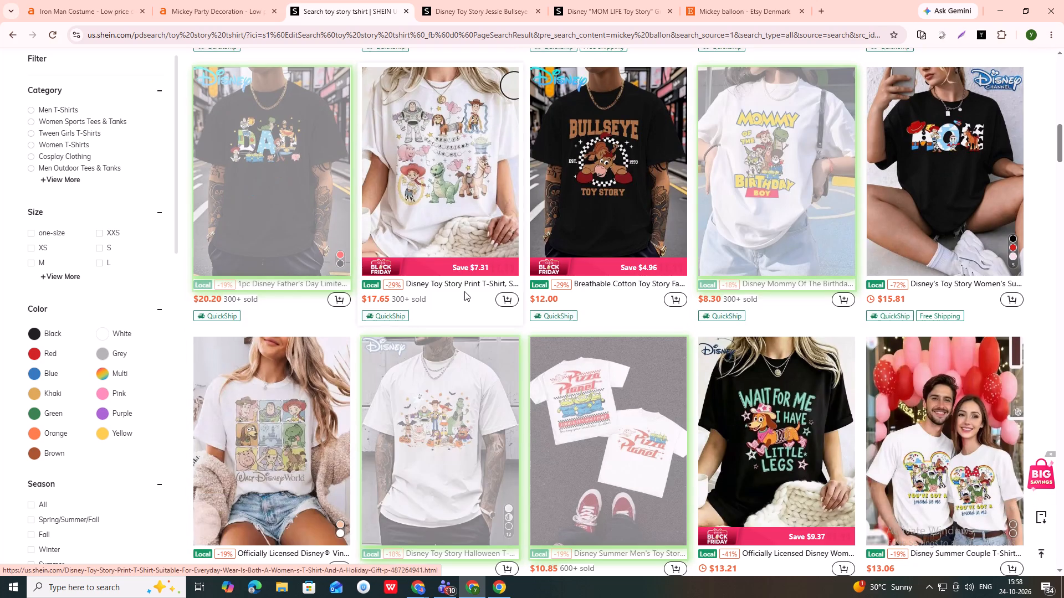
{"action": "right_click", "coordinate": [459, 281]}
{"action": "left_click", "coordinate": [503, 399]}
{"action": "key", "text": "alt+Tab"}
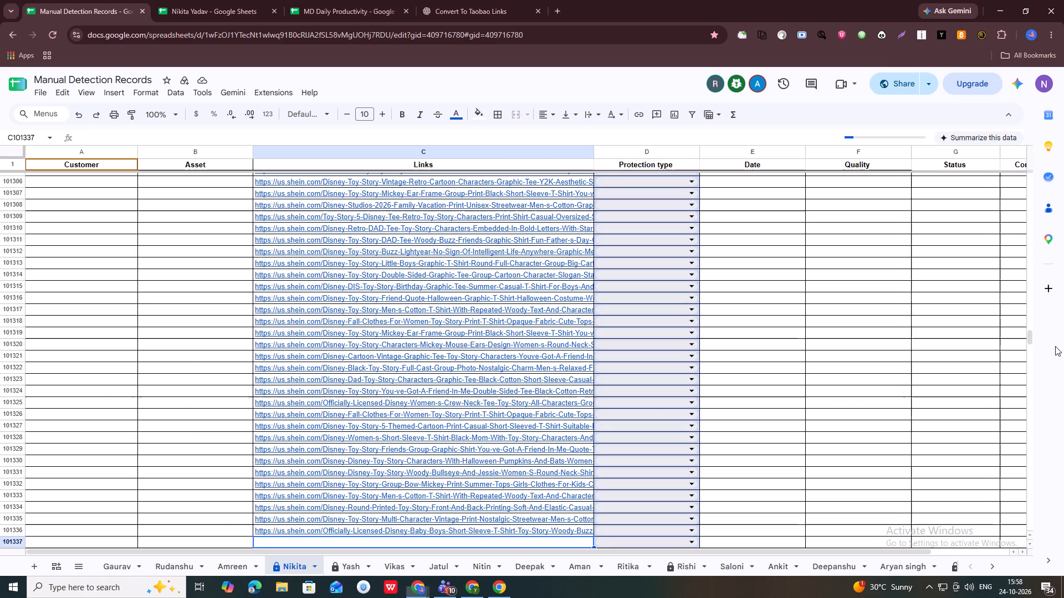
{"action": "key", "text": "ctrl+v"}
{"action": "key", "text": "Down"}
{"action": "key", "text": "alt+Tab"}
Copy the link of the Disney Summer Couple Toy Story T-shirts into C101338 and select the recorded links to check for duplicates.
{"action": "key", "text": "Right"}
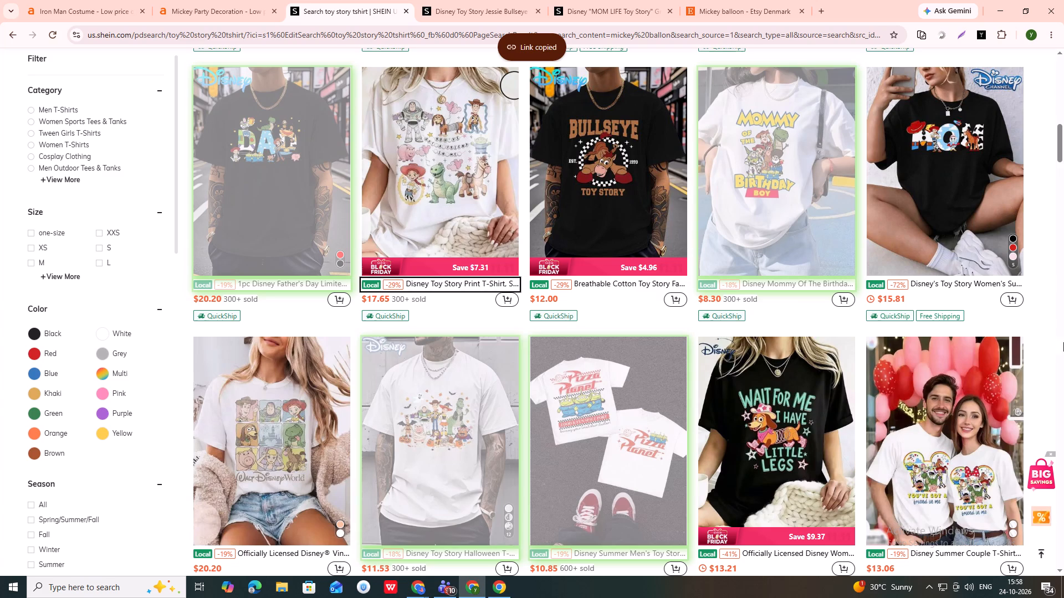
{"action": "scroll", "coordinate": [787, 355], "scroll_direction": "down", "scroll_amount": 4}
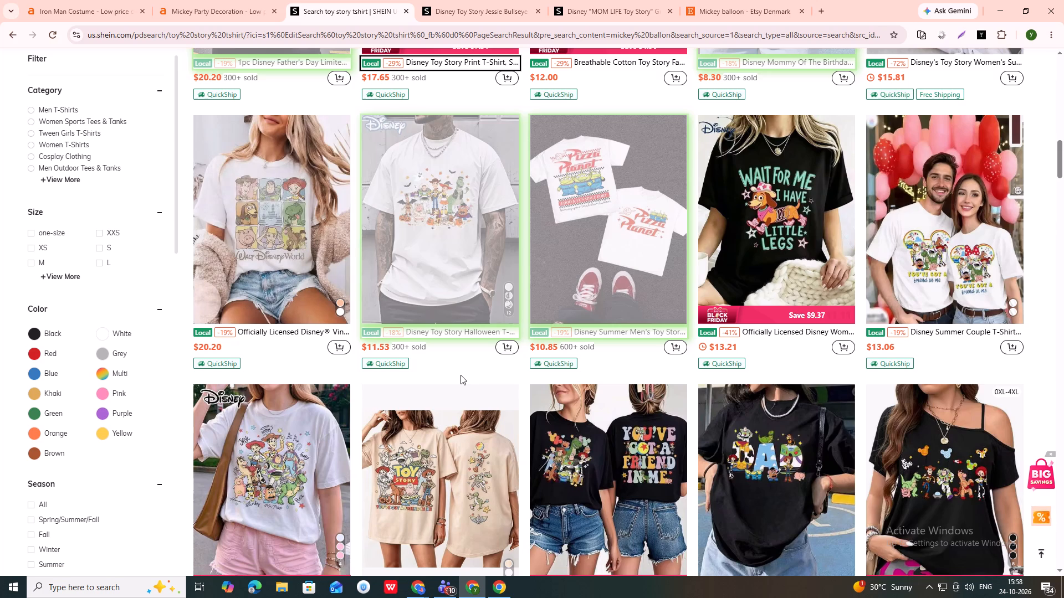
{"action": "right_click", "coordinate": [958, 332]}
{"action": "left_click", "coordinate": [878, 448]}
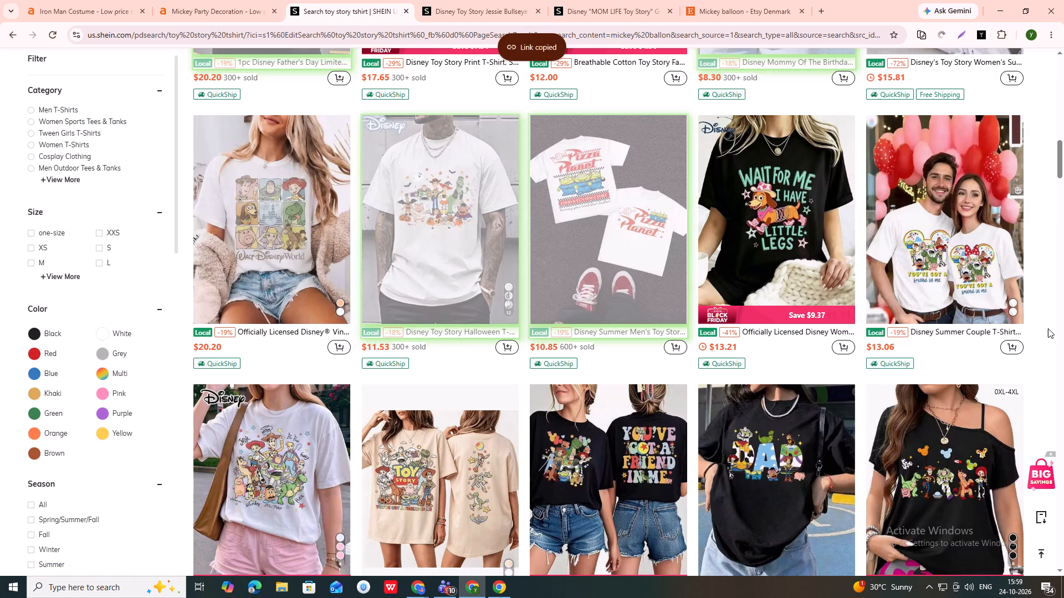
{"action": "key", "text": "alt+Tab"}
{"action": "key", "text": "ctrl+v"}
{"action": "key", "text": "ctrl+shift+Up"}
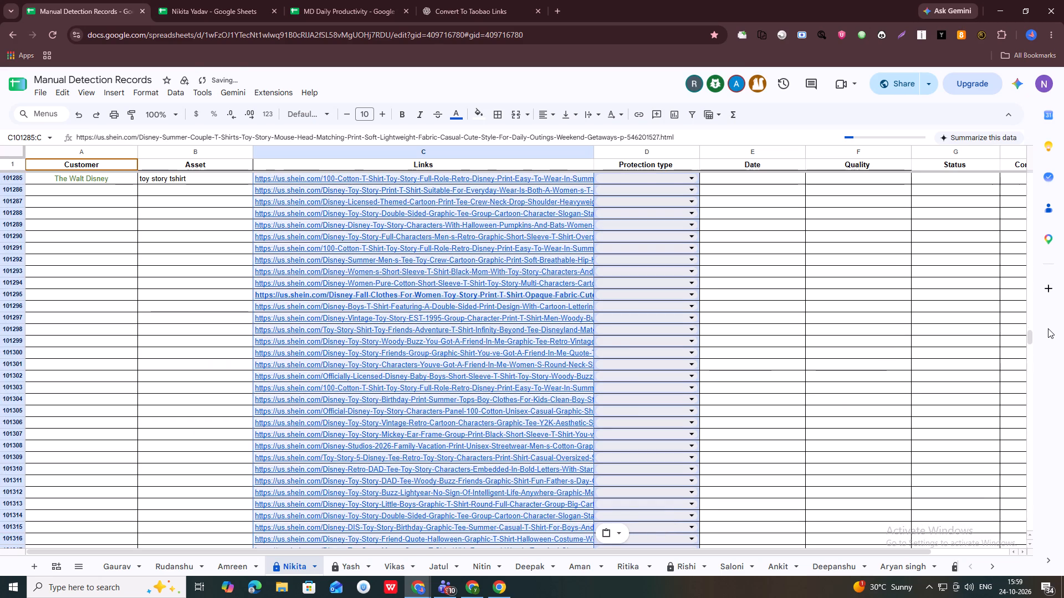
{"action": "key", "text": "Down"}
{"action": "key", "text": "alt+Tab"}
Copy the link of the white Disney Fall Clothes For Women Toy Story print T-shirt into C101339.
{"action": "key", "text": "Down"}
{"action": "scroll", "coordinate": [785, 364], "scroll_direction": "down", "scroll_amount": 3}
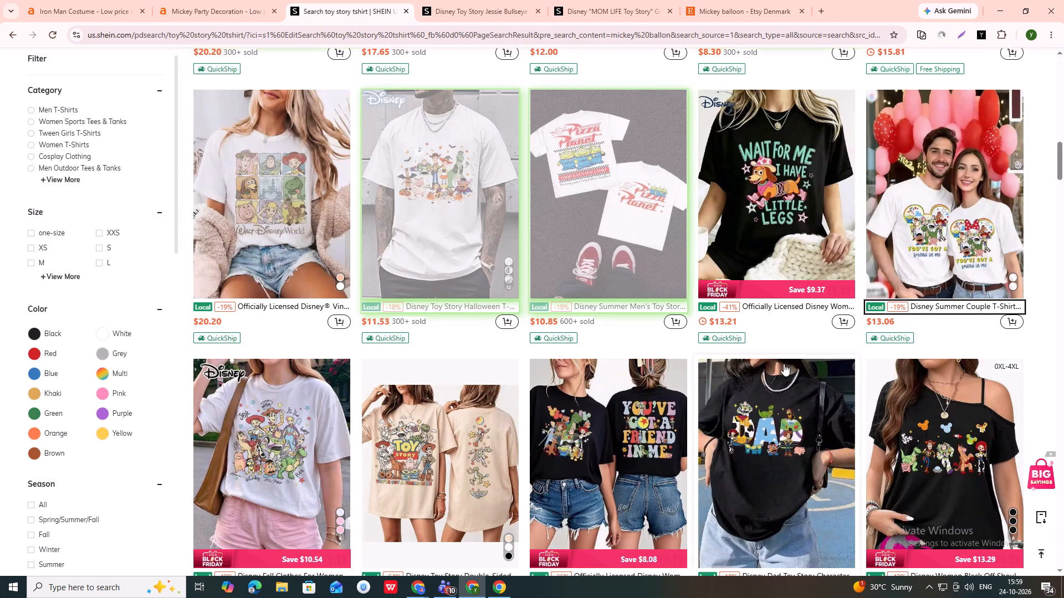
{"action": "right_click", "coordinate": [289, 417]}
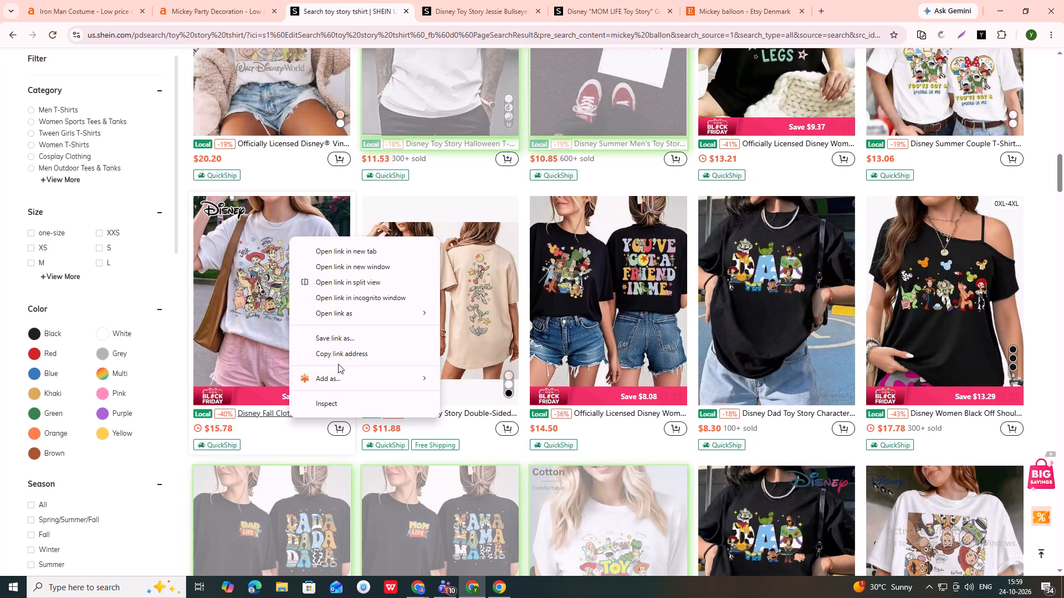
{"action": "left_click", "coordinate": [344, 357]}
{"action": "key", "text": "alt+Tab"}
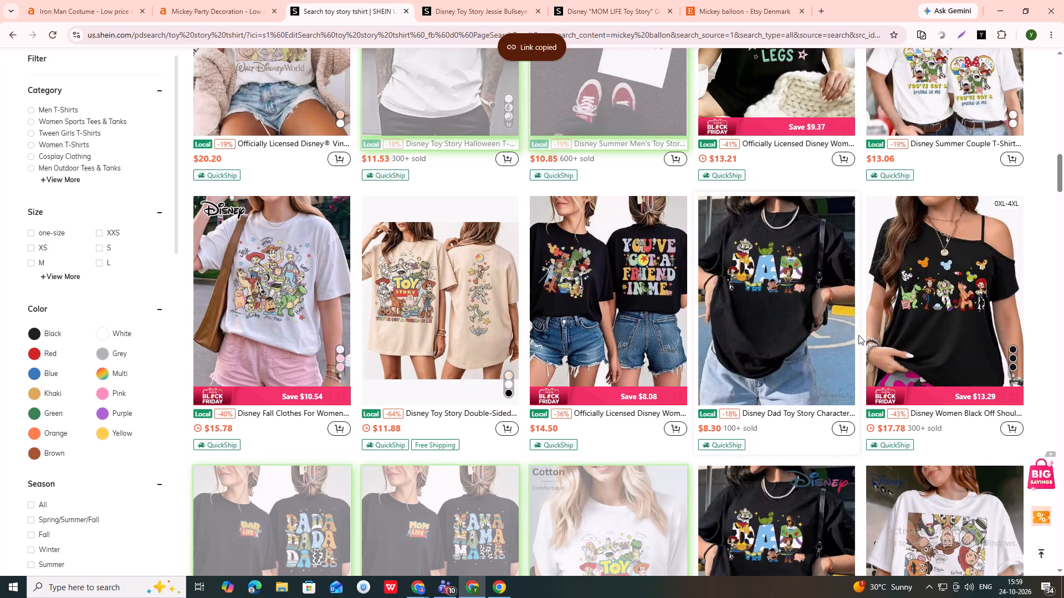
{"action": "key", "text": "ctrl+v"}
{"action": "key", "text": "Down"}
{"action": "key", "text": "alt+Tab"}
Copy the link of the beige Disney Toy Story Double-Sided Graphic Tee into C101340.
{"action": "key", "text": "Down"}
{"action": "right_click", "coordinate": [455, 390]}
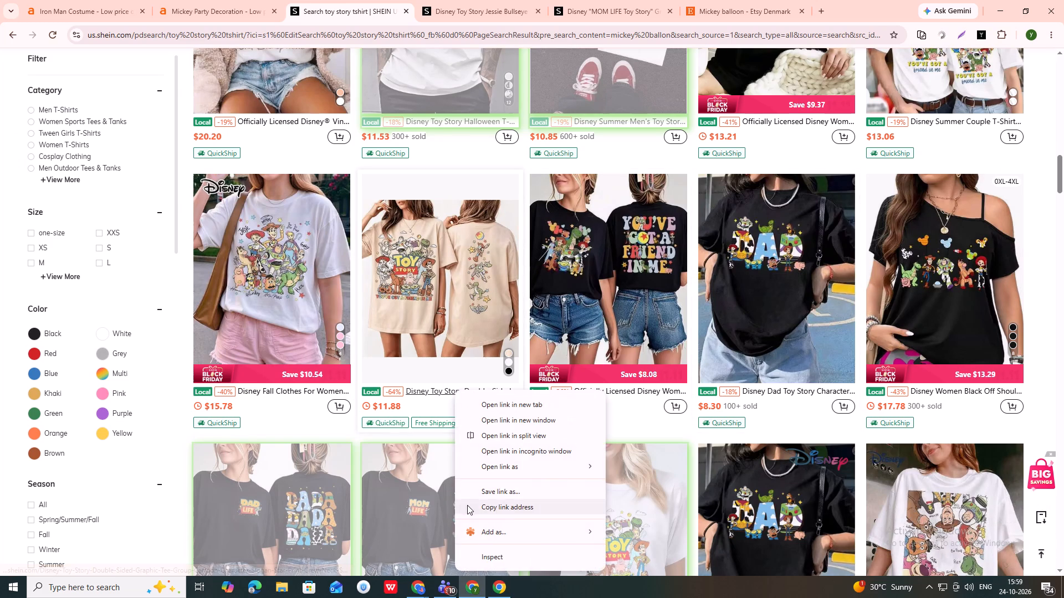
{"action": "left_click", "coordinate": [476, 506]}
{"action": "key", "text": "alt+Tab"}
{"action": "key", "text": "ctrl+v"}
{"action": "key", "text": "Down"}
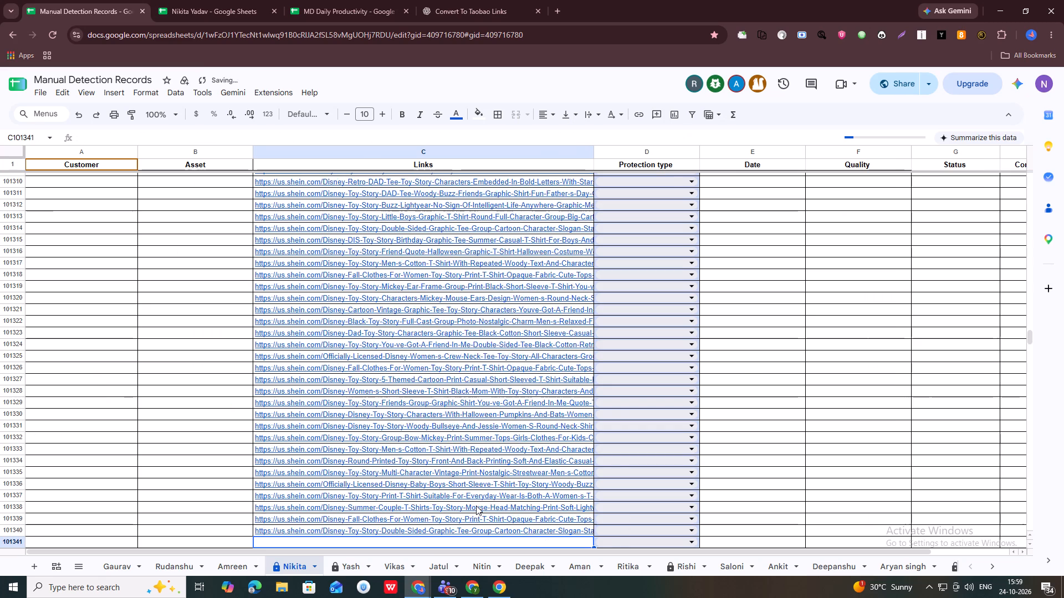
{"action": "key", "text": "alt+Tab"}
Copy the link of the Officially Licensed Disney Women's Crew Neck "You've Got A Friend In Me" tee into C101341.
{"action": "key", "text": "Down"}
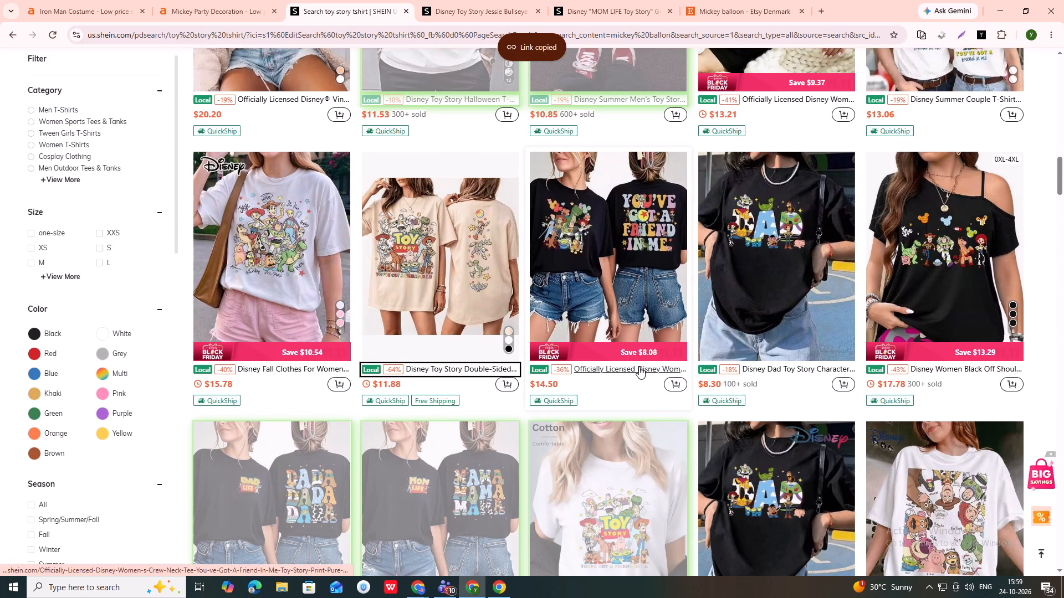
{"action": "right_click", "coordinate": [639, 367]}
{"action": "left_click", "coordinate": [668, 478]}
{"action": "key", "text": "alt+Tab"}
{"action": "key", "text": "ctrl+v"}
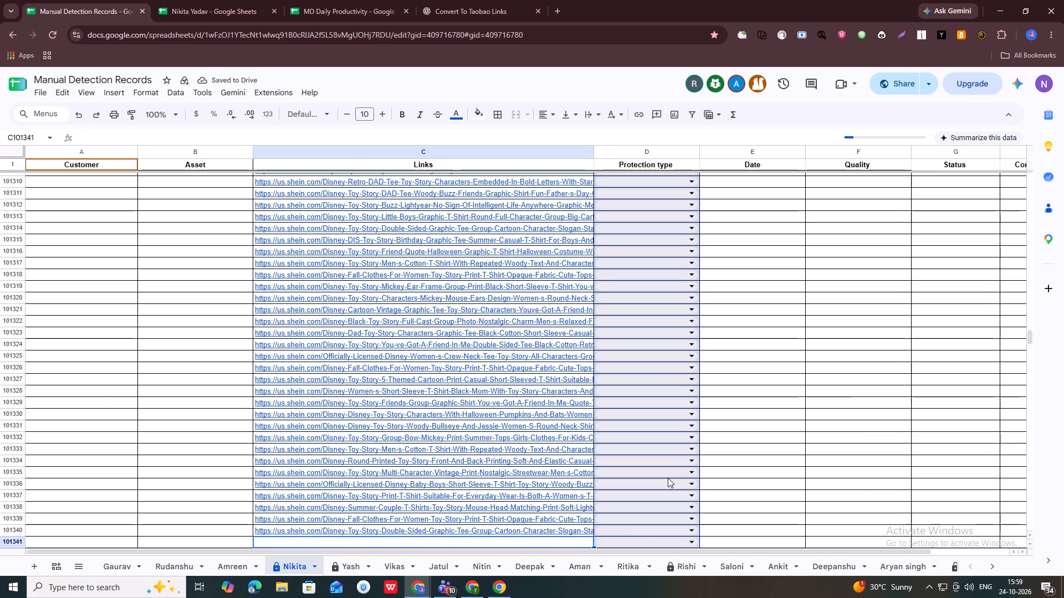
{"action": "key", "text": "Down"}
{"action": "key", "text": "alt+Tab"}
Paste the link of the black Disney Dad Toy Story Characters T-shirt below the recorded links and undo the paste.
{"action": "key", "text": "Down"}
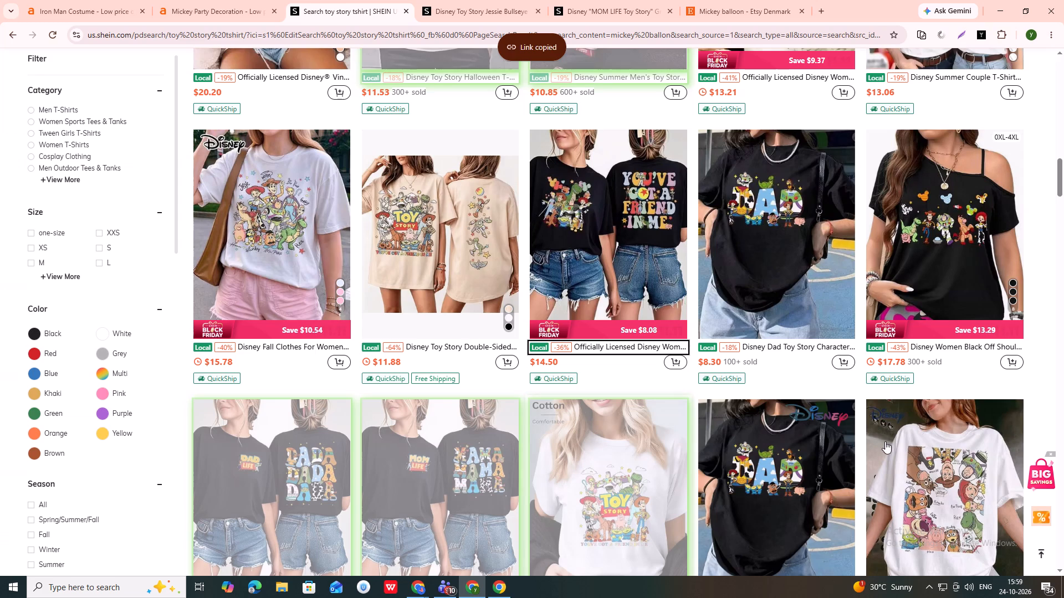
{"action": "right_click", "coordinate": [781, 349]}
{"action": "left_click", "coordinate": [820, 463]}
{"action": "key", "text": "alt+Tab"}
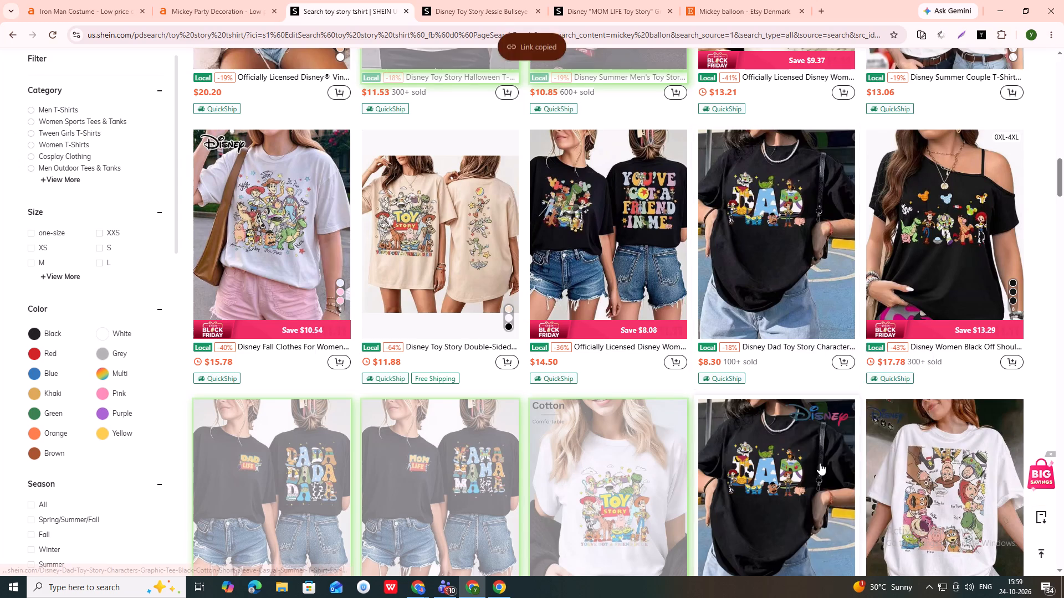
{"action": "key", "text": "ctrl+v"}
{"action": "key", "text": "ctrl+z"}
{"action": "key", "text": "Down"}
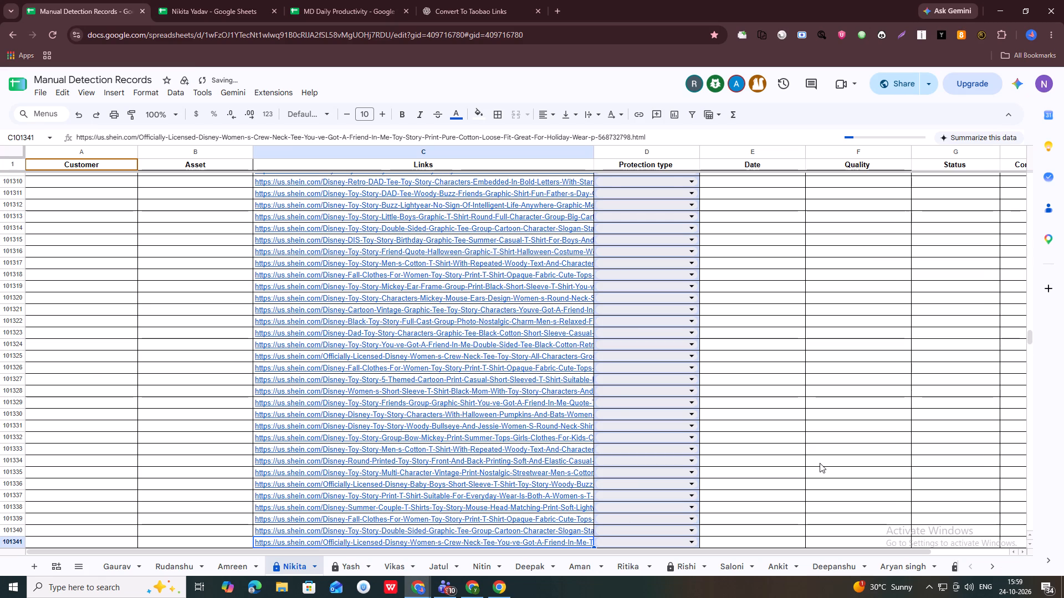
Paste the copied link of the black Disney Dad Toy Story Characters T-shirt into C101342.
{"action": "key", "text": "ctrl+v"}
{"action": "key", "text": "Down"}
Copy the link of the Disney Women Black Off Shoulder Toy Story T-shirt into C101343.
{"action": "key", "text": "alt+Tab"}
{"action": "key", "text": "Down"}
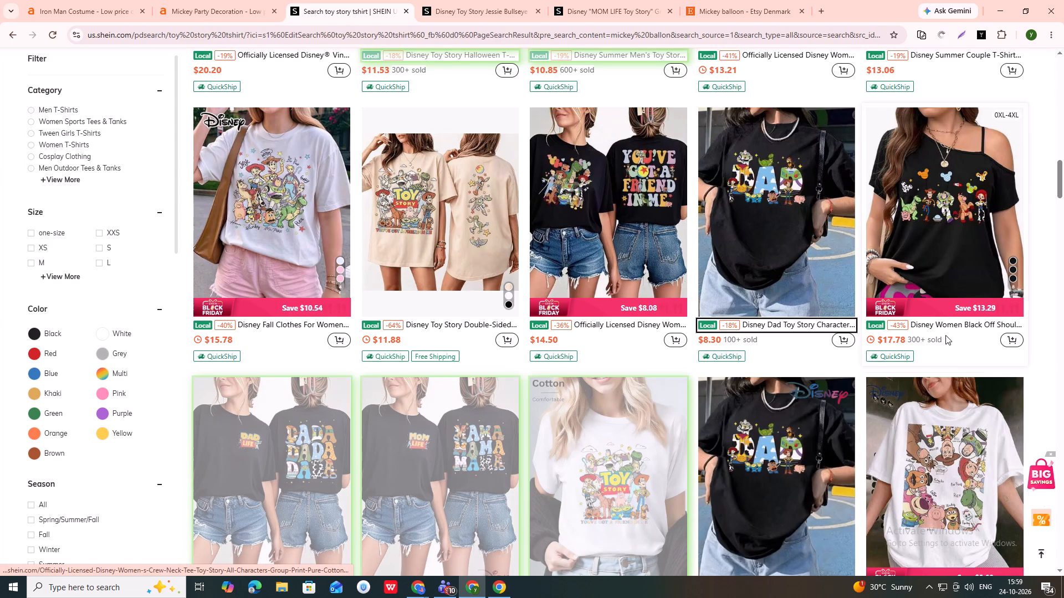
{"action": "right_click", "coordinate": [954, 327]}
{"action": "left_click", "coordinate": [853, 441]}
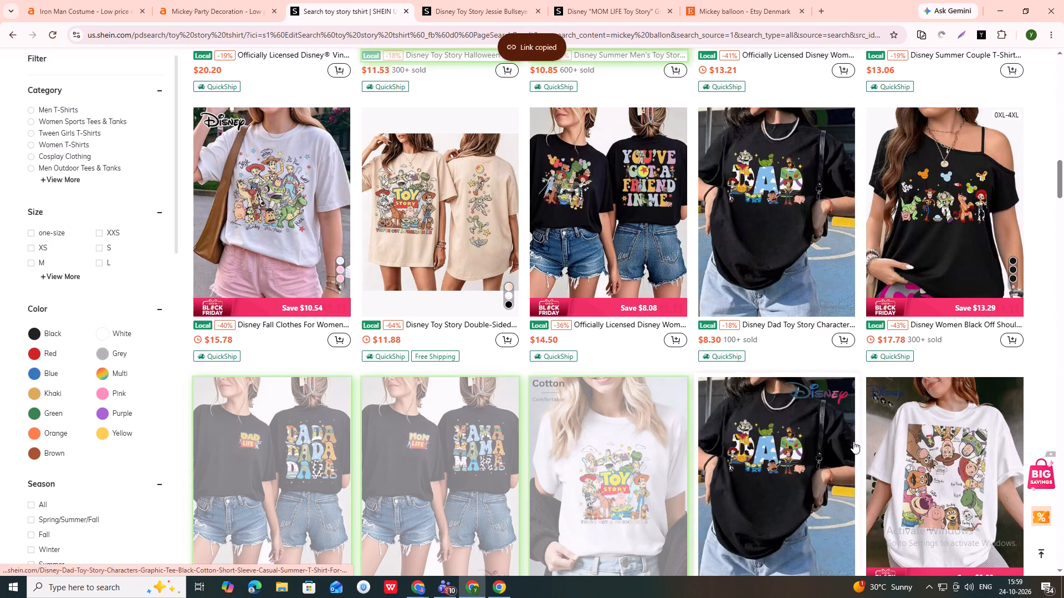
{"action": "key", "text": "alt+Tab"}
{"action": "key", "text": "ctrl+v"}
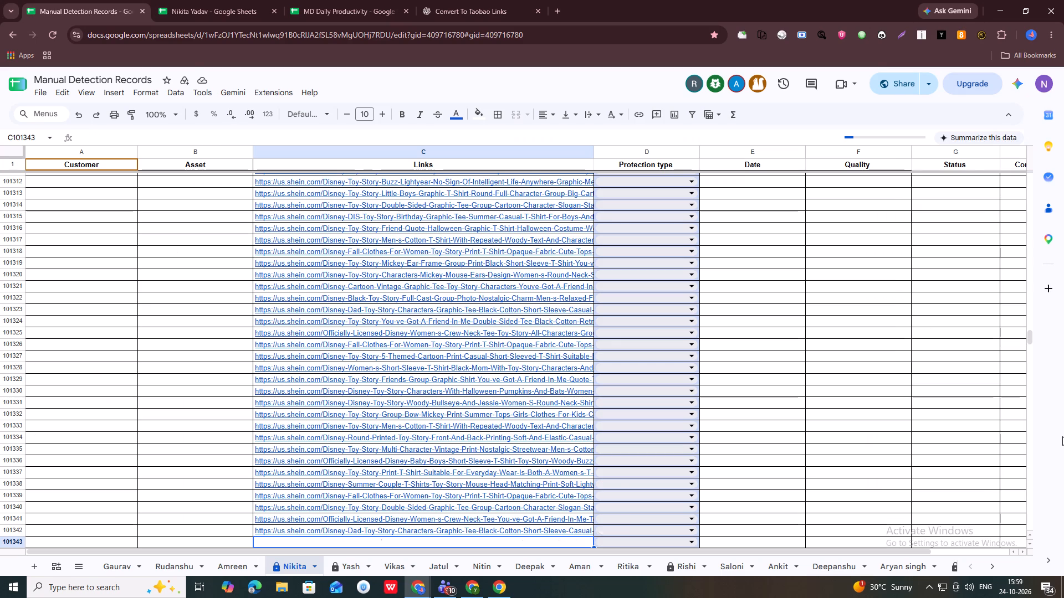
{"action": "key", "text": "Down"}
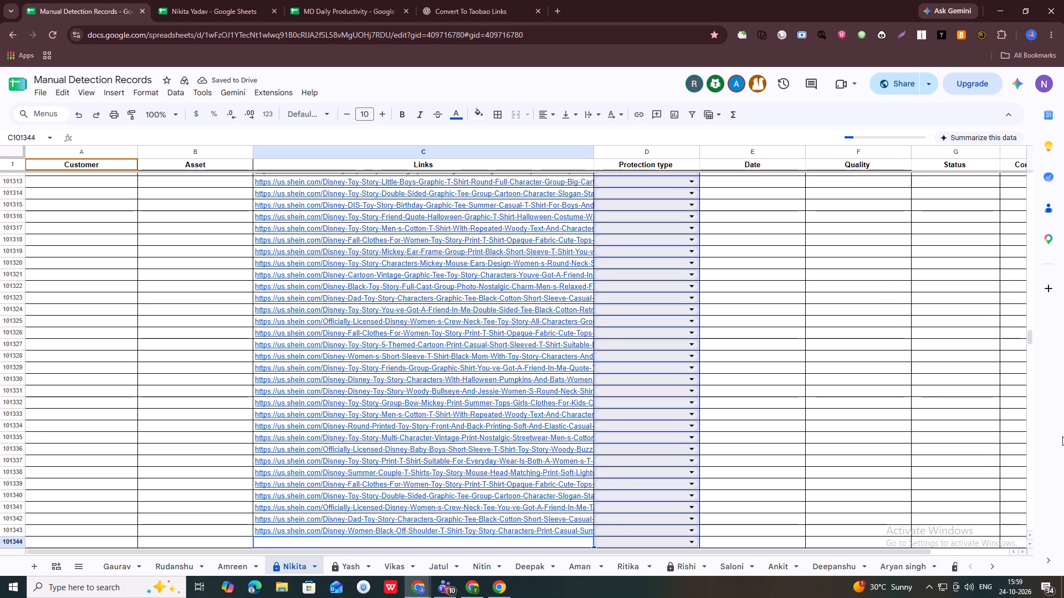
Copy the link of the $11.70 black Disney Dad Toy Story Characters T-shirt into C101344.
{"action": "key", "text": "alt+Tab"}
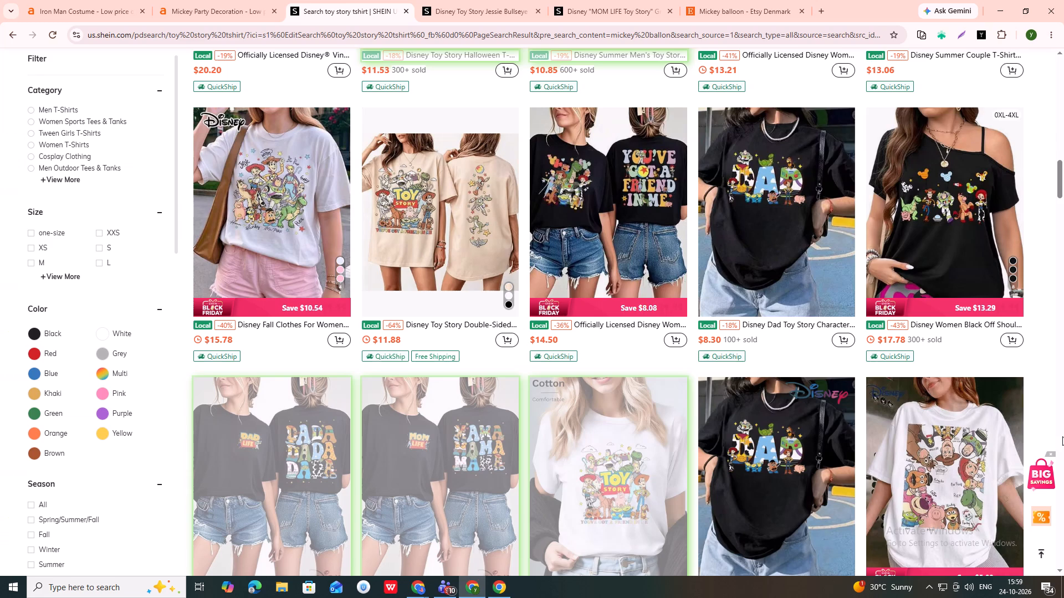
{"action": "key", "text": "Down"}
{"action": "scroll", "coordinate": [834, 457], "scroll_direction": "down", "scroll_amount": 4}
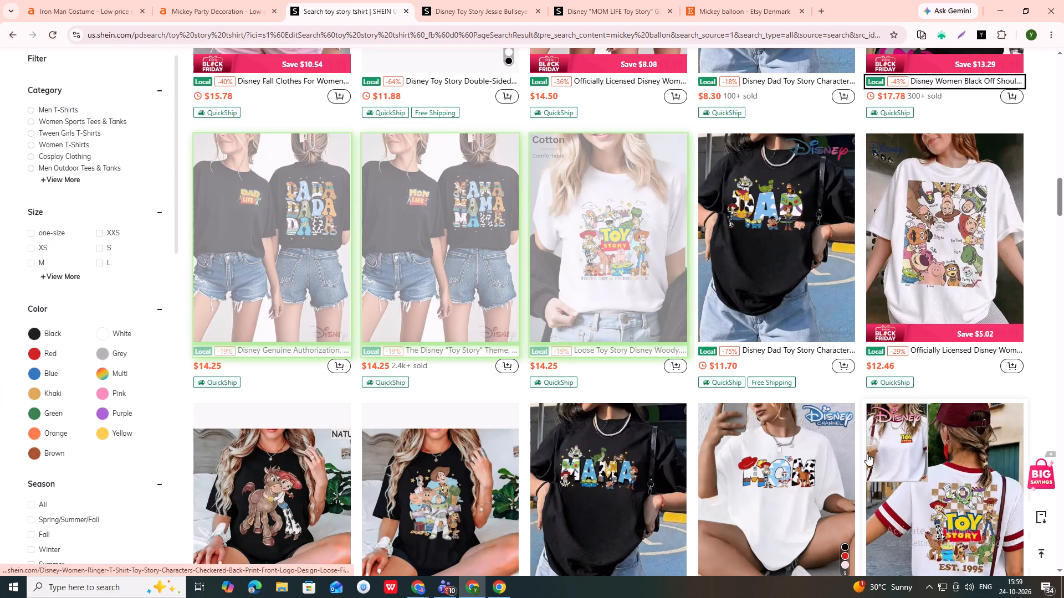
{"action": "right_click", "coordinate": [782, 350]}
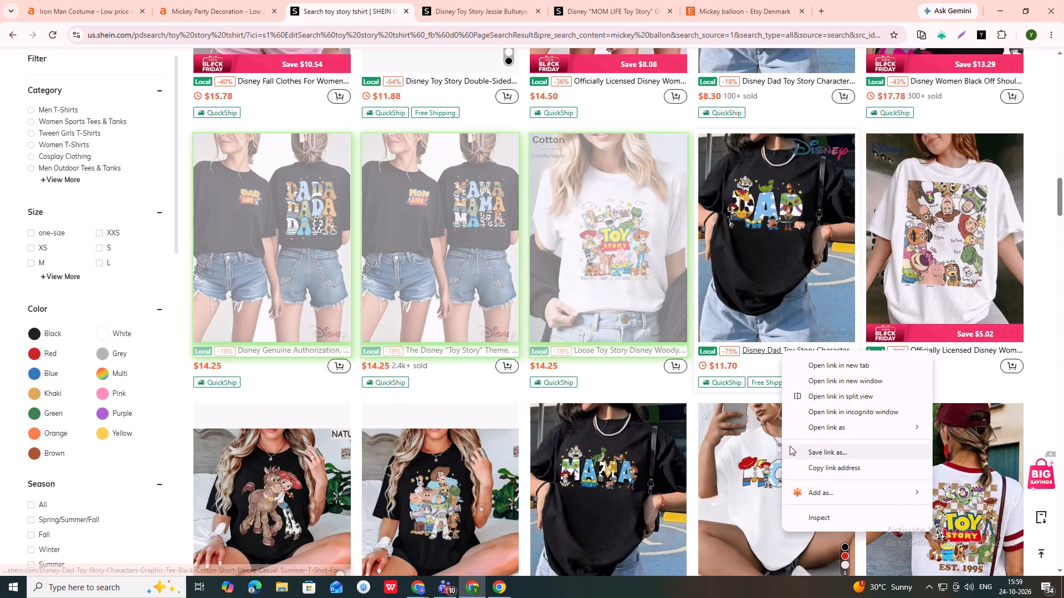
{"action": "left_click", "coordinate": [808, 470]}
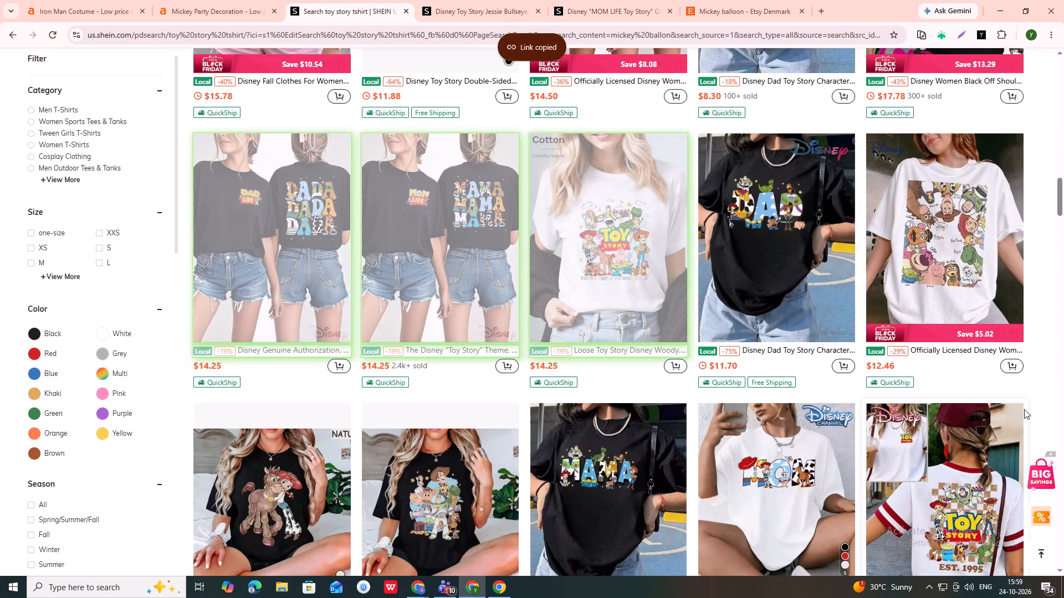
{"action": "key", "text": "alt+Tab"}
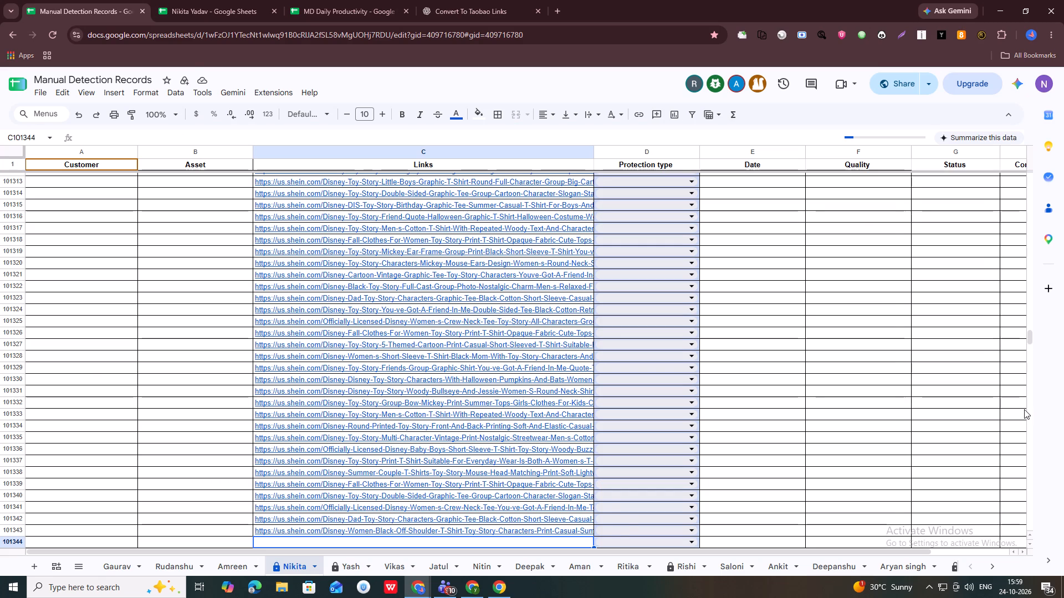
{"action": "key", "text": "ctrl+v"}
Set the protection type of the first toy story tshirt record, D101285, to copyright artwork.
{"action": "key", "text": "ctrl+Up"}
{"action": "key", "text": "Right"}
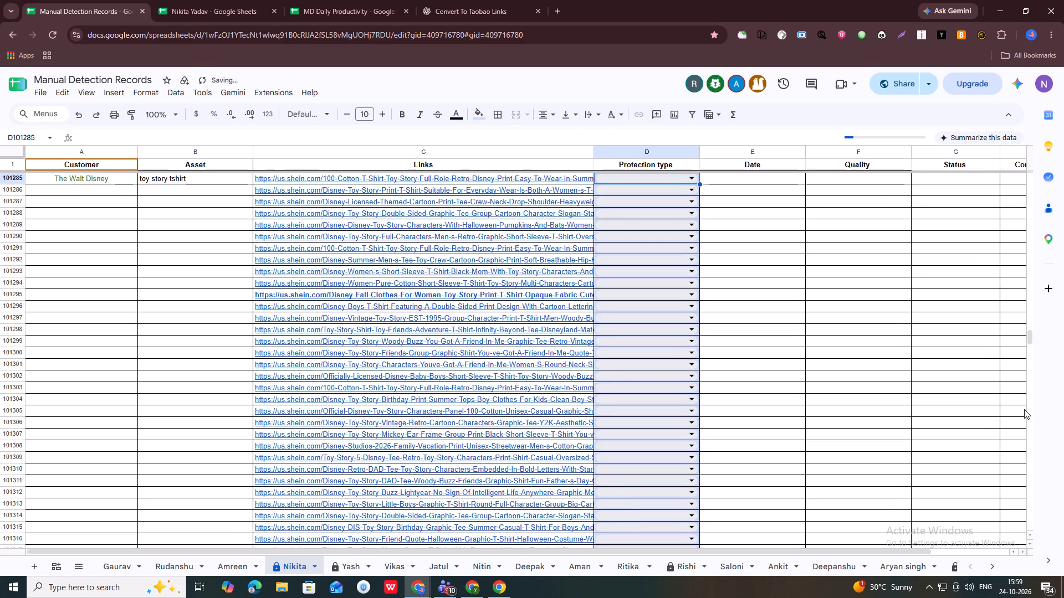
{"action": "type", "text": "copy"}
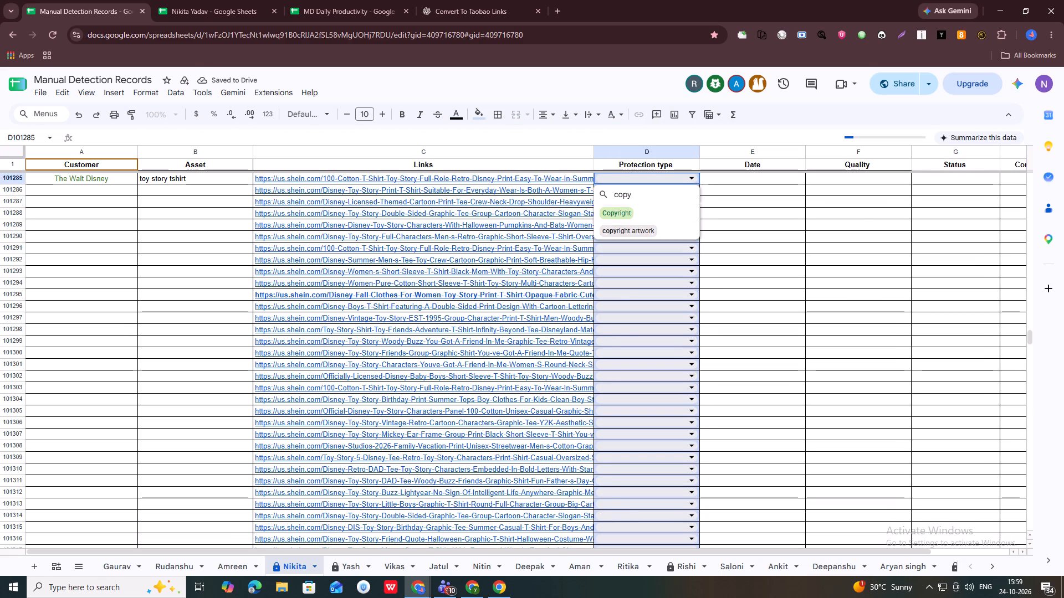
{"action": "key", "text": "Down"}
{"action": "key", "text": "Down"}
{"action": "key", "text": "Return"}
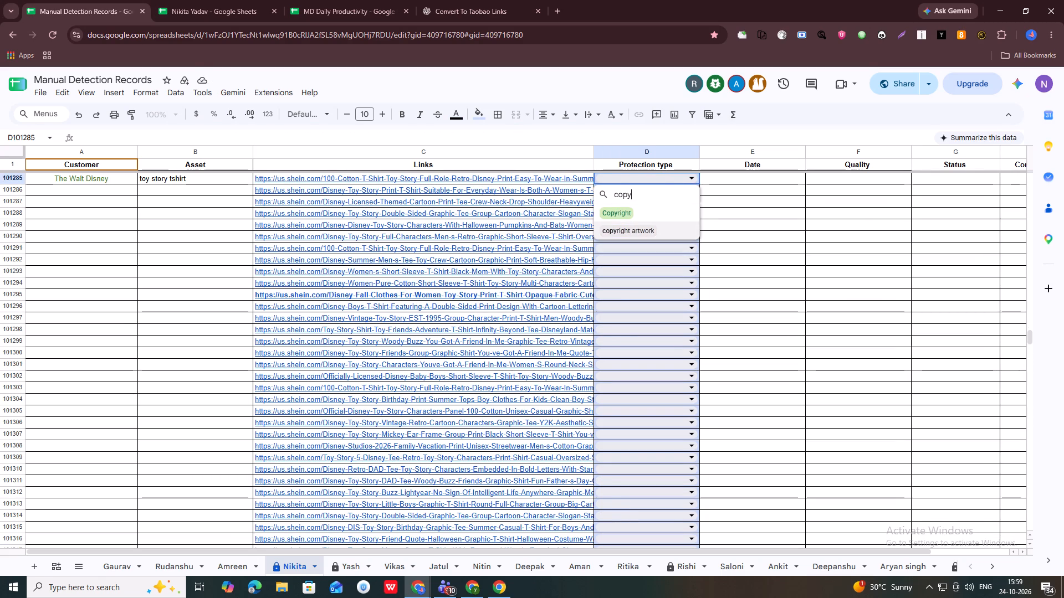
Enter the date 10/24/2026 in E101285 and fill the protection type and date down through row 101344.
{"action": "key", "text": "Up"}
{"action": "key", "text": "Right"}
{"action": "key", "text": "ctrl+semicolon"}
{"action": "key", "text": "shift+Left"}
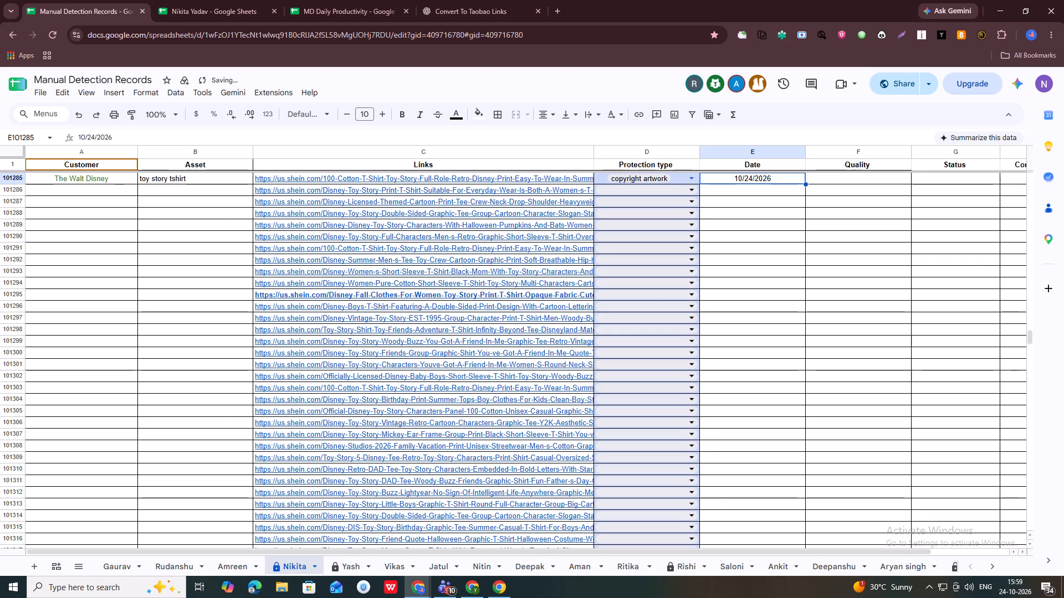
{"action": "key", "text": "ctrl+space"}
{"action": "key", "text": "ctrl+d"}
Select the recorded links from the first captain america costume link, C101197, down to C101344 to check their count.
{"action": "key", "text": "ctrl+Left"}
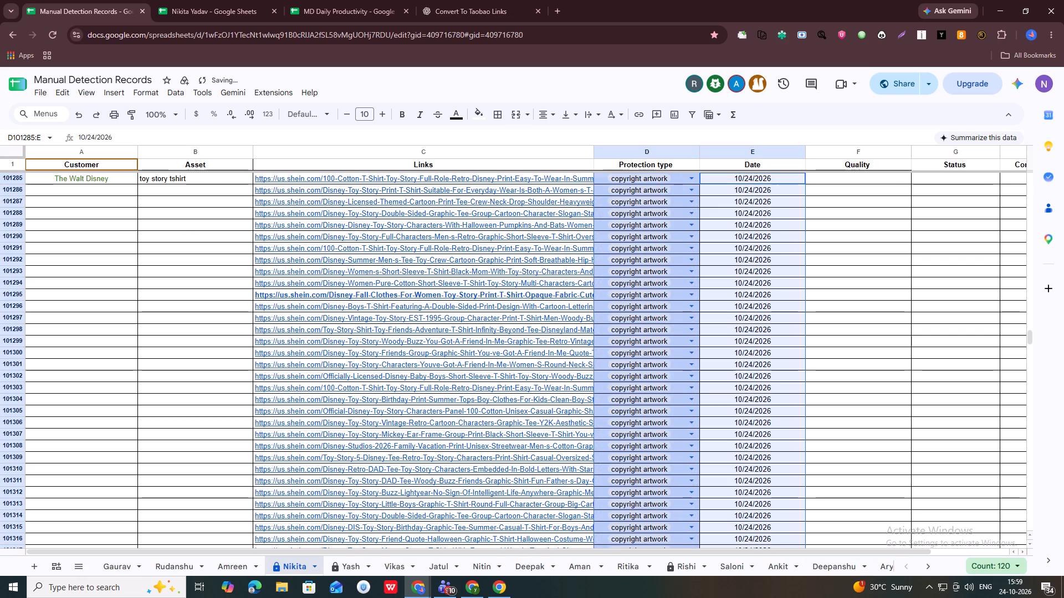
{"action": "key", "text": "ctrl+Up"}
{"action": "key", "text": "ctrl+Up"}
{"action": "key", "text": "ctrl+Up"}
{"action": "key", "text": "Right"}
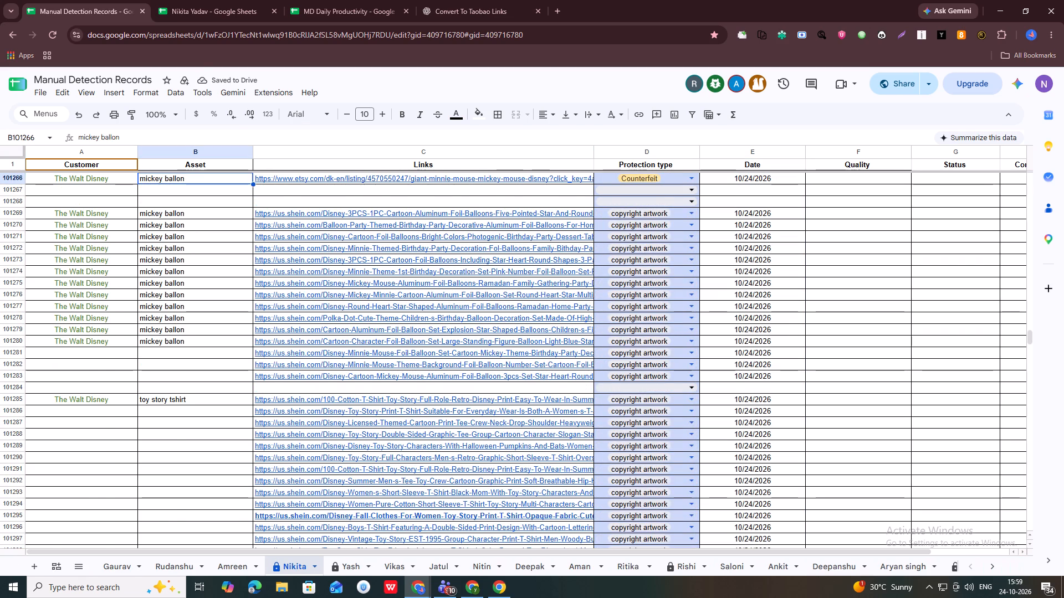
{"action": "key", "text": "ctrl+Up"}
{"action": "key", "text": "Right"}
{"action": "key", "text": "ctrl+Up"}
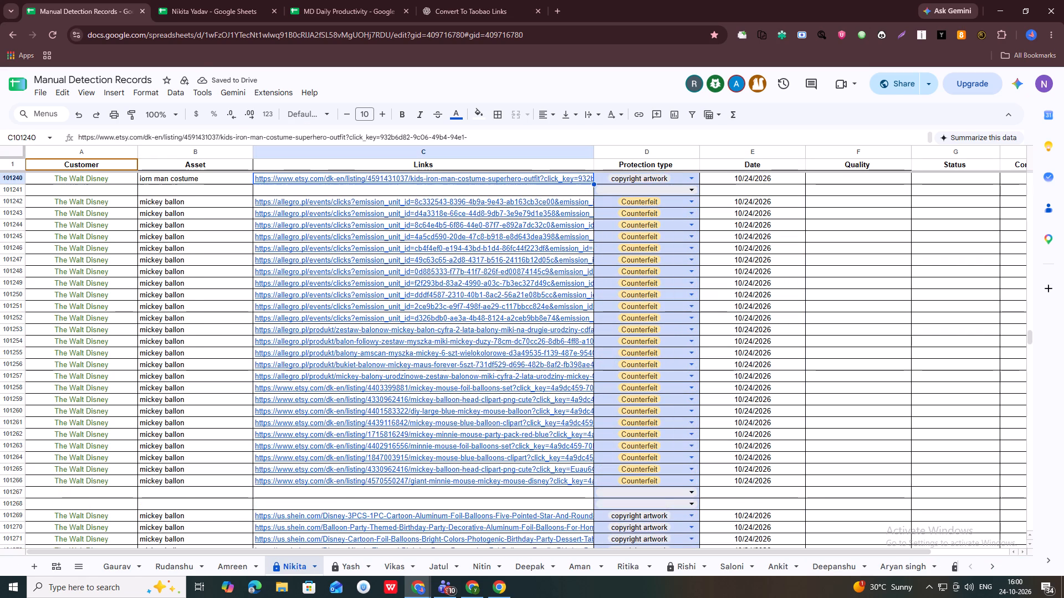
{"action": "key", "text": "ctrl+Up"}
{"action": "key", "text": "ctrl+Up"}
{"action": "key", "text": "ctrl+Up"}
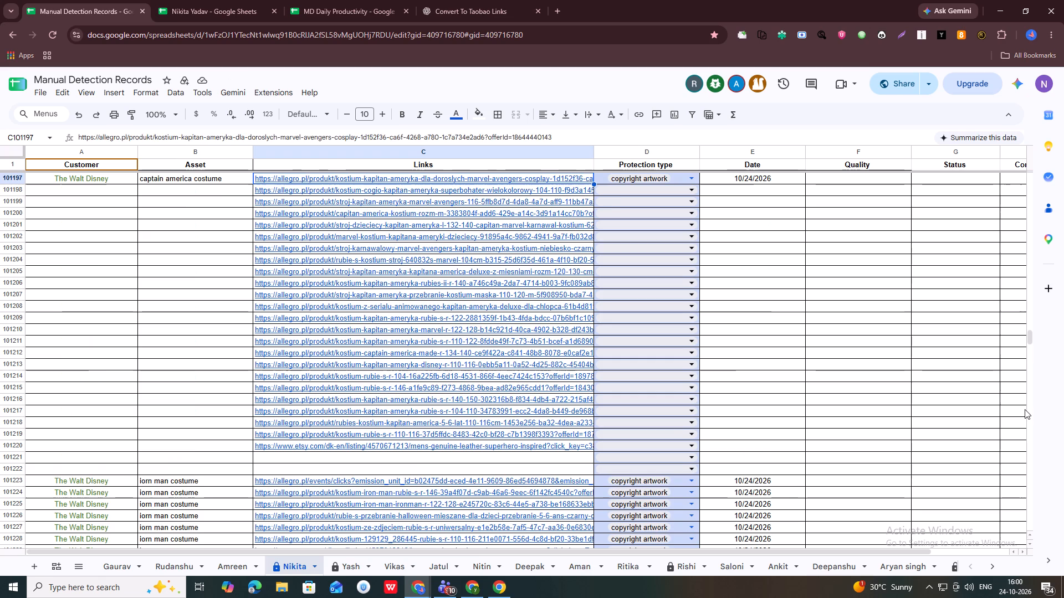
{"action": "key", "text": "ctrl+Up"}
{"action": "key", "text": "ctrl+Down"}
{"action": "key", "text": "ctrl+shift+Down"}
{"action": "key", "text": "ctrl+shift+Down"}
{"action": "key", "text": "ctrl+shift+Down"}
{"action": "key", "text": "ctrl+shift+Down"}
{"action": "key", "text": "ctrl+shift+Down"}
{"action": "key", "text": "ctrl+shift+Down"}
{"action": "key", "text": "ctrl+shift+Down"}
{"action": "key", "text": "ctrl+shift+Down"}
{"action": "key", "text": "ctrl+shift+Down"}
{"action": "key", "text": "ctrl+shift+Down"}
{"action": "key", "text": "ctrl+shift+Down"}
{"action": "key", "text": "ctrl+shift+Down"}
{"action": "key", "text": "ctrl+shift+Down"}
{"action": "key", "text": "ctrl+shift+Down"}
{"action": "key", "text": "ctrl+shift+Down"}
{"action": "key", "text": "ctrl+shift+Down"}
{"action": "key", "text": "ctrl+shift+Down"}
{"action": "key", "text": "ctrl+shift+Down"}
{"action": "key", "text": "ctrl+shift+Down"}
{"action": "key", "text": "ctrl+shift+Down"}
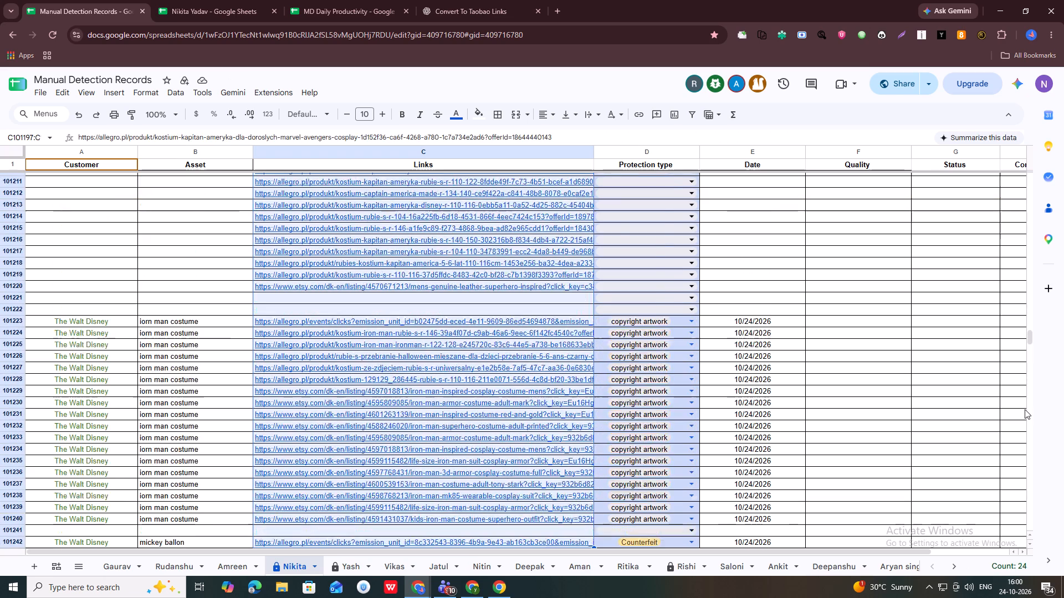
{"action": "key", "text": "ctrl+shift+Up"}
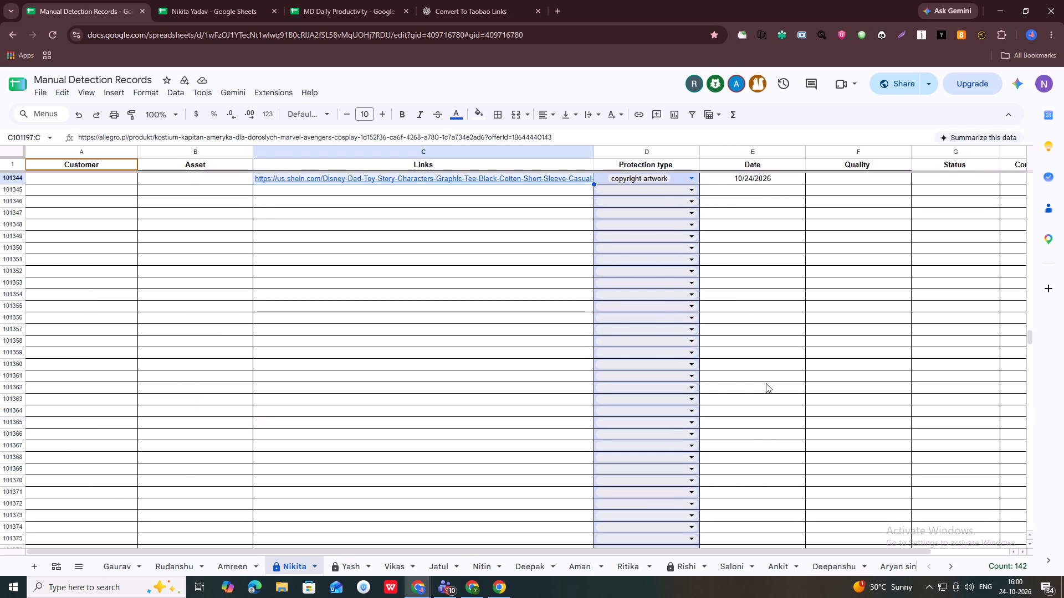
Copy the link of the white Officially Licensed Disney Women's Crew Neck Toy Story All Characters tee into C101345.
{"action": "scroll", "coordinate": [441, 298], "scroll_direction": "up", "scroll_amount": 3}
{"action": "left_click", "coordinate": [435, 355]}
{"action": "key", "text": "alt+Tab"}
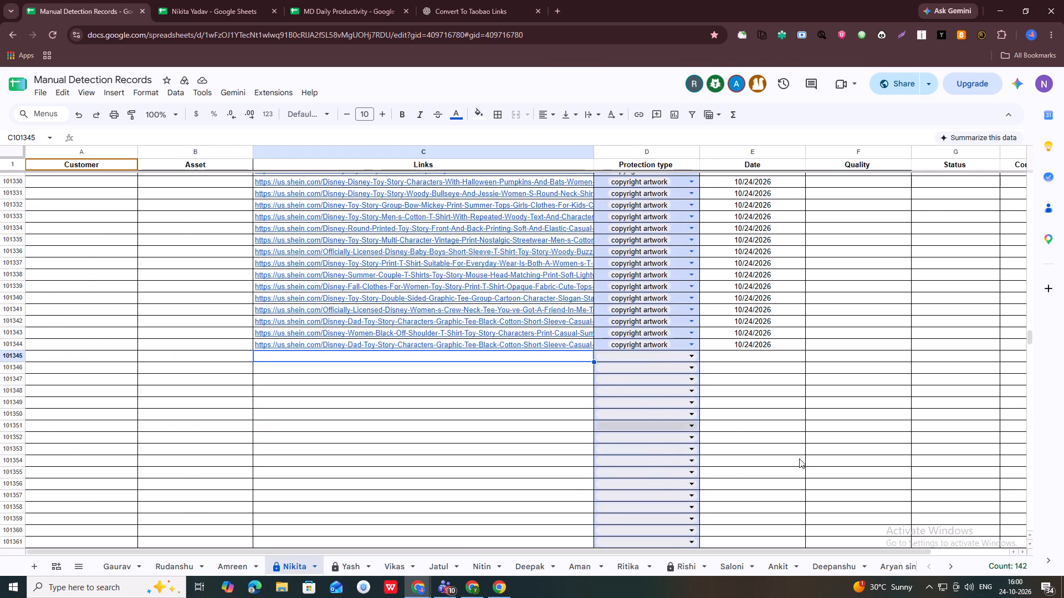
{"action": "key", "text": "Right"}
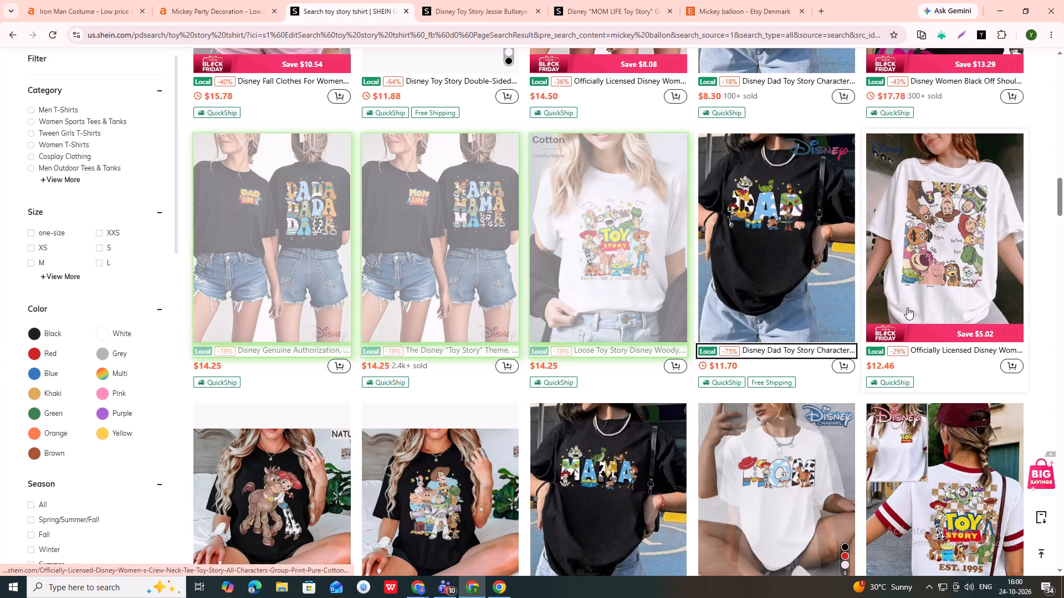
{"action": "right_click", "coordinate": [952, 347]}
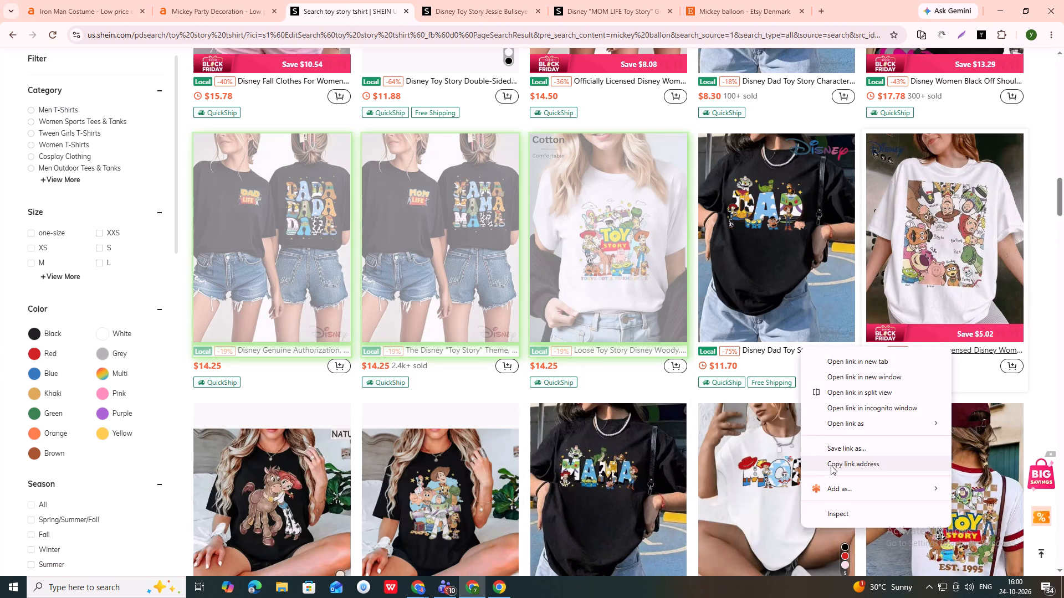
{"action": "left_click", "coordinate": [831, 465]}
{"action": "key", "text": "alt+Tab"}
{"action": "key", "text": "ctrl+v"}
{"action": "key", "text": "Down"}
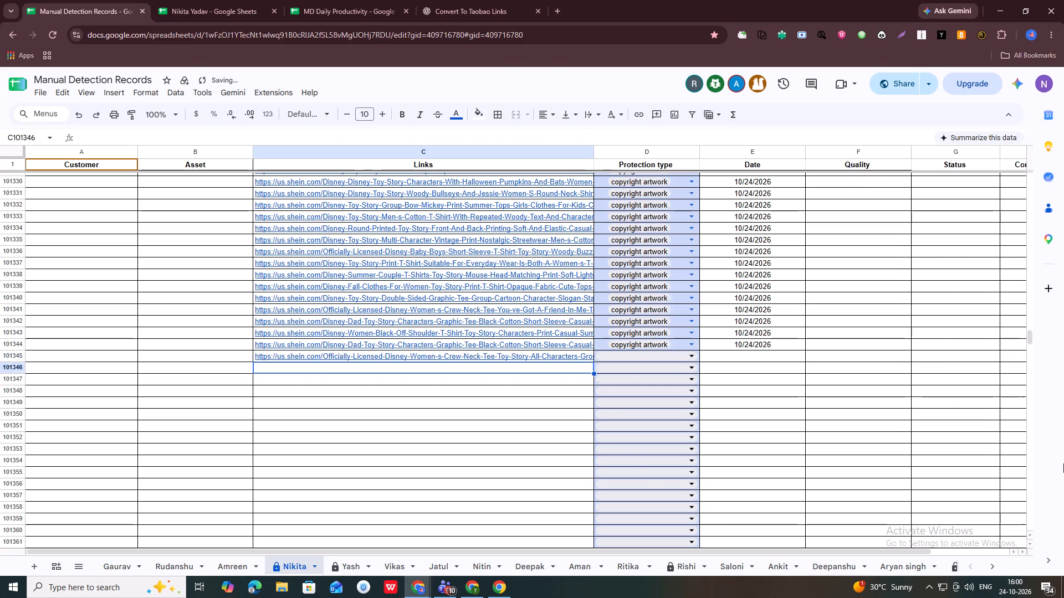
Copy the link of the black Disney Toy Story Vintage Retro Cartoon Characters Graphic Tee into C101346.
{"action": "key", "text": "alt+Tab"}
{"action": "key", "text": "Down"}
{"action": "scroll", "coordinate": [219, 331], "scroll_direction": "down", "scroll_amount": 4}
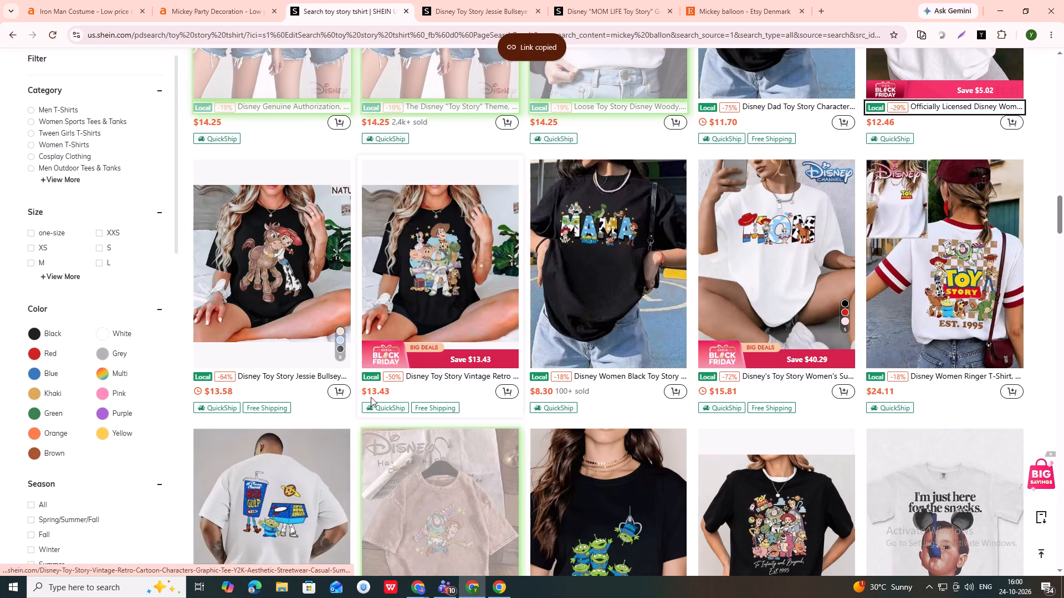
{"action": "right_click", "coordinate": [463, 378]}
{"action": "left_click", "coordinate": [531, 493]}
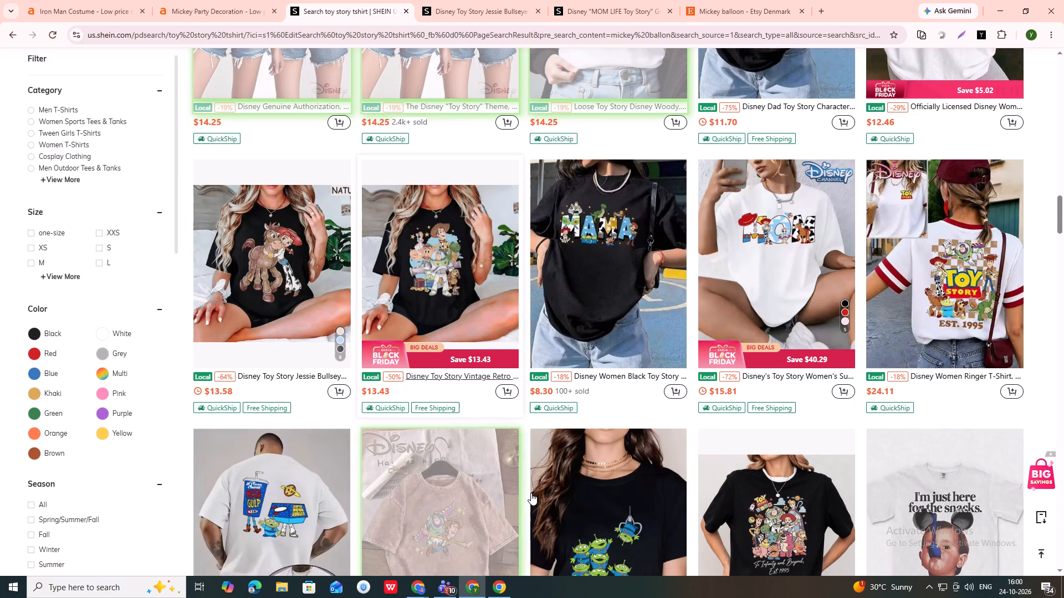
{"action": "key", "text": "alt+Tab"}
{"action": "key", "text": "ctrl+v"}
{"action": "key", "text": "Down"}
{"action": "key", "text": "alt+Tab"}
{"action": "key", "text": "Right"}
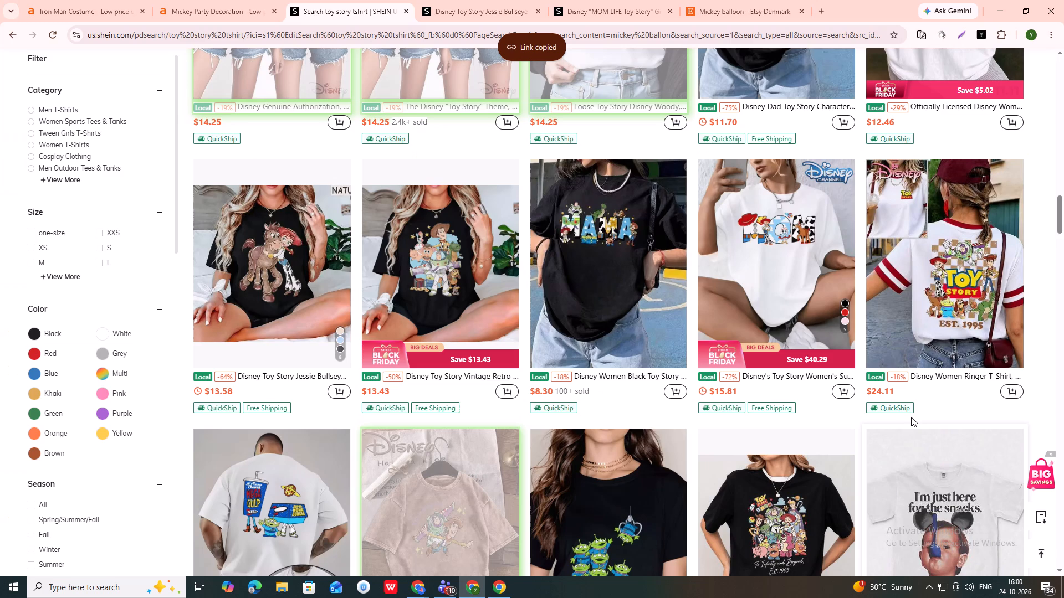
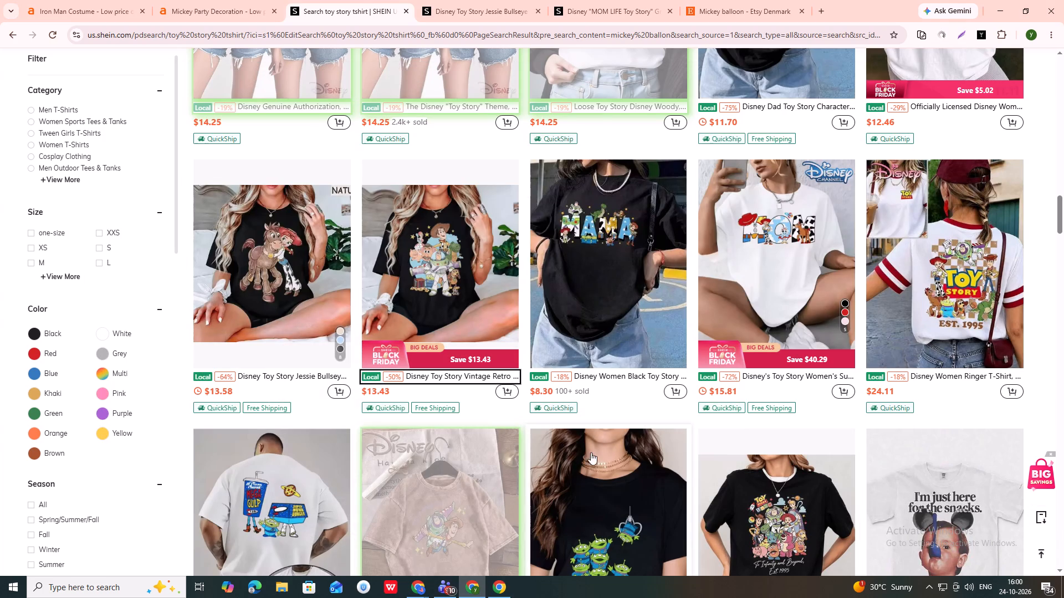
Copy the listing link of the Disney Women Black Toy Story Mama Graphic Tee.
{"action": "right_click", "coordinate": [619, 374]}
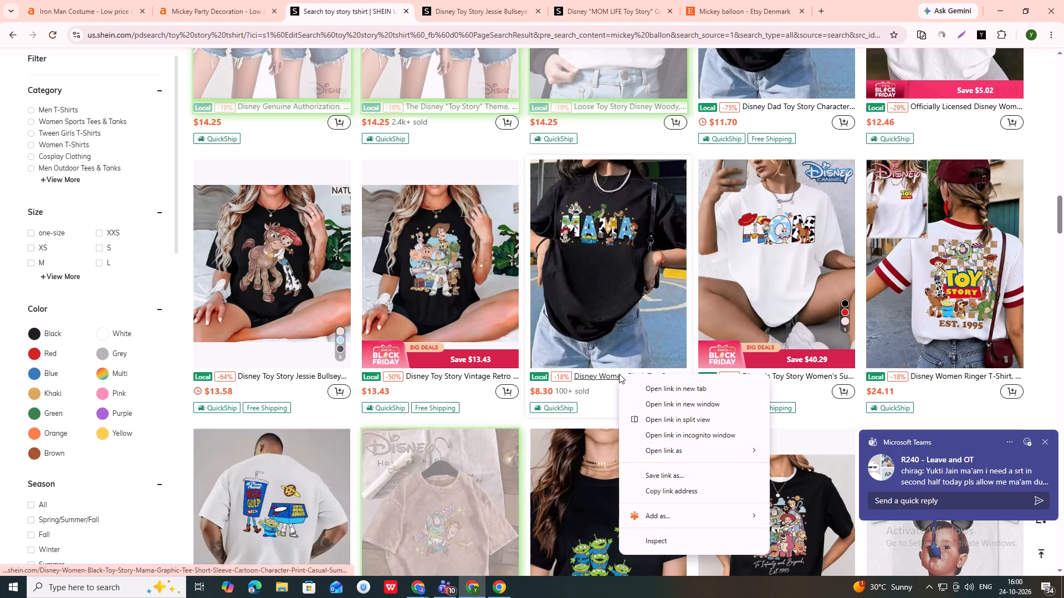
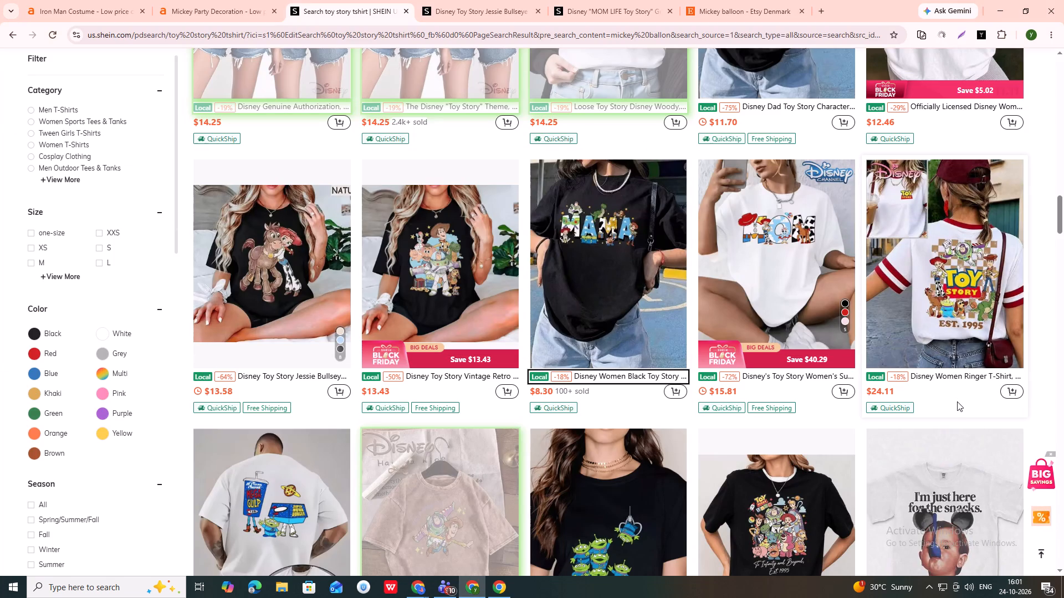
Copy the Disney Women Ringer T-Shirt listing link into the next empty Links cell, row 101348.
{"action": "right_click", "coordinate": [966, 376]}
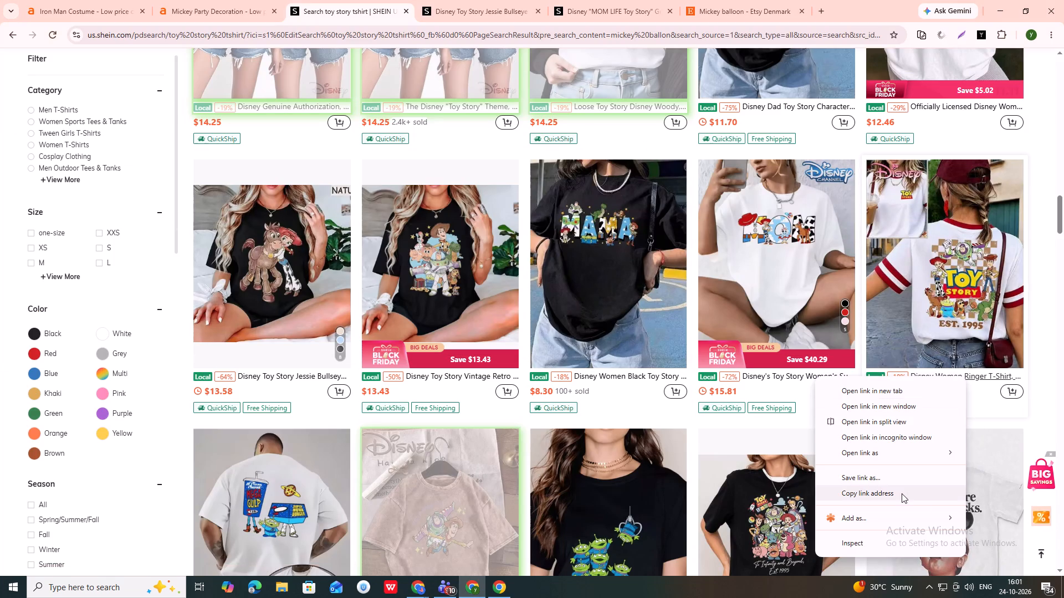
{"action": "left_click", "coordinate": [902, 493]}
{"action": "key", "text": "alt+Tab"}
{"action": "key", "text": "ctrl+v"}
{"action": "key", "text": "Down"}
{"action": "key", "text": "alt+Tab"}
{"action": "key", "text": "Down"}
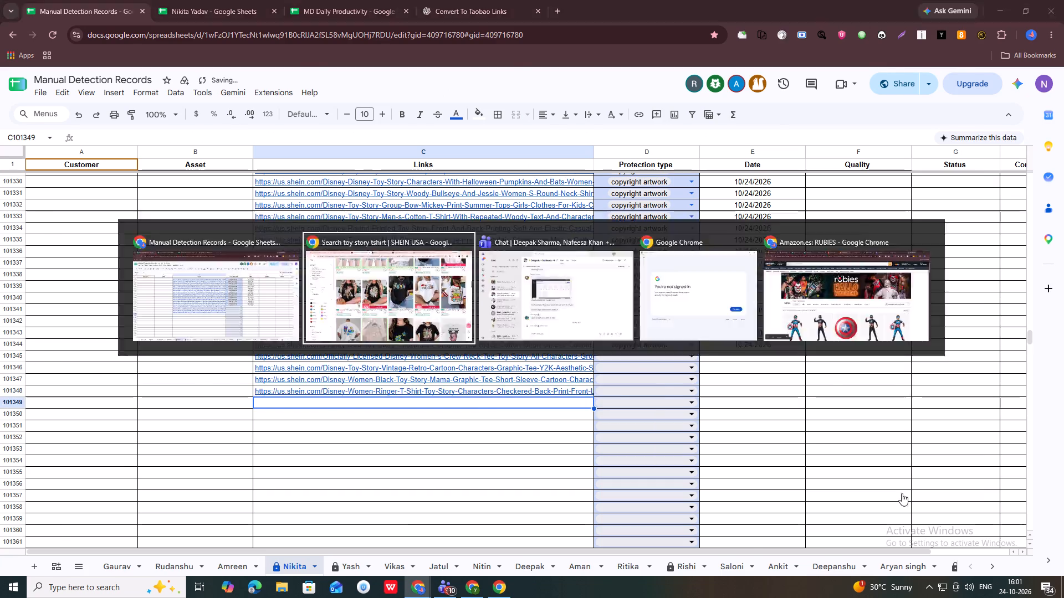
Copy the "Toy Story Shirt, Toy Friends Adventure" listing link into the Links column, row 101349.
{"action": "scroll", "coordinate": [716, 520], "scroll_direction": "down", "scroll_amount": 5}
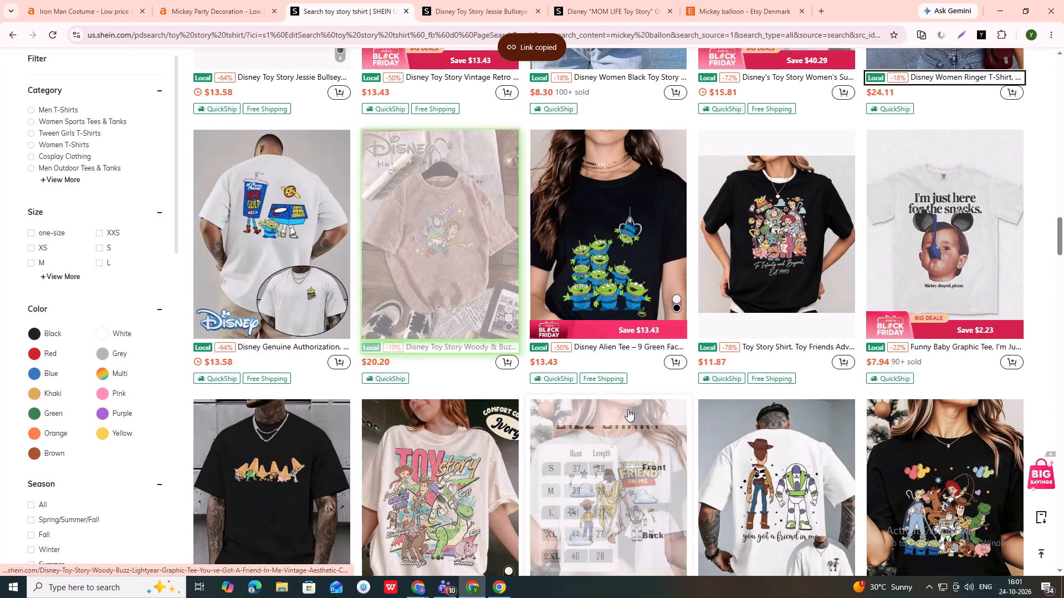
{"action": "right_click", "coordinate": [790, 348]}
{"action": "left_click", "coordinate": [820, 463]}
{"action": "key", "text": "alt+Tab"}
{"action": "key", "text": "ctrl+v"}
{"action": "key", "text": "Down"}
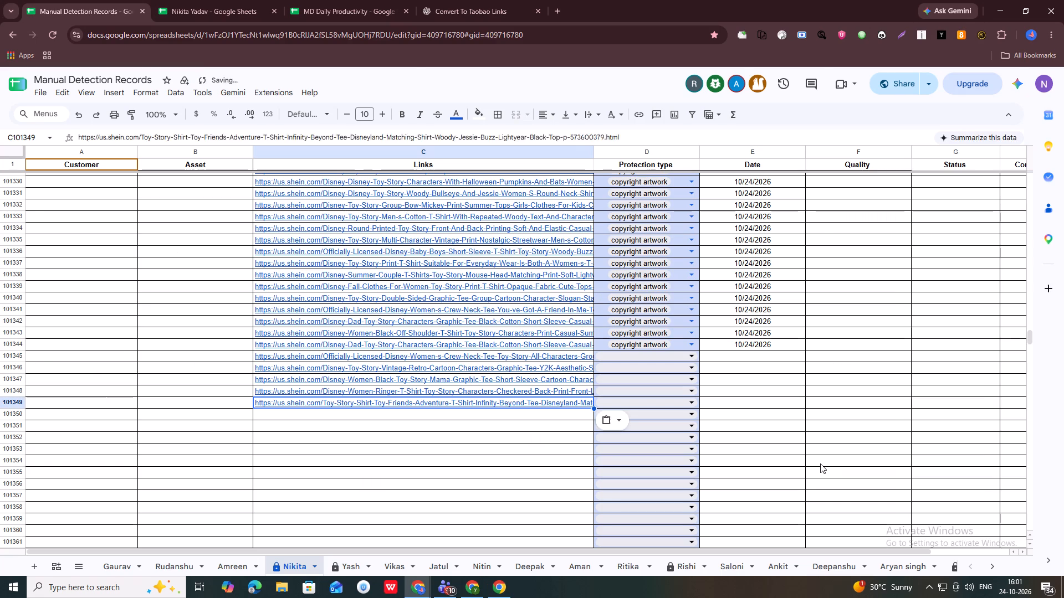
{"action": "key", "text": "alt+Tab"}
{"action": "key", "text": "Down"}
Copy the Disney Toy Story Retro "Since 1995" tee listing link into the Links column, row 101350.
{"action": "scroll", "coordinate": [732, 487], "scroll_direction": "down", "scroll_amount": 3}
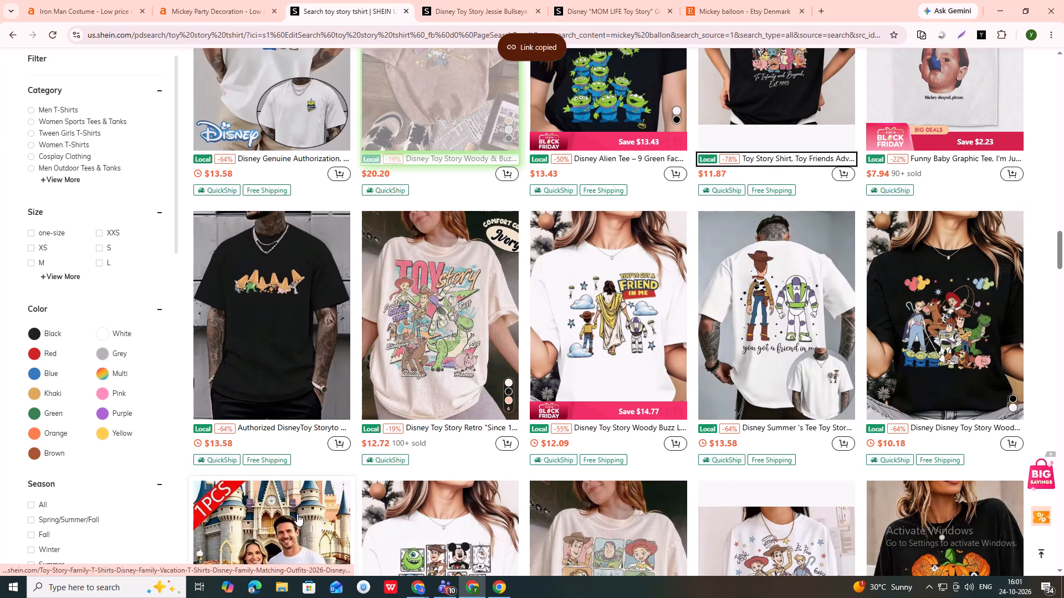
{"action": "right_click", "coordinate": [448, 430]}
{"action": "left_click", "coordinate": [493, 366]}
{"action": "key", "text": "alt+Tab"}
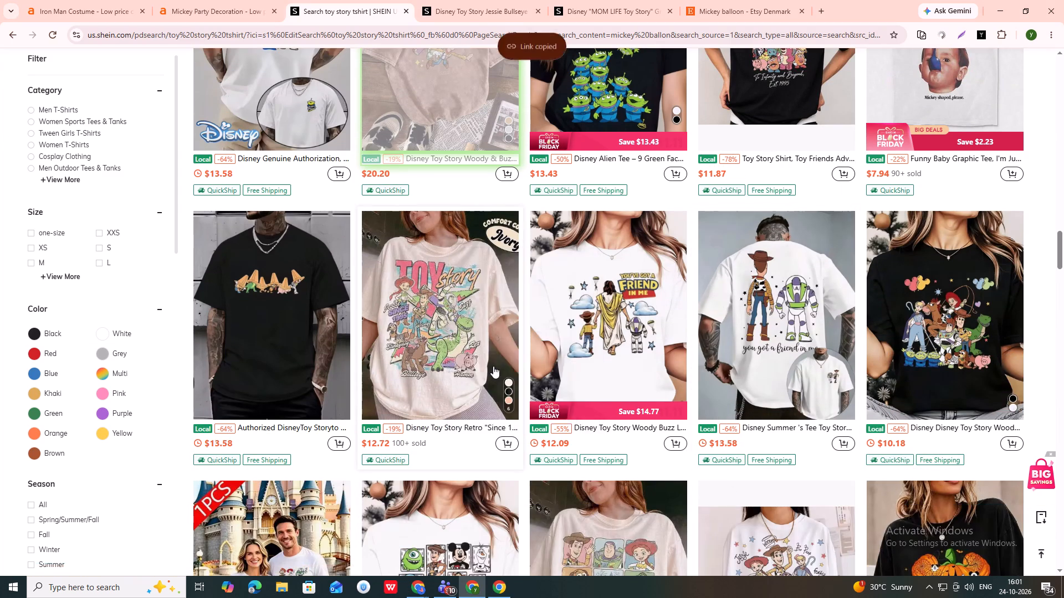
{"action": "key", "text": "ctrl+v"}
{"action": "key", "text": "Down"}
{"action": "key", "text": "alt+Tab"}
{"action": "key", "text": "Right"}
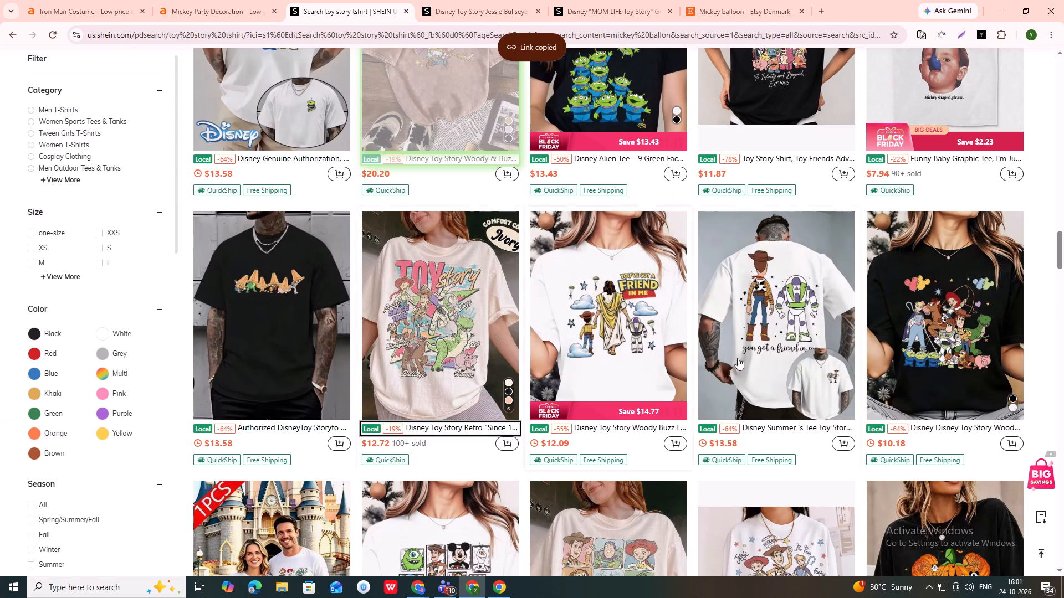
Copy the white Disney Toy Story Woody Buzz Lightyear "You've Got a Friend in Me" tee link into the Links column, row 101351.
{"action": "right_click", "coordinate": [630, 428]}
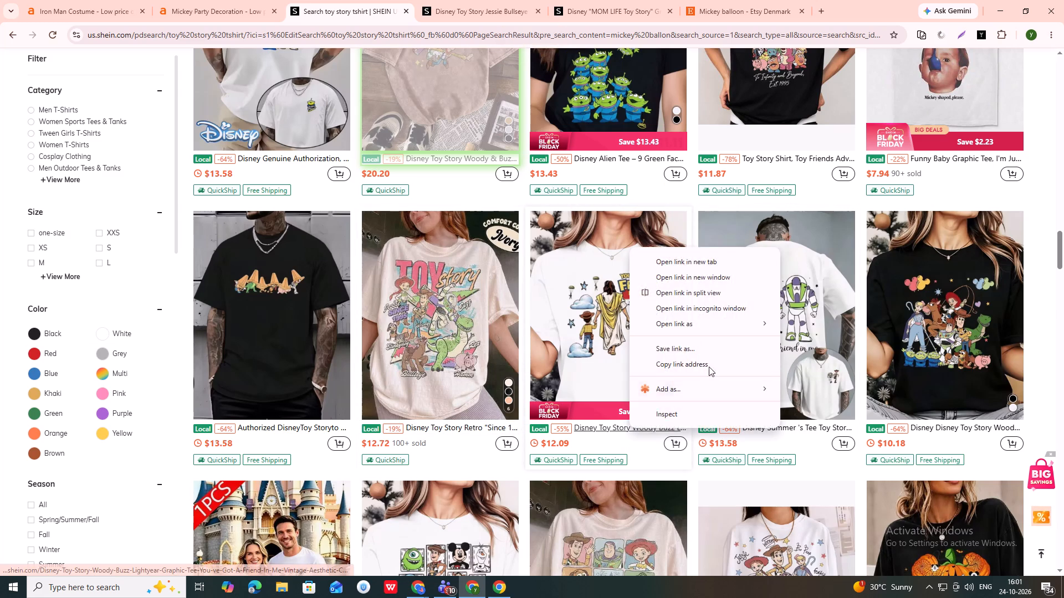
{"action": "left_click", "coordinate": [709, 363]}
{"action": "key", "text": "alt+Tab"}
{"action": "key", "text": "ctrl+v"}
{"action": "key", "text": "ctrl+z"}
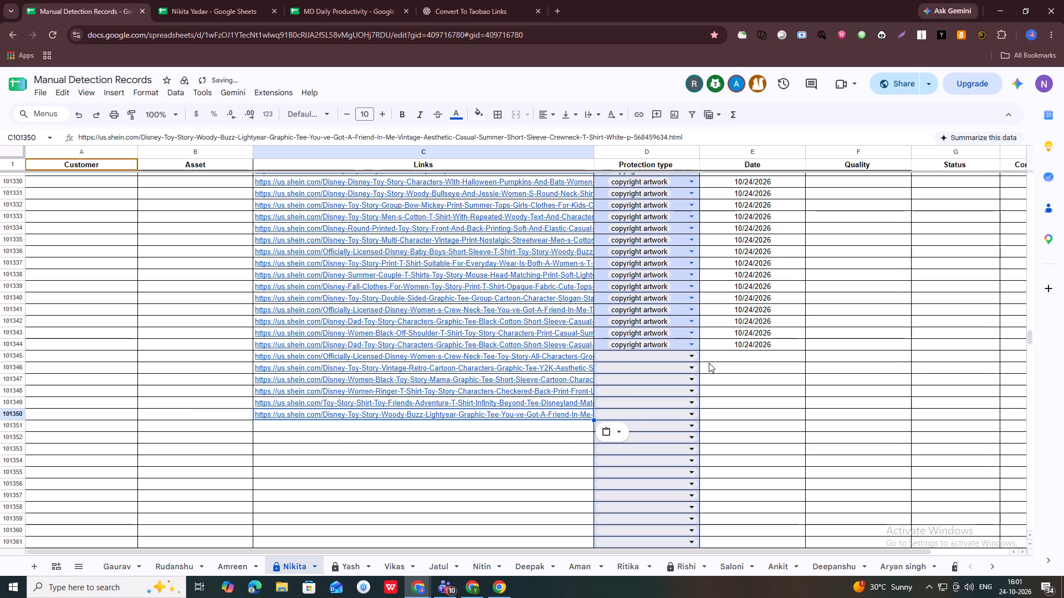
{"action": "key", "text": "Down"}
{"action": "key", "text": "ctrl+v"}
{"action": "key", "text": "Down"}
{"action": "key", "text": "alt+Tab"}
{"action": "key", "text": "Right"}
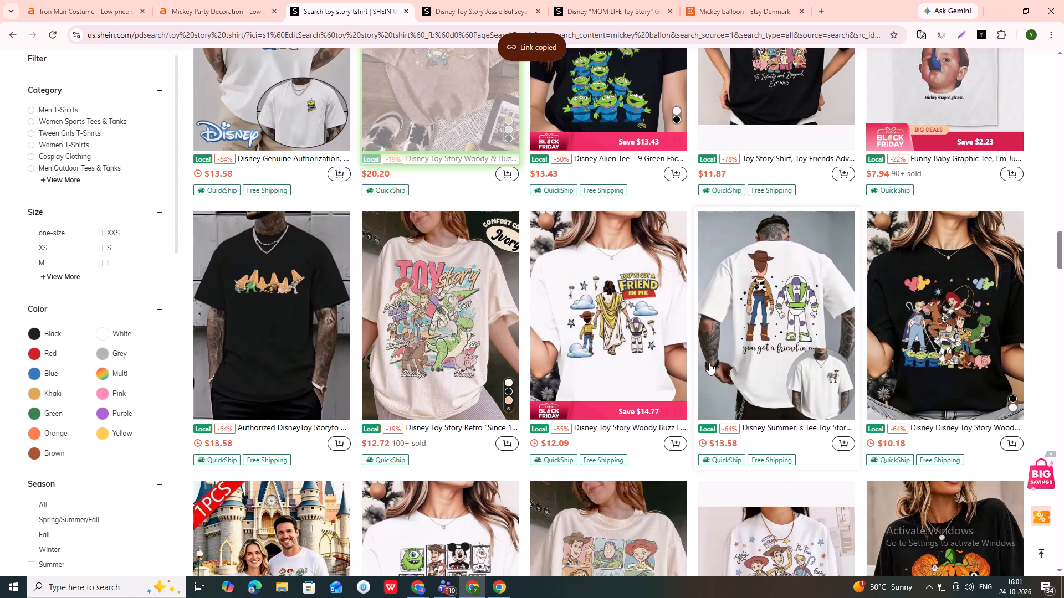
Copy the Disney Summer's Tee Toy Story Woody and Buzz back-print listing link into the Links column, row 101352.
{"action": "right_click", "coordinate": [799, 427]}
{"action": "left_click", "coordinate": [863, 366]}
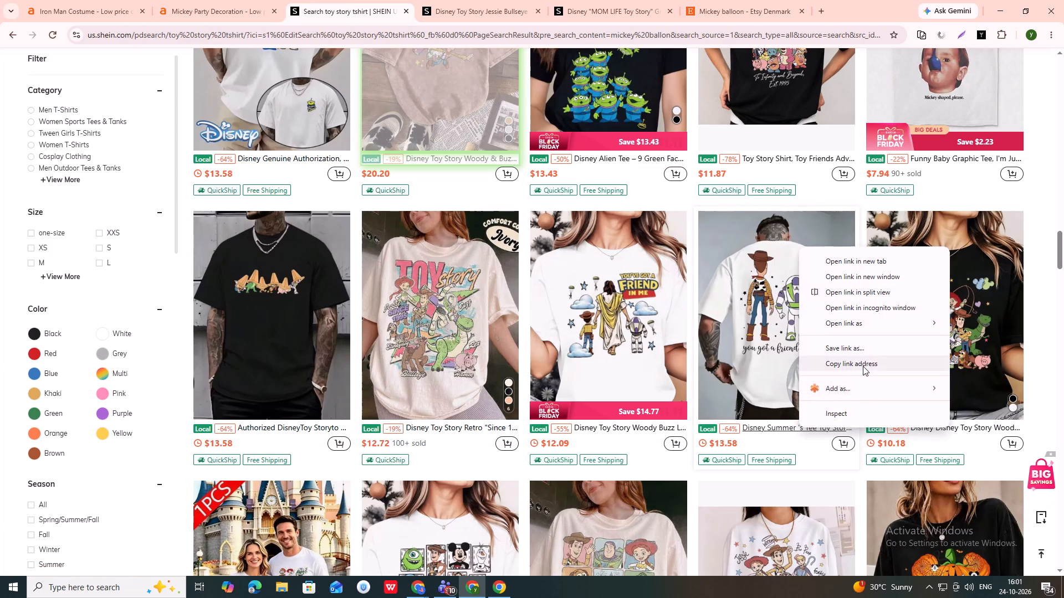
{"action": "key", "text": "alt+Tab"}
{"action": "key", "text": "ctrl+v"}
{"action": "key", "text": "Down"}
{"action": "key", "text": "alt+Tab"}
{"action": "key", "text": "Right"}
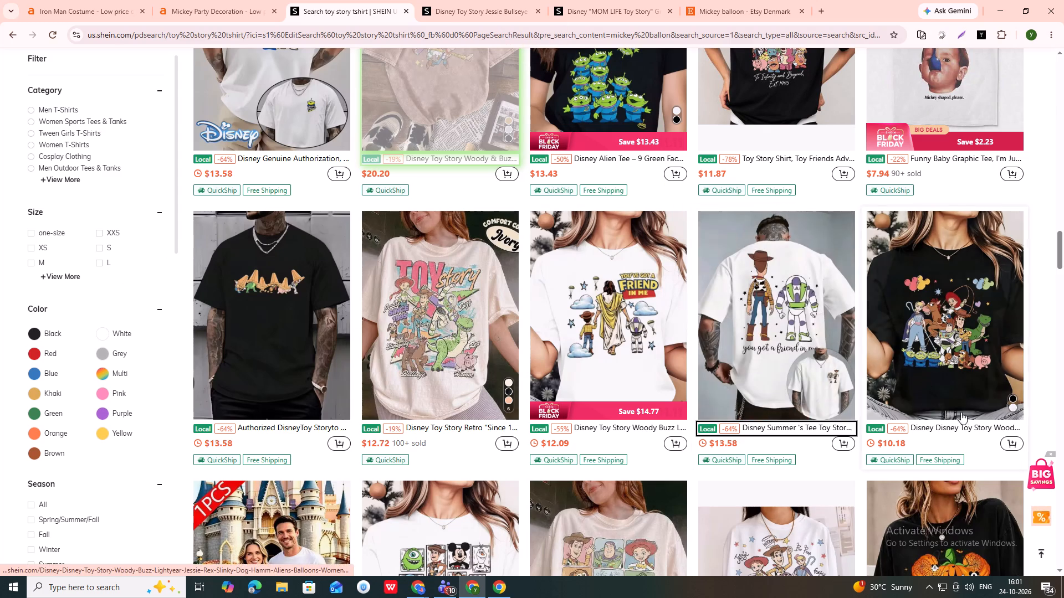
Copy the black Disney Toy Story Woody, Buzz, Jessie and Rex balloons tee link into the Links column, row 101353.
{"action": "right_click", "coordinate": [957, 425]}
{"action": "left_click", "coordinate": [874, 360]}
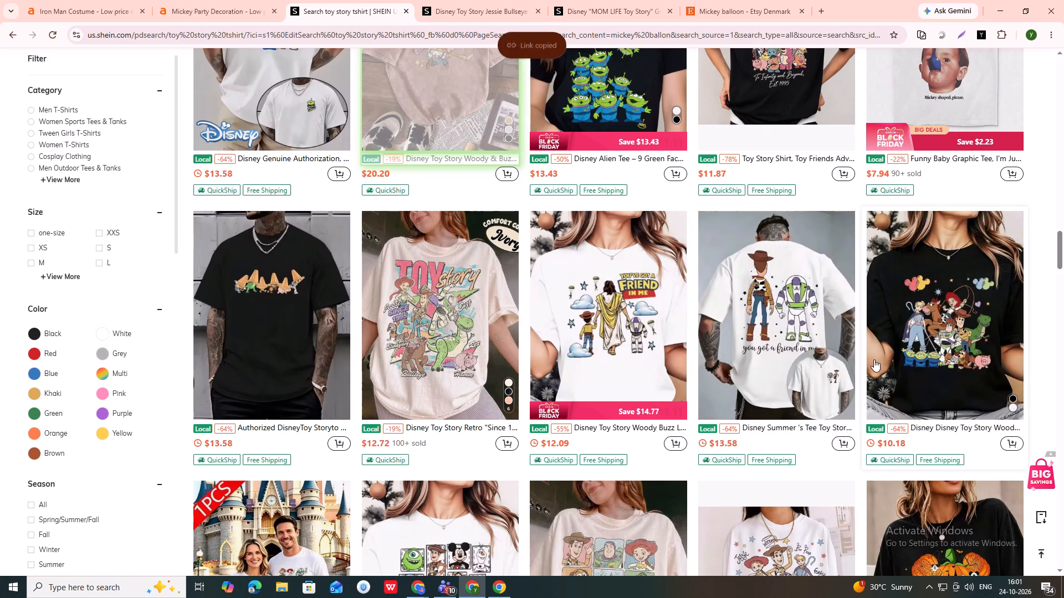
{"action": "key", "text": "alt+Tab"}
{"action": "key", "text": "ctrl+v"}
{"action": "key", "text": "Down"}
{"action": "key", "text": "alt+Tab"}
{"action": "key", "text": "Down"}
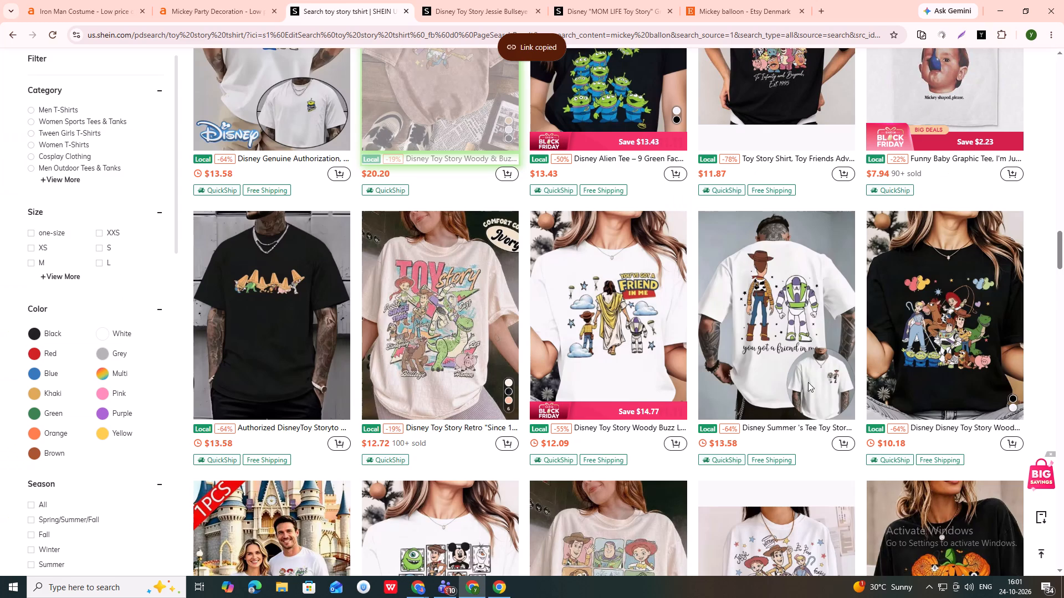
Open the Toy Story Family T-Shirts listing in a new tab, keeping the search results in view.
{"action": "scroll", "coordinate": [745, 393], "scroll_direction": "down", "scroll_amount": 6}
{"action": "scroll", "coordinate": [790, 386], "scroll_direction": "up", "scroll_amount": 5}
{"action": "scroll", "coordinate": [790, 386], "scroll_direction": "down", "scroll_amount": 5}
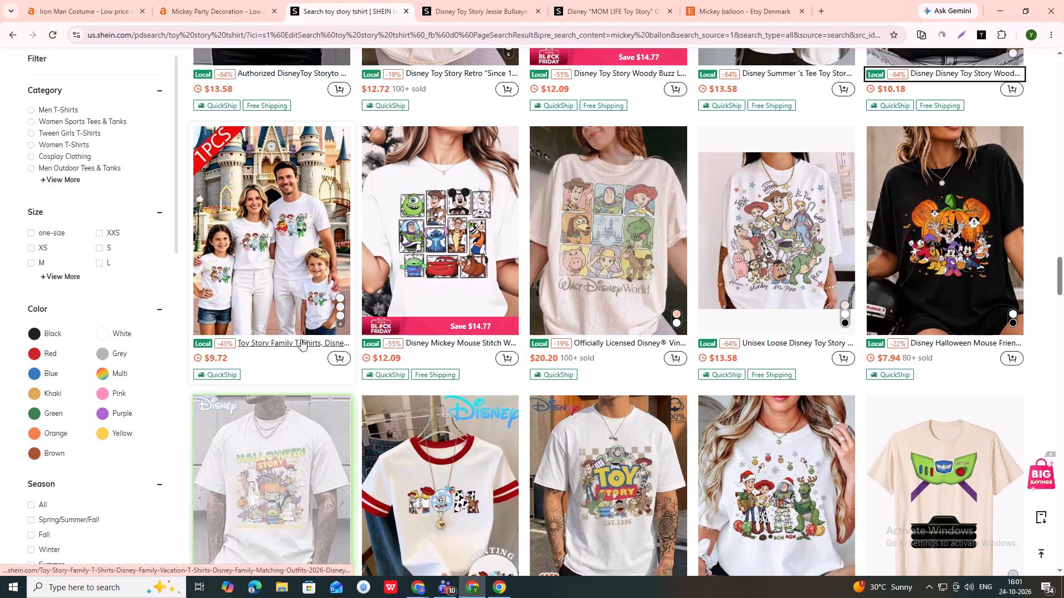
{"action": "middle_click", "coordinate": [280, 265]}
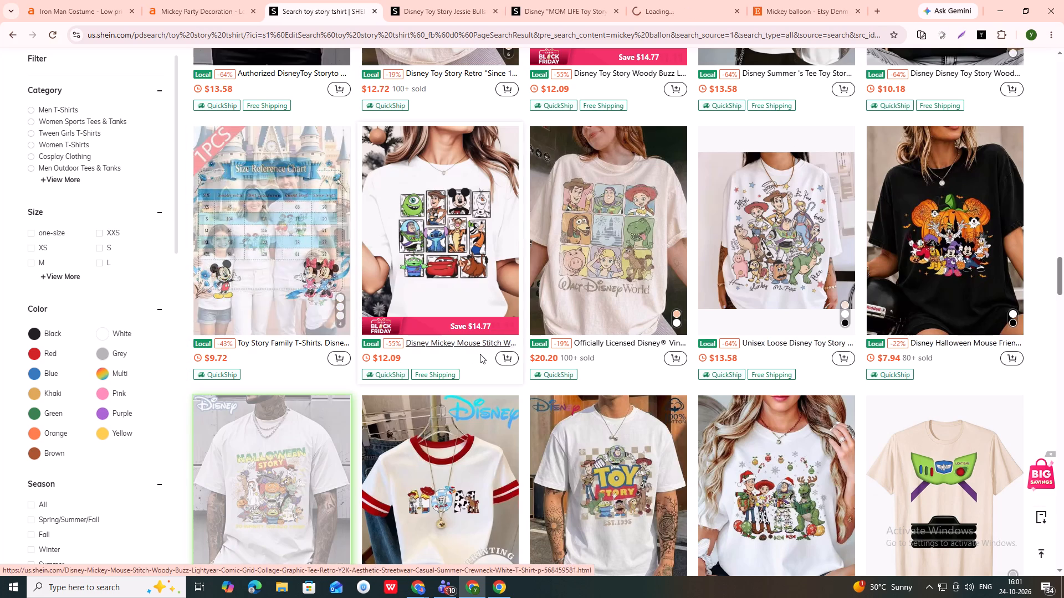
Copy the Disney Mickey Mouse Stitch Woody comic-grid tee listing link into the Links column, row 101354.
{"action": "right_click", "coordinate": [458, 341]}
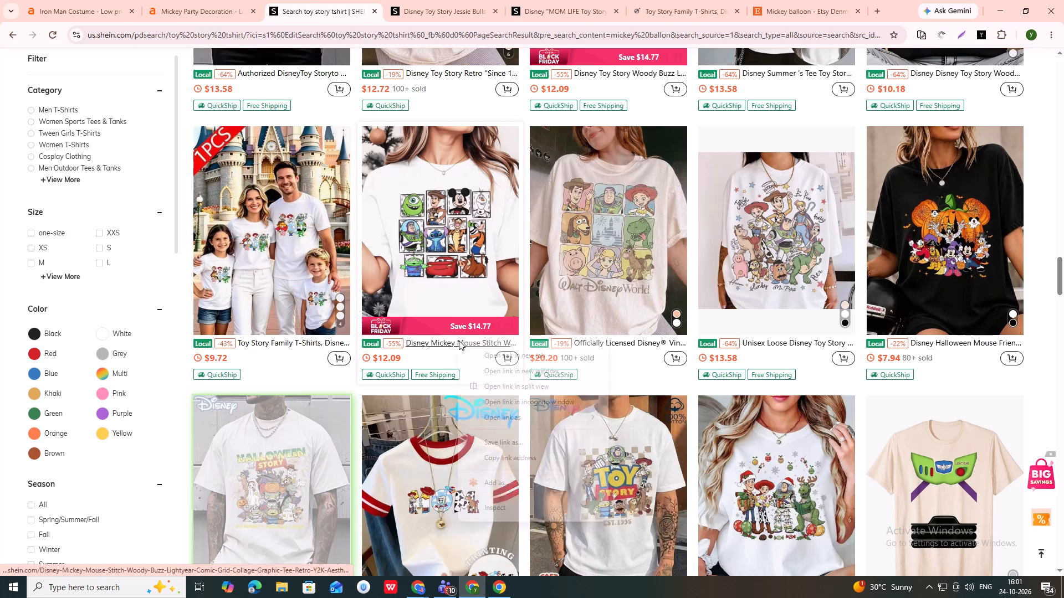
{"action": "left_click", "coordinate": [499, 462]}
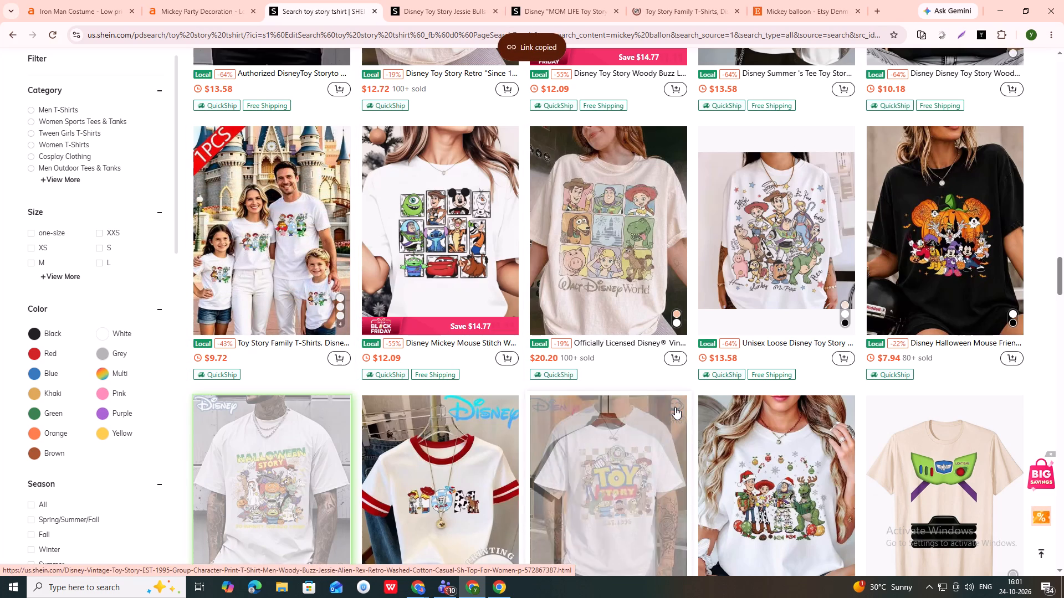
{"action": "key", "text": "alt+Tab"}
{"action": "key", "text": "ctrl+v"}
{"action": "key", "text": "Down"}
{"action": "key", "text": "alt+Tab"}
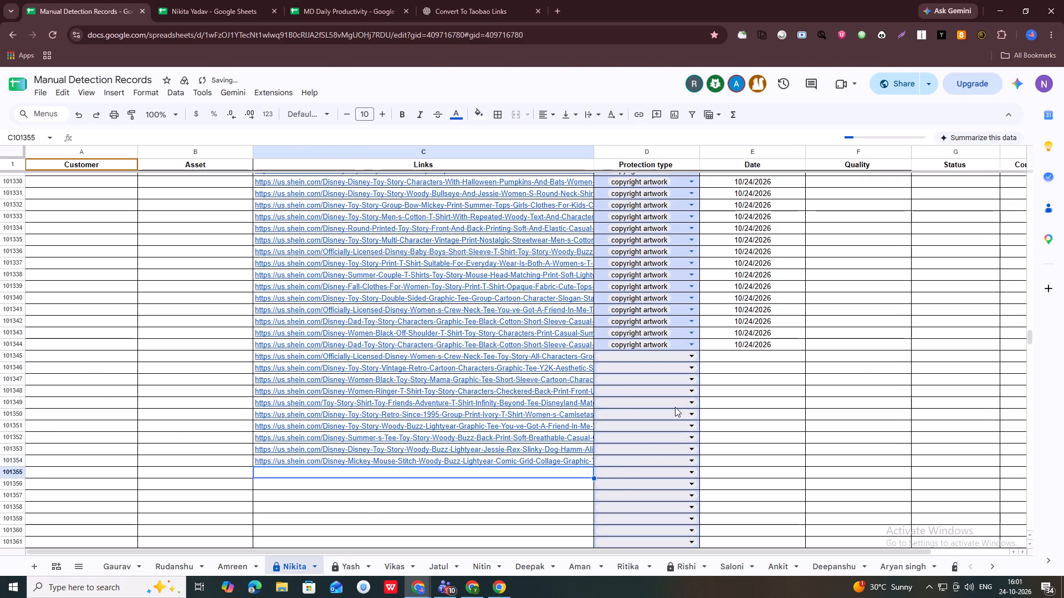
{"action": "key", "text": "Right"}
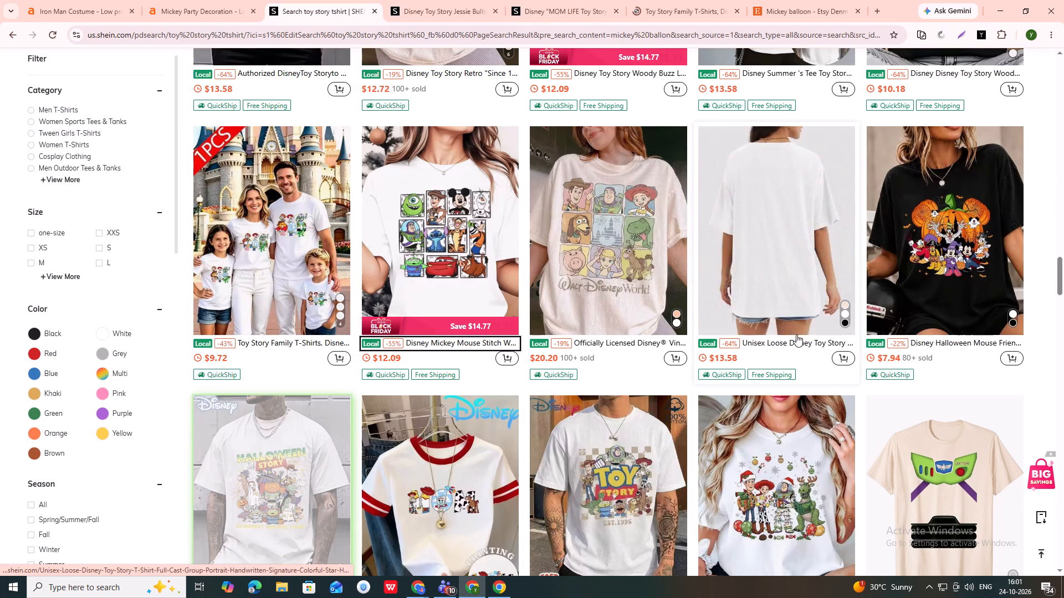
Copy the Unisex Loose Disney Toy Story T-shirt listing link into the Links column, row 101355.
{"action": "right_click", "coordinate": [796, 343]}
{"action": "left_click", "coordinate": [858, 458]}
{"action": "key", "text": "alt+Tab"}
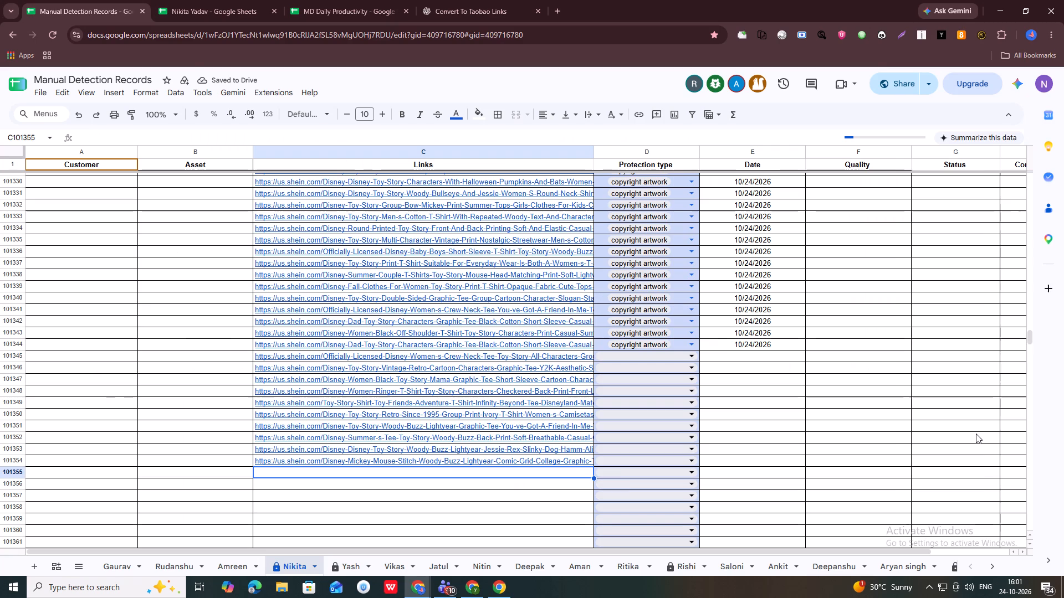
{"action": "key", "text": "ctrl+v"}
{"action": "key", "text": "Down"}
{"action": "key", "text": "alt+Tab"}
{"action": "key", "text": "Down"}
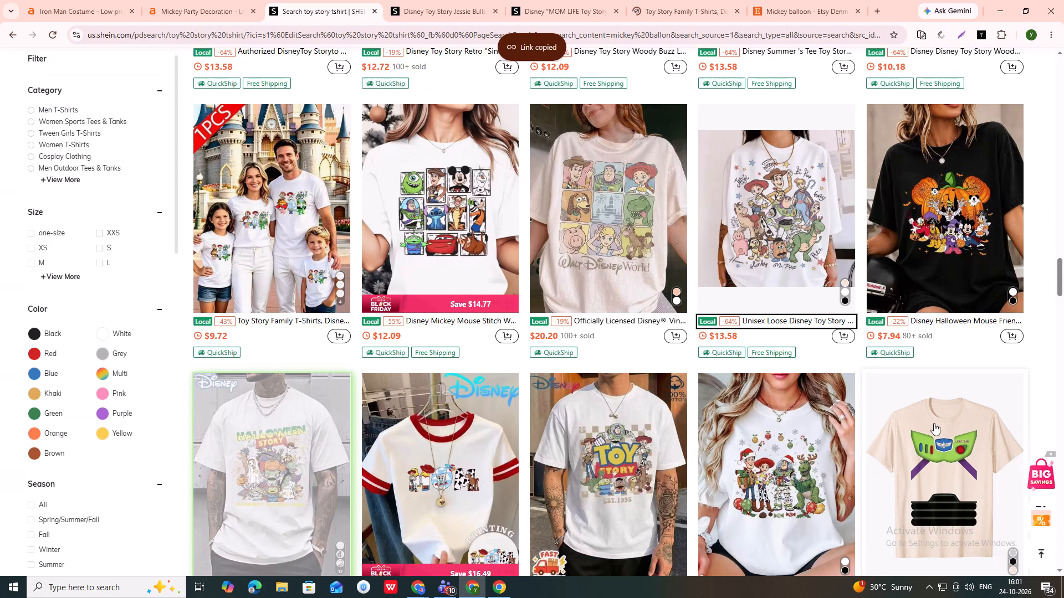
Copy the Disney Vintage Toy Story EST. 1995 T-shirt listing link into the Links column, row 101356.
{"action": "scroll", "coordinate": [790, 376], "scroll_direction": "down", "scroll_amount": 4}
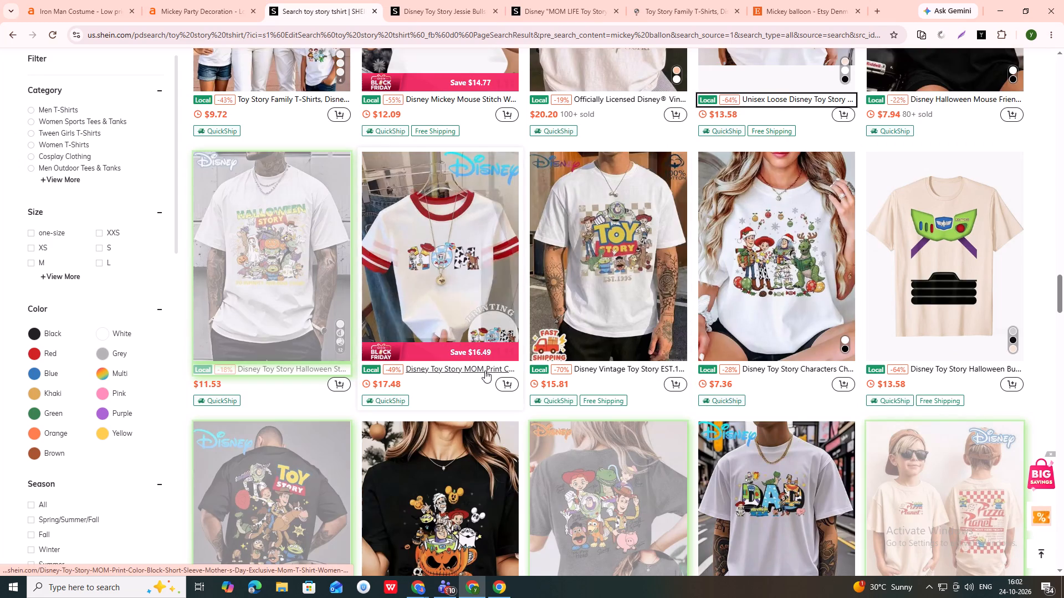
{"action": "right_click", "coordinate": [640, 371]}
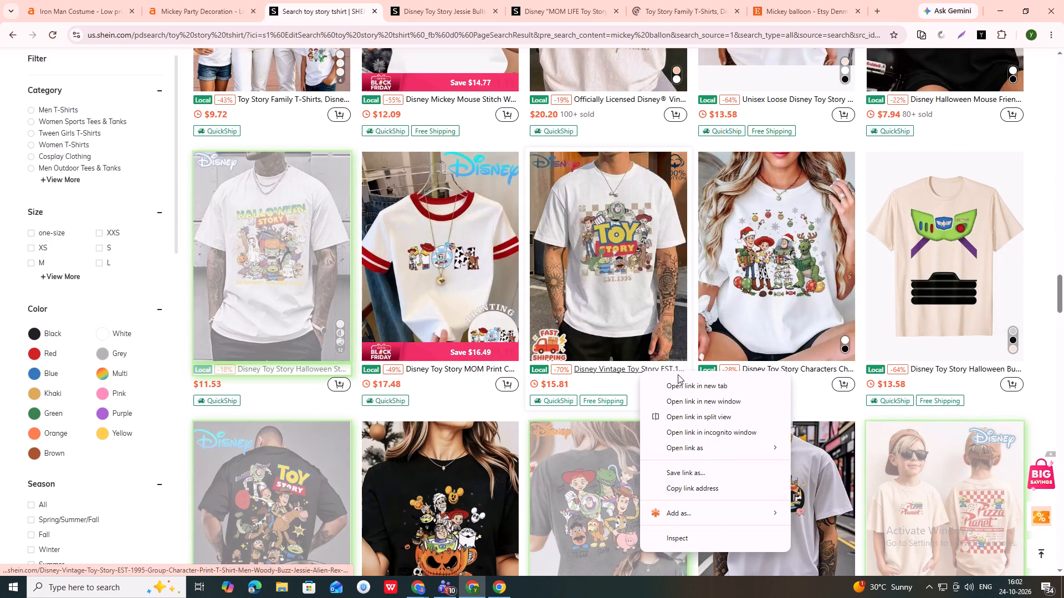
{"action": "left_click", "coordinate": [685, 487]}
{"action": "key", "text": "alt+Tab"}
{"action": "key", "text": "ctrl+v"}
{"action": "key", "text": "Down"}
{"action": "key", "text": "alt+Tab"}
{"action": "key", "text": "Down"}
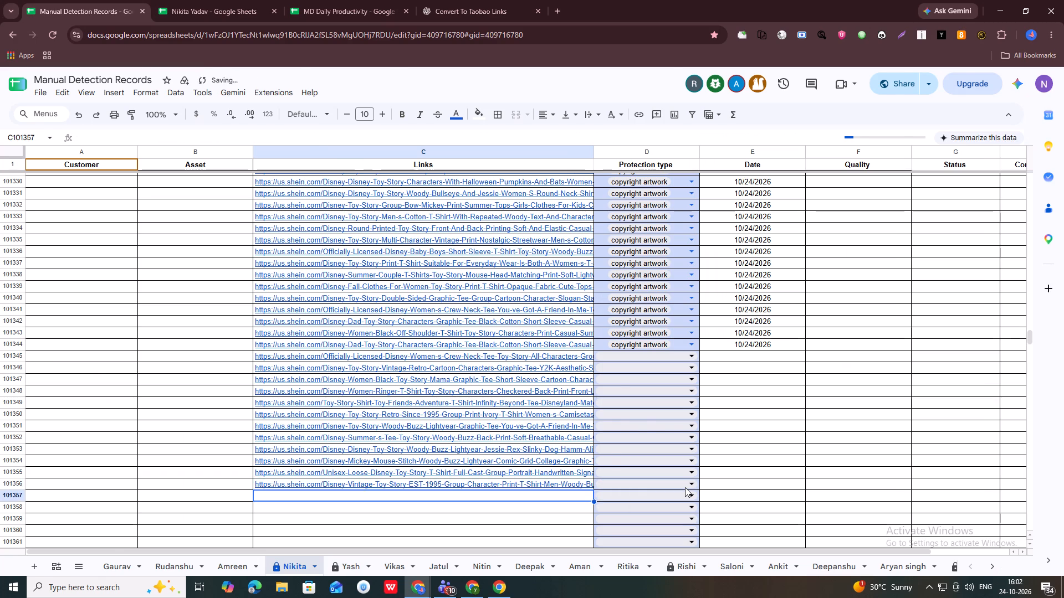
Copy the Disney Toy Story Characters Christmas scene T-shirt listing link into the Links column, row 101357.
{"action": "right_click", "coordinate": [793, 344]}
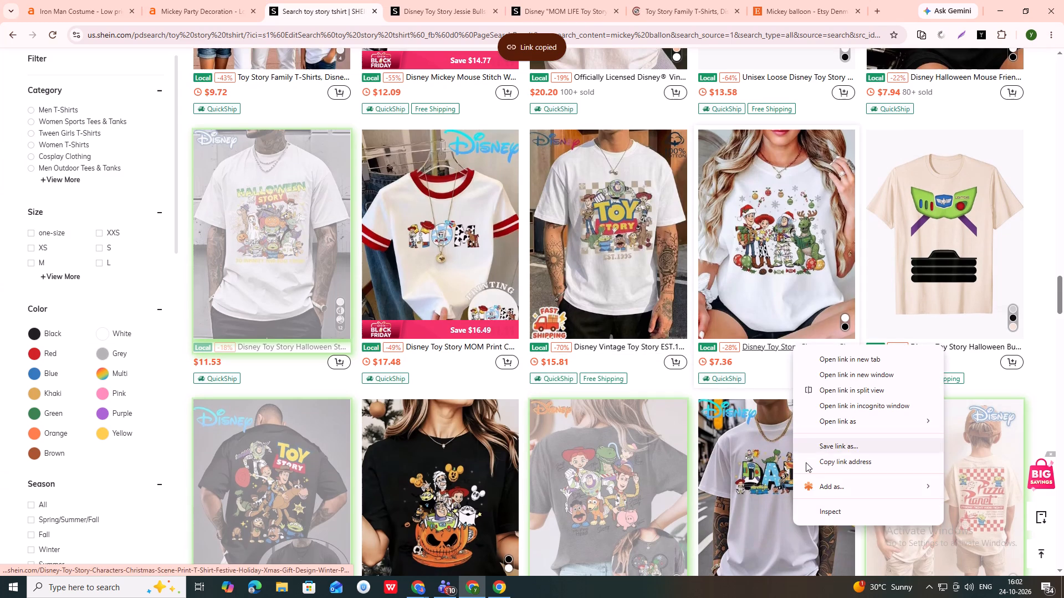
{"action": "left_click", "coordinate": [821, 460]}
{"action": "key", "text": "alt+Tab"}
{"action": "key", "text": "ctrl+v"}
Remove duplicate links from the toy story tshirt block of the Links column, rows 101285 to 101357.
{"action": "key", "text": "ctrl+shift+Up"}
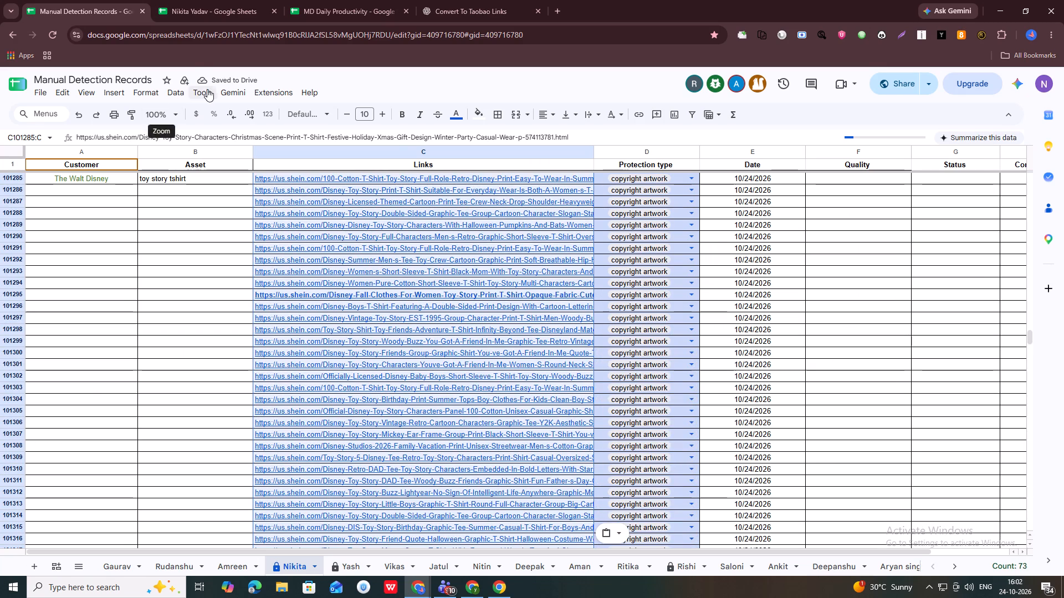
{"action": "left_click", "coordinate": [174, 91]}
{"action": "left_click", "coordinate": [229, 396]}
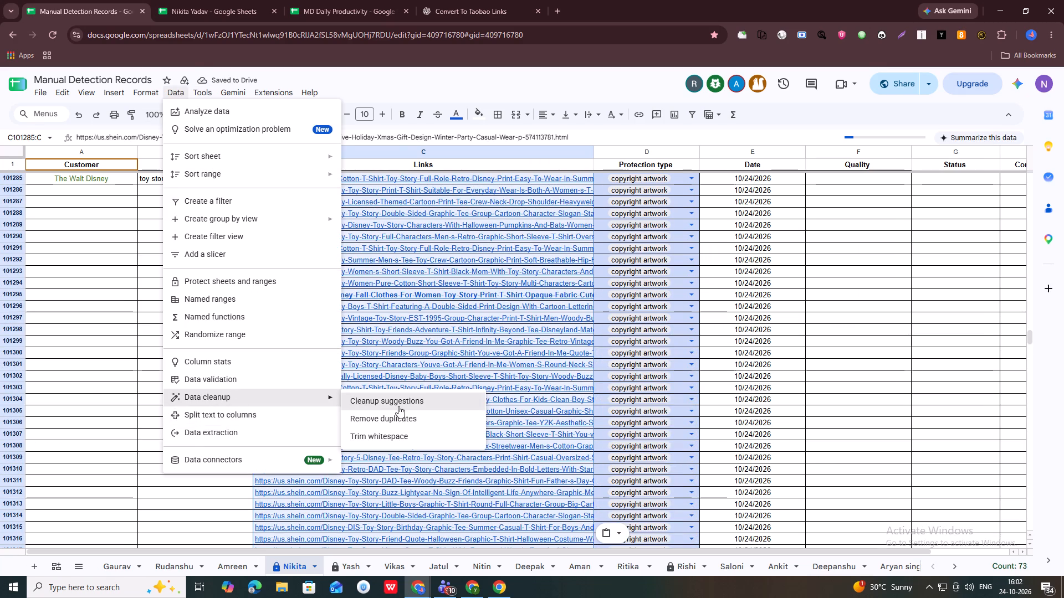
{"action": "left_click", "coordinate": [398, 416]}
{"action": "left_click", "coordinate": [597, 408]}
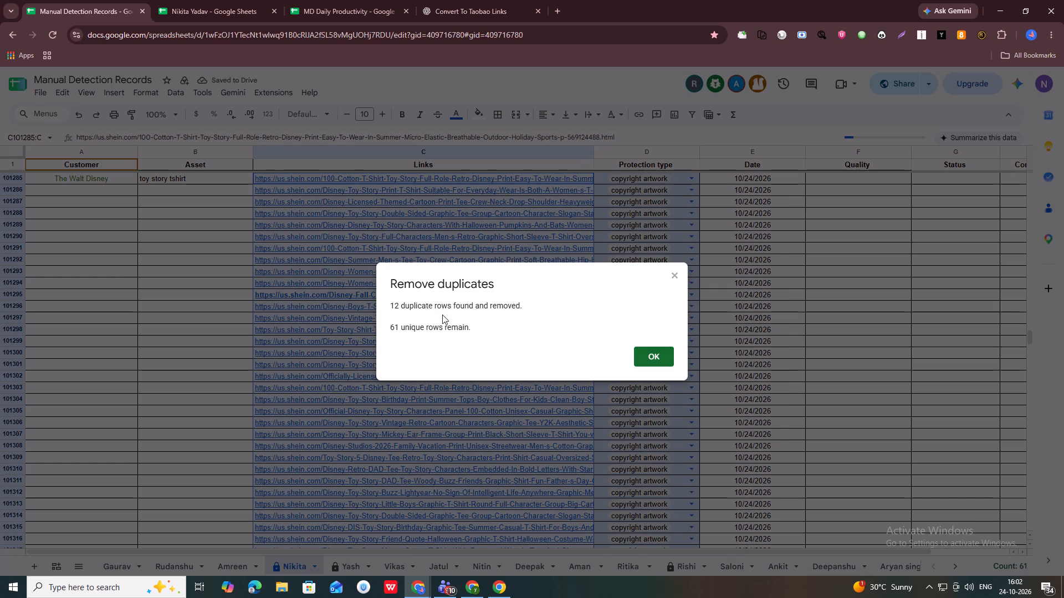
{"action": "left_click", "coordinate": [651, 357]}
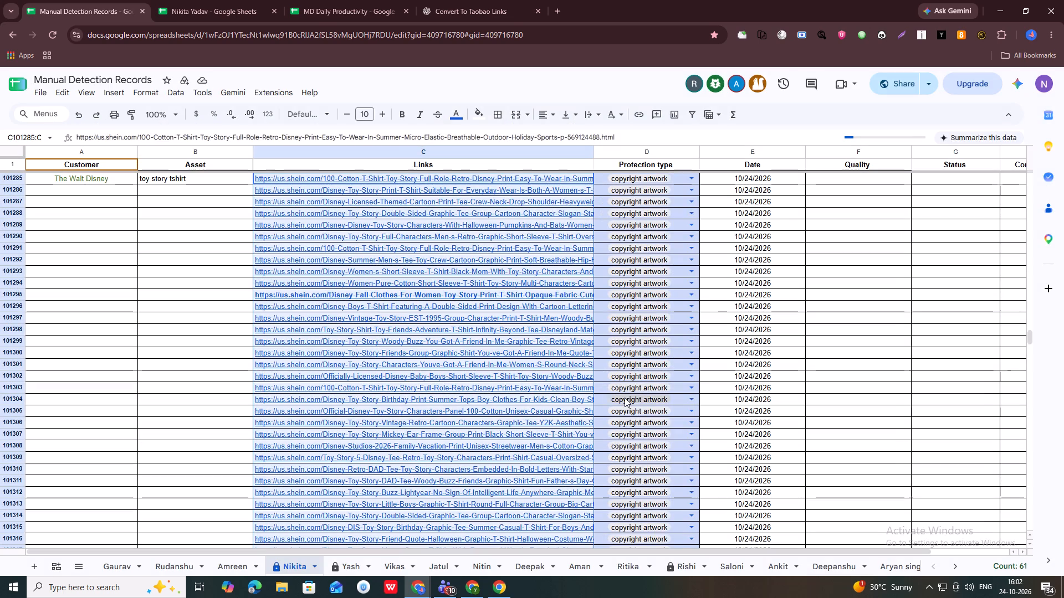
Apply all borders to the empty, borderless Links cells in rows 101346 to 101357.
{"action": "scroll", "coordinate": [486, 395], "scroll_direction": "down", "scroll_amount": 12}
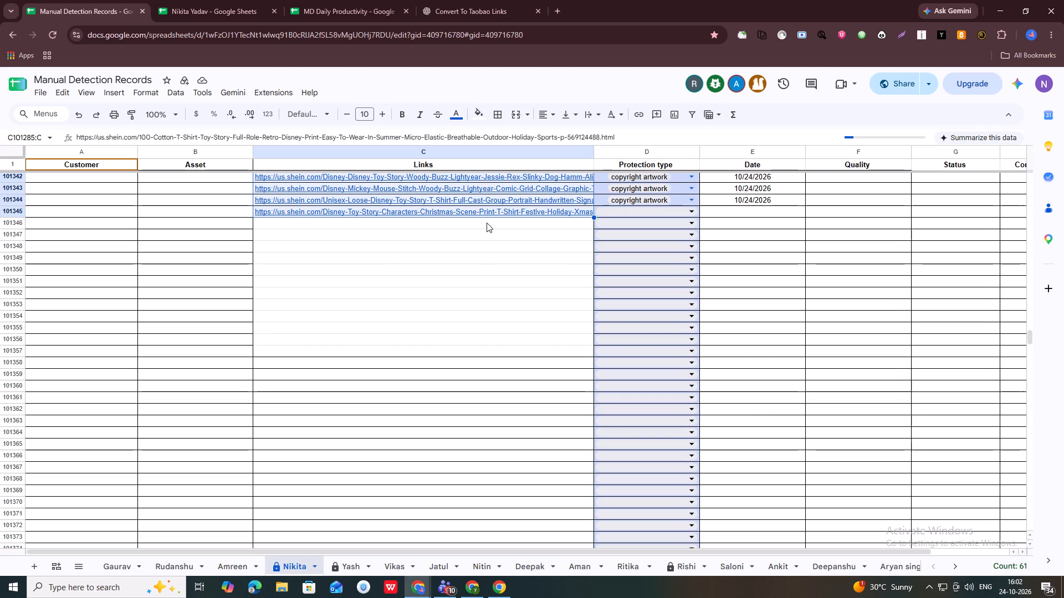
{"action": "left_click", "coordinate": [487, 223]}
{"action": "left_click", "coordinate": [529, 353], "text": "shift"}
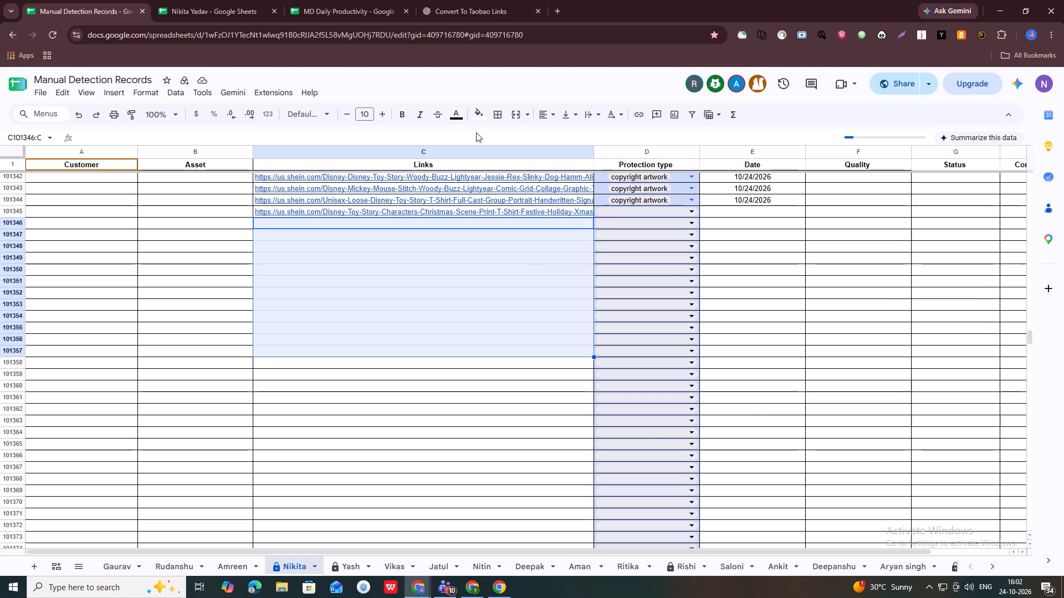
{"action": "left_click", "coordinate": [498, 116]}
{"action": "left_click", "coordinate": [504, 139]}
Copy the Disney Toy Story DAD Tee listing link from SHEIN into the Links column, row 101346.
{"action": "left_click", "coordinate": [509, 225]}
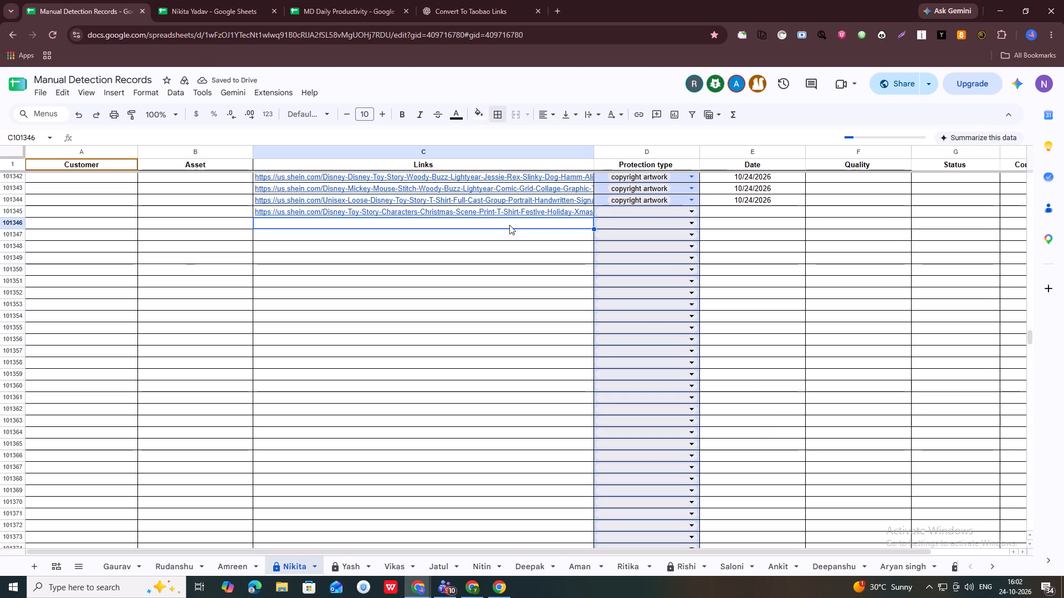
{"action": "key", "text": "alt+Tab"}
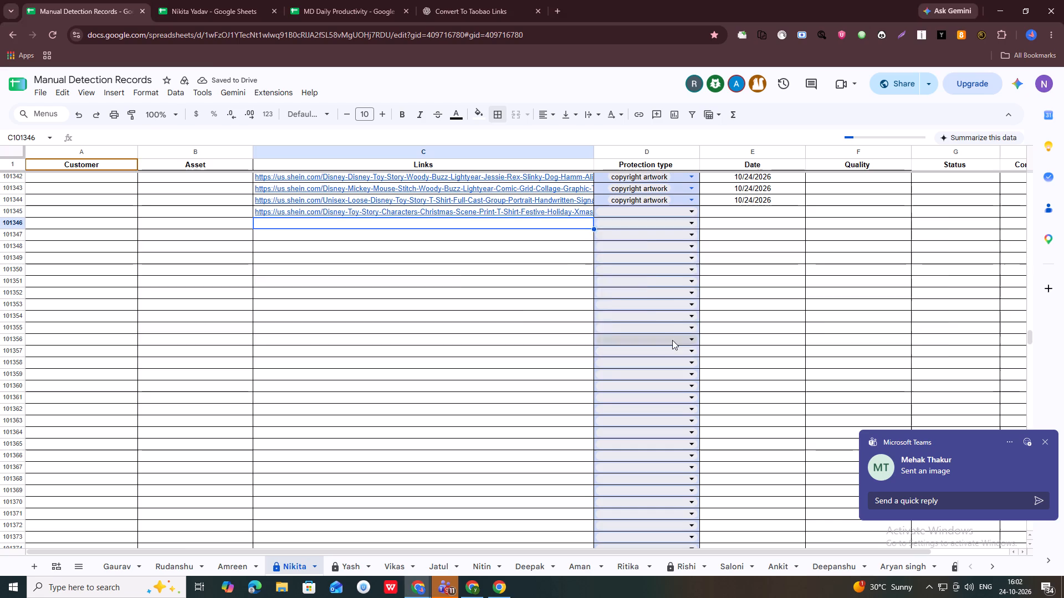
{"action": "key", "text": "Right"}
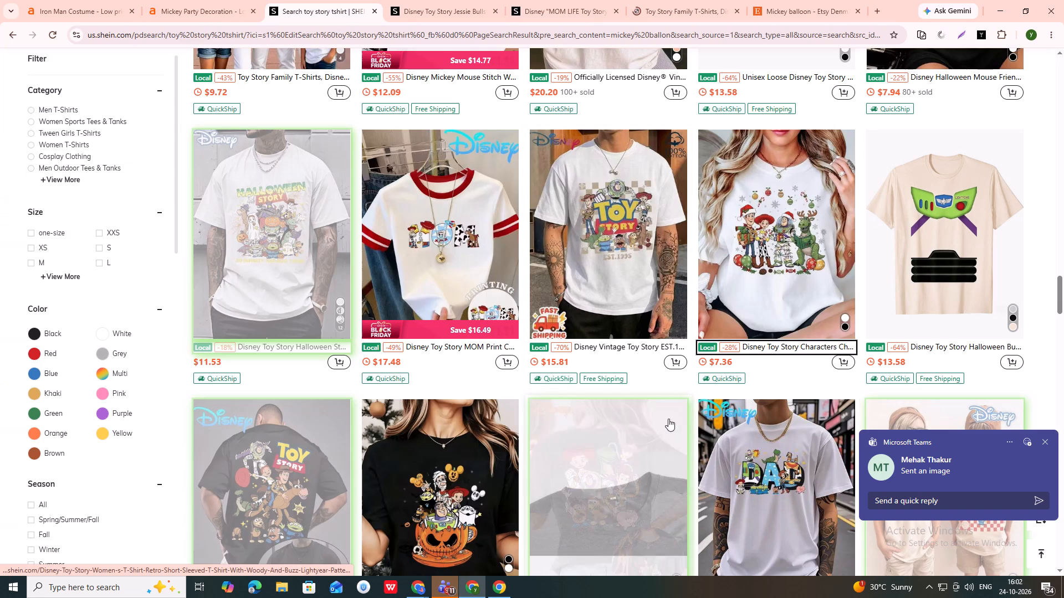
{"action": "scroll", "coordinate": [680, 372], "scroll_direction": "down", "scroll_amount": 5}
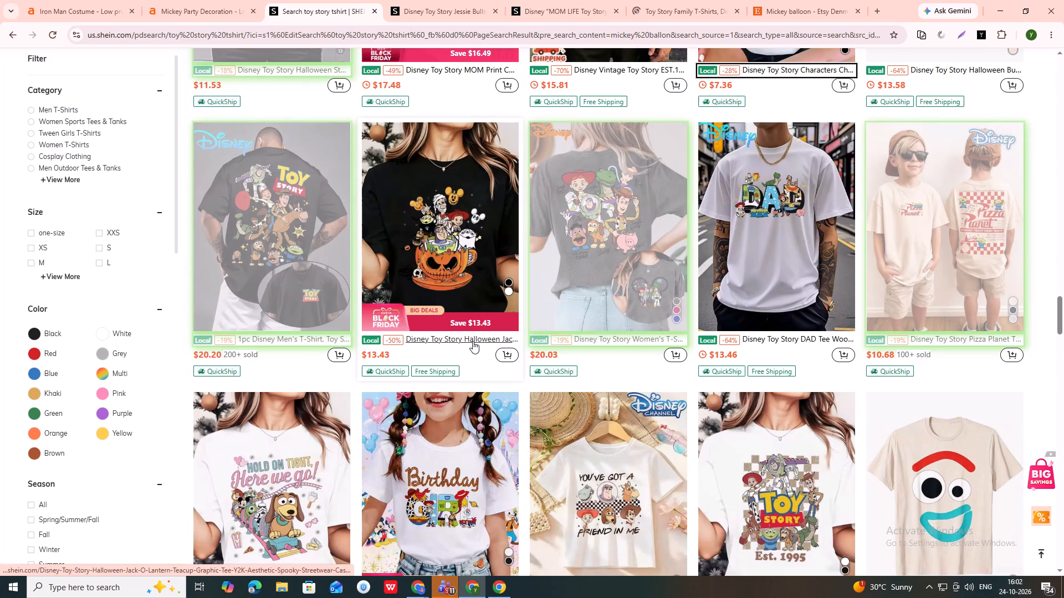
{"action": "right_click", "coordinate": [796, 337]}
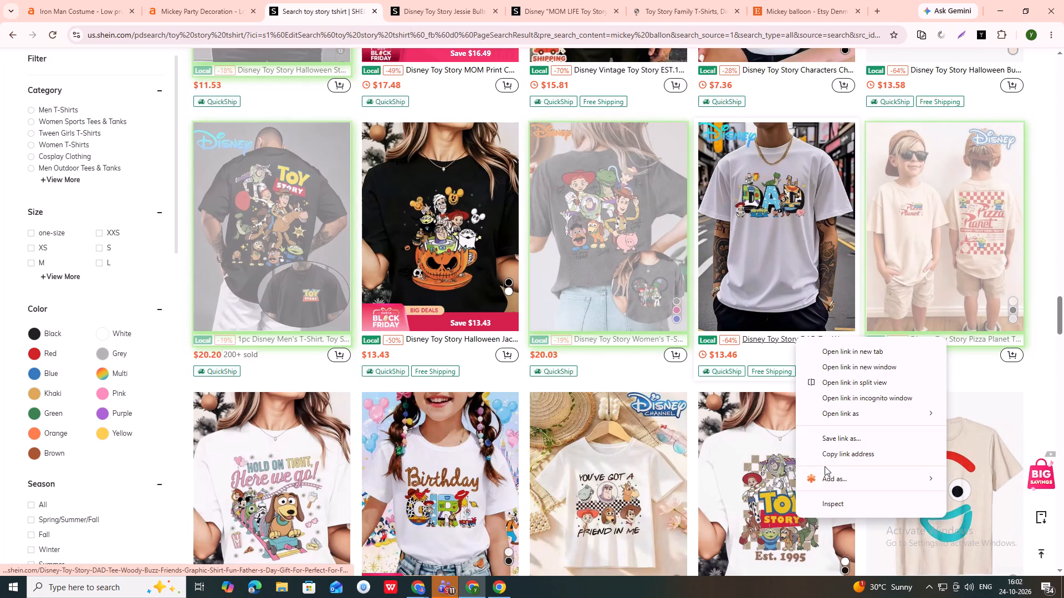
{"action": "left_click", "coordinate": [830, 453]}
{"action": "key", "text": "alt+Tab"}
{"action": "key", "text": "ctrl+v"}
{"action": "key", "text": "Down"}
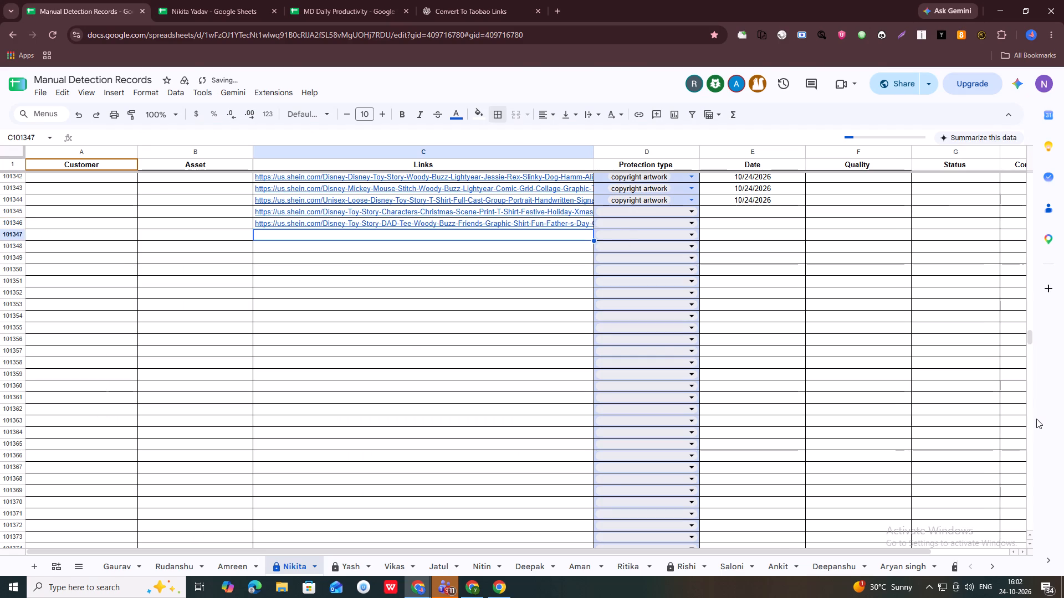
Copy the Disney Slinky Dog Hold On Tight T-shirt listing link from SHEIN into the Links column, row 101347.
{"action": "key", "text": "alt+Tab"}
{"action": "scroll", "coordinate": [818, 457], "scroll_direction": "down", "scroll_amount": 5}
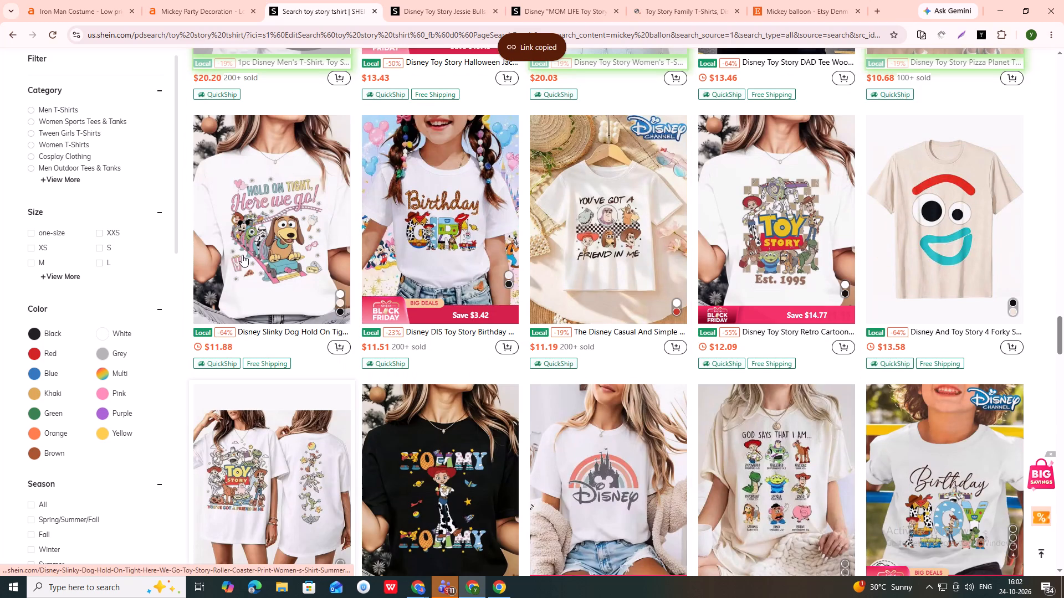
{"action": "right_click", "coordinate": [284, 332]}
{"action": "left_click", "coordinate": [321, 450]}
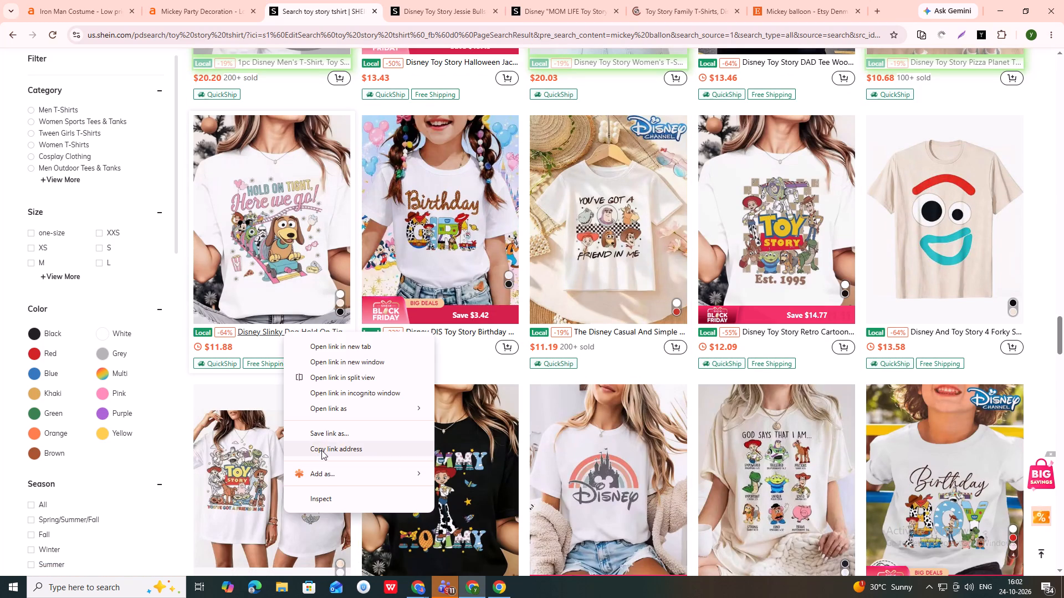
{"action": "key", "text": "alt+Tab"}
{"action": "key", "text": "ctrl+v"}
{"action": "key", "text": "Down"}
Copy the Disney Toy Story Retro Cartoon Est. 1995 T-shirt listing link from SHEIN into the Links column, row 101348.
{"action": "key", "text": "alt+Tab"}
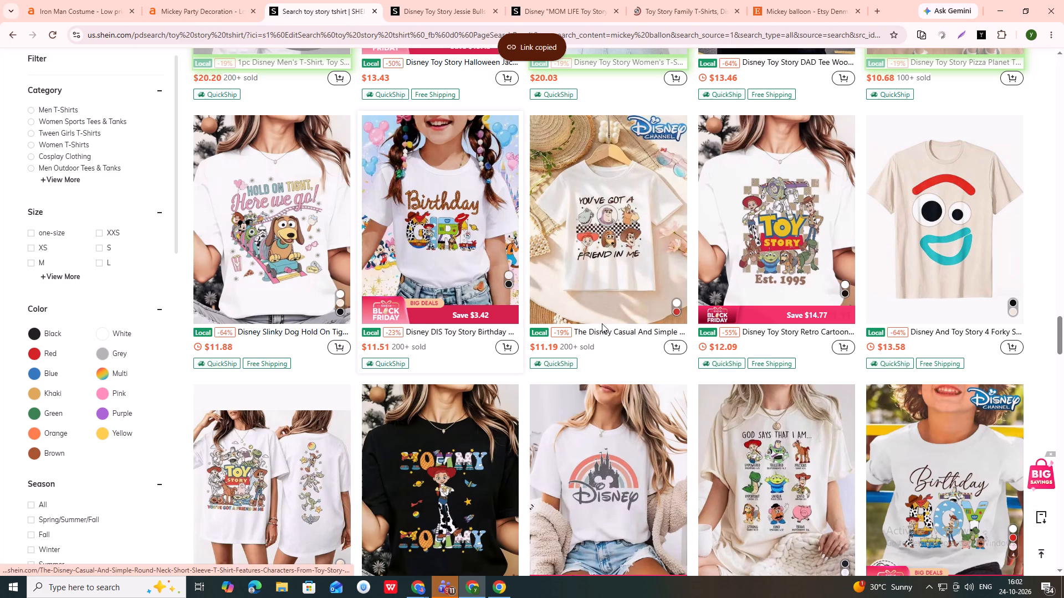
{"action": "right_click", "coordinate": [786, 334]}
{"action": "left_click", "coordinate": [824, 456]}
{"action": "key", "text": "alt+Tab"}
{"action": "key", "text": "ctrl+v"}
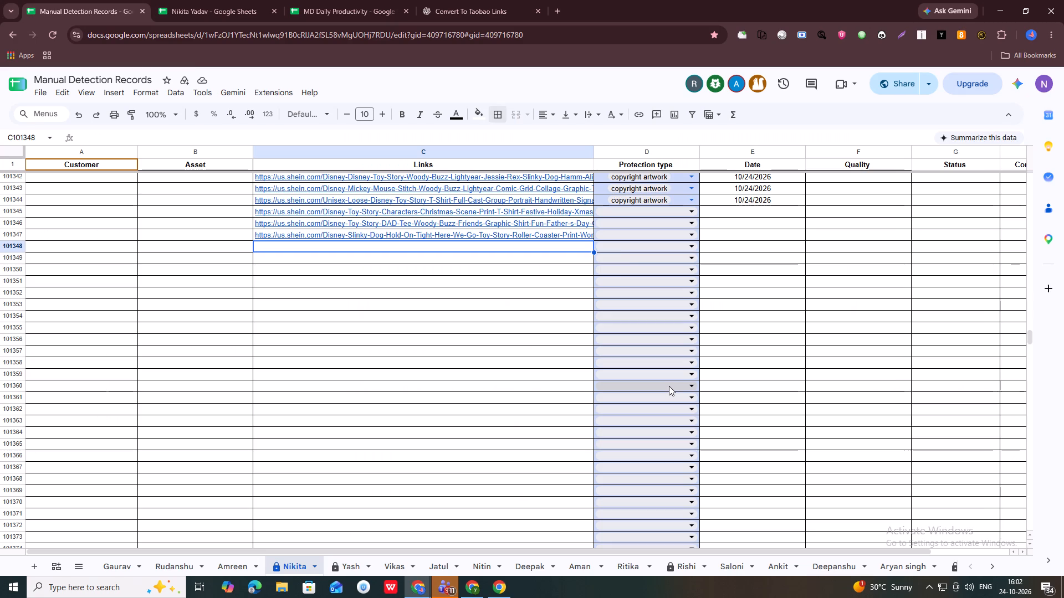
{"action": "key", "text": "Down"}
Copy the Disney Toy Story Double-Sided T-shirt listing link from SHEIN into the Links column, row 101349.
{"action": "key", "text": "alt+Tab"}
{"action": "scroll", "coordinate": [649, 390], "scroll_direction": "down", "scroll_amount": 5}
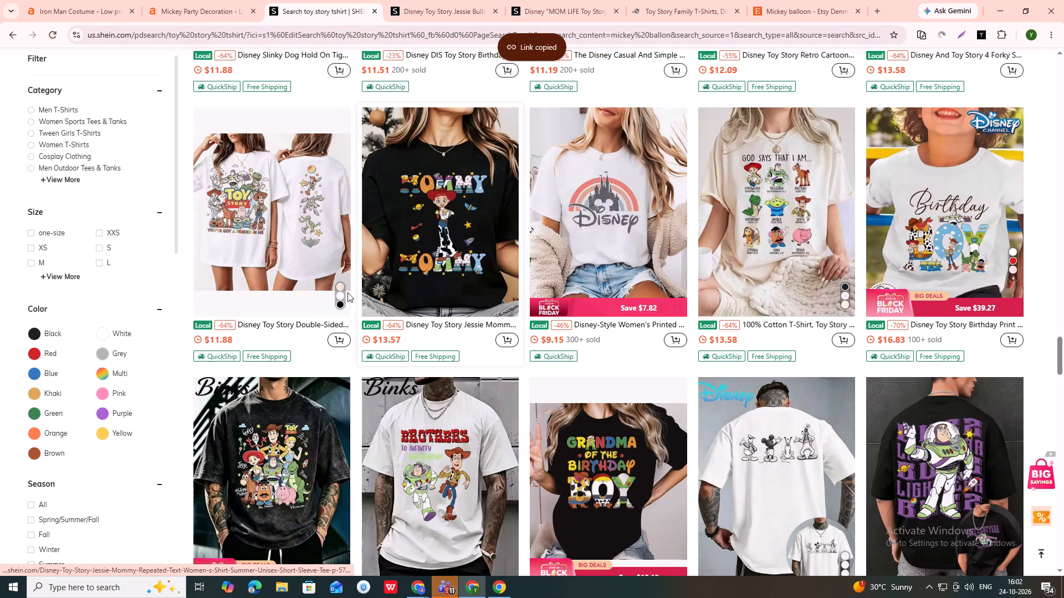
{"action": "right_click", "coordinate": [323, 323]}
{"action": "left_click", "coordinate": [383, 436]}
{"action": "key", "text": "alt+Tab"}
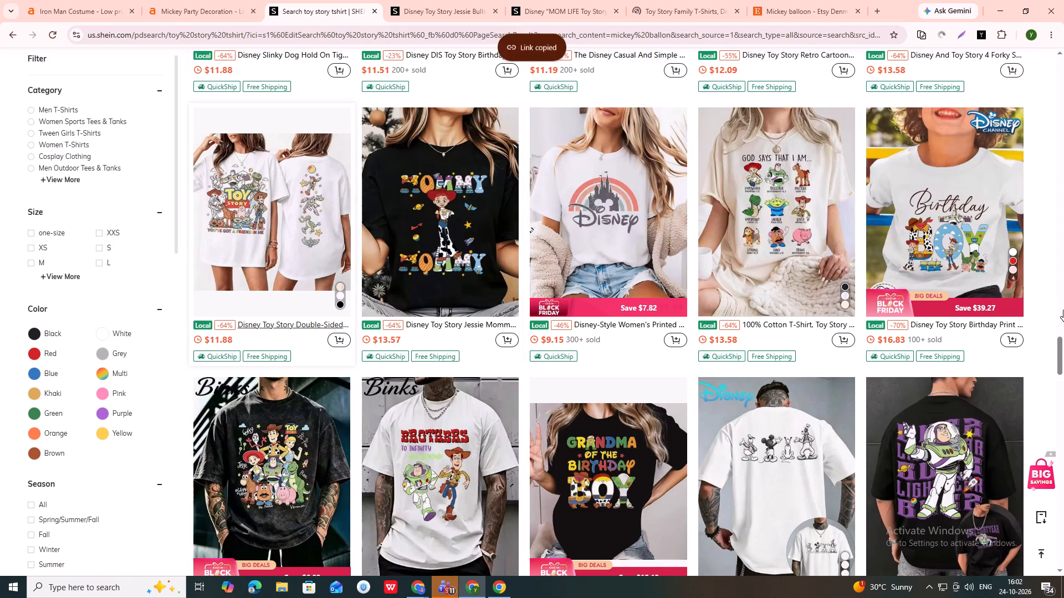
{"action": "key", "text": "ctrl+v"}
{"action": "key", "text": "Down"}
{"action": "key", "text": "alt+Tab"}
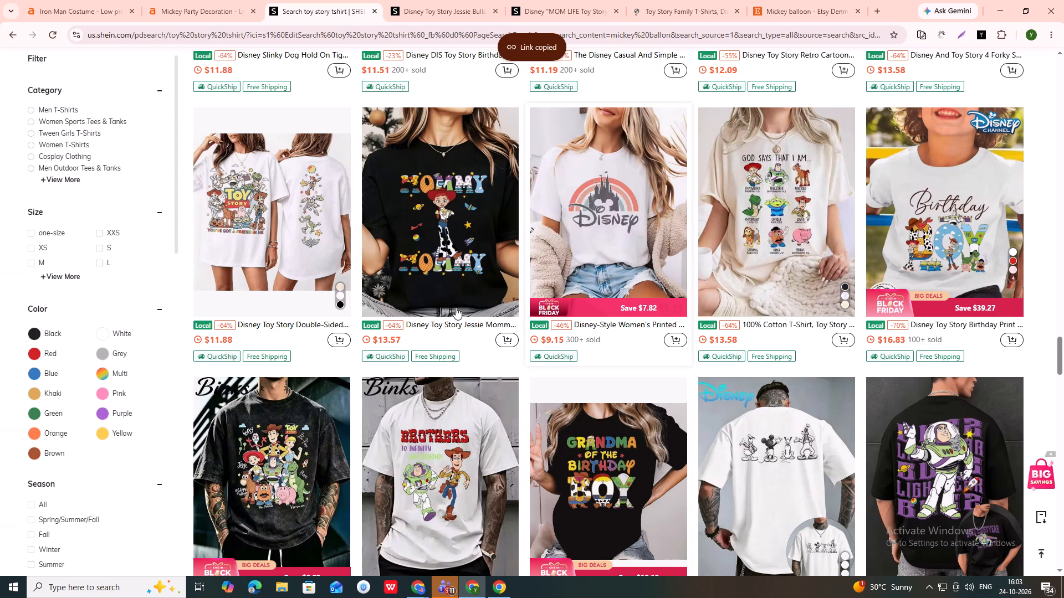
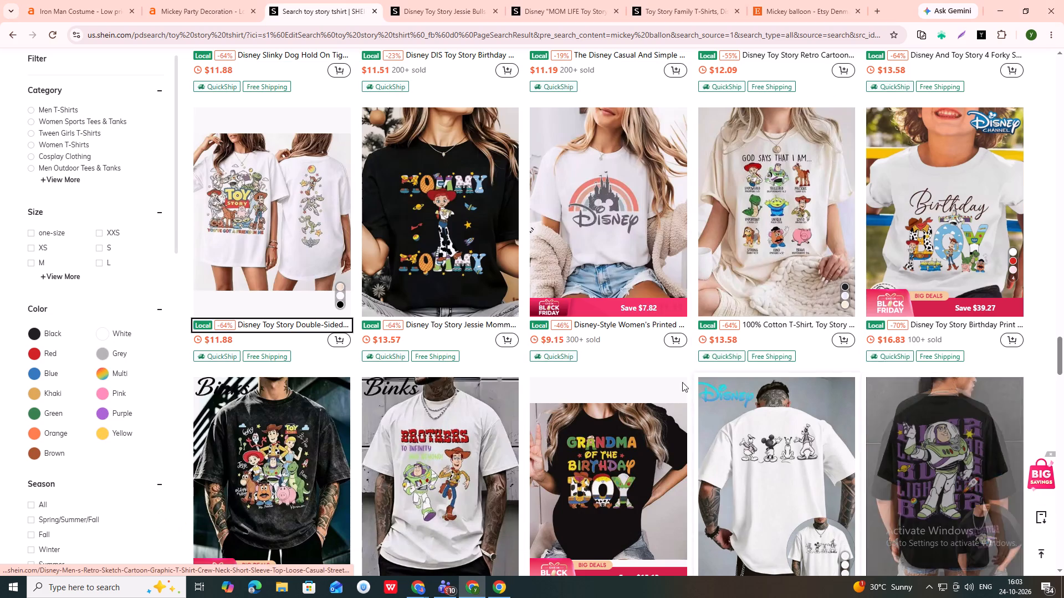
Copy the listing link of the 100% Cotton Toy Story T-shirt with the "God Says That I Am" print from the SHEIN results.
{"action": "right_click", "coordinate": [785, 327]}
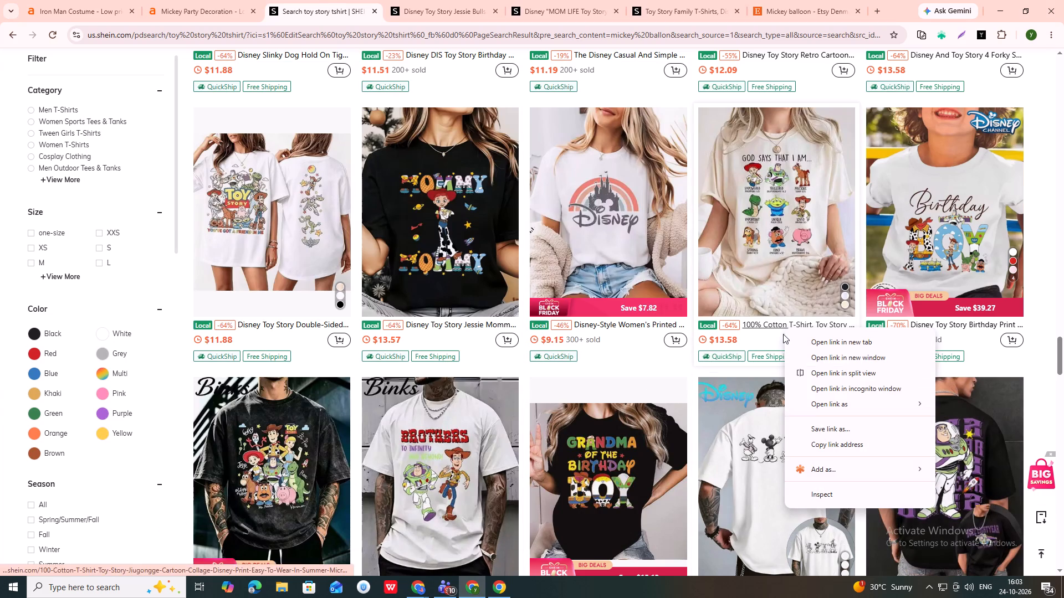
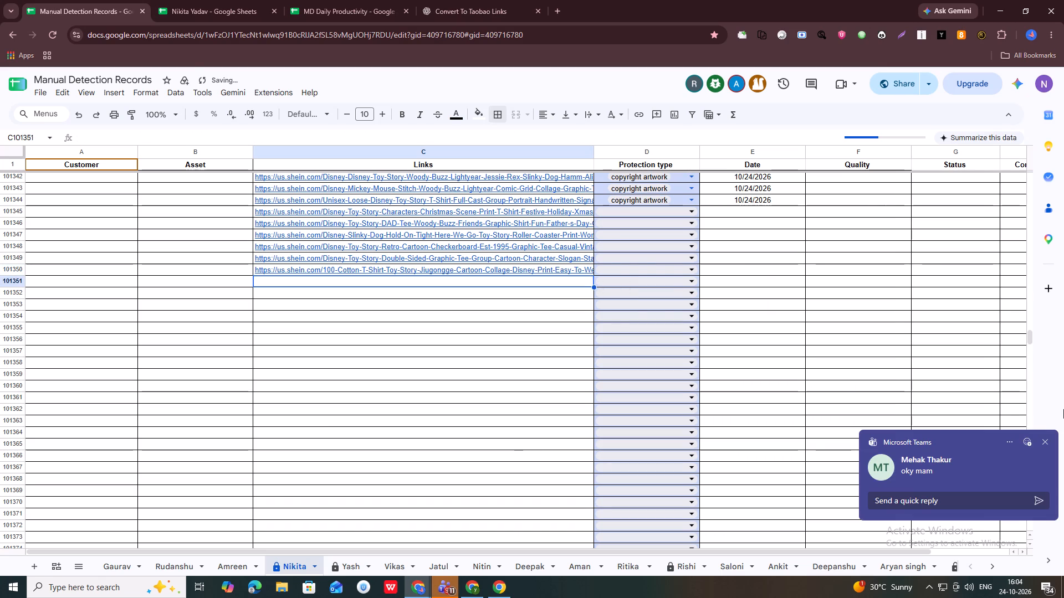
Add the SHEIN link of the Disney Toy Story Birthday Print boy T-shirt to Links row 101351 of the Manual Detection Records.
{"action": "key", "text": "alt+Tab"}
{"action": "key", "text": "alt+Tab"}
{"action": "key", "text": "Right"}
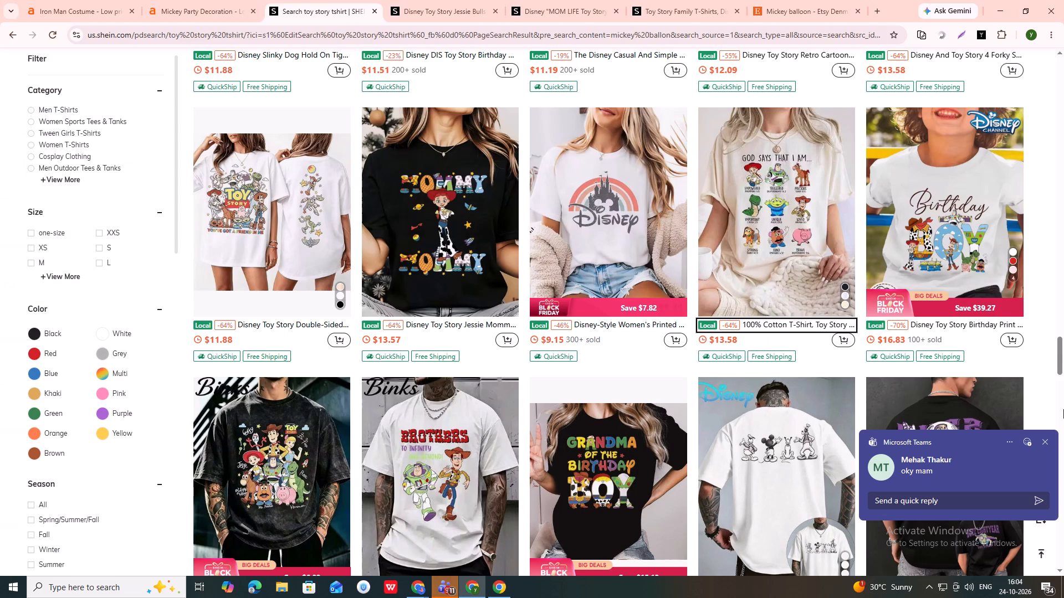
{"action": "left_click", "coordinate": [1045, 441]}
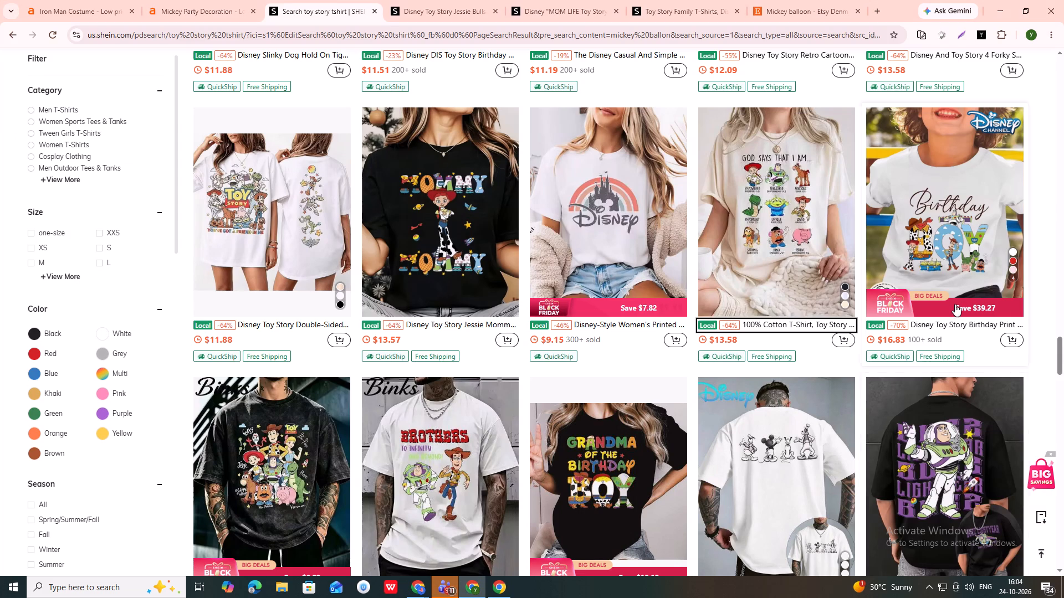
{"action": "right_click", "coordinate": [953, 324]}
{"action": "left_click", "coordinate": [866, 440]}
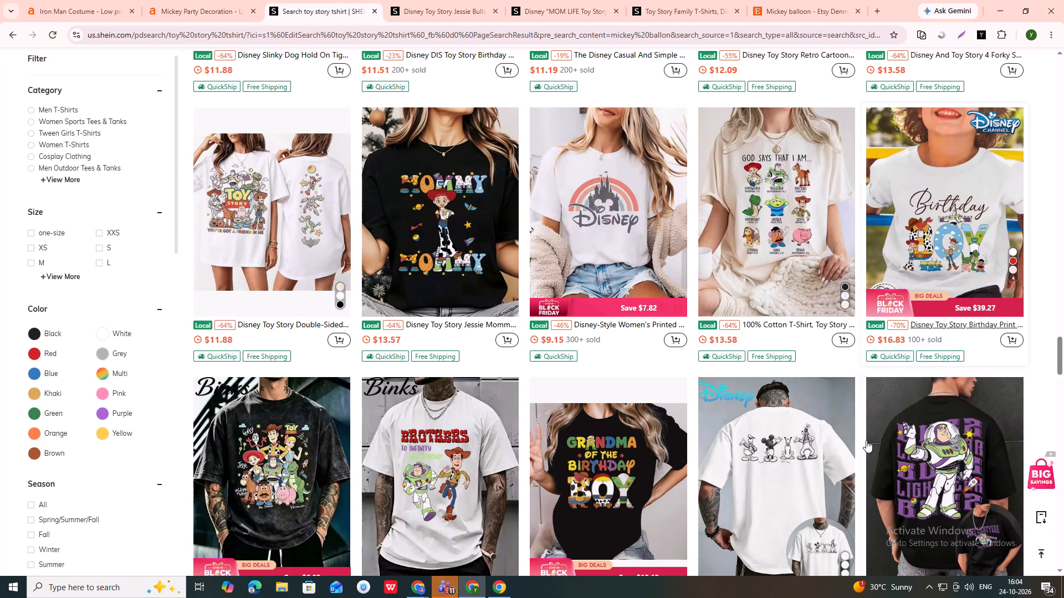
{"action": "key", "text": "alt+Tab"}
{"action": "key", "text": "ctrl+v"}
{"action": "key", "text": "Down"}
Add the link of the Disney Authorized Toy Story Full Character Group washed T-shirt to Links row 101352.
{"action": "key", "text": "alt+Tab"}
{"action": "key", "text": "Down"}
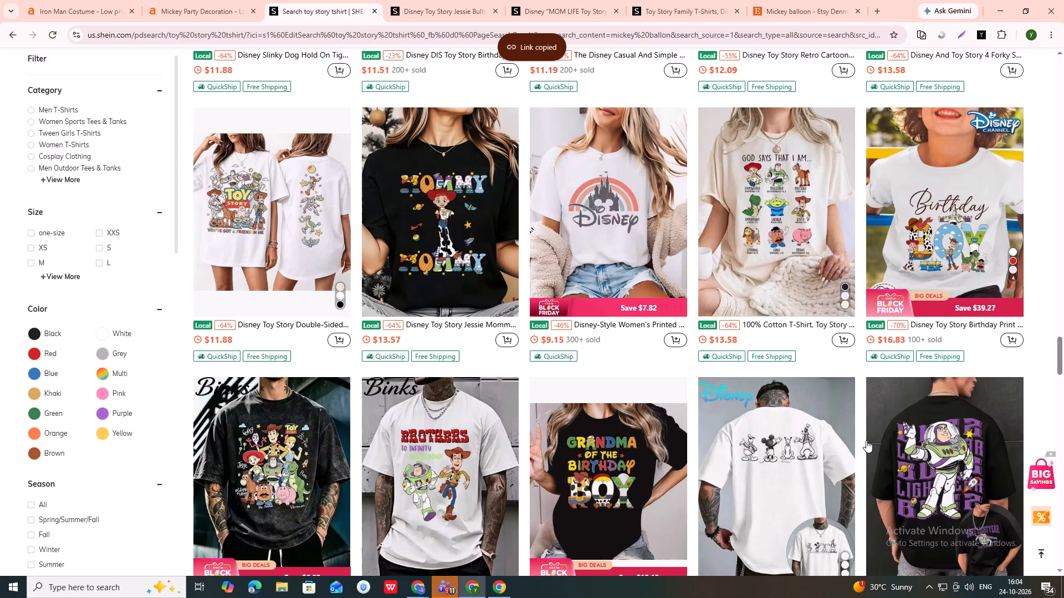
{"action": "scroll", "coordinate": [721, 430], "scroll_direction": "down", "scroll_amount": 3}
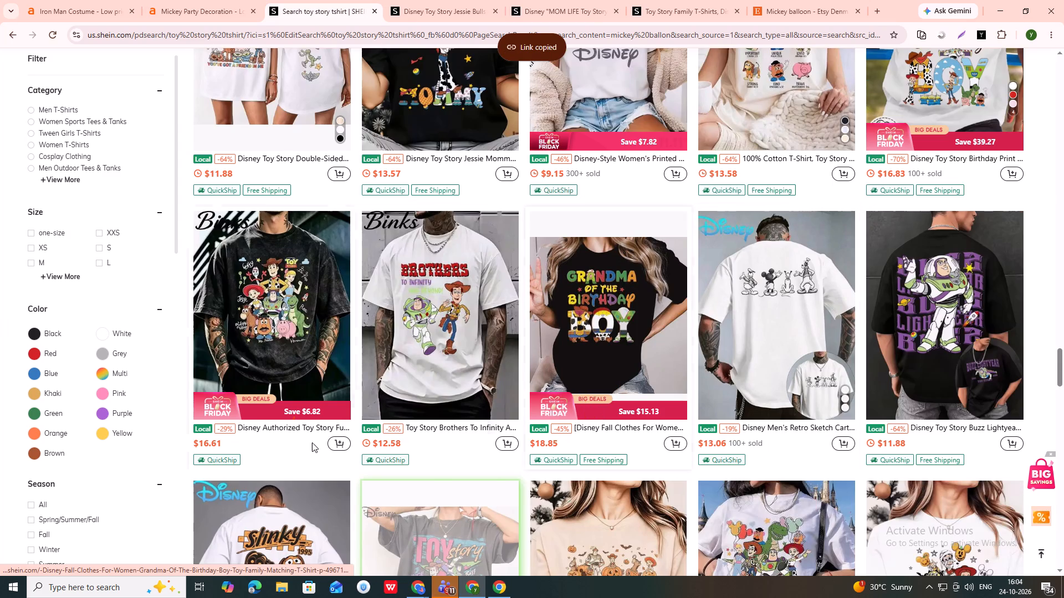
{"action": "right_click", "coordinate": [308, 428]}
{"action": "left_click", "coordinate": [357, 362]}
{"action": "key", "text": "alt+Tab"}
{"action": "key", "text": "ctrl+v"}
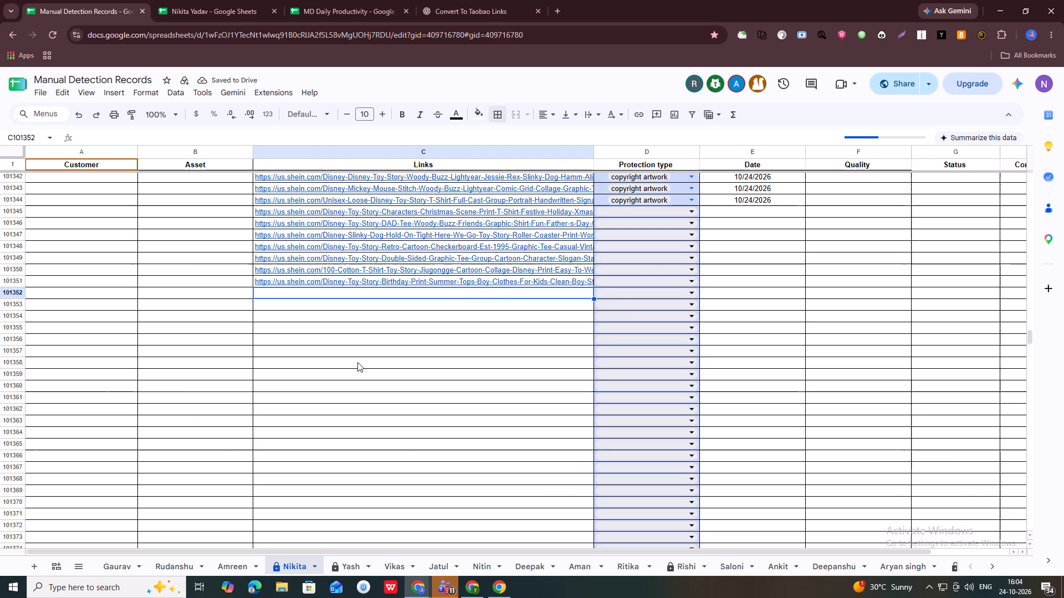
{"action": "key", "text": "Down"}
Add the link of the Toy Story Brothers To Infinity And Beyond T-shirt to Links row 101353.
{"action": "key", "text": "alt+Tab"}
{"action": "key", "text": "Right"}
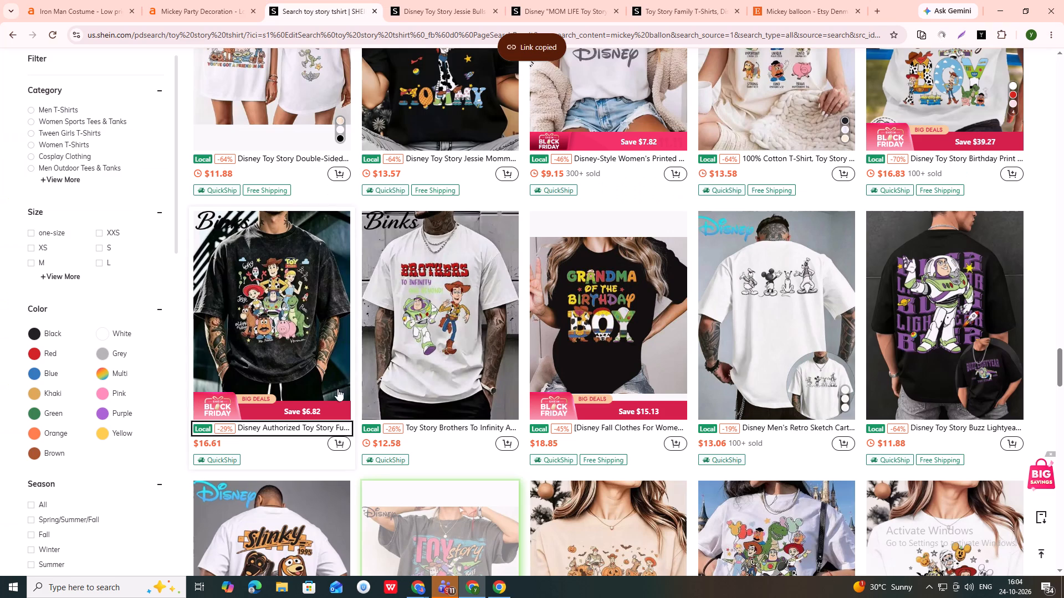
{"action": "right_click", "coordinate": [477, 427]}
{"action": "left_click", "coordinate": [540, 364]}
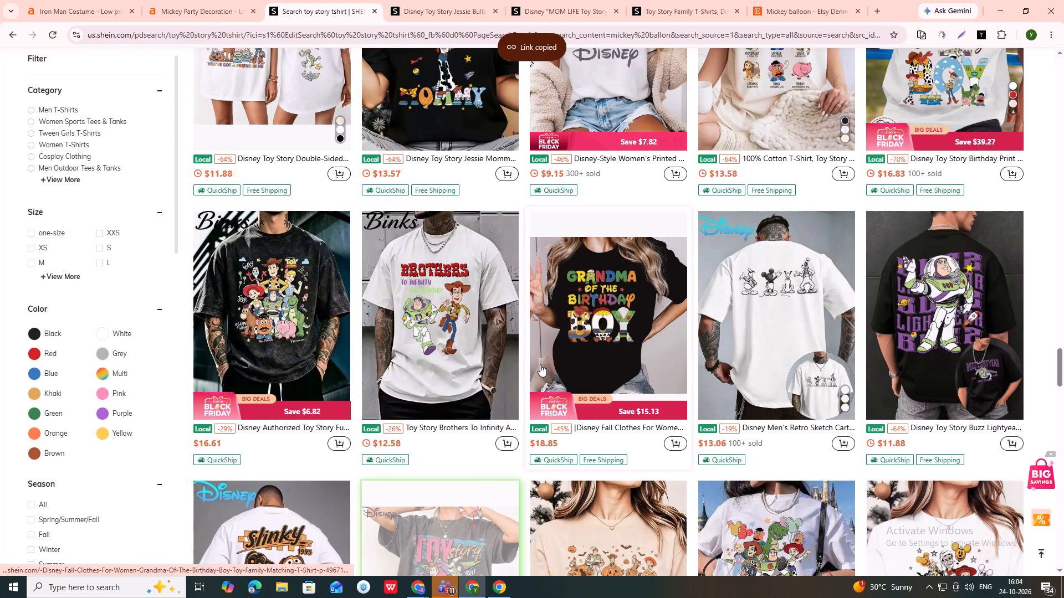
{"action": "key", "text": "alt+Tab"}
{"action": "key", "text": "ctrl+v"}
{"action": "key", "text": "Down"}
Add the link of the Disney Toy Story Buzz Lightyear back-print T-shirt to Links row 101354.
{"action": "key", "text": "alt+Tab"}
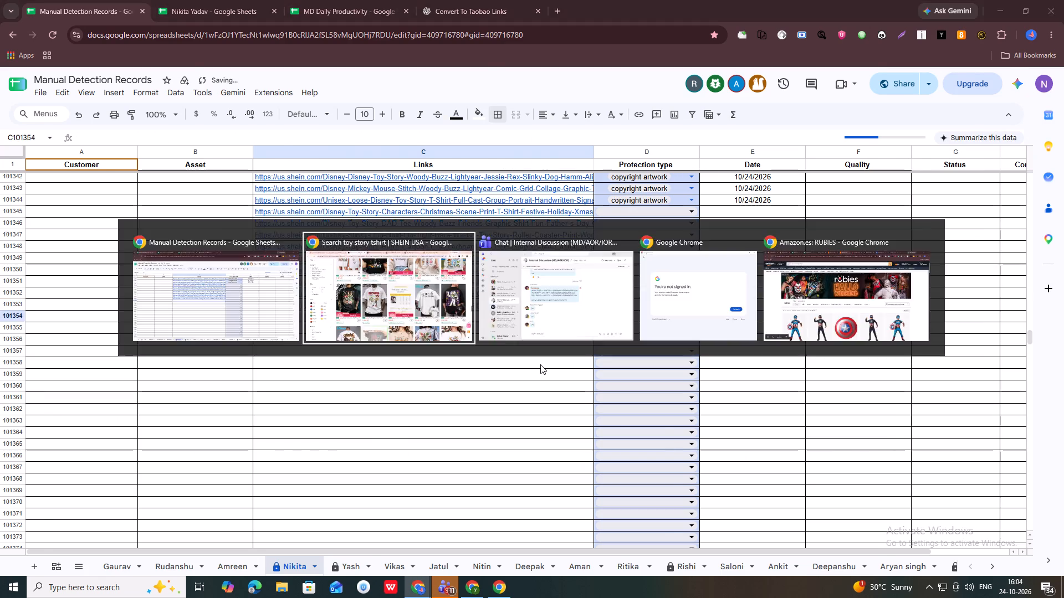
{"action": "key", "text": "Right"}
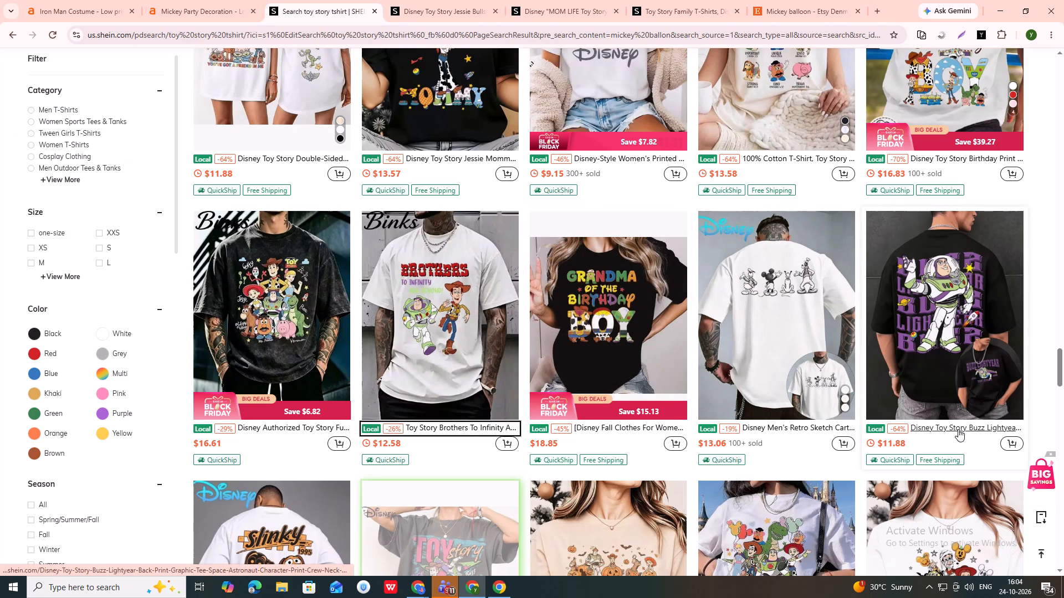
{"action": "right_click", "coordinate": [958, 423]}
{"action": "left_click", "coordinate": [882, 358]}
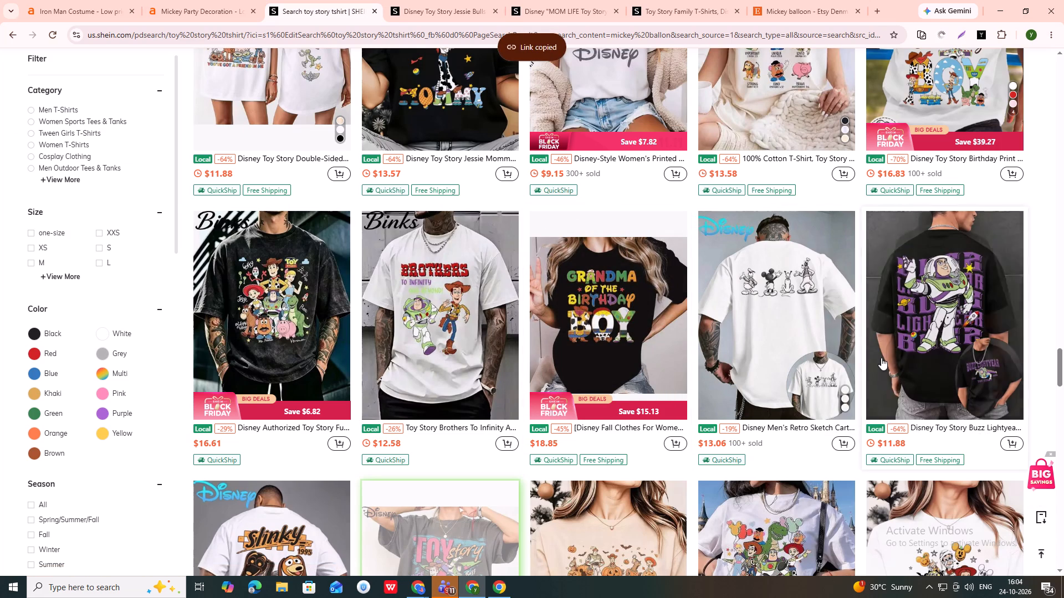
{"action": "key", "text": "alt+Tab"}
{"action": "key", "text": "ctrl+v"}
{"action": "key", "text": "Down"}
Add the link of the Toy Story Characters With Halloween Pumpkins And Bats women's shirt to Links row 101355.
{"action": "key", "text": "alt+Tab"}
{"action": "key", "text": "Down"}
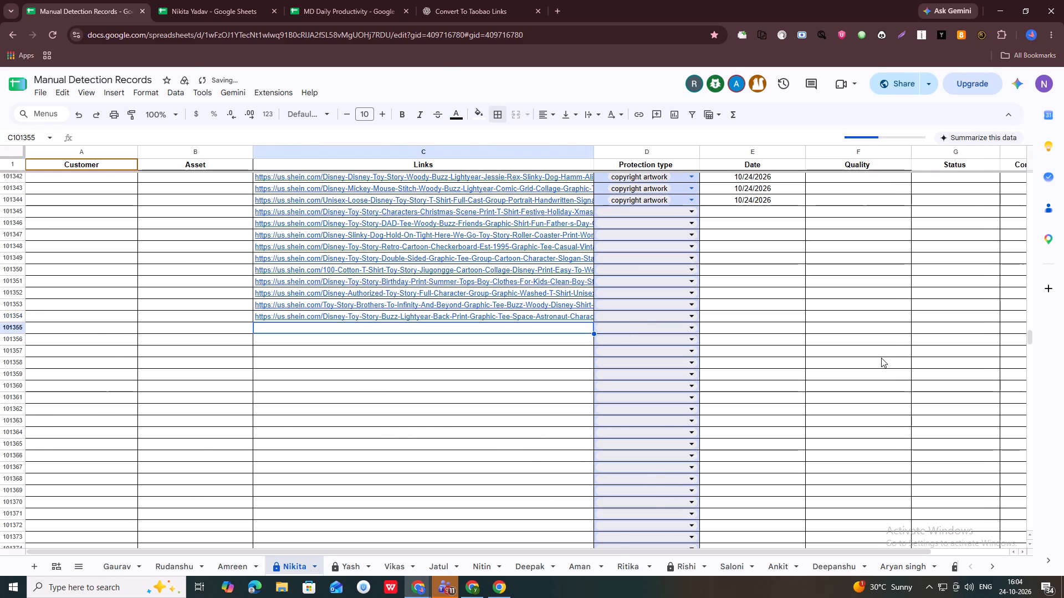
{"action": "scroll", "coordinate": [642, 376], "scroll_direction": "down", "scroll_amount": 5}
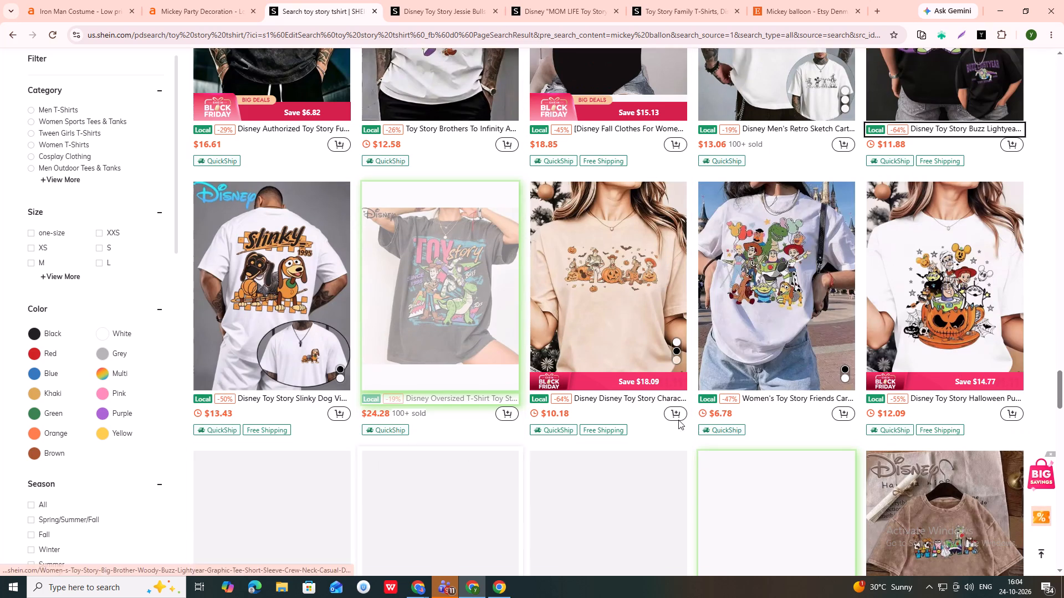
{"action": "right_click", "coordinate": [630, 401]}
{"action": "left_click", "coordinate": [667, 338]}
{"action": "key", "text": "alt+Tab"}
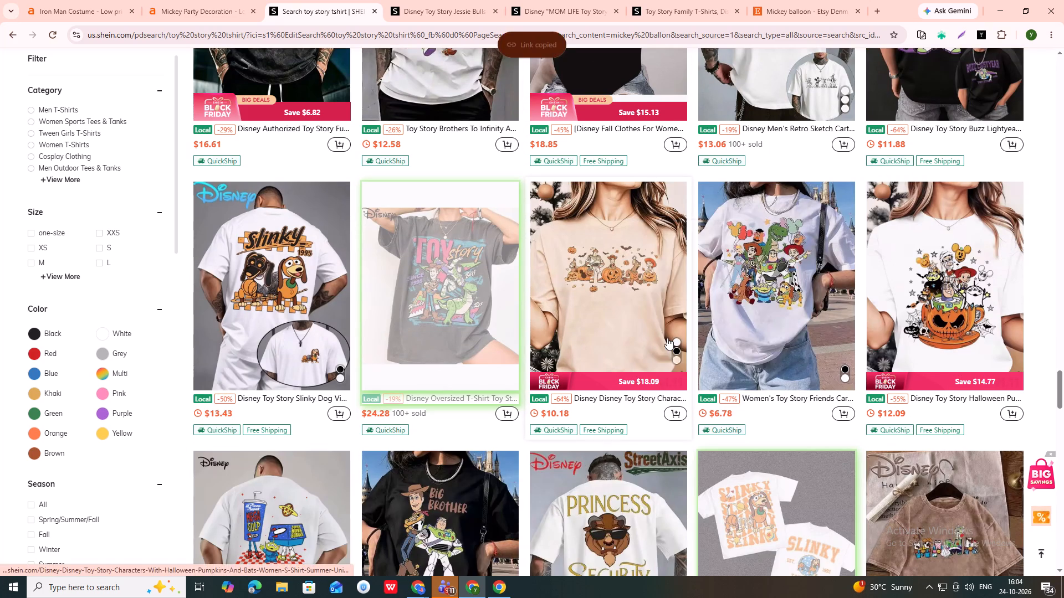
{"action": "key", "text": "ctrl+v"}
{"action": "key", "text": "Down"}
Add the link of the Women's Toy Story Friends Cartoon graphic tee to Links row 101356.
{"action": "key", "text": "alt+Tab"}
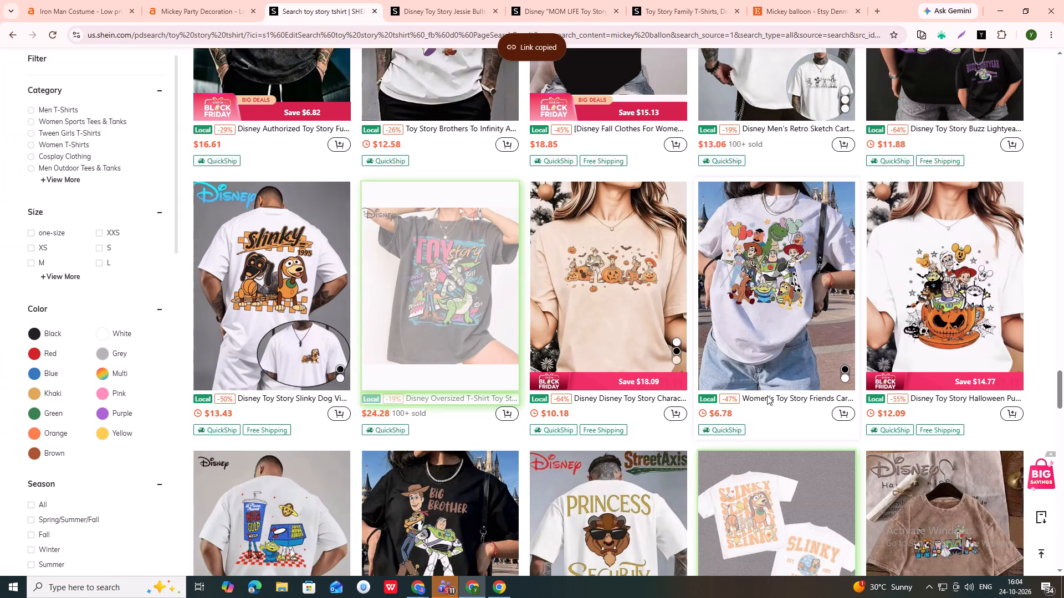
{"action": "right_click", "coordinate": [772, 396]}
{"action": "left_click", "coordinate": [813, 334]}
{"action": "key", "text": "alt+Tab"}
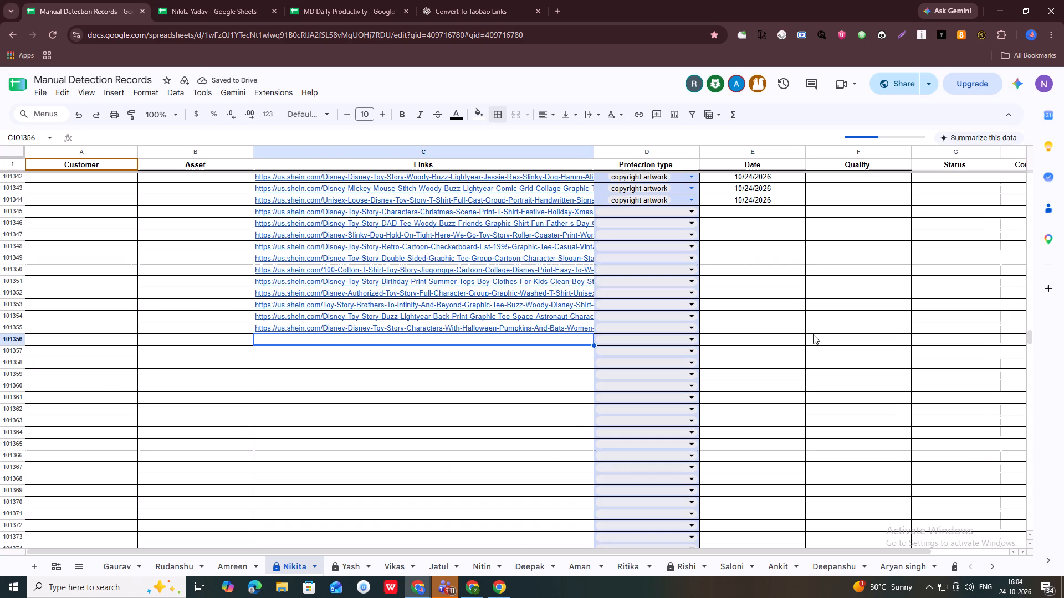
{"action": "key", "text": "ctrl+v"}
{"action": "key", "text": "Down"}
Add the link of the Disney Toy Story Halloween Pumpkin Teacup graphic tee to Links row 101357.
{"action": "key", "text": "alt+Tab"}
{"action": "key", "text": "Right"}
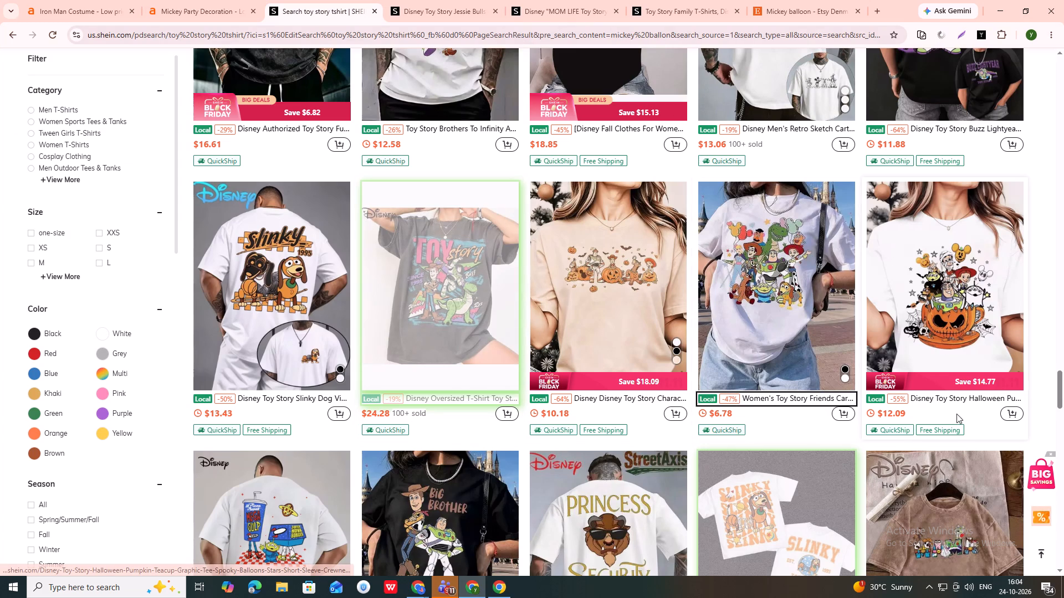
{"action": "right_click", "coordinate": [964, 398]}
{"action": "left_click", "coordinate": [871, 334]}
{"action": "key", "text": "alt+Tab"}
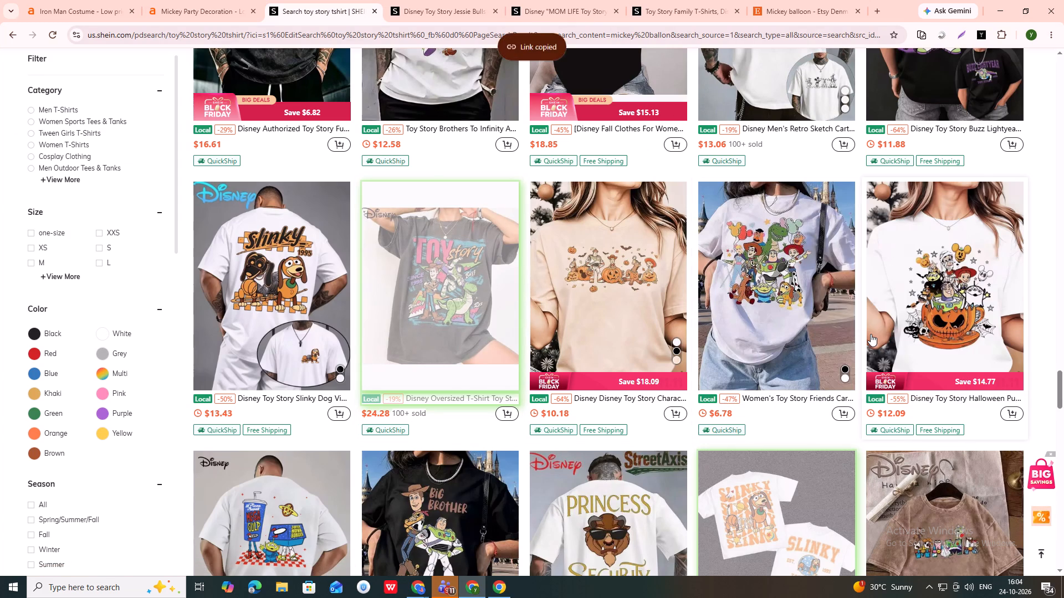
{"action": "key", "text": "ctrl+v"}
{"action": "key", "text": "Down"}
Add the link of the Women's Toy Story Big Brother Woody and Buzz Lightyear tee to Links row 101358.
{"action": "key", "text": "alt+Tab"}
{"action": "key", "text": "Down"}
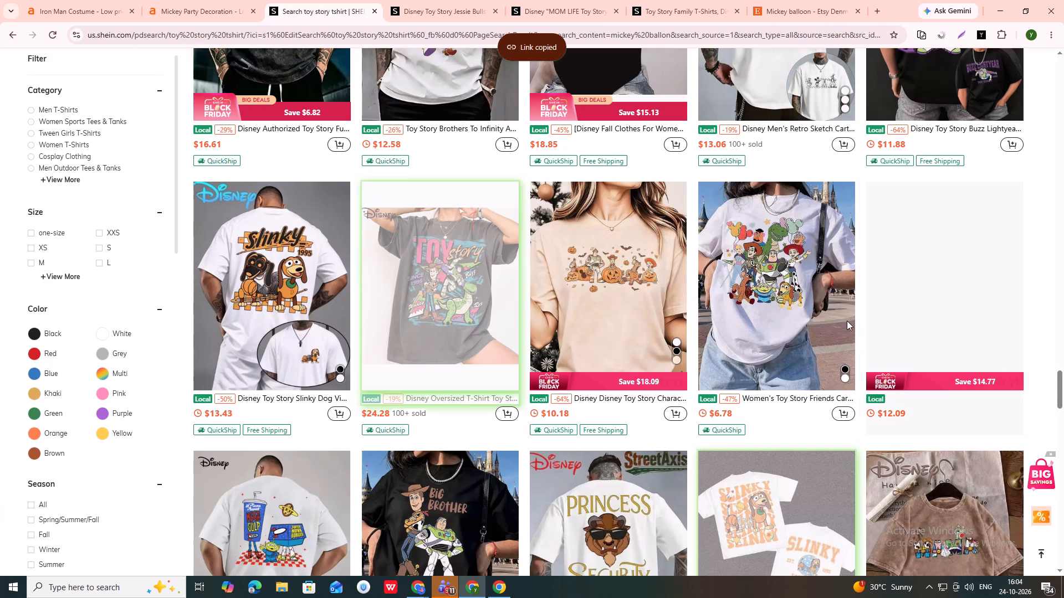
{"action": "scroll", "coordinate": [789, 348], "scroll_direction": "down", "scroll_amount": 4}
{"action": "right_click", "coordinate": [465, 424]}
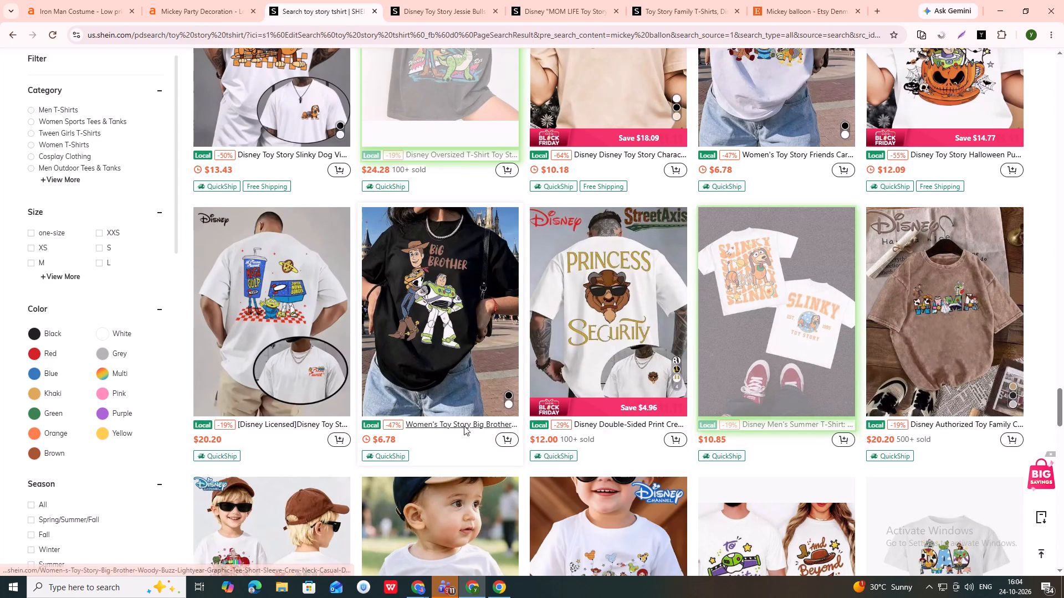
{"action": "left_click", "coordinate": [533, 357]}
{"action": "key", "text": "alt+Tab"}
{"action": "key", "text": "Down"}
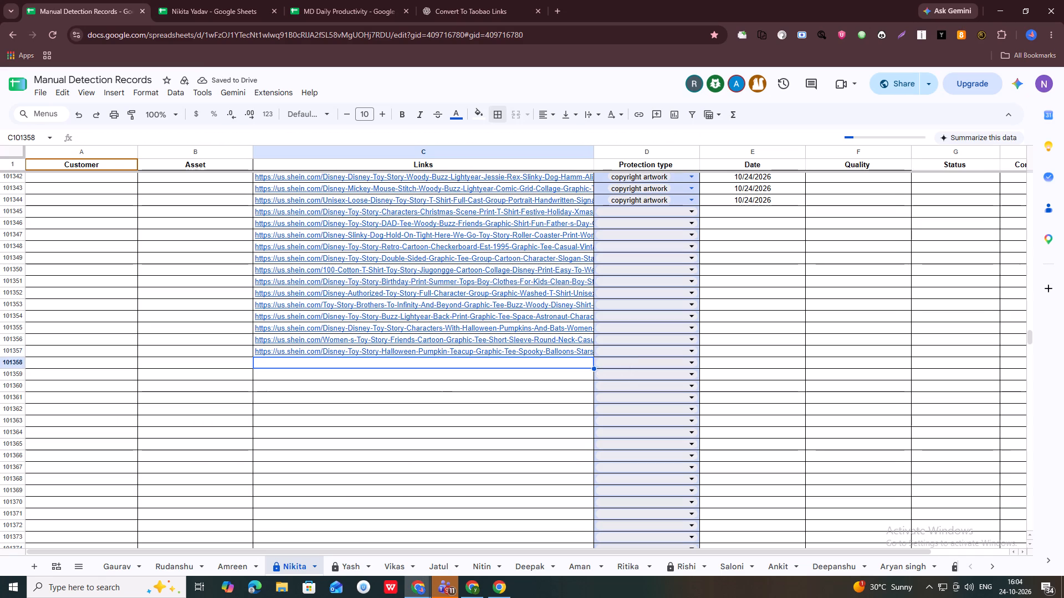
{"action": "key", "text": "ctrl+v"}
{"action": "key", "text": "Down"}
Add the link of the Disney Toy Story Teen Boys double-sided Christmas T-shirt to Links row 101359.
{"action": "key", "text": "alt+Tab"}
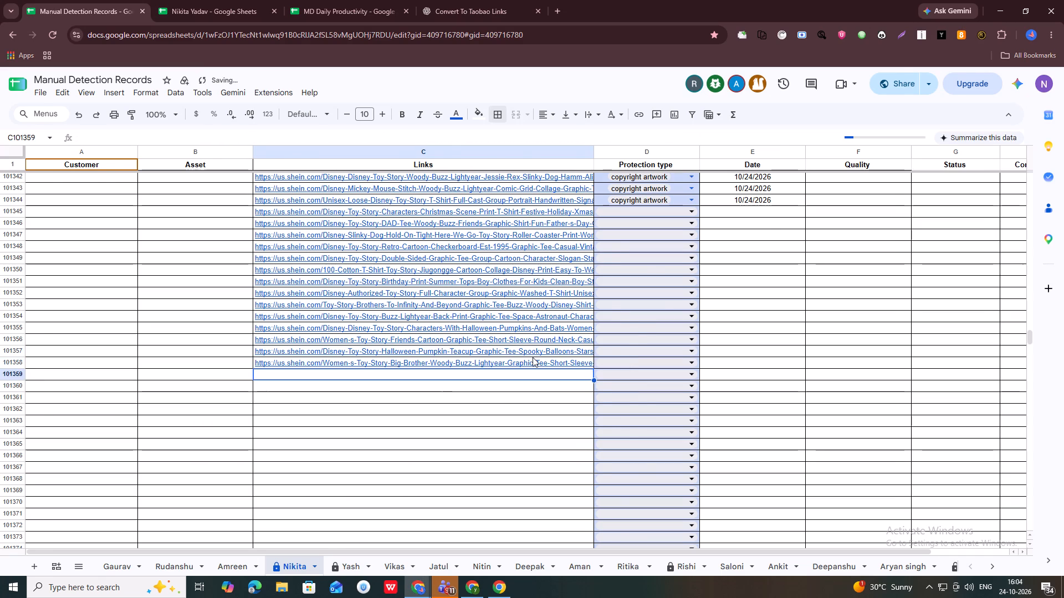
{"action": "key", "text": "Right"}
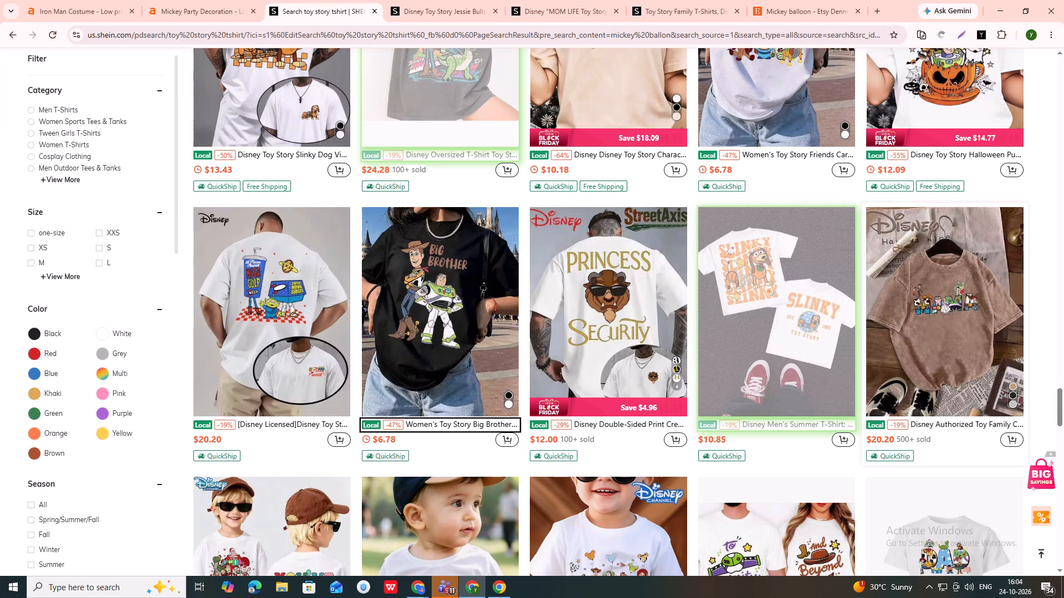
{"action": "scroll", "coordinate": [949, 418], "scroll_direction": "down", "scroll_amount": 4}
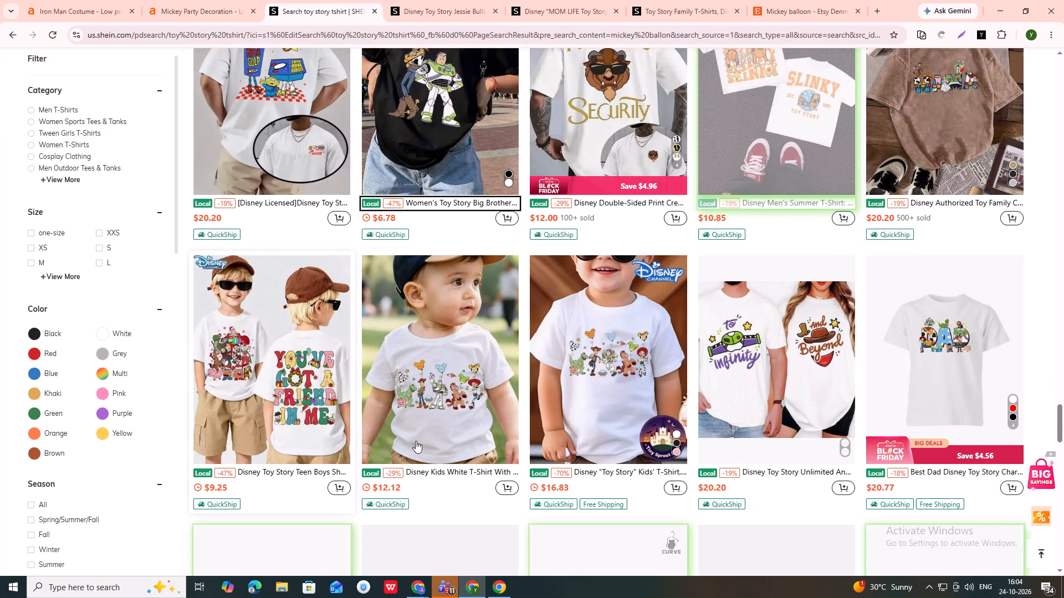
{"action": "right_click", "coordinate": [287, 470]}
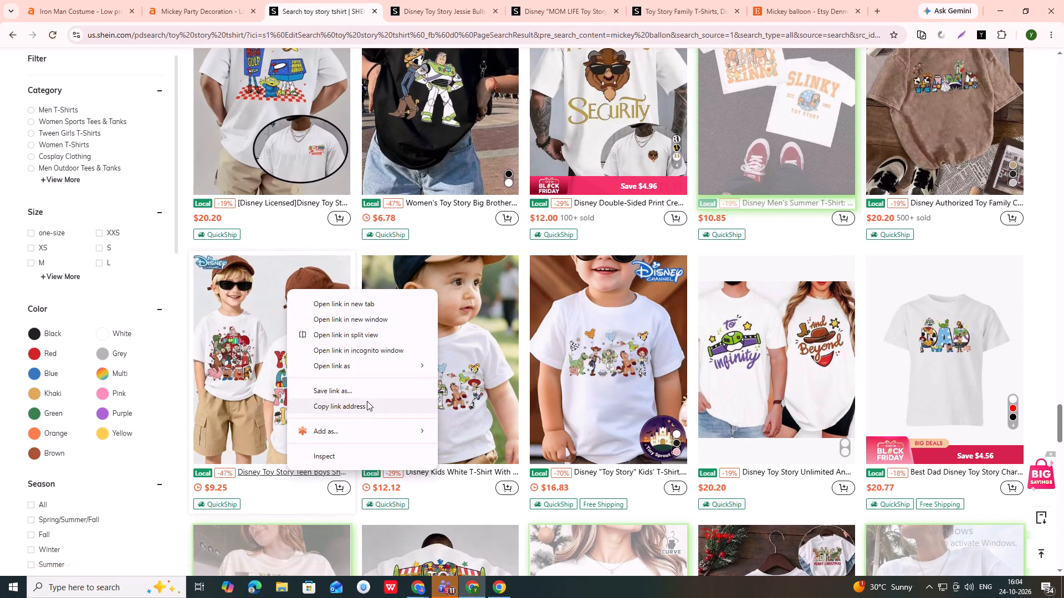
{"action": "left_click", "coordinate": [367, 401]}
{"action": "key", "text": "alt+Tab"}
{"action": "key", "text": "ctrl+v"}
{"action": "key", "text": "Down"}
Add the link of the Disney Kids White T-Shirt With Toy Story Crew Balloon Print to Links row 101360.
{"action": "key", "text": "alt+Tab"}
{"action": "key", "text": "Right"}
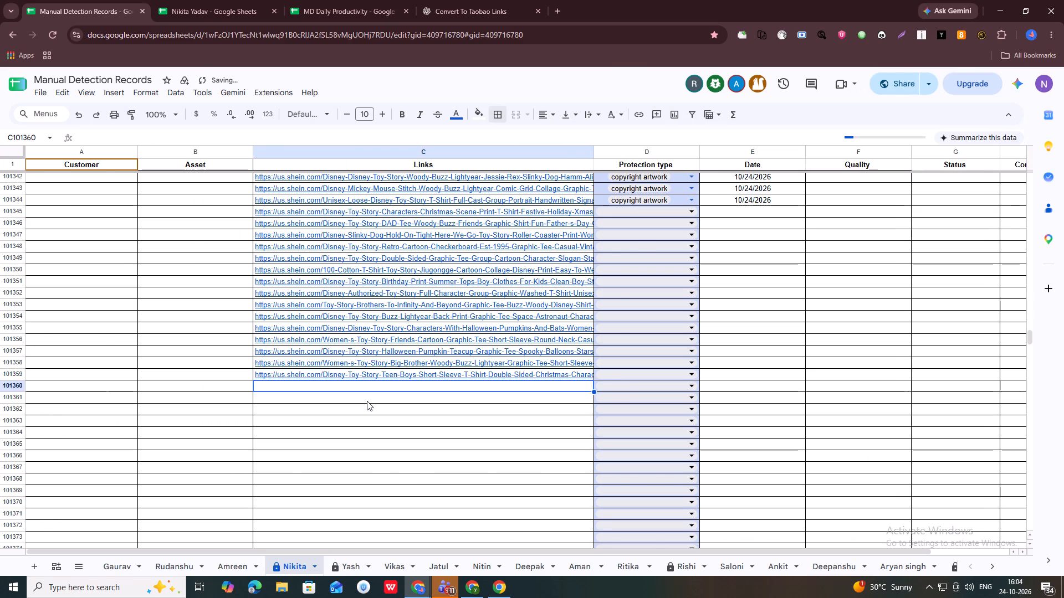
{"action": "right_click", "coordinate": [469, 477]}
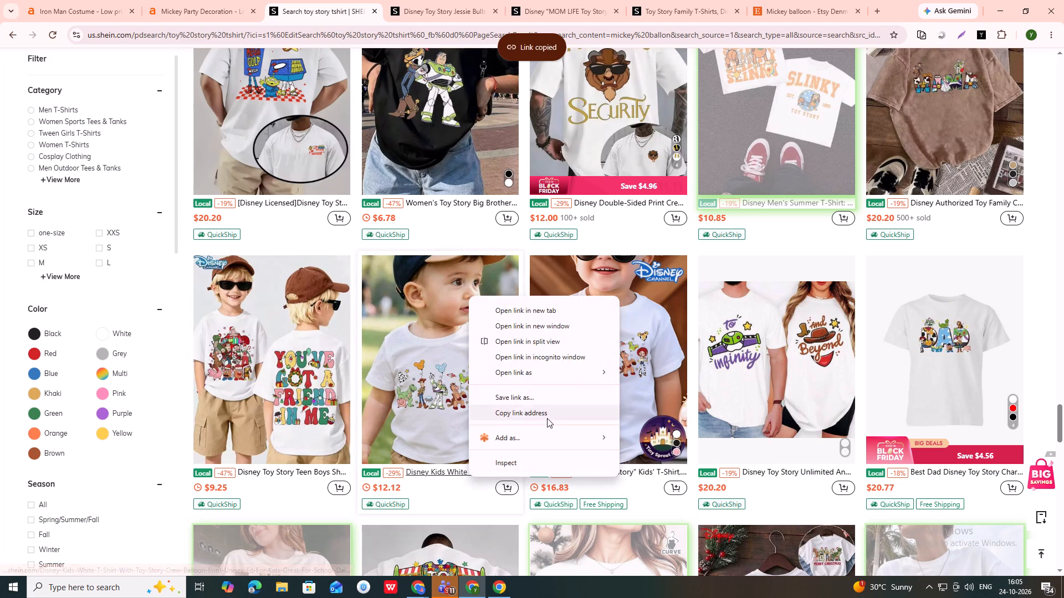
{"action": "left_click", "coordinate": [548, 413]}
{"action": "key", "text": "alt+Tab"}
{"action": "key", "text": "ctrl+v"}
{"action": "key", "text": "Down"}
Add the link of the Disney Toy Story Friends Series toddler T-shirt with Mickey Mouse balloons to Links row 101361.
{"action": "key", "text": "alt+Tab"}
{"action": "key", "text": "Right"}
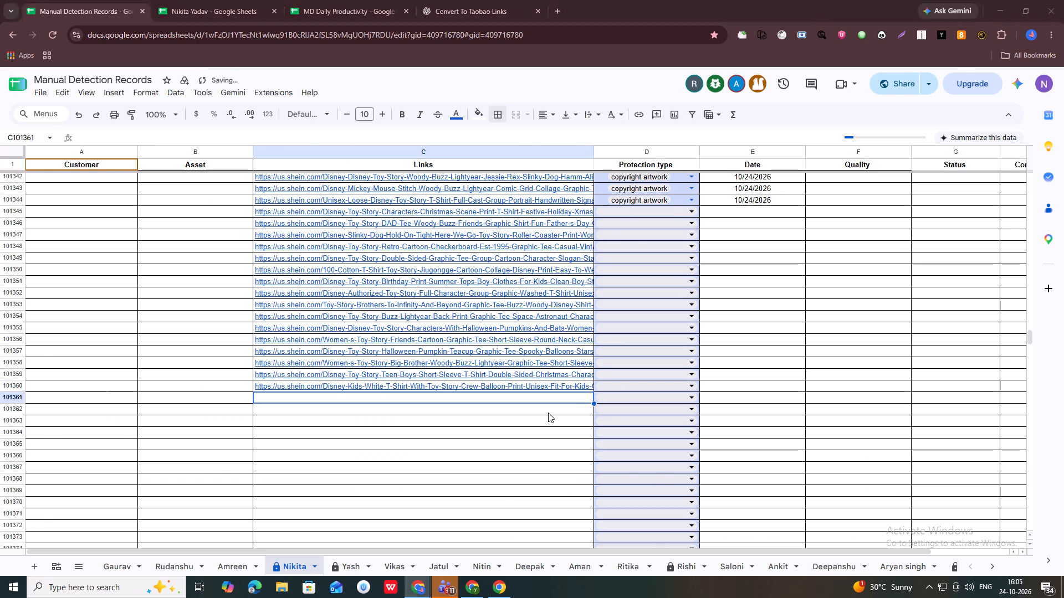
{"action": "right_click", "coordinate": [623, 470]}
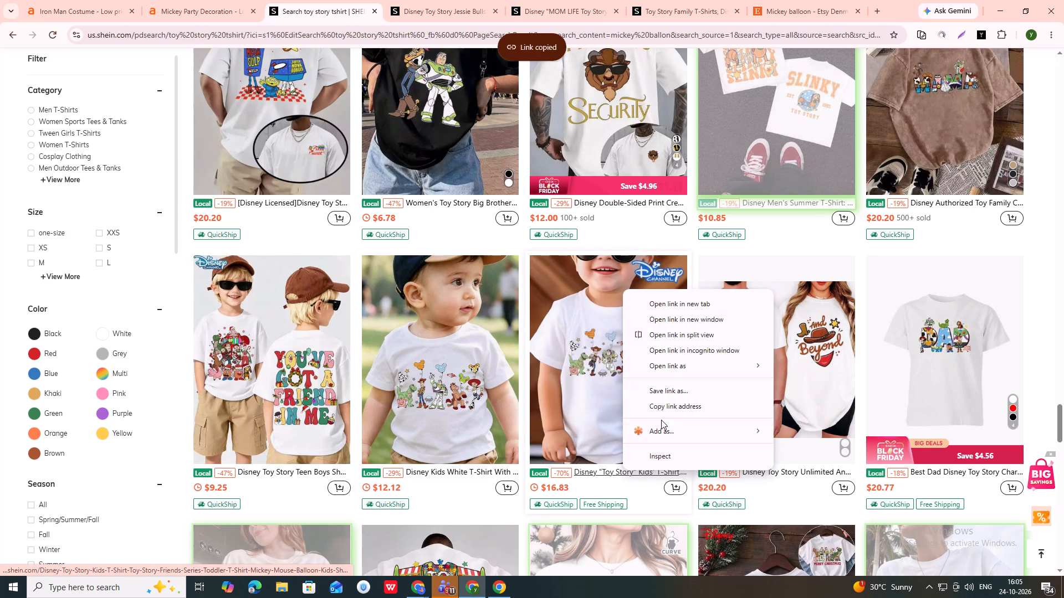
{"action": "left_click", "coordinate": [671, 406]}
{"action": "key", "text": "alt+Tab"}
{"action": "key", "text": "ctrl+v"}
{"action": "key", "text": "Down"}
Add the link of the Best Dad Disney Toy Story T-shirt to Links row 101362.
{"action": "key", "text": "alt+Tab"}
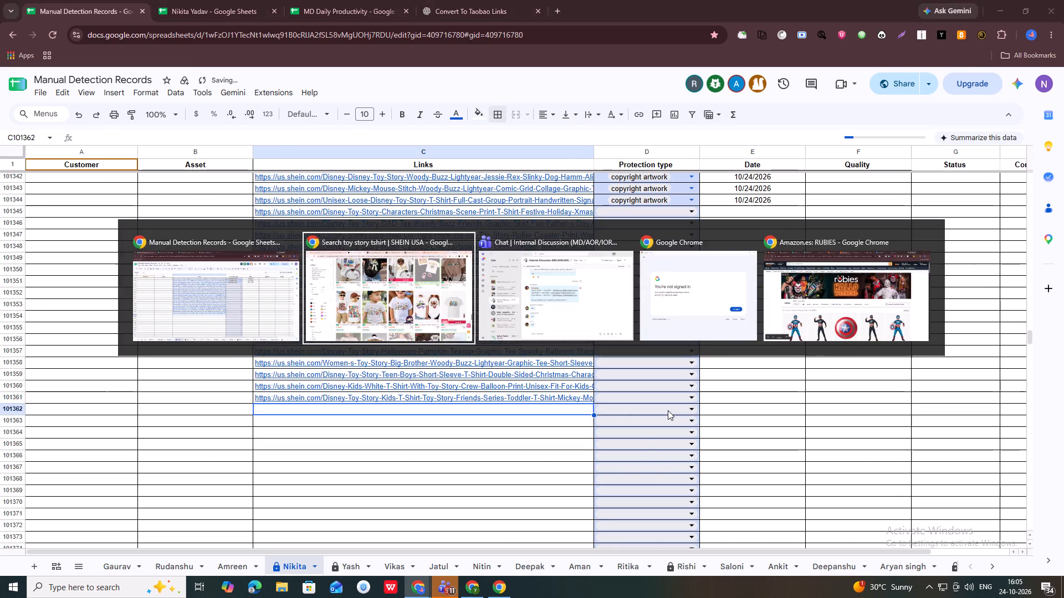
{"action": "right_click", "coordinate": [946, 471]}
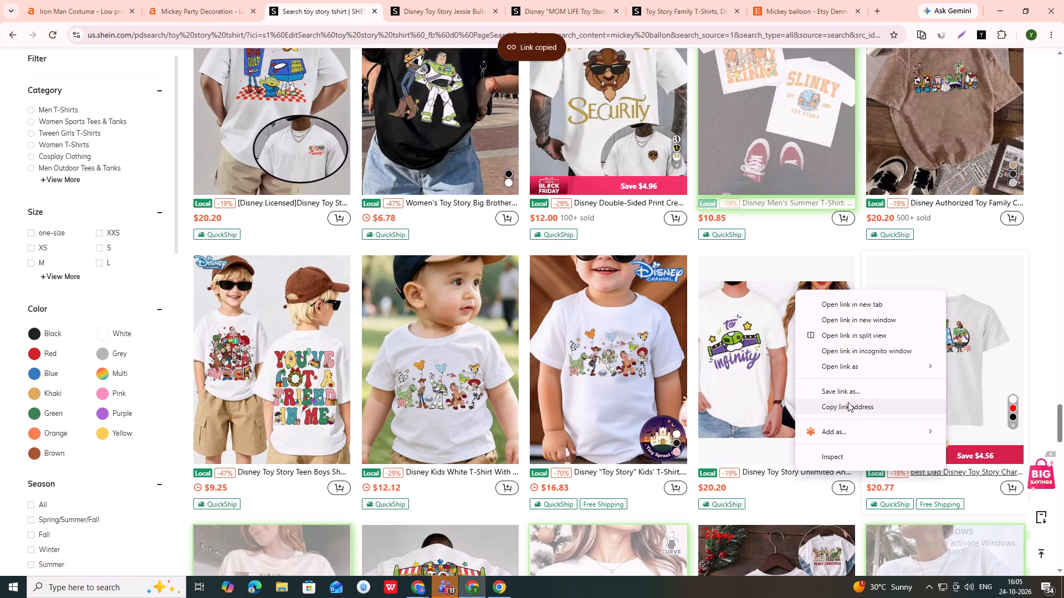
{"action": "left_click", "coordinate": [848, 402]}
{"action": "key", "text": "alt+Tab"}
{"action": "key", "text": "ctrl+v"}
{"action": "key", "text": "Down"}
Add the link of the Disney Boys Toy Story Christmas double-sided print T-shirt to the next empty Links row.
{"action": "key", "text": "alt+Tab"}
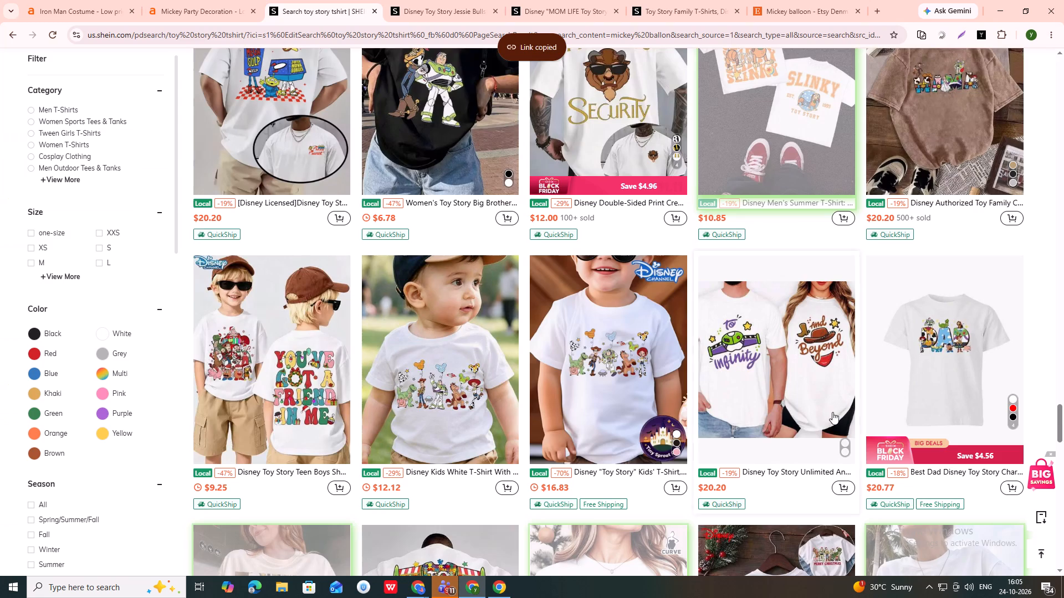
{"action": "scroll", "coordinate": [832, 412], "scroll_direction": "down", "scroll_amount": 5}
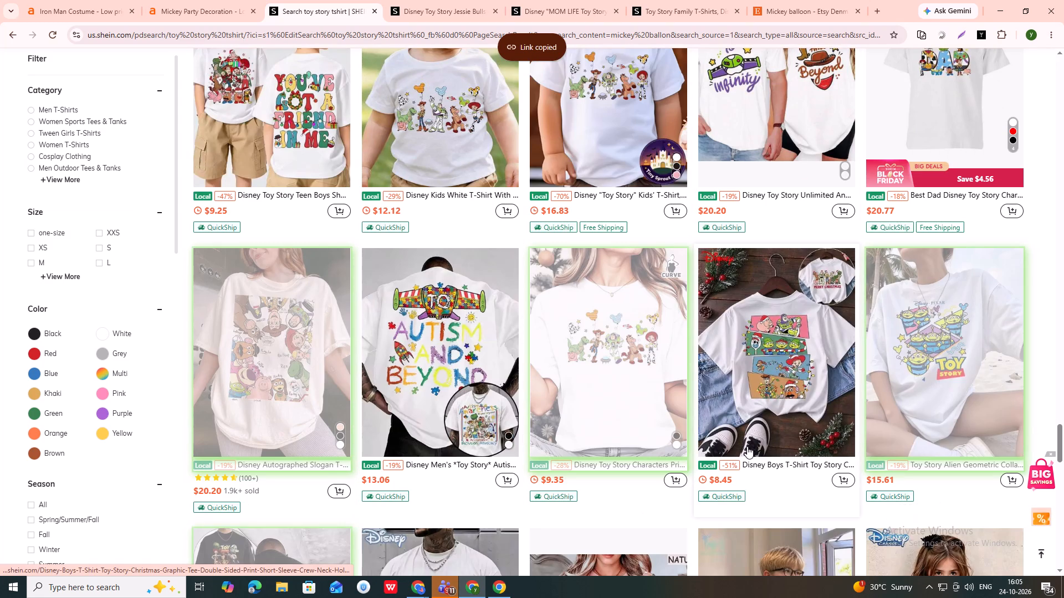
{"action": "right_click", "coordinate": [779, 465]}
{"action": "left_click", "coordinate": [810, 399]}
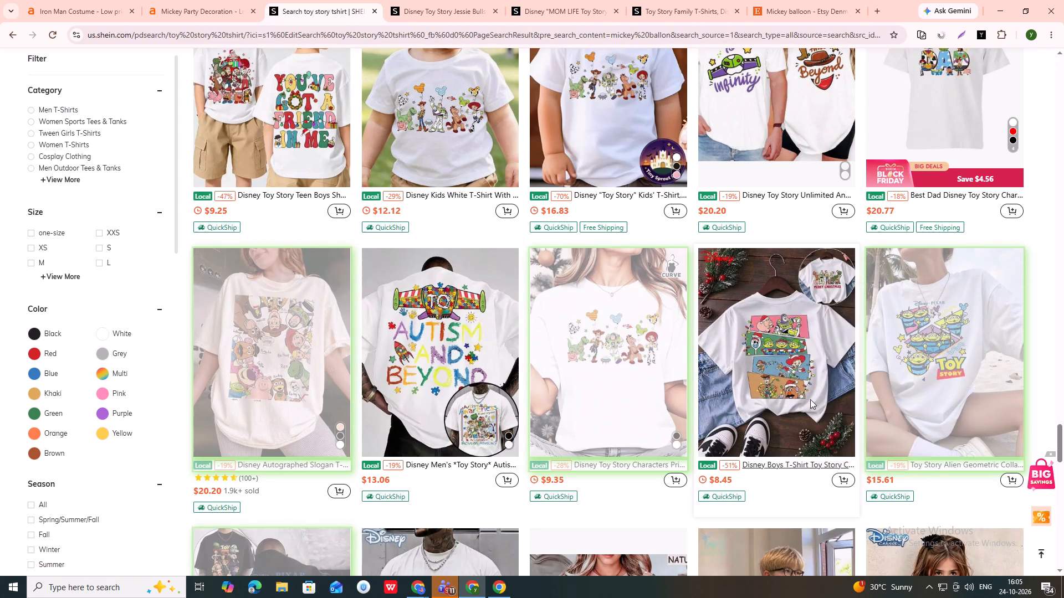
{"action": "key", "text": "alt+Tab"}
{"action": "key", "text": "ctrl+v"}
{"action": "key", "text": "Down"}
Copy the listing link of the Disney Men's Toy Story Autism Awareness double-sided print T-shirt from the SHEIN results.
{"action": "key", "text": "alt+Tab"}
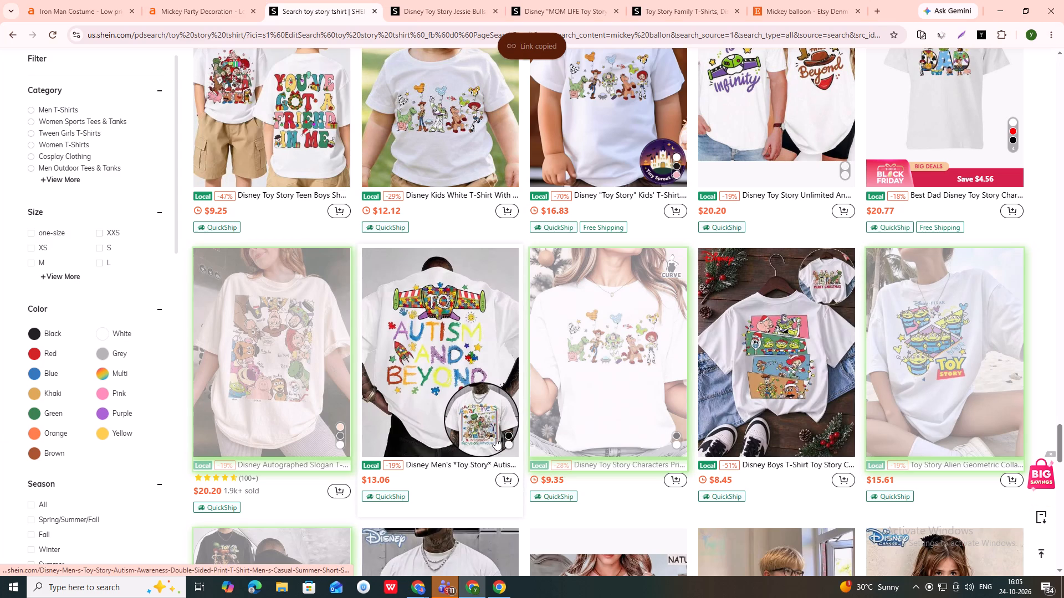
{"action": "scroll", "coordinate": [648, 422], "scroll_direction": "down", "scroll_amount": 4}
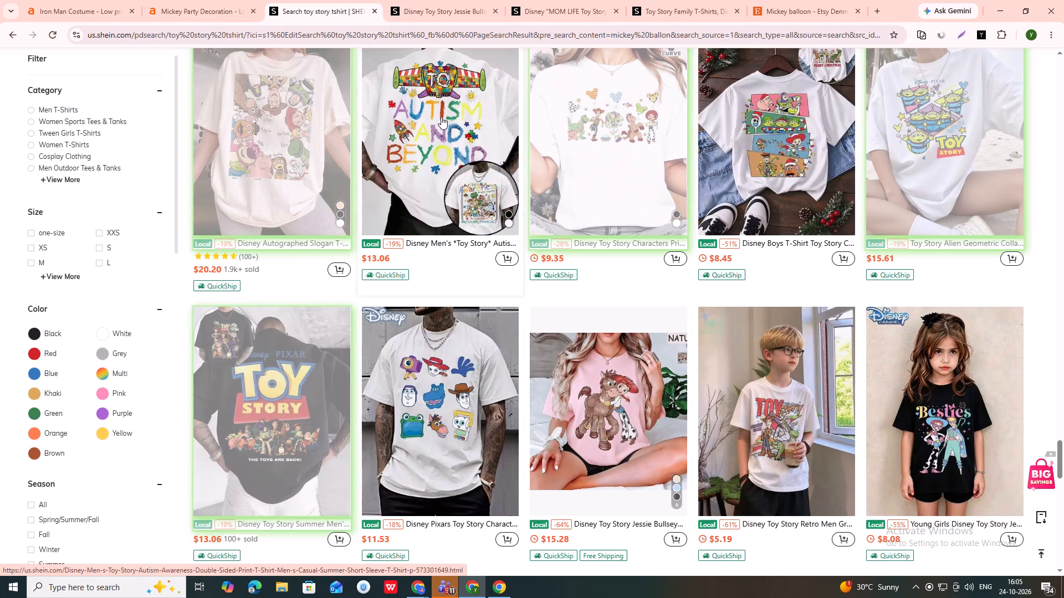
{"action": "right_click", "coordinate": [442, 240]}
{"action": "left_click", "coordinate": [482, 360]}
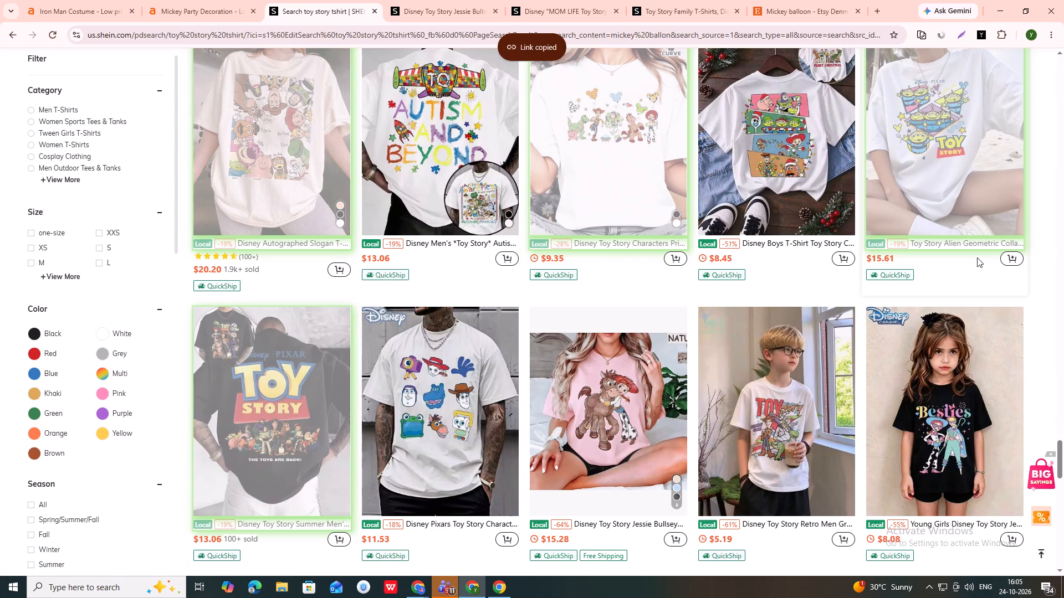
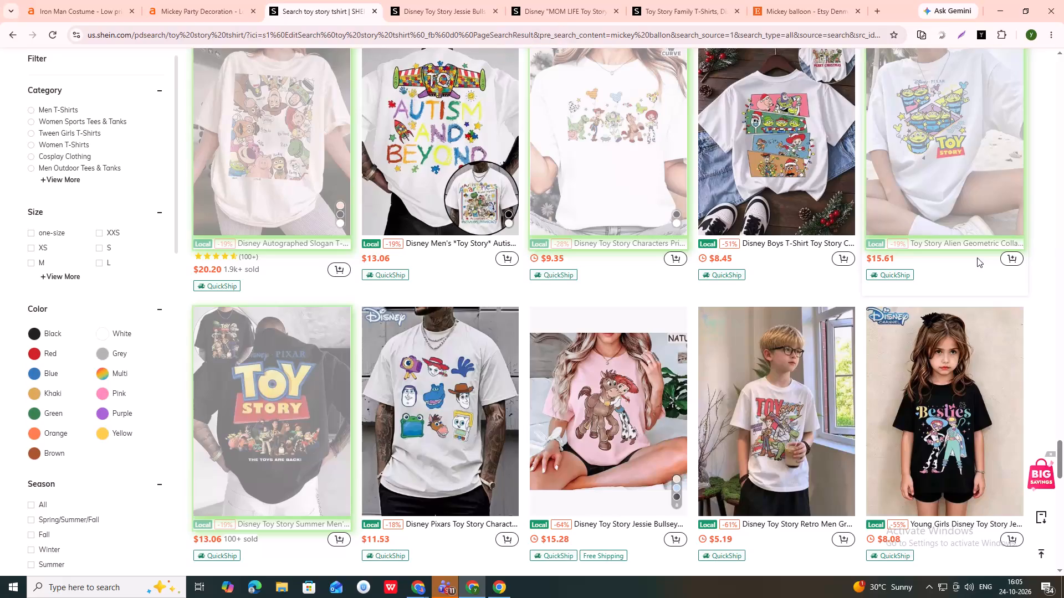
Paste the copied Disney Men's Toy Story Autism Awareness T-shirt link into Links row 101364 of the sheet.
{"action": "key", "text": "alt+Tab"}
{"action": "key", "text": "ctrl+v"}
{"action": "key", "text": "Down"}
{"action": "key", "text": "alt+Tab"}
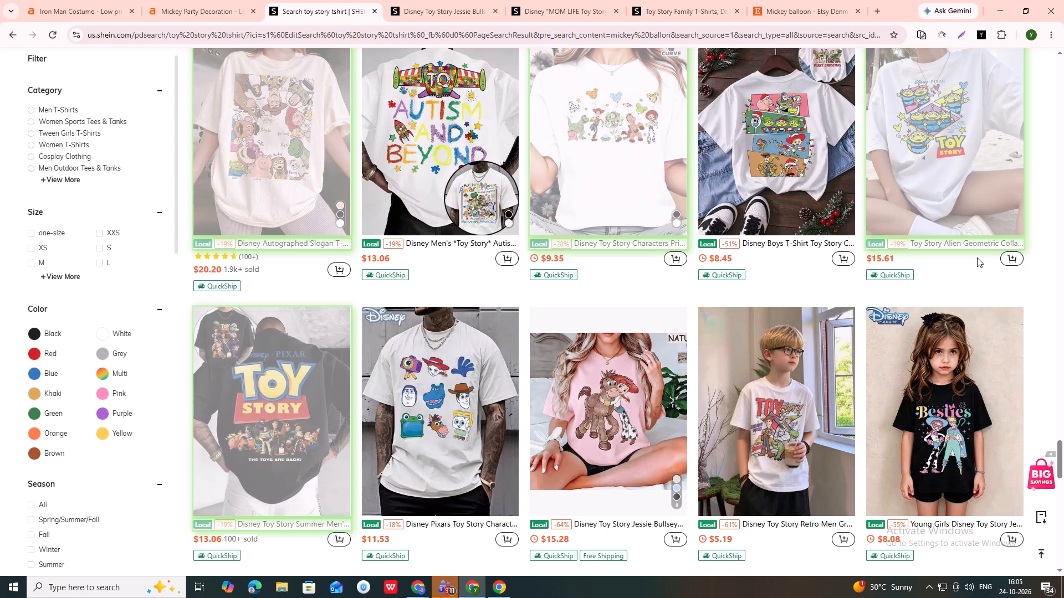
Add the SHEIN link of the Disney Toy Story Retro Men Graphic T-shirt to Links row 101365.
{"action": "key", "text": "Down"}
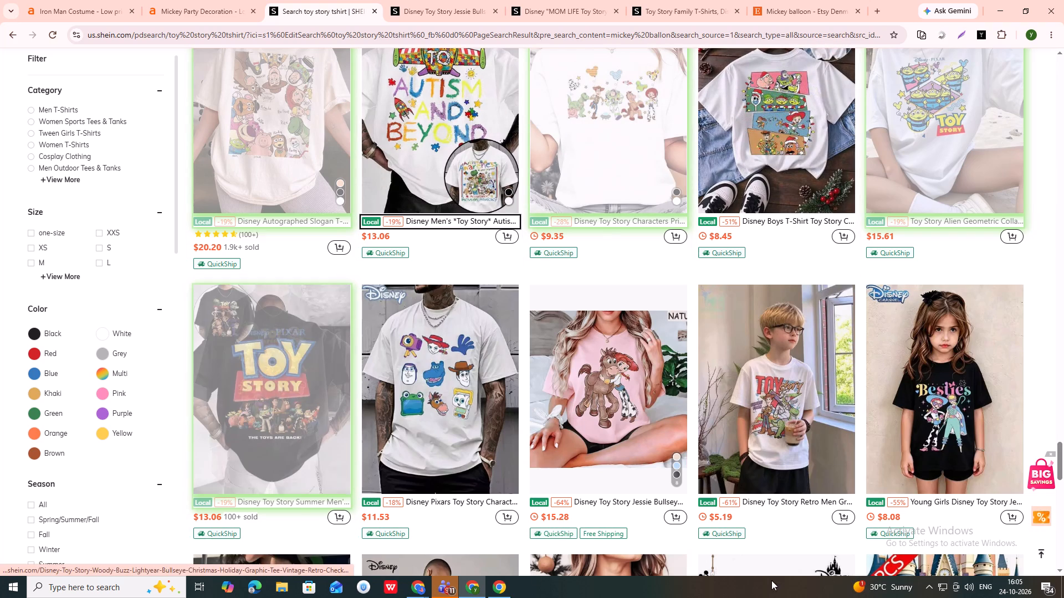
{"action": "right_click", "coordinate": [802, 499]}
{"action": "left_click", "coordinate": [858, 430]}
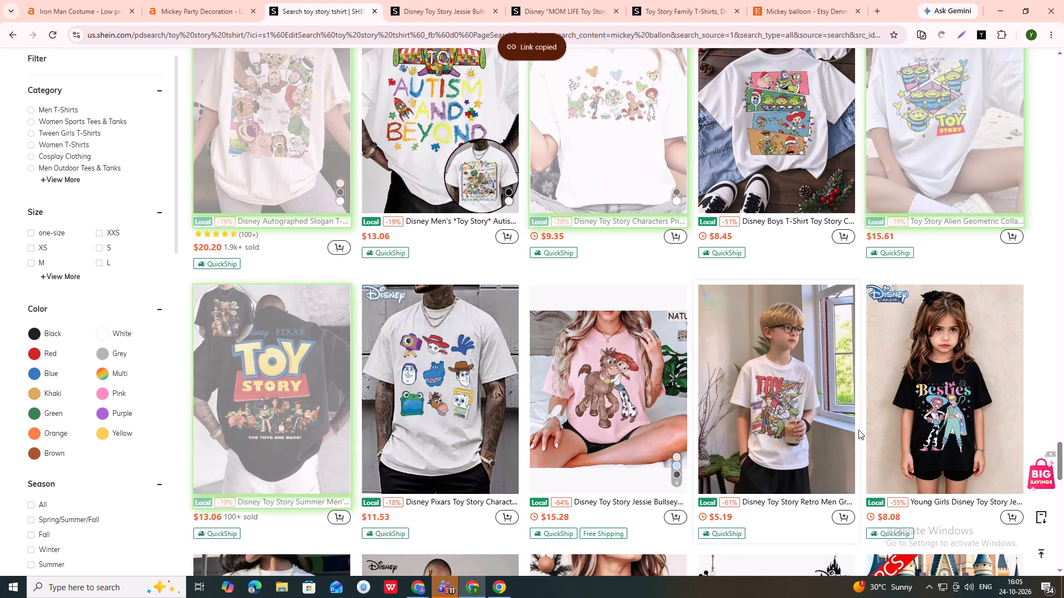
{"action": "key", "text": "alt+Tab"}
{"action": "key", "text": "ctrl+v"}
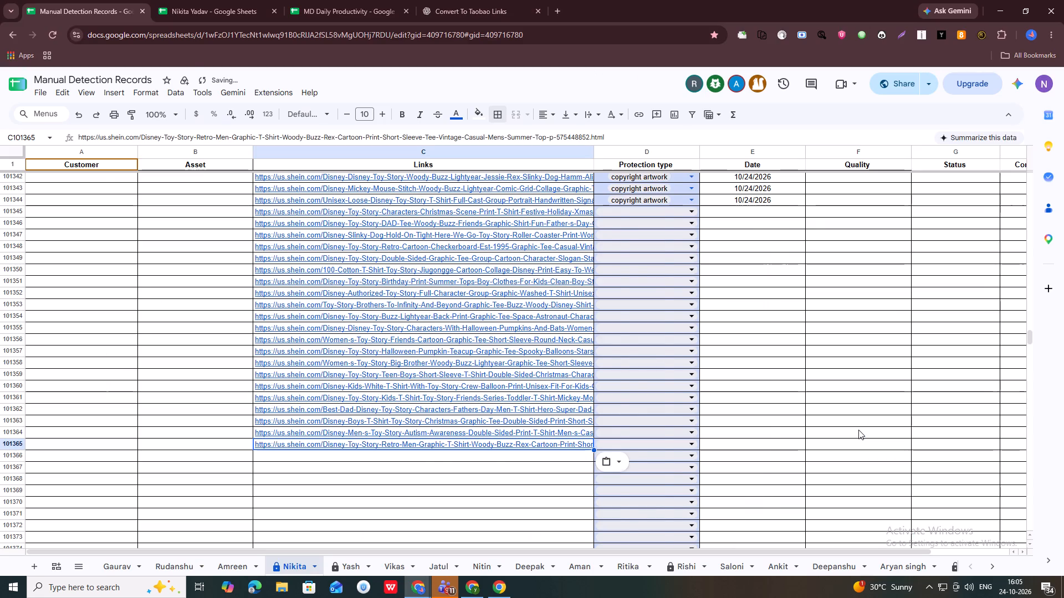
{"action": "key", "text": "ctrl+shift+Up"}
{"action": "key", "text": "Down"}
{"action": "key", "text": "alt+Tab"}
Add the SHEIN link of the Disney Toy Story Cartoon Print women's T-shirt to Links row 101366.
{"action": "key", "text": "Down"}
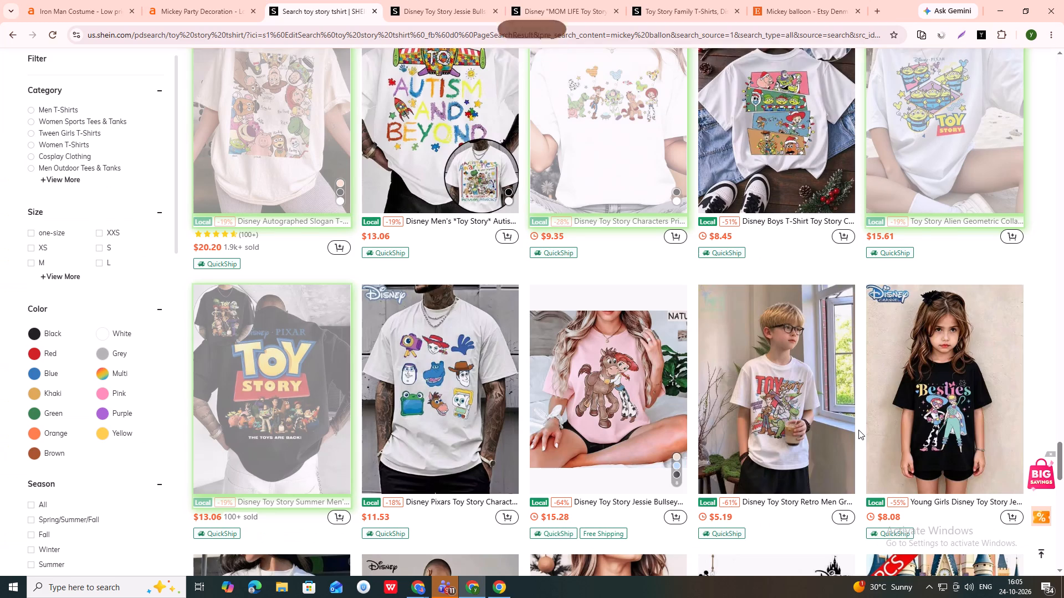
{"action": "scroll", "coordinate": [713, 421], "scroll_direction": "down", "scroll_amount": 4}
{"action": "right_click_drag", "start_coordinate": [669, 472], "coordinate": [490, 519]}
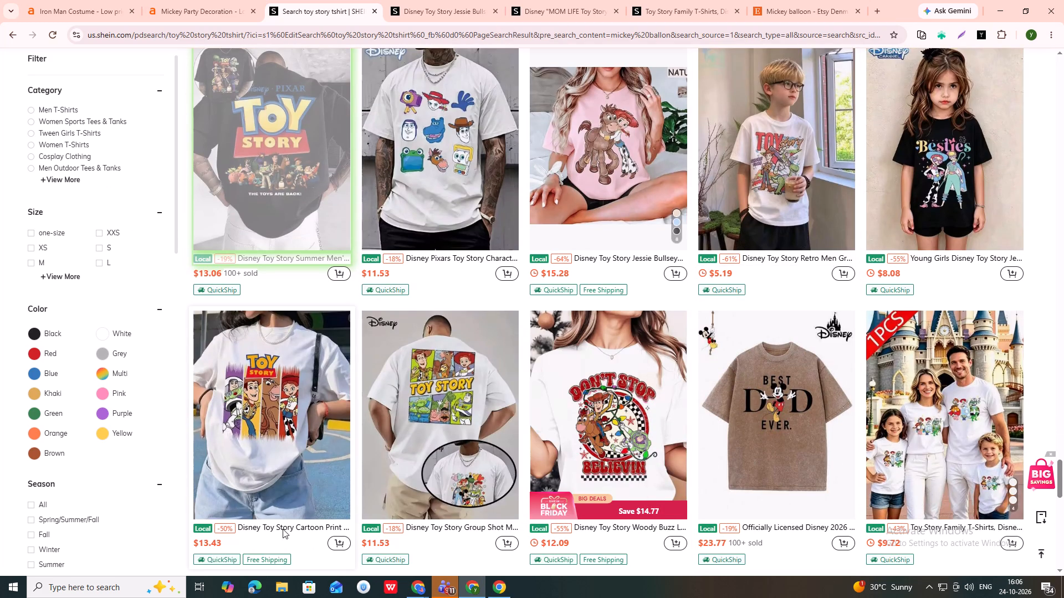
{"action": "right_click", "coordinate": [283, 529]}
{"action": "left_click", "coordinate": [323, 464]}
{"action": "key", "text": "alt+Tab"}
{"action": "key", "text": "ctrl+v"}
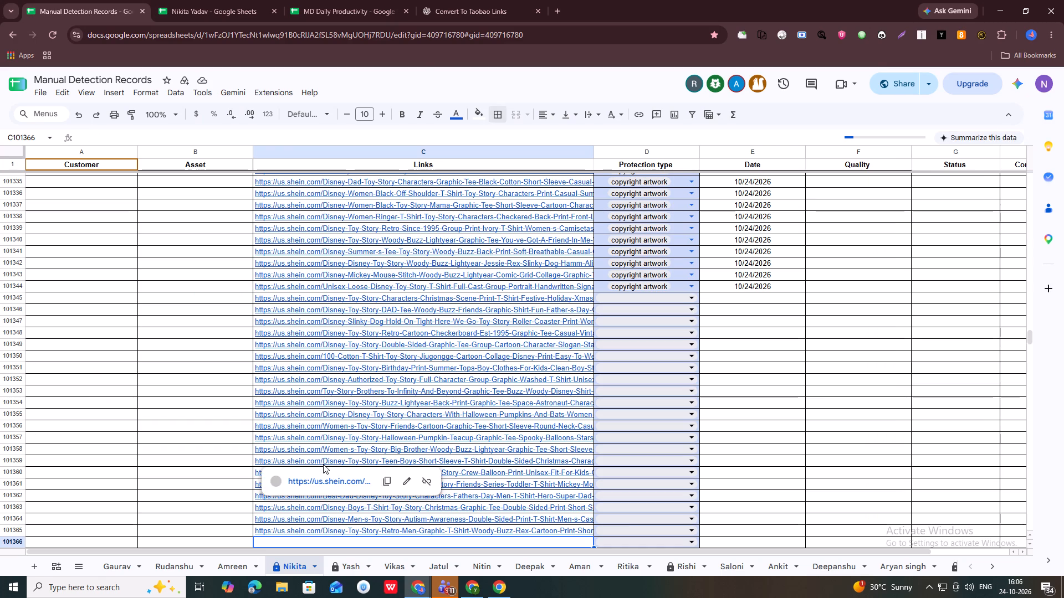
{"action": "key", "text": "Down"}
{"action": "key", "text": "alt+Tab"}
Add the SHEIN link of the Disney Toy Story Group Shot men's retro grid T-shirt to Links row 101367.
{"action": "right_click", "coordinate": [437, 523]}
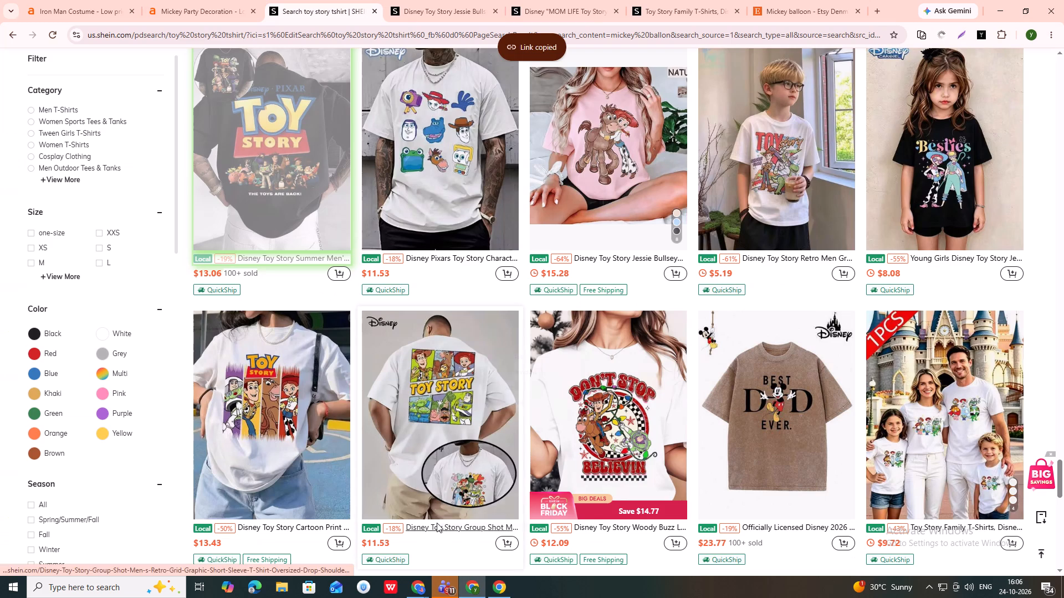
{"action": "left_click", "coordinate": [479, 457]}
{"action": "key", "text": "alt+Tab"}
{"action": "key", "text": "ctrl+v"}
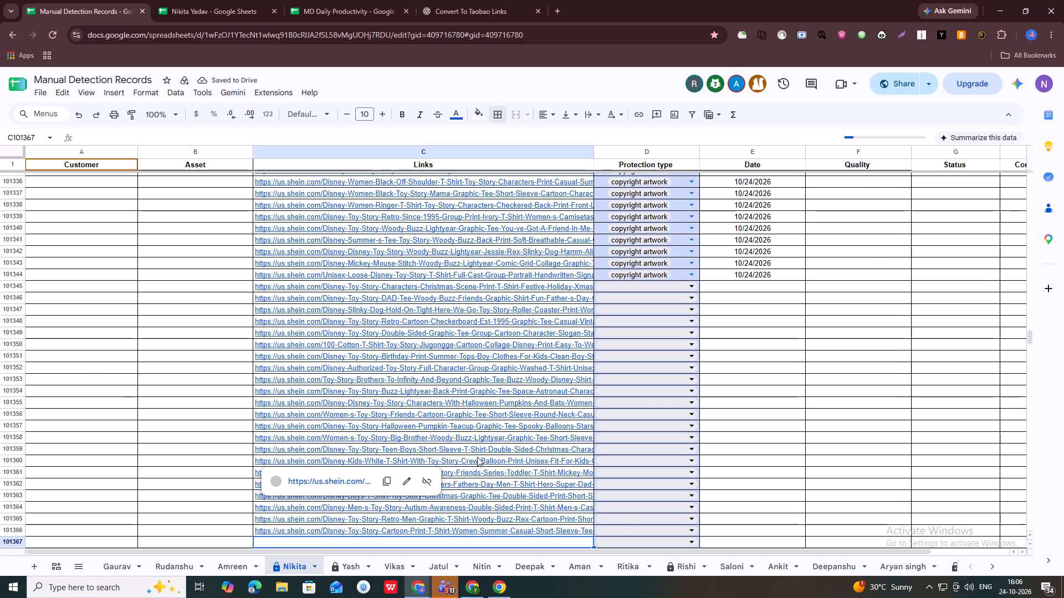
{"action": "key", "text": "Down"}
{"action": "key", "text": "alt+Tab"}
Add the SHEIN link of the Woody, Buzz Lightyear and Bullseye Christmas "Don't Stop Believin" T-shirt to Links row 101368.
{"action": "key", "text": "Right"}
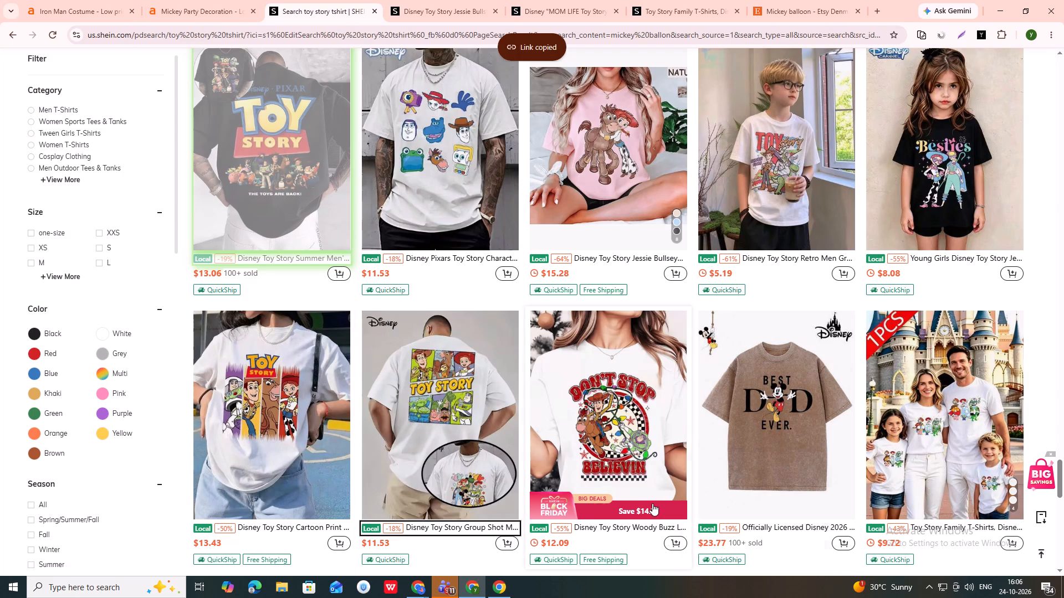
{"action": "right_click", "coordinate": [618, 527]}
{"action": "left_click", "coordinate": [676, 463]}
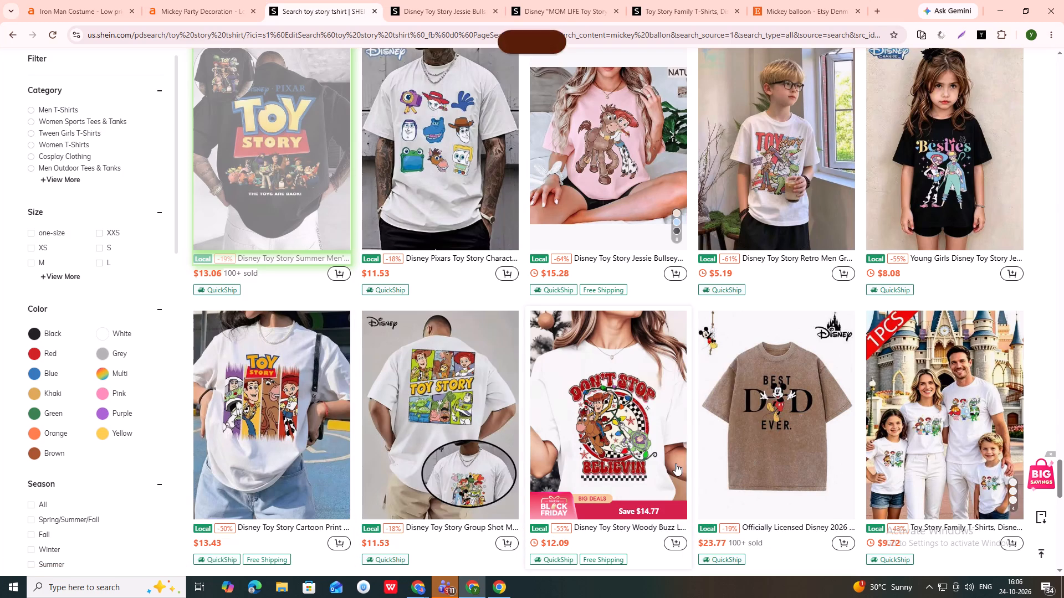
{"action": "key", "text": "alt+Tab"}
{"action": "key", "text": "Down"}
{"action": "key", "text": "ctrl+v"}
{"action": "key", "text": "Down"}
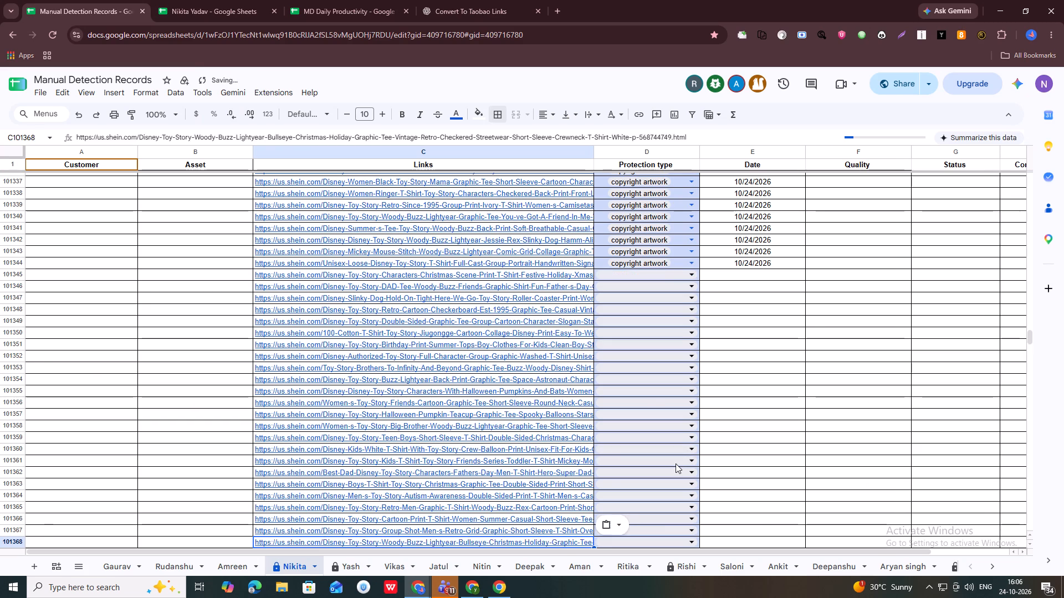
{"action": "key", "text": "alt+Tab"}
Add the SHEIN link of the Disney Toy Story Friend Quote Halloween T-shirt to Links row 101369.
{"action": "key", "text": "Right"}
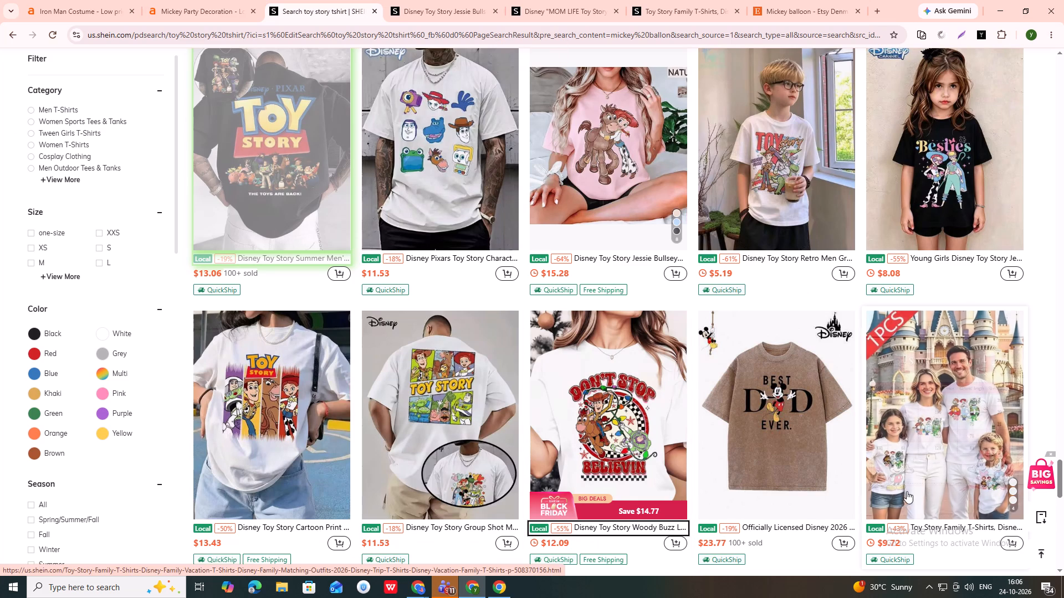
{"action": "scroll", "coordinate": [932, 466], "scroll_direction": "down", "scroll_amount": 4}
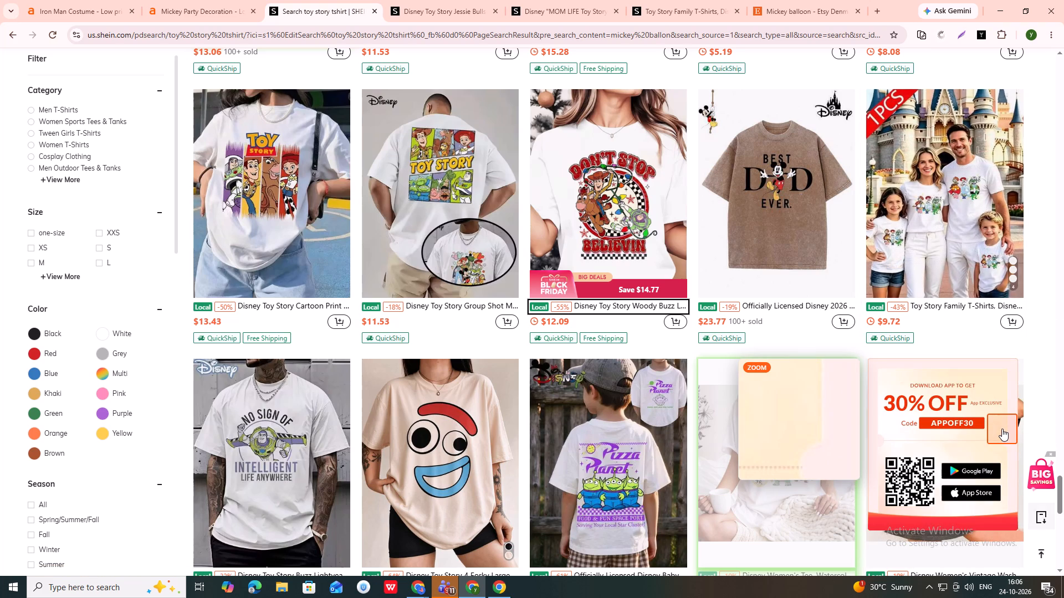
{"action": "scroll", "coordinate": [470, 444], "scroll_direction": "down", "scroll_amount": 3}
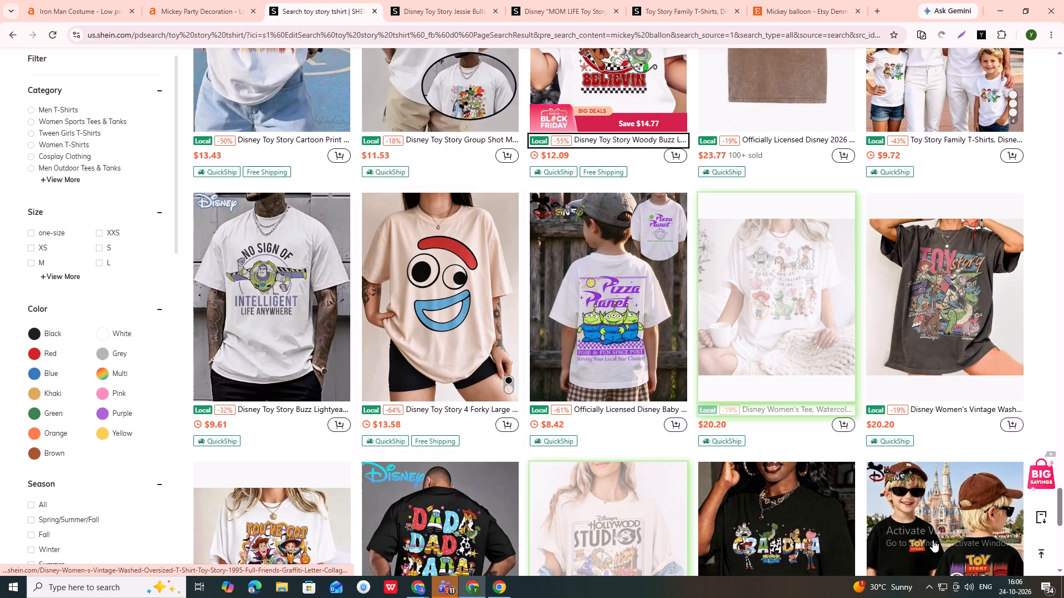
{"action": "scroll", "coordinate": [736, 465], "scroll_direction": "down", "scroll_amount": 3}
{"action": "scroll", "coordinate": [385, 427], "scroll_direction": "down", "scroll_amount": 2}
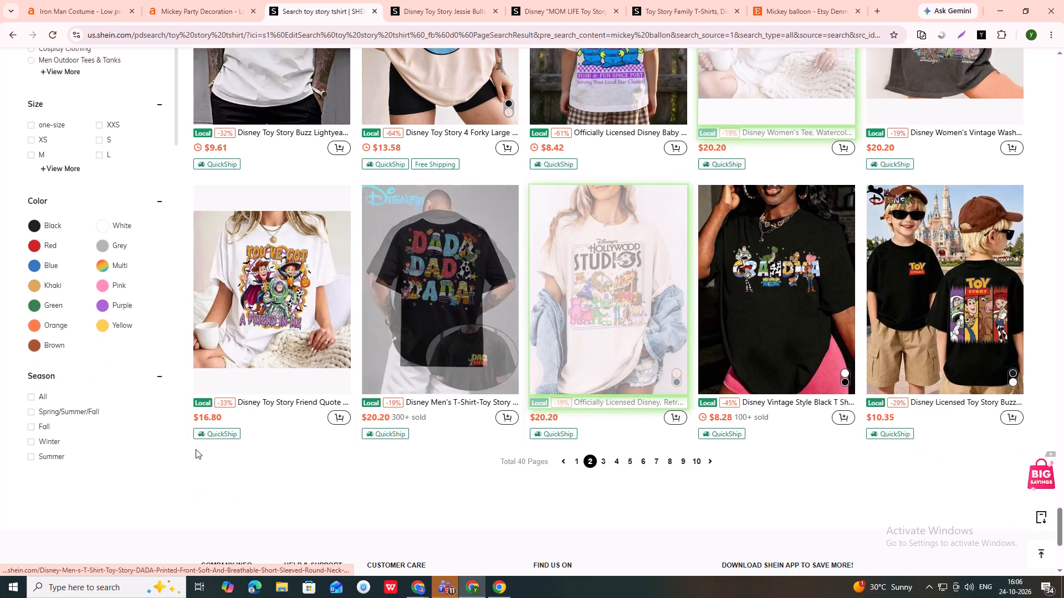
{"action": "right_click", "coordinate": [269, 400]}
{"action": "left_click", "coordinate": [326, 338]}
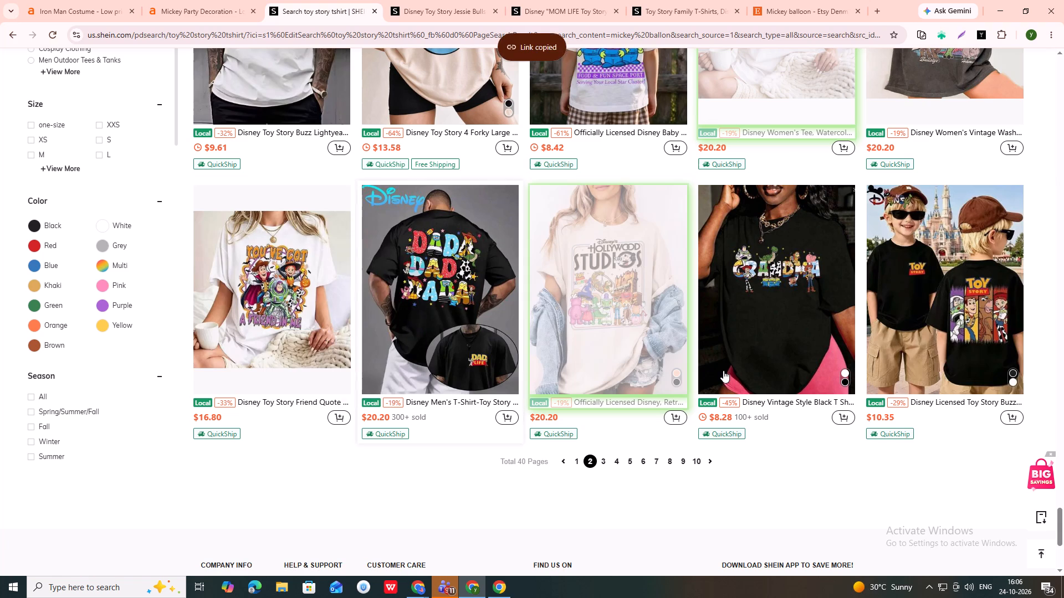
{"action": "key", "text": "alt+Tab"}
{"action": "key", "text": "ctrl+v"}
{"action": "key", "text": "Down"}
{"action": "key", "text": "alt+Tab"}
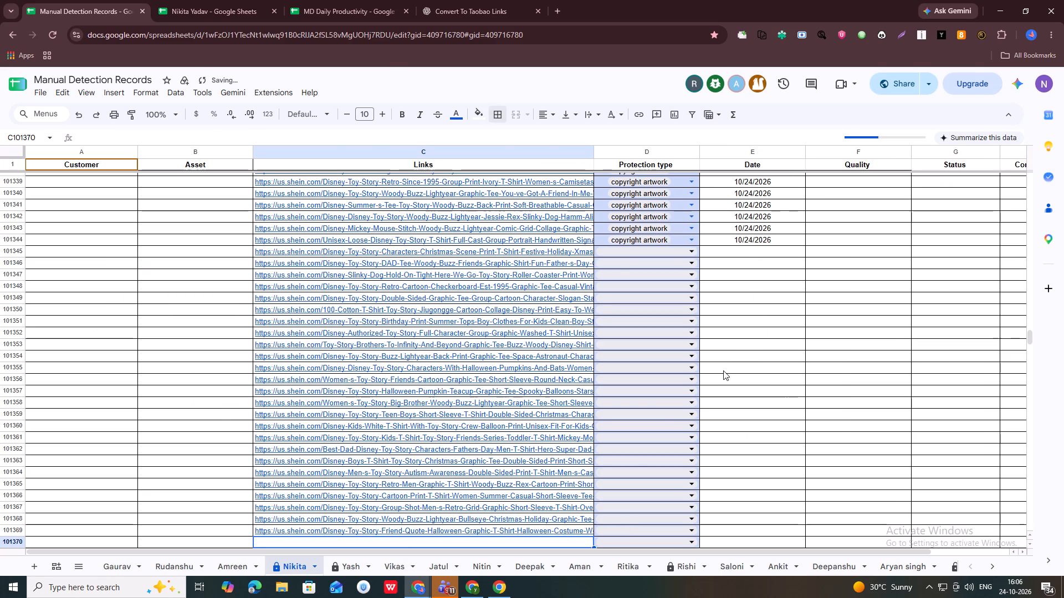
Add the SHEIN link of the Disney Men's Toy Story DADA print T-shirt to Links row 101370.
{"action": "key", "text": "Right"}
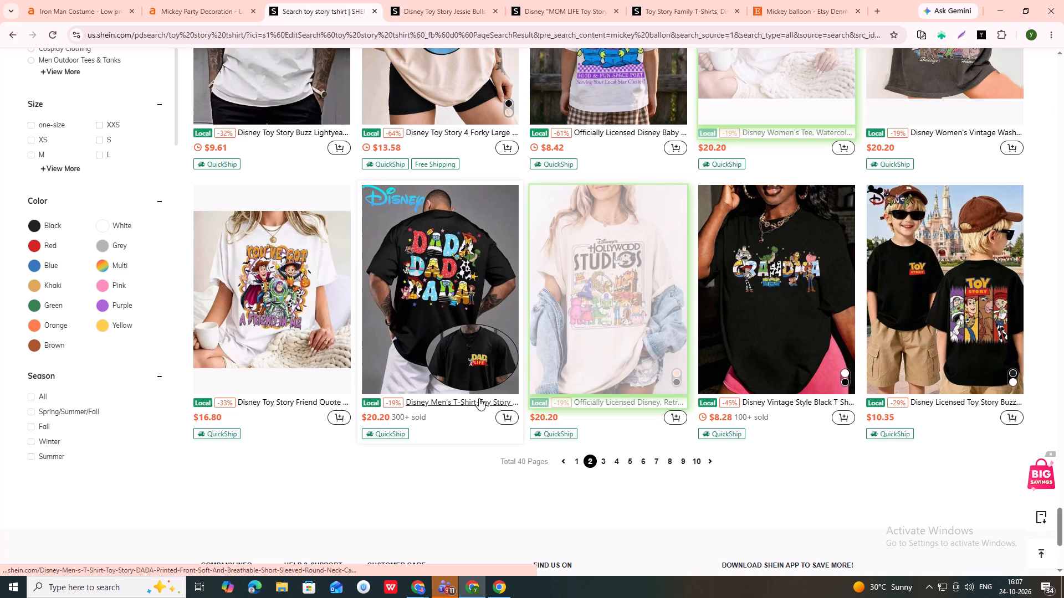
{"action": "right_click", "coordinate": [450, 402]}
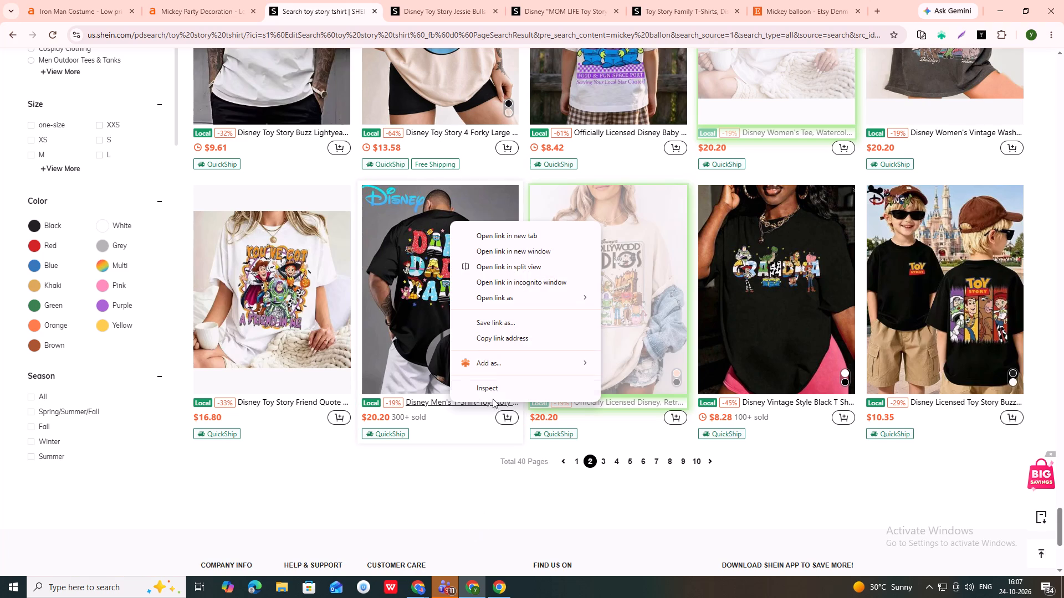
{"action": "left_click", "coordinate": [515, 337]}
{"action": "key", "text": "alt+Tab"}
{"action": "key", "text": "ctrl+v"}
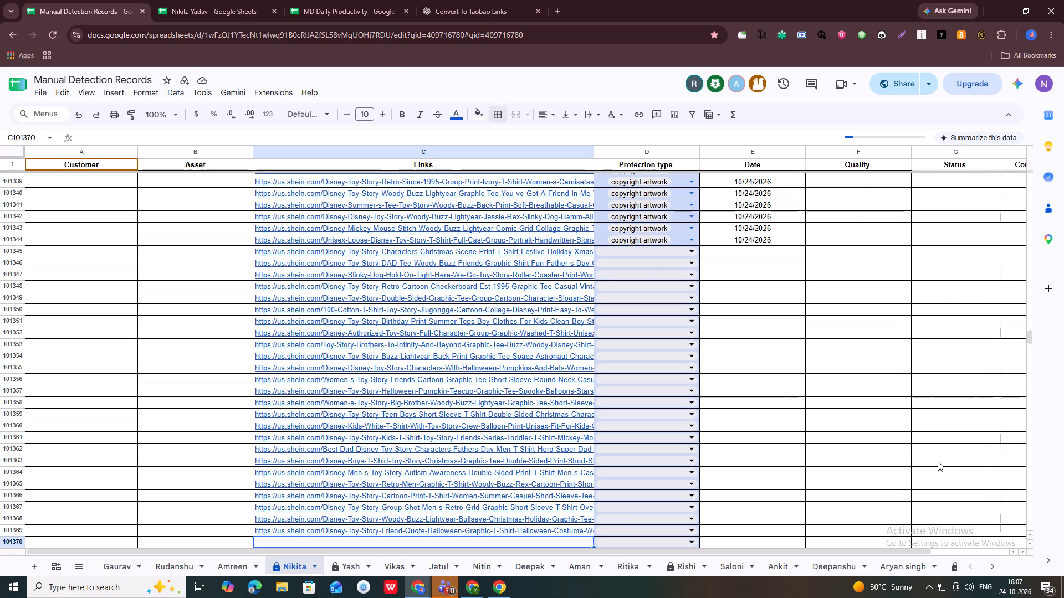
{"action": "key", "text": "Down"}
{"action": "key", "text": "alt+Tab"}
Add the SHEIN link of the Disney Vintage Style Black Toy Story Grandma T-shirt to Links row 101371.
{"action": "key", "text": "Right"}
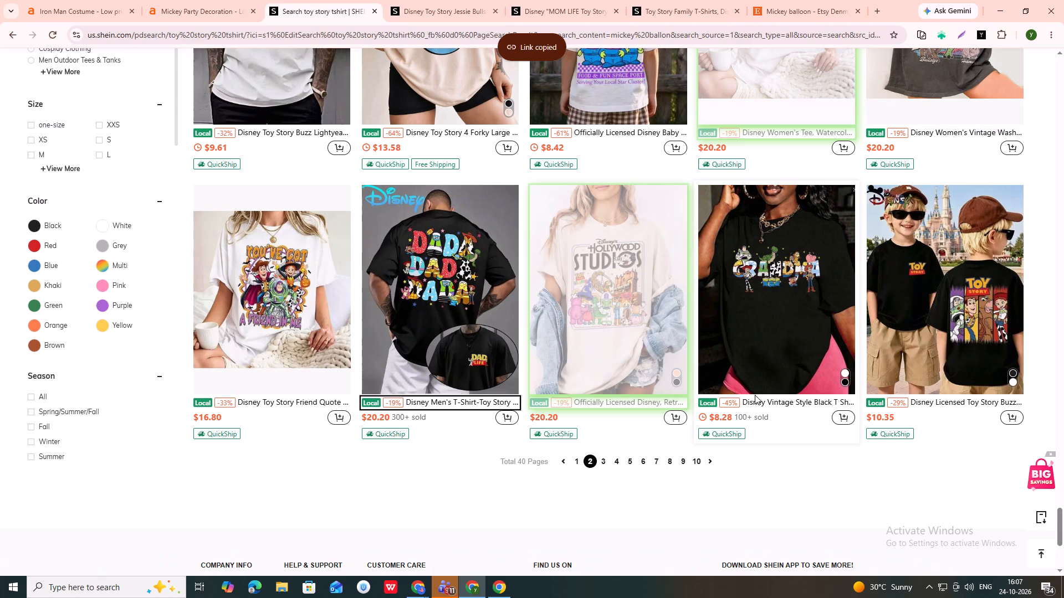
{"action": "right_click", "coordinate": [780, 403]}
{"action": "left_click", "coordinate": [822, 342]}
{"action": "key", "text": "alt+Tab"}
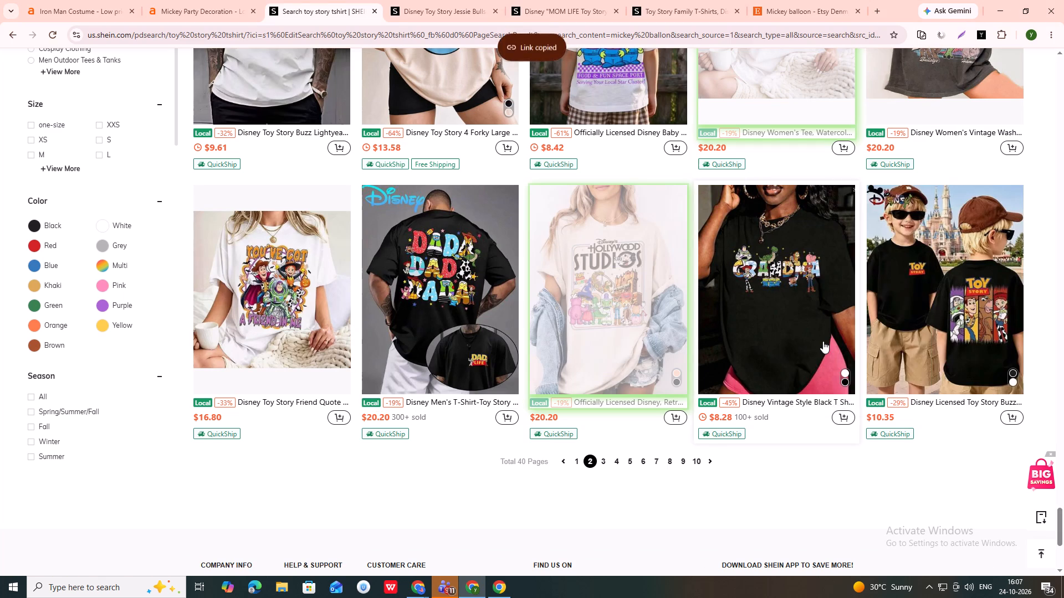
{"action": "key", "text": "ctrl+v"}
{"action": "key", "text": "Down"}
{"action": "key", "text": "alt+Tab"}
Add the SHEIN link of the Disney Licensed Toy Story Buzz Lightyear and Woody kids' T-shirt to Links row 101372.
{"action": "right_click", "coordinate": [961, 400]}
{"action": "left_click", "coordinate": [881, 337]}
{"action": "key", "text": "alt+Tab"}
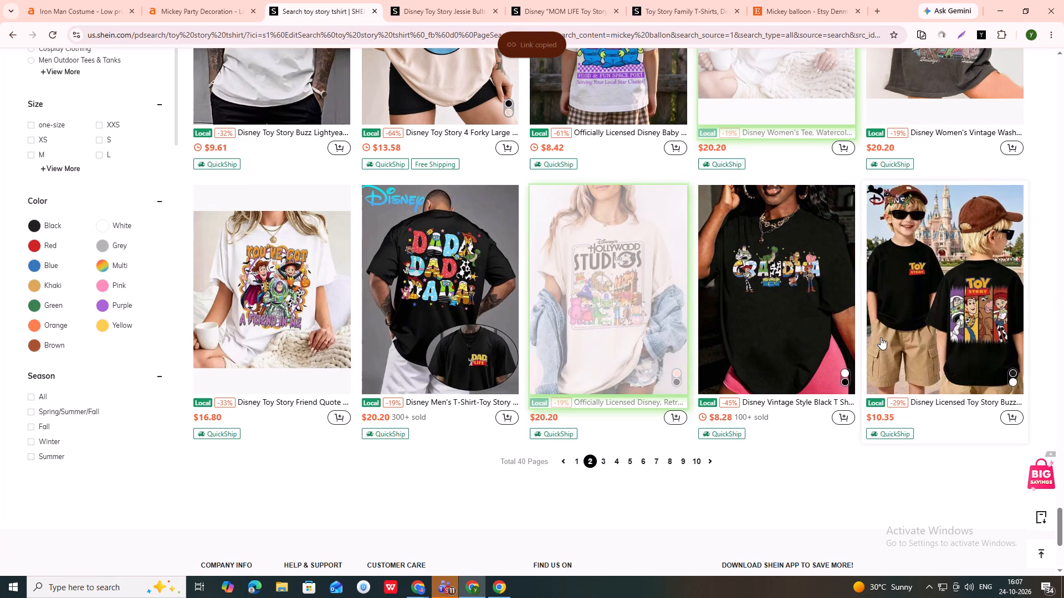
{"action": "key", "text": "ctrl+v"}
{"action": "key", "text": "Down"}
{"action": "key", "text": "alt+Tab"}
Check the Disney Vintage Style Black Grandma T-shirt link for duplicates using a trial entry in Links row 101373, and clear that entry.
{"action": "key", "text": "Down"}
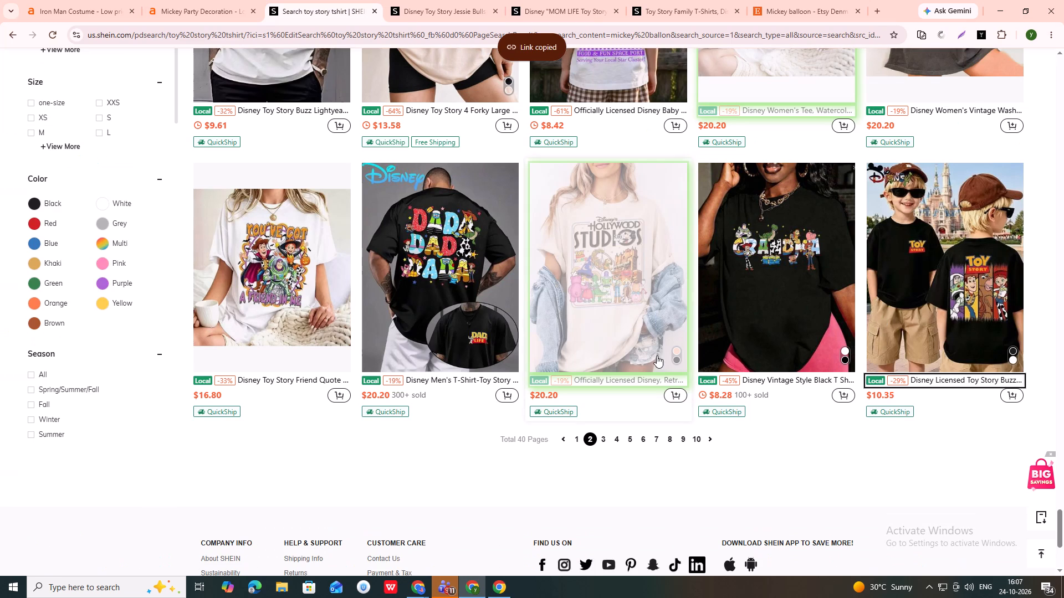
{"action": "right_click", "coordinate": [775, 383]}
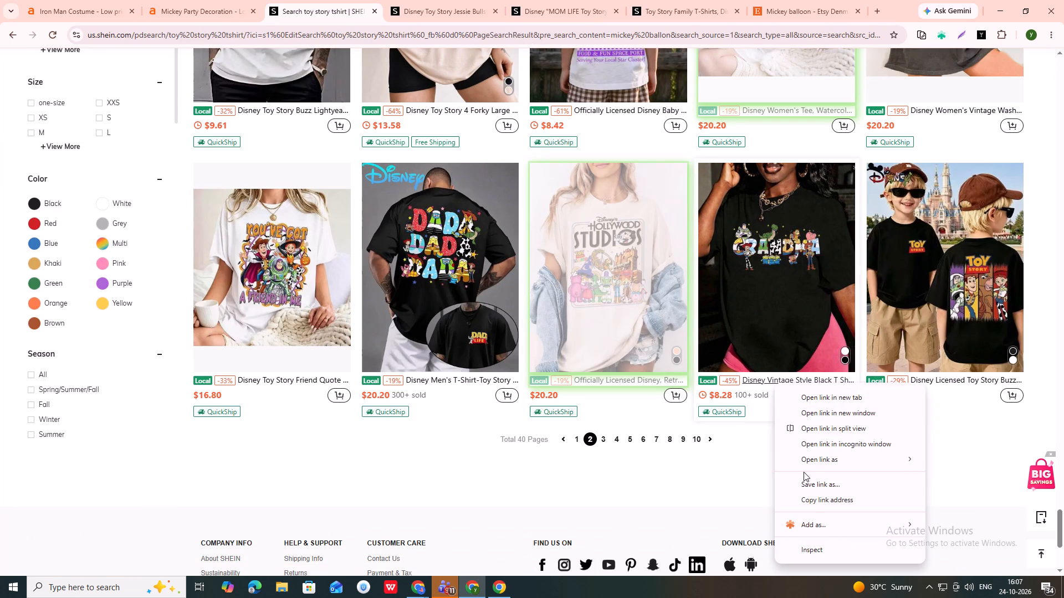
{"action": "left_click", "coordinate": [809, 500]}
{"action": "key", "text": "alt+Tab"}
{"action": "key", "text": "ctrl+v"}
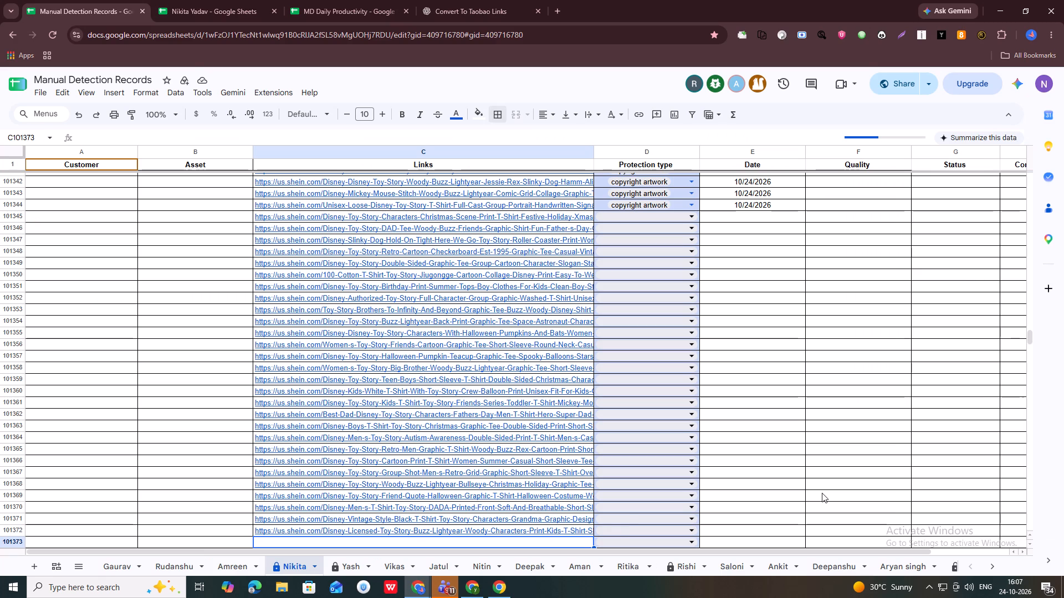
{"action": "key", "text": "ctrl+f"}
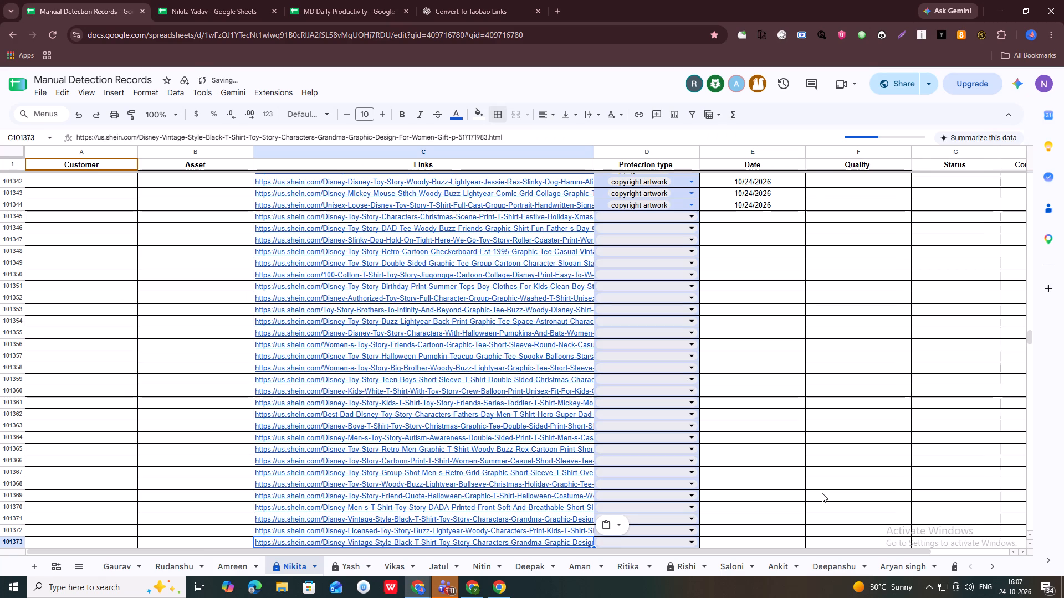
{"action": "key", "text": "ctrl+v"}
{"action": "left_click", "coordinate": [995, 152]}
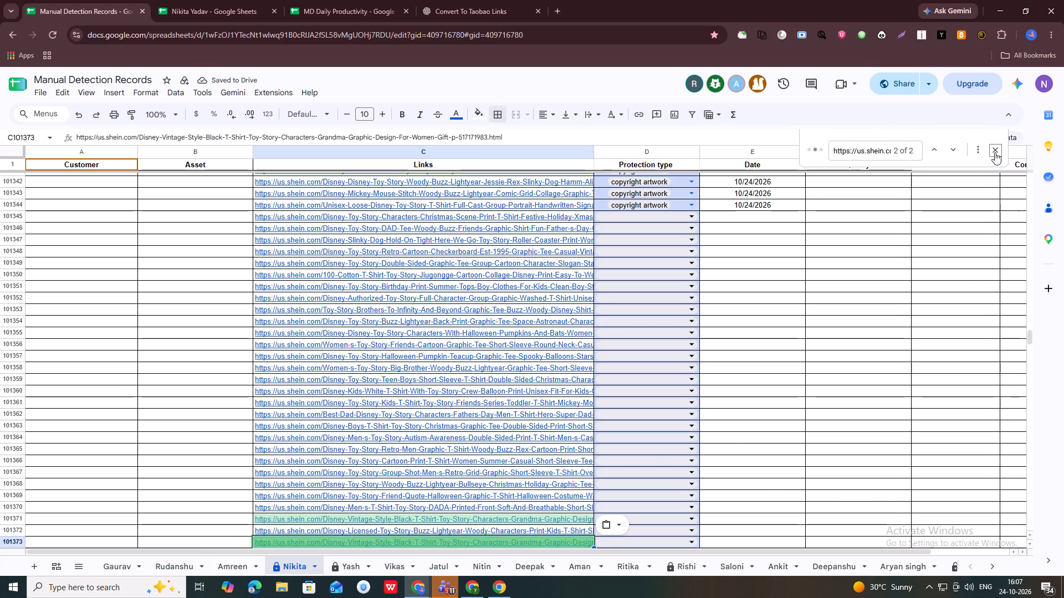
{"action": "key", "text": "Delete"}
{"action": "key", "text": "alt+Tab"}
Go to page 3 of the SHEIN Toy Story T-shirt search results.
{"action": "key", "text": "Down"}
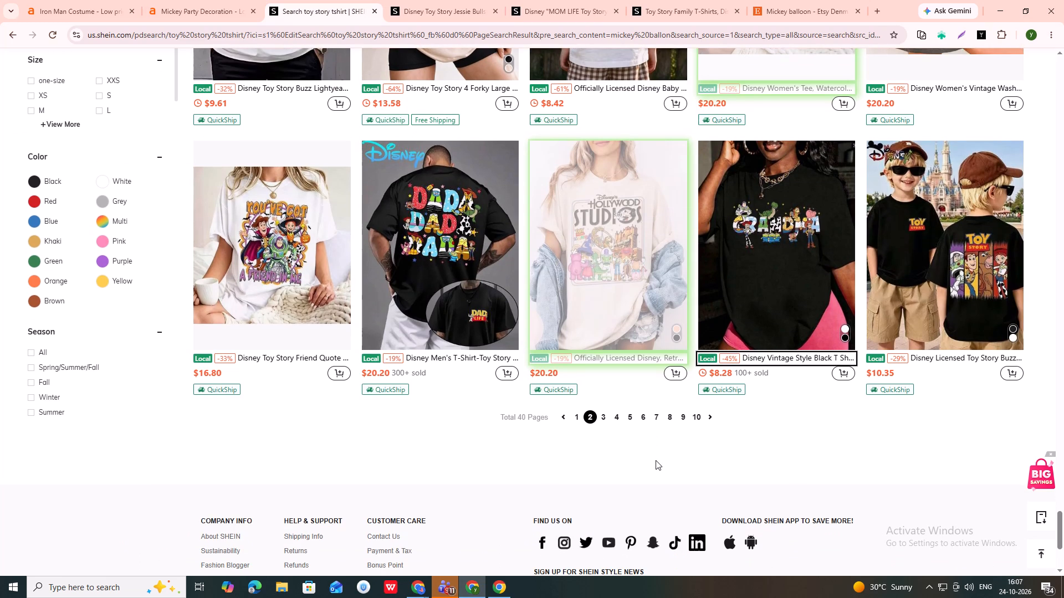
{"action": "left_click", "coordinate": [603, 410]}
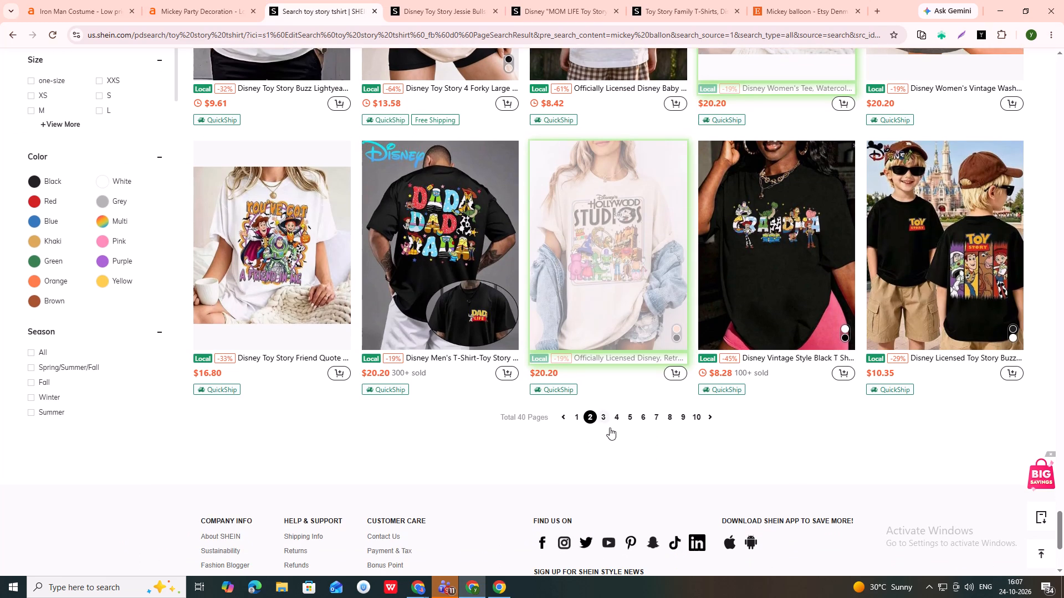
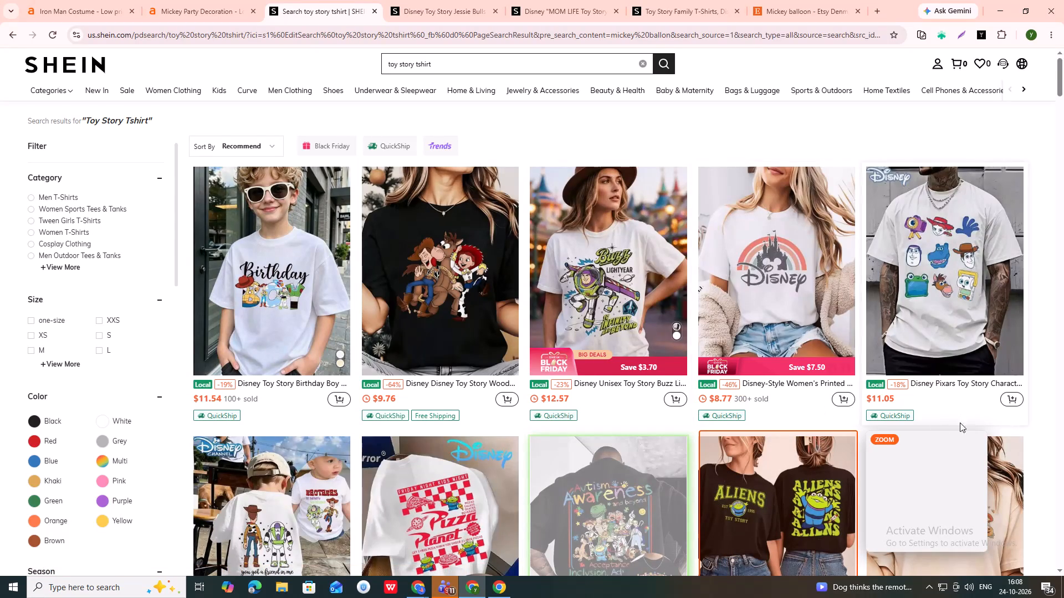
Look through page 3 of the SHEIN results for Toy Story T-shirt listings.
{"action": "scroll", "coordinate": [912, 409], "scroll_direction": "down", "scroll_amount": 5}
{"action": "left_click_drag", "start_coordinate": [1059, 90], "coordinate": [1063, 346]}
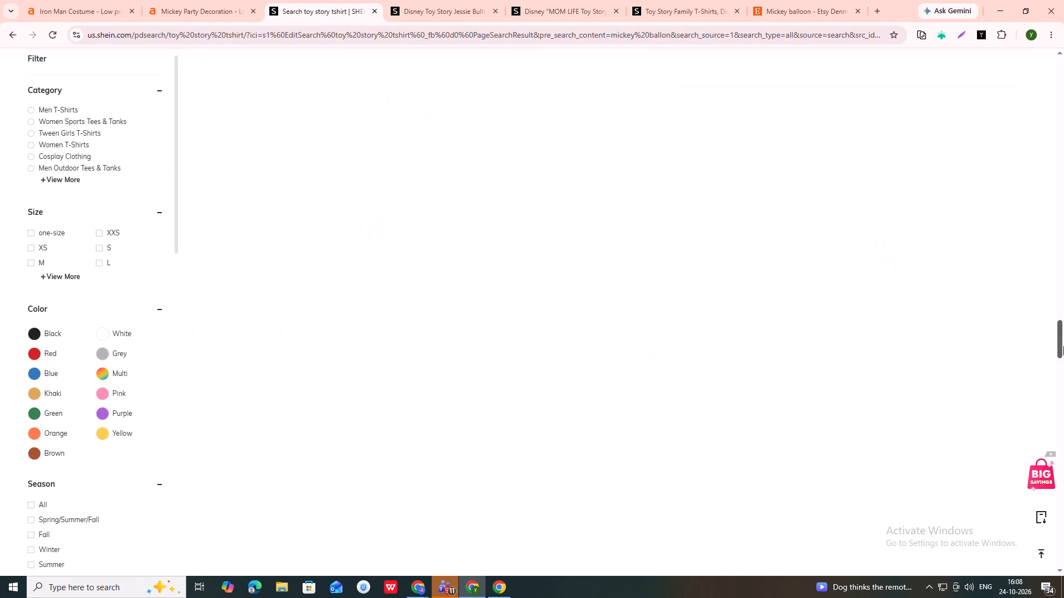
{"action": "left_click_drag", "start_coordinate": [1063, 346], "coordinate": [1050, 538]}
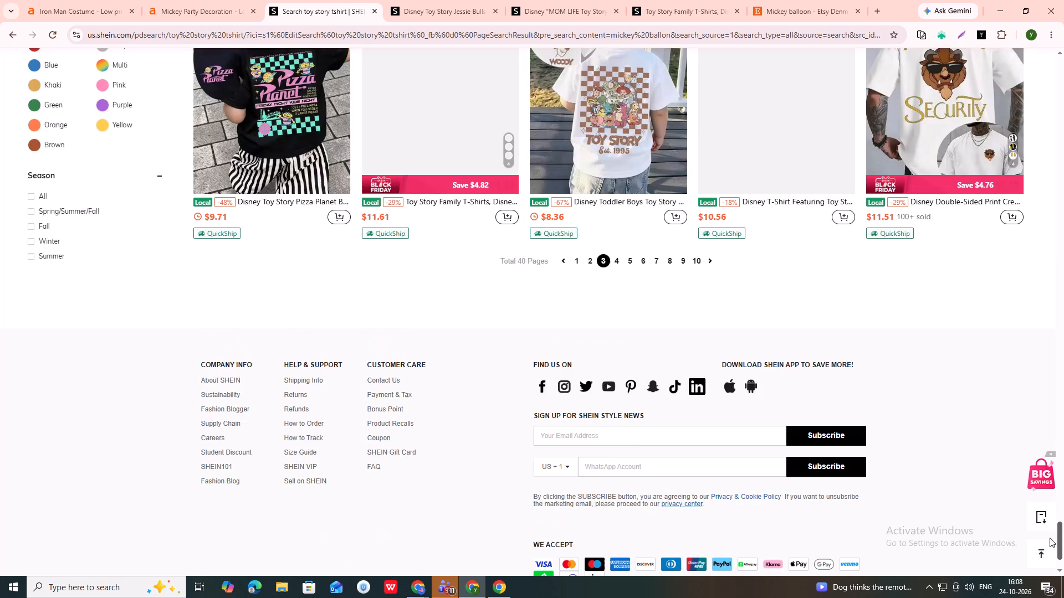
{"action": "left_click_drag", "start_coordinate": [1050, 538], "coordinate": [1027, 246]}
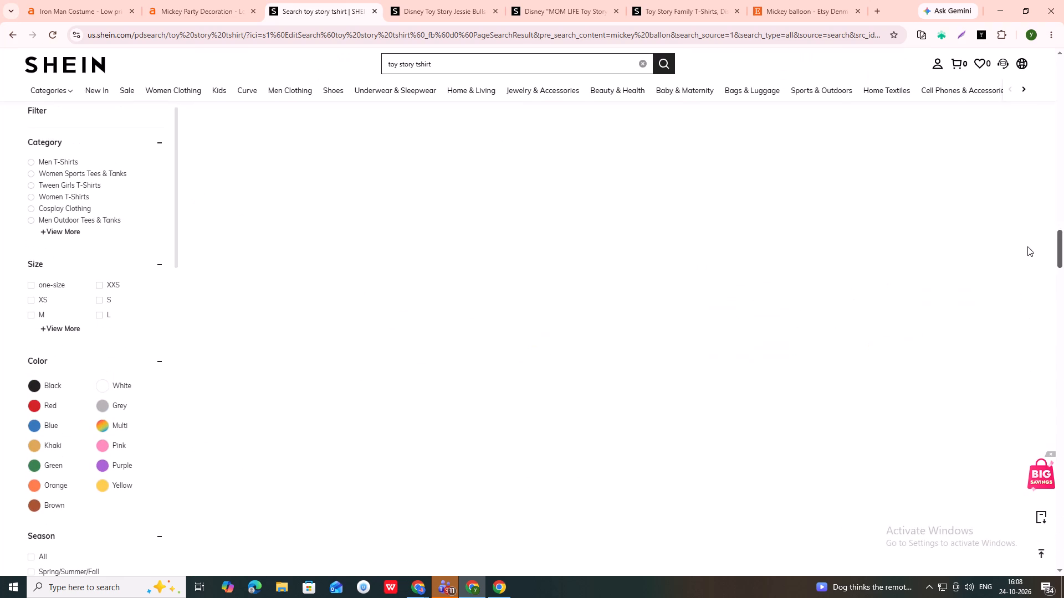
{"action": "left_click_drag", "start_coordinate": [1027, 246], "coordinate": [1027, 92]}
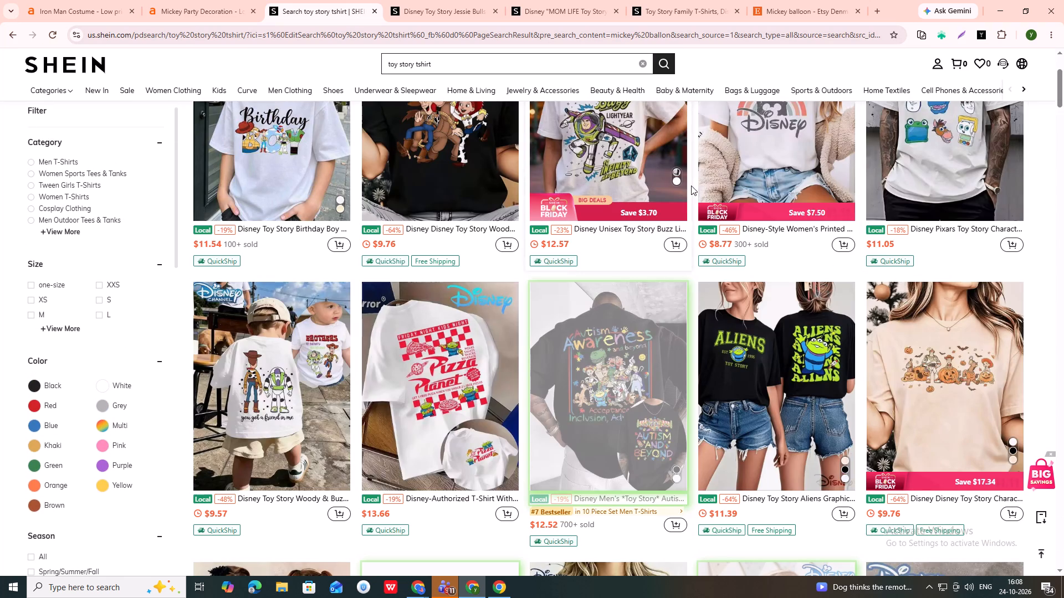
Switch to the Manual Detection Records sheet and remove duplicate links from Links rows 101285 to 101372.
{"action": "key", "text": "alt+Tab"}
{"action": "key", "text": "Up"}
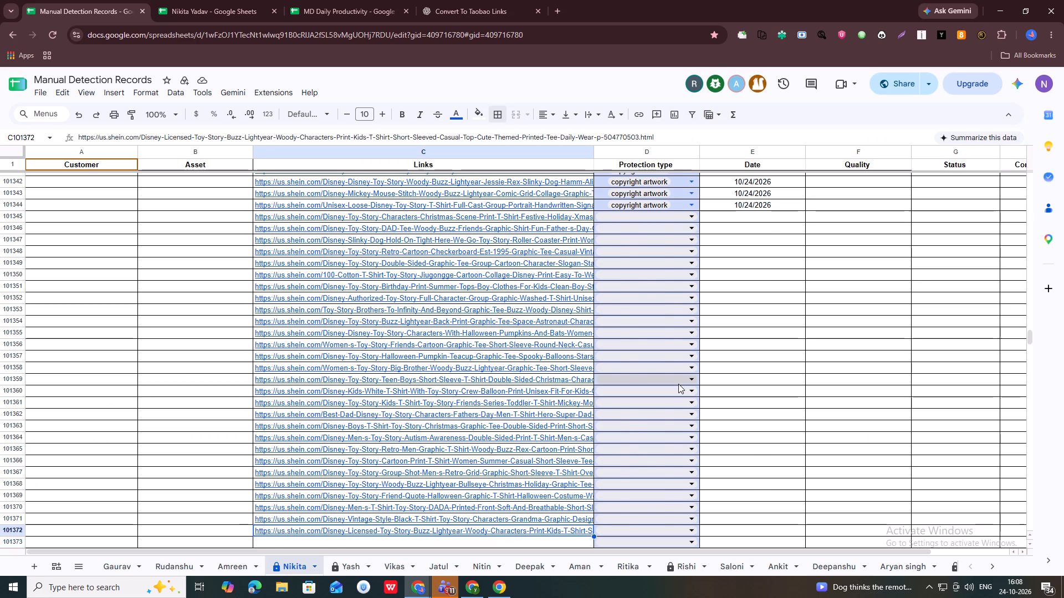
{"action": "key", "text": "ctrl+shift+Up"}
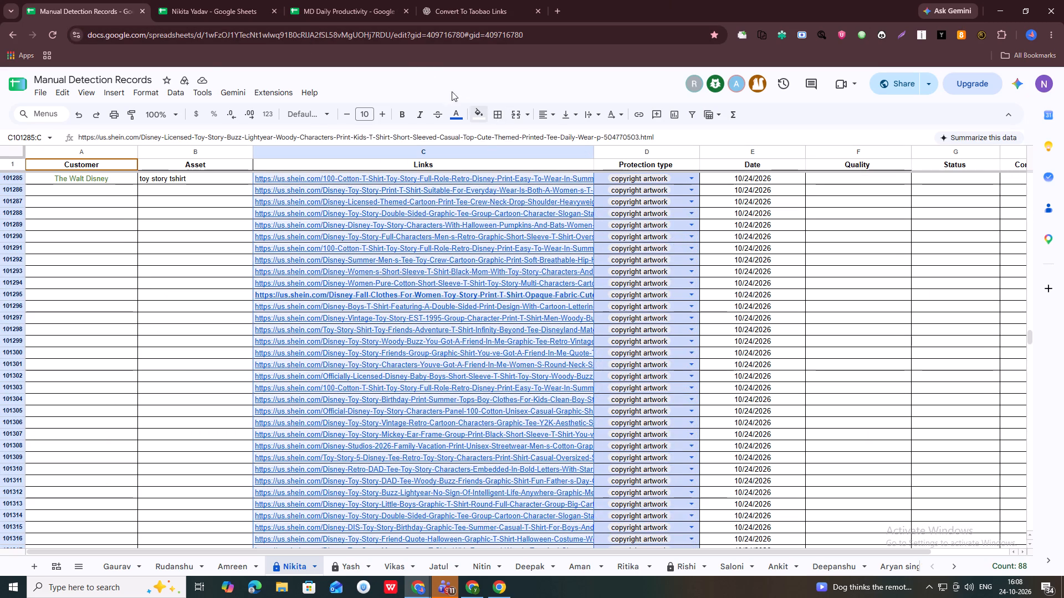
{"action": "left_click", "coordinate": [175, 92]}
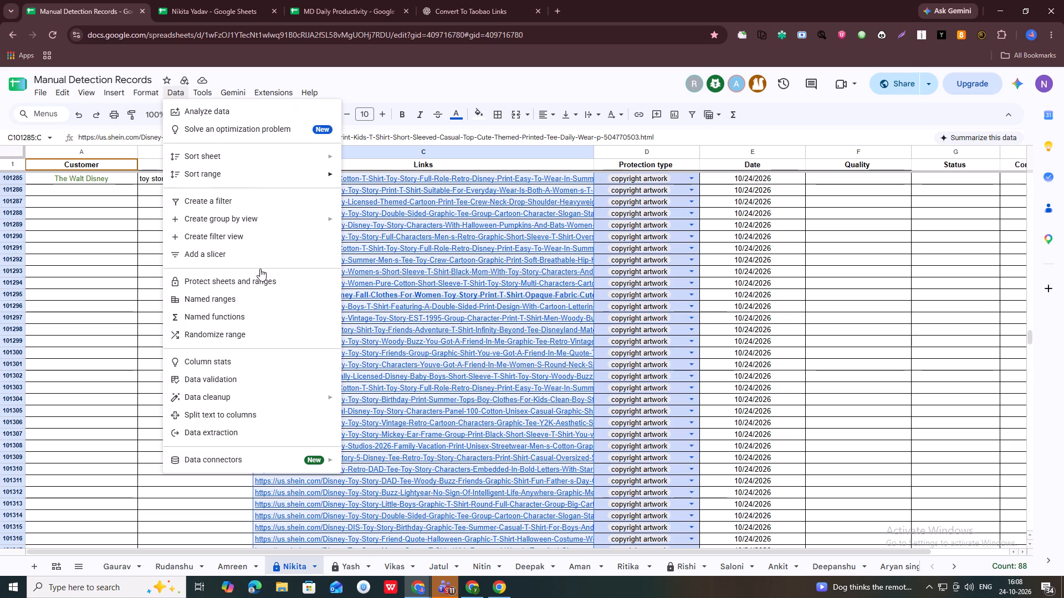
{"action": "left_click", "coordinate": [226, 395]}
{"action": "left_click", "coordinate": [367, 419]}
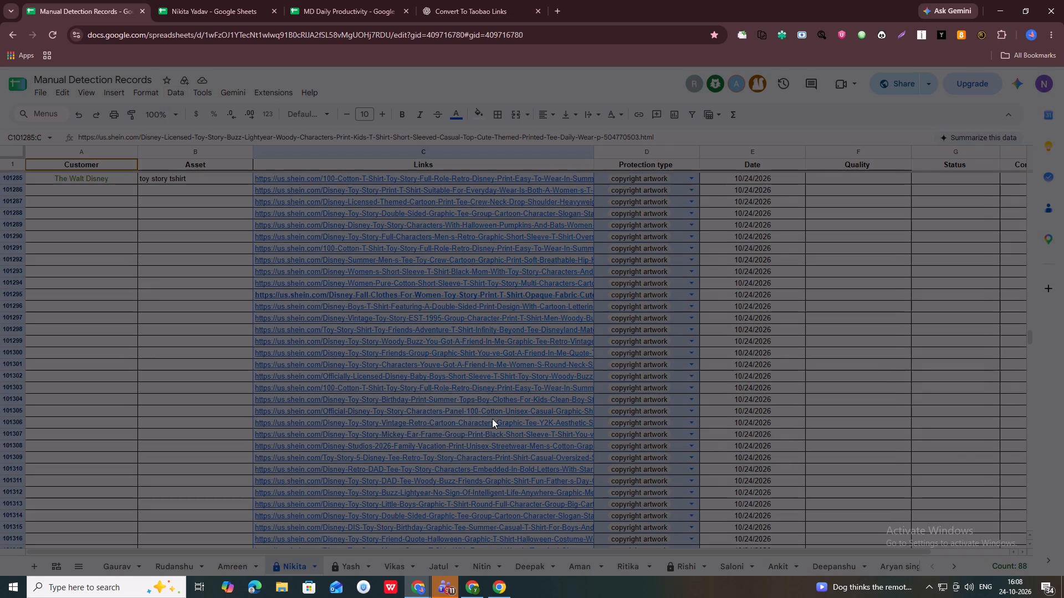
{"action": "left_click", "coordinate": [567, 400]}
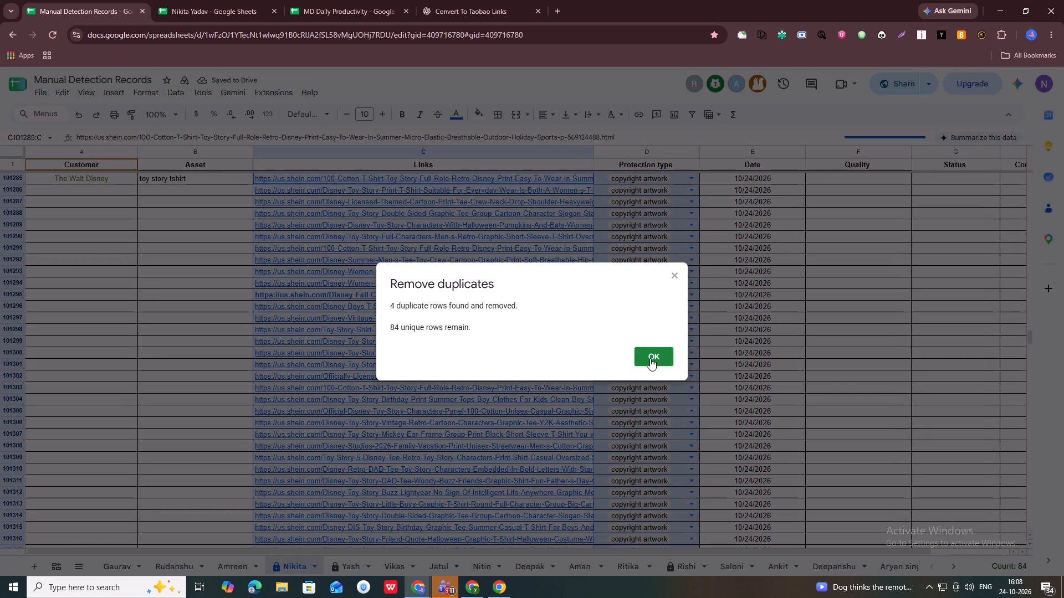
{"action": "left_click", "coordinate": [650, 358]}
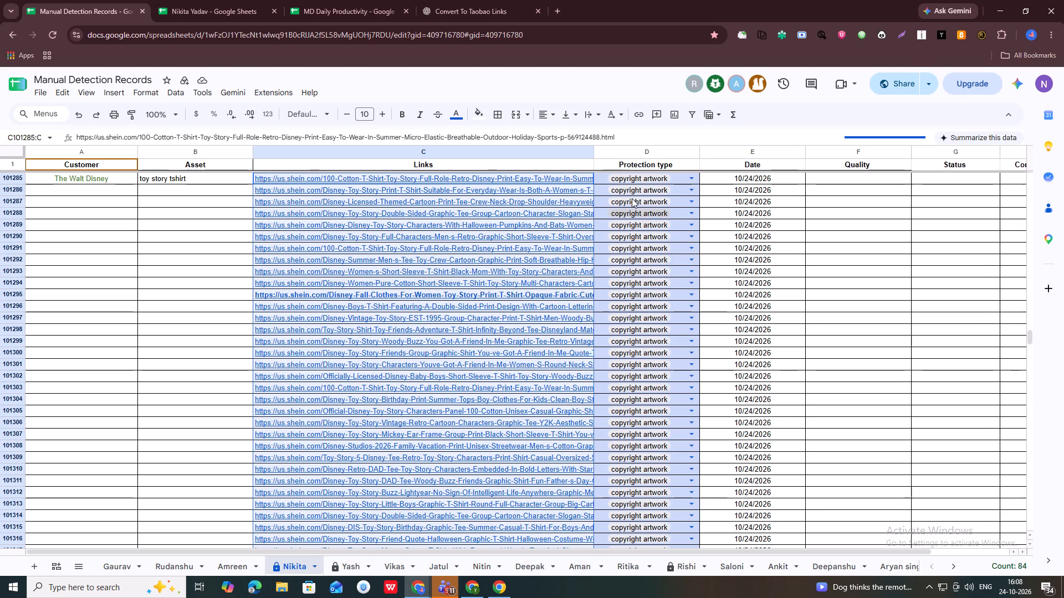
Fill the copyright artwork protection type and the date 10/24/2026 down through row 101368, the last link row.
{"action": "scroll", "coordinate": [417, 365], "scroll_direction": "down", "scroll_amount": 4}
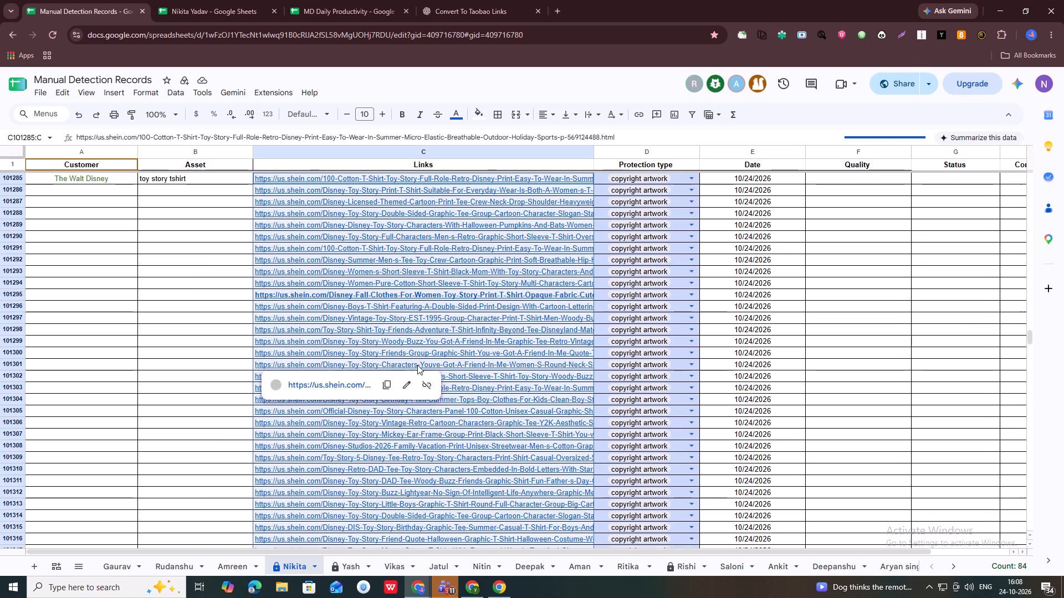
{"action": "scroll", "coordinate": [417, 365], "scroll_direction": "down", "scroll_amount": 2}
{"action": "scroll", "coordinate": [544, 373], "scroll_direction": "down", "scroll_amount": 5}
{"action": "left_click", "coordinate": [550, 537]}
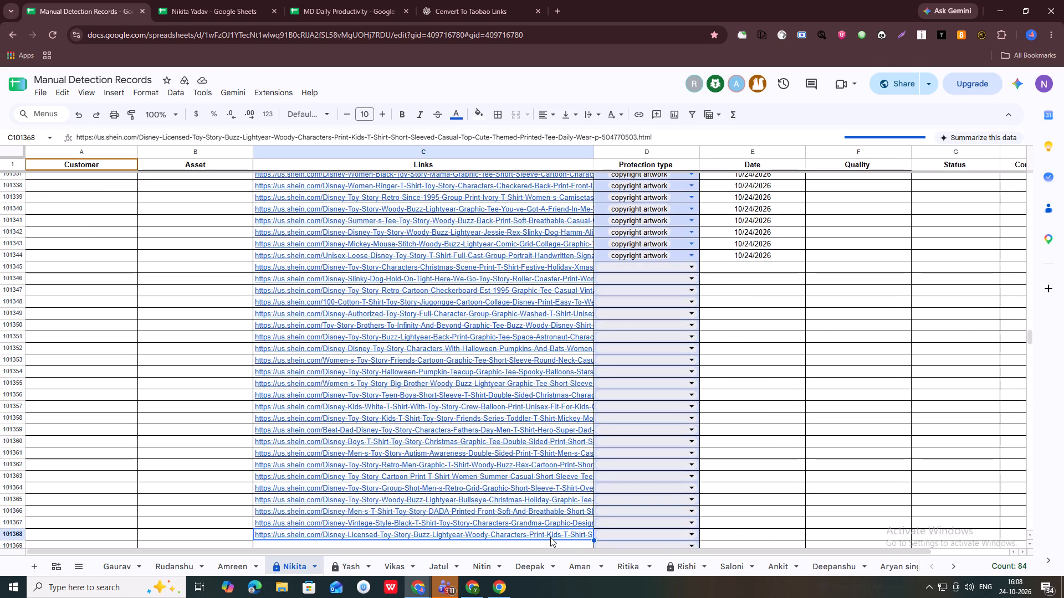
{"action": "key", "text": "Right"}
{"action": "key", "text": "shift+Right"}
{"action": "key", "text": "ctrl+shift+Up"}
{"action": "key", "text": "ctrl+f"}
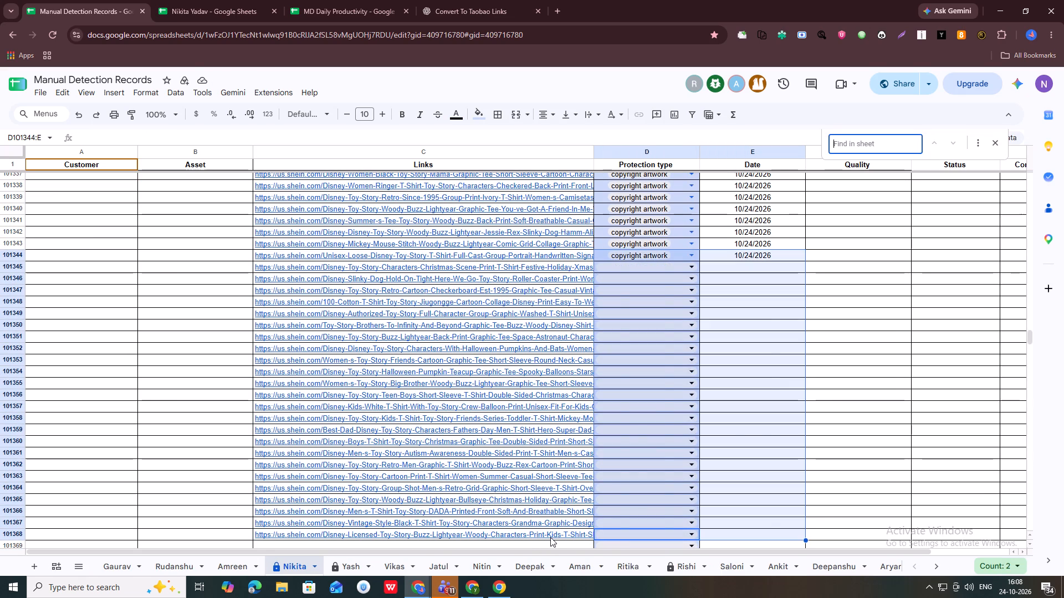
{"action": "key", "text": "ctrl+d"}
Fill the customer The Walt Disney and asset toy story tshirt down through row 101368, and select the empty Links cell below.
{"action": "key", "text": "Left"}
{"action": "key", "text": "Left"}
{"action": "key", "text": "Left"}
{"action": "key", "text": "shift+Right"}
{"action": "key", "text": "ctrl+shift+Up"}
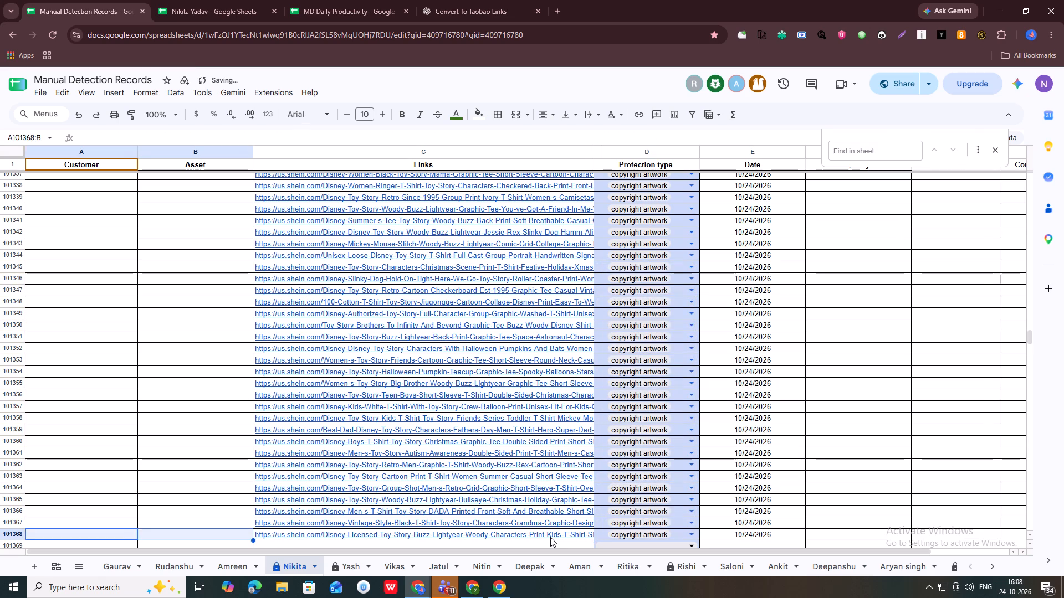
{"action": "key", "text": "ctrl+d"}
{"action": "key", "text": "Down"}
{"action": "key", "text": "Right"}
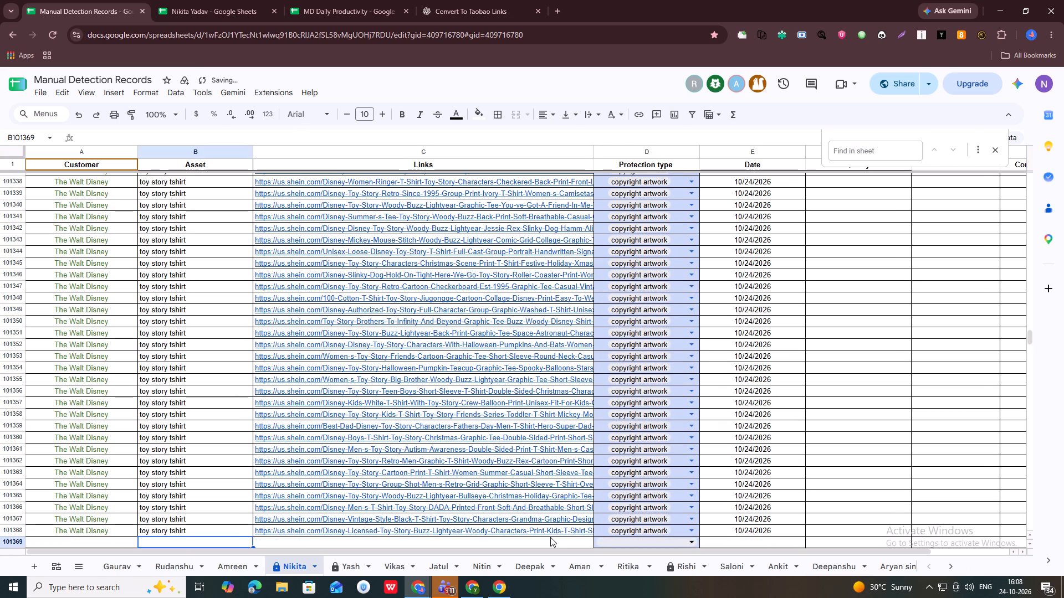
{"action": "key", "text": "Right"}
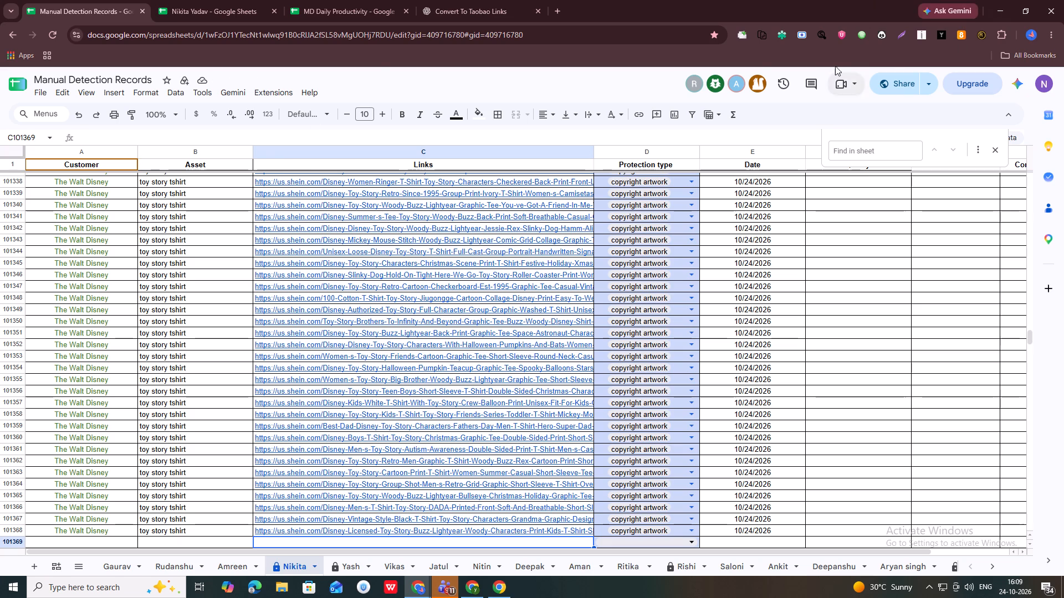
Switch to the Amazon.es browser window and examine the full Rubies store results for captain america costumes.
{"action": "key", "text": "alt+Tab"}
{"action": "left_click", "coordinate": [841, 297], "text": "alt"}
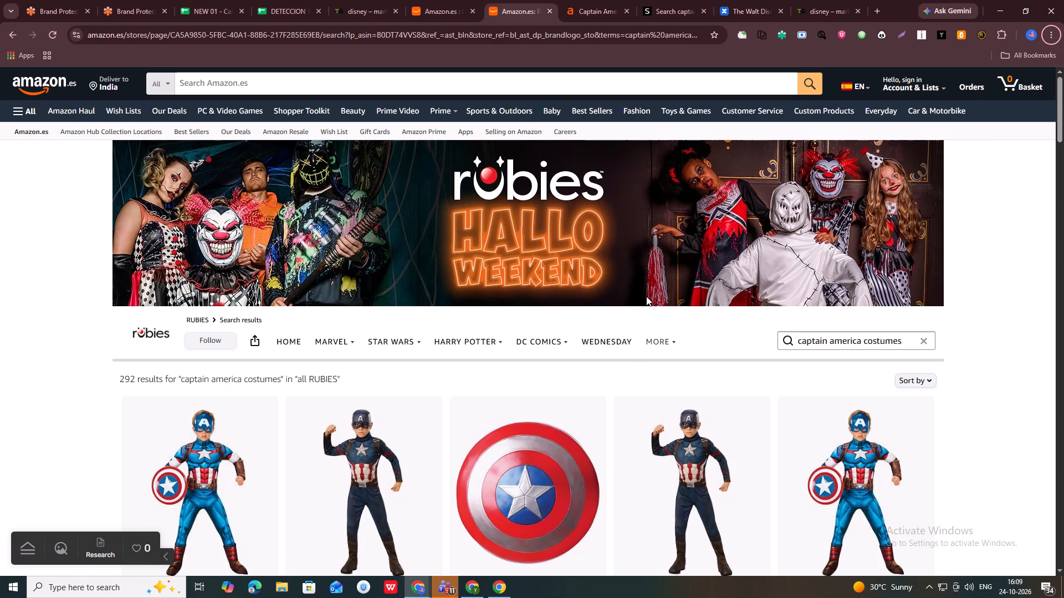
{"action": "scroll", "coordinate": [779, 262], "scroll_direction": "down", "scroll_amount": 5}
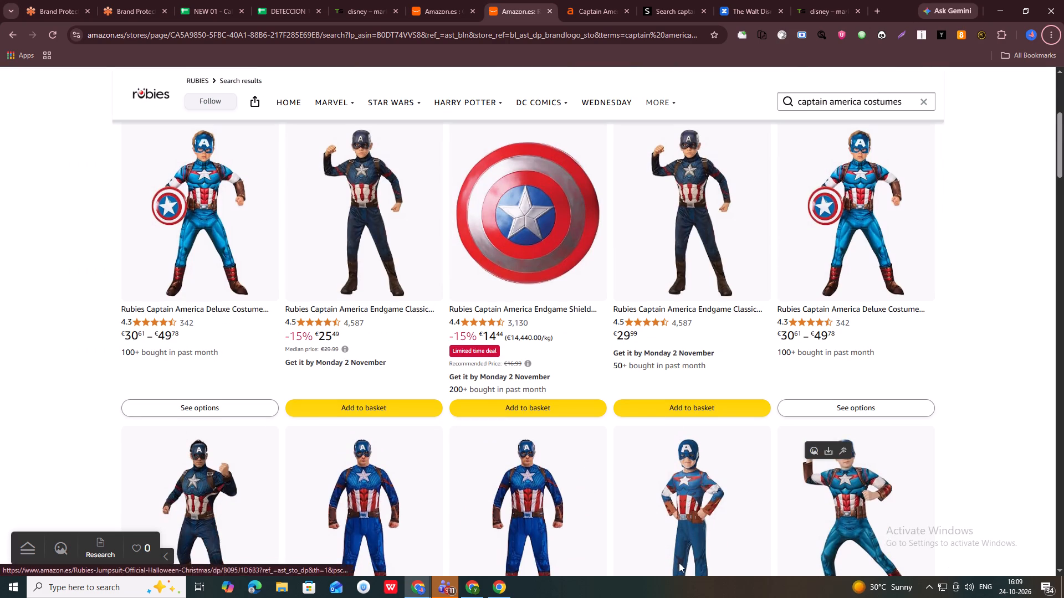
{"action": "scroll", "coordinate": [913, 475], "scroll_direction": "up", "scroll_amount": 7}
{"action": "scroll", "coordinate": [895, 461], "scroll_direction": "down", "scroll_amount": 6}
{"action": "scroll", "coordinate": [874, 439], "scroll_direction": "down", "scroll_amount": 20}
{"action": "scroll", "coordinate": [874, 439], "scroll_direction": "down", "scroll_amount": 1}
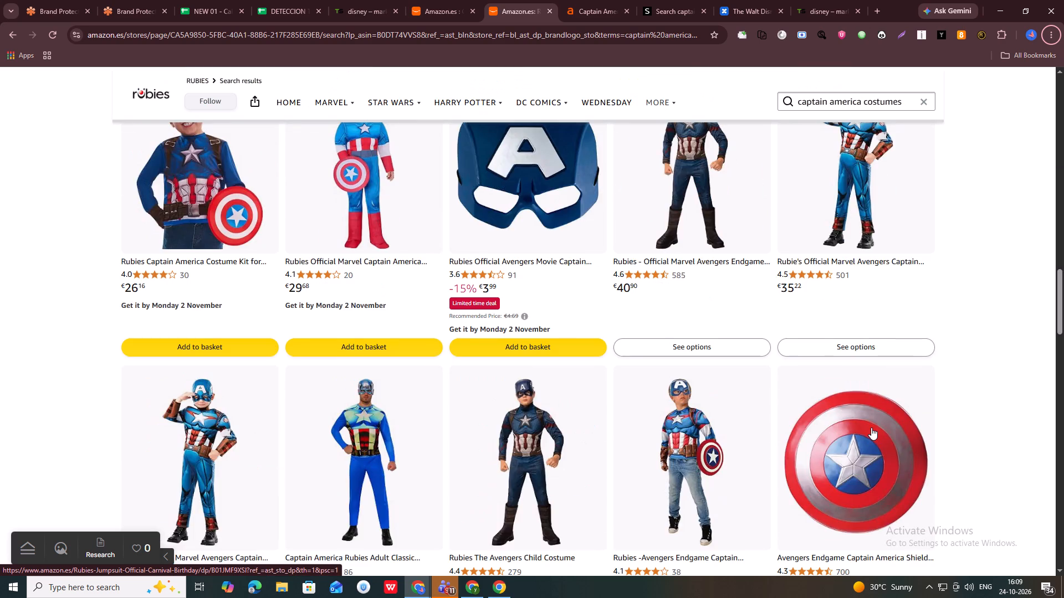
{"action": "scroll", "coordinate": [871, 427], "scroll_direction": "down", "scroll_amount": 12}
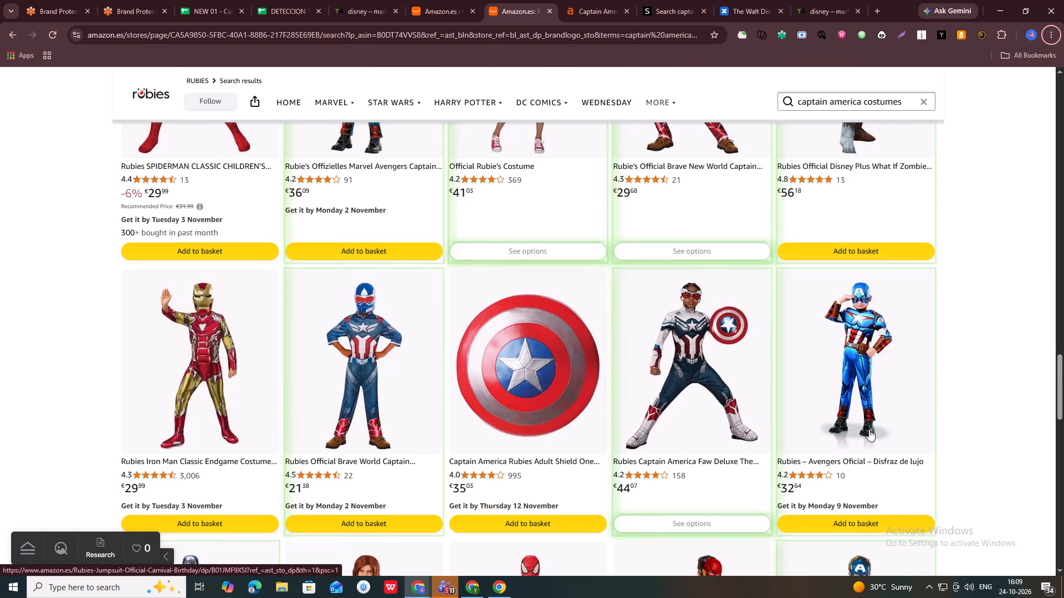
{"action": "scroll", "coordinate": [869, 429], "scroll_direction": "down", "scroll_amount": 15}
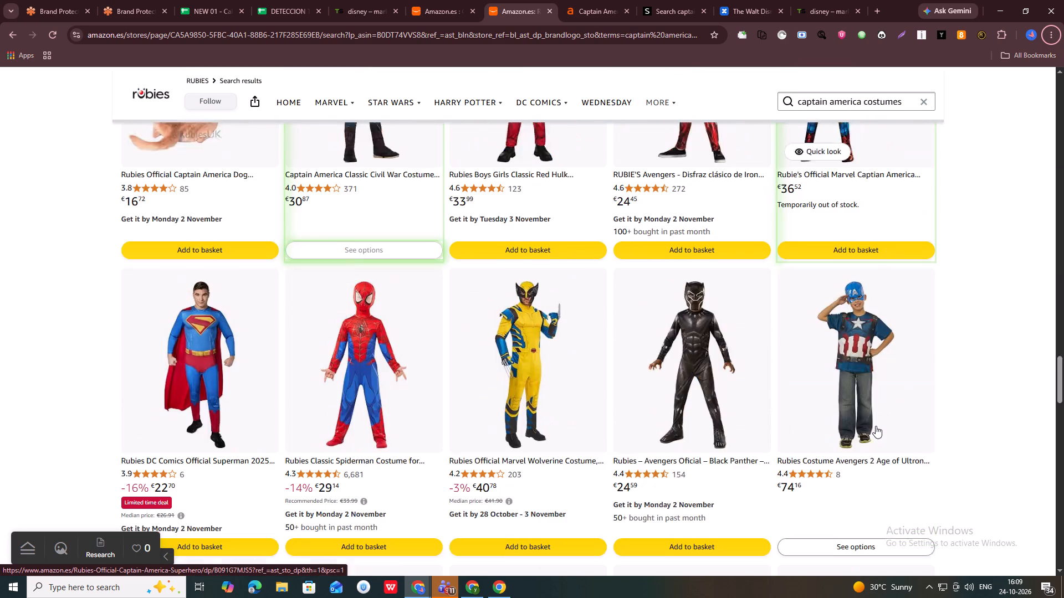
{"action": "scroll", "coordinate": [876, 426], "scroll_direction": "down", "scroll_amount": 18}
{"action": "scroll", "coordinate": [878, 422], "scroll_direction": "down", "scroll_amount": 20}
{"action": "scroll", "coordinate": [878, 422], "scroll_direction": "down", "scroll_amount": 4}
{"action": "scroll", "coordinate": [876, 422], "scroll_direction": "up", "scroll_amount": 6}
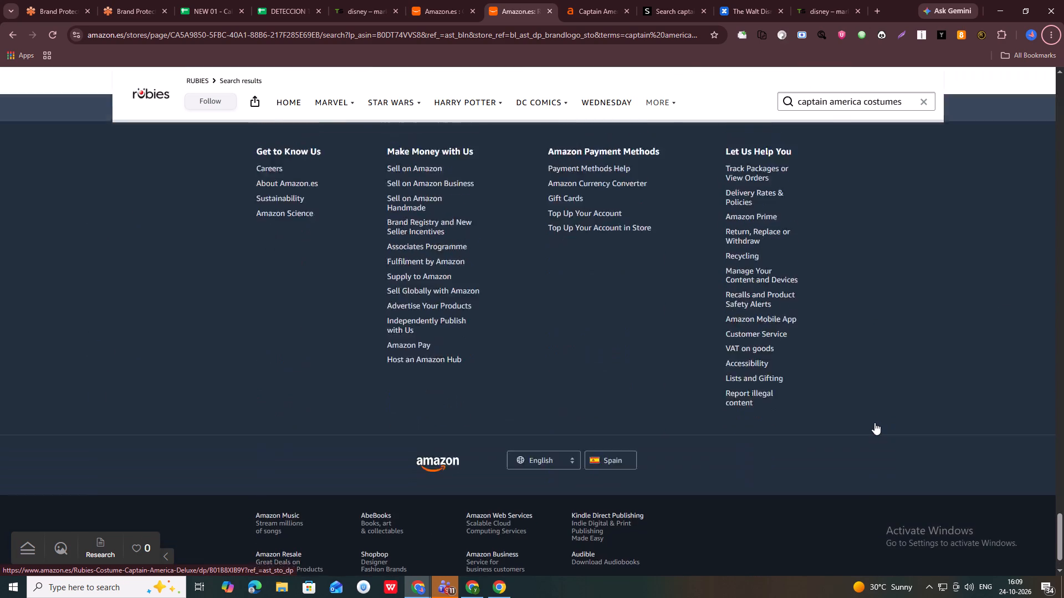
{"action": "scroll", "coordinate": [874, 422], "scroll_direction": "up", "scroll_amount": 8}
{"action": "scroll", "coordinate": [871, 411], "scroll_direction": "up", "scroll_amount": 20}
{"action": "scroll", "coordinate": [871, 411], "scroll_direction": "up", "scroll_amount": 3}
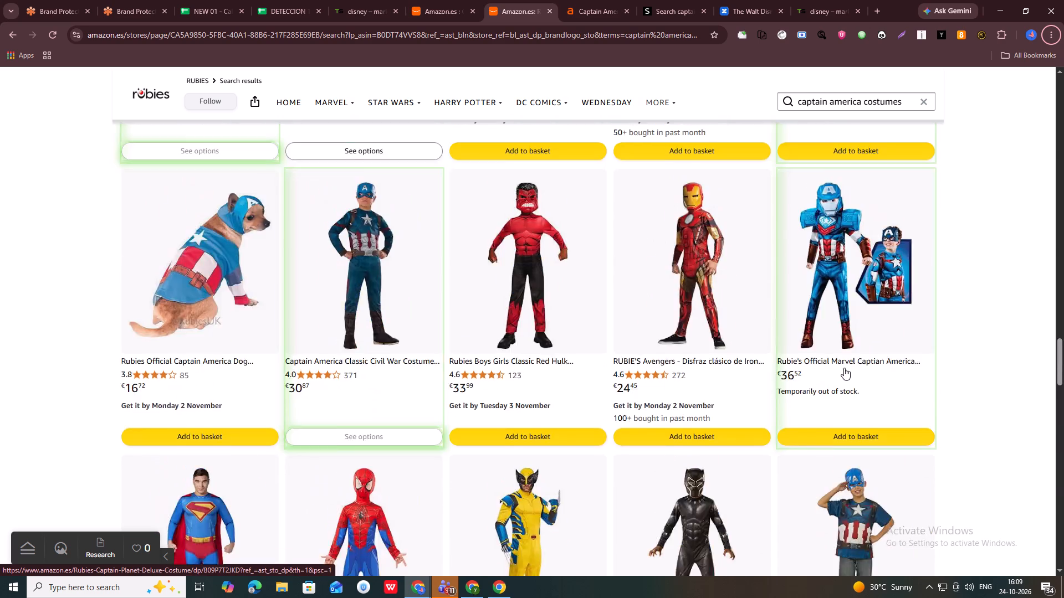
{"action": "scroll", "coordinate": [844, 368], "scroll_direction": "up", "scroll_amount": 20}
{"action": "scroll", "coordinate": [844, 368], "scroll_direction": "up", "scroll_amount": 20}
{"action": "scroll", "coordinate": [844, 368], "scroll_direction": "up", "scroll_amount": 10}
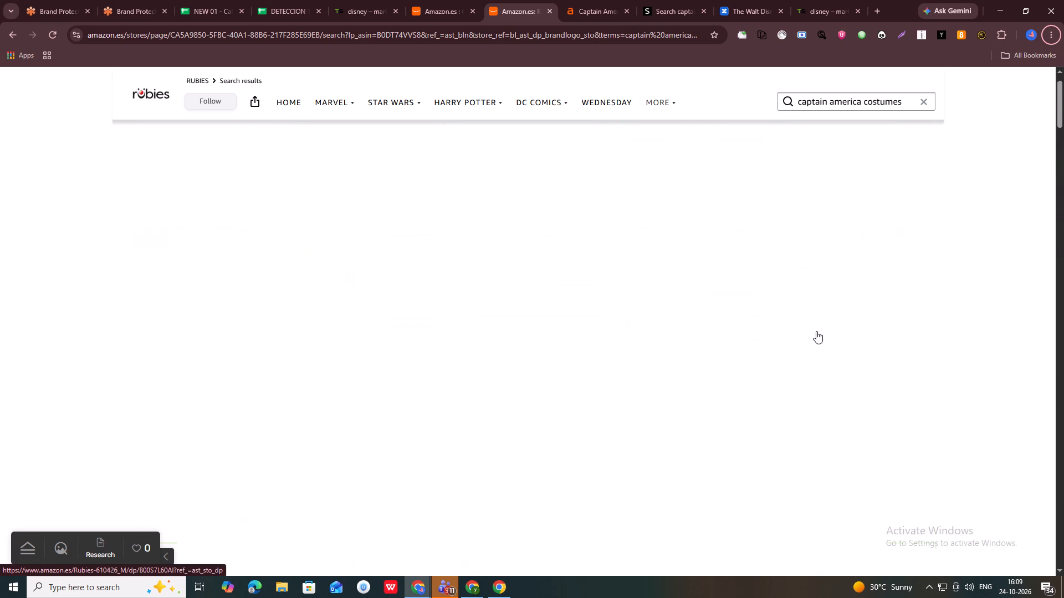
{"action": "scroll", "coordinate": [816, 331], "scroll_direction": "up", "scroll_amount": 19}
Examine the Rubies store results for captain america costumes, looking for costume listings that are not yet highlighted.
{"action": "scroll", "coordinate": [669, 346], "scroll_direction": "down", "scroll_amount": 2}
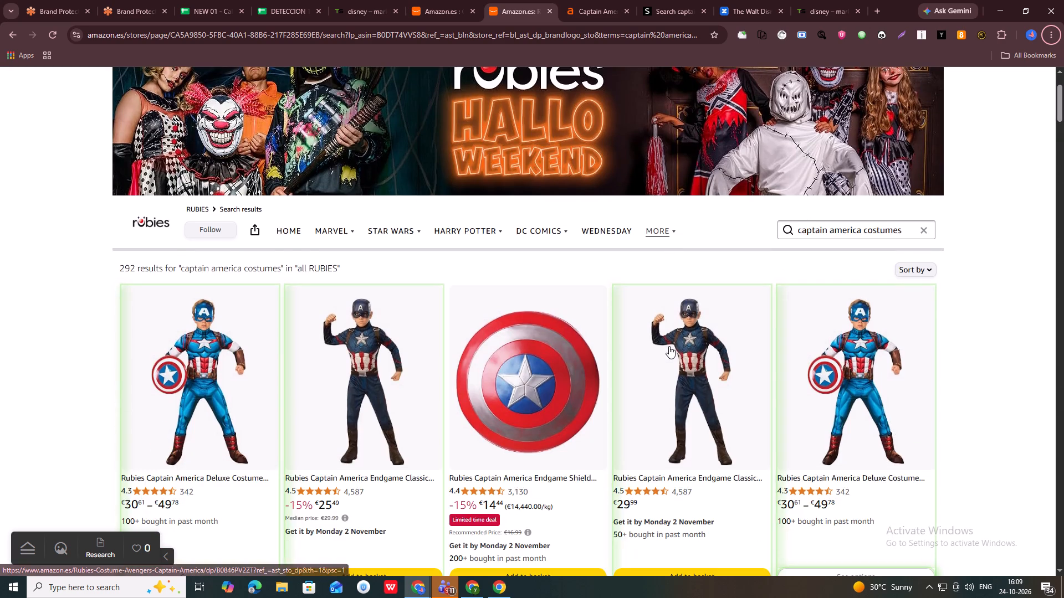
{"action": "scroll", "coordinate": [766, 342], "scroll_direction": "down", "scroll_amount": 5}
{"action": "scroll", "coordinate": [837, 371], "scroll_direction": "down", "scroll_amount": 6}
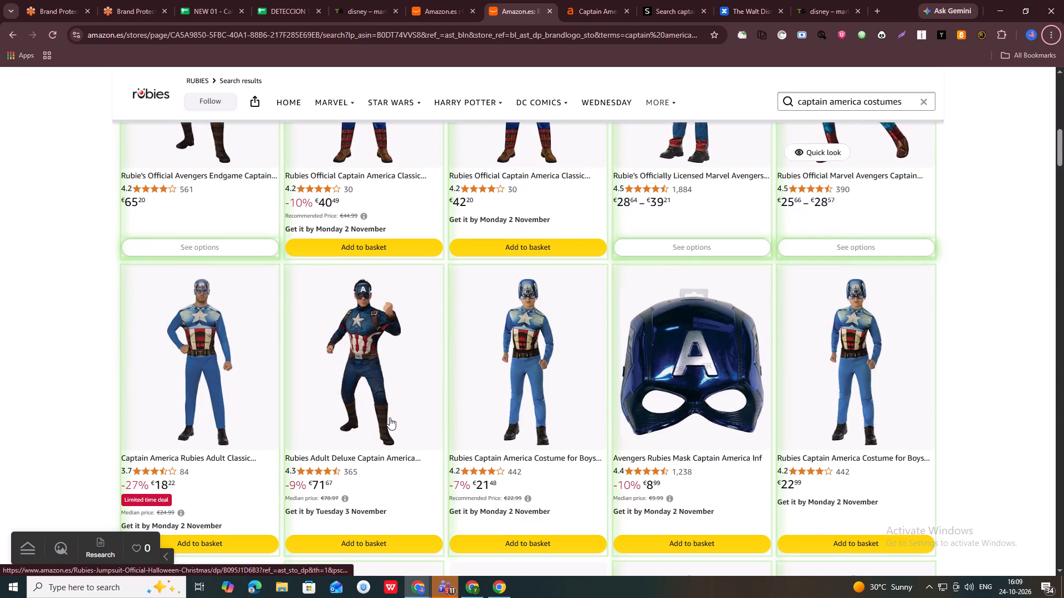
{"action": "scroll", "coordinate": [821, 382], "scroll_direction": "down", "scroll_amount": 5}
{"action": "scroll", "coordinate": [759, 399], "scroll_direction": "down", "scroll_amount": 6}
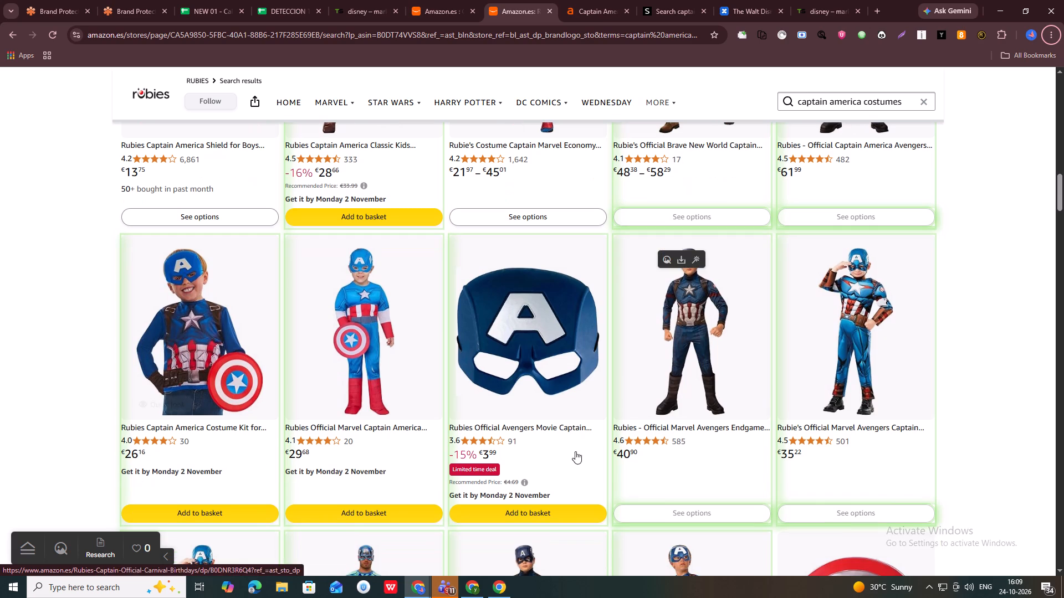
{"action": "scroll", "coordinate": [956, 362], "scroll_direction": "down", "scroll_amount": 7}
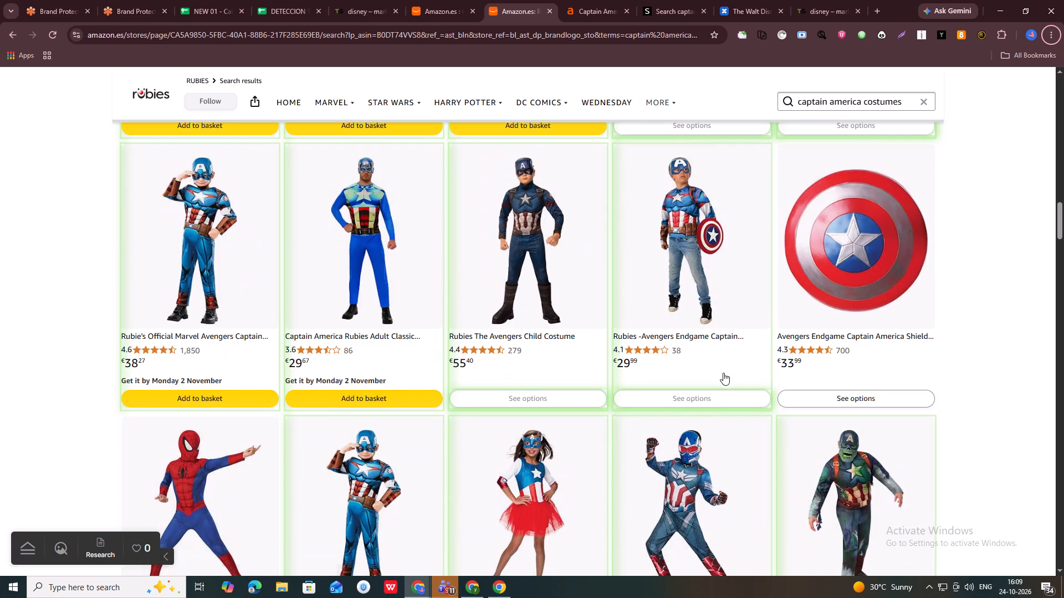
{"action": "scroll", "coordinate": [651, 373], "scroll_direction": "down", "scroll_amount": 6}
{"action": "scroll", "coordinate": [615, 375], "scroll_direction": "up", "scroll_amount": 3}
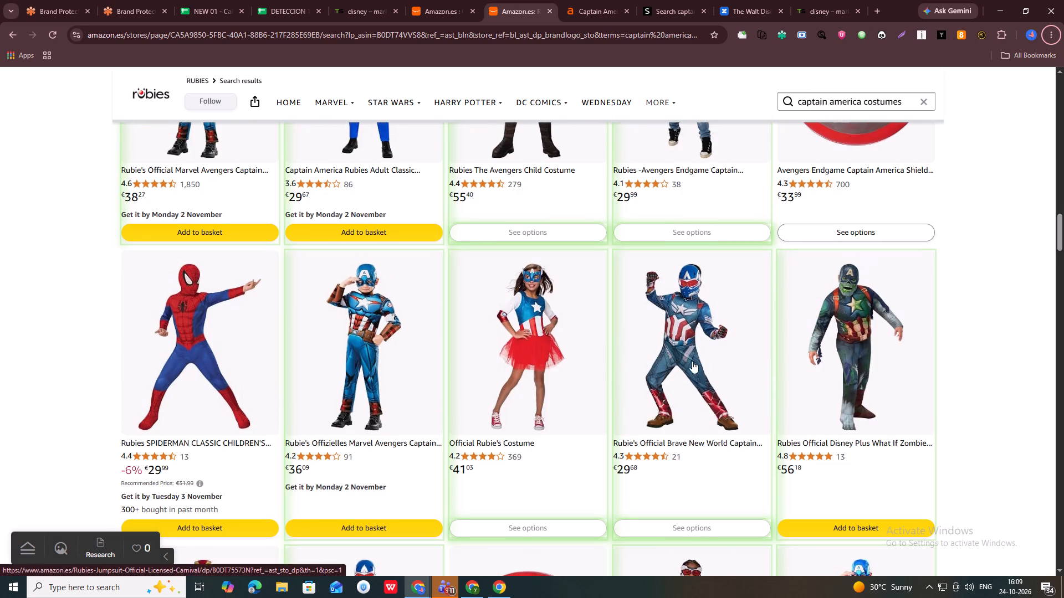
{"action": "scroll", "coordinate": [825, 336], "scroll_direction": "down", "scroll_amount": 9}
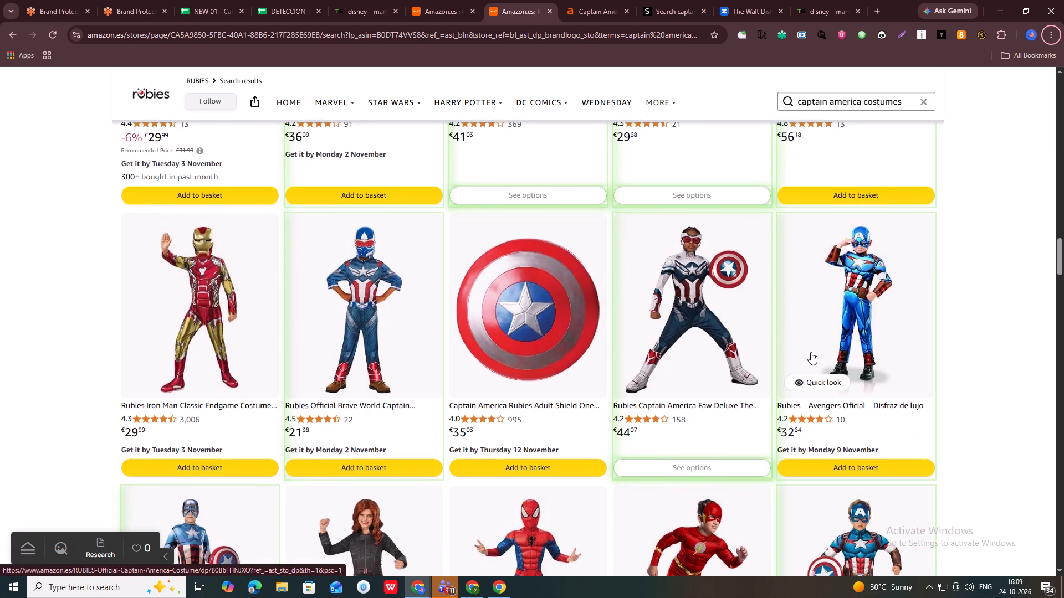
{"action": "scroll", "coordinate": [811, 352], "scroll_direction": "down", "scroll_amount": 9}
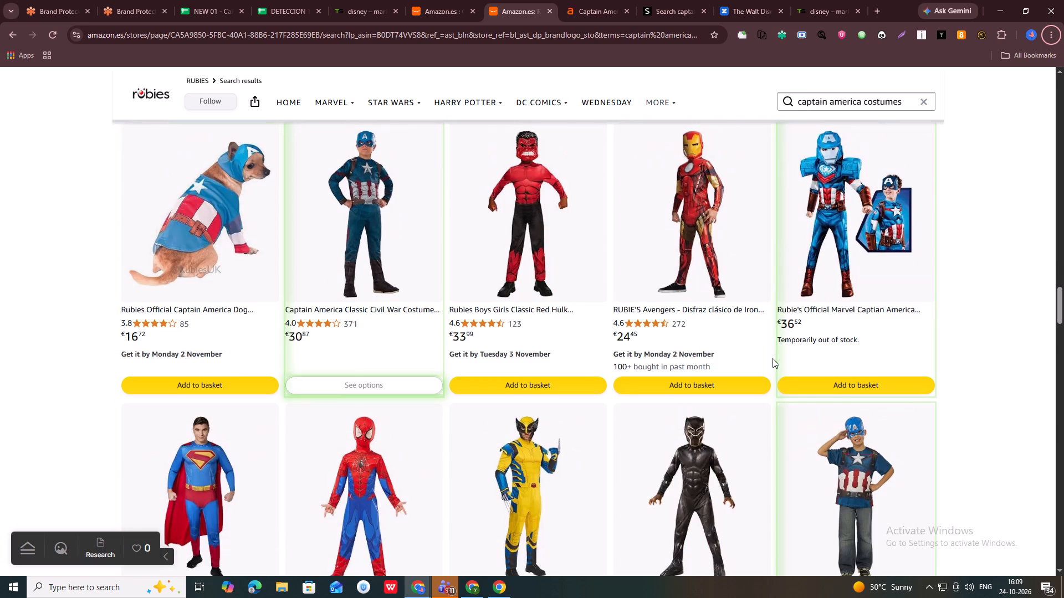
{"action": "scroll", "coordinate": [856, 339], "scroll_direction": "down", "scroll_amount": 5}
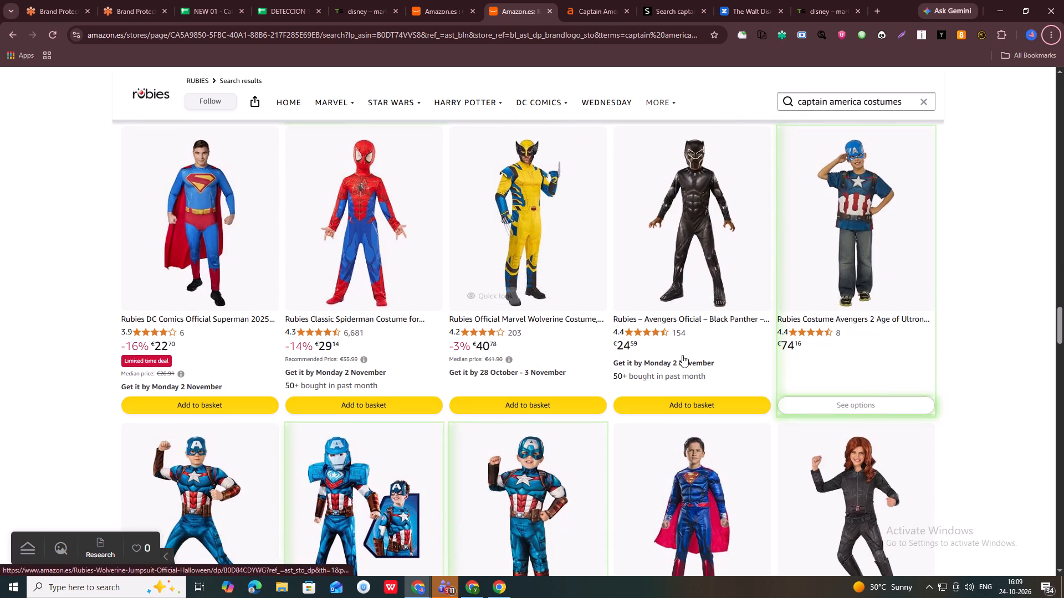
{"action": "scroll", "coordinate": [753, 347], "scroll_direction": "down", "scroll_amount": 4}
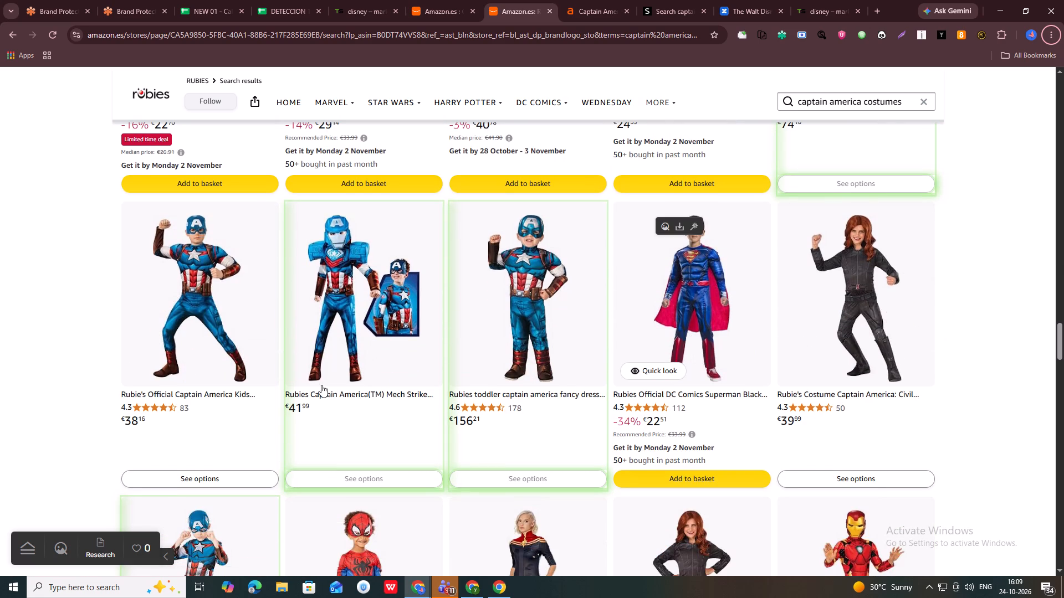
Copy the Rubie's Official Captain America Kids costume link into Links cell C101221, below the captain america costume links in Manual Detection Records.
{"action": "right_click", "coordinate": [203, 394]}
{"action": "left_click", "coordinate": [264, 313]}
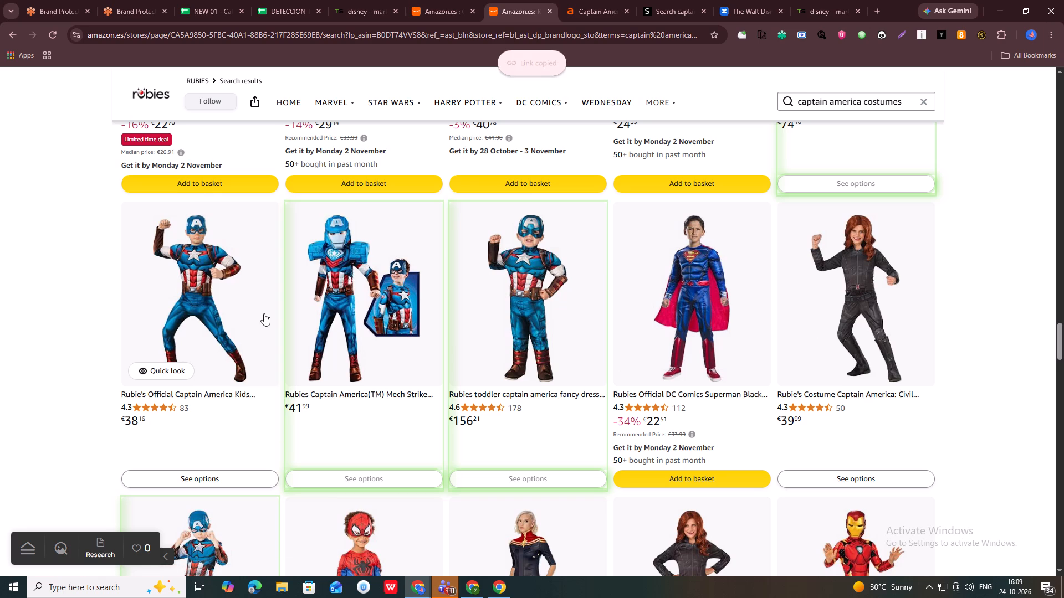
{"action": "key", "text": "alt+Tab"}
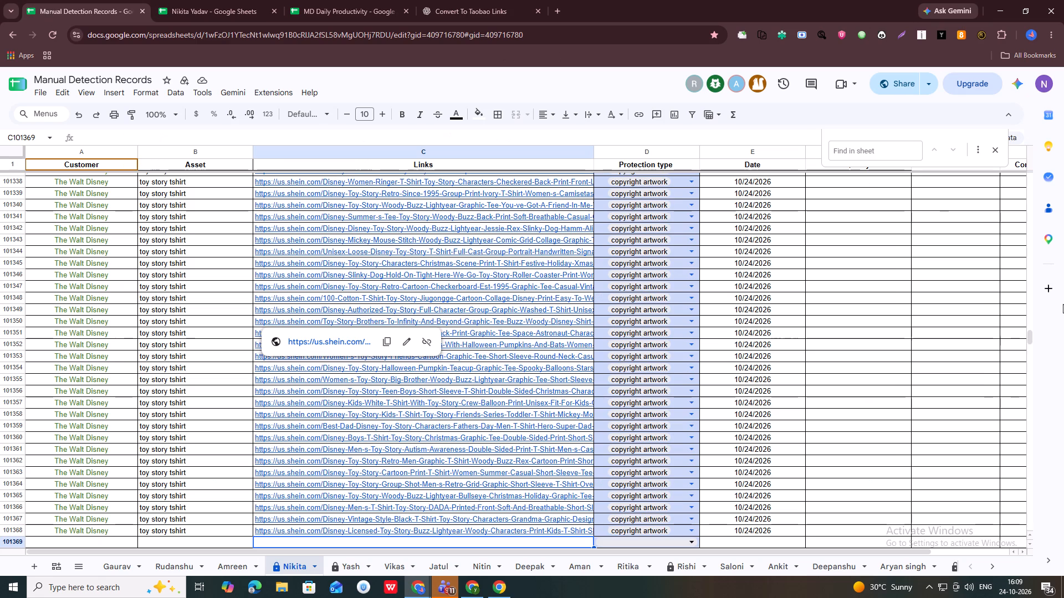
{"action": "key", "text": "ctrl+Up"}
{"action": "key", "text": "ctrl+Up"}
{"action": "key", "text": "ctrl+Up"}
{"action": "key", "text": "ctrl+Up"}
{"action": "key", "text": "ctrl+Up"}
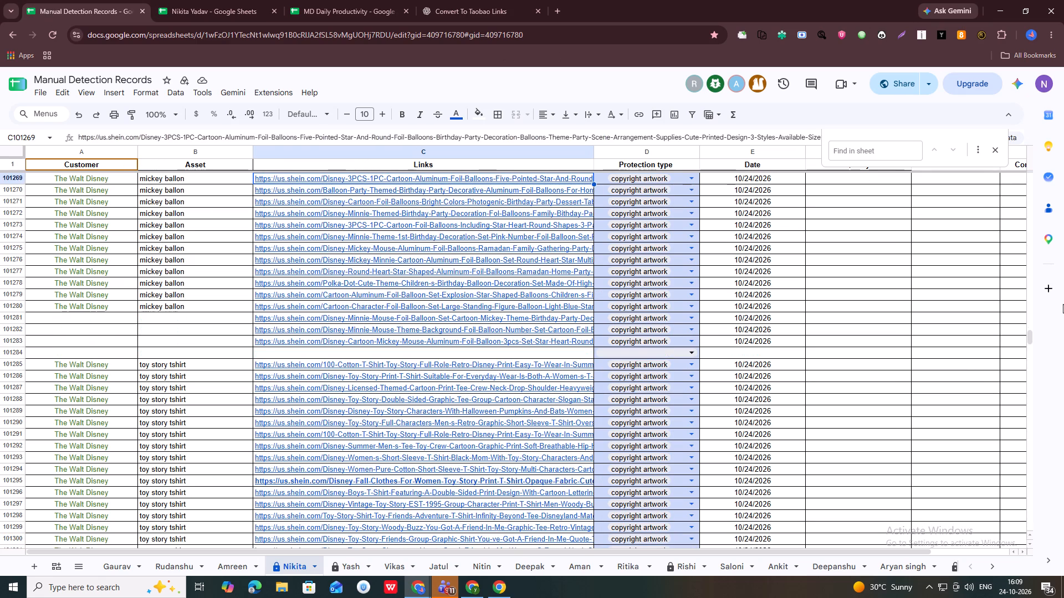
{"action": "key", "text": "ctrl+Up"}
{"action": "key", "text": "ctrl+Up"}
{"action": "key", "text": "ctrl+Up"}
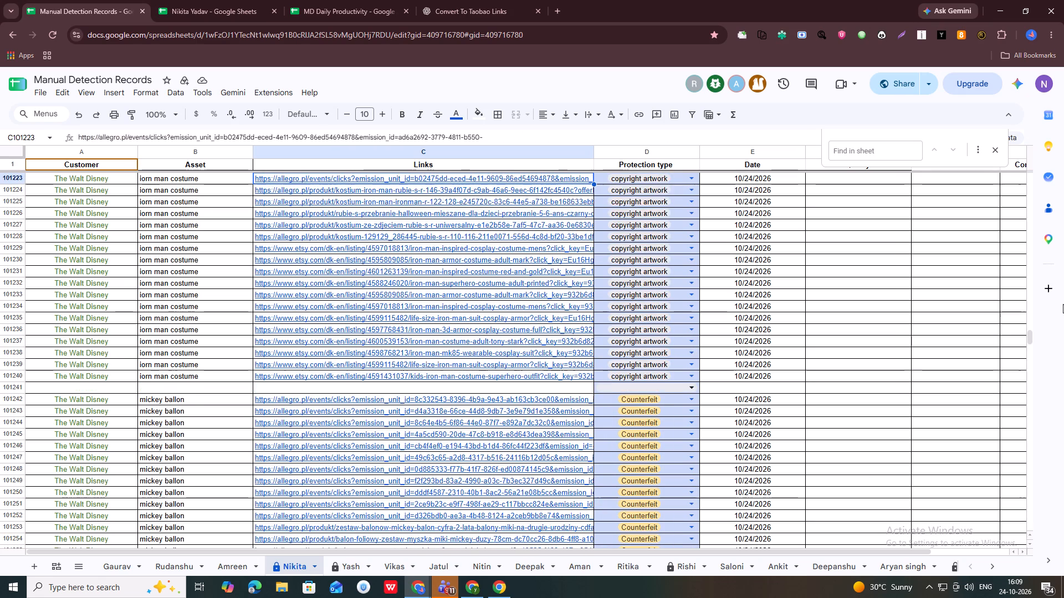
{"action": "key", "text": "ctrl+Up"}
{"action": "key", "text": "Down"}
{"action": "key", "text": "ctrl+Up"}
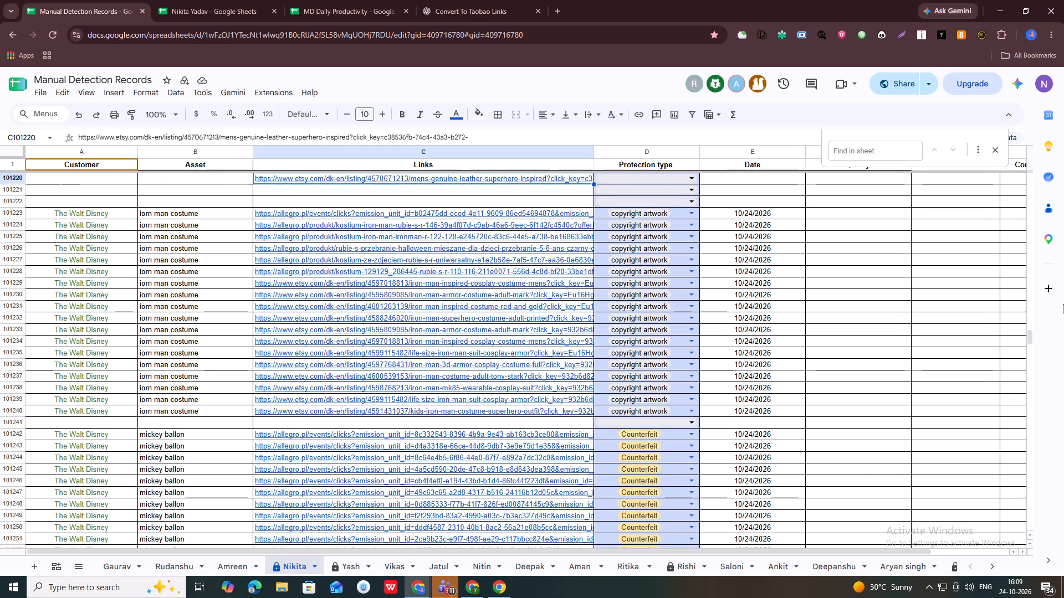
{"action": "key", "text": "ctrl+Up"}
{"action": "key", "text": "ctrl+Down"}
{"action": "key", "text": "Down"}
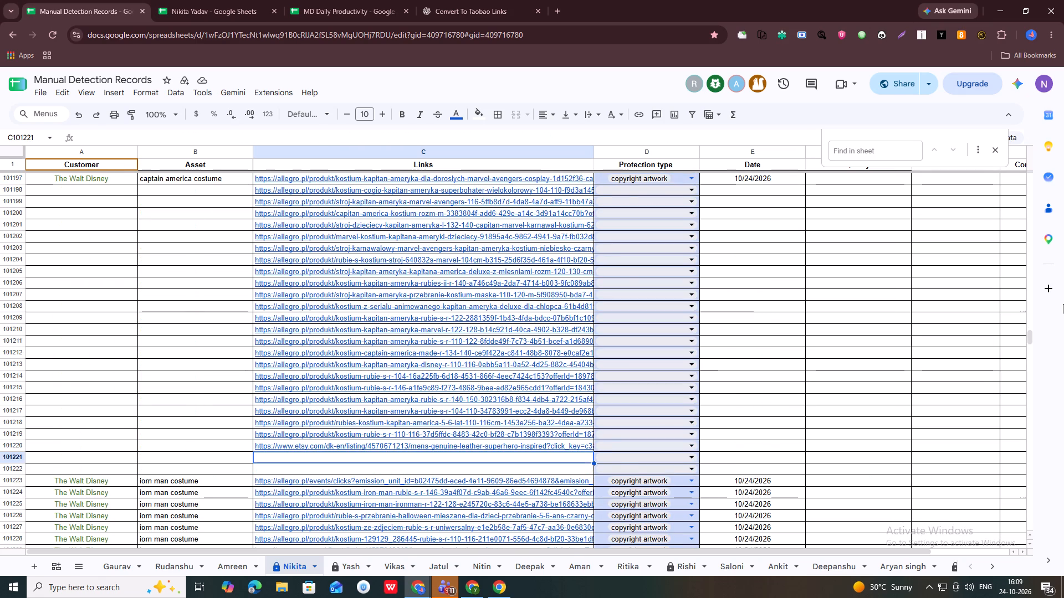
{"action": "key", "text": "ctrl+v"}
{"action": "key", "text": "Down"}
Return to the Amazon.es Rubies store and examine the remaining captain america costumes results down to the end of the list.
{"action": "key", "text": "alt+Tab"}
{"action": "key", "text": "Right"}
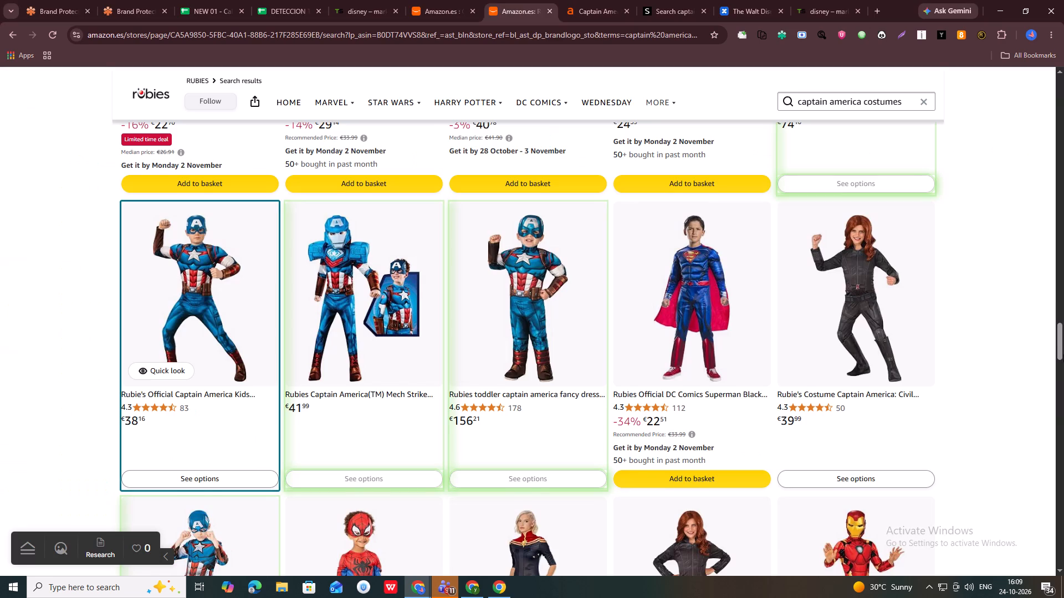
{"action": "scroll", "coordinate": [1063, 295], "scroll_direction": "down", "scroll_amount": 4}
{"action": "scroll", "coordinate": [953, 290], "scroll_direction": "down", "scroll_amount": 6}
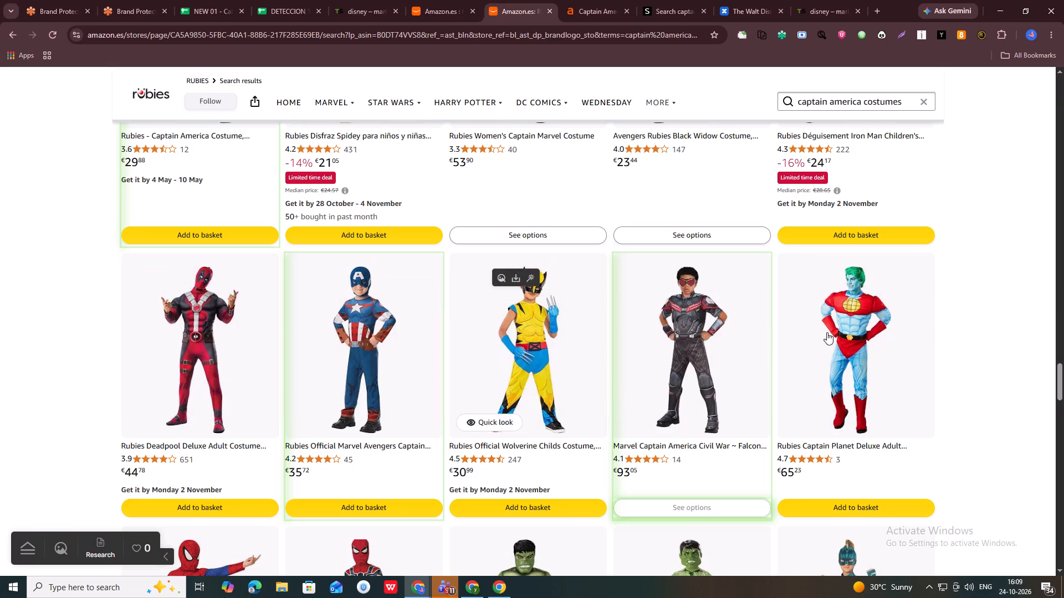
{"action": "scroll", "coordinate": [795, 337], "scroll_direction": "down", "scroll_amount": 4}
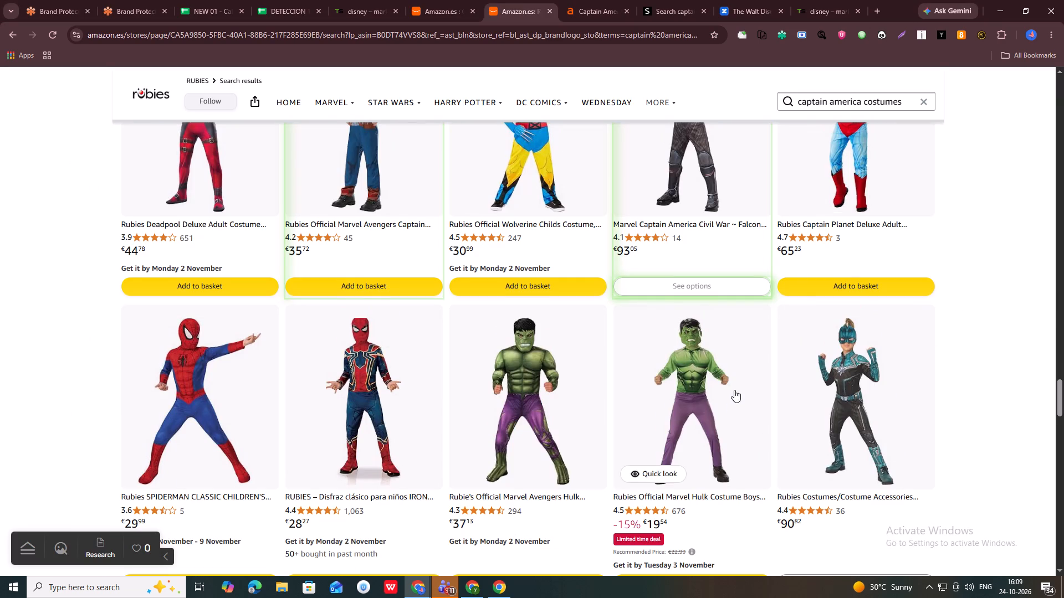
{"action": "scroll", "coordinate": [735, 388], "scroll_direction": "down", "scroll_amount": 6}
{"action": "scroll", "coordinate": [965, 328], "scroll_direction": "down", "scroll_amount": 5}
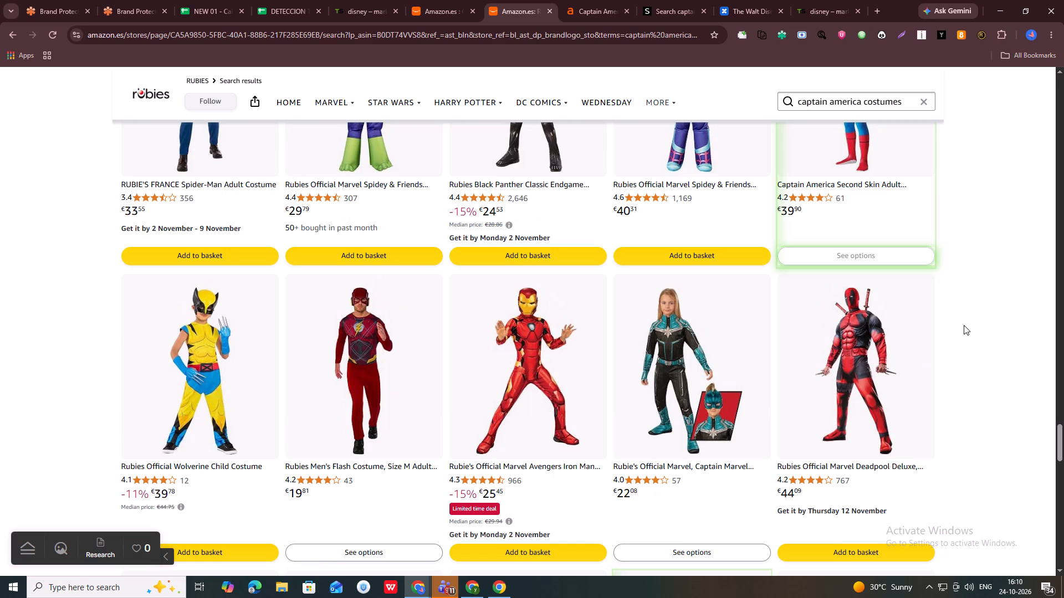
{"action": "scroll", "coordinate": [782, 374], "scroll_direction": "down", "scroll_amount": 7}
{"action": "scroll", "coordinate": [913, 380], "scroll_direction": "down", "scroll_amount": 5}
{"action": "scroll", "coordinate": [761, 396], "scroll_direction": "down", "scroll_amount": 5}
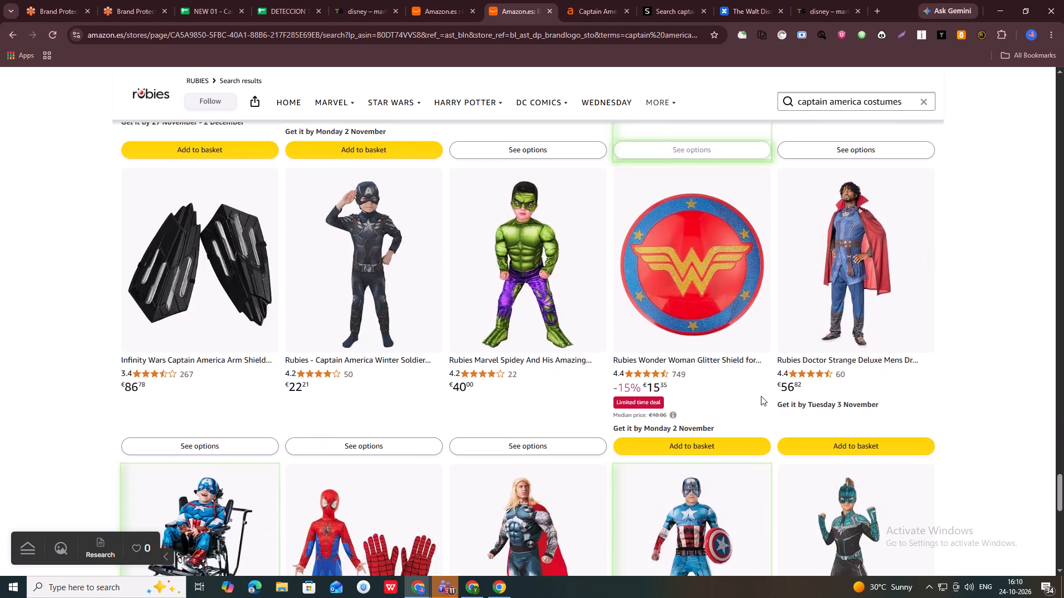
{"action": "scroll", "coordinate": [846, 379], "scroll_direction": "down", "scroll_amount": 2}
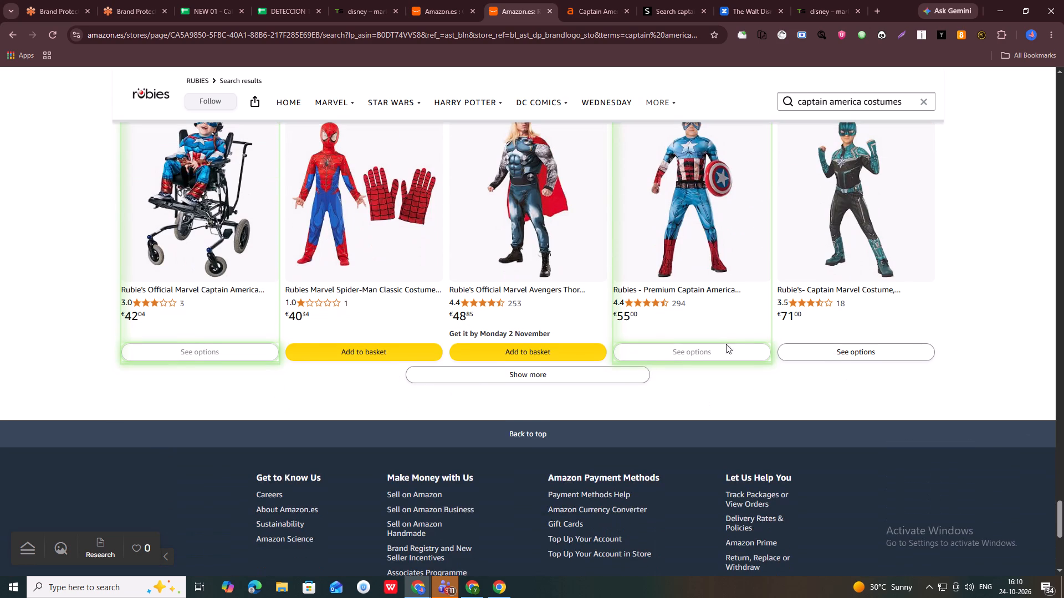
Switch to the SHEIN Captain America Costume results and try to search for captain america tshirt.
{"action": "left_click", "coordinate": [375, 0]}
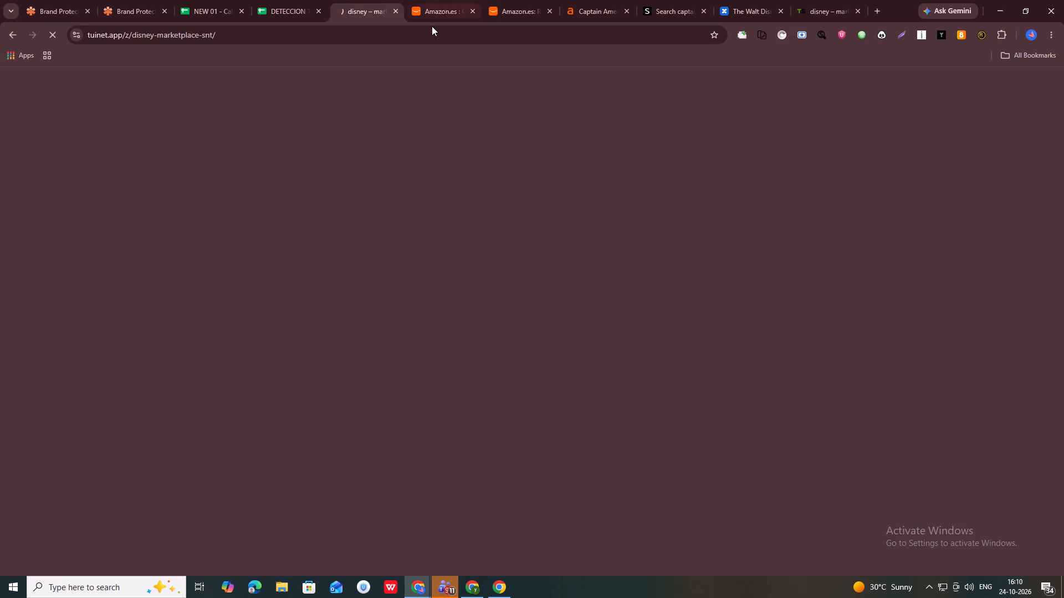
{"action": "left_click", "coordinate": [670, 0]}
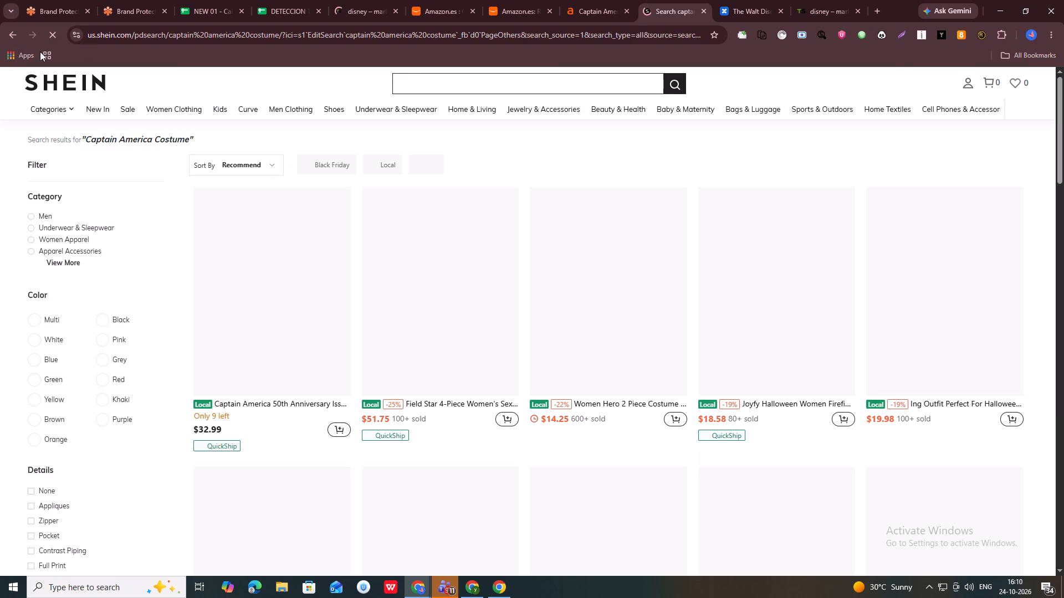
{"action": "left_click", "coordinate": [462, 88]}
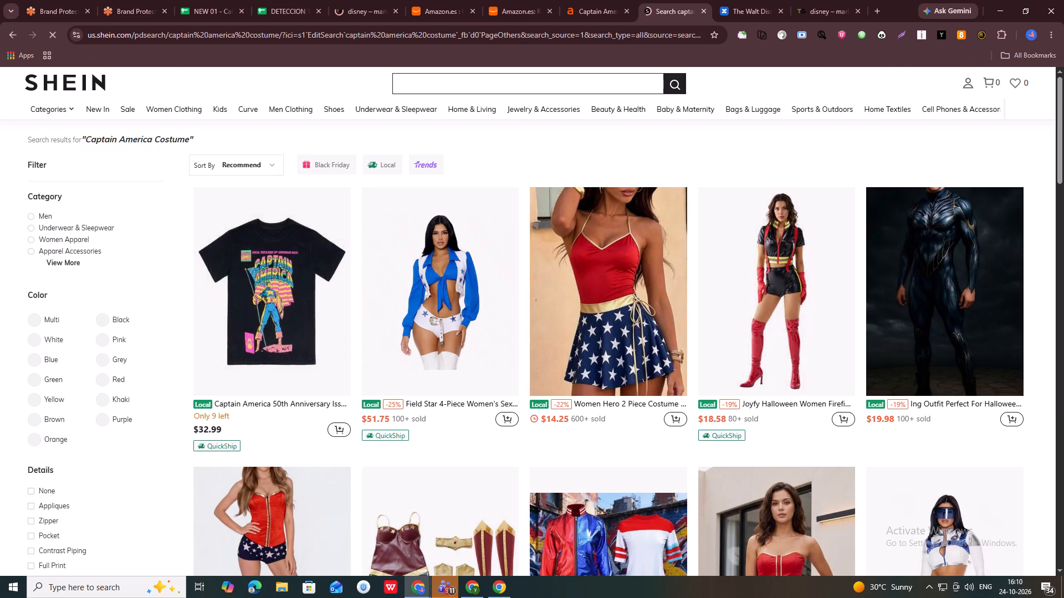
{"action": "key", "text": "i"}
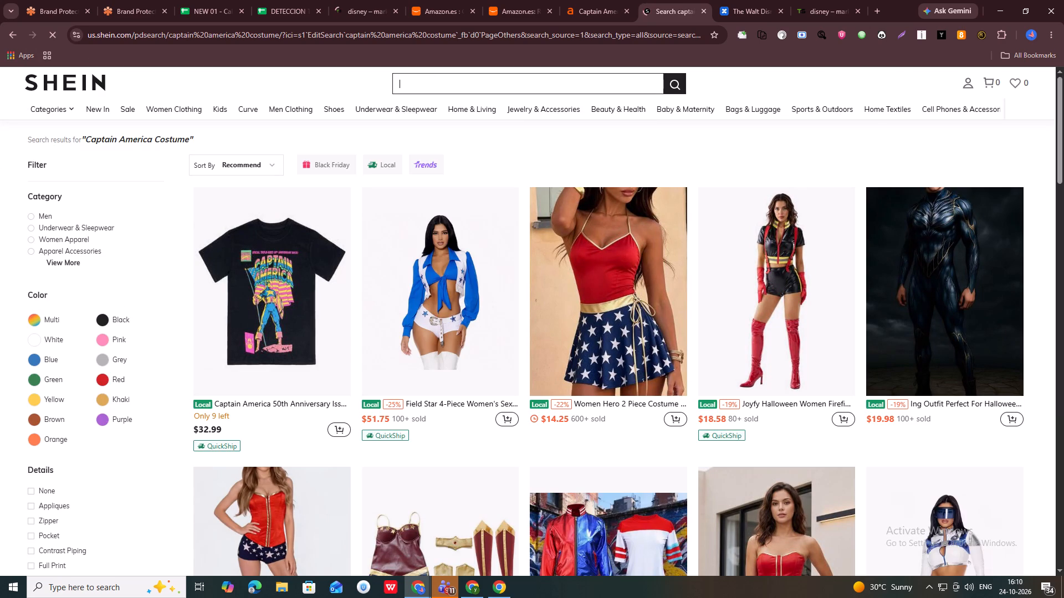
{"action": "key", "text": "BackSpace"}
{"action": "type", "text": "captain america"}
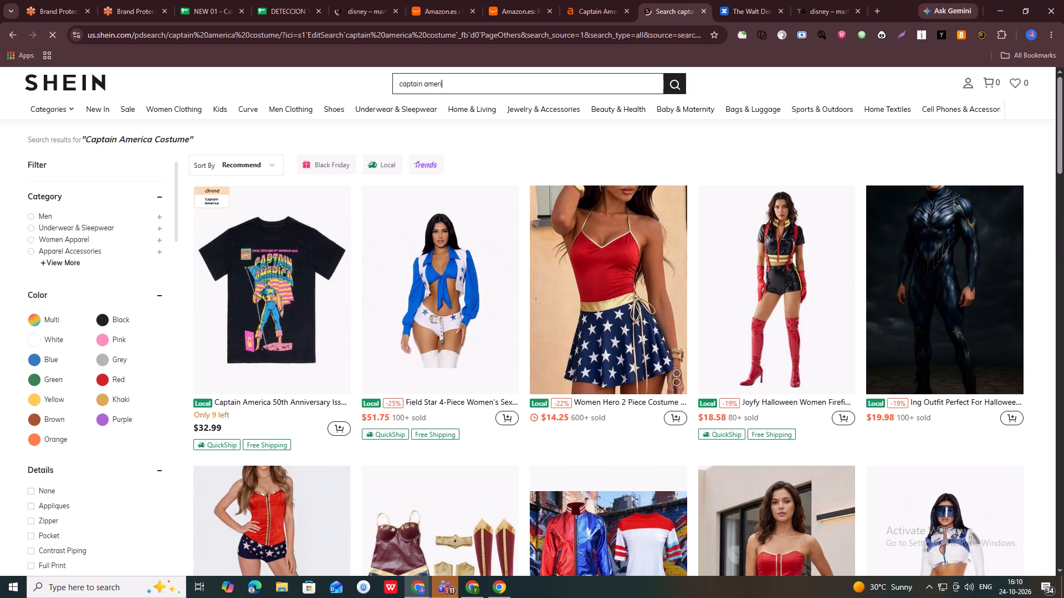
{"action": "key", "text": "space"}
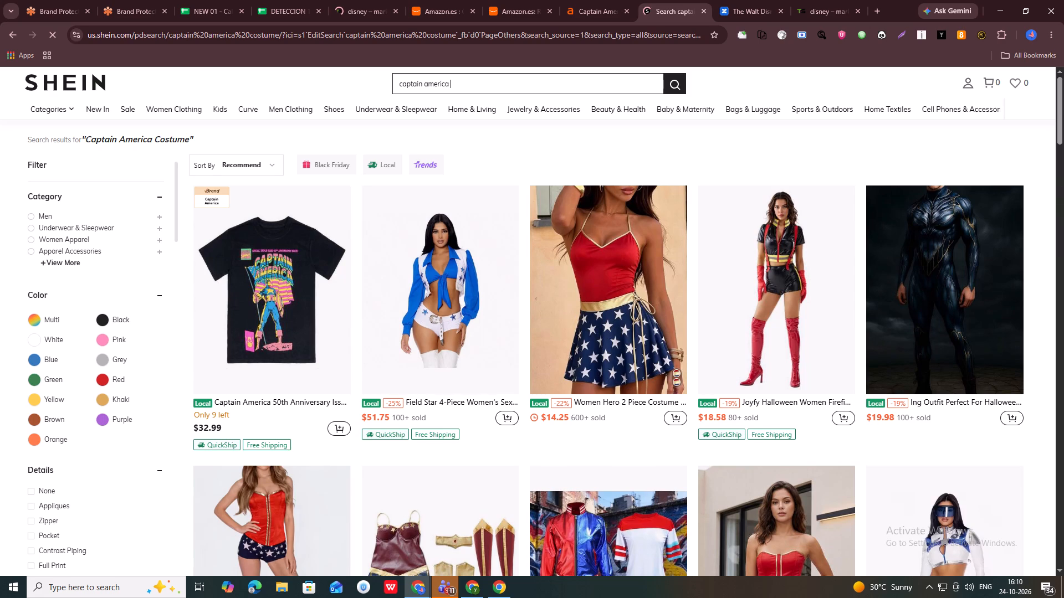
{"action": "type", "text": "tshirt"}
{"action": "key", "text": "Return"}
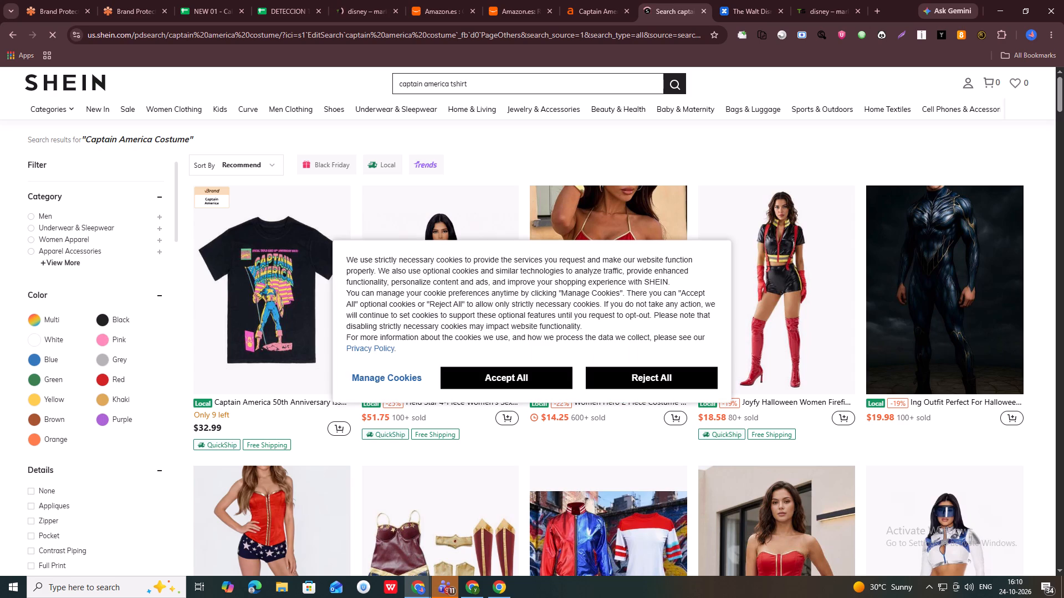
Accept all cookies on the SHEIN site.
{"action": "left_click", "coordinate": [484, 373]}
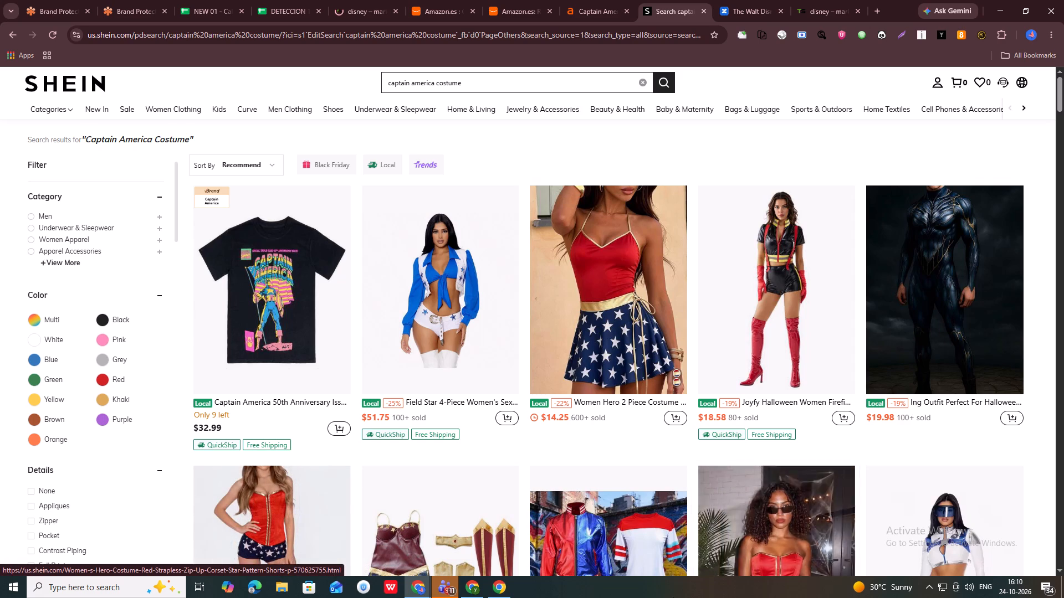
{"action": "scroll", "coordinate": [657, 513], "scroll_direction": "down", "scroll_amount": 6}
{"action": "scroll", "coordinate": [657, 513], "scroll_direction": "up", "scroll_amount": 13}
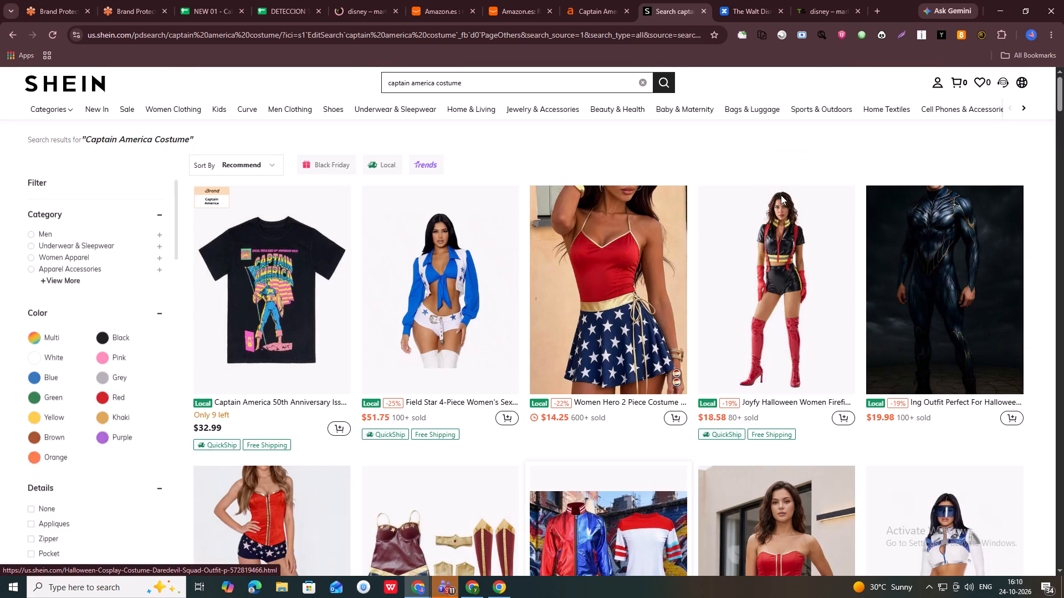
Open the RedPoints IPR Plugin and stop the running task.
{"action": "left_click", "coordinate": [777, 33]}
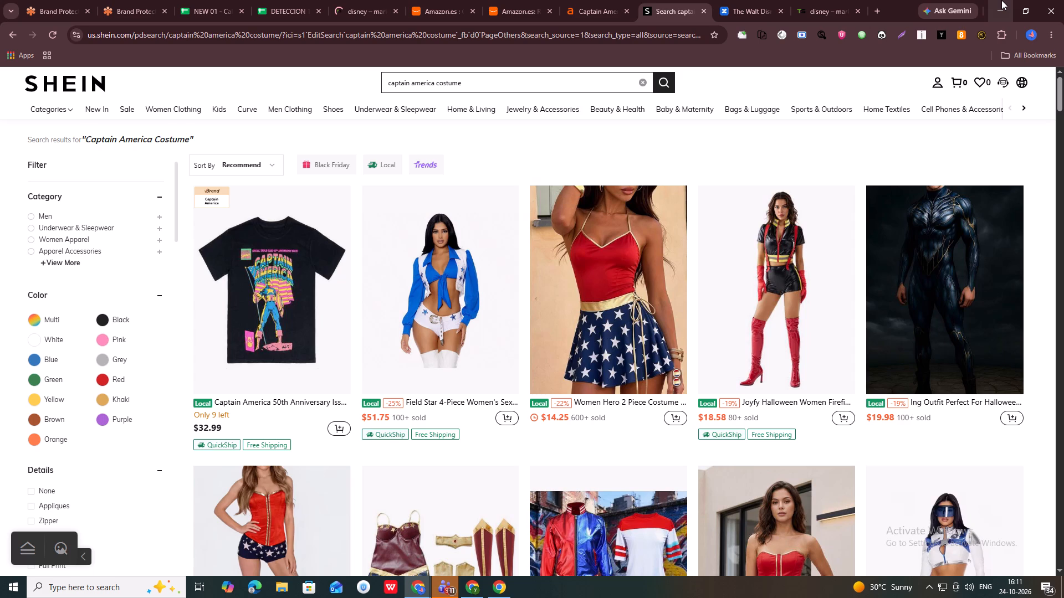
{"action": "left_click", "coordinate": [784, 37]}
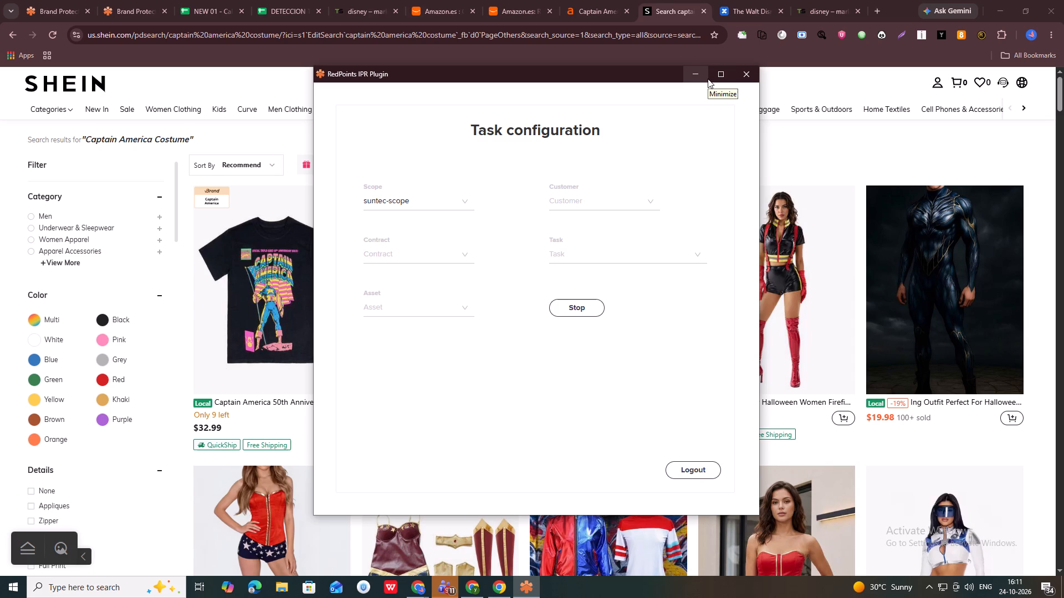
{"action": "left_click", "coordinate": [577, 310]}
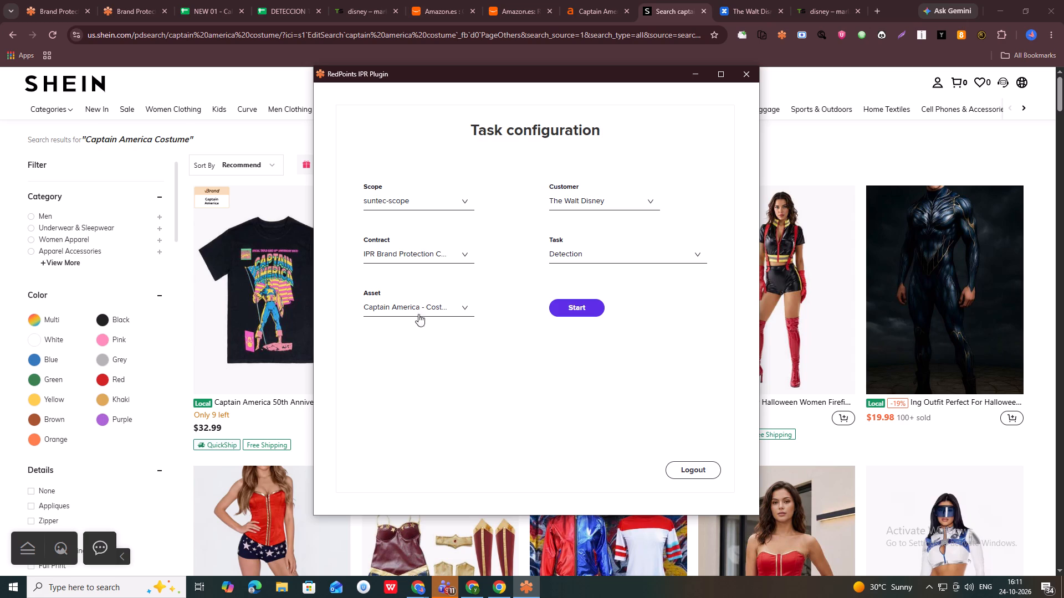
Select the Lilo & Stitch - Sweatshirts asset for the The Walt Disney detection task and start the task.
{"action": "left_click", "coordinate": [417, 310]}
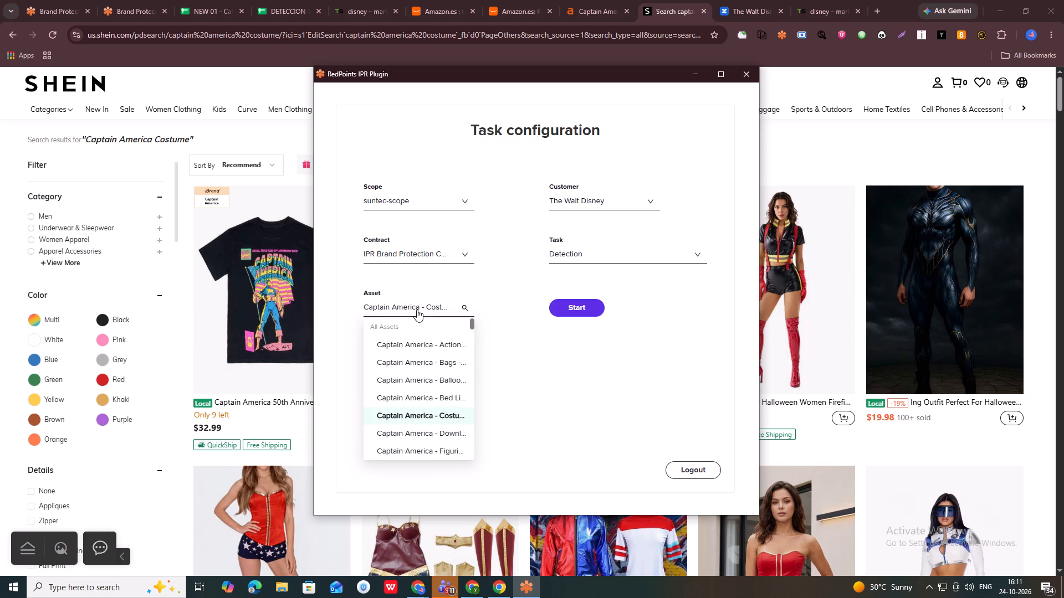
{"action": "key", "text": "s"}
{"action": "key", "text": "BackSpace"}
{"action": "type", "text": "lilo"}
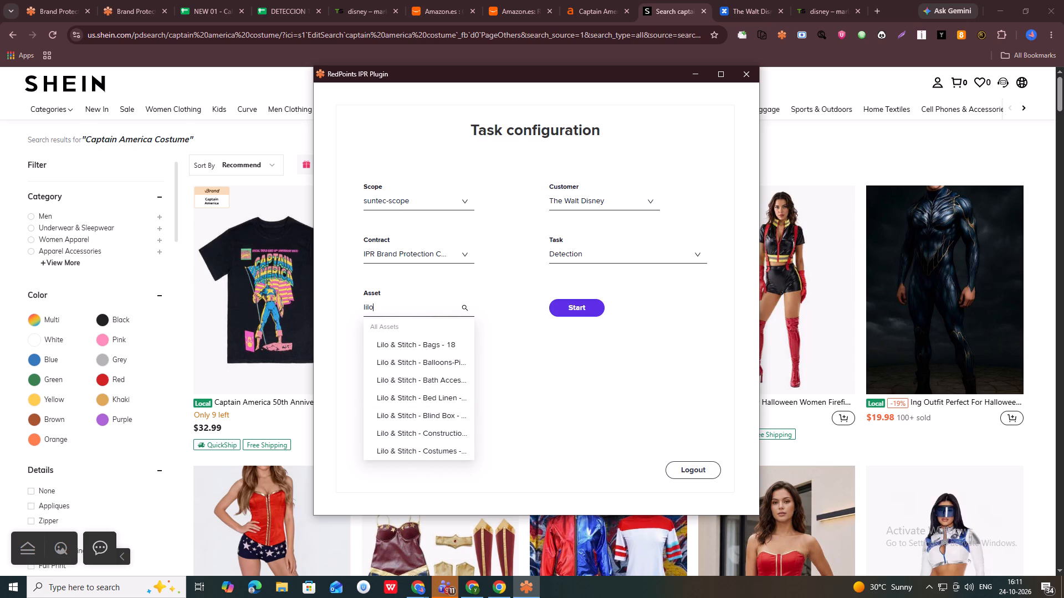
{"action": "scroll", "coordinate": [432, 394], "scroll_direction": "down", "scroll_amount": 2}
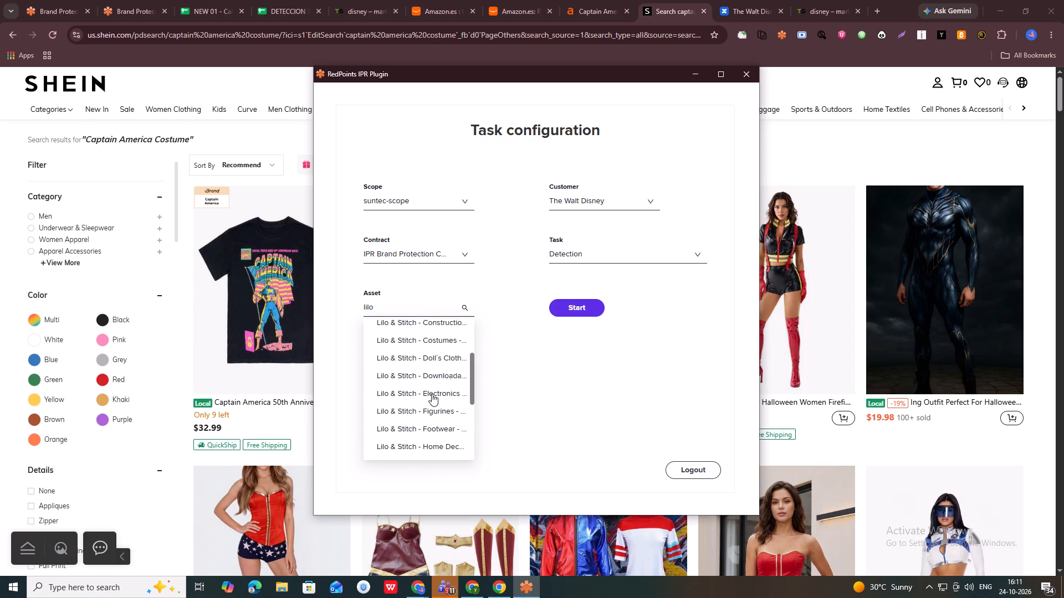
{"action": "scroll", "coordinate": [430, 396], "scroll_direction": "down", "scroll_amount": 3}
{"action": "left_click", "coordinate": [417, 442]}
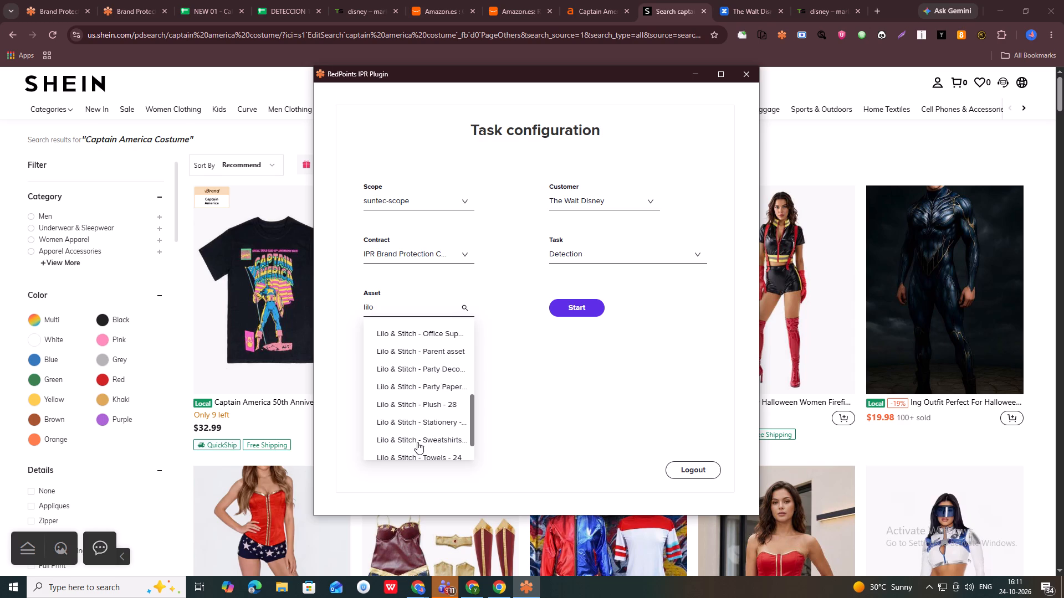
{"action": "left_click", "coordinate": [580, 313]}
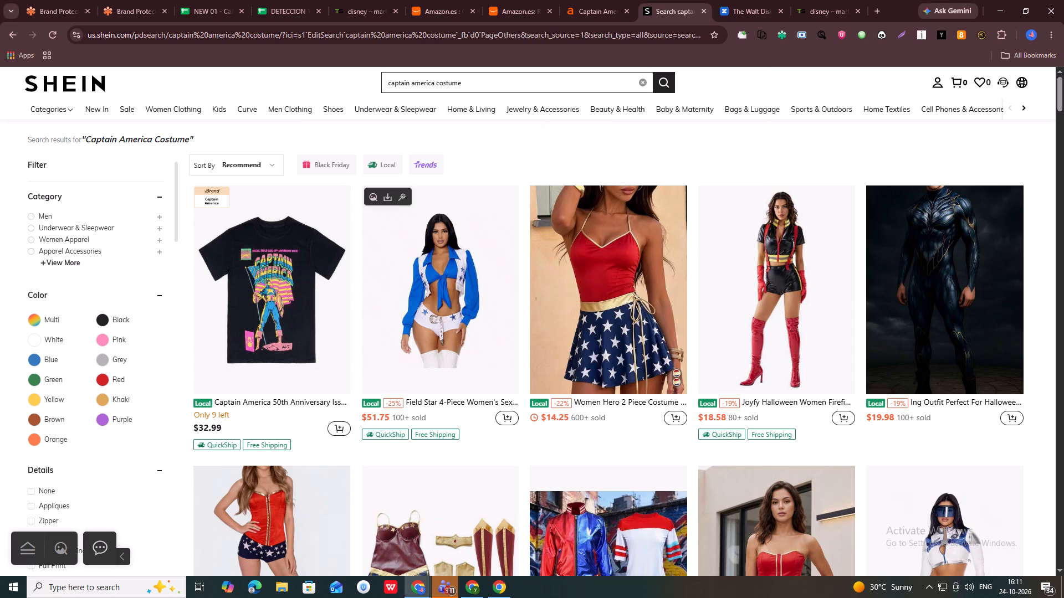
Search SHEIN for "stitch weatshirt" and look through the first rows of results.
{"action": "left_click", "coordinate": [482, 83]}
{"action": "key", "text": "ctrl+a"}
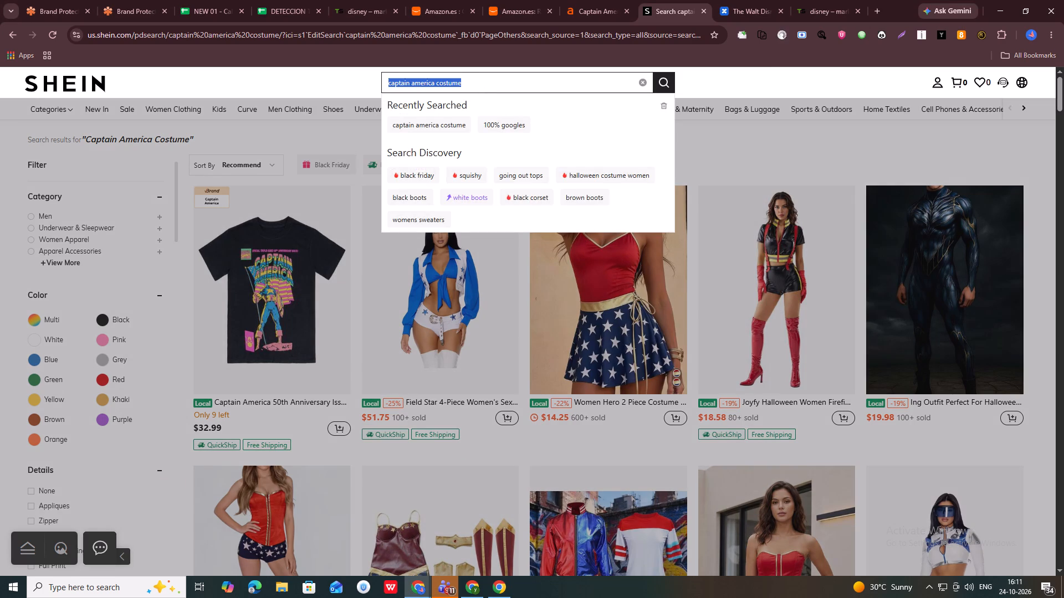
{"action": "type", "text": "stitcg"}
{"action": "key", "text": "BackSpace"}
{"action": "type", "text": "h"}
{"action": "key", "text": "space"}
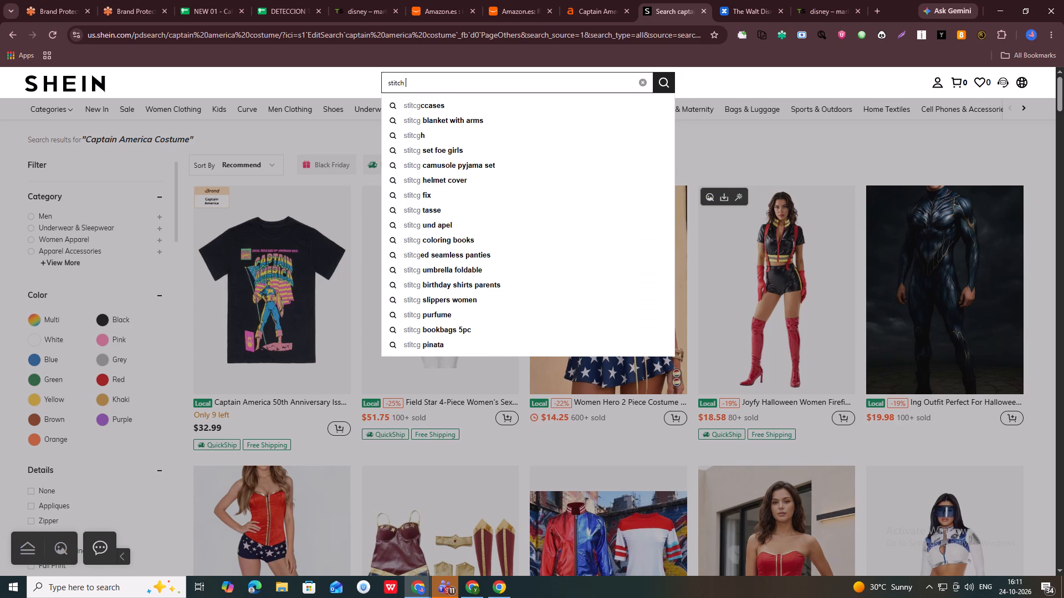
{"action": "type", "text": "weatshirt"}
{"action": "key", "text": "Return"}
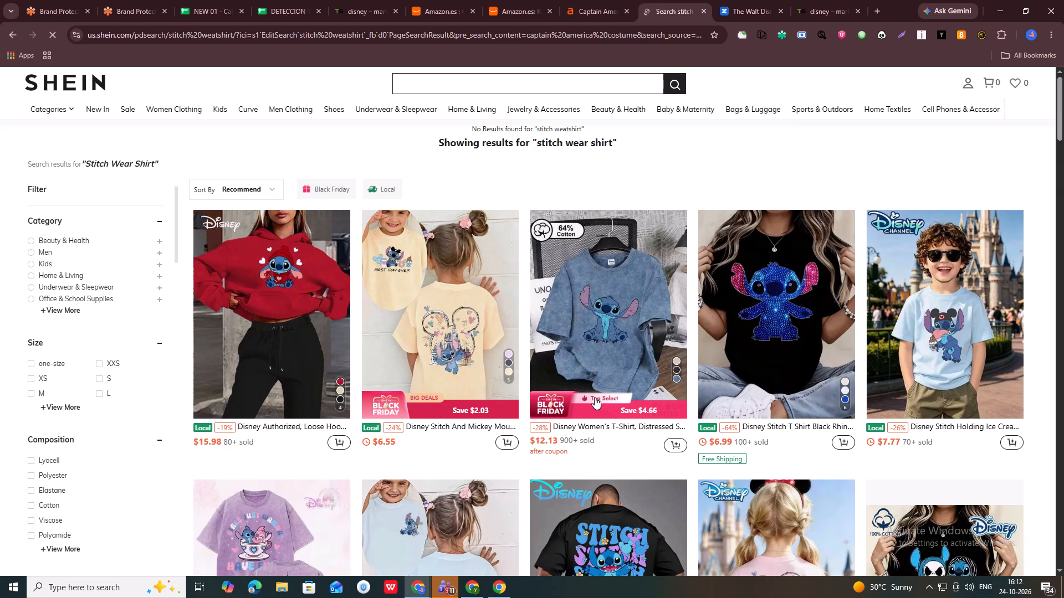
{"action": "scroll", "coordinate": [697, 359], "scroll_direction": "down", "scroll_amount": 6}
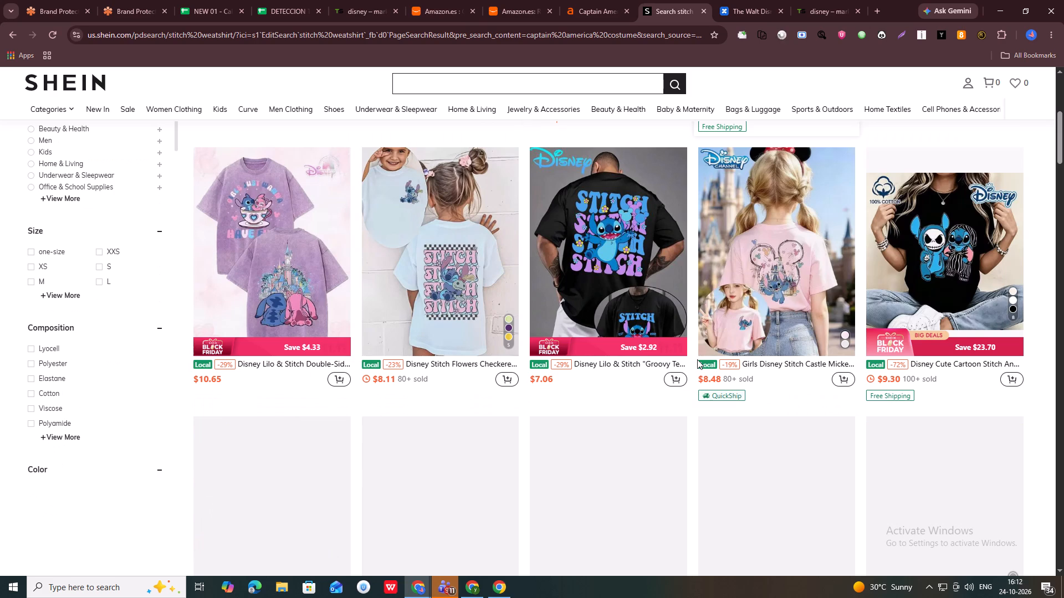
{"action": "scroll", "coordinate": [811, 409], "scroll_direction": "down", "scroll_amount": 7}
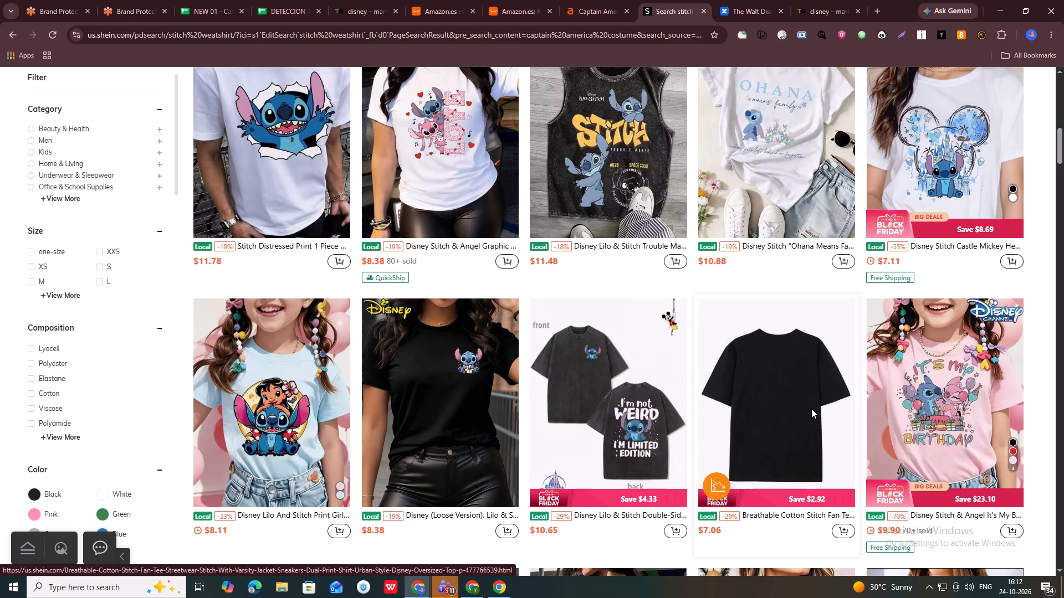
{"action": "scroll", "coordinate": [811, 409], "scroll_direction": "up", "scroll_amount": 19}
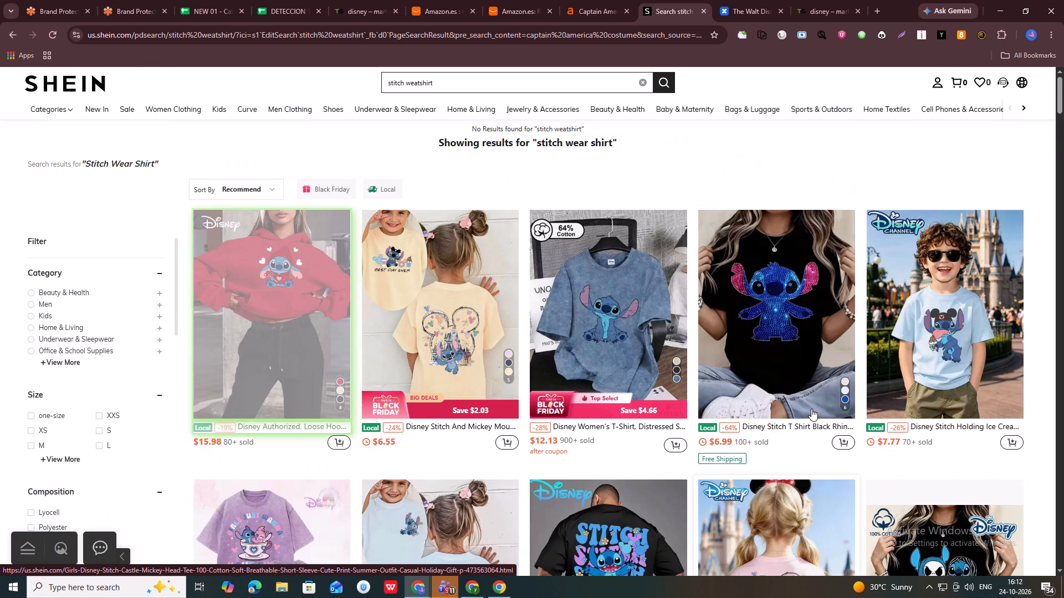
{"action": "scroll", "coordinate": [811, 409], "scroll_direction": "up", "scroll_amount": 4}
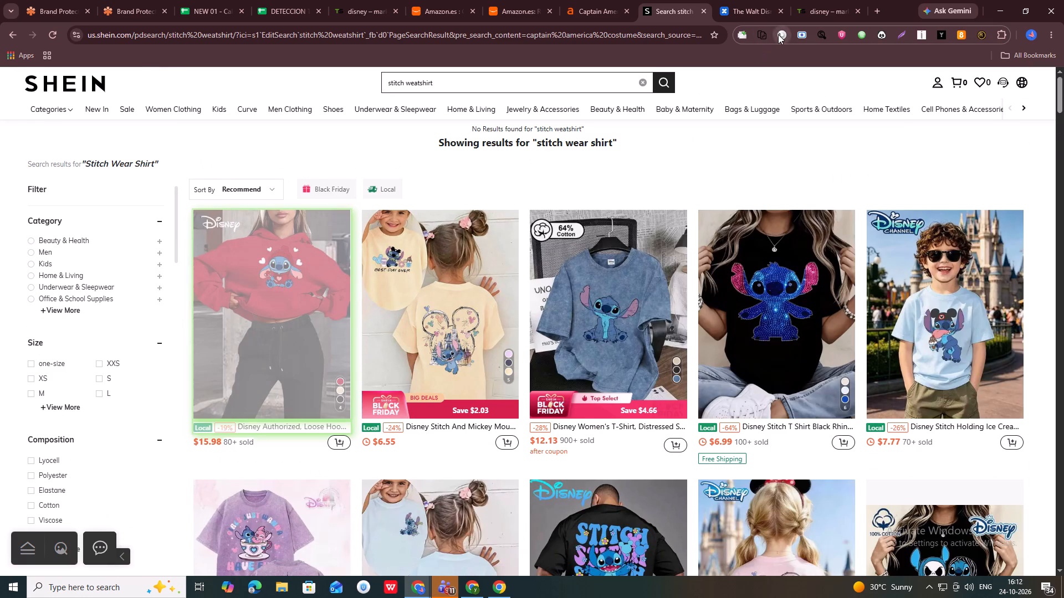
Open the RedPoints IPR Plugin again and stop the running detection task.
{"action": "left_click", "coordinate": [779, 34]}
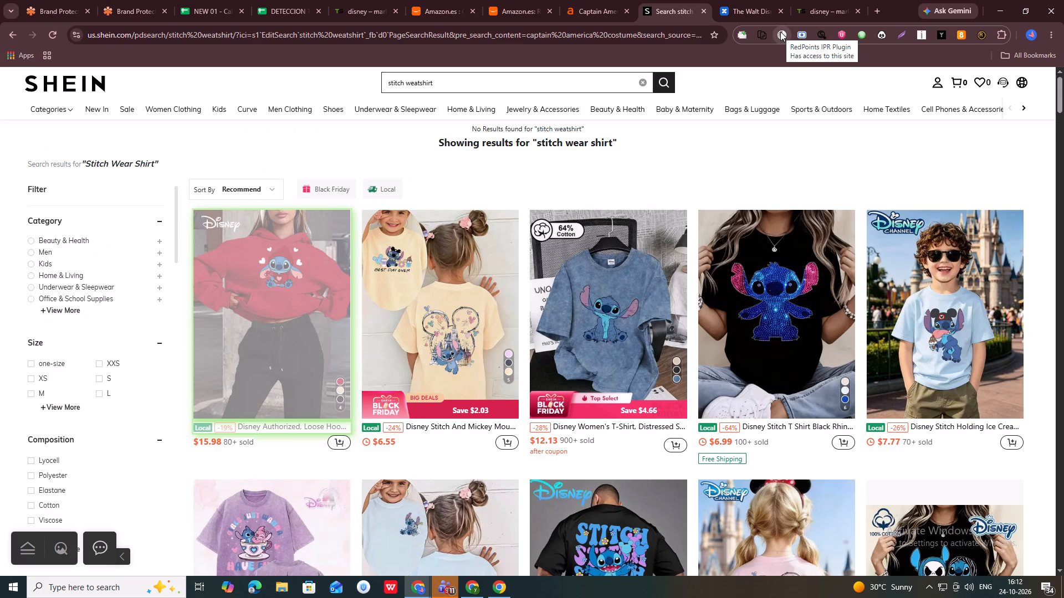
{"action": "left_click", "coordinate": [780, 32]}
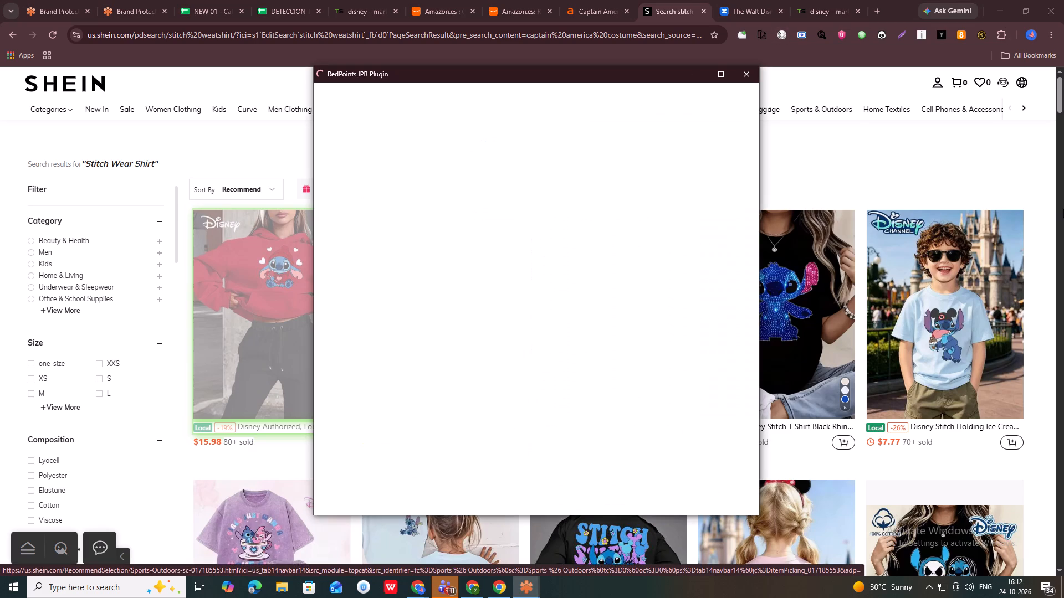
{"action": "left_click_drag", "start_coordinate": [586, 76], "coordinate": [643, 83]}
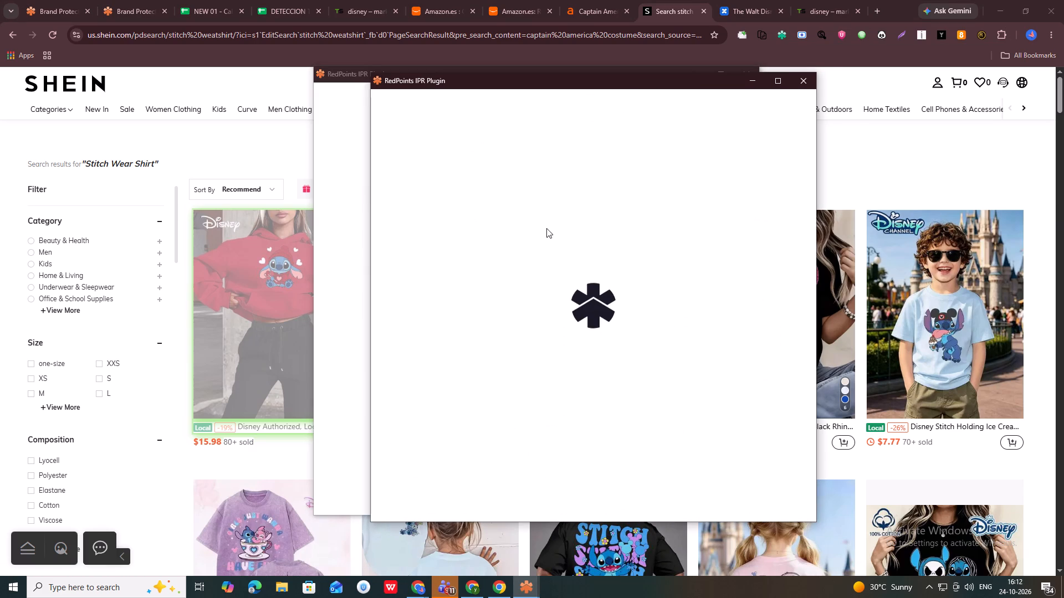
{"action": "left_click", "coordinate": [646, 315]}
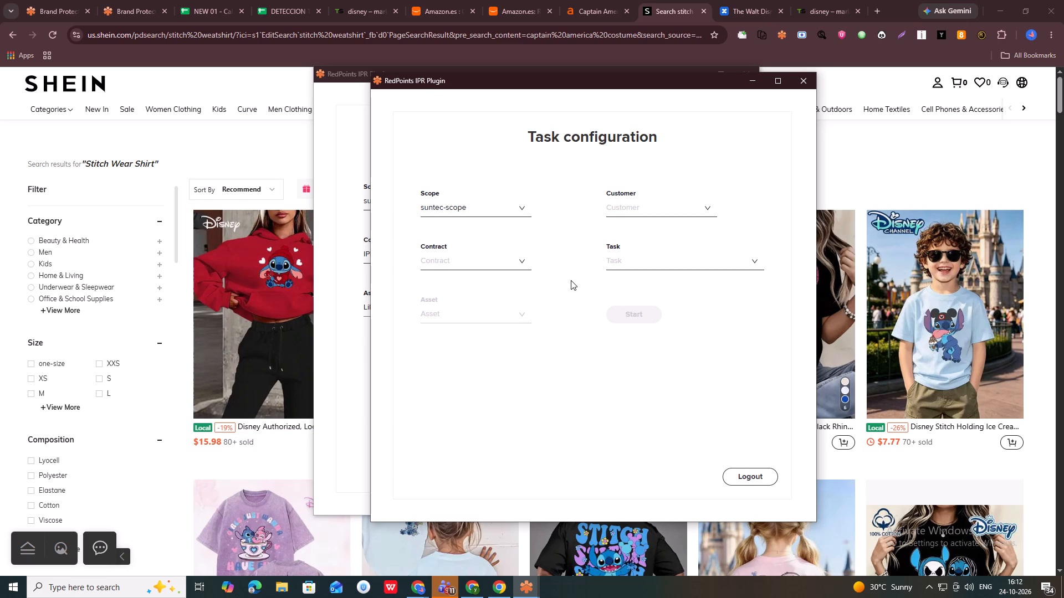
Change the detection task's asset to Lilo & Stitch - T-shirts - 25, start the task and return to the SHEIN results.
{"action": "left_click", "coordinate": [483, 322]}
{"action": "left_click", "coordinate": [495, 265]}
{"action": "left_click", "coordinate": [642, 259]}
{"action": "left_click", "coordinate": [462, 265]}
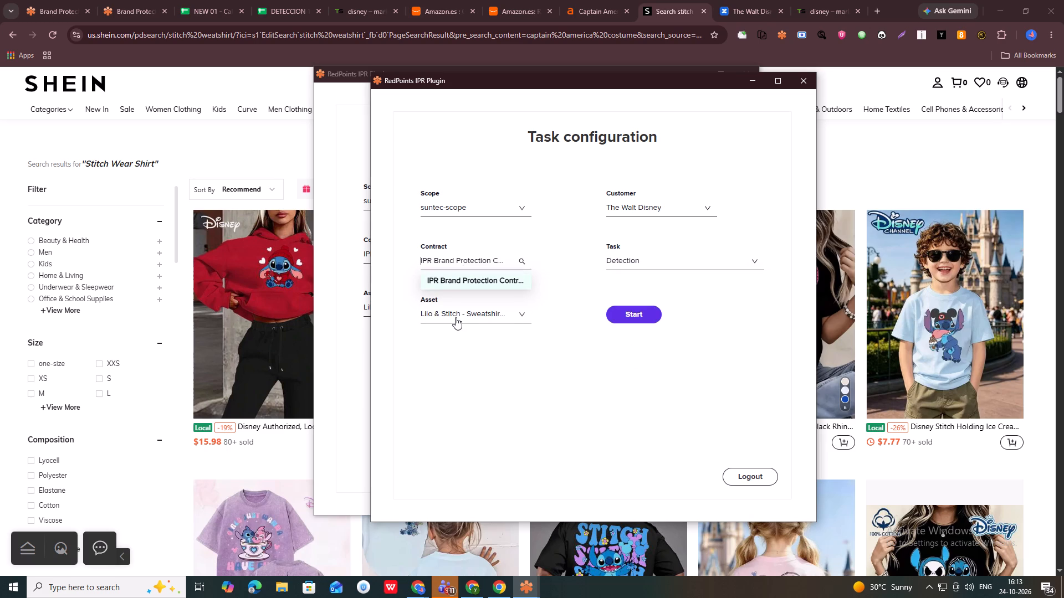
{"action": "left_click", "coordinate": [456, 317]}
{"action": "scroll", "coordinate": [528, 388], "scroll_direction": "down", "scroll_amount": 2}
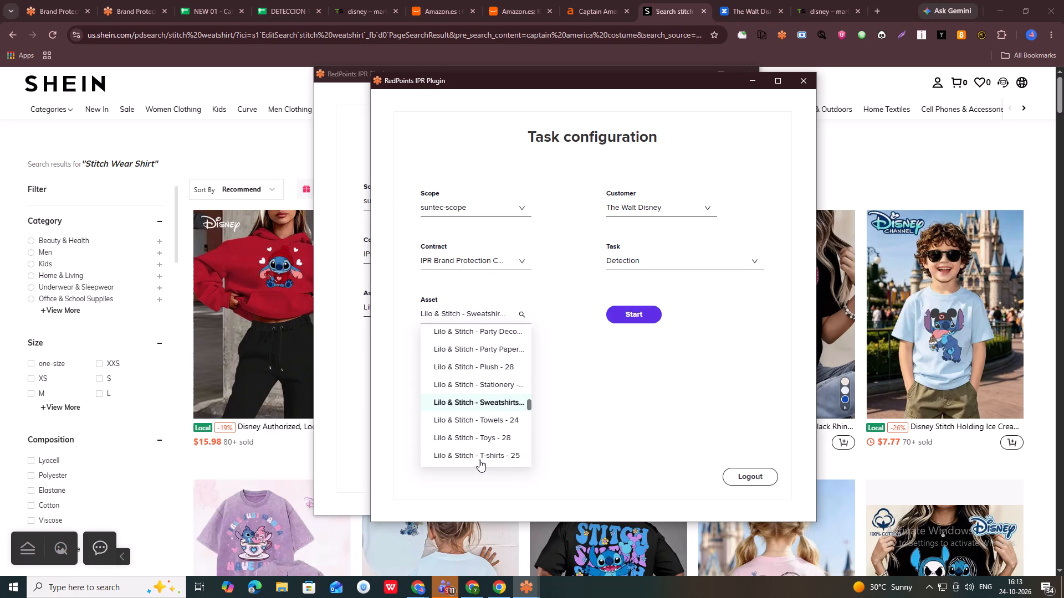
{"action": "left_click", "coordinate": [478, 457]}
{"action": "left_click", "coordinate": [634, 316]}
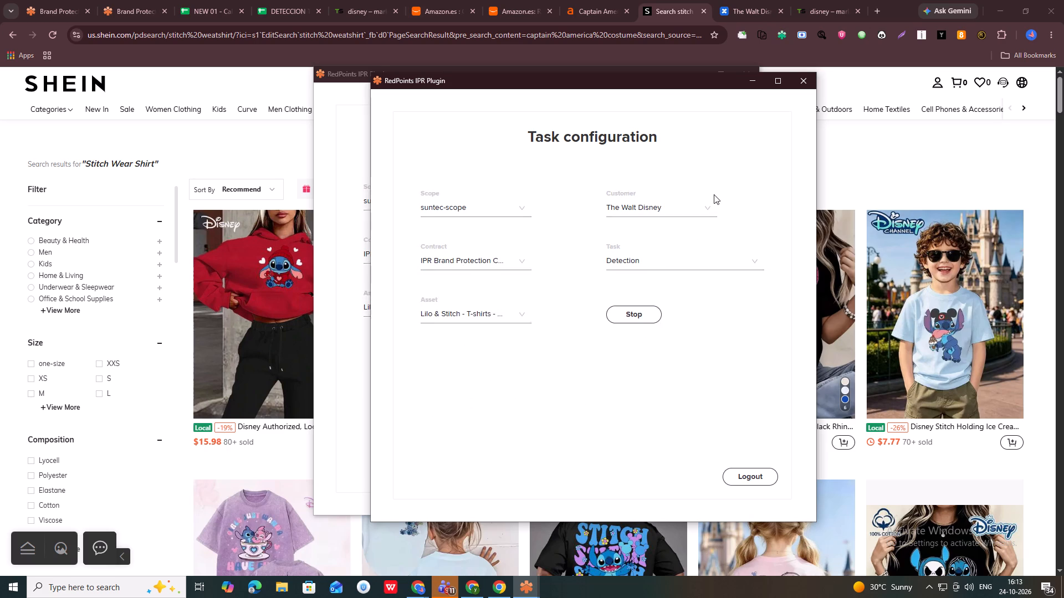
{"action": "left_click", "coordinate": [751, 71]}
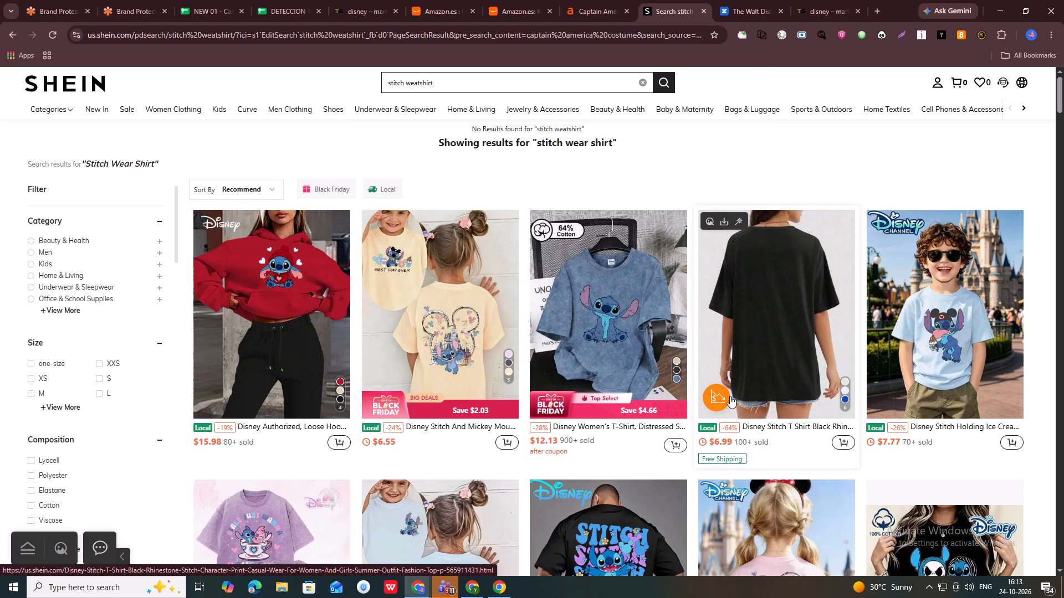
Examine the Stitch shirt results on SHEIN for listings that the RedPoints plugin has not highlighted.
{"action": "scroll", "coordinate": [738, 349], "scroll_direction": "down", "scroll_amount": 5}
{"action": "scroll", "coordinate": [663, 358], "scroll_direction": "down", "scroll_amount": 6}
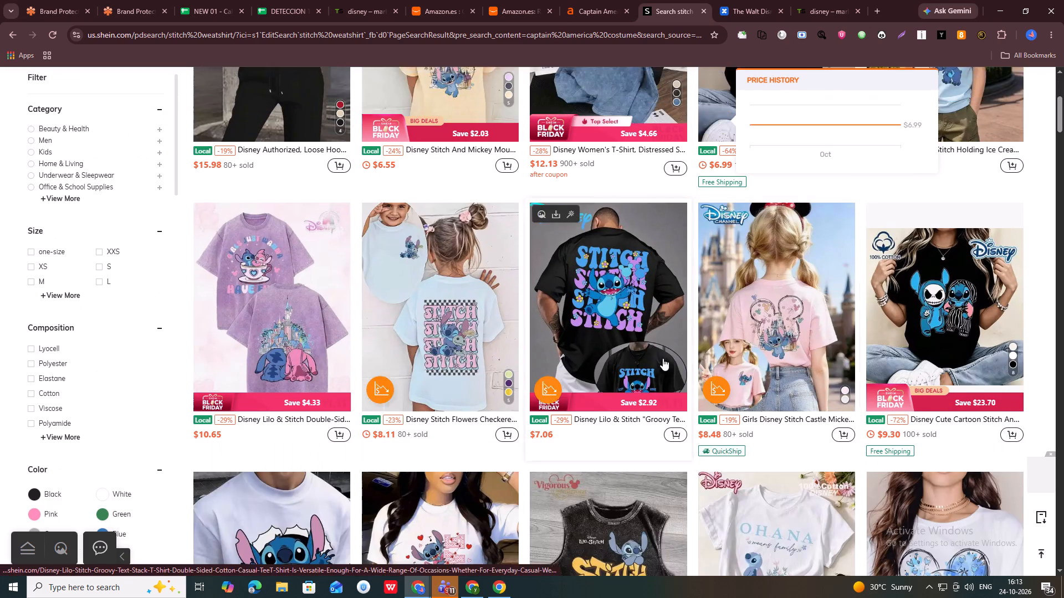
{"action": "left_click", "coordinate": [1063, 63]}
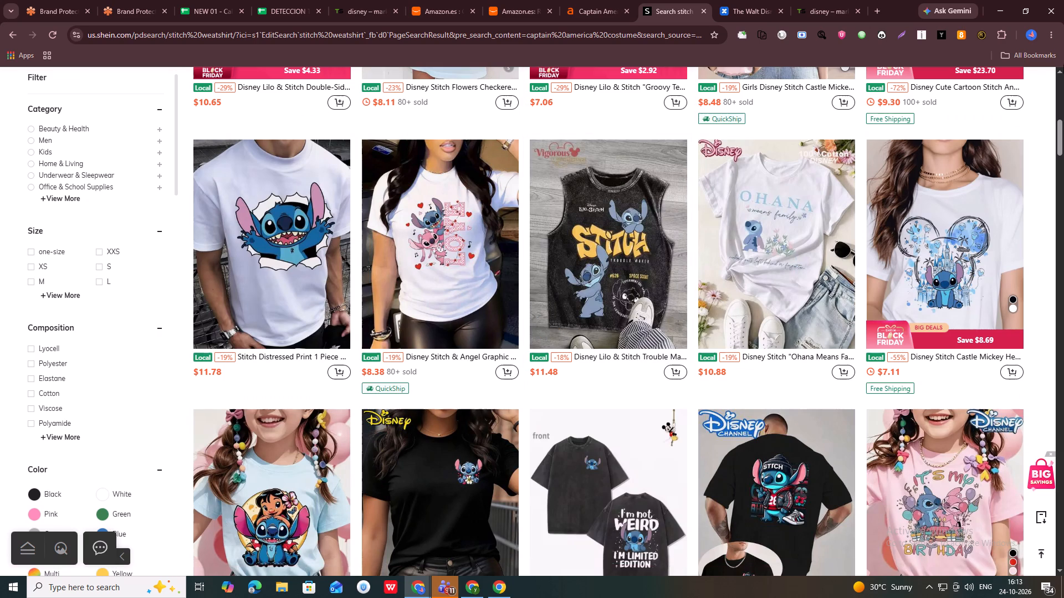
{"action": "key", "text": "alt+Tab"}
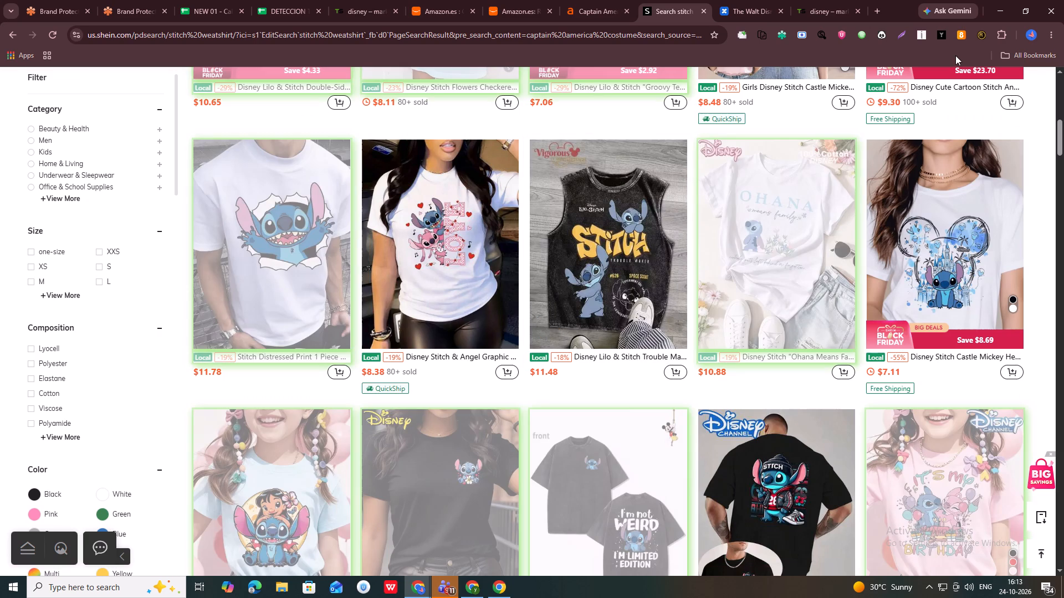
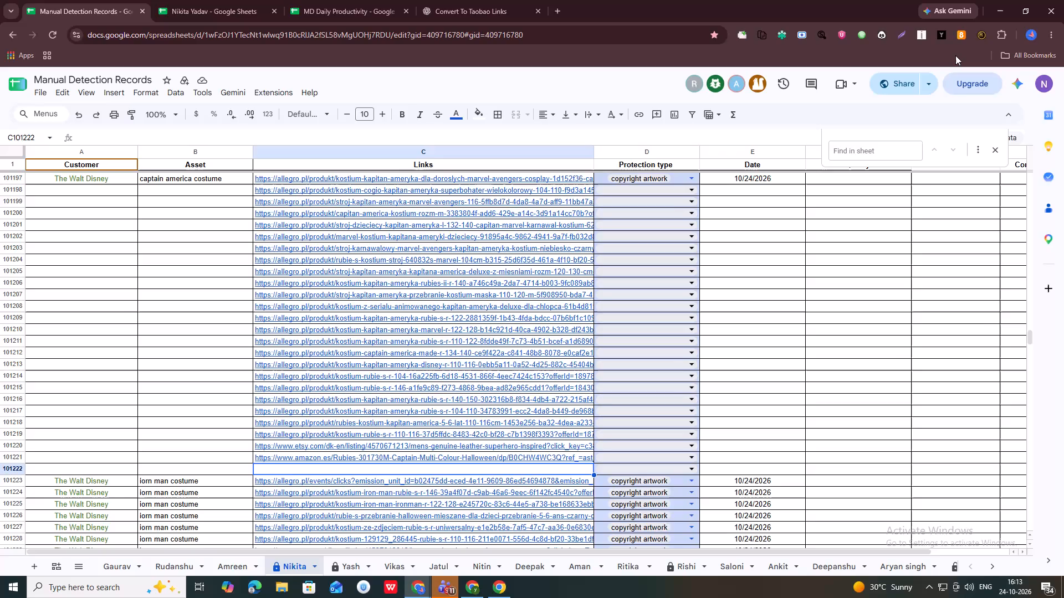
Fill the copyright artwork protection type and the 10/24/2026 date down from row 101197 through row 101221.
{"action": "key", "text": "Right"}
{"action": "key", "text": "Up"}
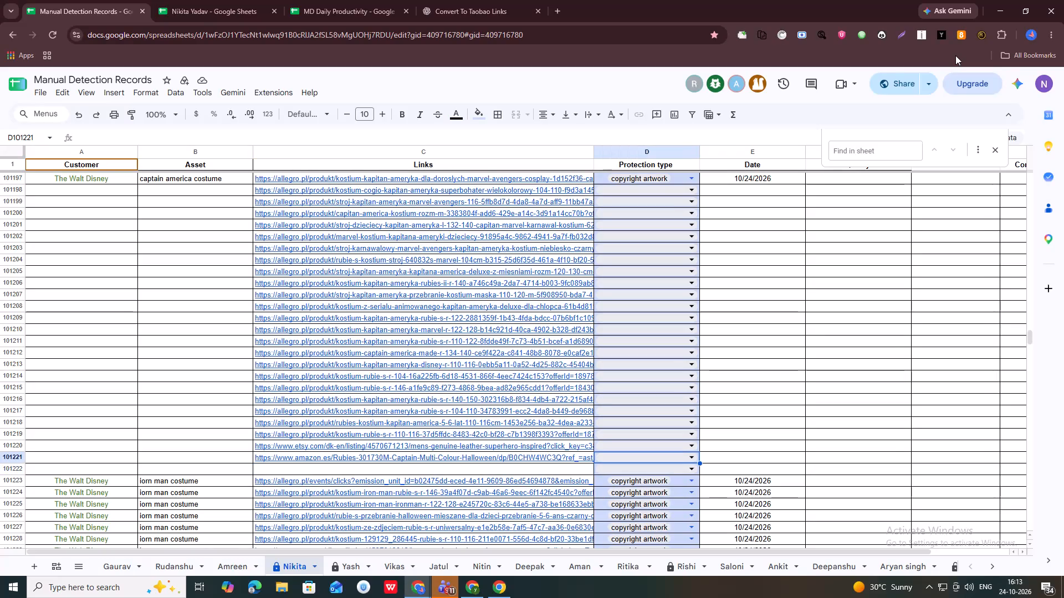
{"action": "key", "text": "shift+Right"}
{"action": "key", "text": "ctrl+shift+Up"}
{"action": "key", "text": "ctrl+d"}
Fill the customer The Walt Disney and the asset captain america costume down from row 101197 through row 101221.
{"action": "key", "text": "Left"}
{"action": "key", "text": "Left"}
{"action": "key", "text": "Left"}
{"action": "key", "text": "Left"}
{"action": "key", "text": "Left"}
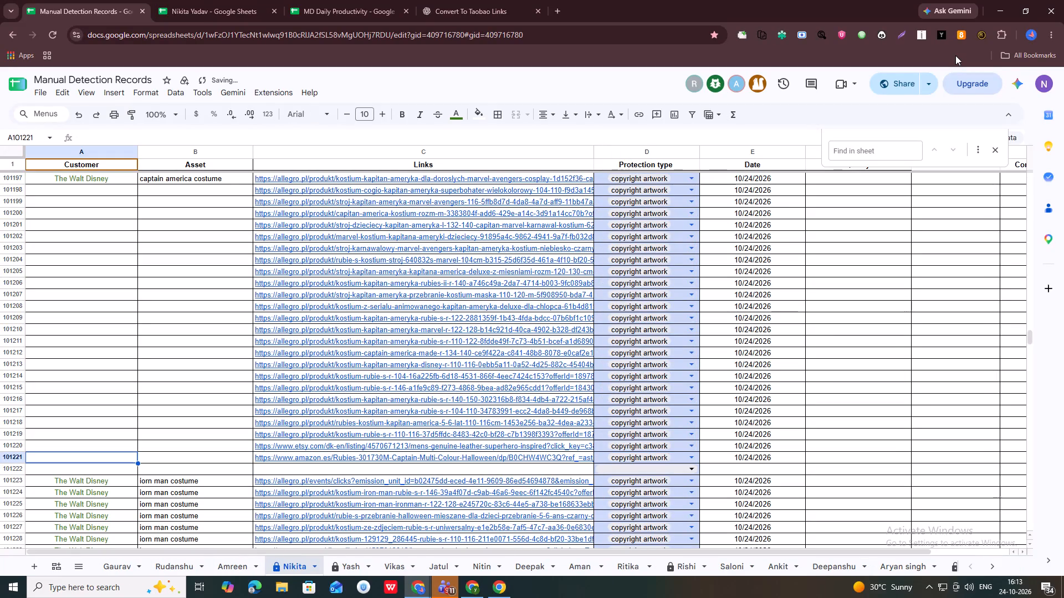
{"action": "key", "text": "shift+Right"}
{"action": "key", "text": "ctrl+shift+Up"}
{"action": "key", "text": "ctrl+d"}
{"action": "key", "text": "Right"}
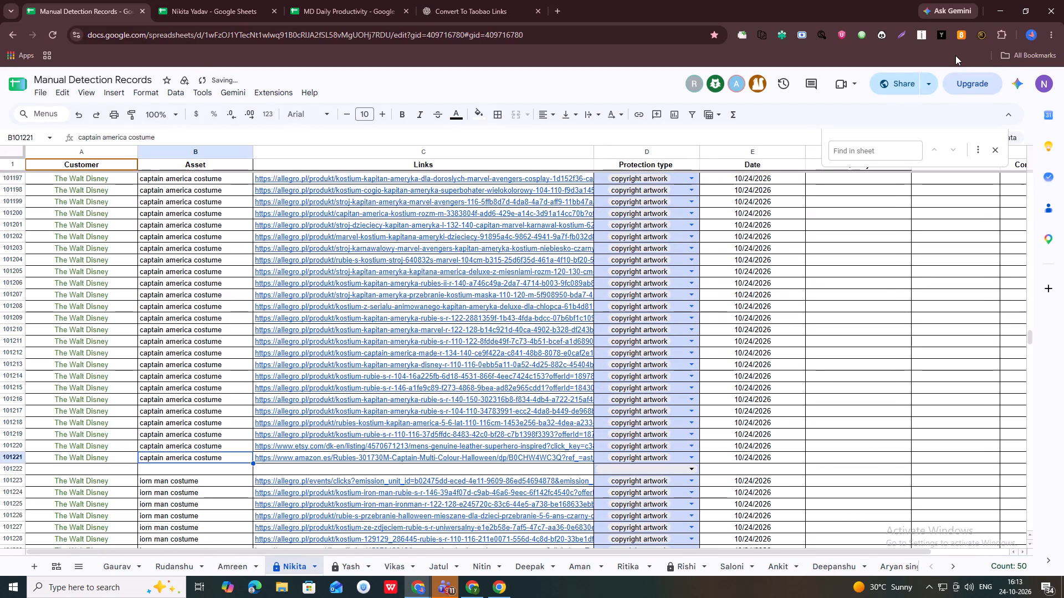
{"action": "key", "text": "Right"}
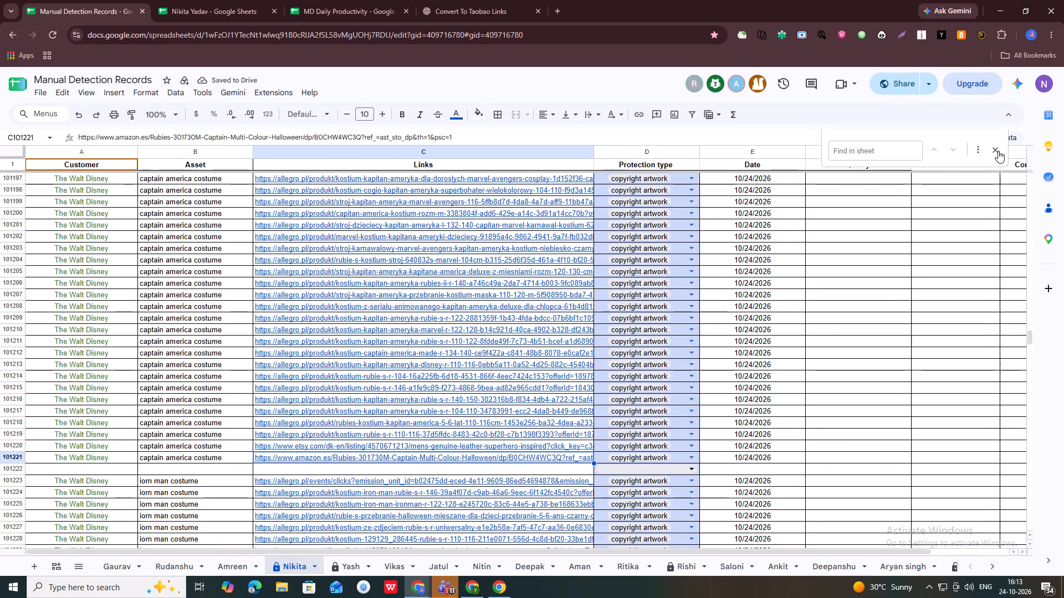
Start a new record at row 101370, below the last entry, with copied customer The Walt Disney and asset stitch shirt.
{"action": "left_click", "coordinate": [998, 150]}
{"action": "key", "text": "ctrl+Down"}
{"action": "key", "text": "ctrl+Down"}
{"action": "key", "text": "ctrl+Down"}
{"action": "key", "text": "ctrl+Down"}
{"action": "key", "text": "ctrl+Down"}
{"action": "key", "text": "ctrl+Down"}
{"action": "key", "text": "ctrl+Down"}
{"action": "key", "text": "ctrl+Down"}
{"action": "key", "text": "ctrl+Down"}
{"action": "key", "text": "ctrl+Down"}
{"action": "key", "text": "ctrl+Down"}
{"action": "key", "text": "ctrl+Down"}
{"action": "key", "text": "ctrl+Down"}
{"action": "key", "text": "ctrl+Down"}
{"action": "key", "text": "ctrl+Down"}
{"action": "key", "text": "ctrl+Down"}
{"action": "key", "text": "ctrl+Down"}
{"action": "key", "text": "ctrl+Down"}
{"action": "key", "text": "ctrl+Down"}
{"action": "key", "text": "ctrl+Down"}
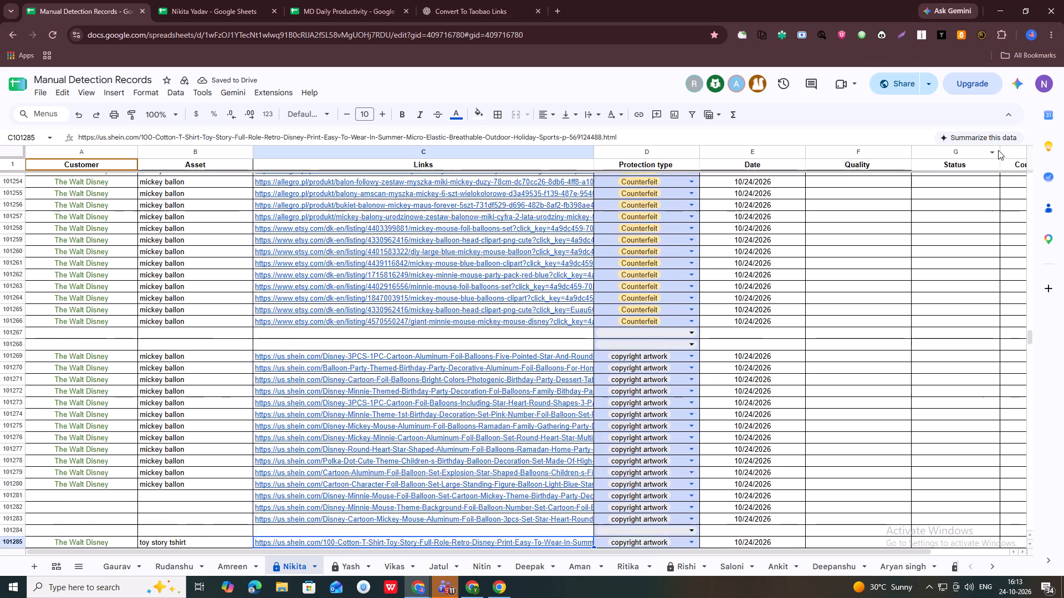
{"action": "key", "text": "ctrl+Up"}
{"action": "key", "text": "Down"}
{"action": "key", "text": "Left"}
{"action": "key", "text": "Down"}
{"action": "key", "text": "Left"}
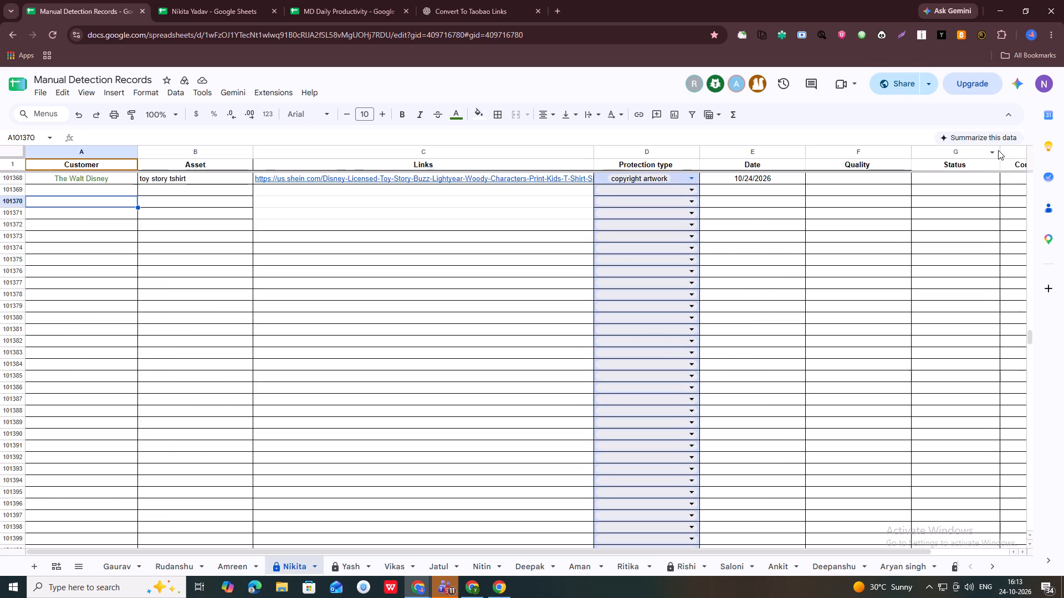
{"action": "key", "text": "ctrl+Up"}
{"action": "key", "text": "ctrl+c"}
{"action": "key", "text": "Down"}
{"action": "key", "text": "Down"}
{"action": "key", "text": "ctrl+v"}
{"action": "key", "text": "Right"}
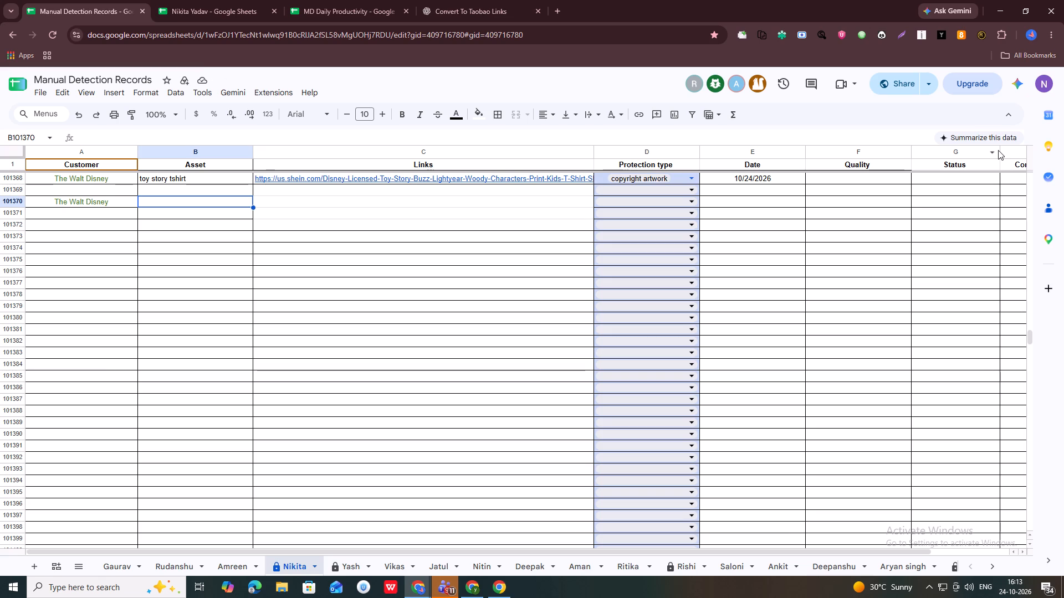
{"action": "type", "text": "stitch shirt"}
{"action": "key", "text": "Right"}
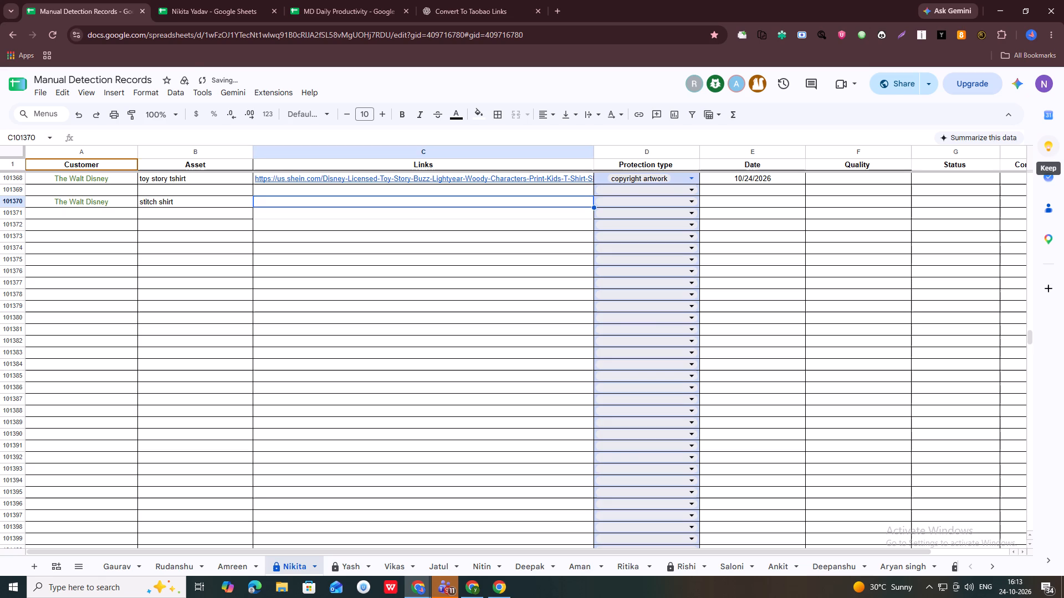
Copy the SHEIN link of the Girls Disney Stitch Castle Mickey Head tee into the Links column at row 101370.
{"action": "key", "text": "alt+Tab"}
{"action": "key", "text": "Right"}
{"action": "scroll", "coordinate": [971, 260], "scroll_direction": "up", "scroll_amount": 2}
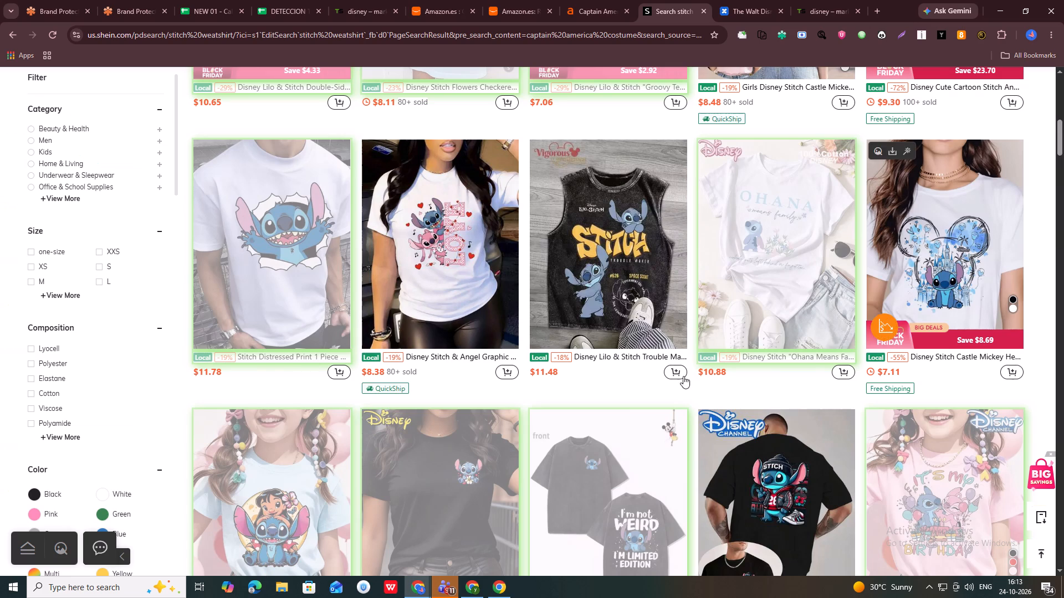
{"action": "scroll", "coordinate": [683, 376], "scroll_direction": "up", "scroll_amount": 16}
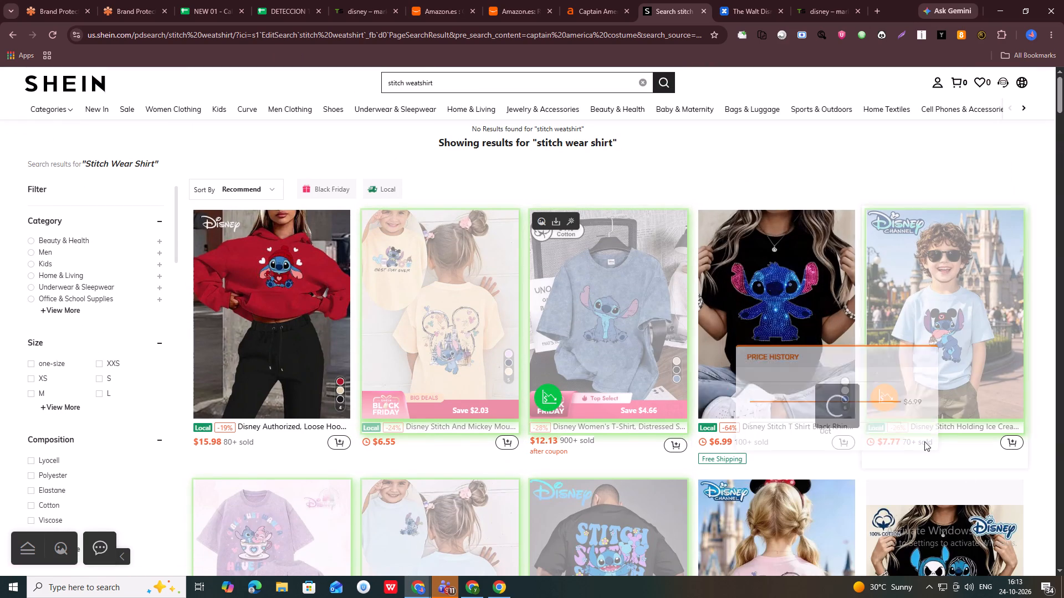
{"action": "scroll", "coordinate": [951, 360], "scroll_direction": "down", "scroll_amount": 4}
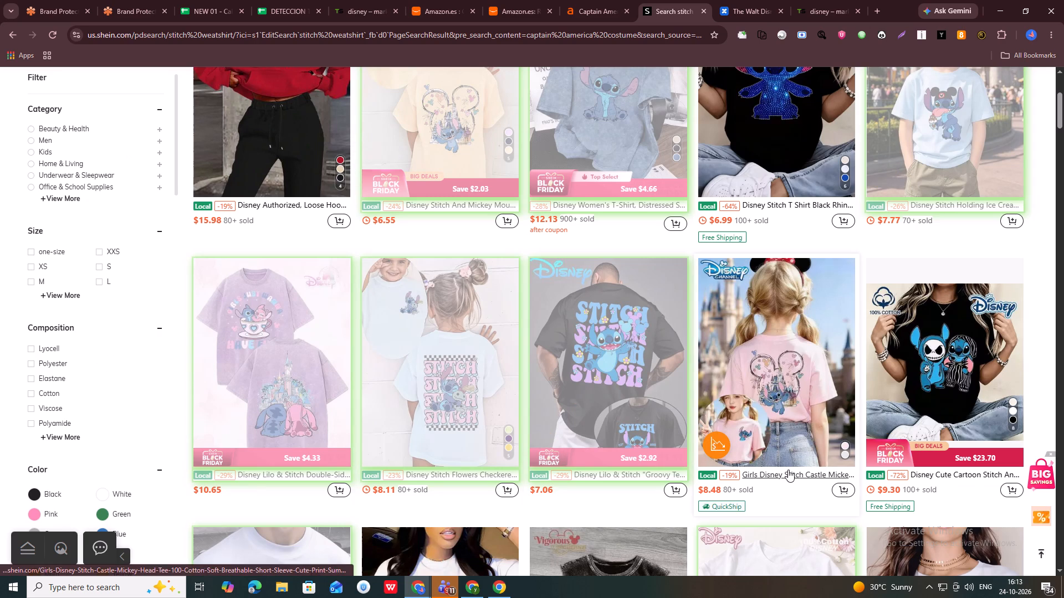
{"action": "right_click", "coordinate": [791, 471]}
{"action": "left_click", "coordinate": [840, 390]}
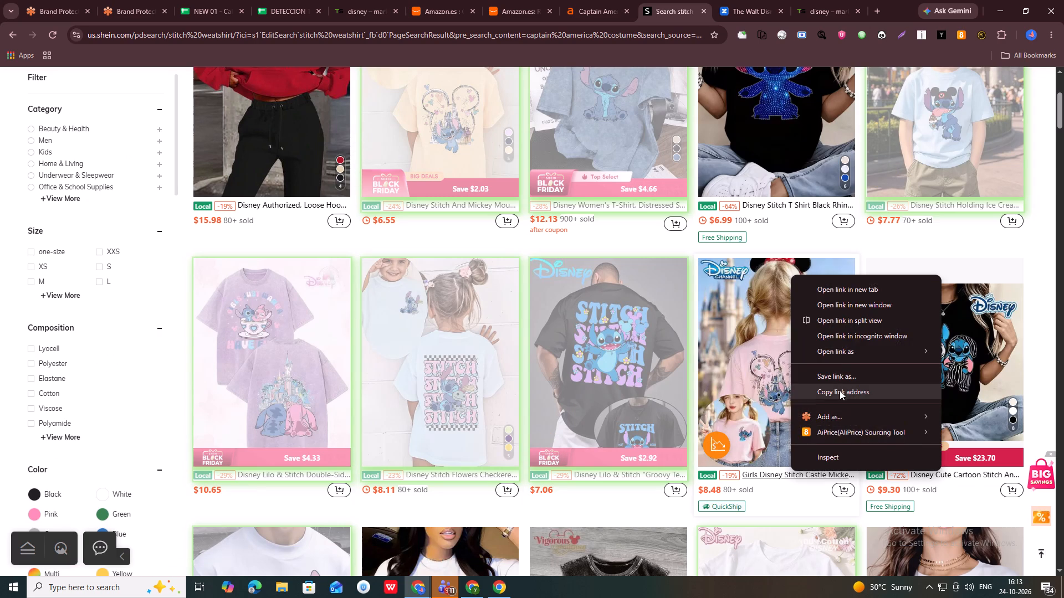
{"action": "key", "text": "alt+Tab"}
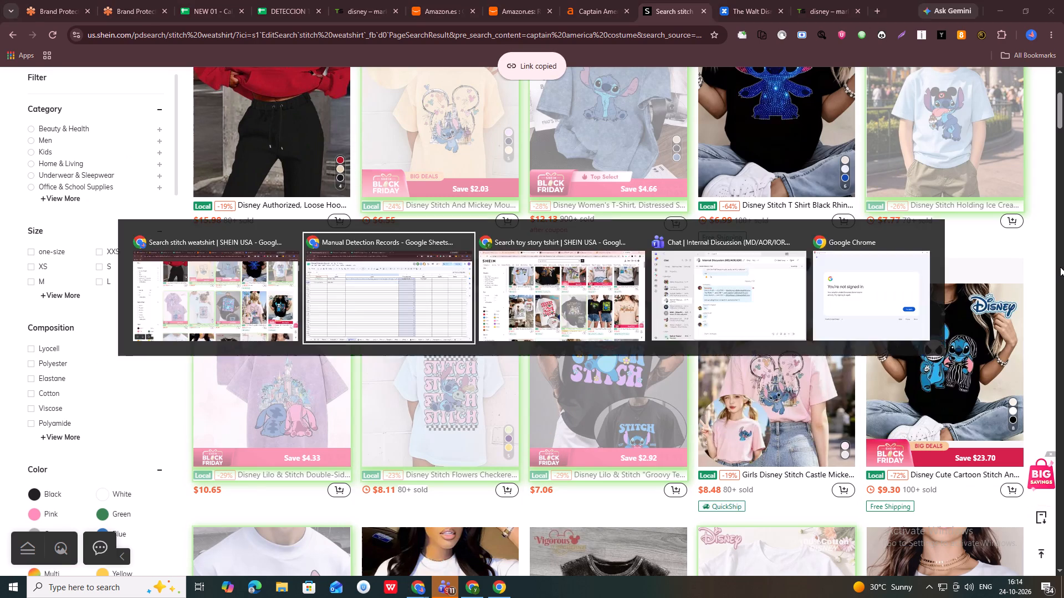
{"action": "key", "text": "ctrl+v"}
{"action": "key", "text": "Down"}
Copy the SHEIN link of the Disney Stitch & Angel Graphic tee into the Links column at row 101371.
{"action": "key", "text": "alt+Tab"}
{"action": "key", "text": "Down"}
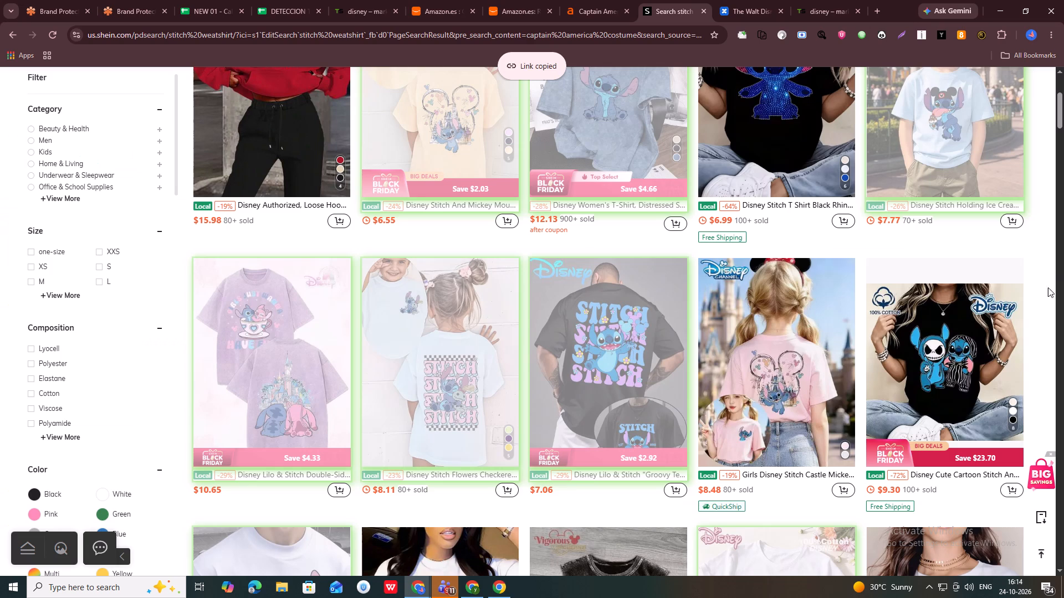
{"action": "scroll", "coordinate": [925, 427], "scroll_direction": "down", "scroll_amount": 6}
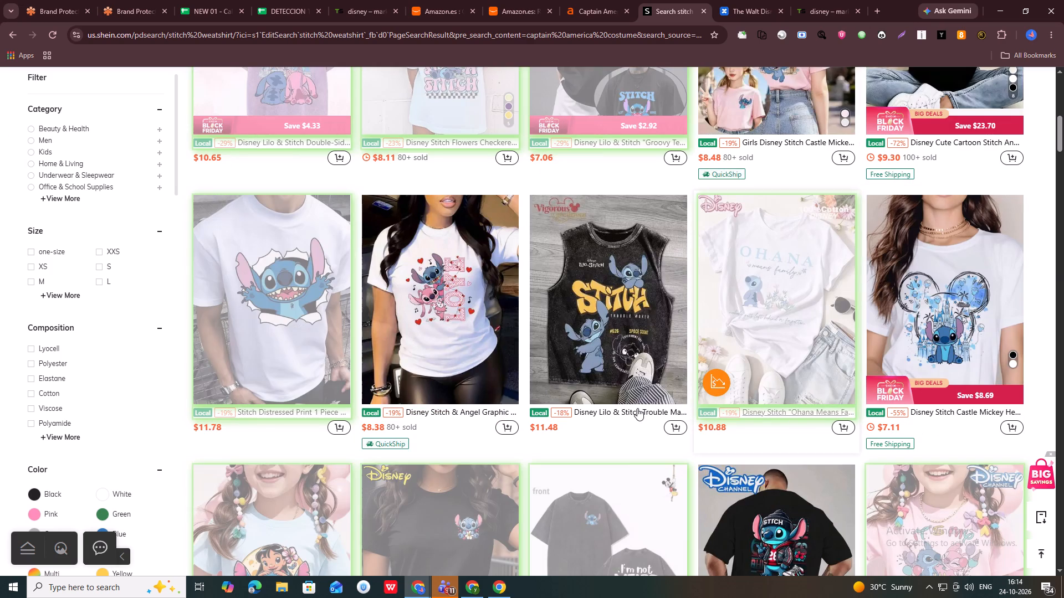
{"action": "right_click", "coordinate": [465, 414]}
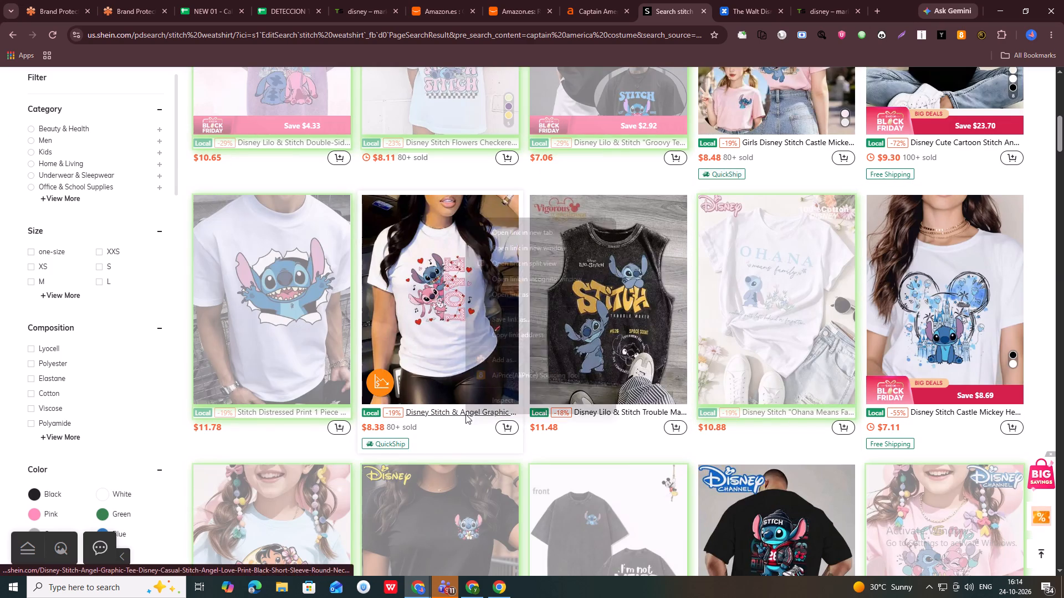
{"action": "left_click", "coordinate": [519, 335]}
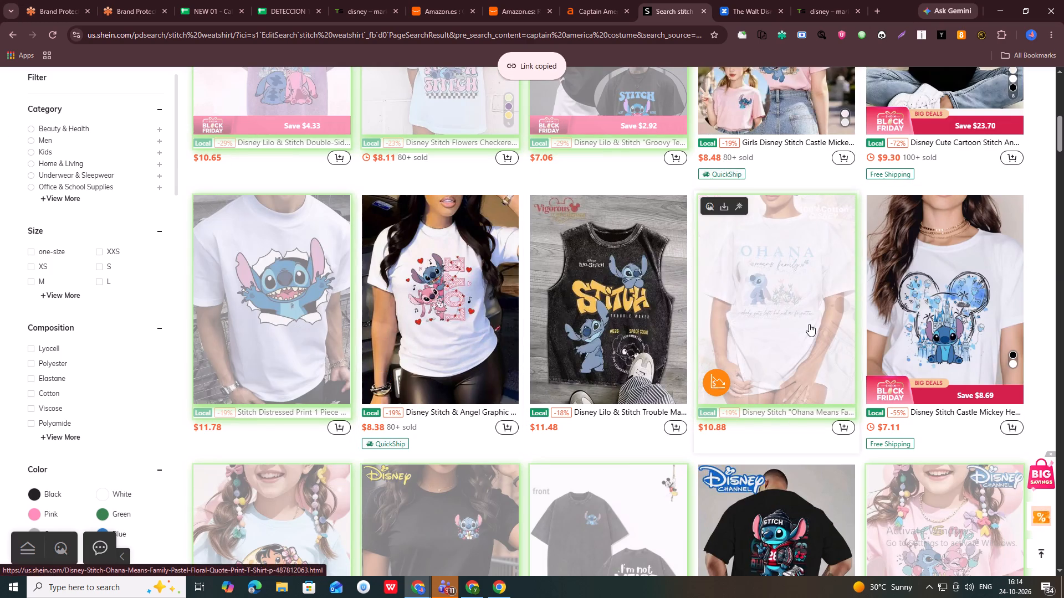
{"action": "key", "text": "alt+Tab"}
{"action": "key", "text": "ctrl+v"}
{"action": "key", "text": "Down"}
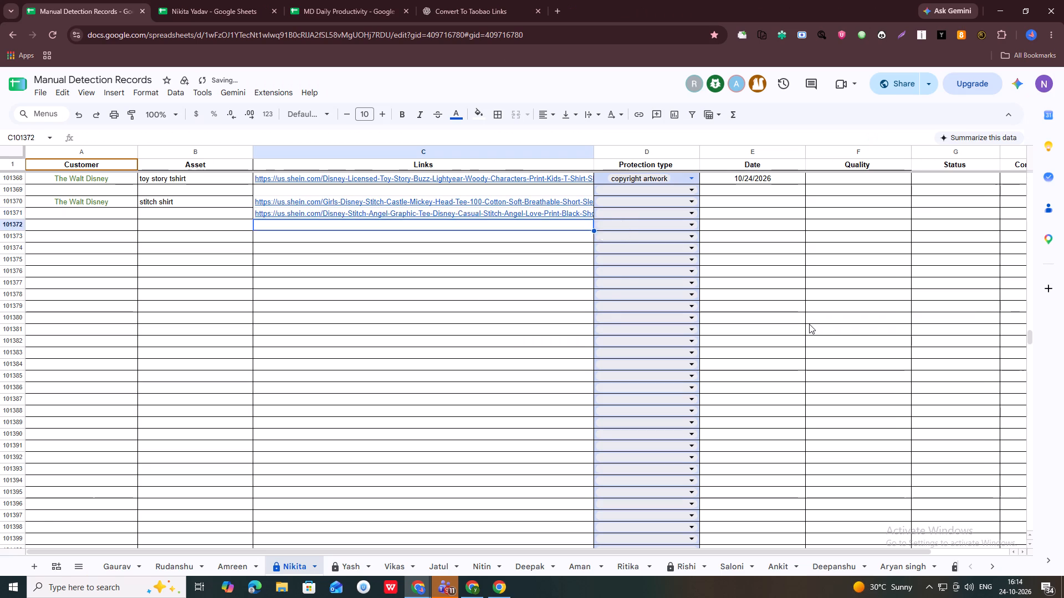
Copy the SHEIN link of the white $7.11 Disney Stitch Castle Mickey Head tee into the Links column at row 101372.
{"action": "key", "text": "alt+Tab"}
{"action": "key", "text": "Right"}
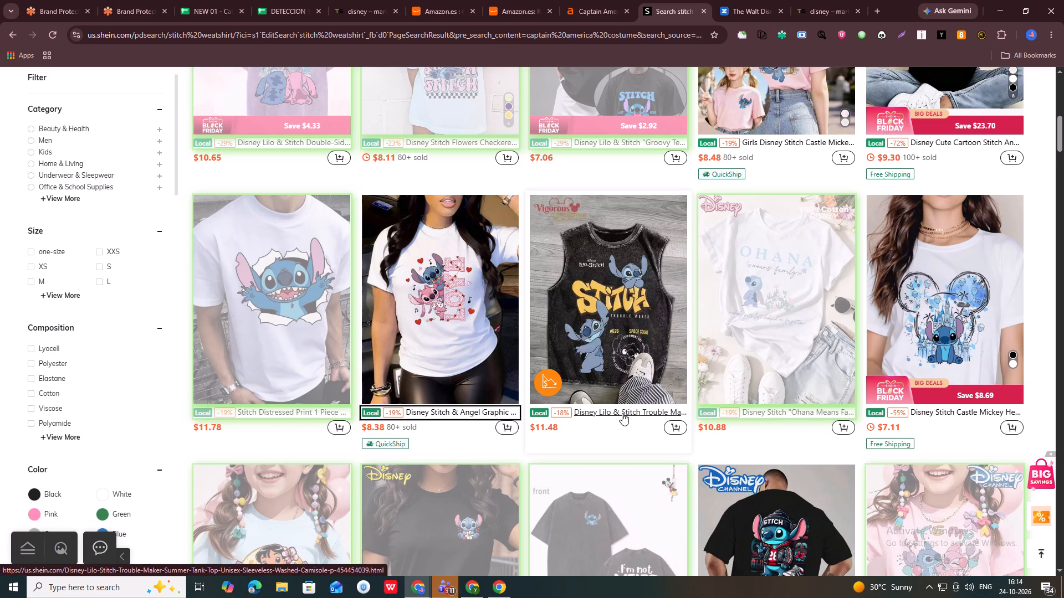
{"action": "right_click", "coordinate": [975, 412]}
{"action": "left_click", "coordinate": [886, 332]}
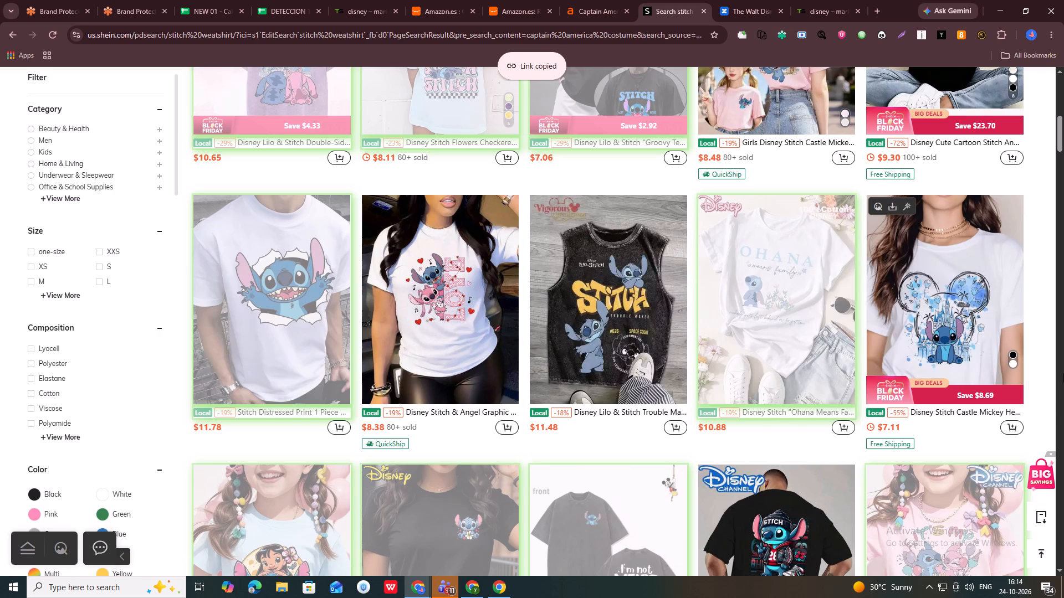
{"action": "key", "text": "alt+Tab"}
{"action": "key", "text": "ctrl+v"}
{"action": "key", "text": "Down"}
Copy the SHEIN link of the Stitch Halloween Shirt into the Links column at row 101373, in bold.
{"action": "key", "text": "alt+Tab"}
{"action": "key", "text": "Down"}
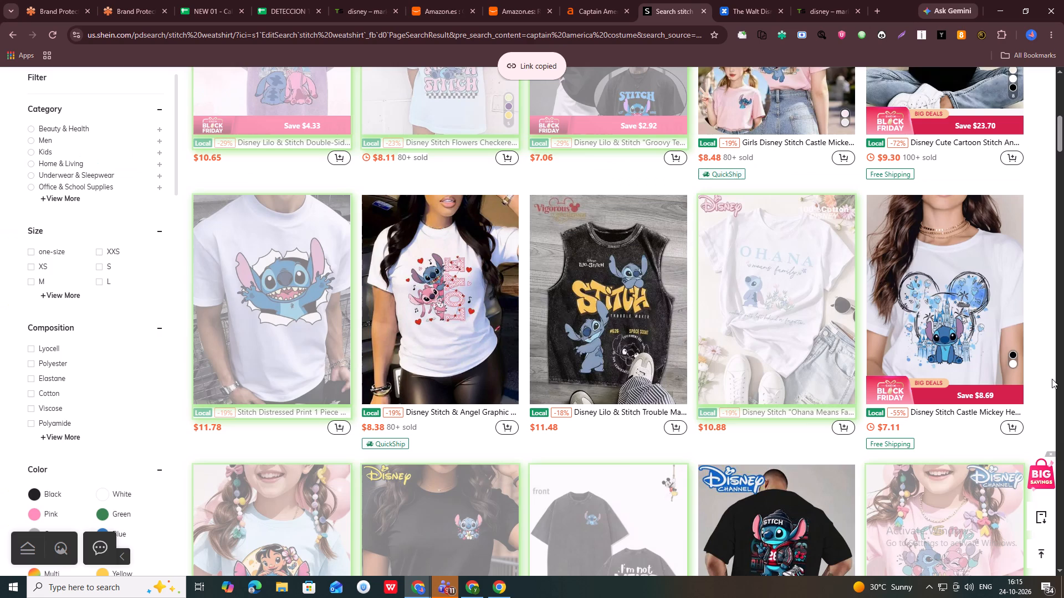
{"action": "scroll", "coordinate": [679, 444], "scroll_direction": "down", "scroll_amount": 5}
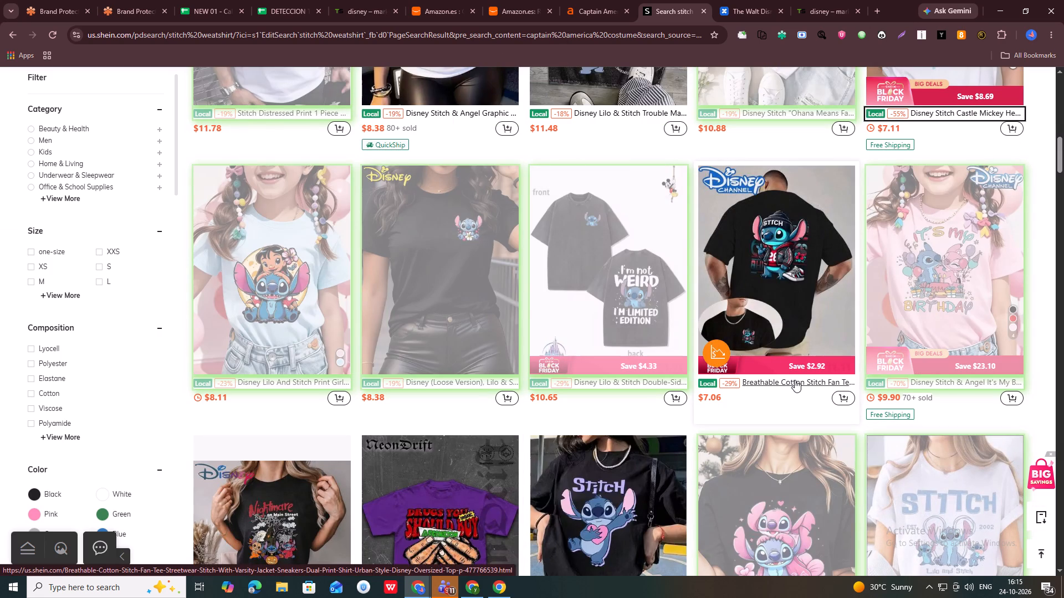
{"action": "scroll", "coordinate": [795, 380], "scroll_direction": "down", "scroll_amount": 4}
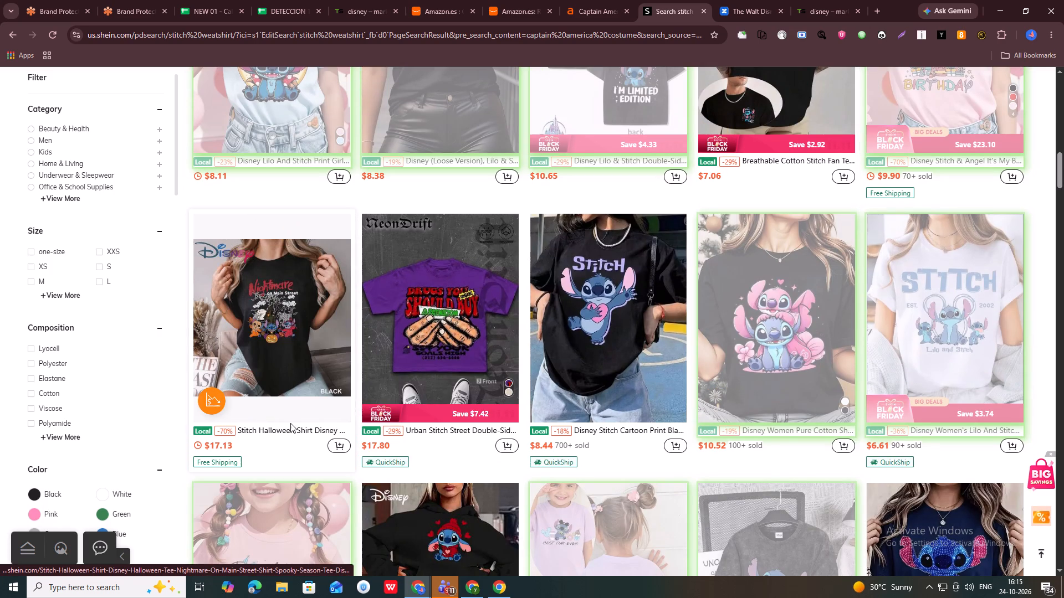
{"action": "right_click", "coordinate": [293, 426]}
{"action": "left_click", "coordinate": [353, 344]}
{"action": "key", "text": "alt+Tab"}
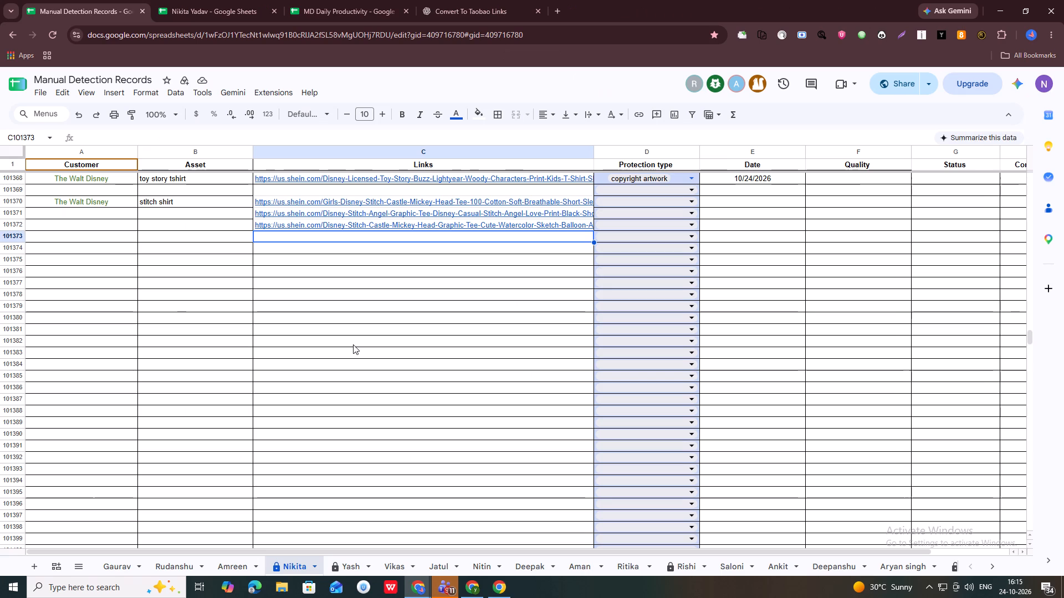
{"action": "key", "text": "ctrl+b"}
{"action": "key", "text": "ctrl+v"}
{"action": "key", "text": "Down"}
Copy the SHEIN link of the Disney Stitch Cartoon Print black T-shirt into the Links column at row 101374.
{"action": "key", "text": "alt+Tab"}
{"action": "key", "text": "Right"}
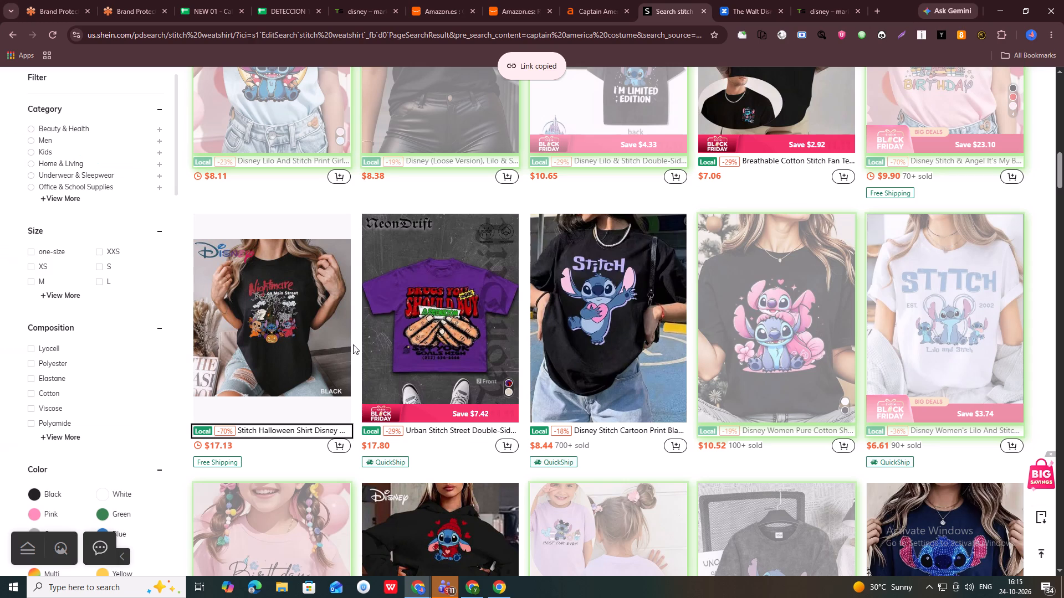
{"action": "right_click", "coordinate": [614, 427]}
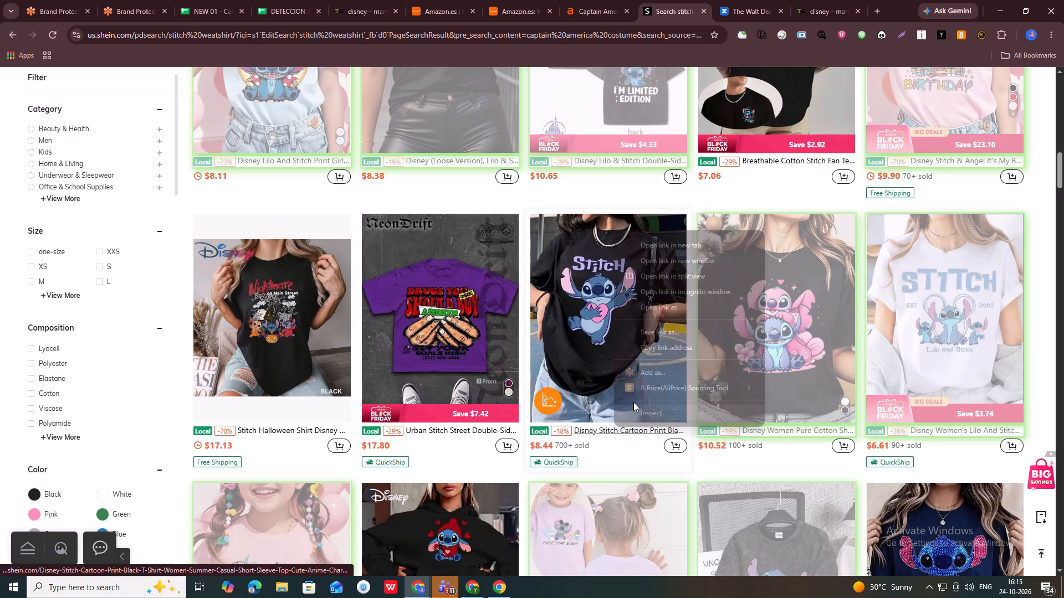
{"action": "left_click", "coordinate": [672, 350]}
{"action": "key", "text": "alt+Tab"}
{"action": "key", "text": "ctrl+v"}
{"action": "key", "text": "Down"}
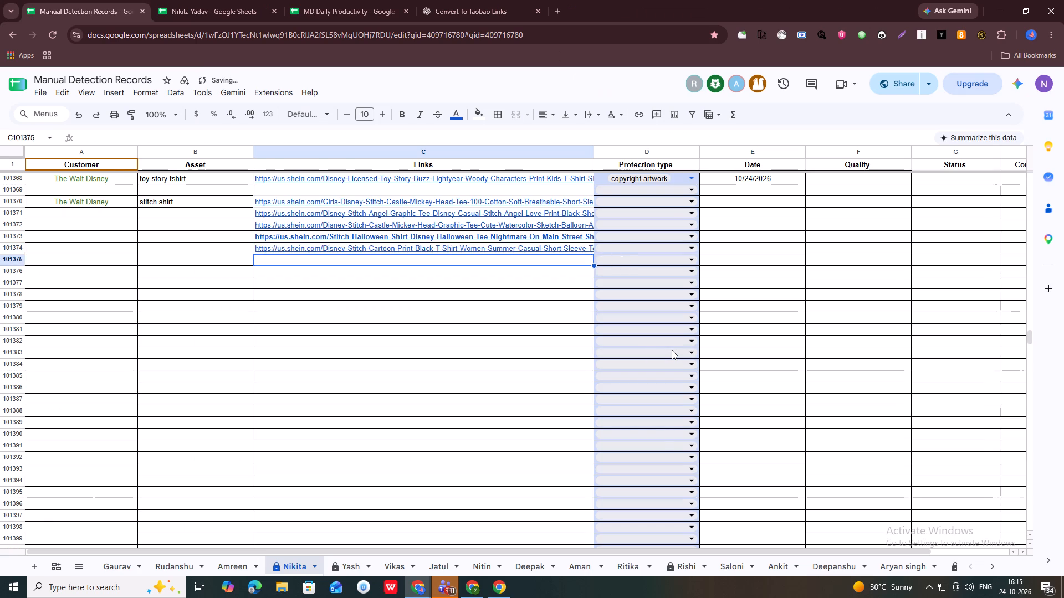
Copy the SHEIN link of the Disney Boys Stitch Cartoon Top with the pirate graphic into the Links column at row 101375.
{"action": "key", "text": "alt+Tab"}
{"action": "key", "text": "Right"}
{"action": "scroll", "coordinate": [754, 403], "scroll_direction": "down", "scroll_amount": 5}
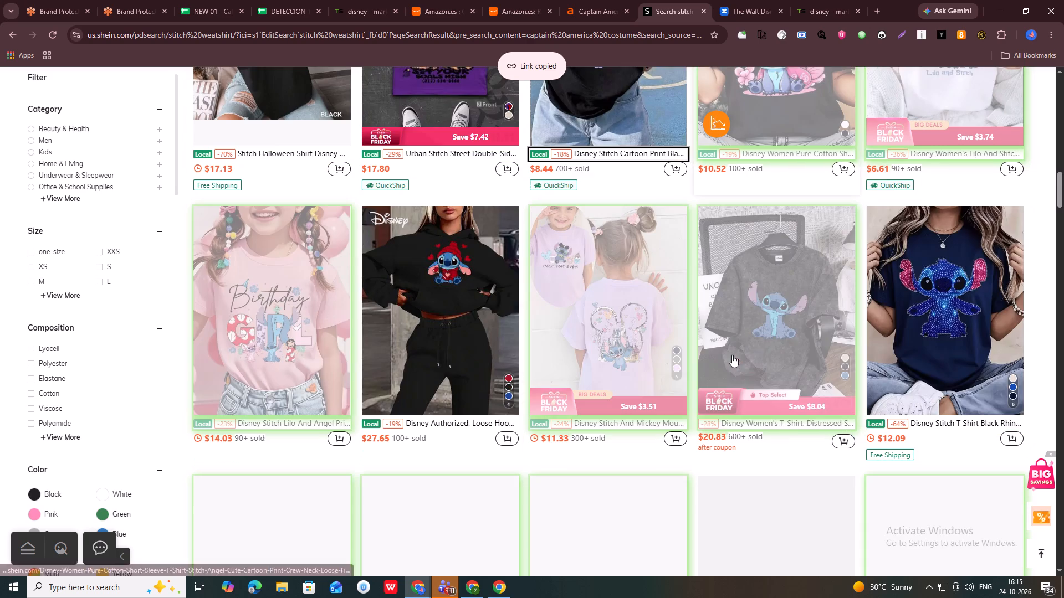
{"action": "scroll", "coordinate": [799, 405], "scroll_direction": "down", "scroll_amount": 4}
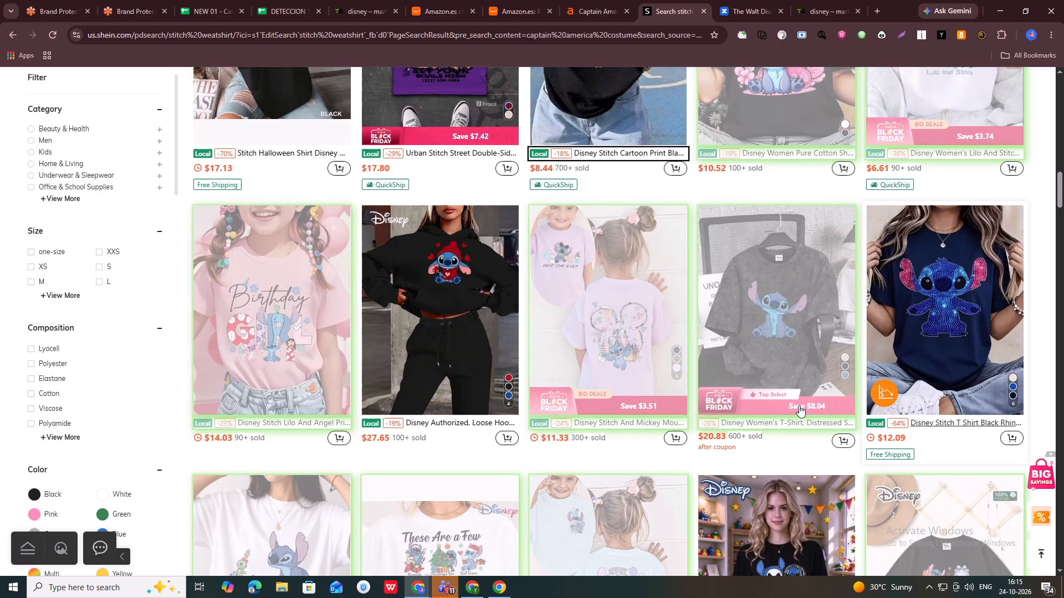
{"action": "scroll", "coordinate": [524, 442], "scroll_direction": "down", "scroll_amount": 5}
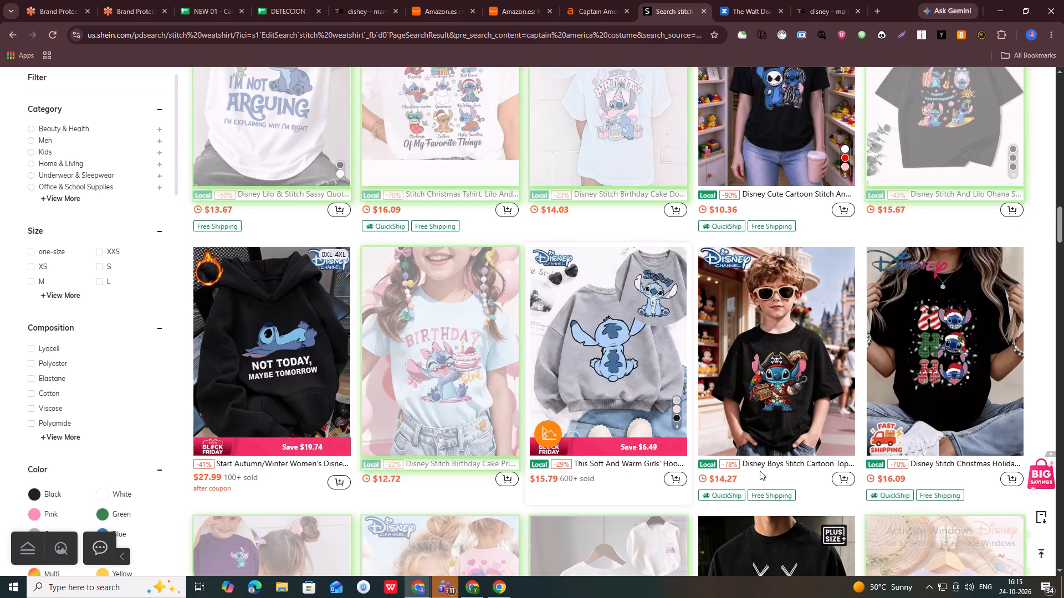
{"action": "right_click", "coordinate": [790, 463]}
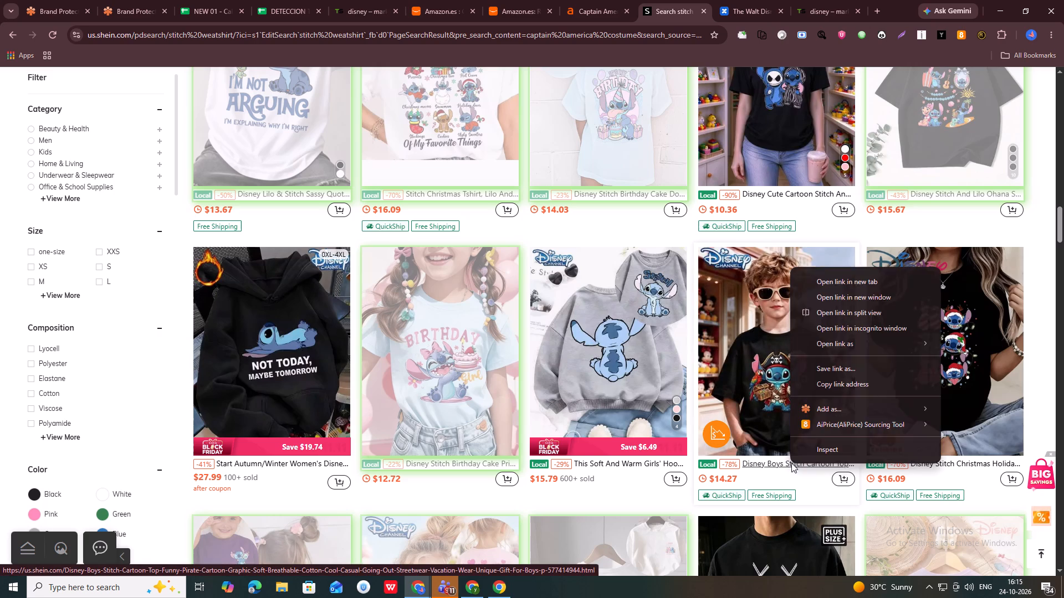
{"action": "left_click", "coordinate": [865, 385]}
{"action": "key", "text": "alt+Tab"}
{"action": "key", "text": "ctrl+v"}
{"action": "key", "text": "Down"}
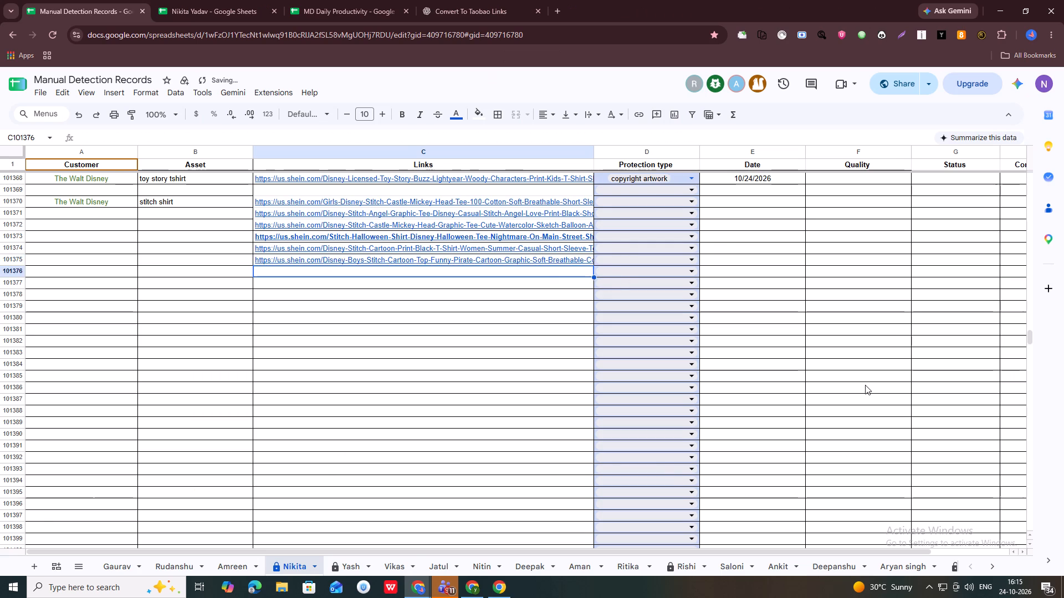
Copy the SHEIN link of the black Disney Stitch Christmas Holiday shirt into the Links column at row 101376.
{"action": "key", "text": "alt+Tab"}
{"action": "right_click", "coordinate": [960, 463]}
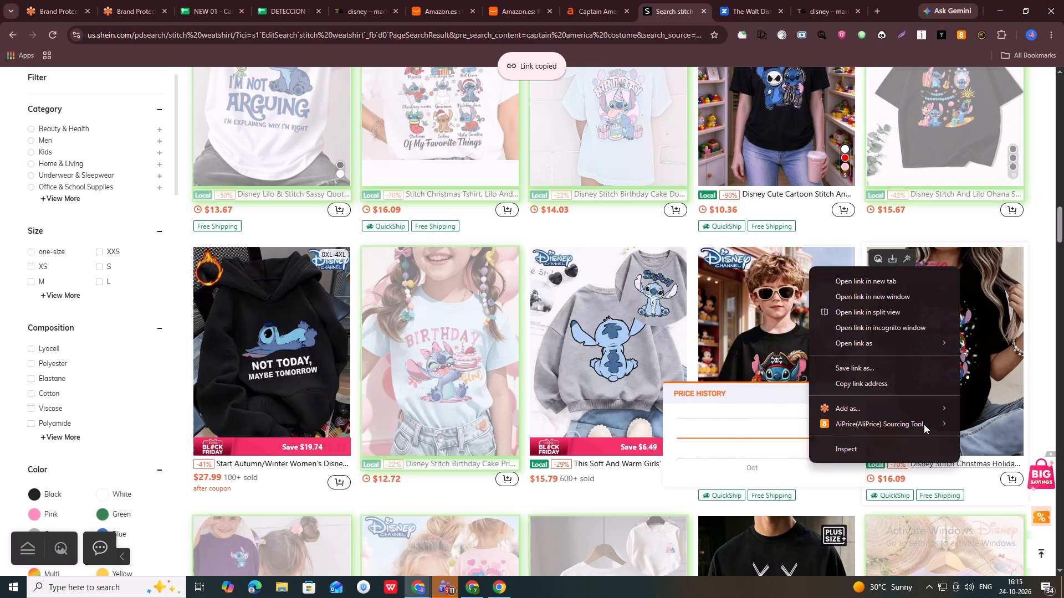
{"action": "left_click", "coordinate": [874, 382]}
{"action": "key", "text": "alt+Tab"}
{"action": "key", "text": "ctrl+v"}
{"action": "key", "text": "Down"}
{"action": "key", "text": "alt+Tab"}
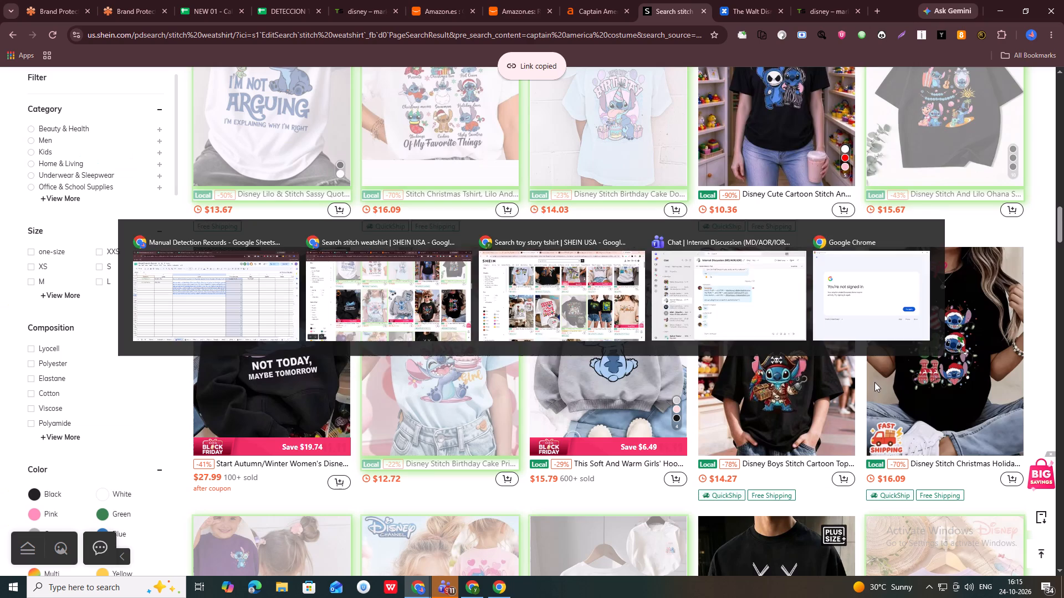
Copy the SHEIN link of the Disney Little Boys Stitch Novelty Tee with the Ohana graphic into the Links column at row 101377.
{"action": "scroll", "coordinate": [874, 382], "scroll_direction": "down", "scroll_amount": 7}
{"action": "scroll", "coordinate": [500, 403], "scroll_direction": "down", "scroll_amount": 5}
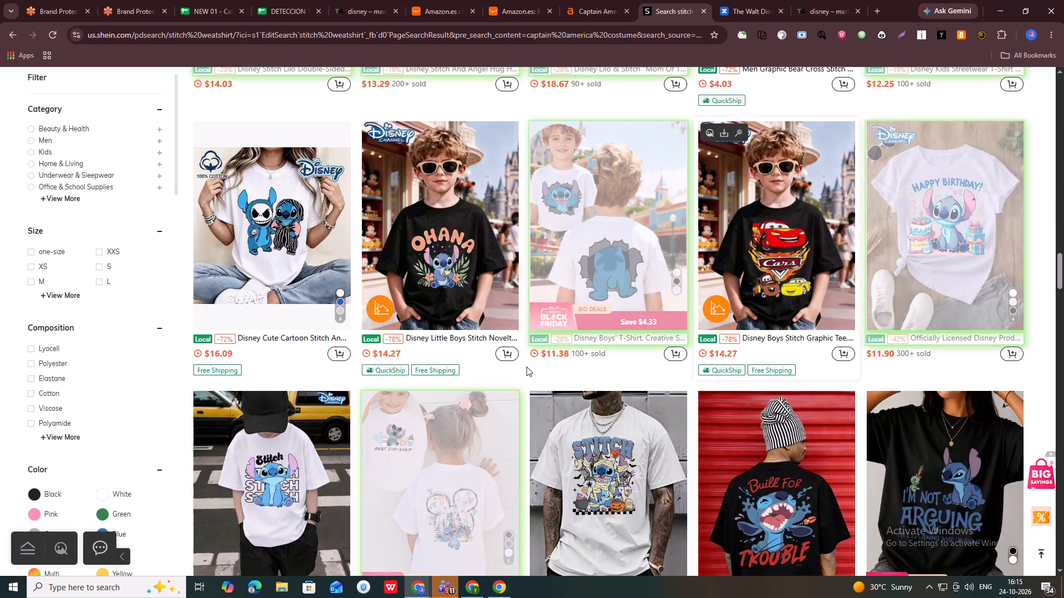
{"action": "right_click", "coordinate": [466, 340]}
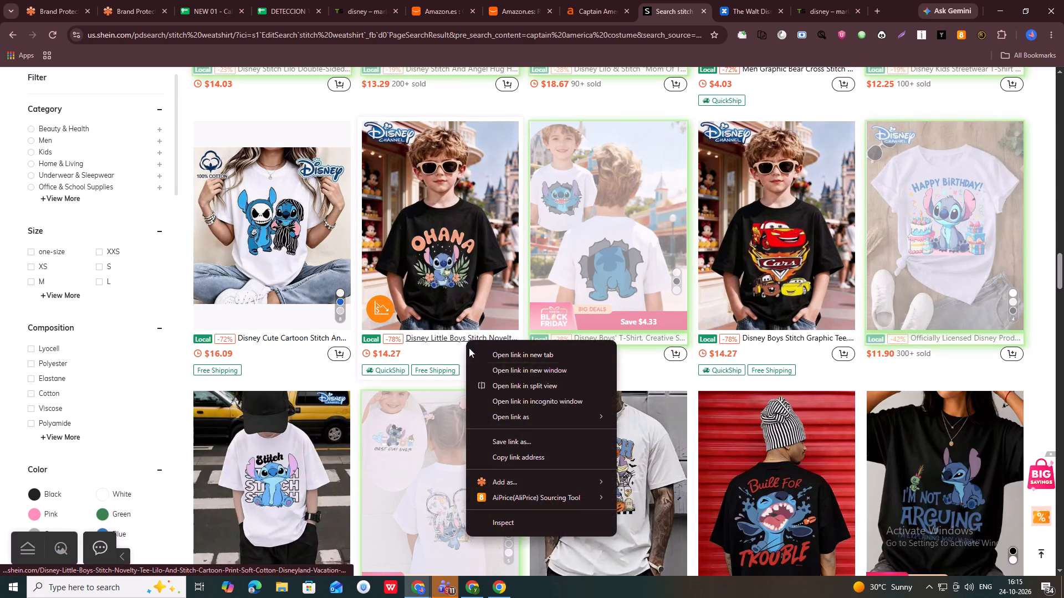
{"action": "left_click", "coordinate": [502, 458]}
{"action": "key", "text": "alt+Tab"}
{"action": "key", "text": "ctrl+v"}
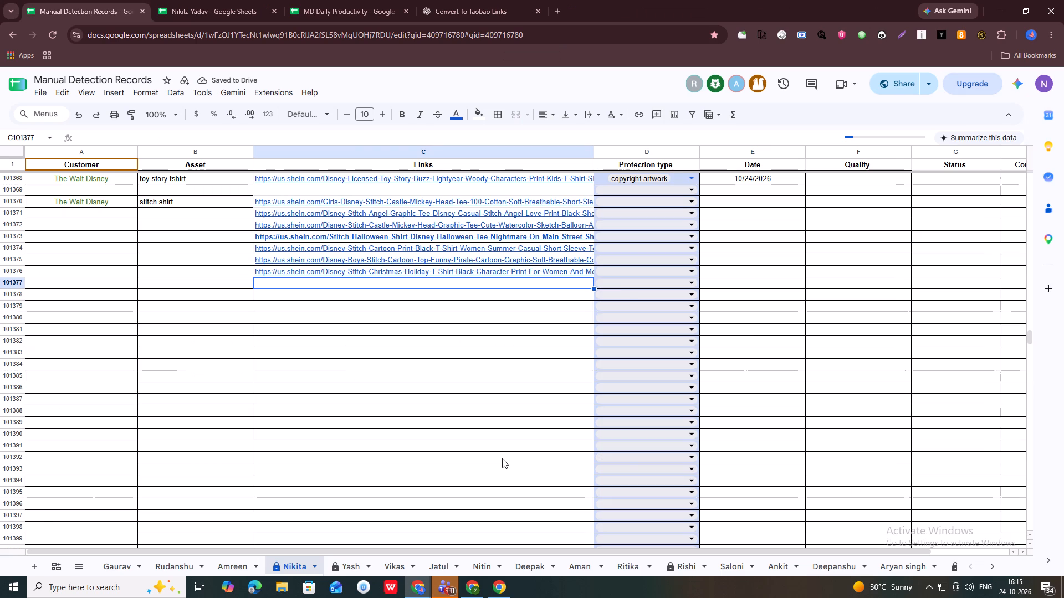
{"action": "key", "text": "Down"}
{"action": "key", "text": "alt+Tab"}
{"action": "key", "text": "Down"}
Copy the SHEIN link of the white Disney Stitch Kids Short Sleeve shirt with stacked letters into the Links column at row 101378.
{"action": "scroll", "coordinate": [502, 458], "scroll_direction": "down", "scroll_amount": 3}
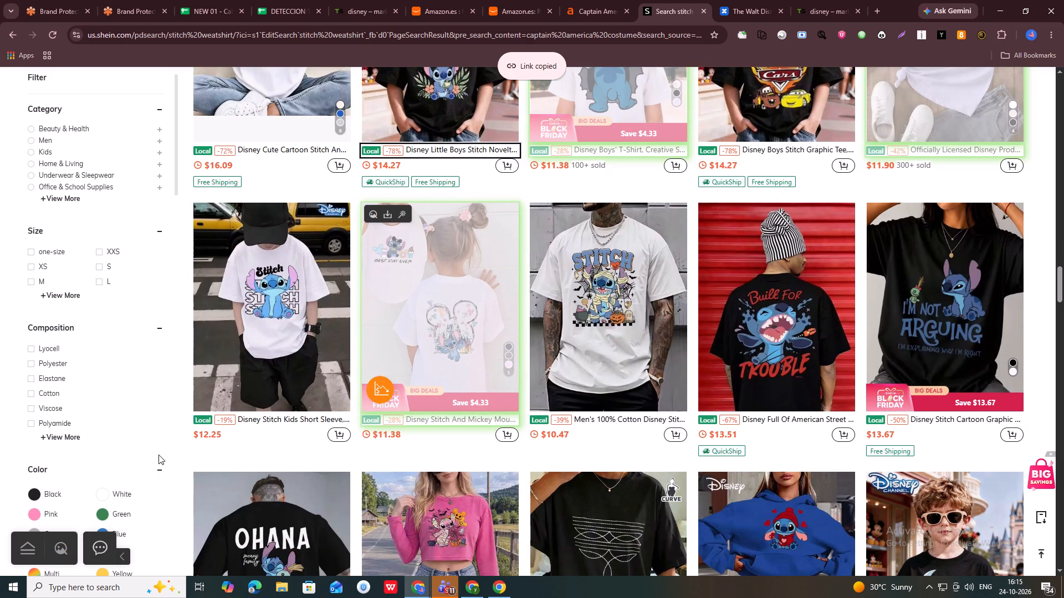
{"action": "right_click", "coordinate": [294, 417]}
{"action": "left_click", "coordinate": [346, 336]}
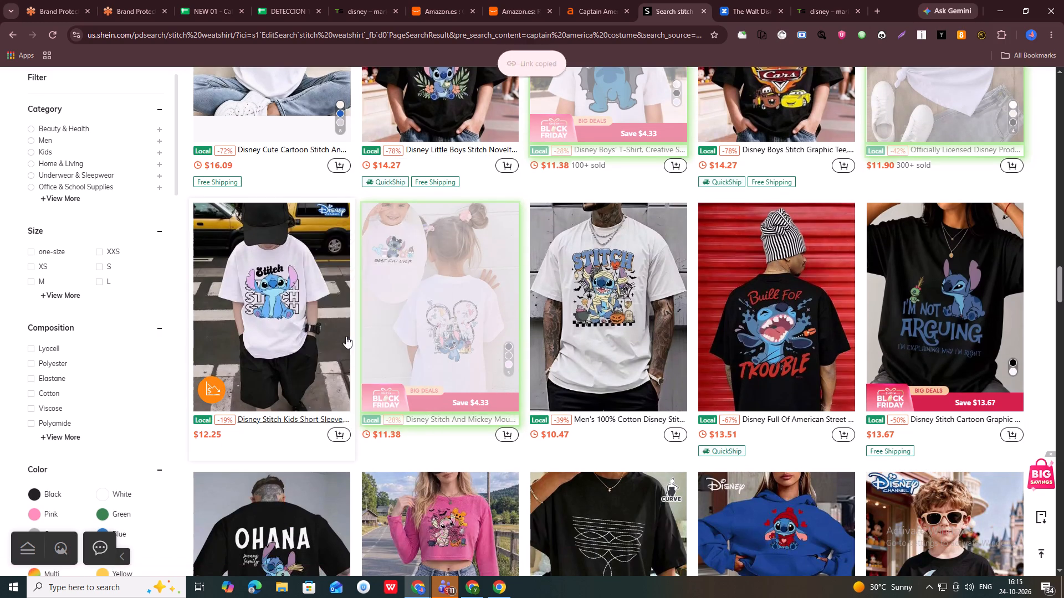
{"action": "key", "text": "alt+Tab"}
{"action": "key", "text": "ctrl+v"}
{"action": "key", "text": "Down"}
{"action": "key", "text": "alt+Tab"}
{"action": "key", "text": "Right"}
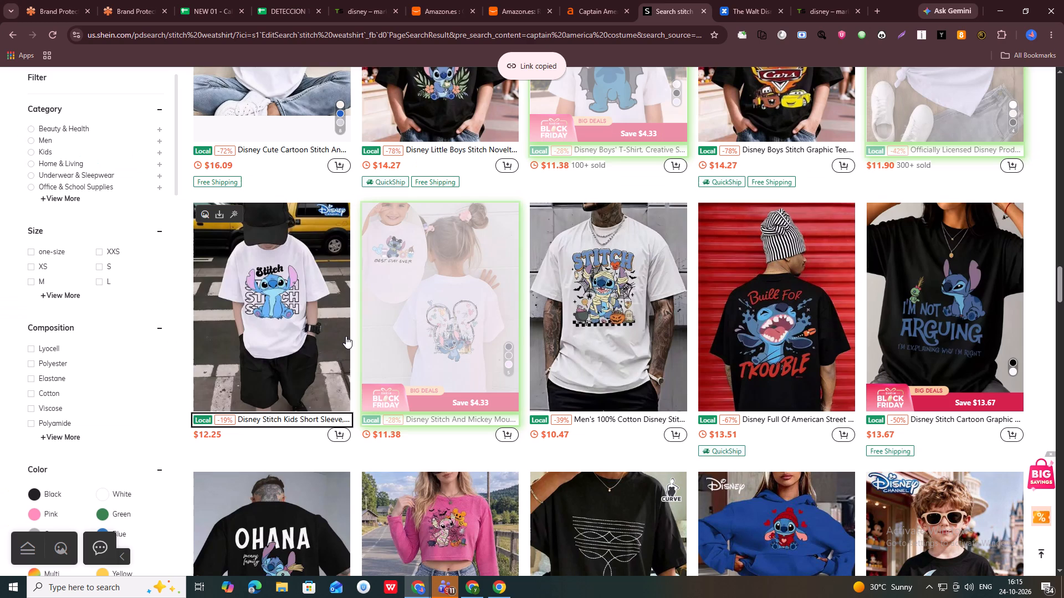
Copy the SHEIN link of the Men's 100% Cotton Disney Stitch Mummy Halloween shirt into the Links column at row 101379.
{"action": "right_click", "coordinate": [625, 417]}
{"action": "left_click", "coordinate": [688, 338]}
{"action": "key", "text": "alt+Tab"}
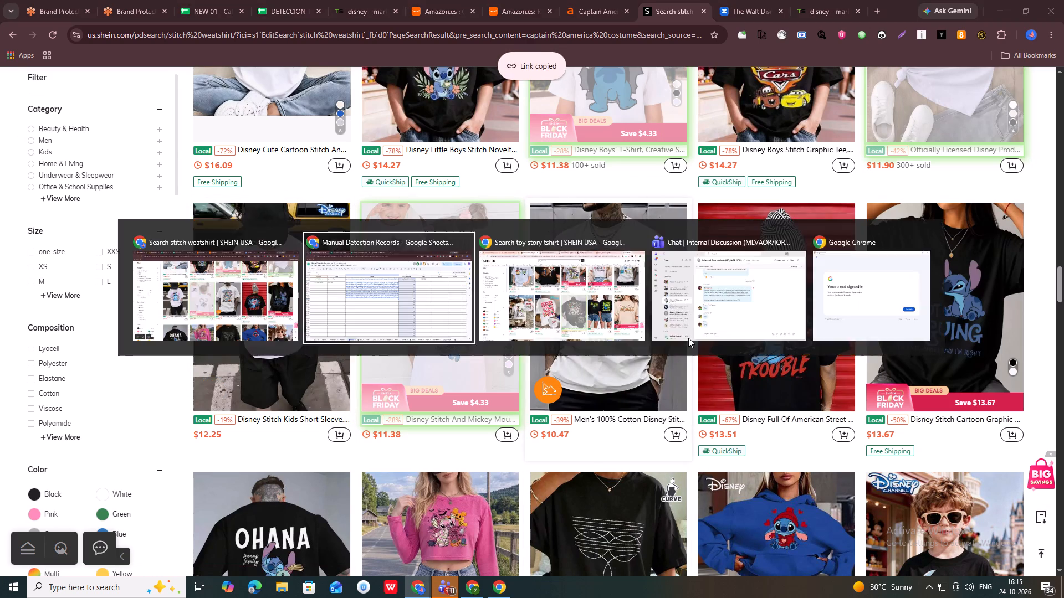
{"action": "key", "text": "ctrl+v"}
{"action": "key", "text": "Down"}
{"action": "key", "text": "alt+Tab"}
{"action": "key", "text": "Right"}
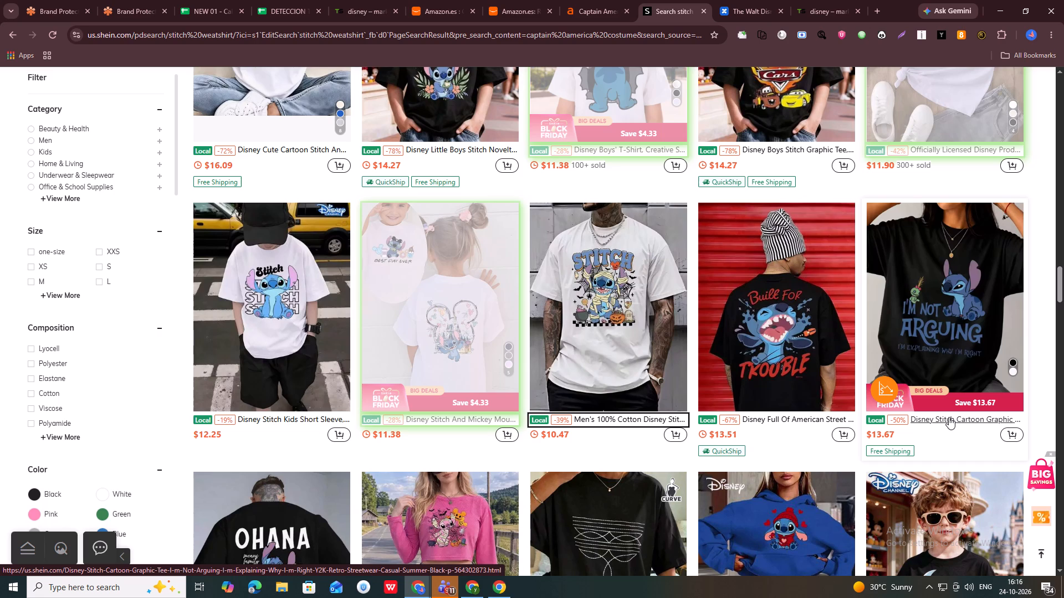
Copy the SHEIN link of the black "I'm Not Arguing" Disney Stitch Cartoon Graphic Tee into the Links column at row 101380.
{"action": "right_click", "coordinate": [949, 417]}
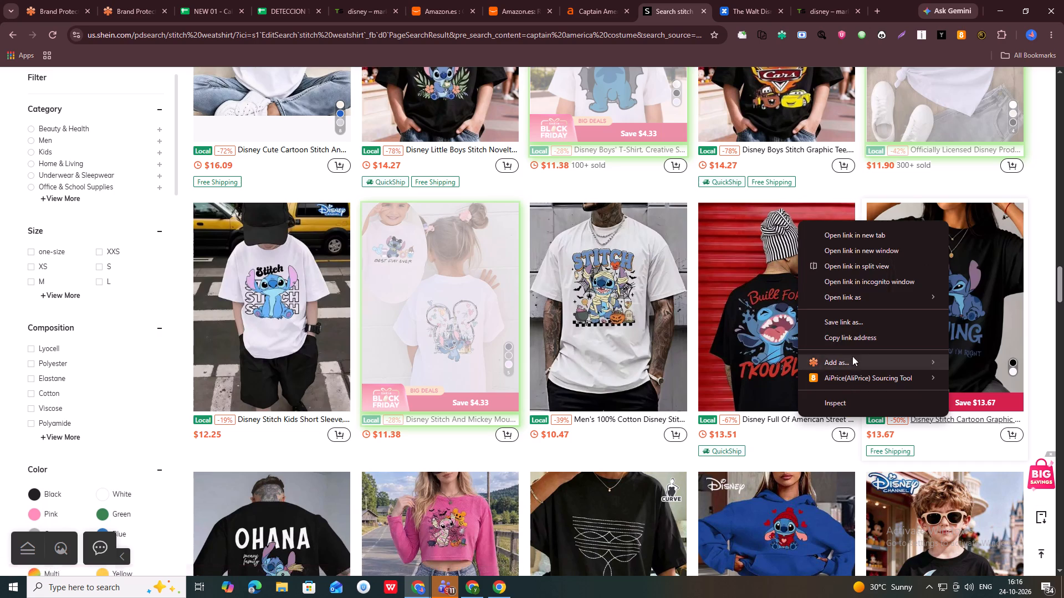
{"action": "left_click", "coordinate": [863, 339]}
{"action": "key", "text": "alt+Tab"}
{"action": "key", "text": "ctrl+v"}
{"action": "key", "text": "Down"}
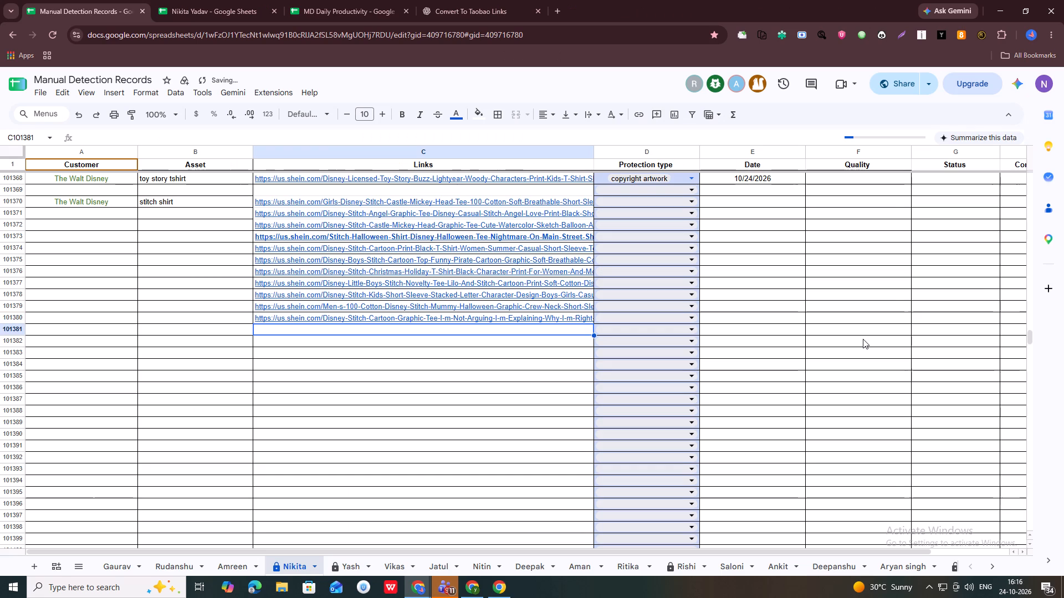
{"action": "key", "text": "alt+Tab"}
{"action": "key", "text": "Down"}
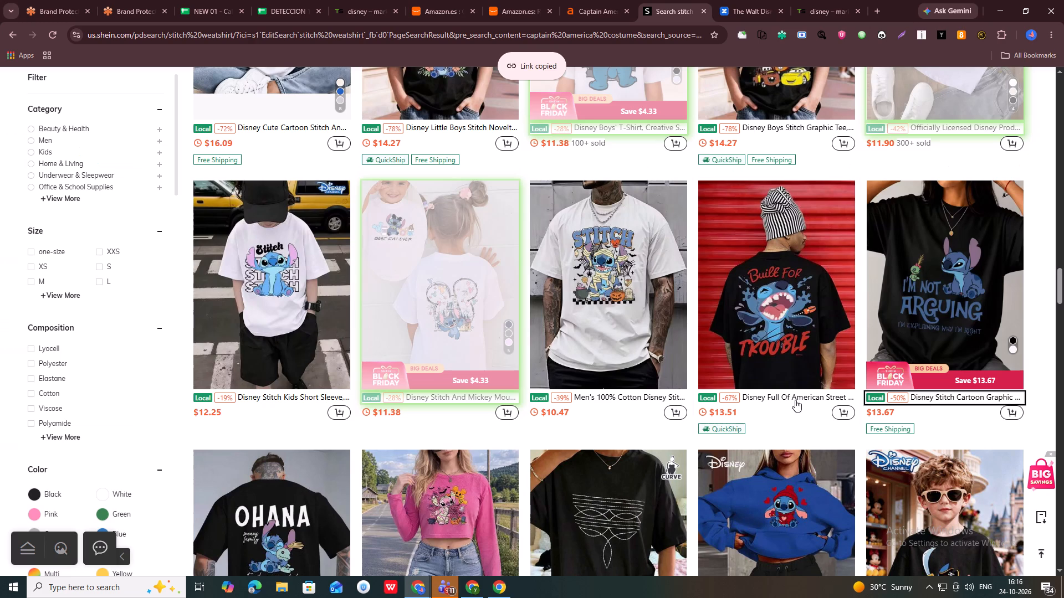
Copy the SHEIN link of the Disney Men's Casual And Stylish Stitch Print T-shirt into the Links column at row 101381.
{"action": "scroll", "coordinate": [788, 388], "scroll_direction": "down", "scroll_amount": 4}
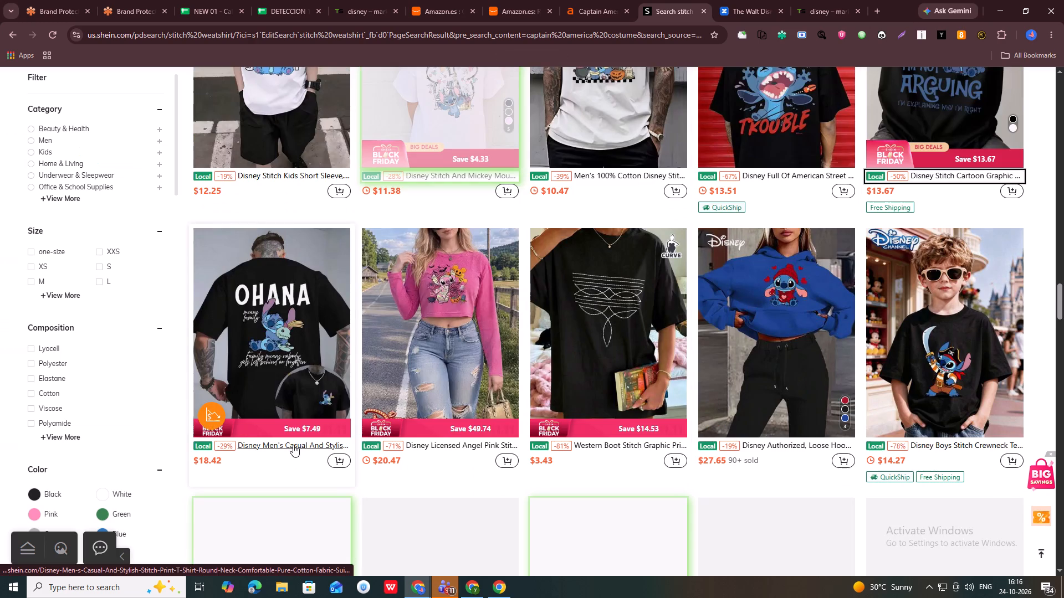
{"action": "right_click", "coordinate": [293, 445]}
{"action": "left_click", "coordinate": [360, 365]}
{"action": "key", "text": "alt+Tab"}
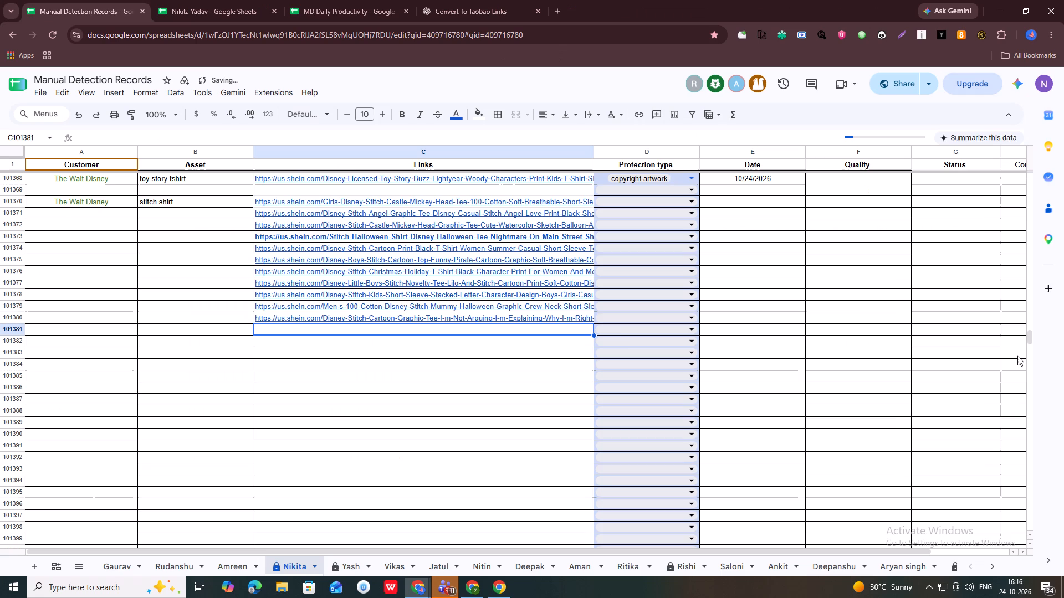
{"action": "key", "text": "ctrl+v"}
{"action": "key", "text": "Down"}
{"action": "key", "text": "alt+Tab"}
{"action": "key", "text": "Right"}
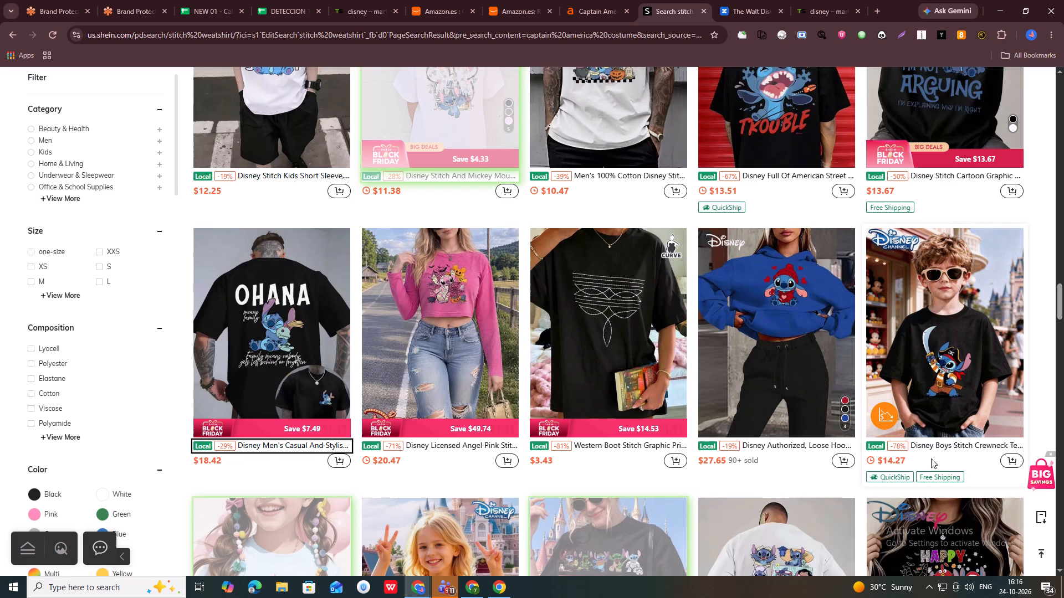
Copy the SHEIN link of the Disney Boys Stitch Crewneck Tee with the pirate graphic into row 101382 only, leaving row 101383 empty.
{"action": "right_click", "coordinate": [947, 440]}
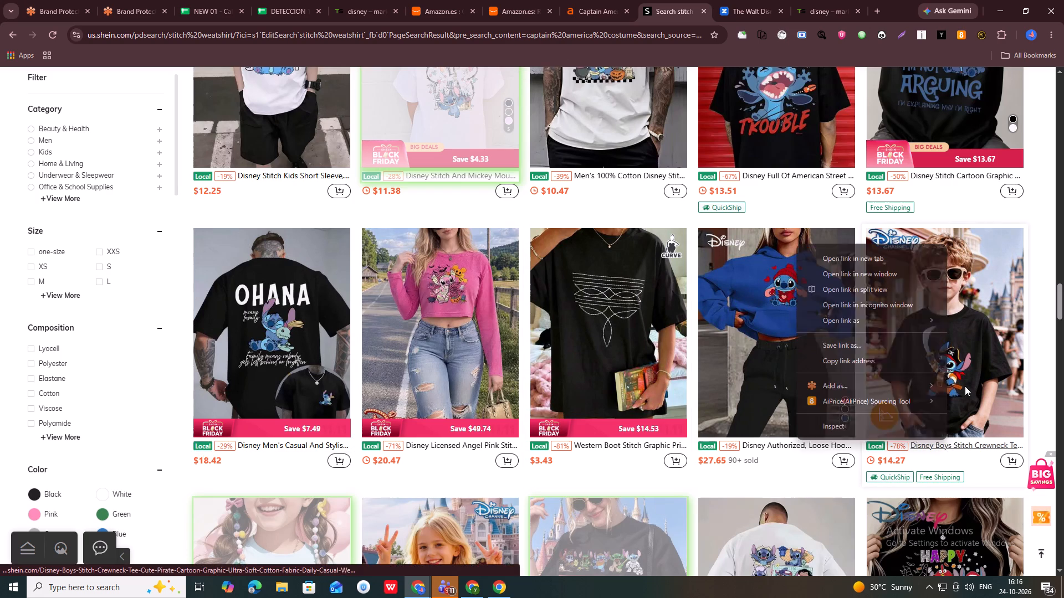
{"action": "left_click", "coordinate": [864, 363]}
{"action": "key", "text": "alt+Tab"}
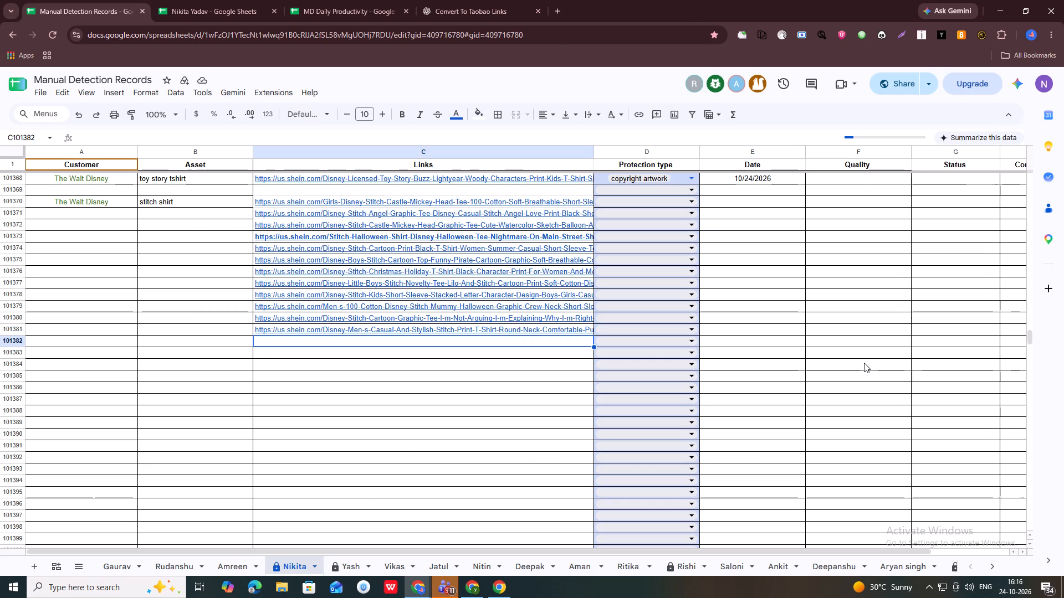
{"action": "key", "text": "ctrl+v"}
{"action": "key", "text": "Down"}
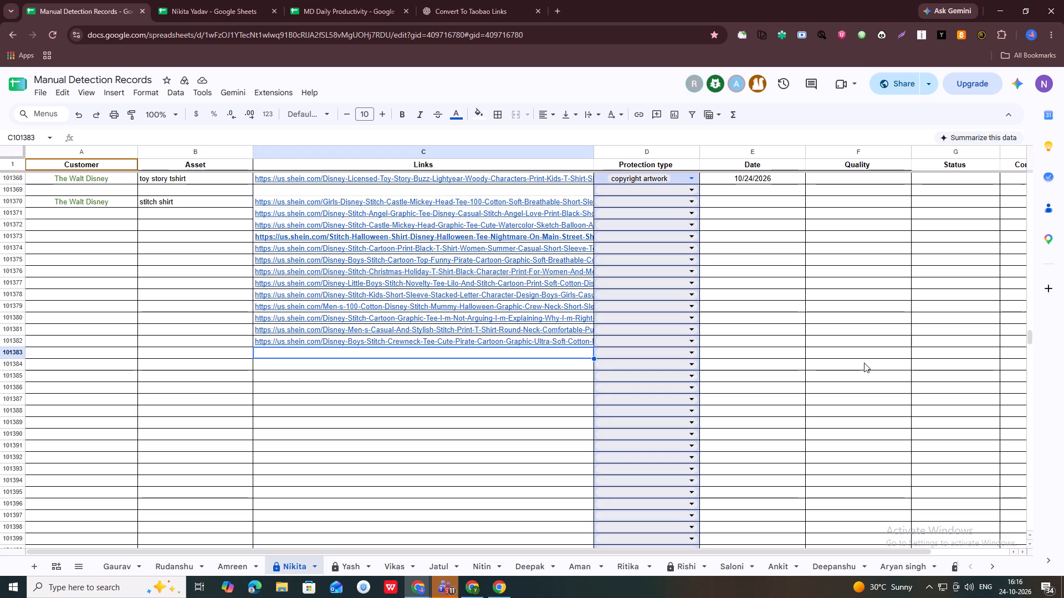
{"action": "key", "text": "ctrl+v"}
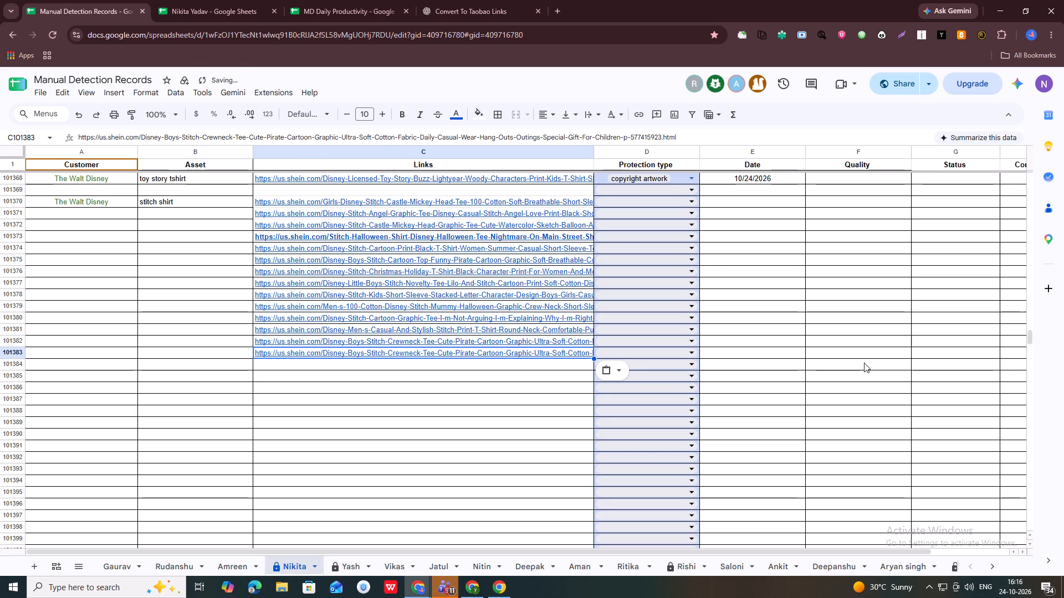
{"action": "key", "text": "Delete"}
{"action": "key", "text": "alt+Tab"}
{"action": "key", "text": "Down"}
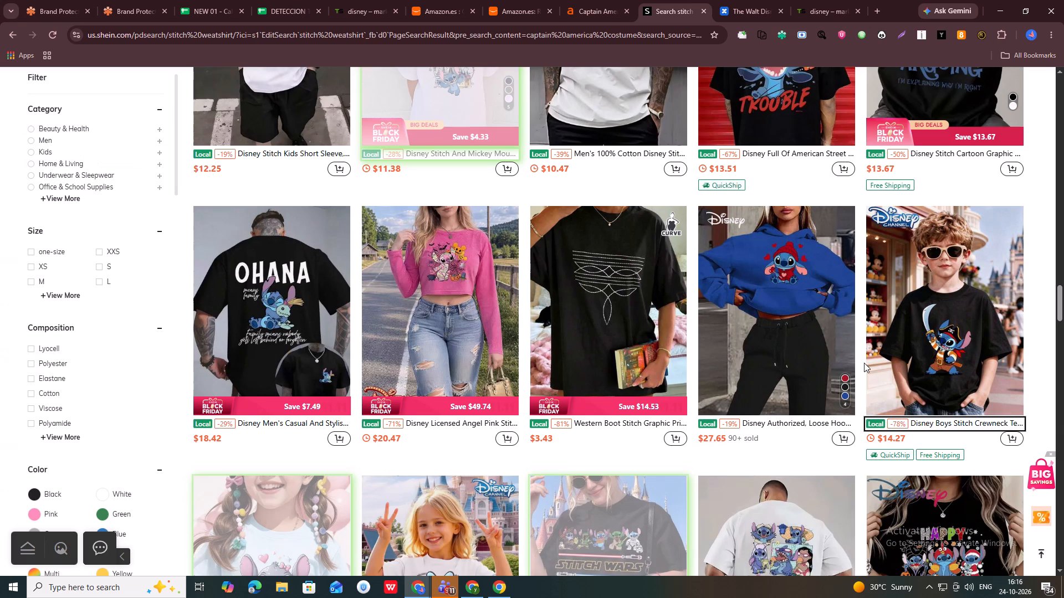
Copy the SHEIN link of the Disney Stitch Castle Bow Cartoon Print shirt into the Links column at row 101383.
{"action": "scroll", "coordinate": [748, 473], "scroll_direction": "down", "scroll_amount": 4}
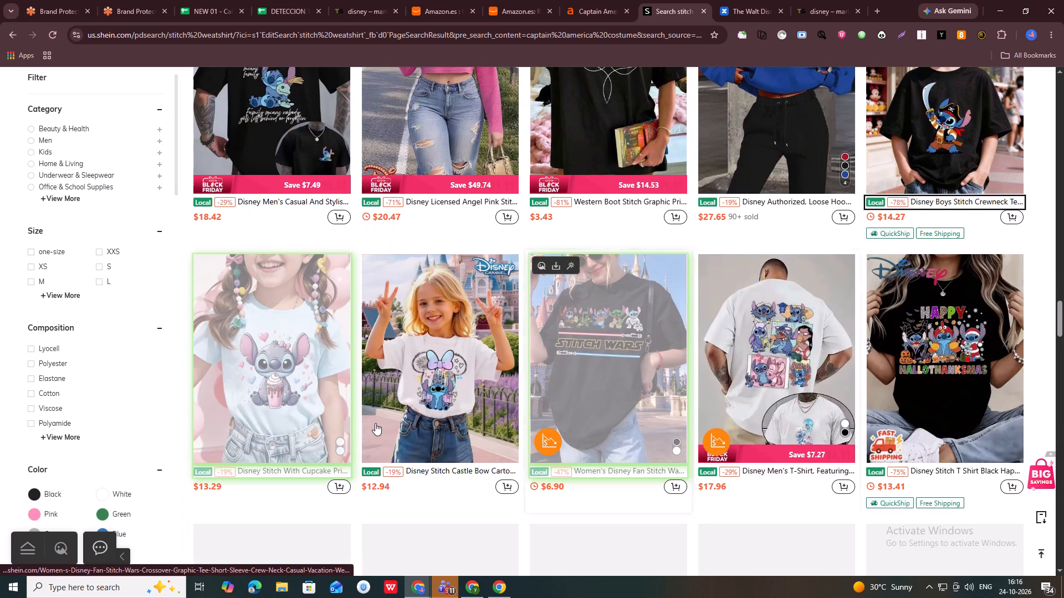
{"action": "right_click", "coordinate": [459, 470]}
{"action": "left_click", "coordinate": [511, 390]}
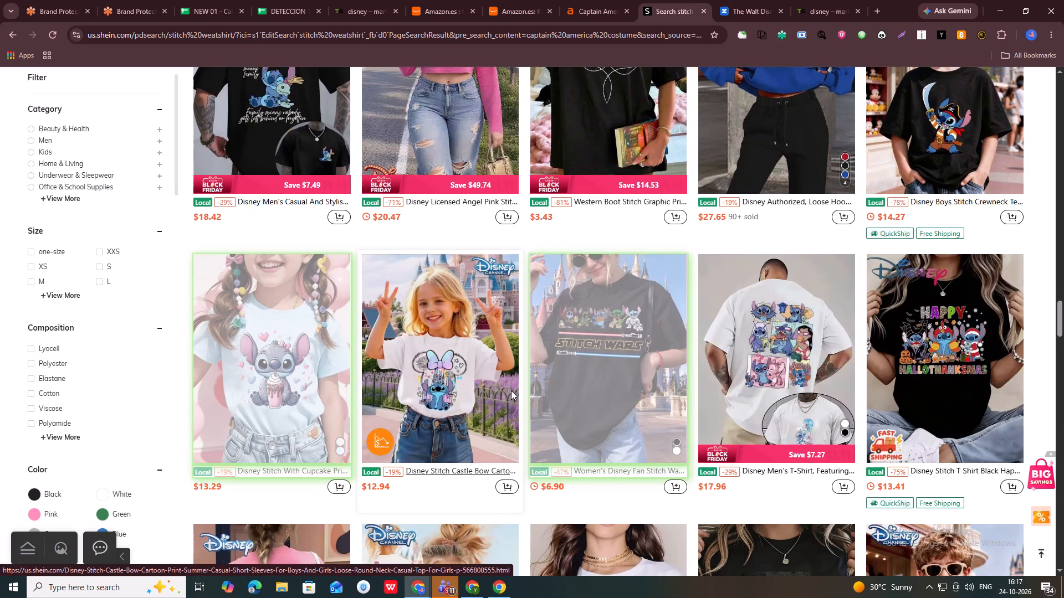
{"action": "key", "text": "alt+Tab"}
{"action": "key", "text": "ctrl+v"}
{"action": "key", "text": "Down"}
{"action": "key", "text": "alt+Tab"}
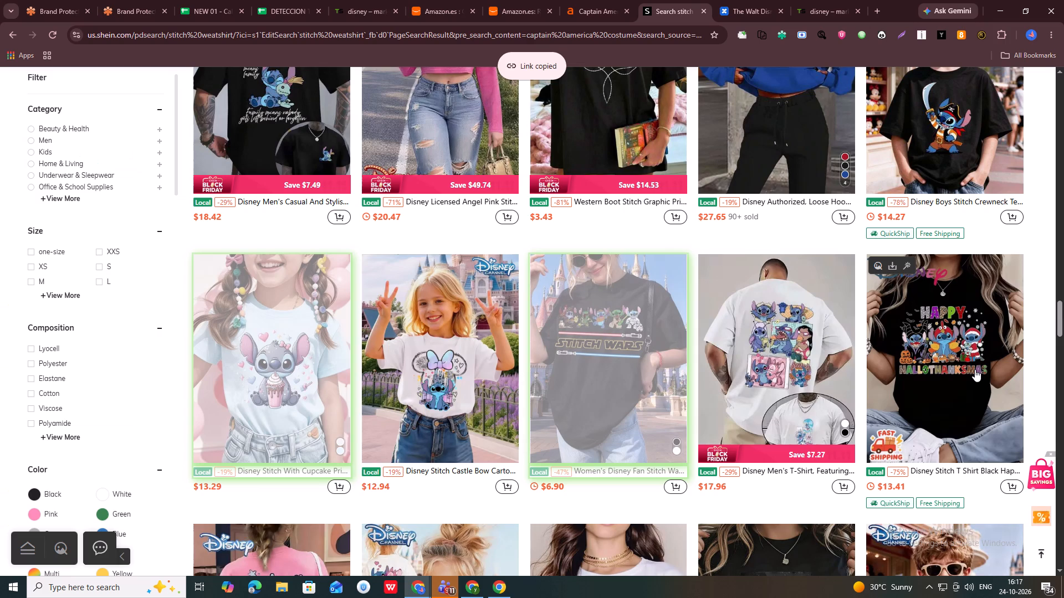
{"action": "key", "text": "Right"}
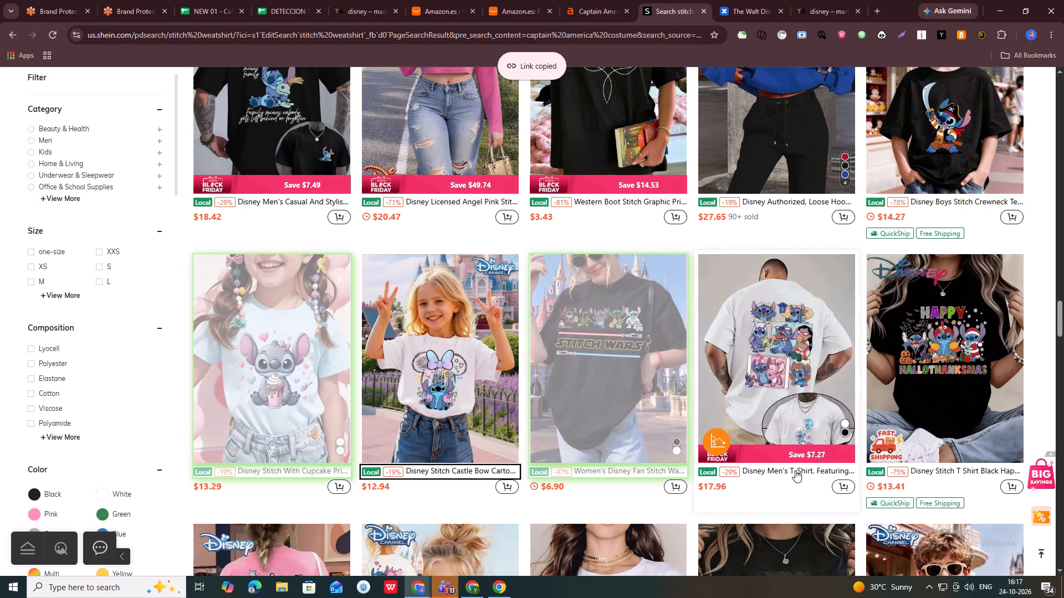
Copy the SHEIN link of the white Disney Men's T-Shirt featuring Stitch into the Links column at row 101384.
{"action": "right_click", "coordinate": [796, 469]}
{"action": "left_click", "coordinate": [853, 391]}
{"action": "key", "text": "alt+Tab"}
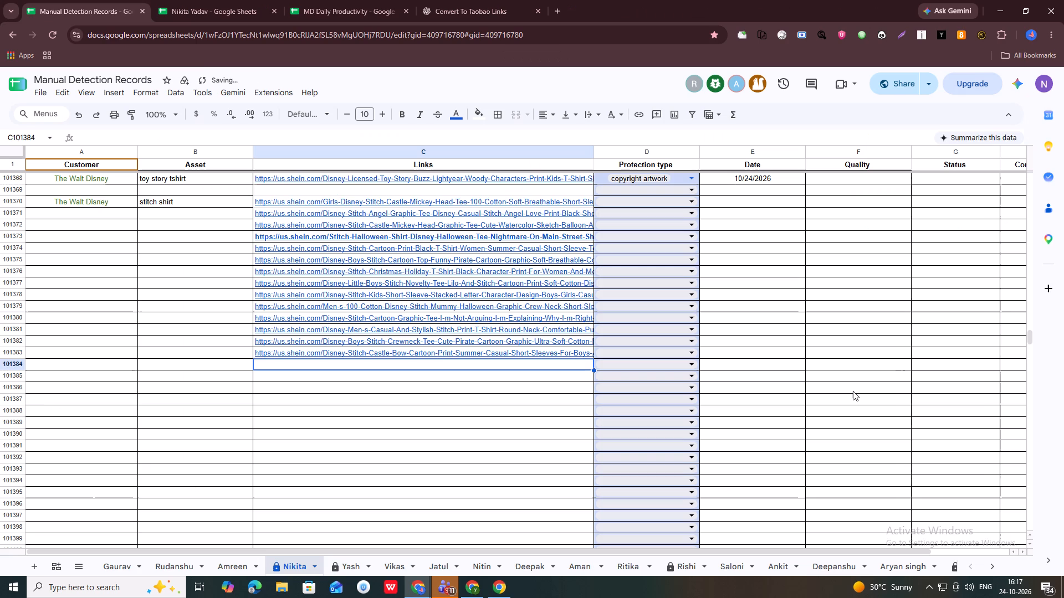
{"action": "key", "text": "ctrl+v"}
{"action": "key", "text": "Down"}
{"action": "key", "text": "alt+Tab"}
{"action": "key", "text": "Right"}
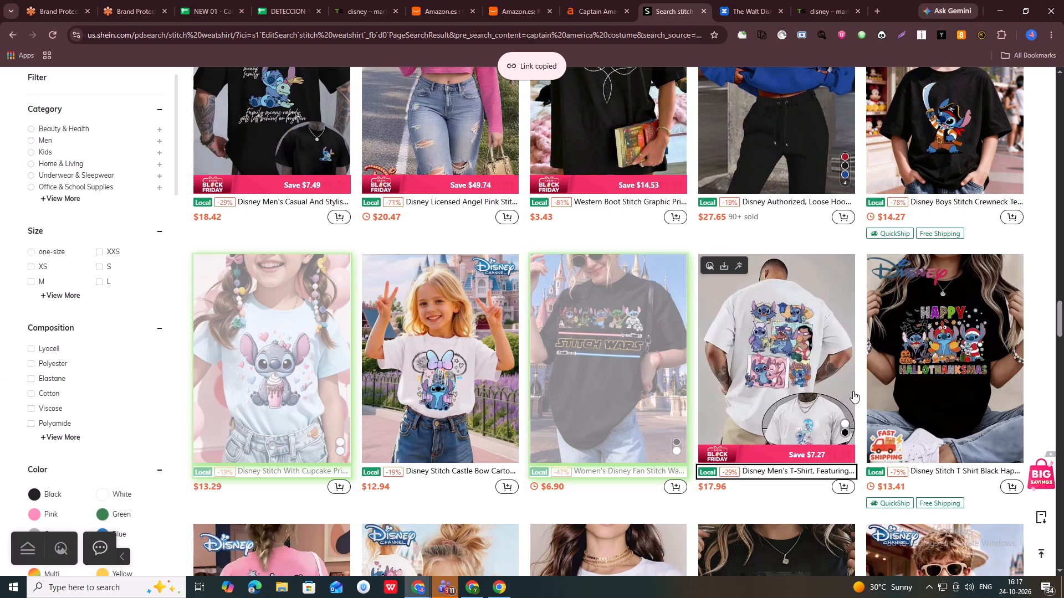
Copy the SHEIN link of the black Happy Hallothanksmas Disney Stitch T-shirt into the Links column at row 101385.
{"action": "right_click", "coordinate": [959, 468]}
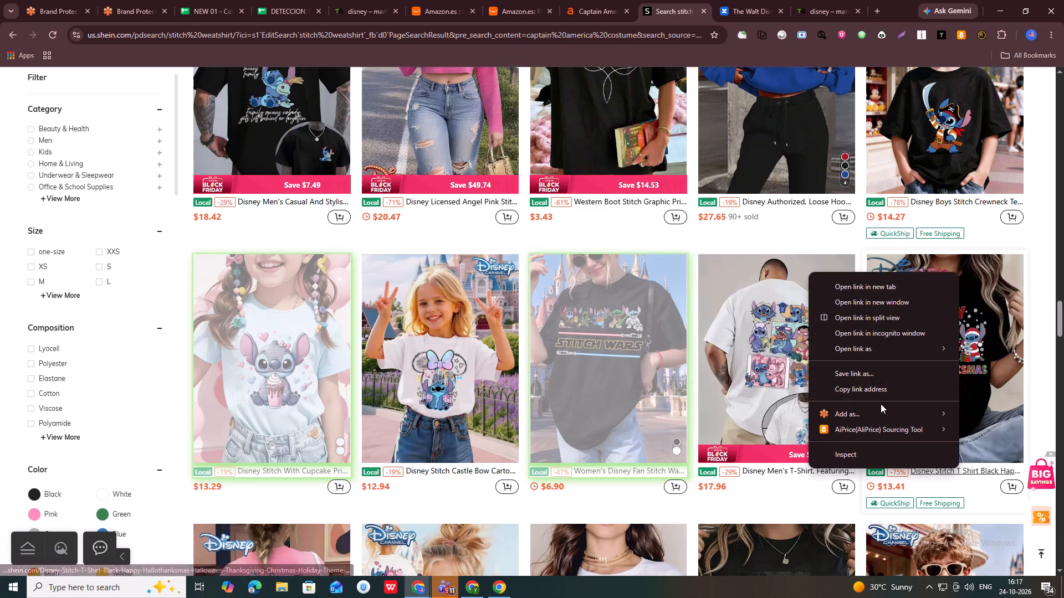
{"action": "left_click", "coordinate": [889, 387]}
{"action": "key", "text": "alt+Tab"}
{"action": "key", "text": "ctrl+v"}
{"action": "key", "text": "Down"}
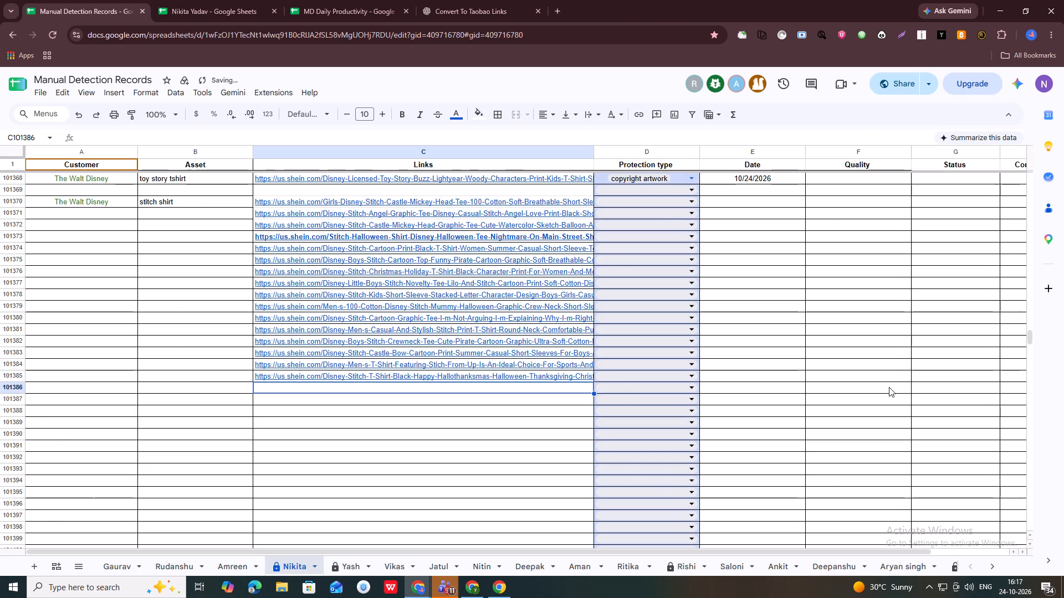
{"action": "key", "text": "alt+Tab"}
{"action": "key", "text": "Down"}
Copy the SHEIN link of the pink Disney-Themed Stylish Crew Neck Stitch T-shirt into the Links column at row 101386.
{"action": "scroll", "coordinate": [831, 385], "scroll_direction": "down", "scroll_amount": 4}
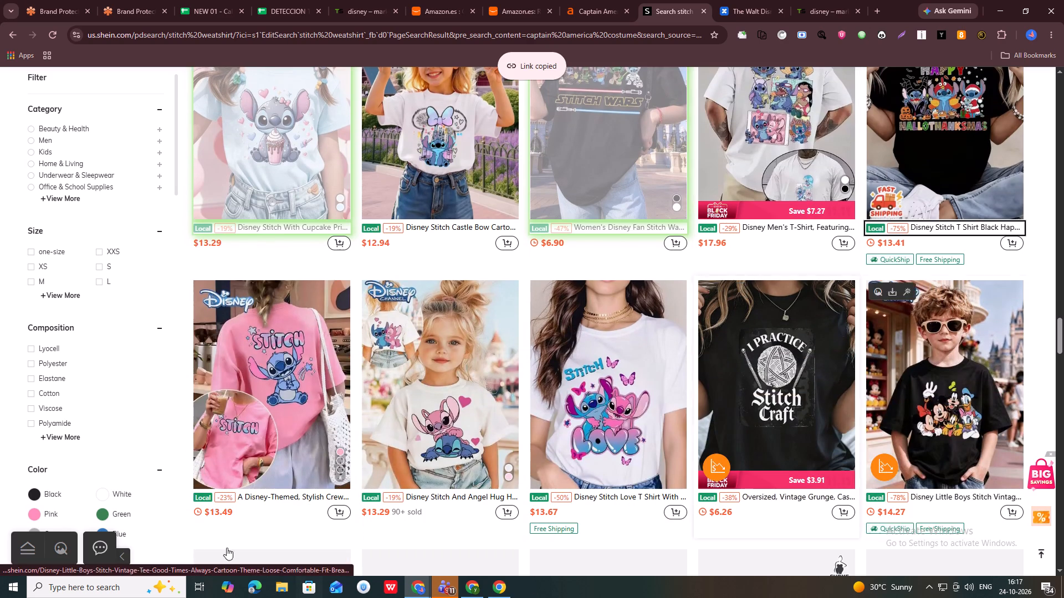
{"action": "scroll", "coordinate": [484, 466], "scroll_direction": "down", "scroll_amount": 1}
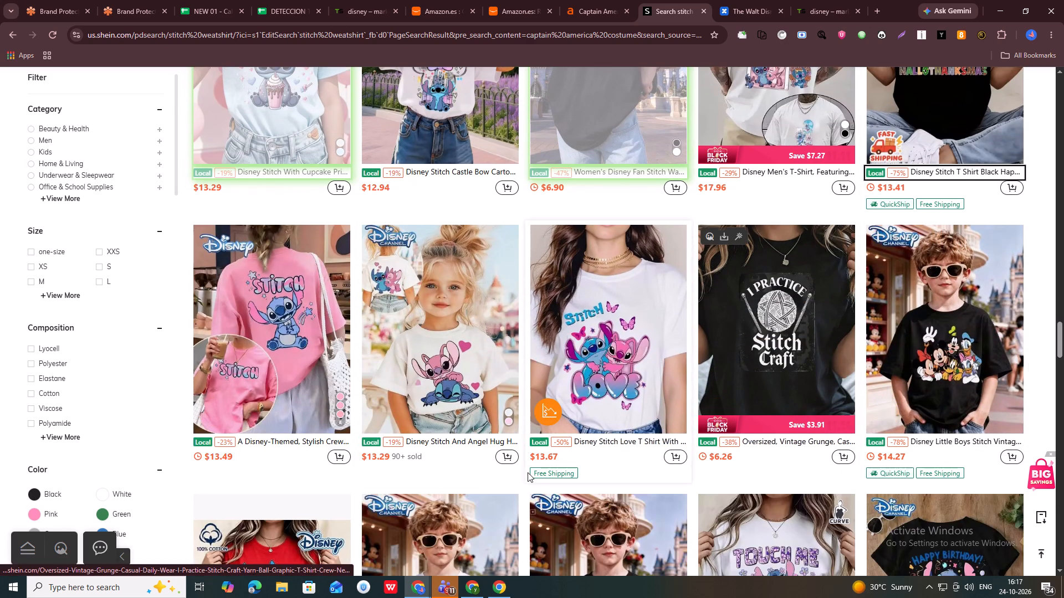
{"action": "right_click", "coordinate": [290, 442]}
{"action": "left_click", "coordinate": [340, 363]}
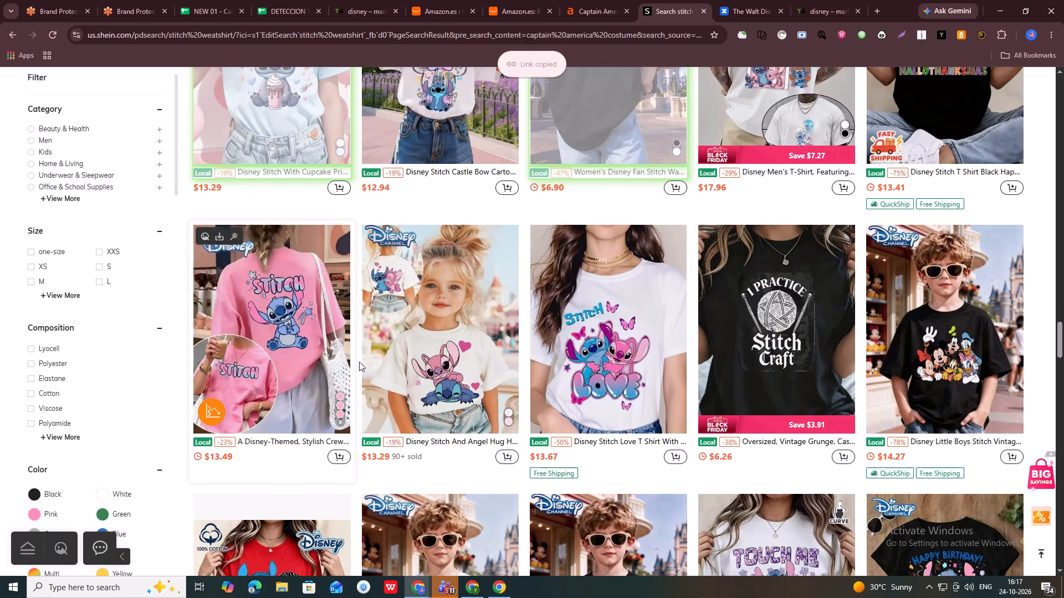
{"action": "key", "text": "alt+Tab"}
{"action": "key", "text": "ctrl+v"}
{"action": "key", "text": "Down"}
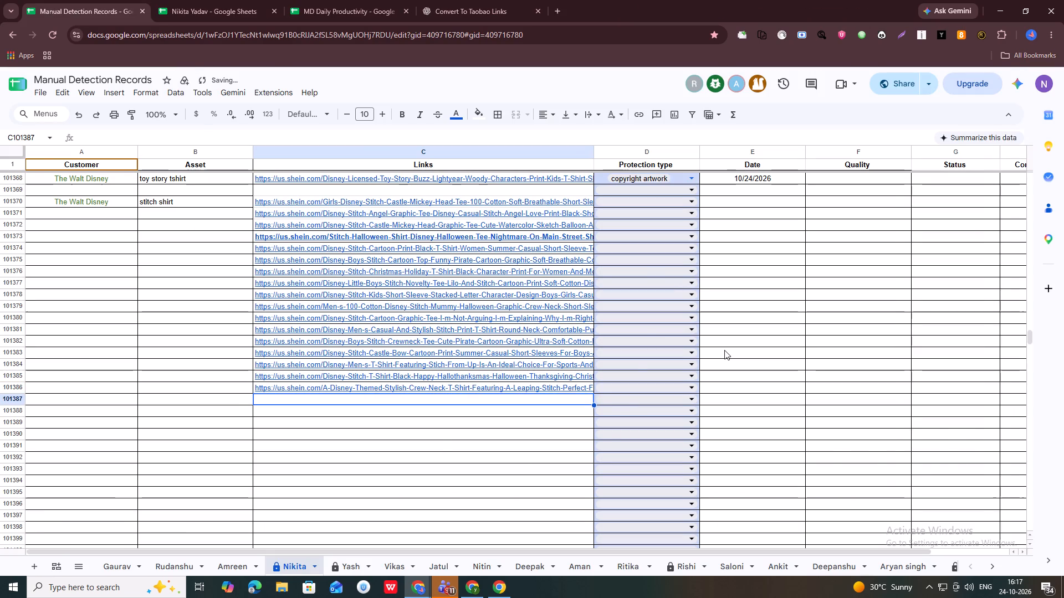
{"action": "key", "text": "alt+Tab"}
{"action": "key", "text": "Right"}
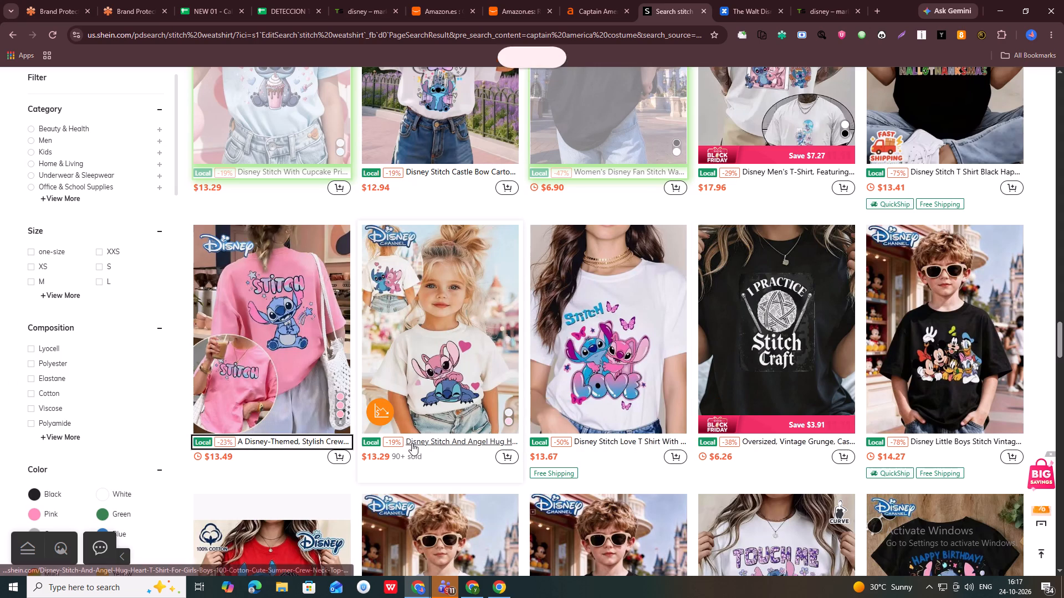
Copy the SHEIN link of the Disney Stitch And Angel Hug Heart T-shirt into the Links column at row 101387.
{"action": "right_click", "coordinate": [447, 442]}
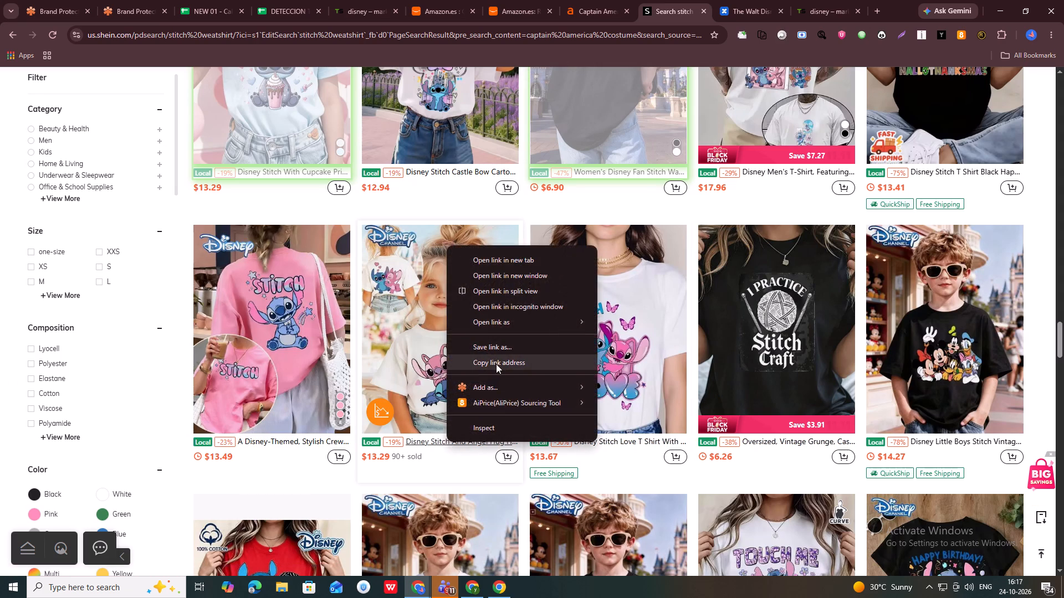
{"action": "left_click", "coordinate": [496, 364]}
{"action": "key", "text": "alt+Tab"}
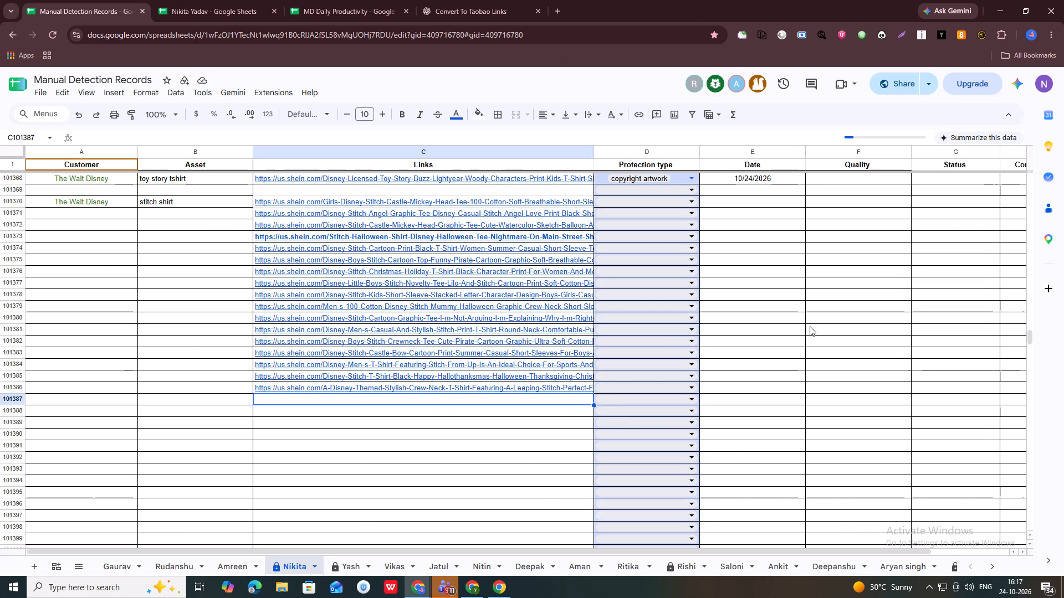
{"action": "key", "text": "ctrl+v"}
{"action": "key", "text": "Down"}
{"action": "key", "text": "alt+Tab"}
{"action": "key", "text": "Right"}
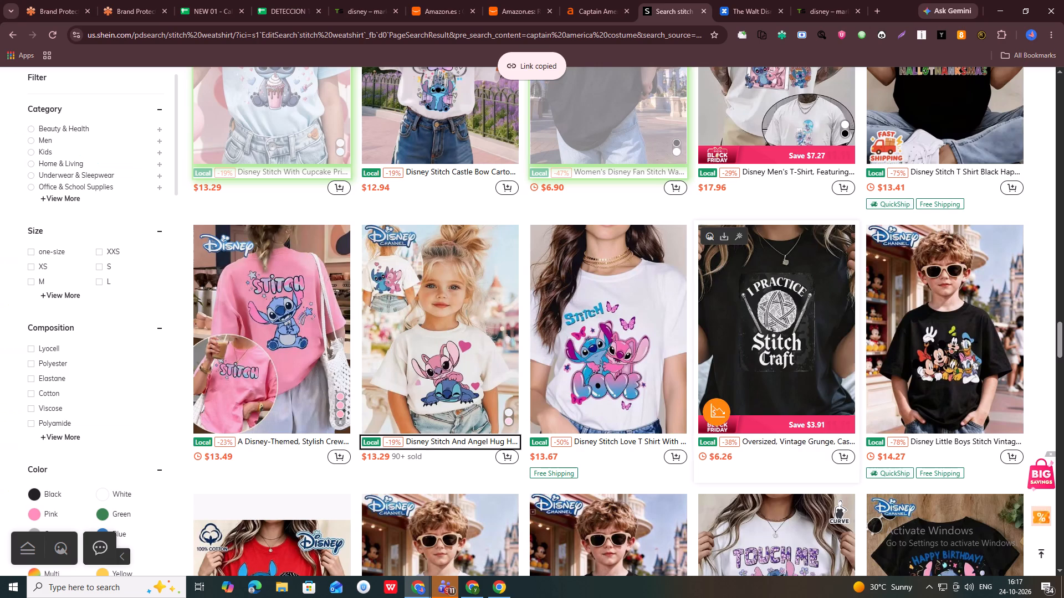
Copy the SHEIN link of the white Disney Stitch Love T Shirt into the Links column at row 101388.
{"action": "right_click", "coordinate": [601, 443]}
{"action": "left_click", "coordinate": [673, 364]}
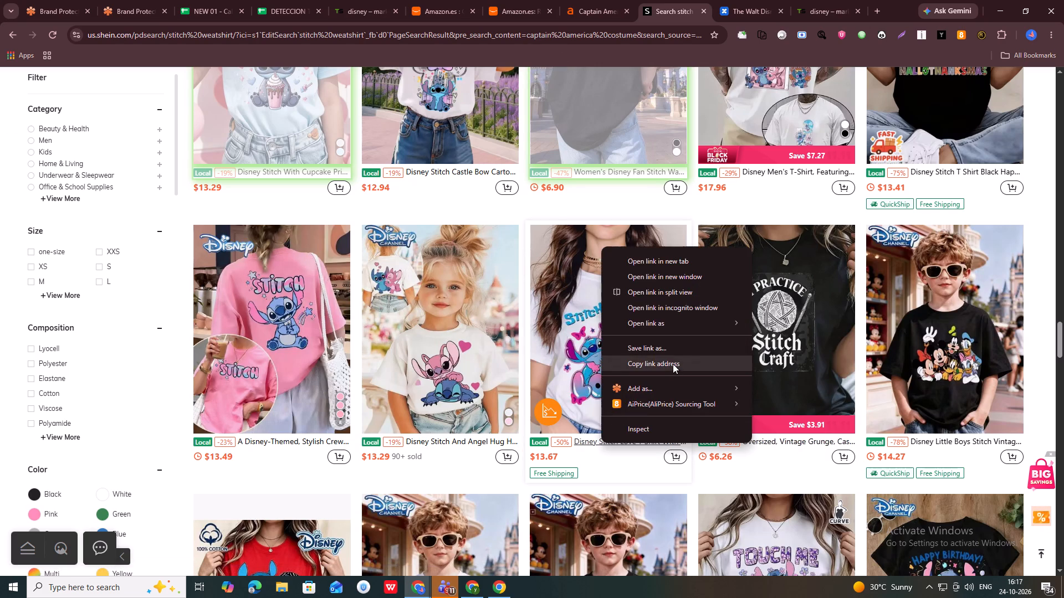
{"action": "key", "text": "alt+Tab"}
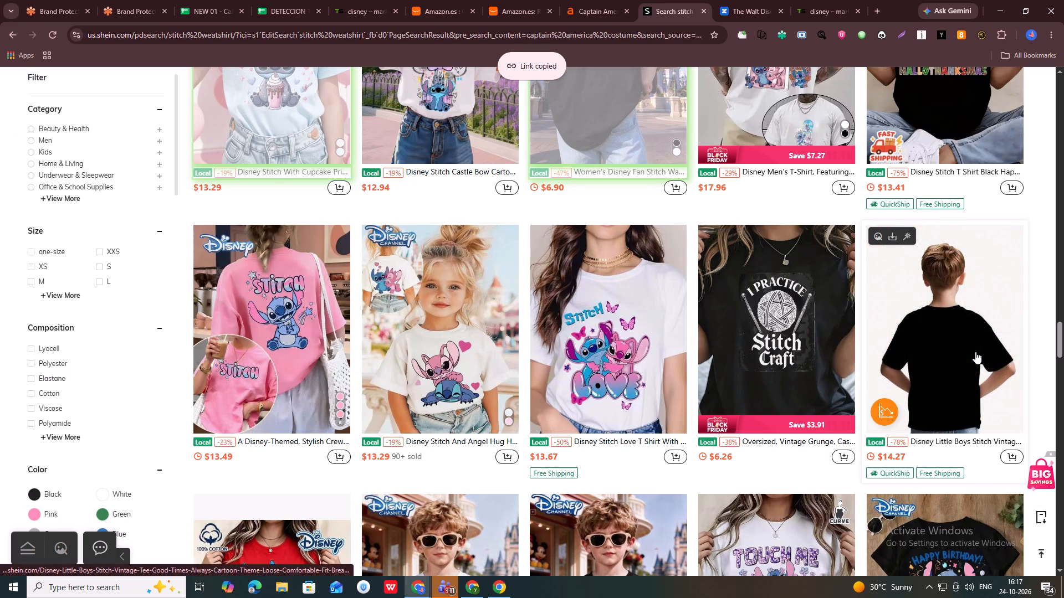
{"action": "key", "text": "ctrl+v"}
{"action": "key", "text": "Down"}
{"action": "key", "text": "alt+Tab"}
{"action": "key", "text": "Right"}
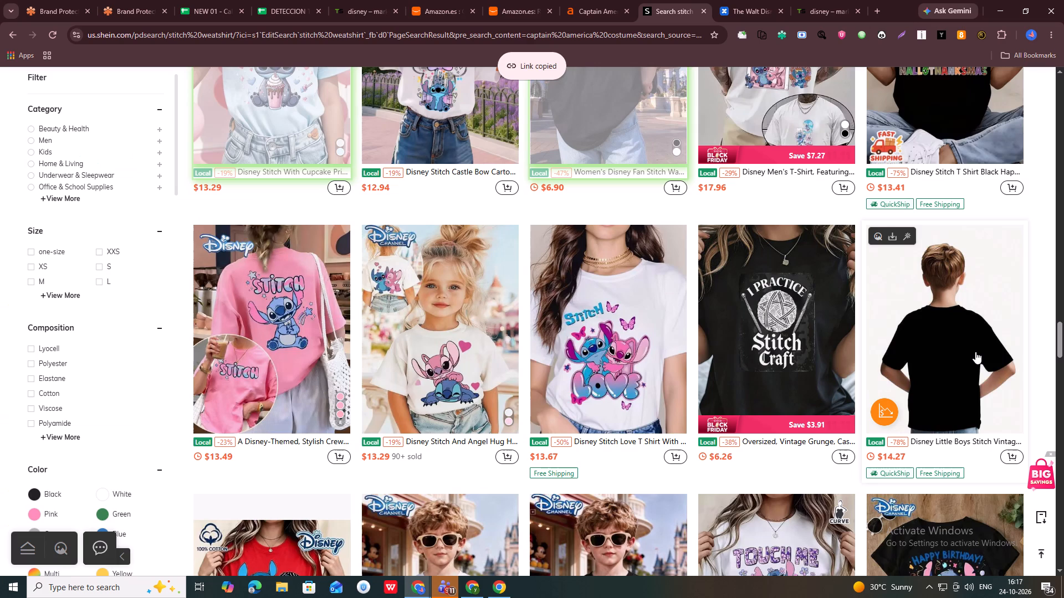
Copy the SHEIN link of the white boys' Disney Stitch Birthday Party Print T-shirt into the Links column at row 101389.
{"action": "scroll", "coordinate": [621, 376], "scroll_direction": "down", "scroll_amount": 5}
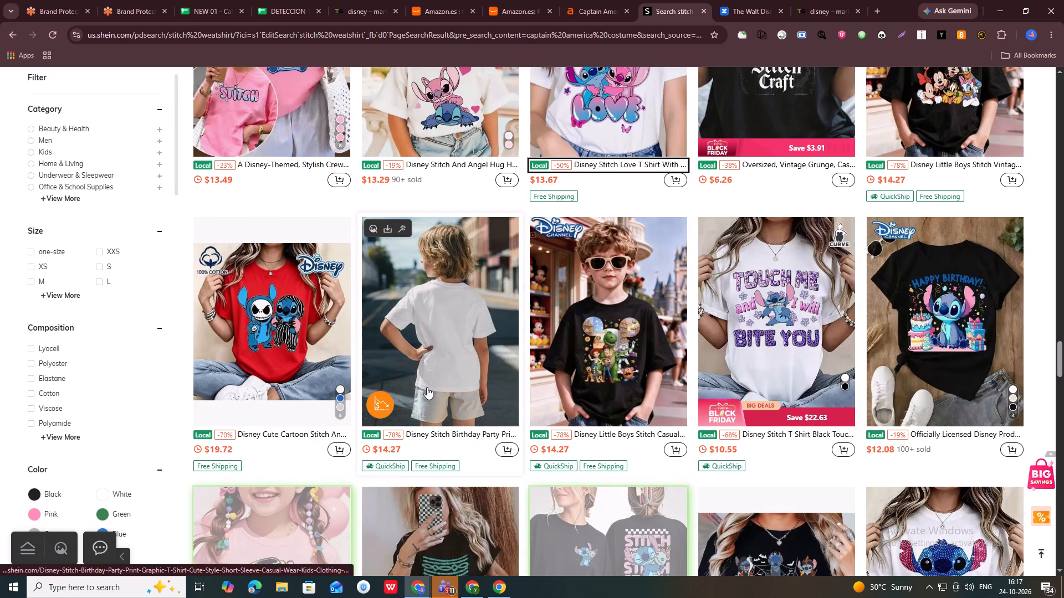
{"action": "right_click", "coordinate": [463, 433]}
{"action": "left_click", "coordinate": [502, 356]}
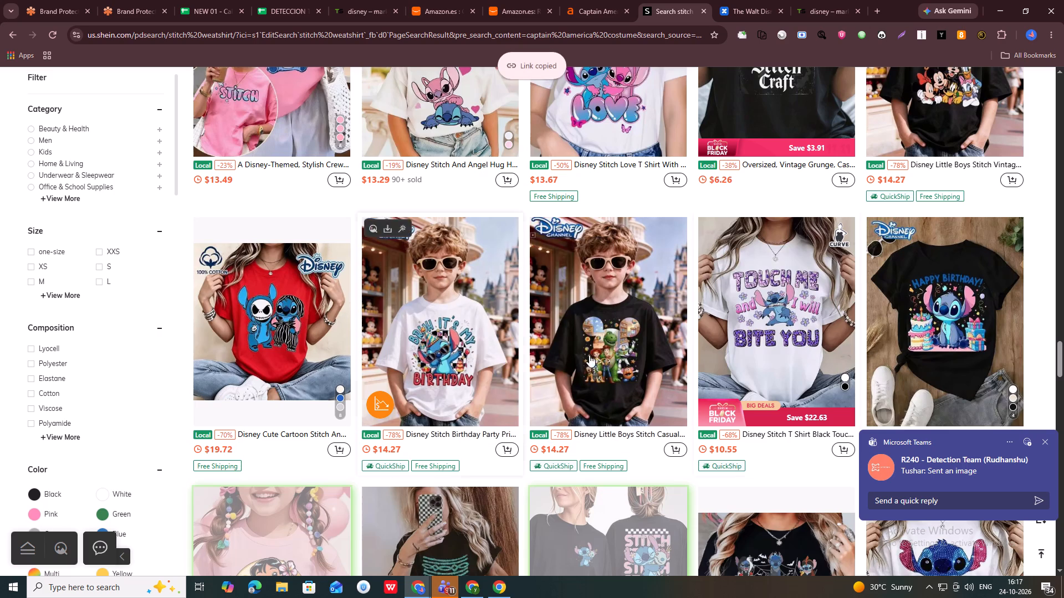
{"action": "key", "text": "alt+Tab"}
{"action": "key", "text": "ctrl+v"}
{"action": "key", "text": "Down"}
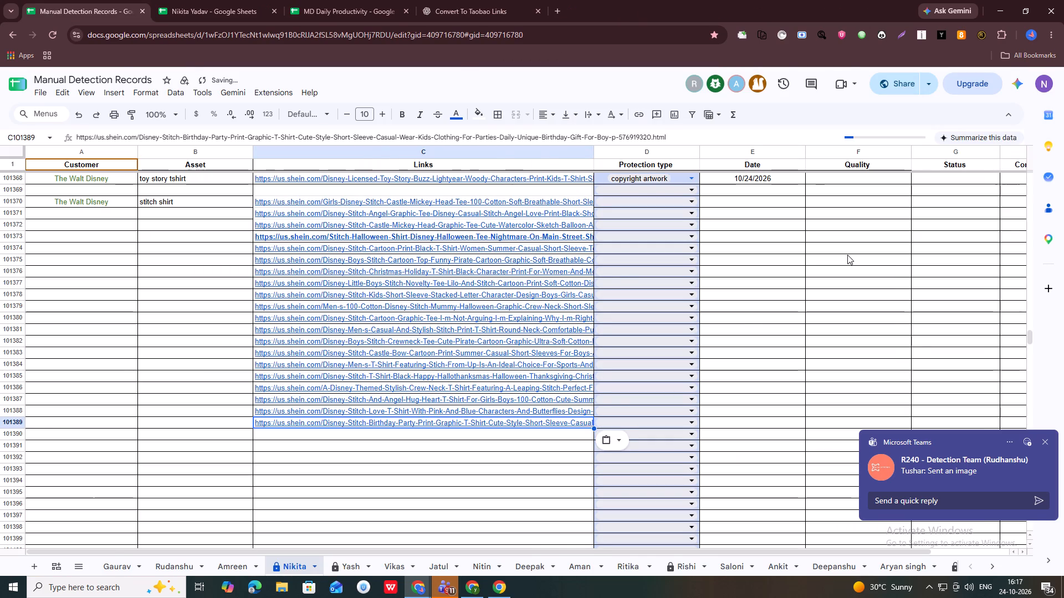
{"action": "key", "text": "alt+Tab"}
{"action": "key", "text": "Right"}
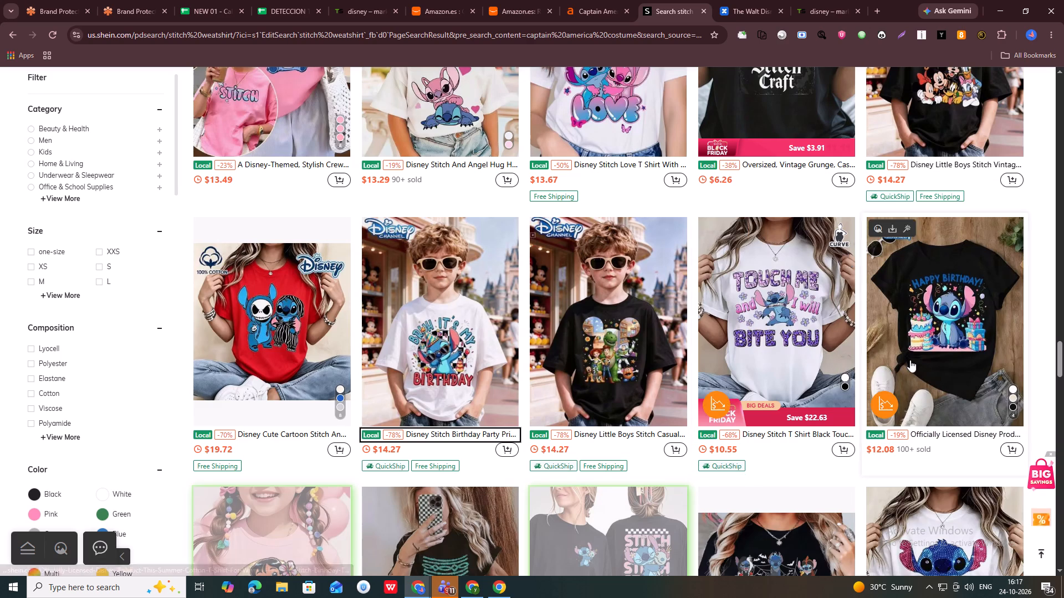
Copy the SHEIN link of the Disney Stitch "Touch Me and I Will Bite You" T-shirt into the Links column at row 101390.
{"action": "right_click", "coordinate": [775, 434]}
{"action": "left_click", "coordinate": [822, 354]}
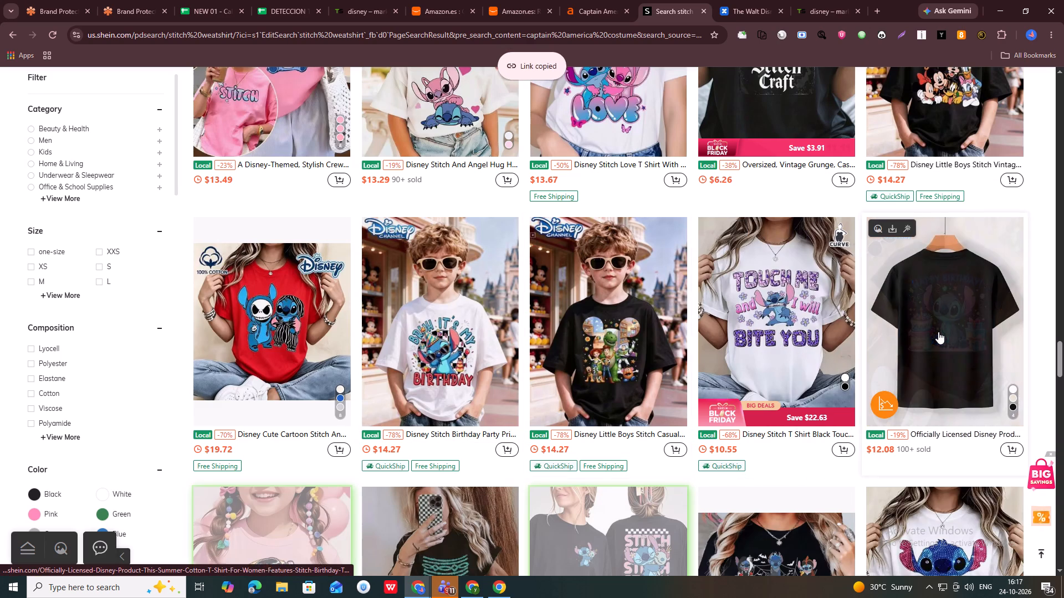
{"action": "key", "text": "alt+Tab"}
{"action": "key", "text": "ctrl+v"}
{"action": "key", "text": "Down"}
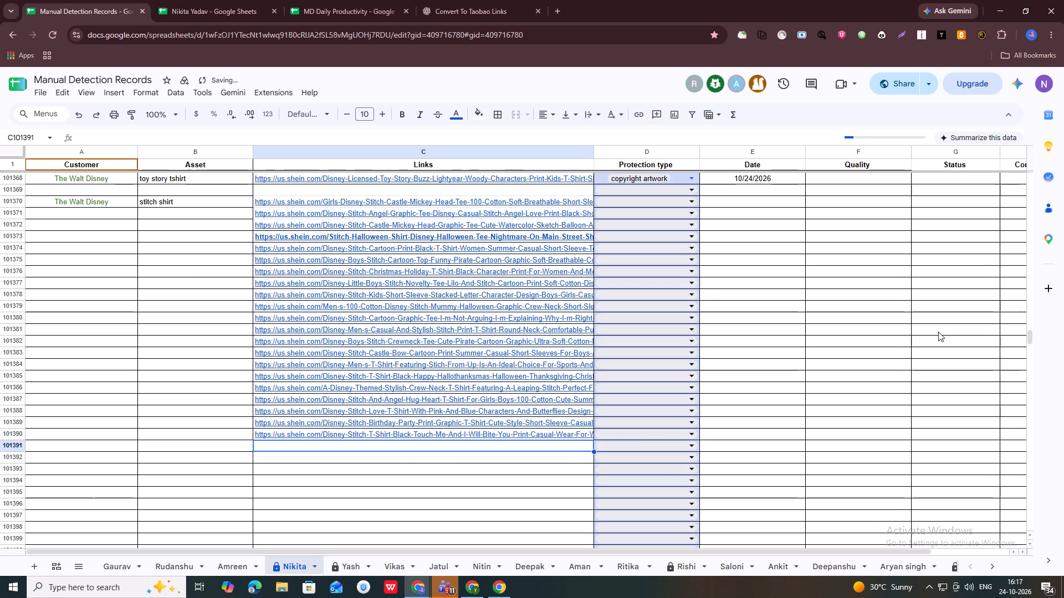
{"action": "key", "text": "alt+Tab"}
{"action": "key", "text": "Right"}
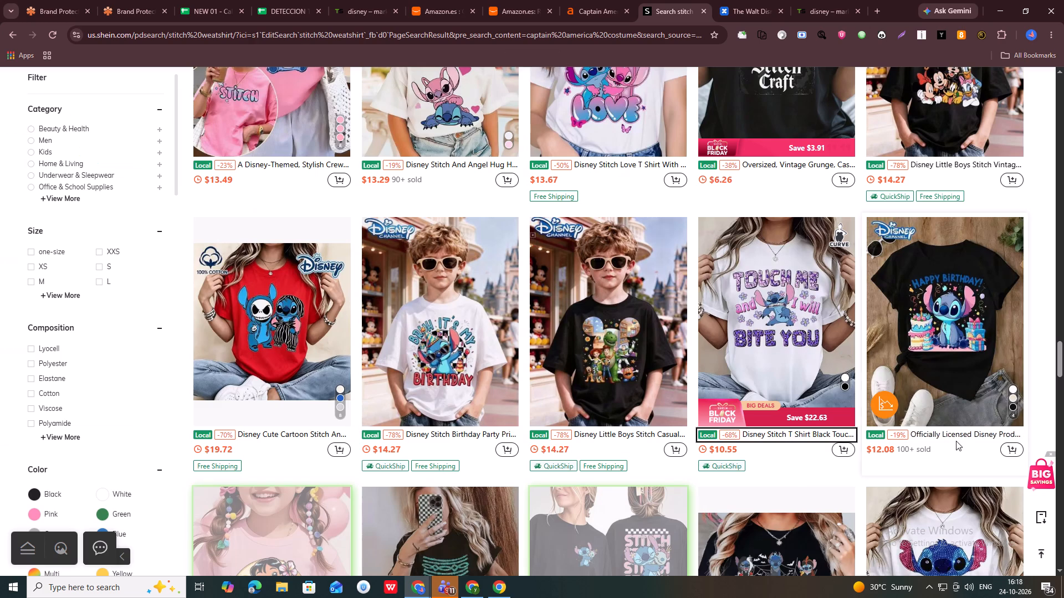
Copy the SHEIN link of the black Officially Licensed Disney Happy Birthday Stitch T-shirt into the Links column at row 101391.
{"action": "right_click", "coordinate": [956, 432]}
{"action": "left_click", "coordinate": [876, 352]}
{"action": "key", "text": "alt+Tab"}
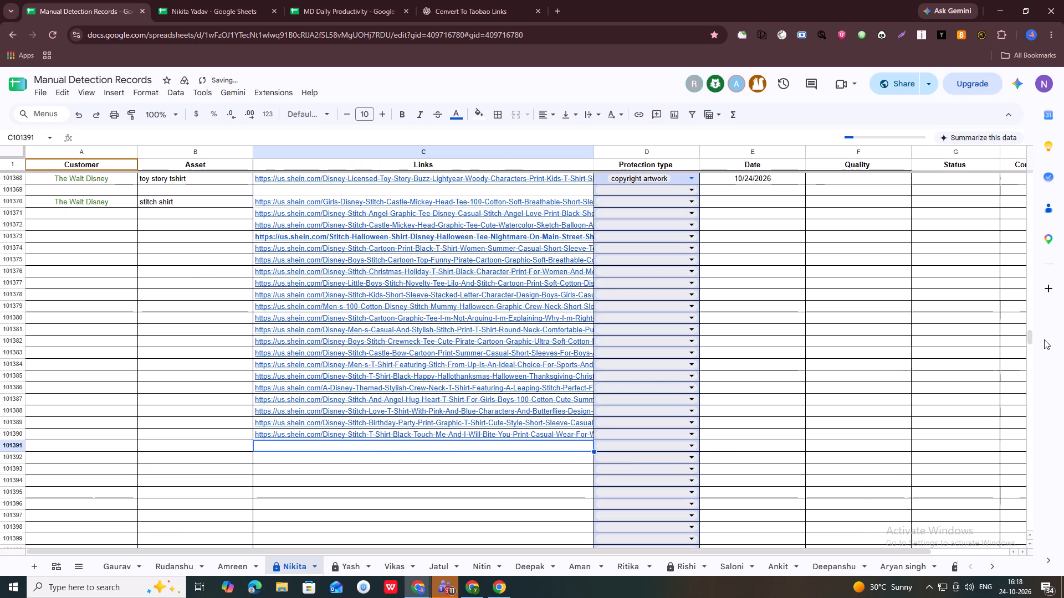
{"action": "key", "text": "ctrl+v"}
{"action": "key", "text": "Down"}
{"action": "key", "text": "alt+Tab"}
{"action": "key", "text": "Down"}
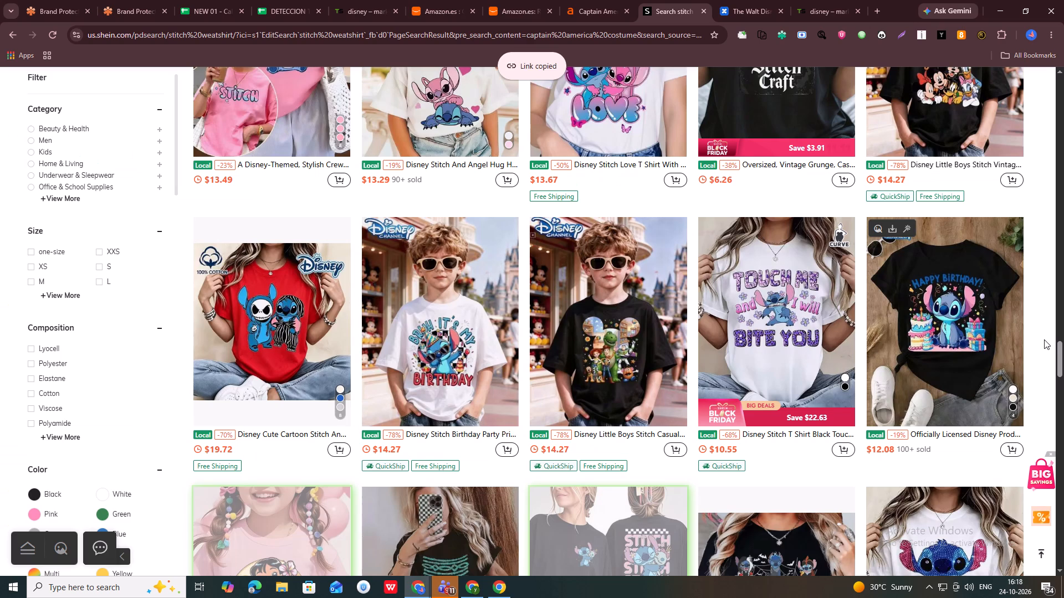
Copy the SHEIN link of the Unisex Loose 100% Cotton Disney Stitch Halloween T-shirt into the Links column at row 101392.
{"action": "scroll", "coordinate": [724, 348], "scroll_direction": "down", "scroll_amount": 4}
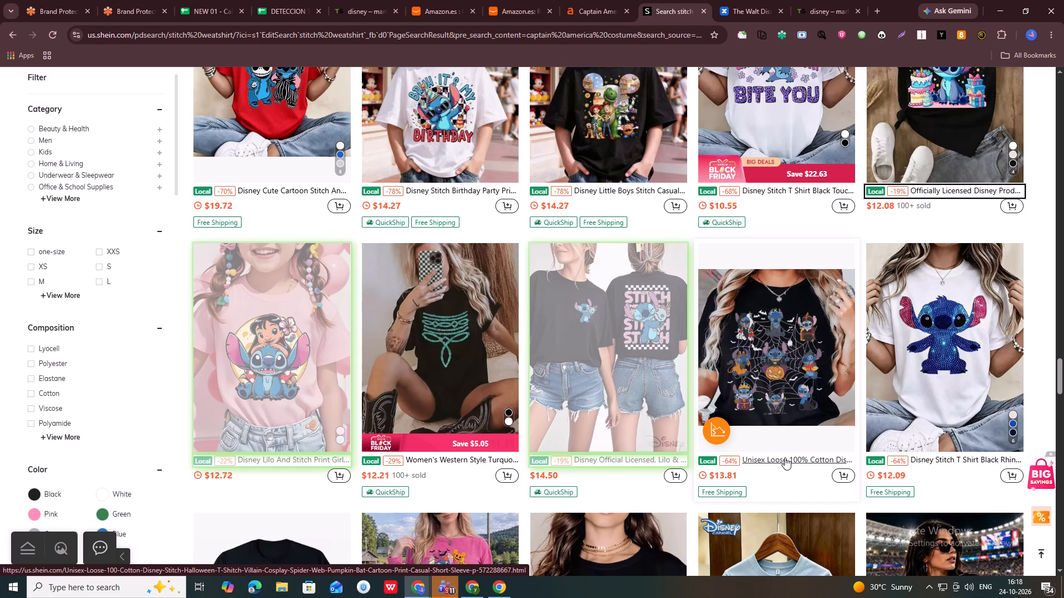
{"action": "right_click", "coordinate": [785, 457]}
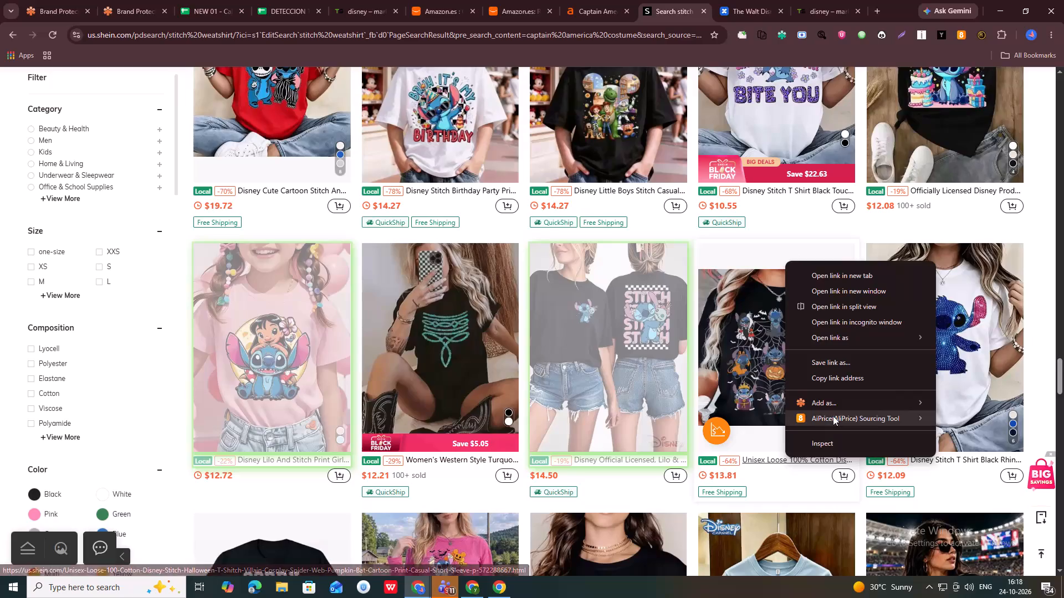
{"action": "left_click", "coordinate": [843, 378]}
{"action": "key", "text": "alt+Tab"}
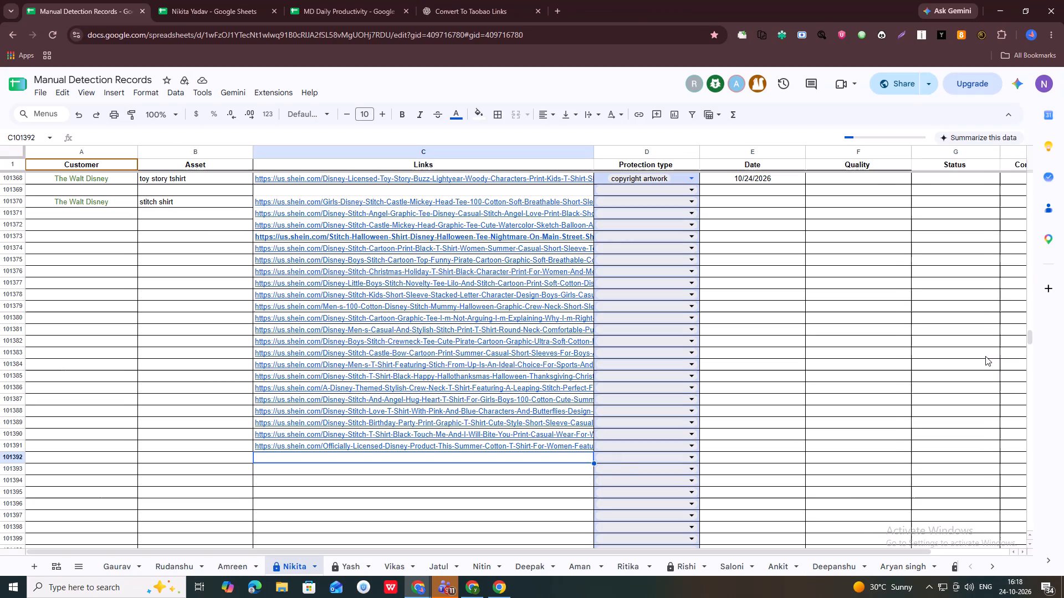
{"action": "key", "text": "ctrl+v"}
{"action": "key", "text": "Down"}
{"action": "key", "text": "alt+Tab"}
{"action": "key", "text": "Down"}
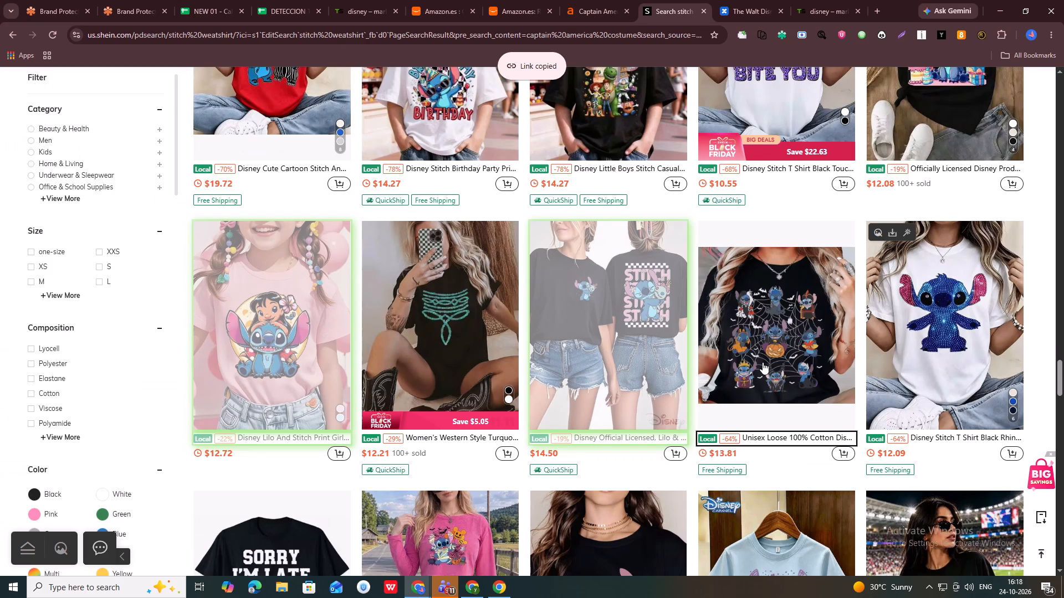
Copy the SHEIN link of the pink long-sleeve Disney Licensed Stitch Mummy Halloween top into the Links column at row 101393.
{"action": "scroll", "coordinate": [763, 362], "scroll_direction": "down", "scroll_amount": 5}
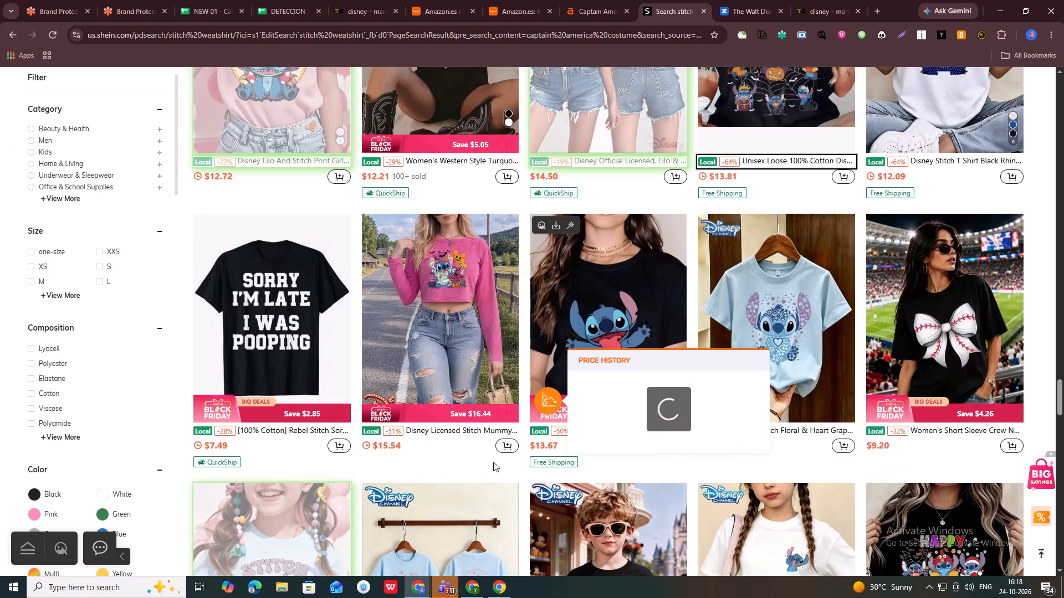
{"action": "right_click", "coordinate": [466, 431]}
{"action": "left_click", "coordinate": [540, 347]}
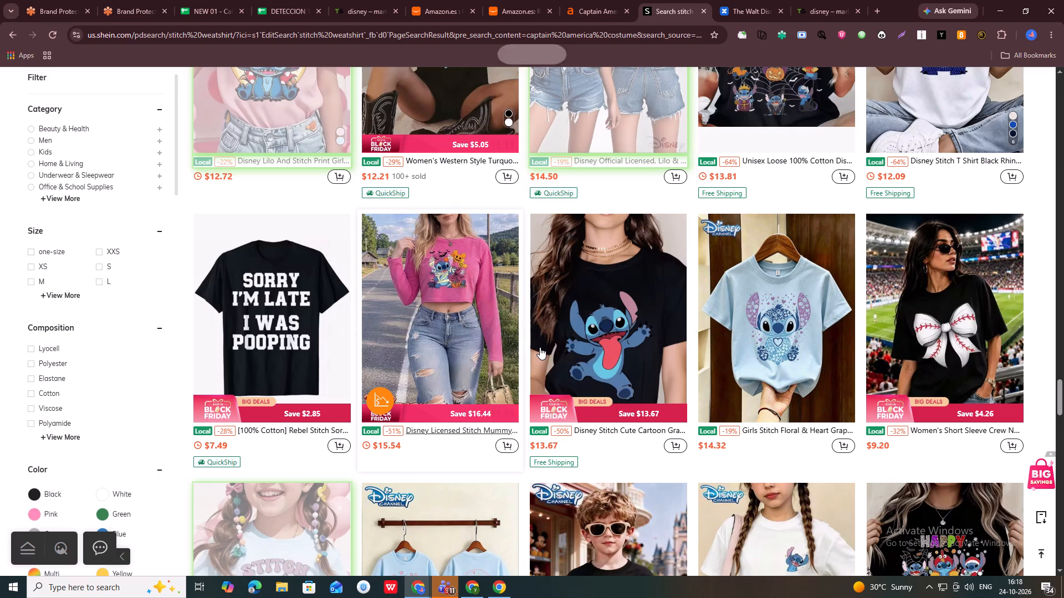
{"action": "key", "text": "alt+Tab"}
{"action": "key", "text": "ctrl+v"}
{"action": "key", "text": "Down"}
{"action": "key", "text": "alt+Tab"}
{"action": "key", "text": "Right"}
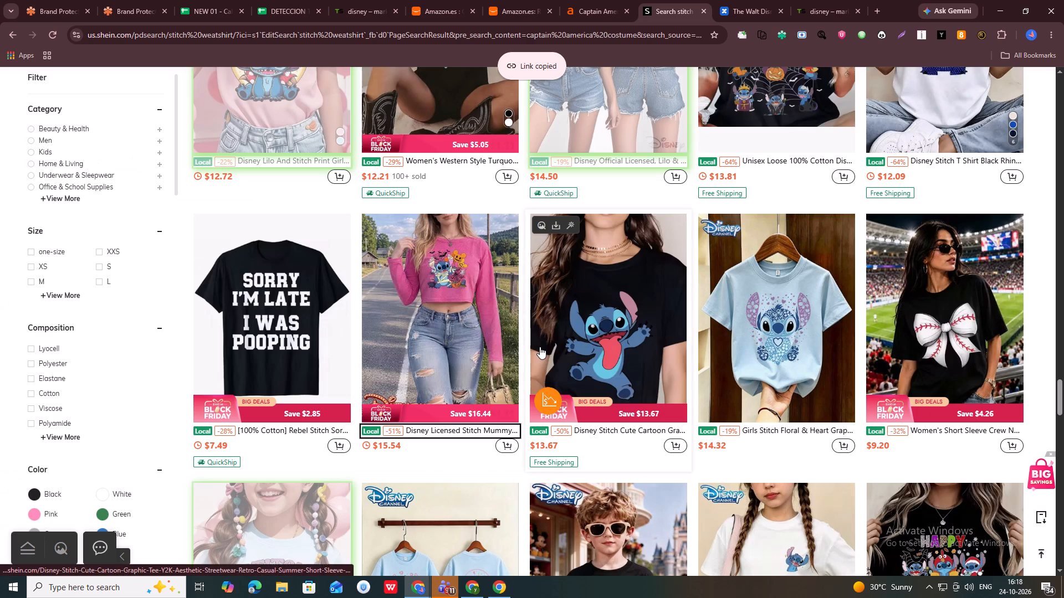
Copy the SHEIN link of the black Disney Stitch Cute Cartoon Graphic Tee into the Links column at row 101394.
{"action": "right_click", "coordinate": [628, 432]}
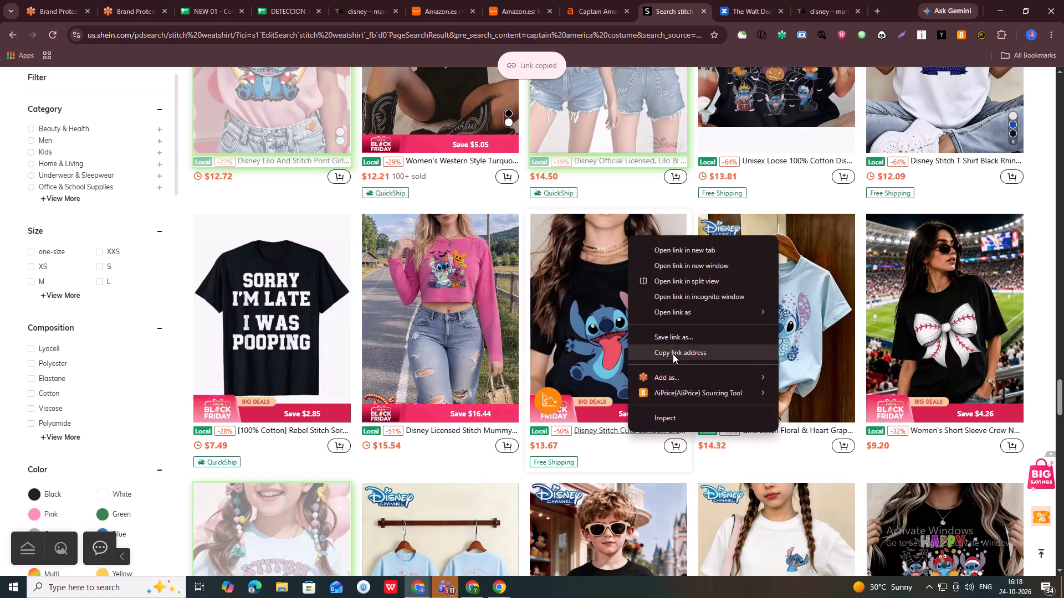
{"action": "left_click", "coordinate": [673, 354]}
{"action": "key", "text": "alt+Tab"}
{"action": "key", "text": "ctrl+v"}
{"action": "key", "text": "Down"}
{"action": "key", "text": "alt+Tab"}
{"action": "key", "text": "Right"}
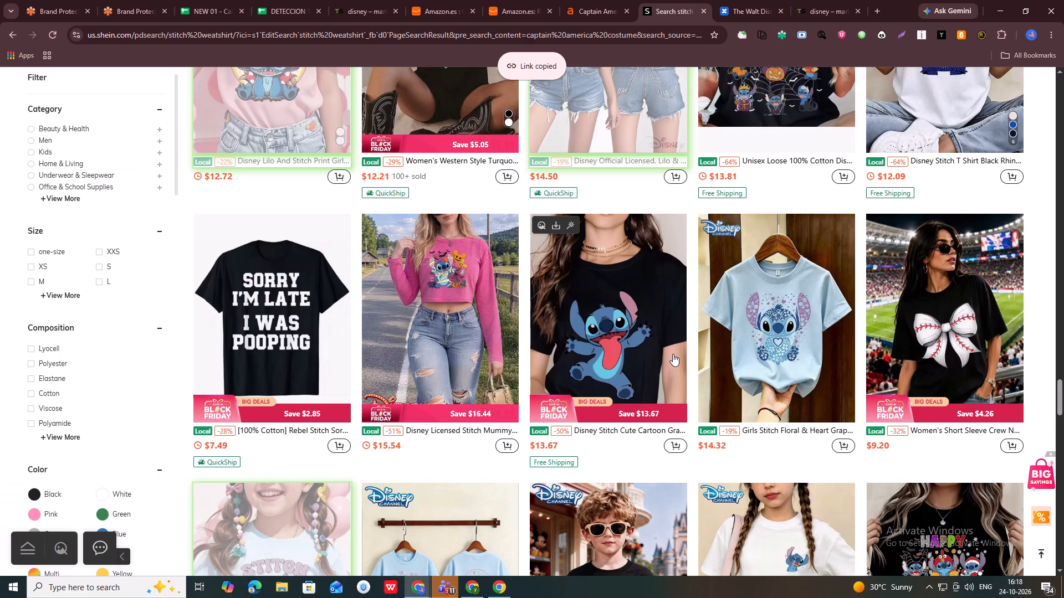
Copy the SHEIN link of the blue Disney Stitch Teacup Heart Balloon front-and-back print tee into the Links column at row 101395.
{"action": "scroll", "coordinate": [673, 354], "scroll_direction": "down", "scroll_amount": 4}
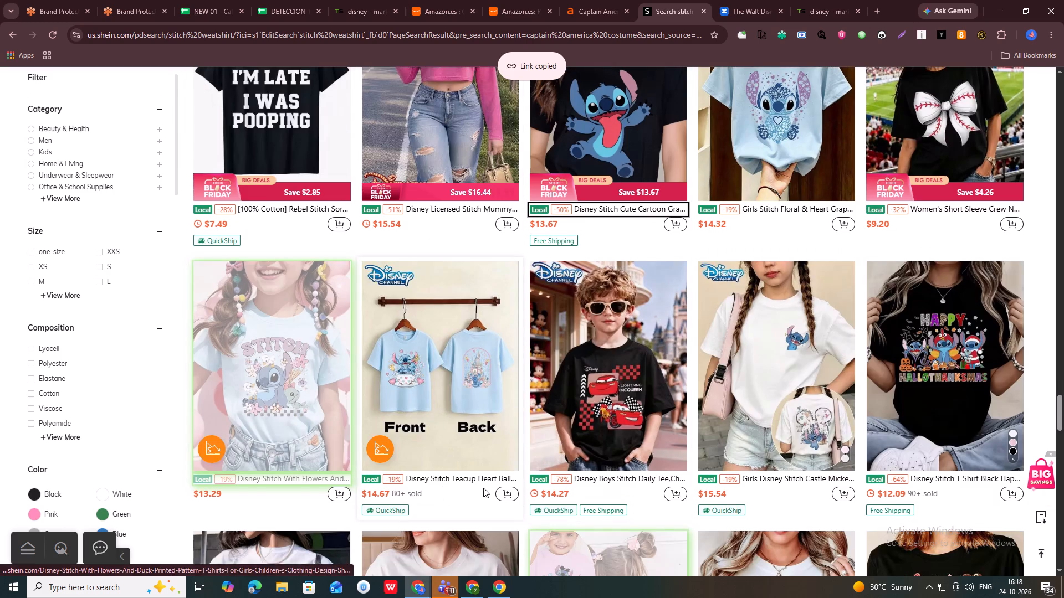
{"action": "right_click", "coordinate": [459, 482]}
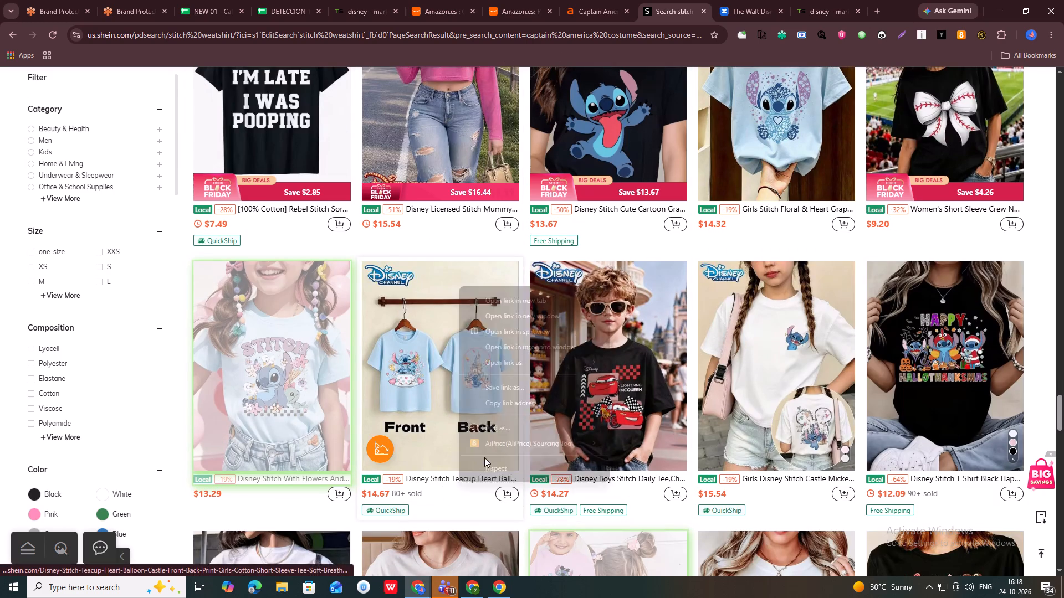
{"action": "left_click", "coordinate": [520, 401]}
{"action": "key", "text": "alt+Tab"}
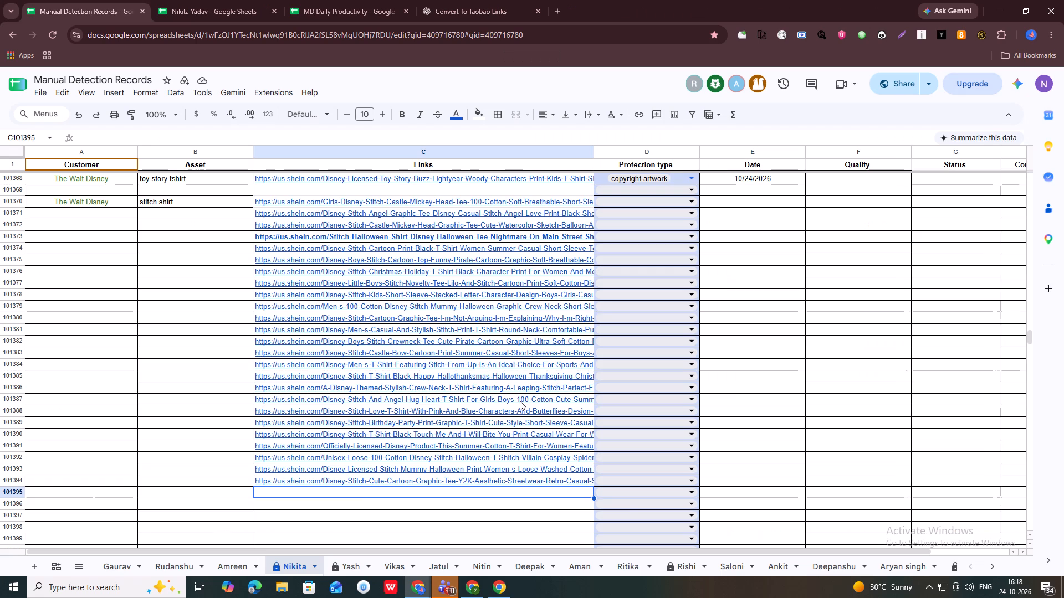
{"action": "key", "text": "ctrl+v"}
{"action": "key", "text": "Down"}
{"action": "key", "text": "alt+Tab"}
{"action": "key", "text": "Right"}
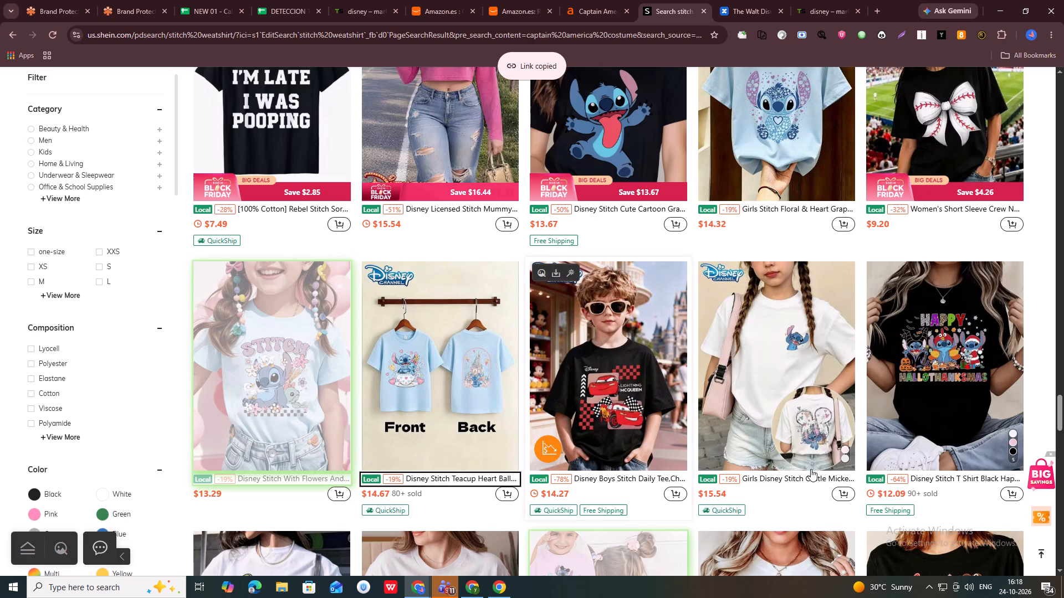
Copy the SHEIN link of the white Girls Disney Stitch Castle Mickey Head tee into the Links column at row 101396.
{"action": "right_click", "coordinate": [802, 473]}
{"action": "right_click", "coordinate": [779, 479]}
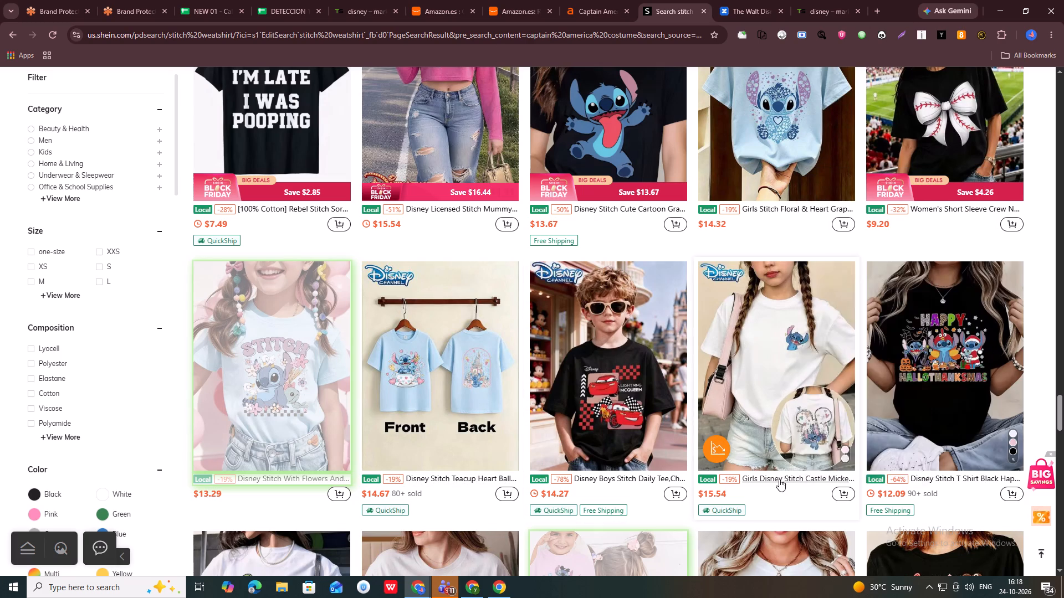
{"action": "left_click", "coordinate": [848, 401]}
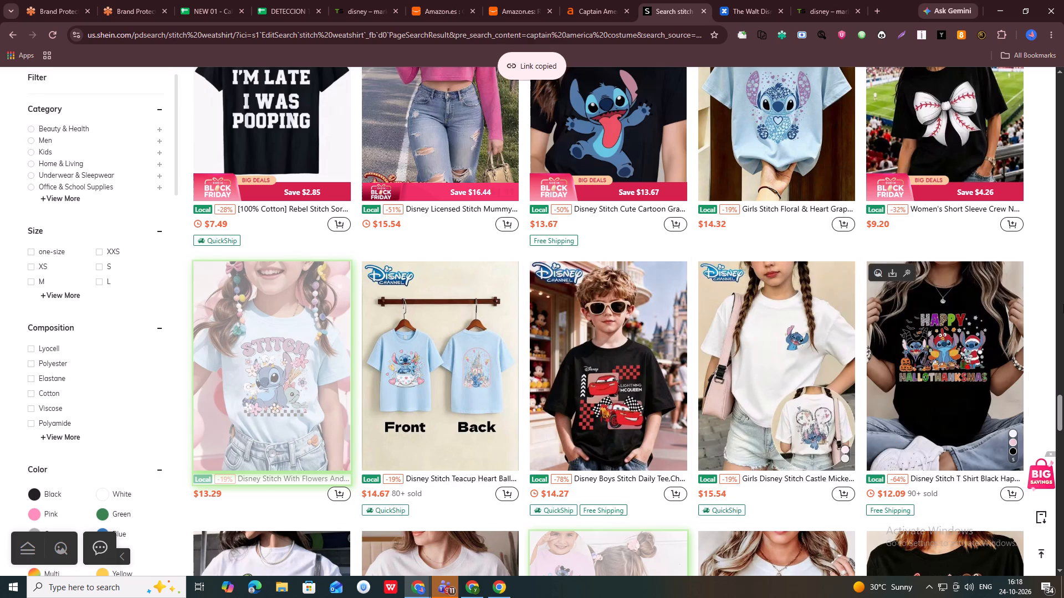
{"action": "key", "text": "alt+Tab"}
{"action": "key", "text": "ctrl+v"}
{"action": "key", "text": "Down"}
{"action": "key", "text": "alt+Tab"}
{"action": "key", "text": "Right"}
Copy the SHEIN link of the black Happy Hallothanksmas Stitch T-shirt into Links row 101397 and select the Stitch link block to check its count.
{"action": "right_click", "coordinate": [955, 477]}
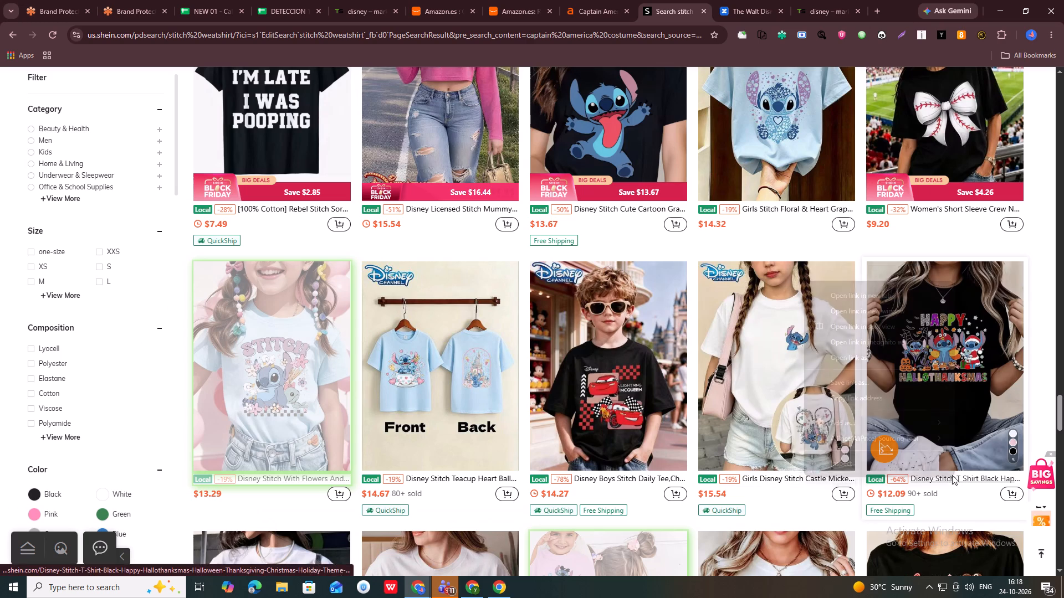
{"action": "left_click", "coordinate": [877, 397]}
{"action": "key", "text": "alt+Tab"}
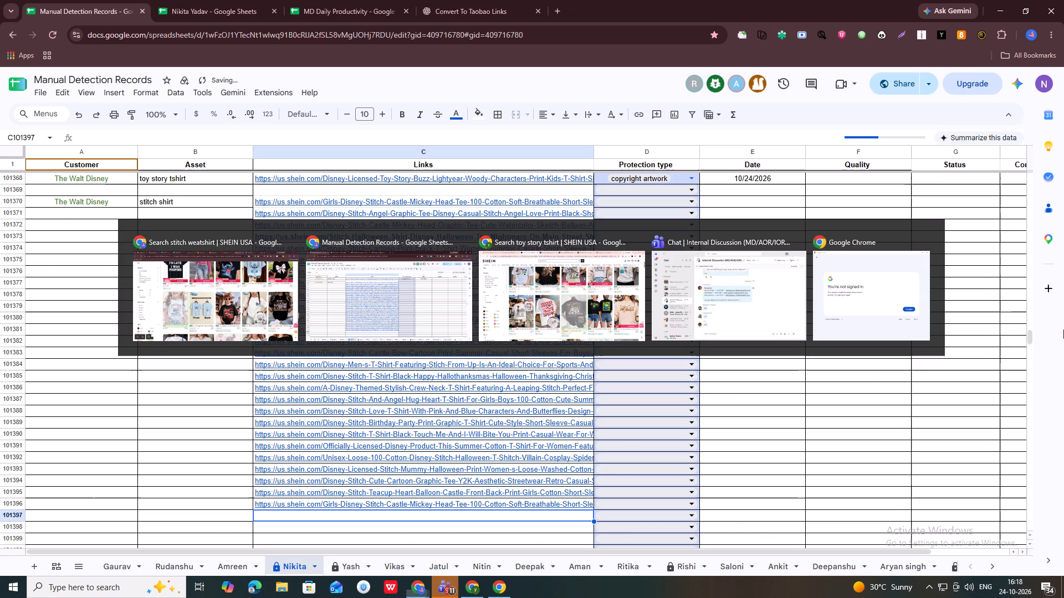
{"action": "key", "text": "ctrl+v"}
{"action": "key", "text": "ctrl+shift+Up"}
{"action": "key", "text": "Down"}
{"action": "key", "text": "alt+Tab"}
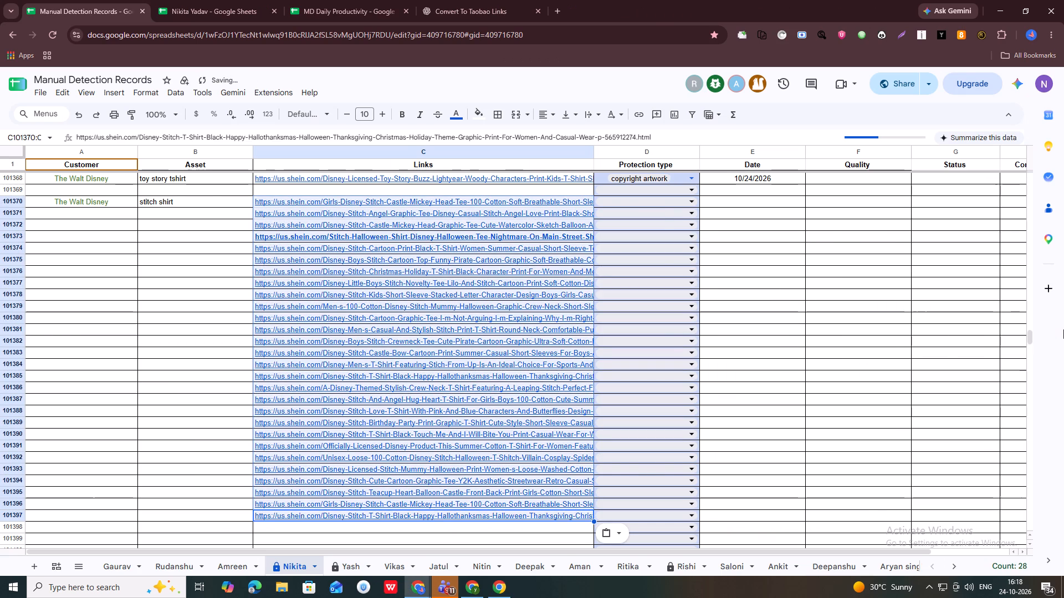
Copy the SHEIN link of the white Disney Cartoon Style Women's T-Shirt with Stitch into the Links column at row 101398.
{"action": "key", "text": "Down"}
{"action": "scroll", "coordinate": [687, 437], "scroll_direction": "down", "scroll_amount": 5}
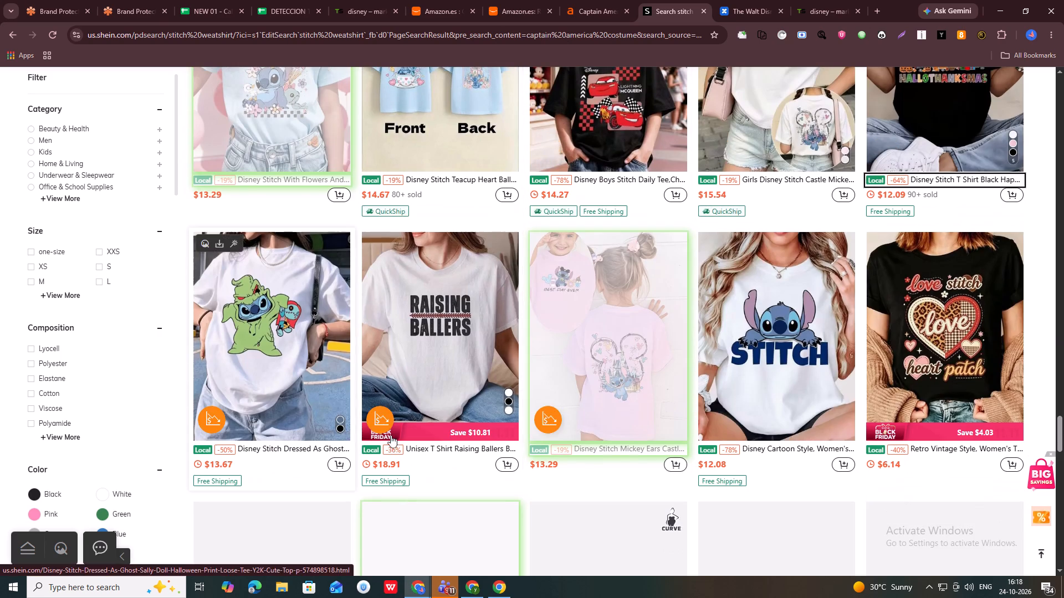
{"action": "right_click", "coordinate": [792, 450]}
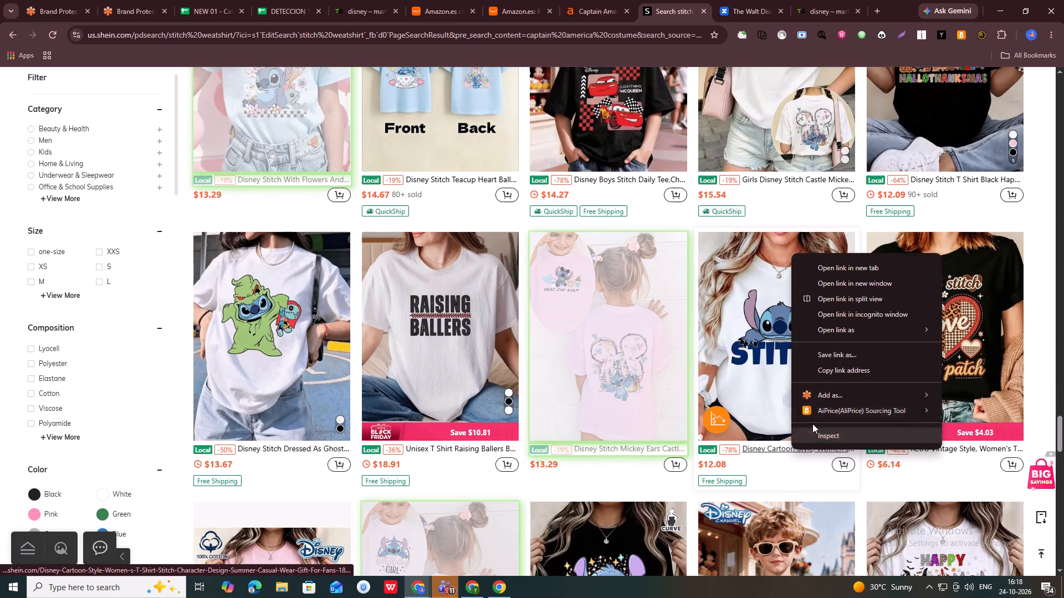
{"action": "left_click", "coordinate": [843, 367]}
{"action": "key", "text": "alt+Tab"}
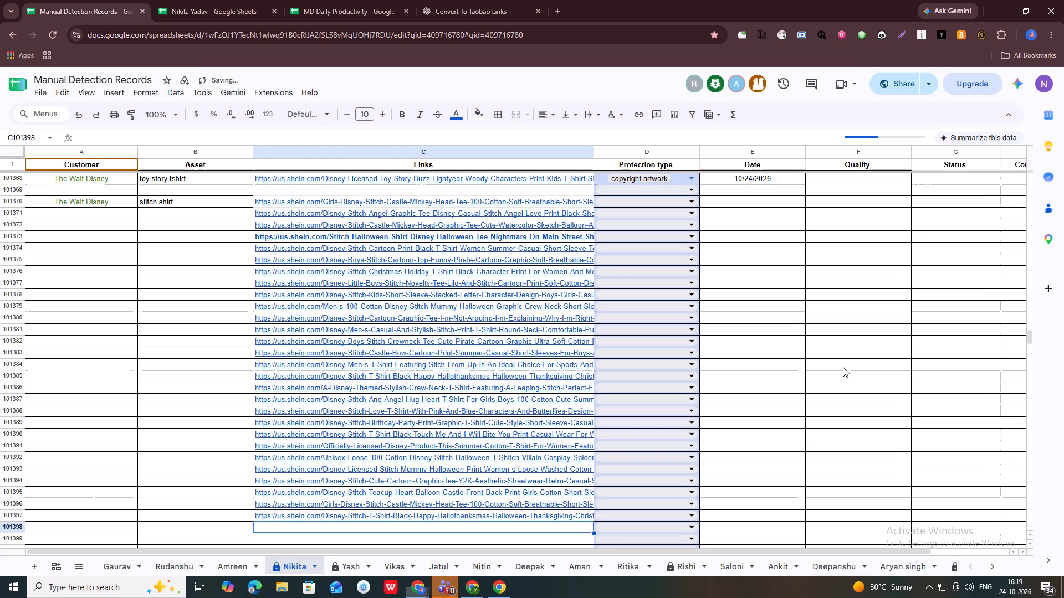
{"action": "key", "text": "ctrl+v"}
{"action": "key", "text": "Down"}
{"action": "key", "text": "alt+Tab"}
{"action": "key", "text": "Down"}
{"action": "scroll", "coordinate": [841, 367], "scroll_direction": "down", "scroll_amount": 4}
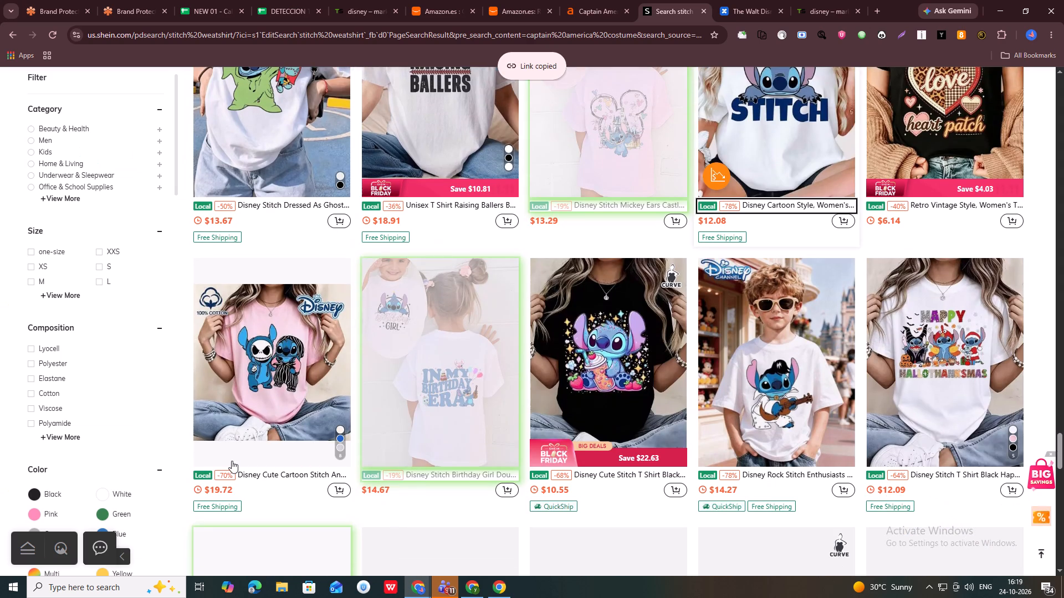
Copy the SHEIN link of the black Disney Cute Stitch T-shirt with milkshake and stars into the Links column at row 101399.
{"action": "right_click", "coordinate": [635, 476]}
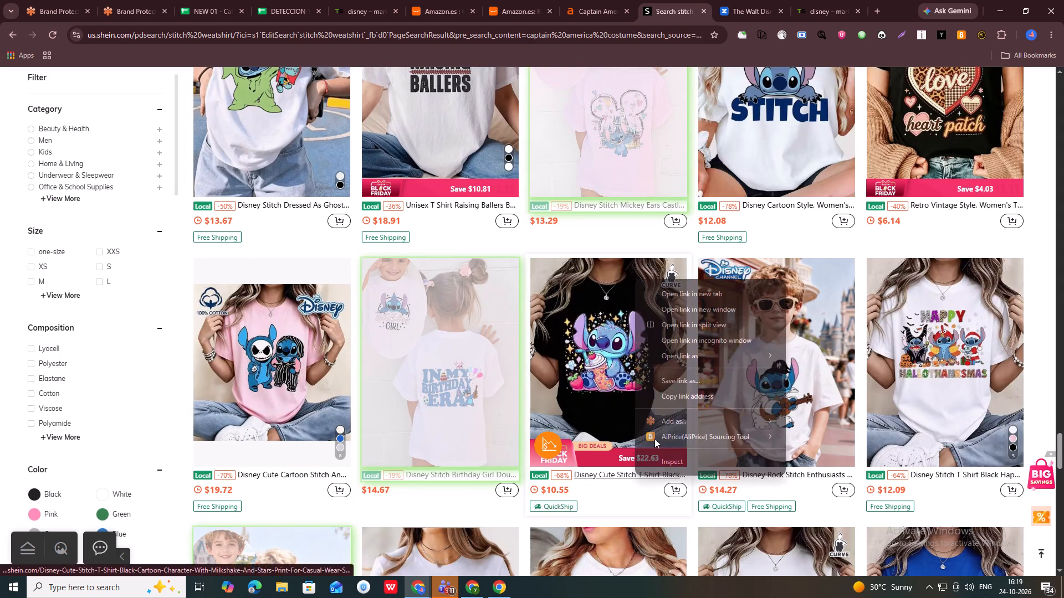
{"action": "left_click", "coordinate": [693, 399]}
{"action": "key", "text": "alt+Tab"}
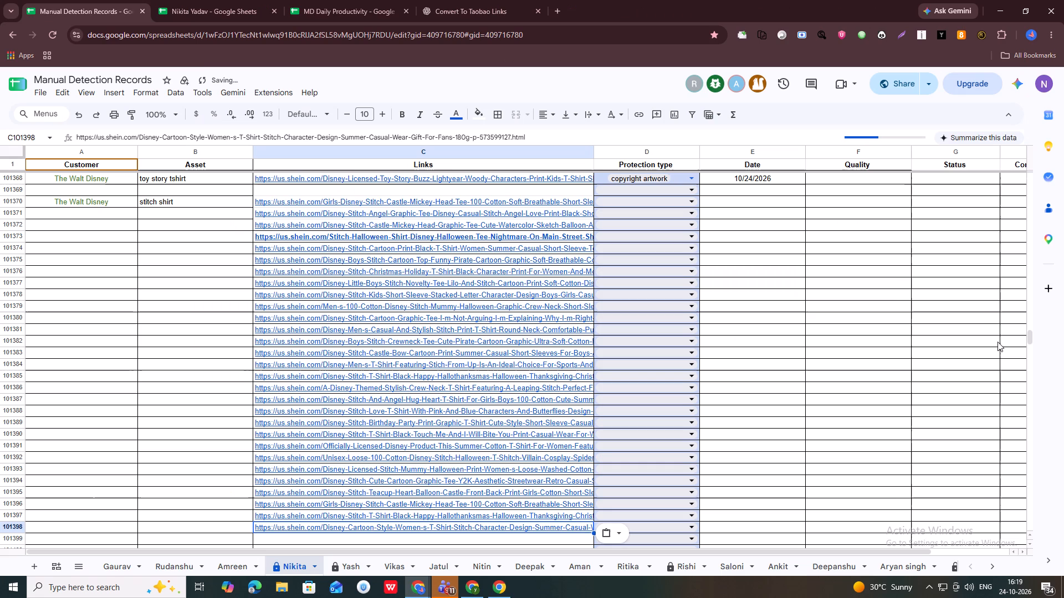
{"action": "key", "text": "ctrl+v"}
{"action": "key", "text": "ctrl+z"}
{"action": "key", "text": "Down"}
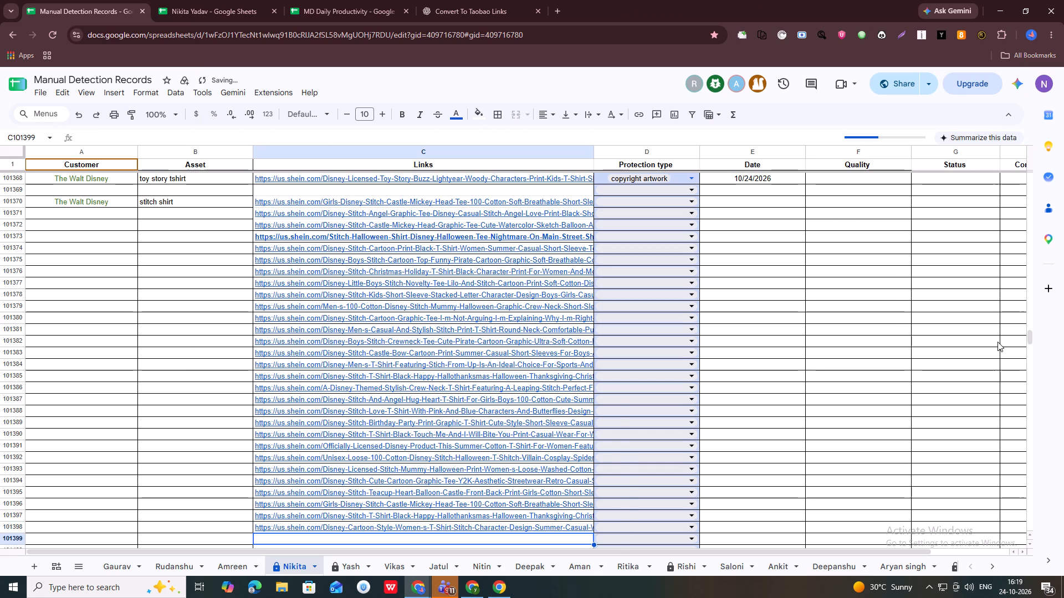
{"action": "key", "text": "ctrl+v"}
{"action": "key", "text": "Down"}
Copy the SHEIN link of the white Disney Rock Stitch Enthusiasts tee into the Links column at row 101400.
{"action": "key", "text": "alt+Tab"}
{"action": "key", "text": "Right"}
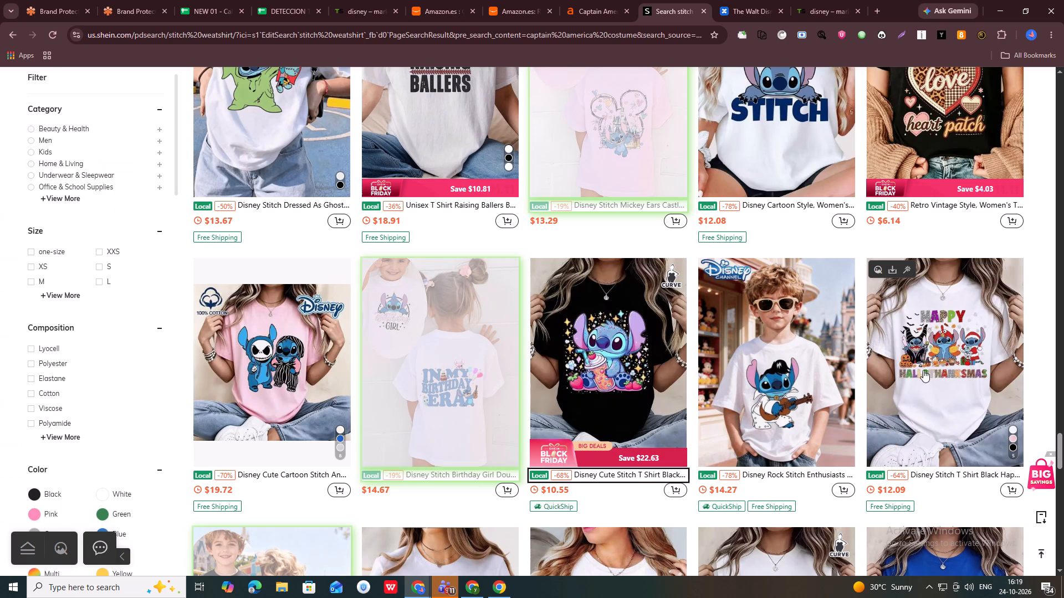
{"action": "right_click", "coordinate": [805, 476]}
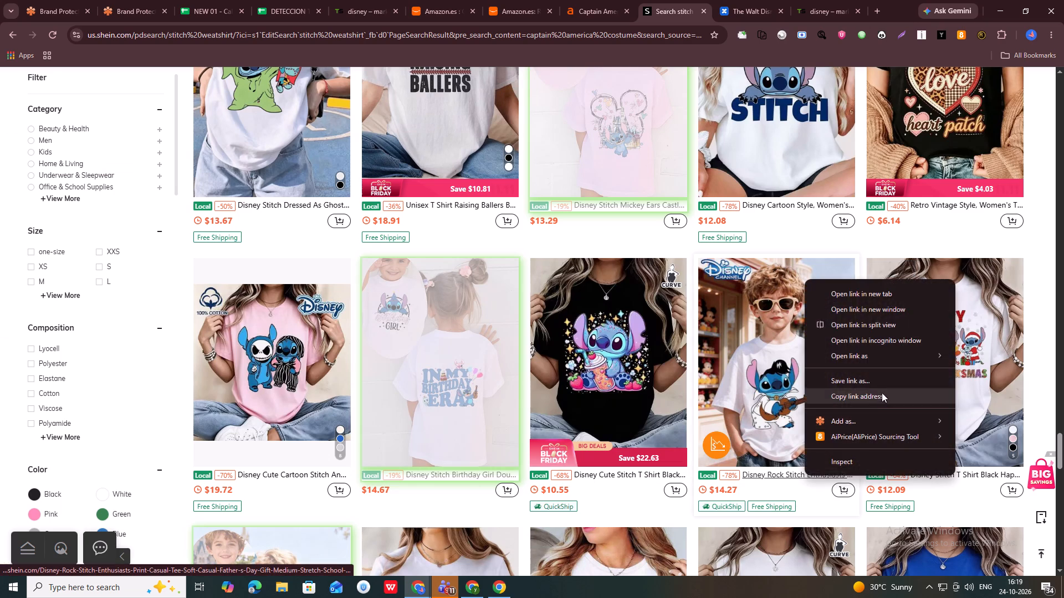
{"action": "left_click", "coordinate": [882, 393]}
{"action": "key", "text": "alt+Tab"}
{"action": "key", "text": "ctrl+v"}
{"action": "key", "text": "Down"}
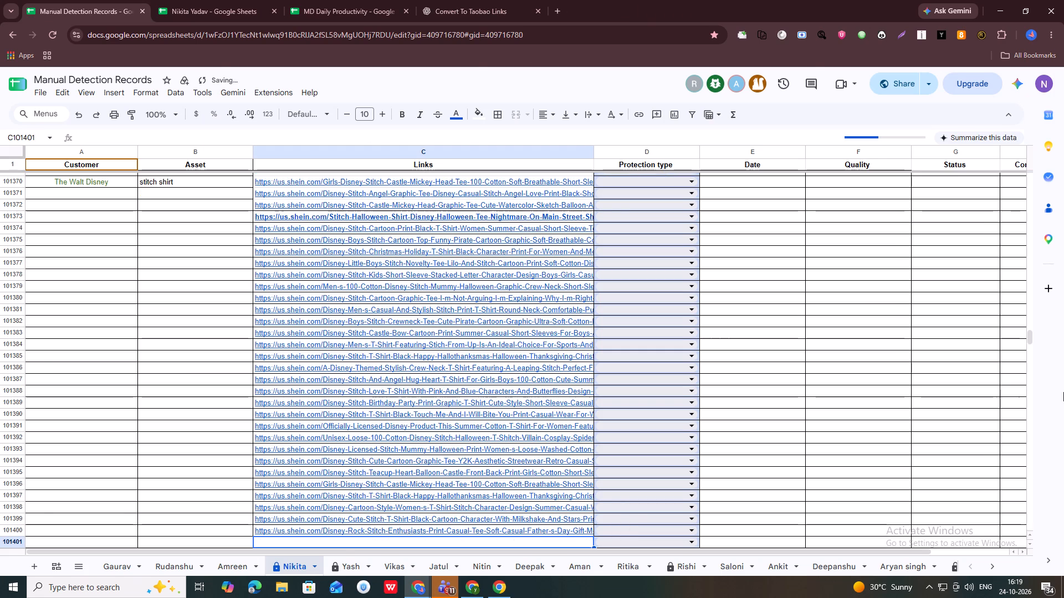
Copy the SHEIN link of the white Happy Hallothanksmas Stitch T-shirt into Links row 101401 and select the block of Stitch links above it.
{"action": "key", "text": "alt+Tab"}
{"action": "key", "text": "Down"}
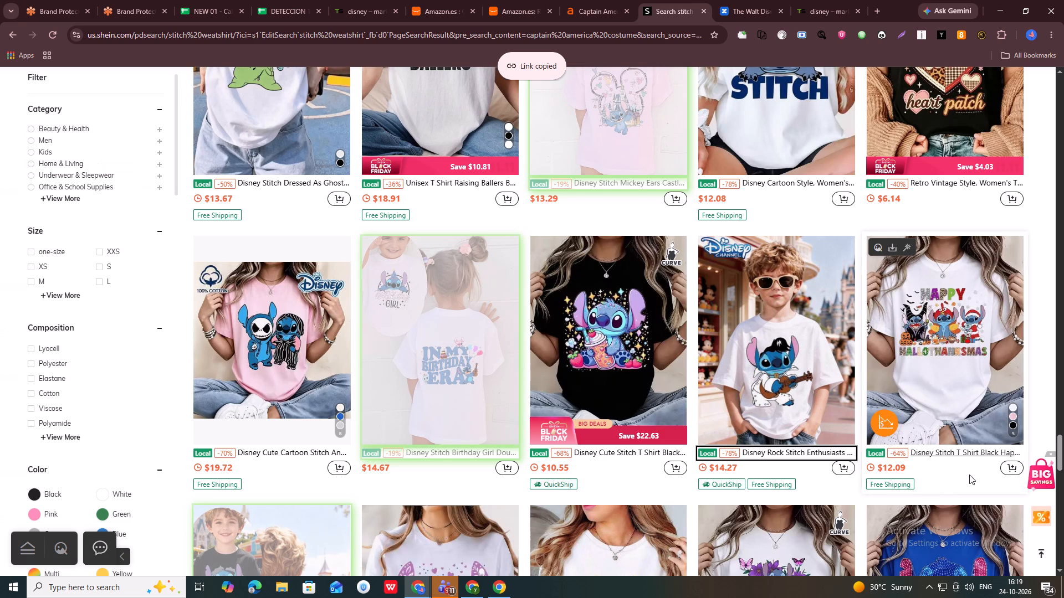
{"action": "right_click", "coordinate": [960, 458]}
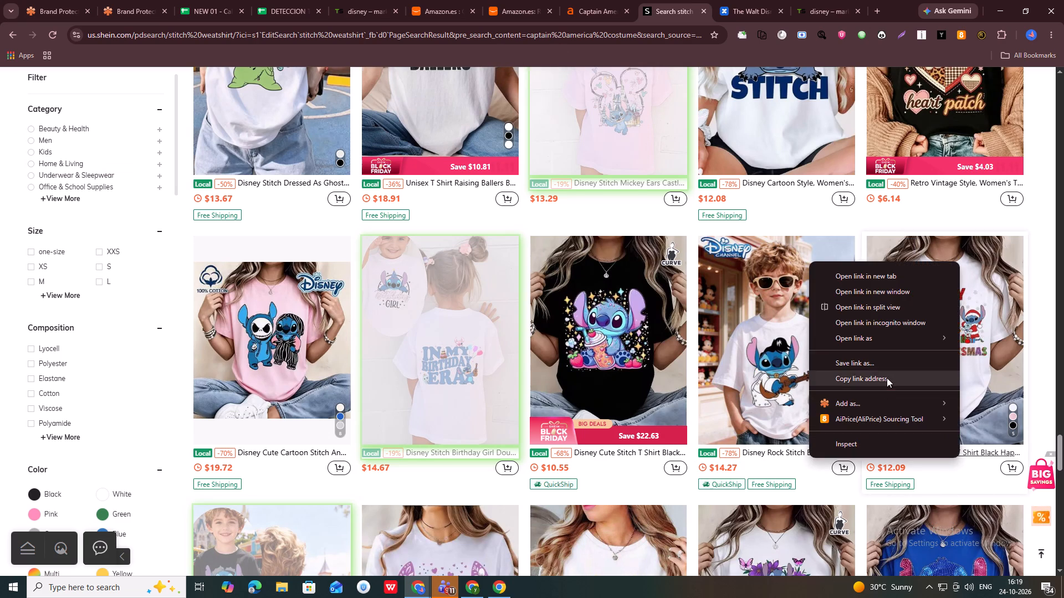
{"action": "left_click", "coordinate": [887, 378]}
{"action": "key", "text": "alt+Tab"}
{"action": "key", "text": "ctrl+v"}
{"action": "key", "text": "ctrl+shift+Up"}
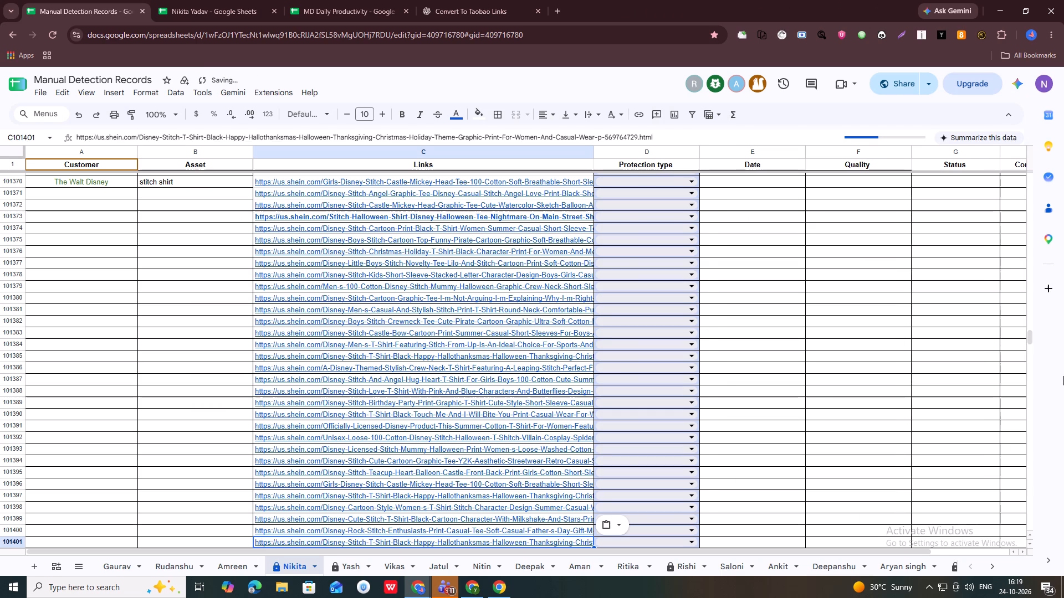
{"action": "key", "text": "Down"}
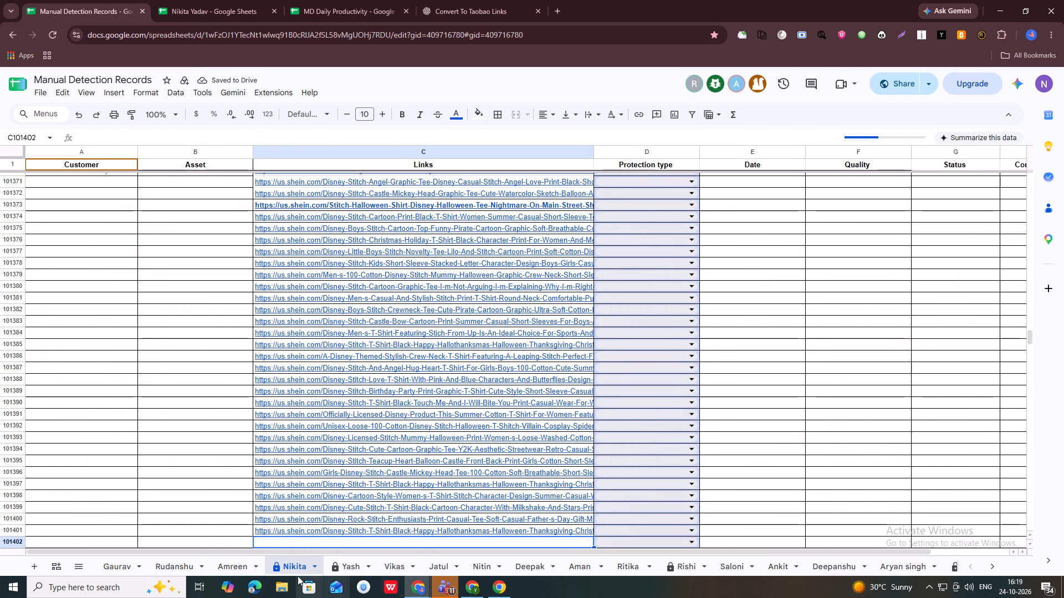
Search Windows for "kur" and launch the Kuro app.
{"action": "left_click", "coordinate": [85, 586]}
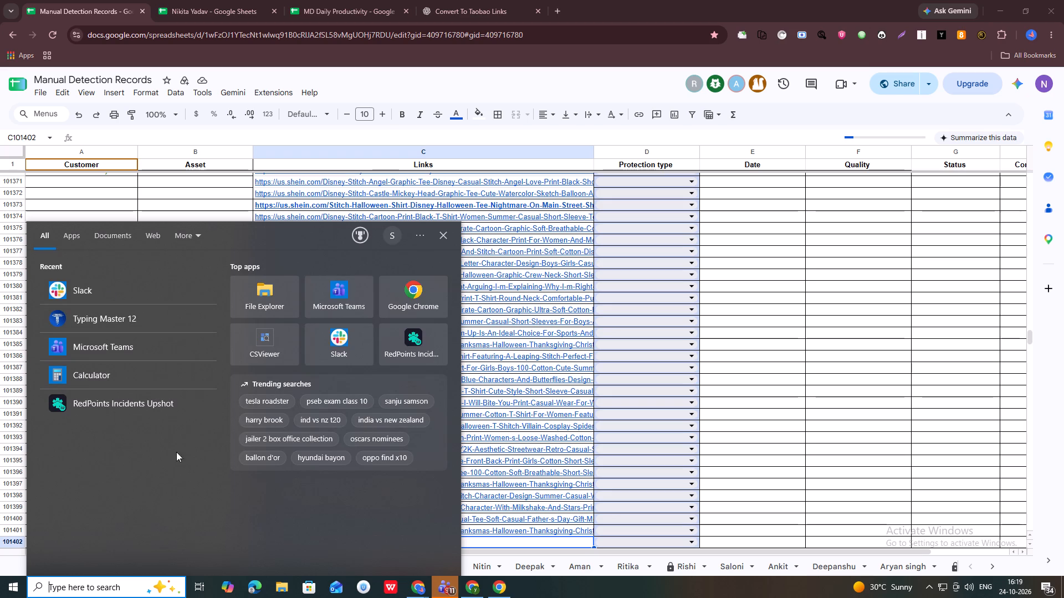
{"action": "left_click", "coordinate": [771, 336]}
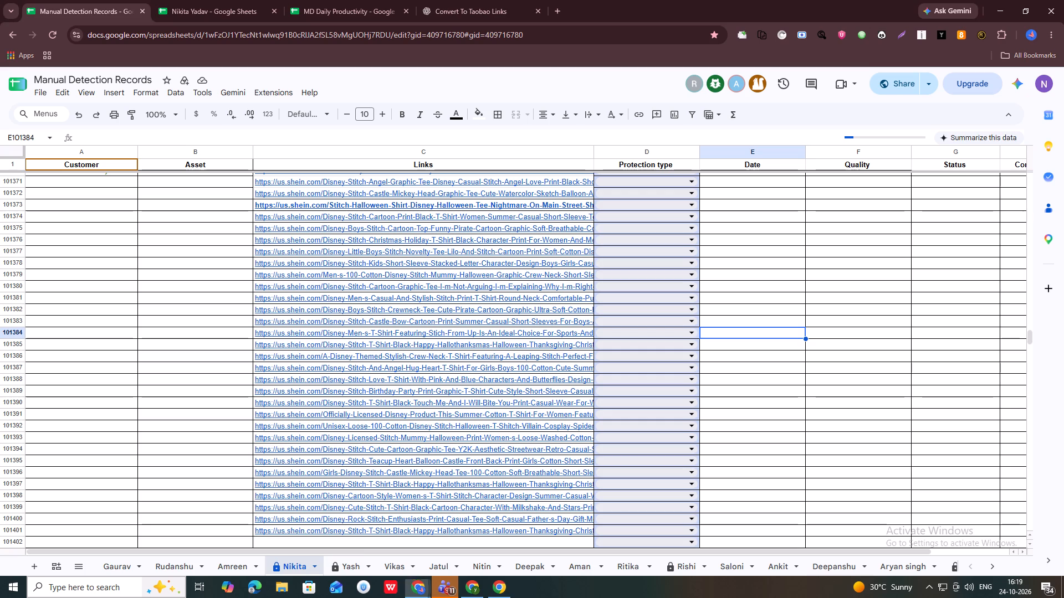
{"action": "type", "text": "kur"}
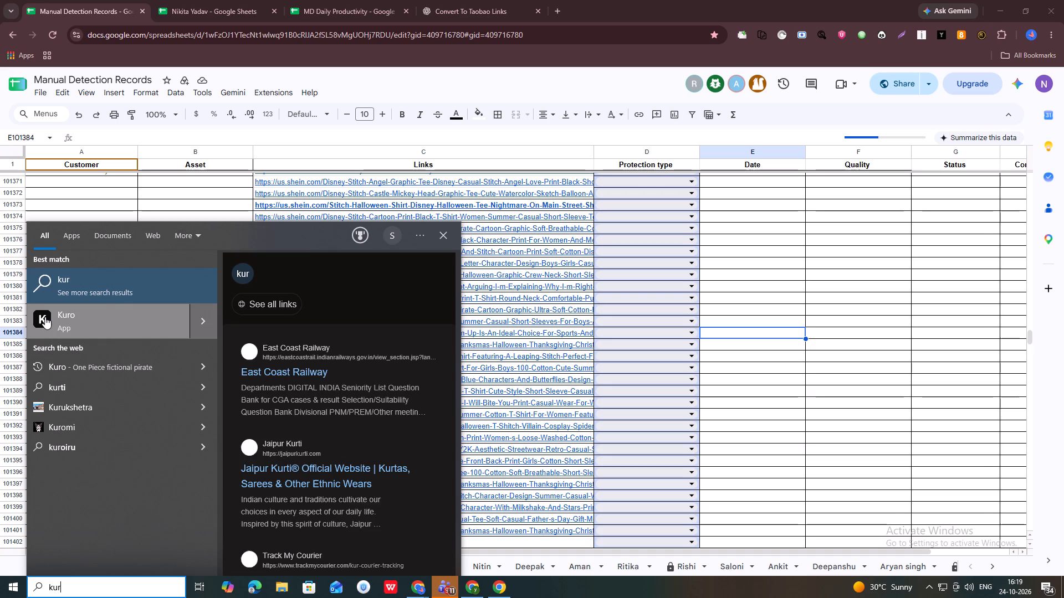
{"action": "left_click", "coordinate": [68, 316]}
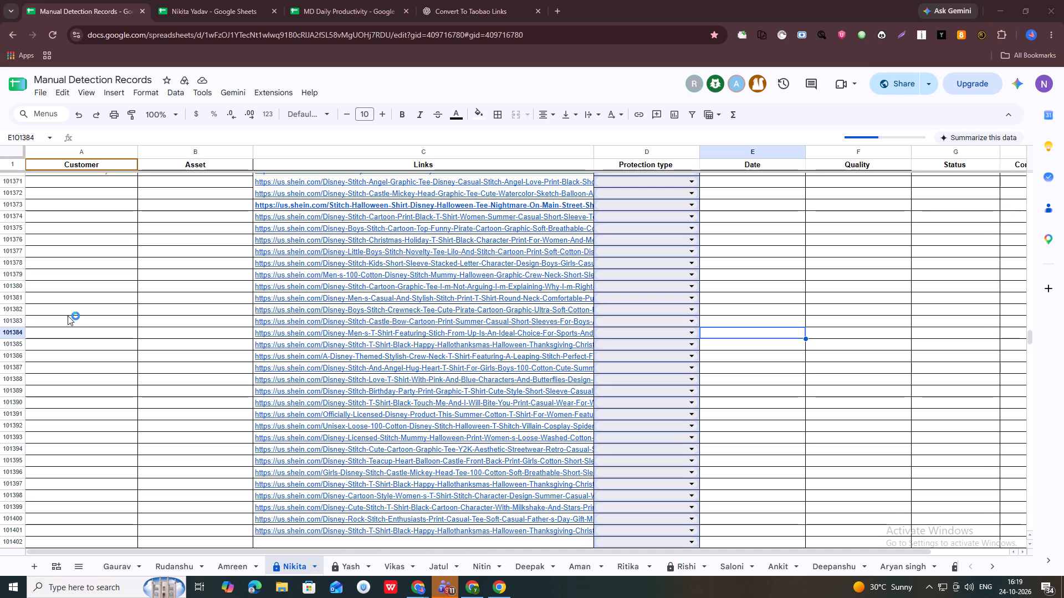
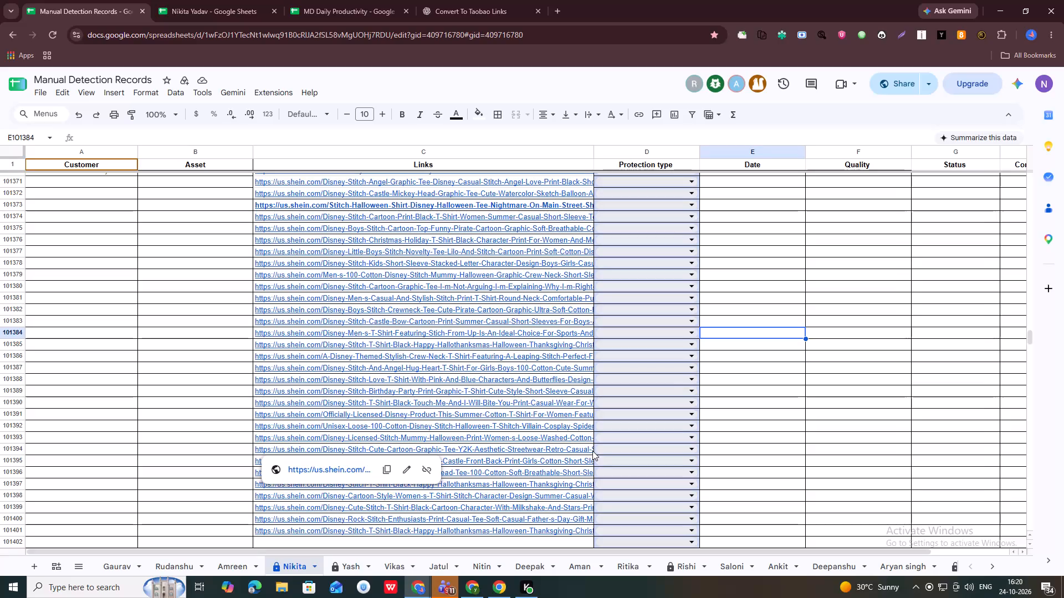
Copy the SHEIN link of the white Disney Stitch T-shirt with butterflies and flowers into the Links column at row 101402.
{"action": "key", "text": "ctrl+Left"}
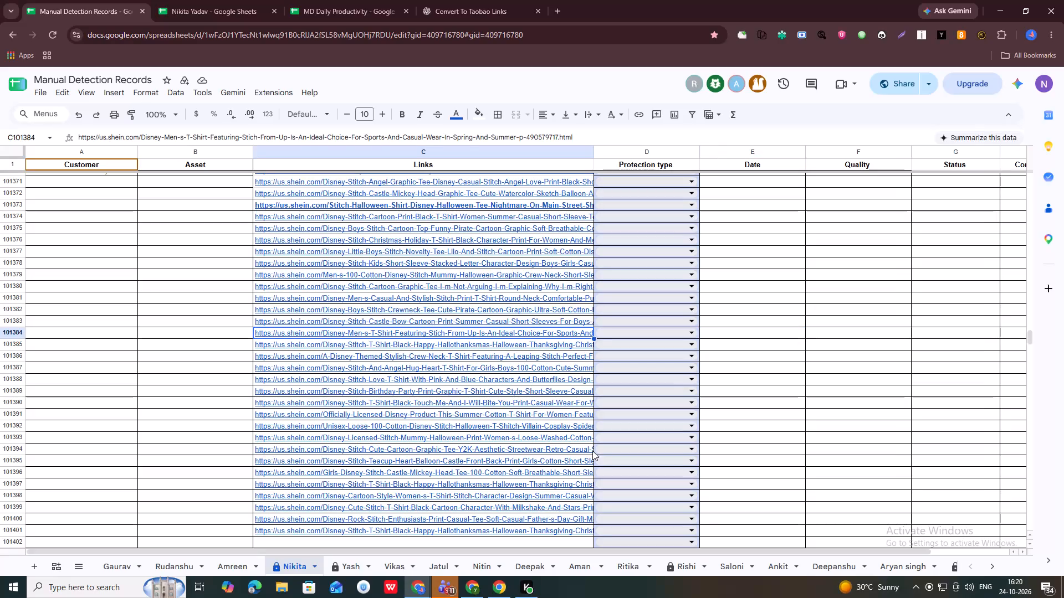
{"action": "key", "text": "ctrl+Down"}
{"action": "key", "text": "Down"}
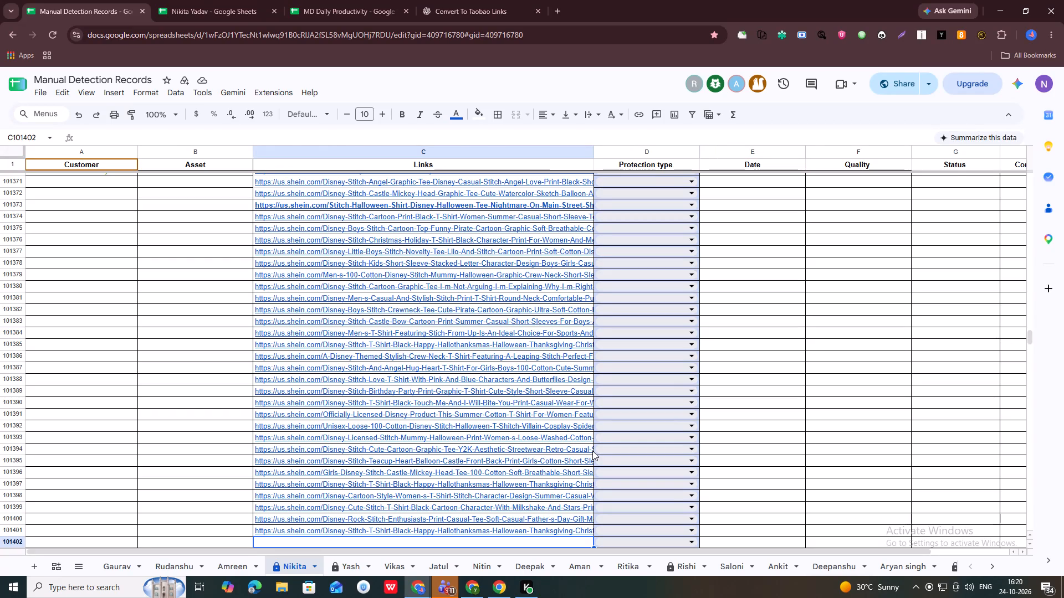
{"action": "key", "text": "alt+Tab"}
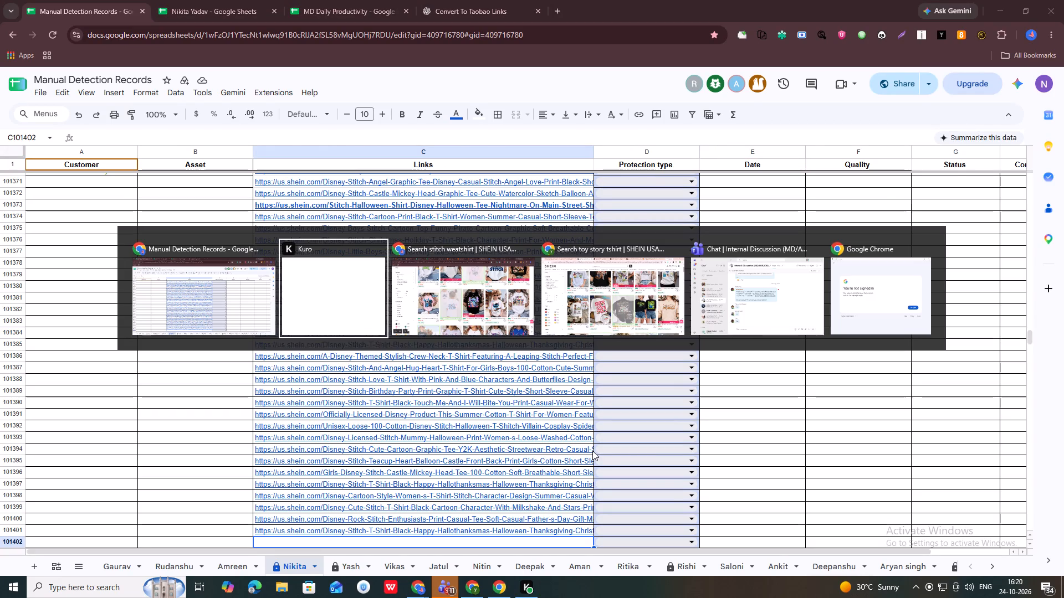
{"action": "key", "text": "alt+Tab"}
{"action": "key", "text": "Right"}
{"action": "scroll", "coordinate": [525, 394], "scroll_direction": "down", "scroll_amount": 6}
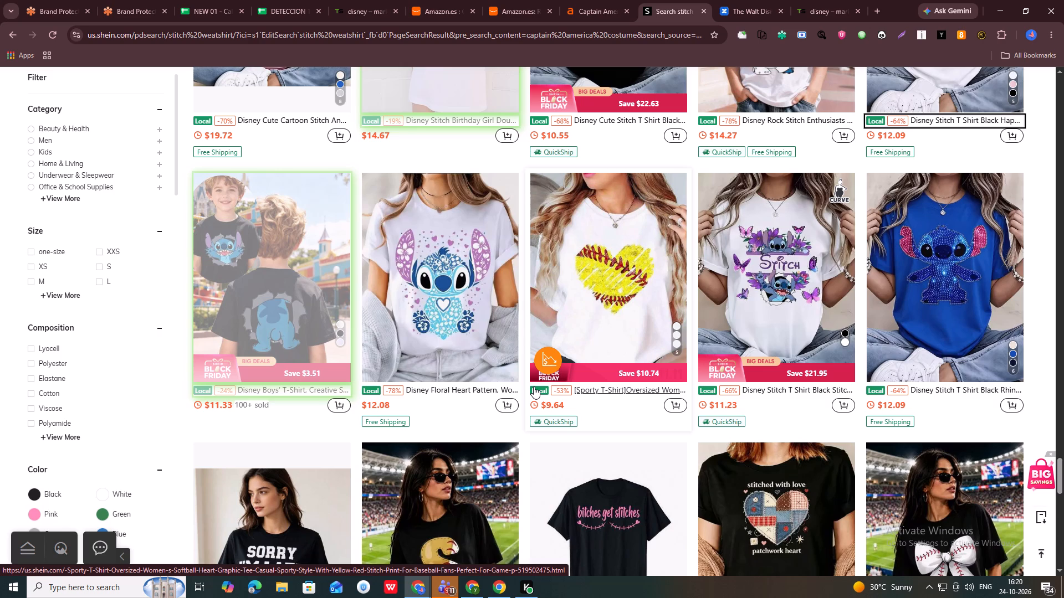
{"action": "key", "text": "Right"}
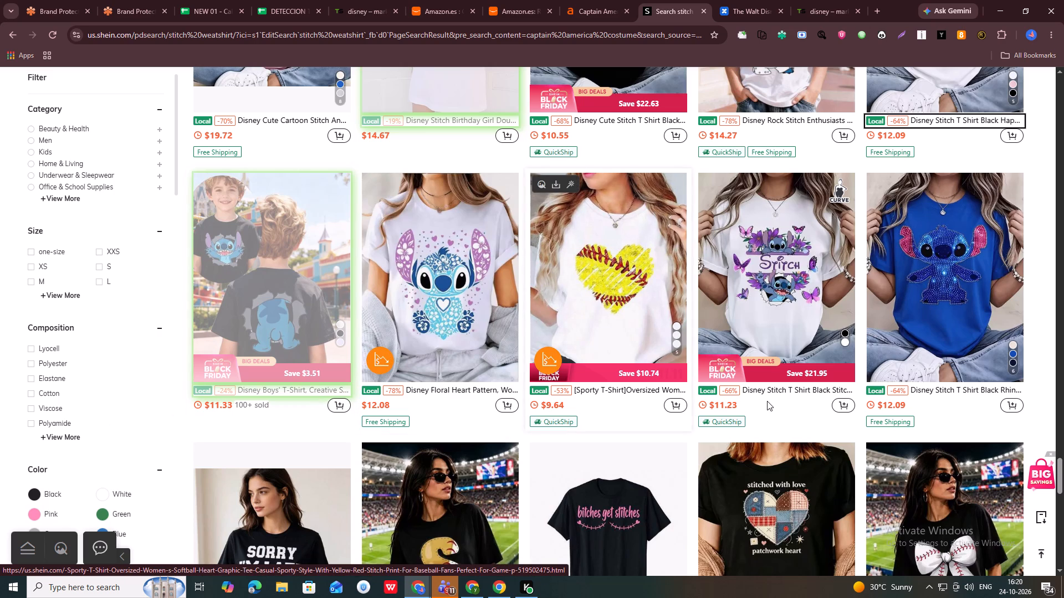
{"action": "right_click", "coordinate": [804, 390]}
{"action": "left_click", "coordinate": [841, 311]}
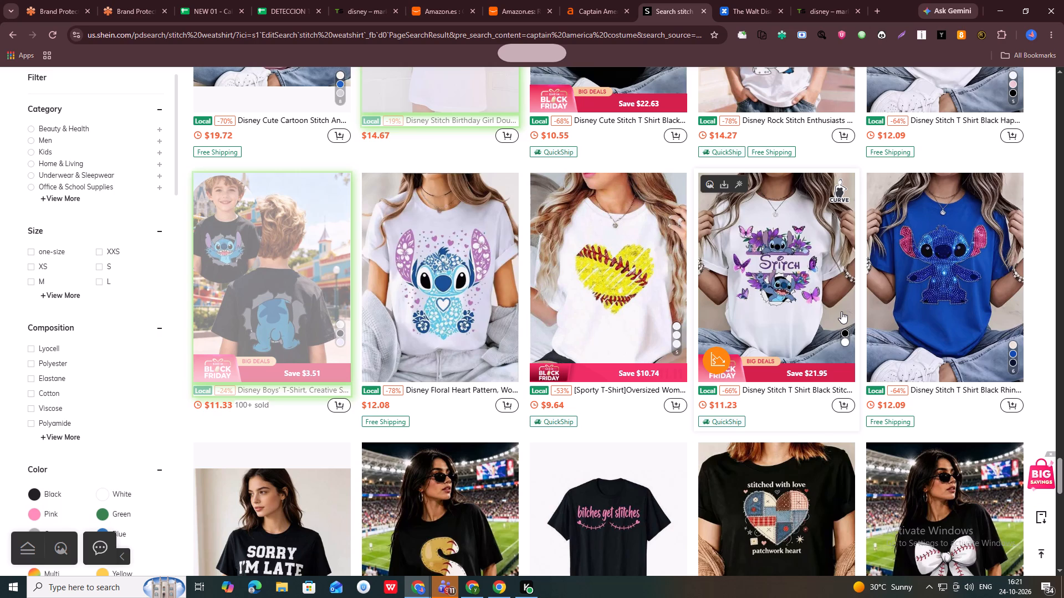
{"action": "key", "text": "alt+Tab"}
{"action": "key", "text": "ctrl+v"}
{"action": "key", "text": "Down"}
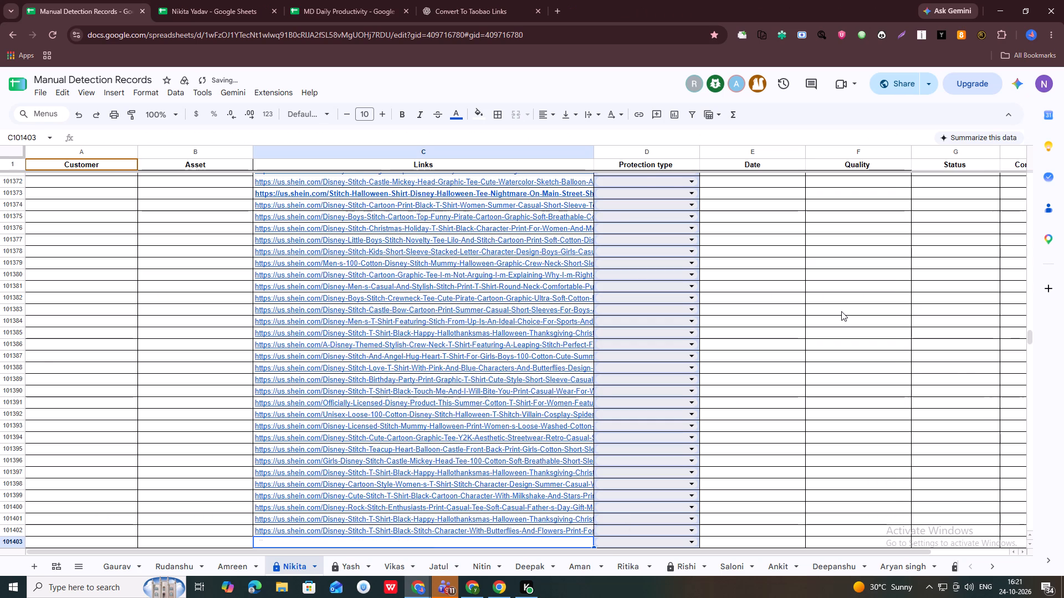
Copy the SHEIN link of the white Disney Ohana Stitch and Angel floral T-shirt into the Links column at row 101403.
{"action": "key", "text": "alt+Tab"}
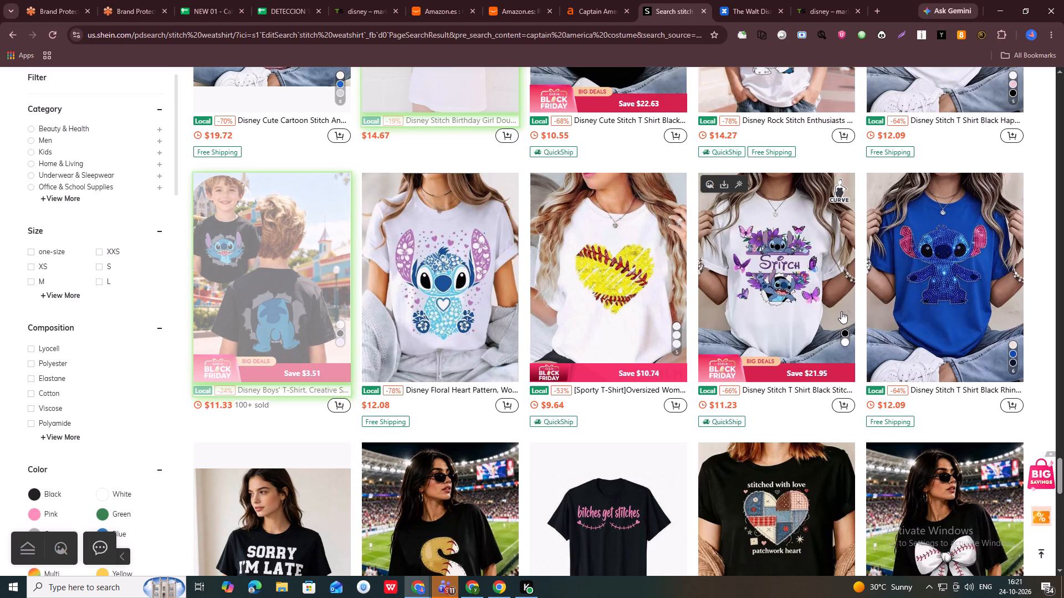
{"action": "key", "text": "Down"}
{"action": "key", "text": "Down"}
{"action": "key", "text": "Down"}
{"action": "key", "text": "Down"}
{"action": "key", "text": "Down"}
{"action": "key", "text": "Down"}
{"action": "key", "text": "Down"}
{"action": "key", "text": "Down"}
{"action": "key", "text": "Down"}
{"action": "key", "text": "Down"}
{"action": "key", "text": "Down"}
{"action": "key", "text": "Down"}
{"action": "key", "text": "Down"}
{"action": "key", "text": "Down"}
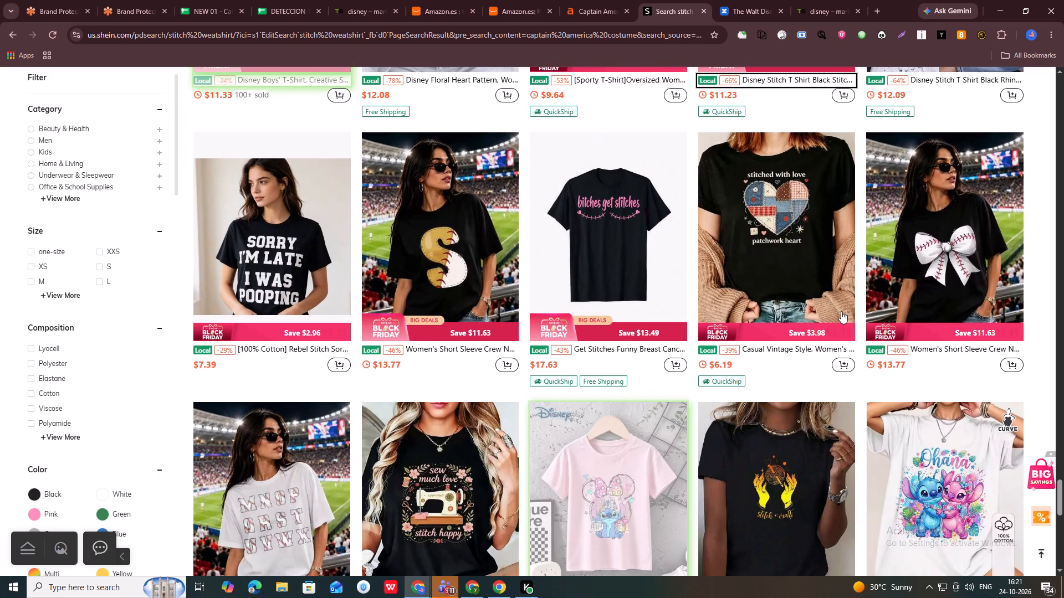
{"action": "scroll", "coordinate": [663, 353], "scroll_direction": "down", "scroll_amount": 5}
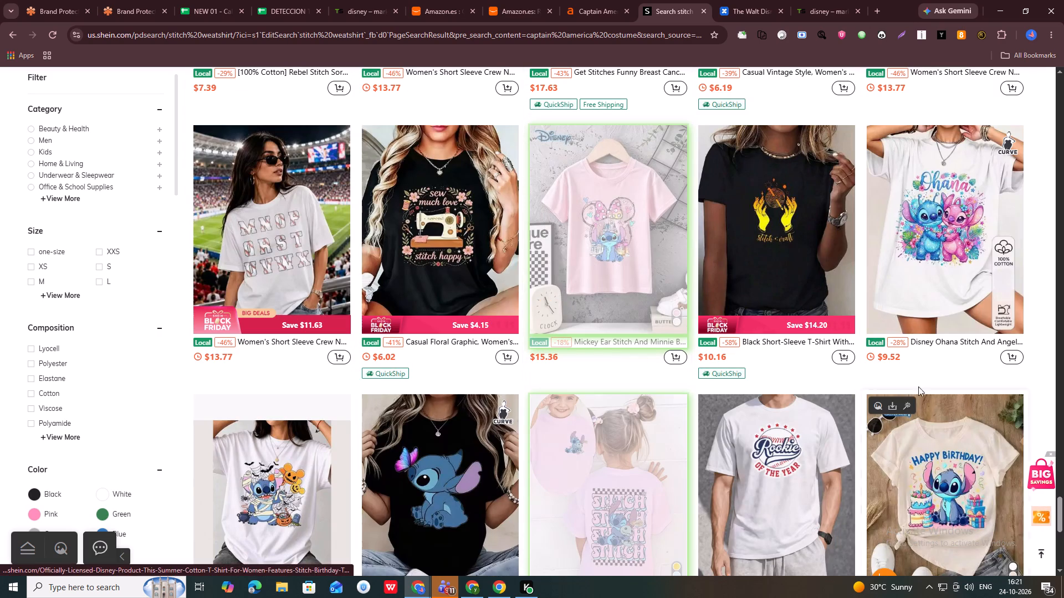
{"action": "right_click", "coordinate": [946, 343]}
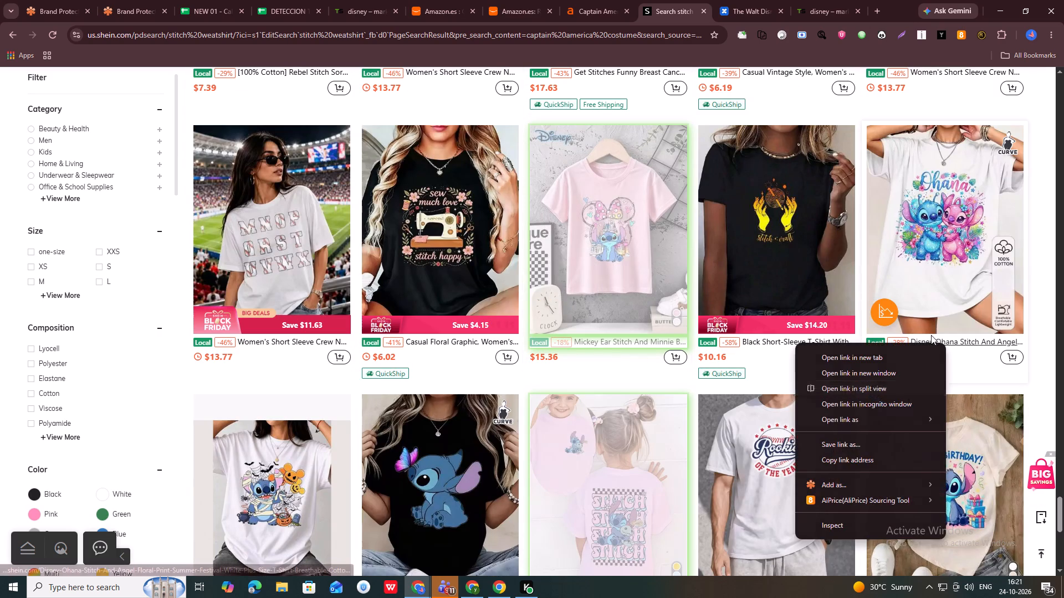
{"action": "left_click", "coordinate": [852, 458]}
{"action": "key", "text": "alt+Tab"}
{"action": "key", "text": "ctrl+v"}
{"action": "key", "text": "Down"}
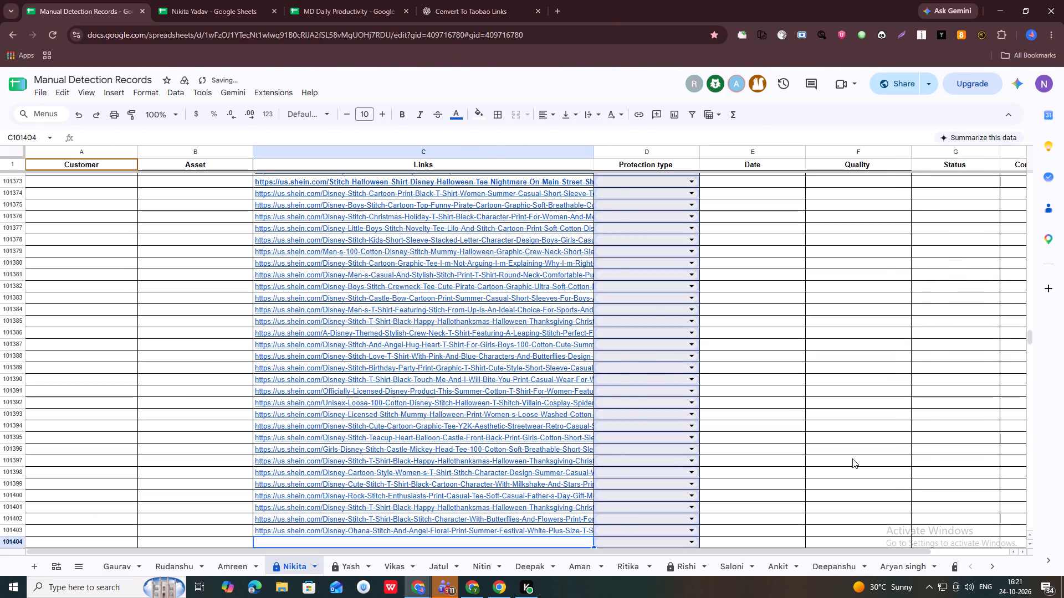
Copy the SHEIN link of the white Disney Stitch Mummy Halloween tee into the Links column at row 101404.
{"action": "key", "text": "alt+Tab"}
{"action": "key", "text": "Down"}
{"action": "scroll", "coordinate": [521, 461], "scroll_direction": "down", "scroll_amount": 3}
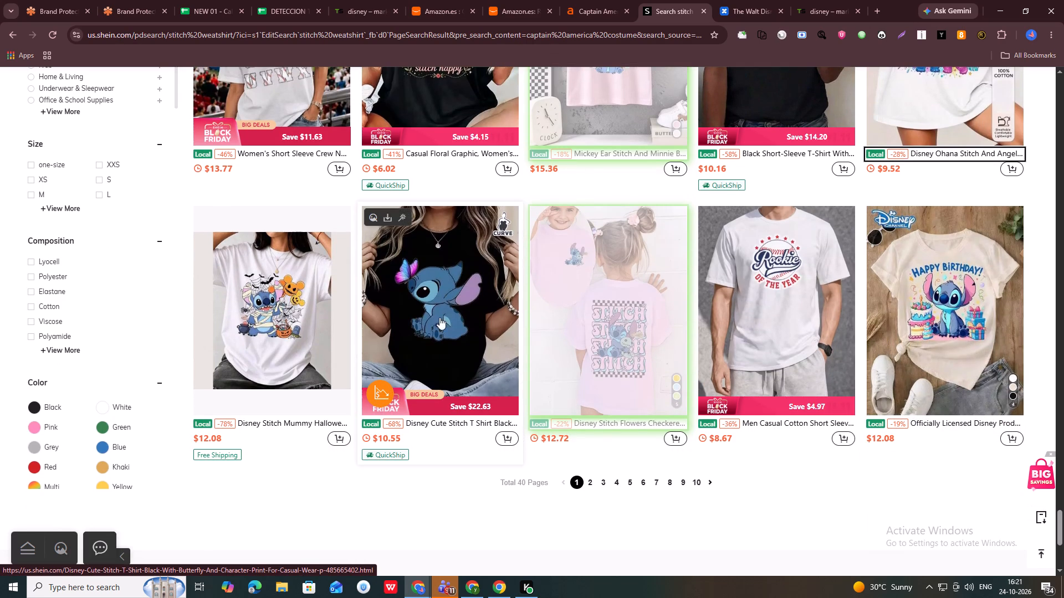
{"action": "right_click", "coordinate": [313, 422]}
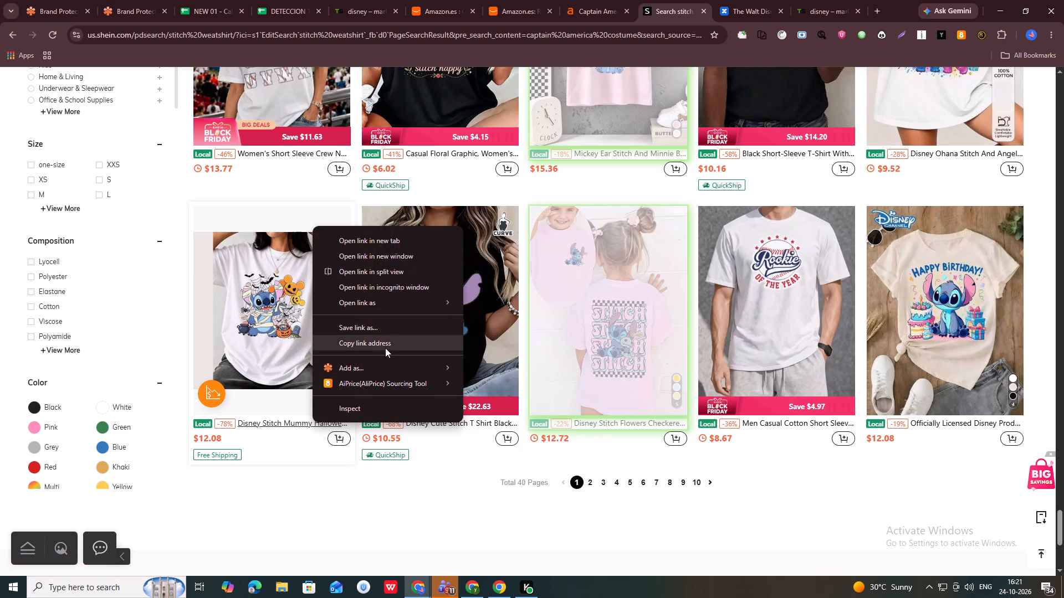
{"action": "left_click", "coordinate": [388, 341]}
{"action": "key", "text": "alt+Tab"}
{"action": "key", "text": "ctrl+v"}
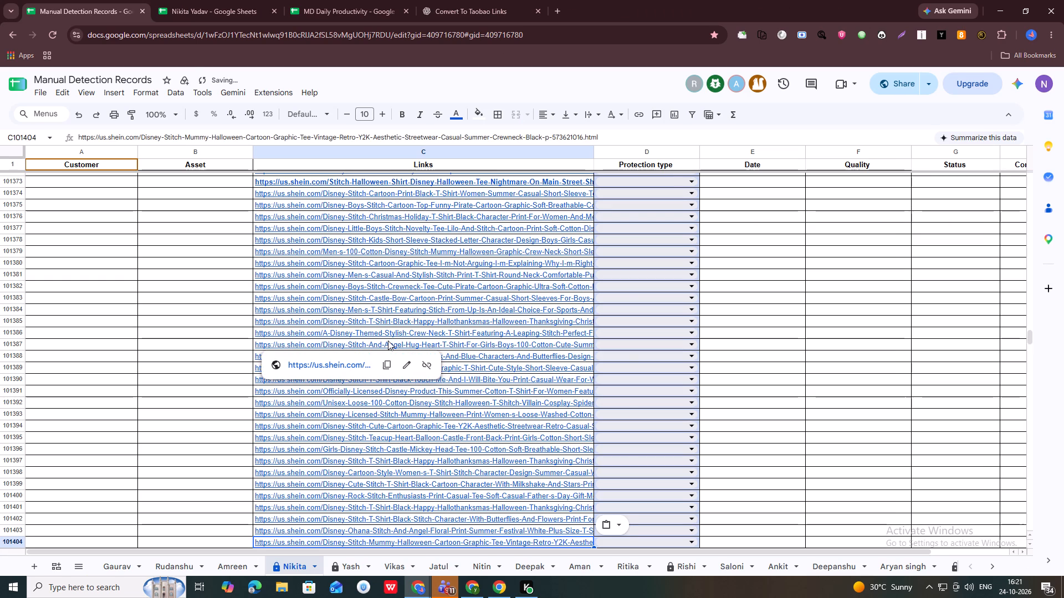
{"action": "key", "text": "ctrl+shift+Up"}
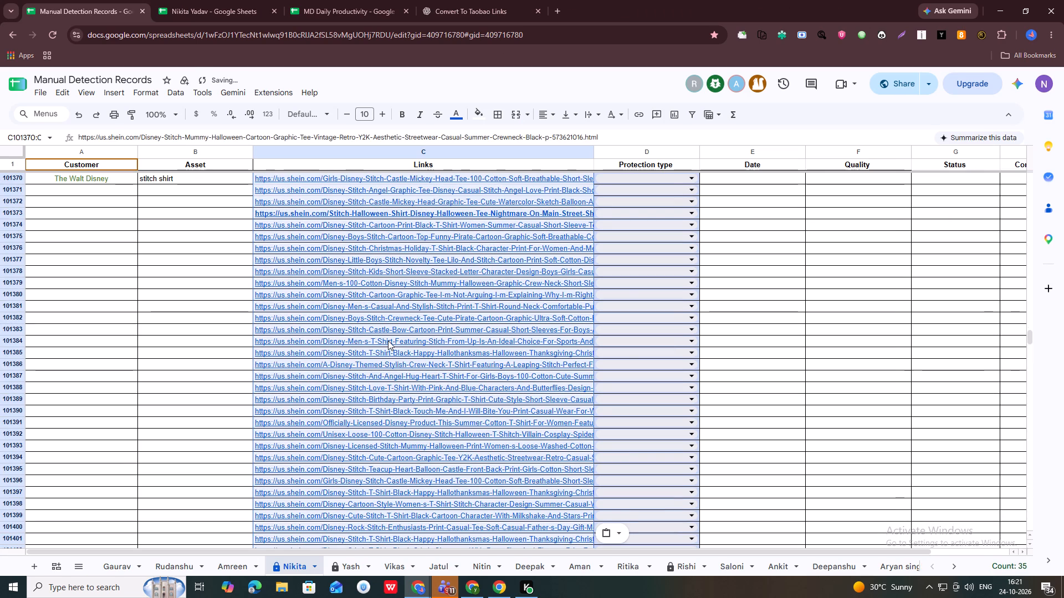
{"action": "key", "text": "Down"}
Copy the SHEIN link of the black Disney Cute Stitch T-shirt with butterfly into the Links column at row 101405.
{"action": "key", "text": "alt+Tab"}
{"action": "key", "text": "Right"}
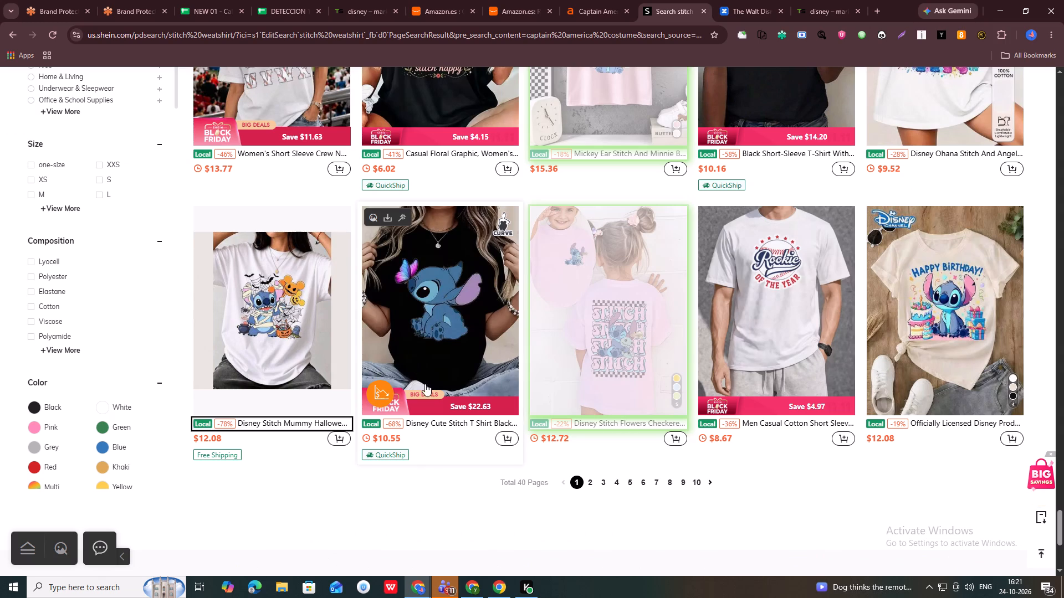
{"action": "right_click", "coordinate": [431, 422]}
{"action": "left_click", "coordinate": [469, 344]}
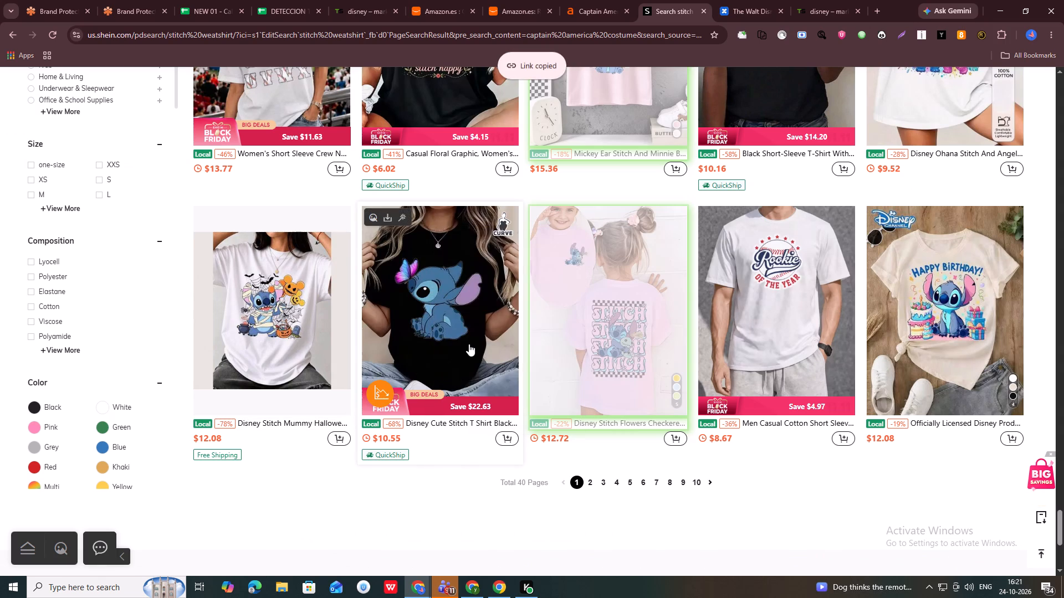
{"action": "key", "text": "alt+Tab"}
{"action": "key", "text": "ctrl+v"}
{"action": "key", "text": "Down"}
Copy the SHEIN link of the beige Officially Licensed Disney Stitch Happy Birthday T-shirt into the Links column at row 101406.
{"action": "key", "text": "alt+Tab"}
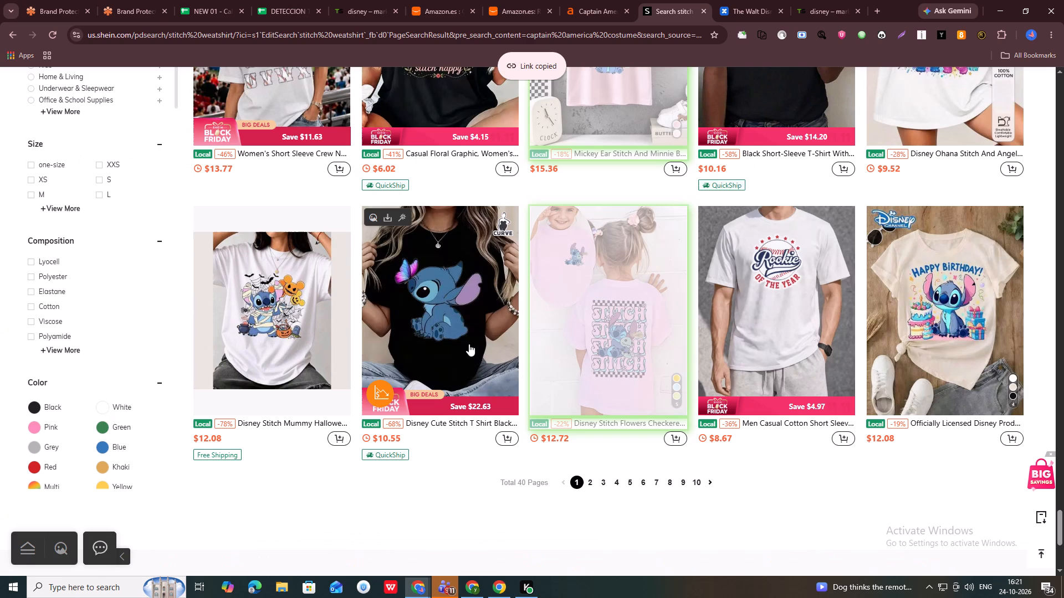
{"action": "key", "text": "Right"}
{"action": "right_click", "coordinate": [975, 422]}
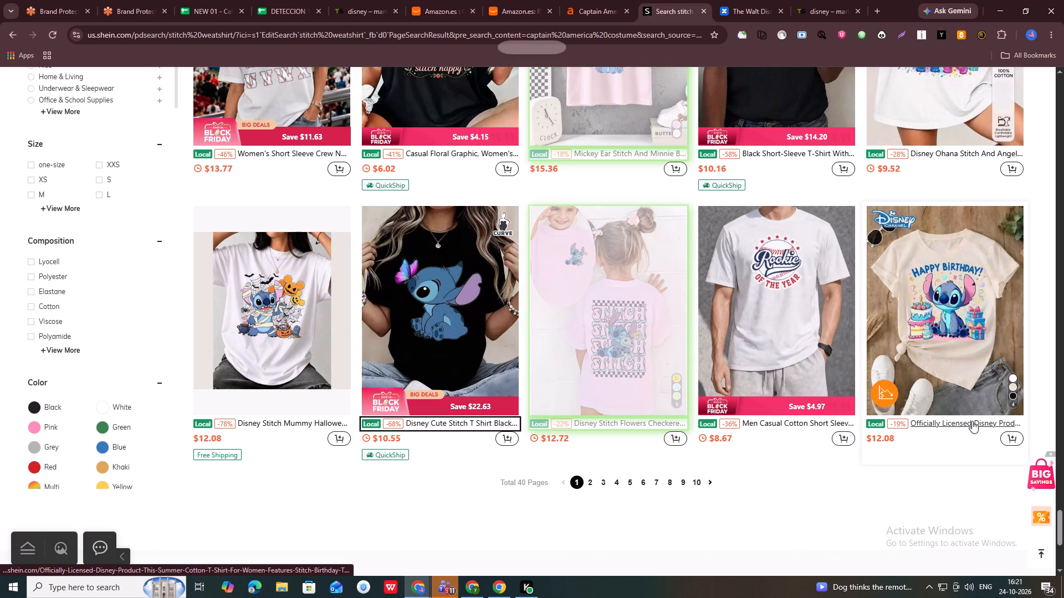
{"action": "left_click", "coordinate": [911, 344]}
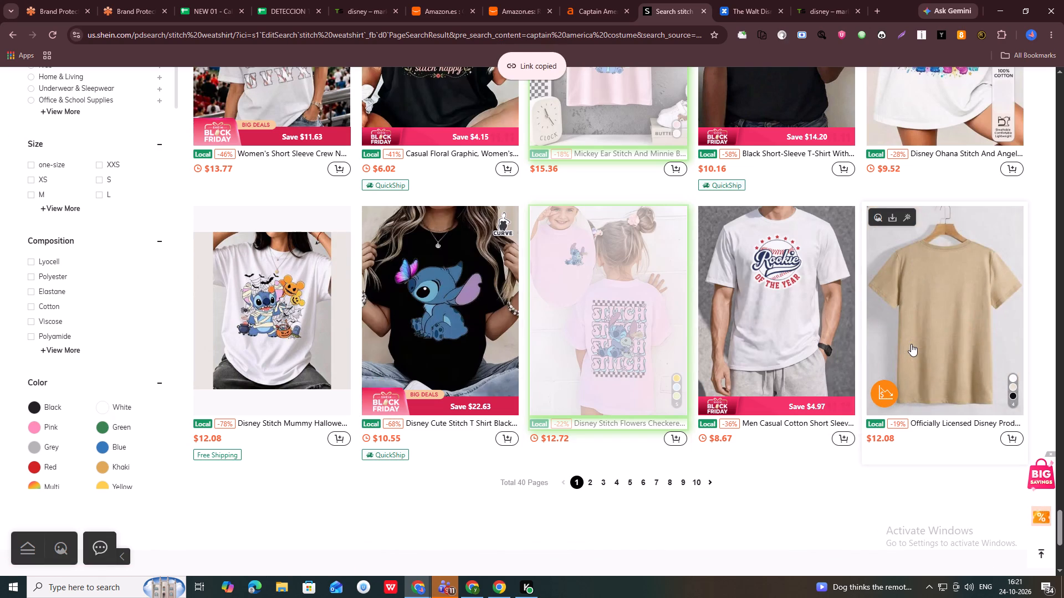
{"action": "key", "text": "alt+Tab"}
{"action": "key", "text": "ctrl+v"}
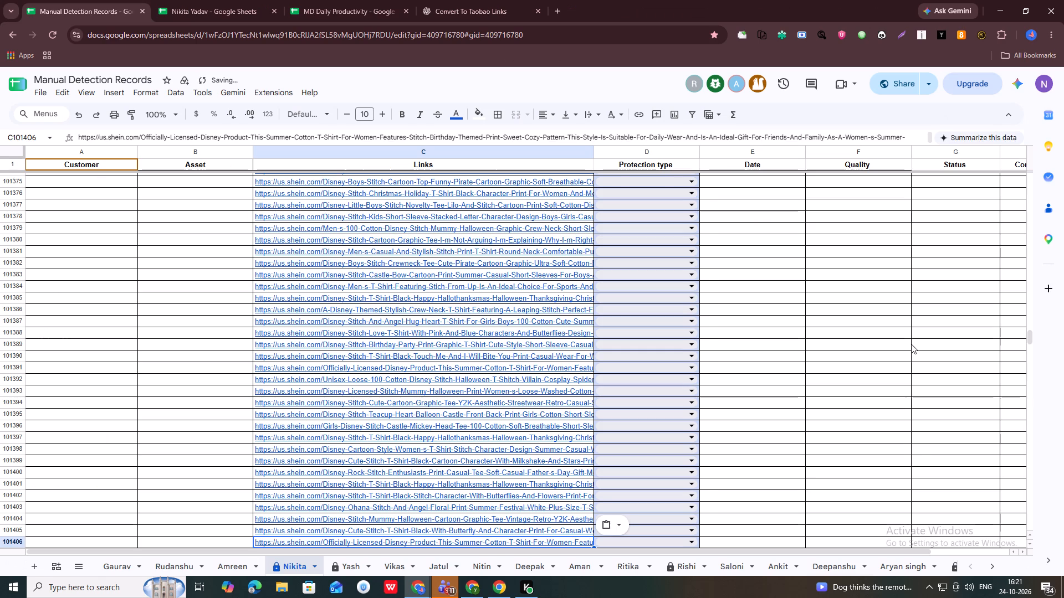
{"action": "key", "text": "ctrl+shift+Up"}
{"action": "key", "text": "Down"}
Open page 2 of the SHEIN Stitch shirt search results.
{"action": "key", "text": "alt+Tab"}
{"action": "key", "text": "Right"}
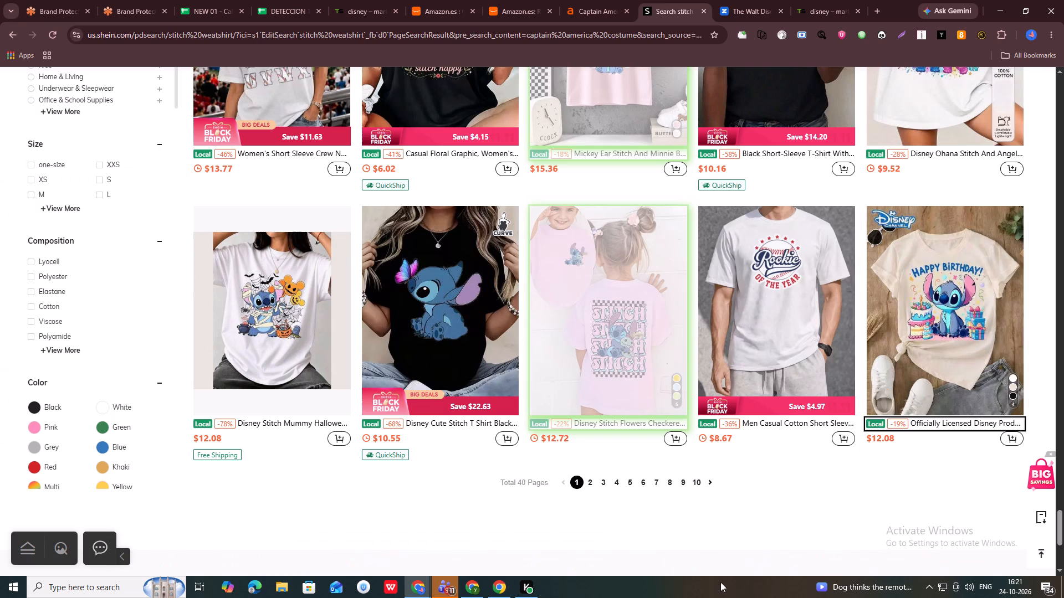
{"action": "left_click", "coordinate": [590, 484]}
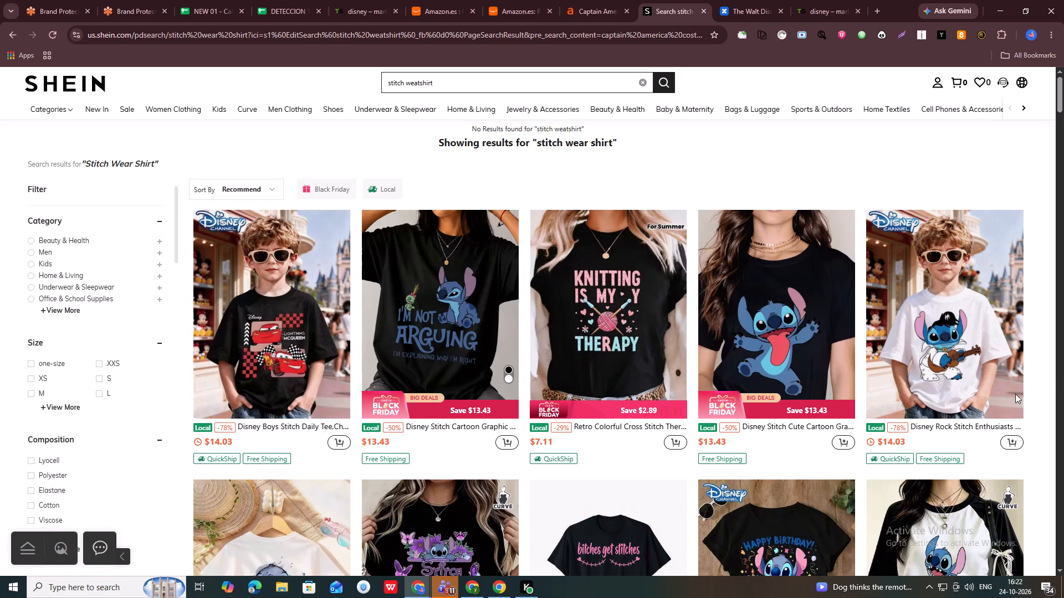
Copy the SHEIN link of the black Disney Stitch "I'm Not Arguing" cartoon graphic tee into the Links column at row 101407.
{"action": "scroll", "coordinate": [902, 362], "scroll_direction": "down", "scroll_amount": 7}
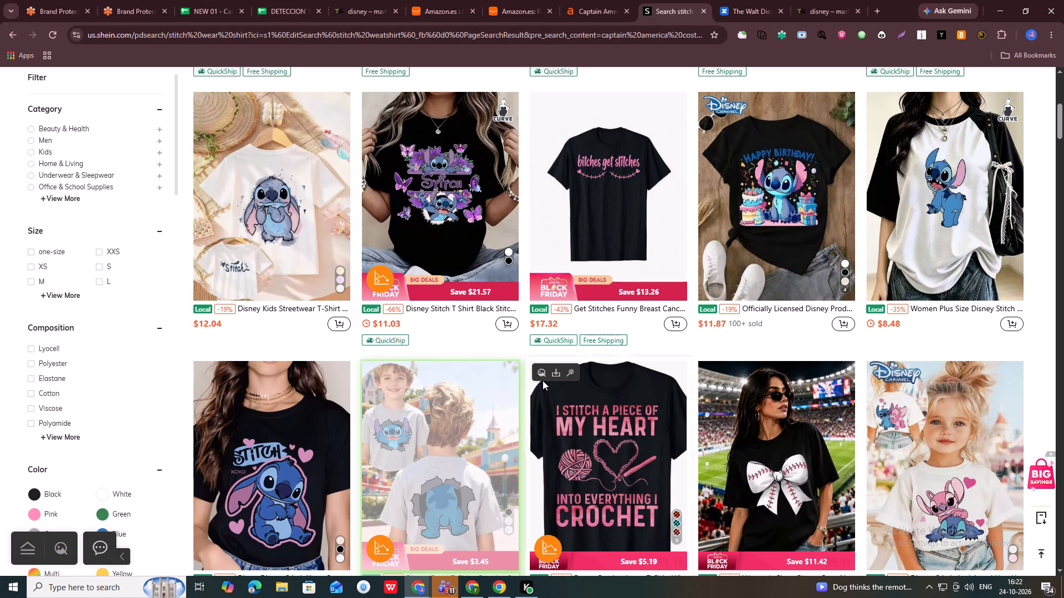
{"action": "scroll", "coordinate": [543, 380], "scroll_direction": "up", "scroll_amount": 10}
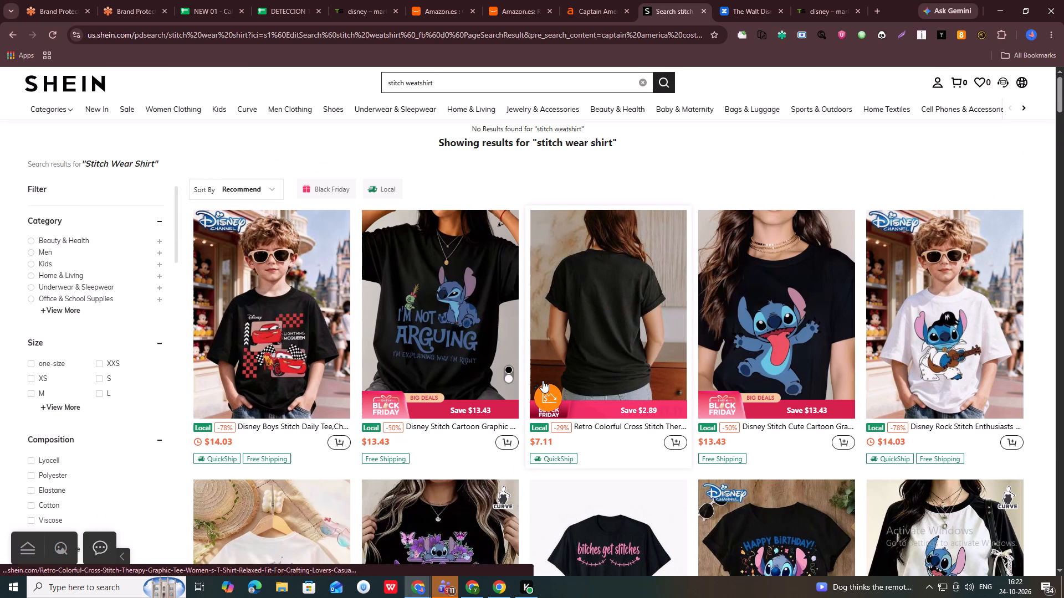
{"action": "right_click", "coordinate": [470, 426]}
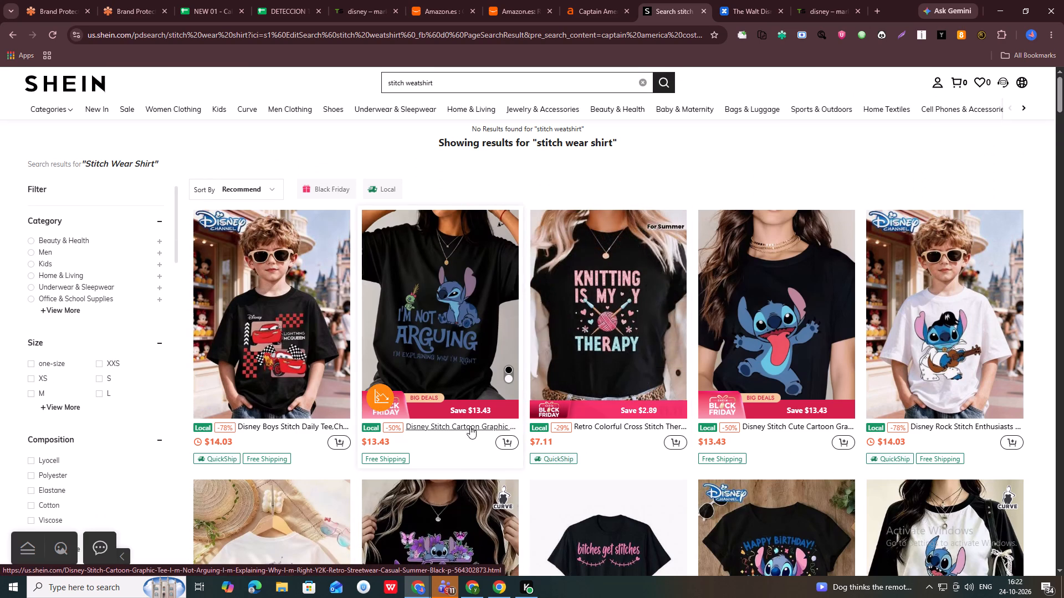
{"action": "left_click", "coordinate": [531, 343]}
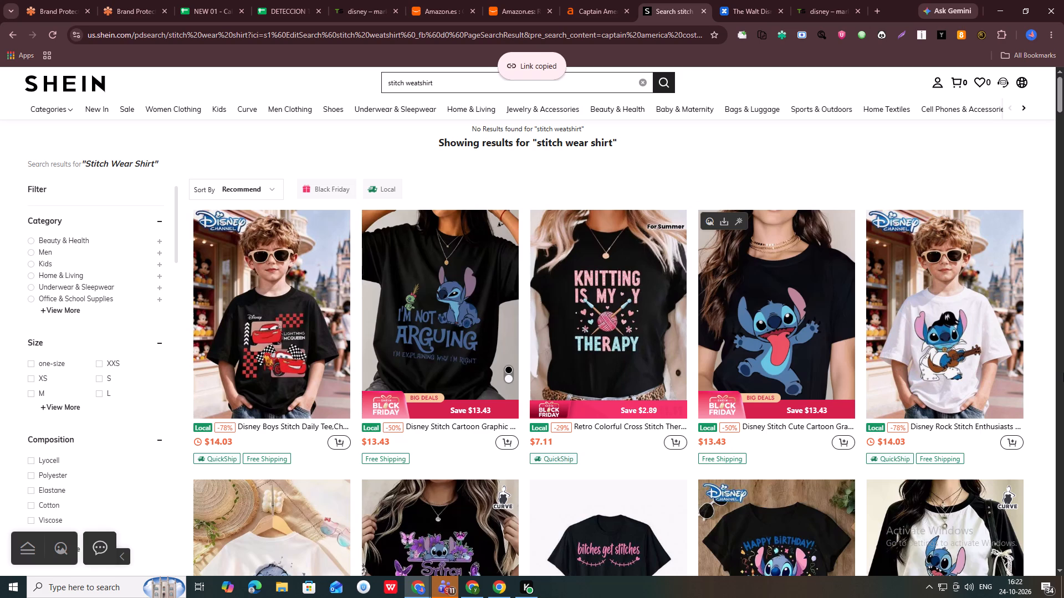
{"action": "key", "text": "alt+Tab"}
{"action": "key", "text": "ctrl+v"}
{"action": "key", "text": "Down"}
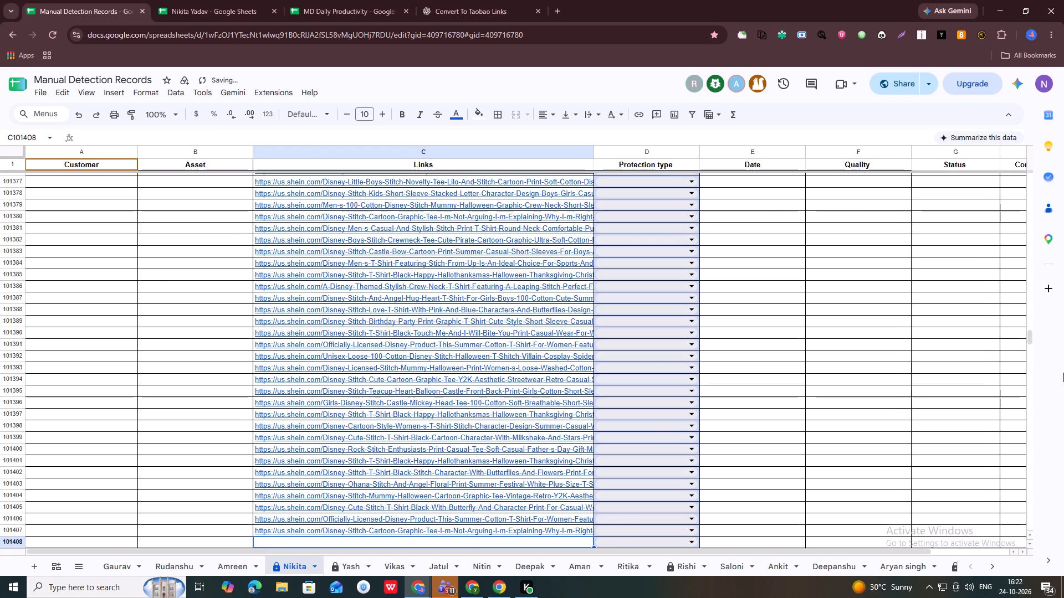
Copy the SHEIN link of the black Disney Stitch Cute Cartoon Graphic tee into the Links column at row 101408.
{"action": "key", "text": "alt+Tab"}
{"action": "key", "text": "Right"}
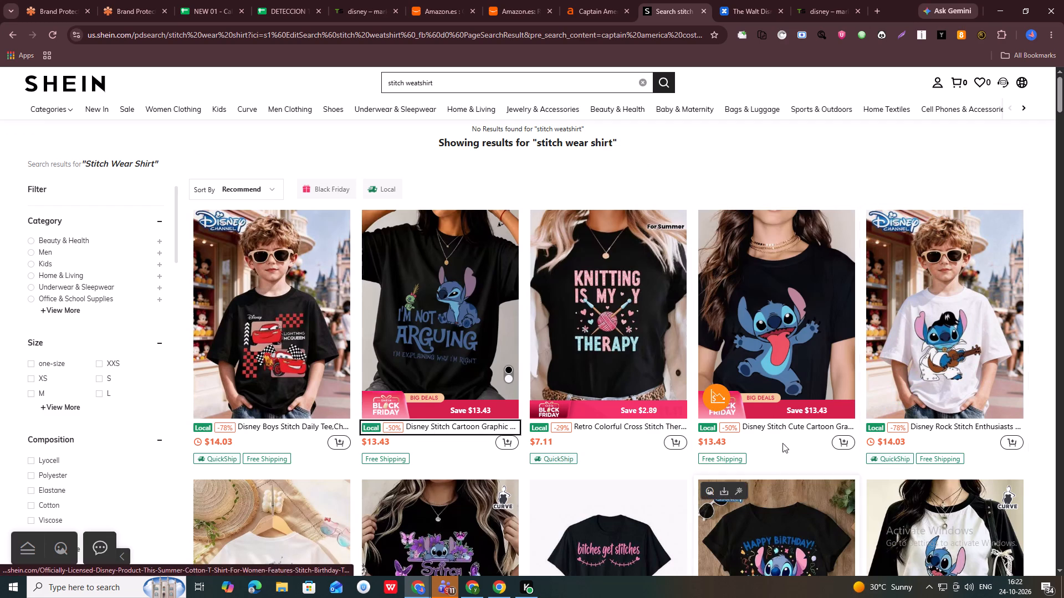
{"action": "right_click", "coordinate": [786, 430]}
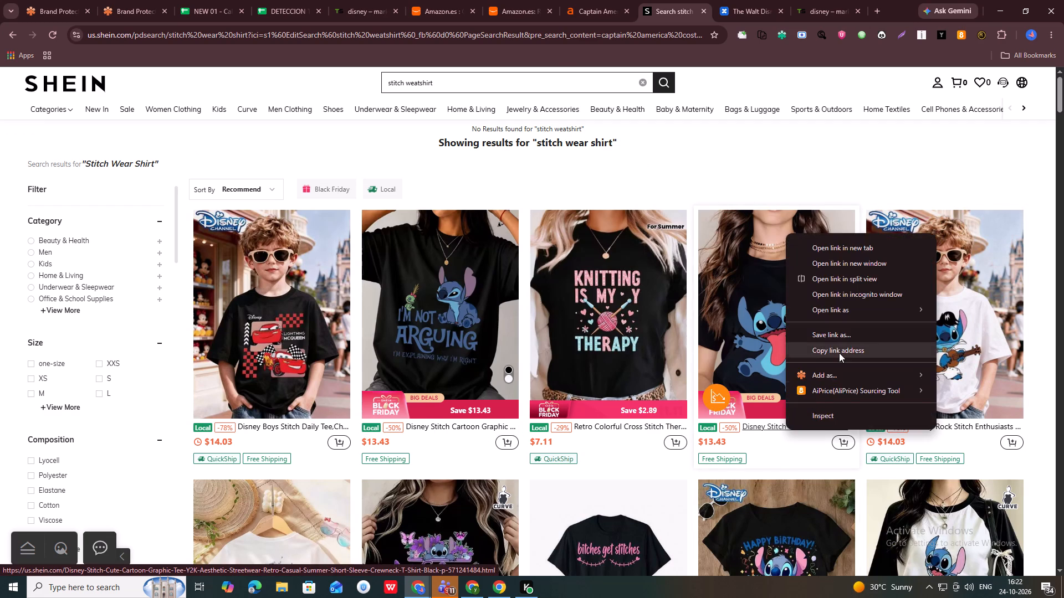
{"action": "left_click", "coordinate": [839, 353]}
{"action": "key", "text": "alt+Tab"}
{"action": "key", "text": "ctrl+v"}
{"action": "key", "text": "Down"}
Copy the SHEIN link of the white Disney Rock Stitch Enthusiasts guitar tee into the Links column at row 101409.
{"action": "key", "text": "alt+Tab"}
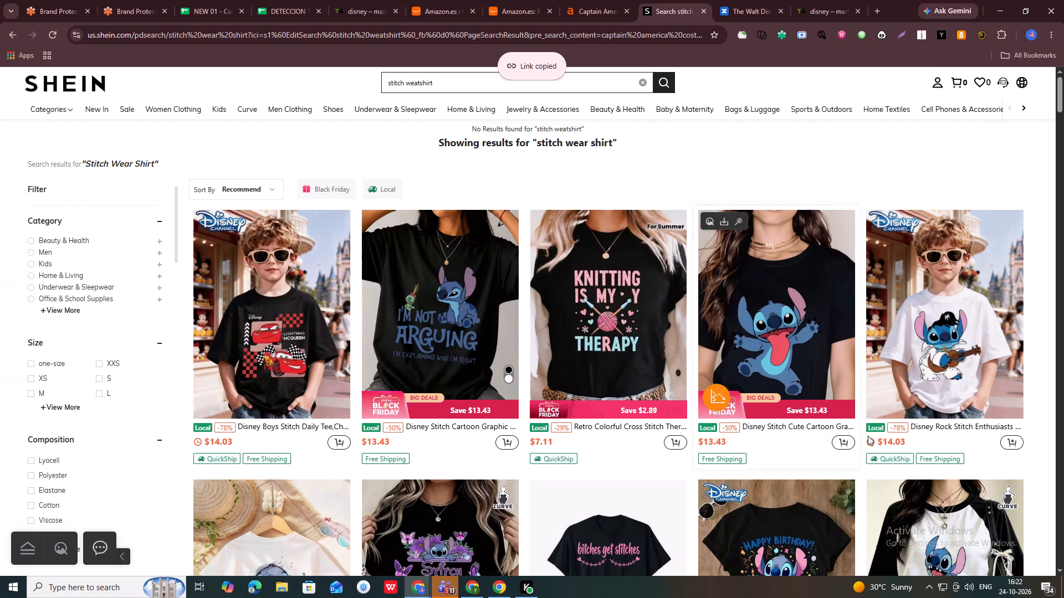
{"action": "right_click", "coordinate": [979, 427]}
{"action": "left_click", "coordinate": [897, 347]}
{"action": "key", "text": "alt+Tab"}
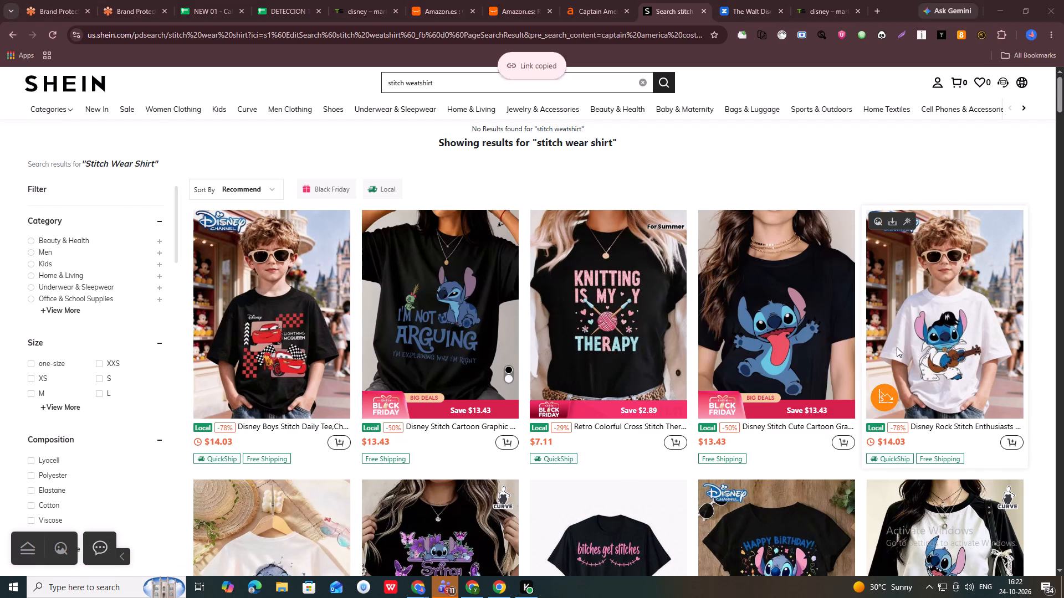
{"action": "key", "text": "ctrl+v"}
{"action": "key", "text": "ctrl+shift+Up"}
{"action": "key", "text": "Down"}
Copy the SHEIN link of the white Disney Kids Streetwear T-Shirt with Stitch into the Links column at row 101410.
{"action": "key", "text": "alt+Tab"}
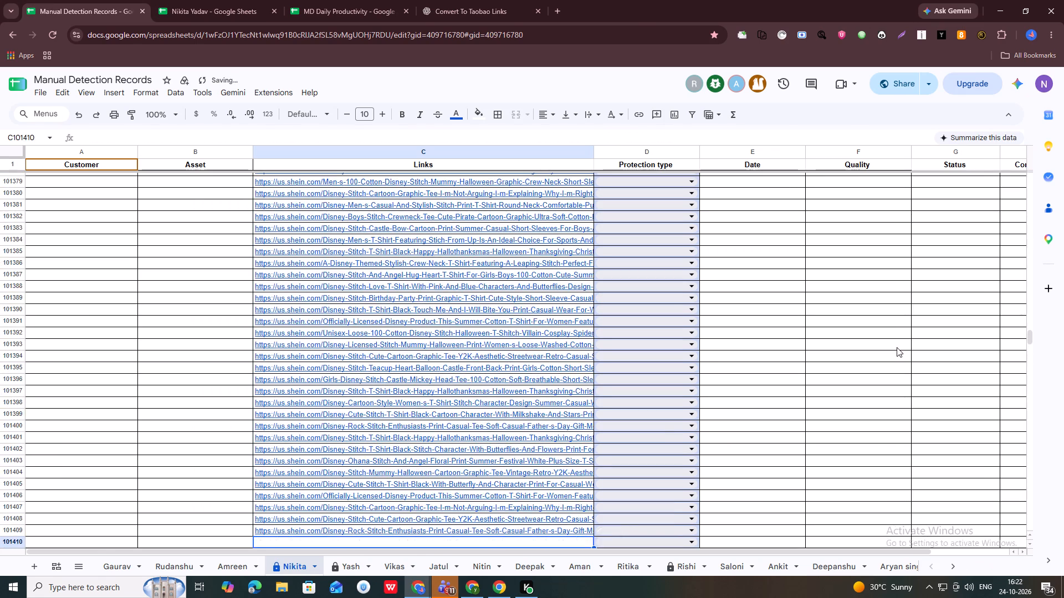
{"action": "key", "text": "Down"}
{"action": "scroll", "coordinate": [873, 338], "scroll_direction": "down", "scroll_amount": 4}
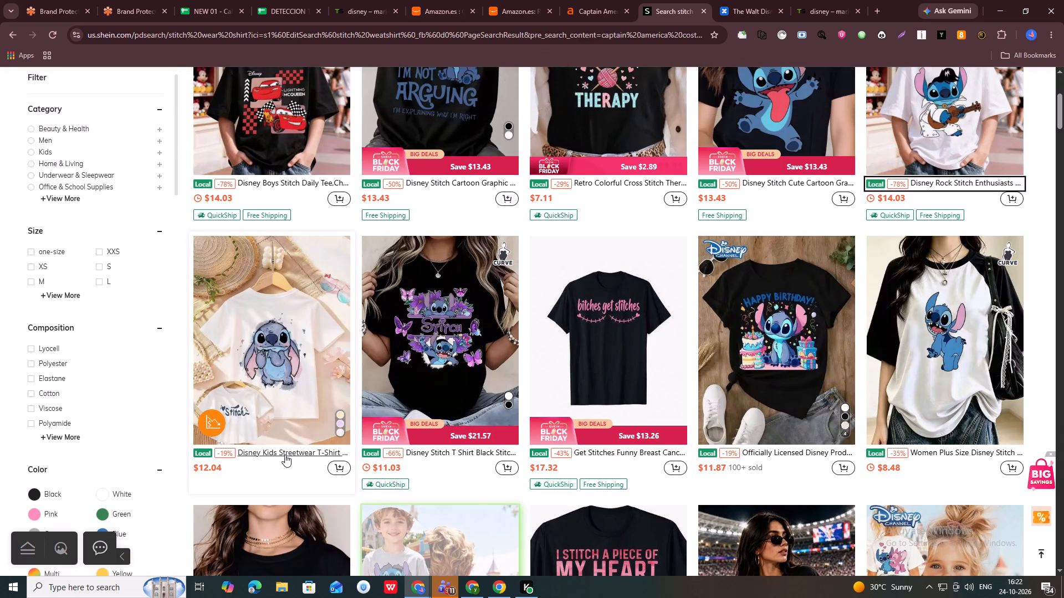
{"action": "right_click", "coordinate": [285, 455]}
{"action": "left_click", "coordinate": [342, 378]}
{"action": "key", "text": "alt+Tab"}
{"action": "key", "text": "ctrl+v"}
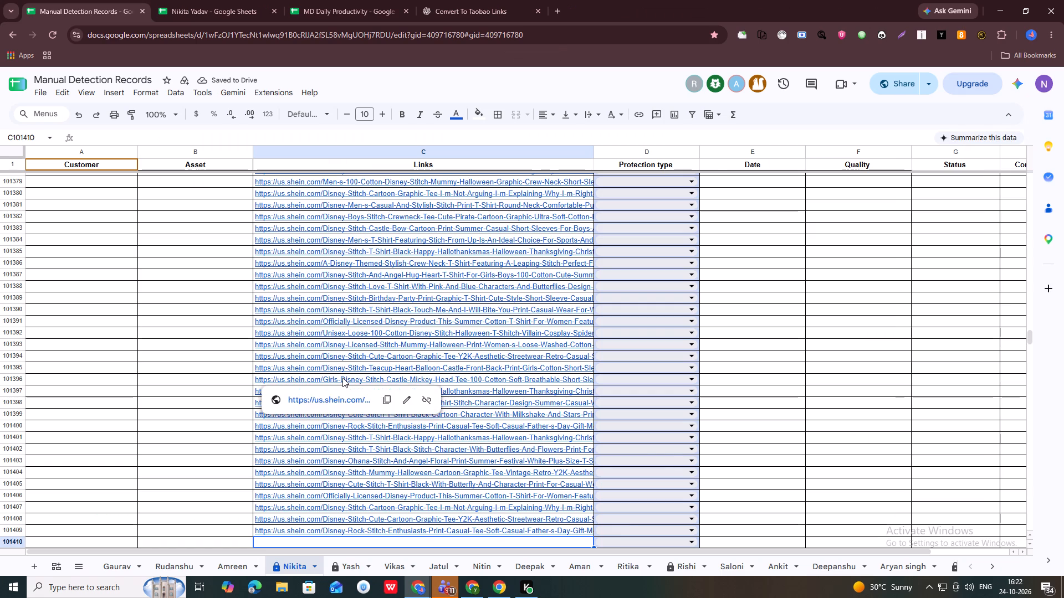
{"action": "key", "text": "Down"}
Copy the SHEIN link of the black Disney Stitch T Shirt with butterflies and flowers into the Links column at row 101411.
{"action": "key", "text": "alt+Tab"}
{"action": "right_click", "coordinate": [468, 453]}
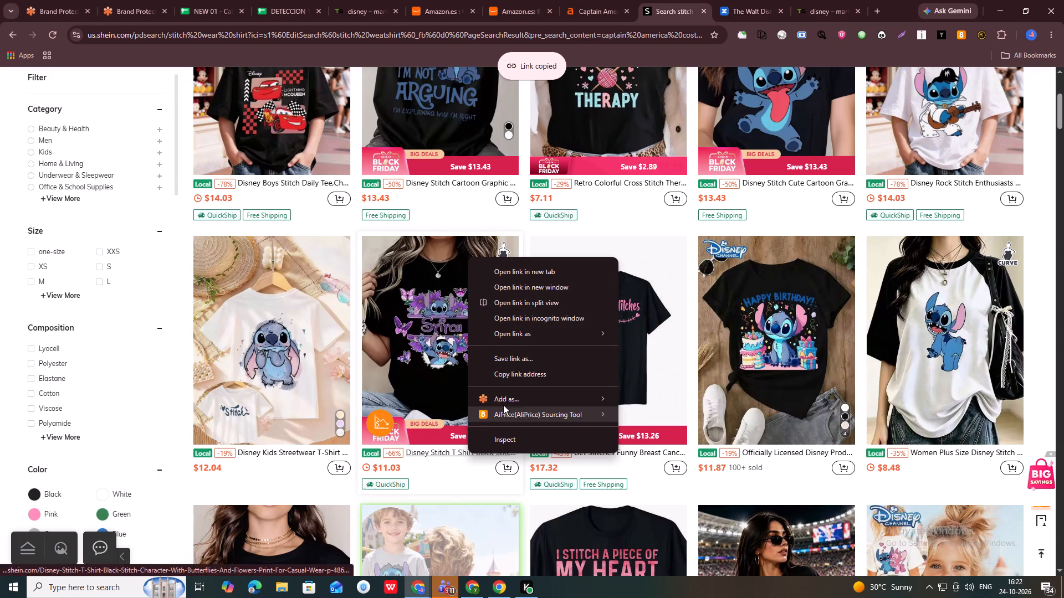
{"action": "left_click", "coordinate": [516, 372]}
{"action": "key", "text": "alt+Tab"}
{"action": "key", "text": "ctrl+v"}
{"action": "key", "text": "Down"}
Copy the SHEIN link of the black Officially Licensed Disney Stitch "Happy Birthday" tee into the Links column at row 101412.
{"action": "key", "text": "alt+Tab"}
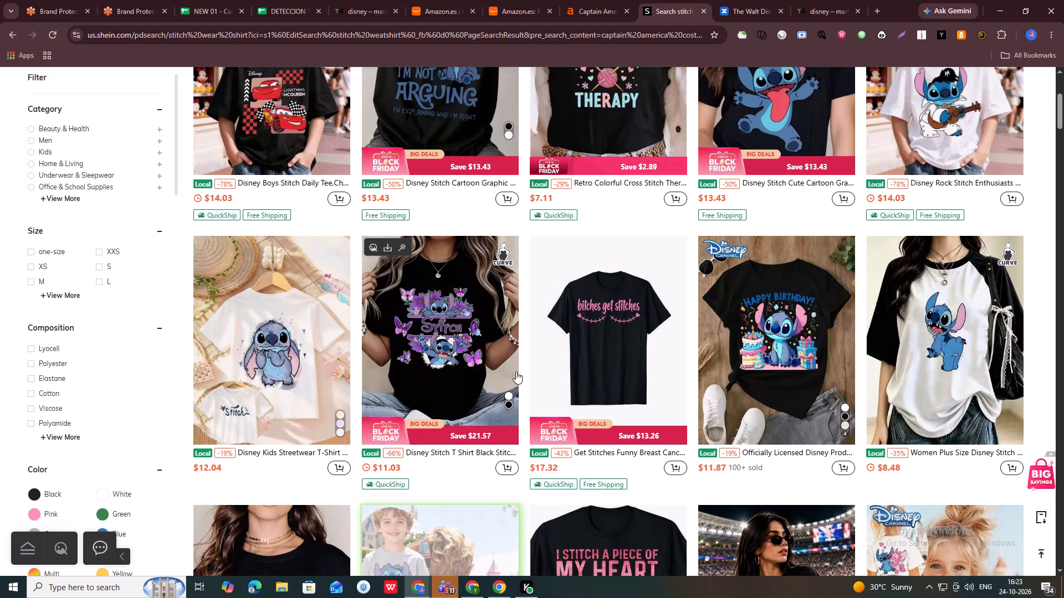
{"action": "key", "text": "Right"}
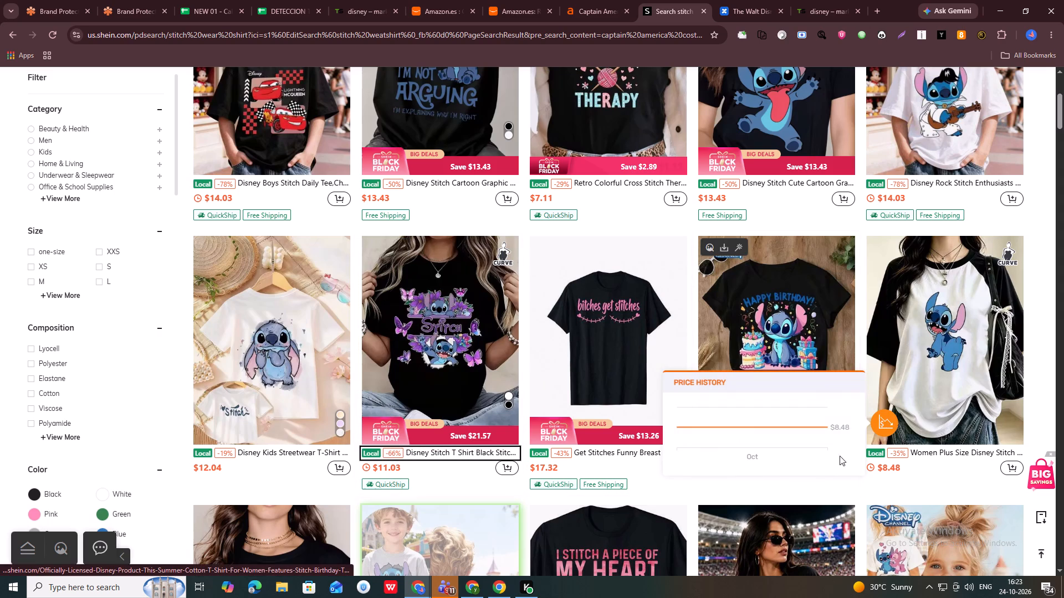
{"action": "right_click", "coordinate": [802, 453]}
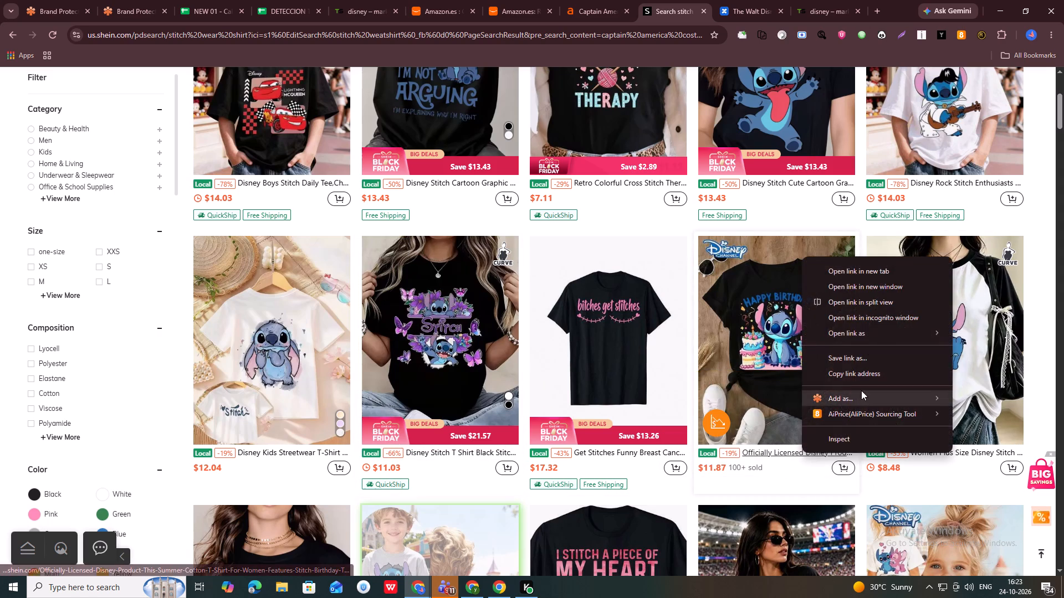
{"action": "left_click", "coordinate": [864, 374]}
{"action": "key", "text": "alt+Tab"}
{"action": "key", "text": "ctrl+v"}
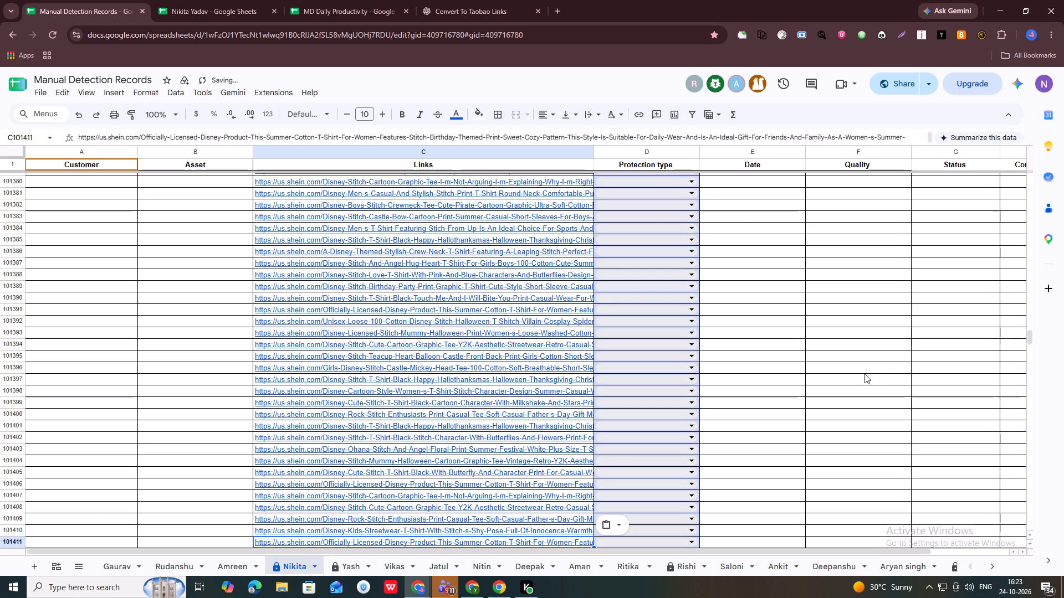
{"action": "key", "text": "ctrl+z"}
{"action": "key", "text": "Down"}
{"action": "key", "text": "ctrl+v"}
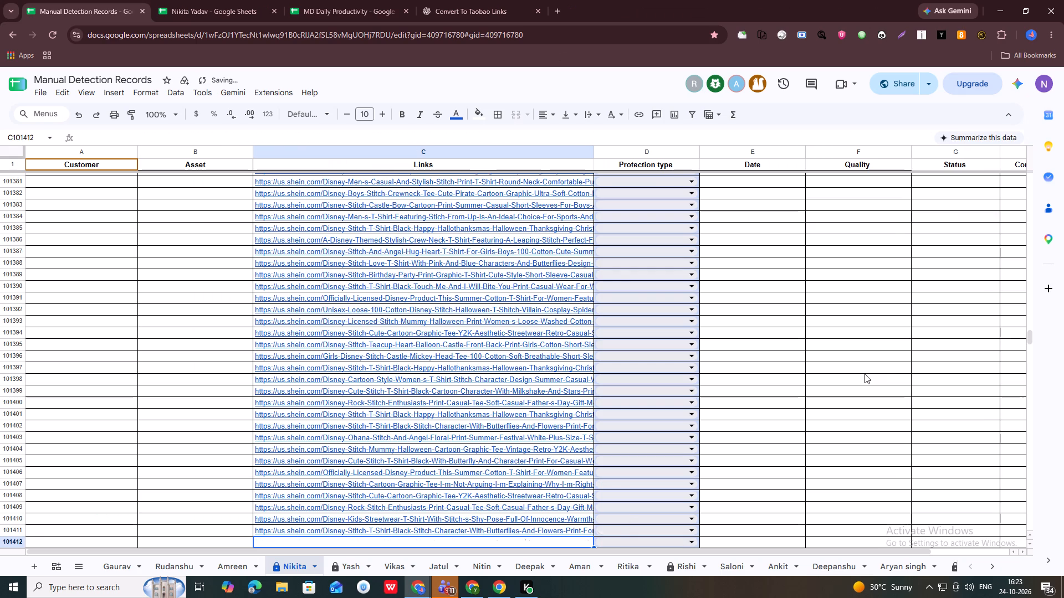
{"action": "key", "text": "Down"}
Copy the SHEIN link of the Women Plus Size Disney Stitch raglan-sleeve tee into the Links column at row 101413.
{"action": "key", "text": "alt+Tab"}
{"action": "key", "text": "Right"}
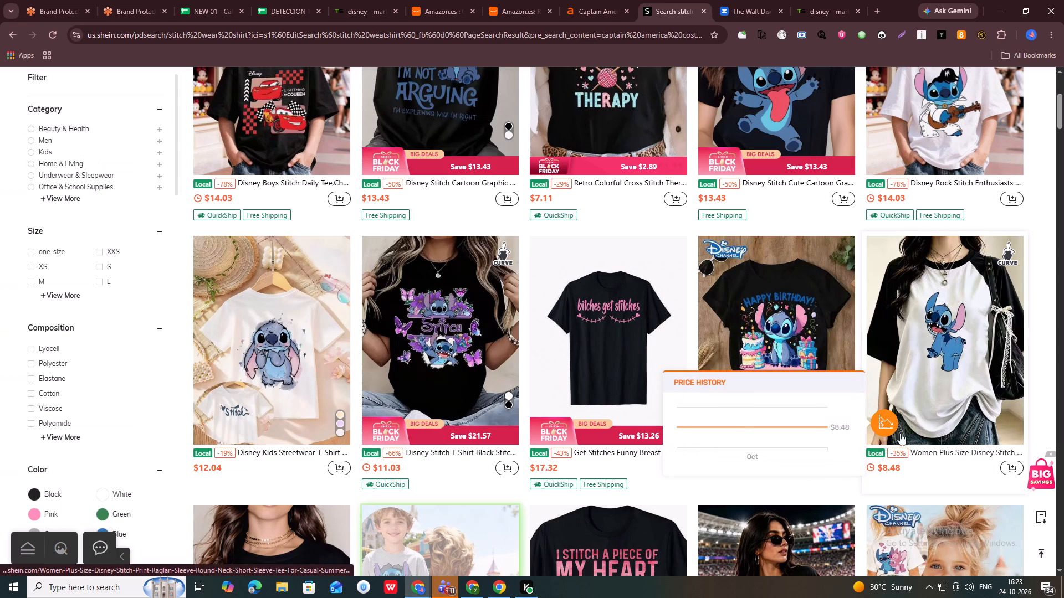
{"action": "right_click", "coordinate": [954, 453]}
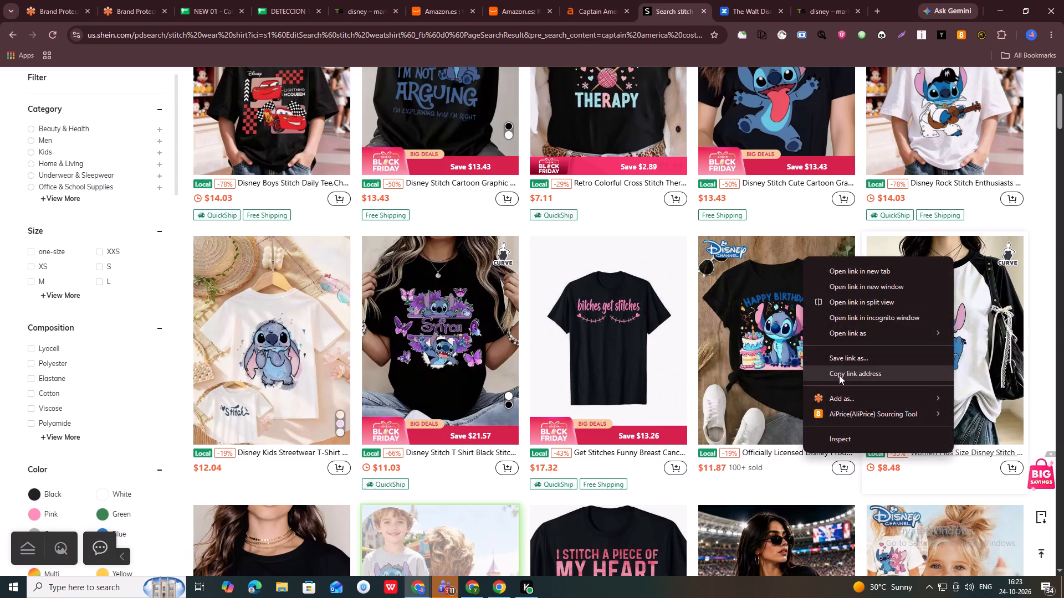
{"action": "left_click", "coordinate": [839, 375]}
{"action": "key", "text": "alt+Tab"}
{"action": "key", "text": "ctrl+v"}
{"action": "key", "text": "Down"}
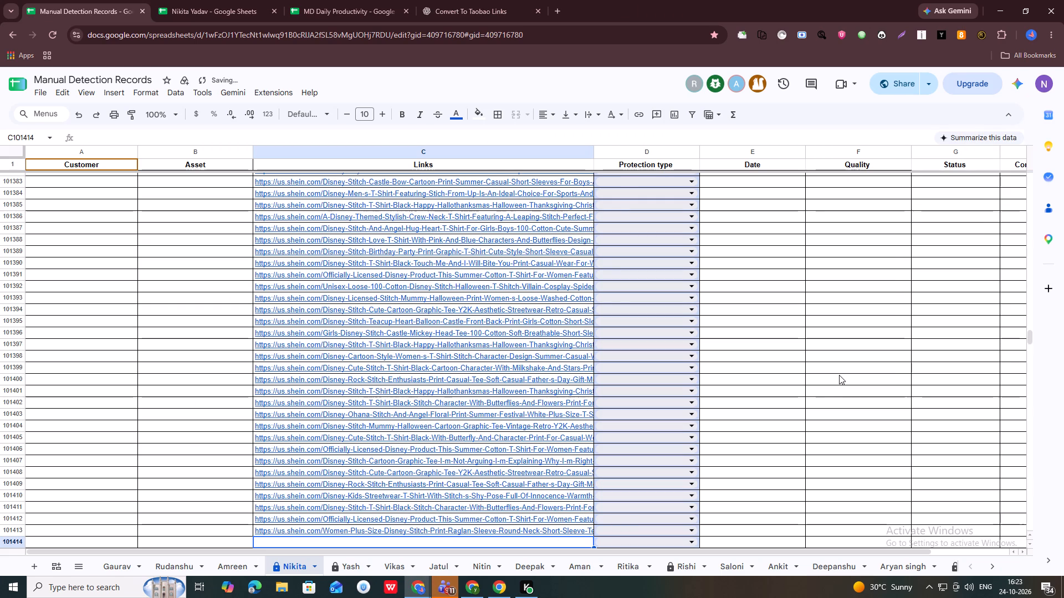
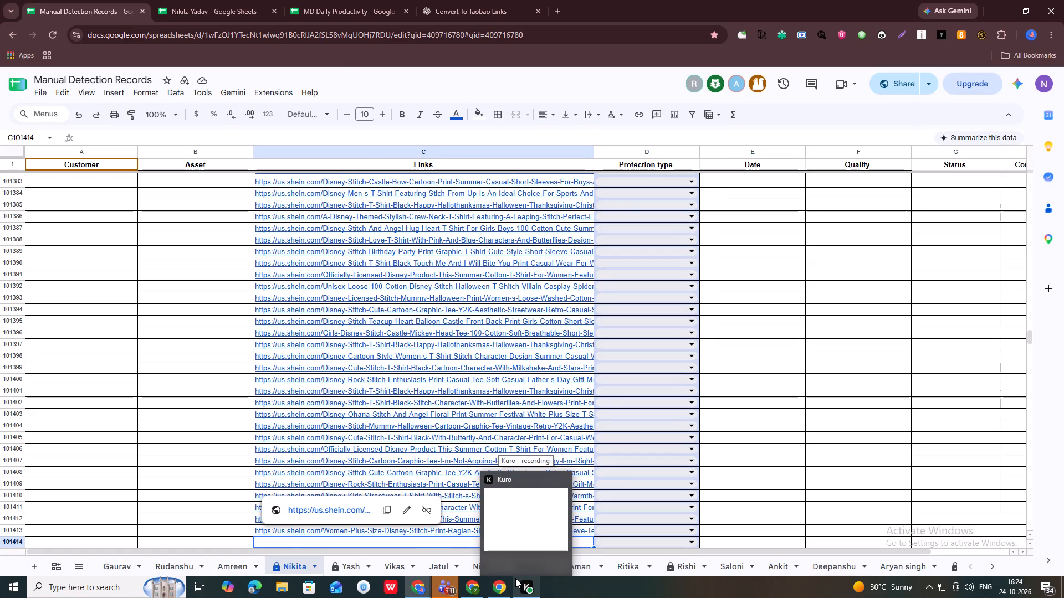
Copy the SHEIN link of the black DisneyDisney Stitch Xoxo Cute tee into the Links column at row 101414.
{"action": "key", "text": "alt+Tab"}
{"action": "key", "text": "Right"}
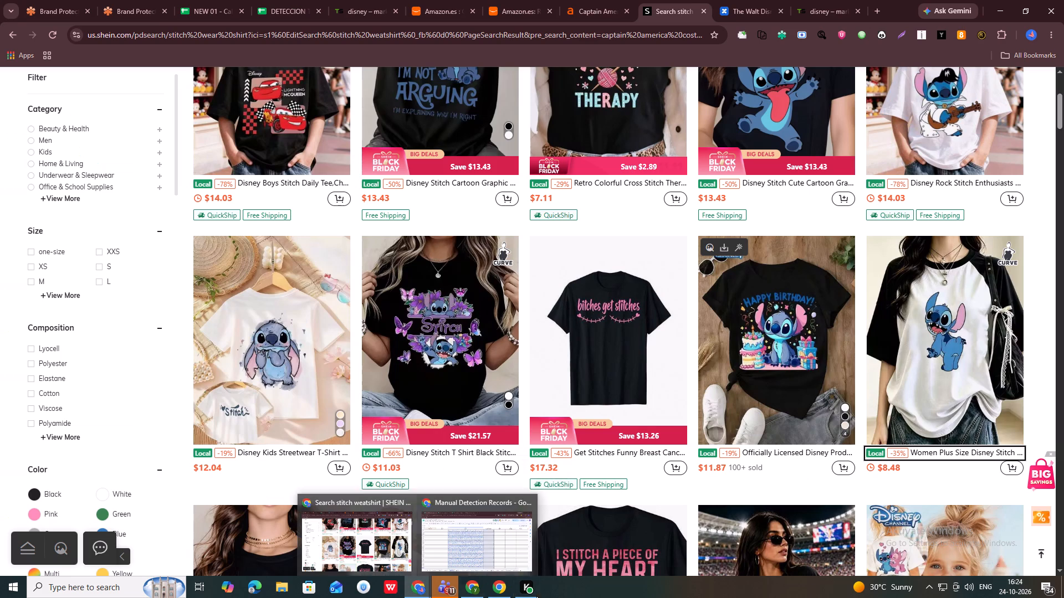
{"action": "scroll", "coordinate": [529, 552], "scroll_direction": "down", "scroll_amount": 5}
{"action": "scroll", "coordinate": [670, 421], "scroll_direction": "down", "scroll_amount": 5}
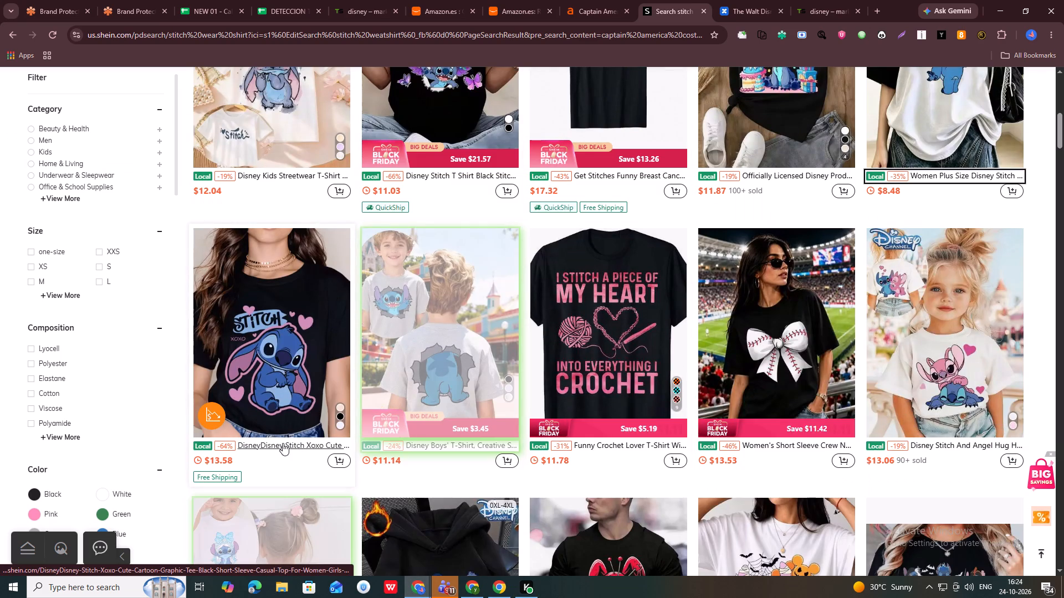
{"action": "right_click", "coordinate": [283, 443]}
{"action": "left_click", "coordinate": [343, 359]}
{"action": "key", "text": "alt+Tab"}
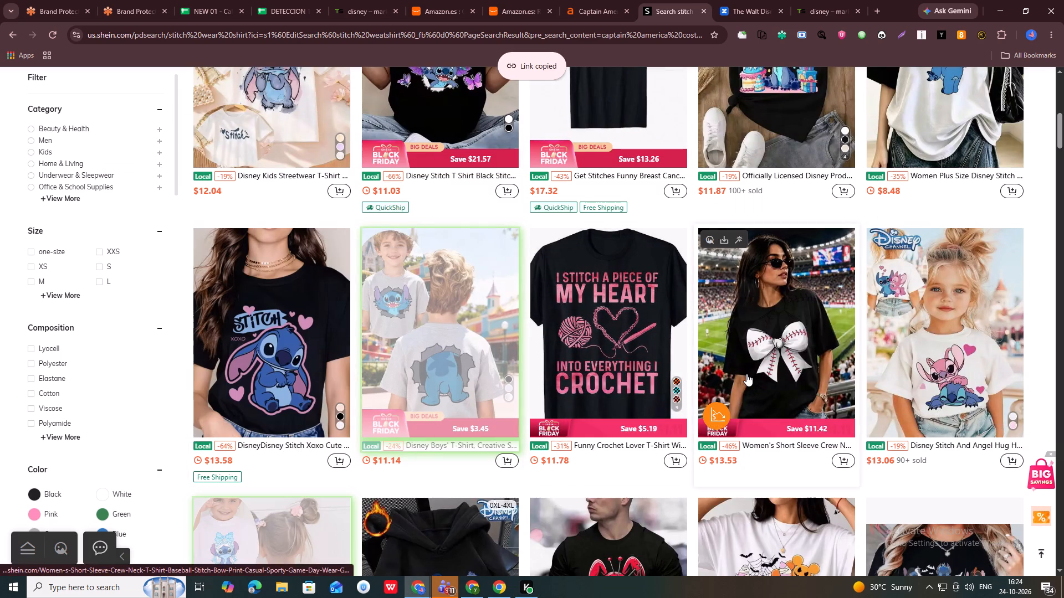
{"action": "key", "text": "ctrl+v"}
{"action": "key", "text": "Down"}
Copy the SHEIN link of the white Disney Stitch And Angel Hug Heart T-shirt into the Links column at row 101415.
{"action": "key", "text": "alt+Tab"}
{"action": "key", "text": "Right"}
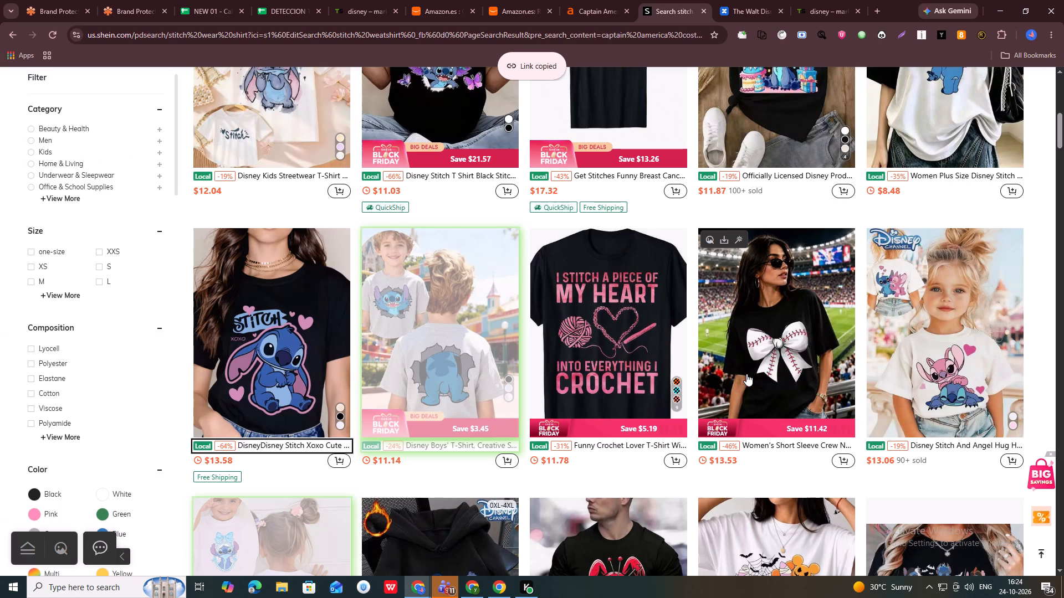
{"action": "right_click", "coordinate": [958, 447]}
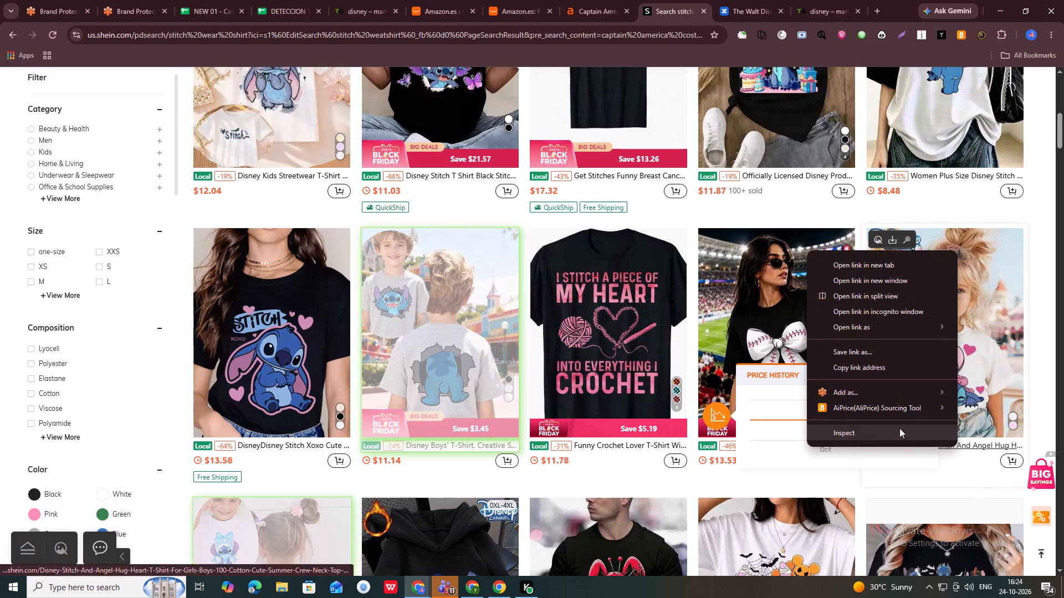
{"action": "left_click", "coordinate": [873, 367]}
{"action": "key", "text": "alt+Tab"}
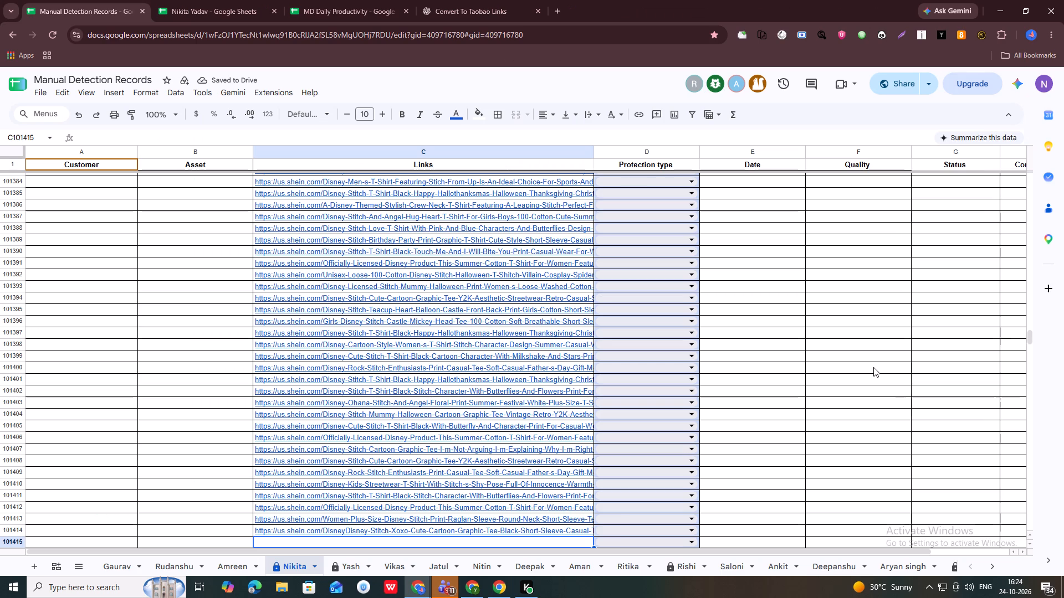
{"action": "key", "text": "ctrl+v"}
{"action": "key", "text": "ctrl+shift+Up"}
{"action": "key", "text": "Down"}
Copy the SHEIN link of the white Disney Stitch Mummy Halloween tee into the Links column at row 101416.
{"action": "key", "text": "alt+Tab"}
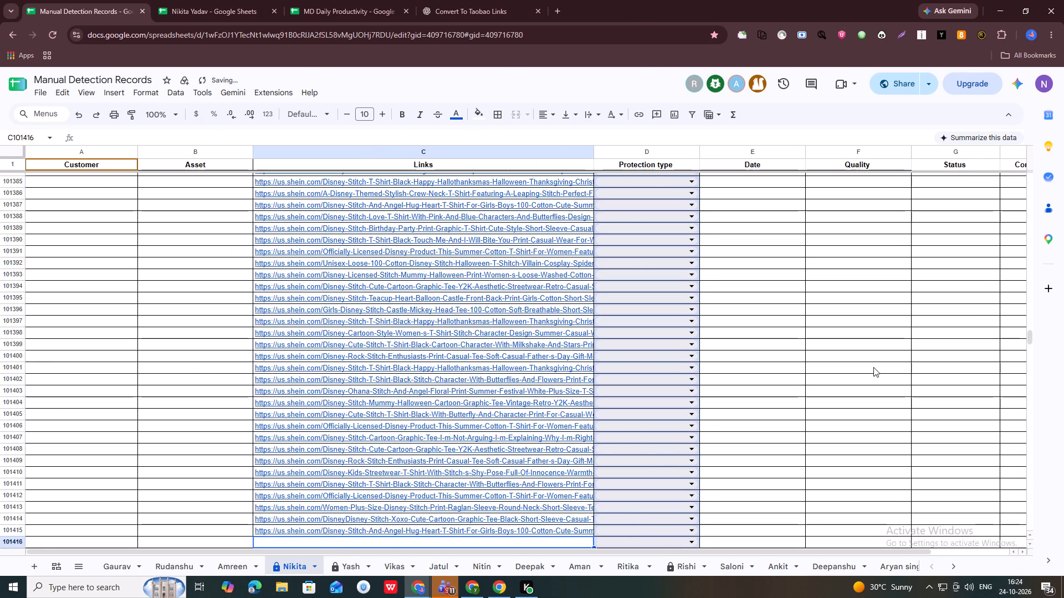
{"action": "key", "text": "Down"}
{"action": "scroll", "coordinate": [628, 420], "scroll_direction": "down", "scroll_amount": 5}
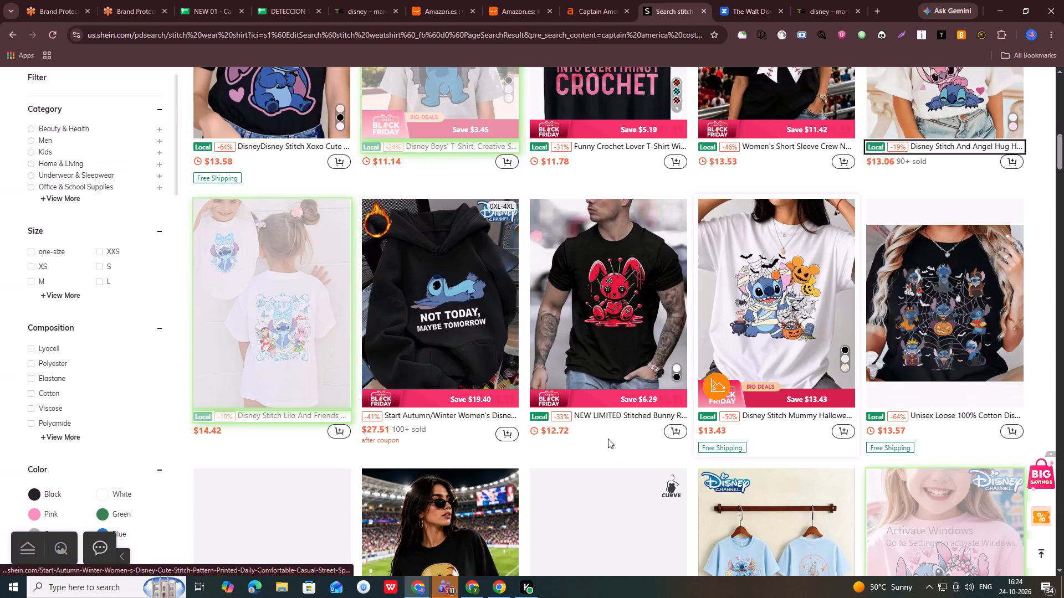
{"action": "right_click", "coordinate": [457, 414]}
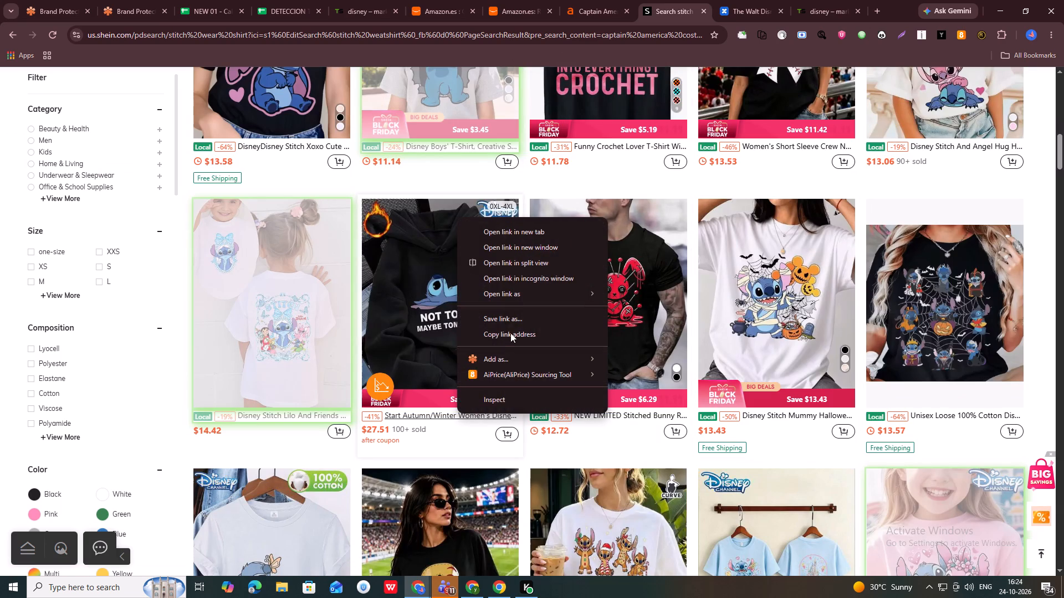
{"action": "left_click", "coordinate": [511, 332]}
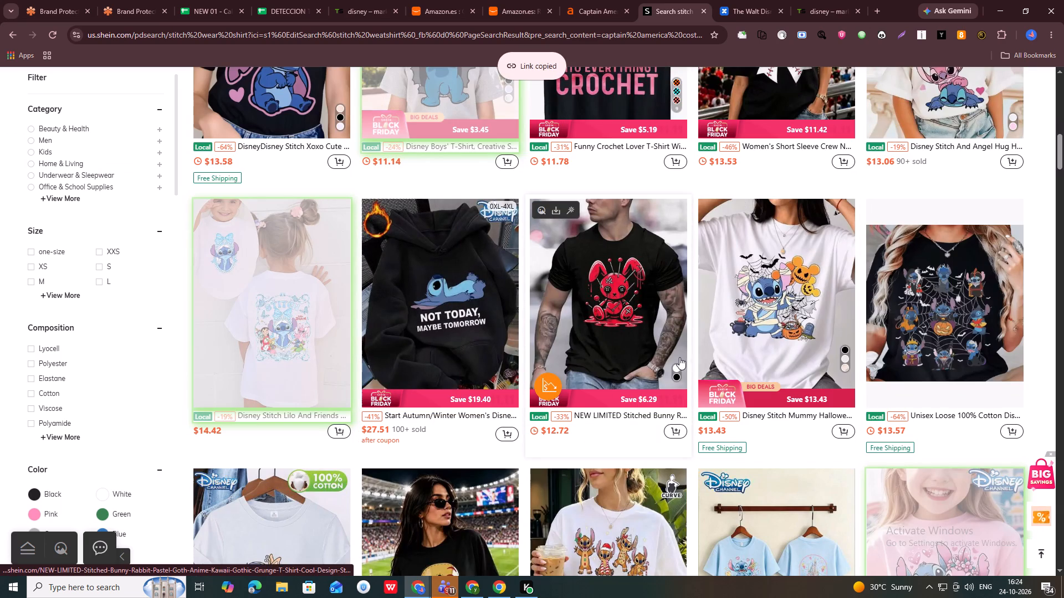
{"action": "right_click", "coordinate": [794, 412]}
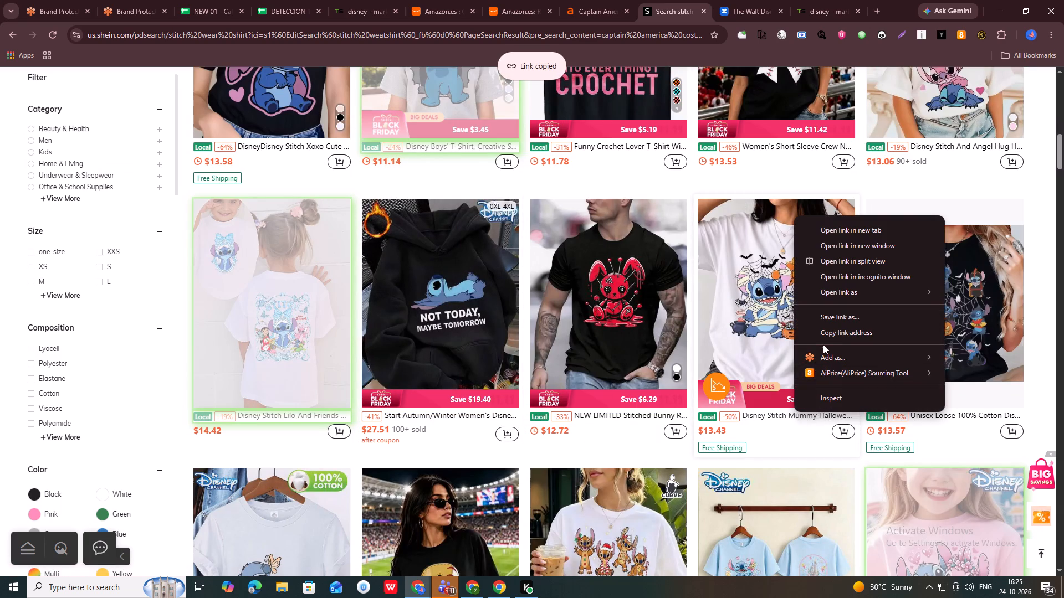
{"action": "left_click", "coordinate": [826, 332]}
{"action": "key", "text": "alt+Tab"}
{"action": "key", "text": "ctrl+v"}
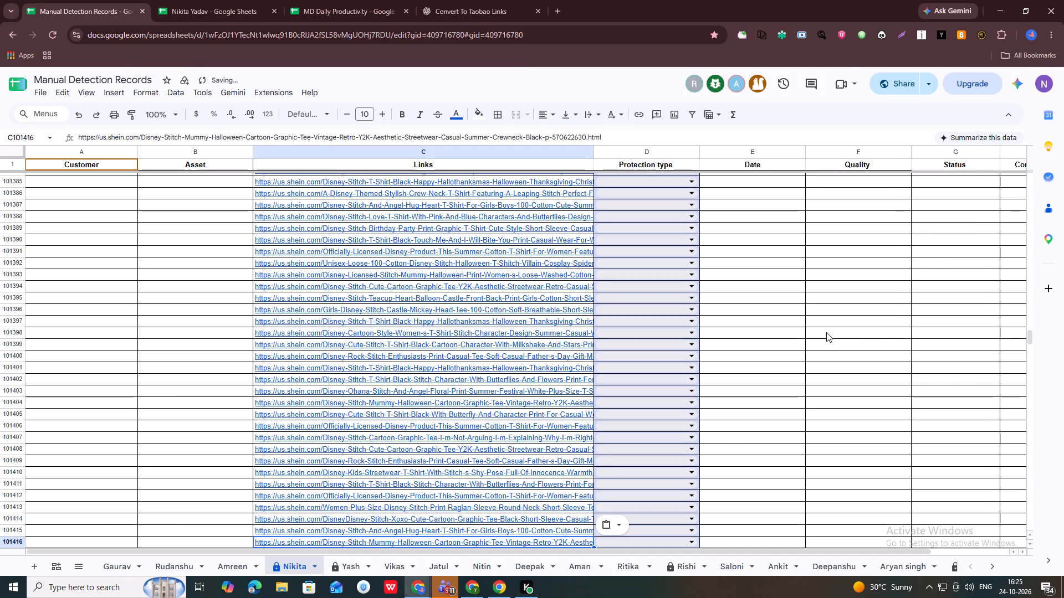
{"action": "key", "text": "Down"}
Copy the SHEIN link of the black oversized Disney Stitch Tee with the ukulele print into the Links column at row 101417.
{"action": "key", "text": "alt+Tab"}
{"action": "scroll", "coordinate": [746, 472], "scroll_direction": "down", "scroll_amount": 6}
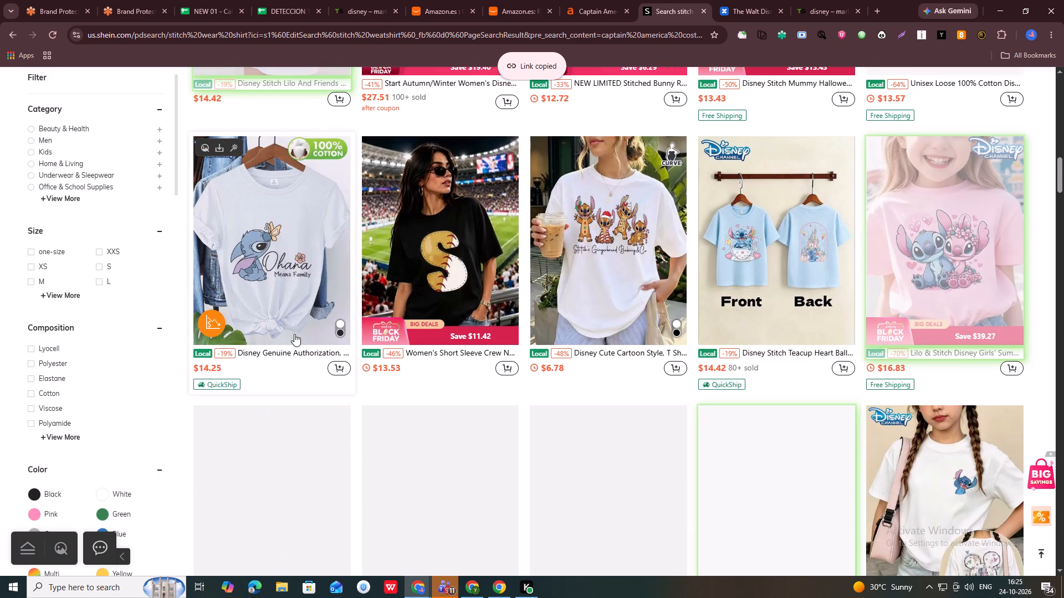
{"action": "scroll", "coordinate": [889, 337], "scroll_direction": "down", "scroll_amount": 4}
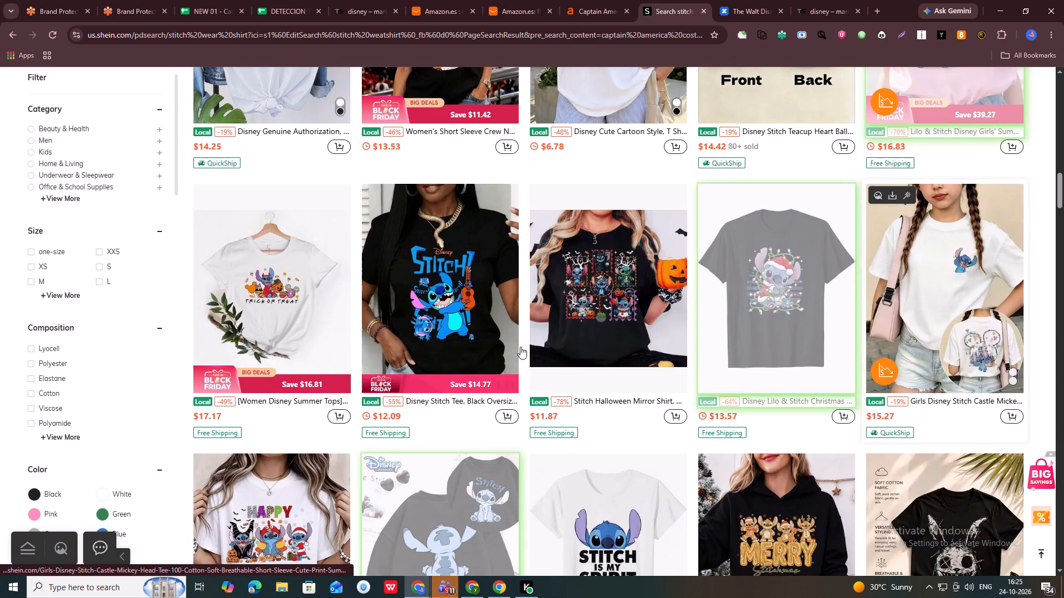
{"action": "right_click", "coordinate": [456, 401]}
{"action": "left_click", "coordinate": [513, 321]}
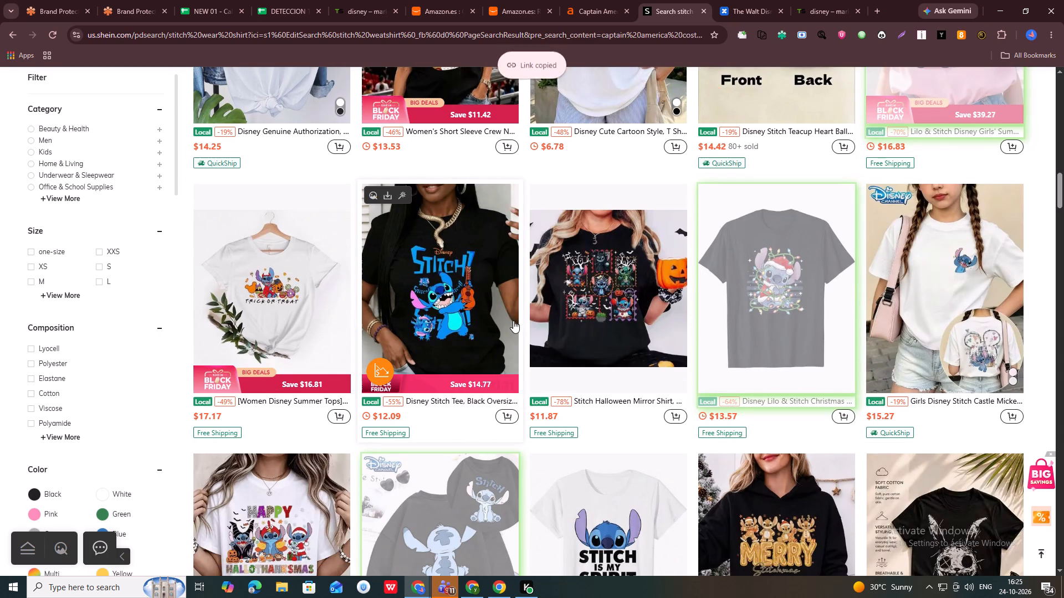
{"action": "key", "text": "alt+Tab"}
{"action": "key", "text": "ctrl+v"}
{"action": "key", "text": "Down"}
Copy the SHEIN link of the white Girls Disney Stitch Castle Mickey Head tee into the Links column at row 101418.
{"action": "key", "text": "alt+Tab"}
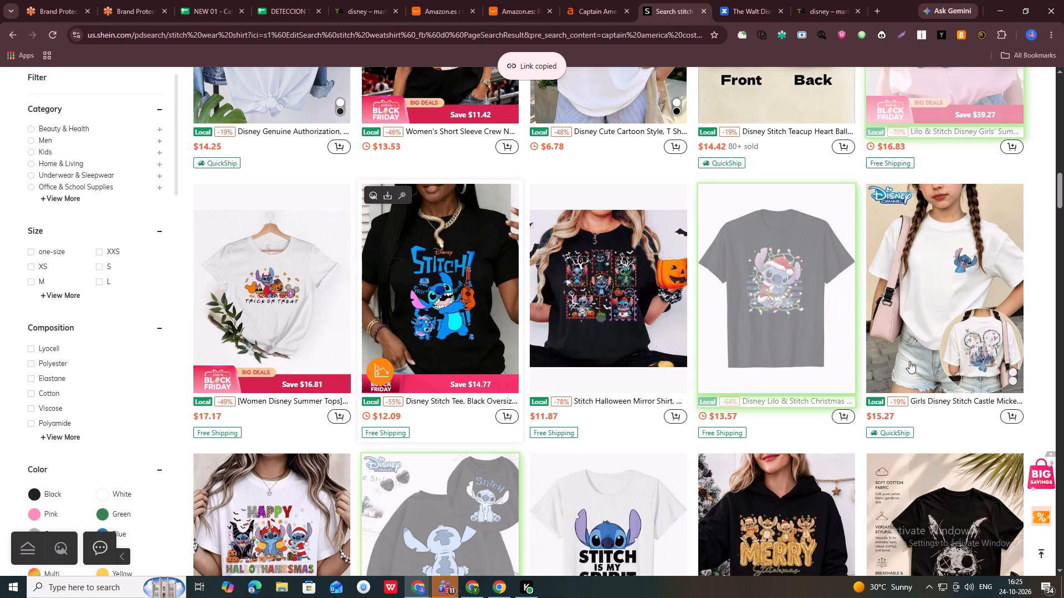
{"action": "right_click", "coordinate": [954, 401]}
{"action": "left_click", "coordinate": [873, 317]}
{"action": "key", "text": "alt+Tab"}
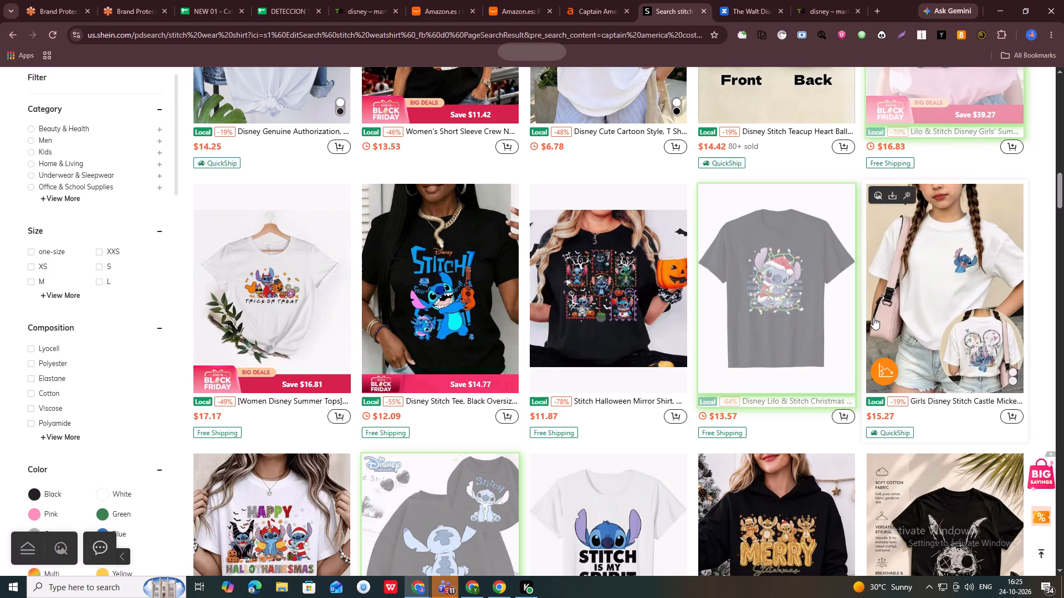
{"action": "key", "text": "ctrl+v"}
Remove duplicates from the stitch shirt links in the Links column, rows 101370 to 101418.
{"action": "key", "text": "ctrl+shift+Up"}
{"action": "scroll", "coordinate": [590, 322], "scroll_direction": "up", "scroll_amount": 3}
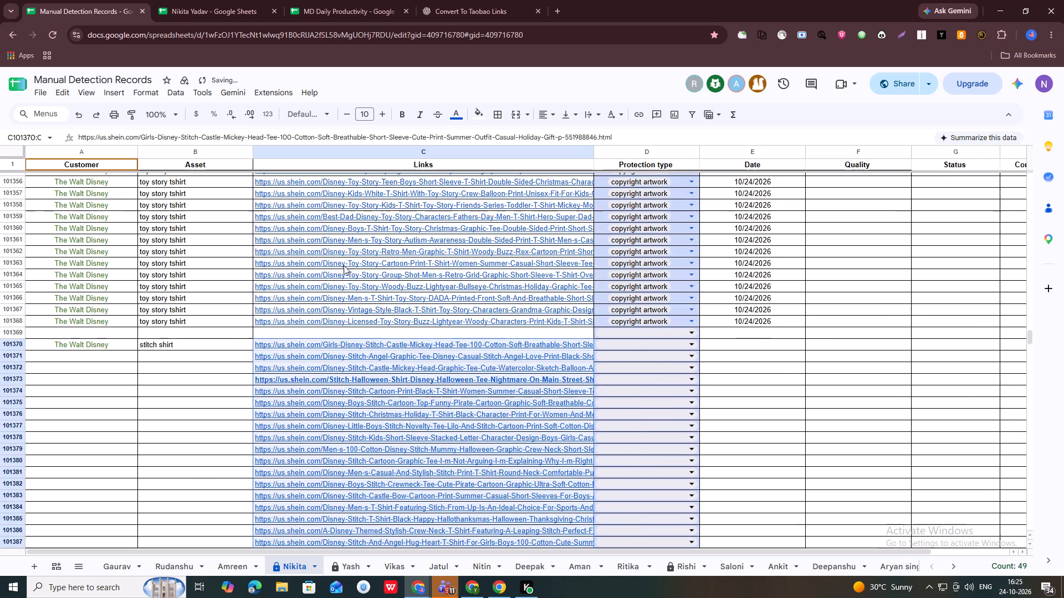
{"action": "left_click", "coordinate": [178, 86]}
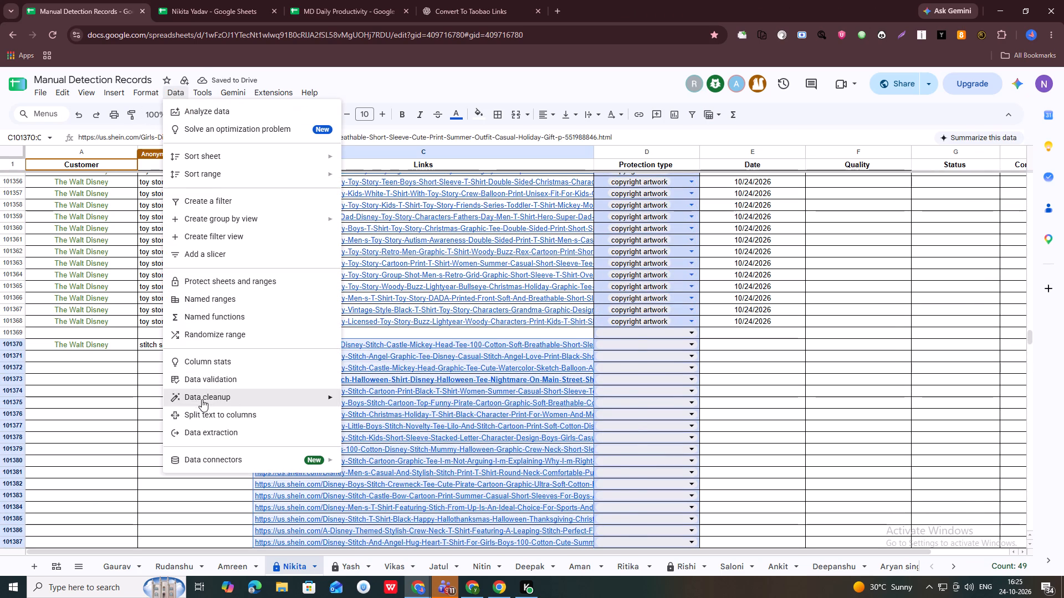
{"action": "left_click", "coordinate": [201, 398]}
{"action": "left_click", "coordinate": [214, 398]}
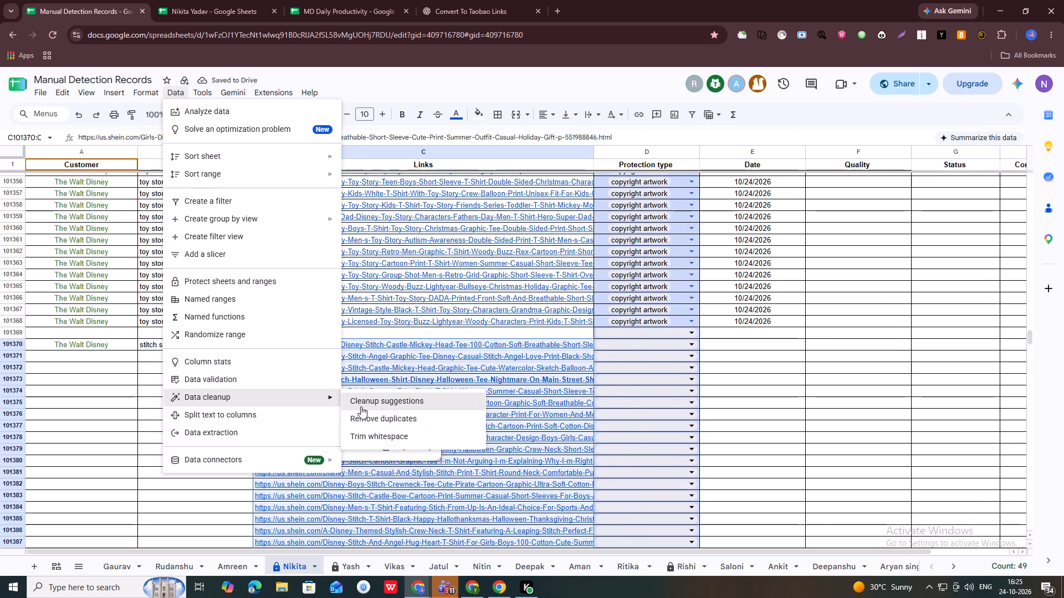
{"action": "left_click", "coordinate": [365, 423]}
{"action": "left_click", "coordinate": [564, 401]}
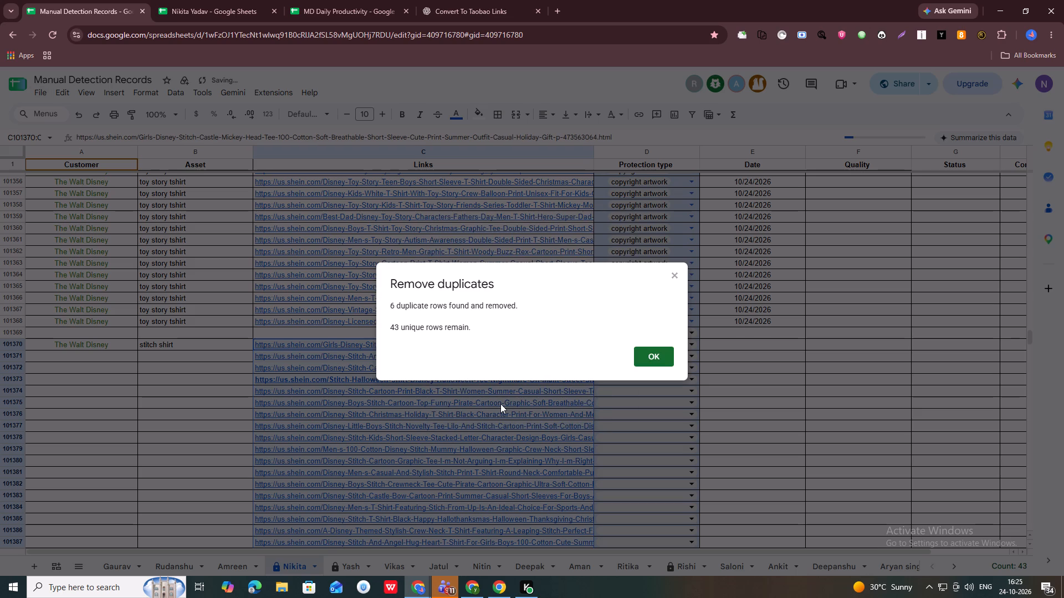
{"action": "left_click", "coordinate": [649, 353]}
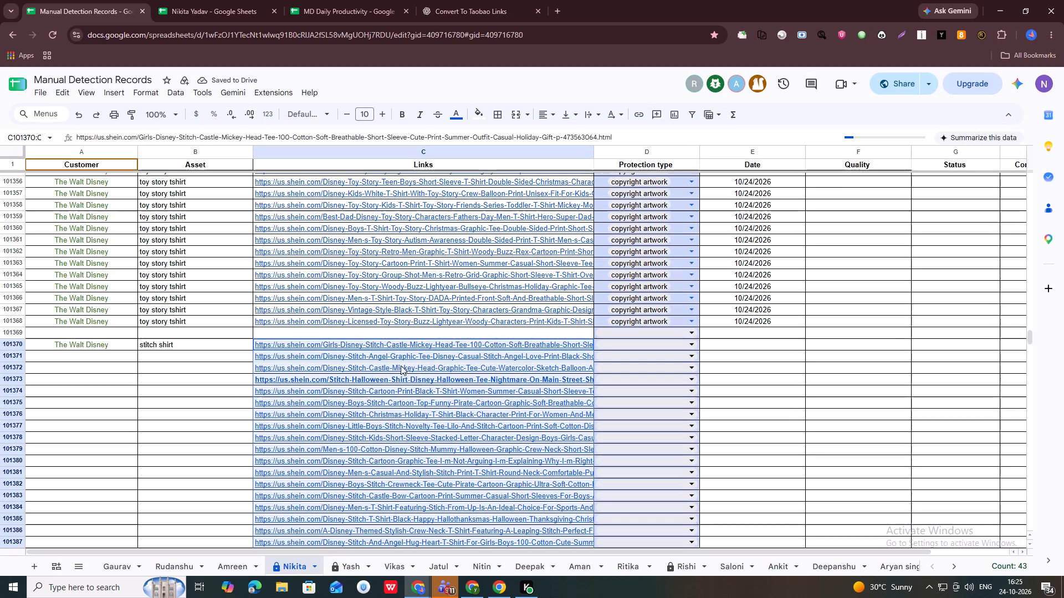
Copy "copyright artwork" and date 10/24/2026 from row 101368 and fill them down the stitch shirt rows 101370 to 101412.
{"action": "left_click", "coordinate": [775, 320]}
{"action": "key", "text": "Left"}
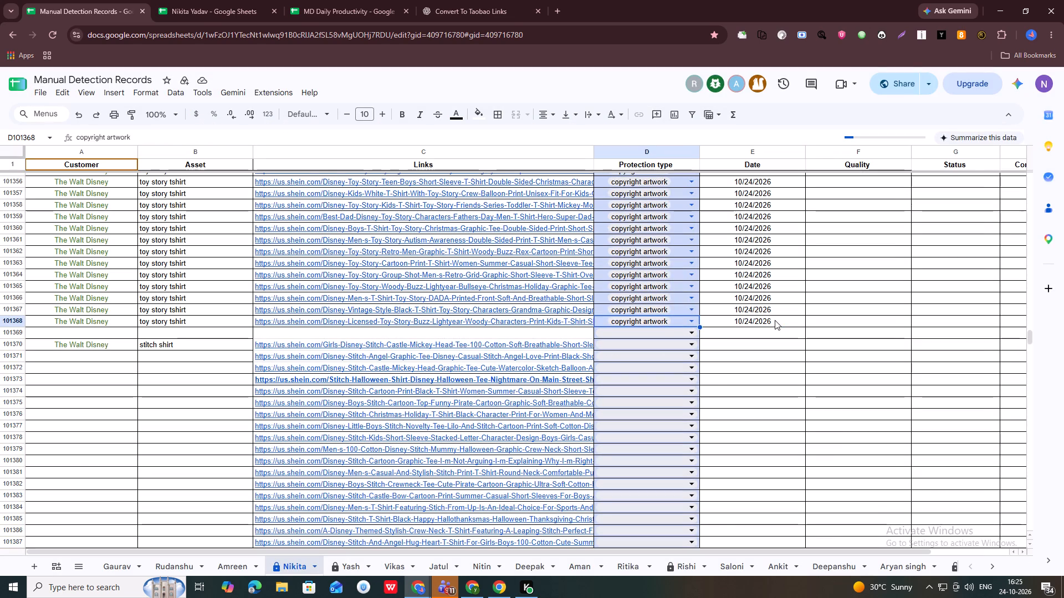
{"action": "key", "text": "shift+Right"}
{"action": "key", "text": "ctrl+c"}
{"action": "key", "text": "Down"}
{"action": "key", "text": "Down"}
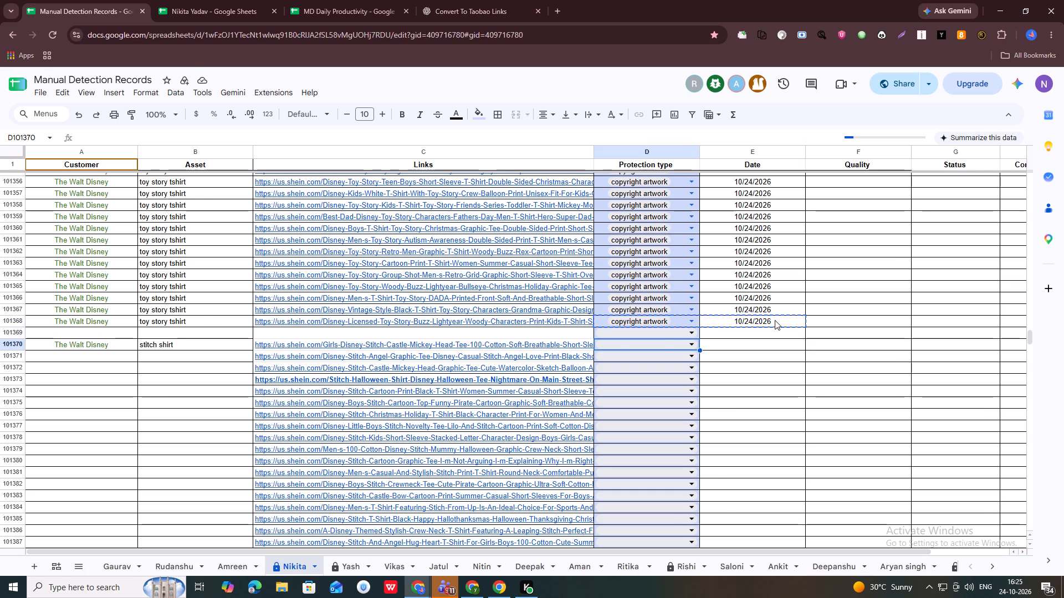
{"action": "key", "text": "ctrl+v"}
{"action": "key", "text": "ctrl+space"}
{"action": "key", "text": "ctrl+d"}
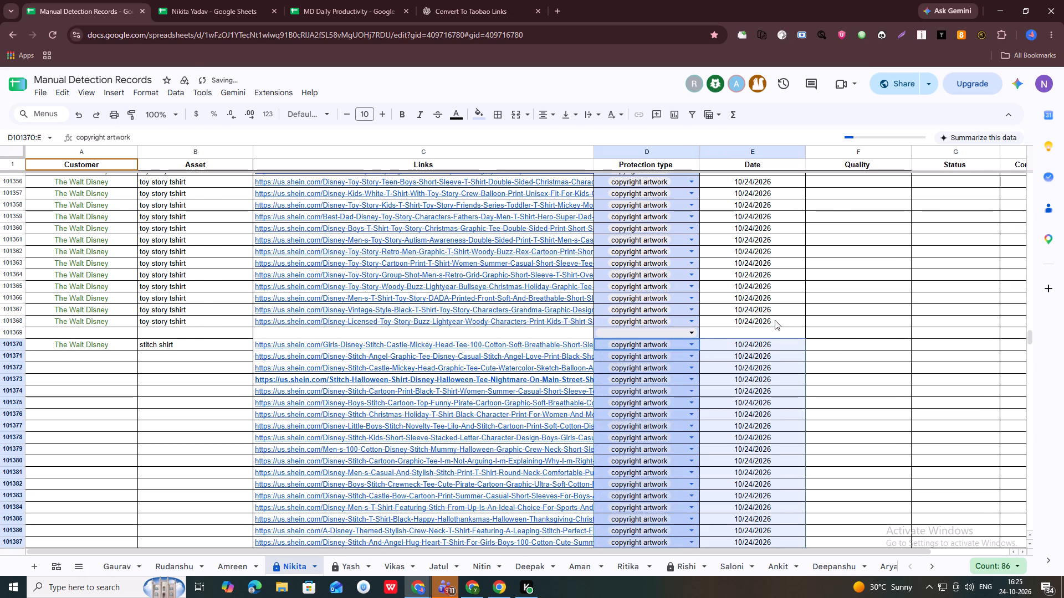
Select all links from the first captain america costume at row 101197 through the last stitch shirt link to check their count.
{"action": "key", "text": "ctrl+Left"}
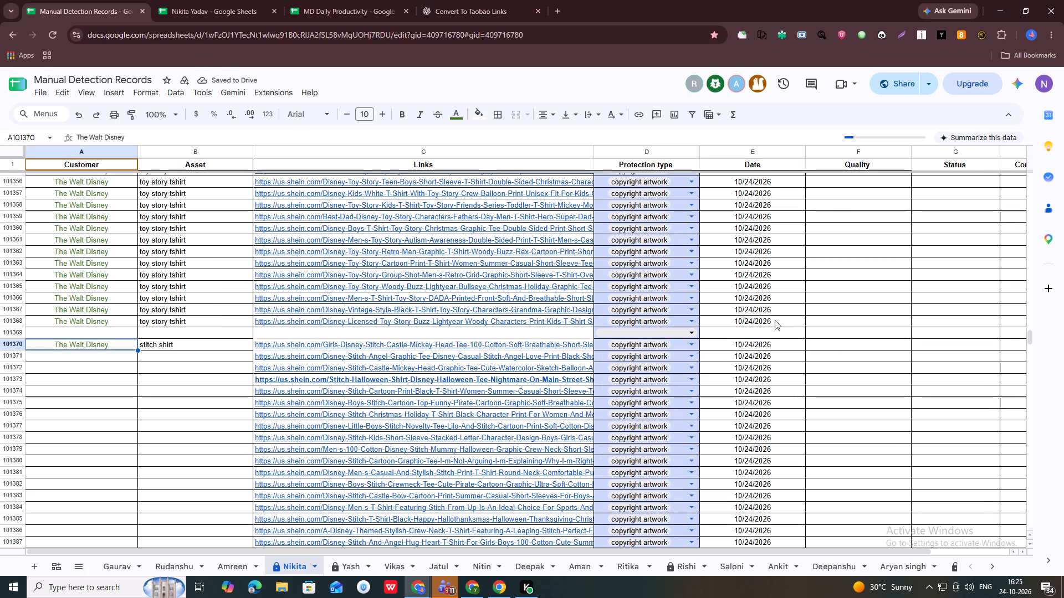
{"action": "key", "text": "Right"}
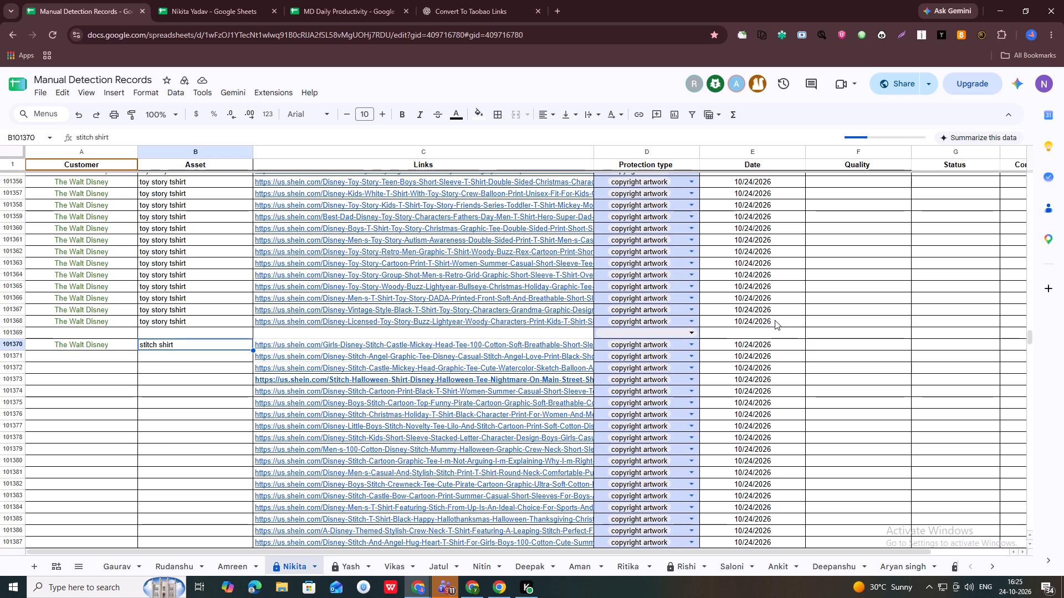
{"action": "key", "text": "Right"}
{"action": "key", "text": "ctrl+Up"}
{"action": "key", "text": "ctrl+Up"}
{"action": "key", "text": "ctrl+Up"}
{"action": "key", "text": "ctrl+Up"}
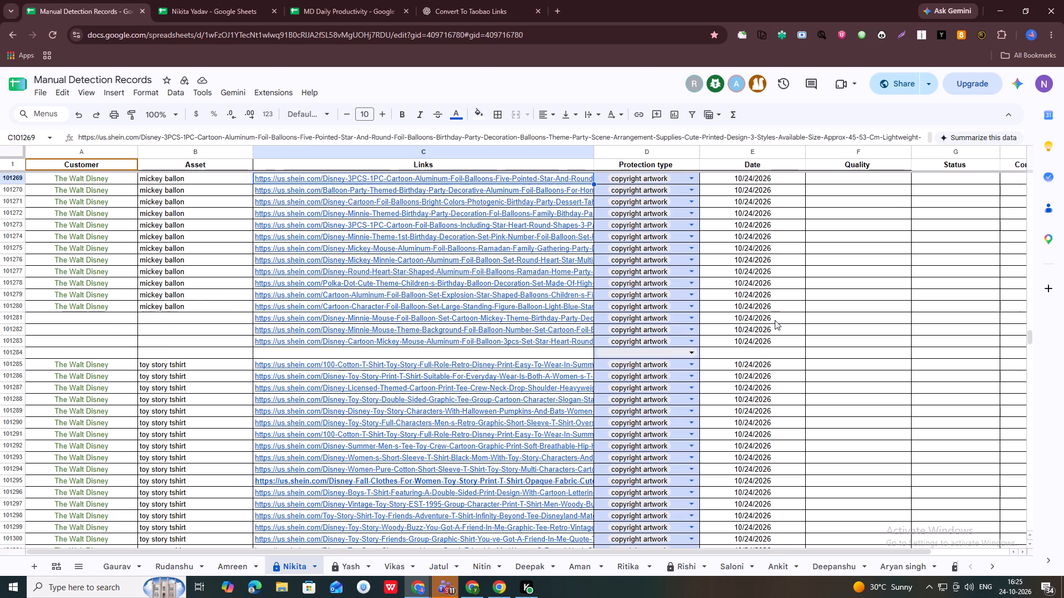
{"action": "key", "text": "ctrl+Up"}
{"action": "key", "text": "ctrl+Up"}
{"action": "key", "text": "ctrl+Up"}
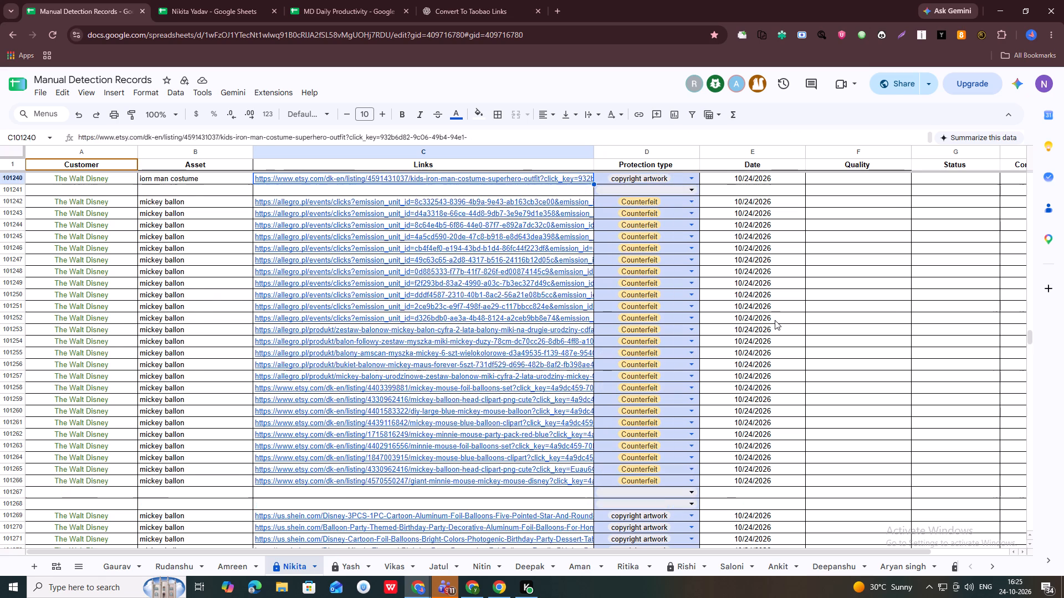
{"action": "key", "text": "ctrl+Up"}
{"action": "key", "text": "ctrl+Up"}
{"action": "key", "text": "ctrl+Up"}
{"action": "key", "text": "ctrl+Up"}
{"action": "key", "text": "ctrl+Down"}
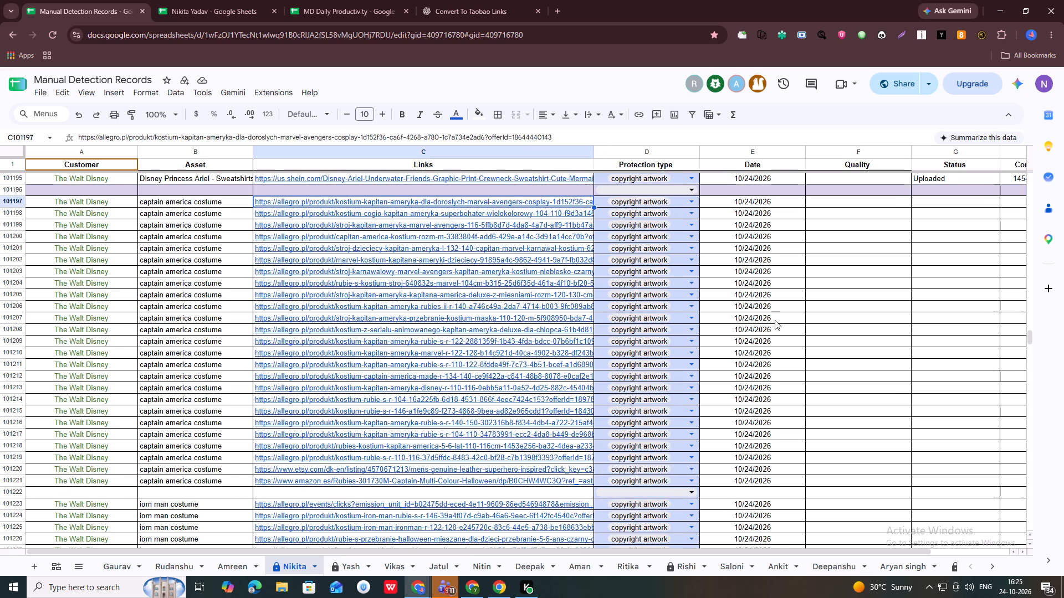
{"action": "key", "text": "ctrl+shift+Down"}
{"action": "key", "text": "ctrl+shift+Down"}
{"action": "key", "text": "ctrl+shift+Down"}
{"action": "key", "text": "ctrl+shift+Down"}
{"action": "key", "text": "ctrl+shift+Down"}
{"action": "key", "text": "ctrl+shift+Down"}
{"action": "key", "text": "ctrl+shift+Down"}
{"action": "key", "text": "ctrl+shift+Down"}
{"action": "key", "text": "ctrl+shift+Down"}
{"action": "key", "text": "ctrl+shift+Down"}
{"action": "key", "text": "ctrl+shift+Down"}
{"action": "key", "text": "ctrl+shift+Down"}
{"action": "key", "text": "ctrl+shift+Down"}
{"action": "key", "text": "ctrl+shift+Down"}
{"action": "key", "text": "ctrl+shift+Down"}
{"action": "key", "text": "ctrl+shift+Down"}
{"action": "key", "text": "ctrl+shift+Down"}
{"action": "key", "text": "ctrl+shift+Down"}
{"action": "key", "text": "ctrl+shift+Down"}
{"action": "key", "text": "ctrl+shift+Down"}
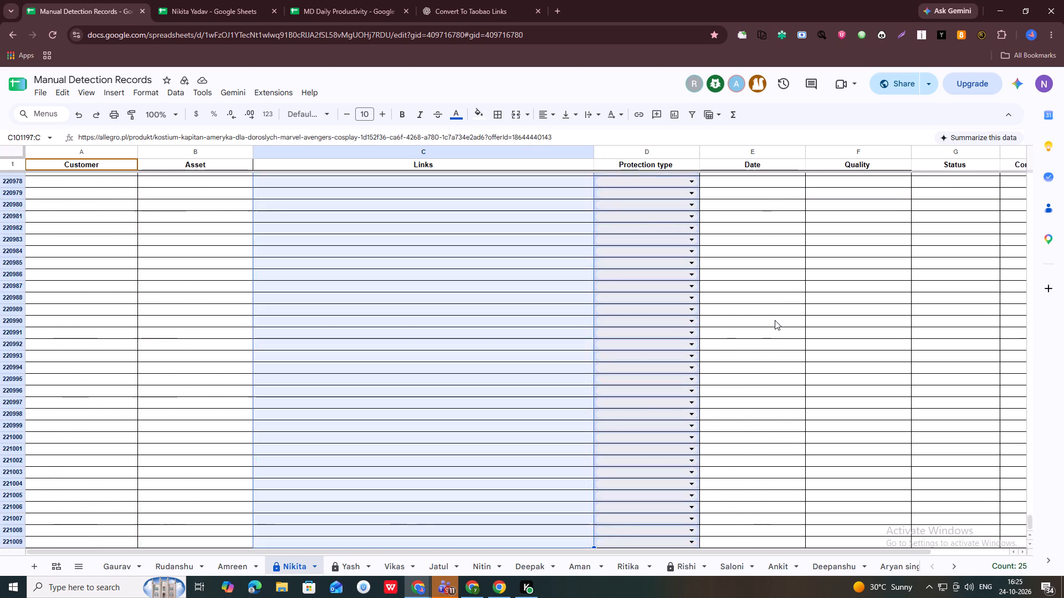
{"action": "key", "text": "ctrl+shift+Up"}
{"action": "scroll", "coordinate": [283, 344], "scroll_direction": "up", "scroll_amount": 5}
Fill "The Walt Disney" and "stitch shirt" from row 101370 down the Customer and Asset columns to row 101412.
{"action": "left_click", "coordinate": [89, 293]}
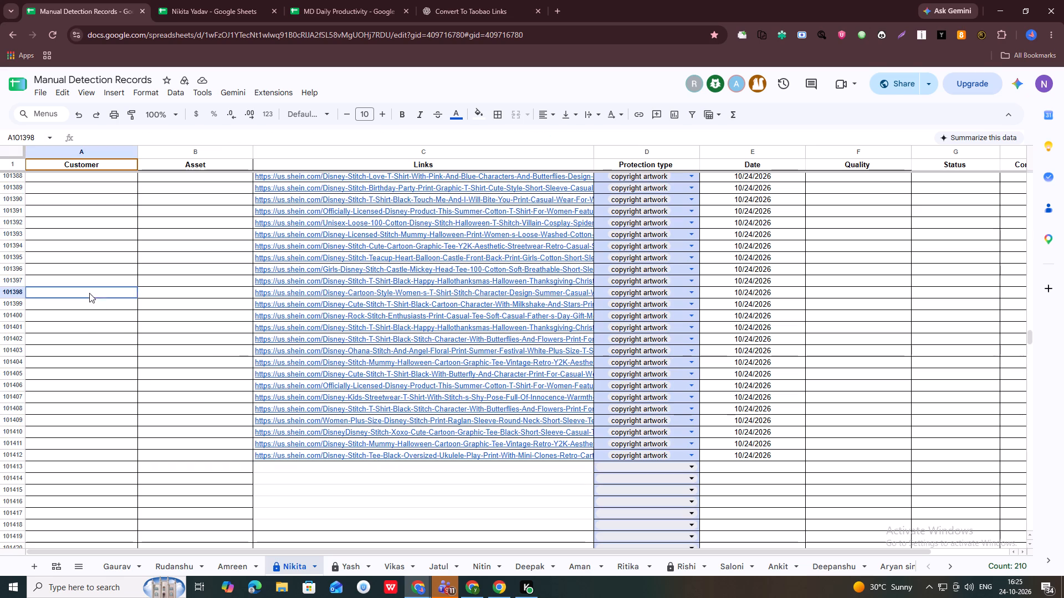
{"action": "left_click", "coordinate": [187, 455]}
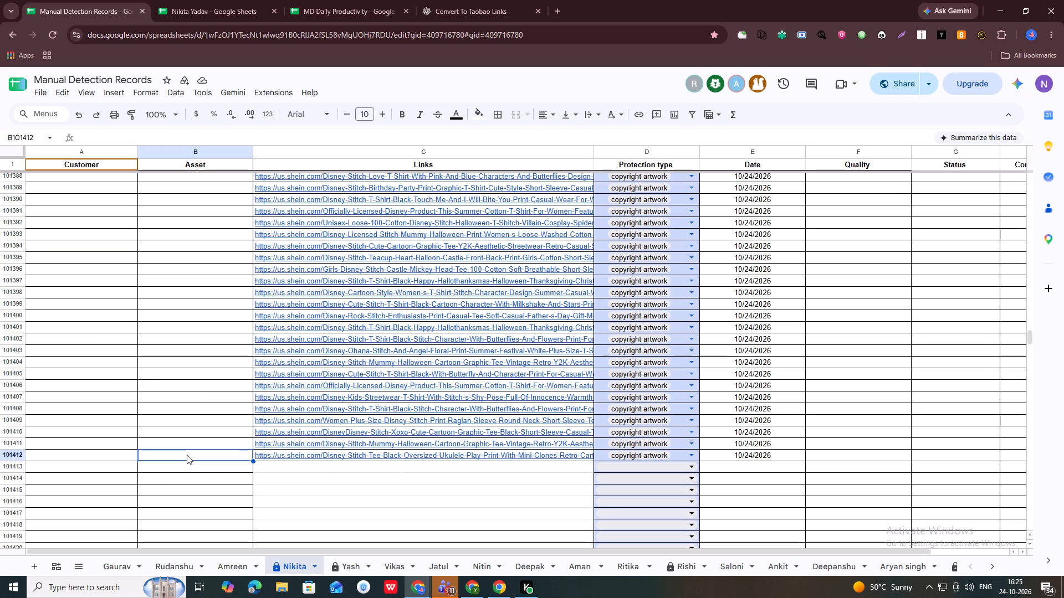
{"action": "key", "text": "Left"}
{"action": "key", "text": "shift+Right"}
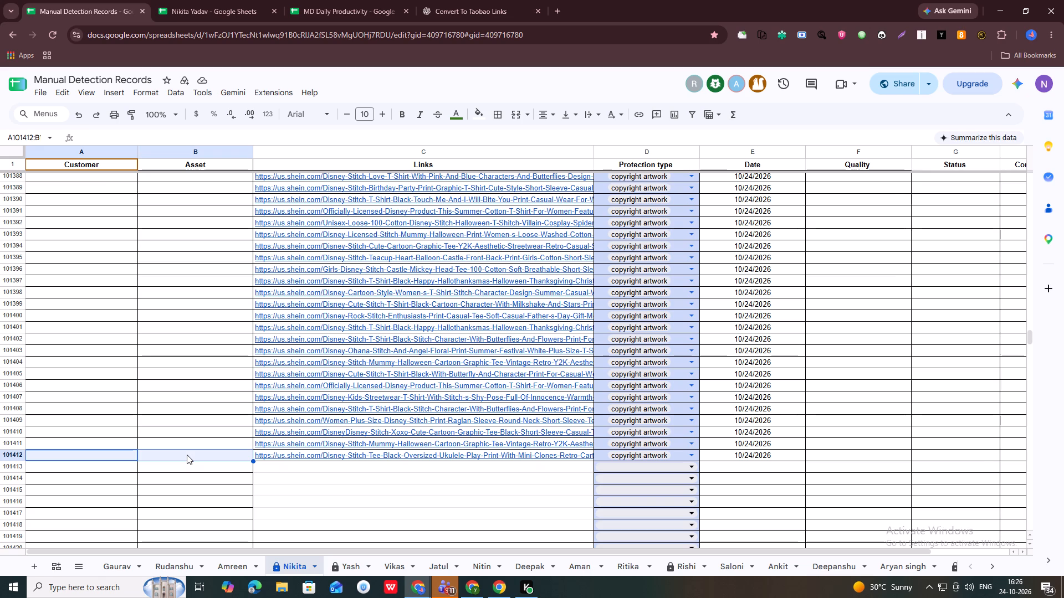
{"action": "key", "text": "ctrl+shift+Up"}
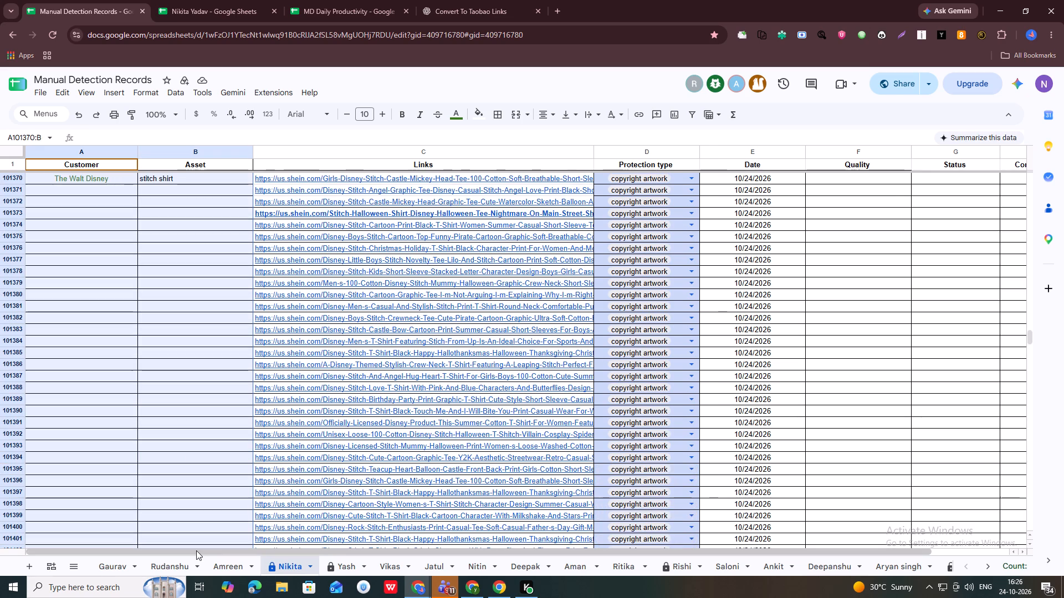
{"action": "key", "text": "ctrl+d"}
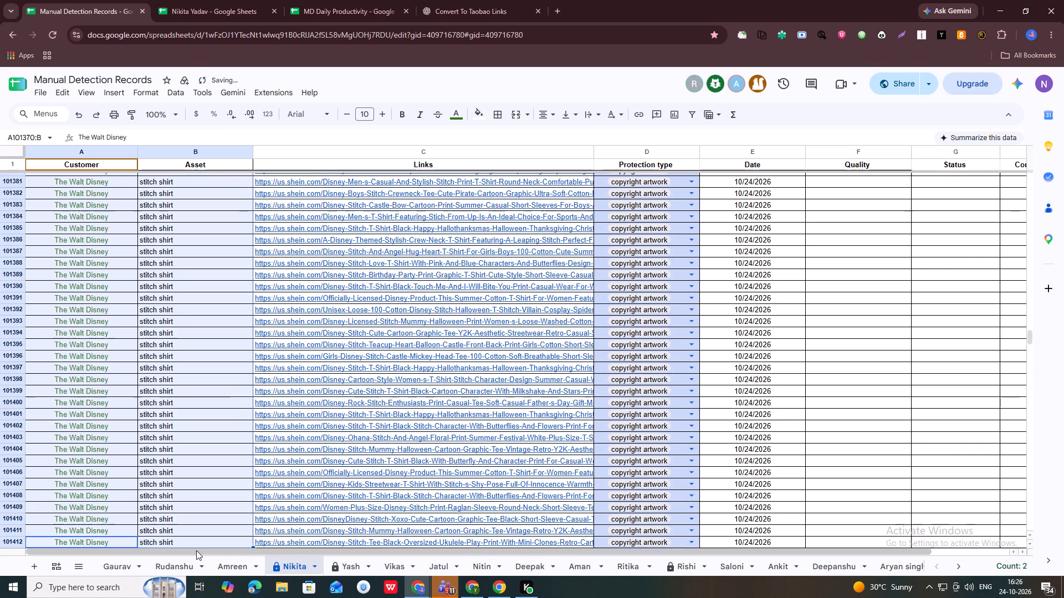
{"action": "key", "text": "Down"}
{"action": "key", "text": "Right"}
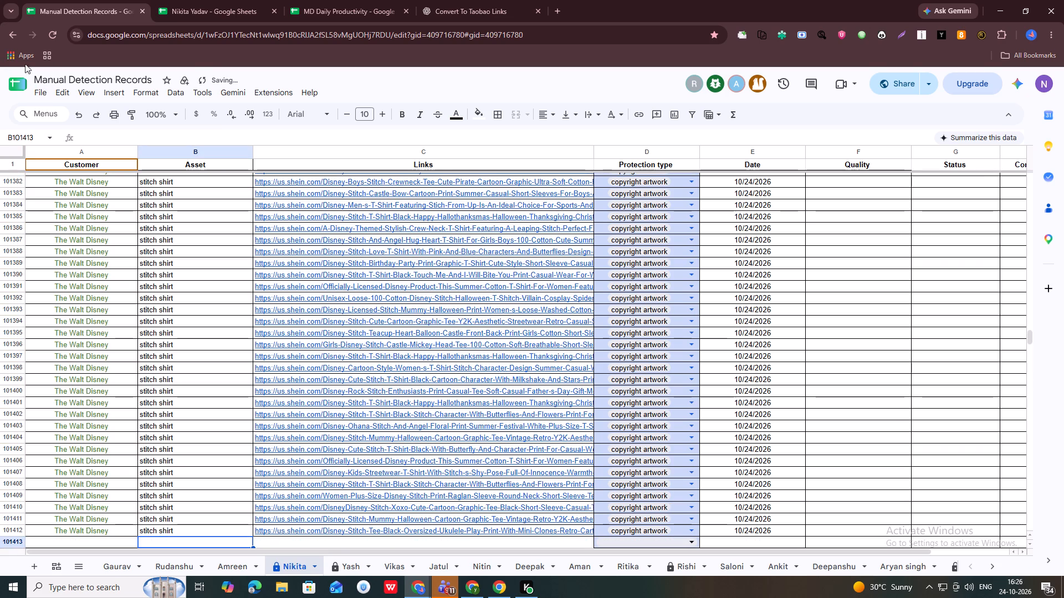
Create a new blank spreadsheet and name it "Nikita OT's link".
{"action": "left_click", "coordinate": [46, 91]}
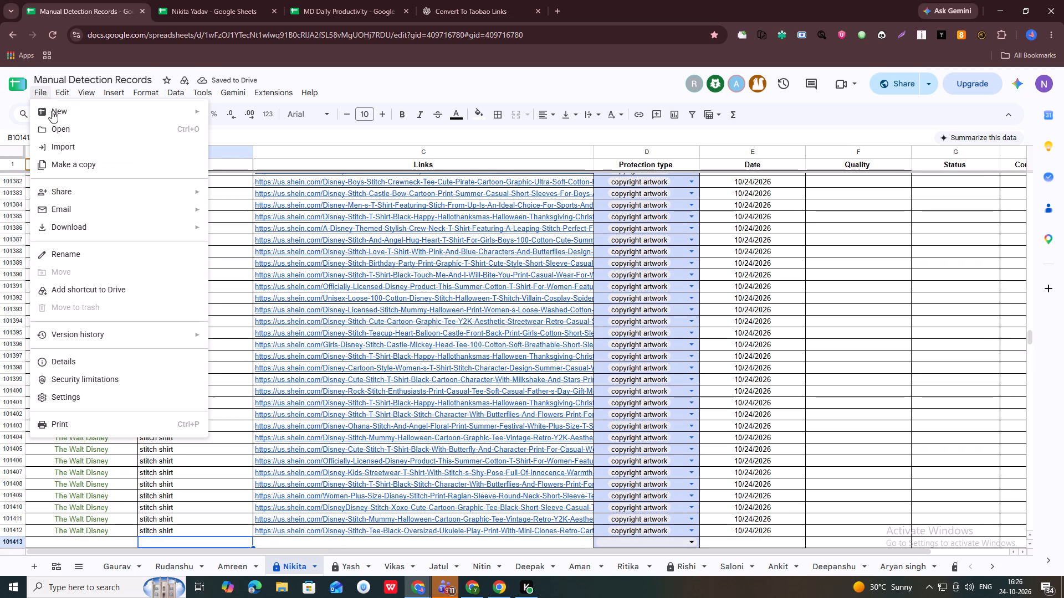
{"action": "left_click", "coordinate": [71, 112]}
{"action": "left_click", "coordinate": [269, 115]}
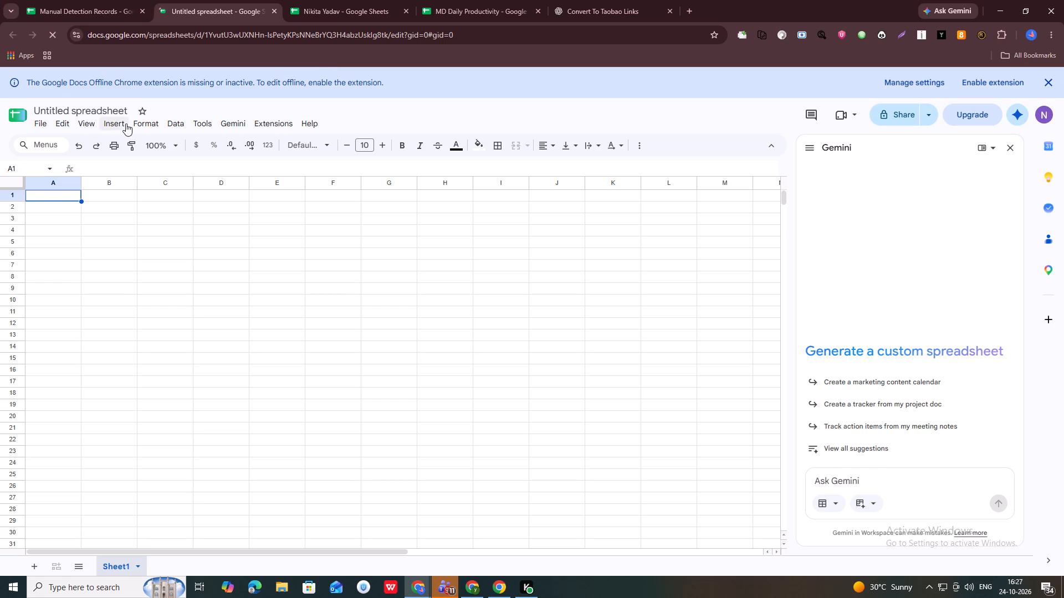
{"action": "triple_click", "coordinate": [79, 108]}
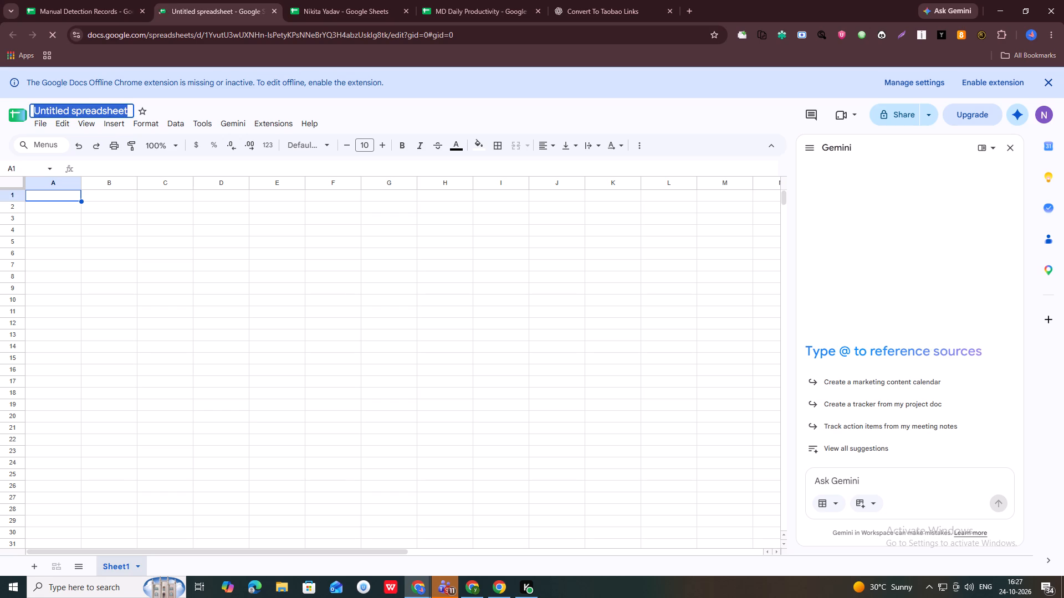
{"action": "key", "text": "shift+n"}
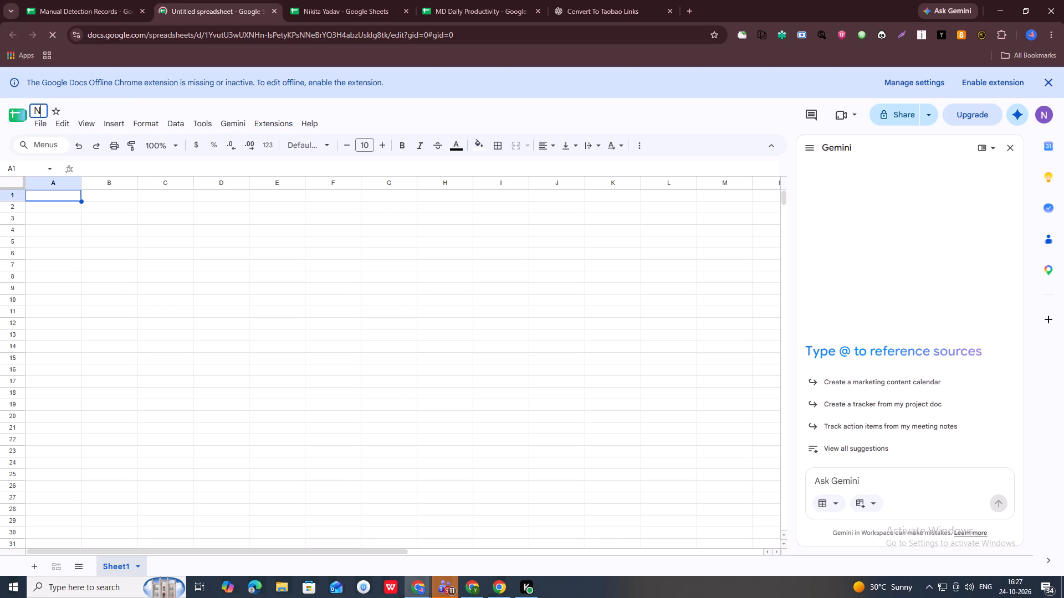
{"action": "type", "text": "iki"}
{"action": "type", "text": "ta"}
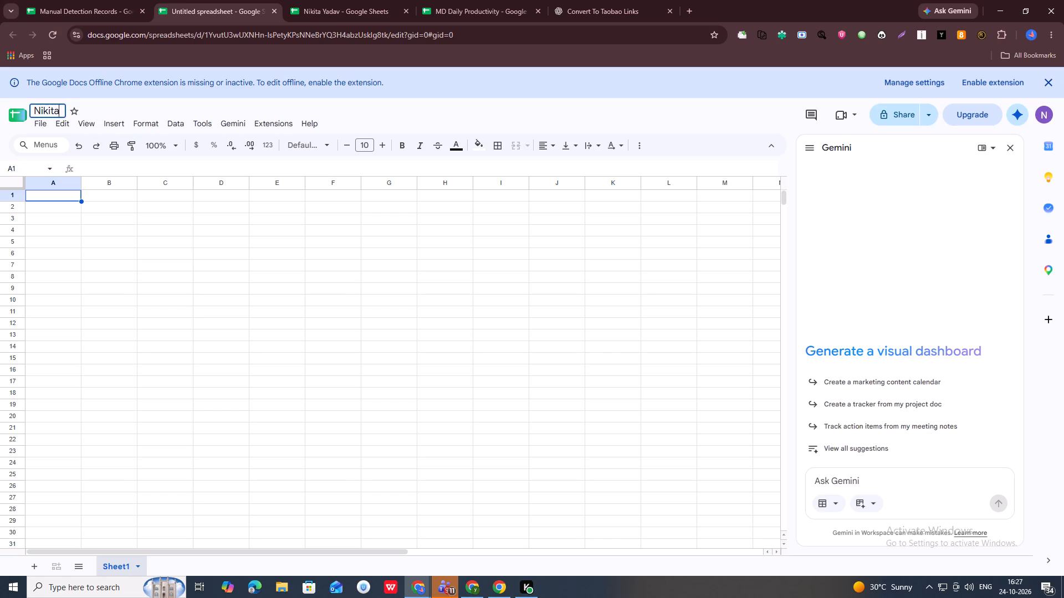
{"action": "key", "text": "space"}
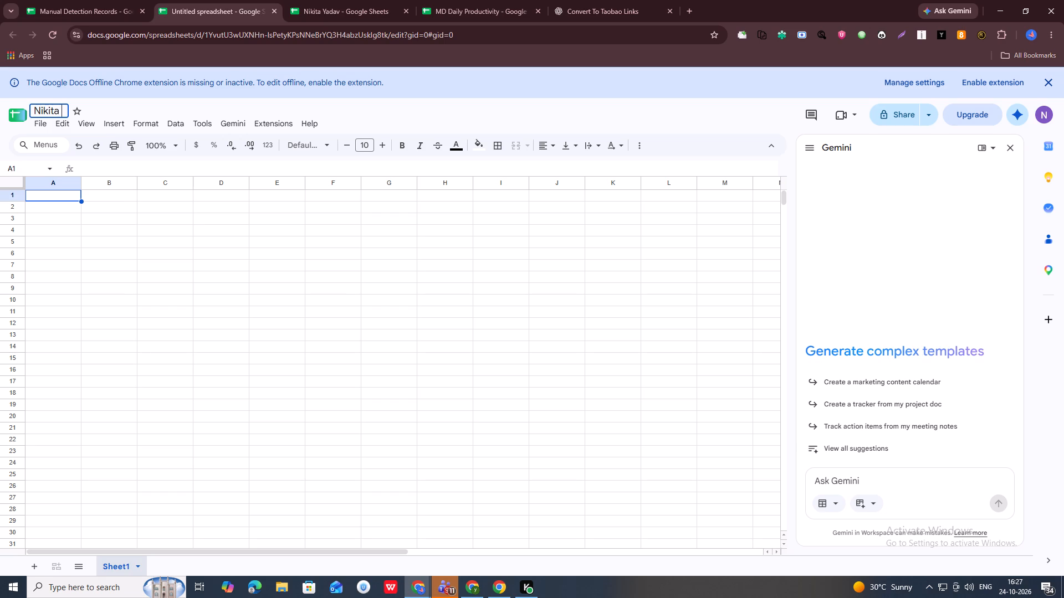
{"action": "type", "text": "OT"}
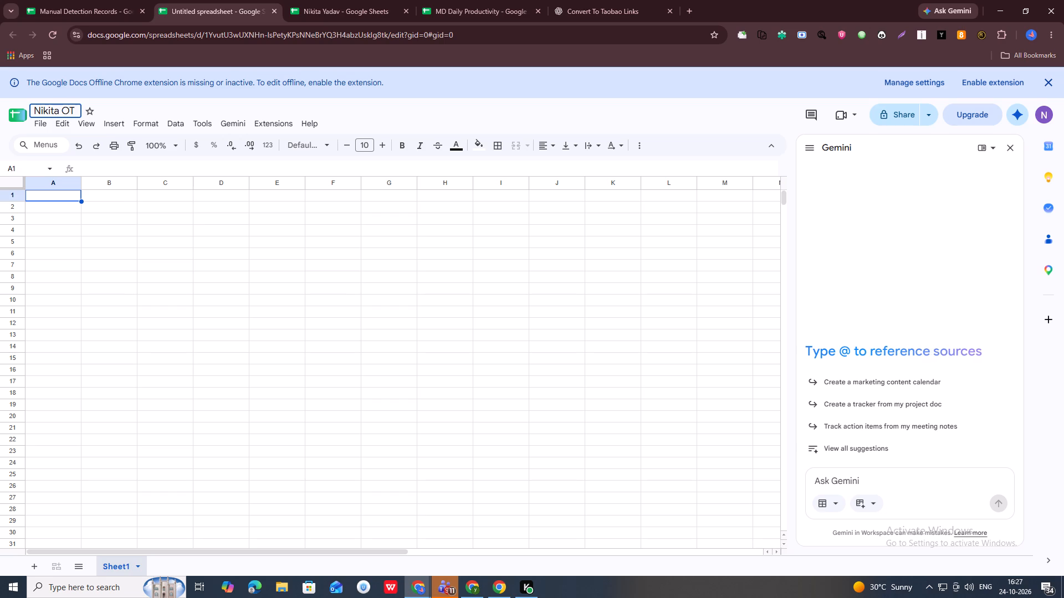
{"action": "type", "text": "'s"}
{"action": "key", "text": "space"}
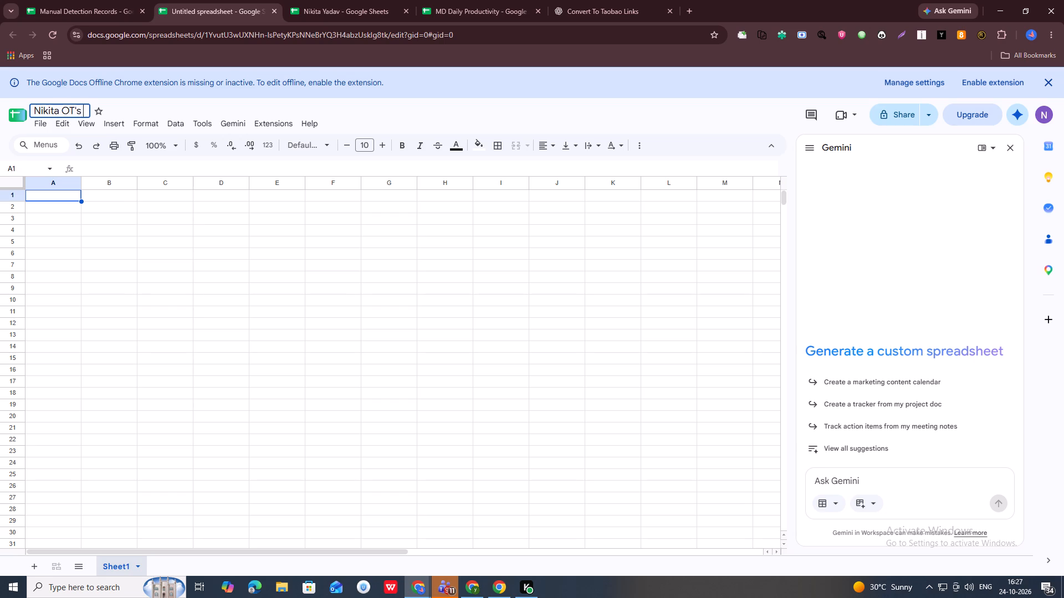
{"action": "type", "text": "lin"}
{"action": "key", "text": "k"}
{"action": "left_click", "coordinate": [200, 281]}
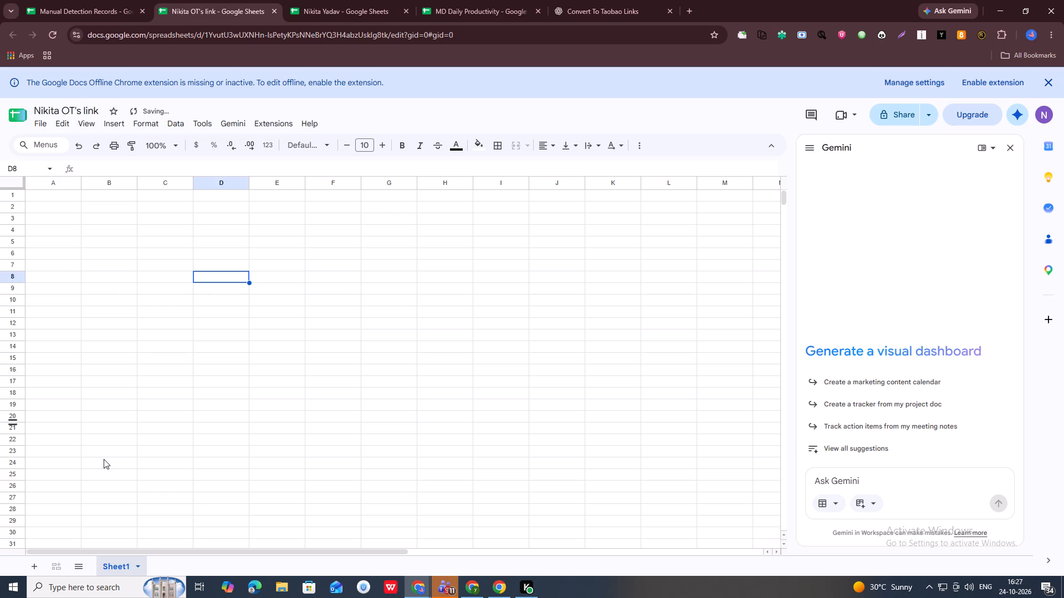
Copy the Customer to Date records from rows 101197 to 101412 of Manual Detection Records and return to the Nikita OT's link spreadsheet.
{"action": "left_click", "coordinate": [73, 199]}
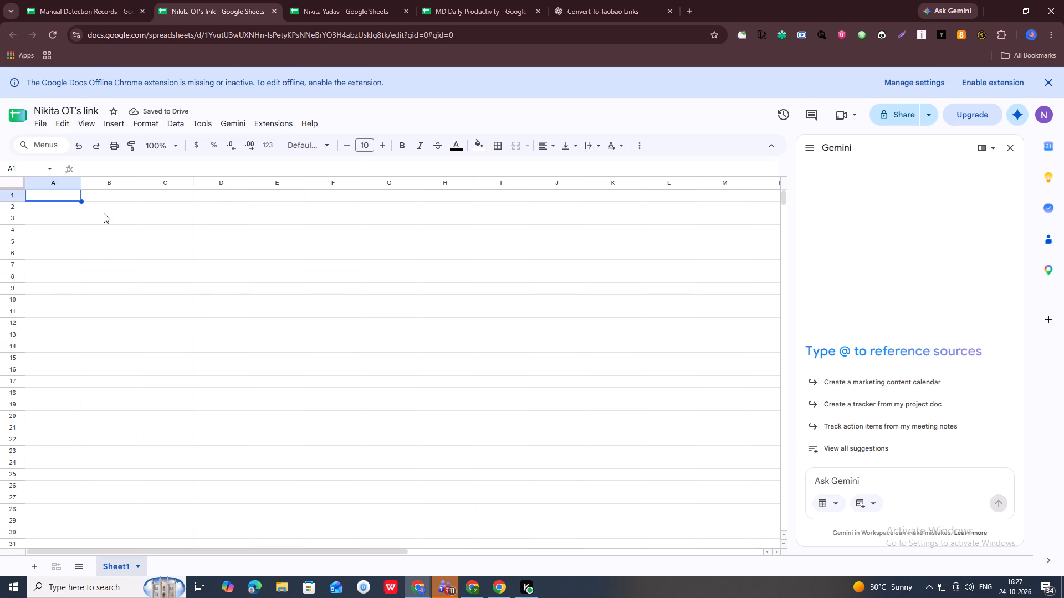
{"action": "left_click", "coordinate": [114, 0]}
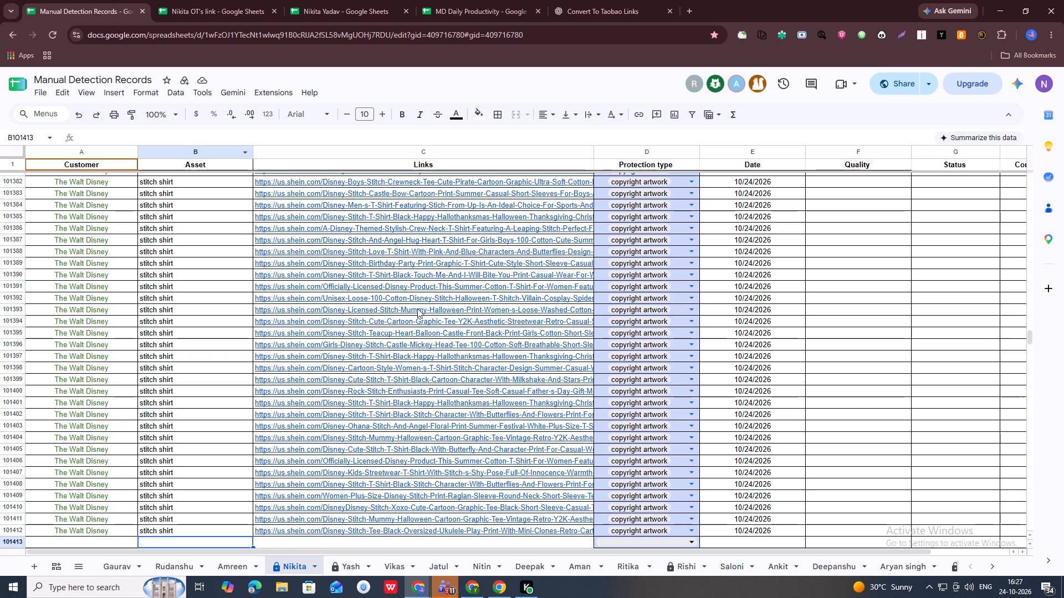
{"action": "scroll", "coordinate": [379, 332], "scroll_direction": "up", "scroll_amount": 11}
{"action": "scroll", "coordinate": [561, 302], "scroll_direction": "up", "scroll_amount": 5}
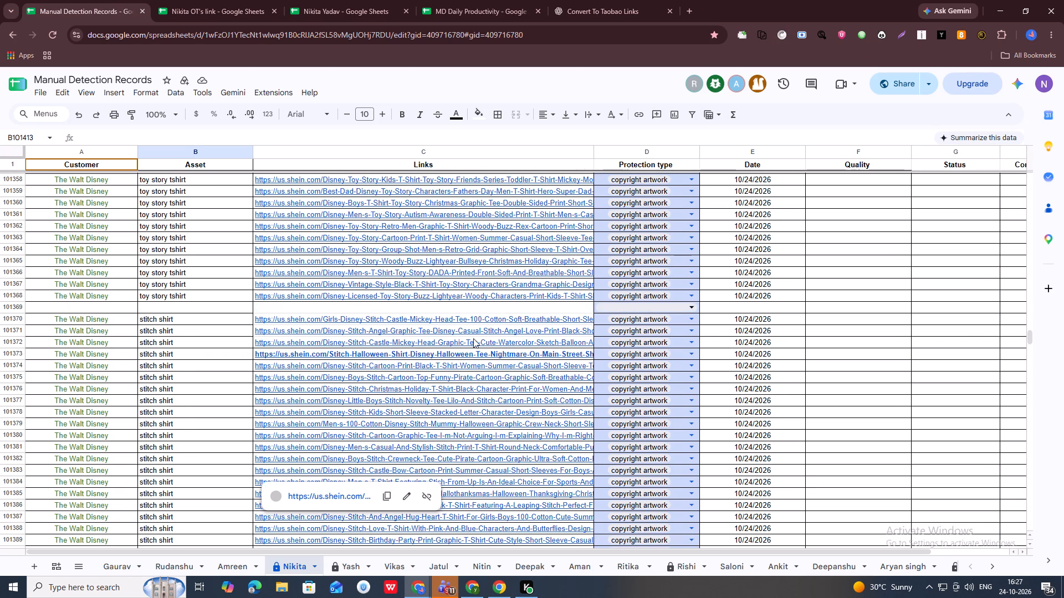
{"action": "scroll", "coordinate": [465, 337], "scroll_direction": "up", "scroll_amount": 20}
{"action": "scroll", "coordinate": [465, 337], "scroll_direction": "up", "scroll_amount": 18}
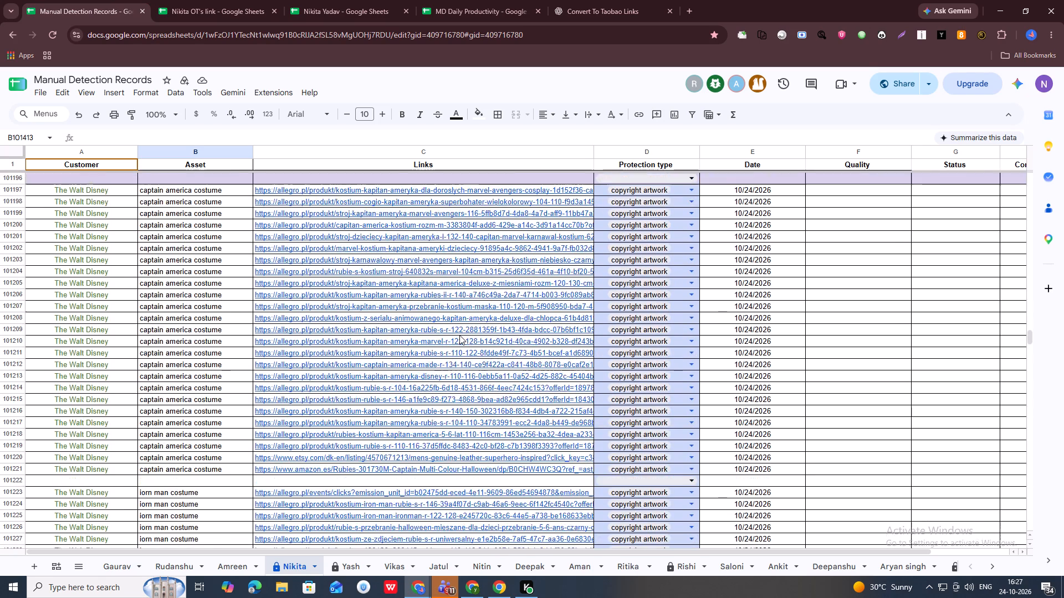
{"action": "scroll", "coordinate": [459, 335], "scroll_direction": "up", "scroll_amount": 5}
{"action": "scroll", "coordinate": [459, 335], "scroll_direction": "down", "scroll_amount": 4}
{"action": "left_click", "coordinate": [70, 468]}
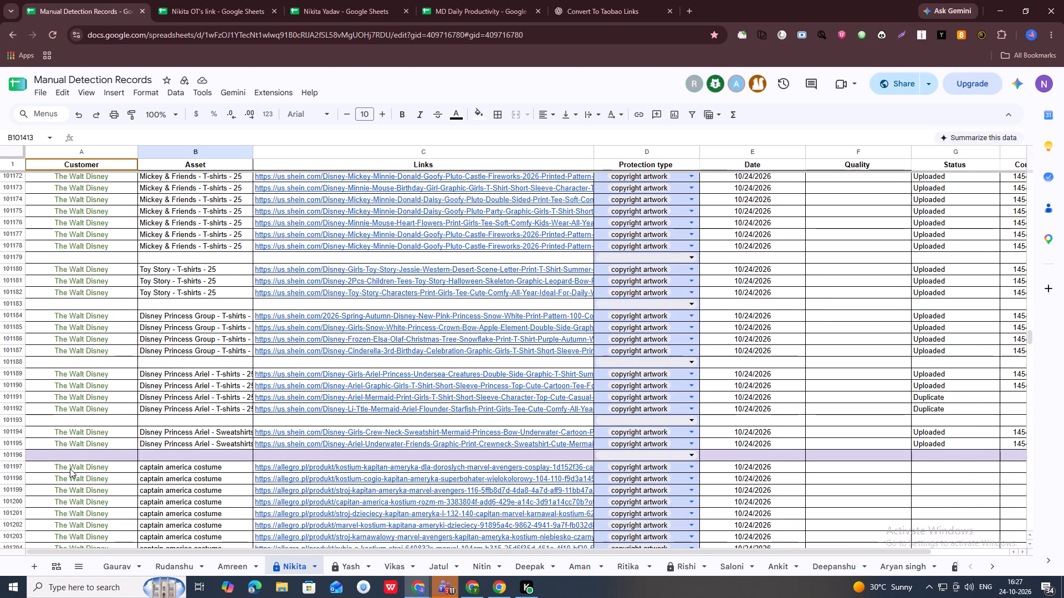
{"action": "key", "text": "shift+Right"}
{"action": "key", "text": "shift+Right"}
{"action": "key", "text": "shift+Right"}
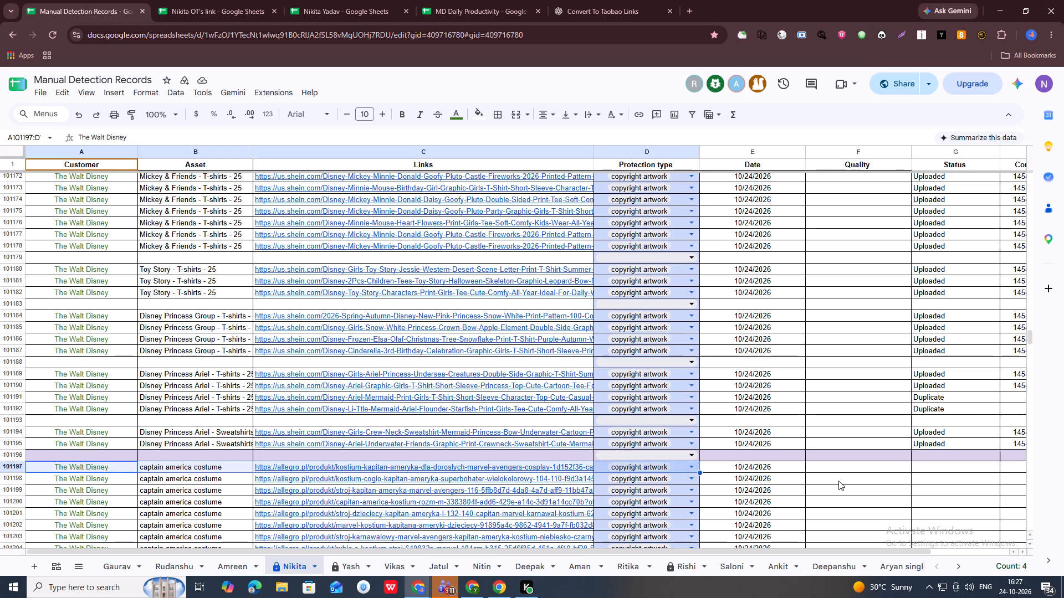
{"action": "key", "text": "shift+Right"}
{"action": "key", "text": "ctrl+shift+Down"}
{"action": "key", "text": "ctrl+shift+Down"}
{"action": "key", "text": "ctrl+shift+Down"}
{"action": "key", "text": "ctrl+shift+Down"}
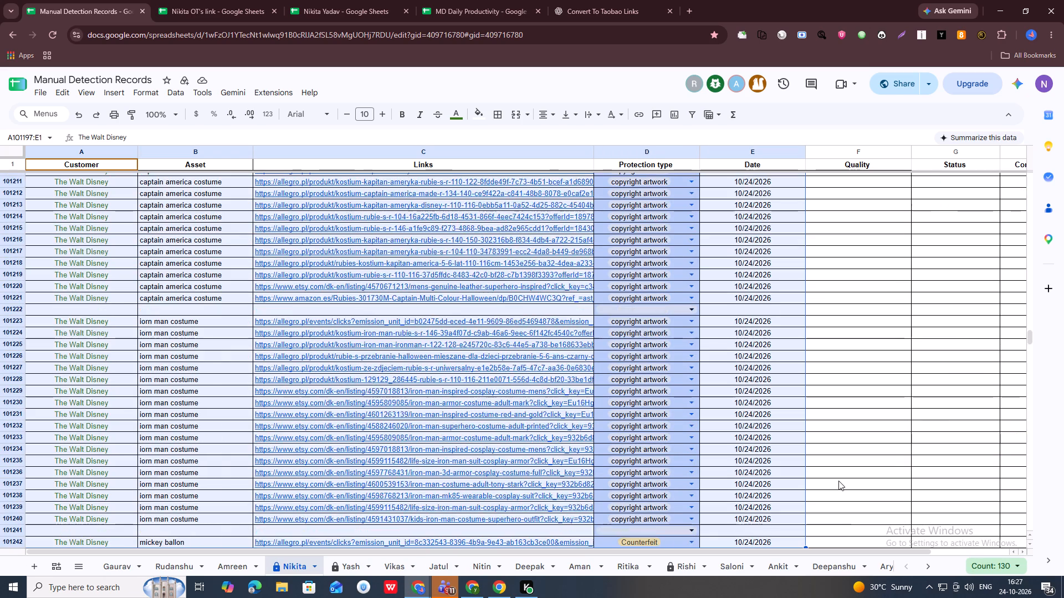
{"action": "key", "text": "ctrl+shift+Down"}
{"action": "key", "text": "ctrl+shift+Down"}
{"action": "key", "text": "ctrl+shift+Down"}
{"action": "key", "text": "ctrl+shift+Down"}
{"action": "key", "text": "ctrl+shift+Down"}
{"action": "key", "text": "ctrl+shift+Down"}
{"action": "key", "text": "ctrl+shift+Down"}
{"action": "key", "text": "ctrl+shift+Down"}
{"action": "key", "text": "ctrl+shift+Down"}
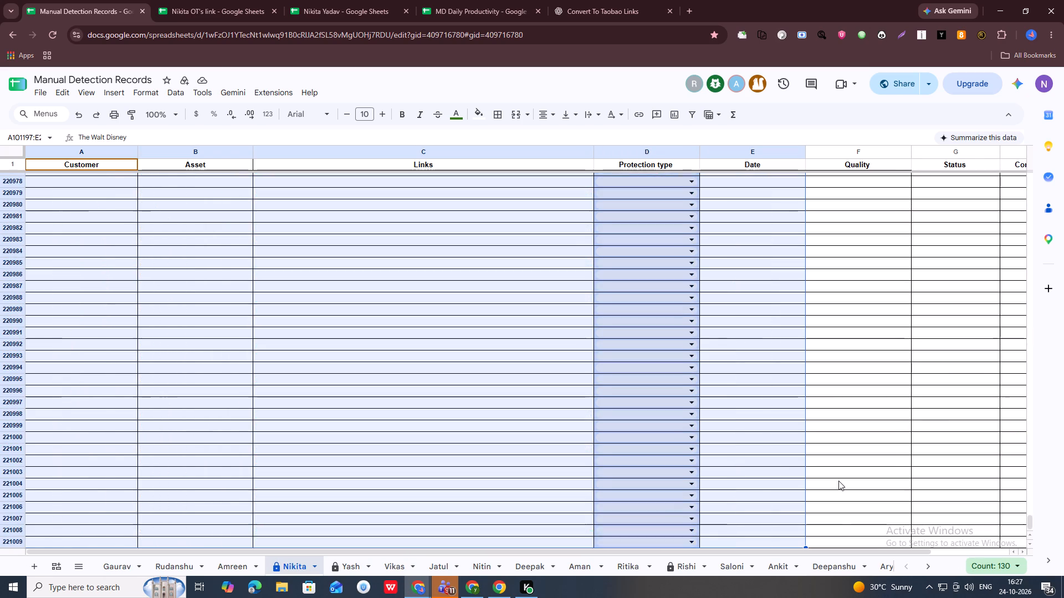
{"action": "key", "text": "ctrl+shift+Down"}
{"action": "key", "text": "ctrl+shift+Up"}
{"action": "key", "text": "ctrl+c"}
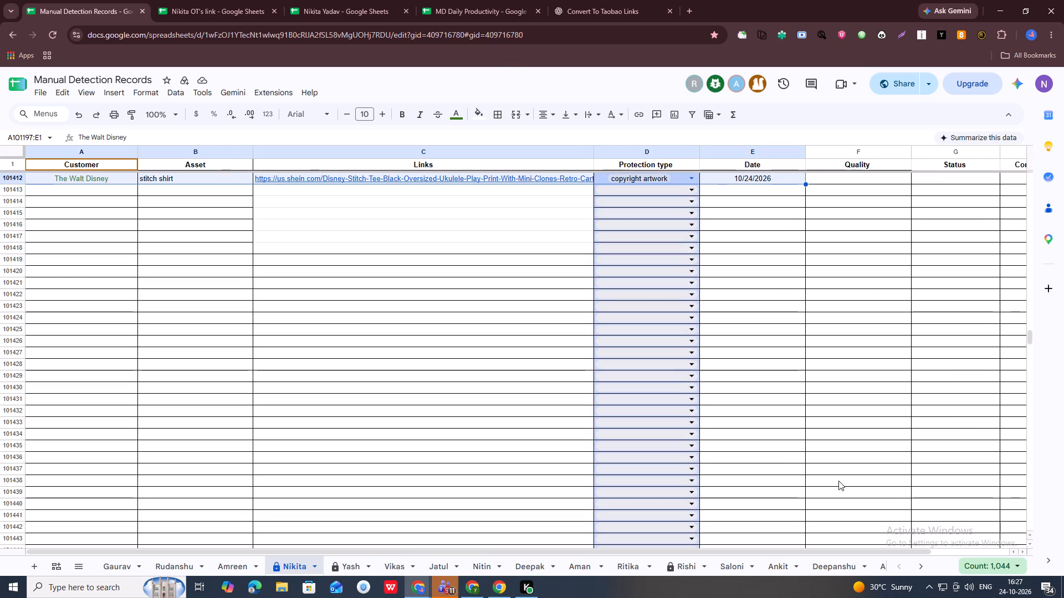
{"action": "key", "text": "ctrl+c"}
{"action": "key", "text": "ctrl+c"}
{"action": "key", "text": "ctrl+c"}
{"action": "left_click", "coordinate": [357, 0]}
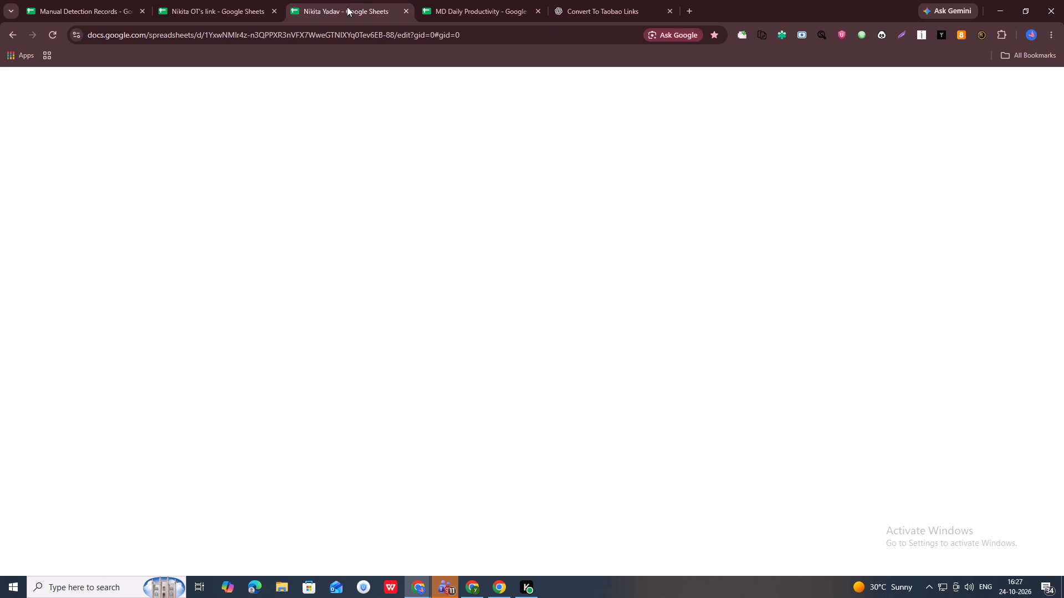
{"action": "left_click", "coordinate": [241, 0]}
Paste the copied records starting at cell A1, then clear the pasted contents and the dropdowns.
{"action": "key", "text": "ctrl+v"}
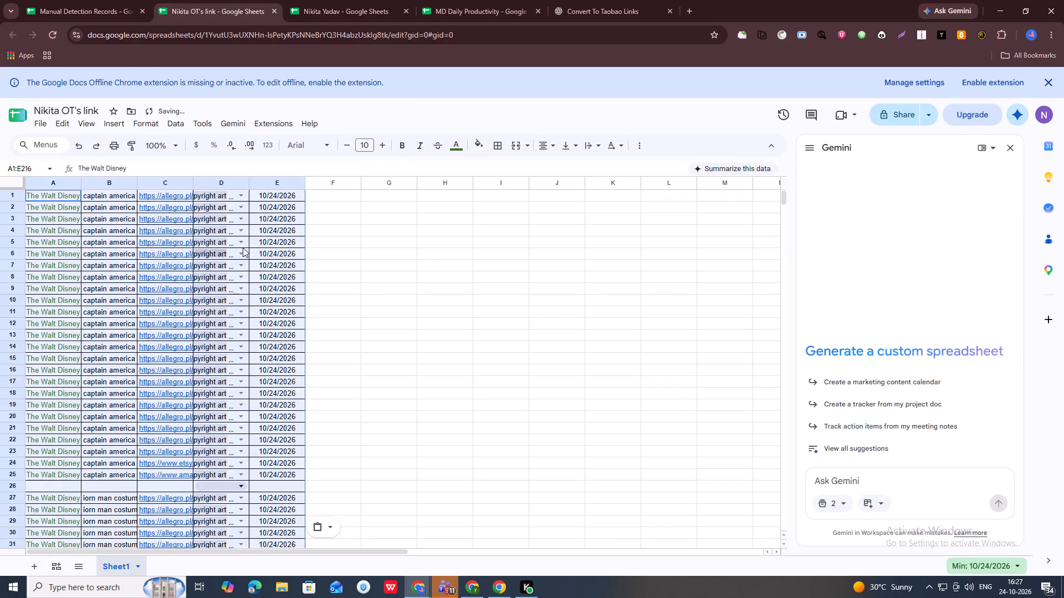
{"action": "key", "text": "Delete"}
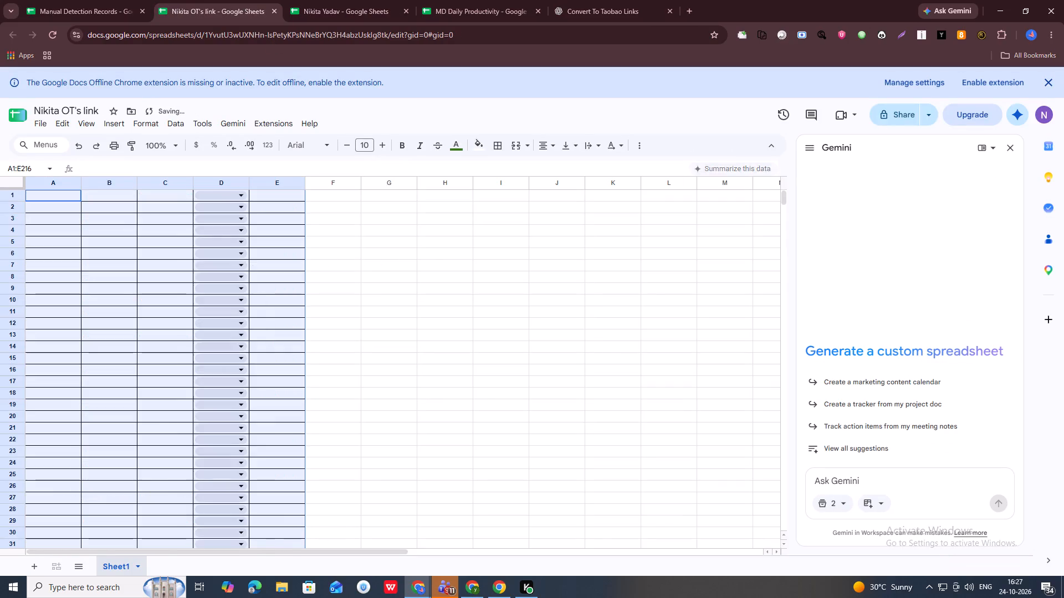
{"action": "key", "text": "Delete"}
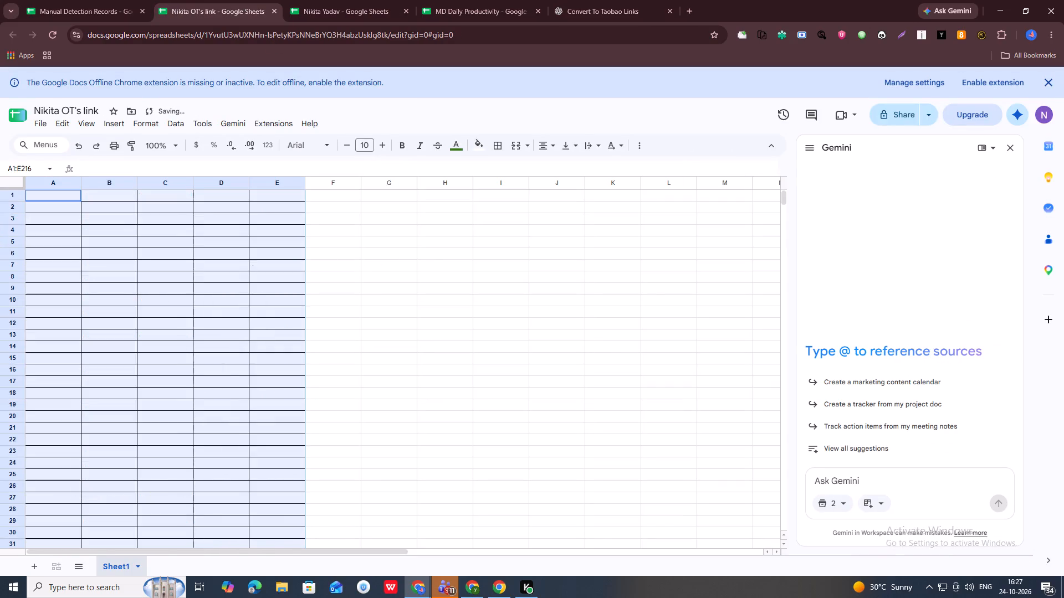
Paste the copied records starting at cell A2, leaving the first row empty.
{"action": "left_click", "coordinate": [50, 207]}
{"action": "key", "text": "ctrl+v"}
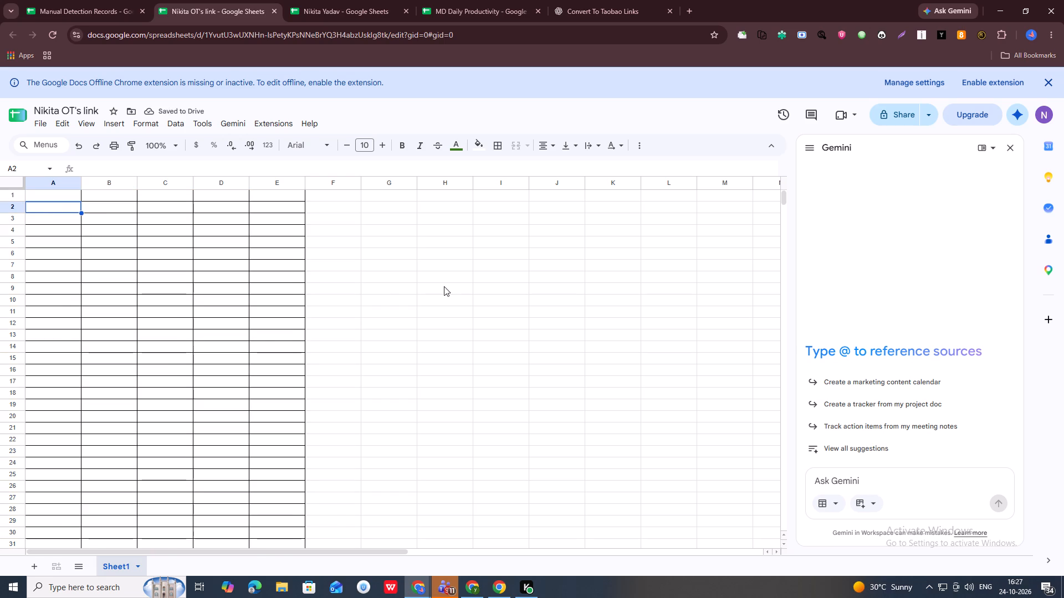
Widen columns A, B and C so the customer and asset names fit and more of each link shows.
{"action": "left_click_drag", "start_coordinate": [79, 181], "coordinate": [95, 182]}
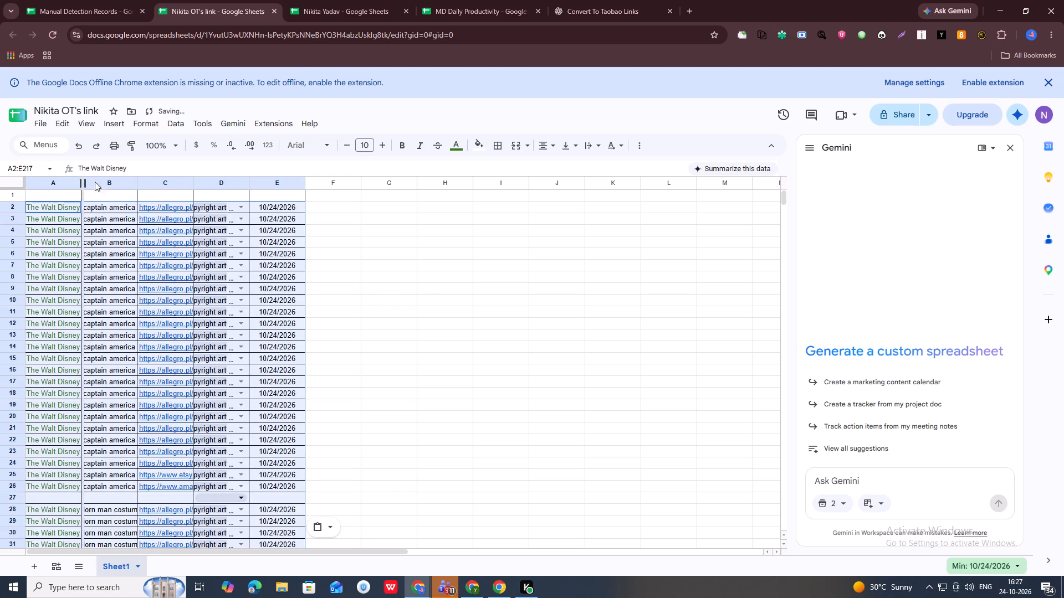
{"action": "left_click_drag", "start_coordinate": [95, 182], "coordinate": [129, 186]}
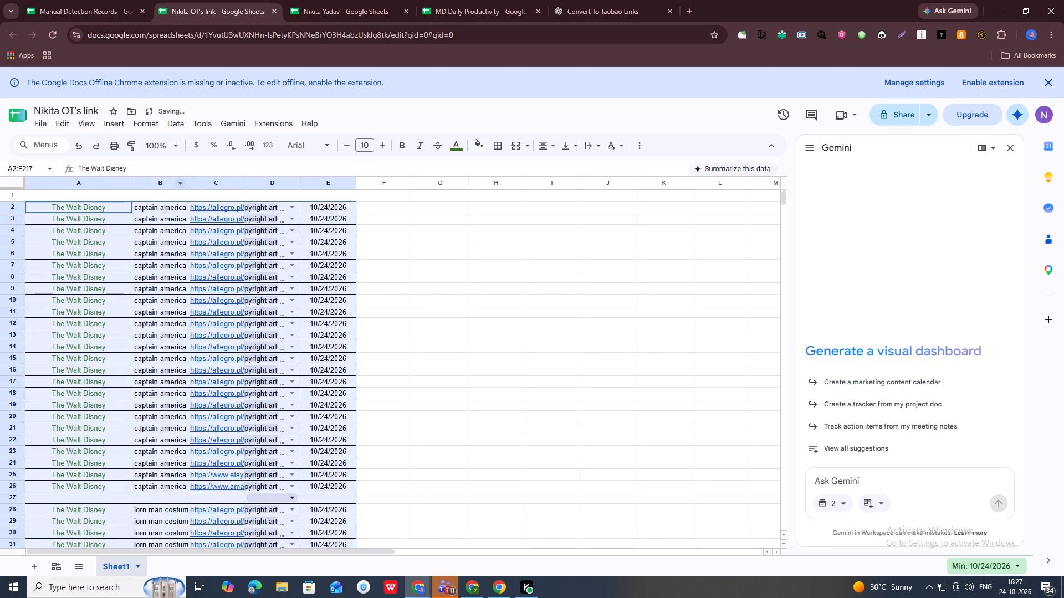
{"action": "left_click_drag", "start_coordinate": [185, 183], "coordinate": [232, 185]}
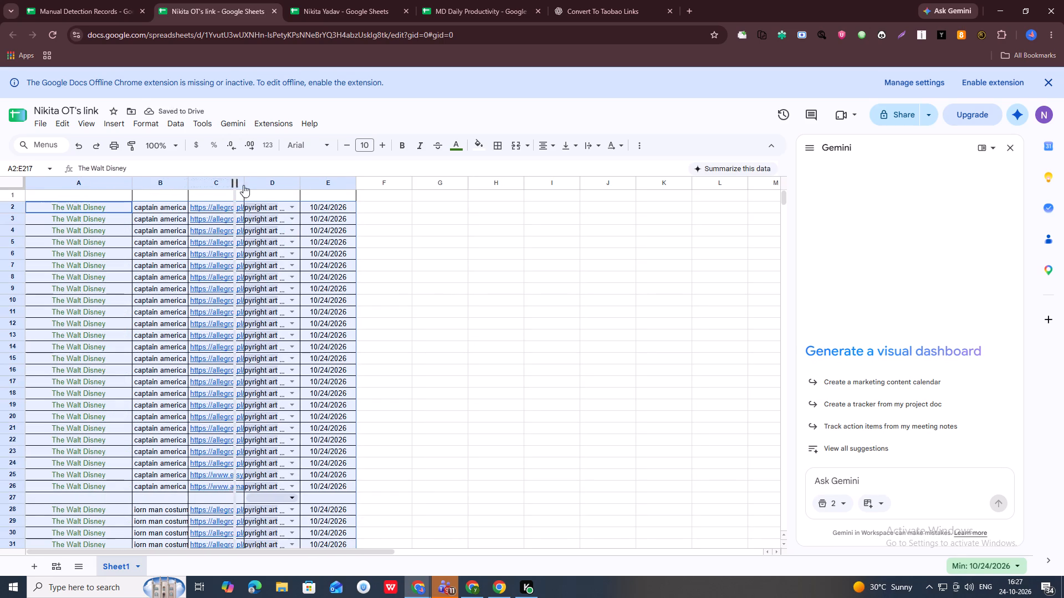
{"action": "left_click_drag", "start_coordinate": [291, 182], "coordinate": [445, 184]}
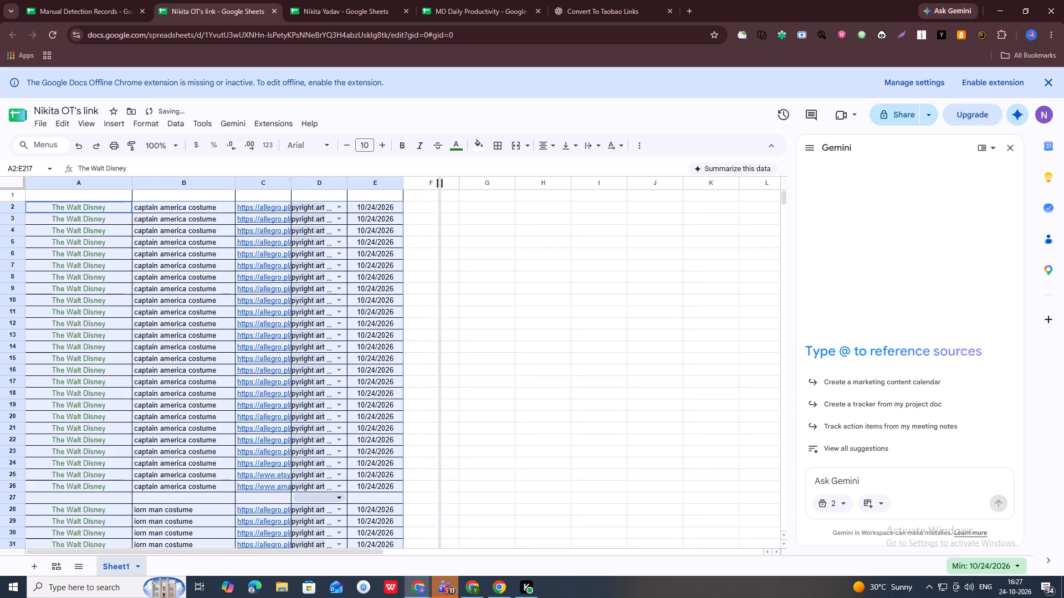
{"action": "left_click_drag", "start_coordinate": [445, 184], "coordinate": [449, 184]}
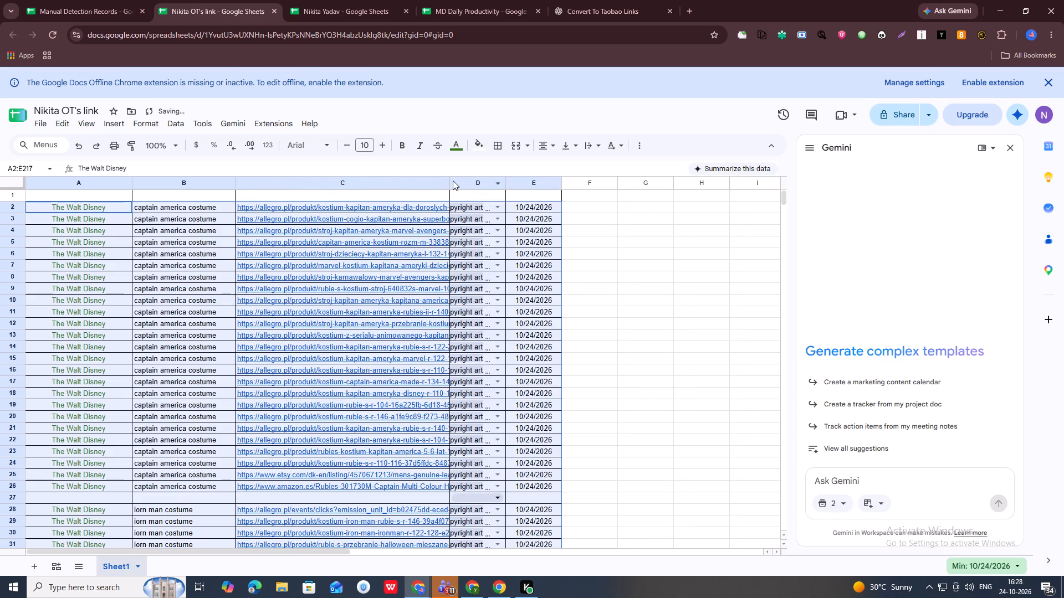
Widen column C further, then widen columns D, E and F so the full copyright artwork labels fit.
{"action": "left_click_drag", "start_coordinate": [451, 182], "coordinate": [504, 179]}
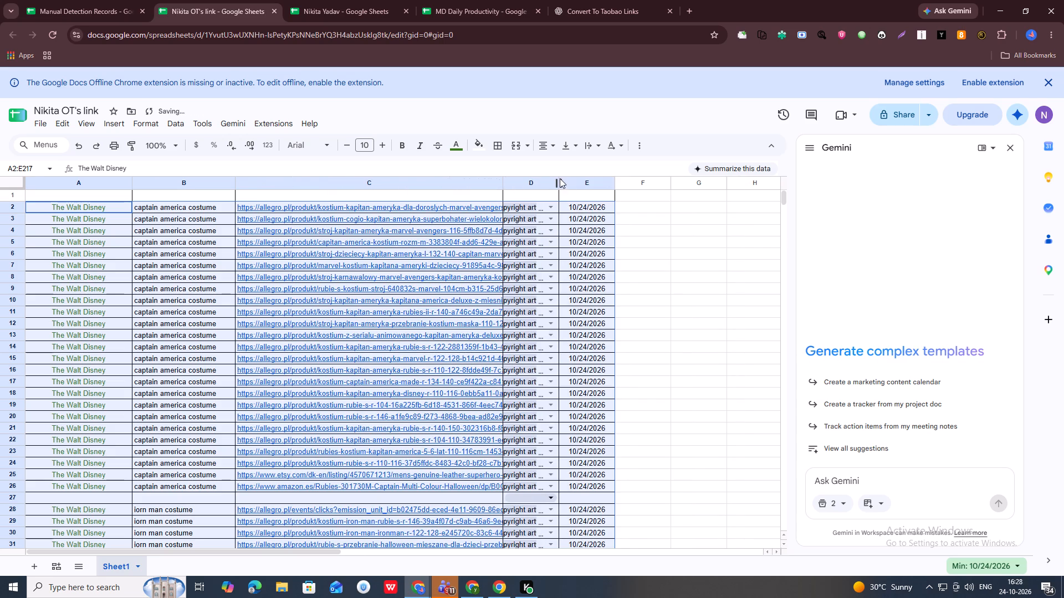
{"action": "left_click_drag", "start_coordinate": [560, 178], "coordinate": [622, 178]}
{"action": "left_click_drag", "start_coordinate": [559, 184], "coordinate": [568, 184]}
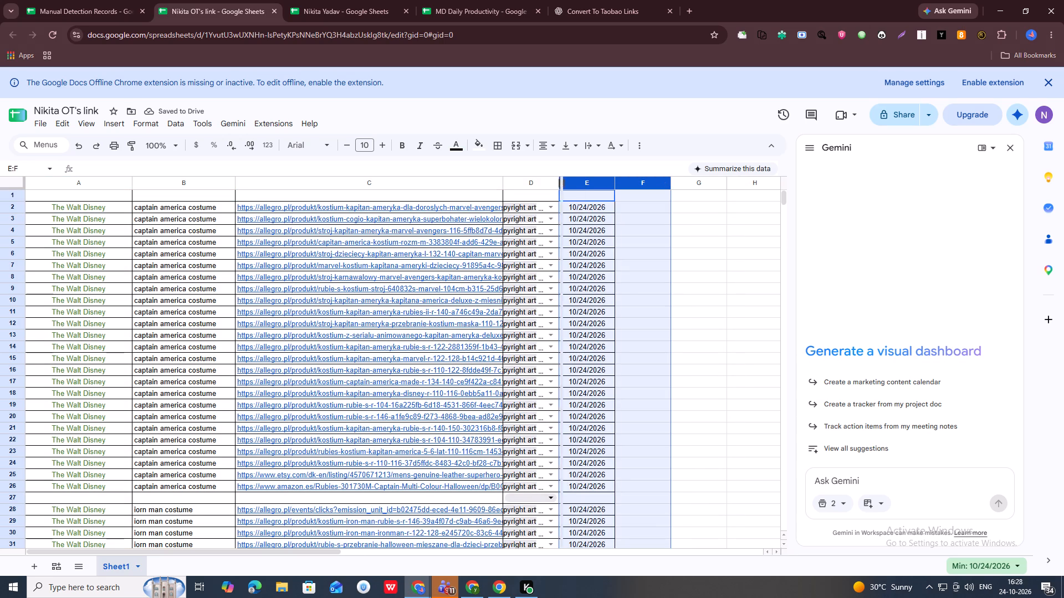
{"action": "left_click_drag", "start_coordinate": [568, 184], "coordinate": [603, 183]}
{"action": "left_click_drag", "start_coordinate": [658, 182], "coordinate": [766, 185]}
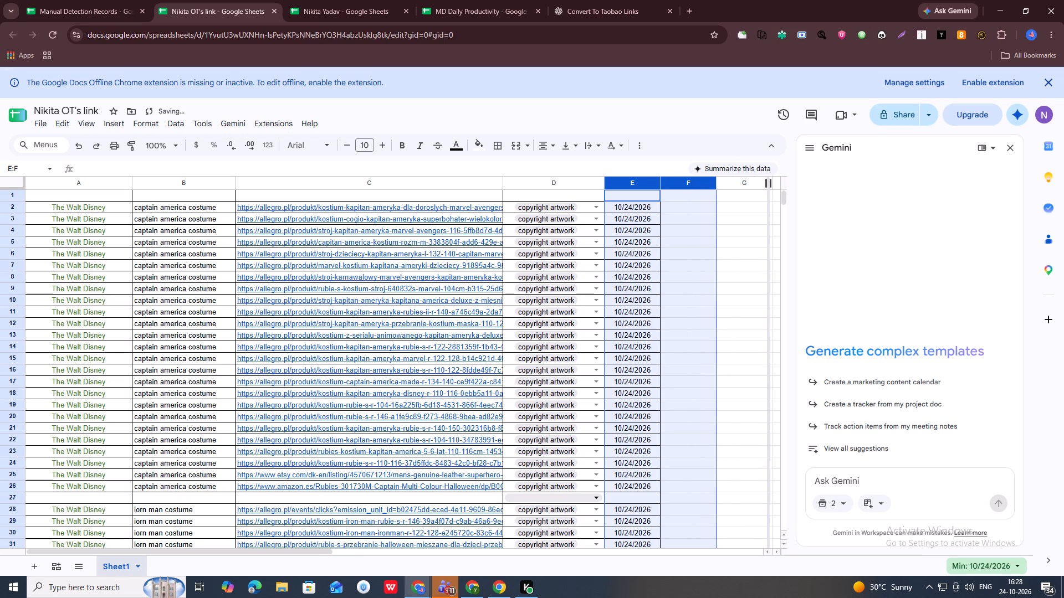
{"action": "left_click", "coordinate": [397, 193]}
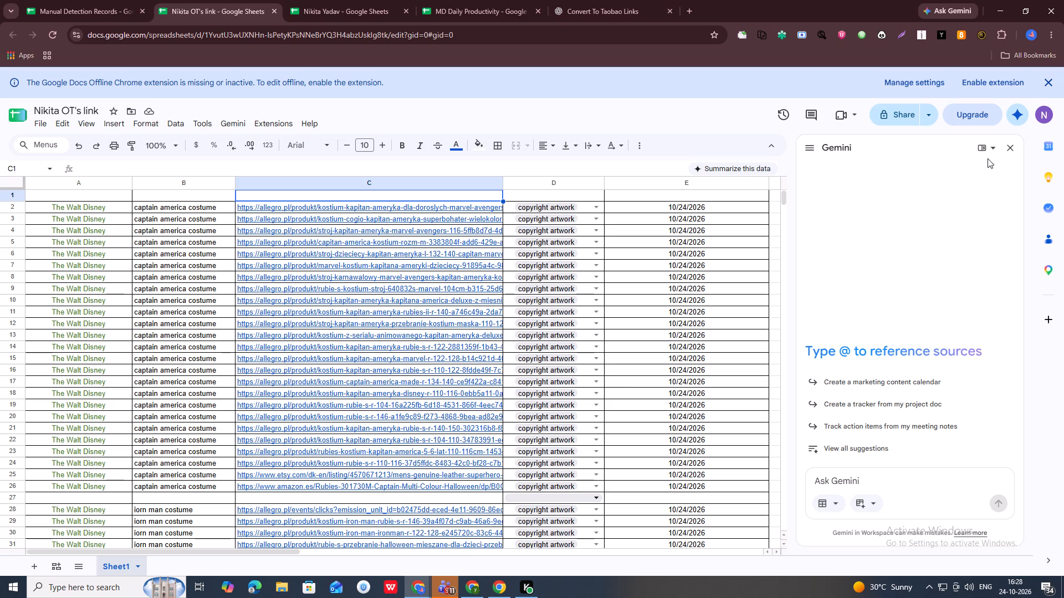
Close the Gemini side panel and check the pasted records down to their last row.
{"action": "left_click", "coordinate": [1009, 146]}
{"action": "scroll", "coordinate": [372, 396], "scroll_direction": "down", "scroll_amount": 9}
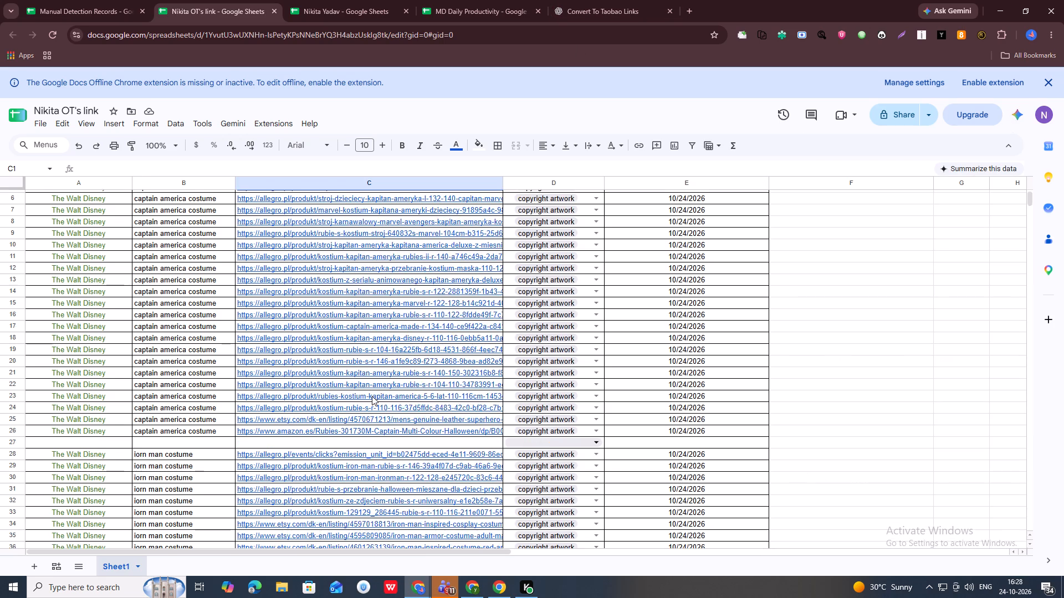
{"action": "scroll", "coordinate": [372, 396], "scroll_direction": "down", "scroll_amount": 20}
{"action": "scroll", "coordinate": [372, 396], "scroll_direction": "down", "scroll_amount": 19}
{"action": "scroll", "coordinate": [390, 389], "scroll_direction": "up", "scroll_amount": 7}
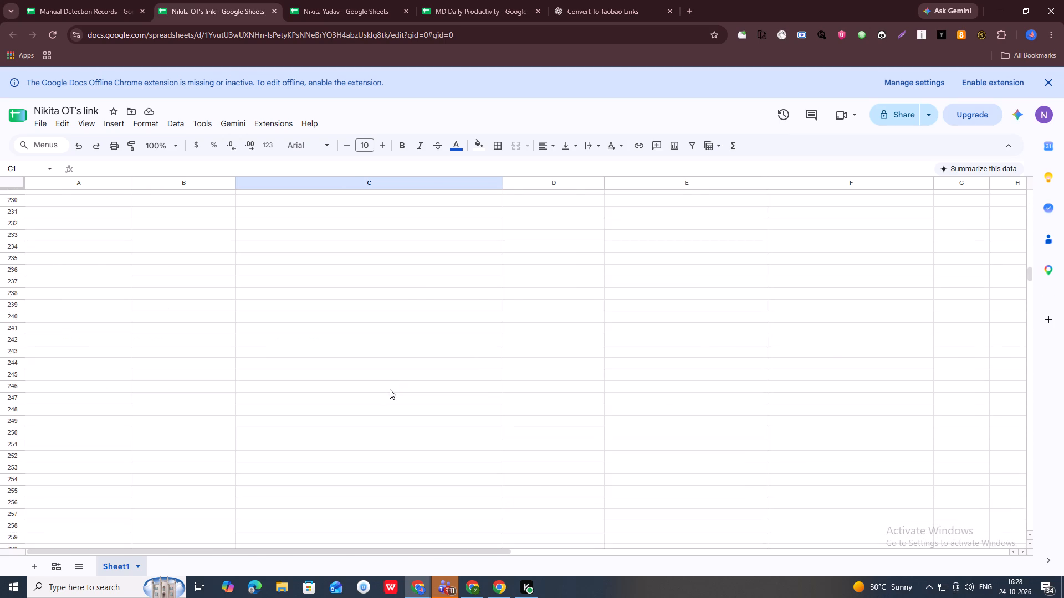
{"action": "left_click", "coordinate": [331, 446]}
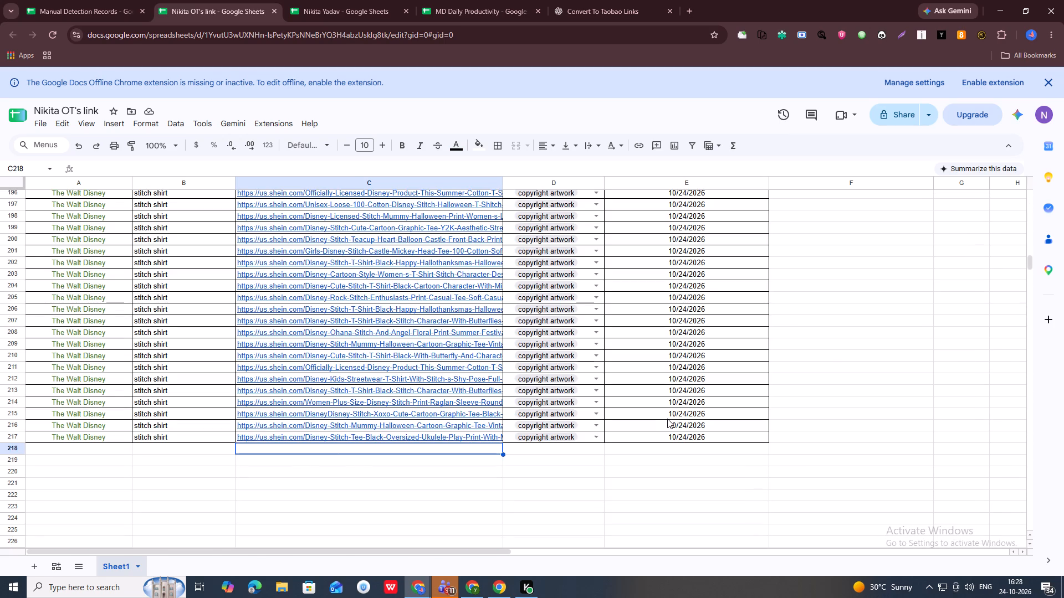
Copy the web address of the Nikita OT's link spreadsheet.
{"action": "key", "text": "alt+Tab"}
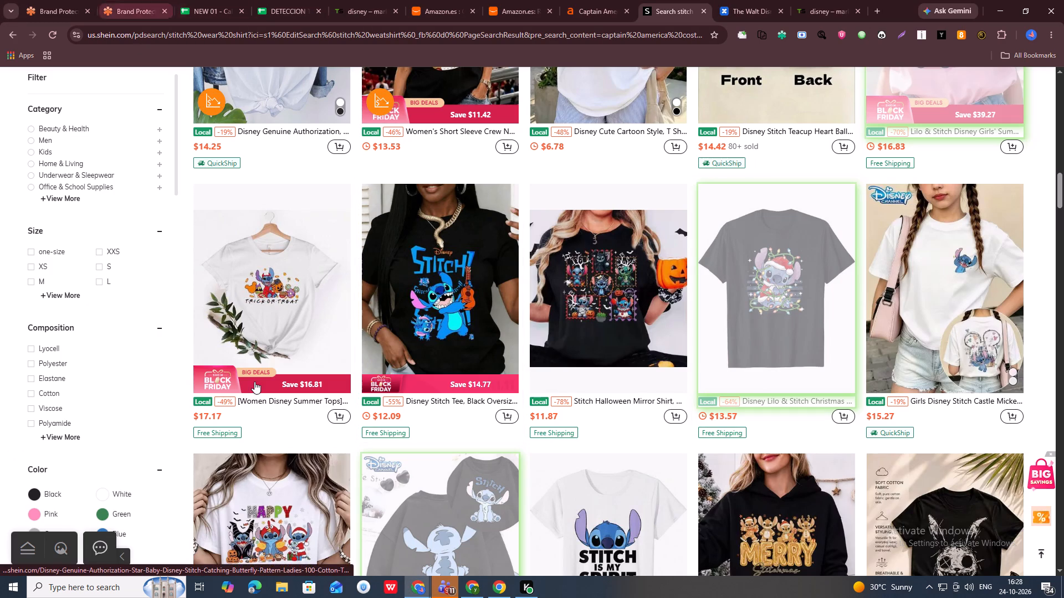
{"action": "key", "text": "alt+Tab"}
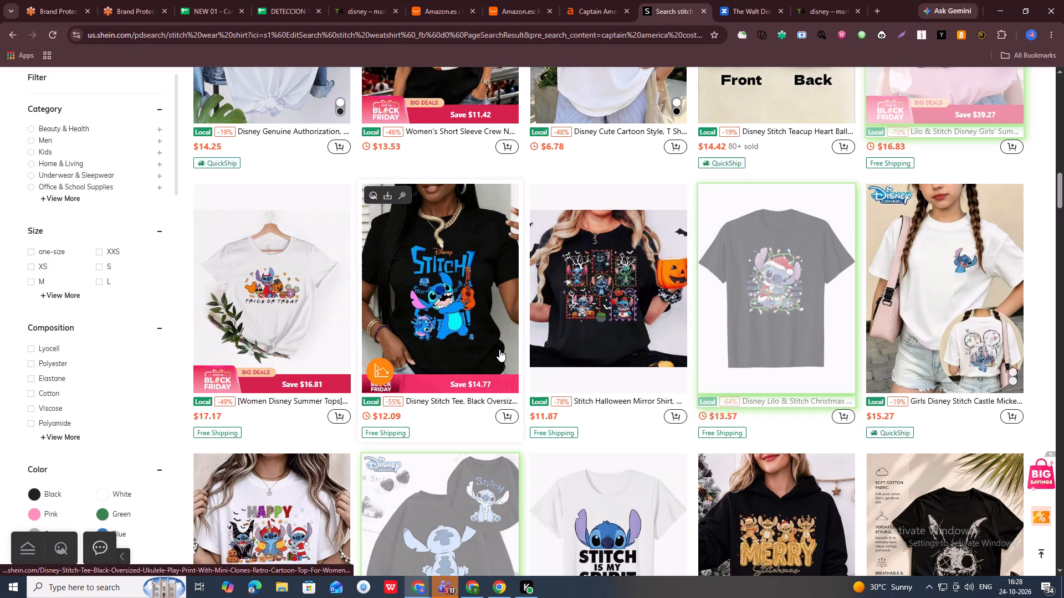
{"action": "left_click", "coordinate": [443, 33]}
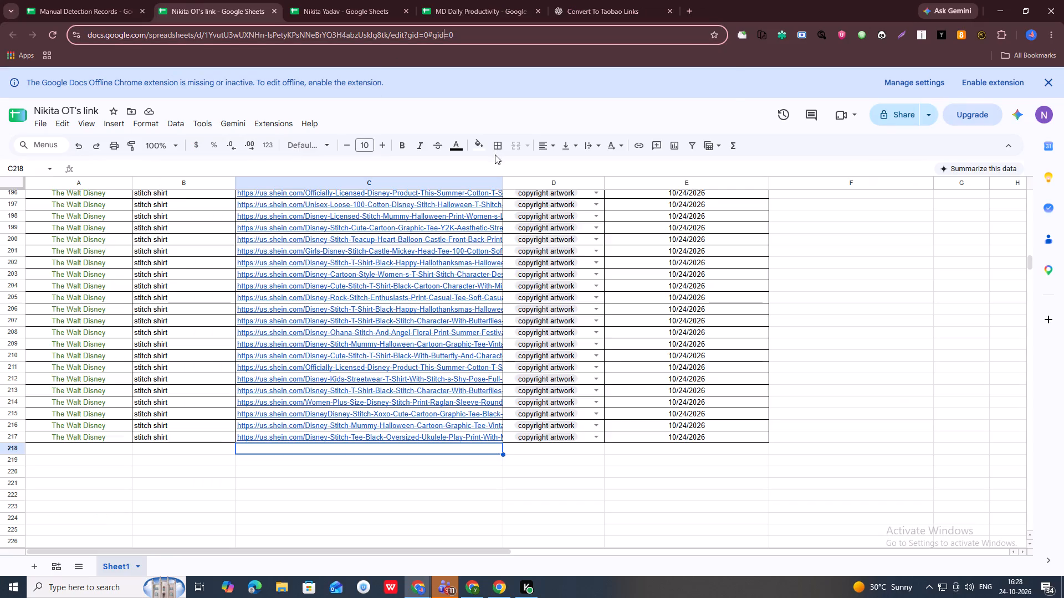
{"action": "key", "text": "ctrl+c"}
{"action": "key", "text": "ctrl+c"}
{"action": "key", "text": "ctrl+c"}
{"action": "key", "text": "ctrl+c"}
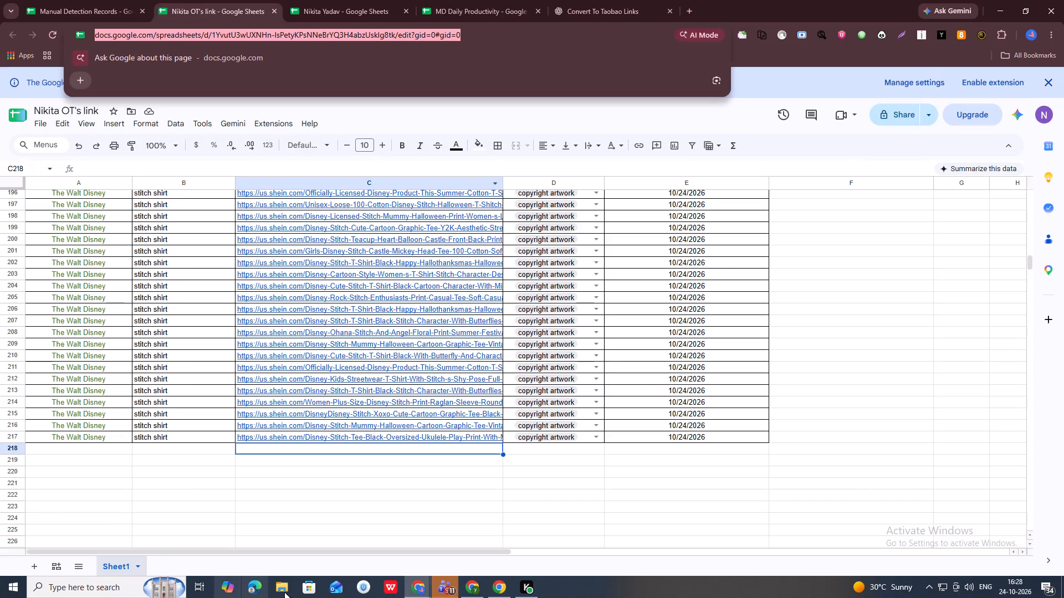
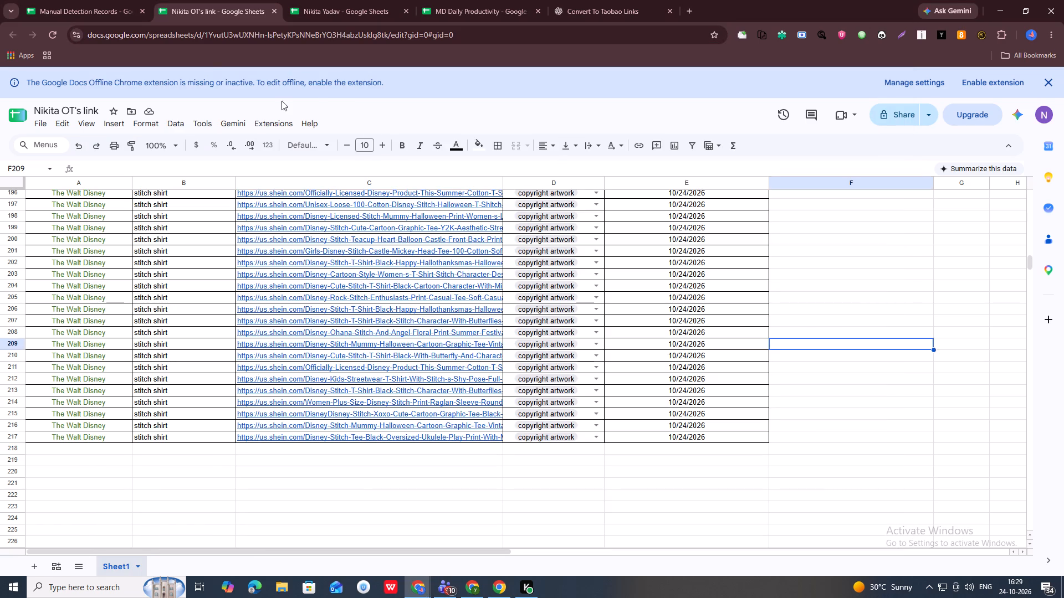
Return to the Manual Detection Records spreadsheet and select an empty Links cell below the last stitch shirt record.
{"action": "left_click", "coordinate": [106, 0]}
{"action": "left_click", "coordinate": [392, 294]}
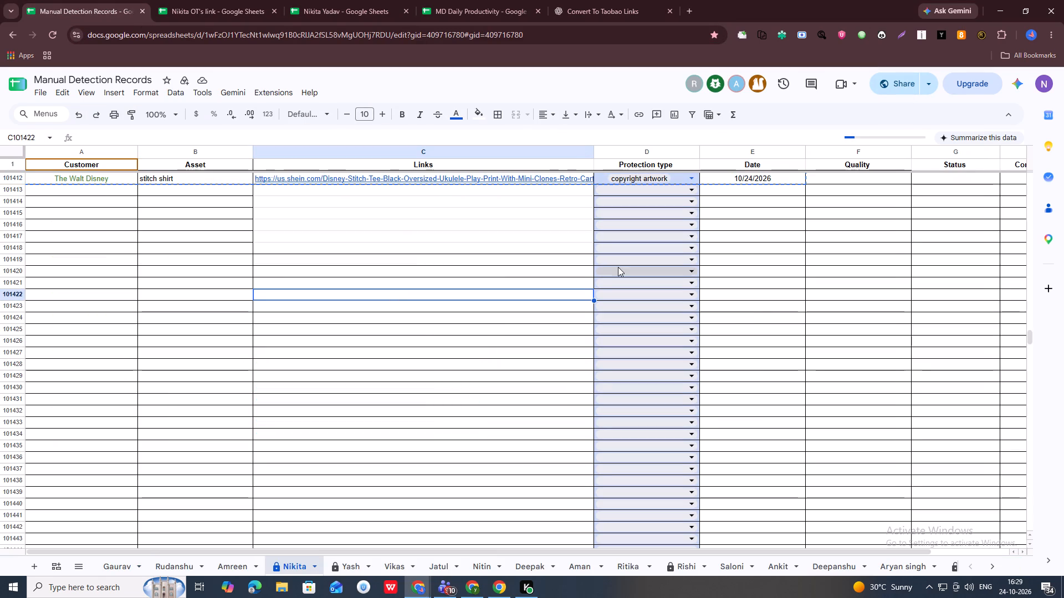
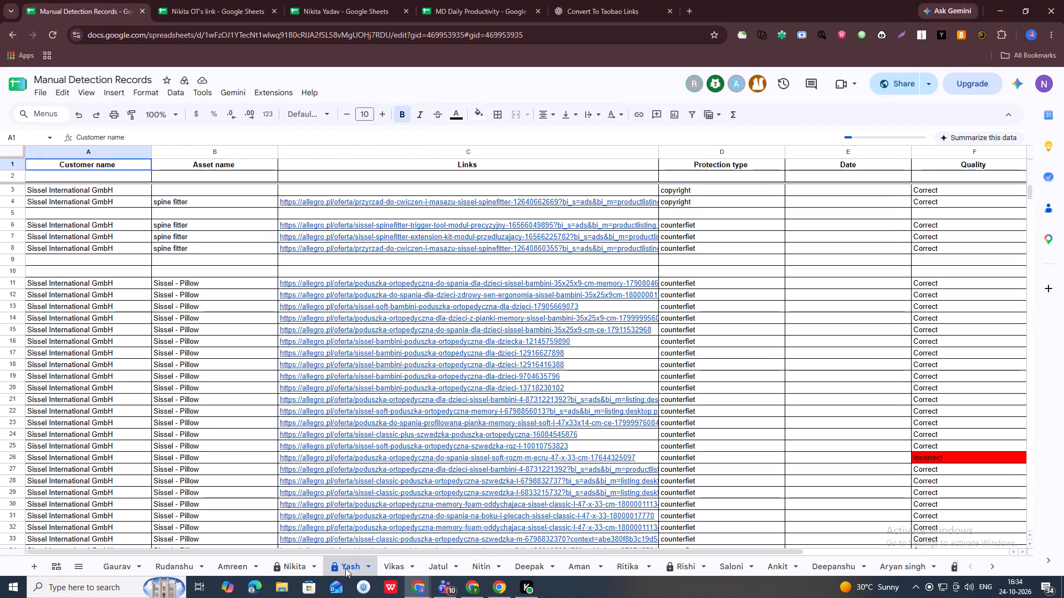
Locate the last filled Links cell on the Yash sheet of the Manual Detection Records.
{"action": "left_click", "coordinate": [485, 422]}
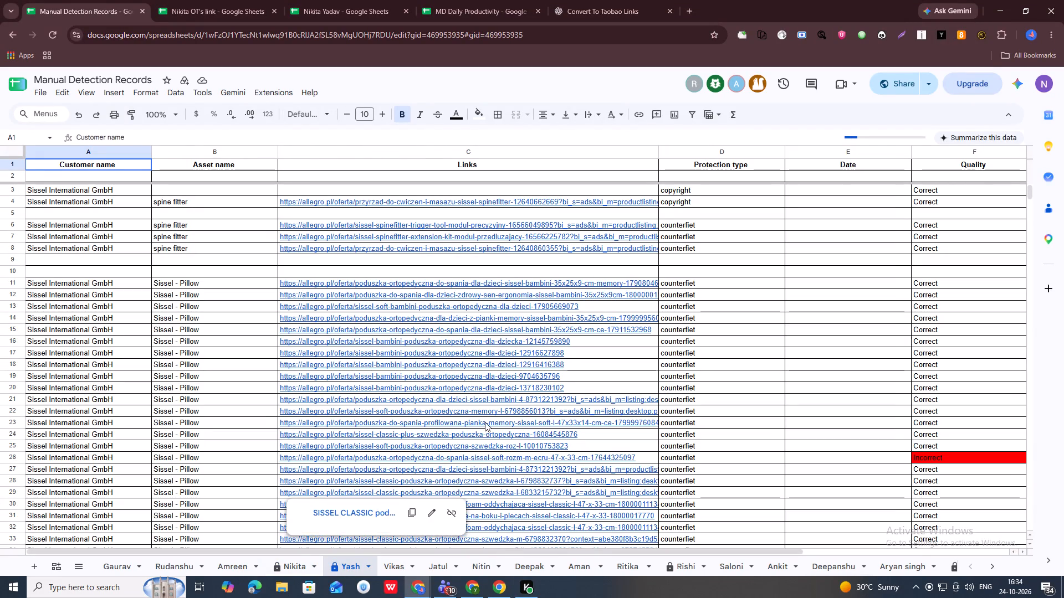
{"action": "key", "text": "ctrl+End"}
{"action": "key", "text": "Left"}
{"action": "key", "text": "Left"}
{"action": "key", "text": "Left"}
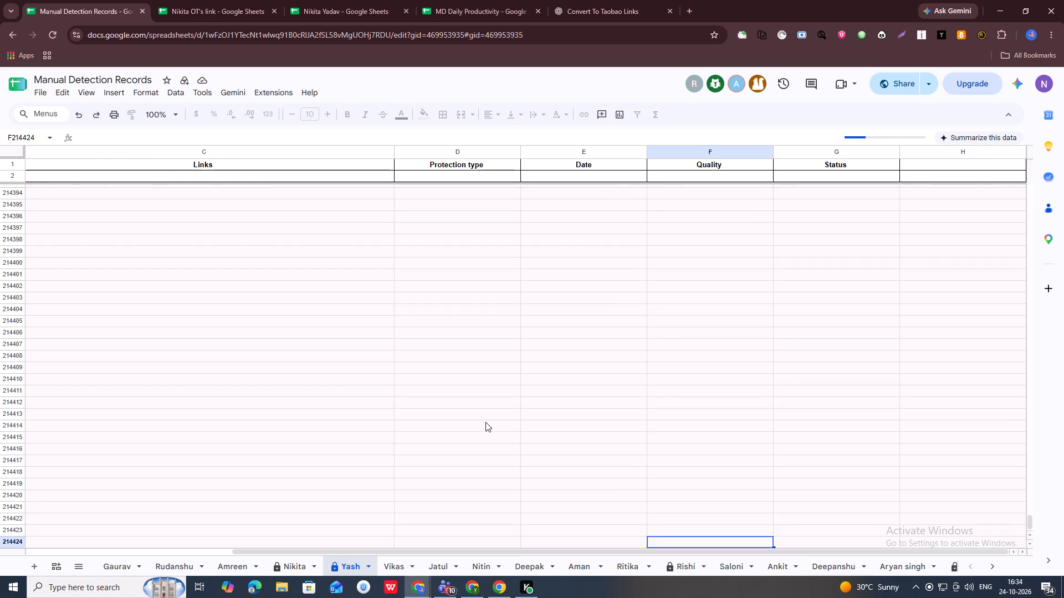
{"action": "key", "text": "Left"}
{"action": "key", "text": "Left"}
{"action": "key", "text": "Left"}
{"action": "key", "text": "Left"}
{"action": "key", "text": "Left"}
{"action": "key", "text": "Left"}
{"action": "key", "text": "Left"}
{"action": "key", "text": "Left"}
{"action": "key", "text": "Right"}
{"action": "key", "text": "Right"}
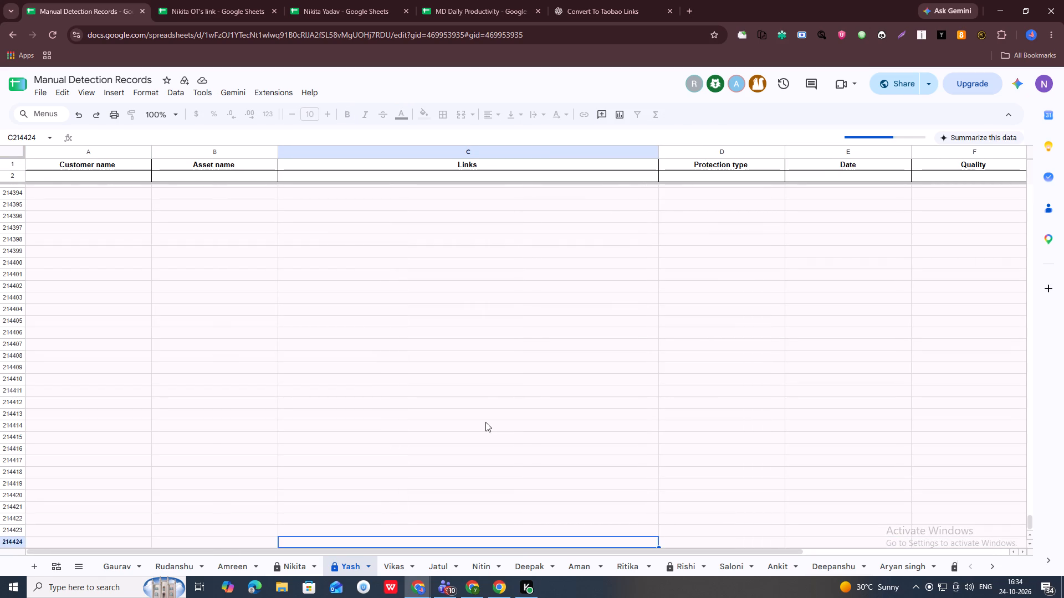
{"action": "key", "text": "ctrl+Up"}
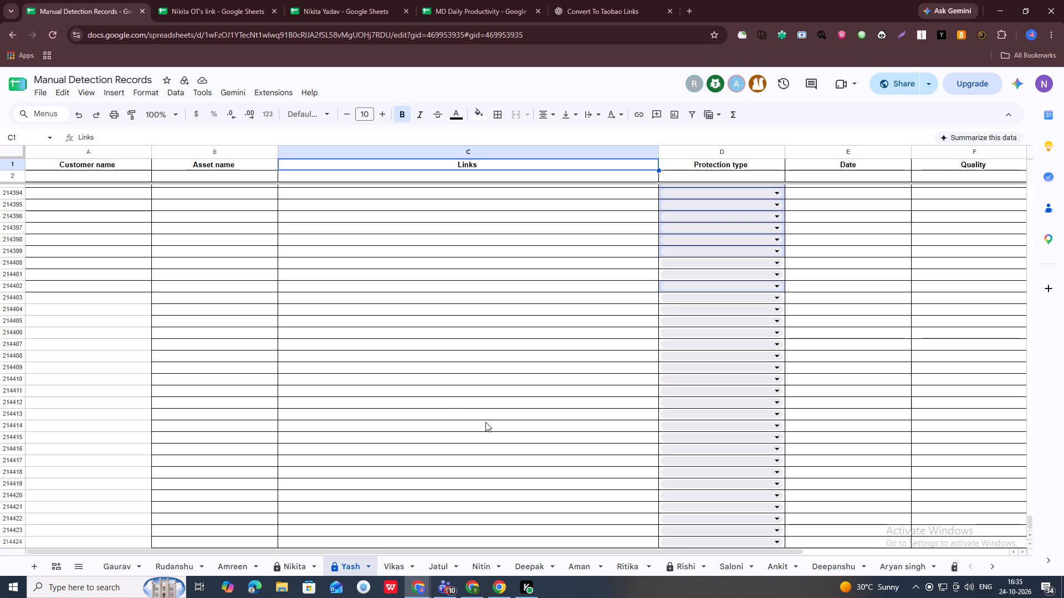
{"action": "left_click", "coordinate": [448, 406]}
{"action": "key", "text": "ctrl+Up"}
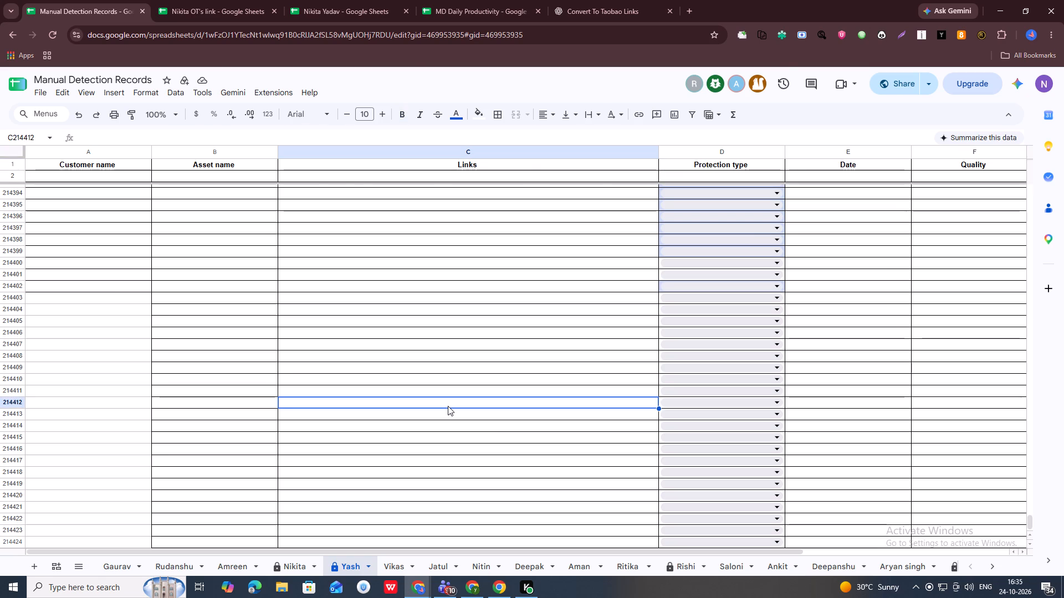
{"action": "scroll", "coordinate": [495, 224], "scroll_direction": "up", "scroll_amount": 2}
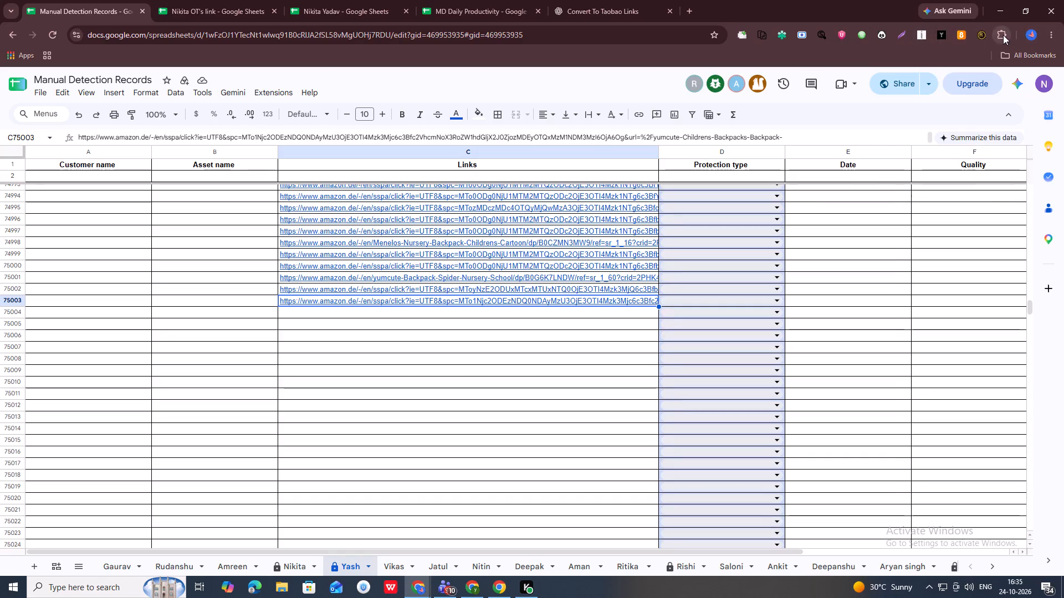
Switch to the Samaksh (redpoints.com) Chrome profile and look up the RedPoints frontoffice address for the Walt Disney new-incident page.
{"action": "left_click", "coordinate": [1032, 35]}
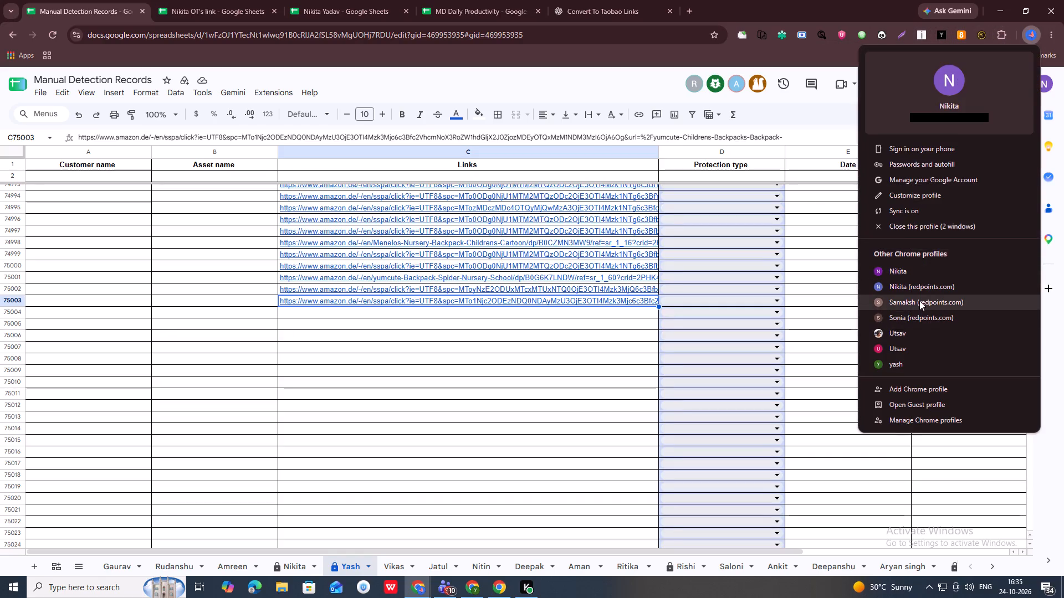
{"action": "left_click", "coordinate": [919, 301]}
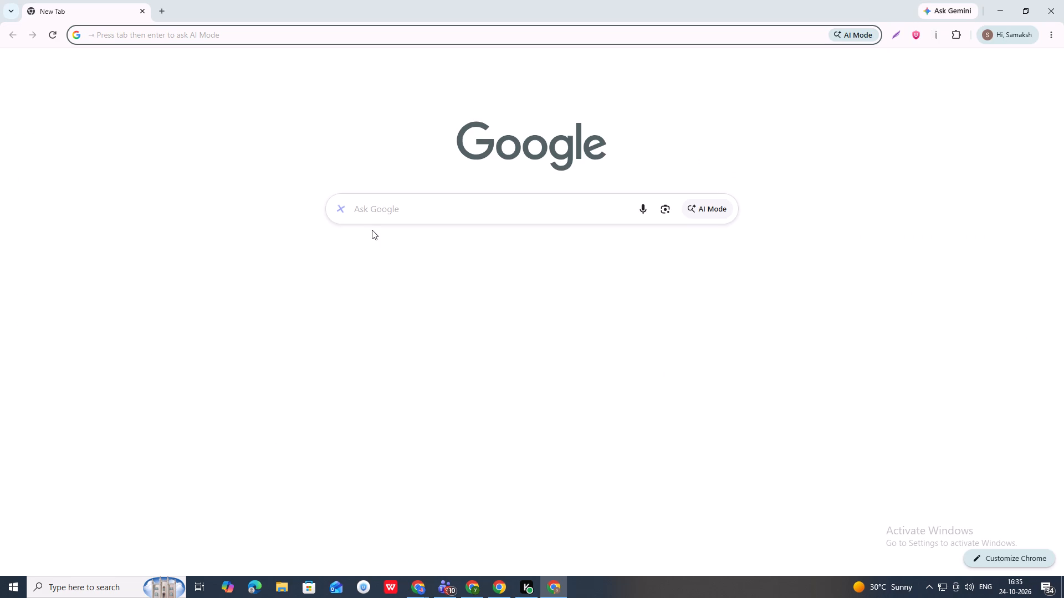
{"action": "type", "text": "fron"}
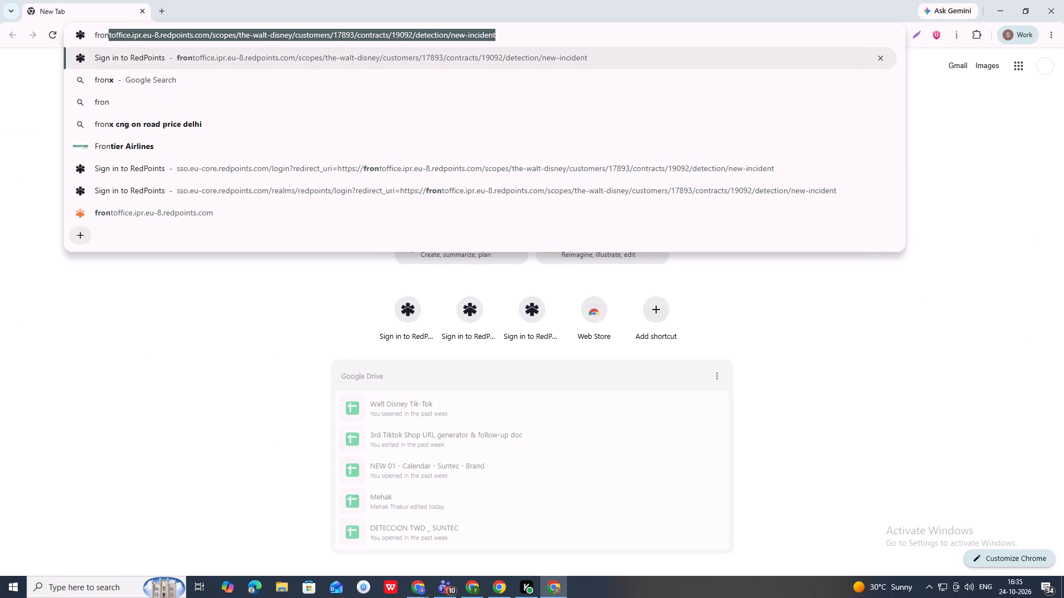
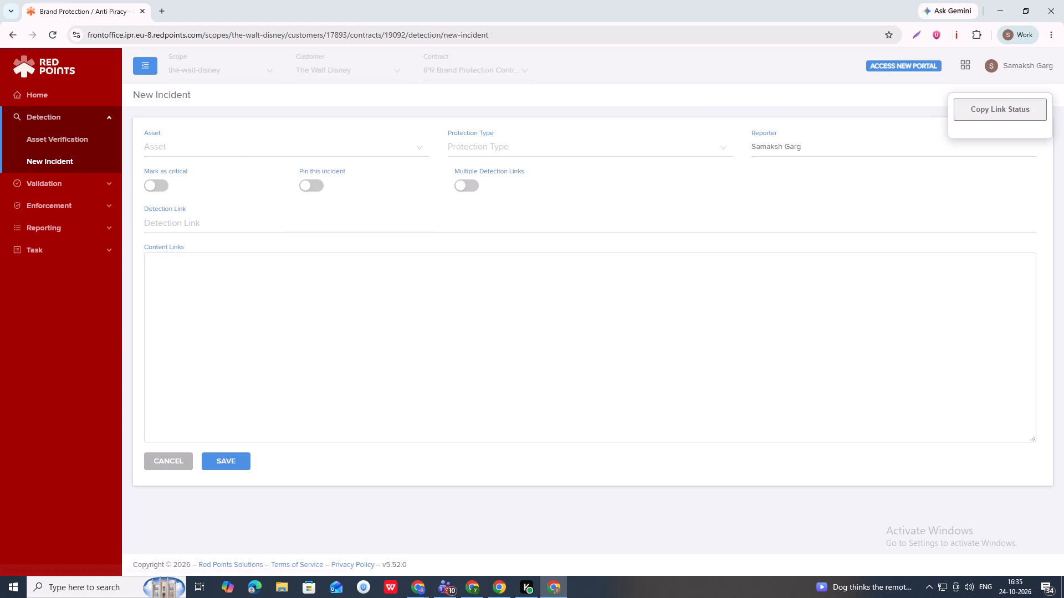
Set the new incident's asset to Spider-Man - Costumes - 25 with protection type Copyright artwork, and enable multiple detection links.
{"action": "left_click", "coordinate": [233, 150]}
{"action": "type", "text": "spider"}
{"action": "left_click", "coordinate": [213, 276]}
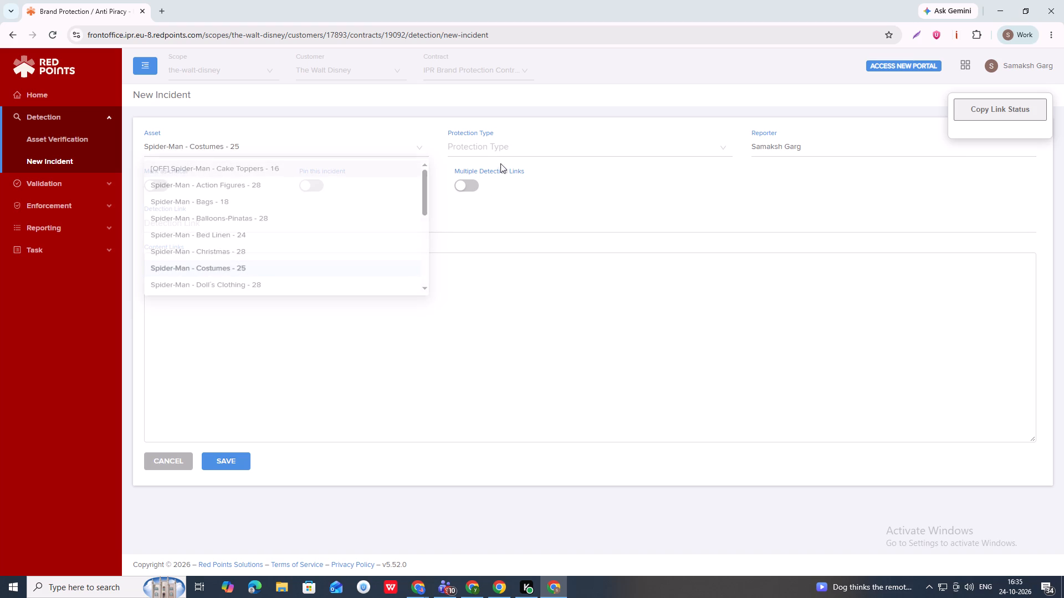
{"action": "left_click", "coordinate": [515, 147]}
{"action": "left_click", "coordinate": [531, 200]}
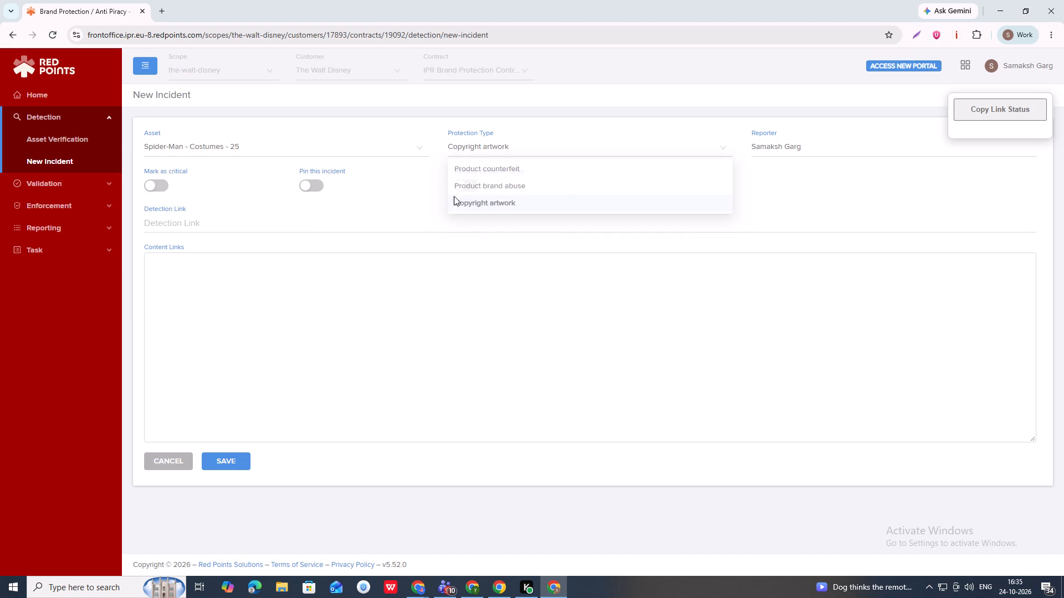
{"action": "left_click", "coordinate": [456, 184]}
Copy the Spiderman costume links in rows 74939 to 74979 of the Yash sheet in Manual Detection Records.
{"action": "key", "text": "alt+Tab"}
{"action": "scroll", "coordinate": [427, 291], "scroll_direction": "up", "scroll_amount": 1}
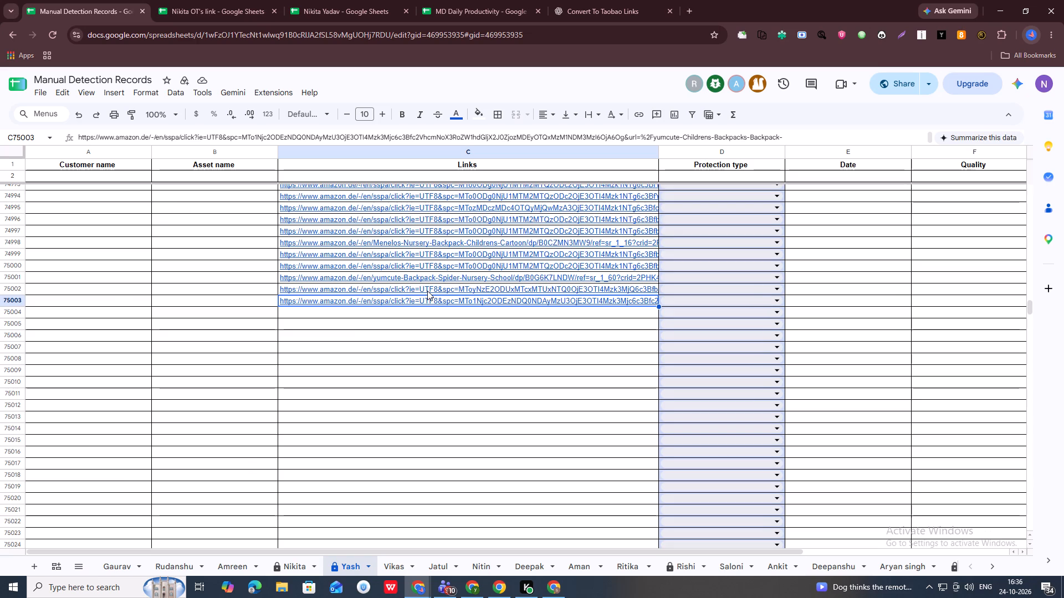
{"action": "scroll", "coordinate": [427, 291], "scroll_direction": "up", "scroll_amount": 12}
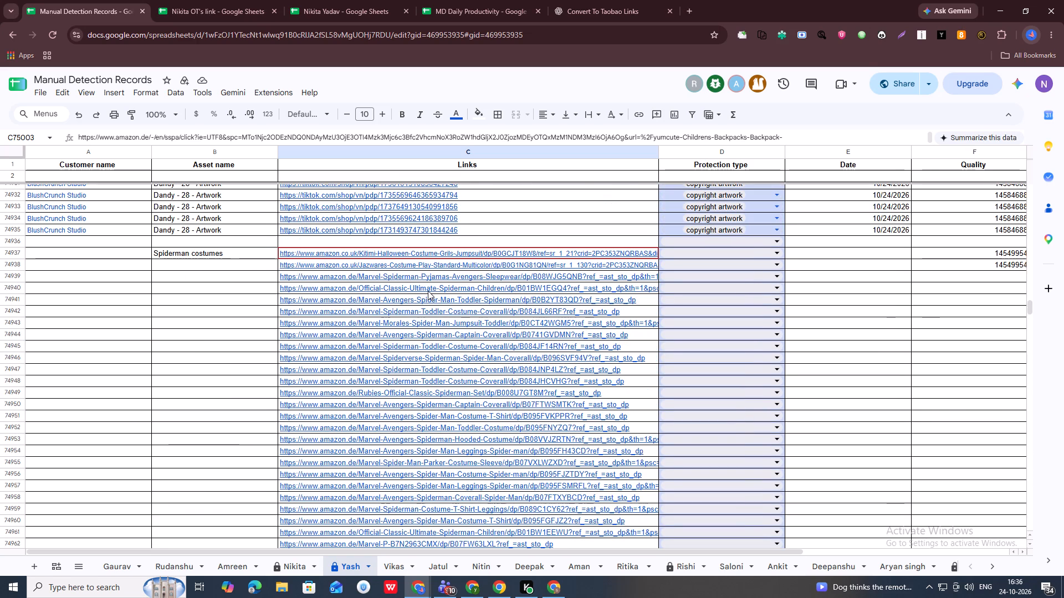
{"action": "left_click", "coordinate": [626, 274]}
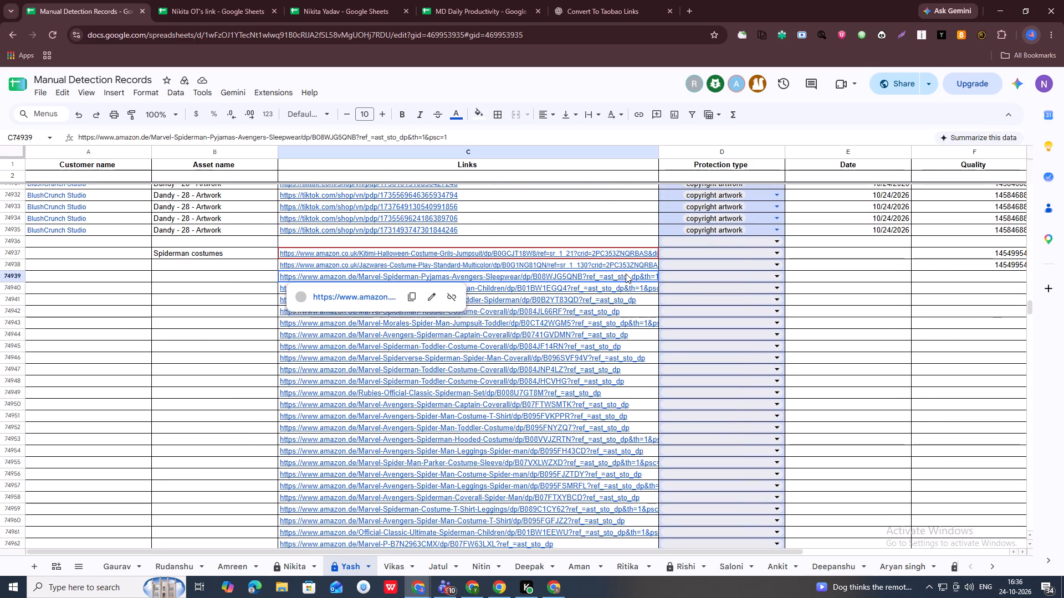
{"action": "key", "text": "ctrl+shift+Down"}
{"action": "scroll", "coordinate": [626, 275], "scroll_direction": "down", "scroll_amount": 1}
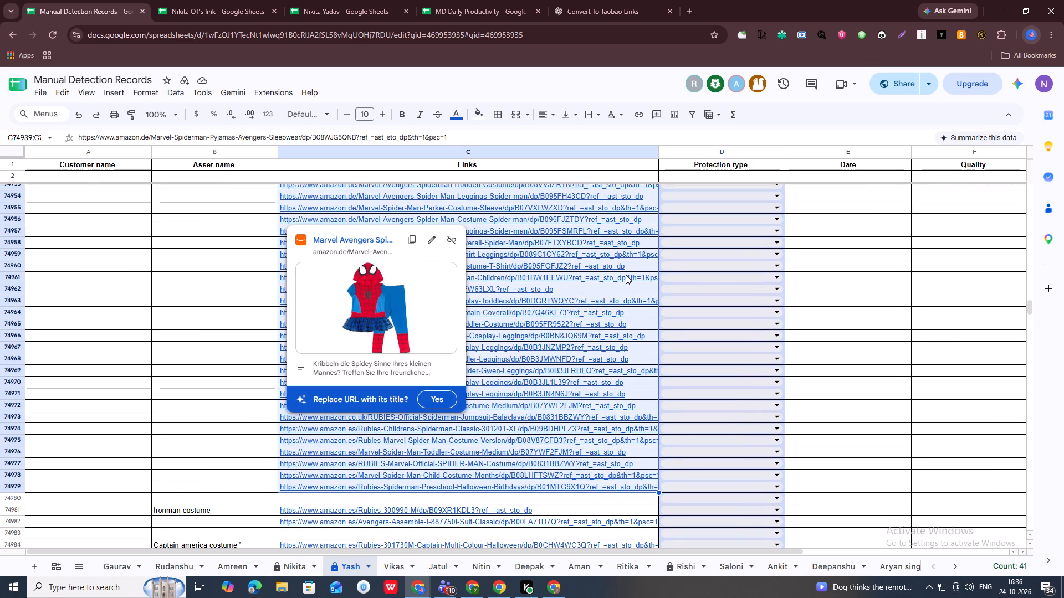
{"action": "key", "text": "ctrl+c"}
{"action": "key", "text": "ctrl+c"}
{"action": "key", "text": "ctrl+c"}
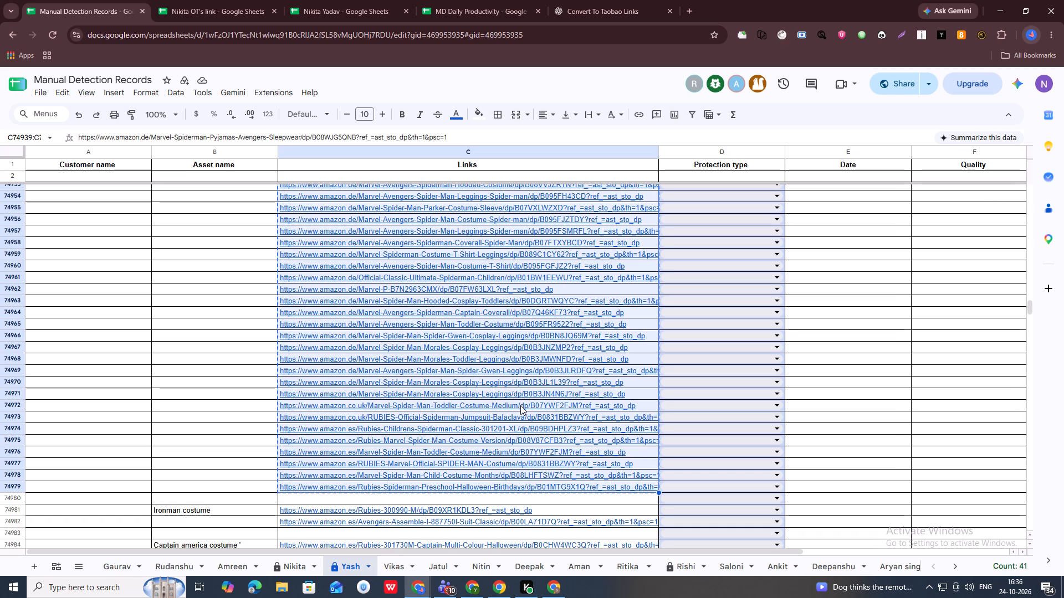
{"action": "key", "text": "ctrl+c"}
{"action": "key", "text": "ctrl+c"}
{"action": "key", "text": "ctrl+c"}
{"action": "key", "text": "ctrl+c"}
Paste the copied Spiderman costume links as the RedPoints incident's detection links and save them.
{"action": "key", "text": "alt+Tab"}
{"action": "left_click", "coordinate": [386, 369]}
{"action": "key", "text": "ctrl+v"}
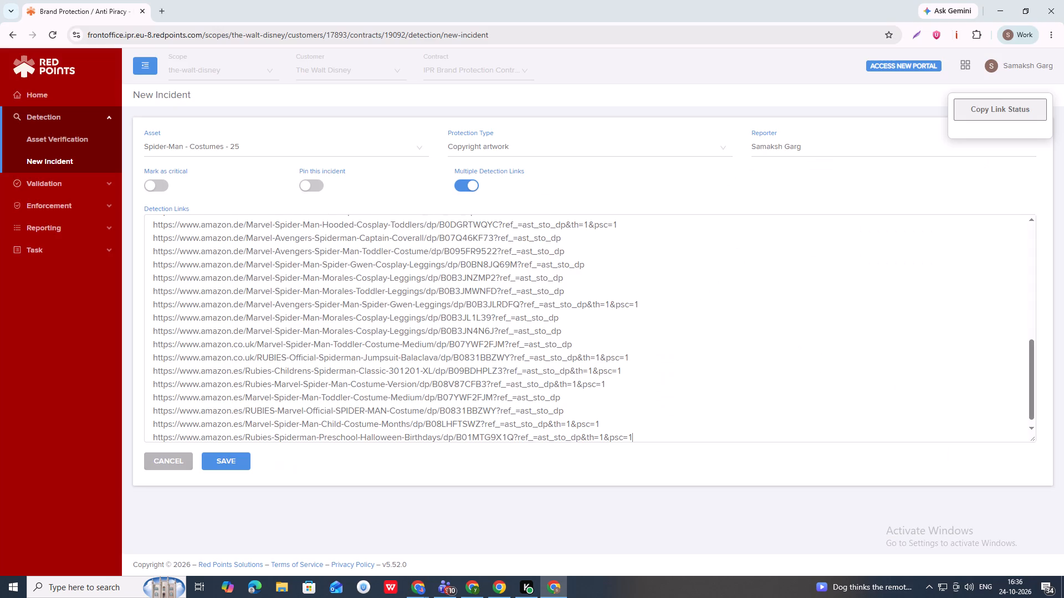
{"action": "scroll", "coordinate": [386, 369], "scroll_direction": "up", "scroll_amount": 15}
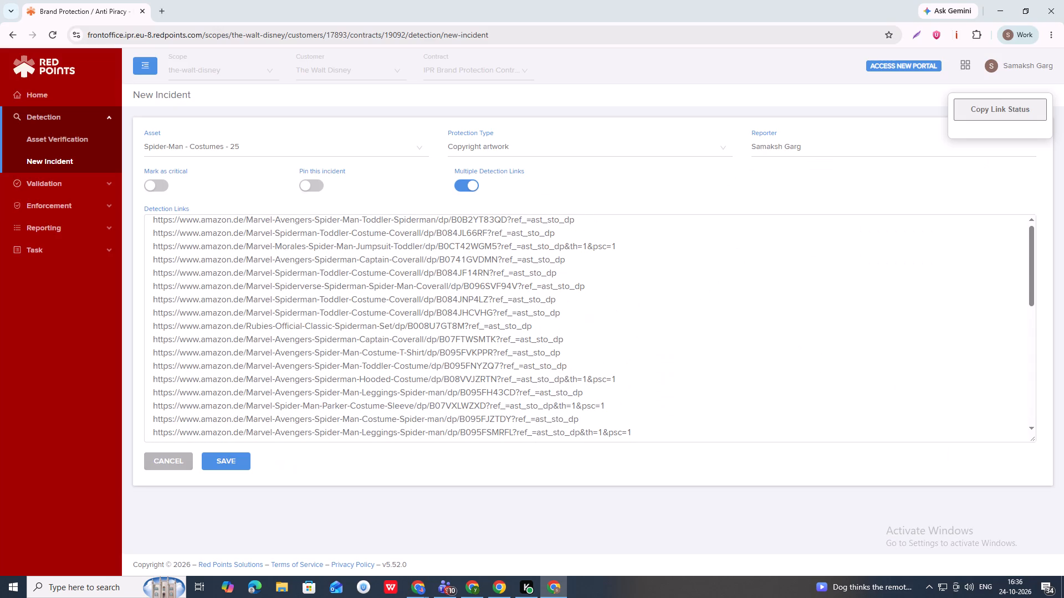
{"action": "scroll", "coordinate": [386, 369], "scroll_direction": "down", "scroll_amount": 15}
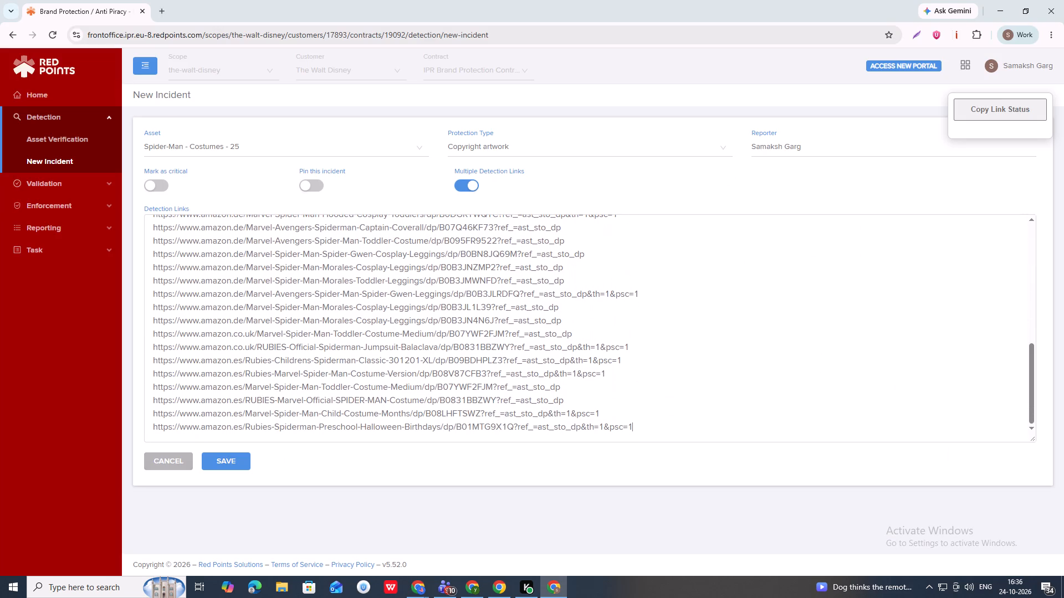
{"action": "left_click", "coordinate": [239, 466]}
{"action": "scroll", "coordinate": [239, 466], "scroll_direction": "down", "scroll_amount": 4}
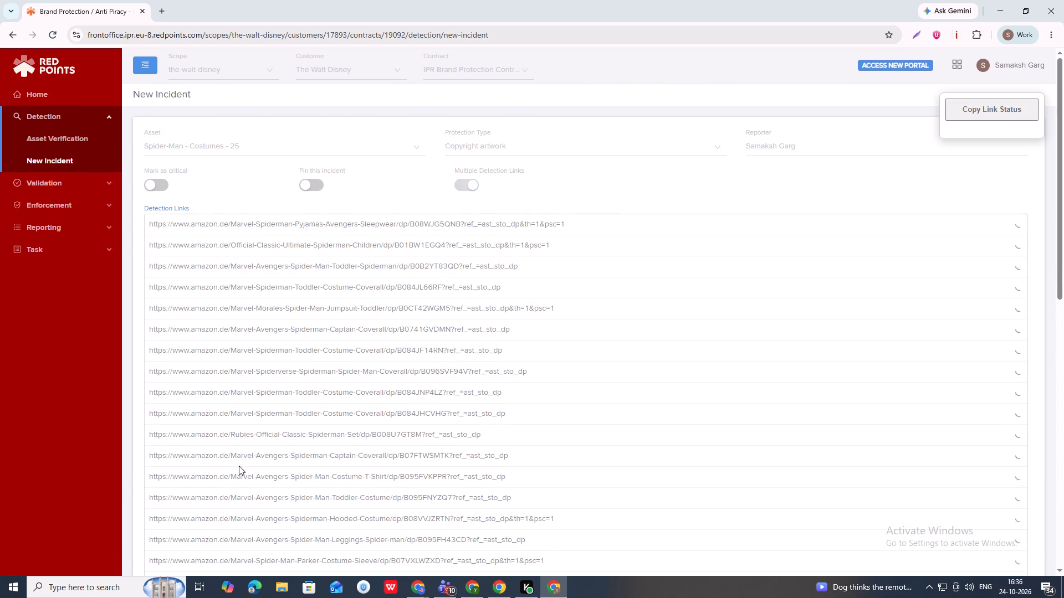
{"action": "scroll", "coordinate": [239, 466], "scroll_direction": "down", "scroll_amount": 10}
{"action": "scroll", "coordinate": [255, 440], "scroll_direction": "up", "scroll_amount": 18}
{"action": "left_click", "coordinate": [240, 153], "text": "alt"}
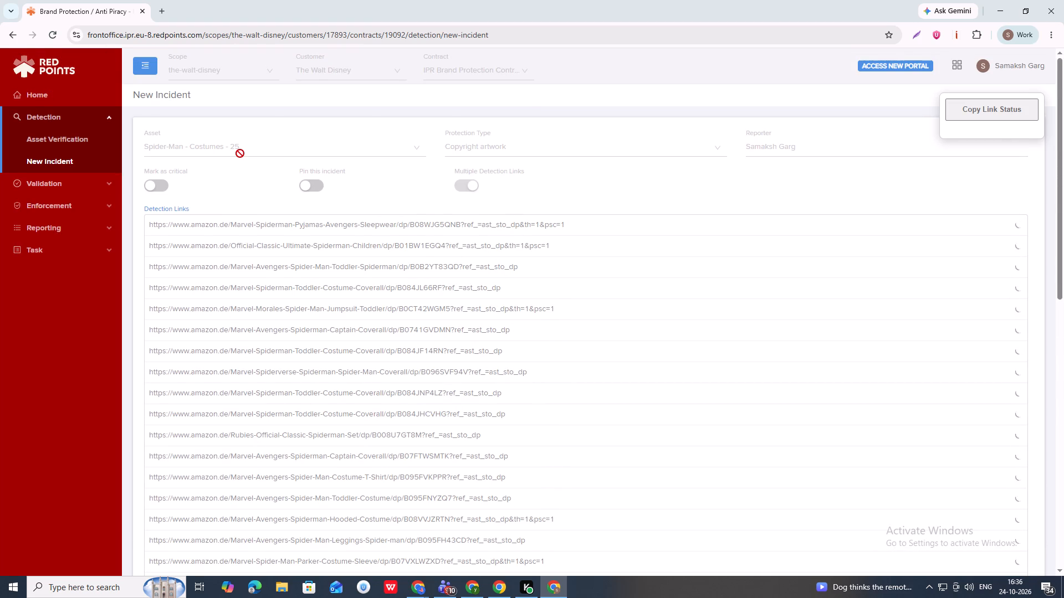
Copy the link status of the Spider-Man costume incidents and paste it into the Yash sheet's blank area at A75008.
{"action": "key", "text": "alt+Tab"}
{"action": "scroll", "coordinate": [254, 271], "scroll_direction": "up", "scroll_amount": 6}
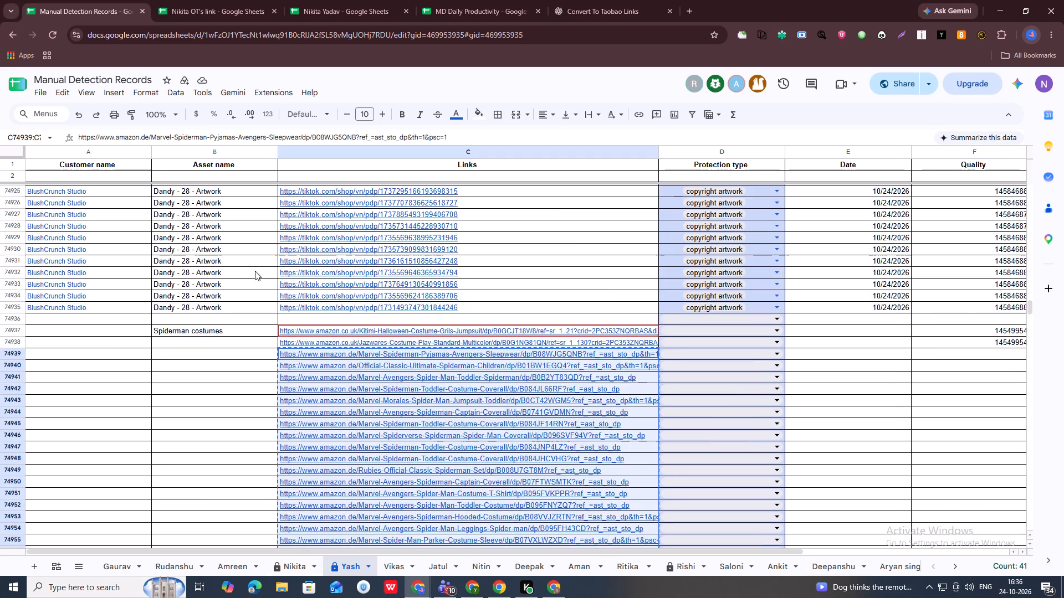
{"action": "scroll", "coordinate": [255, 271], "scroll_direction": "down", "scroll_amount": 2}
{"action": "key", "text": "alt+Tab"}
{"action": "scroll", "coordinate": [297, 306], "scroll_direction": "down", "scroll_amount": 5}
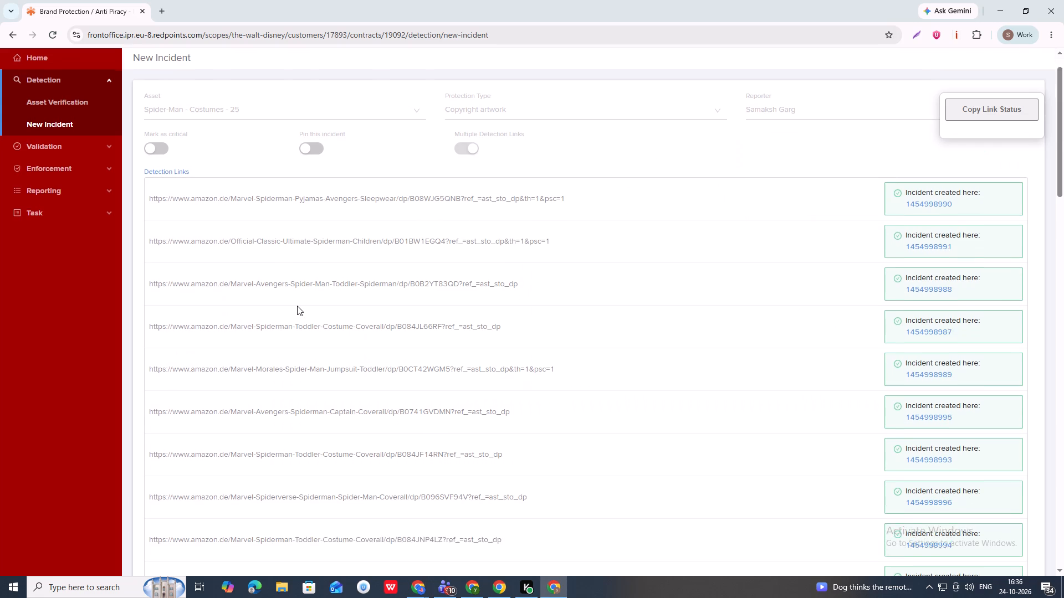
{"action": "scroll", "coordinate": [297, 306], "scroll_direction": "down", "scroll_amount": 20}
{"action": "scroll", "coordinate": [297, 306], "scroll_direction": "down", "scroll_amount": 14}
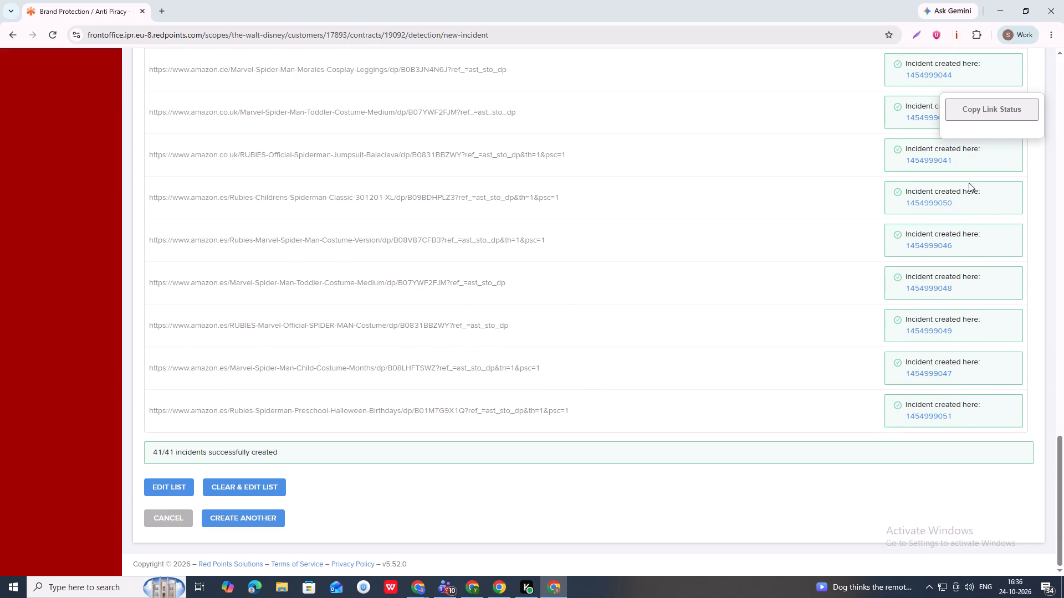
{"action": "left_click", "coordinate": [979, 120]}
{"action": "key", "text": "alt+Tab"}
{"action": "scroll", "coordinate": [330, 318], "scroll_direction": "down", "scroll_amount": 5}
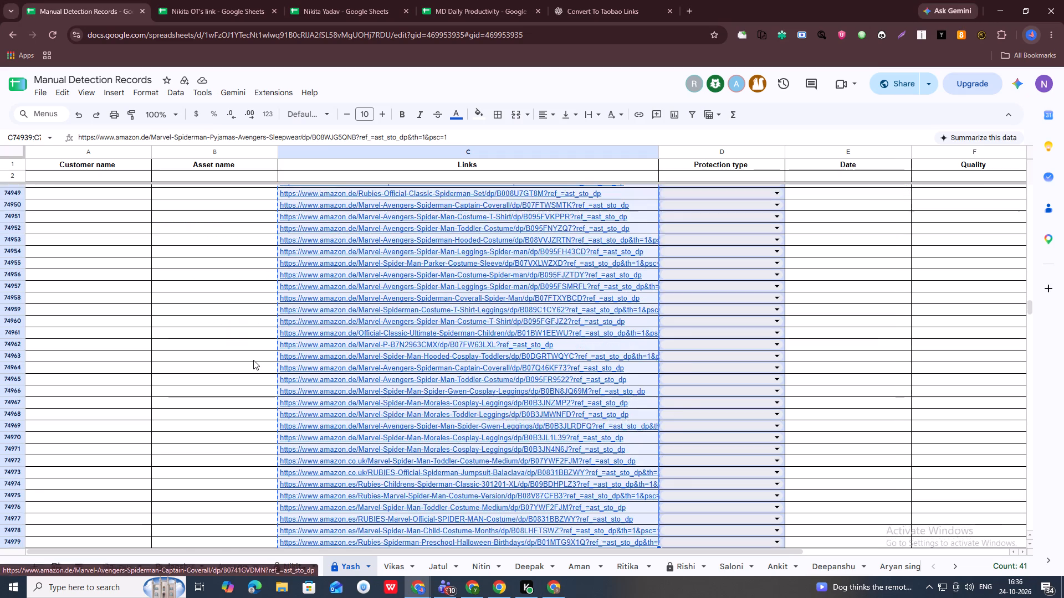
{"action": "scroll", "coordinate": [253, 360], "scroll_direction": "down", "scroll_amount": 7}
{"action": "scroll", "coordinate": [137, 442], "scroll_direction": "down", "scroll_amount": 1}
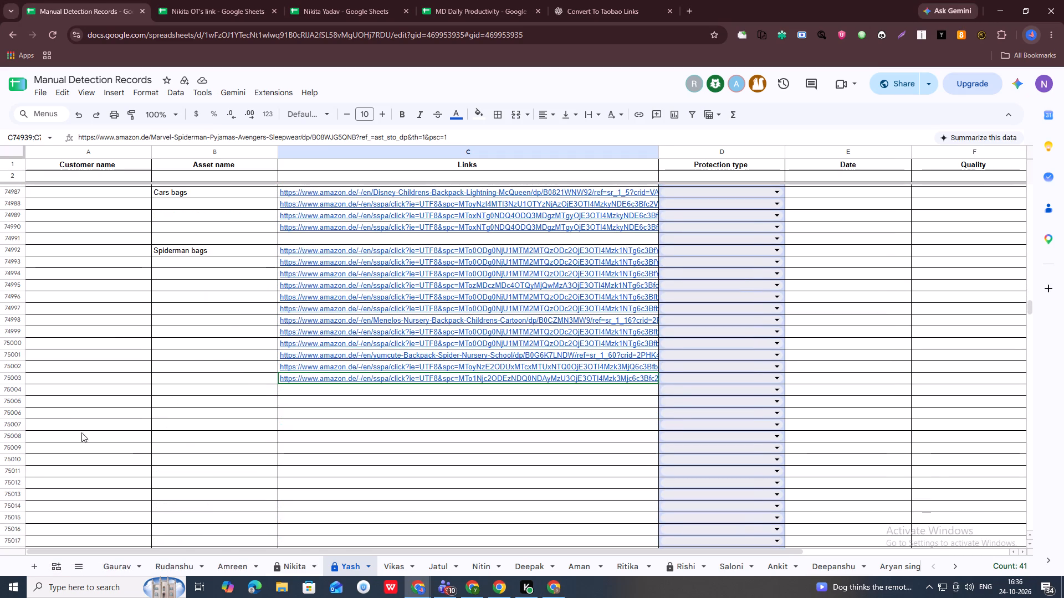
{"action": "left_click", "coordinate": [74, 432]}
{"action": "key", "text": "ctrl+v"}
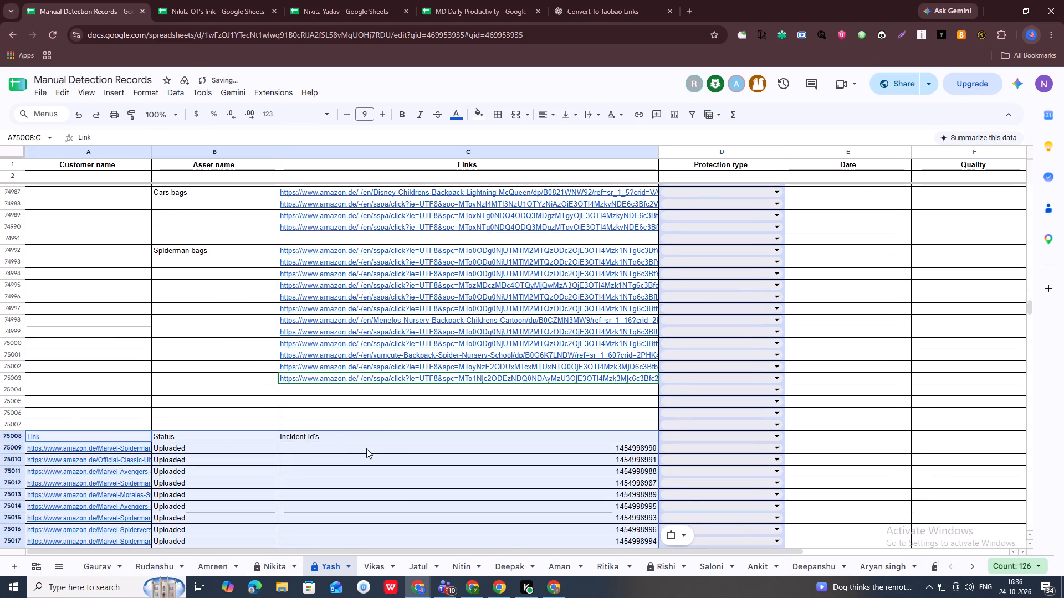
Copy the incident IDs from the pasted status block into the Quality column, starting at row 74939.
{"action": "left_click", "coordinate": [366, 448]}
{"action": "key", "text": "ctrl+shift+Down"}
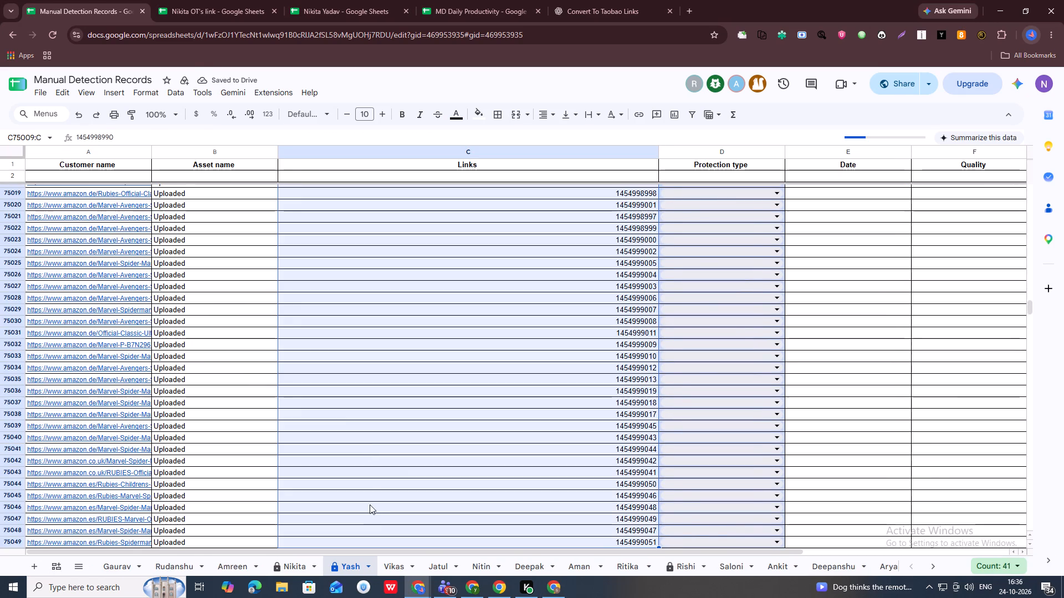
{"action": "scroll", "coordinate": [370, 519], "scroll_direction": "down", "scroll_amount": 2}
{"action": "key", "text": "ctrl+c"}
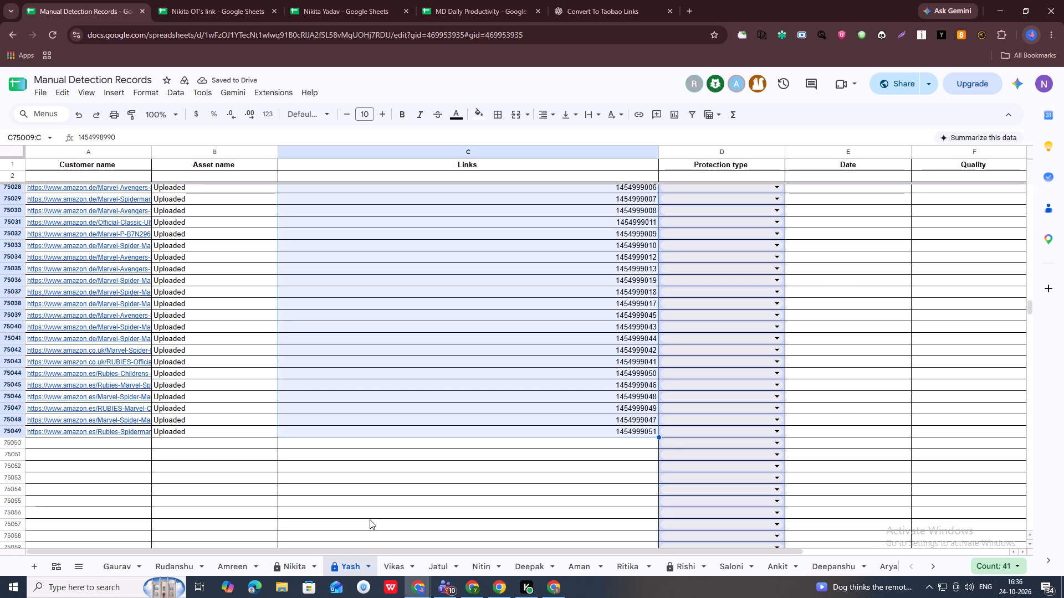
{"action": "scroll", "coordinate": [380, 501], "scroll_direction": "up", "scroll_amount": 20}
{"action": "scroll", "coordinate": [380, 501], "scroll_direction": "up", "scroll_amount": 3}
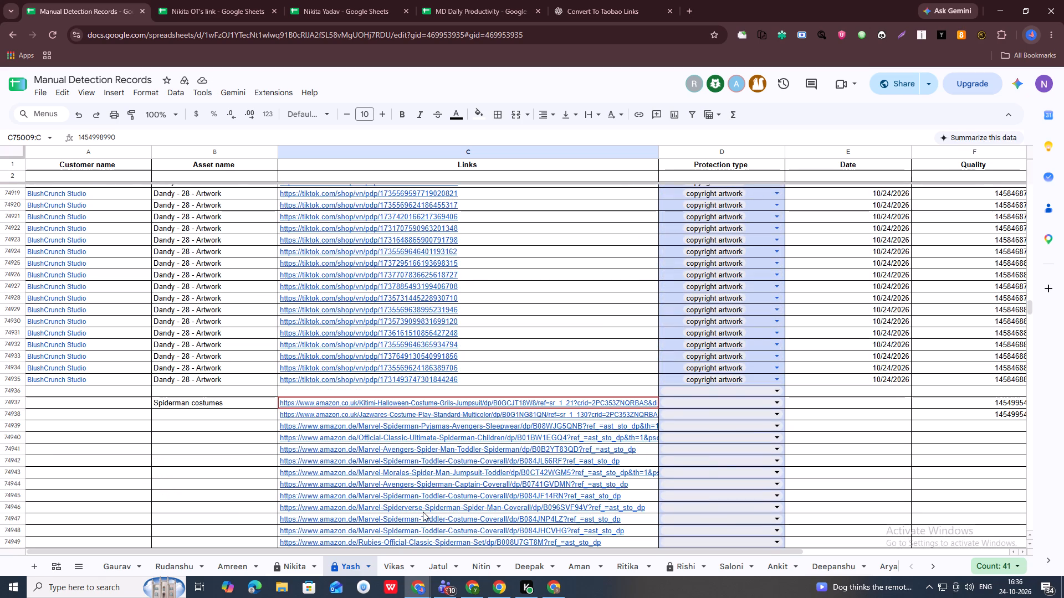
{"action": "left_click", "coordinate": [956, 427]}
{"action": "key", "text": "ctrl+v"}
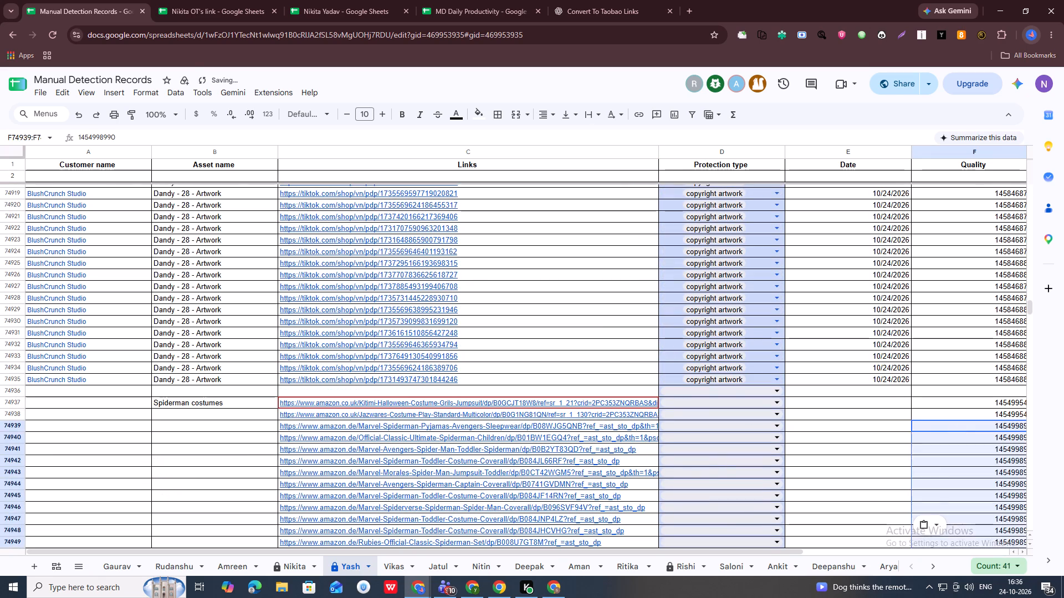
{"action": "scroll", "coordinate": [929, 420], "scroll_direction": "down", "scroll_amount": 8}
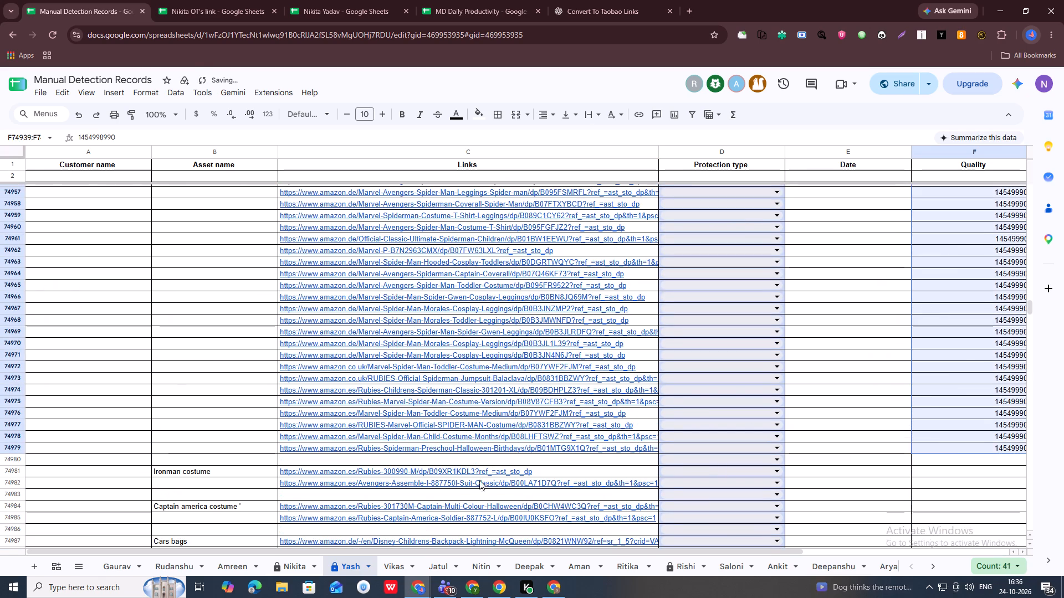
Create RedPoints incidents for the two Ironman costume links from rows 74981–74982 under the asset Iron Man - Costumes - 25.
{"action": "left_click_drag", "start_coordinate": [513, 470], "coordinate": [518, 483]}
{"action": "key", "text": "ctrl+c"}
{"action": "key", "text": "ctrl+c"}
{"action": "key", "text": "alt+Tab"}
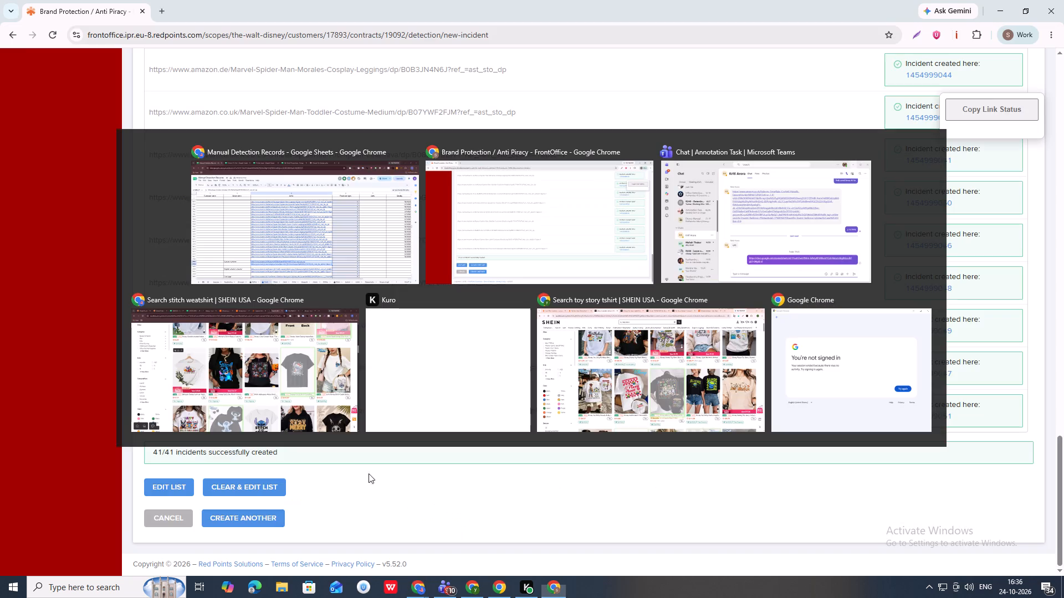
{"action": "left_click", "coordinate": [260, 488]}
{"action": "left_click", "coordinate": [255, 139]}
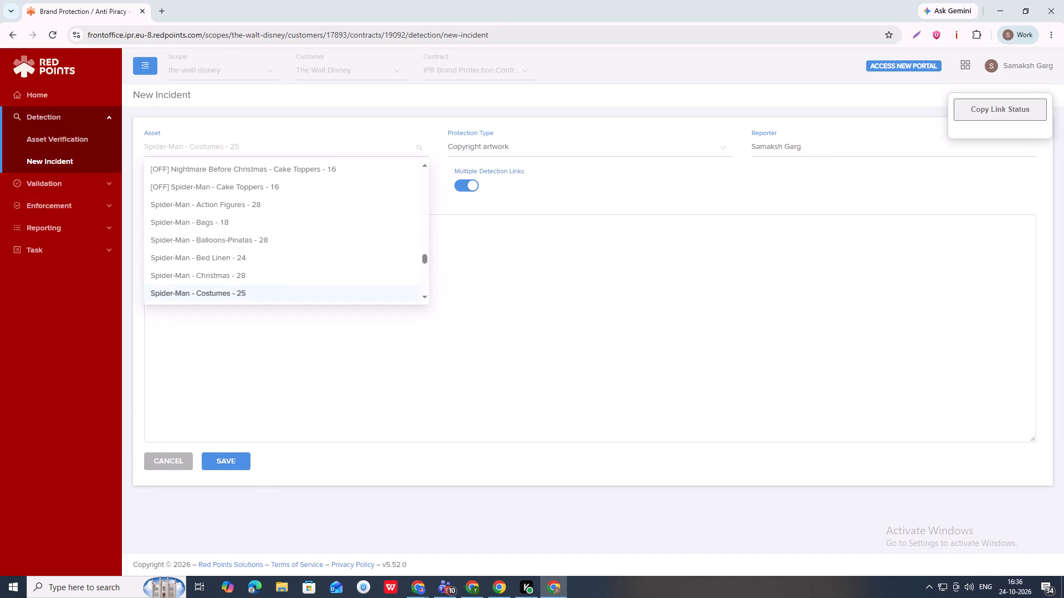
{"action": "type", "text": "iron"}
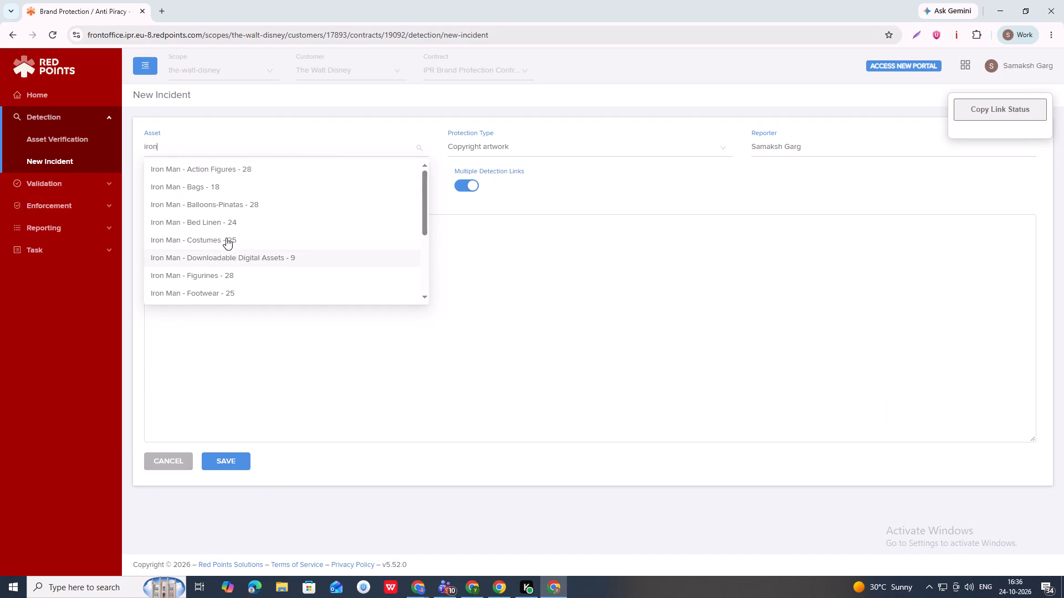
{"action": "left_click", "coordinate": [248, 241]}
{"action": "left_click", "coordinate": [308, 270]}
{"action": "key", "text": "ctrl+v"}
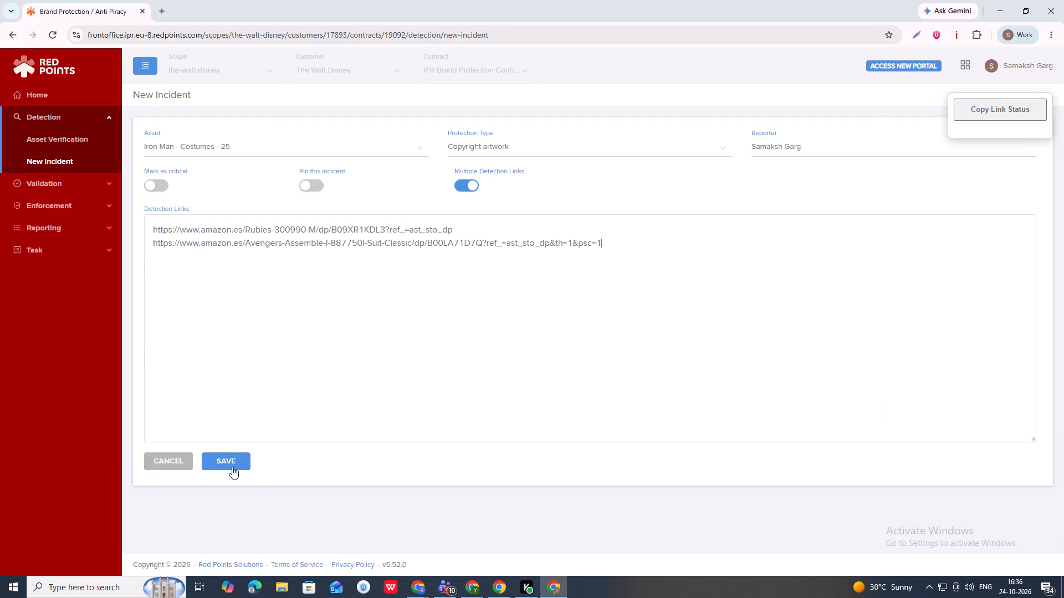
{"action": "key", "text": "alt+Tab"}
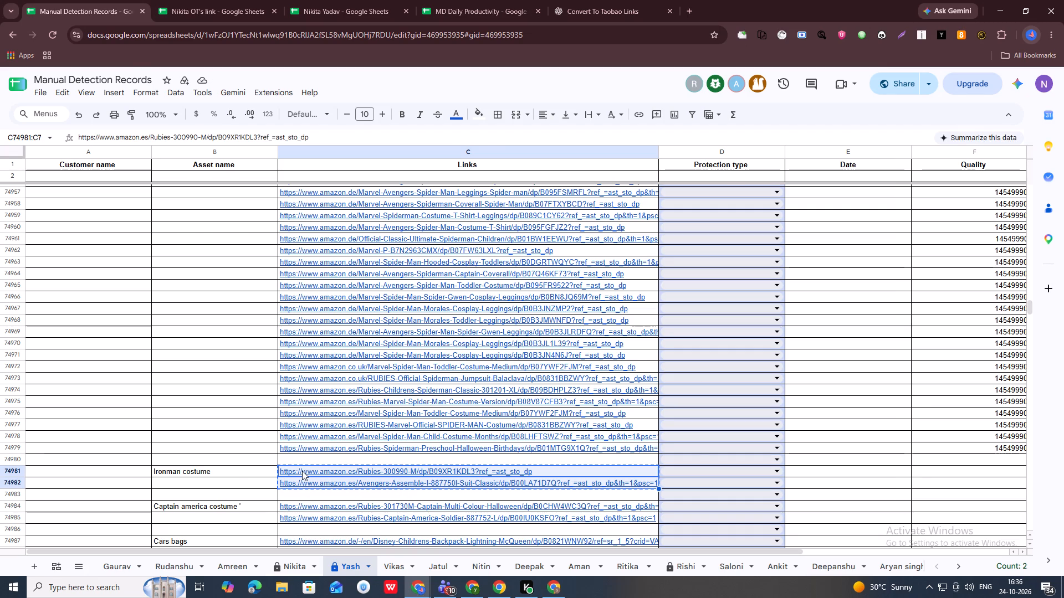
{"action": "key", "text": "alt+Tab"}
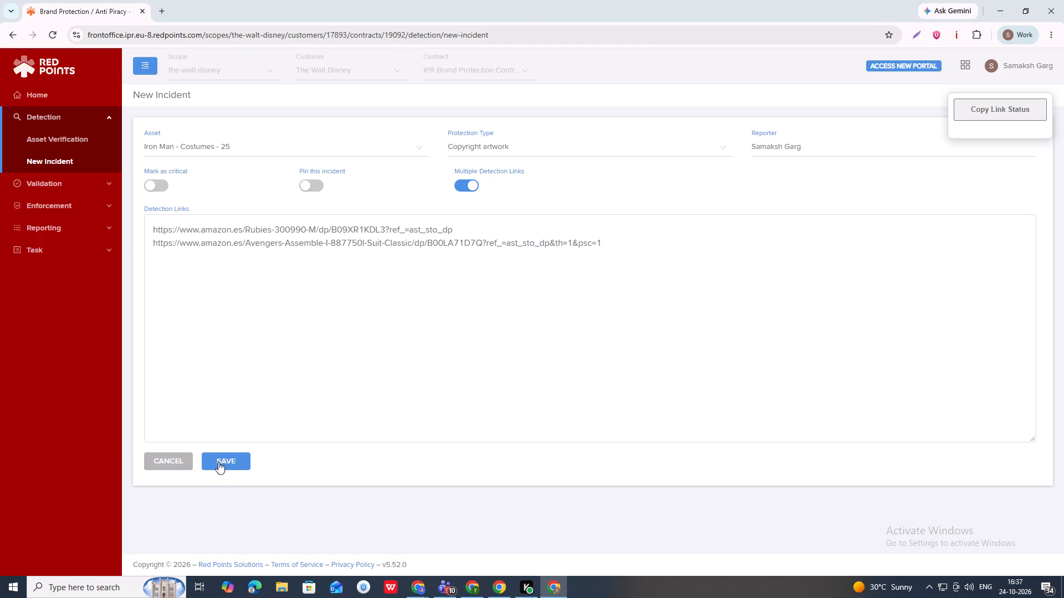
{"action": "left_click", "coordinate": [218, 462]}
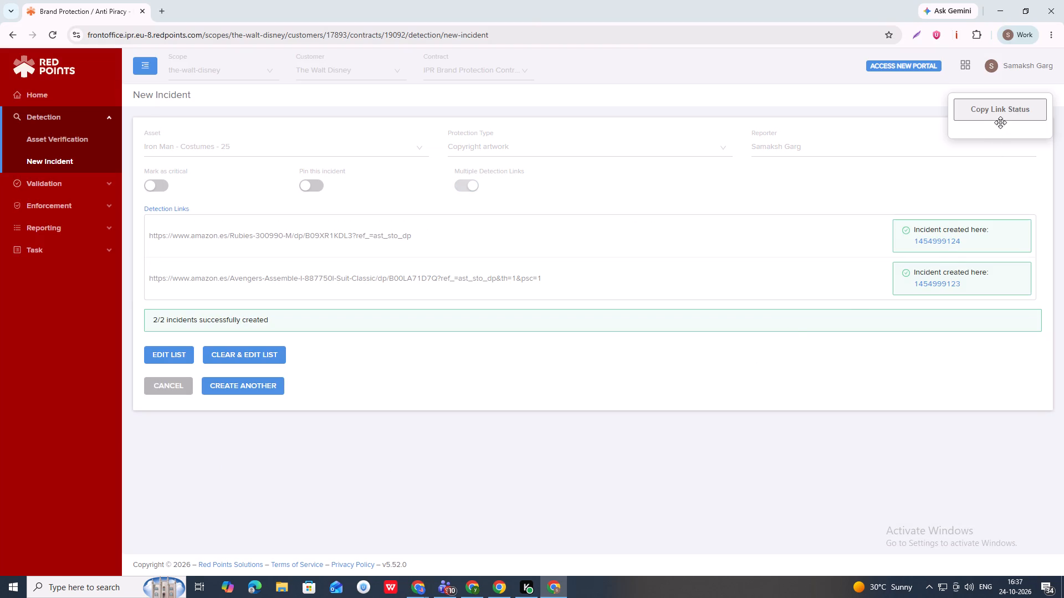
Copy the link status of the Iron Man costume incidents.
{"action": "left_click", "coordinate": [1000, 122]}
{"action": "left_click", "coordinate": [1000, 117]}
Delete the whole Spider-Man link status block, headers included, starting at A75008 on the Yash sheet.
{"action": "key", "text": "alt+Tab"}
{"action": "scroll", "coordinate": [361, 414], "scroll_direction": "down", "scroll_amount": 4}
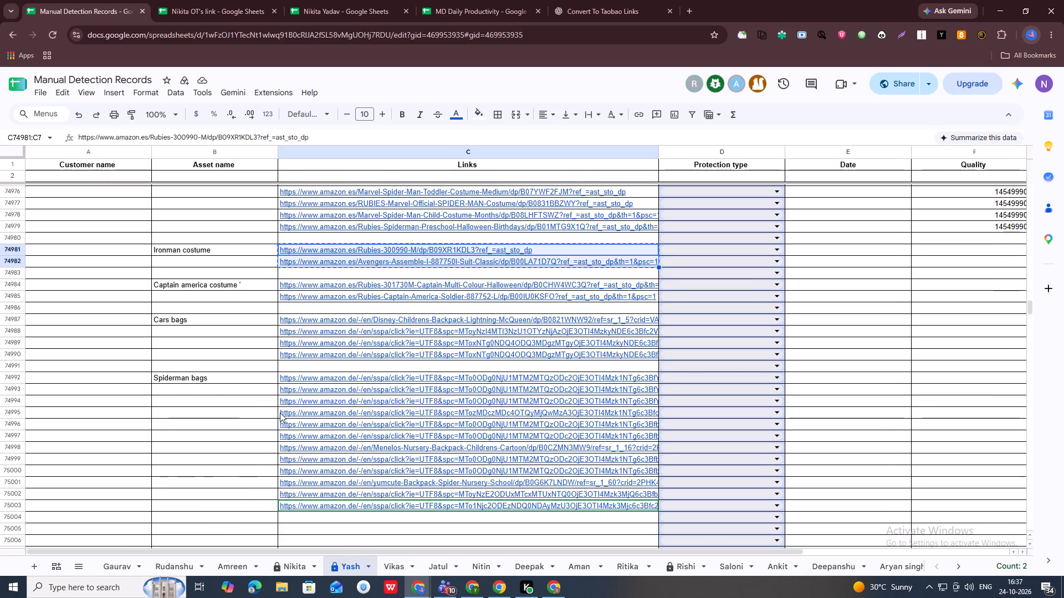
{"action": "scroll", "coordinate": [275, 411], "scroll_direction": "down", "scroll_amount": 2}
{"action": "left_click", "coordinate": [73, 460]}
{"action": "key", "text": "Up"}
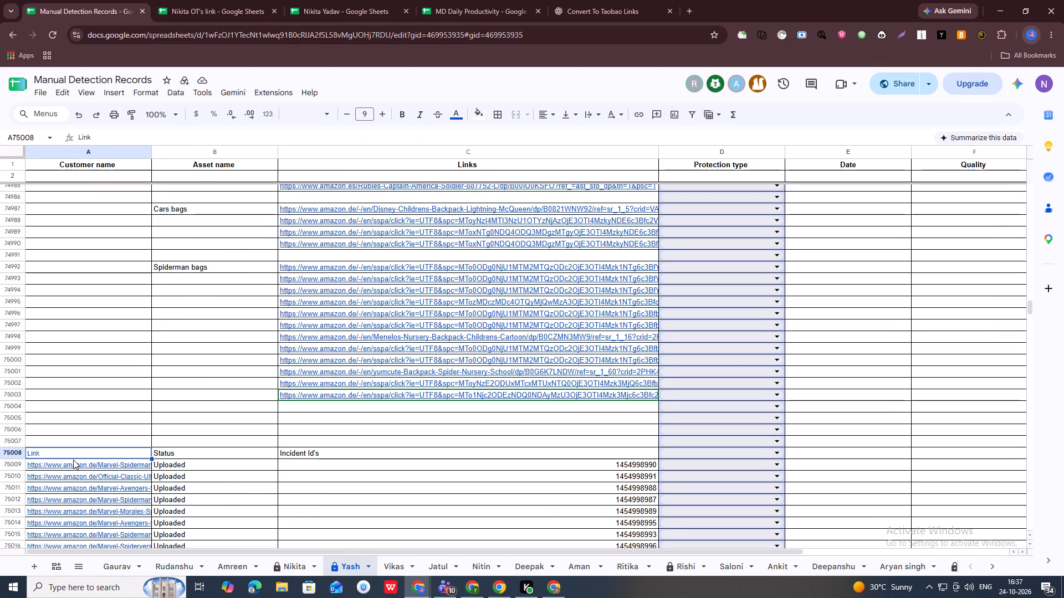
{"action": "key", "text": "ctrl+shift+Right"}
{"action": "key", "text": "ctrl+shift+Down"}
{"action": "key", "text": "BackSpace"}
{"action": "left_click", "coordinate": [0, 307]}
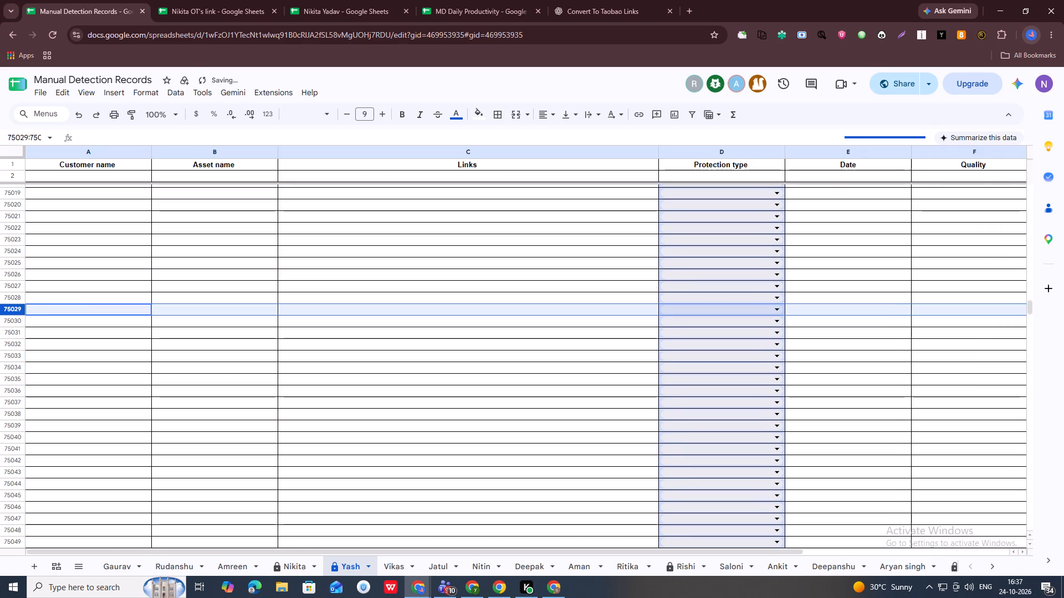
Paste the copied Iron Man link status block below the Spiderman bags links, starting at A75006 on the Yash sheet.
{"action": "left_click", "coordinate": [83, 295]}
{"action": "key", "text": "ctrl+Up"}
{"action": "key", "text": "Down"}
{"action": "key", "text": "Right"}
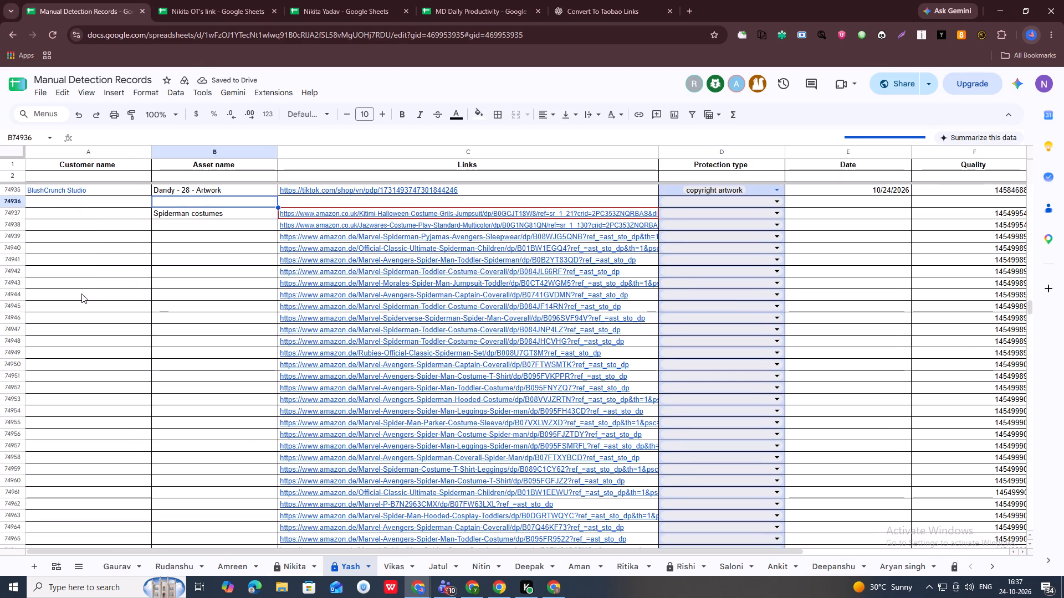
{"action": "key", "text": "Right"}
{"action": "key", "text": "ctrl+Down"}
{"action": "key", "text": "ctrl+Down"}
{"action": "key", "text": "ctrl+Down"}
{"action": "key", "text": "ctrl+Down"}
{"action": "key", "text": "ctrl+Down"}
{"action": "key", "text": "ctrl+Down"}
{"action": "key", "text": "ctrl+Down"}
{"action": "key", "text": "ctrl+Down"}
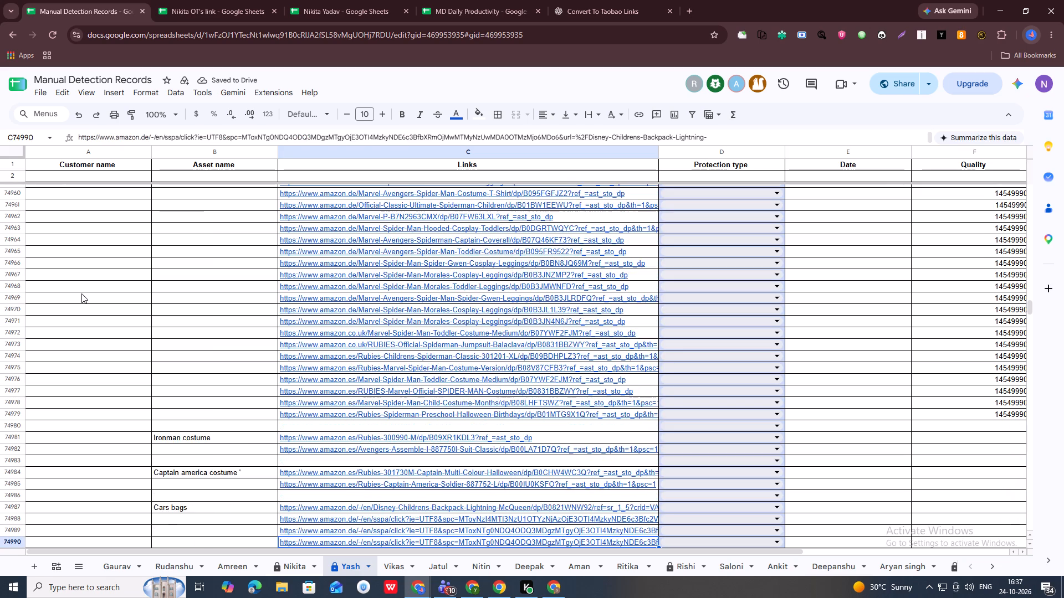
{"action": "key", "text": "ctrl+Down"}
{"action": "key", "text": "Down"}
{"action": "key", "text": "Down"}
{"action": "key", "text": "Down"}
{"action": "key", "text": "Down"}
{"action": "key", "text": "Down"}
{"action": "key", "text": "Down"}
{"action": "key", "text": "Down"}
{"action": "key", "text": "Down"}
{"action": "key", "text": "Down"}
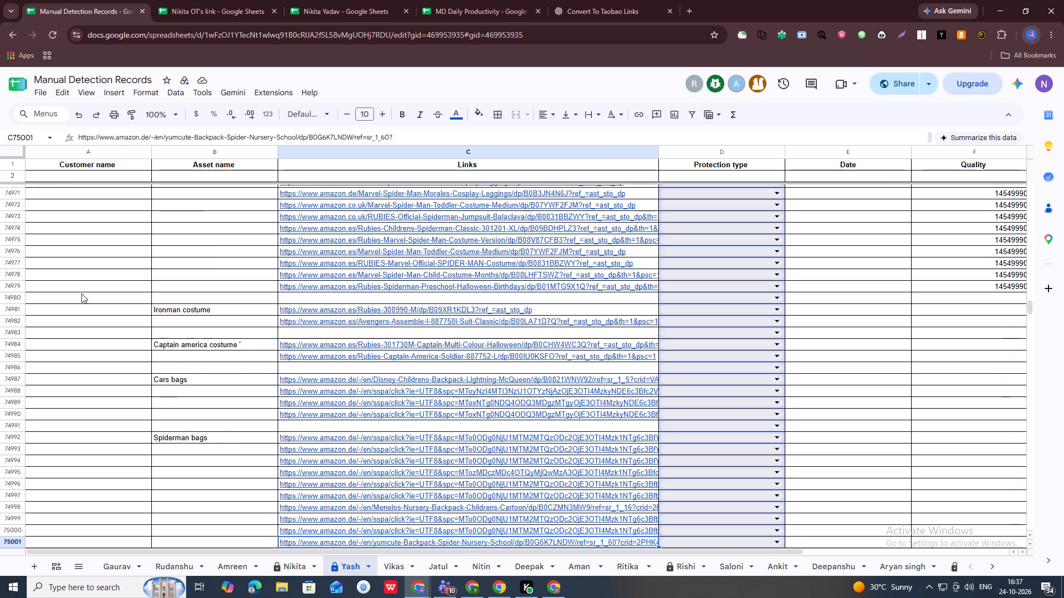
{"action": "key", "text": "Down"}
{"action": "key", "text": "Down"}
{"action": "key", "text": "Down"}
{"action": "key", "text": "Down"}
{"action": "key", "text": "Down"}
{"action": "key", "text": "Left"}
{"action": "key", "text": "Left"}
{"action": "key", "text": "Left"}
{"action": "key", "text": "ctrl+v"}
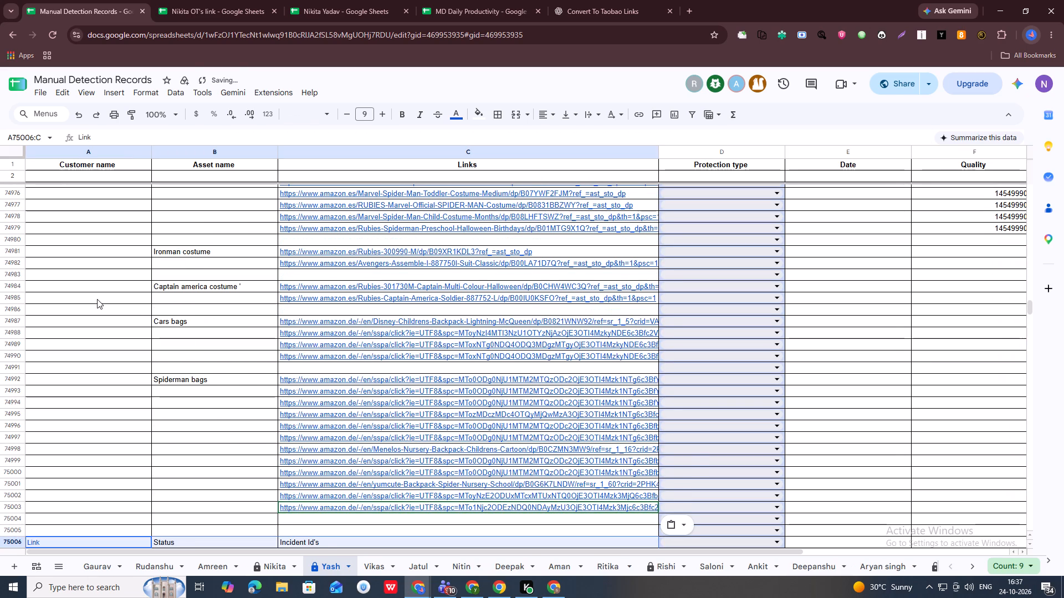
Copy the two Iron Man incident IDs from the pasted status block into the Quality column at rows 74981–74982.
{"action": "scroll", "coordinate": [148, 305], "scroll_direction": "down", "scroll_amount": 1}
{"action": "left_click_drag", "start_coordinate": [501, 502], "coordinate": [508, 514]}
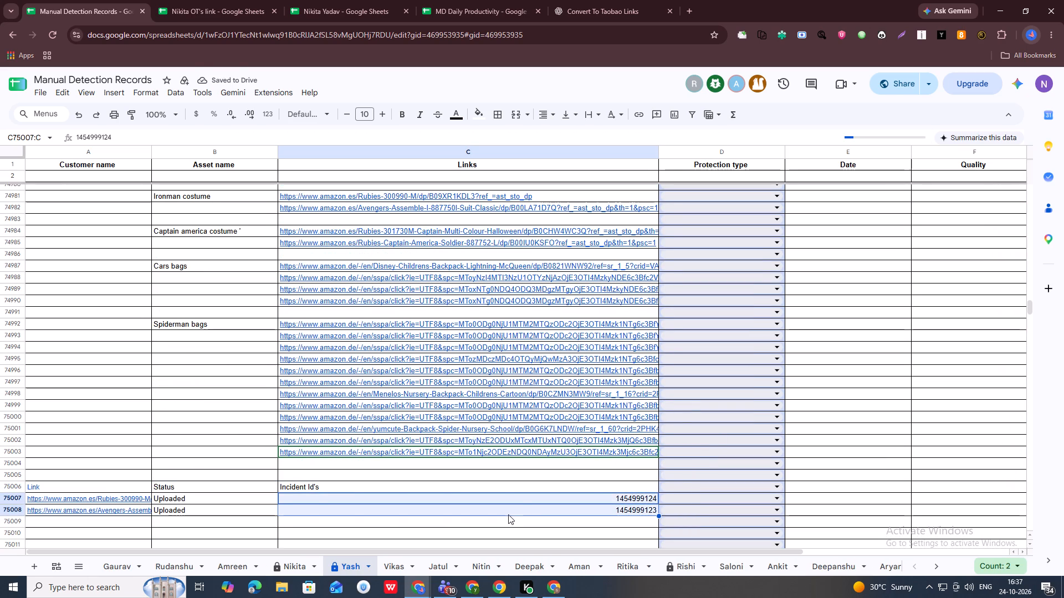
{"action": "key", "text": "ctrl+c"}
{"action": "scroll", "coordinate": [687, 400], "scroll_direction": "up", "scroll_amount": 1}
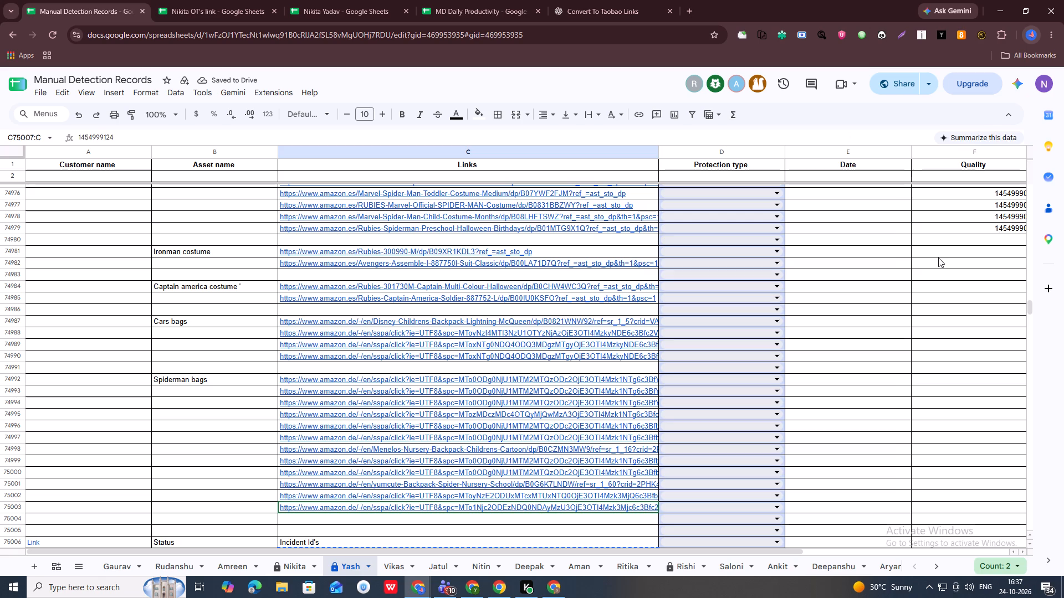
{"action": "left_click", "coordinate": [943, 250]}
{"action": "key", "text": "ctrl+v"}
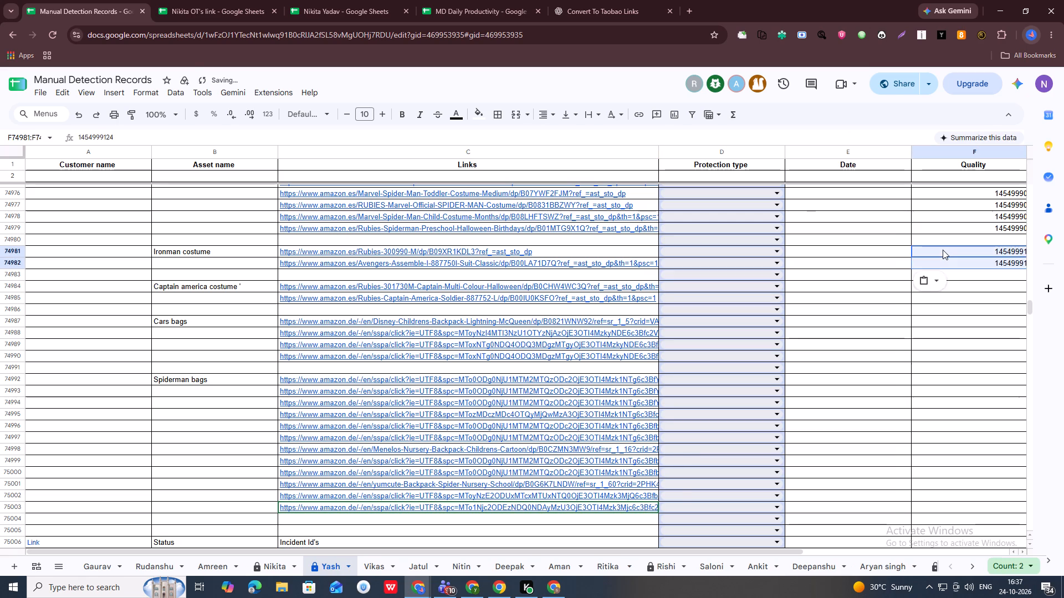
Delete the whole Iron Man link status block, headers included, starting at A75006.
{"action": "scroll", "coordinate": [611, 327], "scroll_direction": "down", "scroll_amount": 1}
{"action": "left_click_drag", "start_coordinate": [120, 490], "coordinate": [178, 538]}
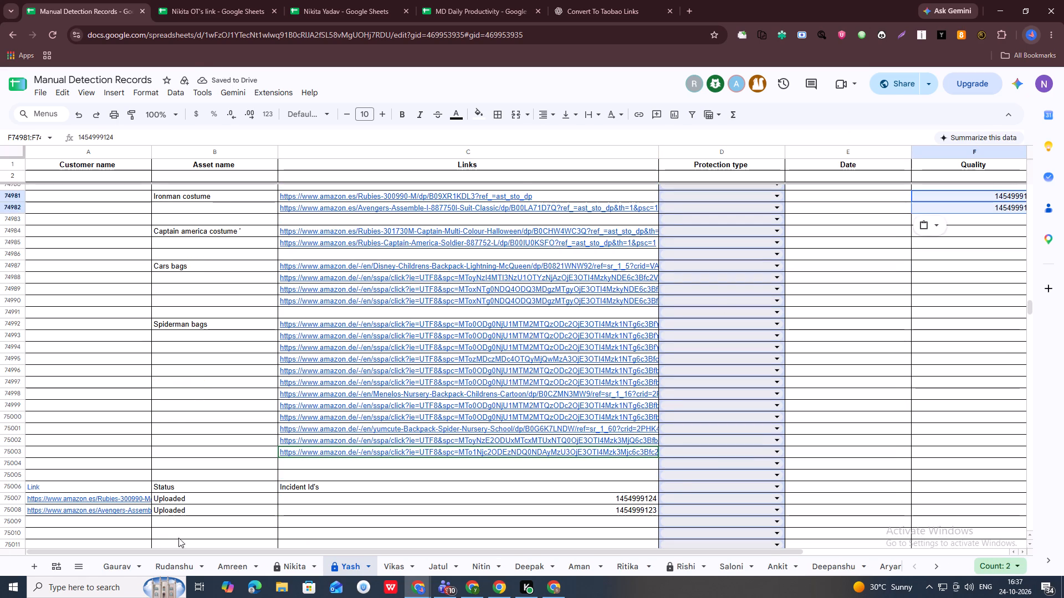
{"action": "left_click_drag", "start_coordinate": [178, 538], "coordinate": [358, 554]}
{"action": "key", "text": "BackSpace"}
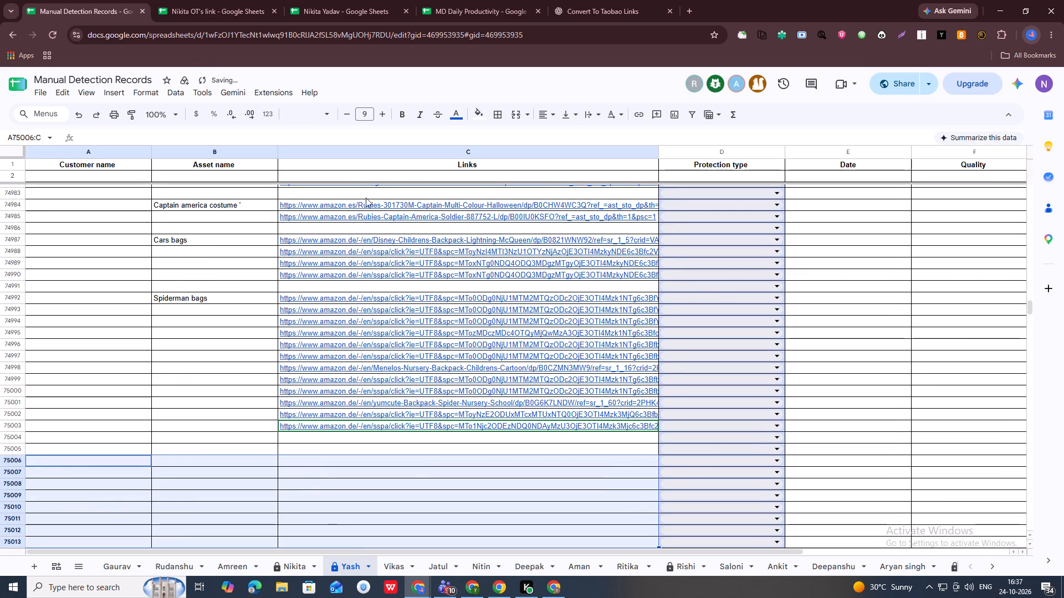
Create RedPoints incidents for the two Captain America costume links from rows 74984–74985 under the asset Captain America - Costumes - 25.
{"action": "left_click_drag", "start_coordinate": [368, 203], "coordinate": [512, 224]}
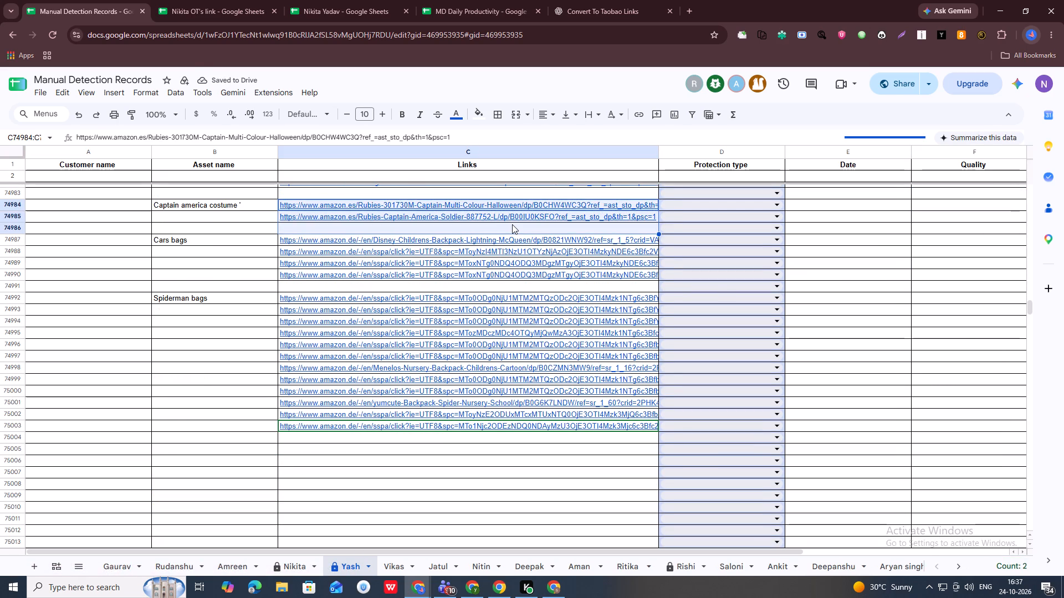
{"action": "key", "text": "ctrl+c"}
{"action": "key", "text": "ctrl+c"}
{"action": "key", "text": "ctrl+c"}
{"action": "key", "text": "ctrl+c"}
{"action": "scroll", "coordinate": [512, 224], "scroll_direction": "up", "scroll_amount": 1}
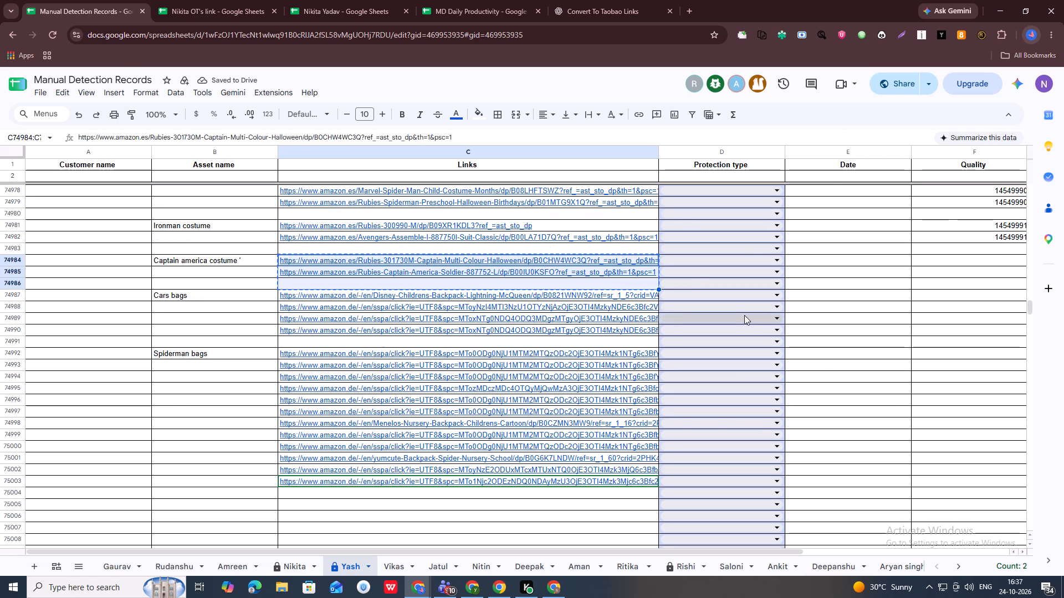
{"action": "key", "text": "alt+Tab"}
{"action": "left_click", "coordinate": [242, 356]}
{"action": "left_click", "coordinate": [263, 145]}
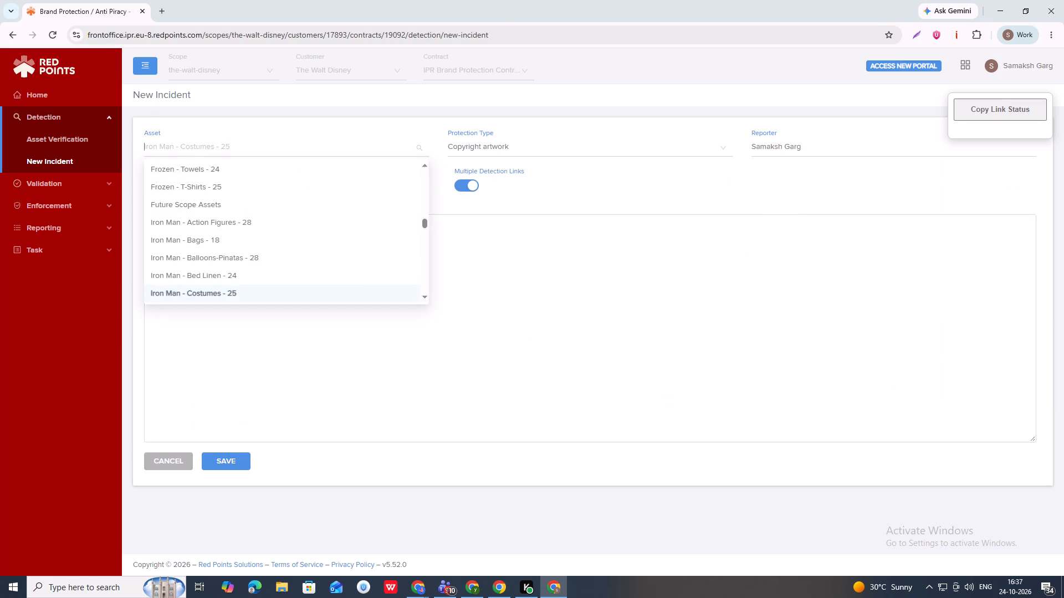
{"action": "type", "text": "capta"}
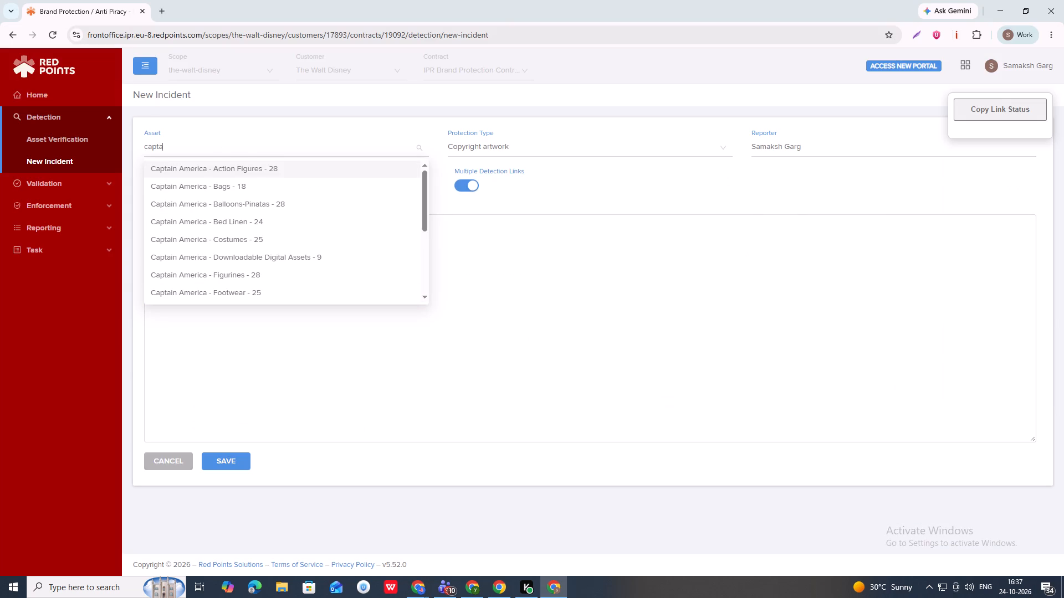
{"action": "left_click", "coordinate": [265, 238]}
{"action": "left_click", "coordinate": [286, 286]}
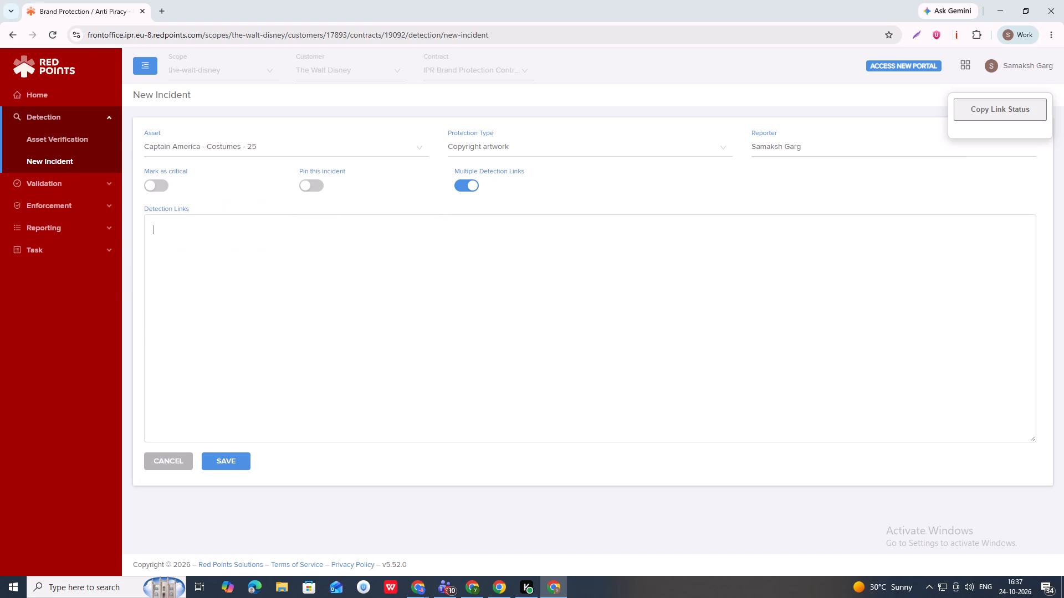
{"action": "key", "text": "ctrl+v"}
{"action": "key", "text": "alt+Tab"}
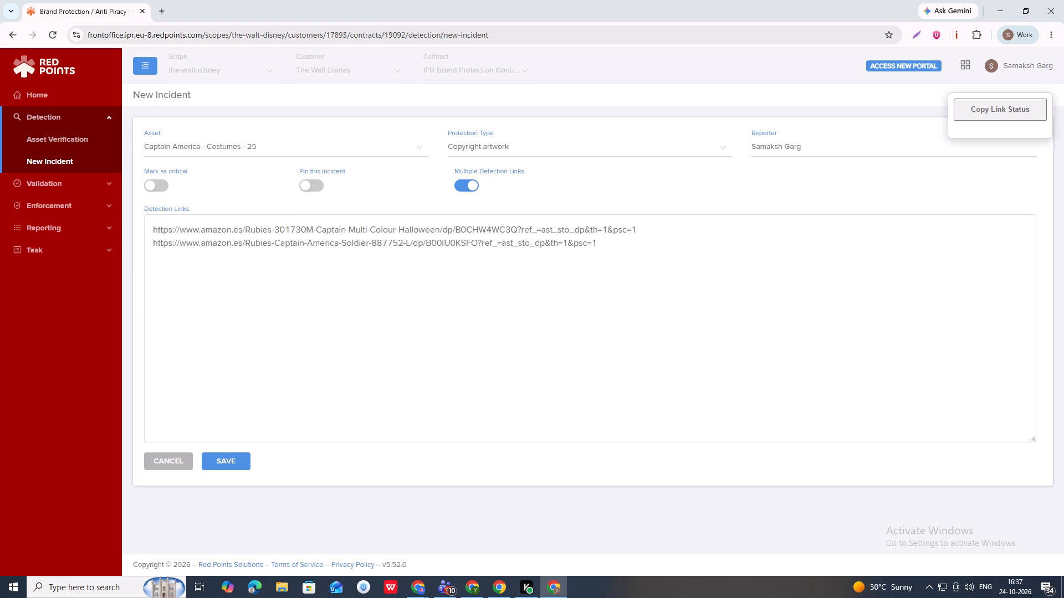
{"action": "key", "text": "alt+Tab"}
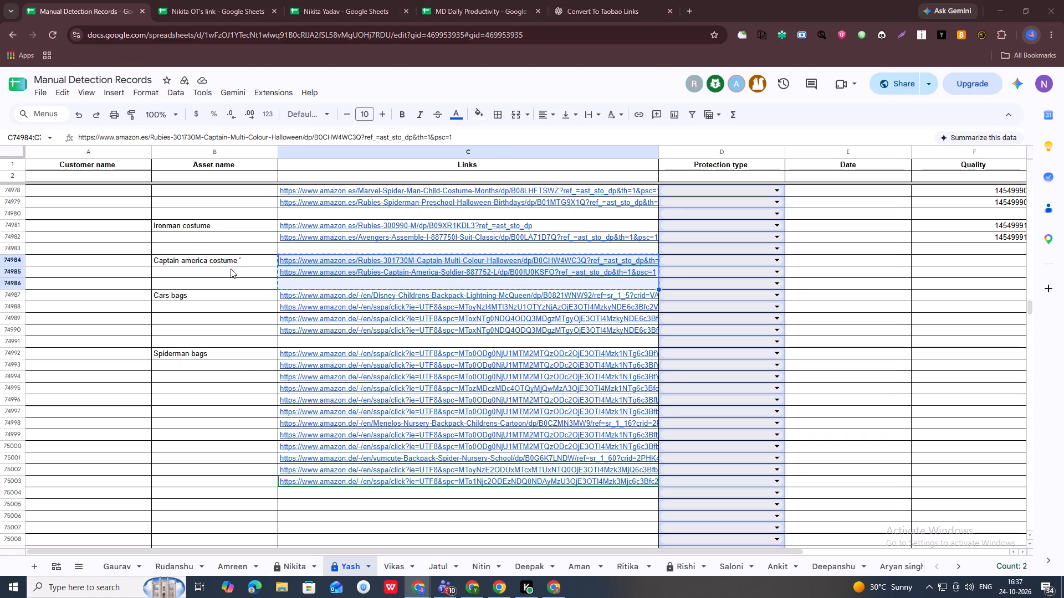
{"action": "key", "text": "alt+Tab"}
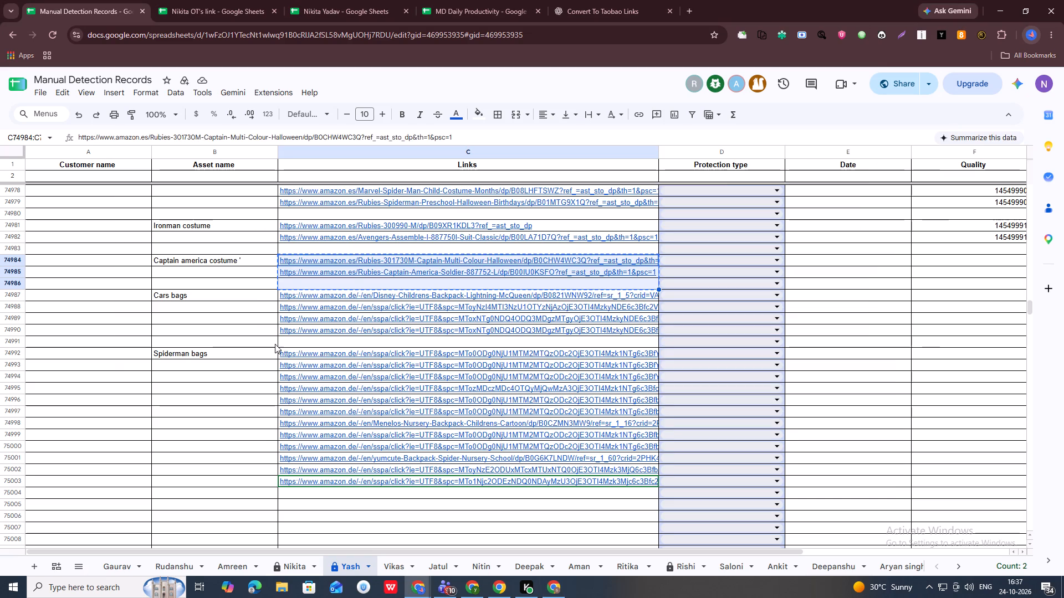
{"action": "key", "text": "alt+Tab"}
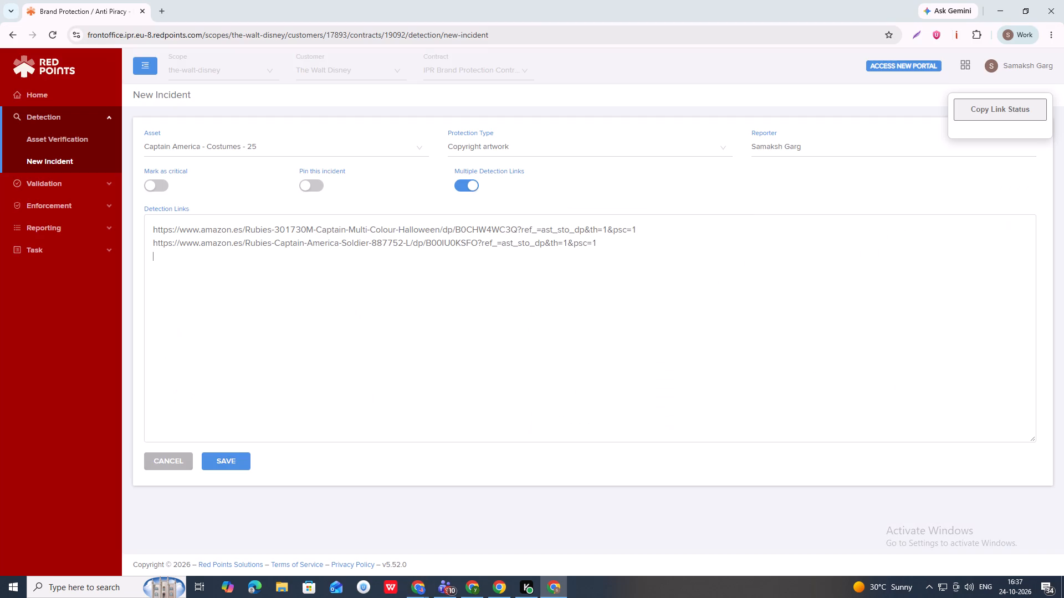
{"action": "left_click", "coordinate": [217, 457]}
Copy the link status of the Captain America incidents and paste it at A75008 on the Yash sheet.
{"action": "left_click", "coordinate": [1025, 110]}
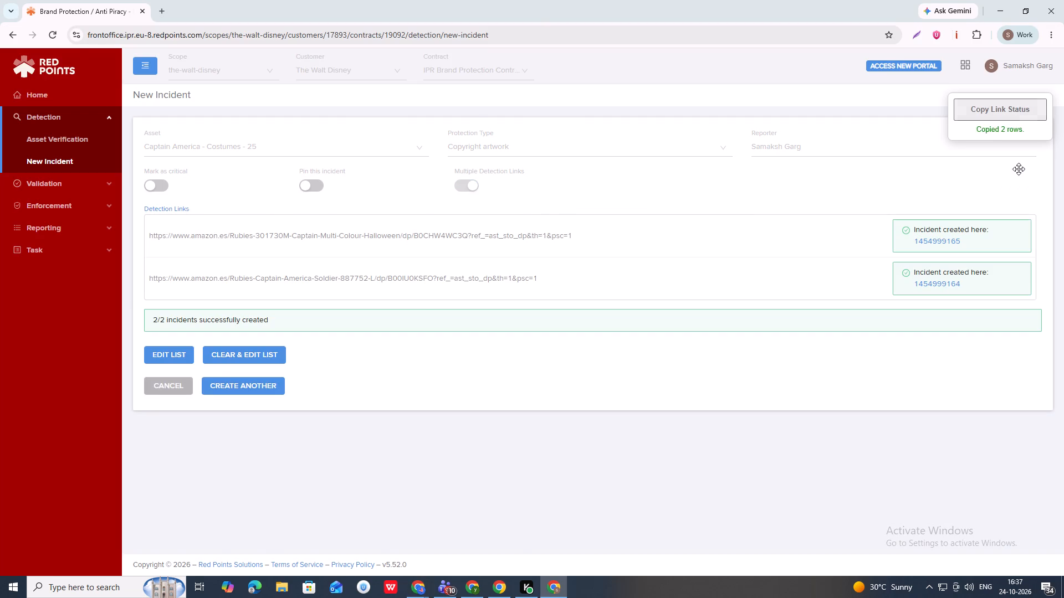
{"action": "key", "text": "alt+Tab"}
{"action": "scroll", "coordinate": [418, 397], "scroll_direction": "down", "scroll_amount": 1}
{"action": "left_click", "coordinate": [87, 482]}
{"action": "key", "text": "ctrl+v"}
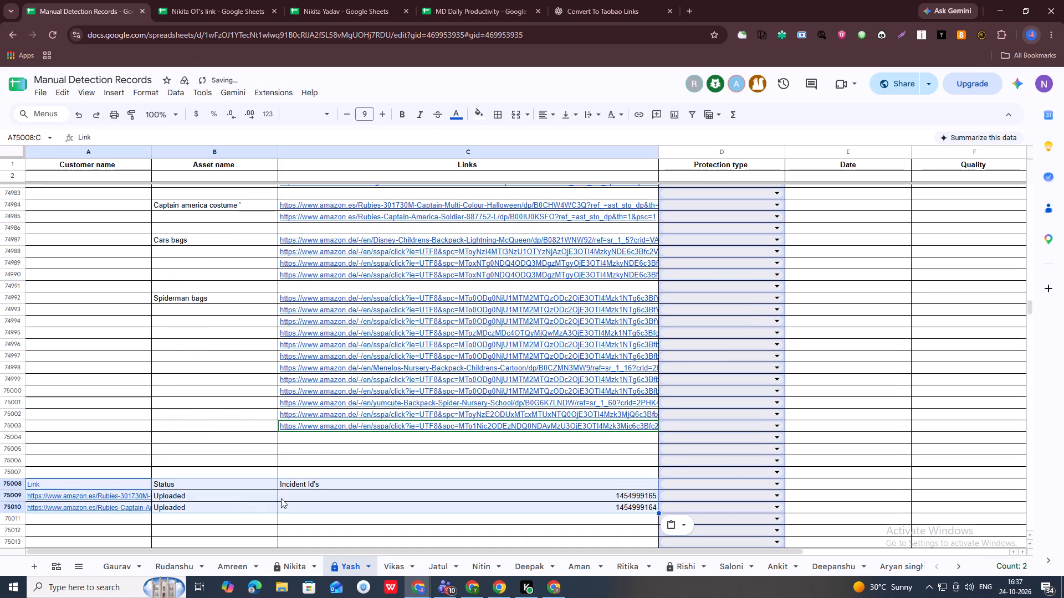
Move the two Captain America incident IDs to the Quality column at rows 74984–74985, deleting their status block once the IDs are copied.
{"action": "left_click_drag", "start_coordinate": [423, 499], "coordinate": [424, 507]}
{"action": "key", "text": "ctrl+c"}
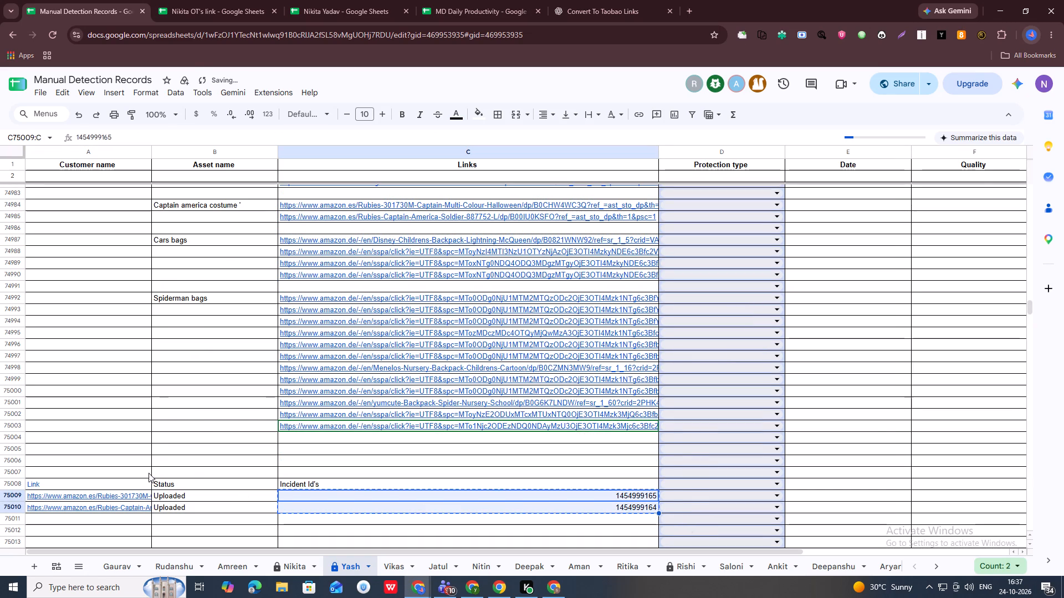
{"action": "left_click_drag", "start_coordinate": [139, 475], "coordinate": [266, 518]}
{"action": "key", "text": "ctrl+shift+Right"}
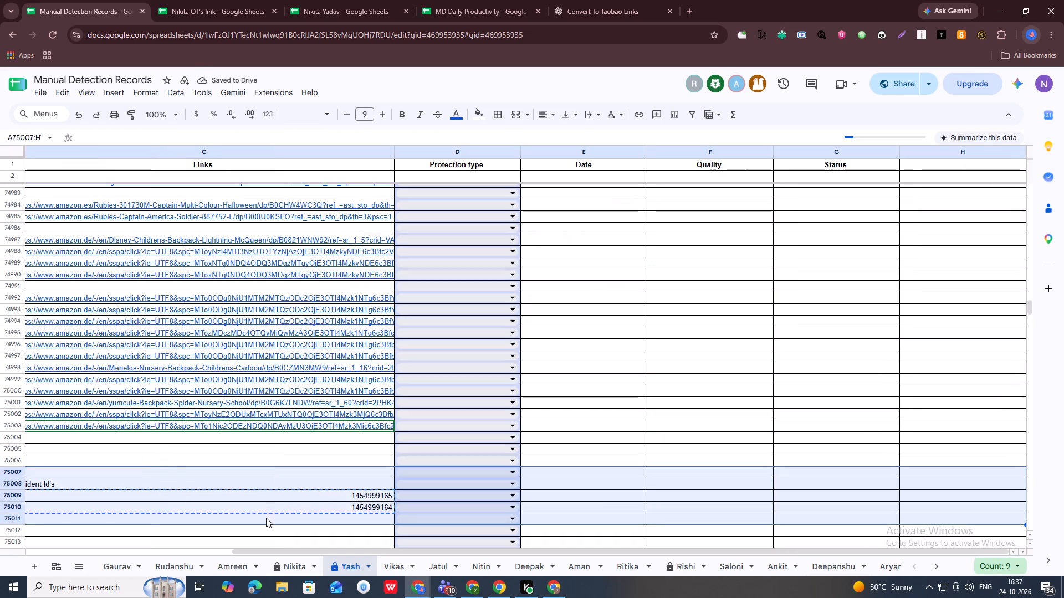
{"action": "key", "text": "ctrl+shift+Left"}
{"action": "key", "text": "shift+Right"}
{"action": "key", "text": "shift+Right"}
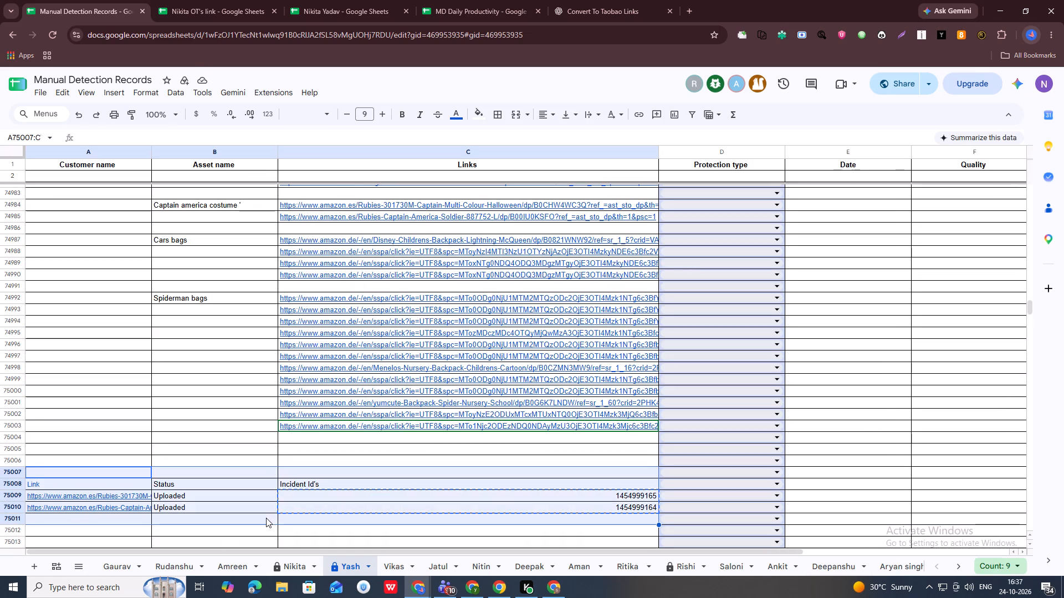
{"action": "key", "text": "BackSpace"}
{"action": "scroll", "coordinate": [276, 436], "scroll_direction": "up", "scroll_amount": 1}
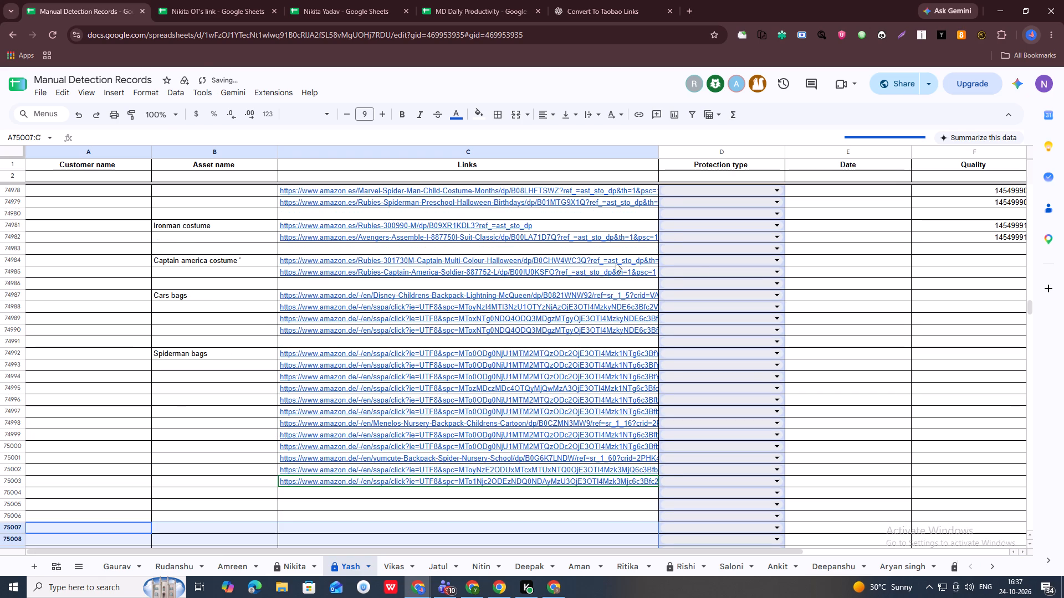
{"action": "left_click", "coordinate": [928, 266]}
{"action": "key", "text": "ctrl+v"}
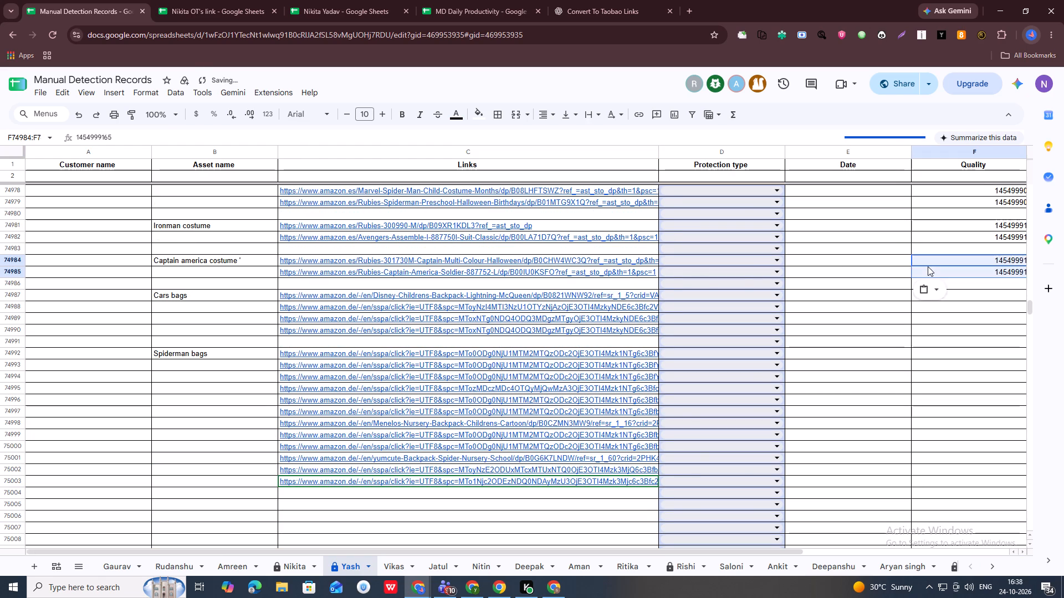
Create RedPoints incidents for the four Cars bags links from rows 74987–74990 under the asset Cars - Bags - 18.
{"action": "left_click_drag", "start_coordinate": [430, 294], "coordinate": [454, 329]}
{"action": "key", "text": "ctrl+c"}
{"action": "key", "text": "alt+Tab"}
{"action": "left_click", "coordinate": [234, 360]}
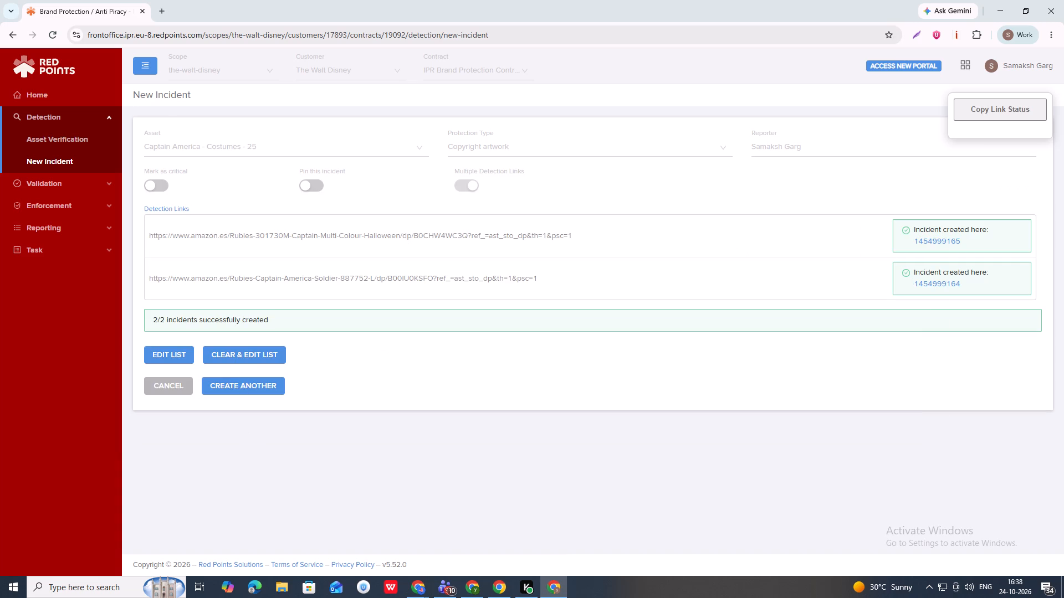
{"action": "left_click", "coordinate": [249, 151]}
{"action": "type", "text": "car"}
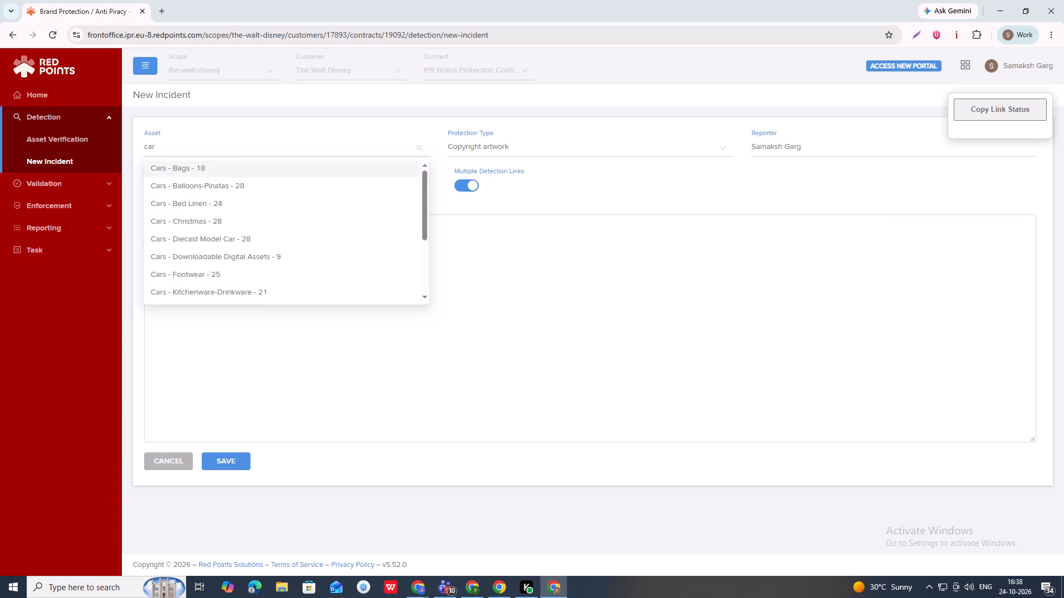
{"action": "key", "text": "Return"}
{"action": "left_click", "coordinate": [254, 243]}
{"action": "key", "text": "ctrl+v"}
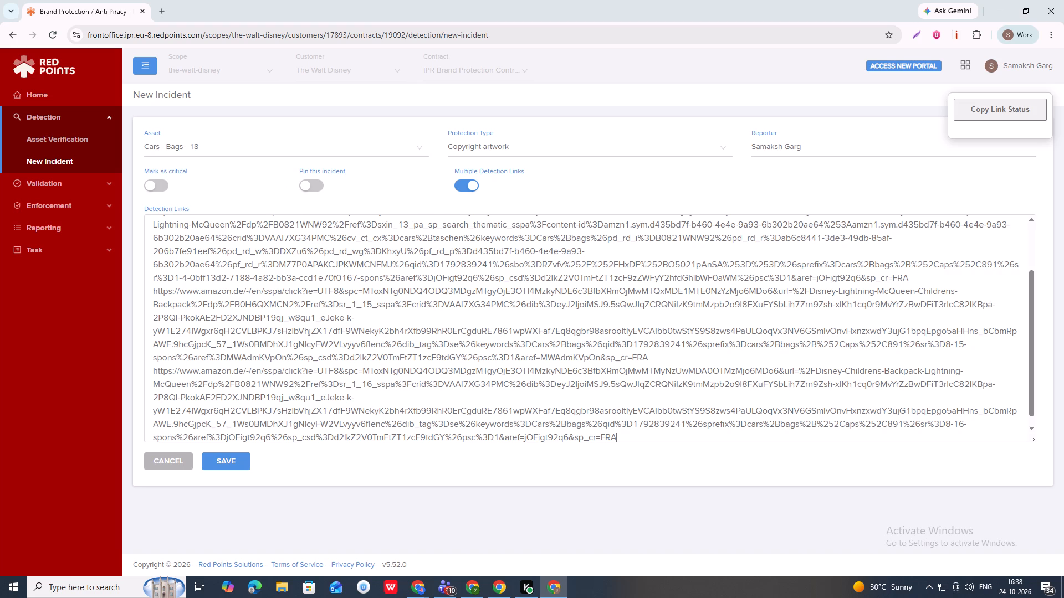
{"action": "scroll", "coordinate": [267, 296], "scroll_direction": "up", "scroll_amount": 8}
{"action": "scroll", "coordinate": [267, 293], "scroll_direction": "down", "scroll_amount": 9}
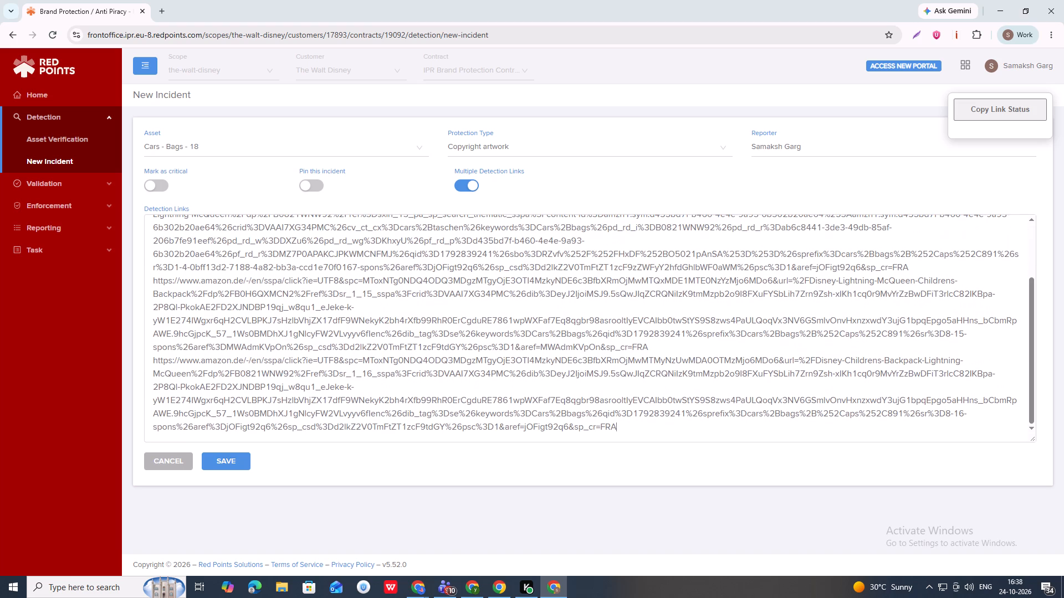
{"action": "key", "text": "alt+Tab"}
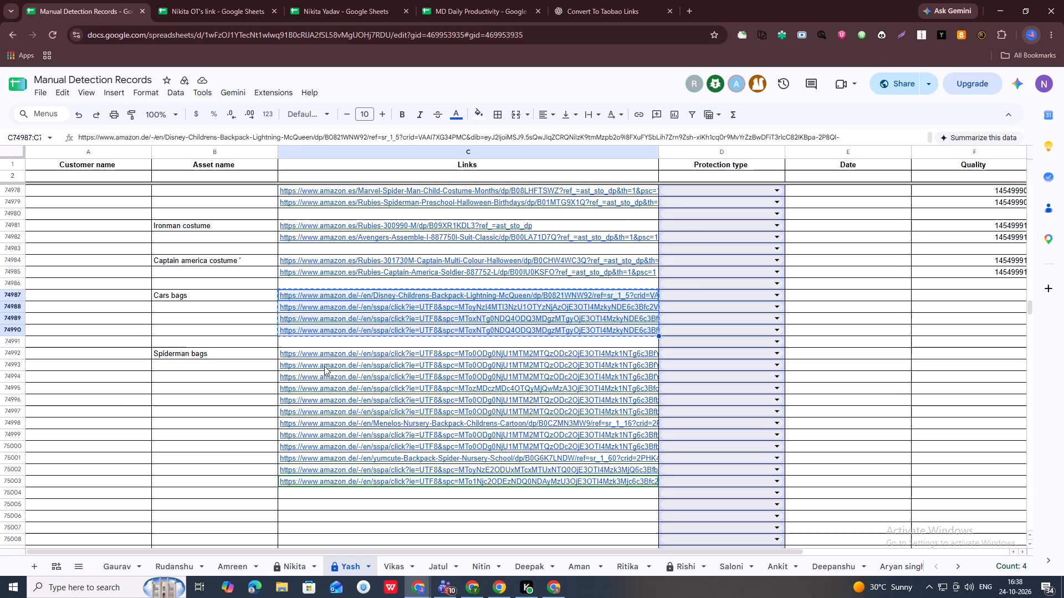
{"action": "key", "text": "alt+Tab"}
{"action": "left_click", "coordinate": [226, 457]}
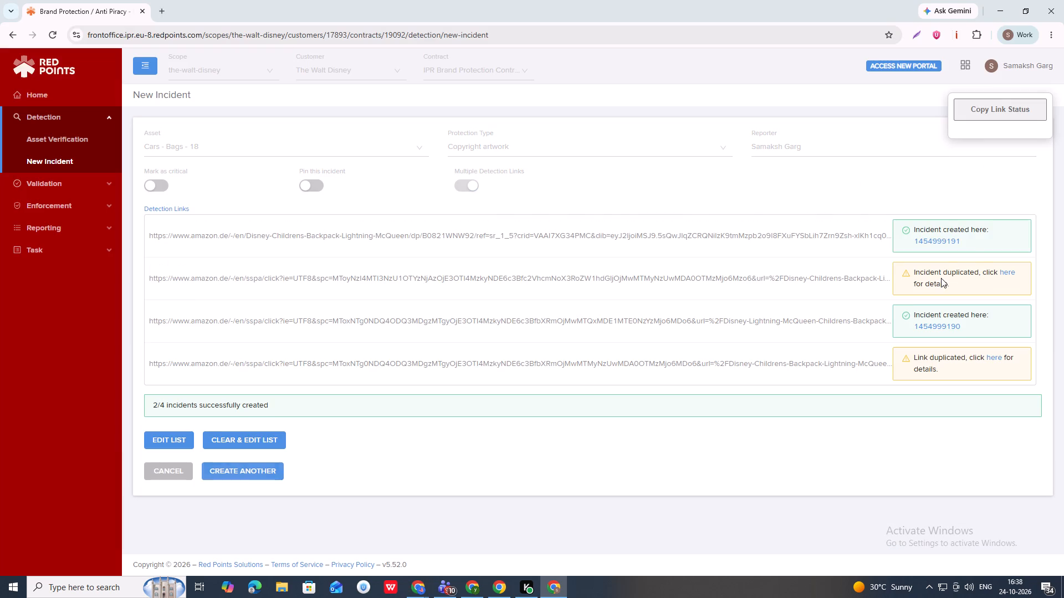
Copy the link status of the Cars bags incidents and paste it at A75007 on the Yash sheet.
{"action": "left_click", "coordinate": [991, 112]}
{"action": "key", "text": "alt+Tab"}
{"action": "scroll", "coordinate": [331, 387], "scroll_direction": "down", "scroll_amount": 1}
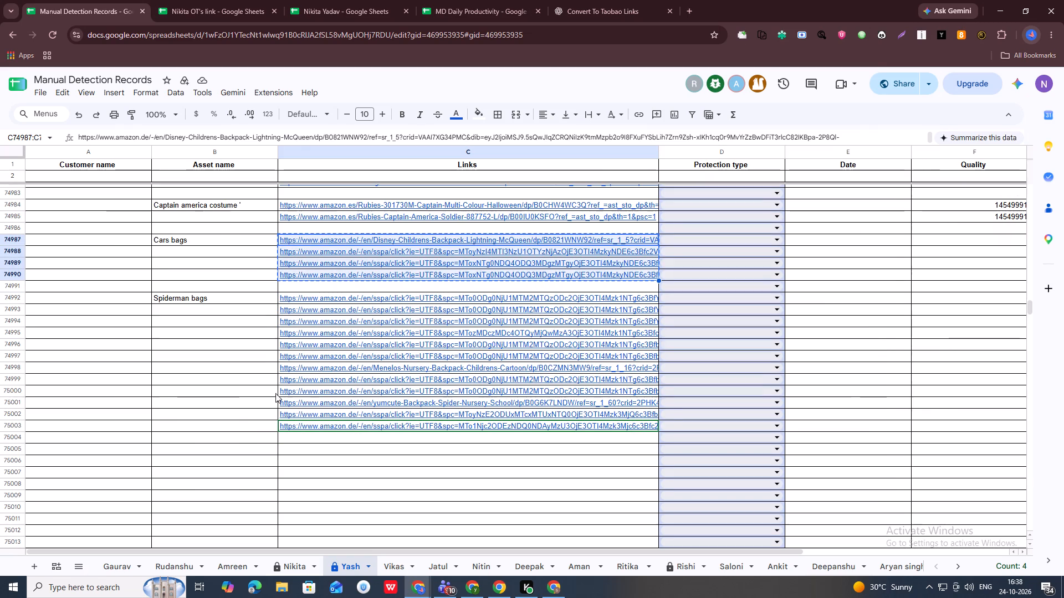
{"action": "left_click", "coordinate": [111, 470]}
{"action": "key", "text": "ctrl+v"}
Copy the Cars bags incident ID cells C75008:C75011, blanks included, into the Quality column at rows 74987–74990.
{"action": "left_click_drag", "start_coordinate": [485, 481], "coordinate": [490, 510]}
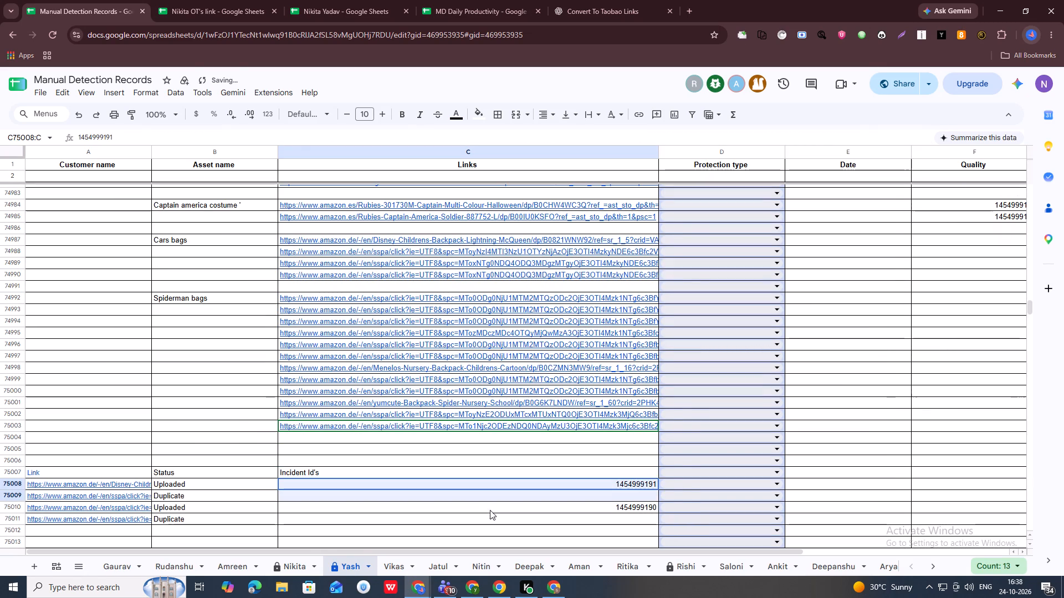
{"action": "left_click_drag", "start_coordinate": [490, 510], "coordinate": [490, 523]}
{"action": "key", "text": "ctrl+c"}
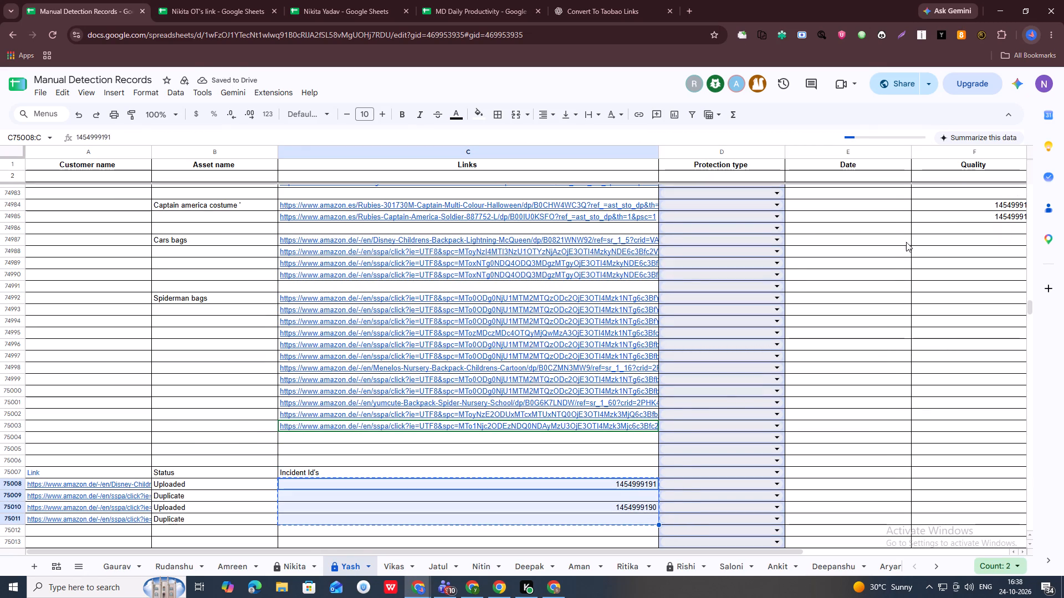
{"action": "left_click", "coordinate": [924, 245]}
{"action": "left_click", "coordinate": [930, 244]}
{"action": "key", "text": "ctrl+v"}
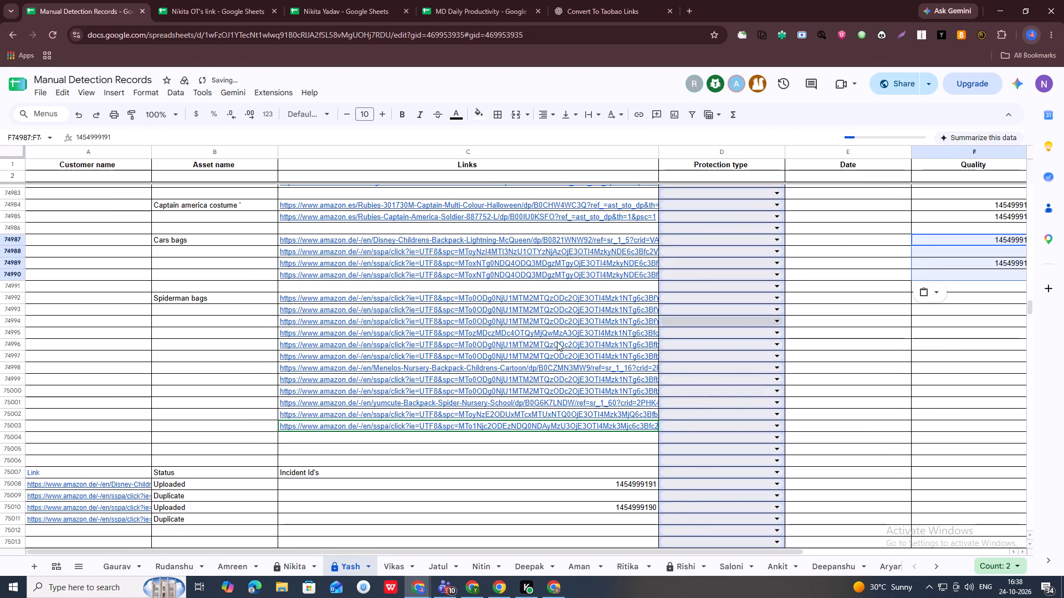
Create RedPoints incidents for the twelve Spiderman bags links from rows 74992–75003 under the asset Spider-Man - Bags - 18.
{"action": "left_click_drag", "start_coordinate": [401, 296], "coordinate": [413, 429]}
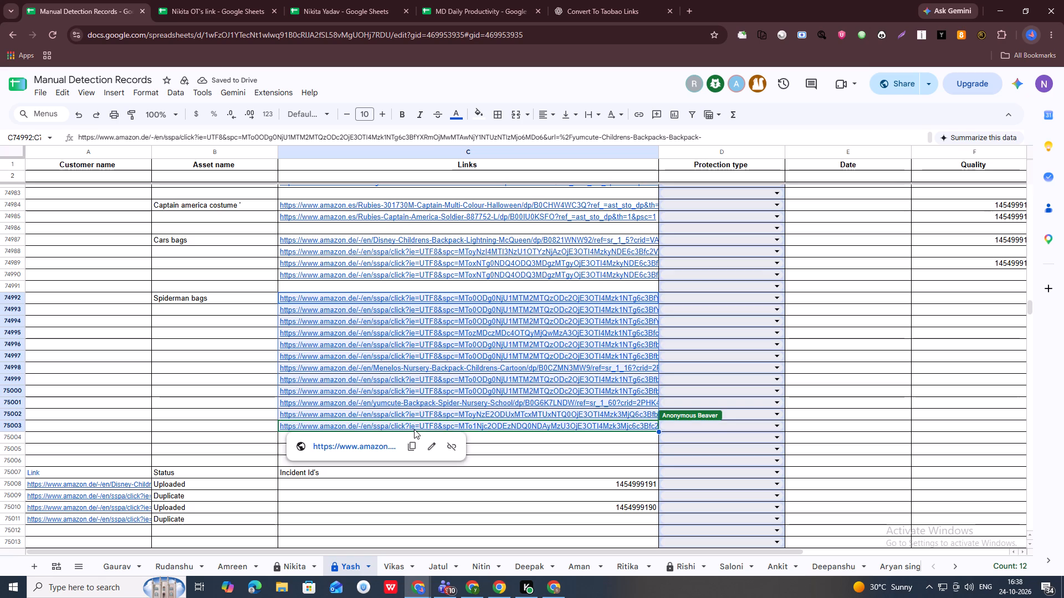
{"action": "key", "text": "ctrl+c"}
{"action": "key", "text": "ctrl+c"}
{"action": "key", "text": "alt+Tab"}
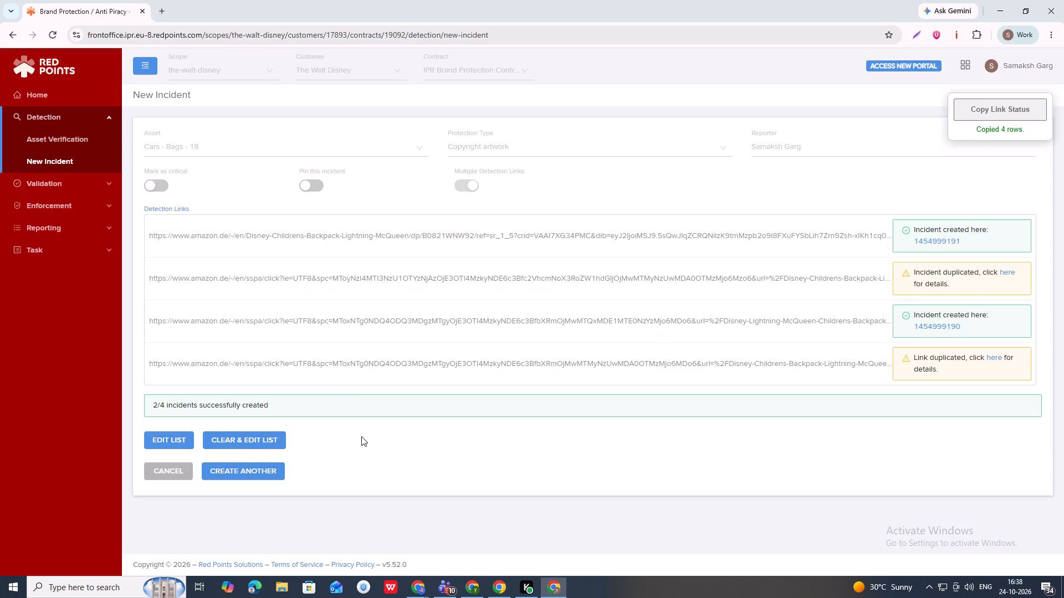
{"action": "left_click", "coordinate": [262, 447]}
{"action": "left_click", "coordinate": [213, 138]}
{"action": "type", "text": "spid"}
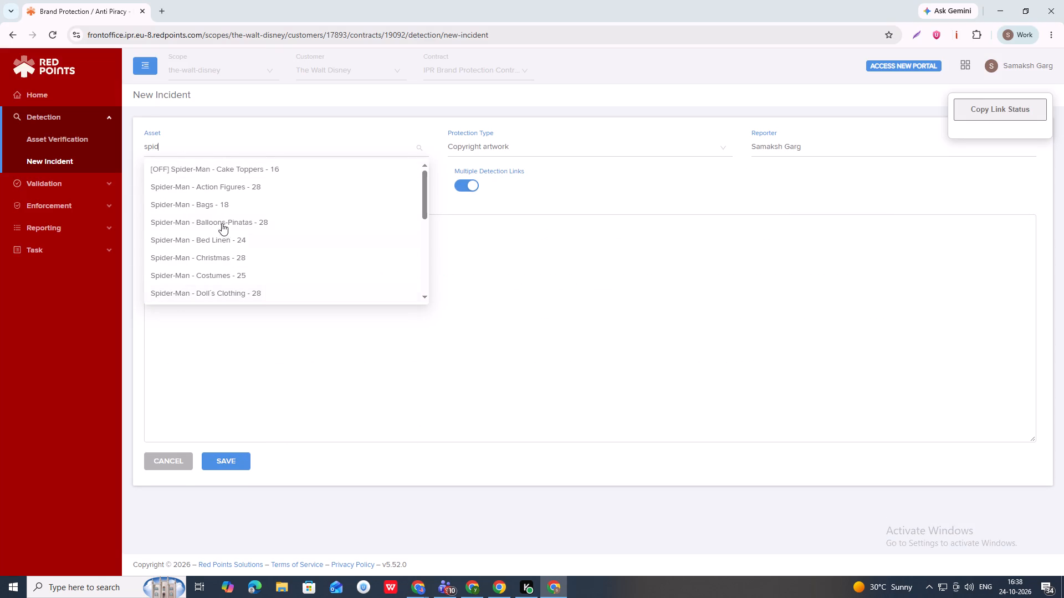
{"action": "left_click", "coordinate": [222, 208]}
{"action": "left_click", "coordinate": [253, 281]}
{"action": "key", "text": "ctrl+v"}
{"action": "scroll", "coordinate": [280, 355], "scroll_direction": "up", "scroll_amount": 15}
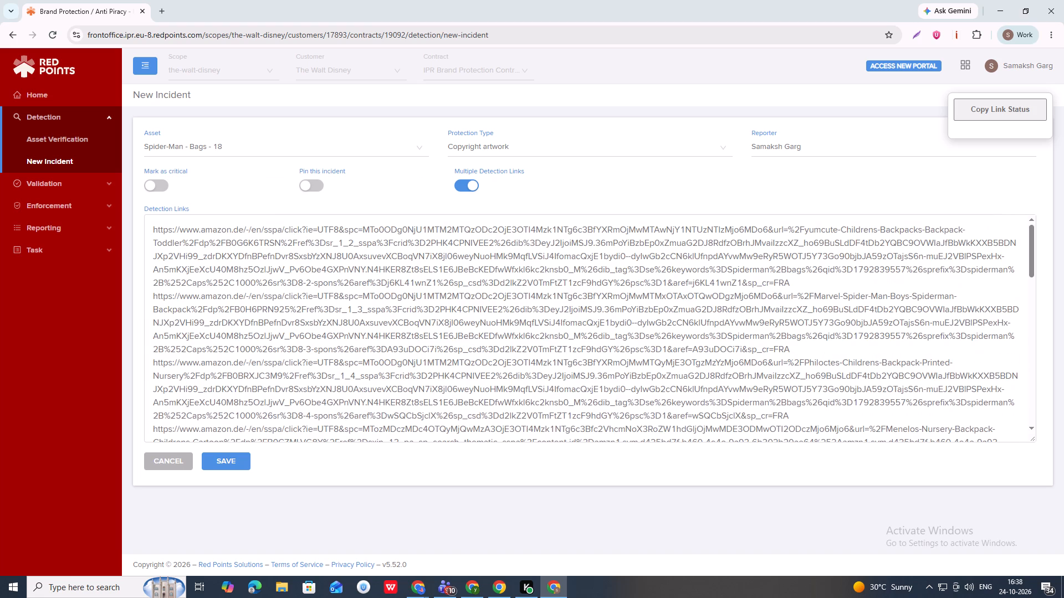
{"action": "scroll", "coordinate": [280, 356], "scroll_direction": "up", "scroll_amount": 7}
{"action": "left_click", "coordinate": [223, 460]}
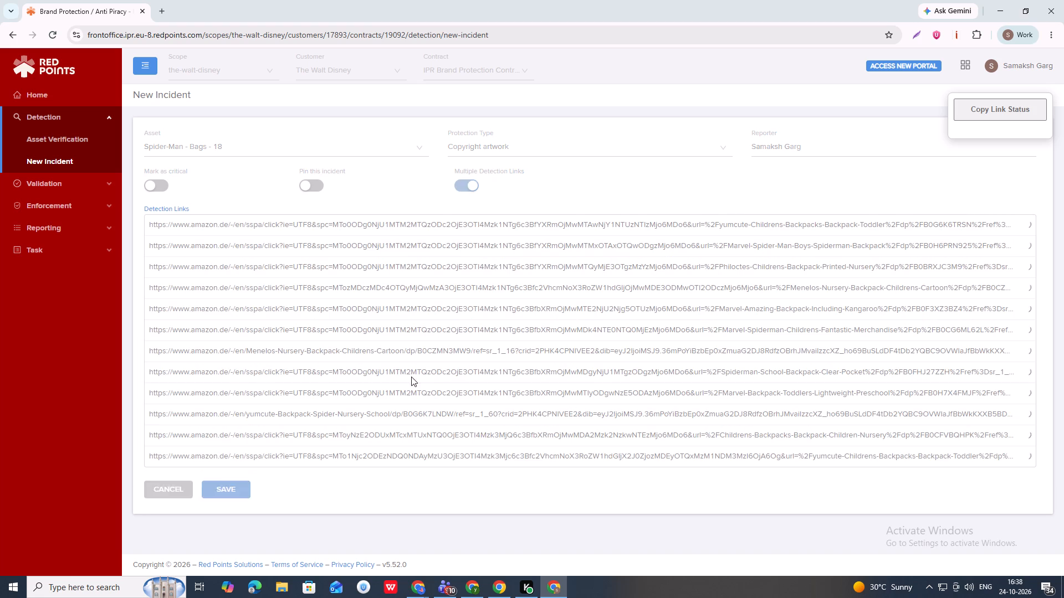
Copy the link status of the Spiderman bags incidents, clear the old Cars bags status block, and paste the copied status at A75008.
{"action": "scroll", "coordinate": [644, 375], "scroll_direction": "down", "scroll_amount": 4}
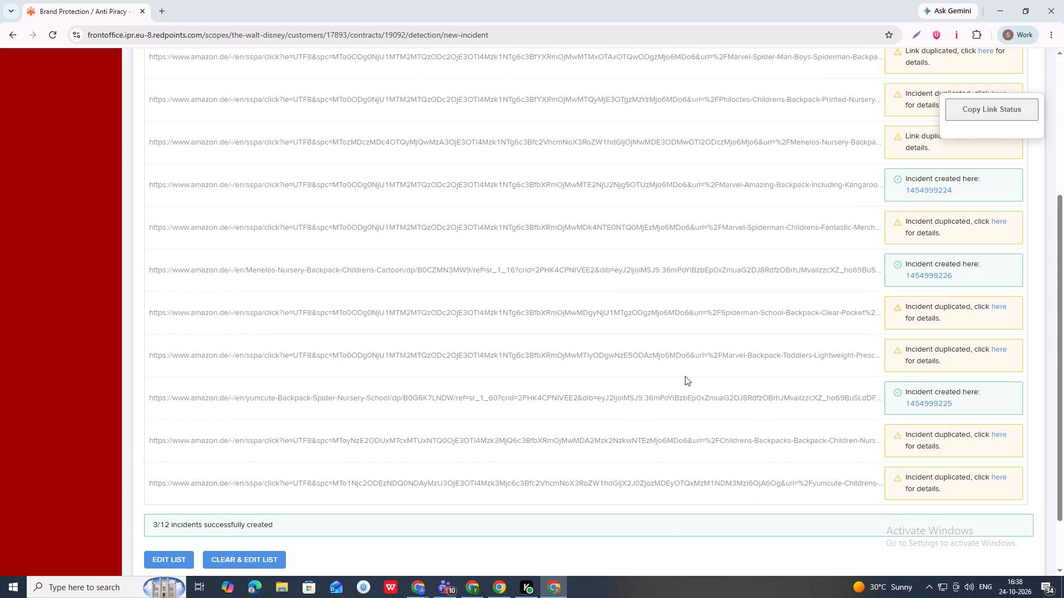
{"action": "scroll", "coordinate": [712, 364], "scroll_direction": "down", "scroll_amount": 3}
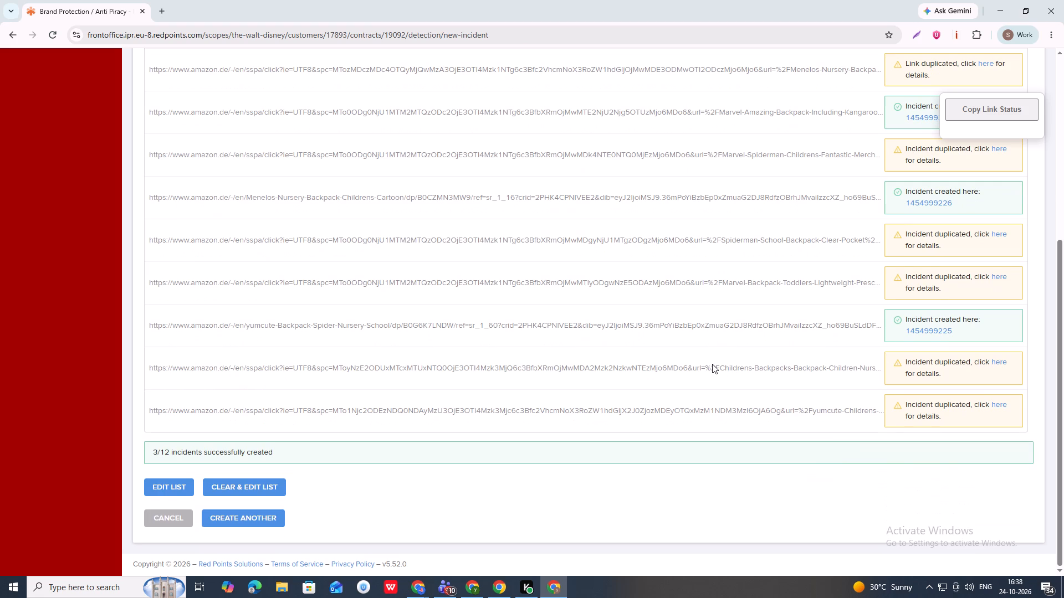
{"action": "left_click", "coordinate": [956, 106]}
{"action": "key", "text": "alt+Tab"}
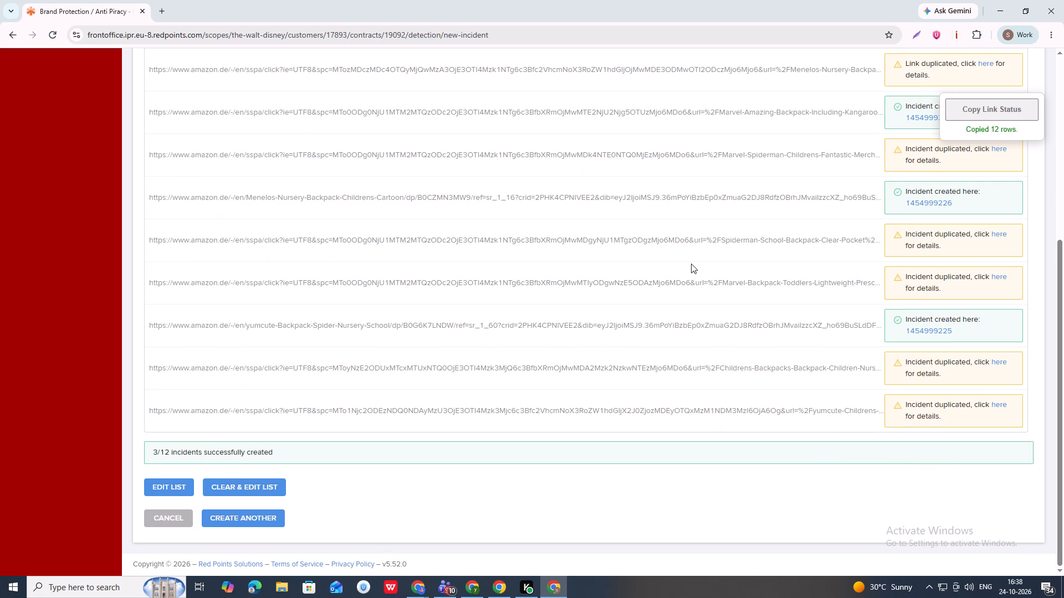
{"action": "left_click_drag", "start_coordinate": [98, 473], "coordinate": [124, 511]}
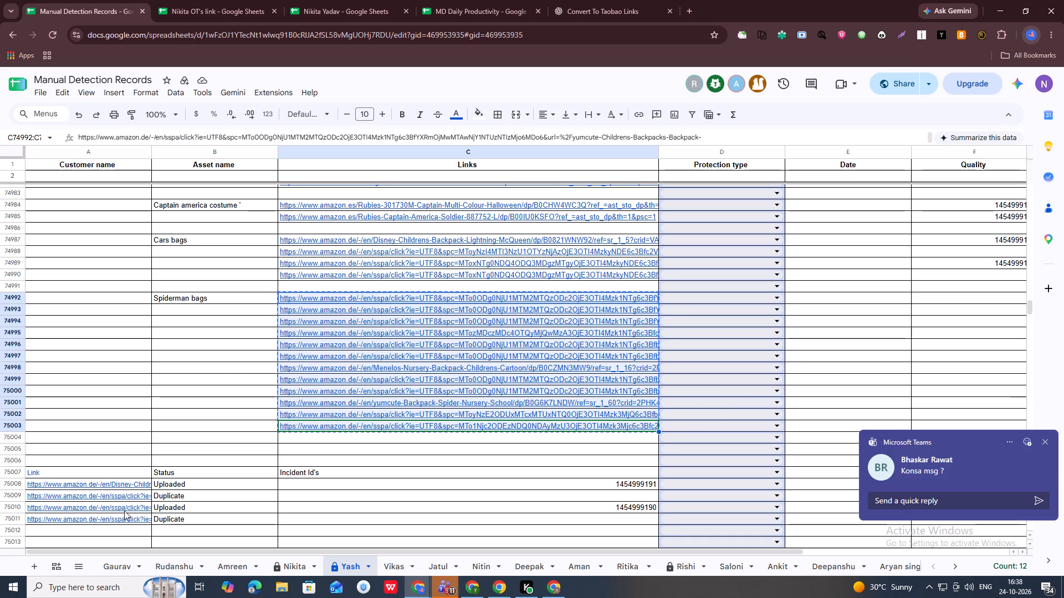
{"action": "left_click_drag", "start_coordinate": [124, 511], "coordinate": [453, 515]}
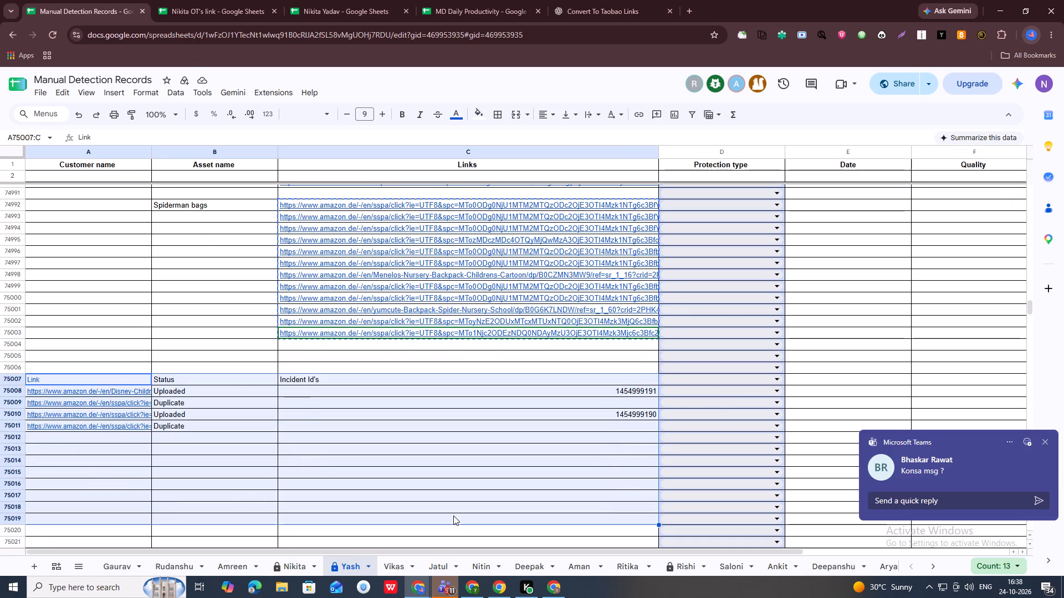
{"action": "key", "text": "BackSpace"}
{"action": "left_click", "coordinate": [126, 386]}
{"action": "key", "text": "ctrl+v"}
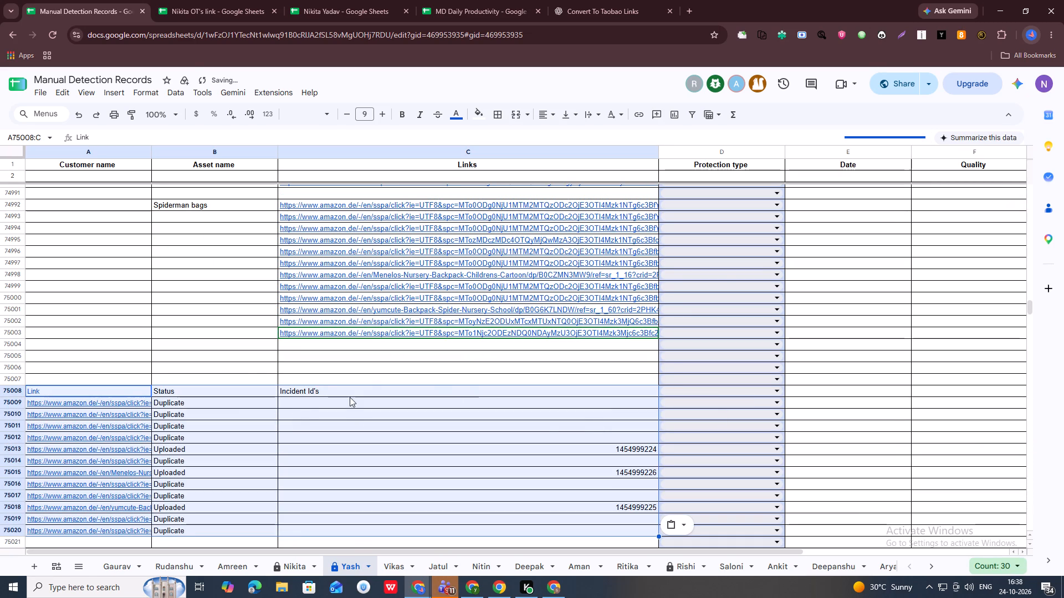
Copy the Spiderman bags incident ID cells C75009:C75020, blanks included, into the Quality column at rows 74992–75003.
{"action": "left_click_drag", "start_coordinate": [348, 402], "coordinate": [362, 534]}
{"action": "key", "text": "ctrl+c"}
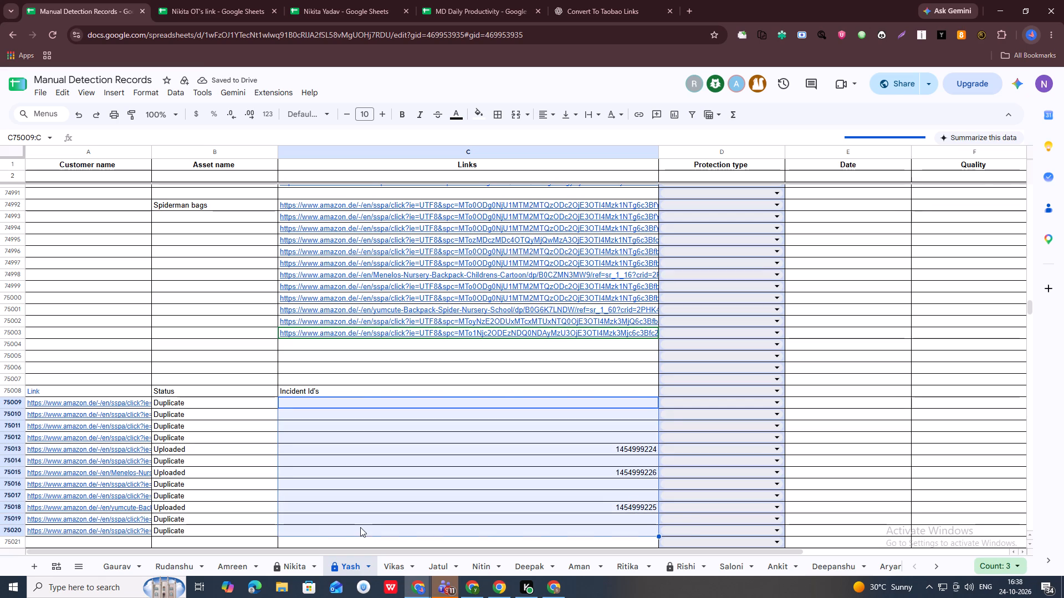
{"action": "scroll", "coordinate": [717, 283], "scroll_direction": "up", "scroll_amount": 1}
{"action": "left_click", "coordinate": [605, 262]}
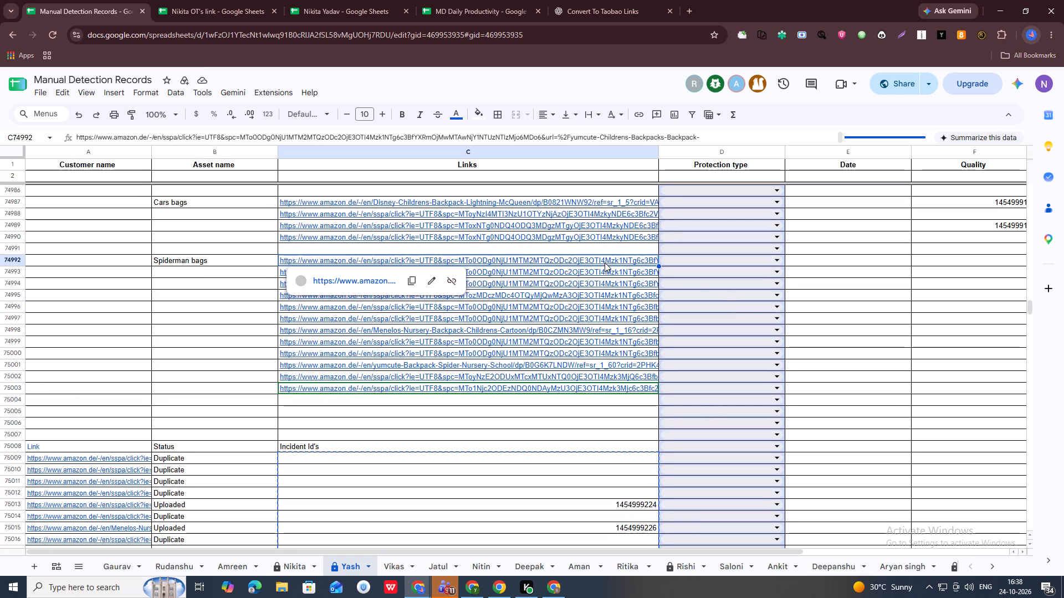
{"action": "key", "text": "Right"}
{"action": "key", "text": "Right"}
{"action": "key", "text": "Right"}
{"action": "key", "text": "ctrl+v"}
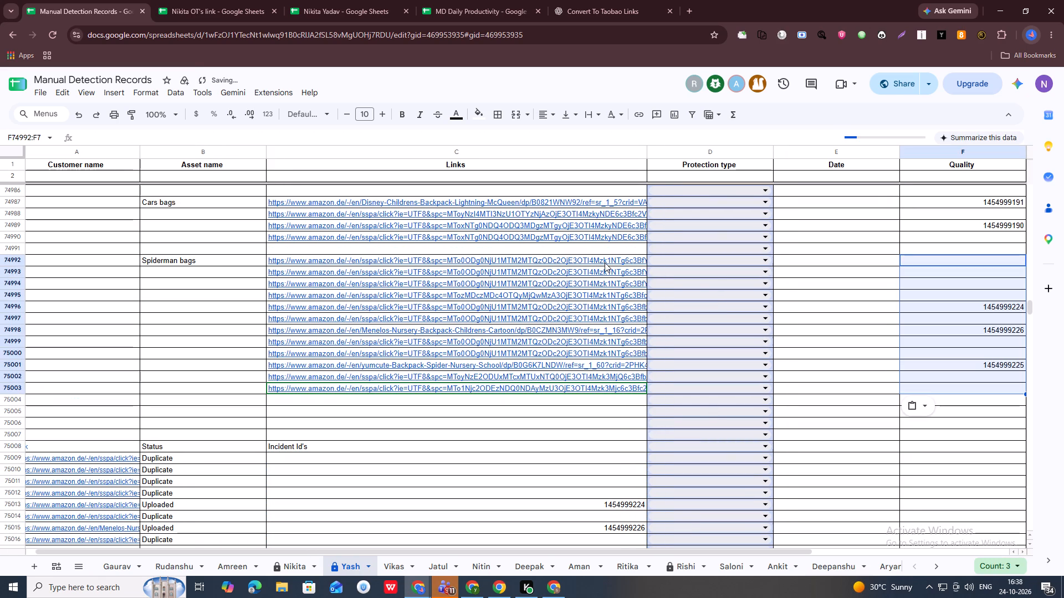
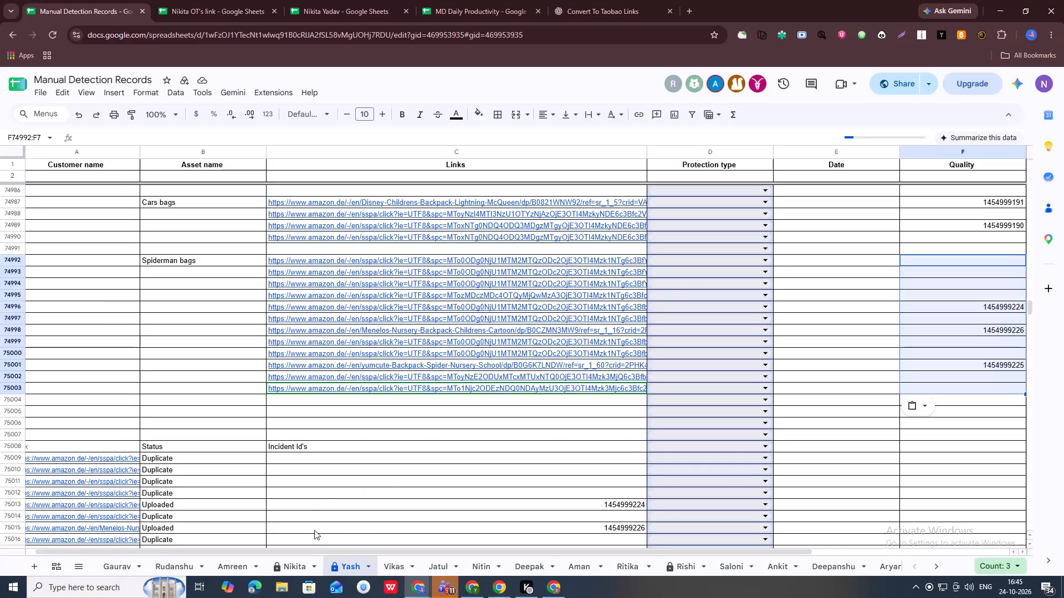
Share the Nikita OT's link spreadsheet by setting its general access to Anyone with the link as Editor.
{"action": "left_click", "coordinate": [234, 0]}
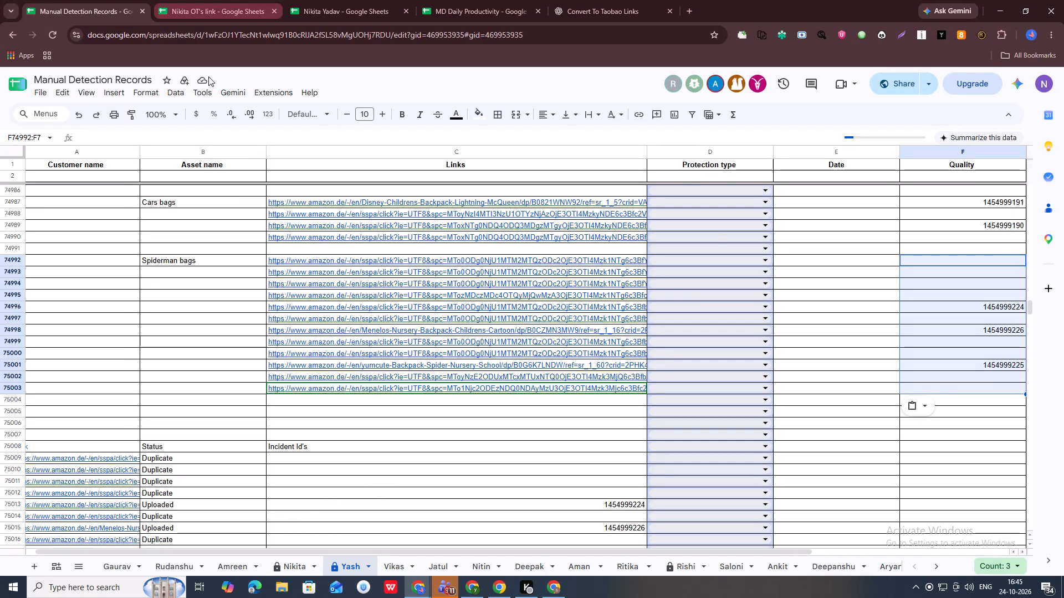
{"action": "left_click", "coordinate": [904, 118]}
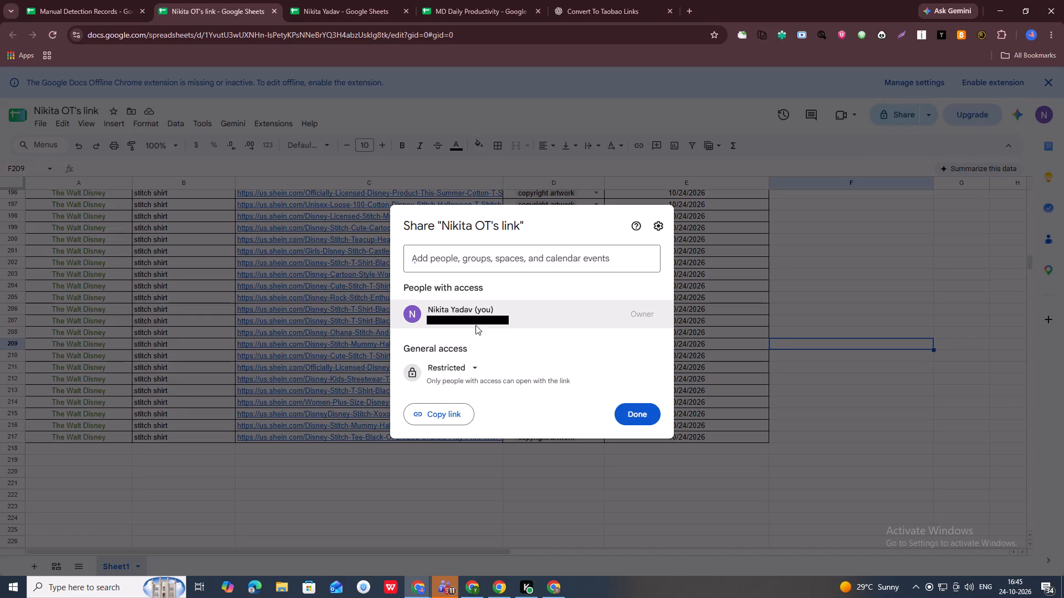
{"action": "left_click", "coordinate": [505, 374]}
{"action": "left_click", "coordinate": [479, 389]}
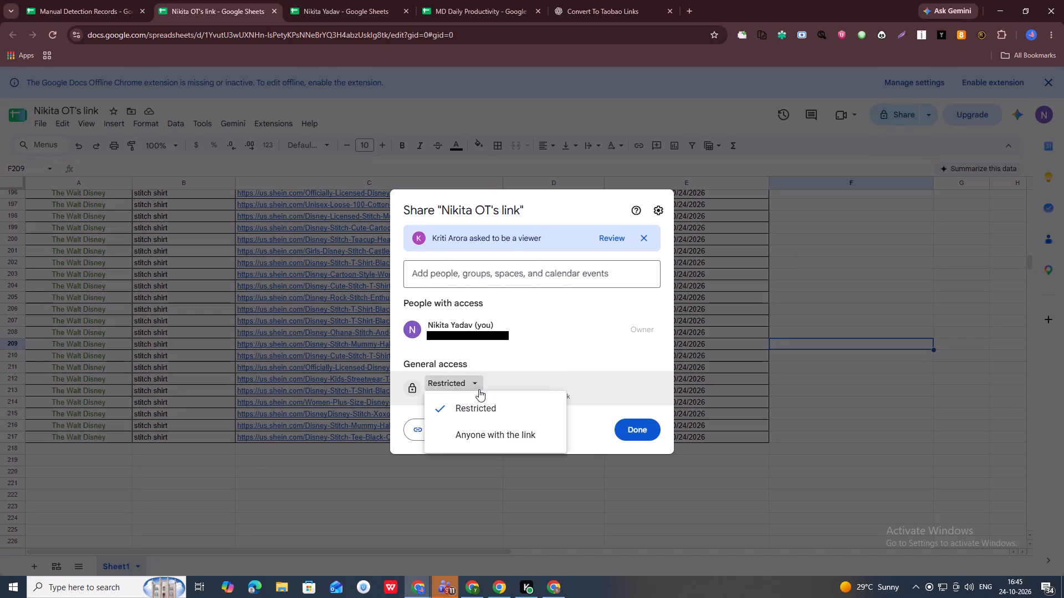
{"action": "scroll", "coordinate": [504, 388], "scroll_direction": "down", "scroll_amount": 14}
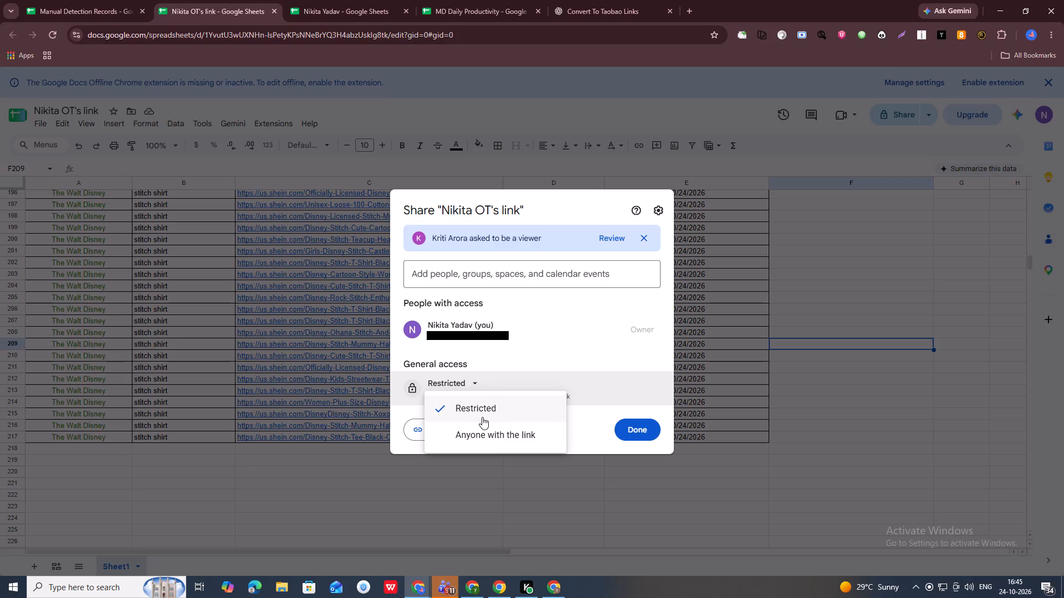
{"action": "scroll", "coordinate": [482, 415], "scroll_direction": "down", "scroll_amount": 7}
{"action": "scroll", "coordinate": [541, 355], "scroll_direction": "down", "scroll_amount": 7}
{"action": "left_click", "coordinate": [487, 434]}
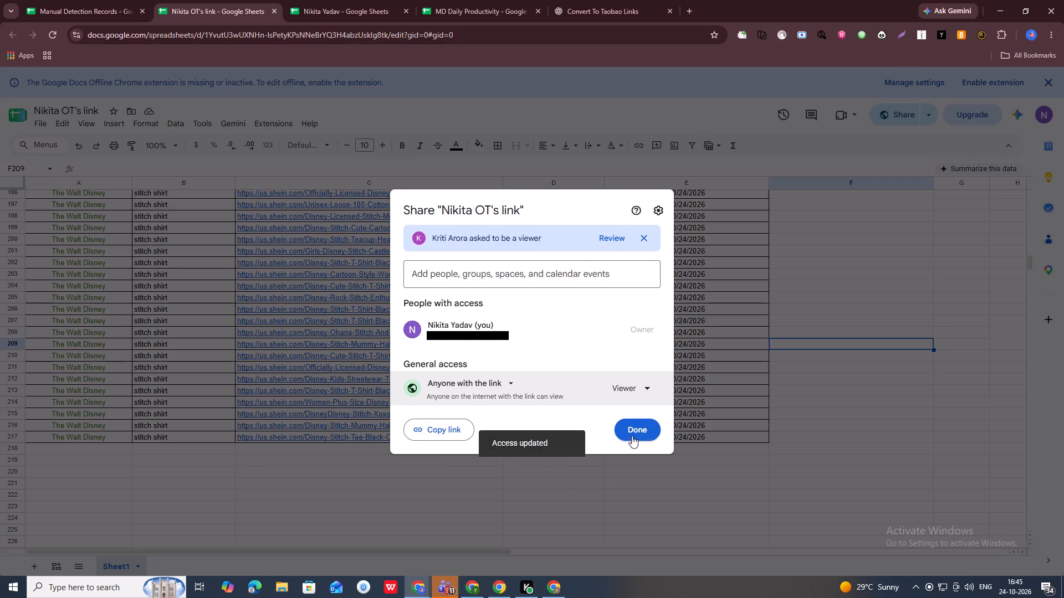
{"action": "left_click", "coordinate": [643, 396]}
{"action": "left_click", "coordinate": [587, 483]}
{"action": "left_click", "coordinate": [647, 431]}
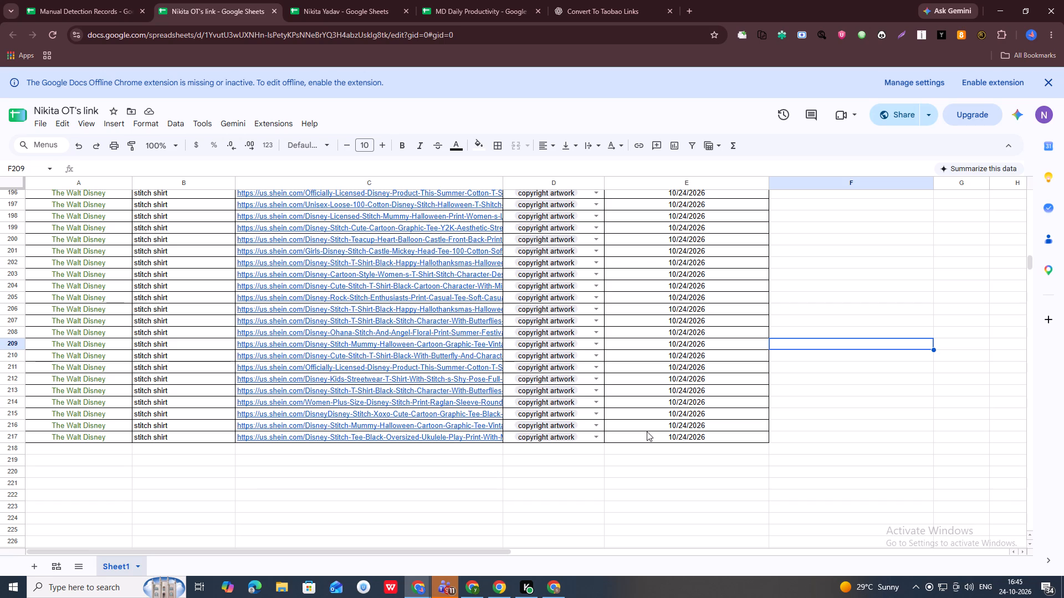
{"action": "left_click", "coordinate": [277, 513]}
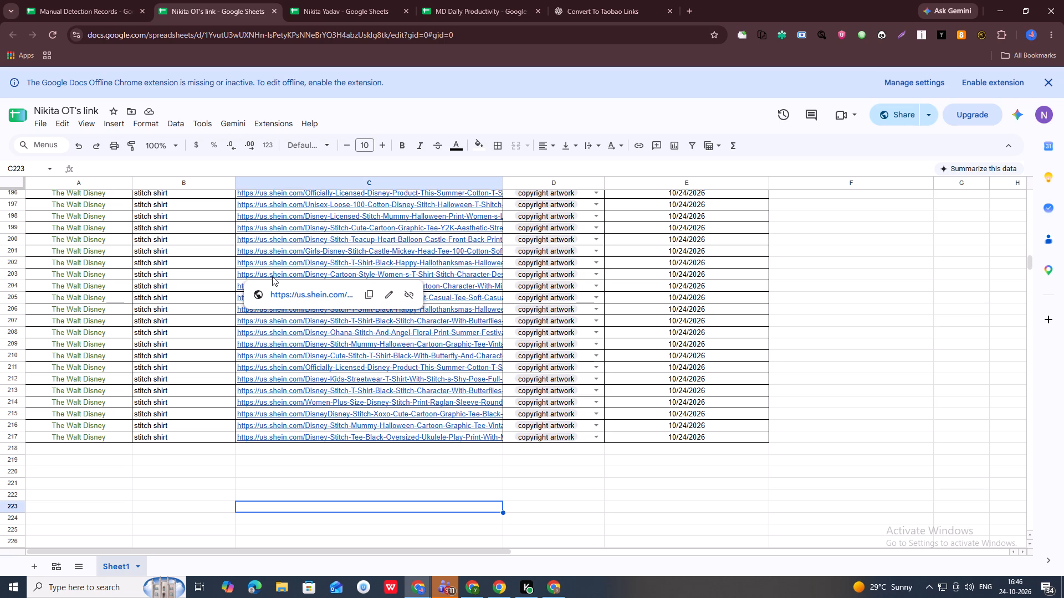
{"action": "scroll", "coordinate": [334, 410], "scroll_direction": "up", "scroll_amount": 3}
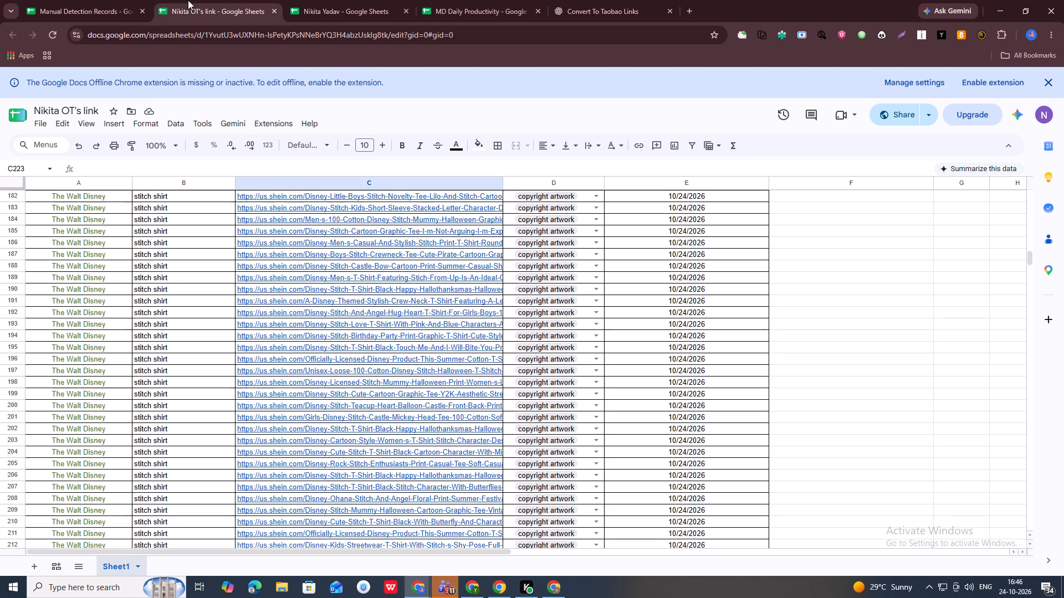
Return to the Yash sheet of the Manual Detection Records spreadsheet.
{"action": "left_click", "coordinate": [111, 0]}
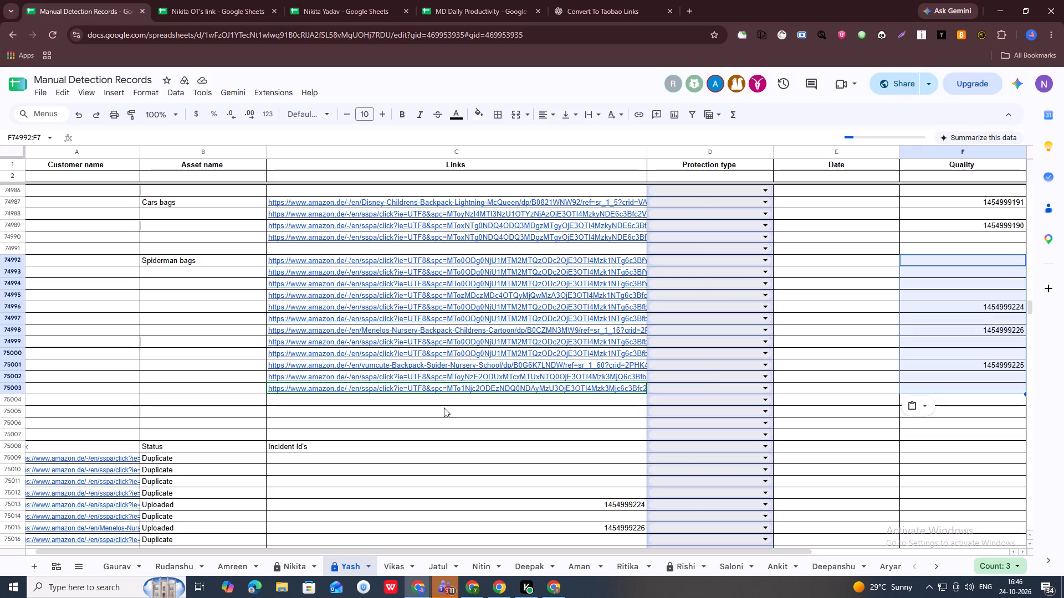
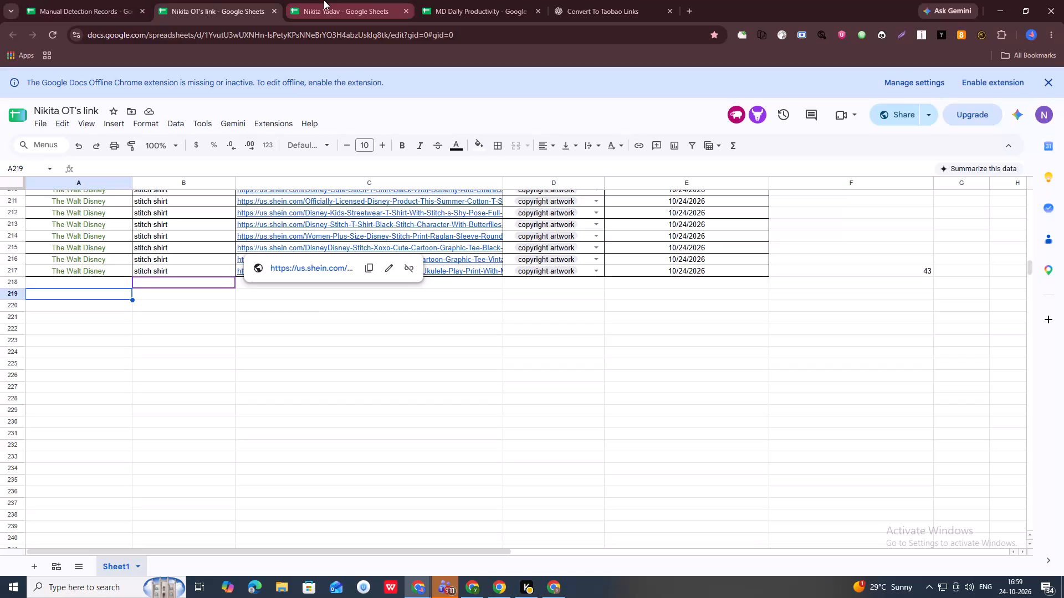
Close the MD Daily Productivity and Convert To Taobao Links tabs, keeping the Nikita OT's link spreadsheet open.
{"action": "left_click", "coordinate": [324, 0]}
{"action": "left_click", "coordinate": [238, 0]}
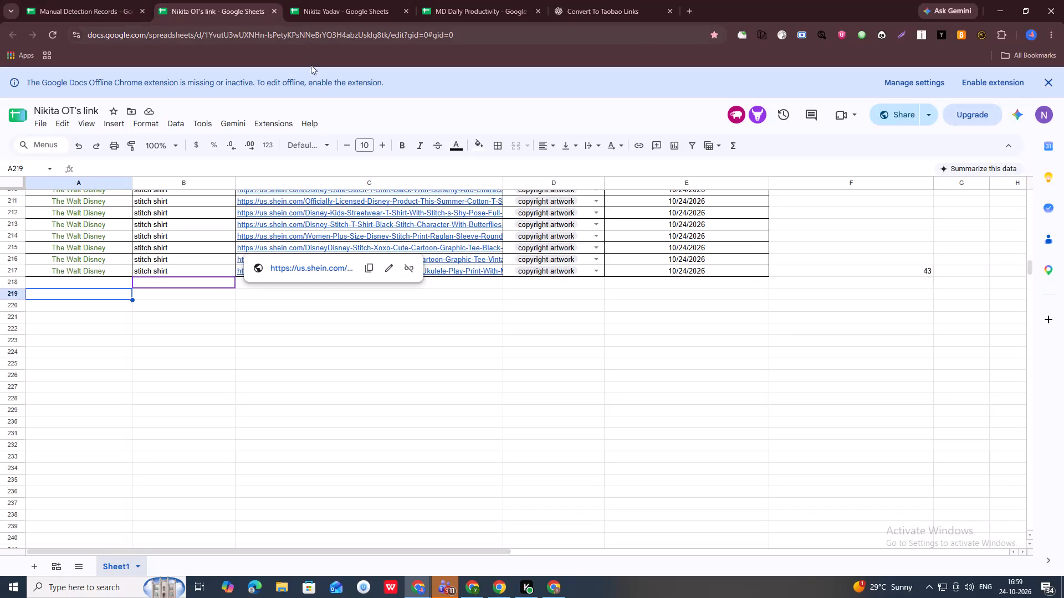
{"action": "middle_click", "coordinate": [468, 0]}
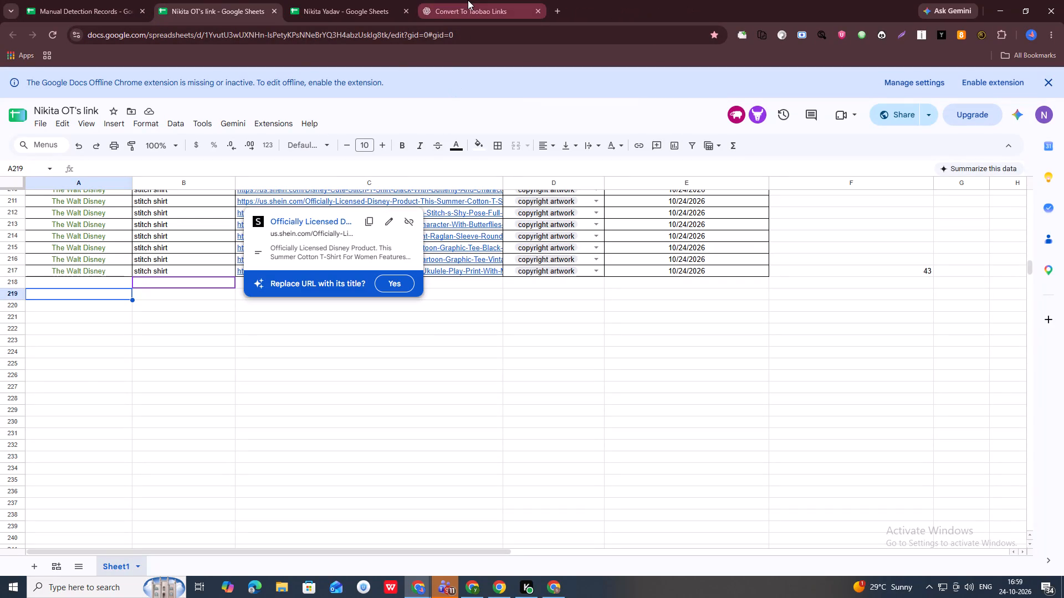
{"action": "middle_click", "coordinate": [468, 0]}
Switch to the SHEIN stitch weatshirt search results and examine the listings for Disney Stitch shirts not yet highlighted as collected.
{"action": "key", "text": "alt+Tab"}
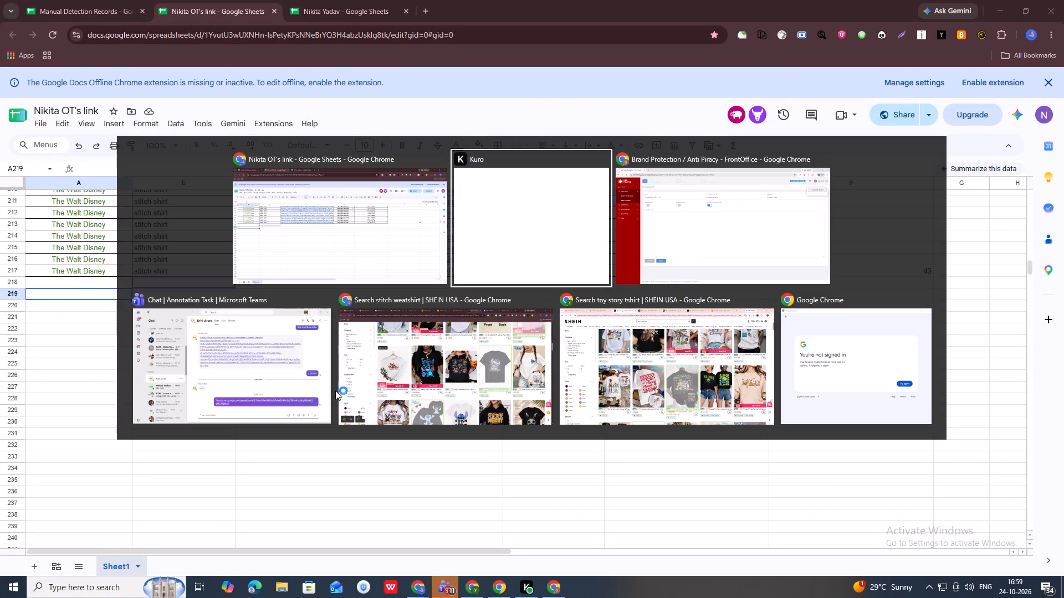
{"action": "left_click", "coordinate": [462, 392], "text": "alt"}
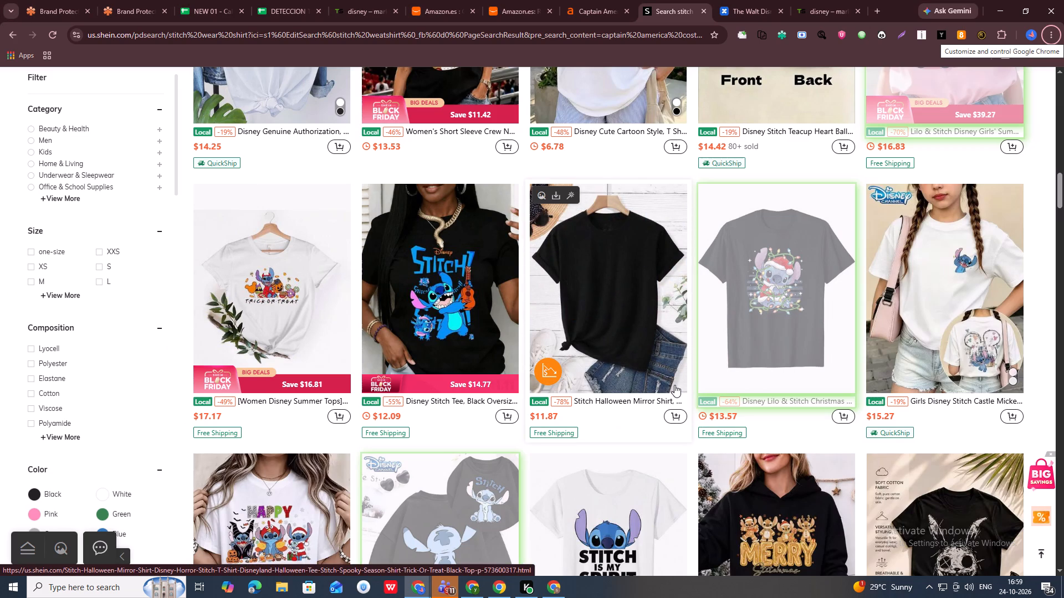
{"action": "left_click", "coordinate": [1039, 419]}
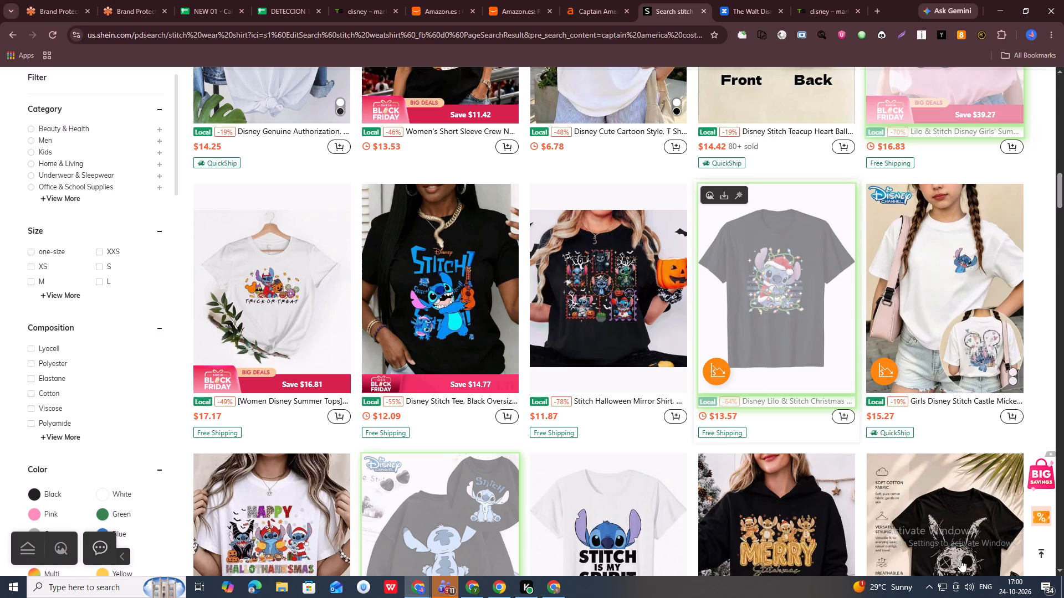
{"action": "scroll", "coordinate": [786, 401], "scroll_direction": "down", "scroll_amount": 5}
{"action": "scroll", "coordinate": [786, 401], "scroll_direction": "up", "scroll_amount": 9}
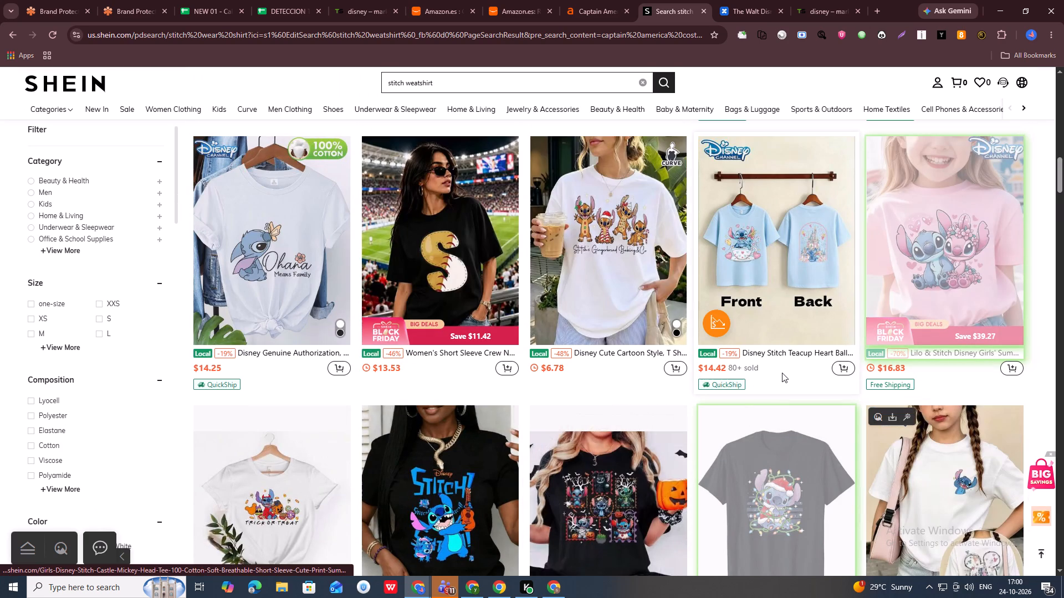
{"action": "scroll", "coordinate": [782, 373], "scroll_direction": "up", "scroll_amount": 2}
{"action": "scroll", "coordinate": [782, 373], "scroll_direction": "down", "scroll_amount": 2}
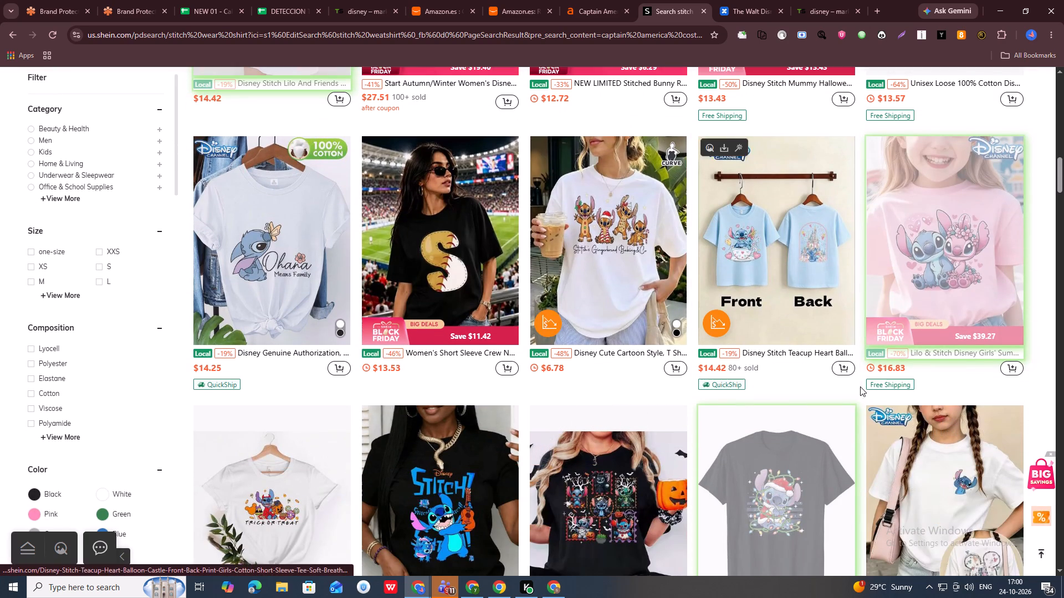
{"action": "scroll", "coordinate": [823, 360], "scroll_direction": "down", "scroll_amount": 1}
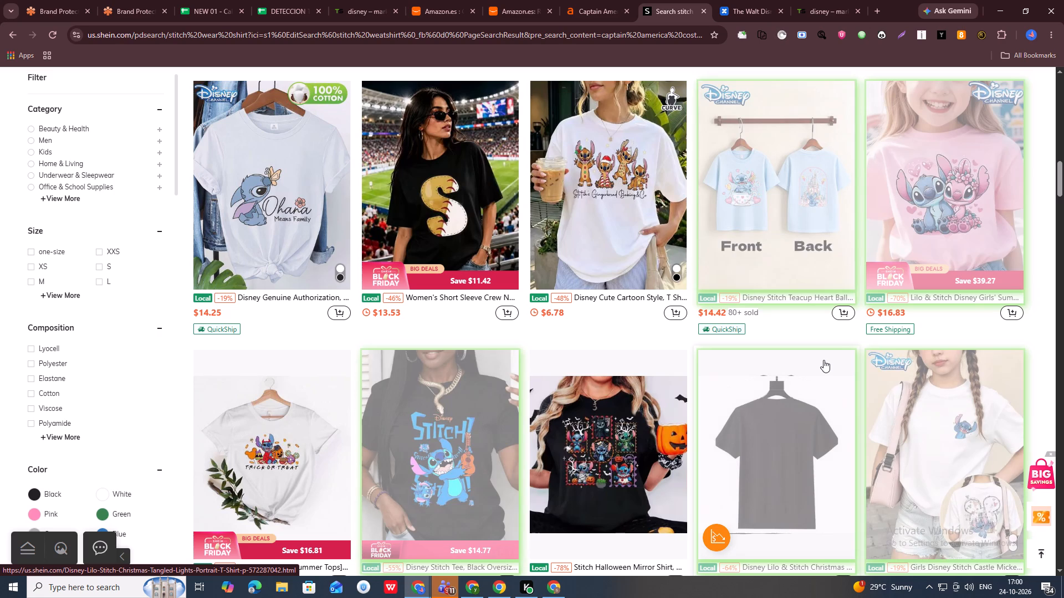
{"action": "scroll", "coordinate": [736, 438], "scroll_direction": "down", "scroll_amount": 3}
{"action": "scroll", "coordinate": [319, 454], "scroll_direction": "up", "scroll_amount": 4}
{"action": "scroll", "coordinate": [319, 454], "scroll_direction": "down", "scroll_amount": 3}
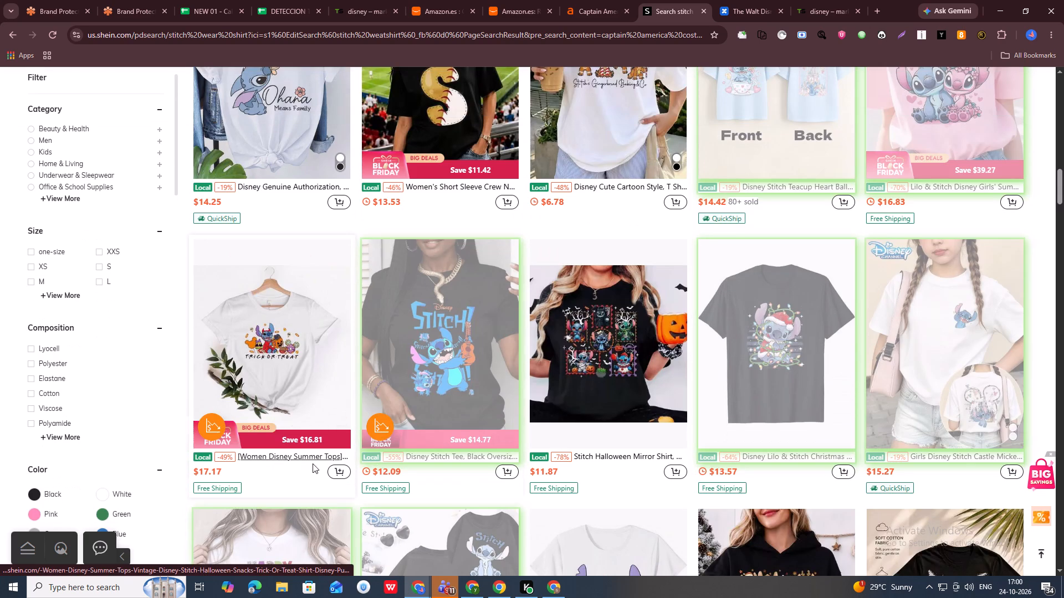
Copy the link of the Women Disney Summer Tops trick-or-treat shirt into cell C218 of the Nikita OT's link sheet.
{"action": "right_click", "coordinate": [306, 456]}
{"action": "left_click", "coordinate": [357, 382]}
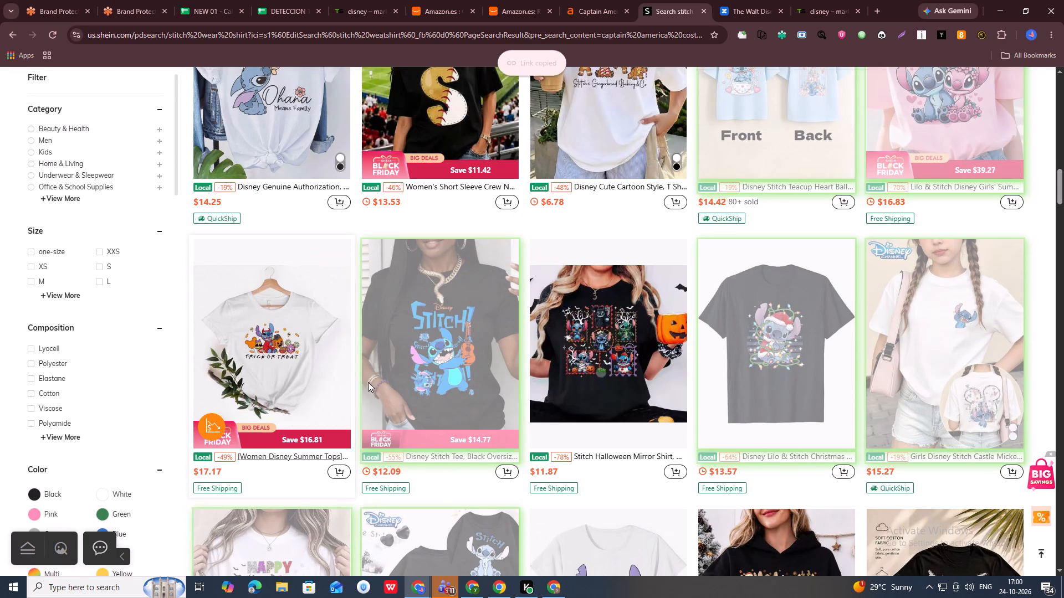
{"action": "key", "text": "alt+Tab"}
{"action": "key", "text": "Right"}
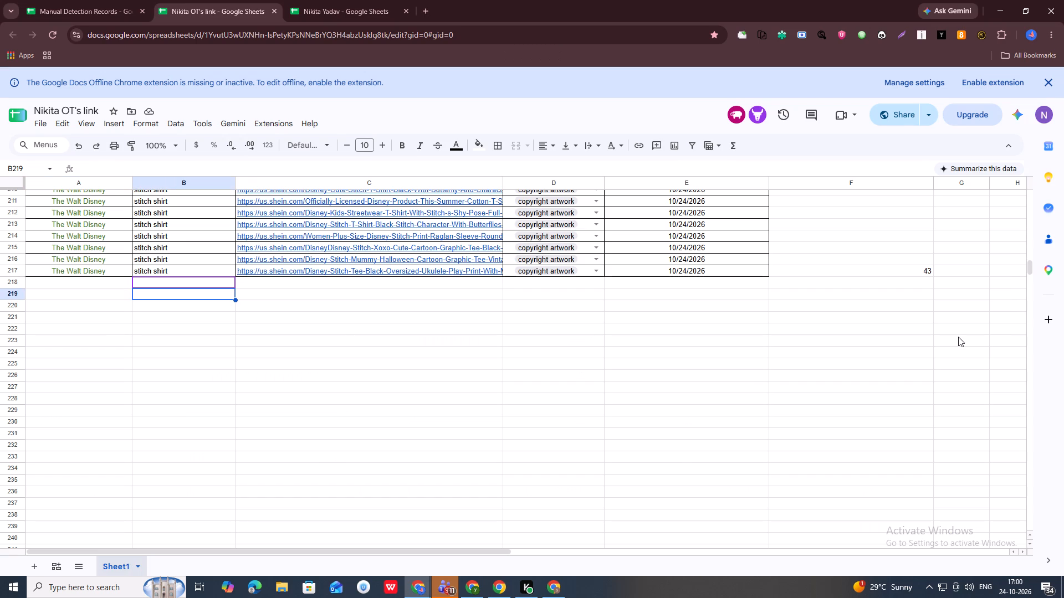
{"action": "key", "text": "Up"}
{"action": "key", "text": "Right"}
{"action": "key", "text": "ctrl+v"}
{"action": "key", "text": "Down"}
Copy the SHEIN link of the Stitch Halloween Mirror Shirt into cell C219 of the OT links sheet.
{"action": "key", "text": "alt+Tab"}
{"action": "key", "text": "Down"}
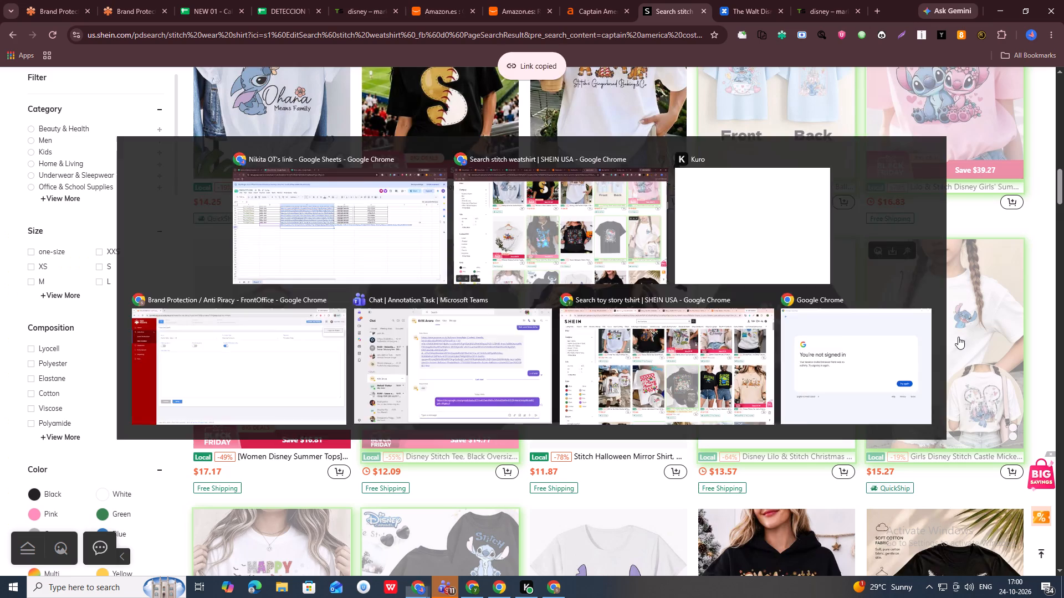
{"action": "right_click", "coordinate": [623, 432]}
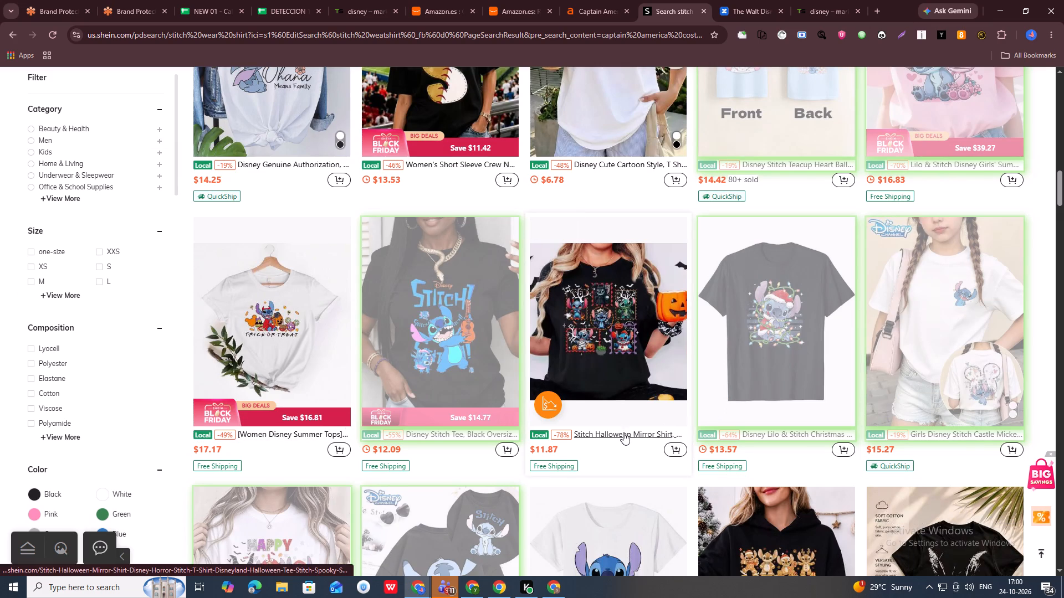
{"action": "left_click", "coordinate": [668, 356]}
{"action": "key", "text": "alt+Tab"}
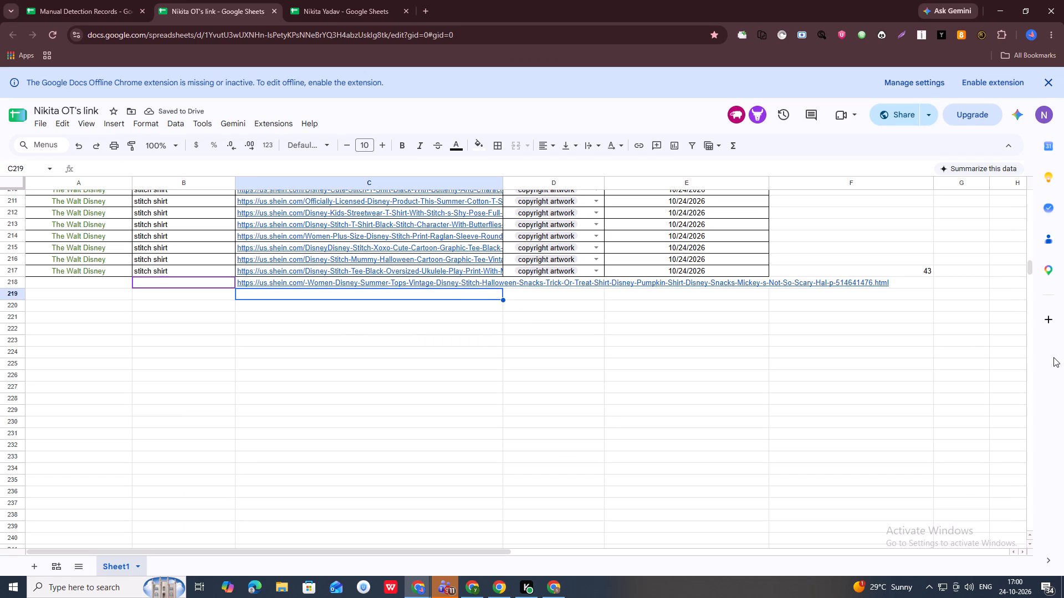
{"action": "key", "text": "ctrl+v"}
{"action": "key", "text": "Down"}
Copy the SHEIN link of the Disney Stitch Is My Spirit Animal tee into cell C220 of the OT links sheet.
{"action": "key", "text": "alt+Tab"}
{"action": "key", "text": "Down"}
{"action": "scroll", "coordinate": [941, 383], "scroll_direction": "down", "scroll_amount": 2}
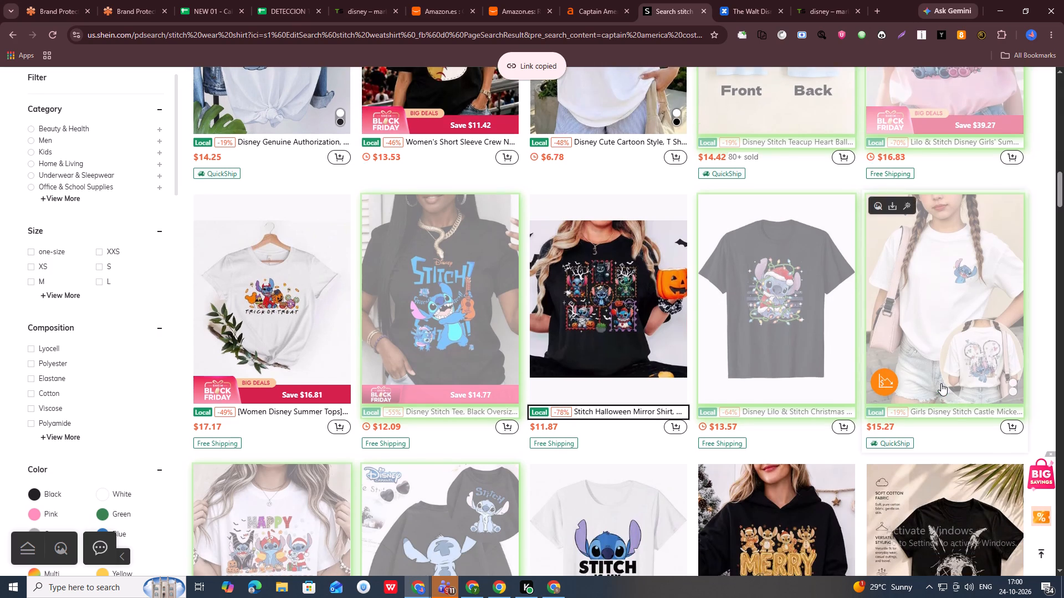
{"action": "scroll", "coordinate": [941, 383], "scroll_direction": "down", "scroll_amount": 2}
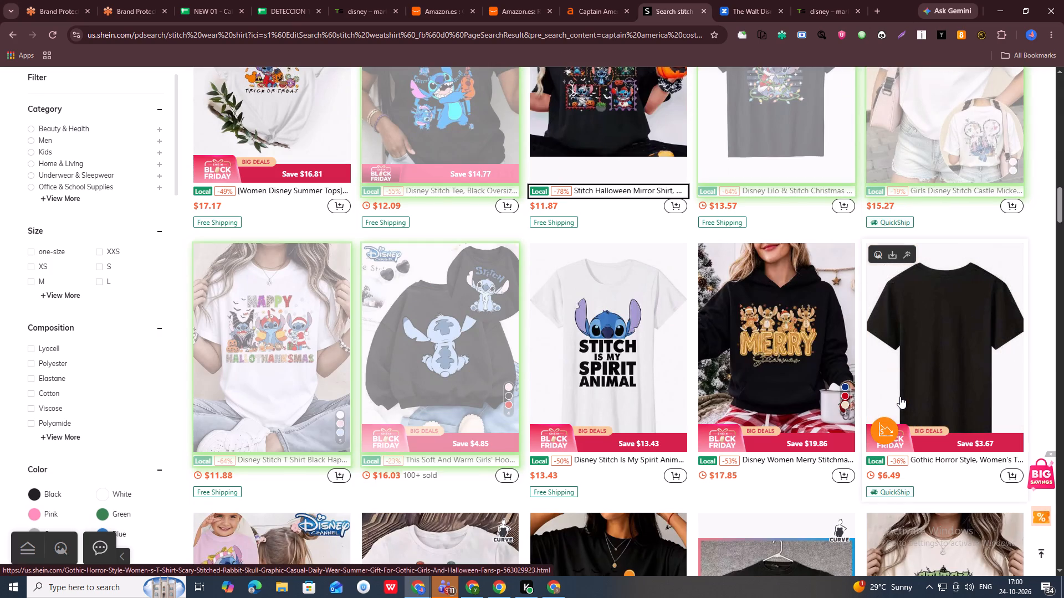
{"action": "right_click", "coordinate": [621, 461]}
{"action": "left_click", "coordinate": [673, 380]}
{"action": "key", "text": "alt+Tab"}
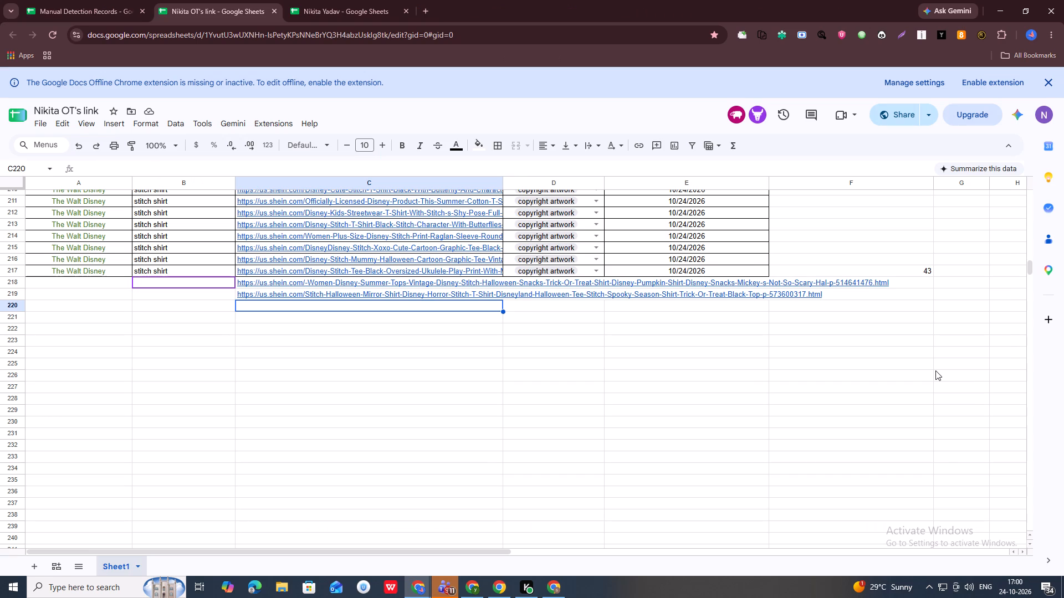
{"action": "key", "text": "ctrl+v"}
{"action": "key", "text": "Down"}
Copy the SHEIN link of the Disney Stitch Mummy Halloween tee into cell C221 of the OT links sheet.
{"action": "key", "text": "alt+Tab"}
{"action": "key", "text": "Right"}
{"action": "scroll", "coordinate": [675, 372], "scroll_direction": "down", "scroll_amount": 2}
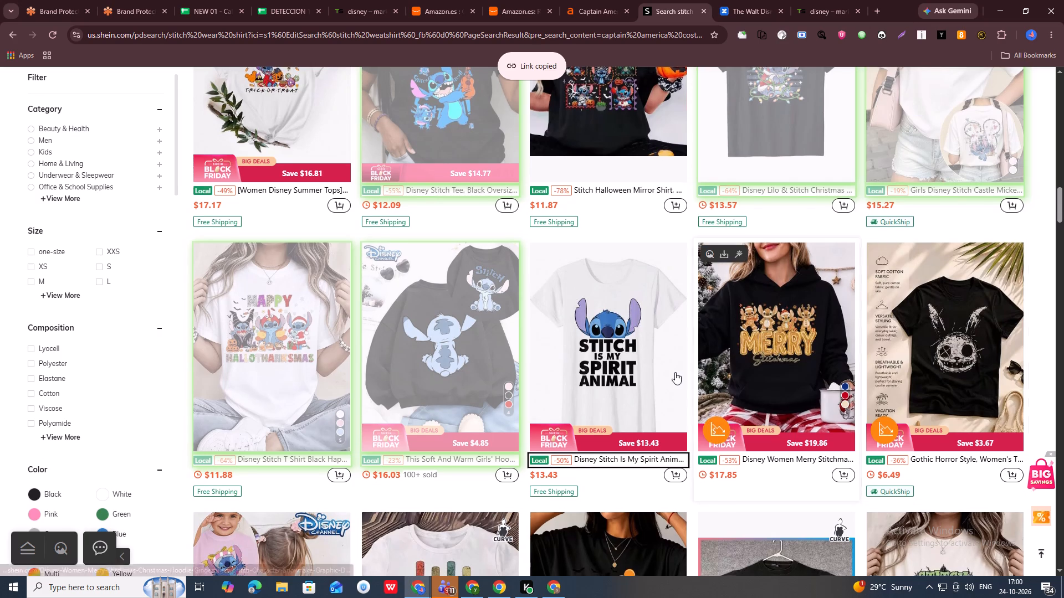
{"action": "scroll", "coordinate": [675, 372], "scroll_direction": "down", "scroll_amount": 2}
{"action": "right_click", "coordinate": [612, 511]}
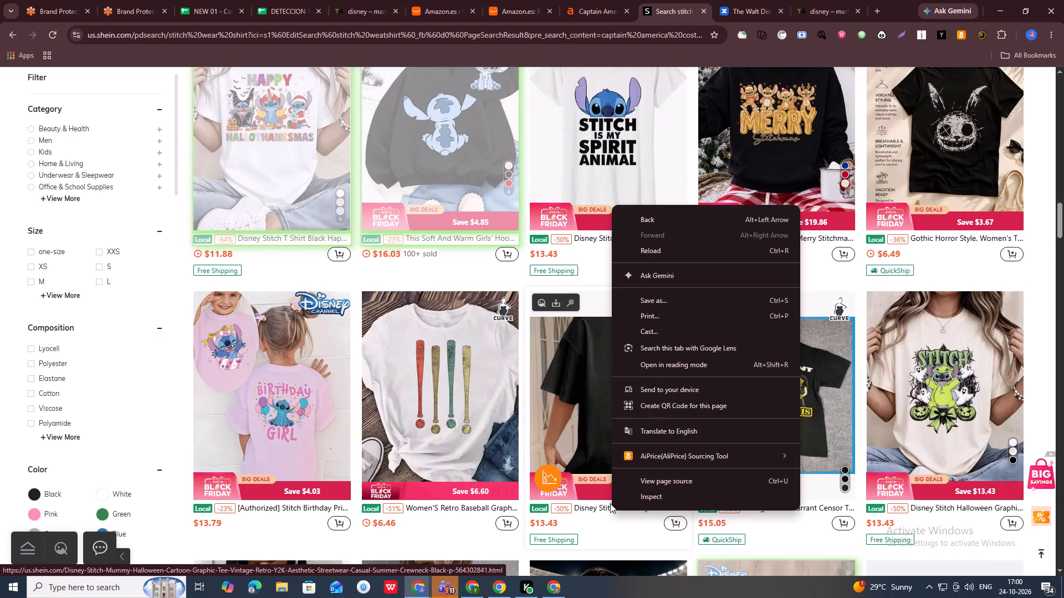
{"action": "right_click", "coordinate": [601, 506]}
{"action": "left_click", "coordinate": [650, 424]}
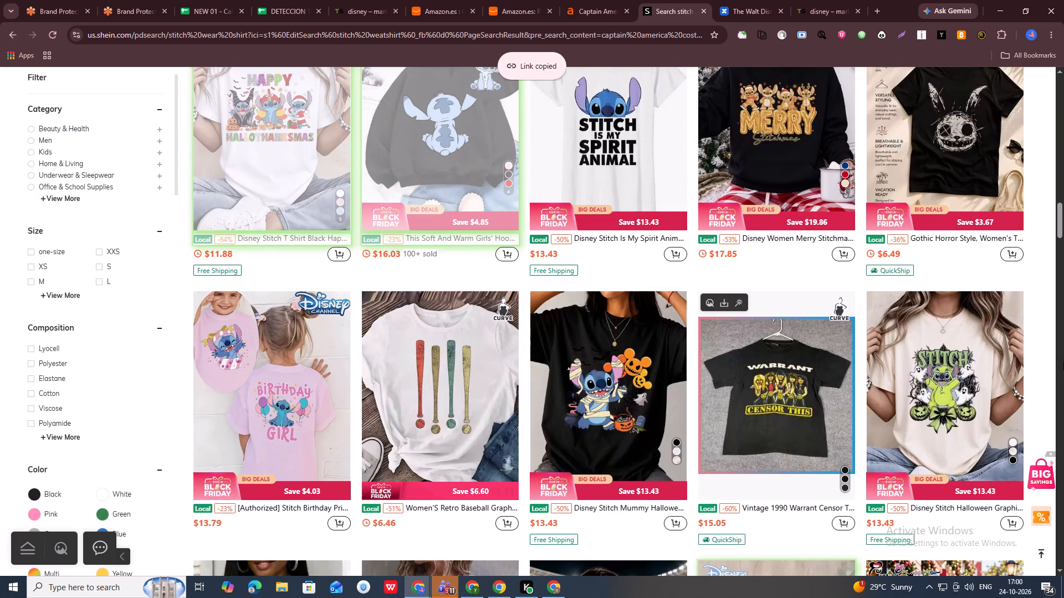
{"action": "key", "text": "alt+Tab"}
{"action": "key", "text": "ctrl+v"}
{"action": "key", "text": "Down"}
Copy the SHEIN link of the Disney Cute Fashion T Shirt with the Angel design into cell C222 of the OT links sheet.
{"action": "key", "text": "alt+Tab"}
{"action": "key", "text": "Down"}
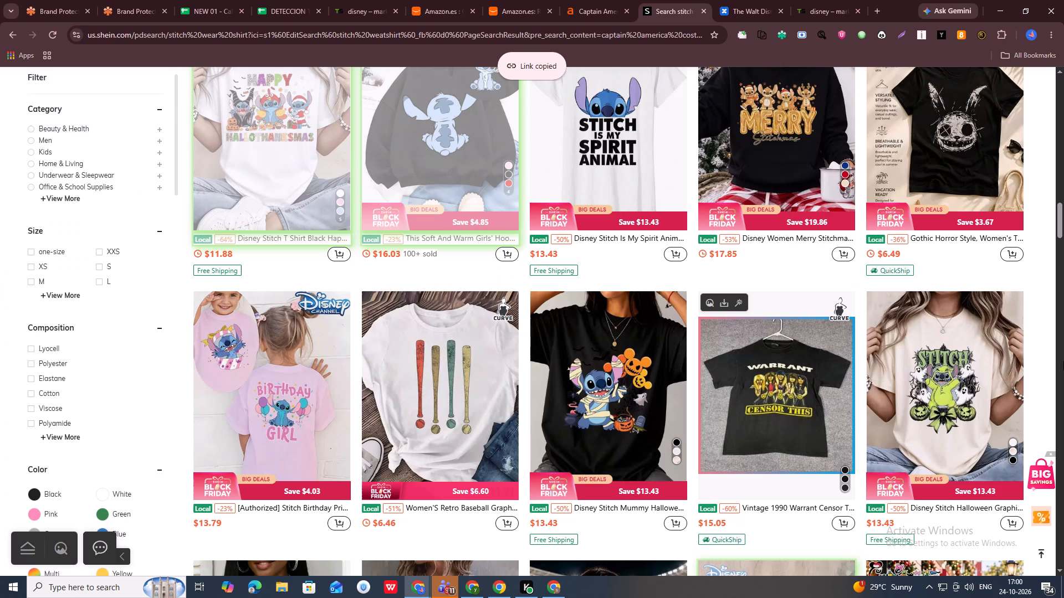
{"action": "scroll", "coordinate": [796, 448], "scroll_direction": "down", "scroll_amount": 4}
{"action": "scroll", "coordinate": [639, 445], "scroll_direction": "down", "scroll_amount": 2}
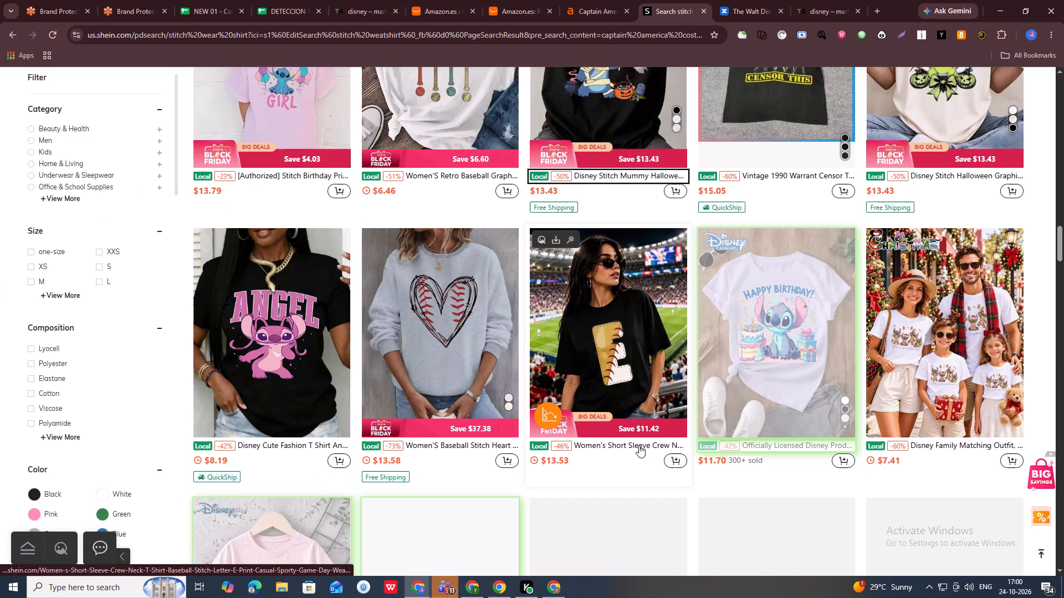
{"action": "right_click", "coordinate": [318, 447]}
{"action": "left_click", "coordinate": [382, 370]}
{"action": "key", "text": "alt+Tab"}
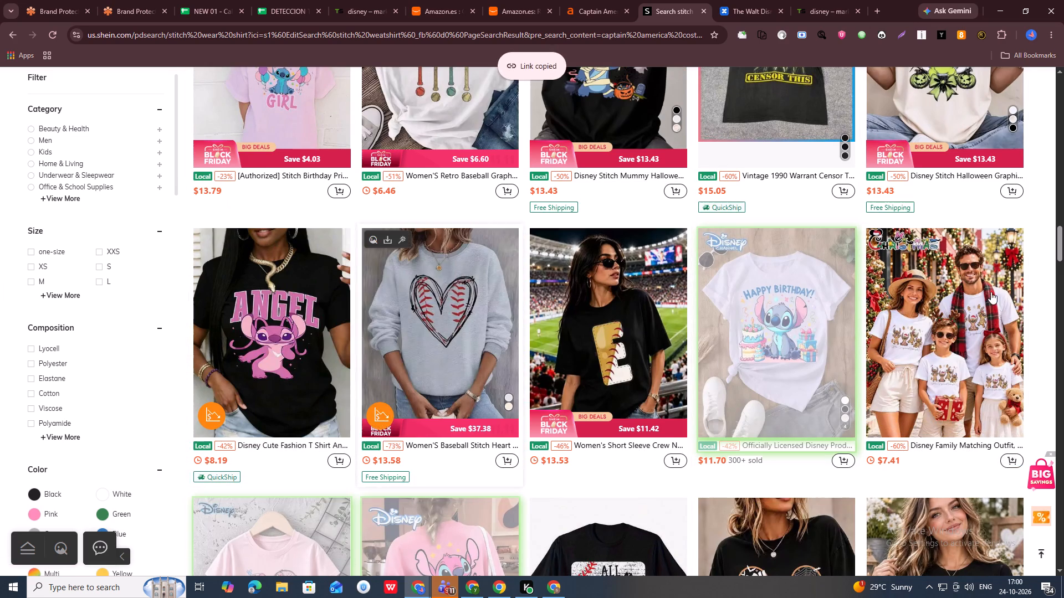
{"action": "key", "text": "ctrl+v"}
{"action": "key", "text": "Down"}
Copy the SHEIN link of the Disney Kids Stitch & Castle Print tee into cell C223 of the OT links sheet.
{"action": "key", "text": "alt+Tab"}
{"action": "key", "text": "Down"}
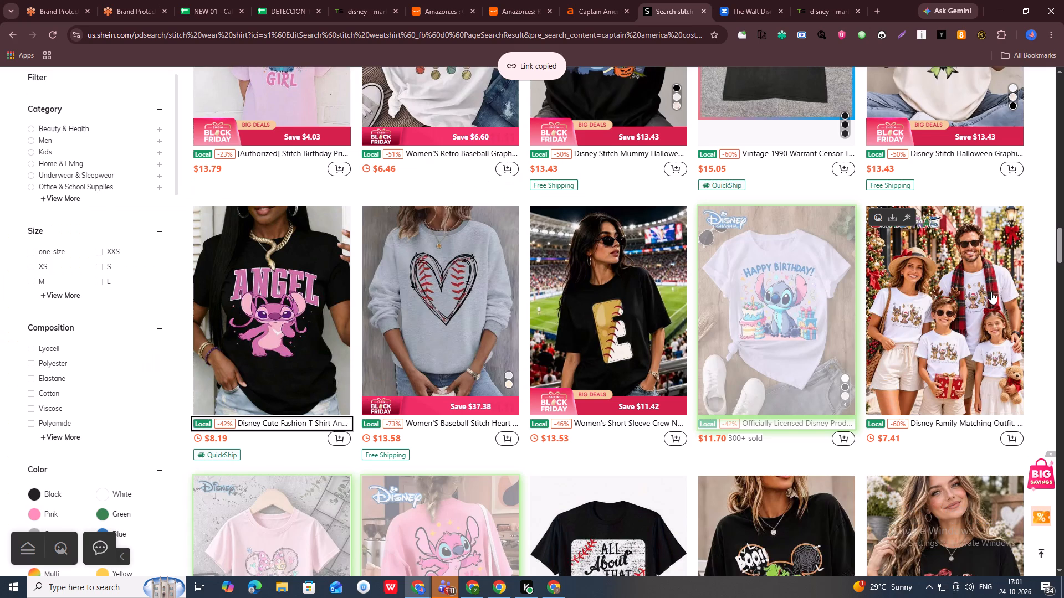
{"action": "scroll", "coordinate": [678, 425], "scroll_direction": "down", "scroll_amount": 3}
{"action": "scroll", "coordinate": [817, 331], "scroll_direction": "down", "scroll_amount": 2}
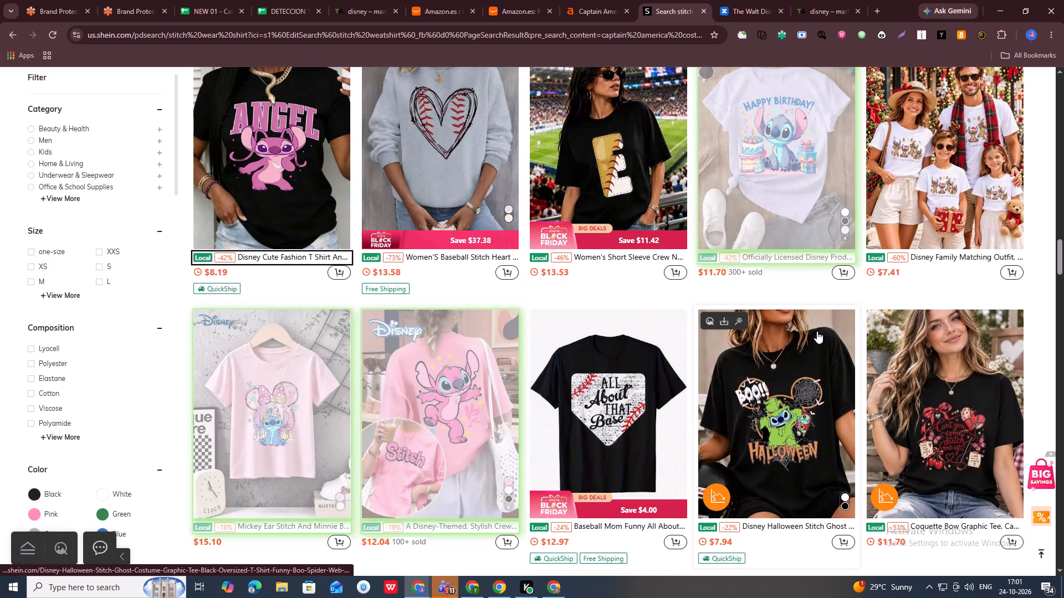
{"action": "scroll", "coordinate": [817, 331], "scroll_direction": "down", "scroll_amount": 1}
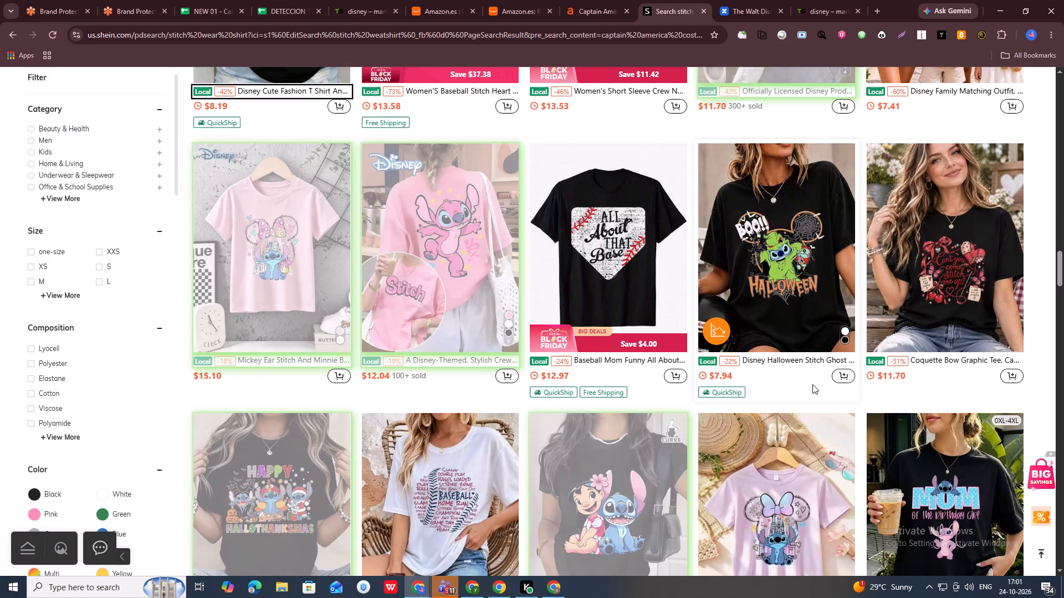
{"action": "scroll", "coordinate": [664, 369], "scroll_direction": "down", "scroll_amount": 3}
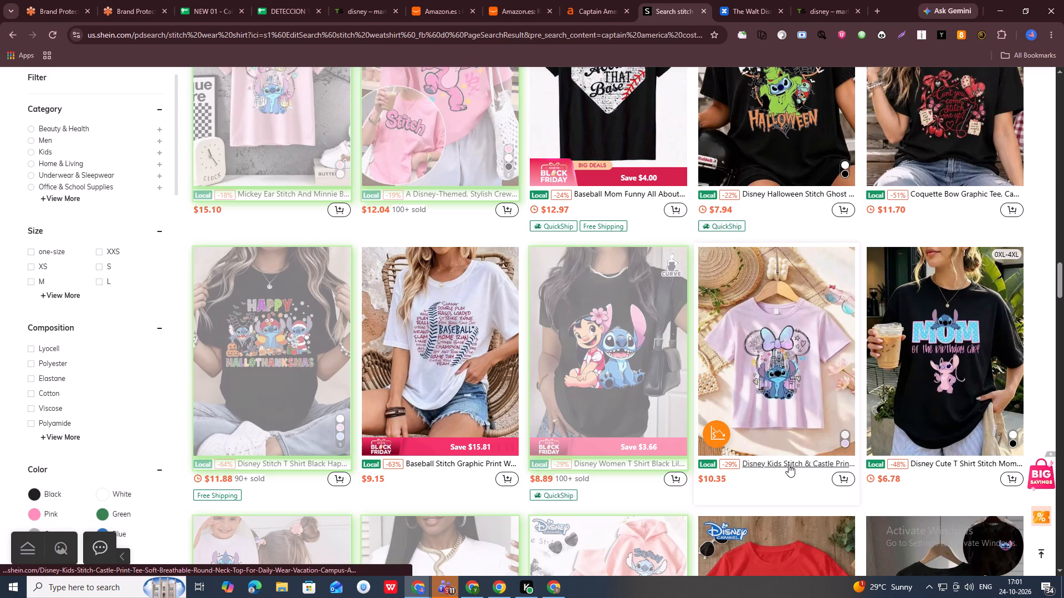
{"action": "right_click", "coordinate": [789, 465]}
{"action": "left_click", "coordinate": [832, 382]}
{"action": "key", "text": "alt+Tab"}
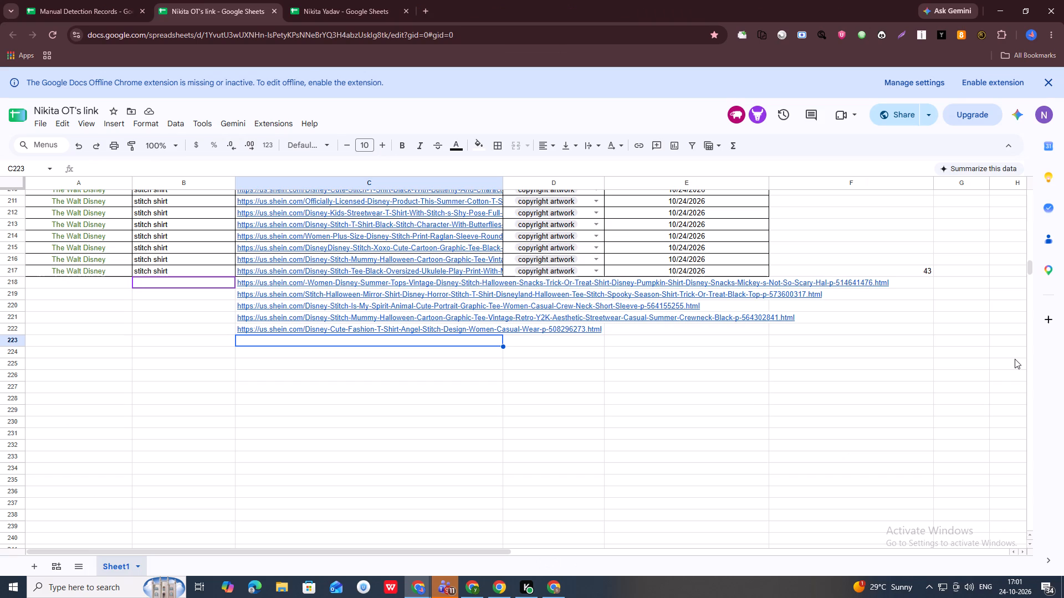
{"action": "key", "text": "ctrl+v"}
{"action": "key", "text": "Down"}
Copy the SHEIN link of the Disney Cute T Shirt Stitch Mom of the Birthday Girl into cell C224 of the OT links sheet.
{"action": "key", "text": "alt+Tab"}
{"action": "key", "text": "Down"}
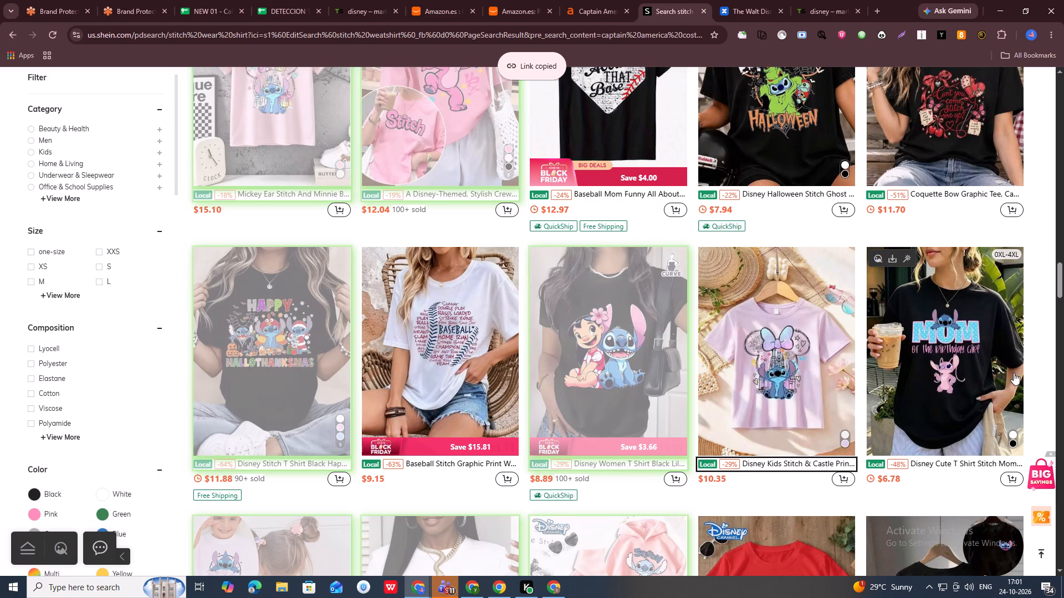
{"action": "right_click", "coordinate": [944, 466]}
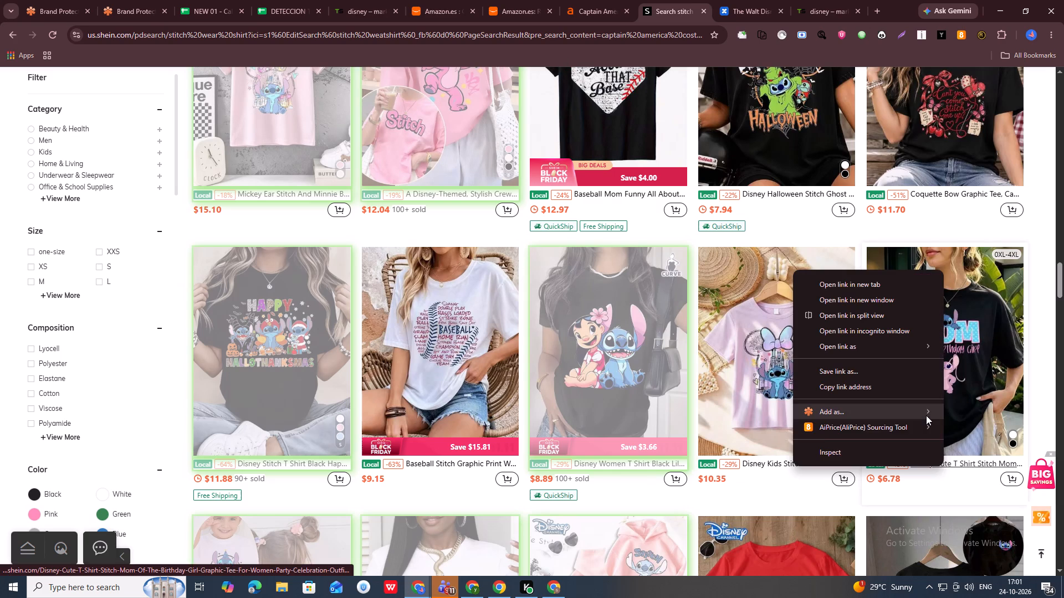
{"action": "left_click", "coordinate": [884, 389]}
{"action": "key", "text": "alt+Tab"}
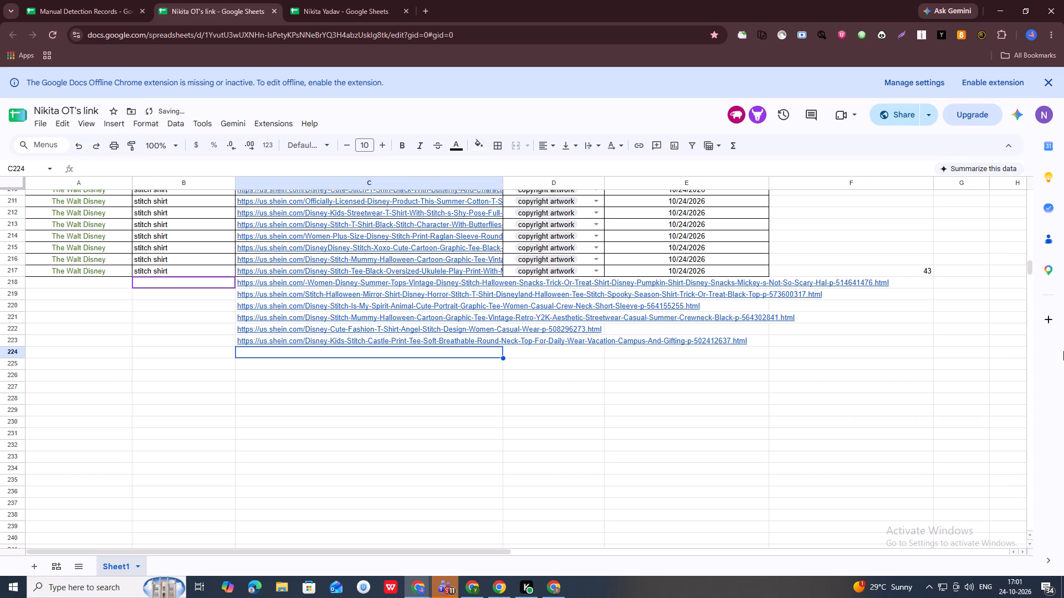
{"action": "key", "text": "ctrl+v"}
{"action": "key", "text": "Down"}
Copy the SHEIN link of the red Disney Women's T-Shirt with the Stitch print into cell C225, and return to the search results.
{"action": "key", "text": "alt+Tab"}
{"action": "key", "text": "Down"}
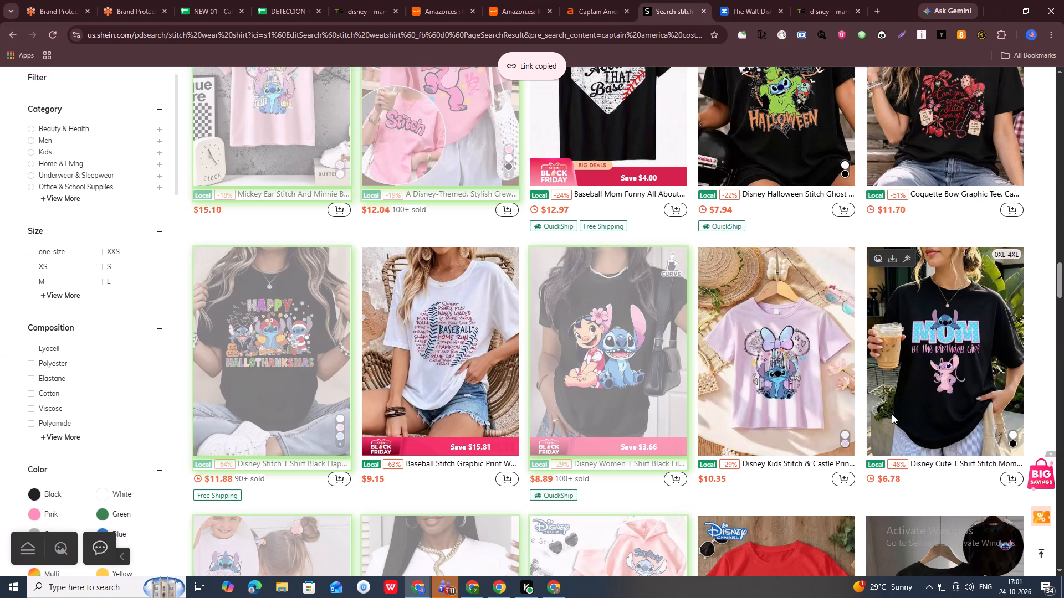
{"action": "scroll", "coordinate": [782, 464], "scroll_direction": "down", "scroll_amount": 4}
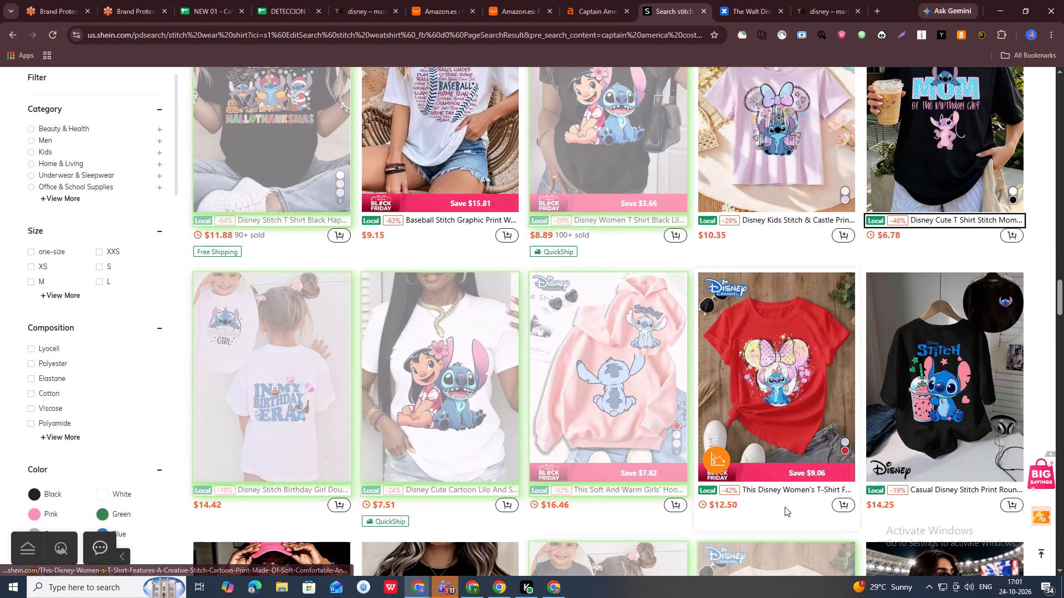
{"action": "right_click", "coordinate": [785, 491]}
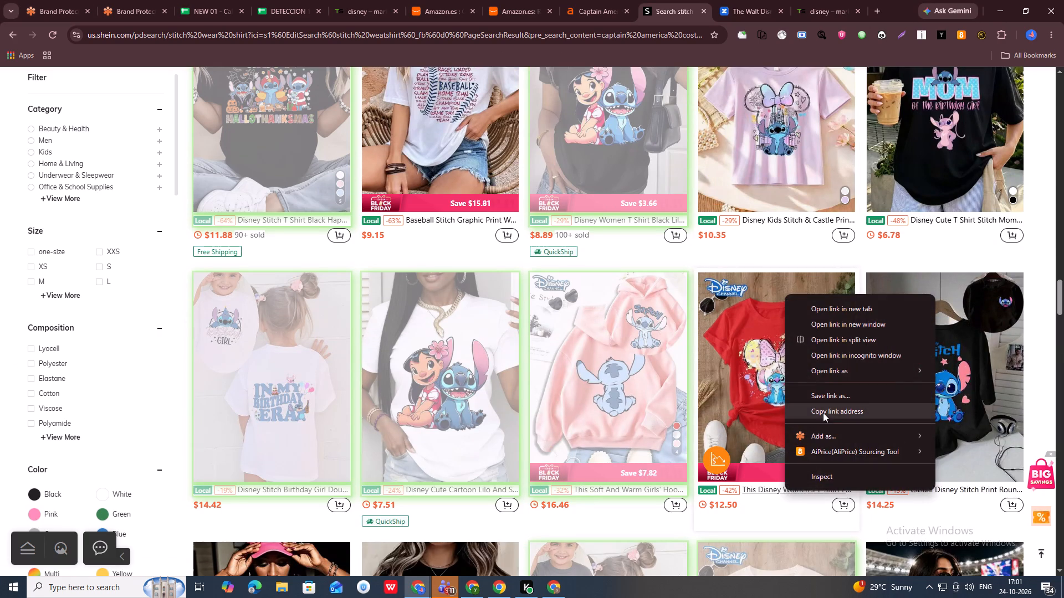
{"action": "left_click", "coordinate": [823, 413]}
{"action": "key", "text": "alt+Tab"}
{"action": "key", "text": "ctrl+v"}
{"action": "key", "text": "Down"}
{"action": "key", "text": "alt+Tab"}
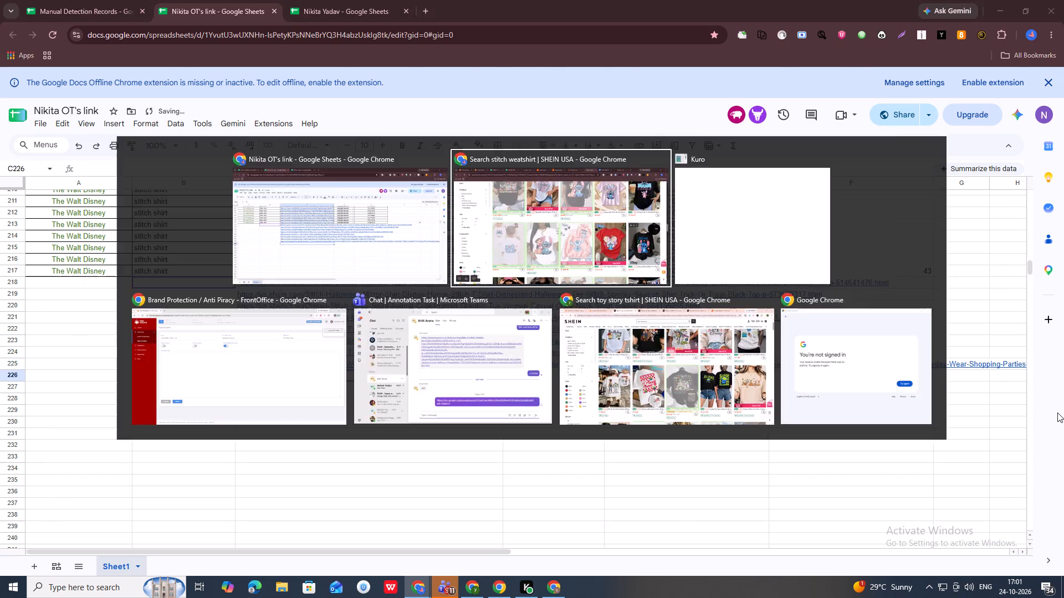
Copy the SHEIN link of the Casual Disney Stitch Print Round Neck tee into cell C226 of the OT links sheet.
{"action": "key", "text": "Right"}
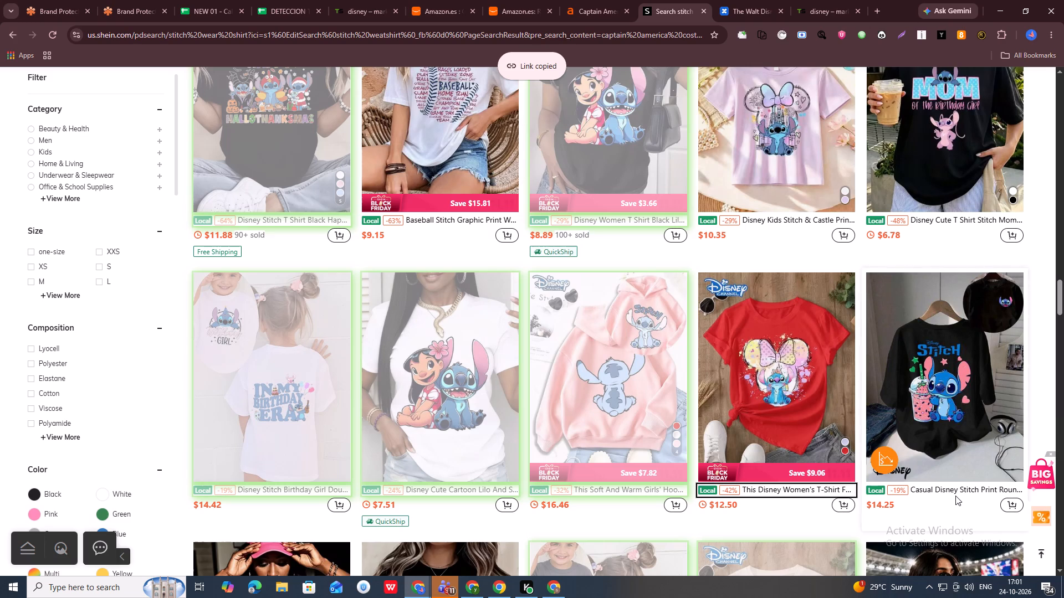
{"action": "right_click", "coordinate": [955, 492]}
{"action": "left_click", "coordinate": [904, 419]}
{"action": "key", "text": "alt+Tab"}
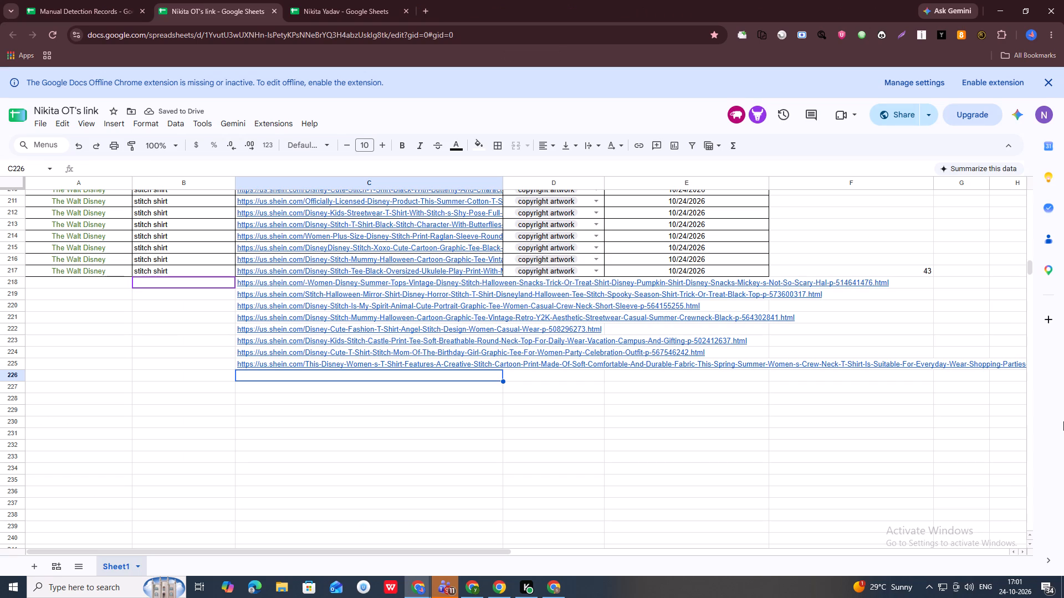
{"action": "key", "text": "ctrl+v"}
{"action": "key", "text": "Down"}
{"action": "key", "text": "alt+Tab"}
Copy the SHEIN link of the Disney Stitch Mashup Cartoon Graphic Tee into cell C227 of the OT links sheet.
{"action": "key", "text": "Down"}
{"action": "scroll", "coordinate": [722, 491], "scroll_direction": "down", "scroll_amount": 4}
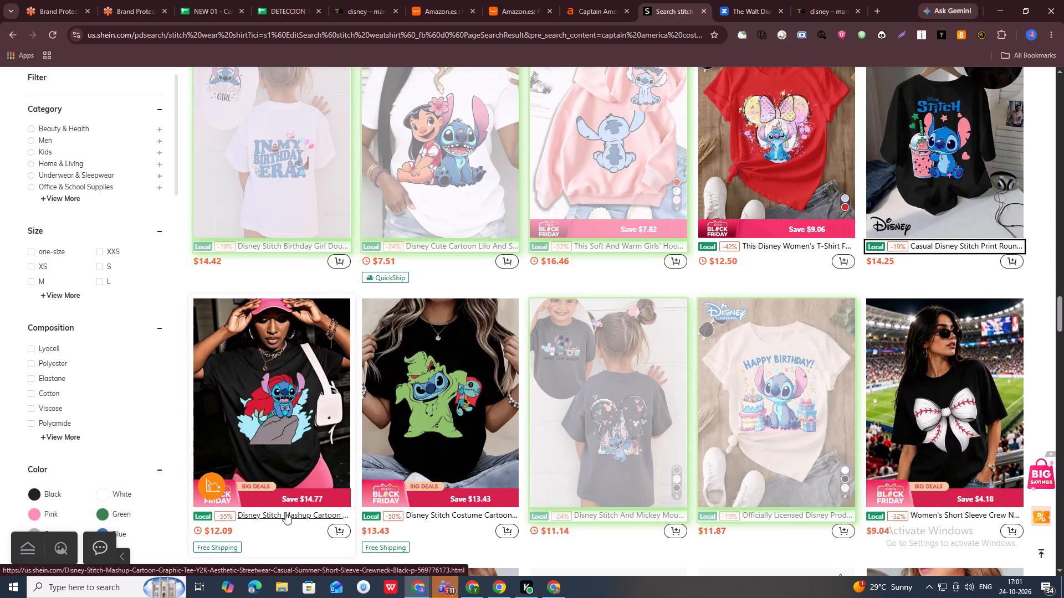
{"action": "right_click", "coordinate": [285, 512]}
{"action": "left_click", "coordinate": [341, 435]}
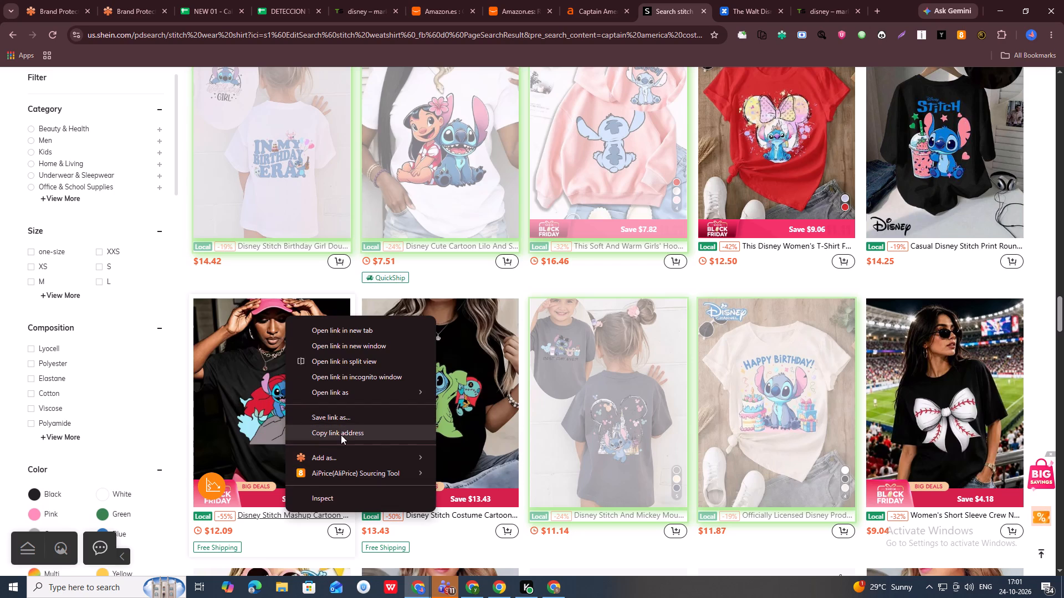
{"action": "key", "text": "alt+Tab"}
{"action": "key", "text": "ctrl+v"}
{"action": "key", "text": "Down"}
{"action": "key", "text": "alt+Tab"}
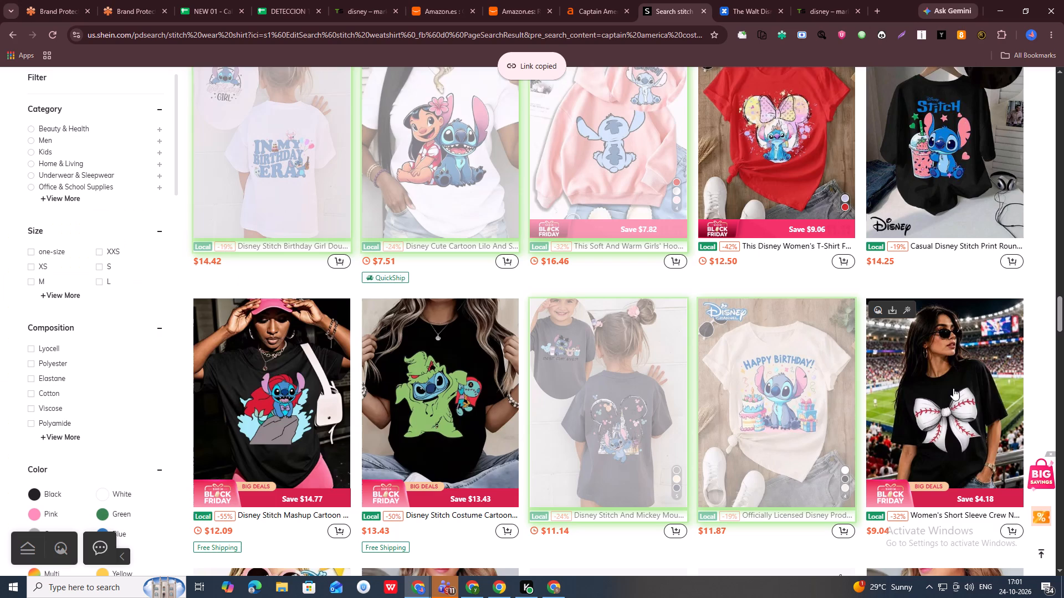
Copy the SHEIN link of the white Disney Halloween Stitch Mummy T-Shirt into cell C228 of the OT links sheet.
{"action": "key", "text": "Down"}
{"action": "scroll", "coordinate": [833, 467], "scroll_direction": "down", "scroll_amount": 6}
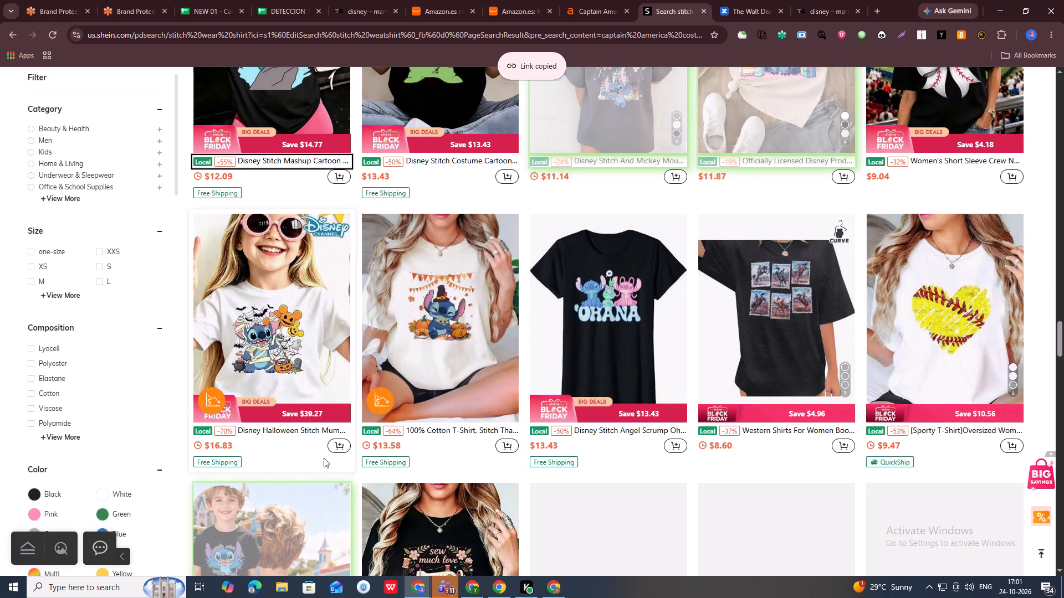
{"action": "right_click", "coordinate": [300, 428]}
{"action": "left_click", "coordinate": [355, 348]}
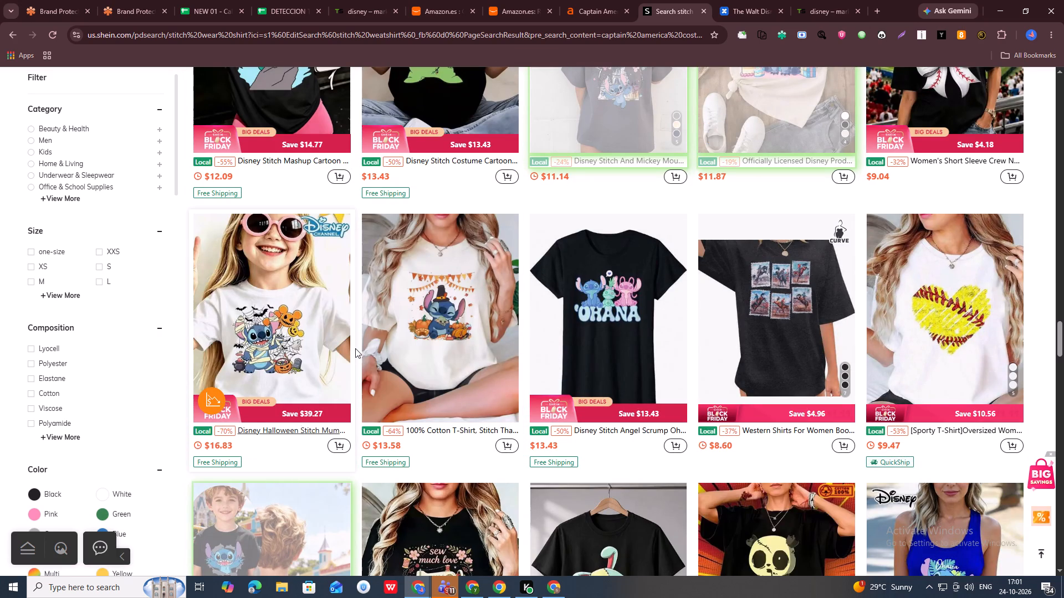
{"action": "key", "text": "alt+Tab"}
{"action": "key", "text": "ctrl+v"}
{"action": "key", "text": "Down"}
{"action": "key", "text": "alt+Tab"}
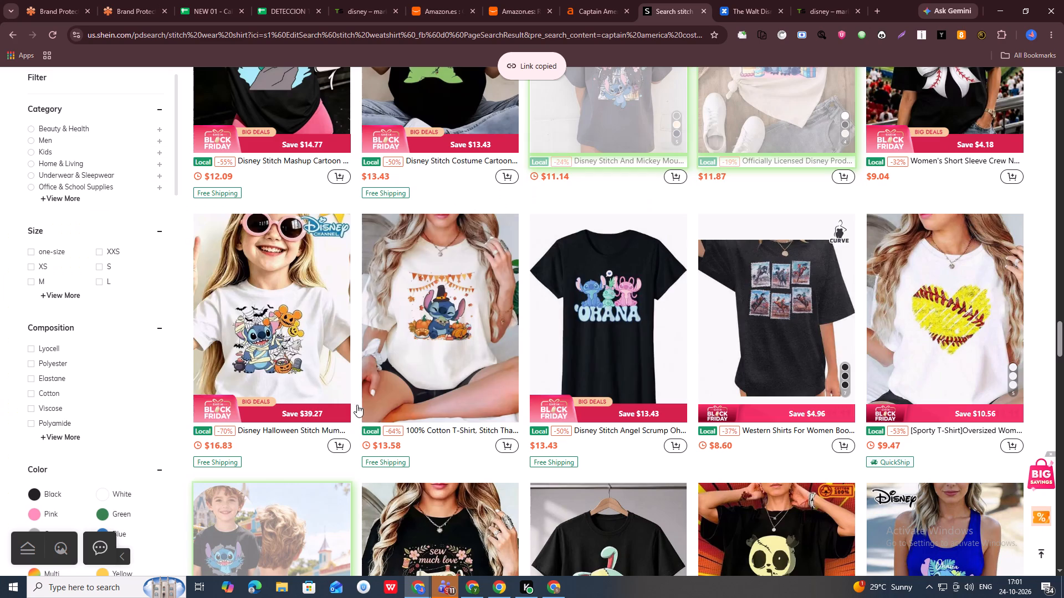
Copy the SHEIN link of the 100% Cotton T-Shirt with the Stitch Thanksgiving print into cell C229 of the OT links sheet.
{"action": "right_click", "coordinate": [447, 431]}
{"action": "left_click", "coordinate": [505, 352]}
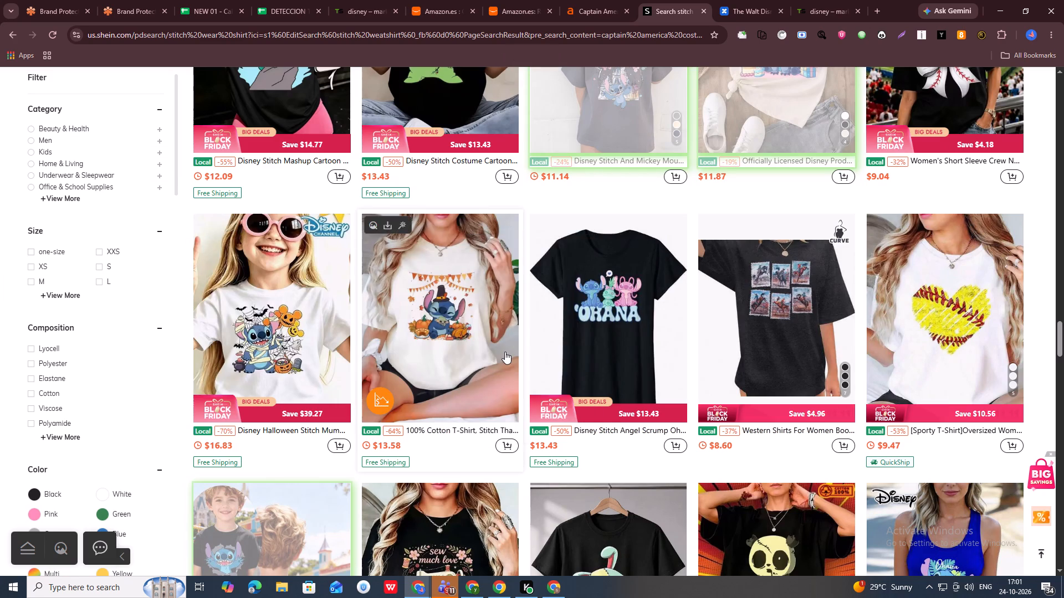
{"action": "key", "text": "alt+Tab"}
{"action": "key", "text": "ctrl+v"}
{"action": "key", "text": "Down"}
{"action": "key", "text": "alt+Tab"}
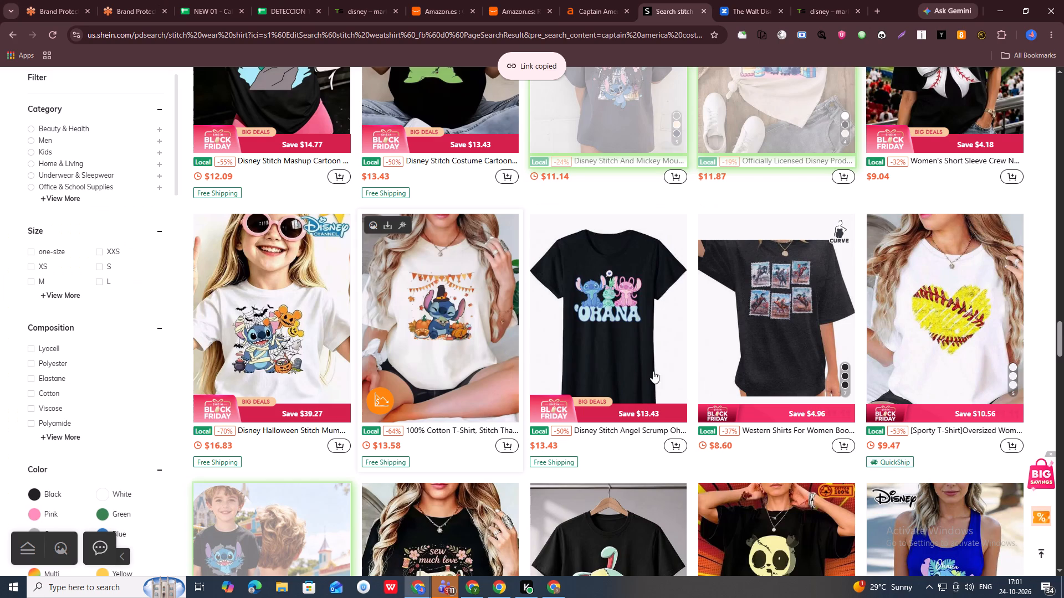
Copy the SHEIN link of the Disney Stitch Angel Scrump Ohana tee into cell C230 of the OT links sheet.
{"action": "right_click", "coordinate": [640, 432]}
{"action": "left_click", "coordinate": [688, 355]}
{"action": "key", "text": "alt+Tab"}
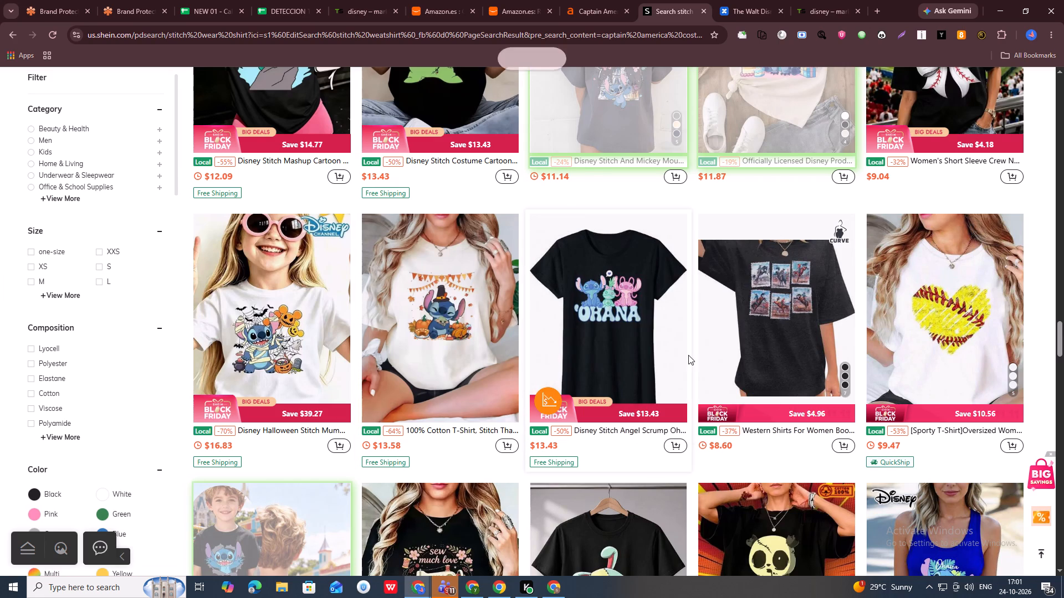
{"action": "key", "text": "ctrl+v"}
{"action": "key", "text": "Down"}
{"action": "key", "text": "alt+Tab"}
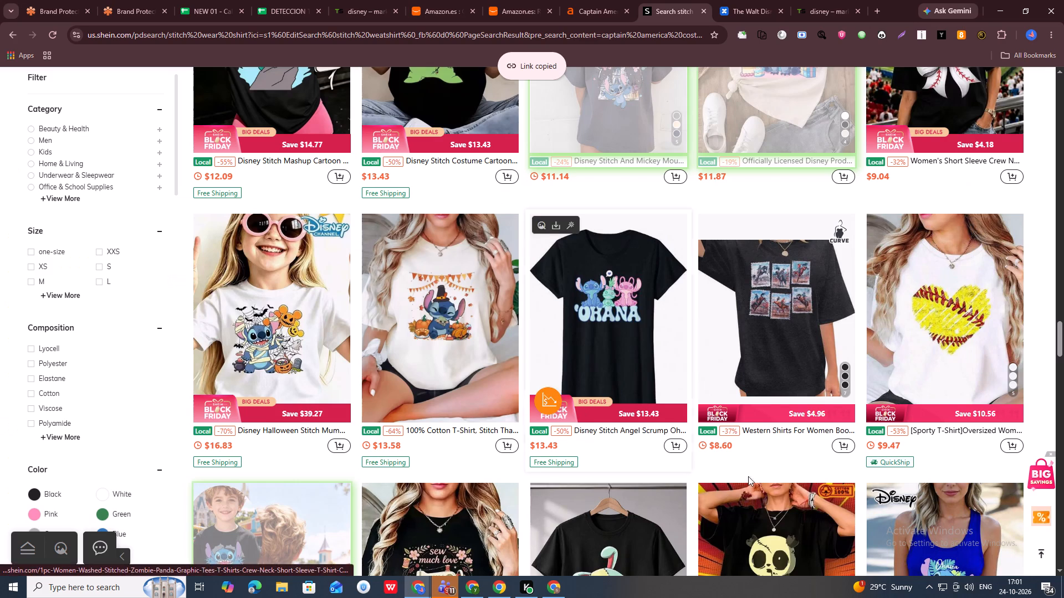
Copy the SHEIN link of the Disney Stitch Rainbow Flag Graphic Tee into cell C231 of the OT links sheet.
{"action": "scroll", "coordinate": [746, 466], "scroll_direction": "down", "scroll_amount": 7}
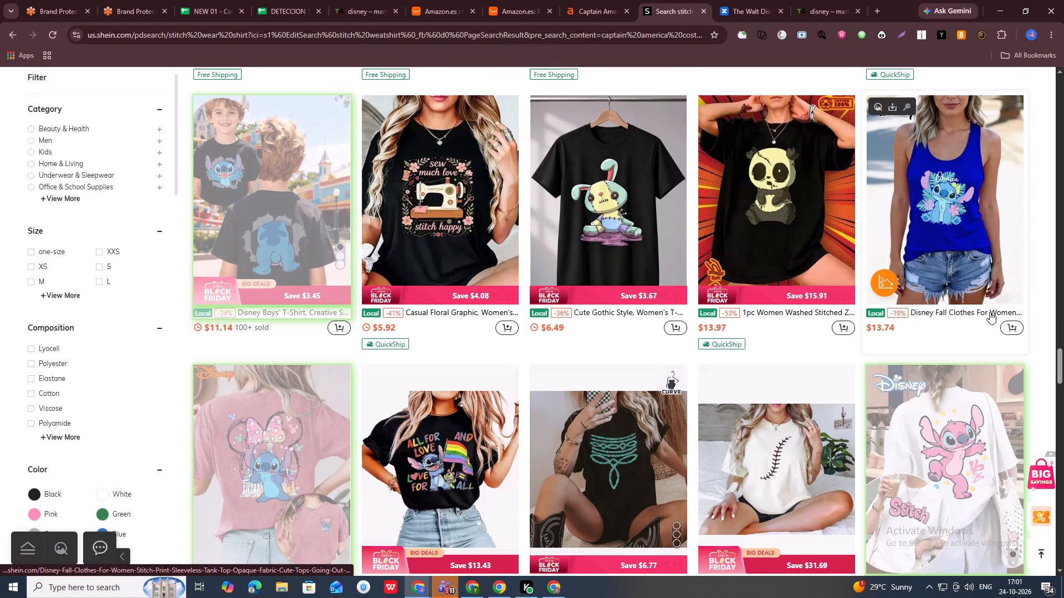
{"action": "scroll", "coordinate": [528, 394], "scroll_direction": "down", "scroll_amount": 2}
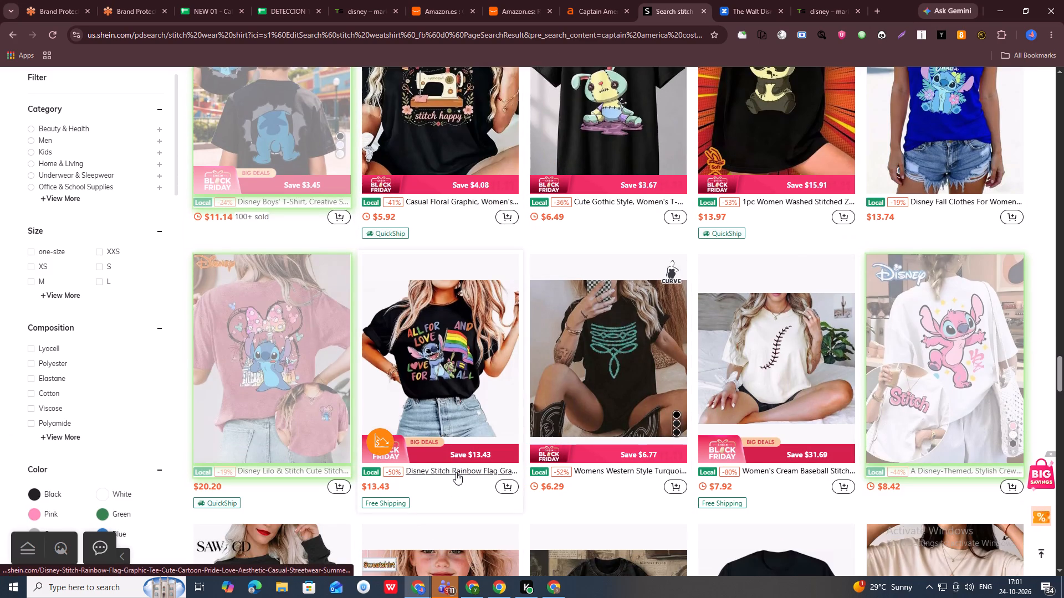
{"action": "right_click", "coordinate": [456, 472]}
{"action": "left_click", "coordinate": [511, 391]}
{"action": "key", "text": "alt+Tab"}
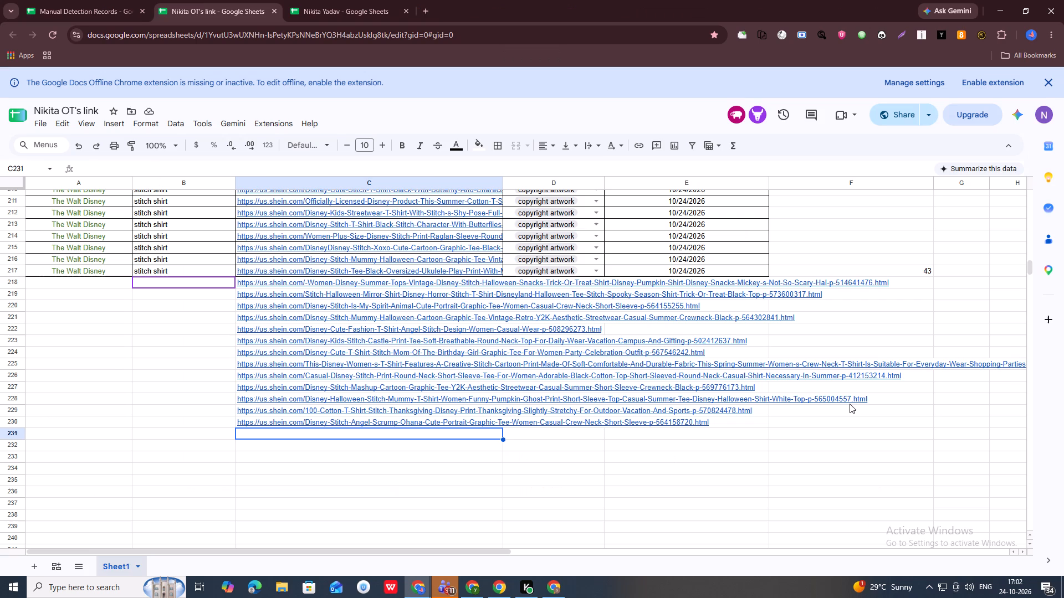
{"action": "key", "text": "ctrl+v"}
{"action": "key", "text": "Down"}
{"action": "key", "text": "alt+Tab"}
Copy the SHEIN link of the Stitch Merry Christmas Sweatshirt into cell C232 of the OT links sheet.
{"action": "scroll", "coordinate": [847, 449], "scroll_direction": "down", "scroll_amount": 4}
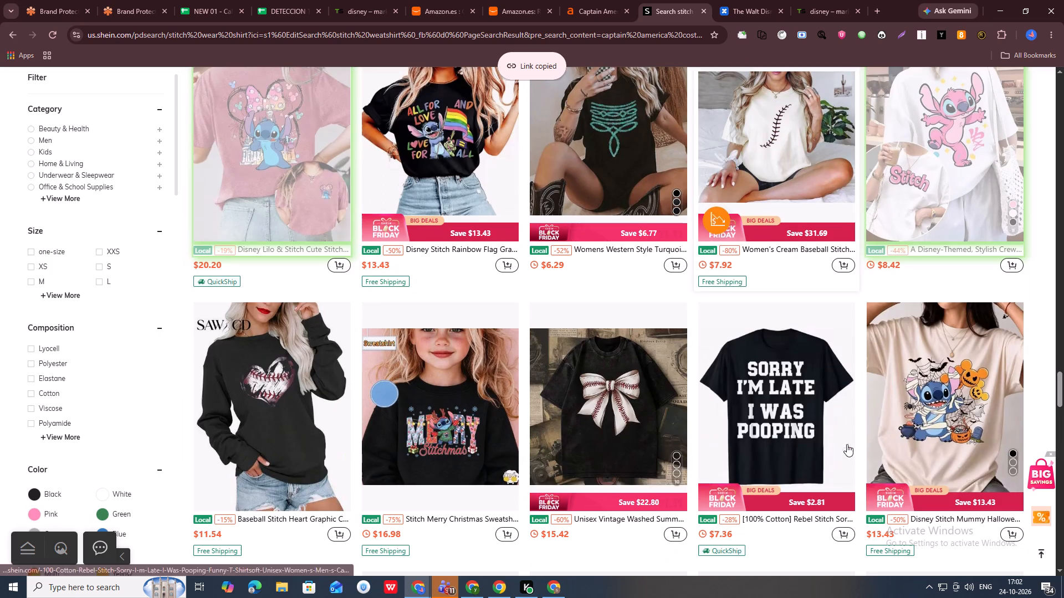
{"action": "scroll", "coordinate": [511, 502], "scroll_direction": "down", "scroll_amount": 2}
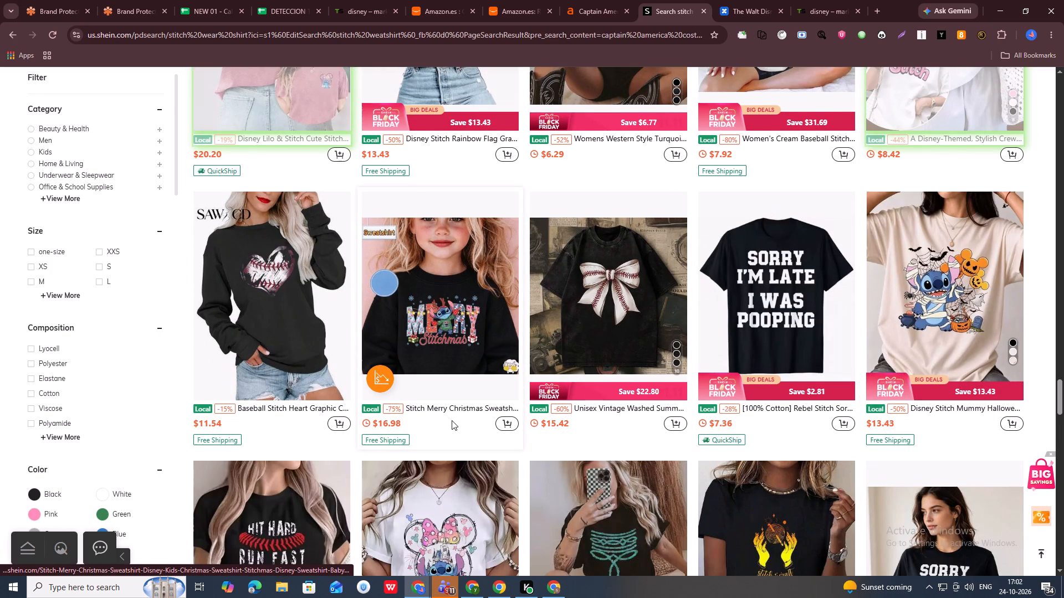
{"action": "right_click", "coordinate": [457, 405]}
{"action": "left_click", "coordinate": [513, 321]}
{"action": "key", "text": "alt+Tab"}
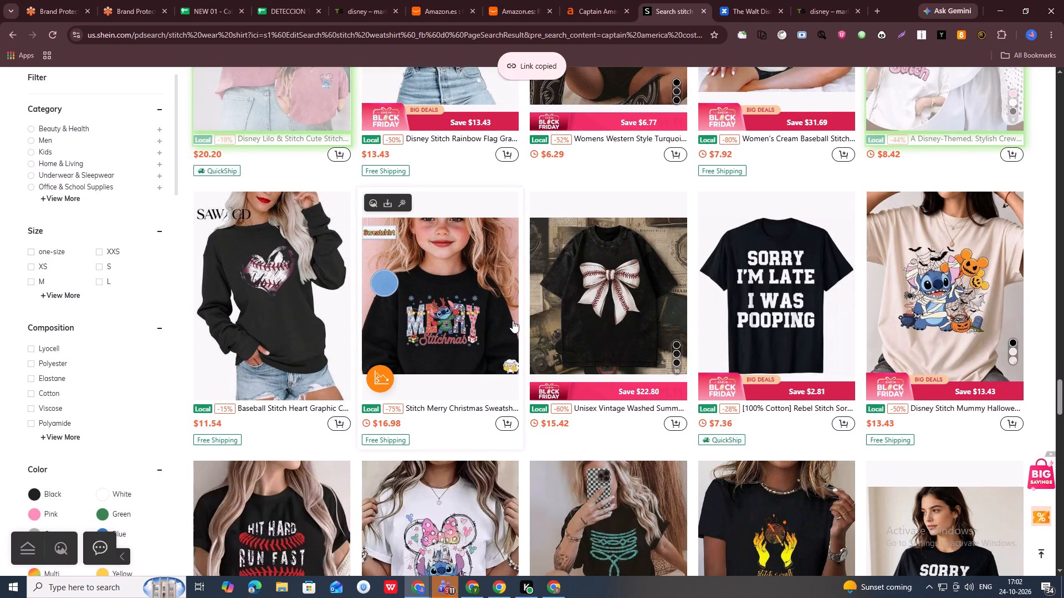
{"action": "key", "text": "ctrl+v"}
{"action": "key", "text": "Down"}
{"action": "key", "text": "alt+Tab"}
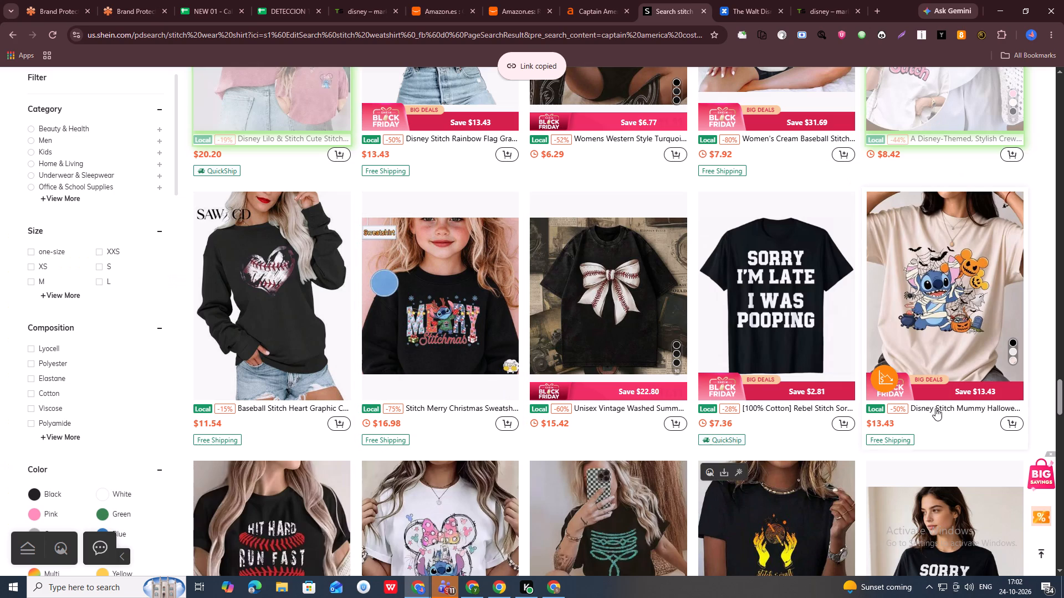
Copy the SHEIN link of the beige Disney Stitch Mummy Halloween tee into cell C233 of the OT links sheet.
{"action": "right_click", "coordinate": [944, 409]}
{"action": "left_click", "coordinate": [862, 331]}
{"action": "key", "text": "alt+Tab"}
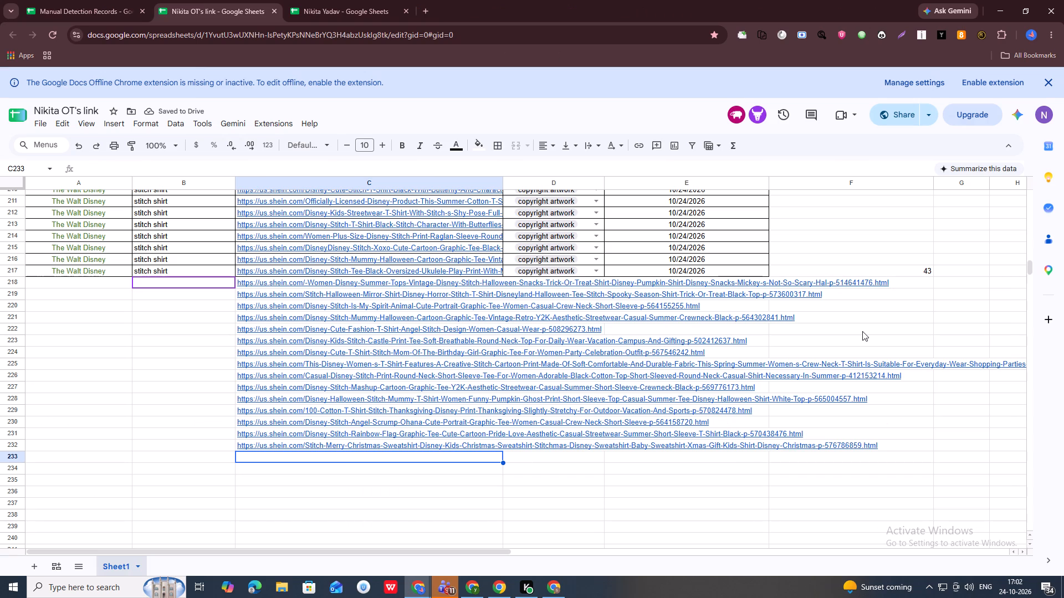
{"action": "key", "text": "ctrl+v"}
{"action": "key", "text": "Down"}
{"action": "key", "text": "alt+Tab"}
Copy the SHEIN link of the colorful Disney Stitch T-Shirt with the castle graphic into cell C234 of the OT links sheet.
{"action": "key", "text": "Down"}
{"action": "scroll", "coordinate": [862, 331], "scroll_direction": "down", "scroll_amount": 3}
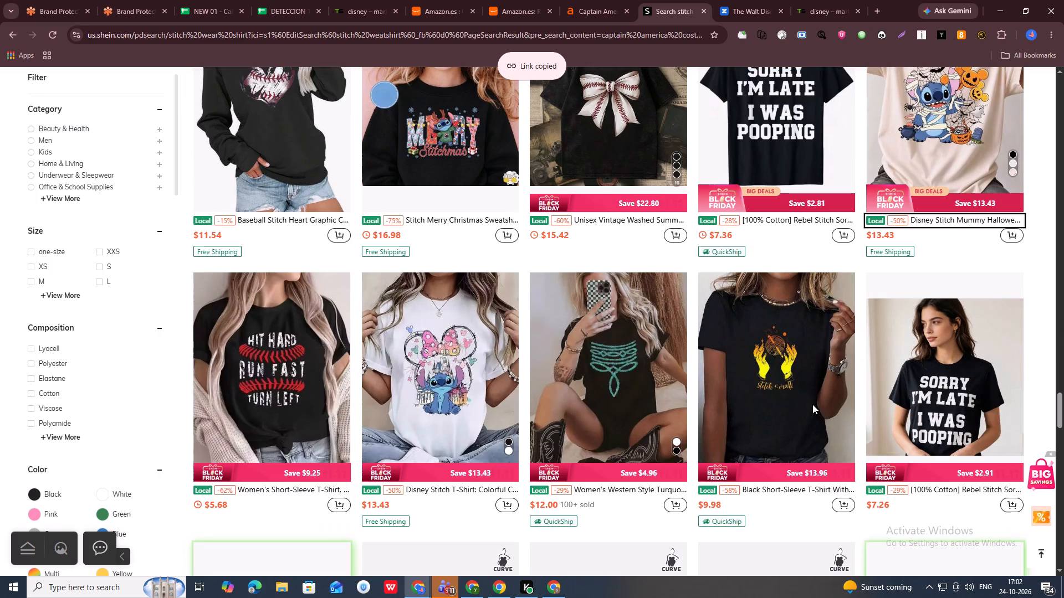
{"action": "right_click", "coordinate": [462, 491]}
{"action": "left_click", "coordinate": [509, 414]}
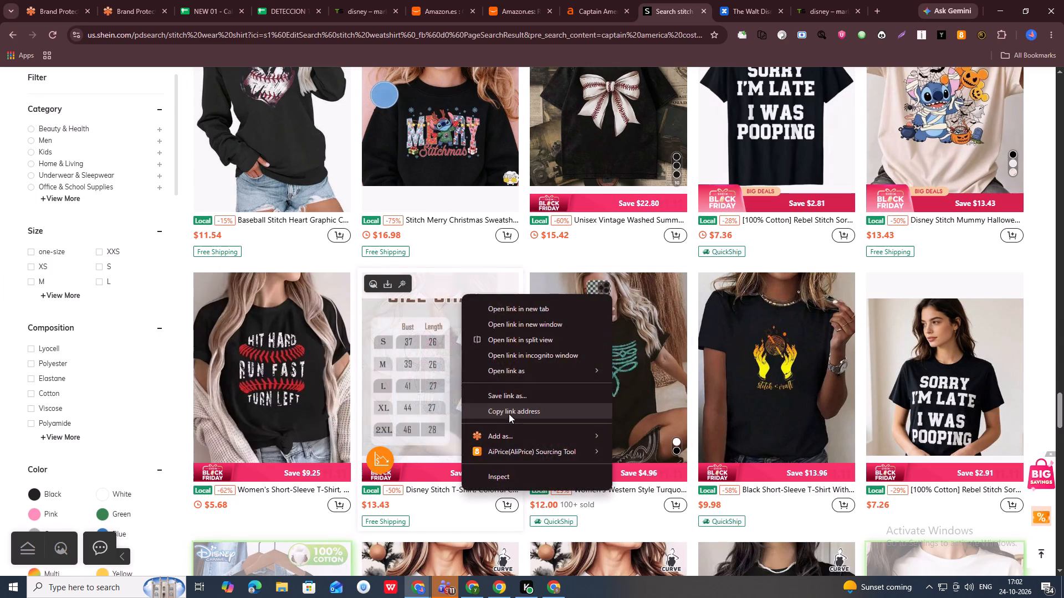
{"action": "key", "text": "alt+Tab"}
{"action": "key", "text": "ctrl+v"}
{"action": "key", "text": "Down"}
{"action": "key", "text": "alt+Tab"}
Copy the SHEIN link of the white Disney Stitch Character Women's Round Neck Shirt into cell C235 of the OT links sheet.
{"action": "key", "text": "Down"}
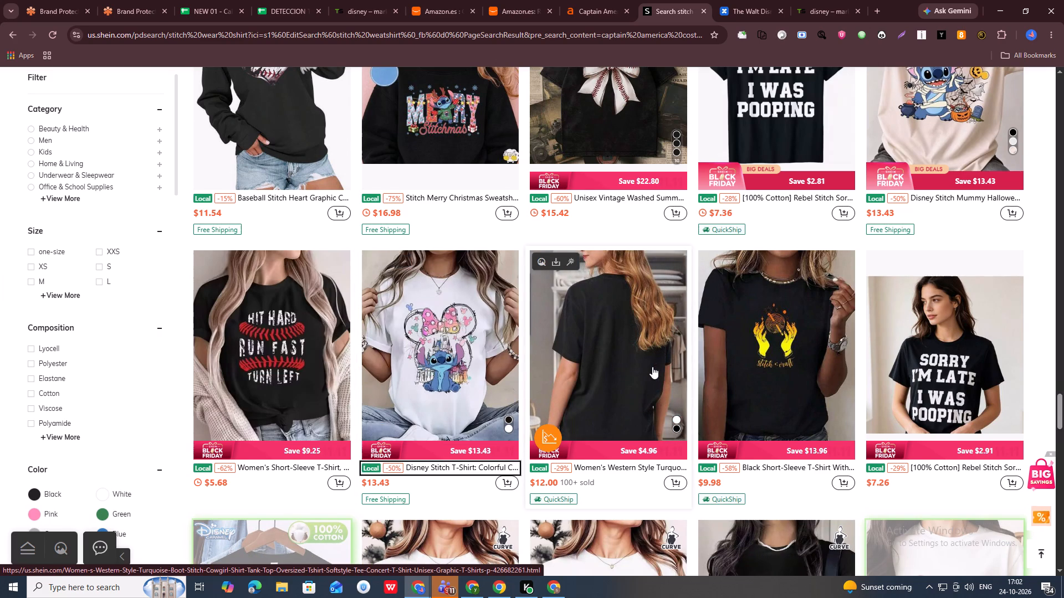
{"action": "scroll", "coordinate": [754, 417], "scroll_direction": "down", "scroll_amount": 5}
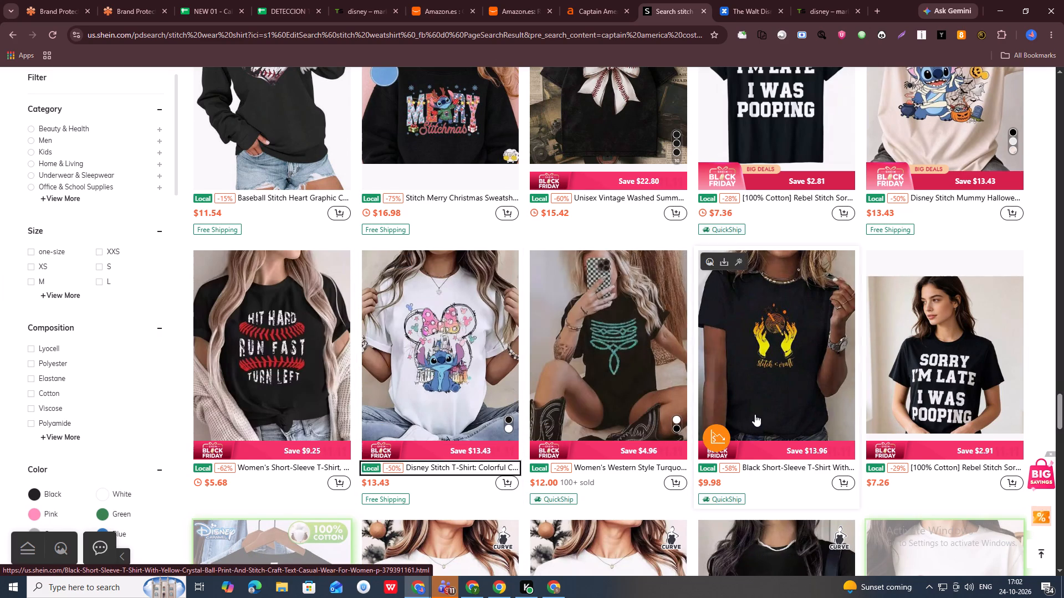
{"action": "right_click", "coordinate": [448, 460]}
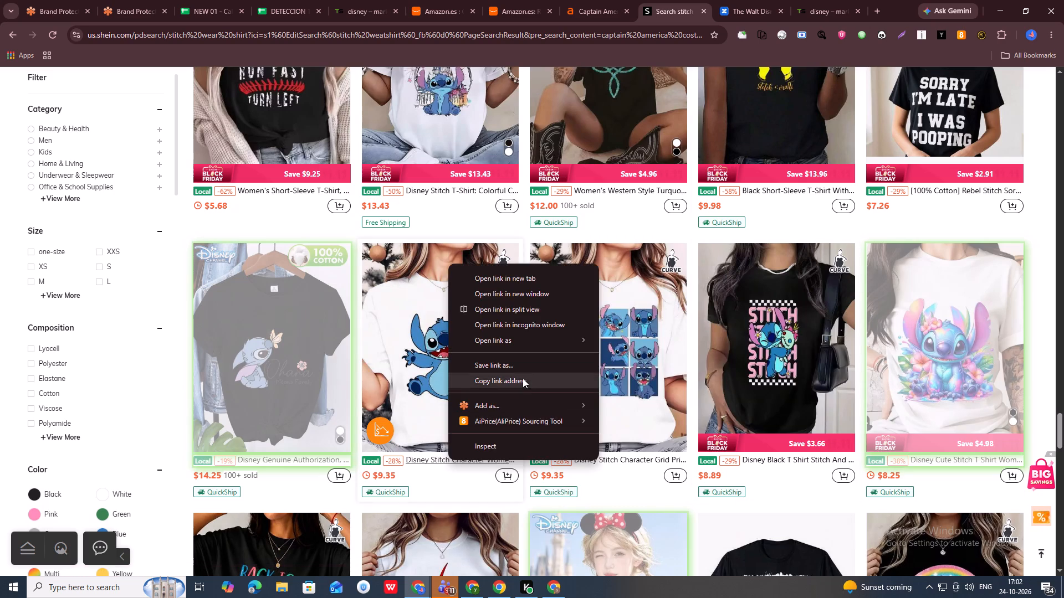
{"action": "left_click", "coordinate": [523, 378]}
{"action": "key", "text": "alt+Tab"}
{"action": "key", "text": "ctrl+v"}
{"action": "key", "text": "Down"}
{"action": "key", "text": "alt+Tab"}
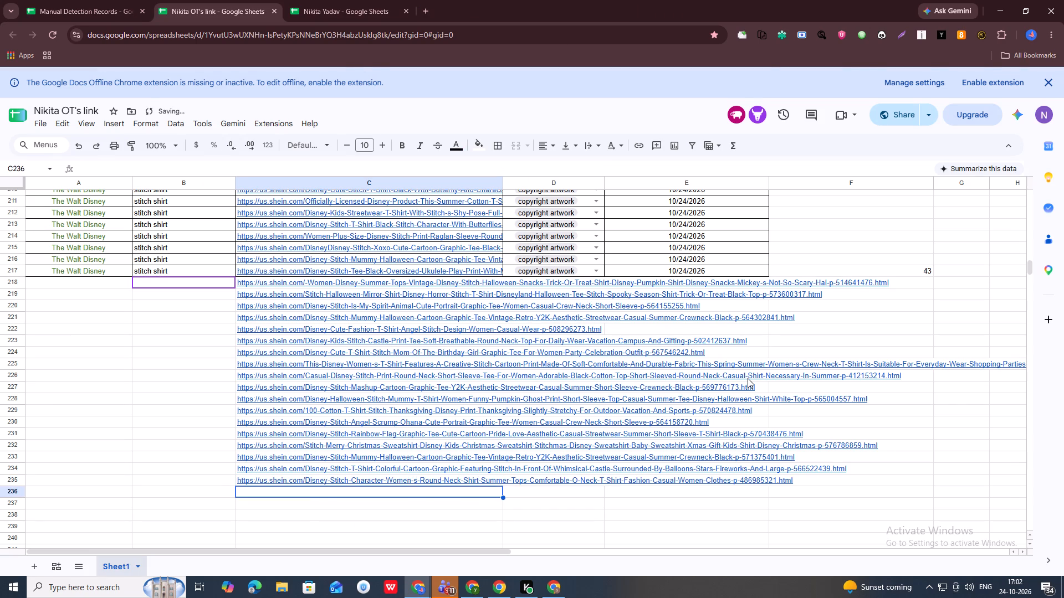
Copy the SHEIN link of the Disney Stitch Character Grid Print shirt into cell C236 of the OT links sheet.
{"action": "right_click", "coordinate": [627, 458]}
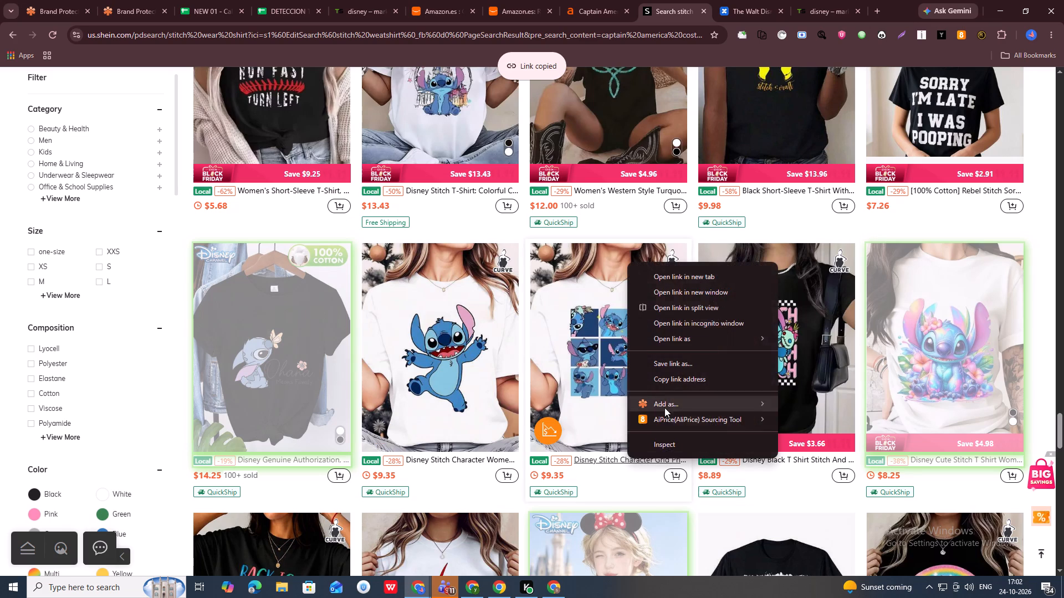
{"action": "left_click", "coordinate": [672, 380]}
{"action": "key", "text": "alt+Tab"}
{"action": "key", "text": "ctrl+v"}
{"action": "key", "text": "Down"}
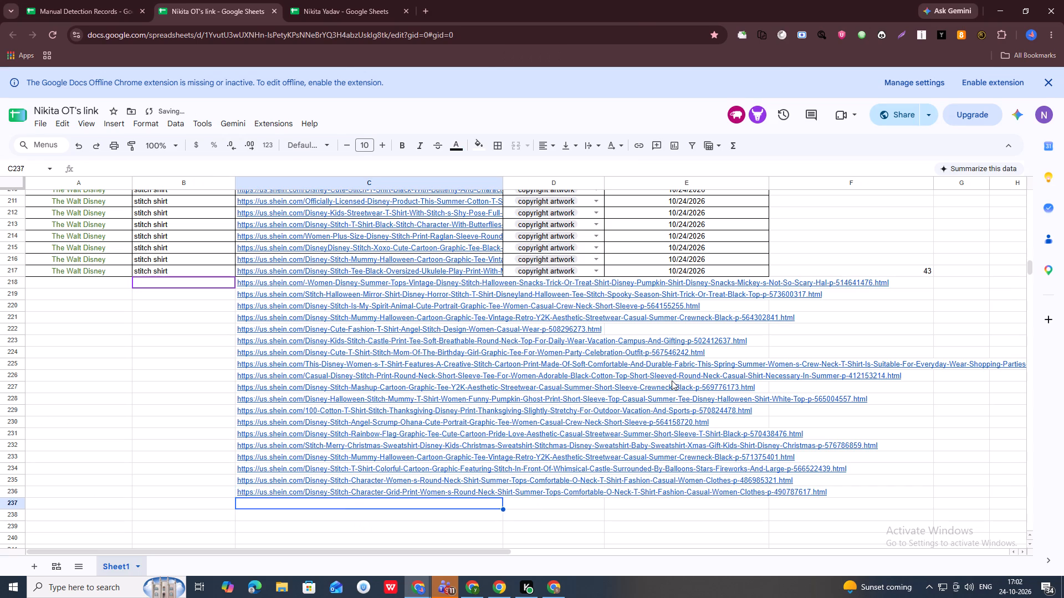
{"action": "key", "text": "alt+Tab"}
Copy the SHEIN link of the Disney Black T Shirt with the Stitch and Scrump print into cell C237 of the OT links sheet.
{"action": "right_click", "coordinate": [796, 459]}
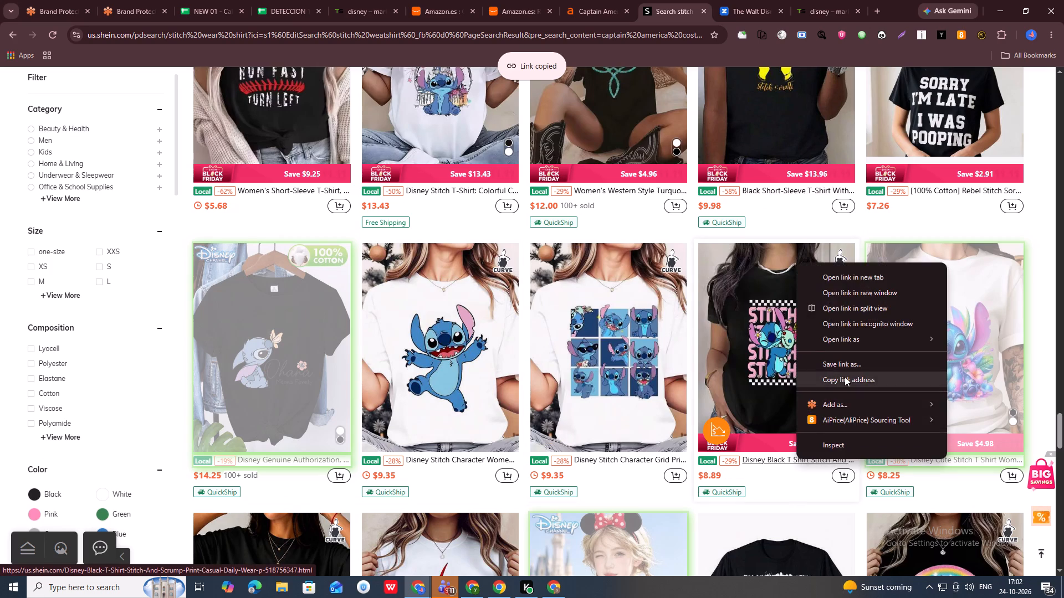
{"action": "left_click", "coordinate": [845, 377]}
{"action": "key", "text": "alt+Tab"}
{"action": "key", "text": "ctrl+v"}
{"action": "key", "text": "Down"}
{"action": "key", "text": "alt+Tab"}
Copy the SHEIN link of the Disney Cute Cartoon Stitch And Angel T Shirt with the rainbow print into cell C238 of the OT links sheet.
{"action": "scroll", "coordinate": [845, 377], "scroll_direction": "down", "scroll_amount": 3}
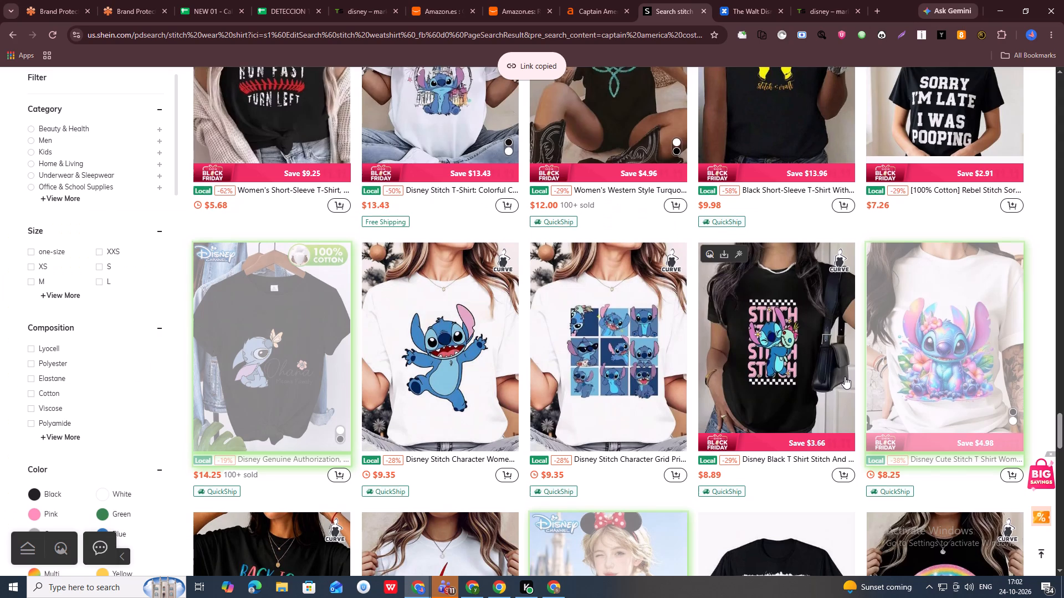
{"action": "scroll", "coordinate": [559, 450], "scroll_direction": "down", "scroll_amount": 3}
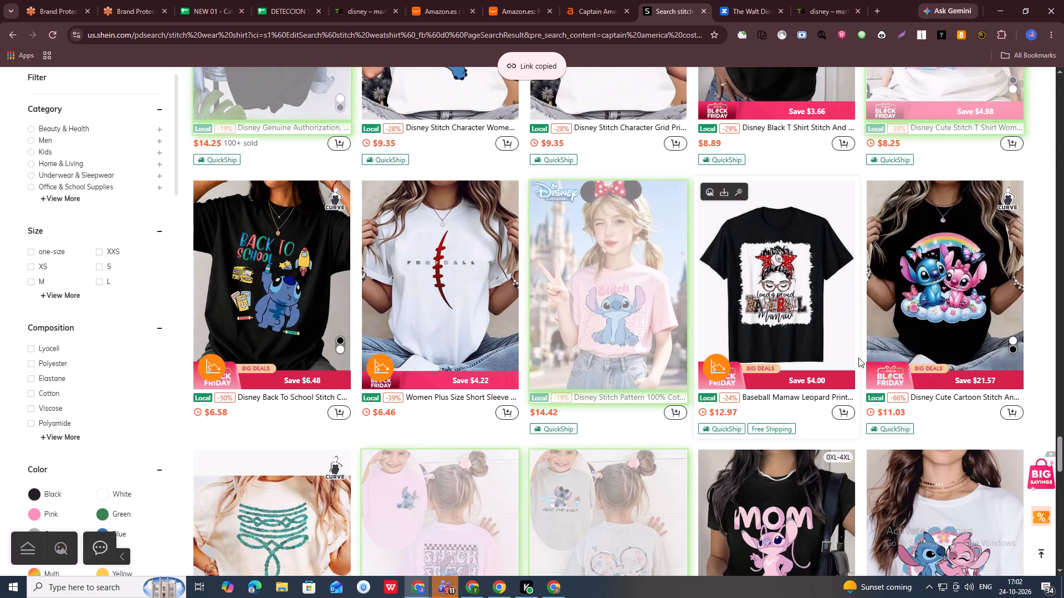
{"action": "right_click", "coordinate": [945, 398]}
{"action": "left_click", "coordinate": [872, 318]}
{"action": "key", "text": "alt+Tab"}
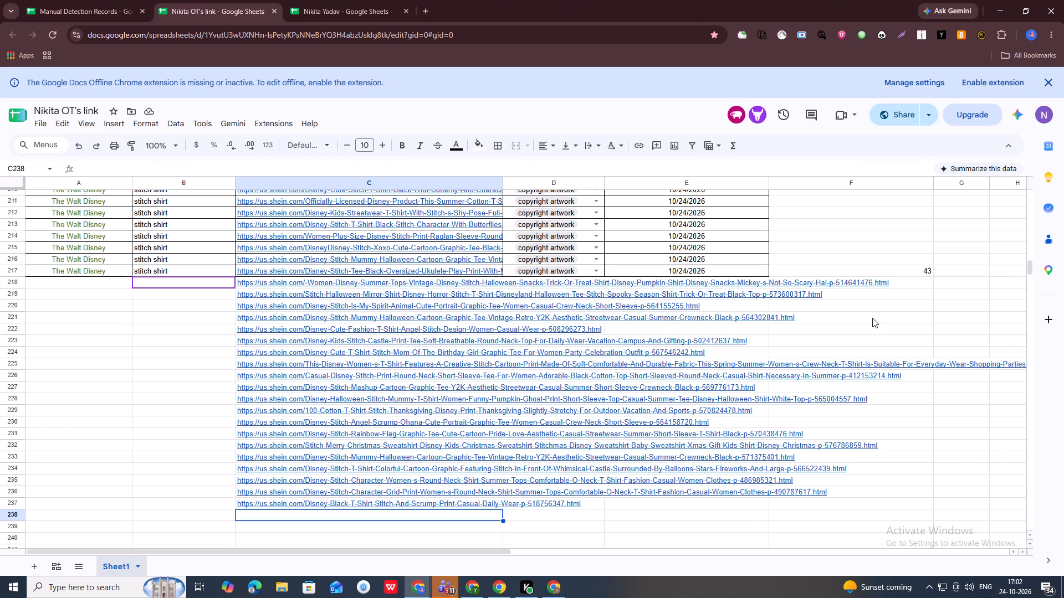
{"action": "key", "text": "ctrl+v"}
{"action": "key", "text": "Down"}
{"action": "key", "text": "alt+Tab"}
Copy the SHEIN link of the black Disney Women T Shirt with the pink Mom print into cell C239, and return to the search results.
{"action": "key", "text": "Down"}
{"action": "scroll", "coordinate": [872, 318], "scroll_direction": "down", "scroll_amount": 4}
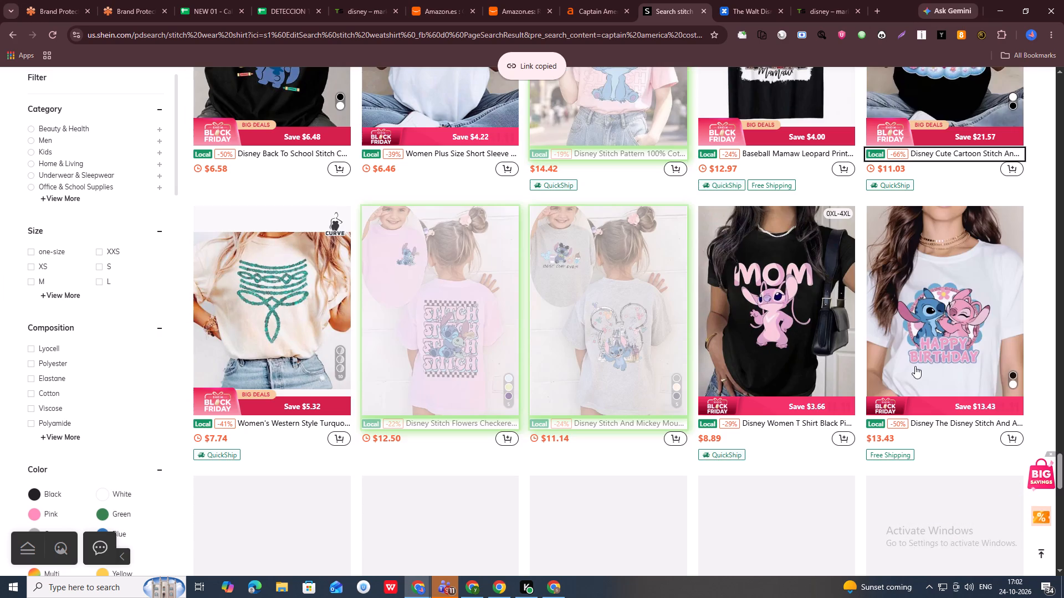
{"action": "right_click", "coordinate": [796, 423]}
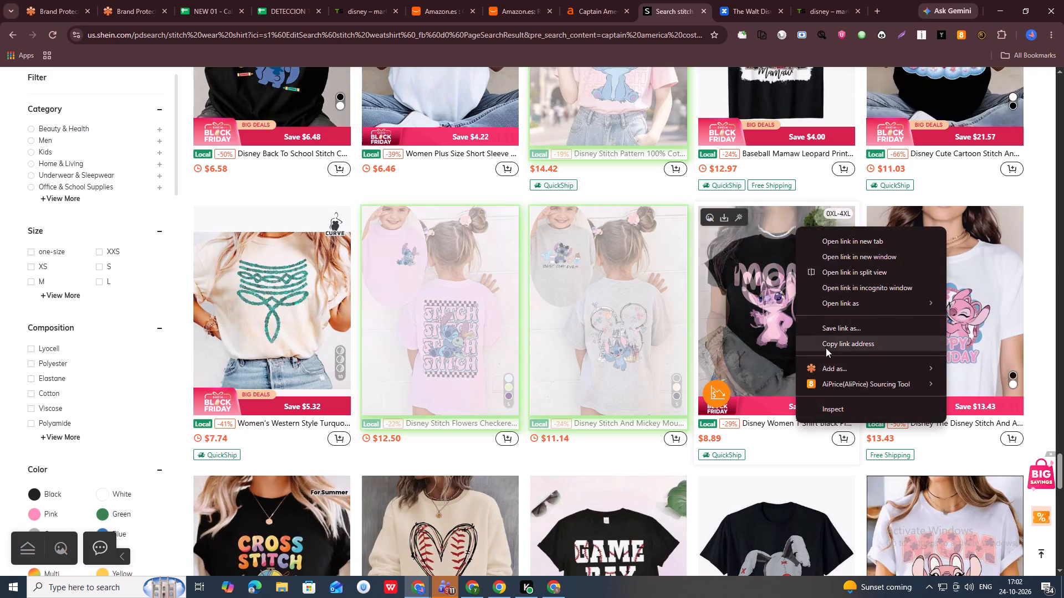
{"action": "left_click", "coordinate": [826, 348]}
{"action": "key", "text": "alt+Tab"}
{"action": "key", "text": "ctrl+v"}
{"action": "key", "text": "Down"}
{"action": "key", "text": "alt+Tab"}
{"action": "key", "text": "Right"}
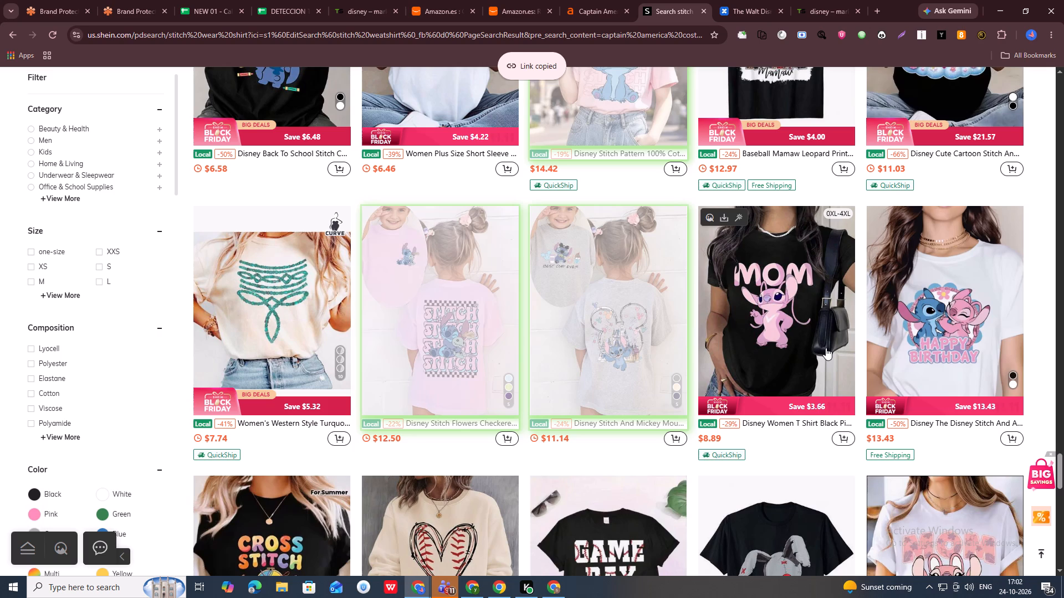
Copy the SHEIN link of the white Disney Stitch And Angel Happy Birthday shirt into cell C240 of the OT links sheet.
{"action": "right_click", "coordinate": [957, 422]}
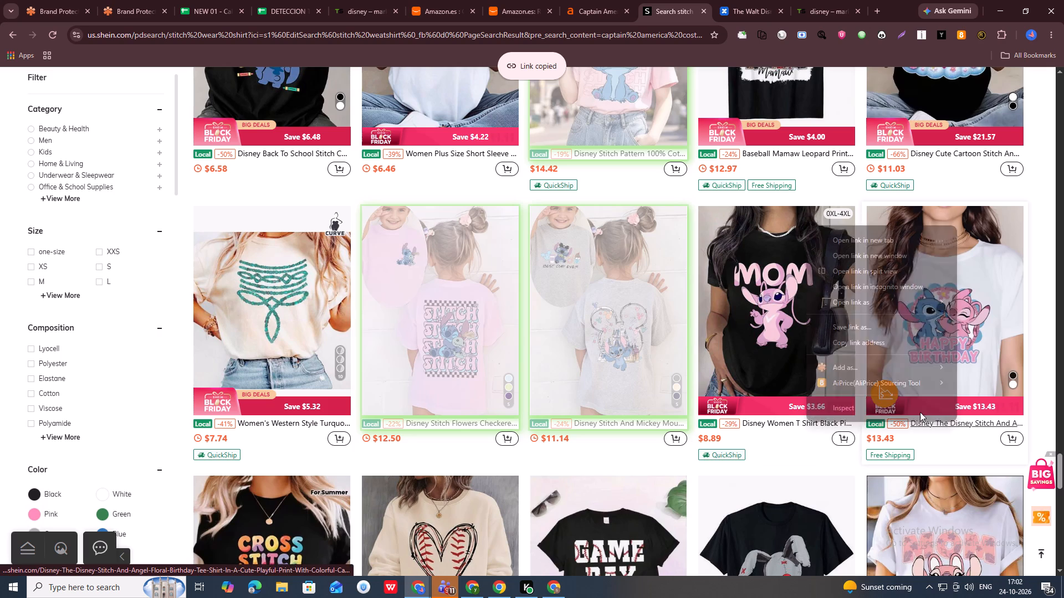
{"action": "left_click", "coordinate": [889, 349]}
{"action": "key", "text": "alt+Tab"}
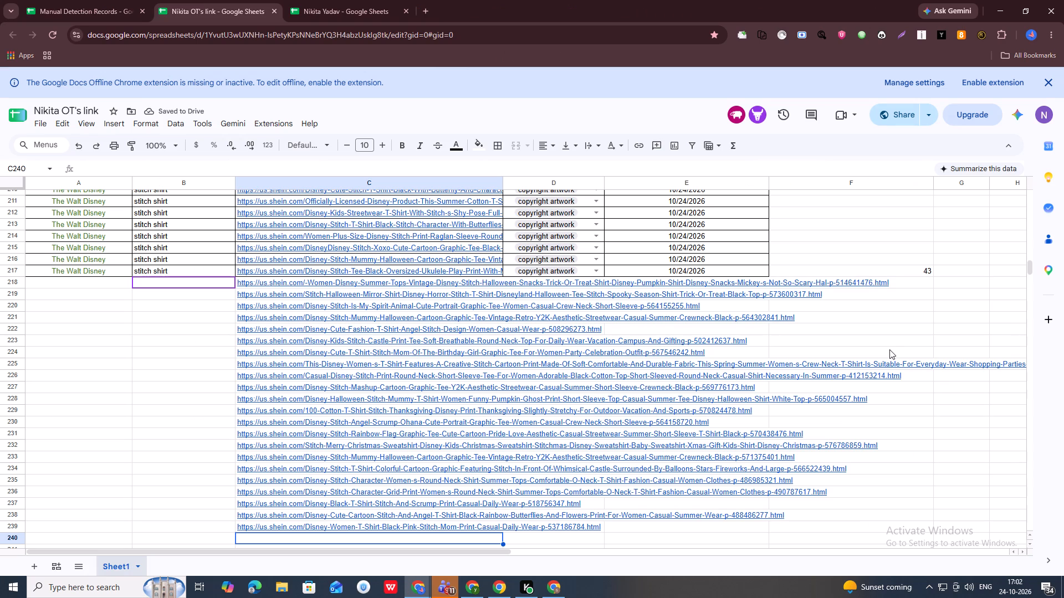
{"action": "key", "text": "ctrl+v"}
{"action": "key", "text": "Down"}
{"action": "key", "text": "alt+Tab"}
{"action": "key", "text": "Down"}
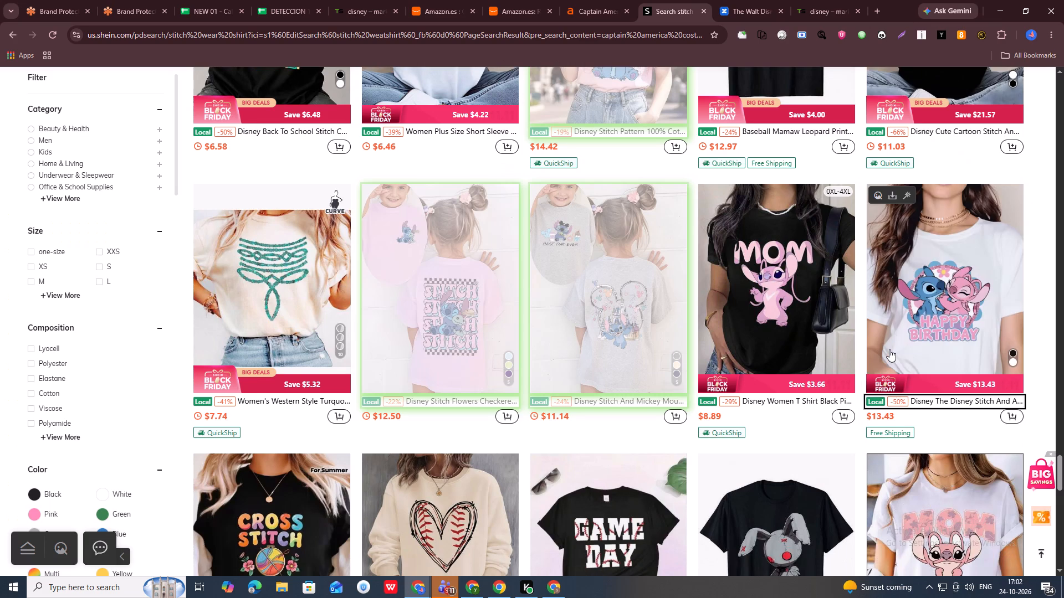
Copy the SHEIN link of the Disney Cute Cartoon Style shirt with the pink Mom print into cell C241 of the OT links sheet.
{"action": "scroll", "coordinate": [889, 349], "scroll_direction": "down", "scroll_amount": 3}
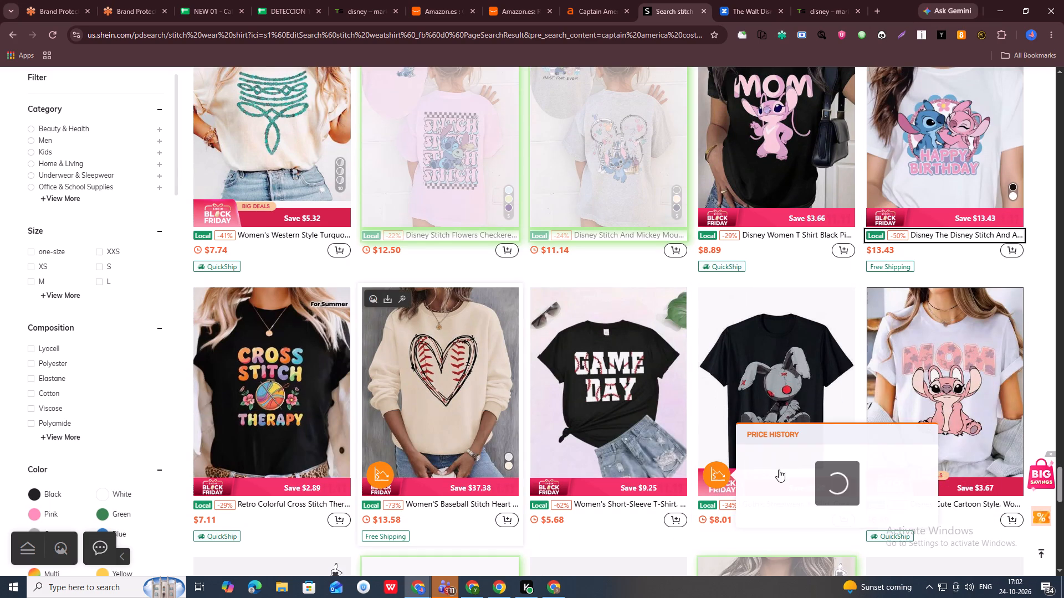
{"action": "scroll", "coordinate": [577, 355], "scroll_direction": "down", "scroll_amount": 5}
{"action": "right_click", "coordinate": [967, 227]}
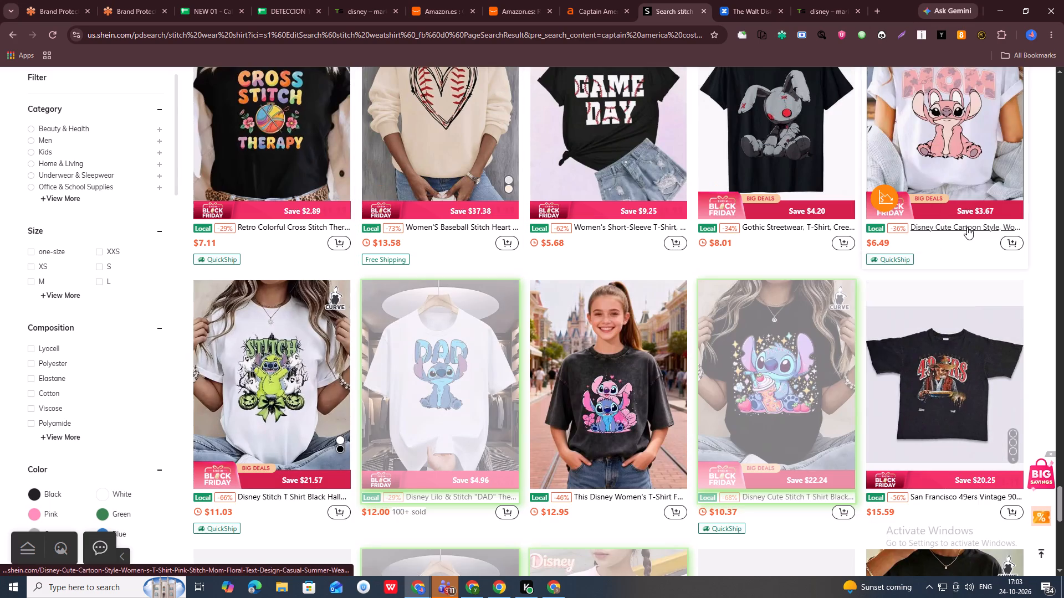
{"action": "left_click", "coordinate": [864, 340]}
{"action": "key", "text": "alt+Tab"}
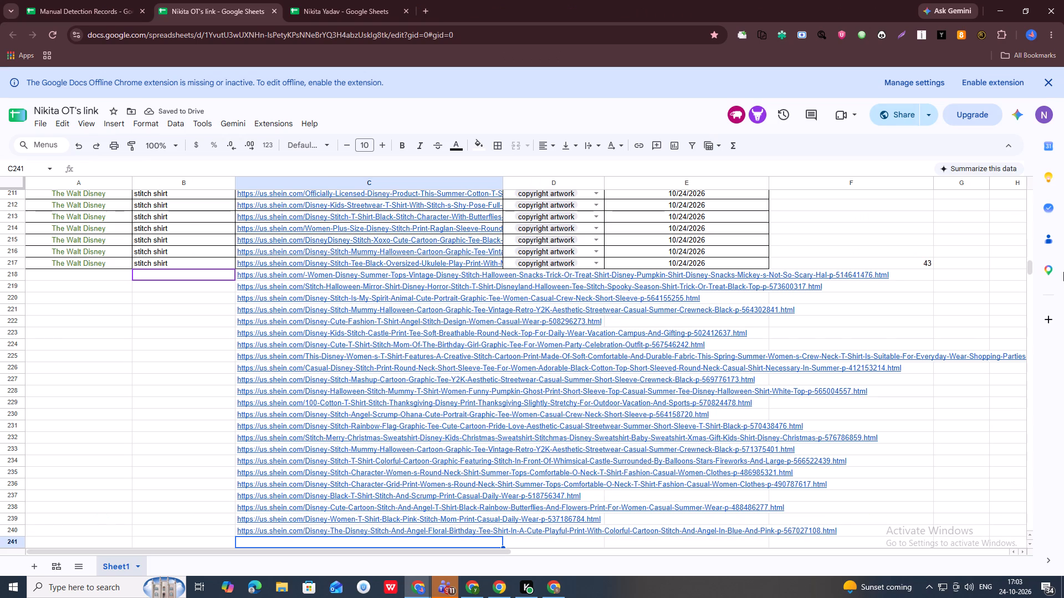
{"action": "key", "text": "ctrl+v"}
{"action": "key", "text": "Down"}
{"action": "key", "text": "alt+Tab"}
{"action": "key", "text": "Down"}
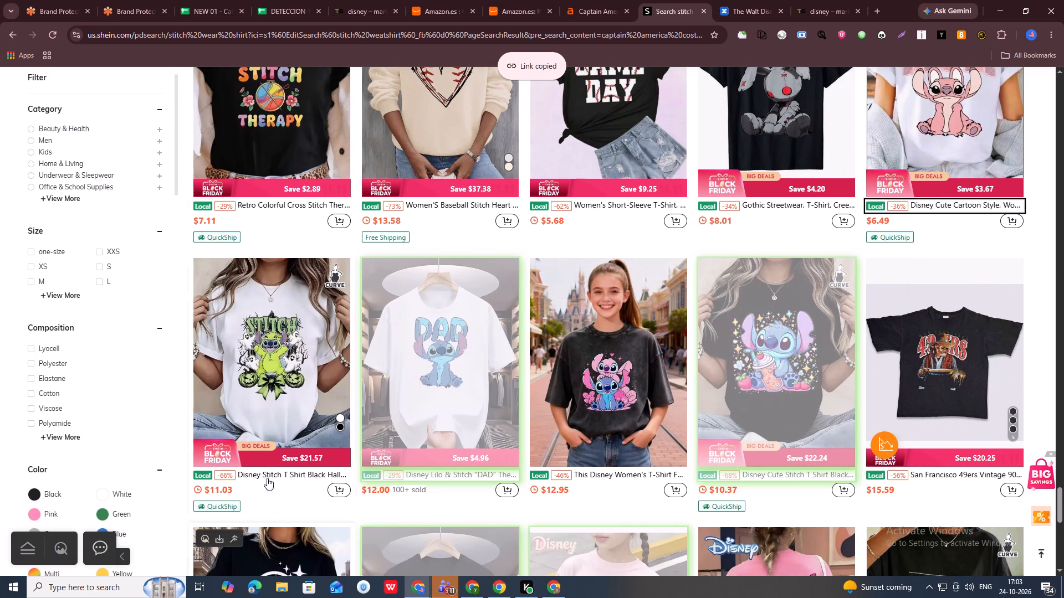
Copy the SHEIN link of the black "This Disney Women's T-Shirt" listing with Stitch and Angel into cell C242 of the OT links sheet.
{"action": "right_click", "coordinate": [602, 475]}
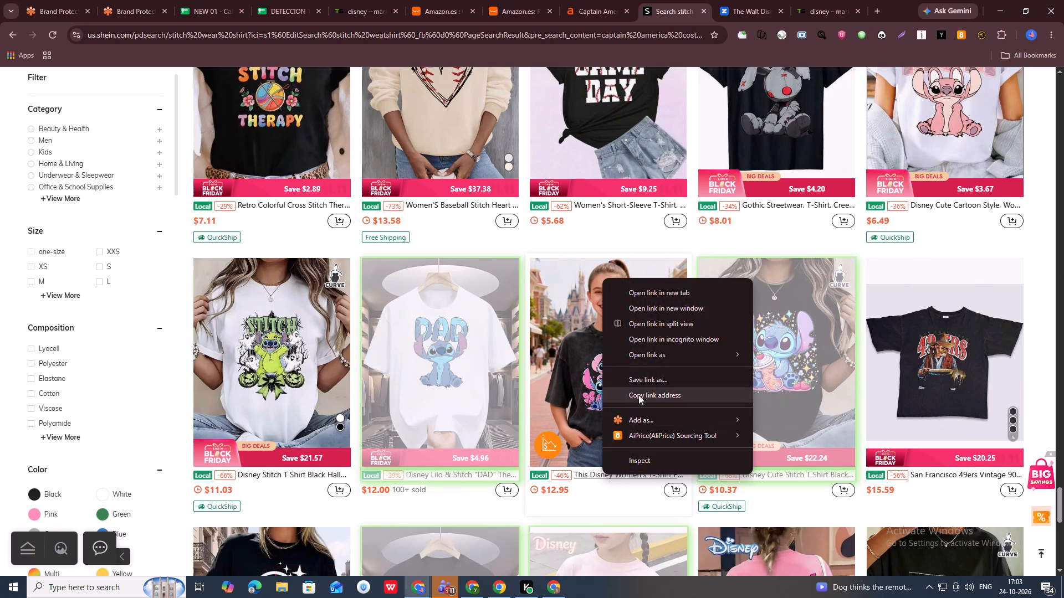
{"action": "left_click", "coordinate": [638, 395]}
{"action": "key", "text": "alt+Tab"}
{"action": "key", "text": "ctrl+v"}
{"action": "key", "text": "Down"}
{"action": "key", "text": "alt+Tab"}
{"action": "key", "text": "Down"}
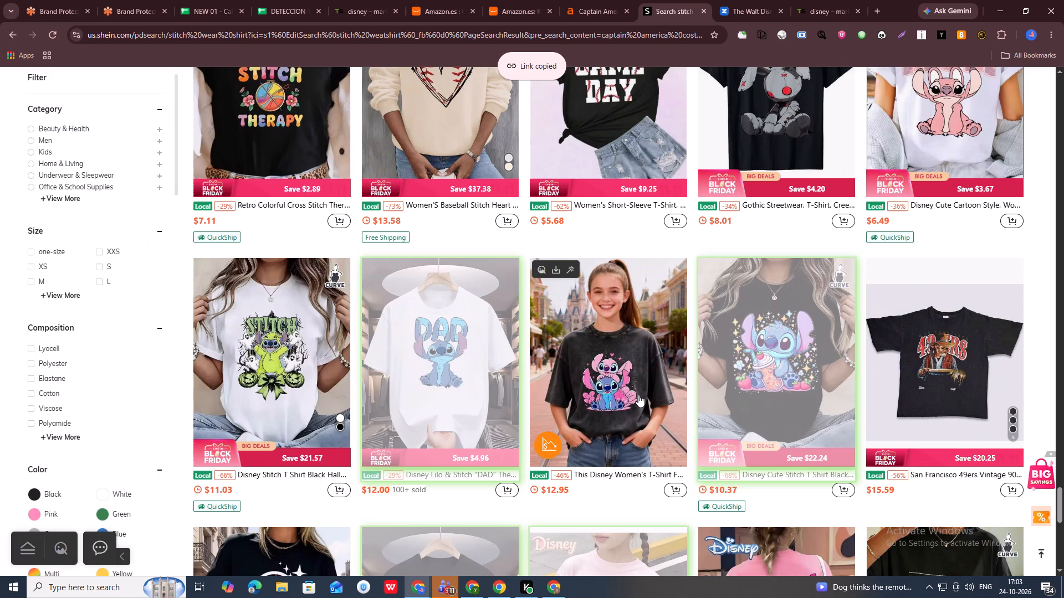
Copy the SHEIN link of the pink Disney-Themed Stylish Crew Neck Stitch shirt into cell C243 of the OT links sheet.
{"action": "scroll", "coordinate": [561, 453], "scroll_direction": "down", "scroll_amount": 4}
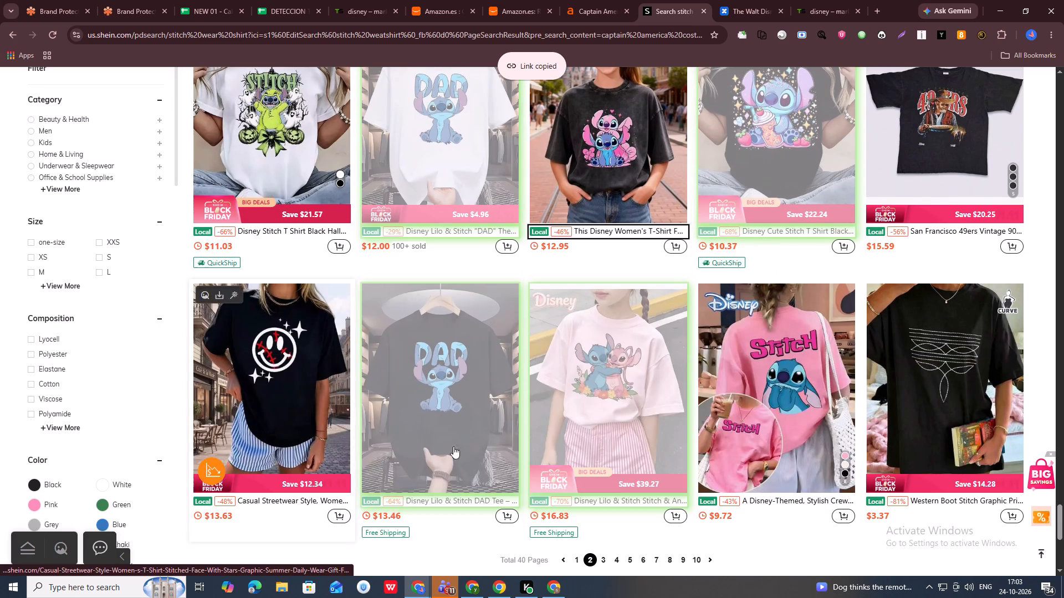
{"action": "right_click", "coordinate": [785, 500]}
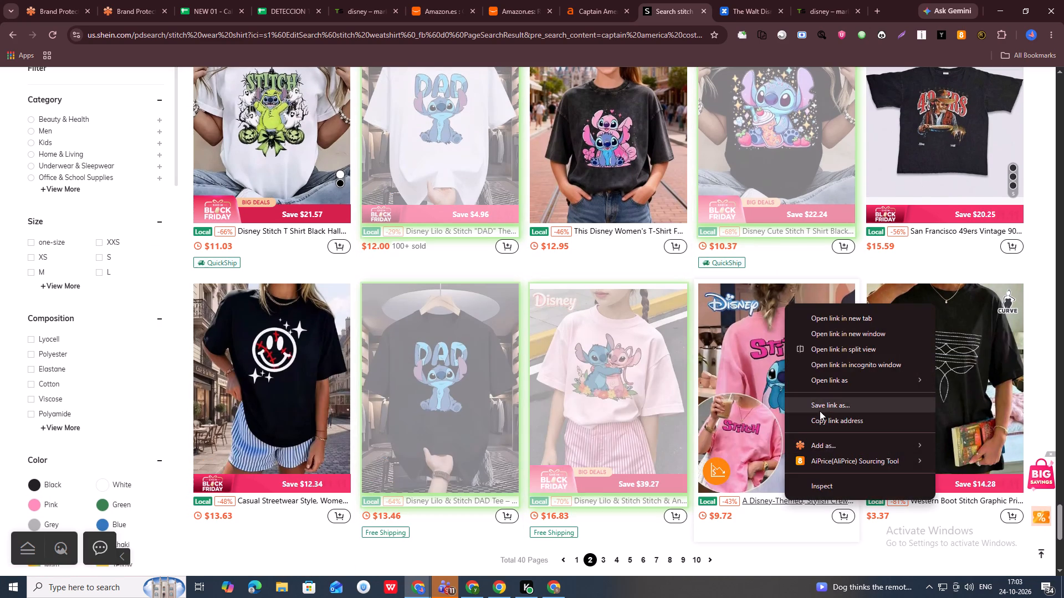
{"action": "left_click", "coordinate": [816, 420]}
{"action": "key", "text": "alt+Tab"}
{"action": "key", "text": "ctrl+v"}
{"action": "key", "text": "Down"}
{"action": "key", "text": "alt+Tab"}
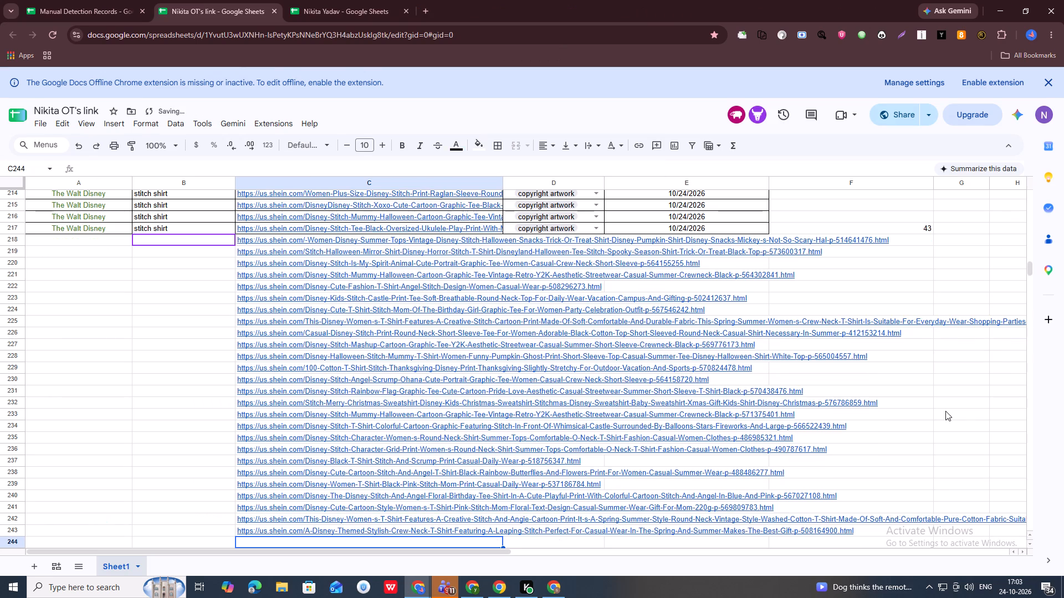
{"action": "key", "text": "Down"}
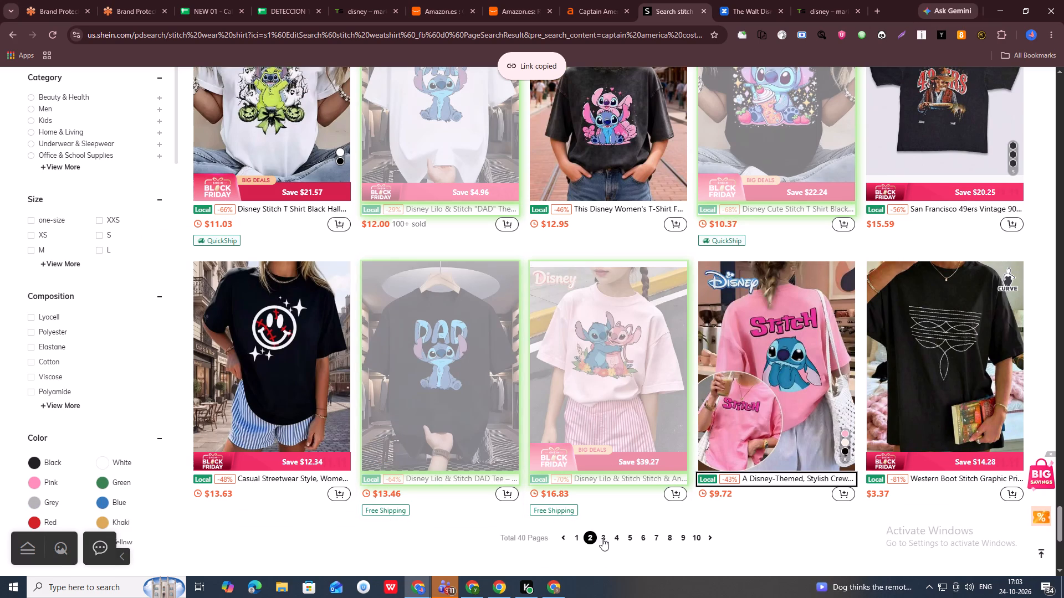
Go to page 3 of the SHEIN "stitch wear shirt" search results and look over its first listings.
{"action": "left_click", "coordinate": [602, 538]}
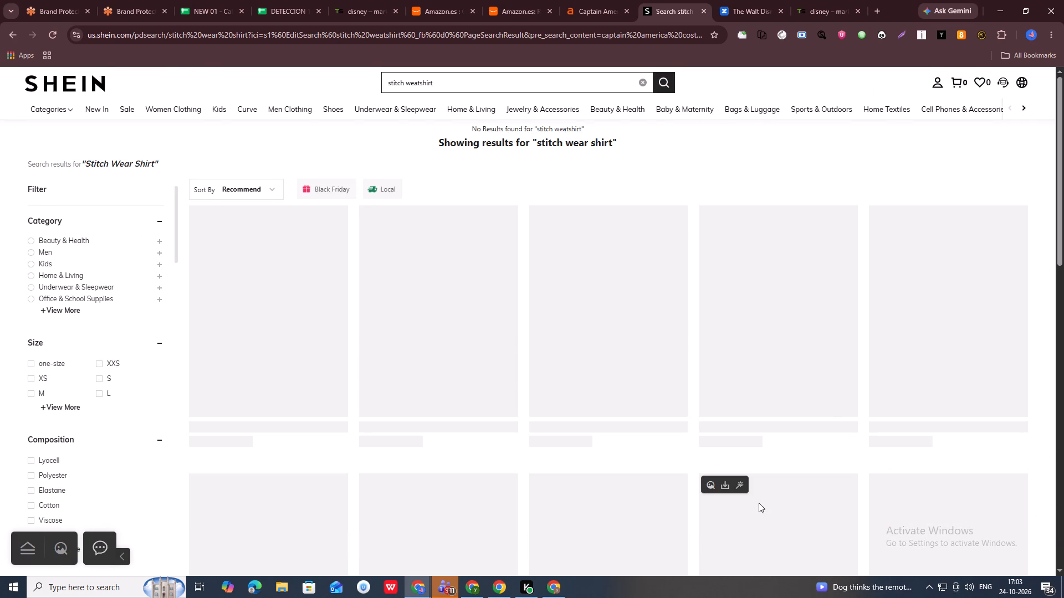
{"action": "scroll", "coordinate": [543, 502], "scroll_direction": "down", "scroll_amount": 7}
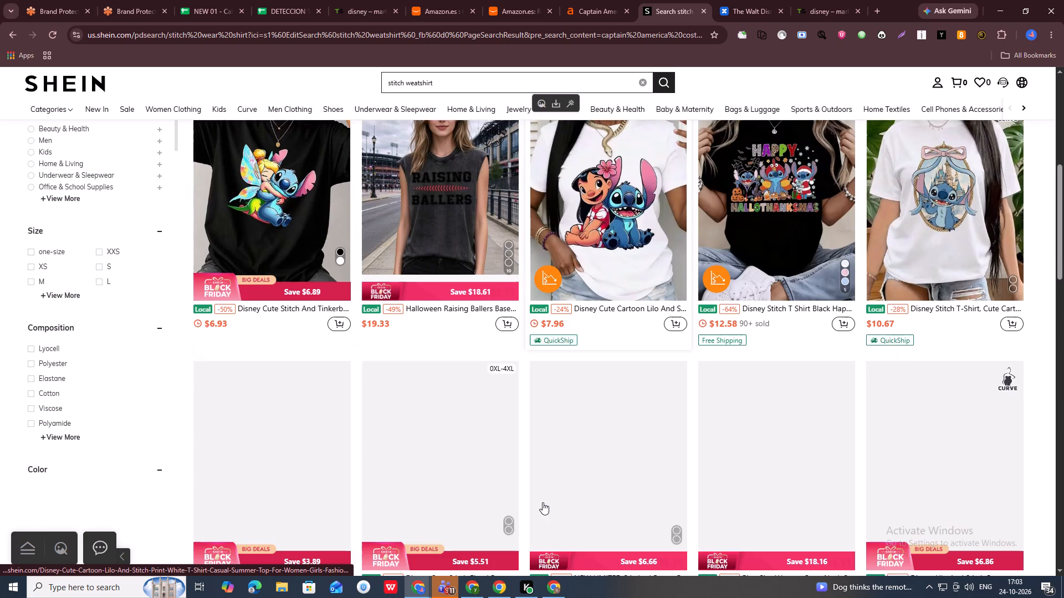
{"action": "scroll", "coordinate": [543, 502], "scroll_direction": "up", "scroll_amount": 6}
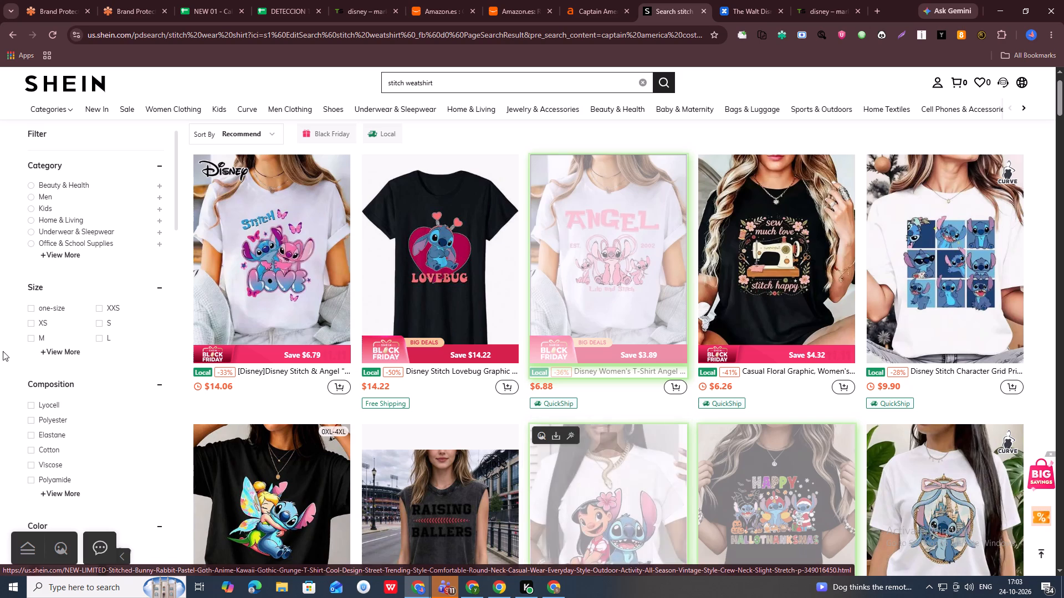
Copy the SHEIN link of the white Disney Stitch & Angel LOVE shirt into cell C244 of the OT links sheet.
{"action": "right_click", "coordinate": [267, 372]}
{"action": "left_click", "coordinate": [297, 492]}
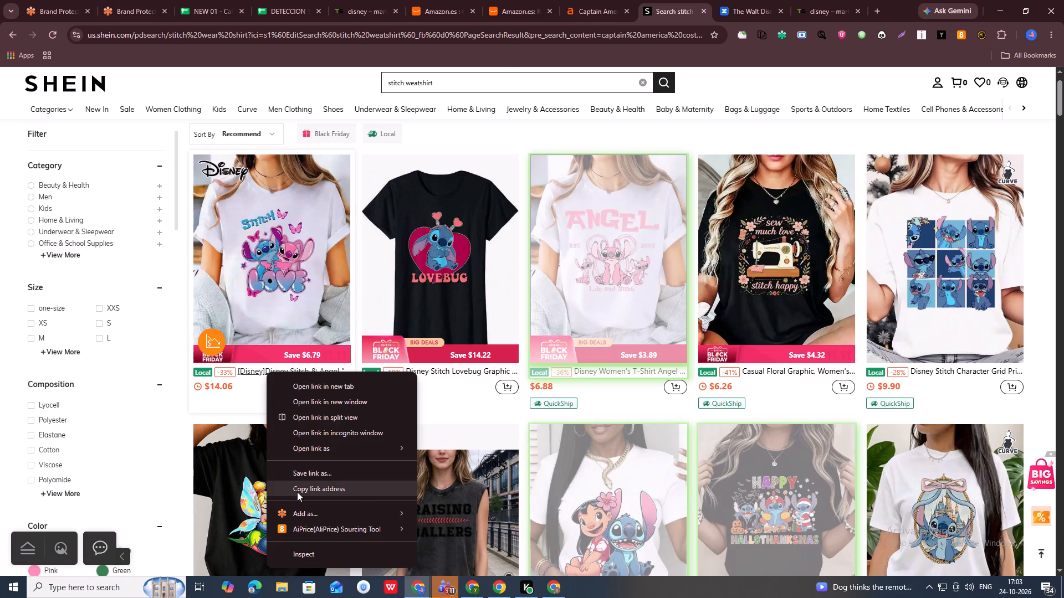
{"action": "key", "text": "alt+Tab"}
{"action": "key", "text": "ctrl+v"}
{"action": "key", "text": "Down"}
{"action": "key", "text": "alt+Tab"}
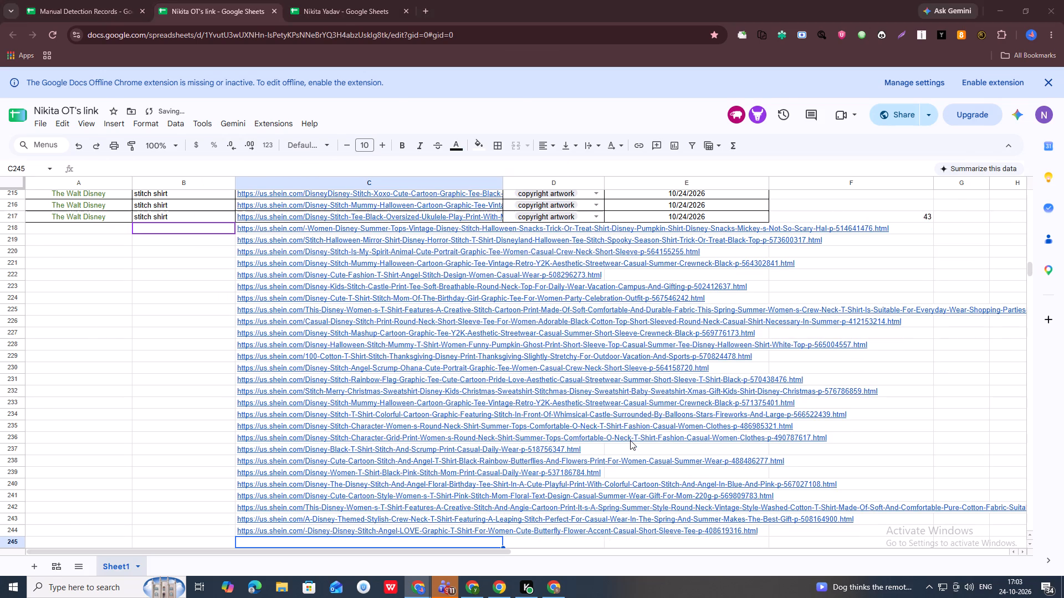
{"action": "key", "text": "Right"}
Copy the SHEIN link of the black Disney Stitch Lovebug Graphic Tee into cell C245 of the OT links sheet.
{"action": "right_click", "coordinate": [466, 371]}
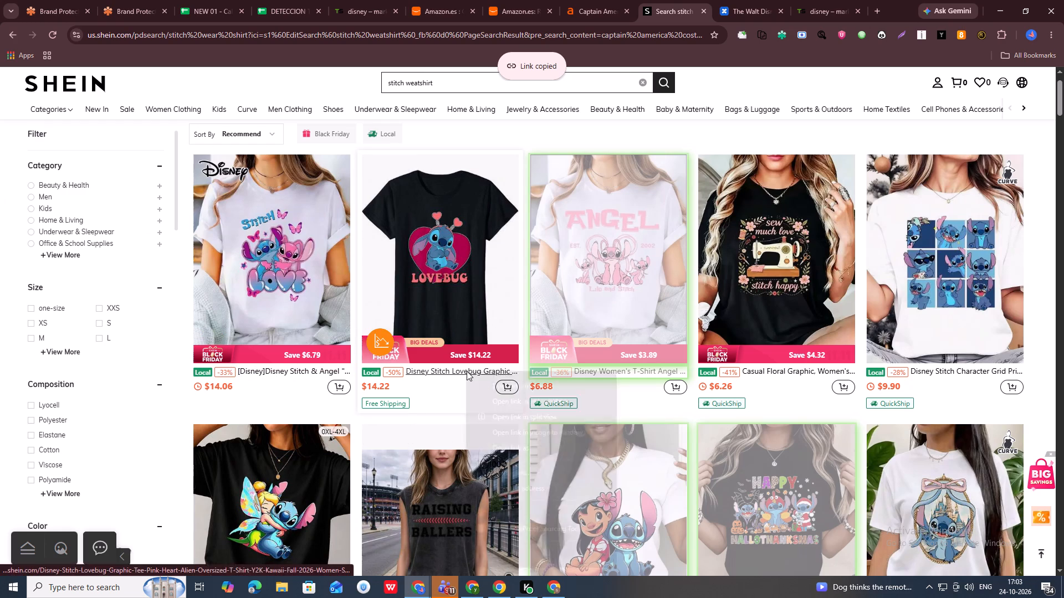
{"action": "left_click", "coordinate": [503, 484]}
{"action": "key", "text": "alt+Tab"}
{"action": "key", "text": "ctrl+v"}
{"action": "key", "text": "Down"}
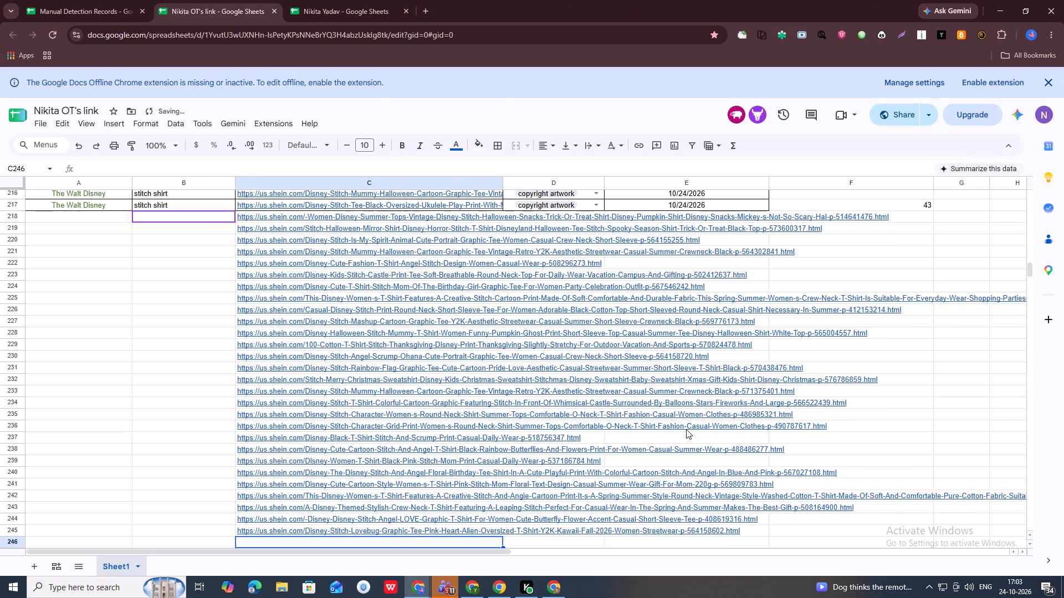
{"action": "key", "text": "alt+Tab"}
Copy the SHEIN link of the Disney Stitch Character Grid Print shirt into cell C246 of the OT links sheet.
{"action": "right_click", "coordinate": [956, 373]}
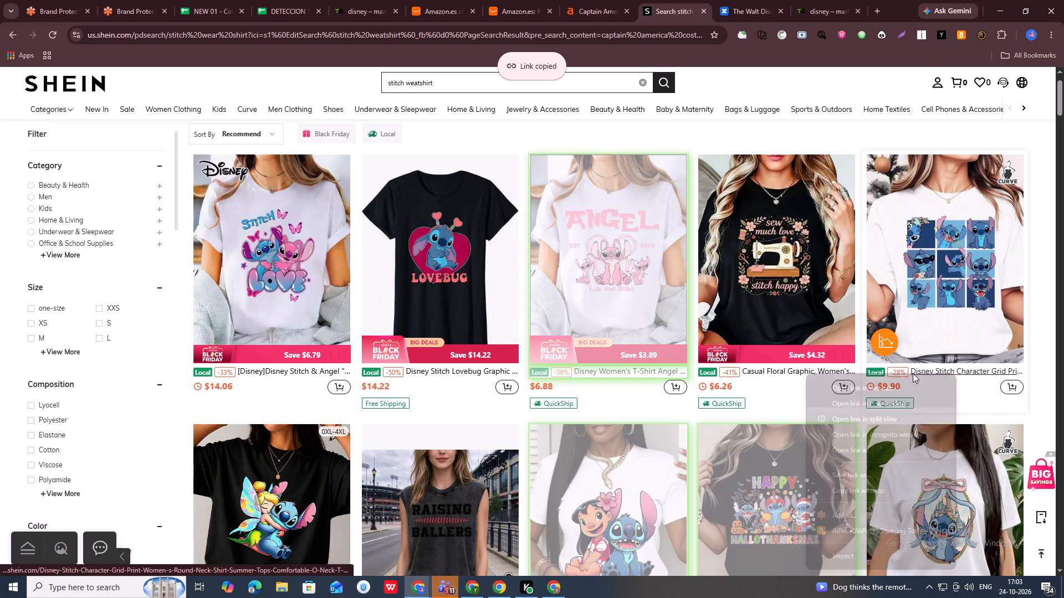
{"action": "left_click", "coordinate": [861, 494]}
{"action": "key", "text": "alt+Tab"}
{"action": "key", "text": "ctrl+v"}
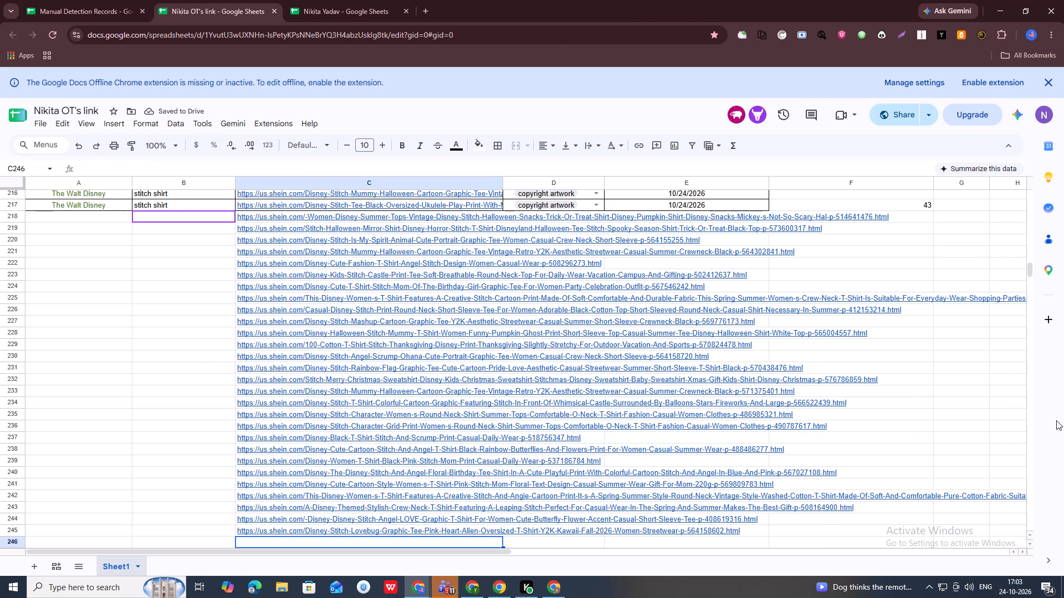
{"action": "key", "text": "Down"}
{"action": "key", "text": "alt+Tab"}
{"action": "key", "text": "Down"}
Copy the SHEIN link of the white Disney Stitch T-Shirt with the princess castle bow design into cell C247 of the OT links sheet.
{"action": "scroll", "coordinate": [788, 454], "scroll_direction": "down", "scroll_amount": 3}
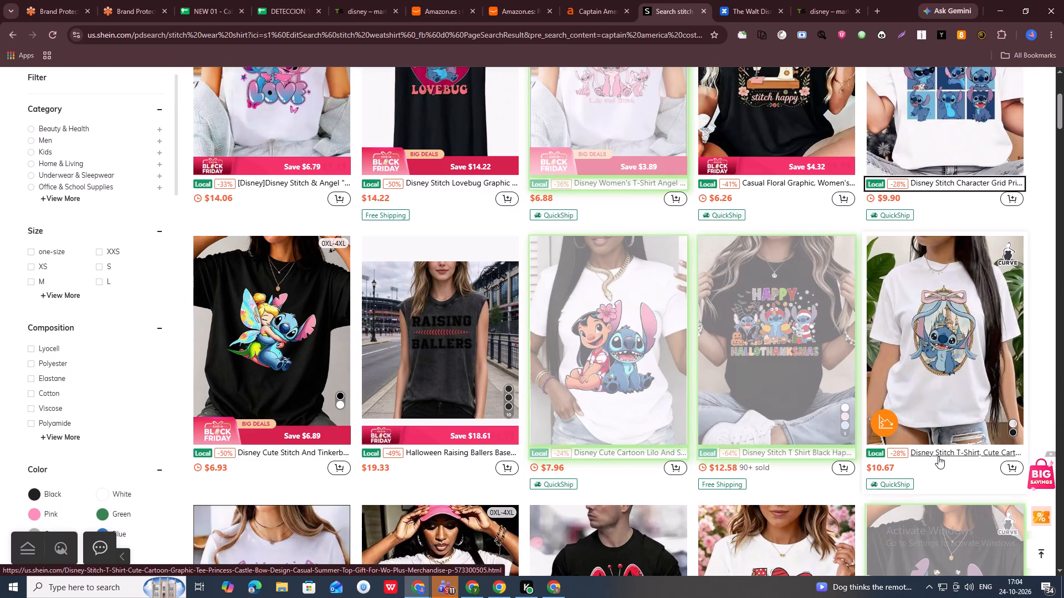
{"action": "right_click", "coordinate": [942, 457]}
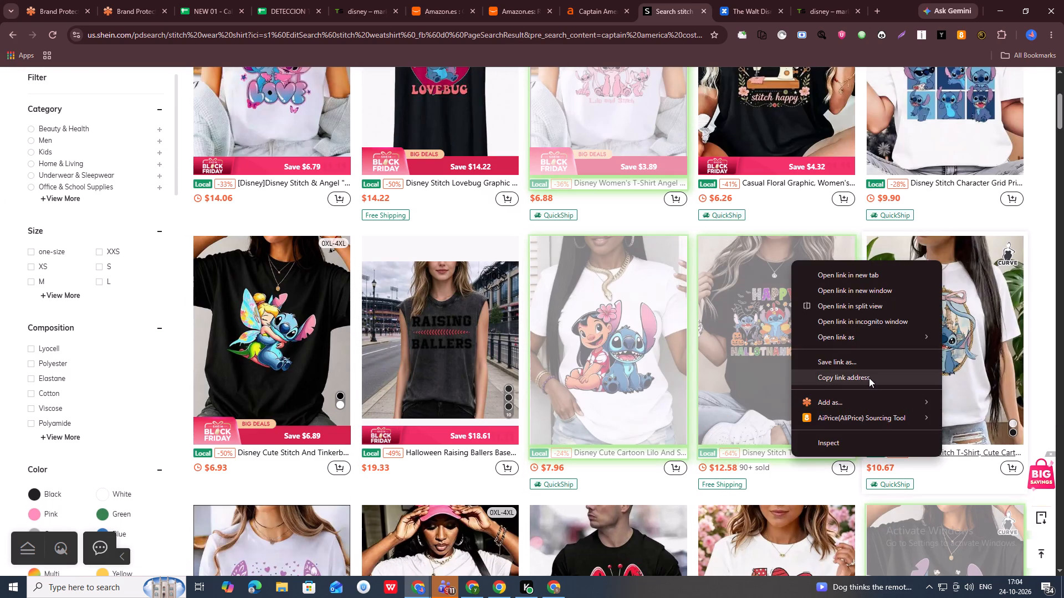
{"action": "left_click", "coordinate": [869, 378]}
{"action": "key", "text": "alt+Tab"}
{"action": "key", "text": "ctrl+v"}
{"action": "key", "text": "Down"}
{"action": "key", "text": "alt+Tab"}
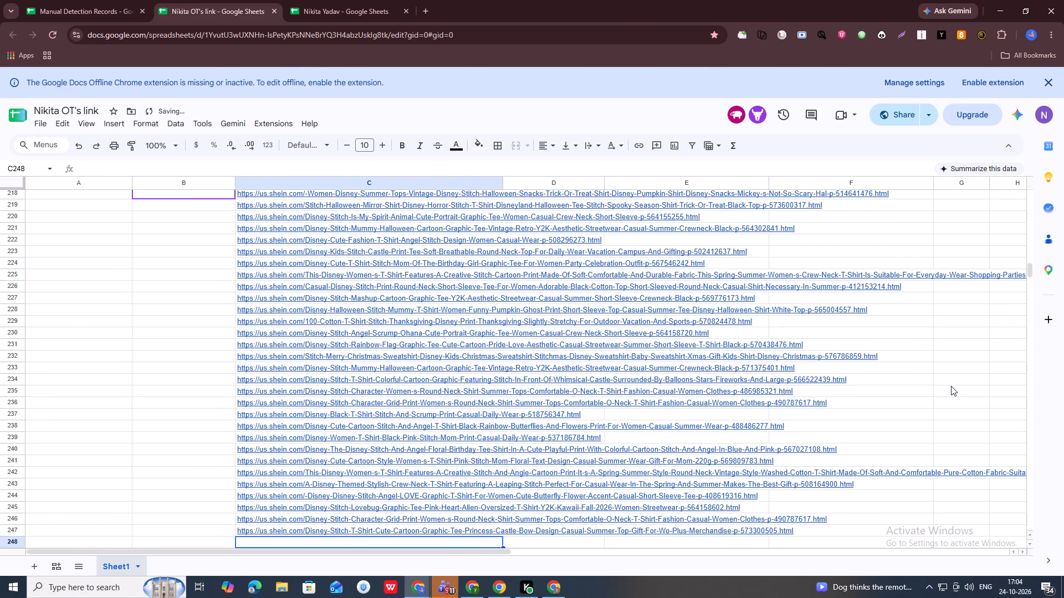
{"action": "key", "text": "Down"}
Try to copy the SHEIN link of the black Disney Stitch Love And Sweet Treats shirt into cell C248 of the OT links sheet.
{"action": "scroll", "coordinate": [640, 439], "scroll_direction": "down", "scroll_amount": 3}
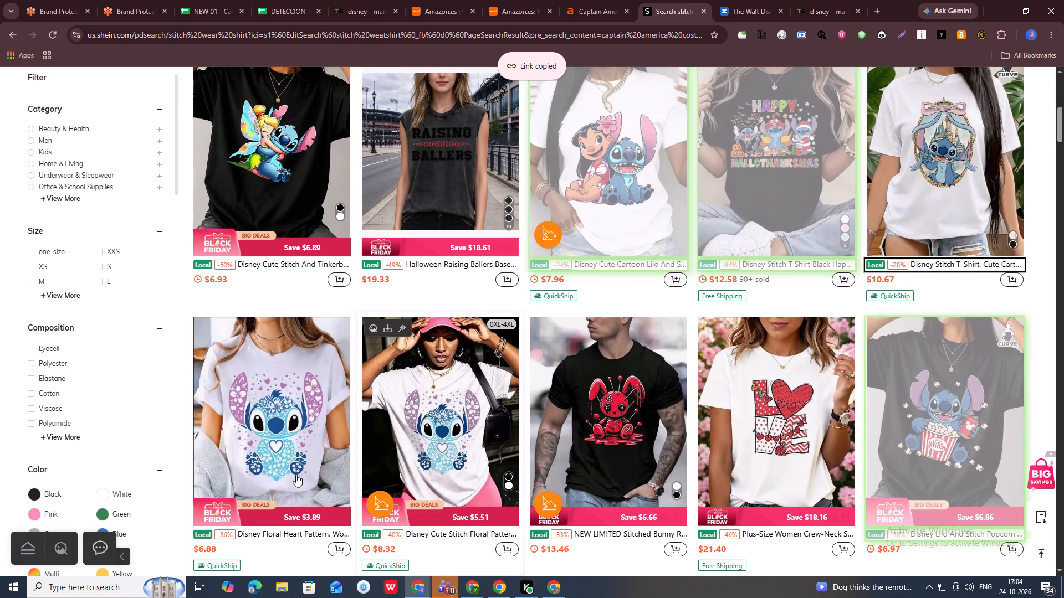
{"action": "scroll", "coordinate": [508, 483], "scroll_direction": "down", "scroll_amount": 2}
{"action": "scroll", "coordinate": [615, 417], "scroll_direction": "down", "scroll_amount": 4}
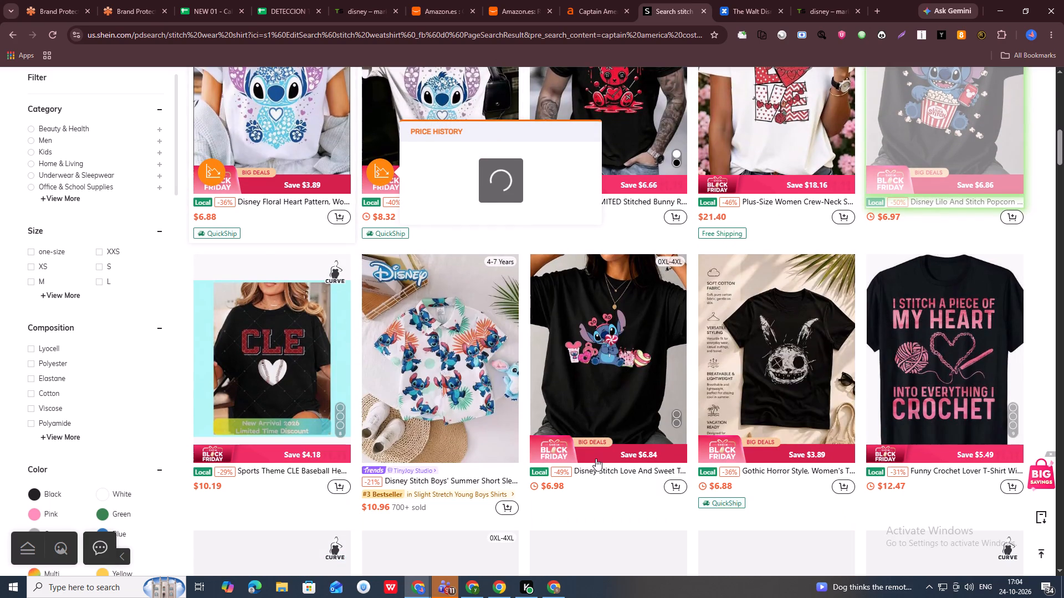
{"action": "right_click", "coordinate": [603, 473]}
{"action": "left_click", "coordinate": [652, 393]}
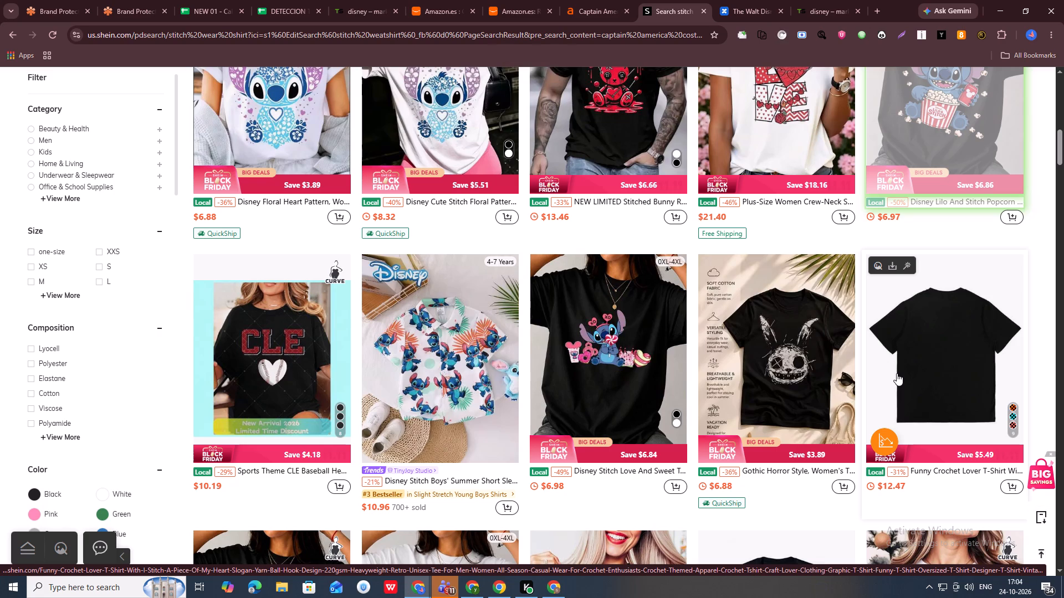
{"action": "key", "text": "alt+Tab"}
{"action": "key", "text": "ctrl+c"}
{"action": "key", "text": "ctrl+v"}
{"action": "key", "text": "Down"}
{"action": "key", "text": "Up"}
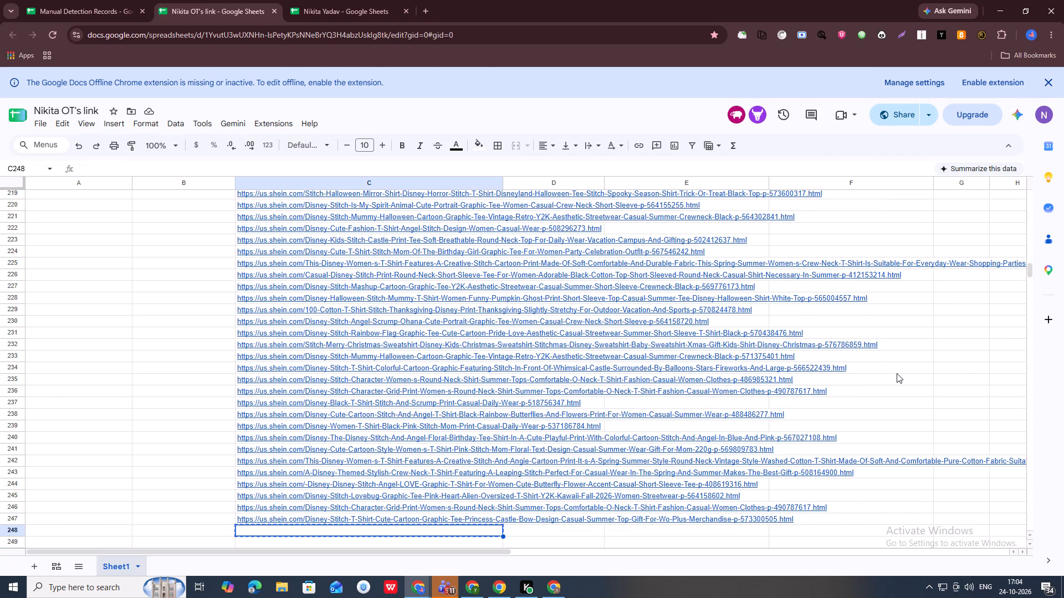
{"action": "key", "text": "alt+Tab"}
Copy the SHEIN link of the black Disney Stitch Love And Sweet Treats shirt into cell C248 of the OT links sheet.
{"action": "right_click", "coordinate": [608, 472]}
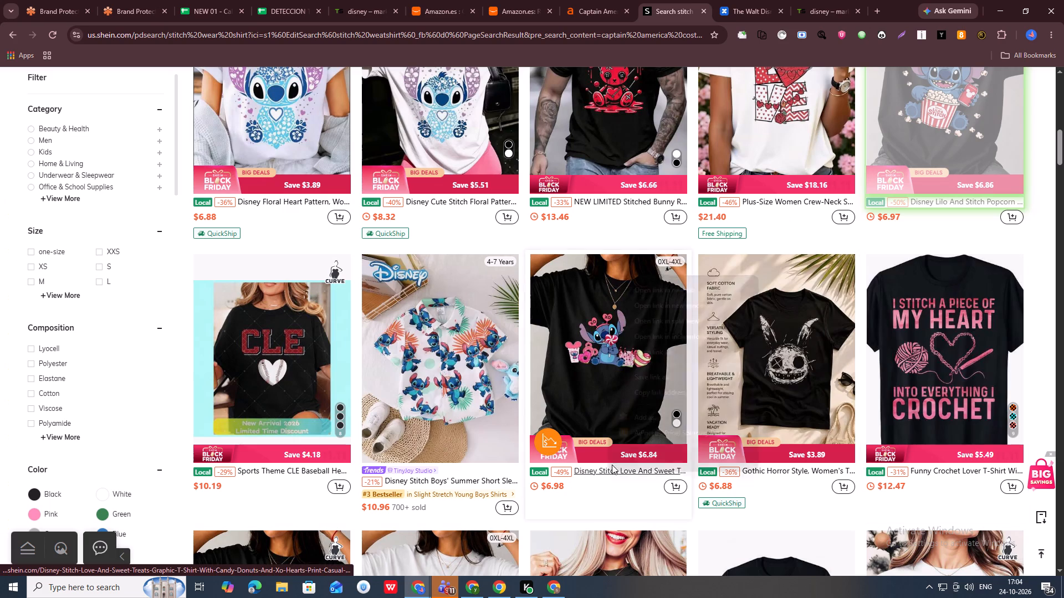
{"action": "left_click", "coordinate": [654, 395]}
{"action": "key", "text": "alt+Tab"}
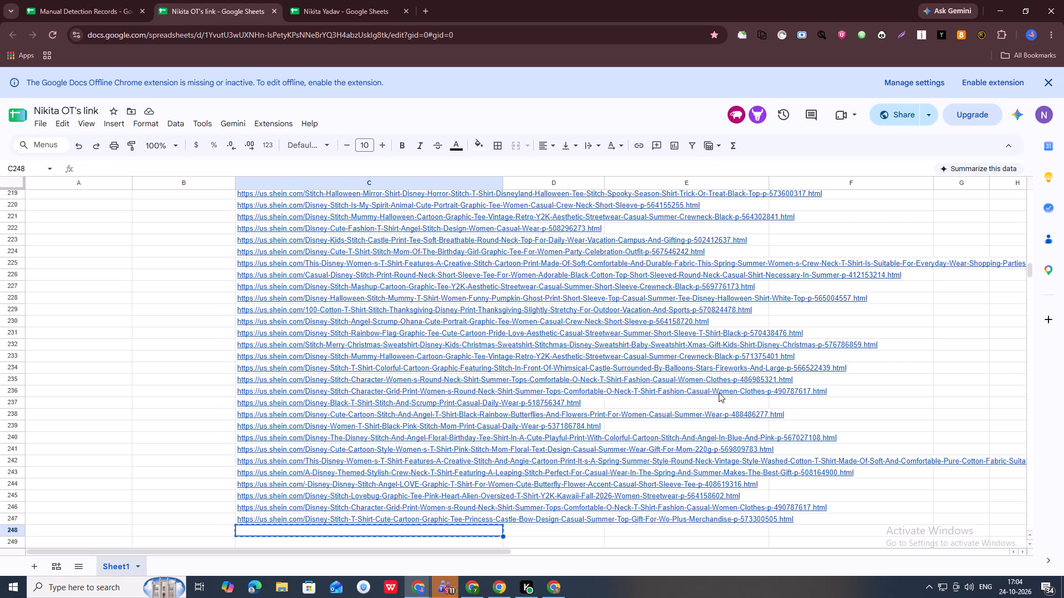
{"action": "key", "text": "ctrl+v"}
{"action": "key", "text": "Down"}
{"action": "key", "text": "alt+Tab"}
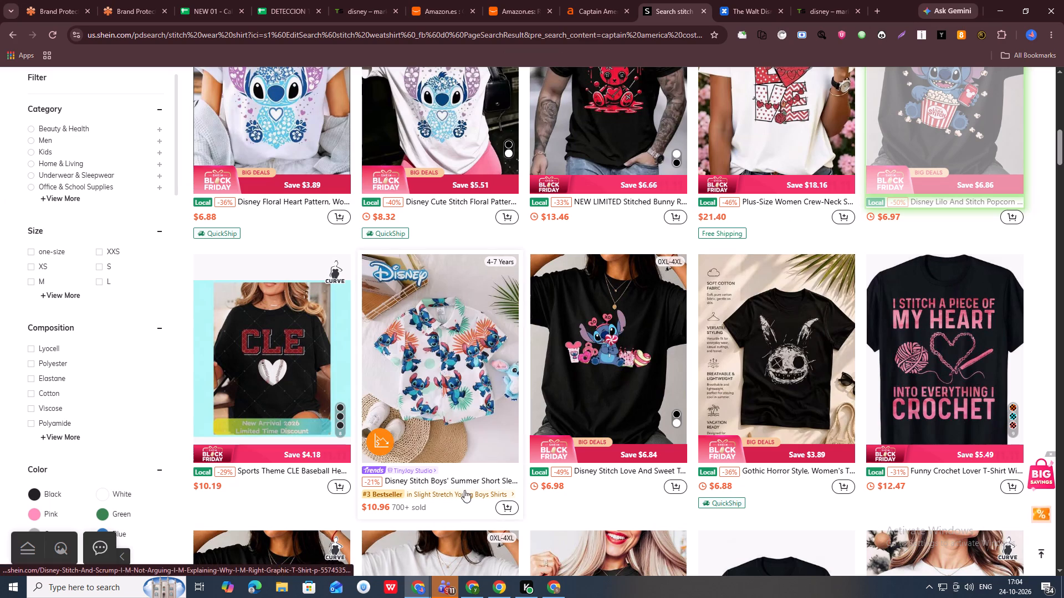
Copy the SHEIN link of the black Disney Cute Stitch And Angel red heart shirt into cell C249 of the OT links sheet.
{"action": "scroll", "coordinate": [845, 481], "scroll_direction": "down", "scroll_amount": 6}
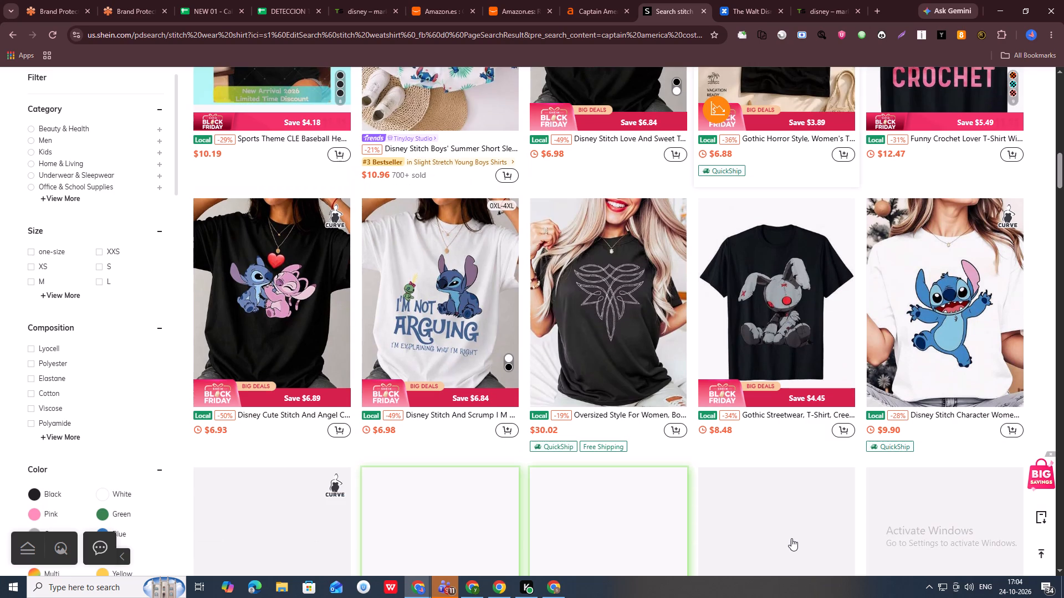
{"action": "right_click", "coordinate": [315, 415]}
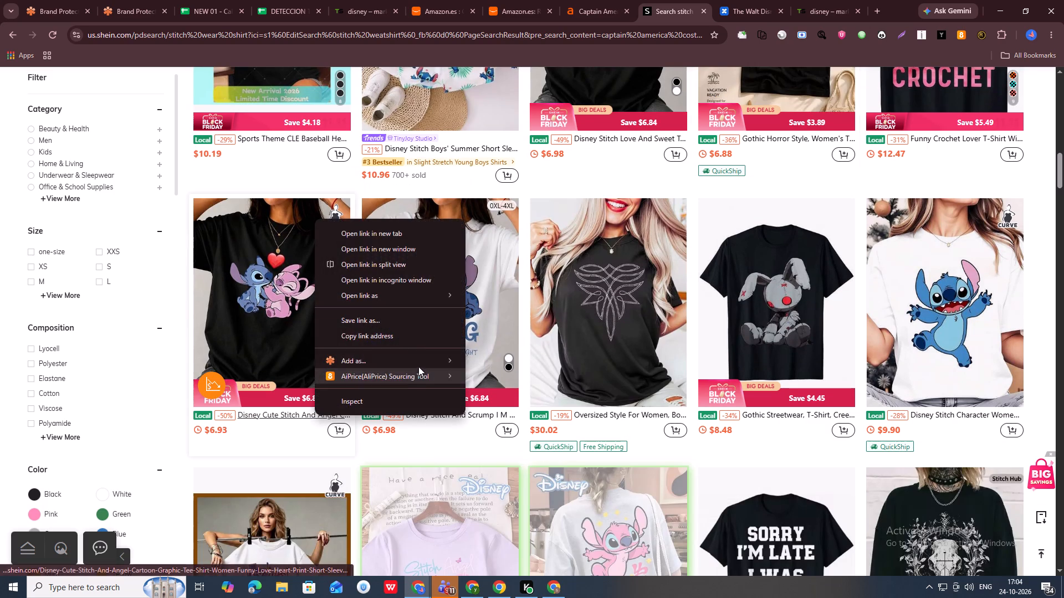
{"action": "left_click", "coordinate": [416, 337]}
{"action": "key", "text": "alt+Tab"}
{"action": "key", "text": "ctrl+v"}
Check the number of links in the latest batch in column C, ending on the empty cell C250.
{"action": "key", "text": "Right"}
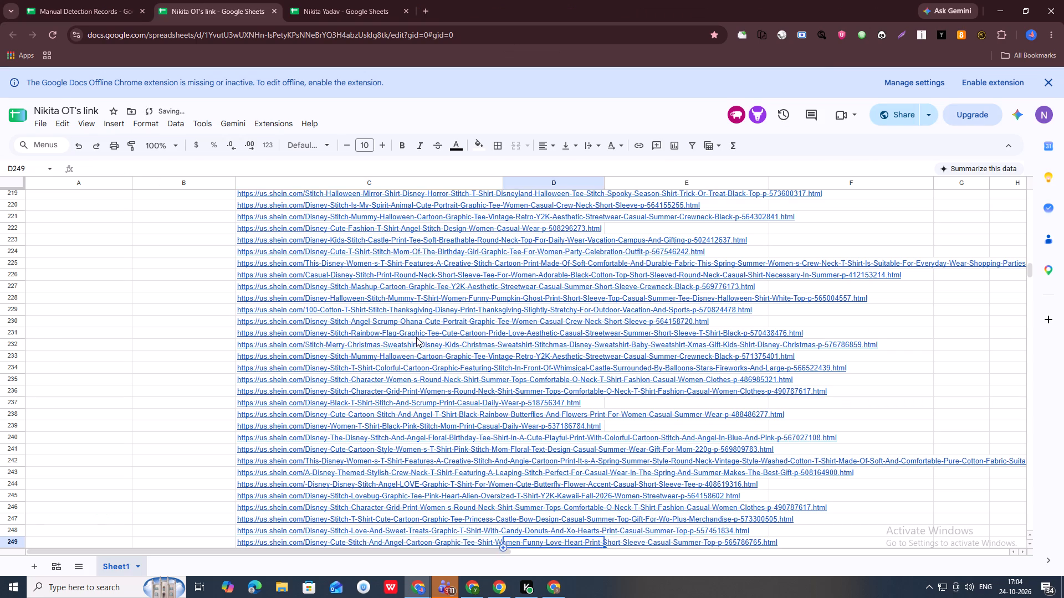
{"action": "key", "text": "ctrl+Up"}
{"action": "key", "text": "Down"}
{"action": "key", "text": "Left"}
{"action": "key", "text": "ctrl+shift+Down"}
{"action": "key", "text": "ctrl+Down"}
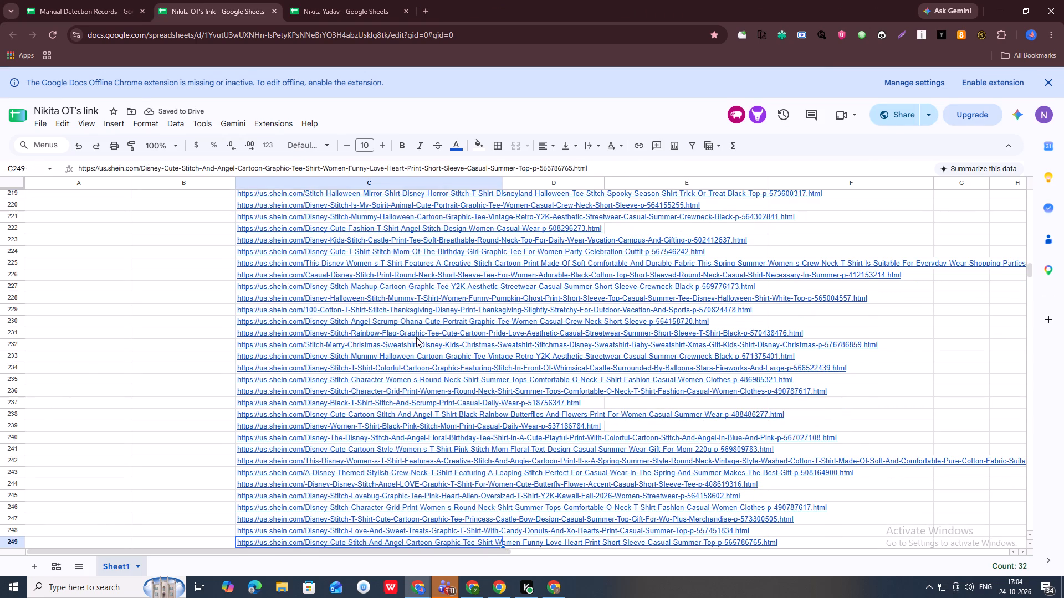
{"action": "key", "text": "Down"}
Copy the SHEIN link of the white Disney Stitch And Scrump "I'm Not Arguing" shirt into cell C250 of the OT links sheet.
{"action": "key", "text": "alt+Tab"}
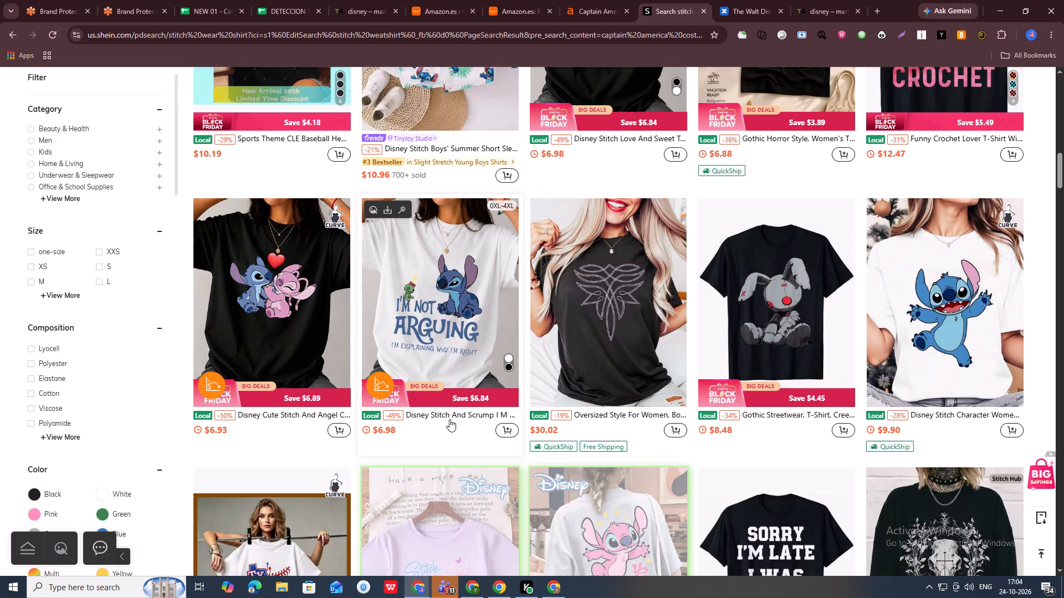
{"action": "right_click", "coordinate": [450, 415]}
{"action": "left_click", "coordinate": [499, 334]}
{"action": "key", "text": "alt+Tab"}
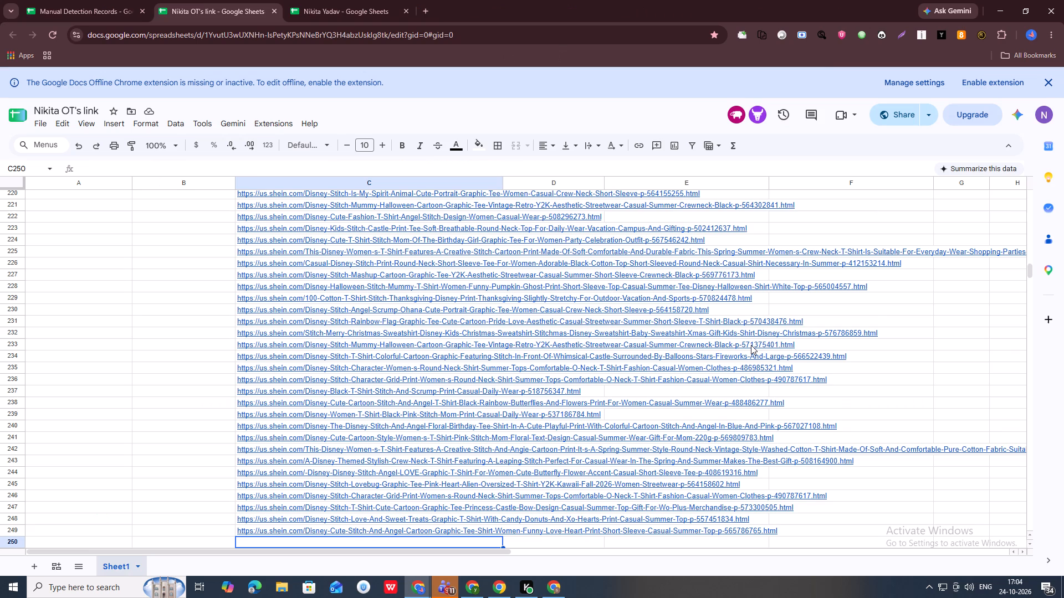
{"action": "key", "text": "ctrl+v"}
{"action": "key", "text": "Down"}
Copy the SHEIN link of the white Disney Stitch Character Women's shirt with a leaping Stitch into cell C251 of the OT links sheet.
{"action": "key", "text": "alt+Tab"}
{"action": "key", "text": "Right"}
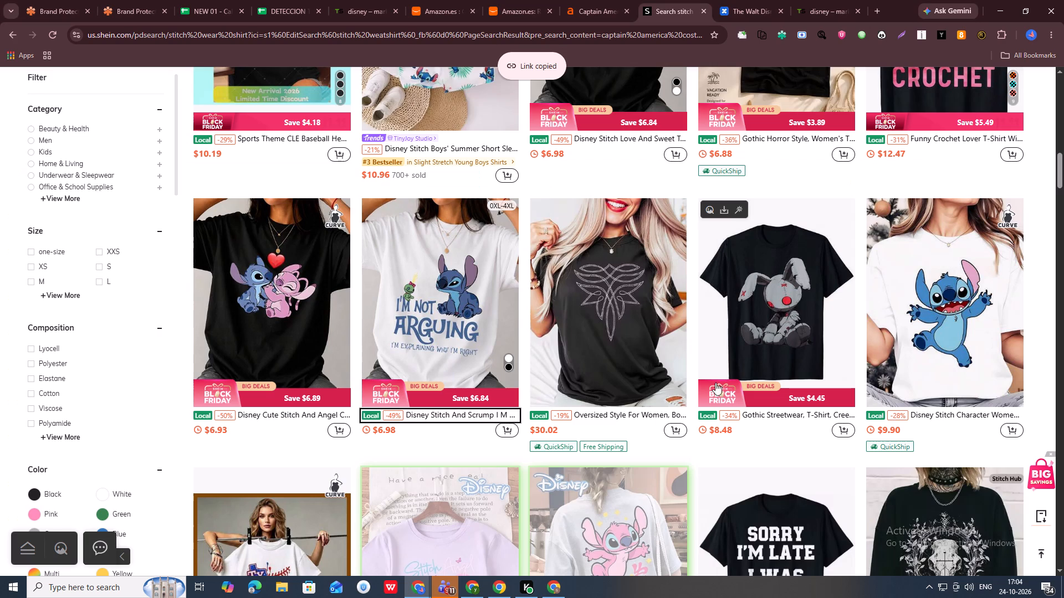
{"action": "right_click", "coordinate": [957, 411]}
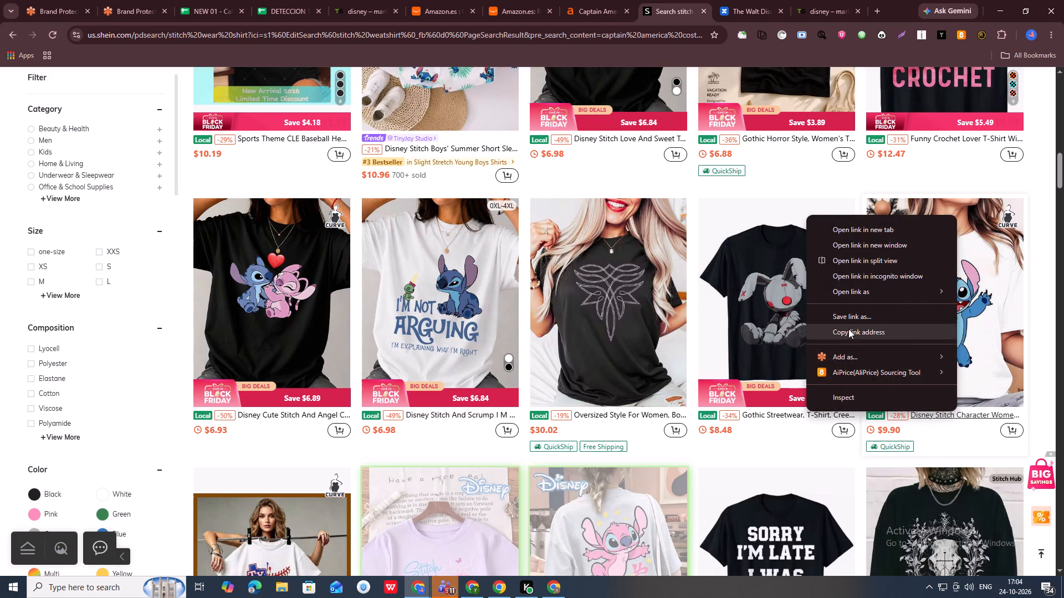
{"action": "left_click", "coordinate": [848, 329]}
{"action": "key", "text": "alt+Tab"}
{"action": "key", "text": "ctrl+v"}
{"action": "key", "text": "Down"}
Copy the SHEIN link of the black Disney Stitch Ohana Graphic Tee into cell C252 of the OT links sheet.
{"action": "key", "text": "alt+Tab"}
{"action": "key", "text": "Down"}
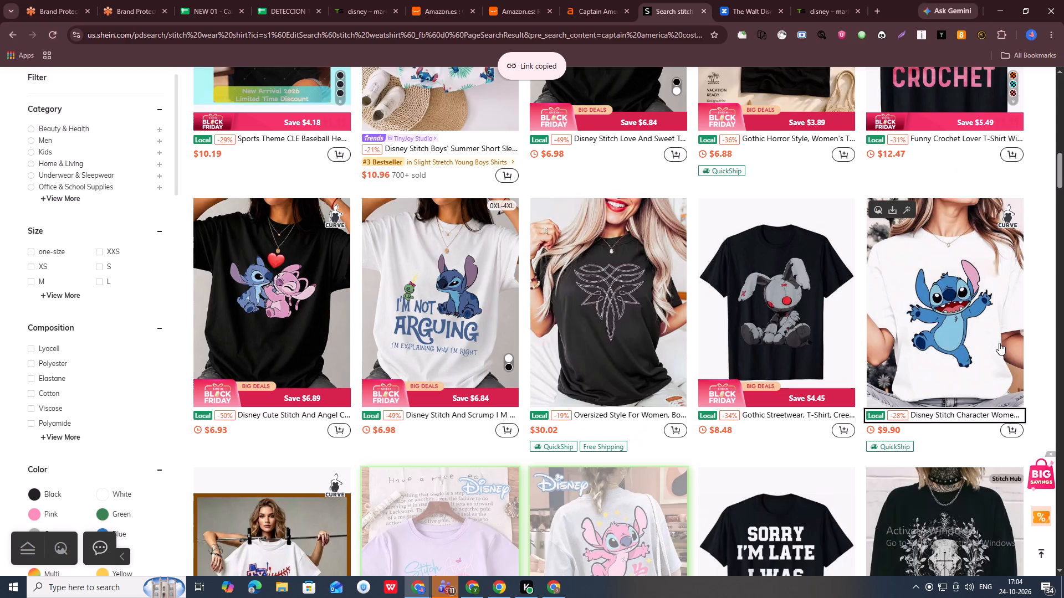
{"action": "scroll", "coordinate": [595, 499], "scroll_direction": "down", "scroll_amount": 6}
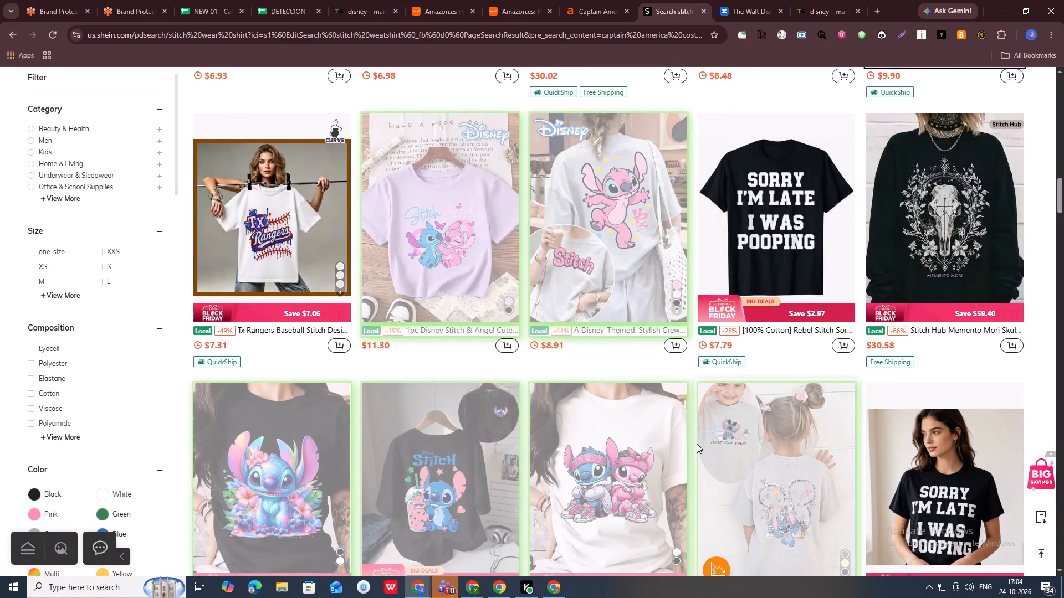
{"action": "scroll", "coordinate": [697, 444], "scroll_direction": "down", "scroll_amount": 7}
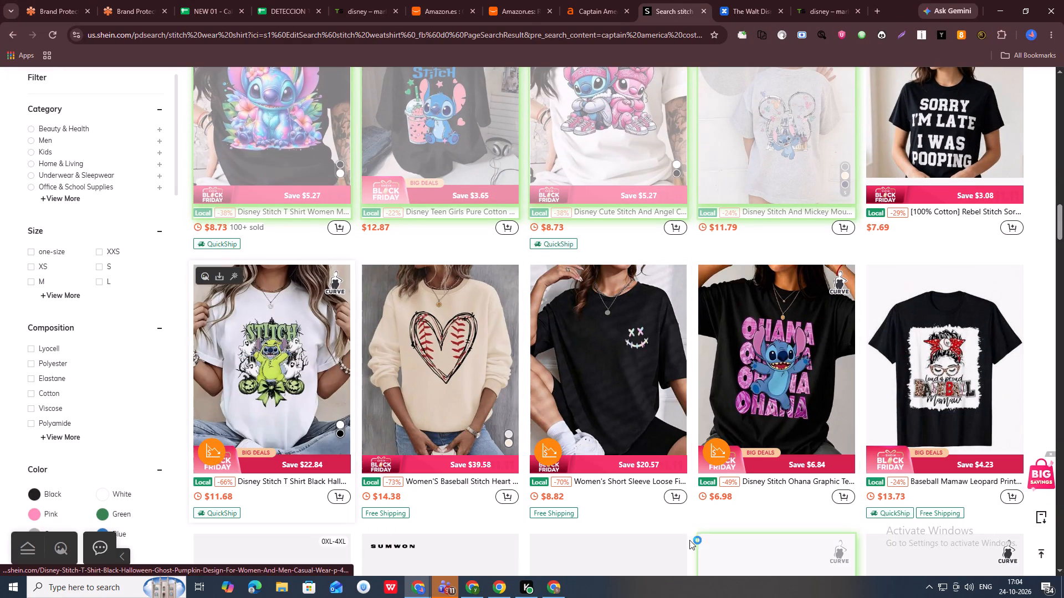
{"action": "right_click", "coordinate": [784, 482]}
{"action": "left_click", "coordinate": [822, 404]}
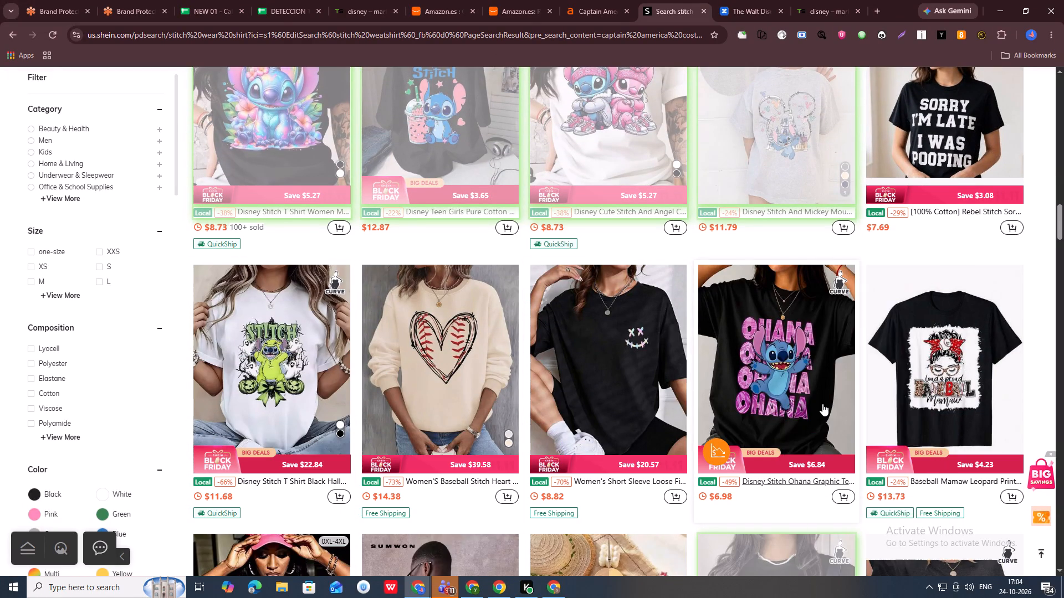
{"action": "key", "text": "alt+Tab"}
{"action": "key", "text": "ctrl+v"}
{"action": "key", "text": "Down"}
Copy the SHEIN link of the white Disney Stitch Cartoon Graphic "People Should Seriously" shirt into cell C253 of the OT links sheet.
{"action": "key", "text": "alt+Tab"}
{"action": "key", "text": "Down"}
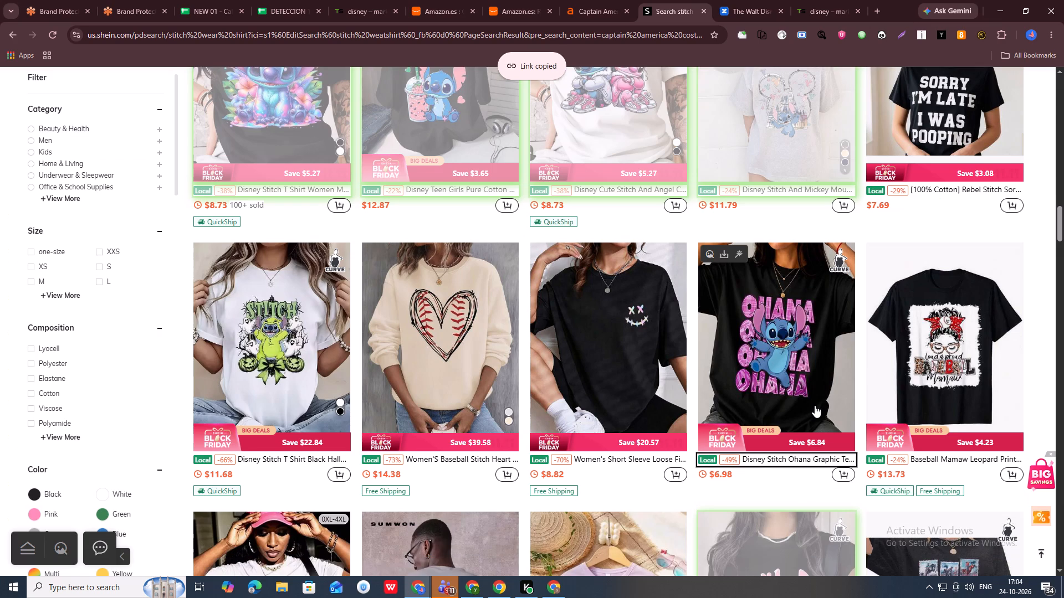
{"action": "scroll", "coordinate": [808, 397], "scroll_direction": "down", "scroll_amount": 6}
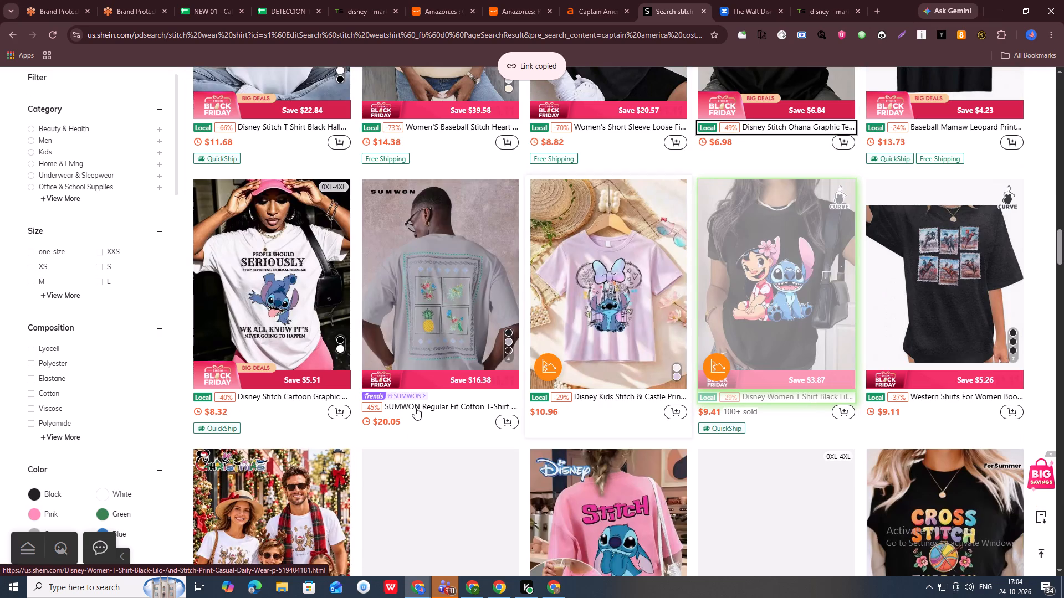
{"action": "right_click", "coordinate": [280, 399]}
{"action": "left_click", "coordinate": [331, 317]}
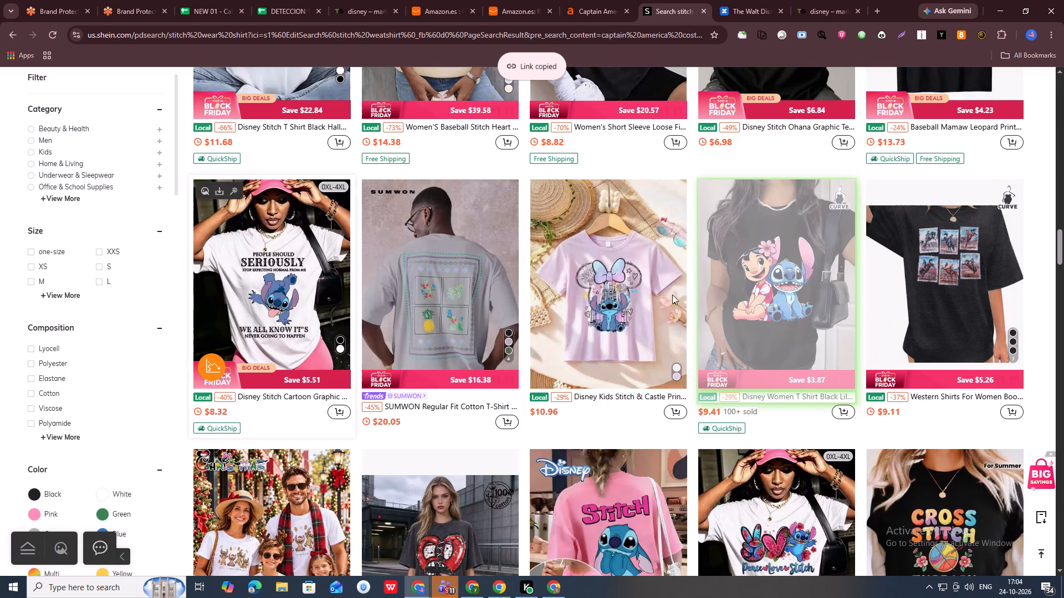
{"action": "key", "text": "alt+Tab"}
{"action": "key", "text": "ctrl+v"}
{"action": "key", "text": "Down"}
Copy the SHEIN link of the lilac Disney Kids Stitch & Castle Print shirt into cell C254 of the OT links sheet.
{"action": "key", "text": "alt+Tab"}
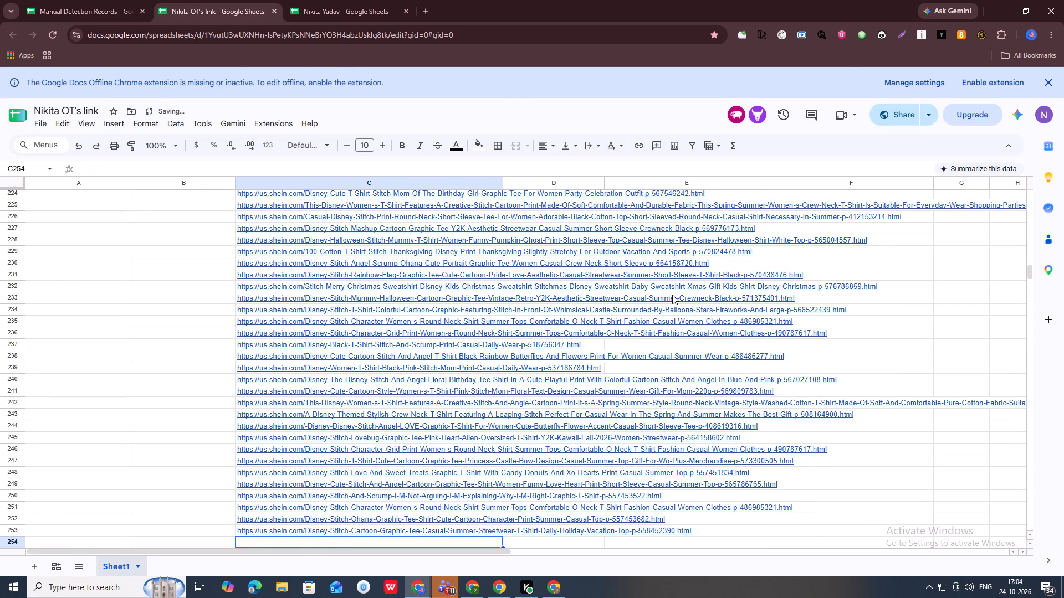
{"action": "key", "text": "Right"}
{"action": "right_click", "coordinate": [622, 392]}
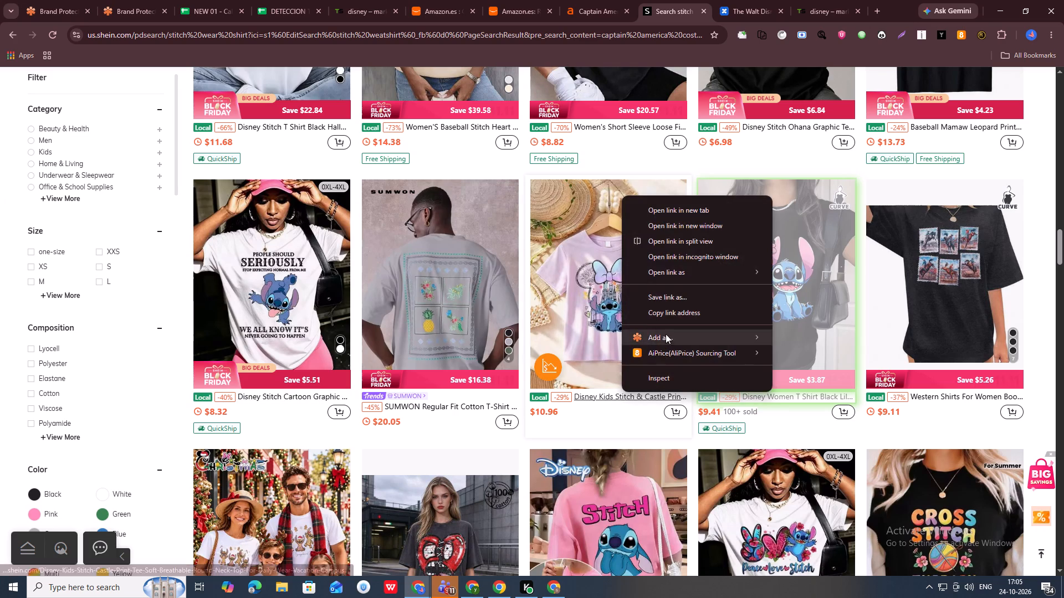
{"action": "left_click", "coordinate": [673, 313]}
{"action": "key", "text": "alt+Tab"}
{"action": "key", "text": "ctrl+v"}
{"action": "key", "text": "Down"}
Copy the SHEIN link of the pink Disney-Themed Stylish Crew-Neck Stitch T-Shirt into cell C255 of the OT links sheet.
{"action": "key", "text": "alt+Tab"}
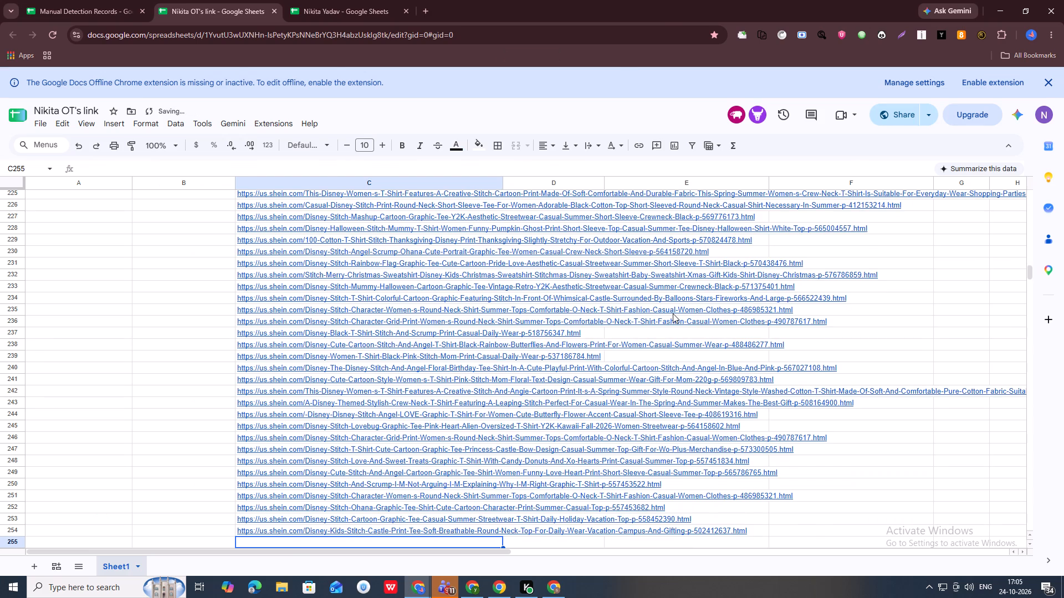
{"action": "key", "text": "Down"}
{"action": "scroll", "coordinate": [641, 344], "scroll_direction": "down", "scroll_amount": 4}
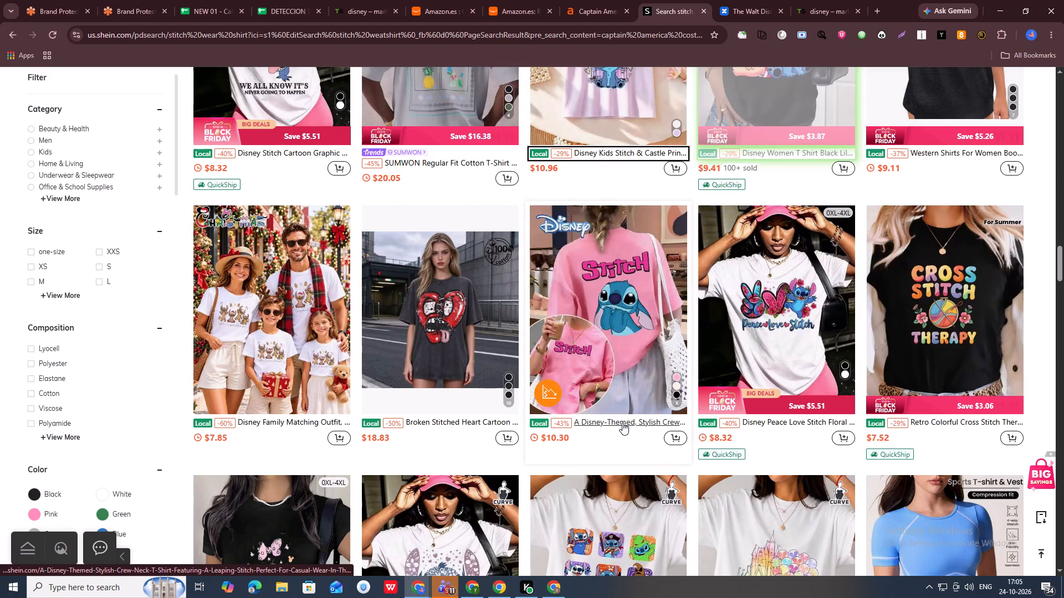
{"action": "right_click", "coordinate": [622, 422]}
{"action": "left_click", "coordinate": [665, 343]}
{"action": "key", "text": "alt+Tab"}
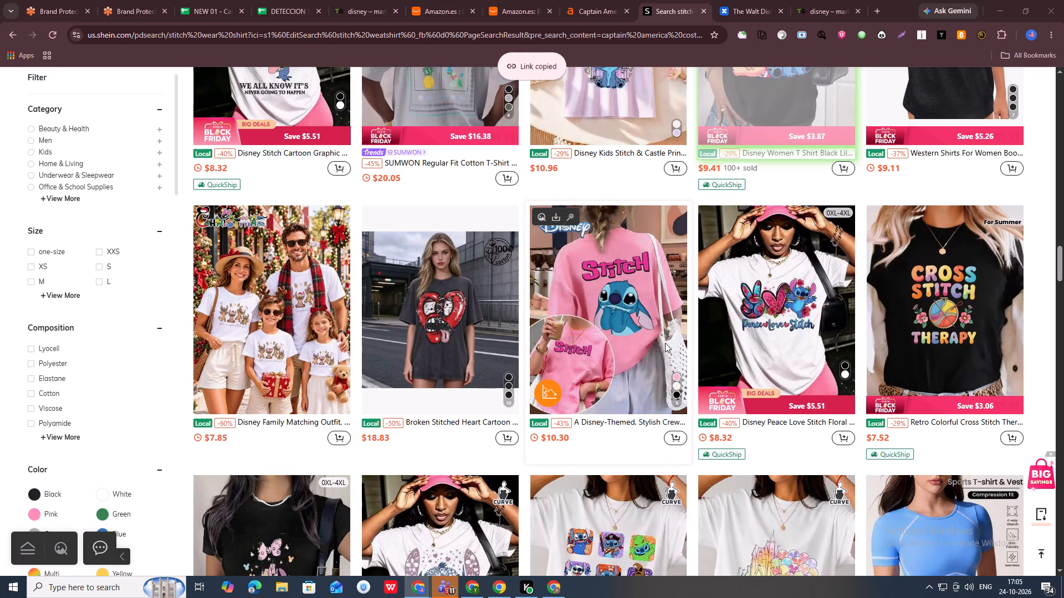
{"action": "key", "text": "ctrl+v"}
{"action": "key", "text": "Down"}
Copy the SHEIN link of the white Disney Peace Love Stitch Floral shirt into cell C256 of the OT links sheet.
{"action": "key", "text": "alt+Tab"}
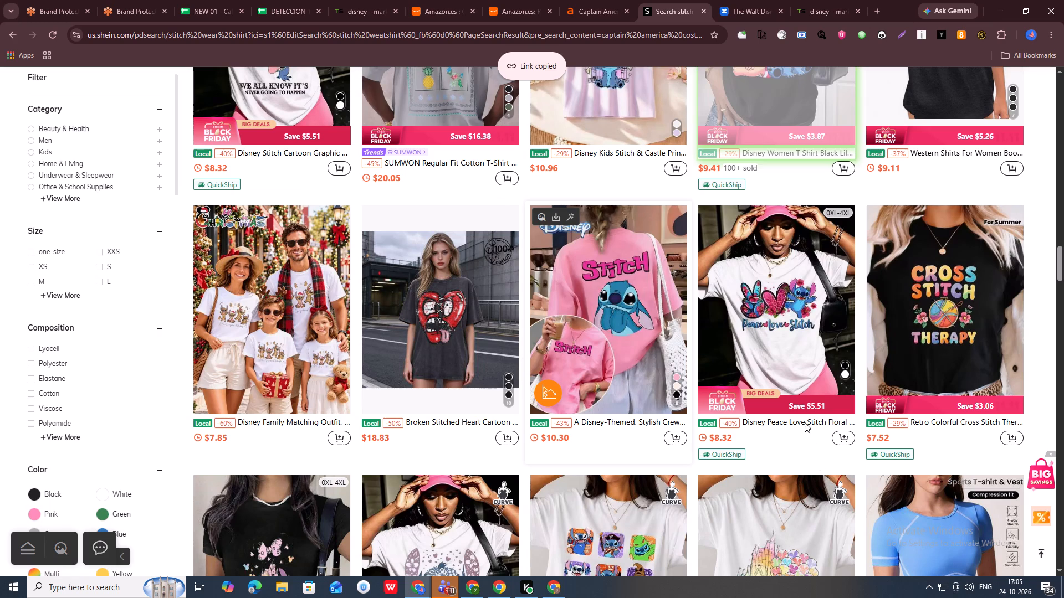
{"action": "right_click", "coordinate": [806, 416]}
{"action": "right_click", "coordinate": [784, 420]}
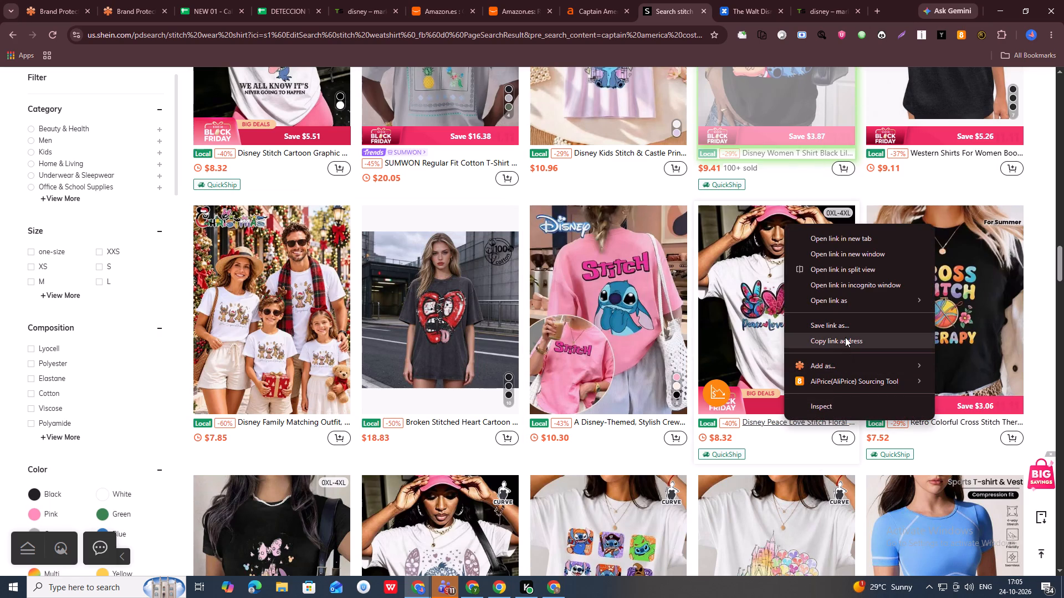
{"action": "left_click", "coordinate": [845, 337]}
{"action": "key", "text": "alt+Tab"}
{"action": "key", "text": "ctrl+v"}
{"action": "key", "text": "Down"}
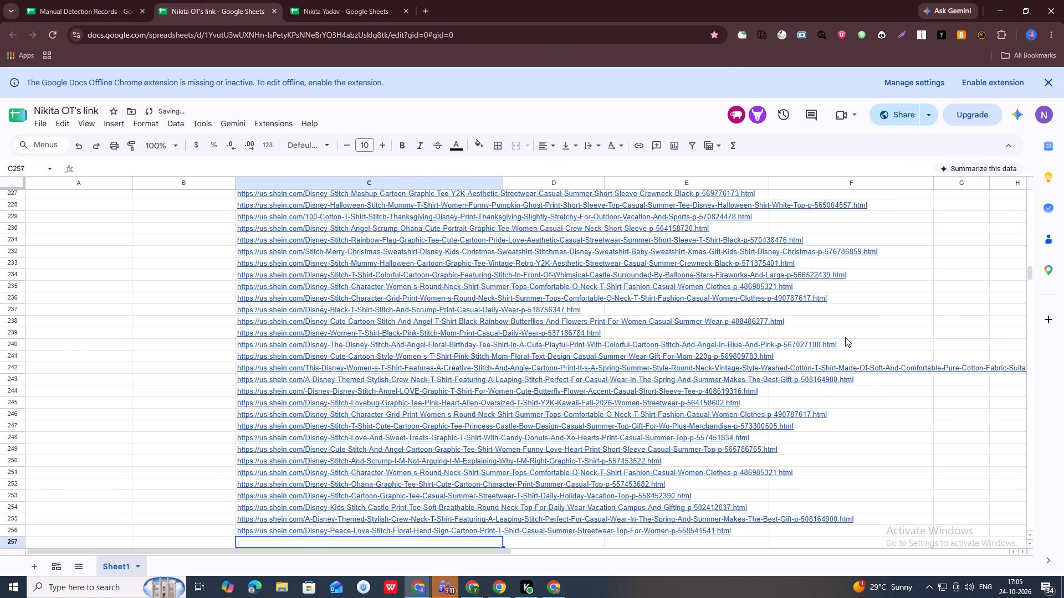
Copy the SHEIN link of the Disney Women T Shirt Black Stitch with the pink bow into cell C257 of the OT links sheet.
{"action": "key", "text": "alt+Tab"}
{"action": "key", "text": "Down"}
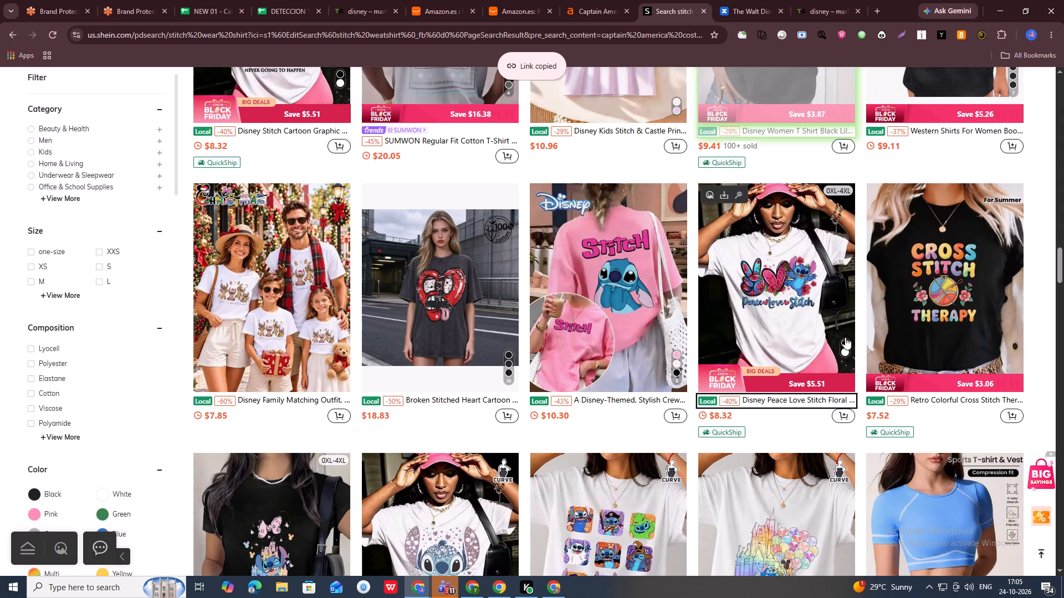
{"action": "scroll", "coordinate": [845, 337], "scroll_direction": "down", "scroll_amount": 4}
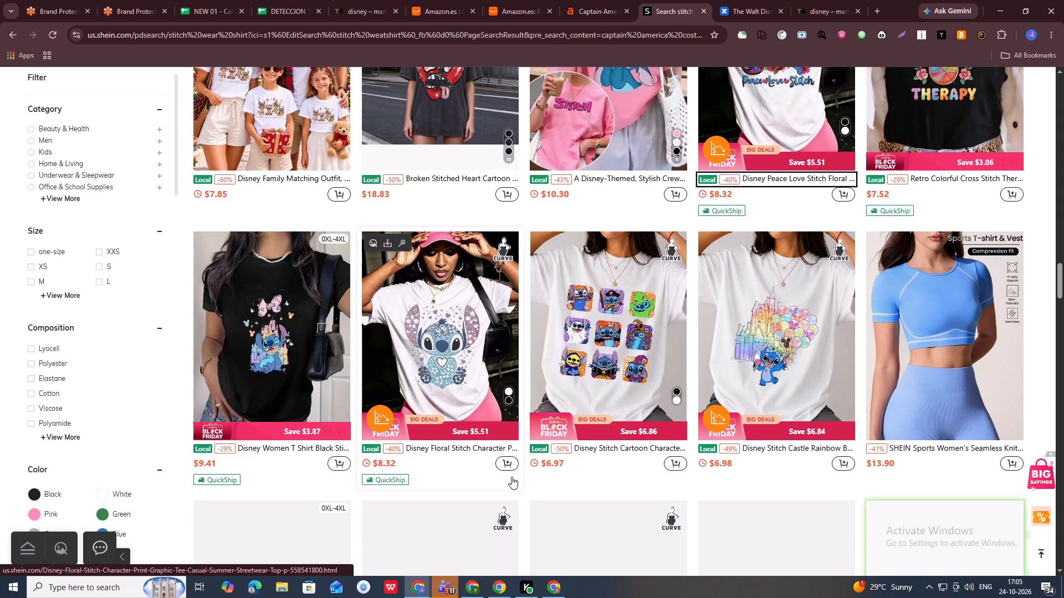
{"action": "right_click", "coordinate": [298, 451]}
{"action": "left_click", "coordinate": [351, 373]}
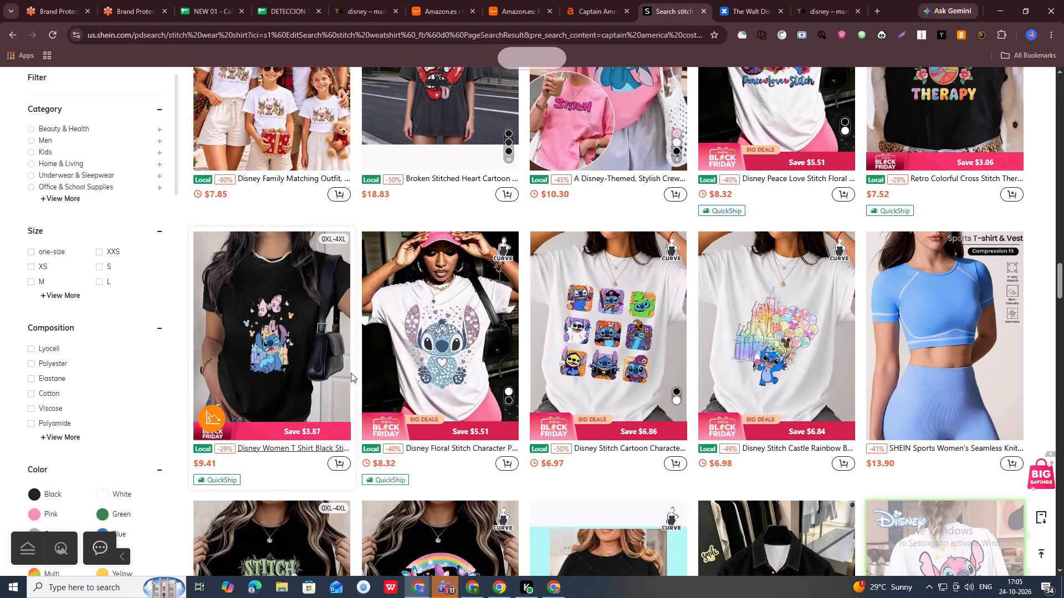
{"action": "key", "text": "alt+Tab"}
{"action": "key", "text": "ctrl+v"}
{"action": "key", "text": "Down"}
Copy the SHEIN link of the white Disney Stitch Cartoon Character shirt with nine costumed Stitches into the next empty cell of column C.
{"action": "key", "text": "alt+Tab"}
{"action": "key", "text": "Right"}
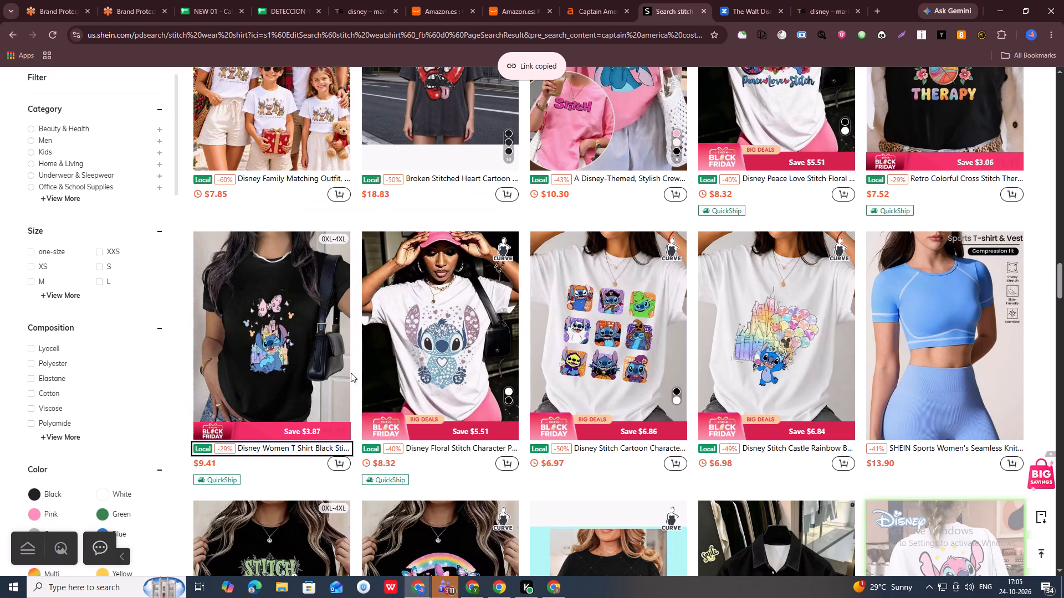
{"action": "right_click", "coordinate": [624, 450]}
{"action": "left_click", "coordinate": [669, 366]}
{"action": "key", "text": "alt+Tab"}
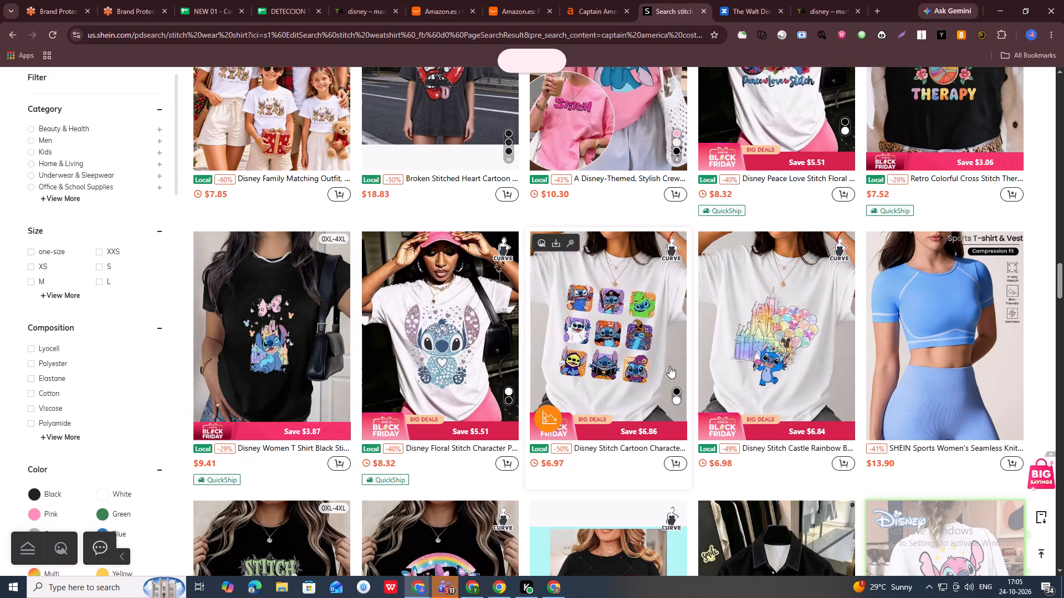
{"action": "key", "text": "ctrl+v"}
{"action": "key", "text": "Down"}
Copy the SHEIN link of the white Disney Stitch Castle Rainbow shirt into the next empty cell of column C.
{"action": "key", "text": "alt+Tab"}
{"action": "key", "text": "Right"}
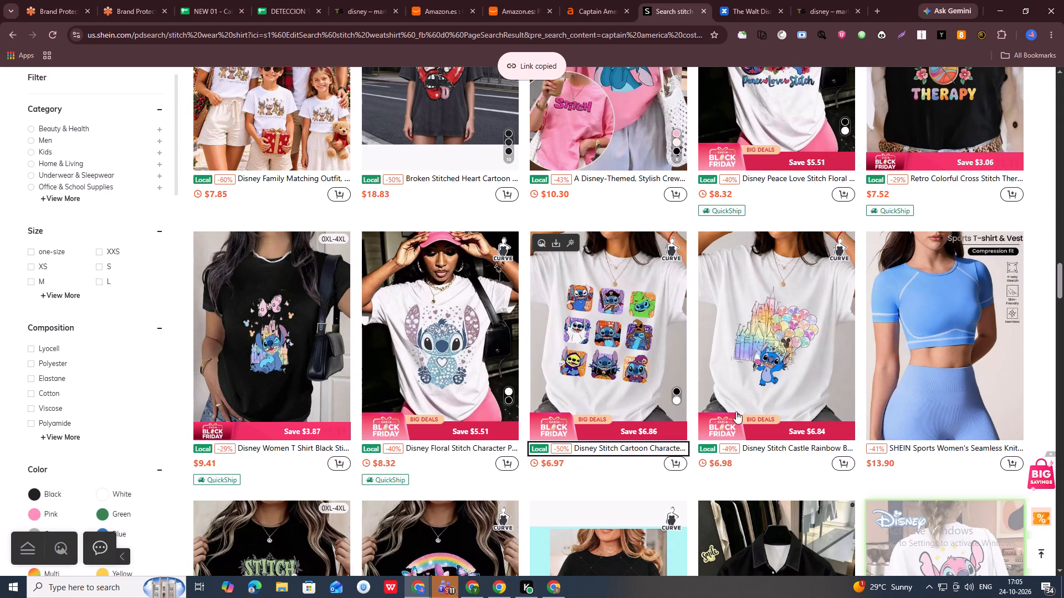
{"action": "right_click", "coordinate": [795, 451]}
{"action": "left_click", "coordinate": [844, 370]}
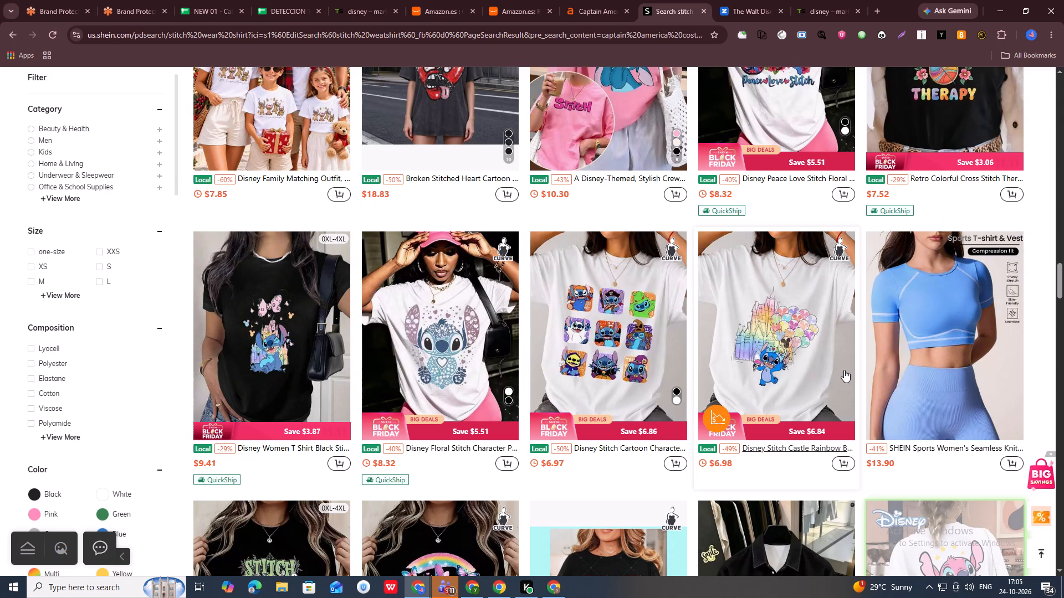
{"action": "key", "text": "alt+Tab"}
{"action": "key", "text": "ctrl+v"}
{"action": "key", "text": "Down"}
Copy the SHEIN link of the black Disney Cute Cartoon Stitch And Angel rainbow shirt into the next empty cell of column C.
{"action": "key", "text": "alt+Tab"}
{"action": "key", "text": "Down"}
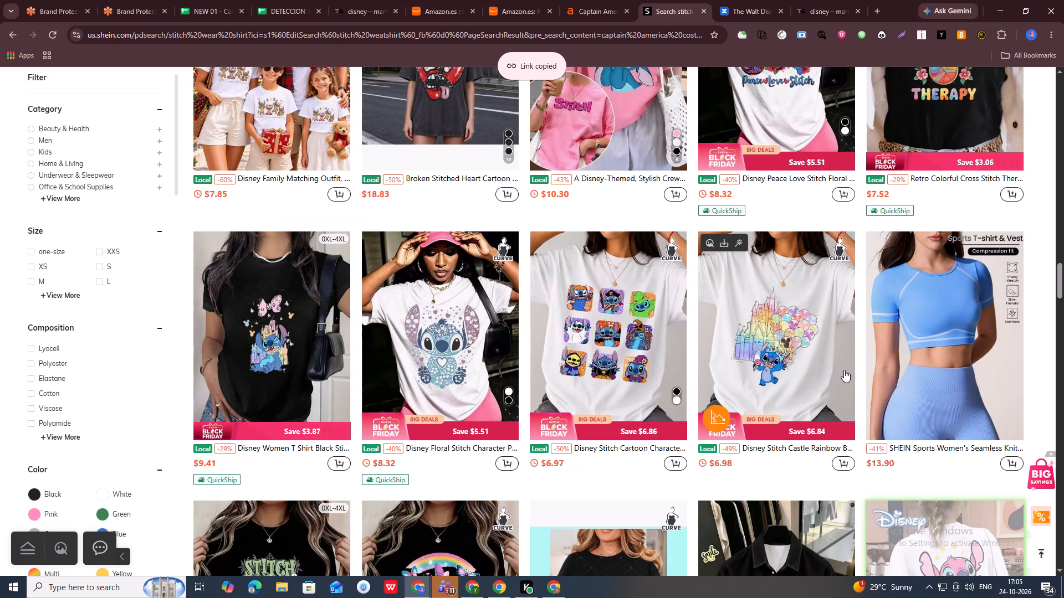
{"action": "scroll", "coordinate": [844, 370], "scroll_direction": "down", "scroll_amount": 3}
{"action": "scroll", "coordinate": [599, 440], "scroll_direction": "down", "scroll_amount": 3}
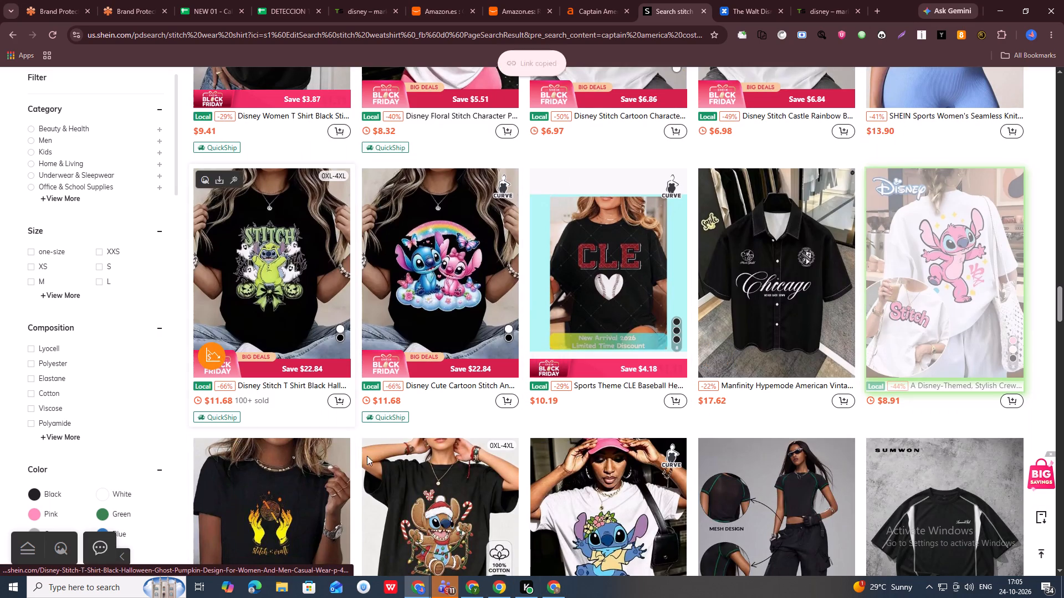
{"action": "right_click", "coordinate": [449, 389]}
{"action": "left_click", "coordinate": [497, 309]}
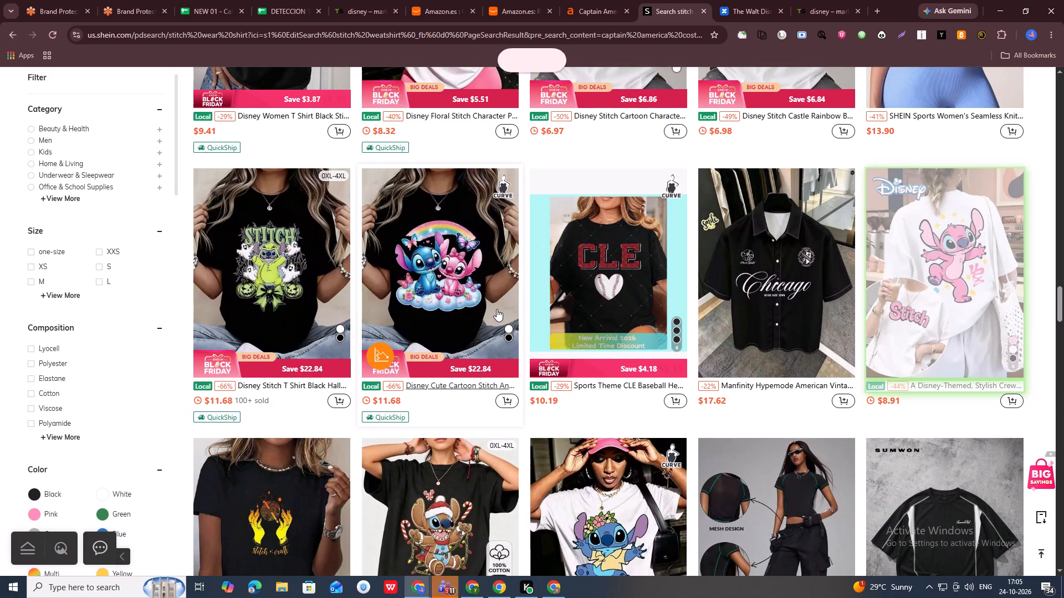
{"action": "key", "text": "alt+Tab"}
{"action": "key", "text": "ctrl+v"}
{"action": "key", "text": "Down"}
Copy the SHEIN link of the white Disney Floral Crown Stitch Character shirt into cell C261 of the OT links sheet.
{"action": "key", "text": "alt+Tab"}
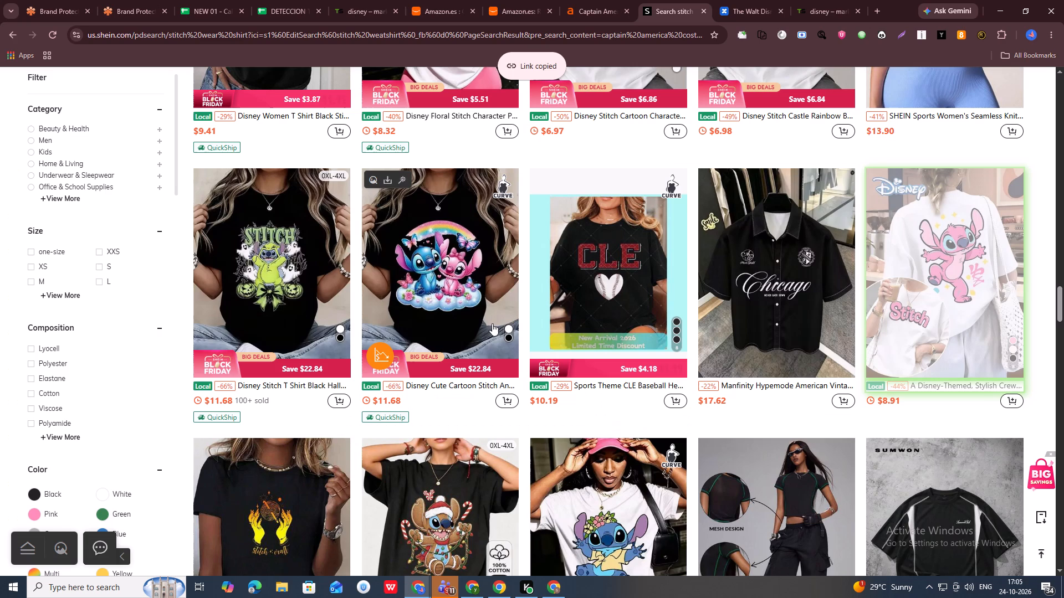
{"action": "scroll", "coordinate": [779, 283], "scroll_direction": "down", "scroll_amount": 4}
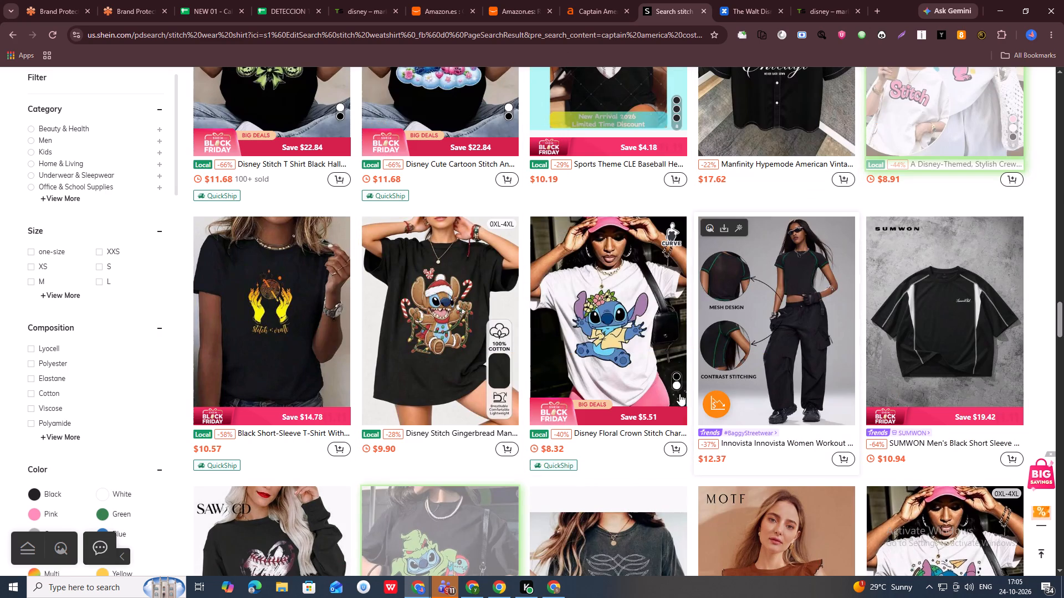
{"action": "right_click", "coordinate": [608, 432]}
{"action": "left_click", "coordinate": [668, 352]}
{"action": "key", "text": "alt+Tab"}
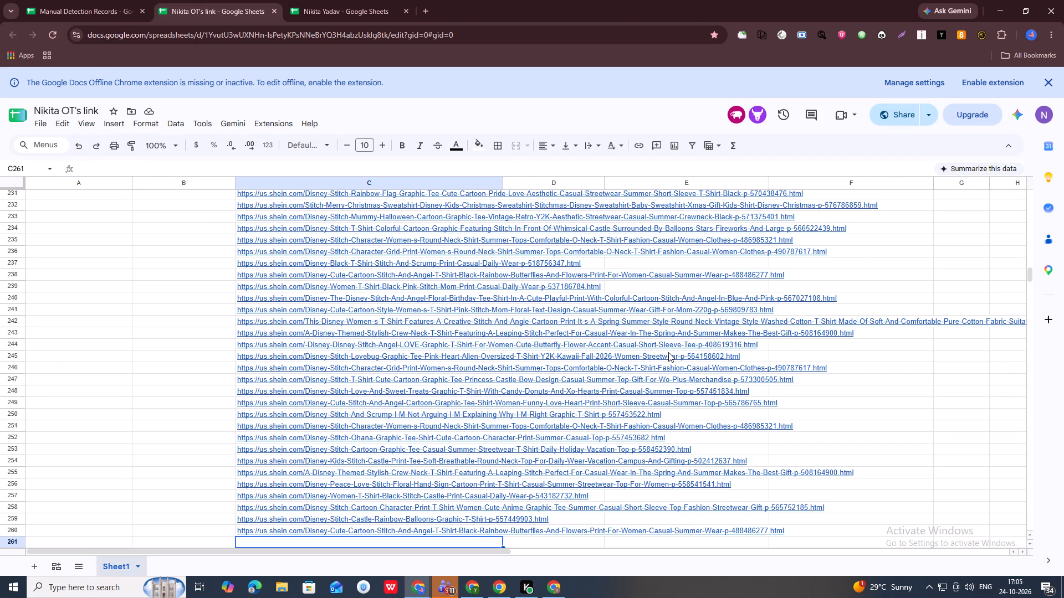
{"action": "key", "text": "ctrl+v"}
{"action": "key", "text": "Down"}
Copy the SHEIN link of the white Disney Stitch Cartoon Earth Rainbow Fourth Grade shirt into cell C262 of the OT links sheet.
{"action": "key", "text": "alt+Tab"}
{"action": "scroll", "coordinate": [768, 407], "scroll_direction": "down", "scroll_amount": 5}
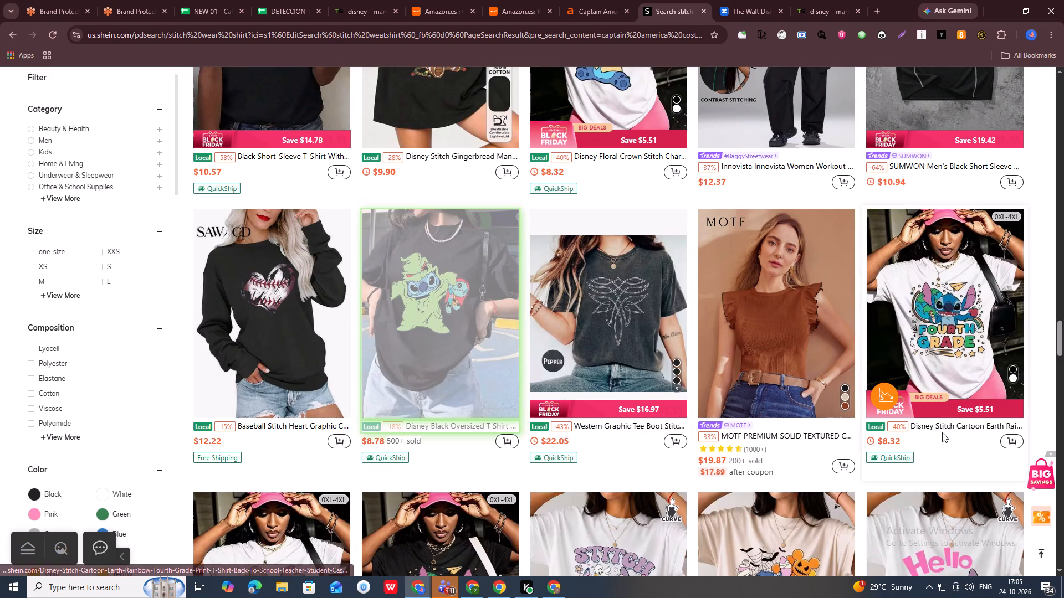
{"action": "right_click", "coordinate": [952, 429]}
{"action": "left_click", "coordinate": [859, 347]}
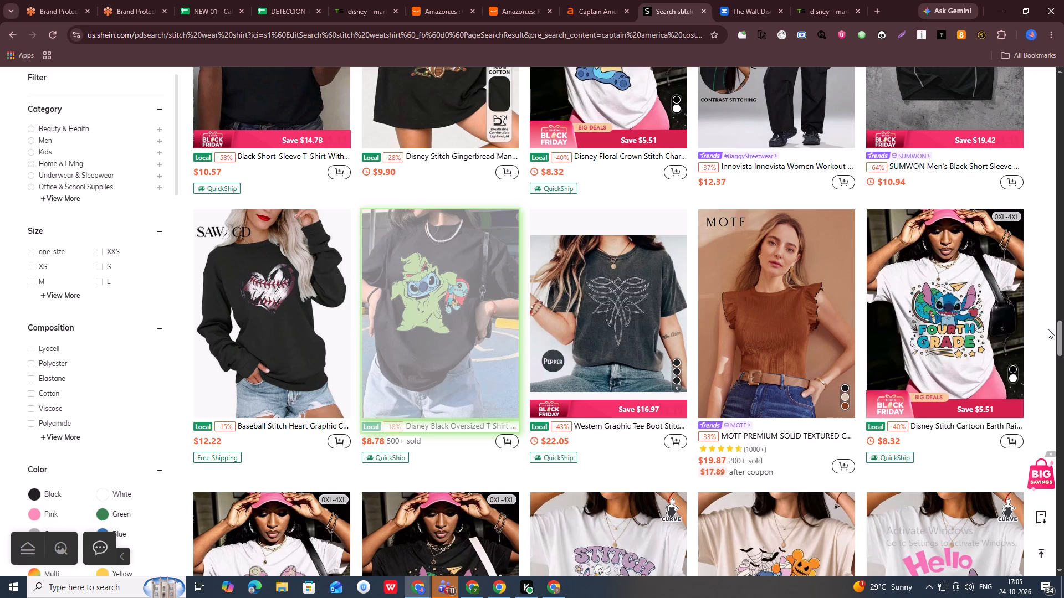
{"action": "key", "text": "alt+Tab"}
{"action": "key", "text": "ctrl+v"}
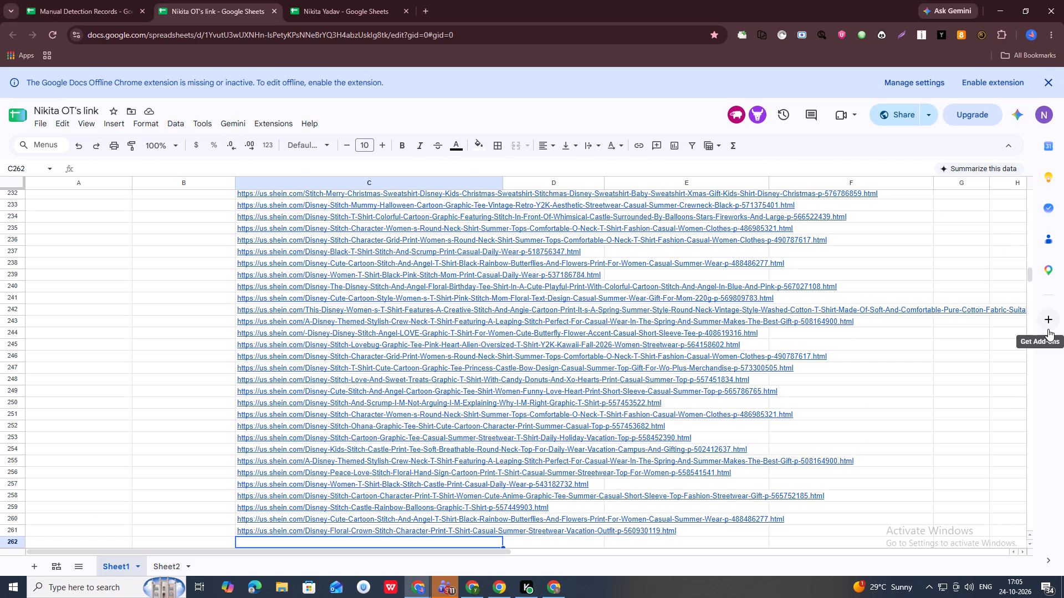
Select the latest batch of links, C218:C262, to check their count, and return to the first empty cell below.
{"action": "key", "text": "Right"}
{"action": "key", "text": "ctrl+Up"}
{"action": "key", "text": "Down"}
{"action": "key", "text": "Left"}
{"action": "key", "text": "ctrl+shift+Down"}
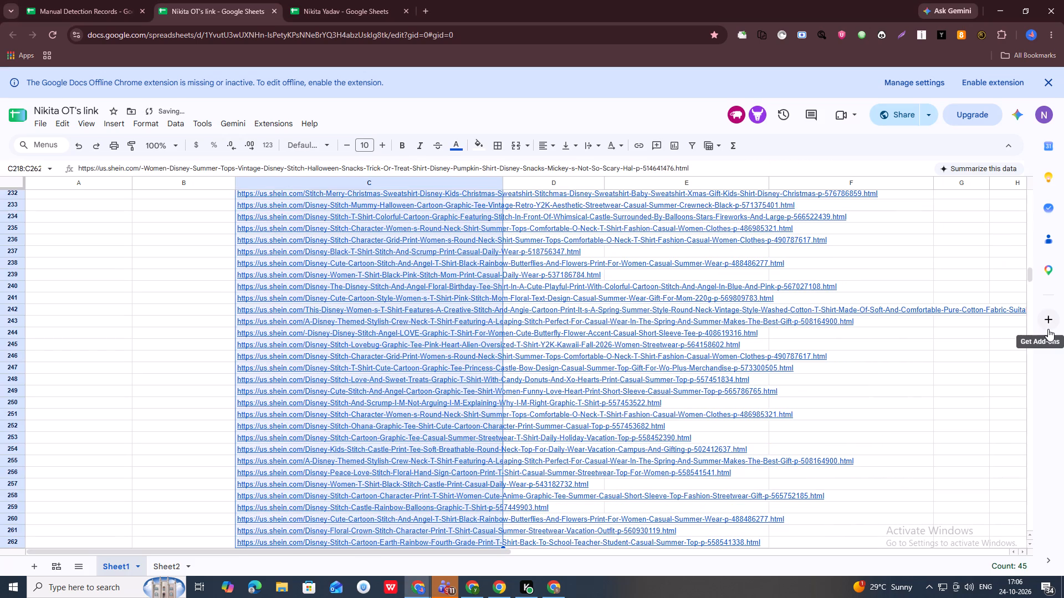
{"action": "key", "text": "ctrl+Down"}
{"action": "key", "text": "Down"}
Look through further Stitch shirts in the SHEIN search results for more links to collect.
{"action": "key", "text": "alt+Tab"}
{"action": "key", "text": "Down"}
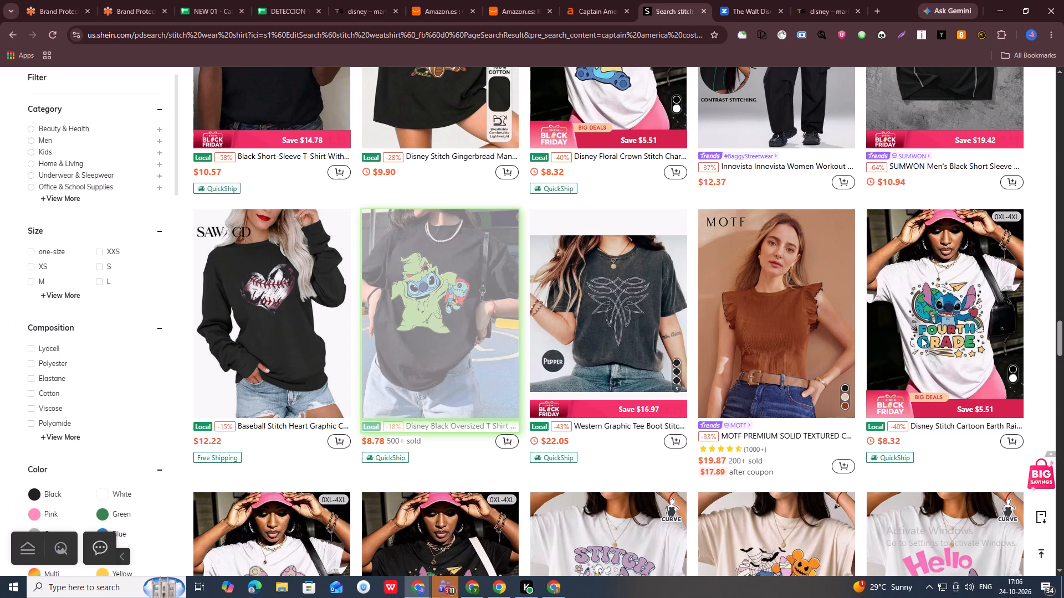
{"action": "scroll", "coordinate": [834, 375], "scroll_direction": "down", "scroll_amount": 6}
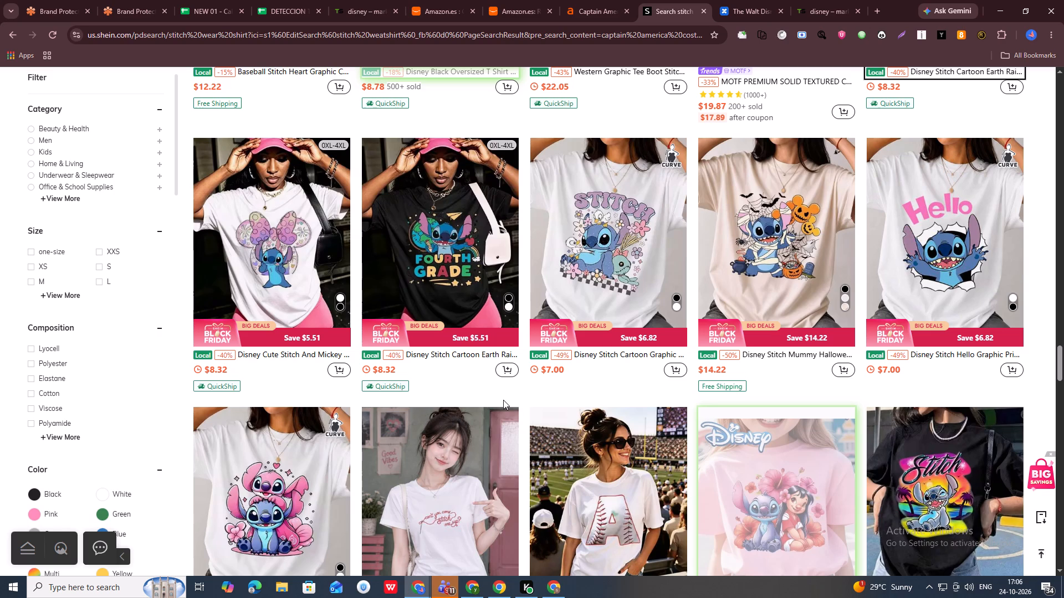
{"action": "key", "text": "alt+Tab"}
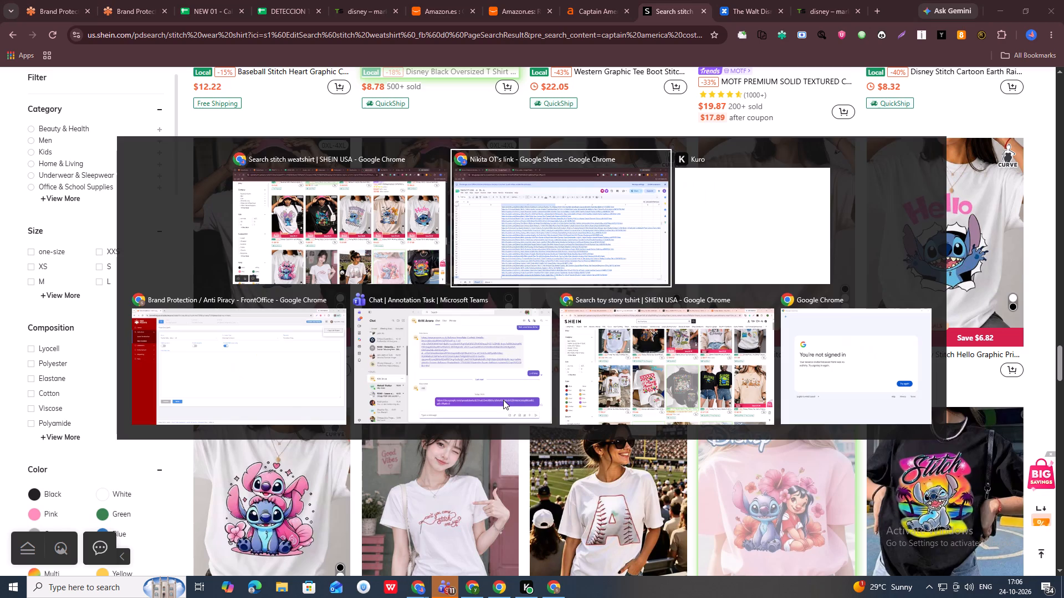
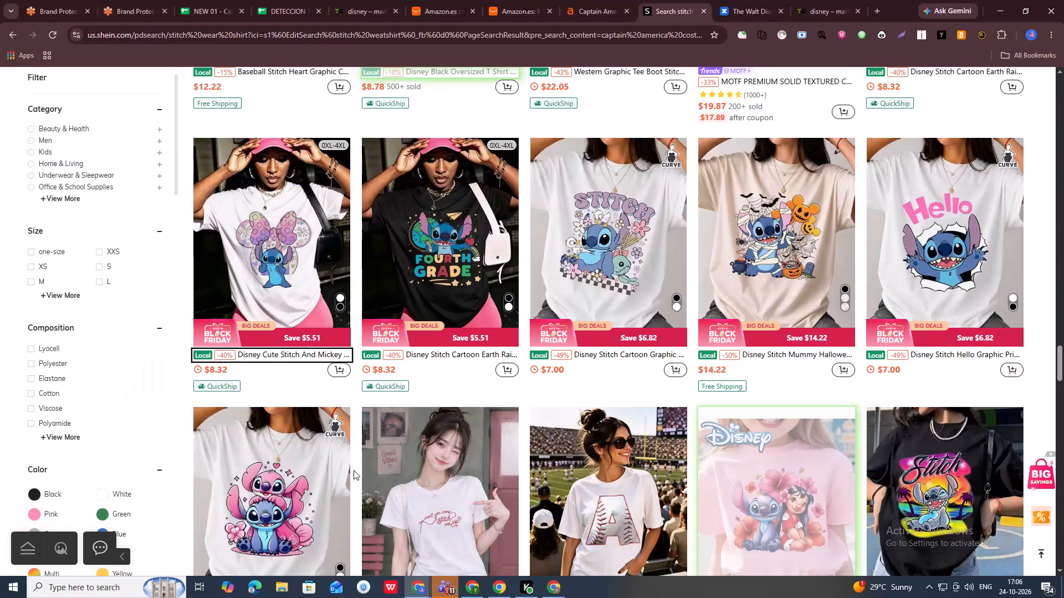
Copy the SHEIN link of the black Disney Stitch Cartoon Earth Rainbow Fourth Grade shirt into cell C264 of the OT links sheet.
{"action": "right_click", "coordinate": [450, 353]}
{"action": "left_click", "coordinate": [485, 469]}
{"action": "key", "text": "alt+Tab"}
{"action": "key", "text": "alt+Tab"}
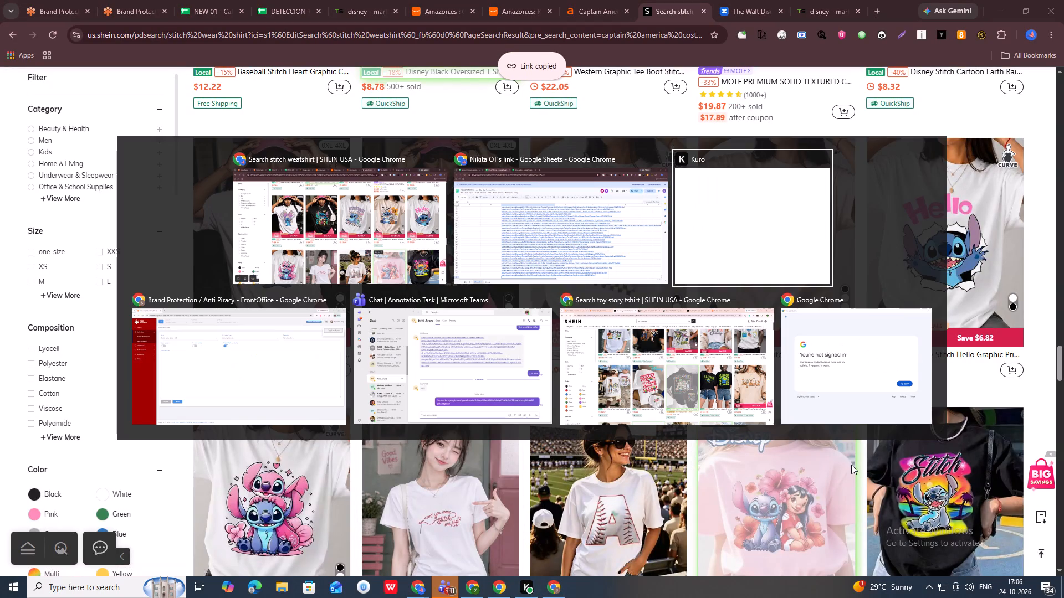
{"action": "key", "text": "alt+Left"}
{"action": "key", "text": "ctrl+v"}
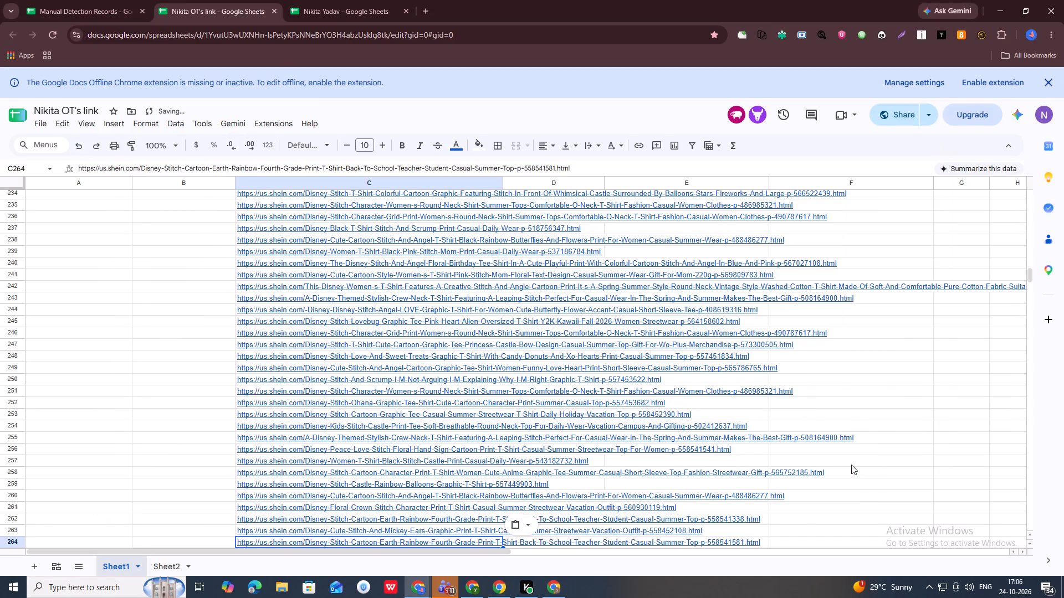
{"action": "key", "text": "Down"}
Copy the SHEIN link of the white Disney Stitch Cartoon Graphic floral duck shirt into cell C265 of the OT links sheet.
{"action": "key", "text": "alt+Tab"}
{"action": "key", "text": "Down"}
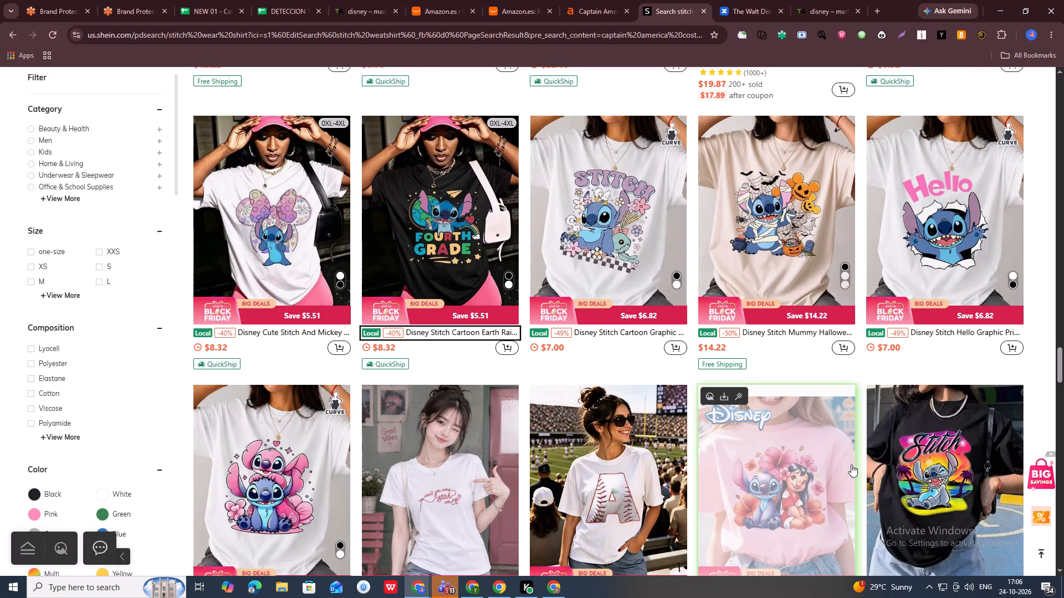
{"action": "right_click", "coordinate": [627, 334]}
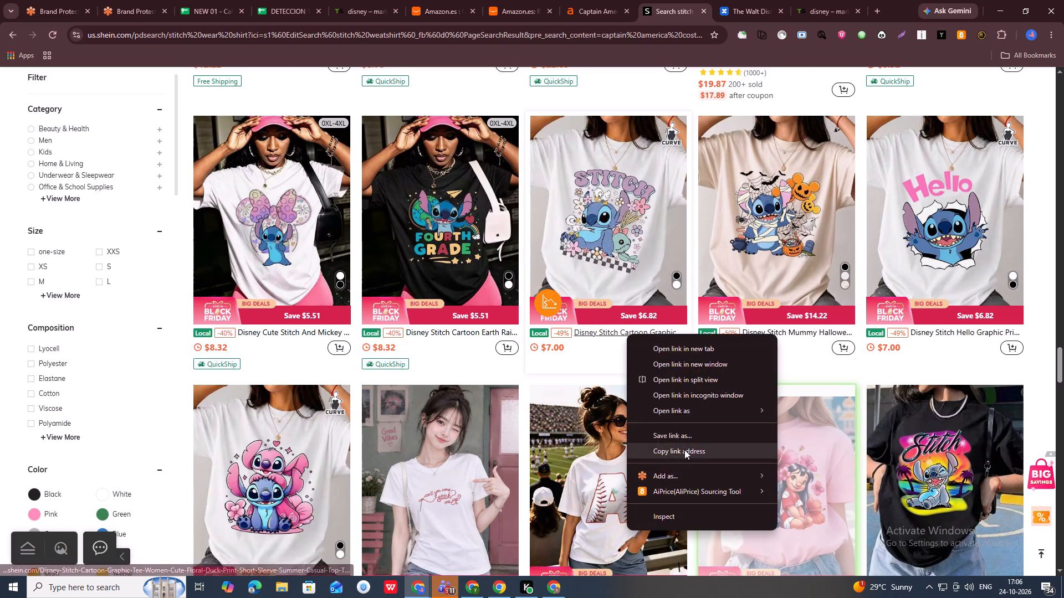
{"action": "left_click", "coordinate": [683, 448]}
{"action": "key", "text": "alt+Tab"}
{"action": "key", "text": "ctrl+v"}
{"action": "key", "text": "Down"}
Copy the SHEIN link of the beige Disney Stitch Mummy Halloween shirt into cell C266 of the OT links sheet.
{"action": "key", "text": "alt+Tab"}
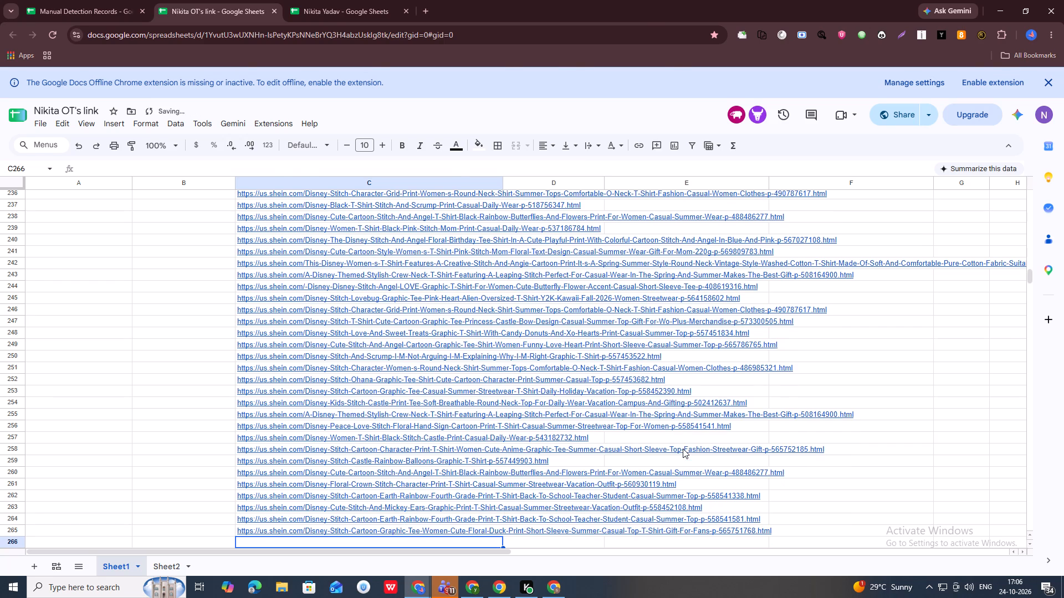
{"action": "right_click", "coordinate": [789, 329]}
{"action": "left_click", "coordinate": [810, 444]}
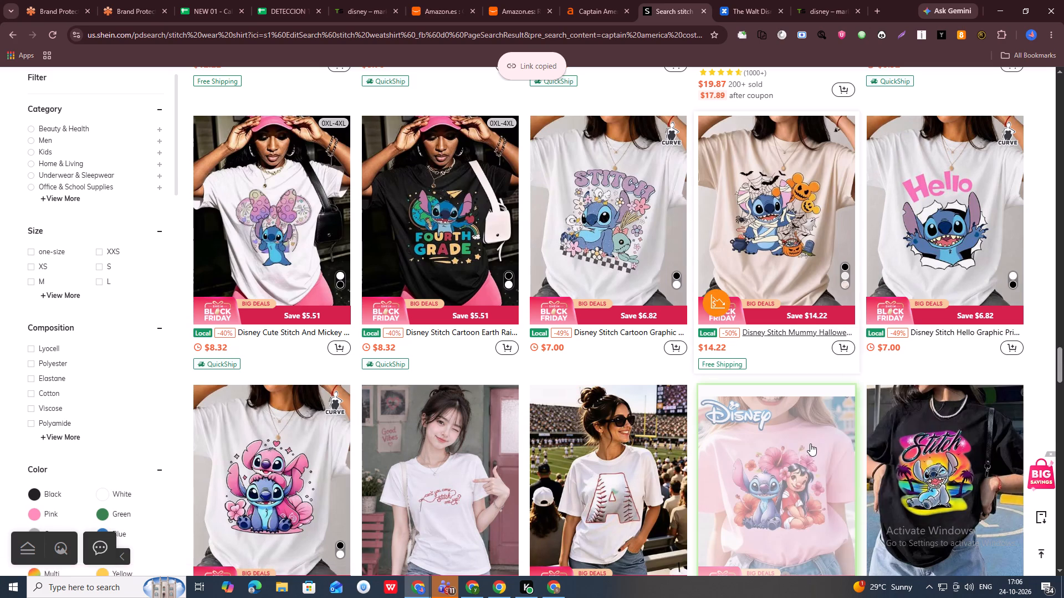
{"action": "key", "text": "alt+Tab"}
{"action": "key", "text": "ctrl+v"}
{"action": "key", "text": "Down"}
Copy the SHEIN link of the white Disney Stitch Hello Graphic Print shirt into cell C267 of the OT links sheet.
{"action": "key", "text": "alt+Tab"}
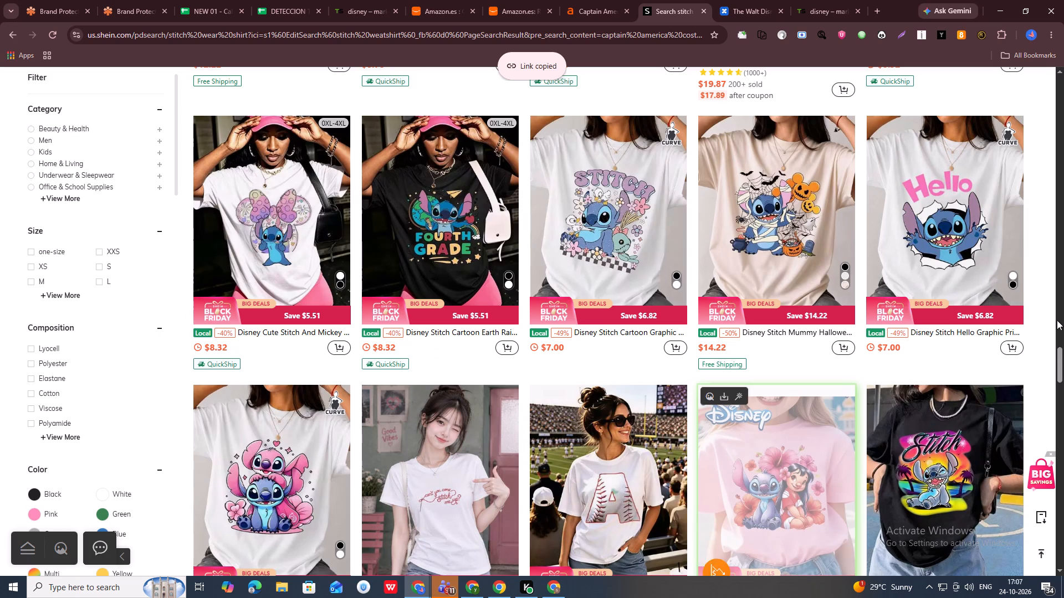
{"action": "right_click", "coordinate": [953, 330]}
{"action": "left_click", "coordinate": [879, 444]}
{"action": "key", "text": "alt+Tab"}
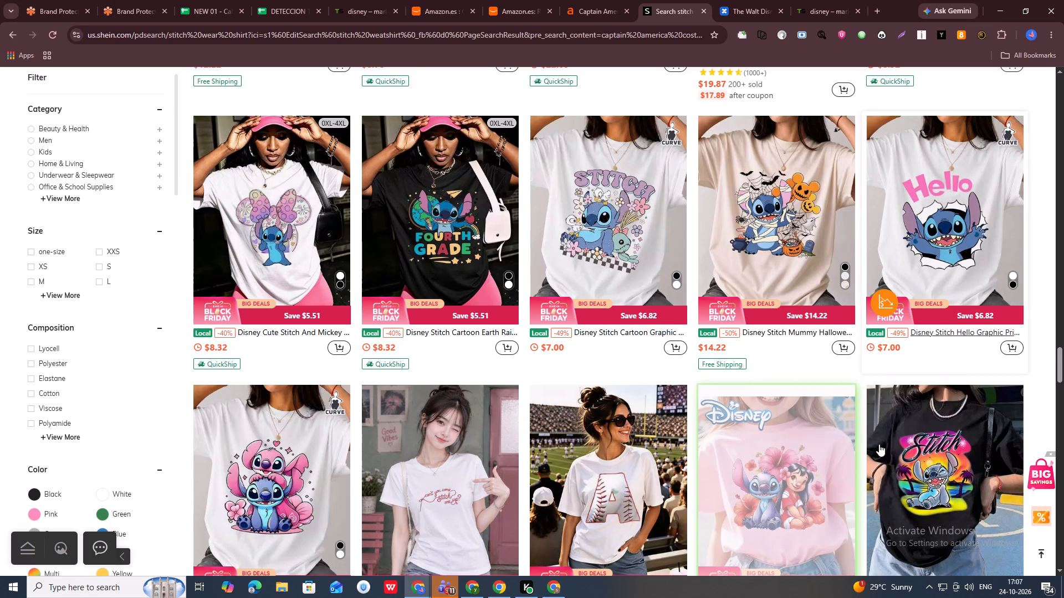
{"action": "key", "text": "ctrl+v"}
{"action": "key", "text": "Down"}
Copy the SHEIN link of the white Disney Stitch And Angel Cute Cartoon shirt into cell C268 of the OT links sheet.
{"action": "key", "text": "alt+Tab"}
{"action": "scroll", "coordinate": [720, 429], "scroll_direction": "down", "scroll_amount": 4}
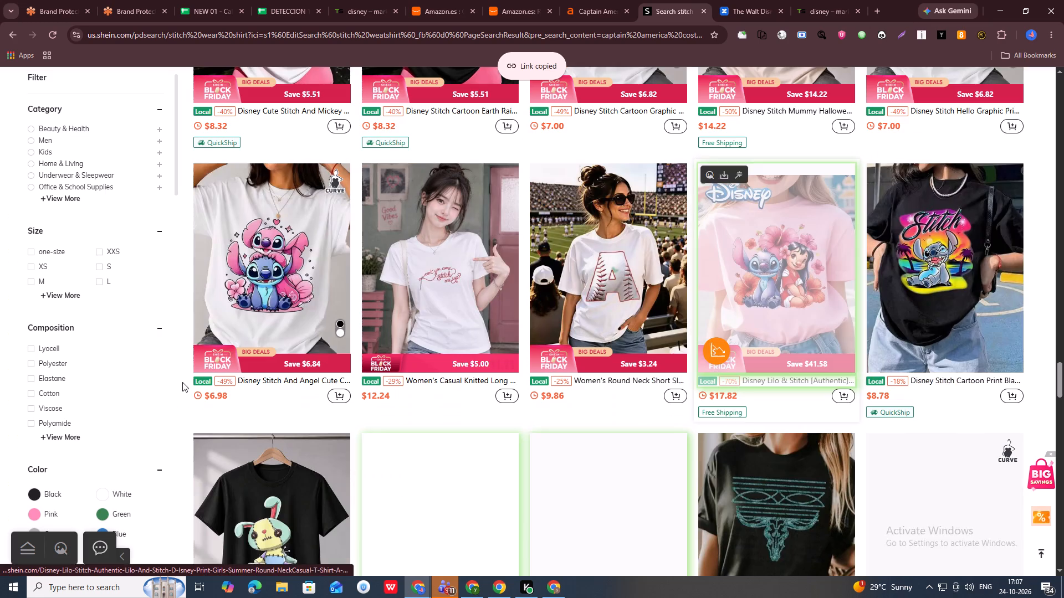
{"action": "right_click", "coordinate": [304, 383]}
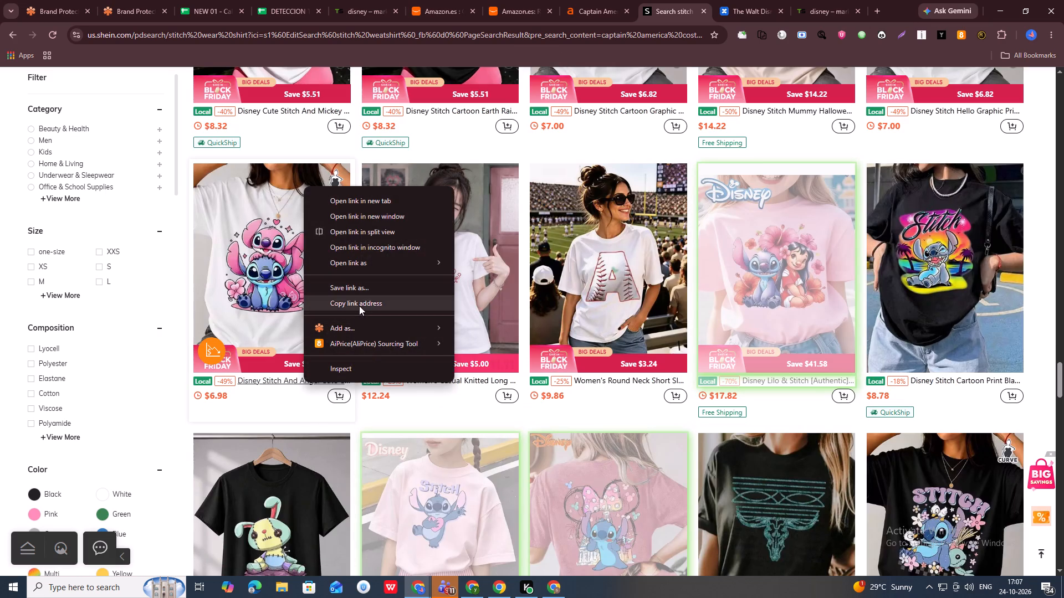
{"action": "left_click", "coordinate": [359, 305]}
{"action": "key", "text": "alt+Tab"}
{"action": "key", "text": "ctrl+v"}
{"action": "key", "text": "Down"}
Copy the SHEIN link of the Disney Stitch Cartoon Print Black shirt with the palm-tree sunset design into cell C269 of the OT links sheet.
{"action": "key", "text": "alt+Tab"}
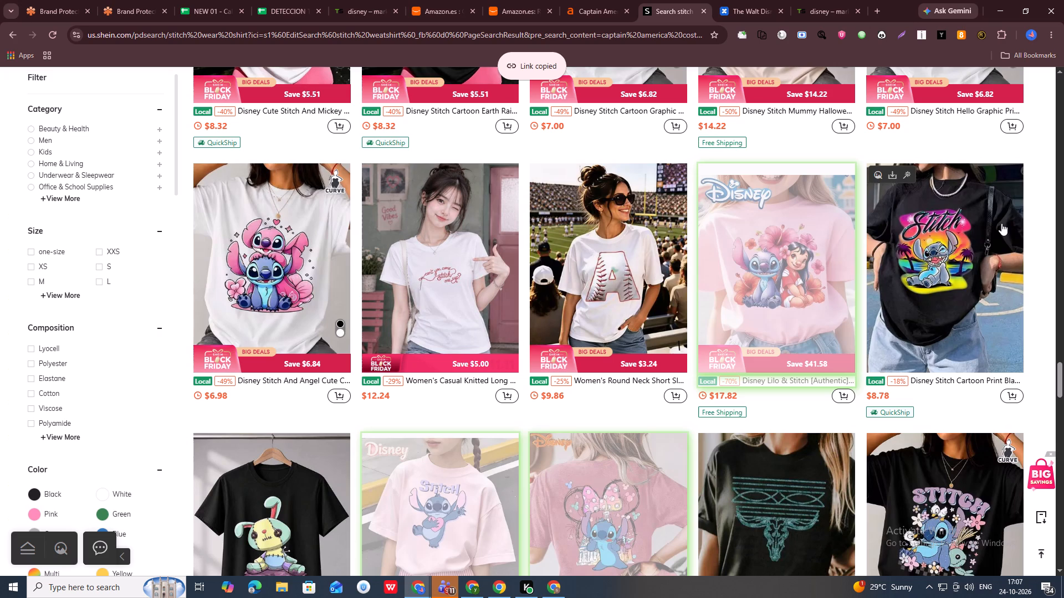
{"action": "scroll", "coordinate": [871, 306], "scroll_direction": "down", "scroll_amount": 5}
{"action": "scroll", "coordinate": [865, 310], "scroll_direction": "up", "scroll_amount": 2}
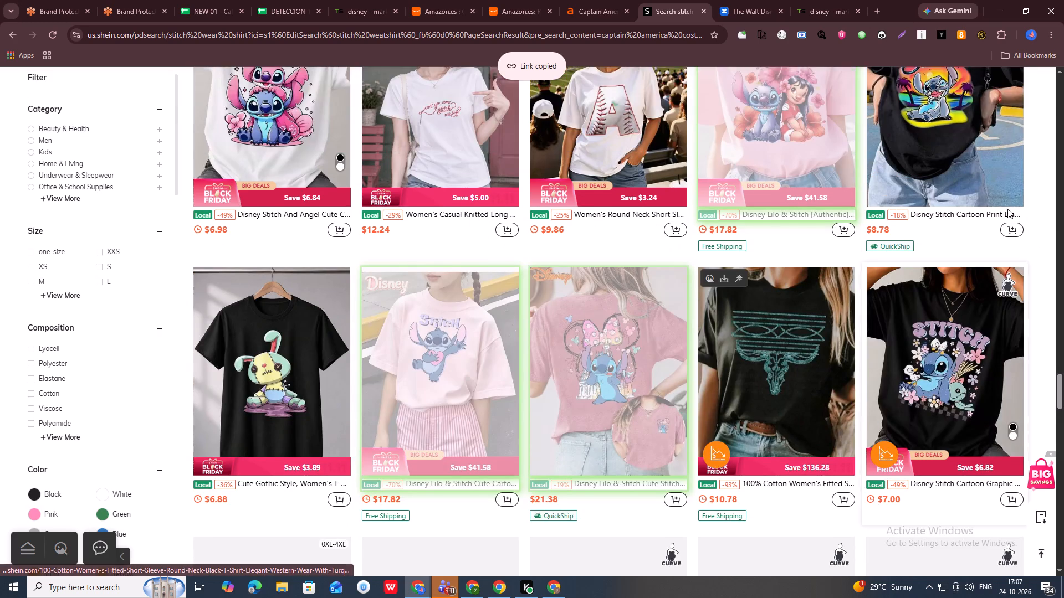
{"action": "scroll", "coordinate": [958, 228], "scroll_direction": "up", "scroll_amount": 2}
{"action": "right_click", "coordinate": [960, 326]}
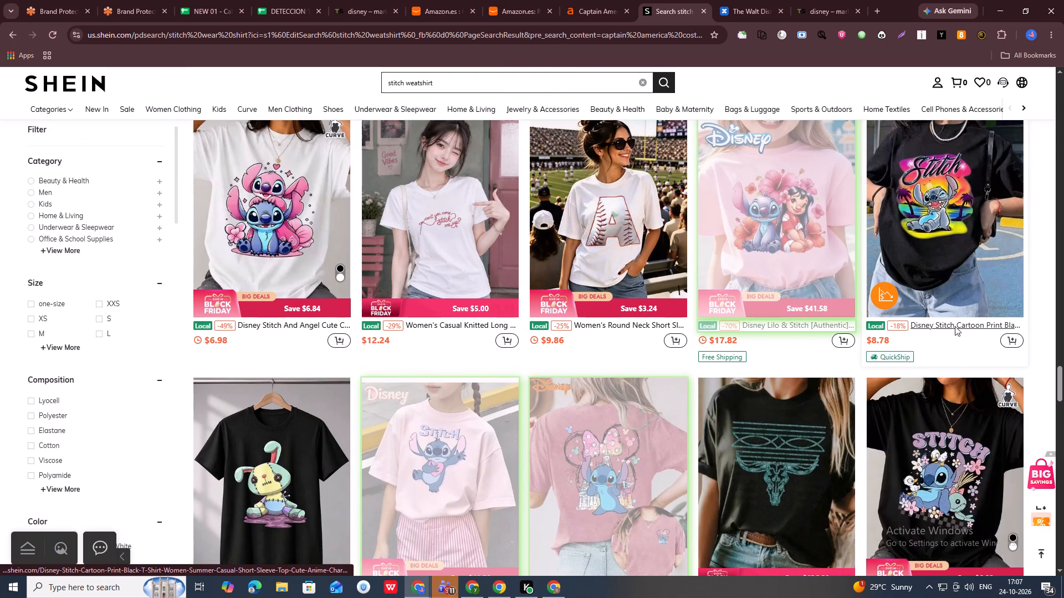
{"action": "left_click", "coordinate": [838, 444]}
{"action": "key", "text": "alt+Tab"}
{"action": "key", "text": "ctrl+v"}
{"action": "key", "text": "Down"}
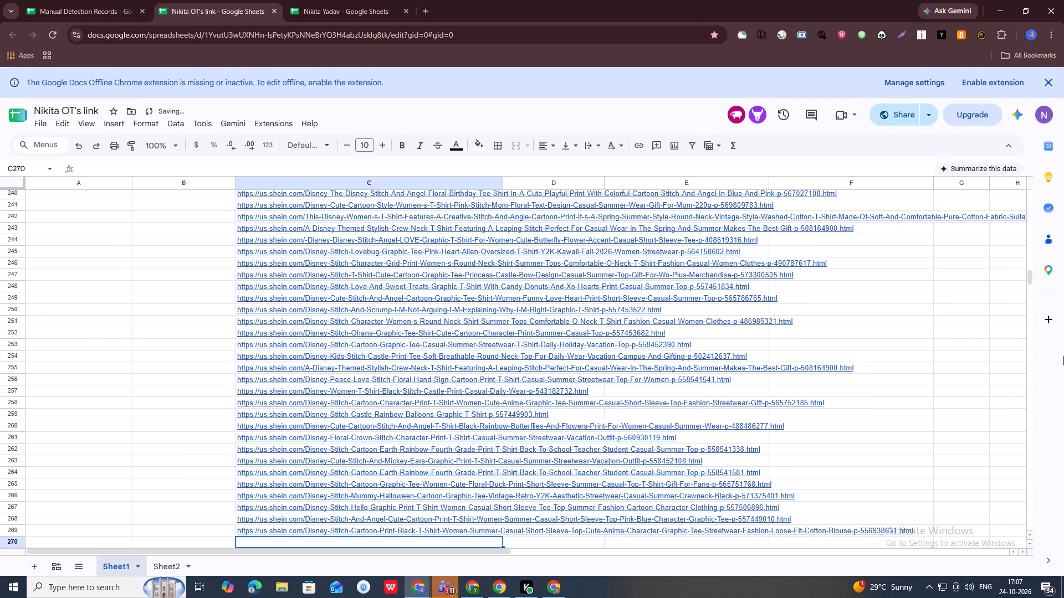
Copy the SHEIN link of the black Disney Stitch Cartoon Graphic floral duck shirt into cell C270 of the OT links sheet.
{"action": "key", "text": "alt+Tab"}
{"action": "scroll", "coordinate": [801, 381], "scroll_direction": "down", "scroll_amount": 5}
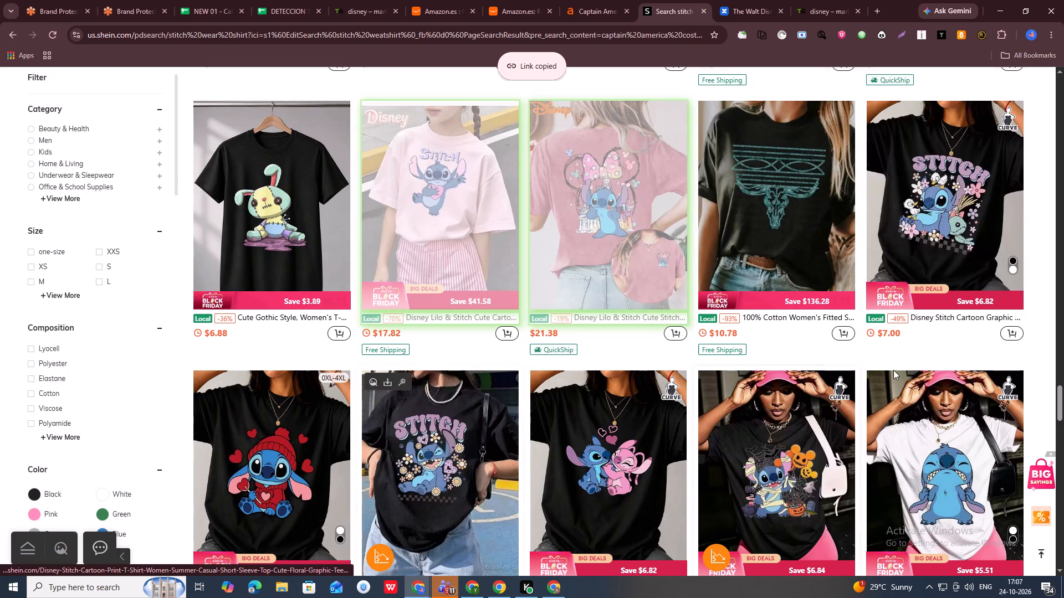
{"action": "right_click", "coordinate": [955, 314]}
{"action": "left_click", "coordinate": [875, 431]}
{"action": "key", "text": "alt+Tab"}
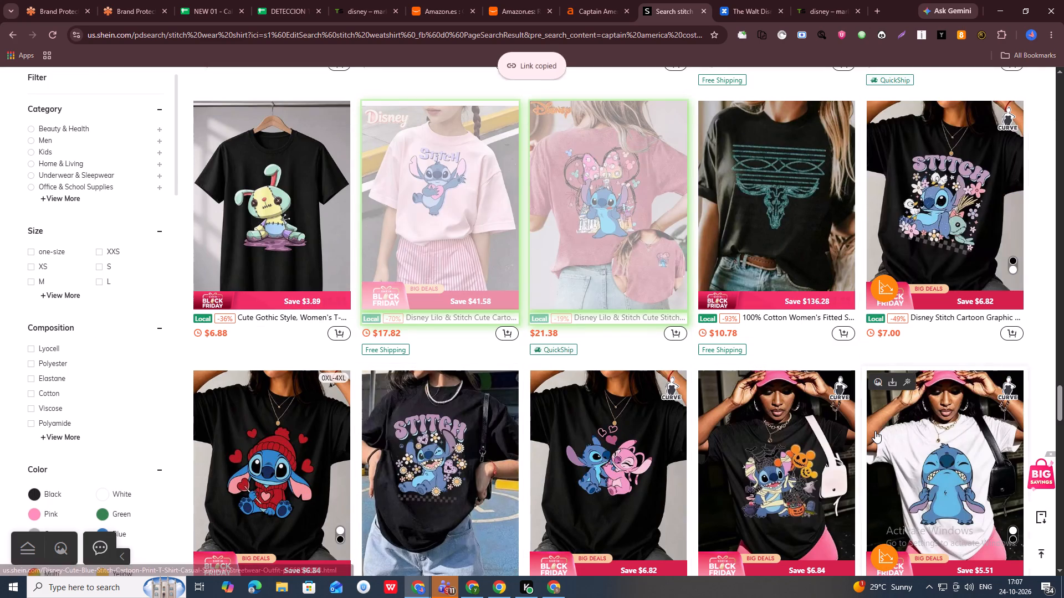
{"action": "key", "text": "ctrl+v"}
{"action": "key", "text": "Down"}
Copy the SHEIN link of the black Disney Stitch Cartoon Print floral shirt priced $8.78 into cell C271 of the OT links sheet.
{"action": "key", "text": "alt+Tab"}
{"action": "scroll", "coordinate": [656, 490], "scroll_direction": "down", "scroll_amount": 3}
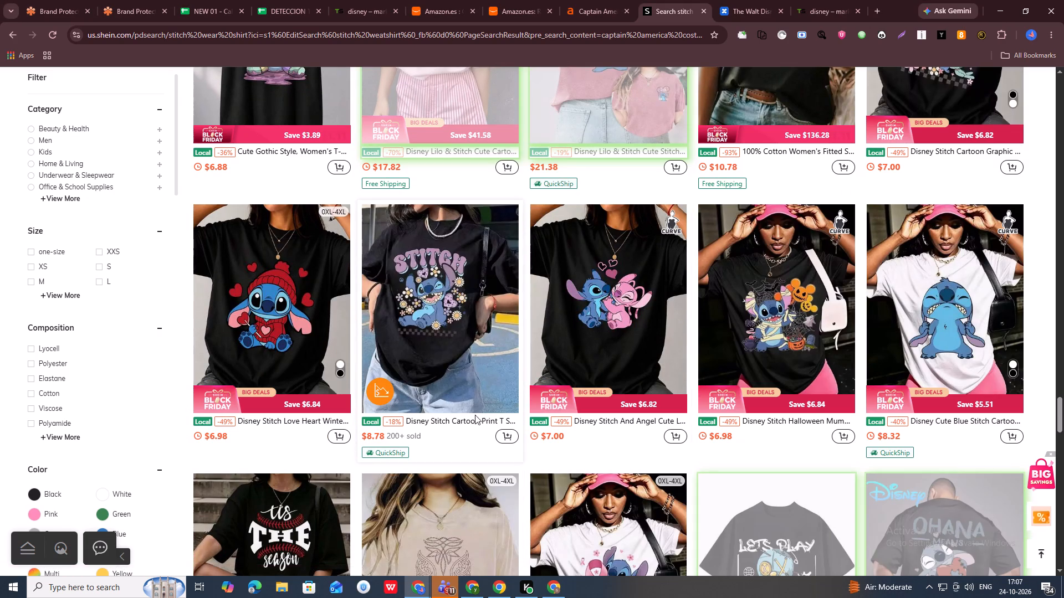
{"action": "right_click", "coordinate": [462, 422]}
{"action": "left_click", "coordinate": [523, 343]}
{"action": "key", "text": "alt+Tab"}
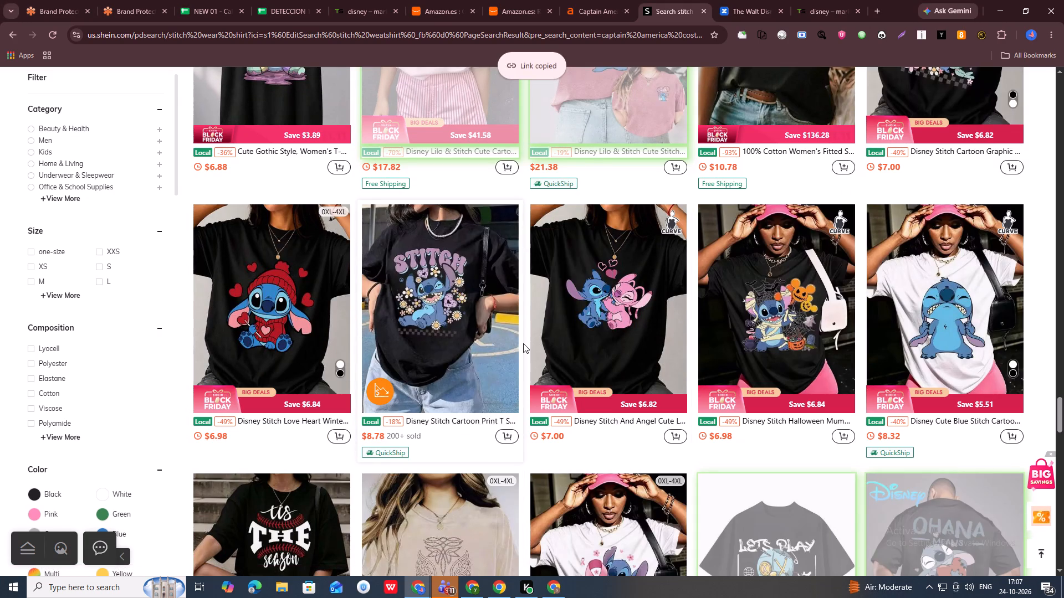
{"action": "key", "text": "ctrl+v"}
{"action": "key", "text": "Down"}
Copy the SHEIN link of the black Disney Stitch And Angel Cute Love Heart shirt into cell C272 of the OT links sheet.
{"action": "key", "text": "alt+Tab"}
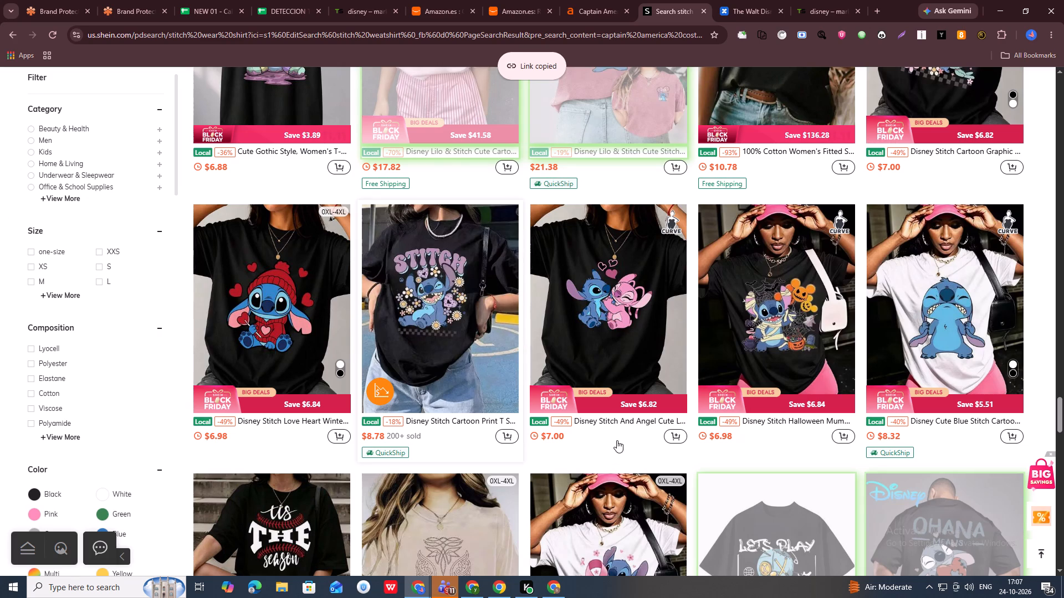
{"action": "right_click", "coordinate": [625, 424]}
{"action": "left_click", "coordinate": [698, 347]}
{"action": "key", "text": "alt+Tab"}
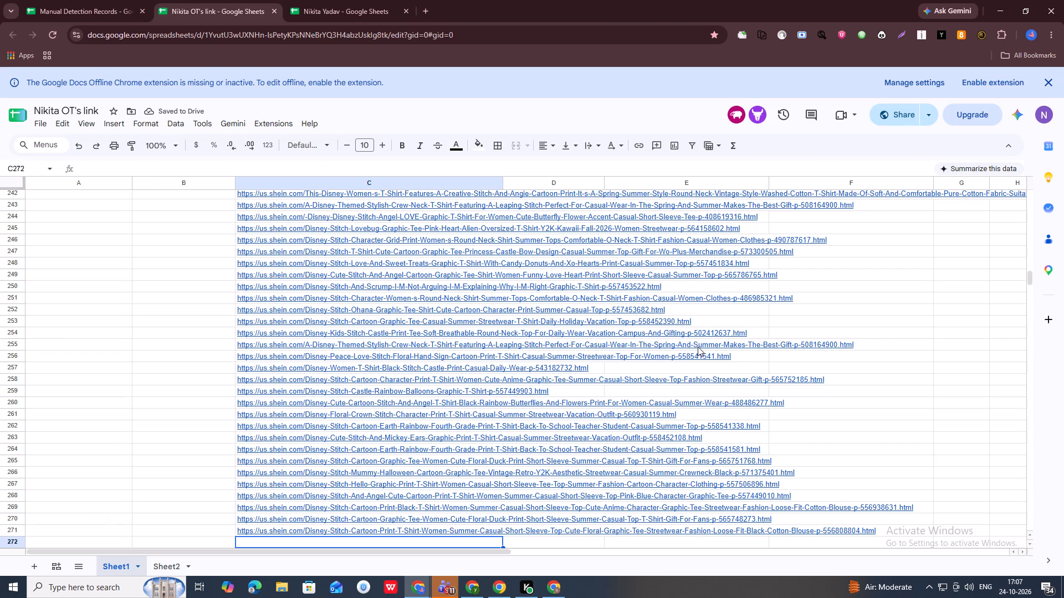
{"action": "key", "text": "ctrl+v"}
{"action": "key", "text": "ctrl+Down"}
Copy the SHEIN link of the black Disney Stitch Halloween Mummy shirt into cell C273, the first empty cell below the collected links.
{"action": "key", "text": "alt+Tab"}
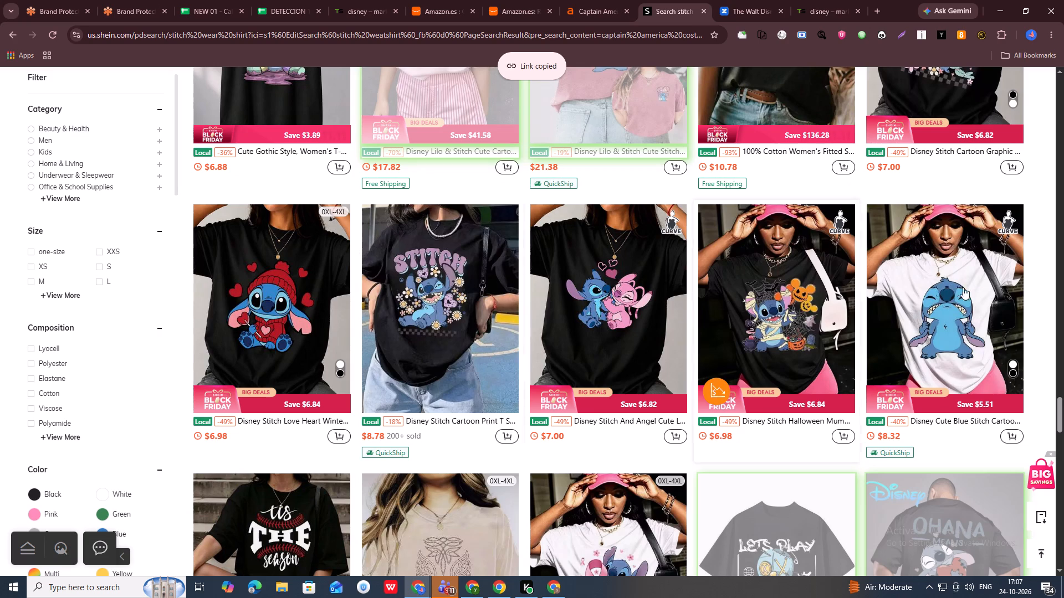
{"action": "right_click", "coordinate": [786, 422]}
{"action": "left_click", "coordinate": [843, 346]}
{"action": "key", "text": "alt+Tab"}
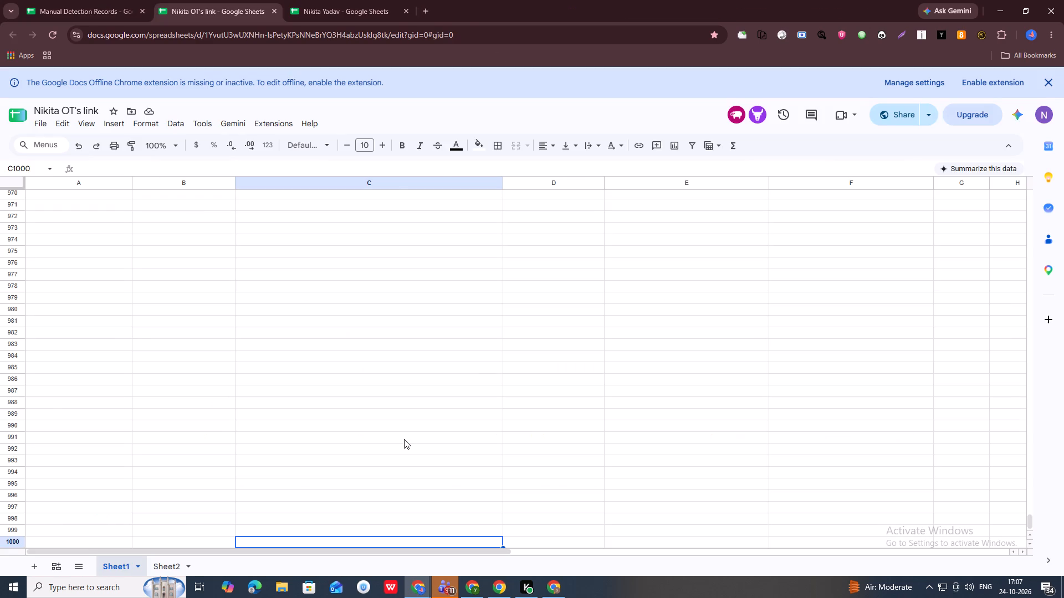
{"action": "key", "text": "ctrl+Up"}
{"action": "key", "text": "Down"}
{"action": "key", "text": "ctrl+v"}
{"action": "key", "text": "Down"}
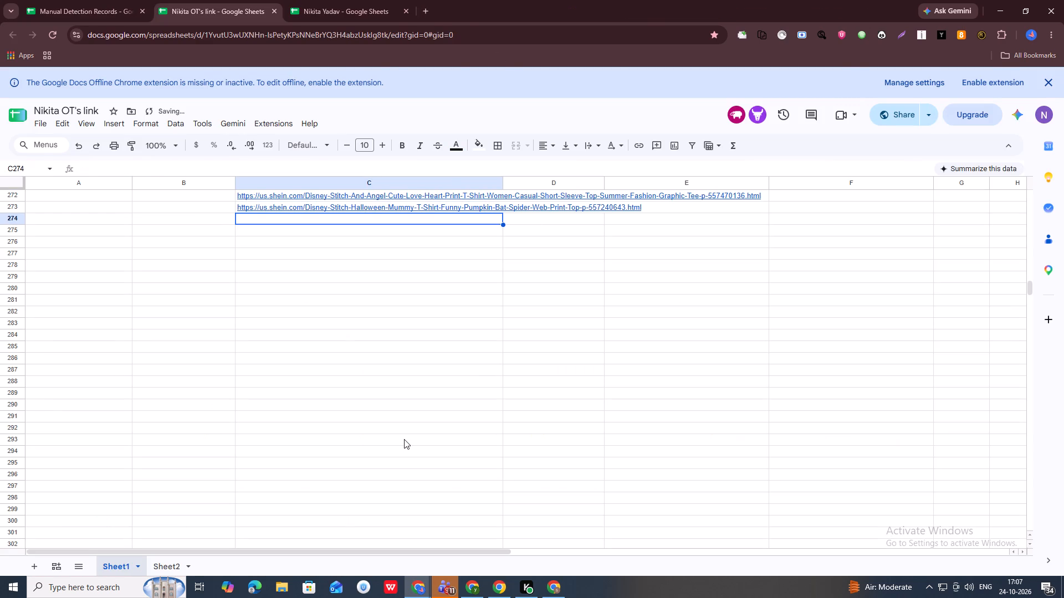
Copy the SHEIN link of the white Disney Cute Blue Stitch Cartoon shirt into cell C274 of the OT links sheet.
{"action": "key", "text": "alt+Tab"}
{"action": "key", "text": "Right"}
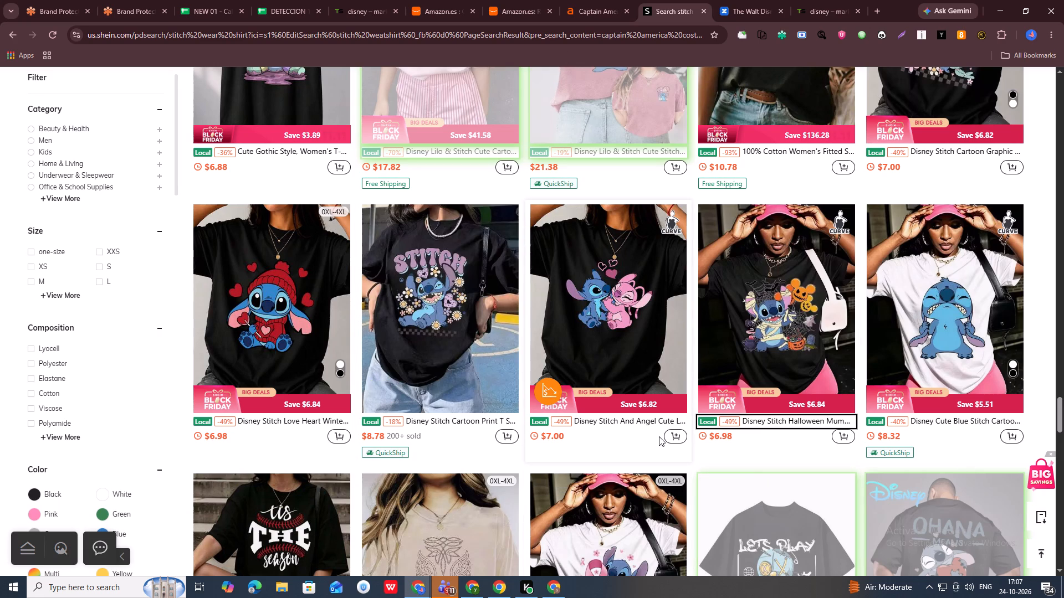
{"action": "right_click", "coordinate": [955, 420]}
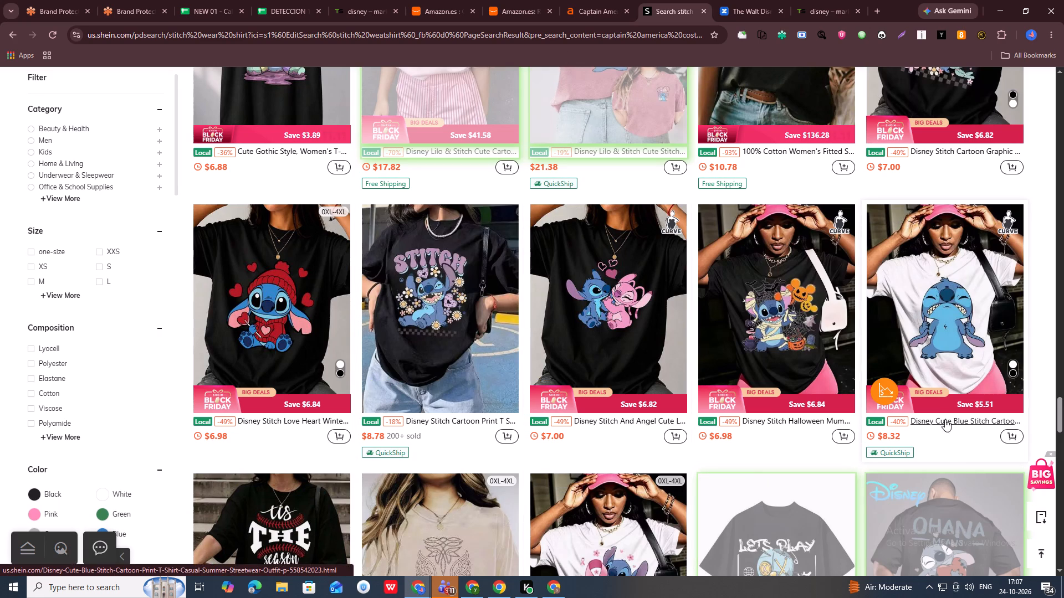
{"action": "left_click", "coordinate": [878, 339]}
{"action": "key", "text": "alt+Tab"}
{"action": "key", "text": "ctrl+v"}
{"action": "key", "text": "Down"}
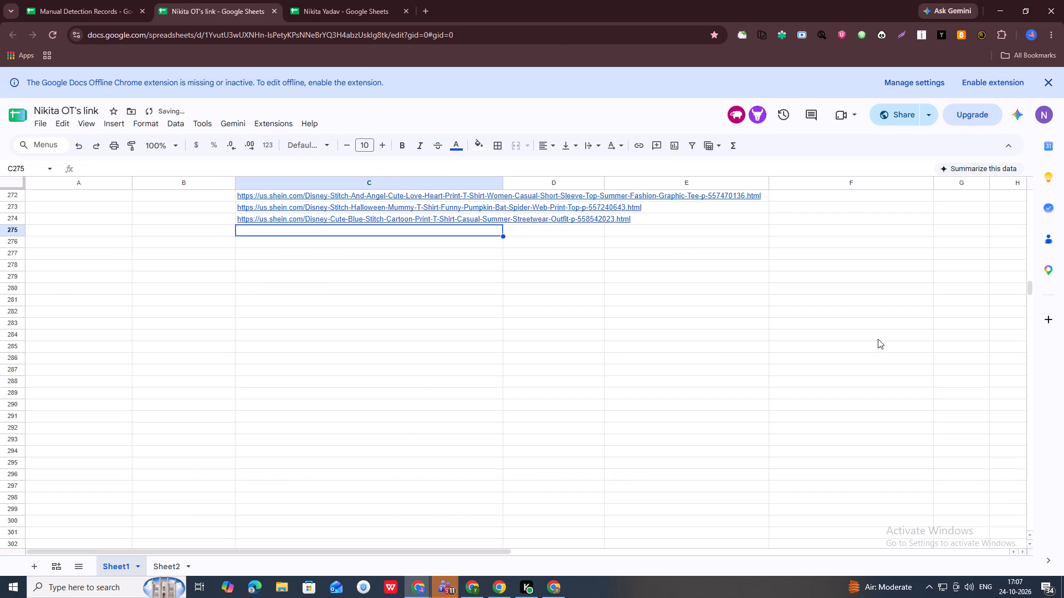
Copy the SHEIN link of the white Disney Stitch Holding Pink Ribbon shirt into cell C275 of the OT links sheet.
{"action": "key", "text": "alt+Tab"}
{"action": "key", "text": "Down"}
{"action": "scroll", "coordinate": [770, 404], "scroll_direction": "down", "scroll_amount": 4}
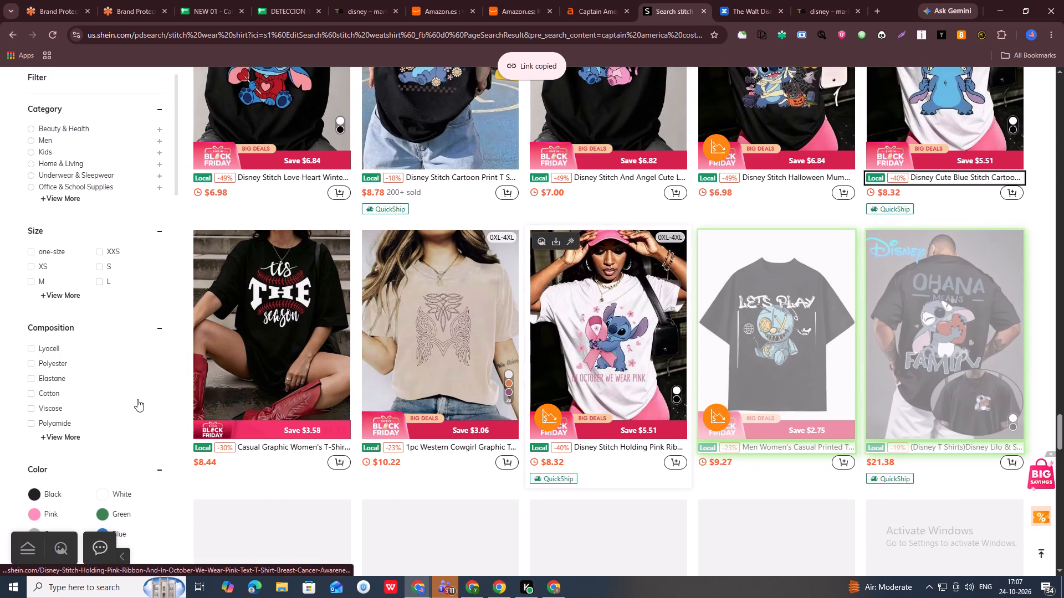
{"action": "right_click", "coordinate": [606, 449]}
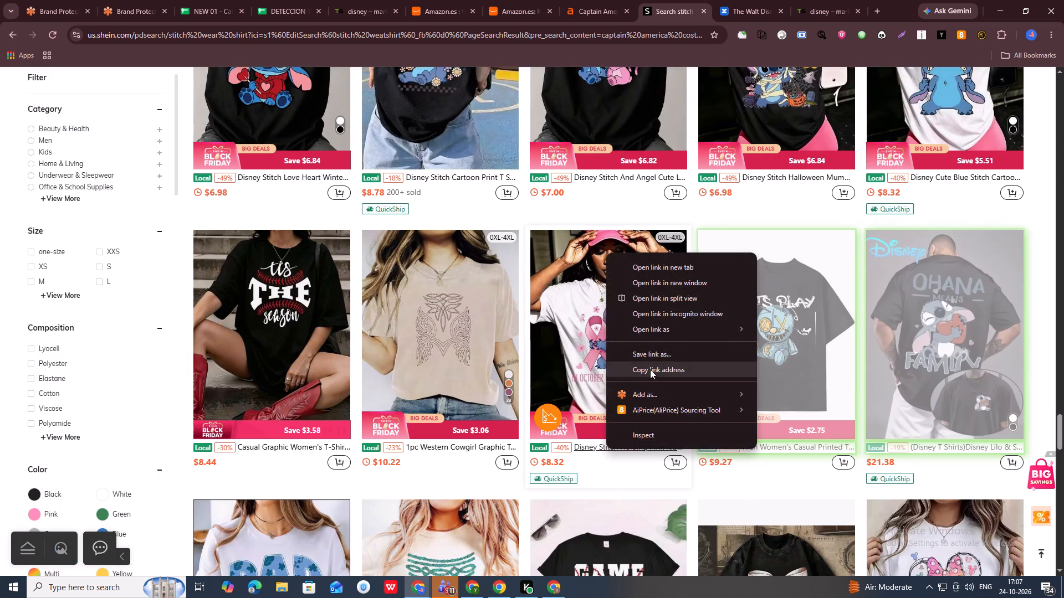
{"action": "left_click", "coordinate": [652, 367]}
{"action": "key", "text": "alt+Tab"}
{"action": "key", "text": "ctrl+v"}
{"action": "key", "text": "Down"}
Copy the SHEIN link of the white Disney Cartoon Style Stitch Dad shirt into cell C276 of the OT links sheet.
{"action": "key", "text": "alt+Tab"}
{"action": "key", "text": "Down"}
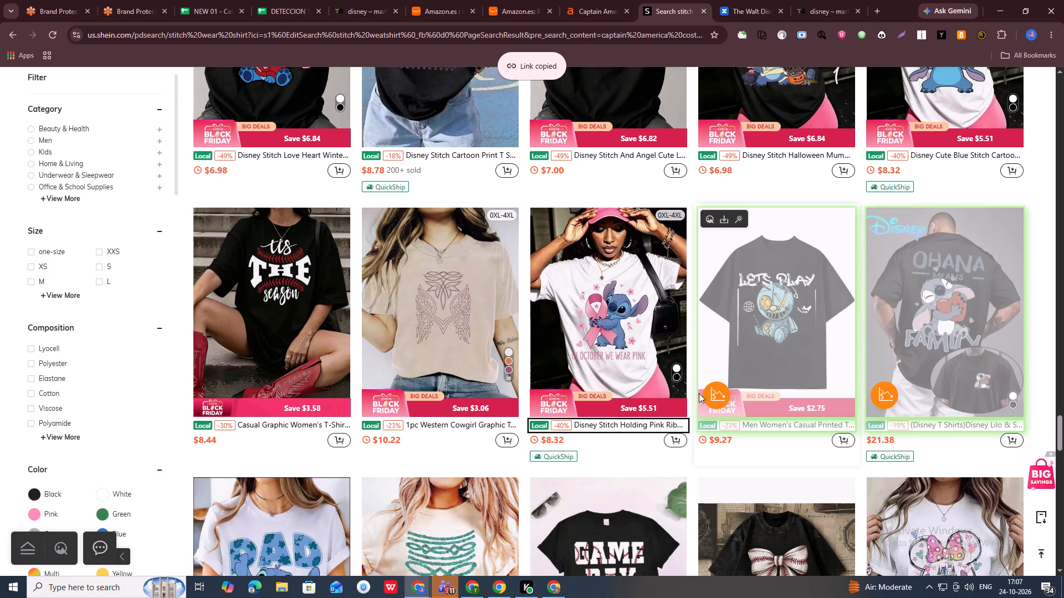
{"action": "scroll", "coordinate": [785, 399], "scroll_direction": "down", "scroll_amount": 5}
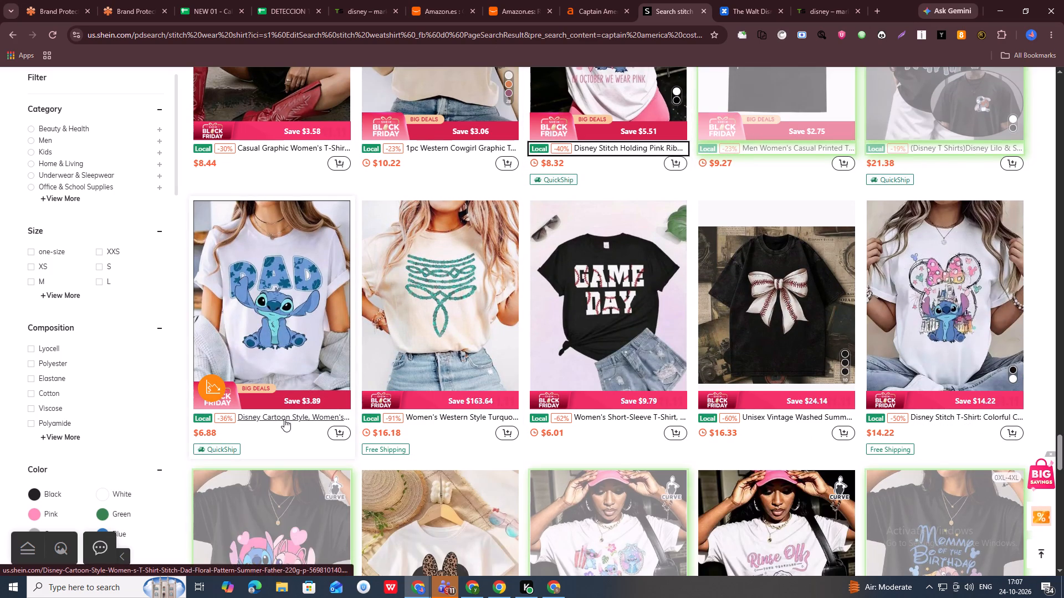
{"action": "right_click", "coordinate": [284, 419]}
{"action": "left_click", "coordinate": [357, 338]}
{"action": "key", "text": "alt+Tab"}
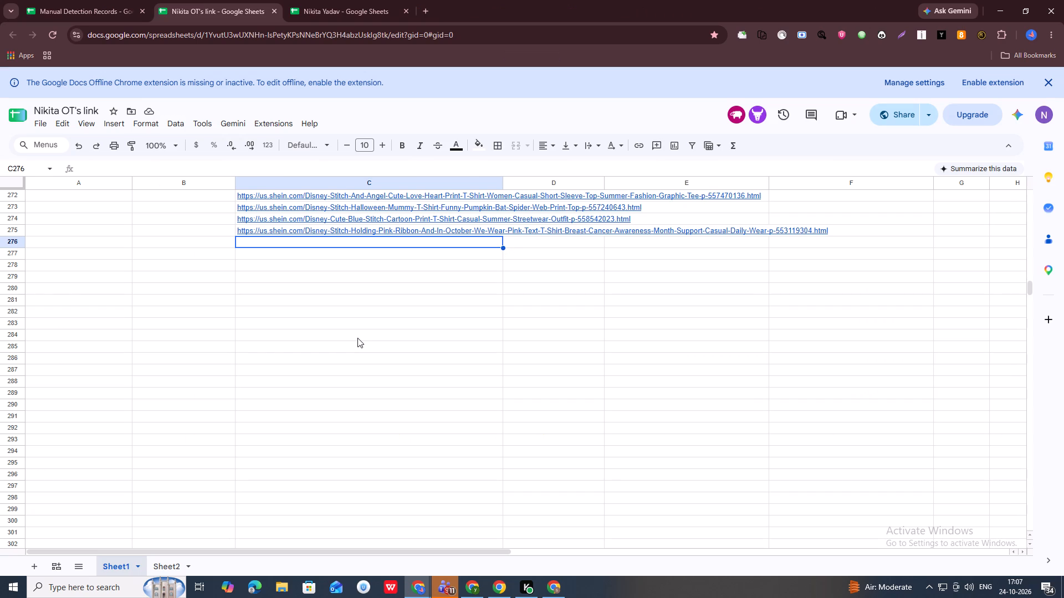
{"action": "key", "text": "ctrl+v"}
{"action": "key", "text": "Down"}
Copy the SHEIN link of the white Disney Stitch T-Shirt Colorful Cartoon with the castle design into cell C277 of the OT links sheet.
{"action": "key", "text": "alt+Tab"}
{"action": "key", "text": "Down"}
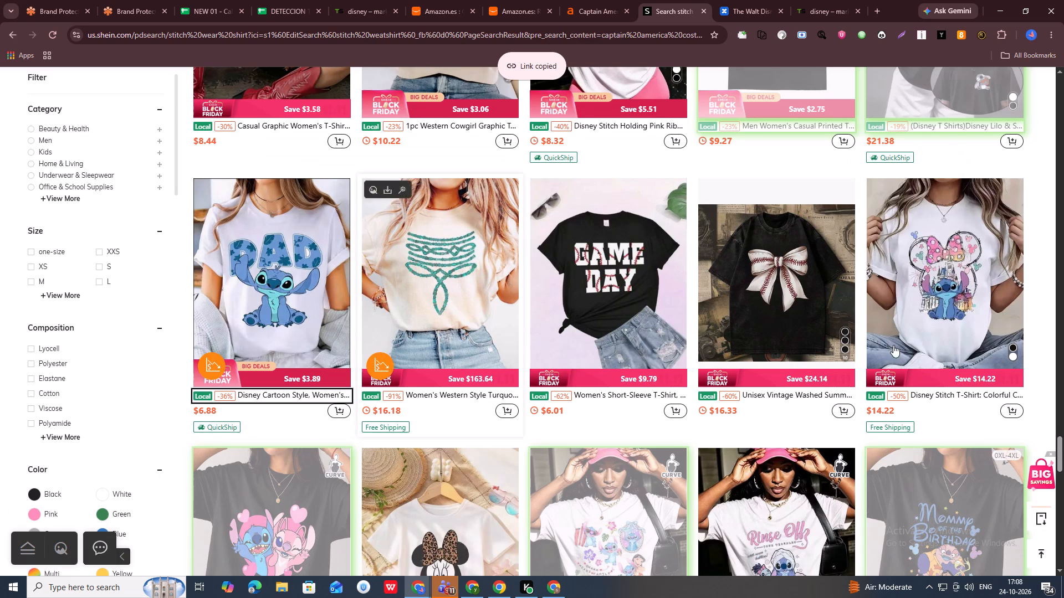
{"action": "right_click", "coordinate": [970, 394]}
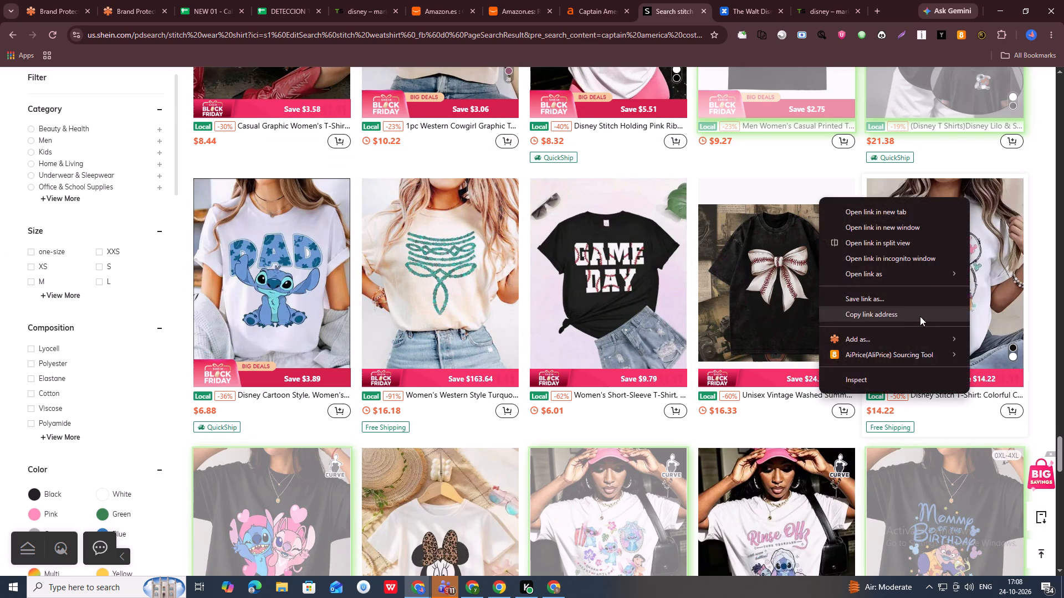
{"action": "left_click", "coordinate": [920, 316]}
{"action": "key", "text": "alt+Tab"}
{"action": "key", "text": "ctrl+v"}
{"action": "key", "text": "ctrl+Down"}
Copy the SHEIN link of the black Disney Stitch and Scrump T-shirt into cell C278 of the OT links sheet.
{"action": "key", "text": "alt+Tab"}
{"action": "key", "text": "Down"}
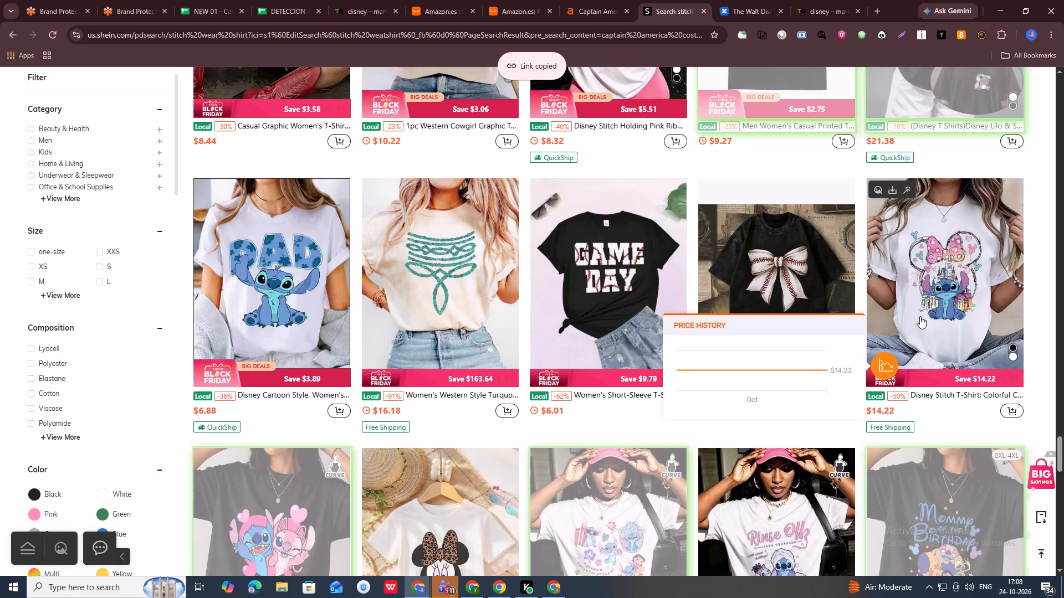
{"action": "scroll", "coordinate": [632, 446], "scroll_direction": "down", "scroll_amount": 5}
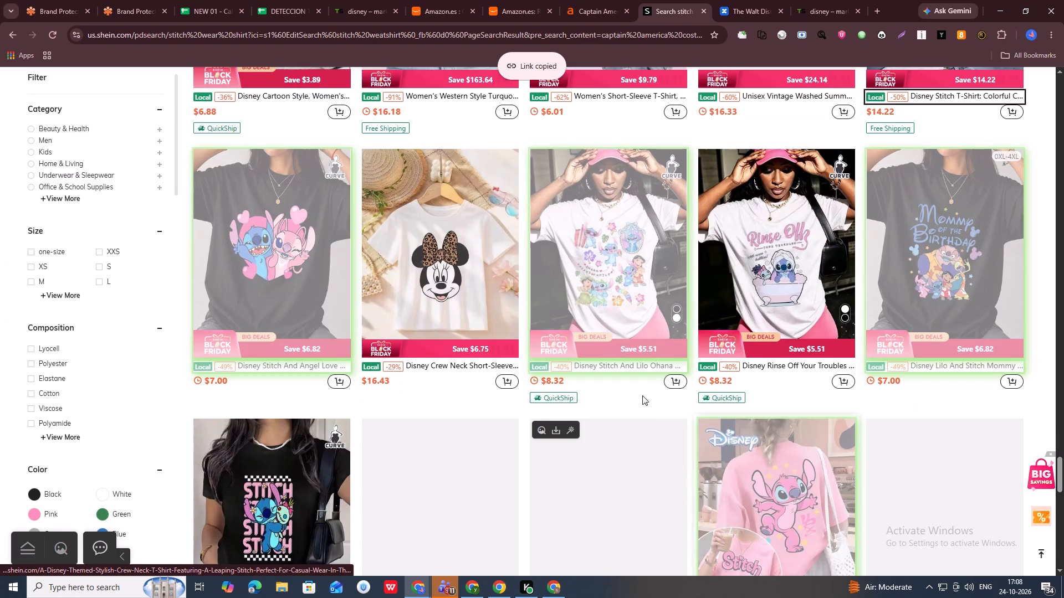
{"action": "scroll", "coordinate": [729, 430], "scroll_direction": "down", "scroll_amount": 4}
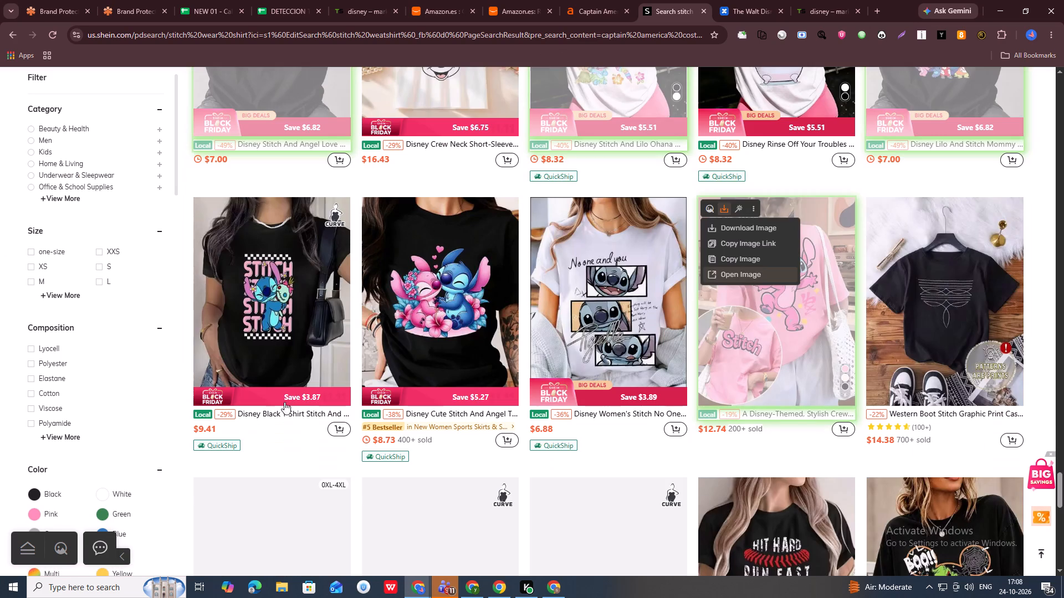
{"action": "right_click", "coordinate": [290, 413]}
{"action": "left_click", "coordinate": [330, 335]}
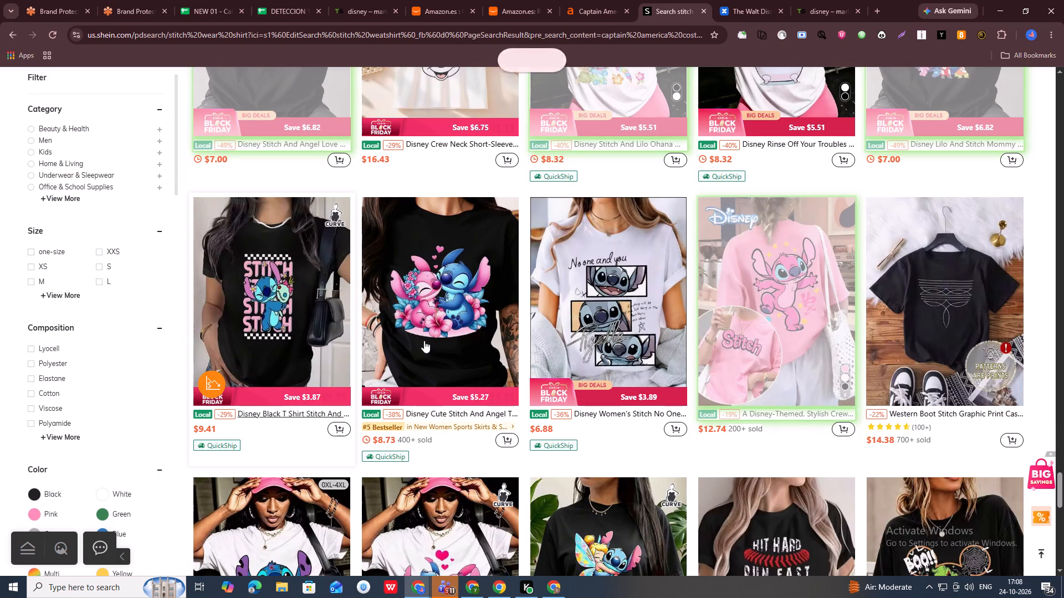
{"action": "key", "text": "alt+Tab"}
{"action": "key", "text": "ctrl+v"}
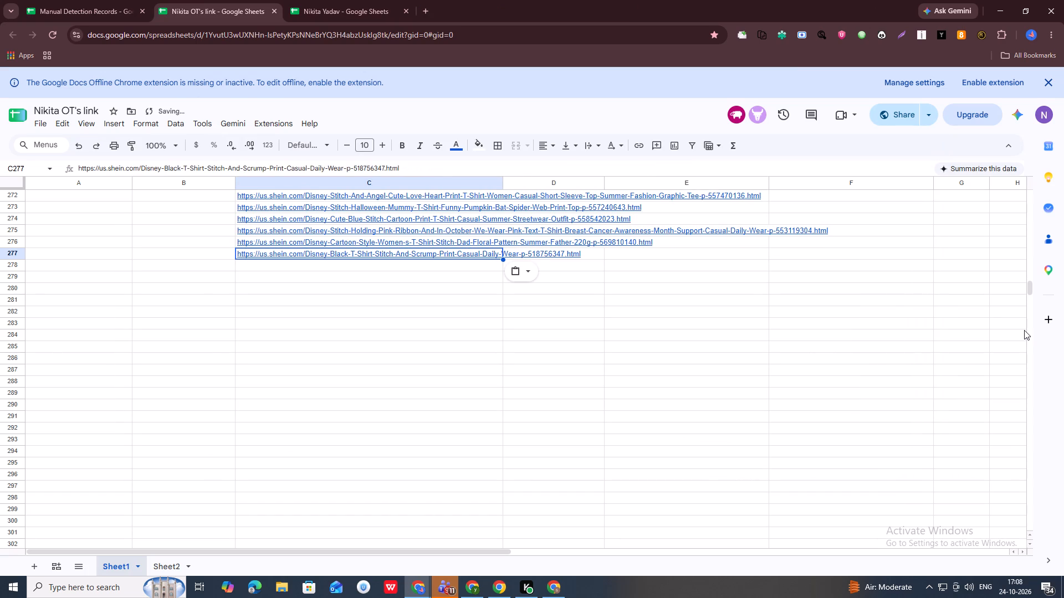
{"action": "key", "text": "ctrl+z"}
{"action": "key", "text": "Down"}
{"action": "key", "text": "ctrl+v"}
Remove the duplicate links from the Stitch shirt range C218:C278 of the OT links sheet.
{"action": "key", "text": "Right"}
{"action": "key", "text": "ctrl+Up"}
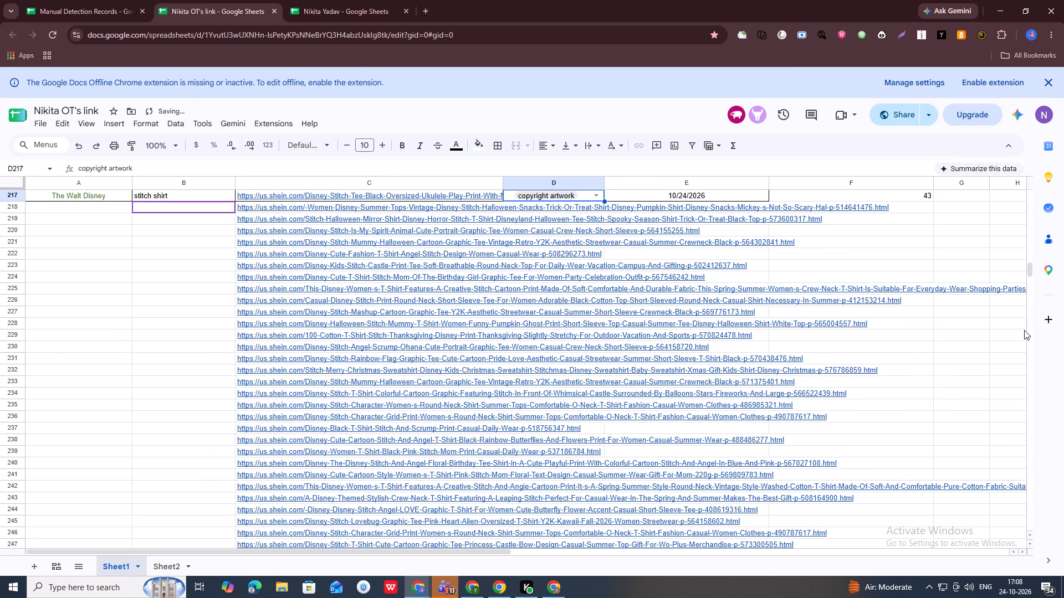
{"action": "key", "text": "Down"}
{"action": "key", "text": "Left"}
{"action": "key", "text": "ctrl+shift+Down"}
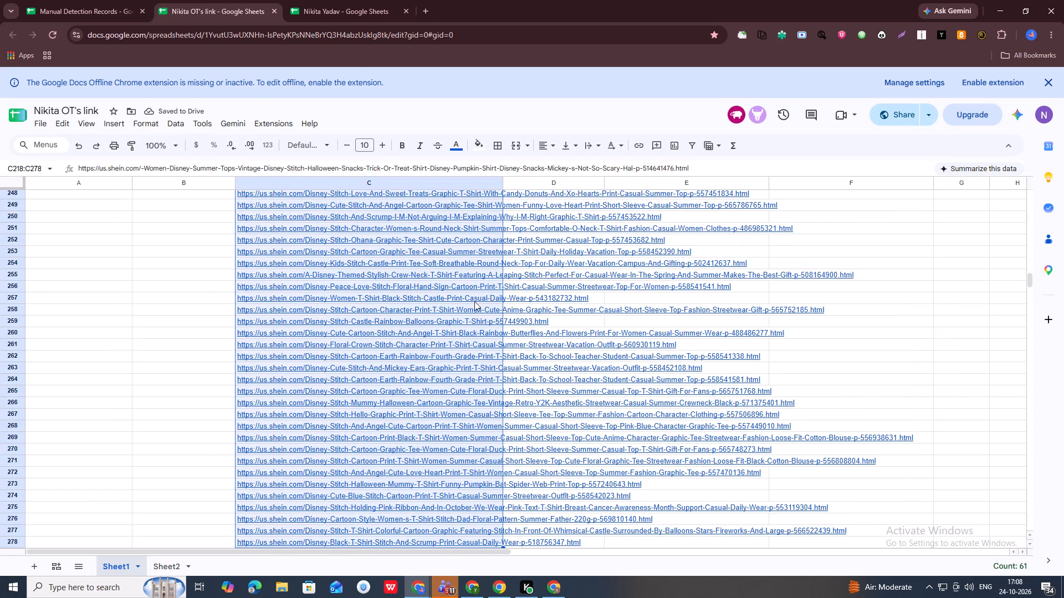
{"action": "left_click", "coordinate": [176, 120]}
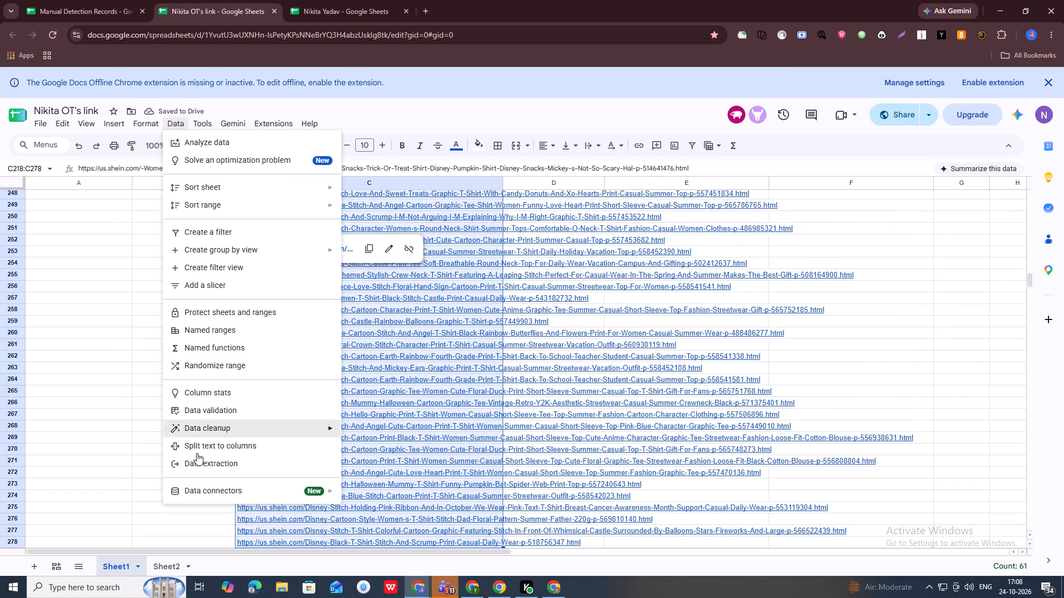
{"action": "left_click", "coordinate": [219, 425]}
{"action": "left_click", "coordinate": [371, 451]}
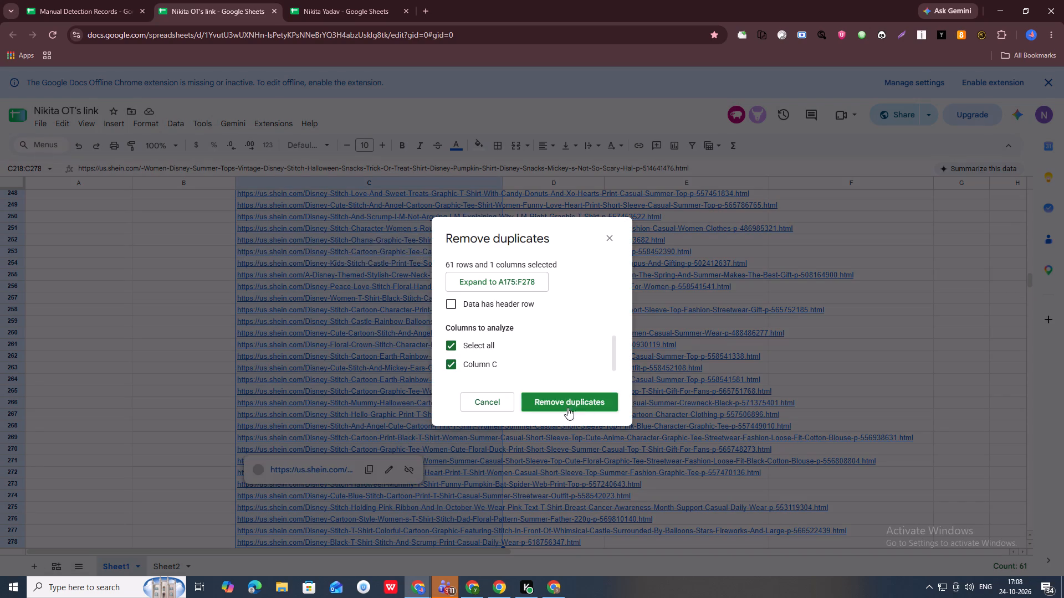
{"action": "left_click", "coordinate": [586, 401]}
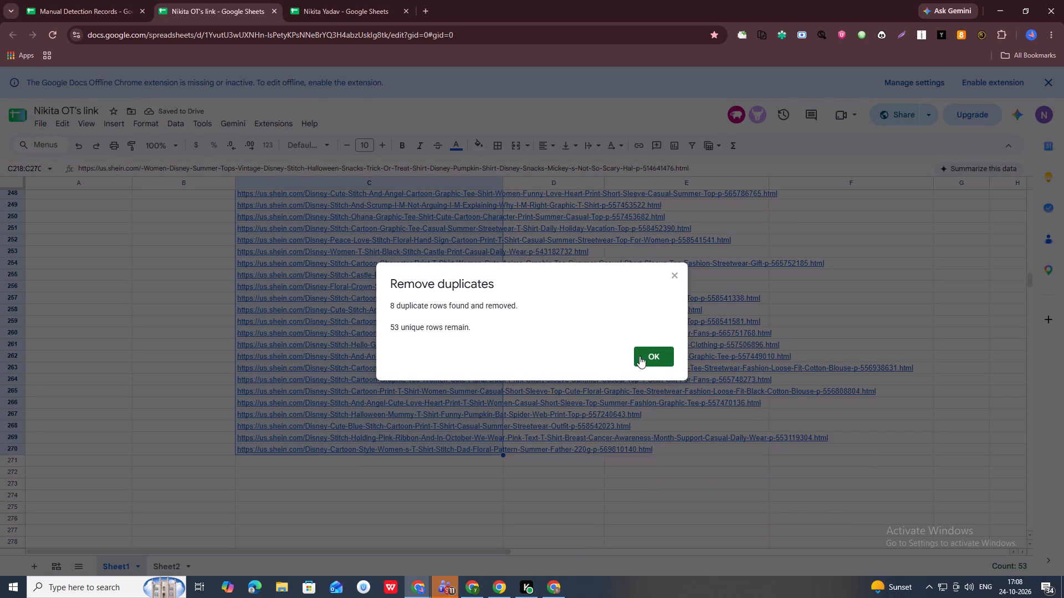
{"action": "left_click", "coordinate": [652, 359]}
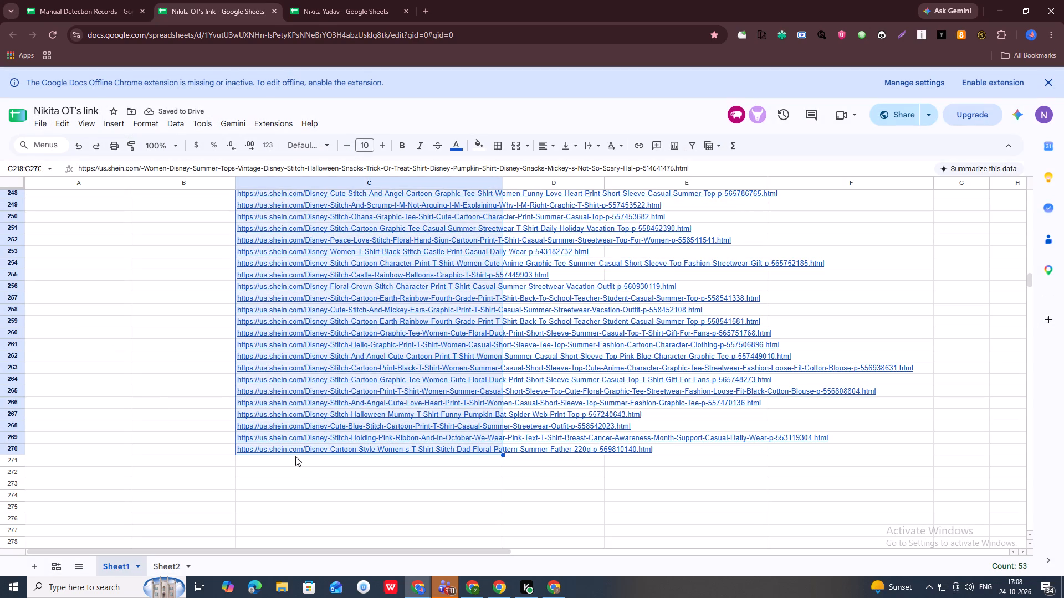
{"action": "left_click", "coordinate": [308, 463]}
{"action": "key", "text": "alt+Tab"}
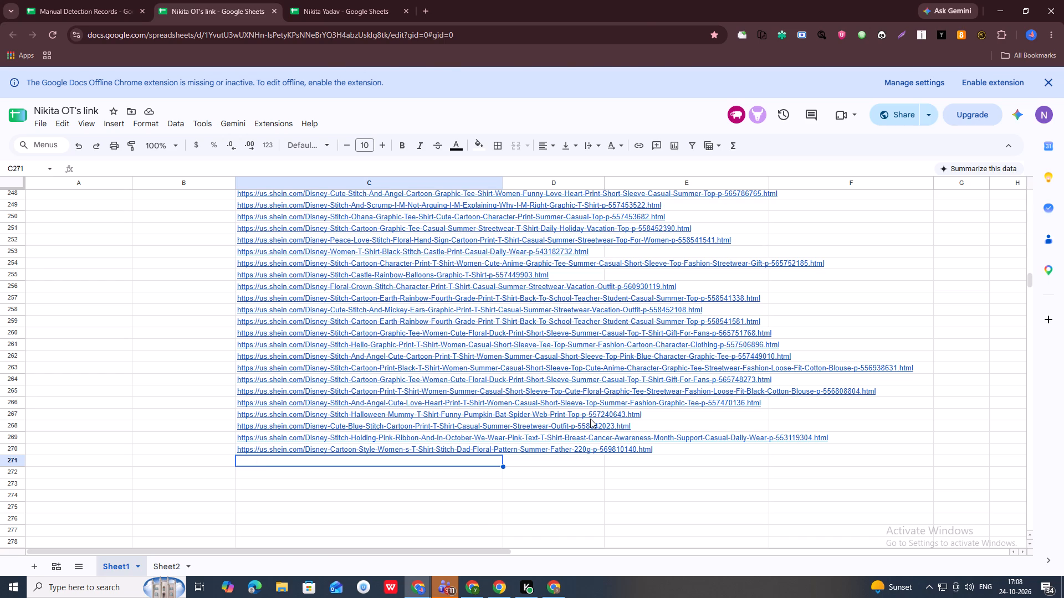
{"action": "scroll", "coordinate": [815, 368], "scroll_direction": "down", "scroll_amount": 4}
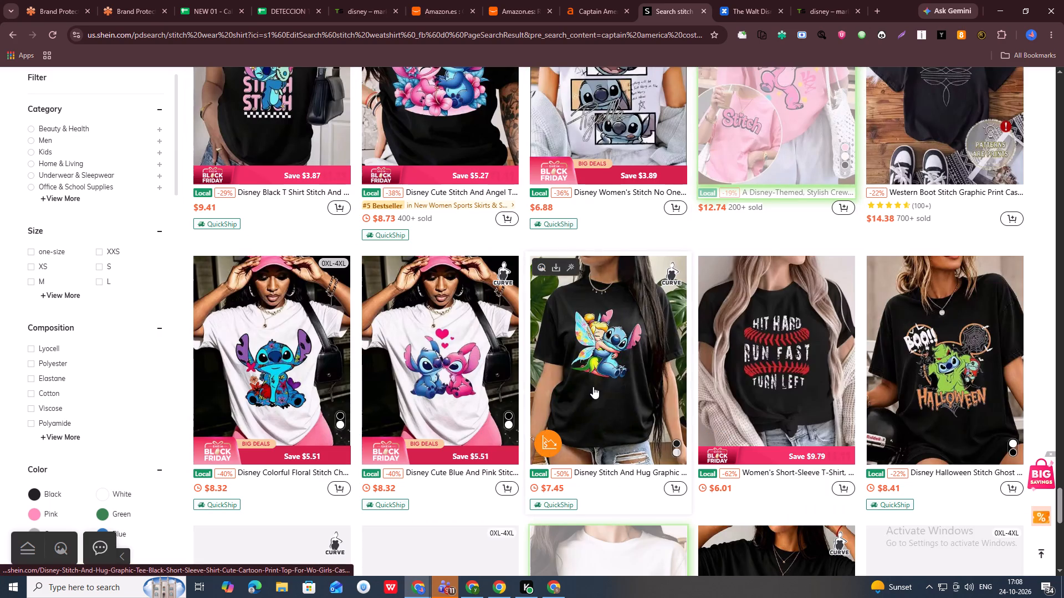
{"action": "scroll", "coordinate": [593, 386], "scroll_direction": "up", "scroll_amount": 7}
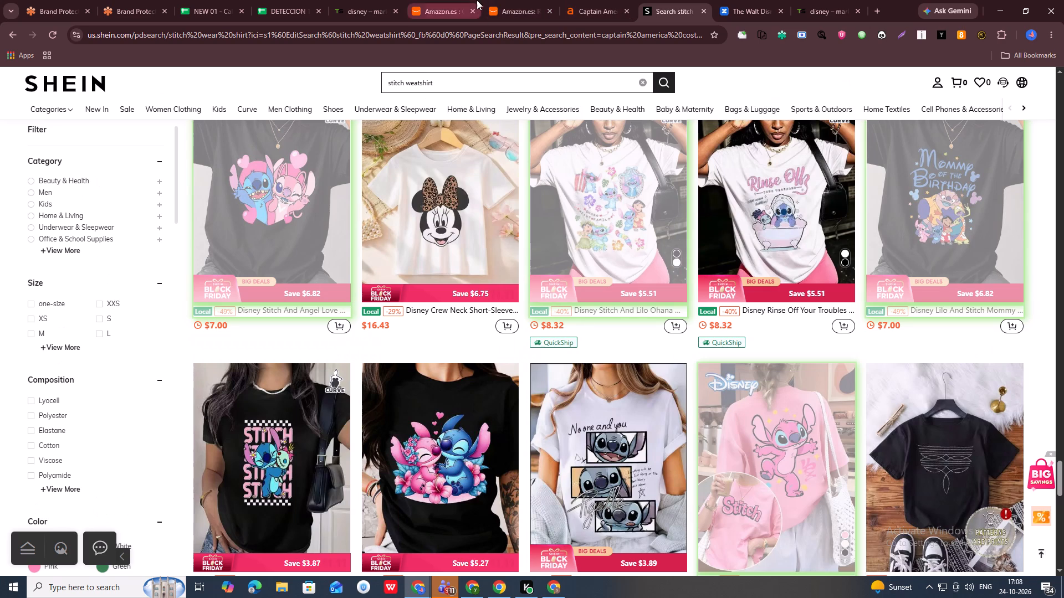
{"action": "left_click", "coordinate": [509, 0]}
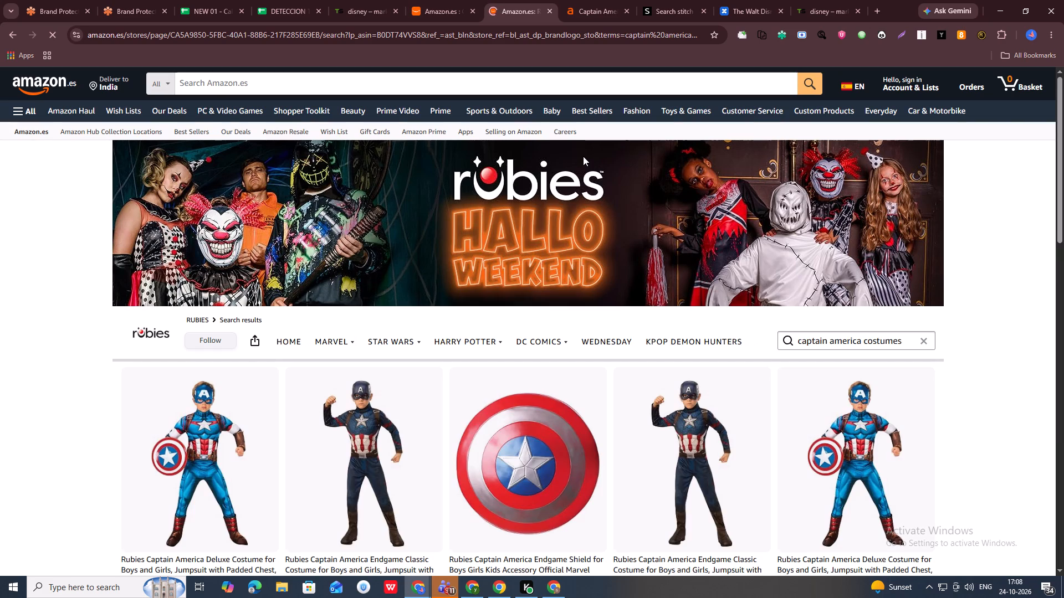
Filter the Disney SNT marketplace tracker for October 2026 by the asset Lilo & Stitch - T-shirts.
{"action": "left_click", "coordinate": [356, 0]}
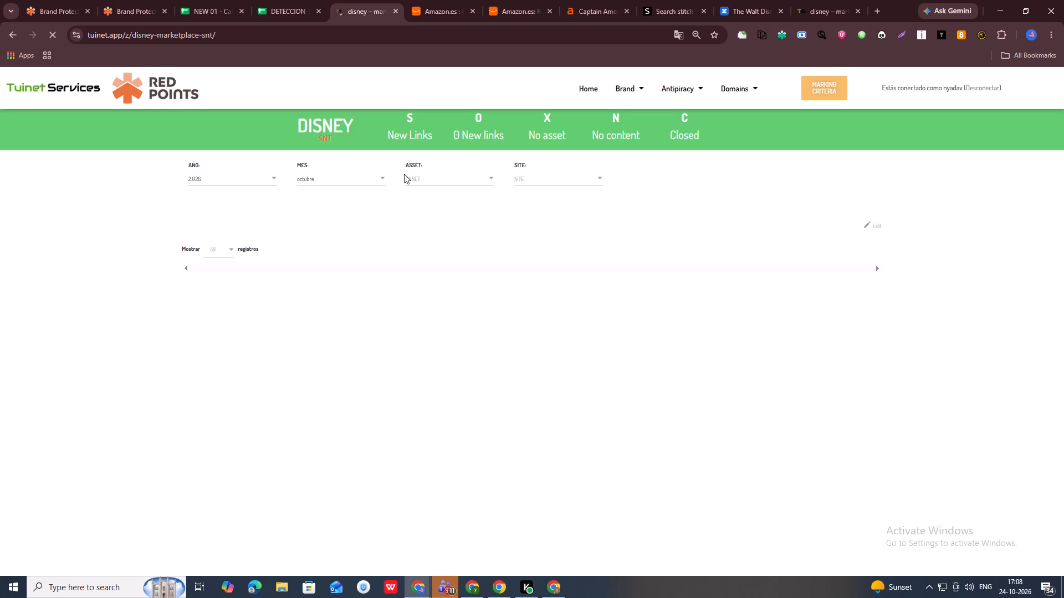
{"action": "left_click", "coordinate": [433, 182]}
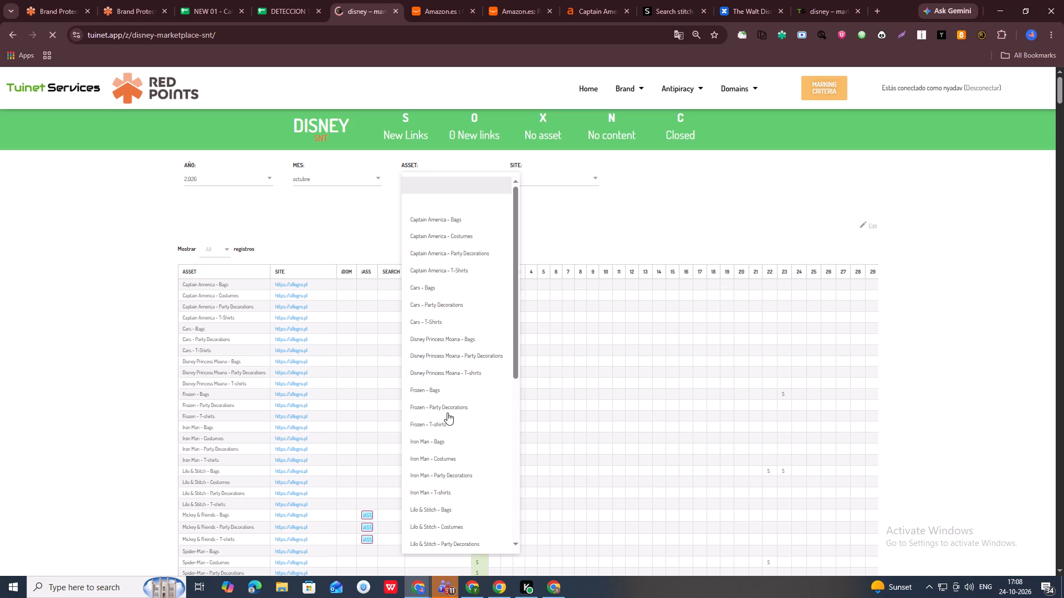
{"action": "scroll", "coordinate": [462, 440], "scroll_direction": "down", "scroll_amount": 4}
{"action": "scroll", "coordinate": [460, 389], "scroll_direction": "down", "scroll_amount": 4}
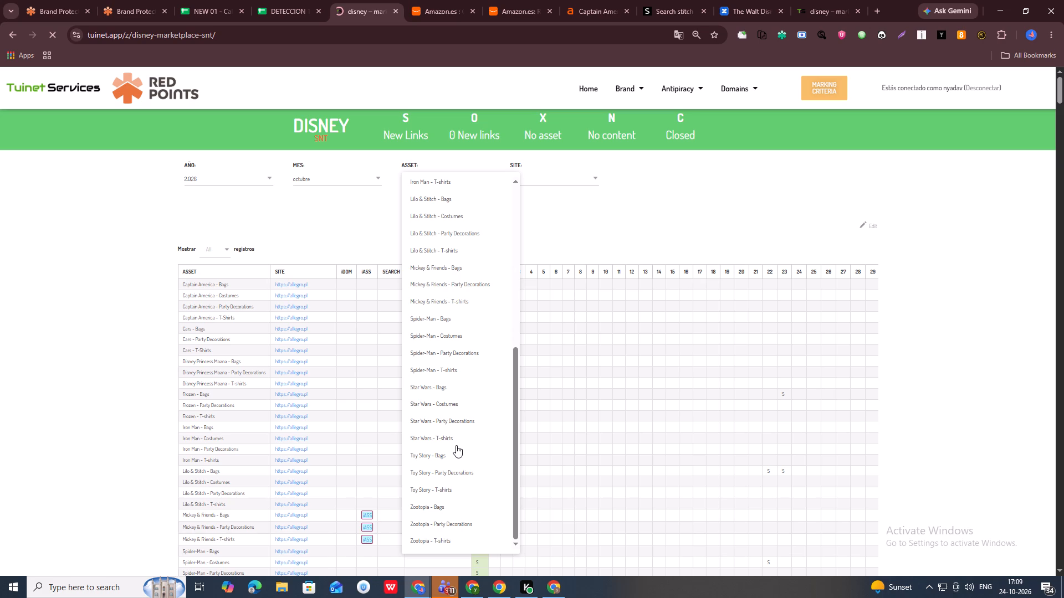
{"action": "left_click", "coordinate": [434, 250]}
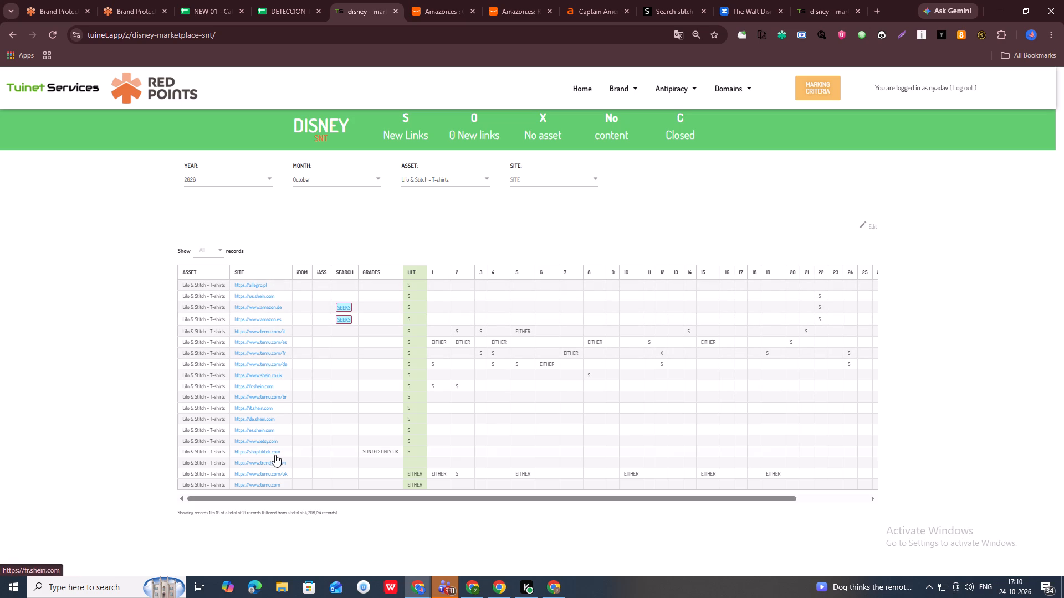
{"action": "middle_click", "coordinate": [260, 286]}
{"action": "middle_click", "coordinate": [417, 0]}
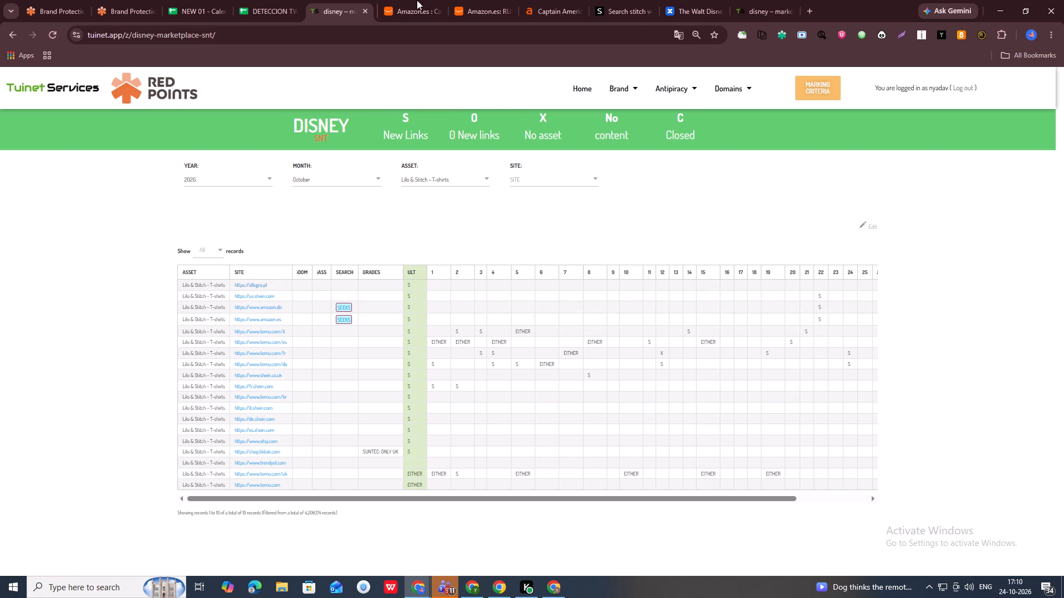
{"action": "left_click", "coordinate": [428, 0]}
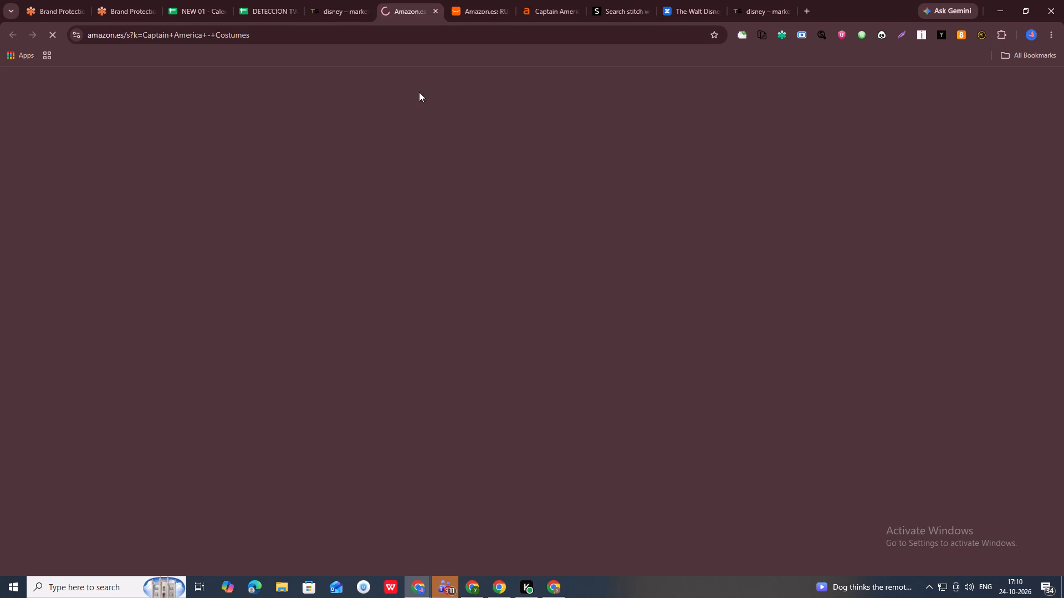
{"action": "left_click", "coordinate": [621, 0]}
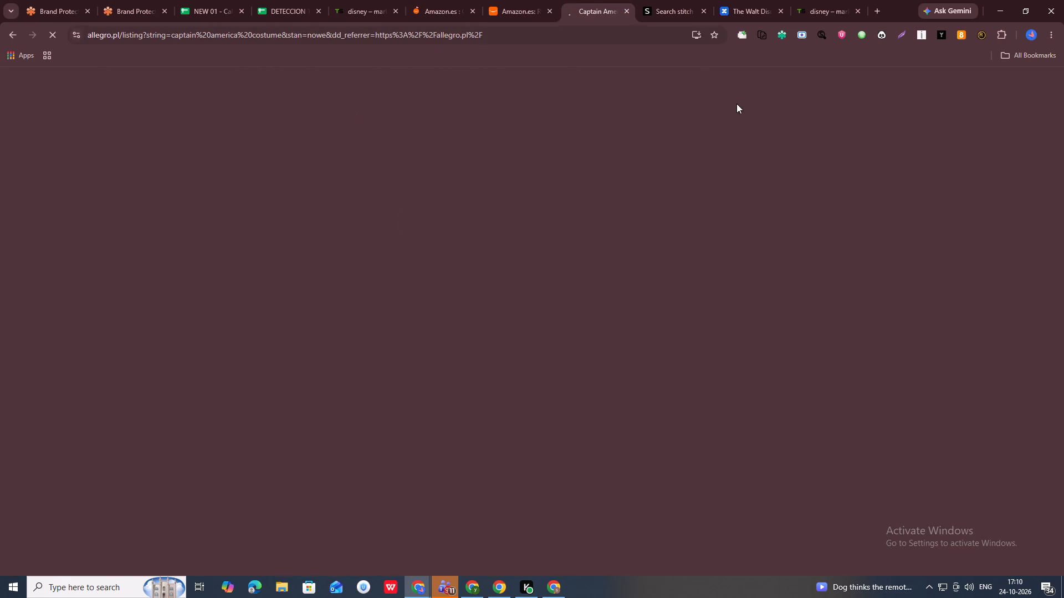
Search Amazon.es for "stitch tshirt" in place of the Captain America costumes search.
{"action": "left_click", "coordinate": [454, 0]}
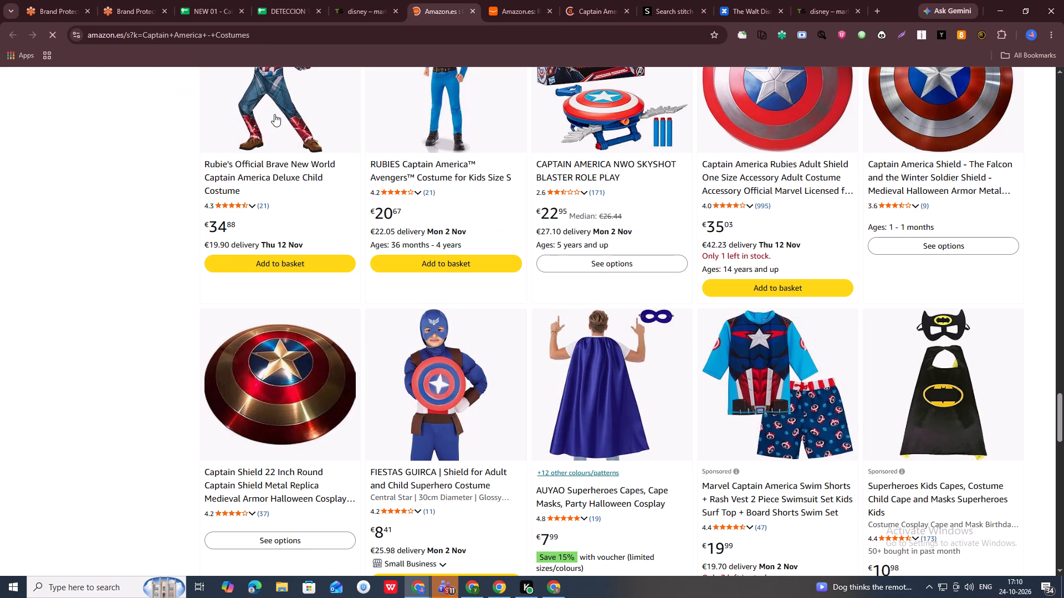
{"action": "scroll", "coordinate": [375, 553], "scroll_direction": "up", "scroll_amount": 5}
{"action": "scroll", "coordinate": [290, 350], "scroll_direction": "up", "scroll_amount": 7}
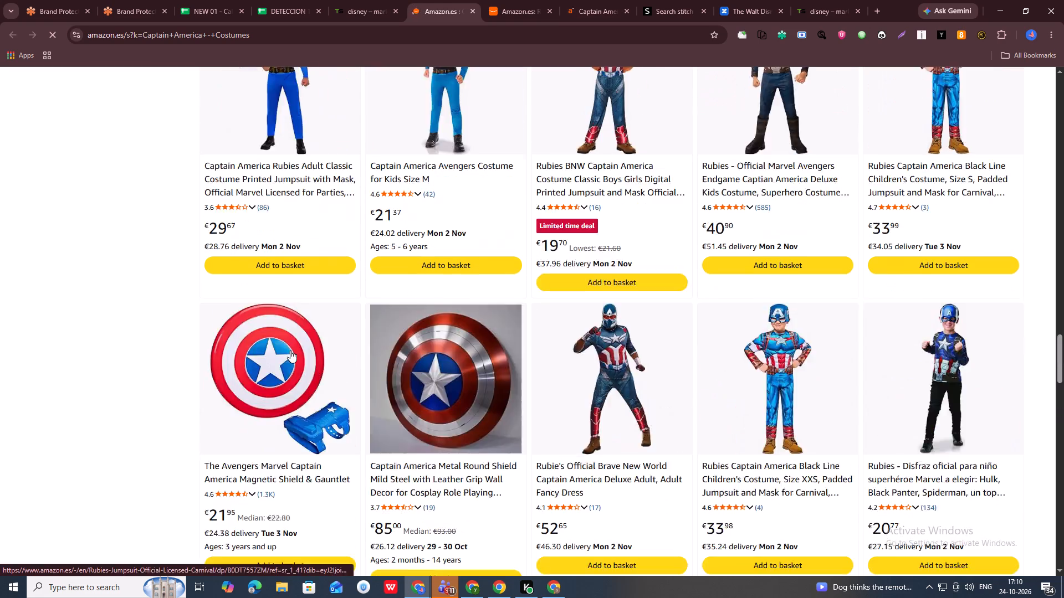
{"action": "scroll", "coordinate": [290, 350], "scroll_direction": "up", "scroll_amount": 4}
{"action": "scroll", "coordinate": [290, 350], "scroll_direction": "up", "scroll_amount": 20}
{"action": "scroll", "coordinate": [290, 350], "scroll_direction": "up", "scroll_amount": 18}
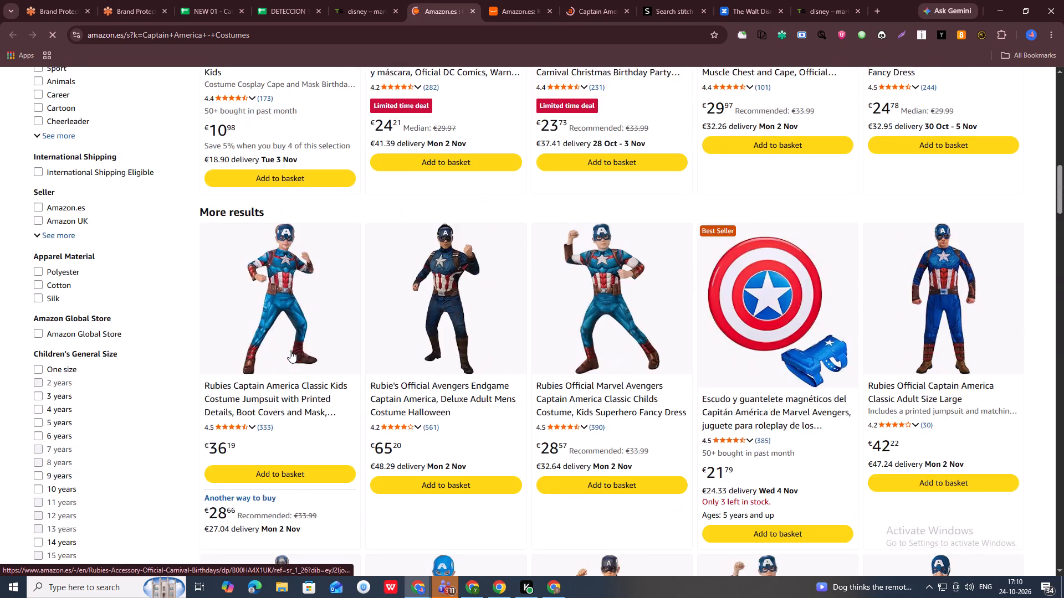
{"action": "scroll", "coordinate": [290, 350], "scroll_direction": "up", "scroll_amount": 11}
{"action": "left_click", "coordinate": [297, 81]}
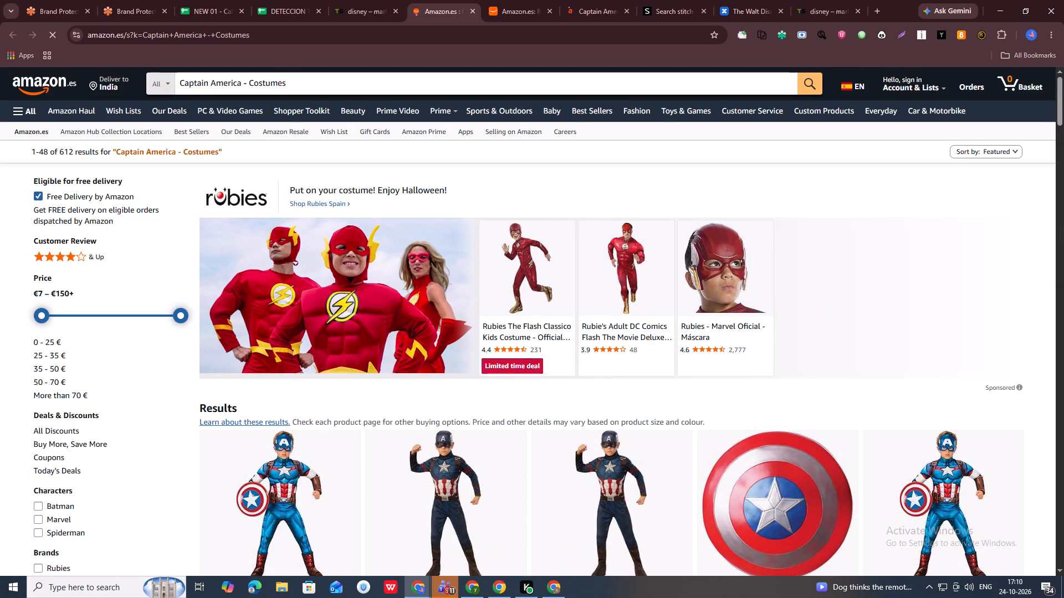
{"action": "key", "text": "ctrl+a"}
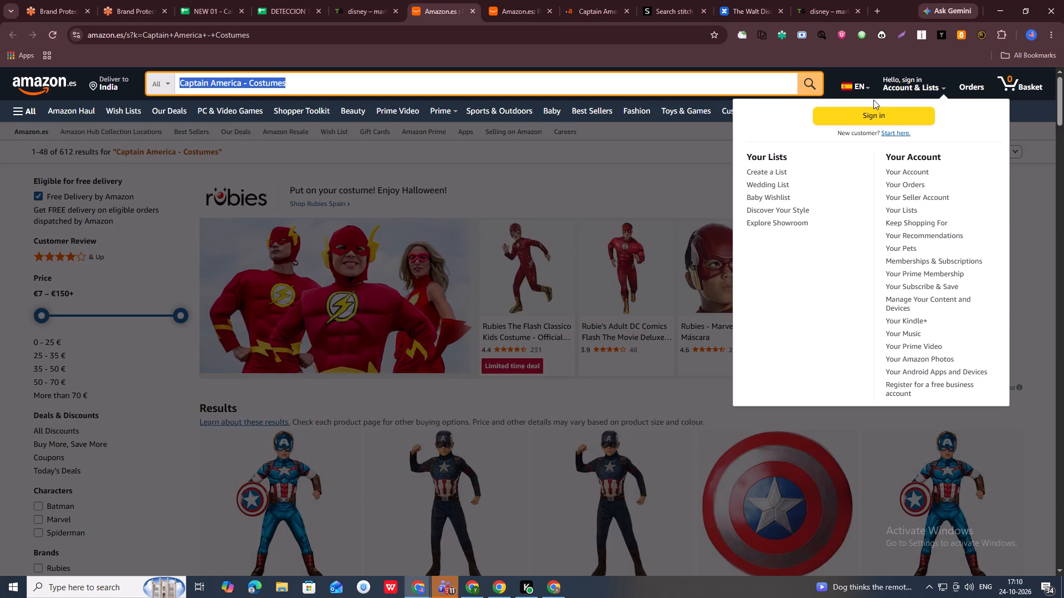
{"action": "key", "text": "s"}
{"action": "type", "text": "titch tshirt"}
{"action": "key", "text": "Return"}
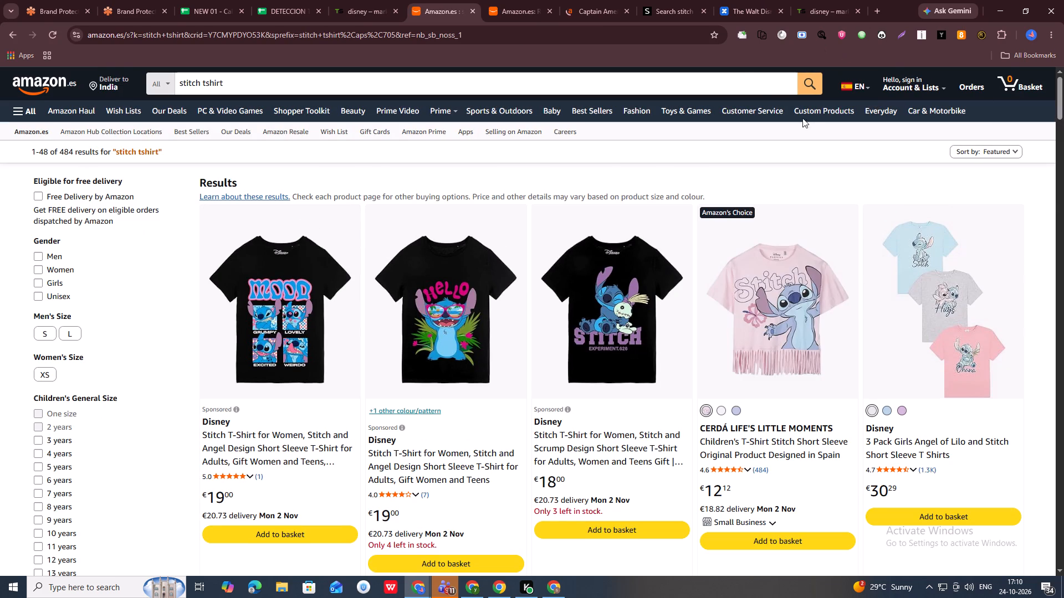
Close the Amazon.es Rubies store page with the Captain America costumes.
{"action": "middle_click", "coordinate": [515, 0]}
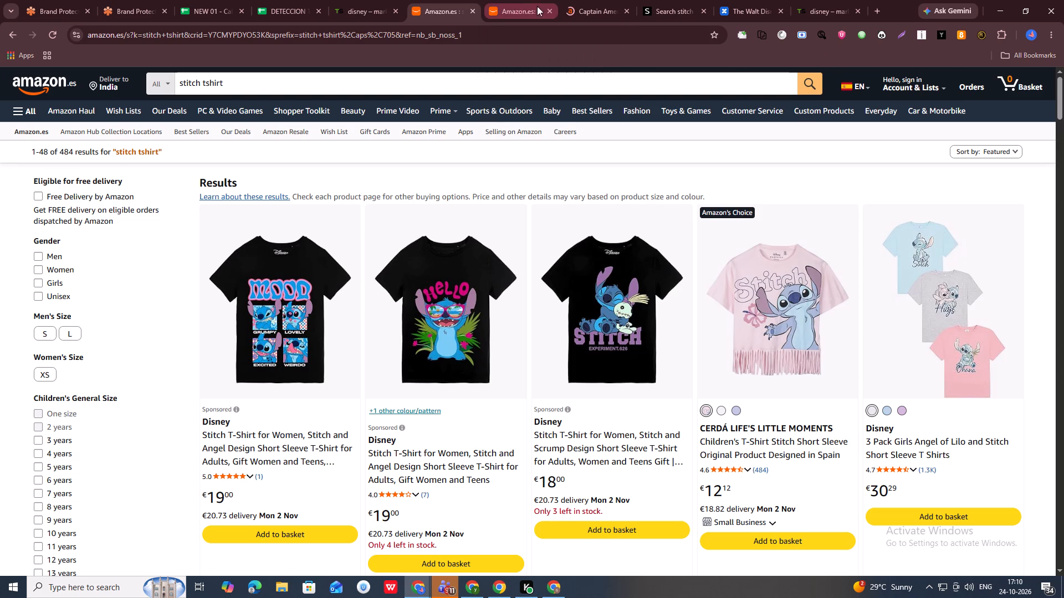
Open the Allegro listing, accept its privacy consent and dismiss the translation notice.
{"action": "left_click", "coordinate": [530, 0]}
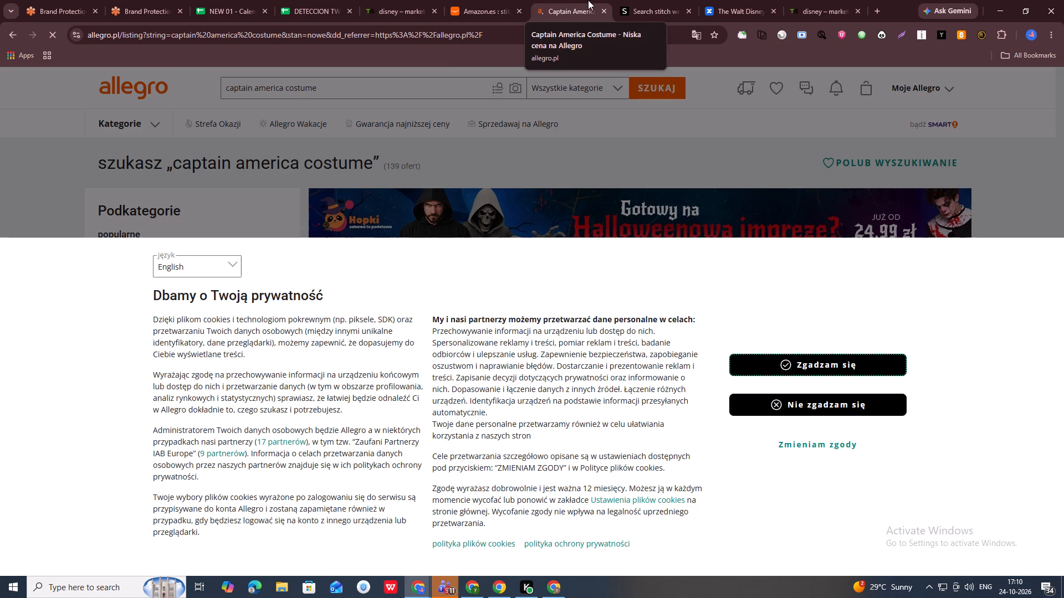
{"action": "left_click", "coordinate": [820, 369]}
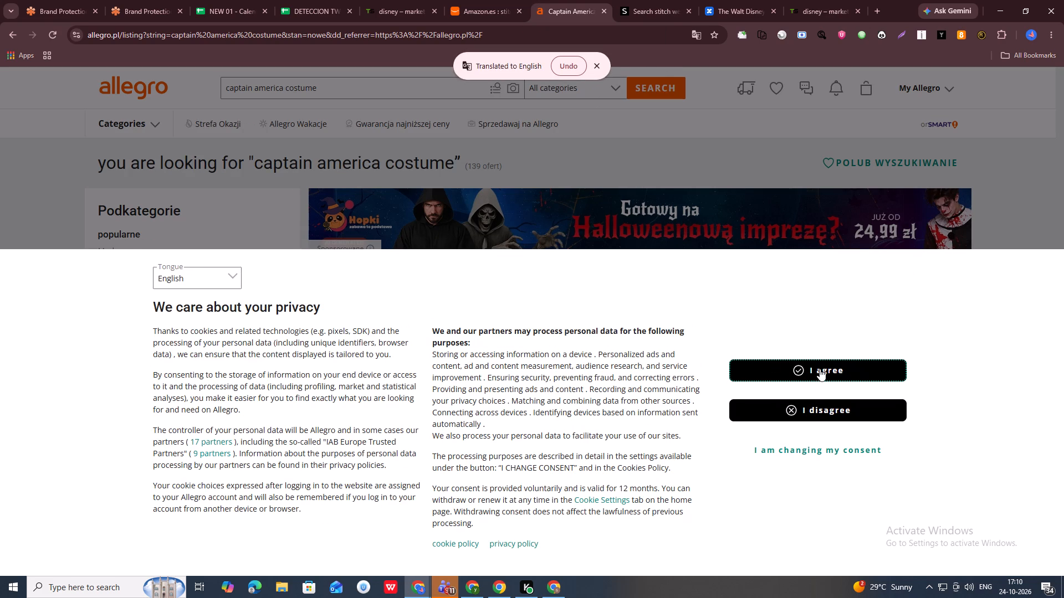
{"action": "left_click", "coordinate": [598, 67]}
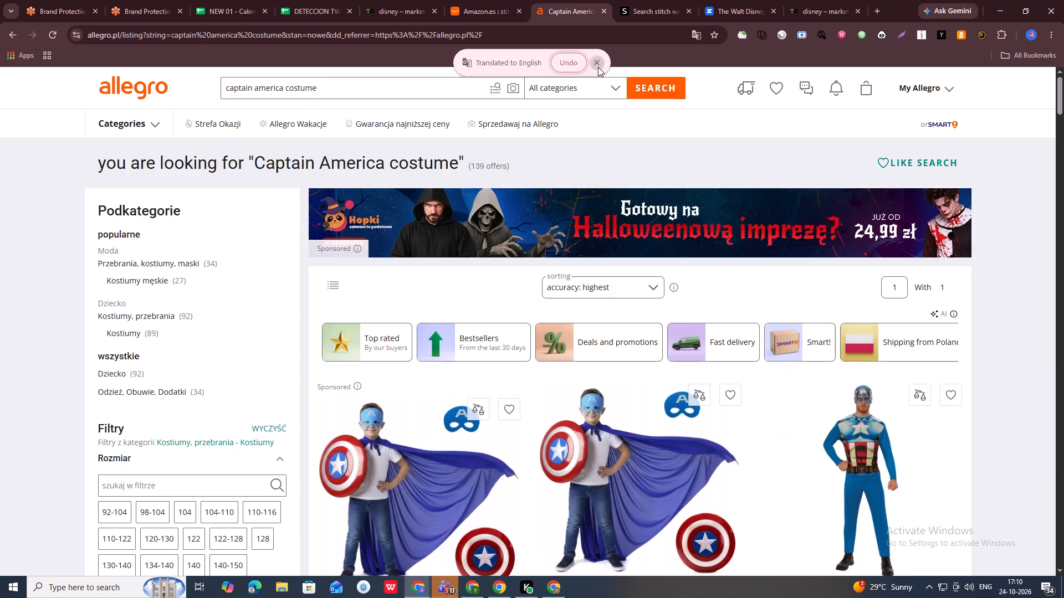
Search Allegro for "stitch tshirt" in place of the captain america costume search.
{"action": "left_click", "coordinate": [327, 93]}
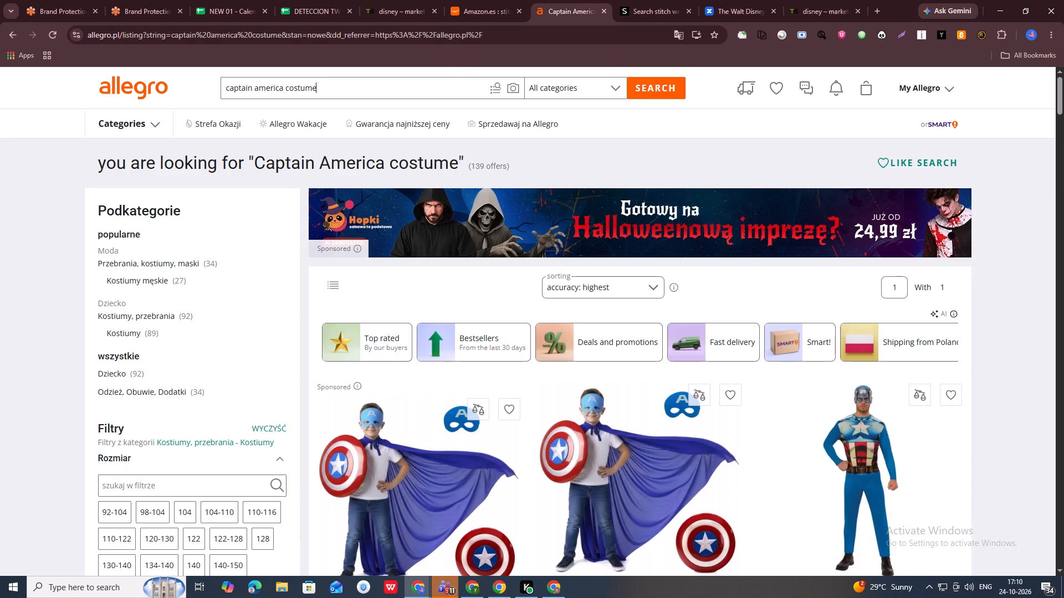
{"action": "key", "text": "ctrl+a"}
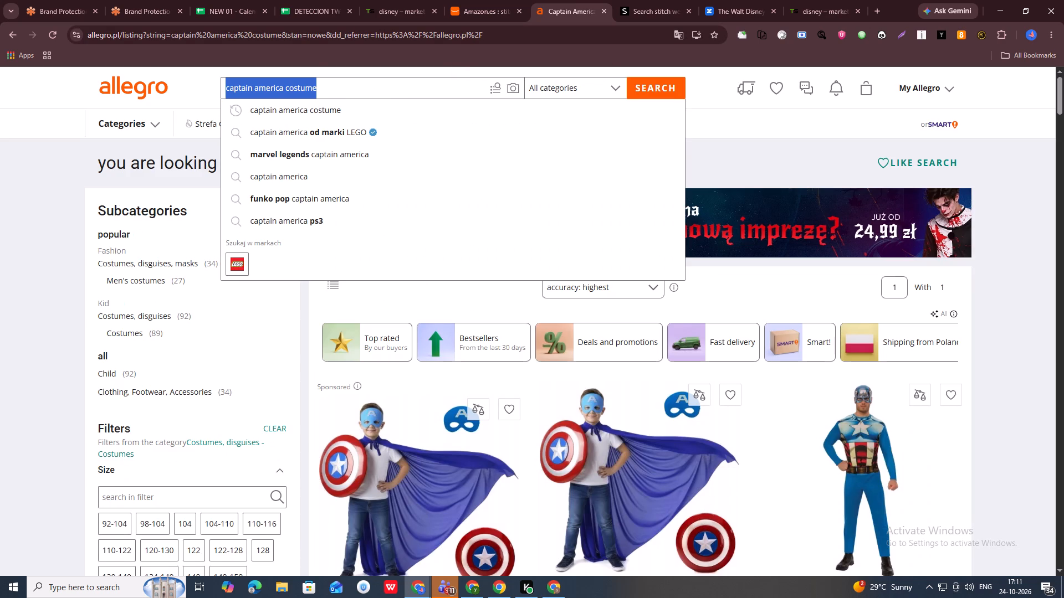
{"action": "type", "text": "stitch tshirt"}
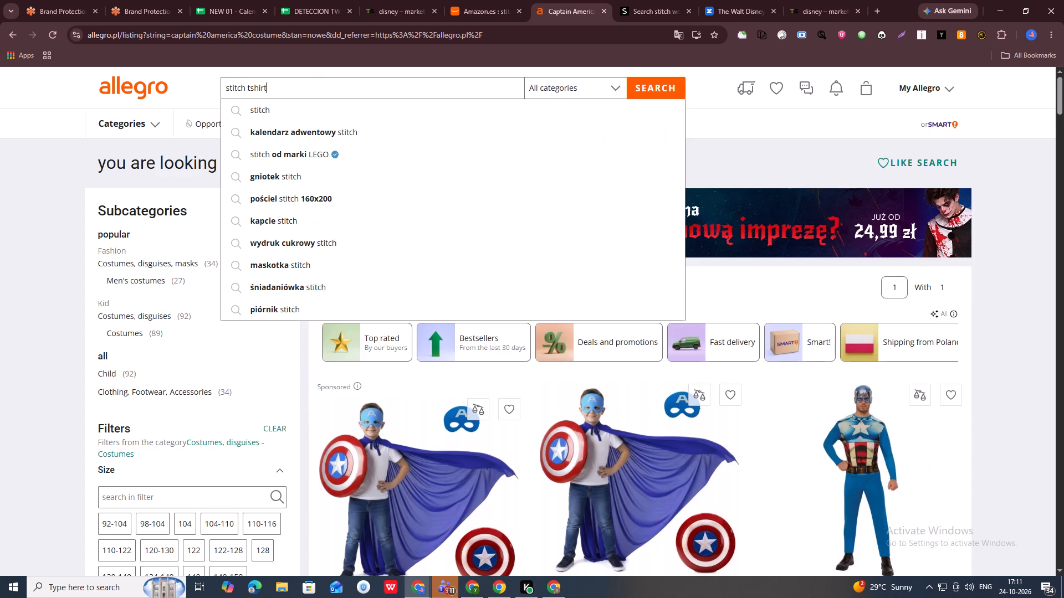
{"action": "key", "text": "Return"}
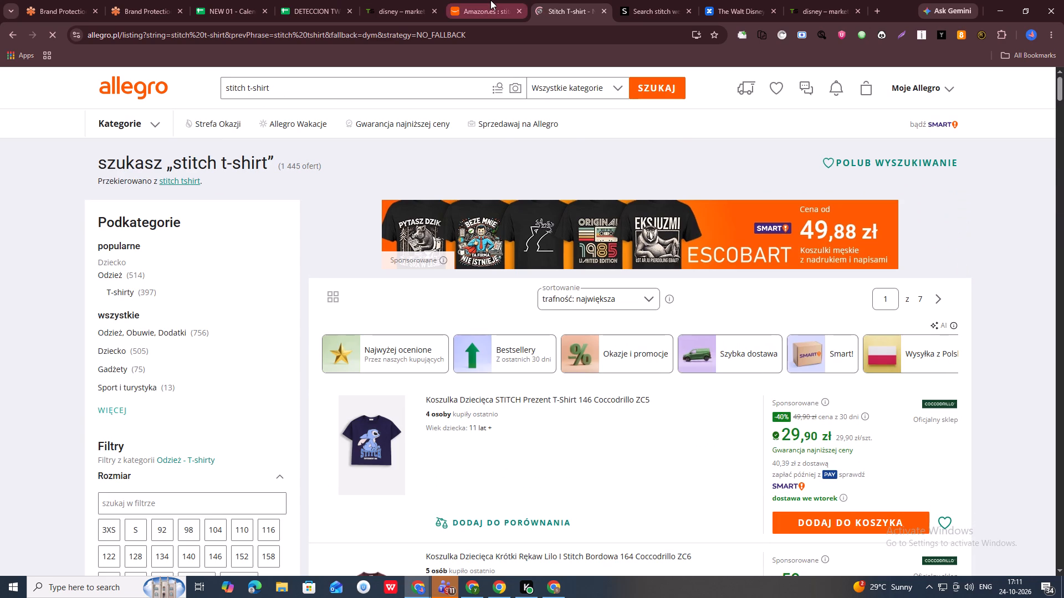
After a brief check of the Amazon.es Stitch results, filter the Allegro stitch t-shirt offers to condition new (nowe).
{"action": "left_click", "coordinate": [490, 0]}
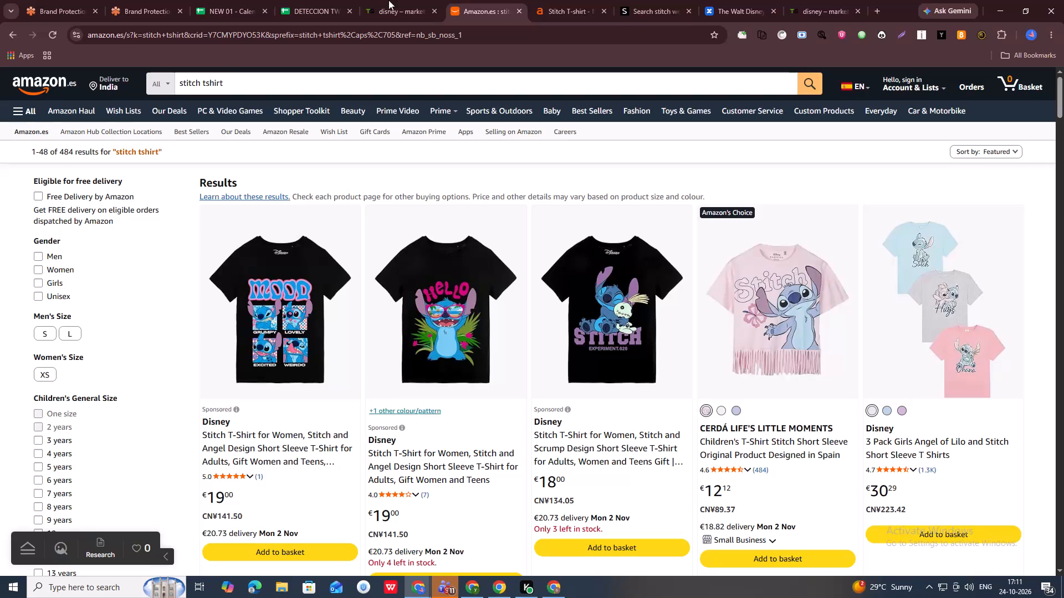
{"action": "left_click", "coordinate": [567, 0]}
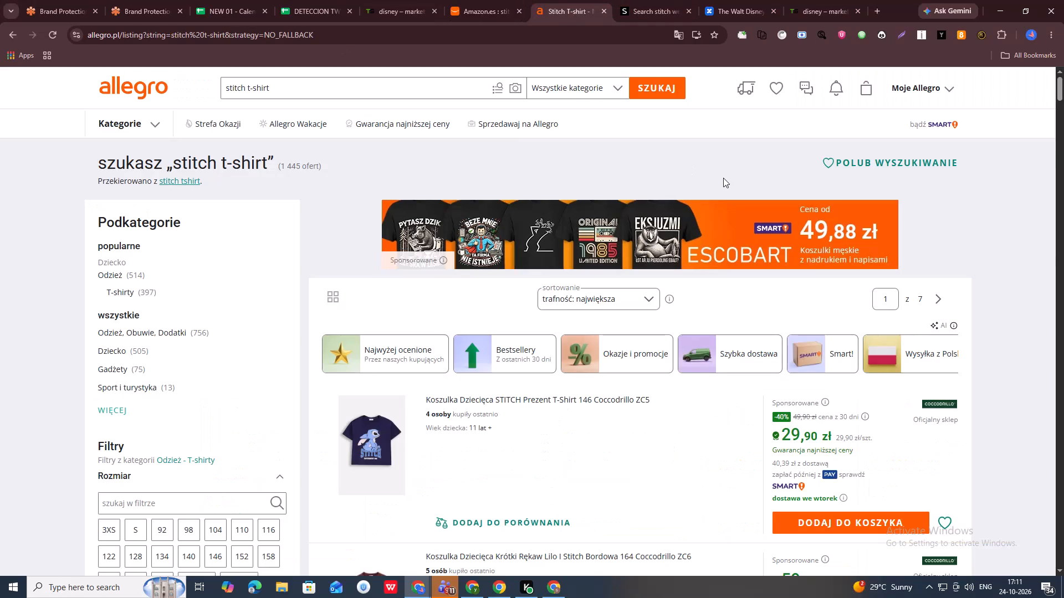
{"action": "scroll", "coordinate": [525, 272], "scroll_direction": "down", "scroll_amount": 5}
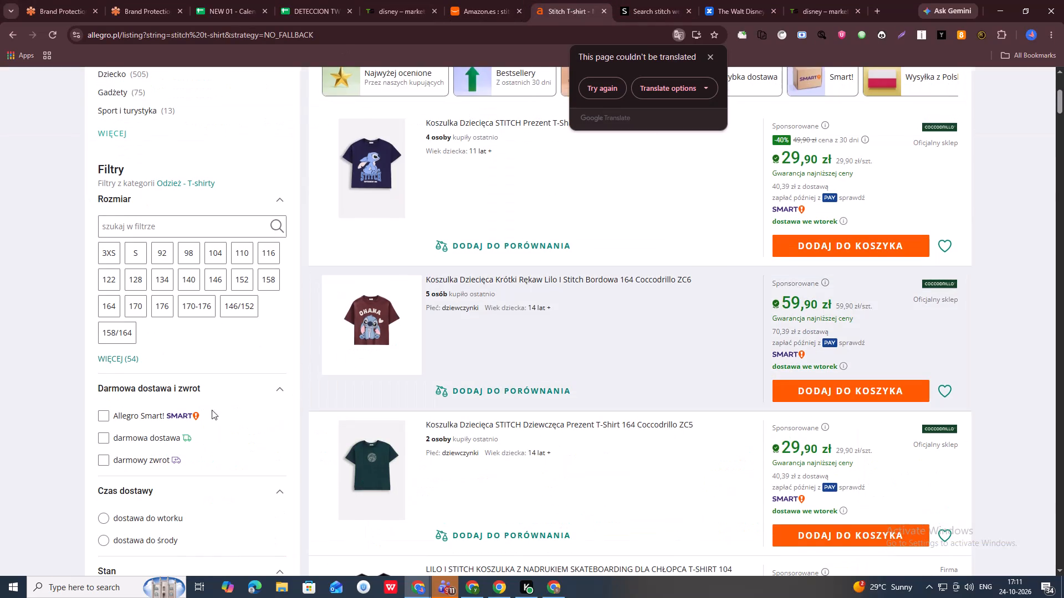
{"action": "scroll", "coordinate": [199, 425], "scroll_direction": "down", "scroll_amount": 1}
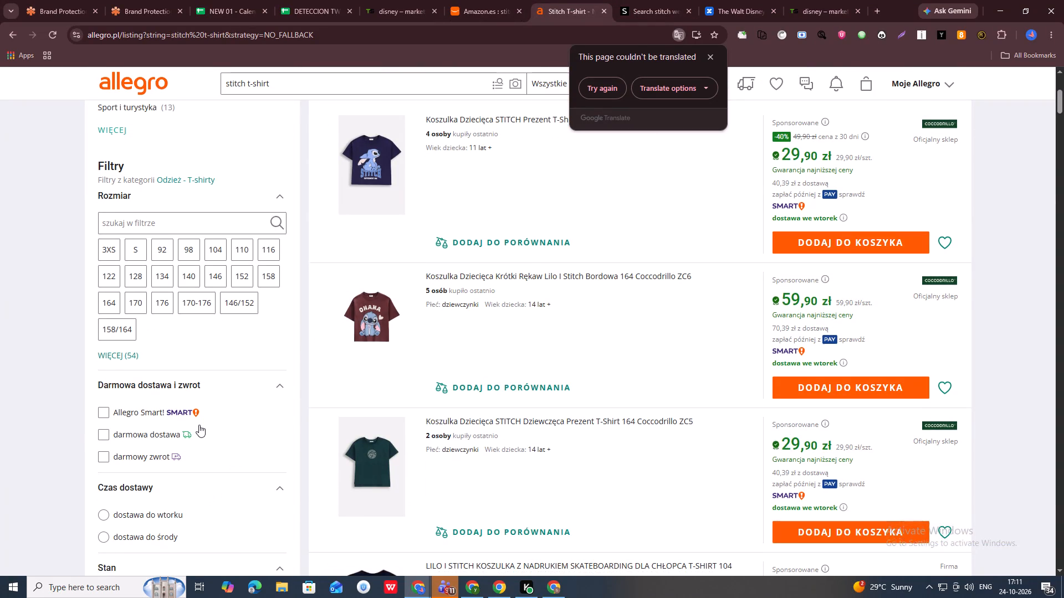
{"action": "scroll", "coordinate": [199, 425], "scroll_direction": "down", "scroll_amount": 1}
{"action": "left_click", "coordinate": [100, 490]}
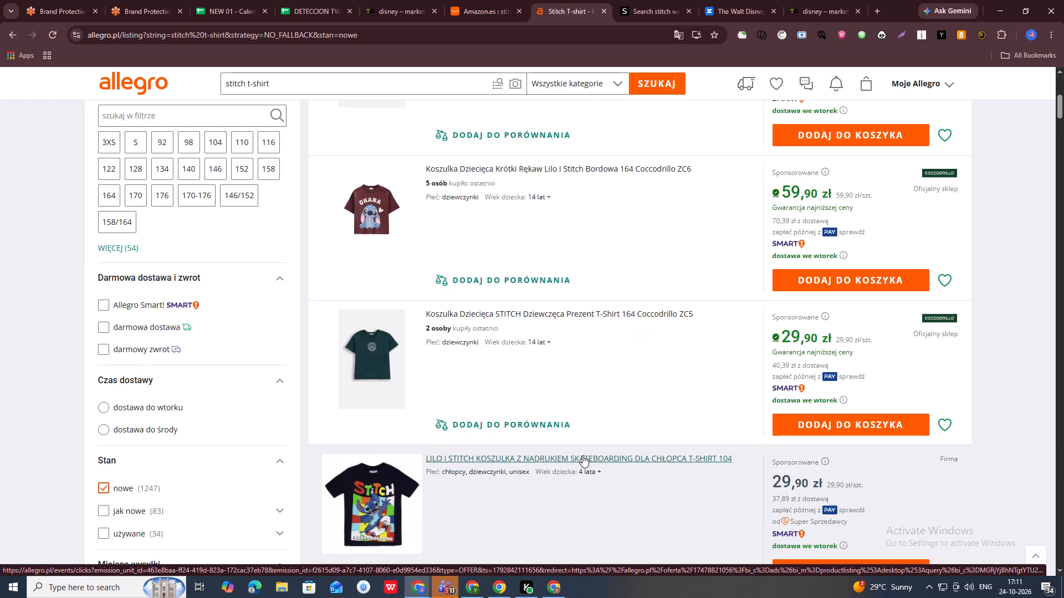
{"action": "scroll", "coordinate": [564, 440], "scroll_direction": "down", "scroll_amount": 6}
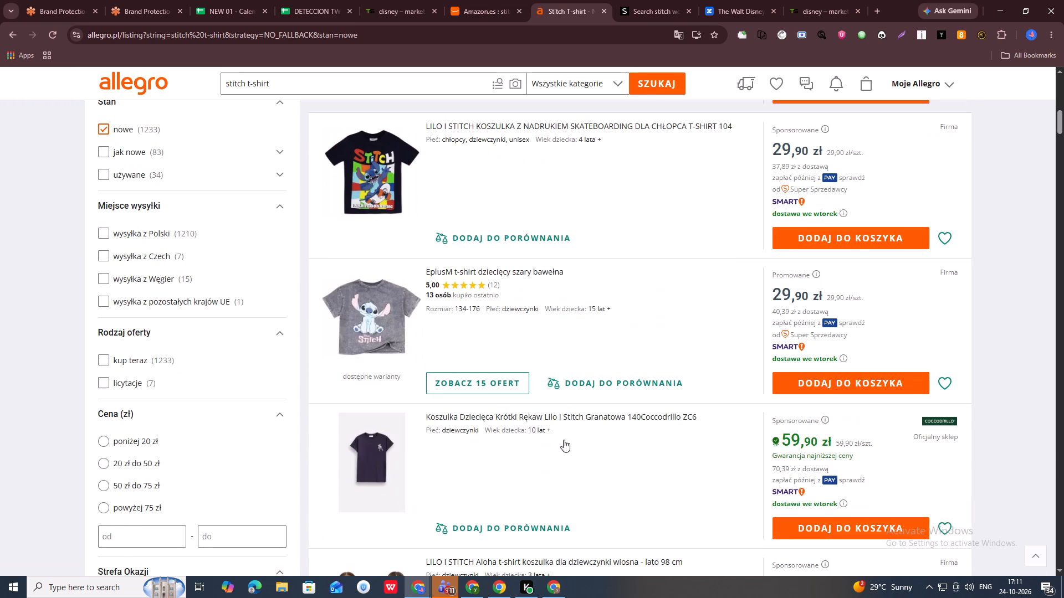
{"action": "scroll", "coordinate": [564, 440], "scroll_direction": "up", "scroll_amount": 20}
{"action": "scroll", "coordinate": [564, 440], "scroll_direction": "up", "scroll_amount": 9}
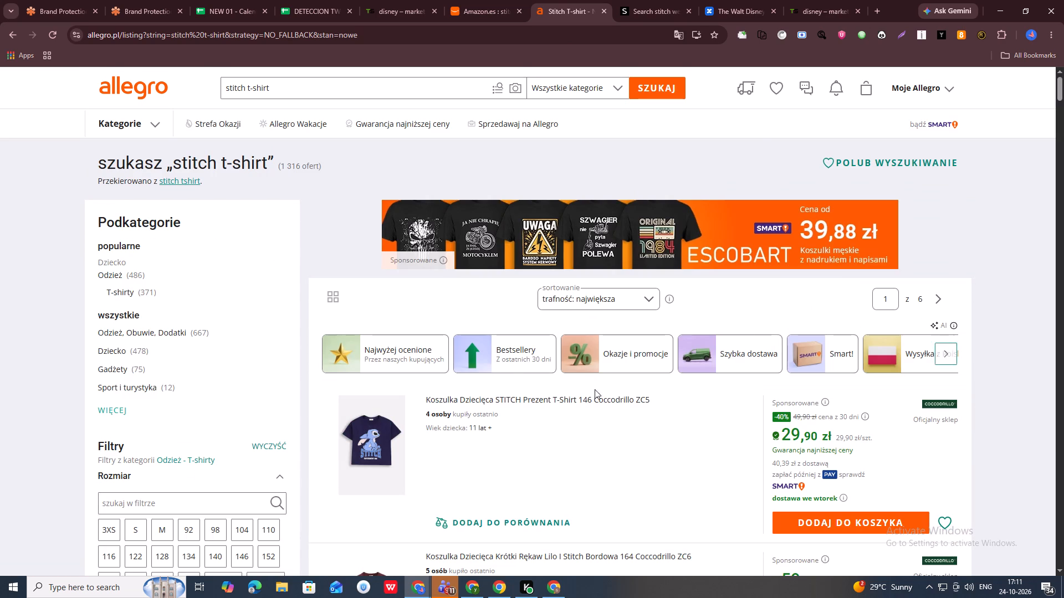
Switch from the Allegro results to another open window.
{"action": "key", "text": "alt+Tab"}
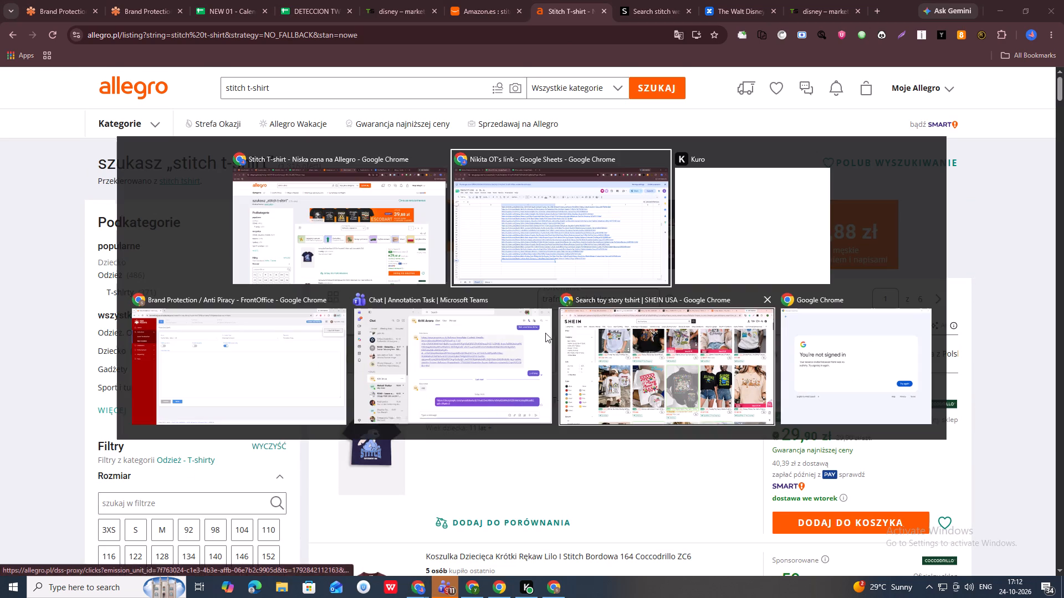
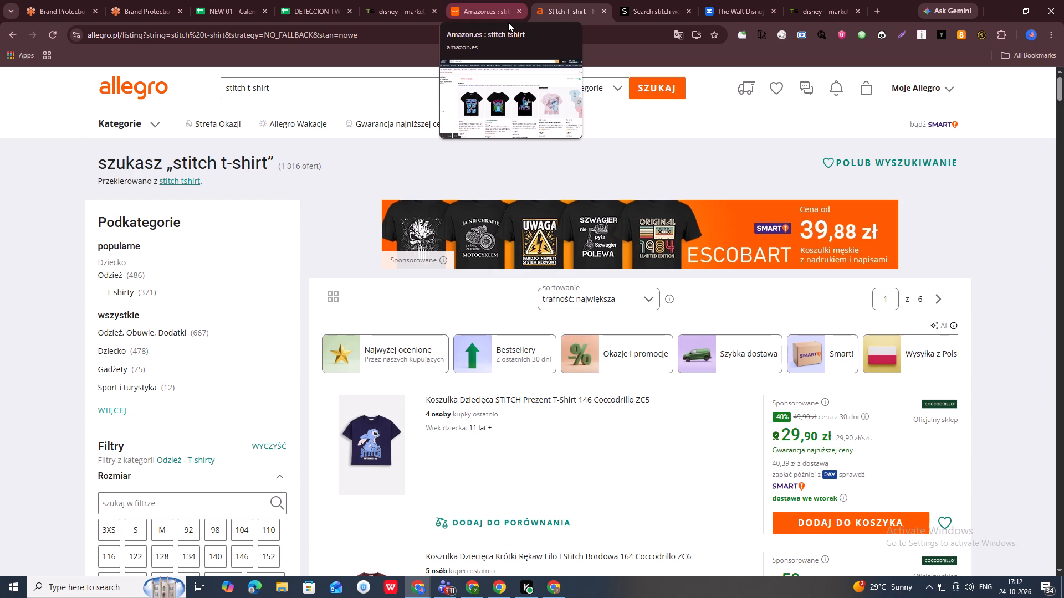
From the Amazon.es Stitch results, reload the RedPoints IPR Plugin task configuration and minimise its window.
{"action": "left_click", "coordinate": [526, 0]}
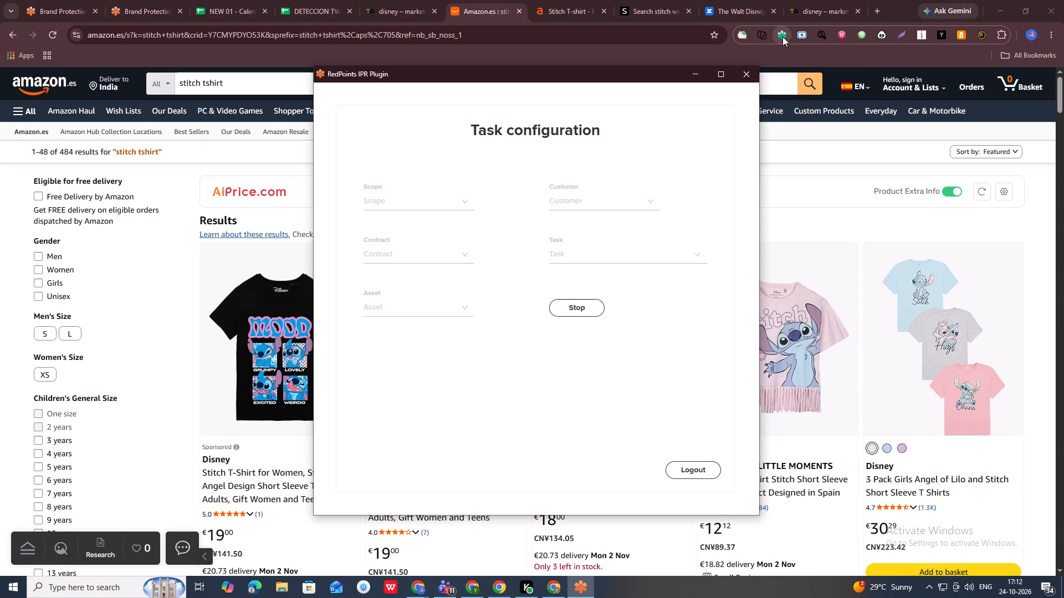
{"action": "right_click", "coordinate": [492, 237]}
{"action": "left_click", "coordinate": [528, 281]}
{"action": "right_click", "coordinate": [513, 195]}
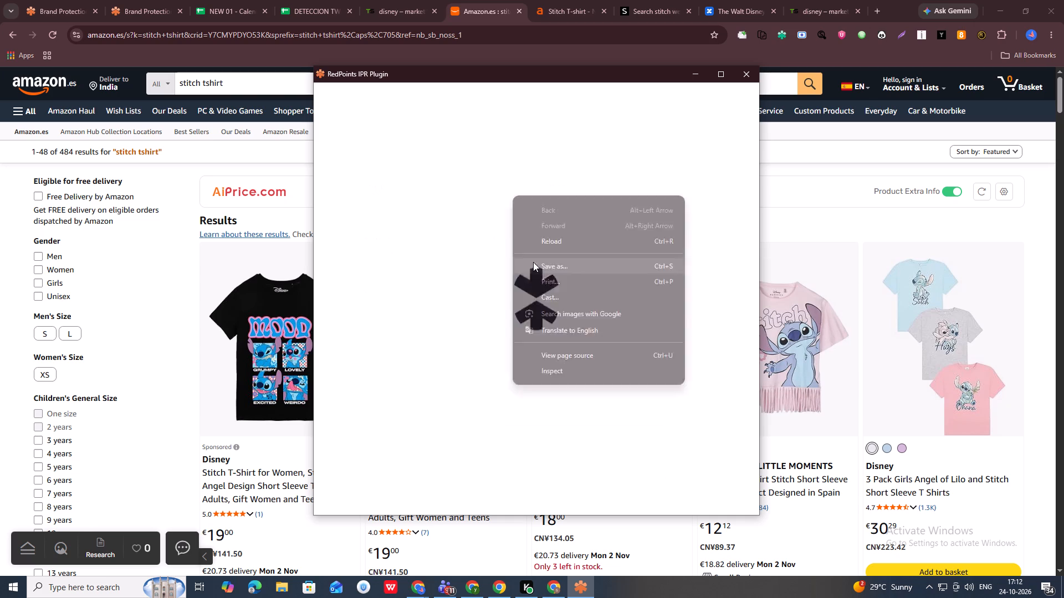
{"action": "left_click", "coordinate": [553, 242]}
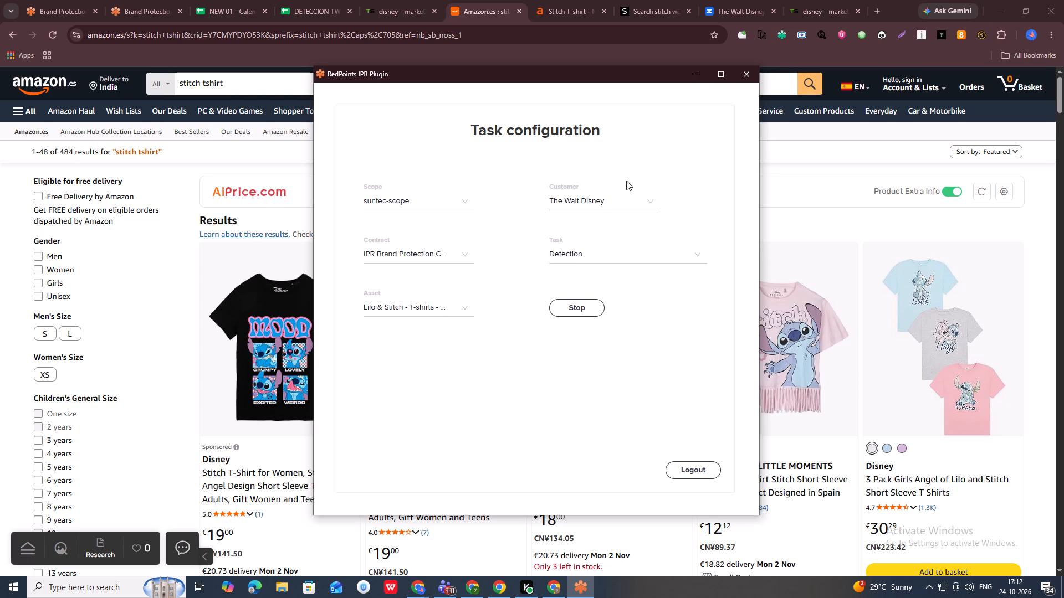
{"action": "left_click", "coordinate": [695, 76]}
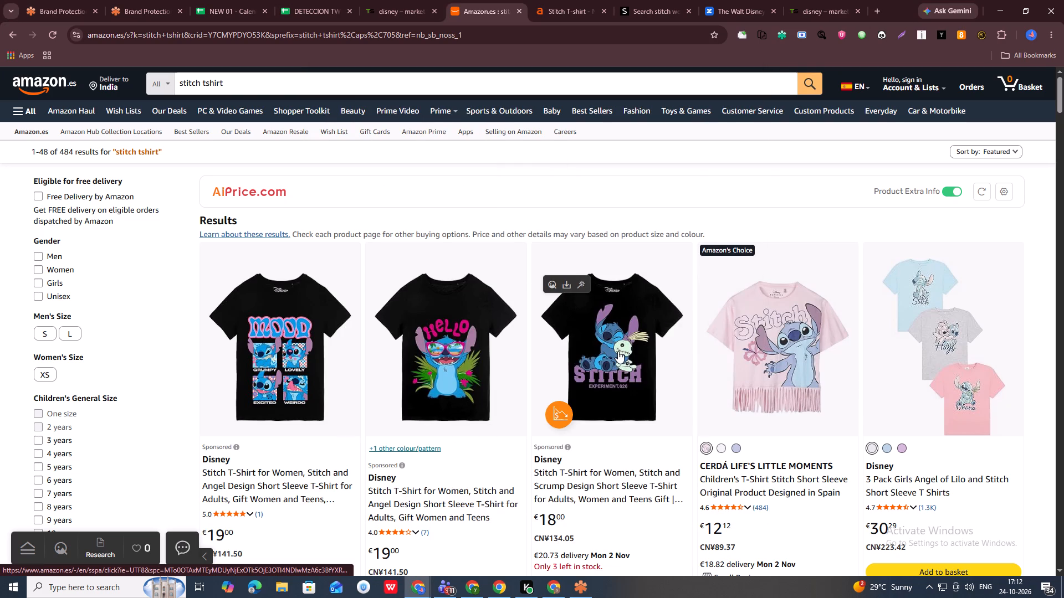
Look through the Amazon.es "stitch tshirt" results to the end of the first page and return to the top.
{"action": "scroll", "coordinate": [777, 398], "scroll_direction": "down", "scroll_amount": 11}
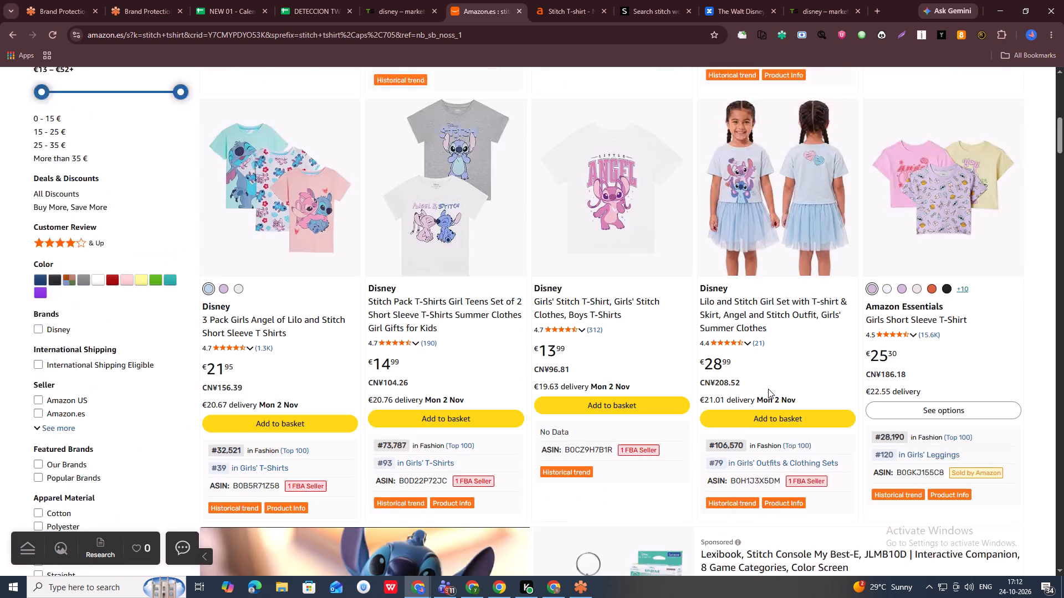
{"action": "scroll", "coordinate": [768, 389], "scroll_direction": "down", "scroll_amount": 20}
{"action": "scroll", "coordinate": [768, 389], "scroll_direction": "down", "scroll_amount": 9}
{"action": "scroll", "coordinate": [742, 340], "scroll_direction": "down", "scroll_amount": 19}
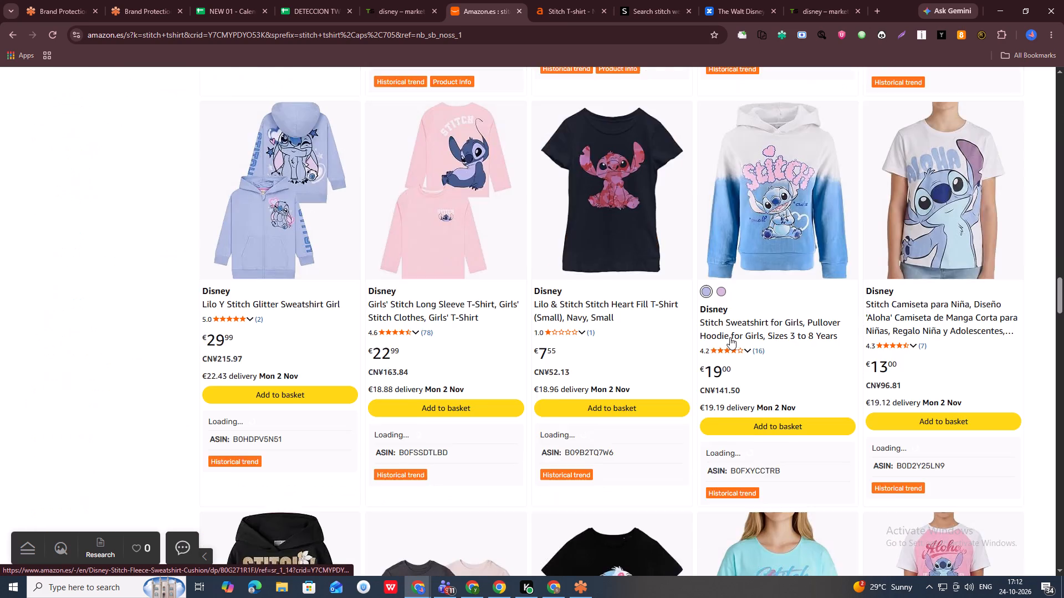
{"action": "scroll", "coordinate": [730, 337], "scroll_direction": "down", "scroll_amount": 19}
{"action": "scroll", "coordinate": [728, 332], "scroll_direction": "down", "scroll_amount": 2}
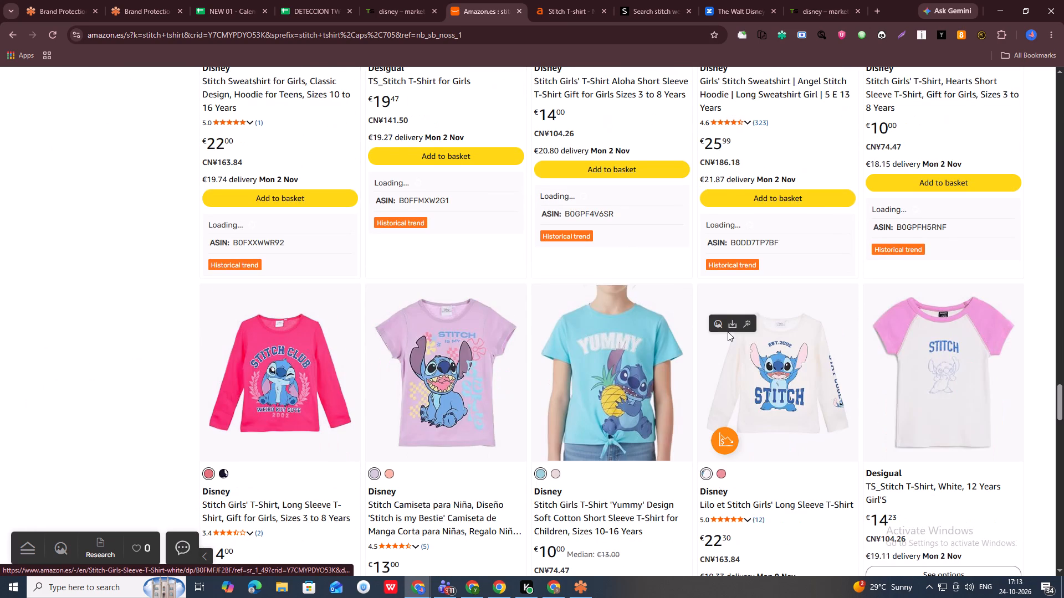
{"action": "scroll", "coordinate": [728, 332], "scroll_direction": "down", "scroll_amount": 18}
{"action": "scroll", "coordinate": [734, 326], "scroll_direction": "down", "scroll_amount": 9}
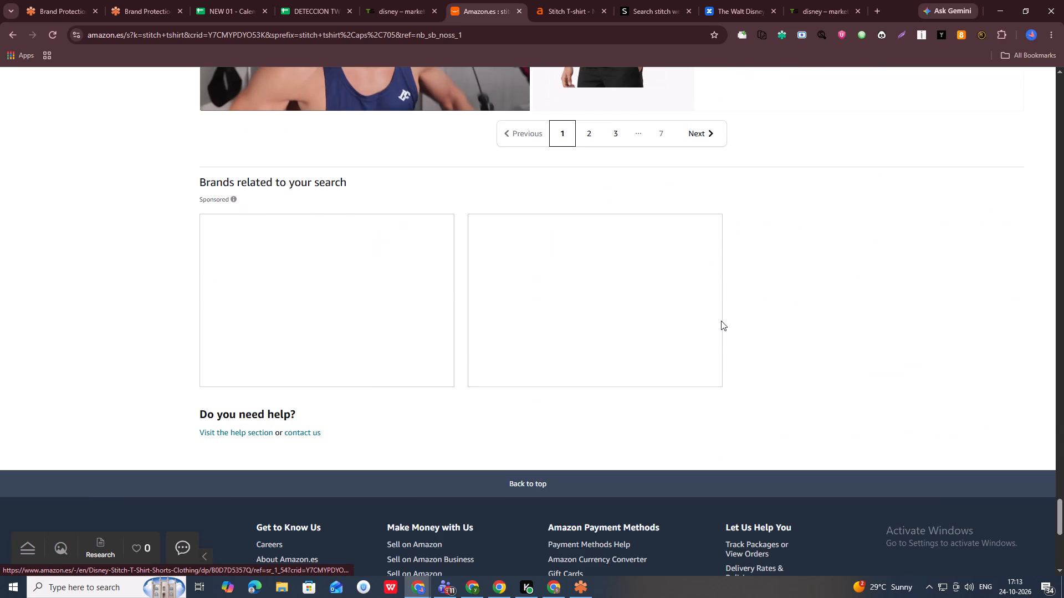
{"action": "scroll", "coordinate": [681, 331], "scroll_direction": "up", "scroll_amount": 6}
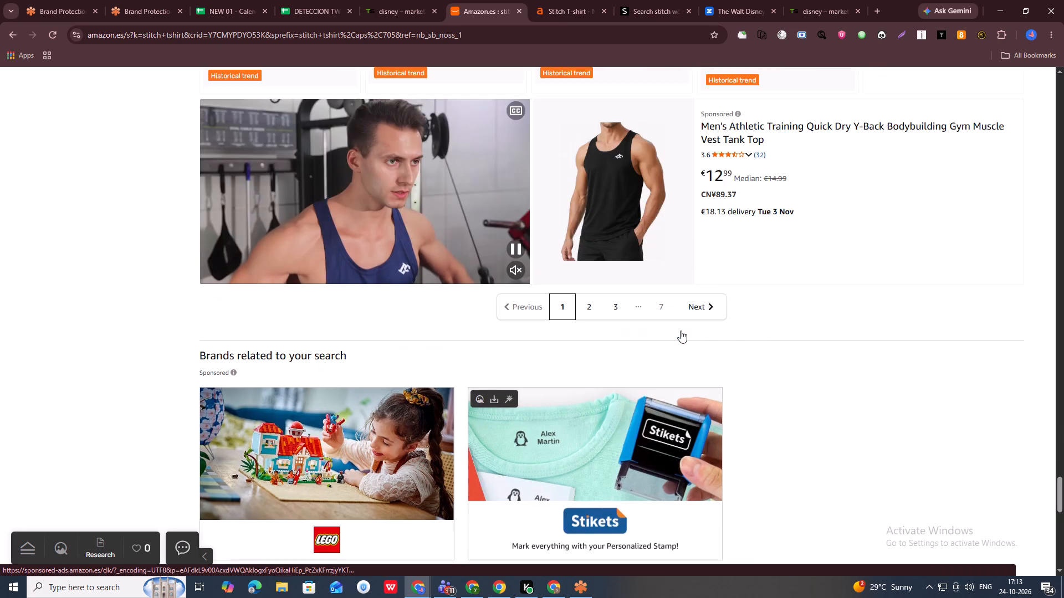
{"action": "scroll", "coordinate": [681, 331], "scroll_direction": "up", "scroll_amount": 20}
{"action": "scroll", "coordinate": [681, 331], "scroll_direction": "up", "scroll_amount": 20}
{"action": "scroll", "coordinate": [681, 331], "scroll_direction": "up", "scroll_amount": 20}
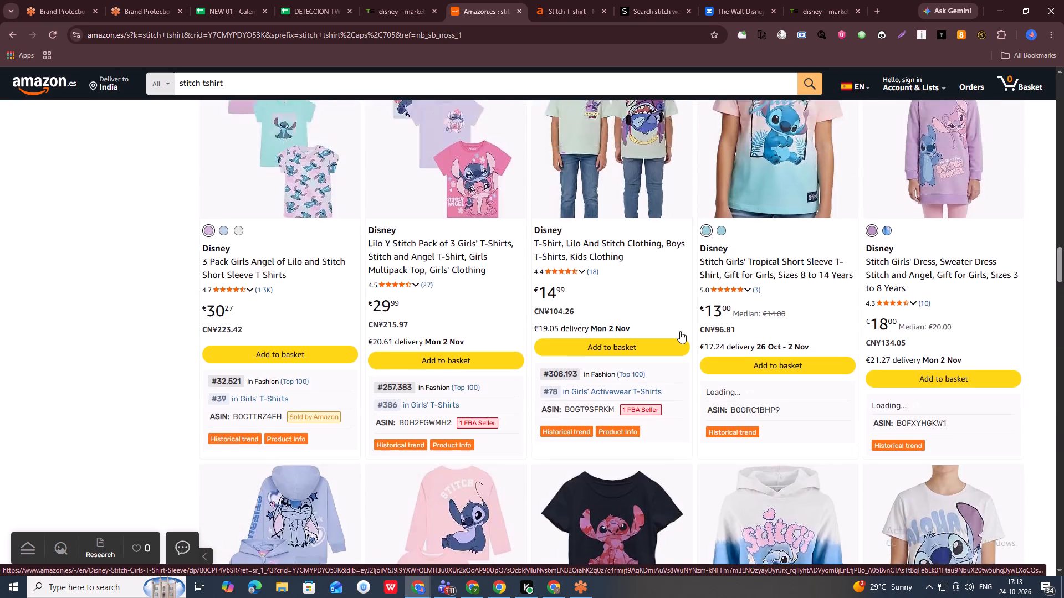
{"action": "scroll", "coordinate": [680, 331], "scroll_direction": "up", "scroll_amount": 20}
{"action": "scroll", "coordinate": [680, 331], "scroll_direction": "up", "scroll_amount": 20}
{"action": "scroll", "coordinate": [680, 331], "scroll_direction": "up", "scroll_amount": 13}
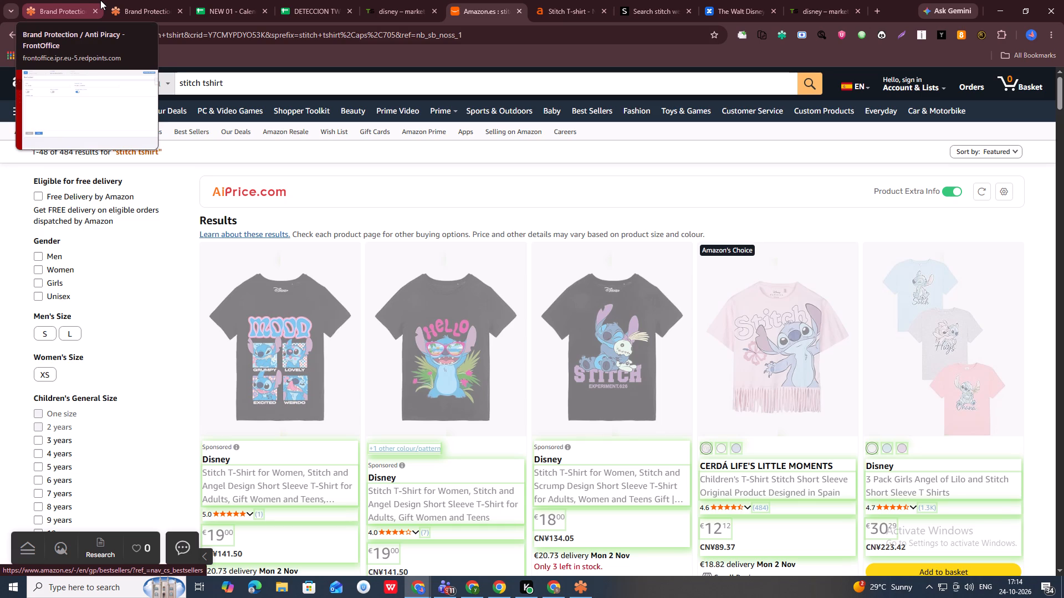
Find the €25.30 Amazon Essentials Girls Short Sleeve T-Shirt among the results and open its listing in a separate tab.
{"action": "scroll", "coordinate": [750, 429], "scroll_direction": "down", "scroll_amount": 5}
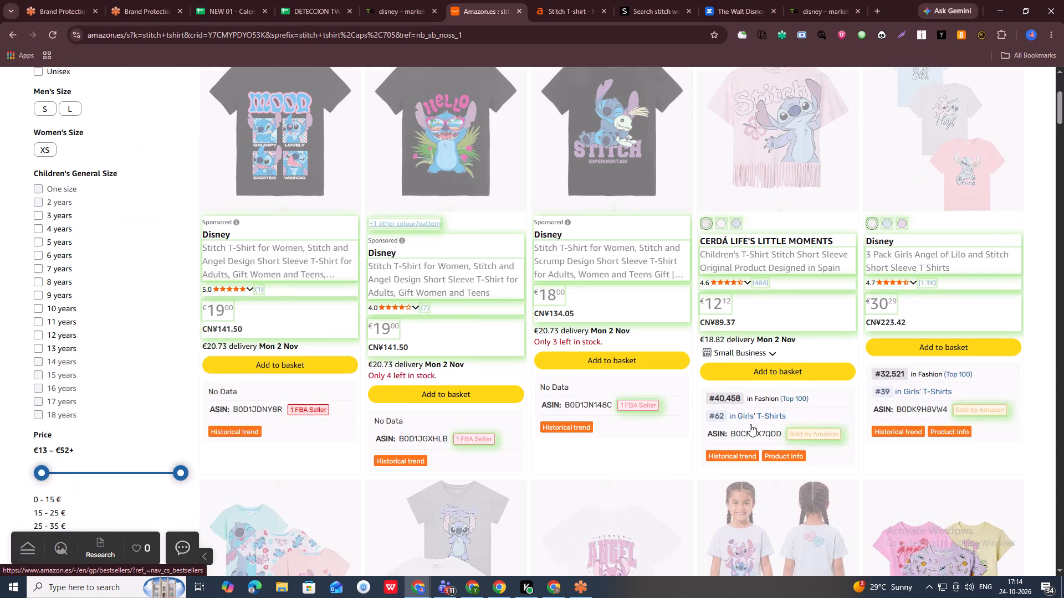
{"action": "scroll", "coordinate": [856, 586], "scroll_direction": "down", "scroll_amount": 4}
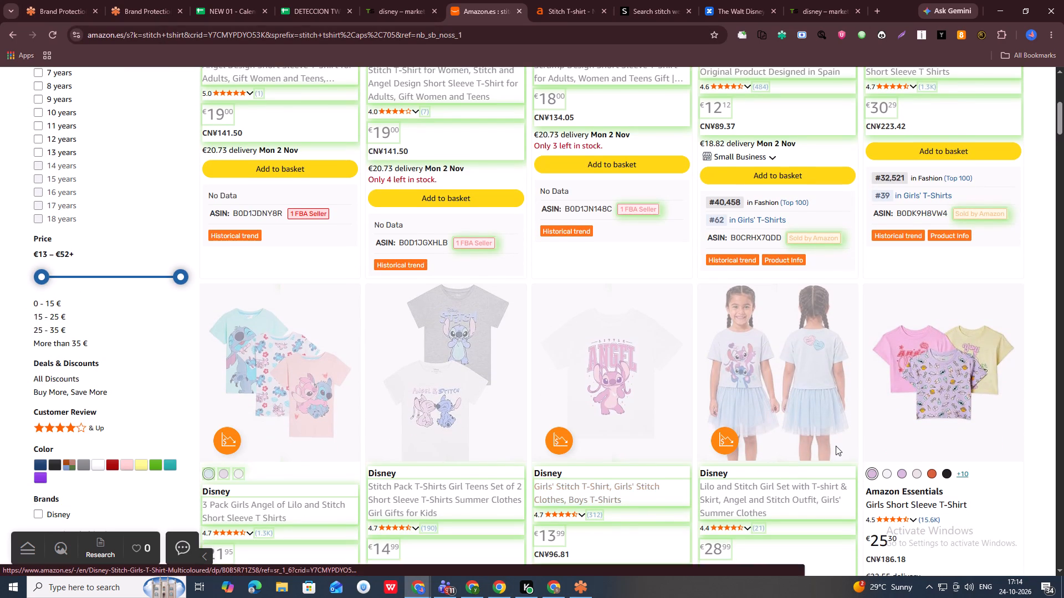
{"action": "scroll", "coordinate": [836, 446], "scroll_direction": "down", "scroll_amount": 2}
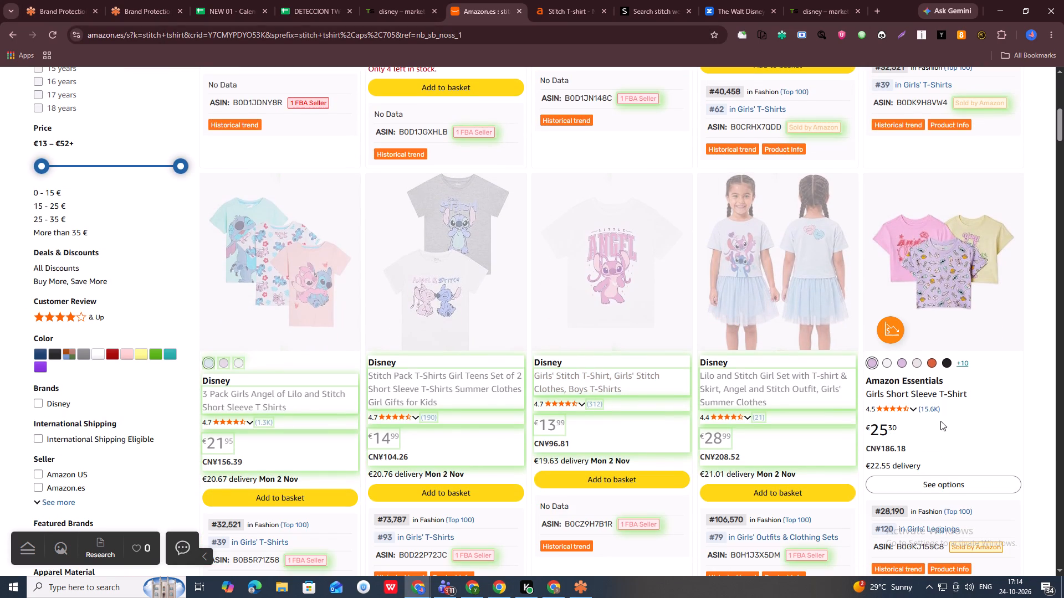
{"action": "middle_click", "coordinate": [926, 390]}
Copy the link of the black NAME IT Nkfnyri Stitch "Angel" T-shirt into cell C271 of the OT links sheet.
{"action": "scroll", "coordinate": [926, 390], "scroll_direction": "down", "scroll_amount": 5}
{"action": "scroll", "coordinate": [754, 396], "scroll_direction": "down", "scroll_amount": 5}
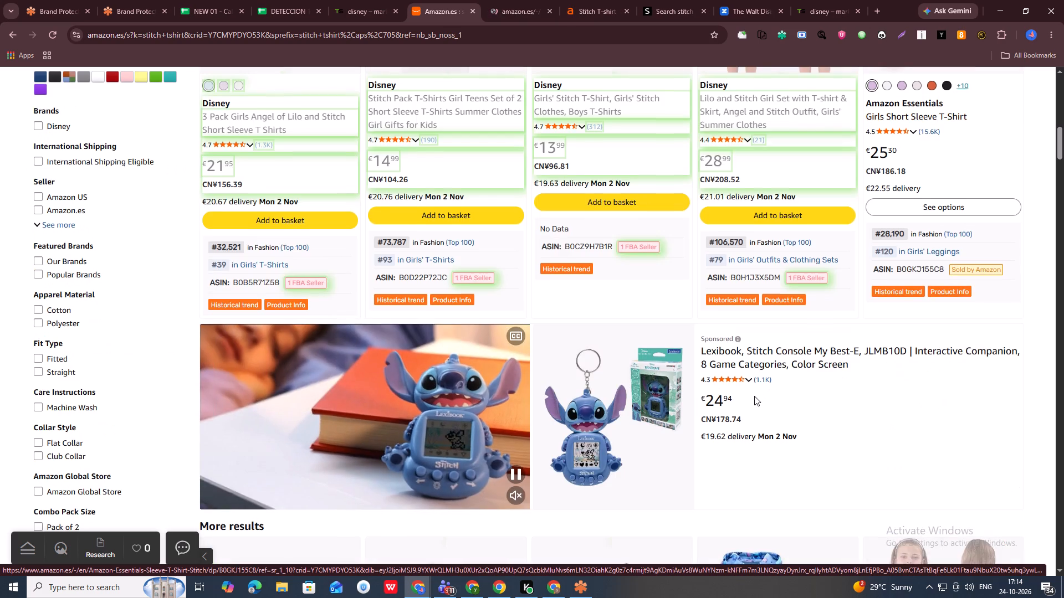
{"action": "scroll", "coordinate": [445, 431], "scroll_direction": "down", "scroll_amount": 3}
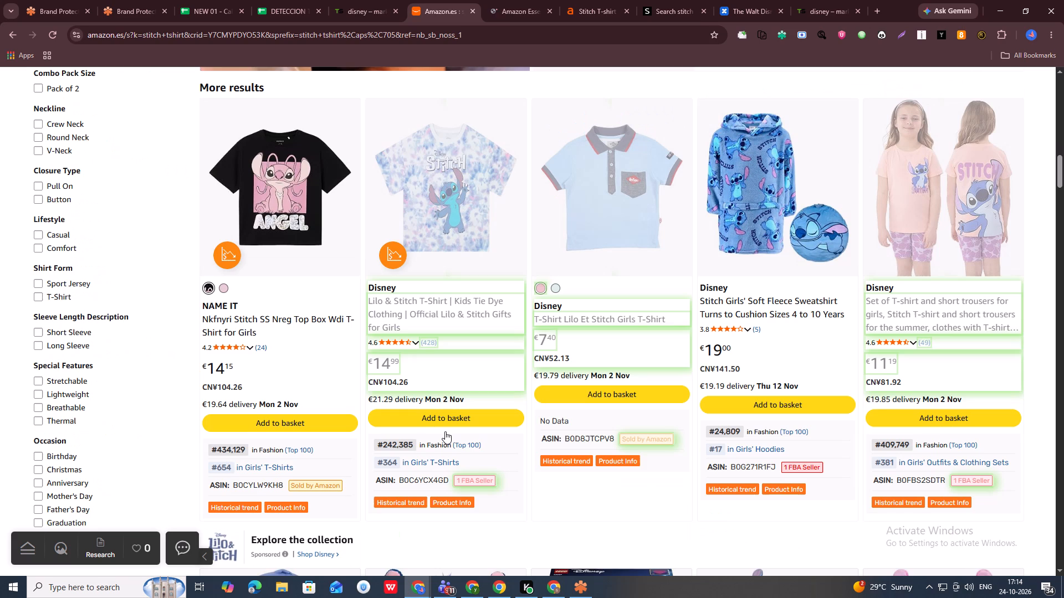
{"action": "right_click", "coordinate": [295, 316]}
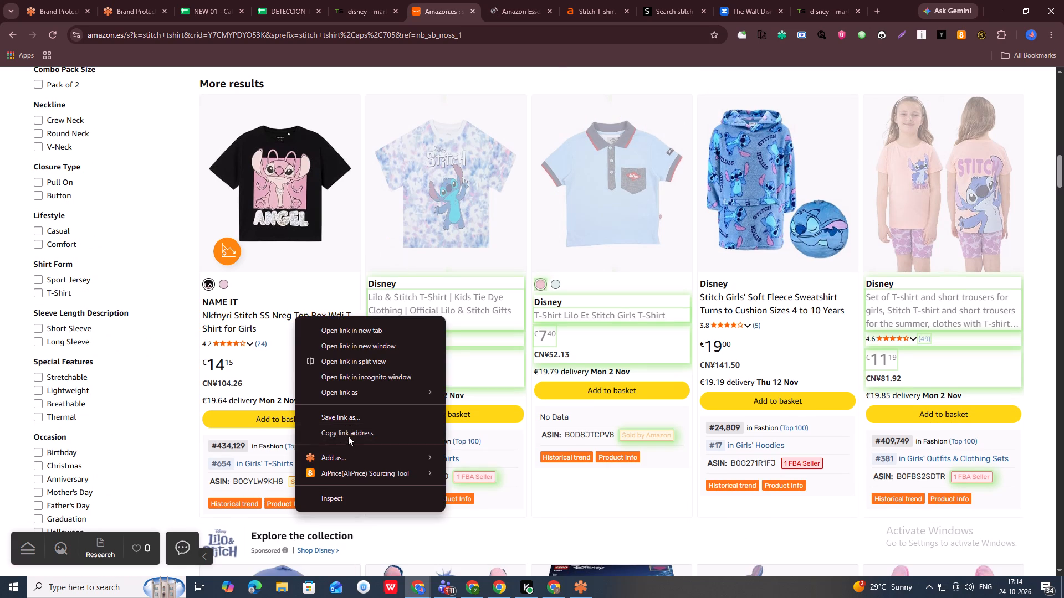
{"action": "left_click", "coordinate": [349, 435]}
{"action": "key", "text": "alt+Tab"}
{"action": "key", "text": "alt+Tab"}
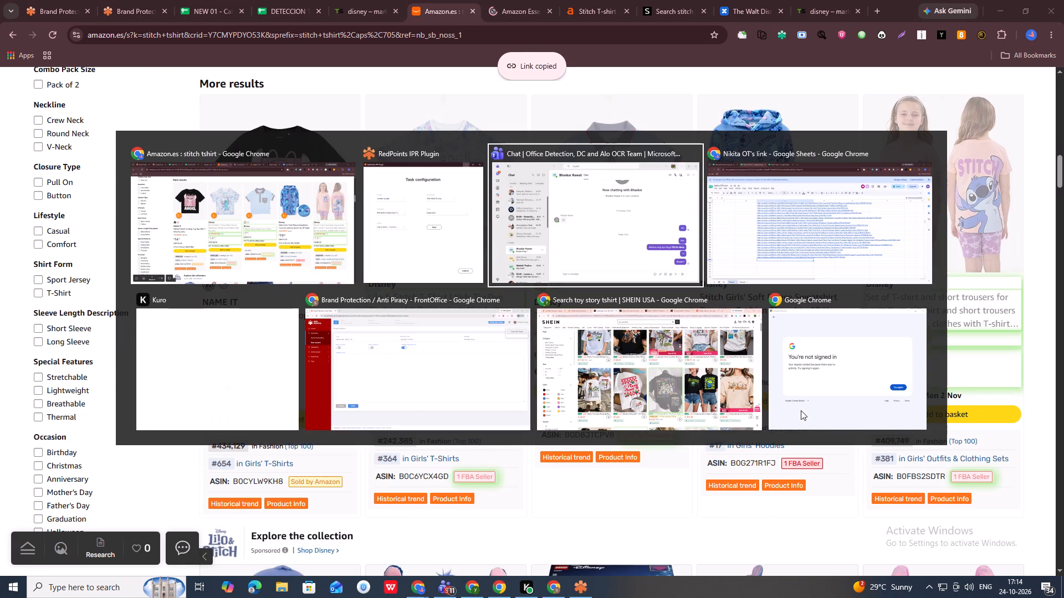
{"action": "key", "text": "alt+Tab"}
{"action": "key", "text": "ctrl+v"}
{"action": "key", "text": "Down"}
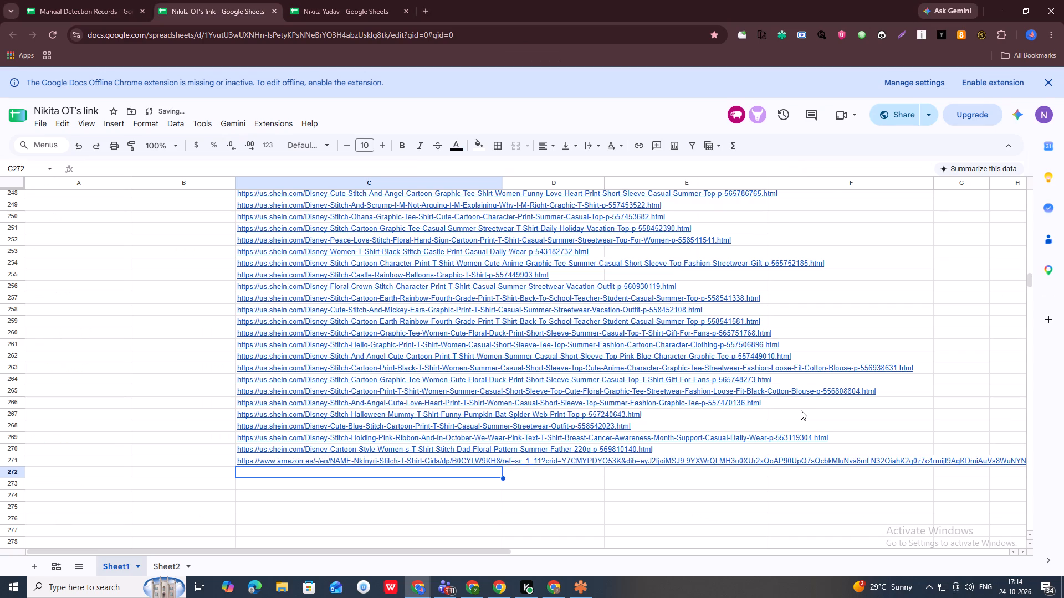
Copy the link of the pink NAME IT Nkfnyri Stitch T-shirt into cell C272 of the OT links sheet.
{"action": "key", "text": "alt+Tab"}
{"action": "scroll", "coordinate": [594, 431], "scroll_direction": "down", "scroll_amount": 4}
{"action": "scroll", "coordinate": [731, 419], "scroll_direction": "down", "scroll_amount": 5}
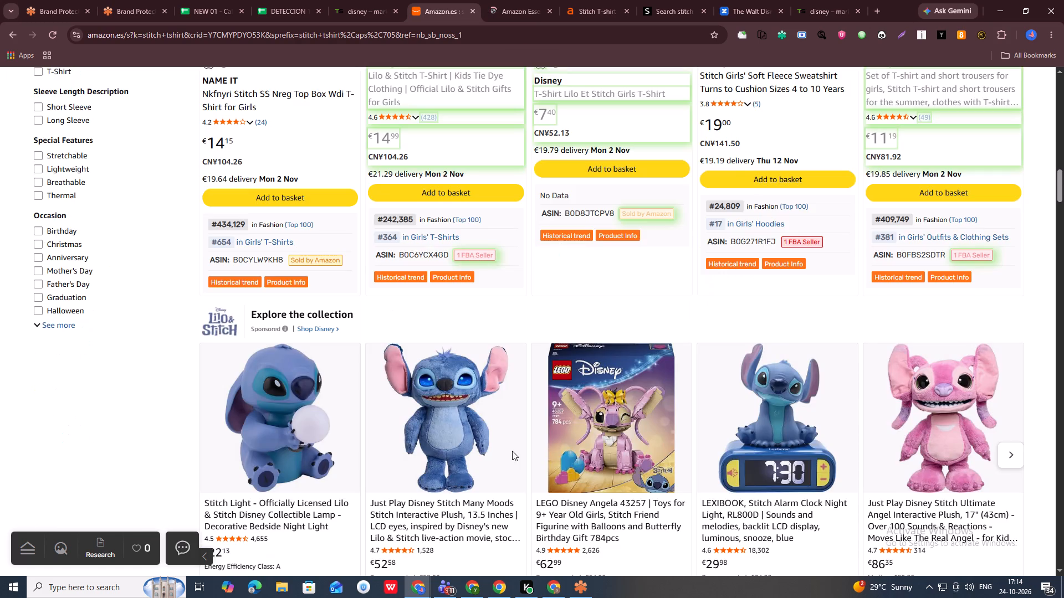
{"action": "scroll", "coordinate": [676, 397], "scroll_direction": "down", "scroll_amount": 4}
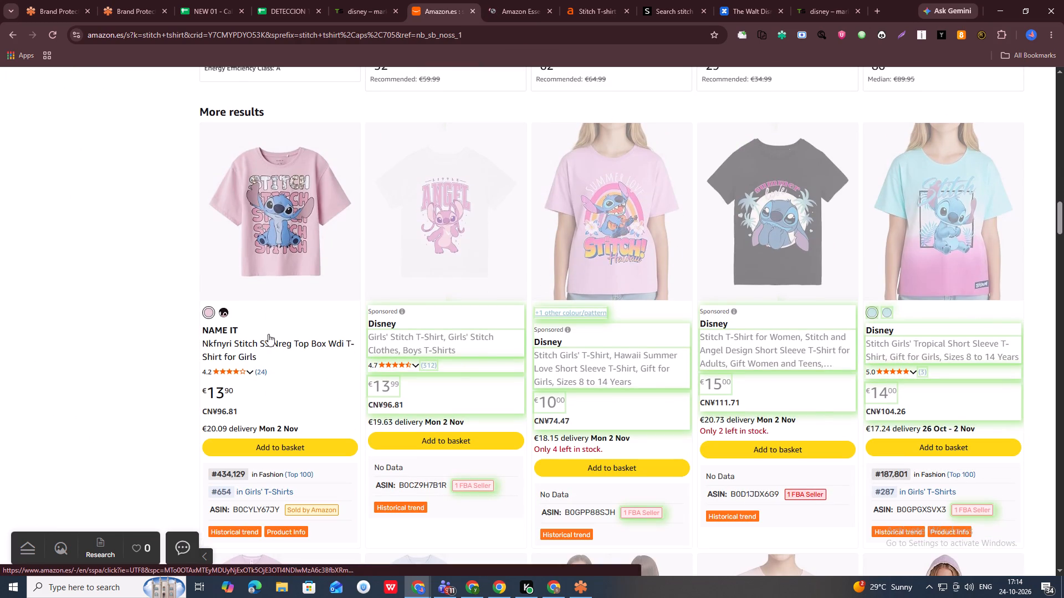
{"action": "right_click", "coordinate": [265, 346]}
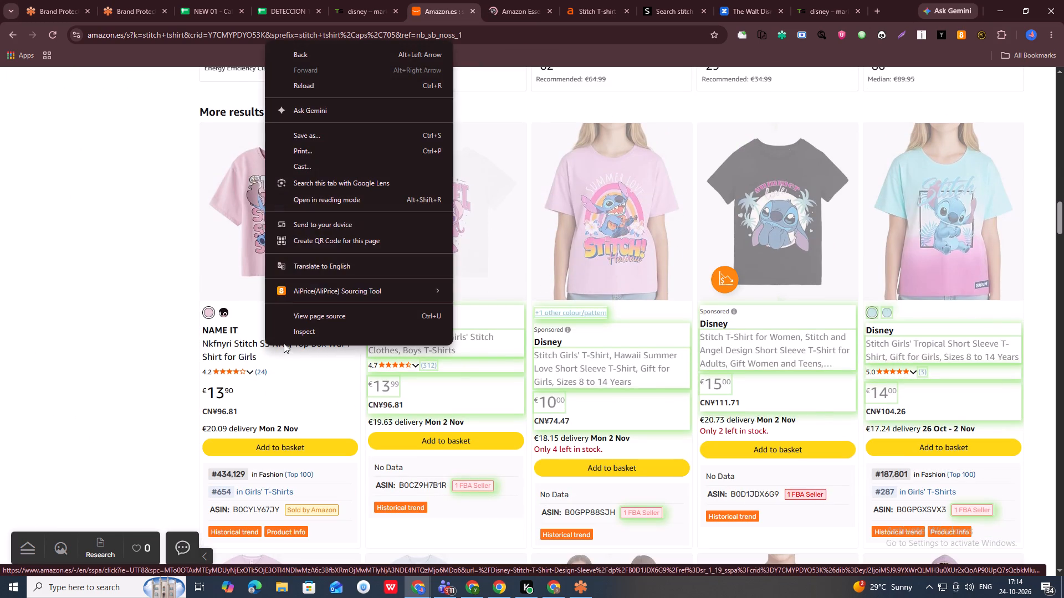
{"action": "right_click", "coordinate": [241, 349]}
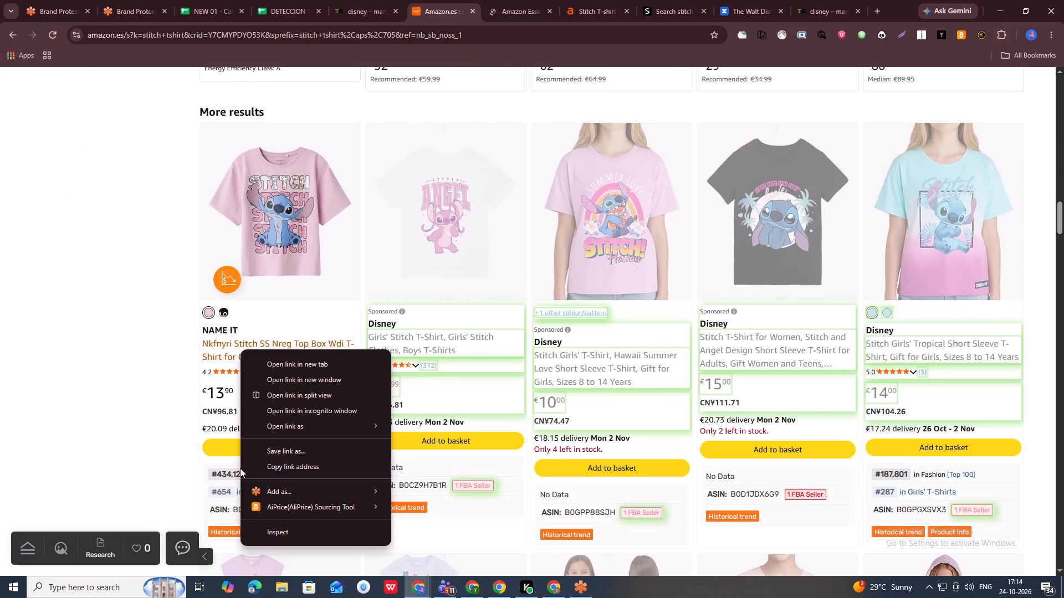
{"action": "left_click", "coordinate": [263, 468]}
{"action": "key", "text": "alt+Tab"}
{"action": "key", "text": "ctrl+v"}
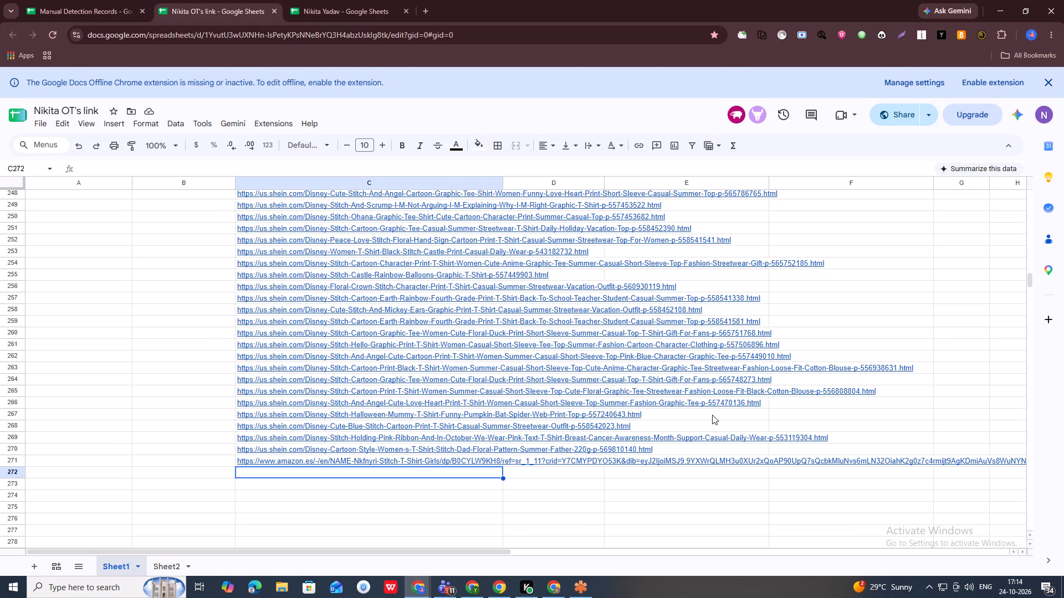
{"action": "key", "text": "Down"}
Copy the link of the Disney "Stitch Camiseta para Niña, Diseño 'Aloha'" T-shirt into the OT links sheet's next empty row.
{"action": "key", "text": "alt+Tab"}
{"action": "scroll", "coordinate": [784, 363], "scroll_direction": "down", "scroll_amount": 5}
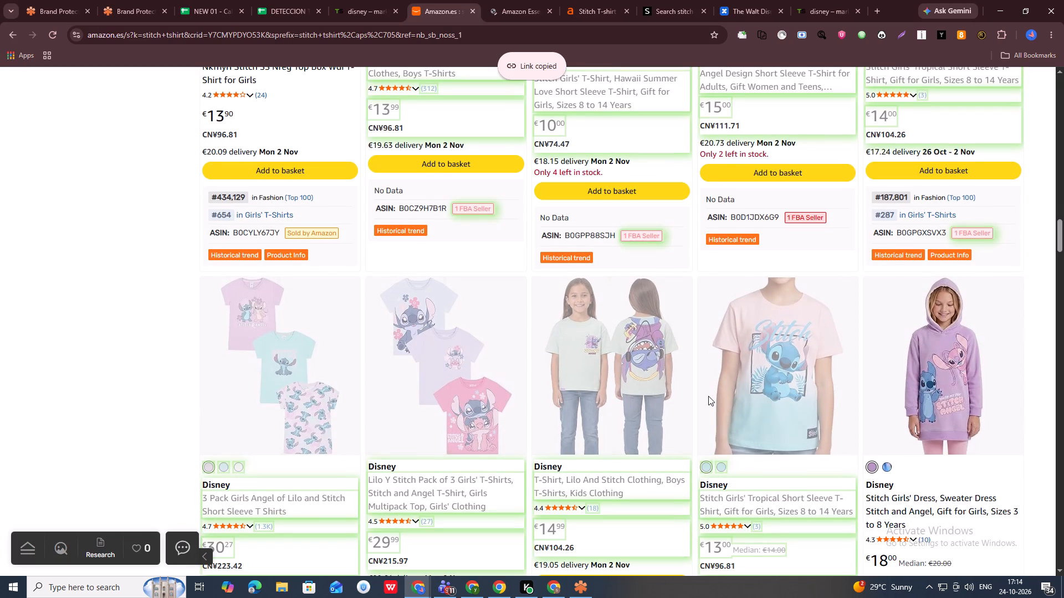
{"action": "scroll", "coordinate": [698, 372], "scroll_direction": "down", "scroll_amount": 6}
{"action": "scroll", "coordinate": [648, 391], "scroll_direction": "down", "scroll_amount": 4}
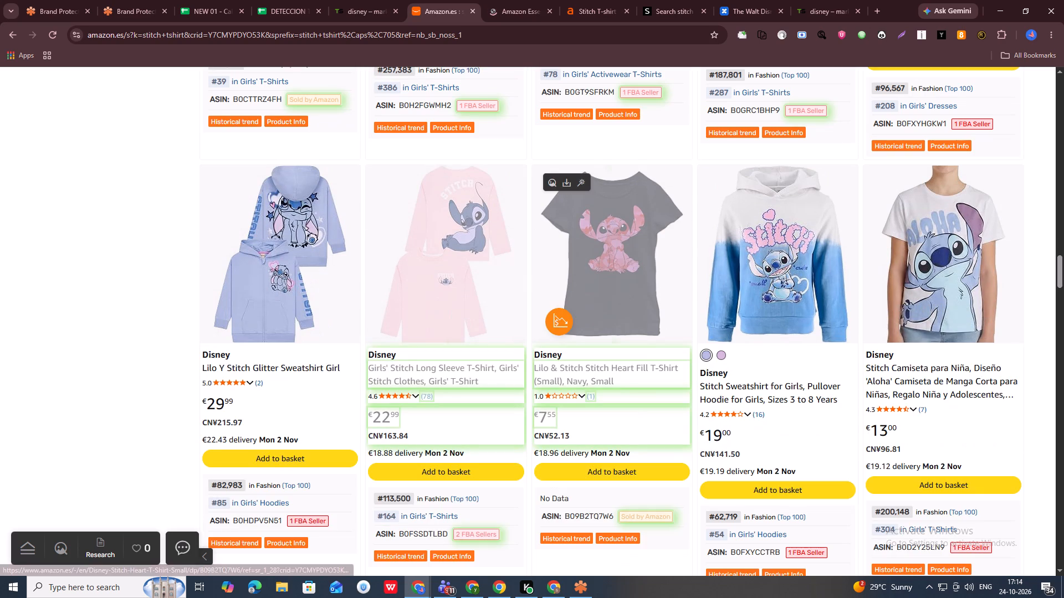
{"action": "right_click", "coordinate": [938, 370]}
{"action": "left_click", "coordinate": [836, 483]}
{"action": "key", "text": "alt+Tab"}
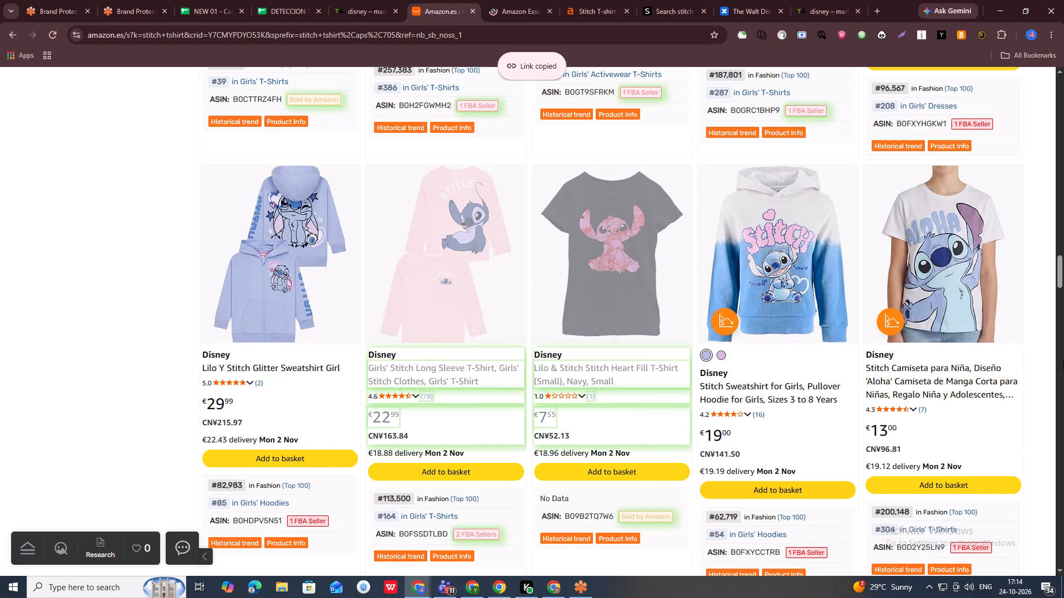
{"action": "key", "text": "ctrl+v"}
{"action": "key", "text": "Down"}
Copy the link of the €17.50 Amazon Essentials Girls Short Sleeve T-Shirt into the next empty row of the OT links sheet.
{"action": "key", "text": "alt+Tab"}
{"action": "scroll", "coordinate": [839, 327], "scroll_direction": "down", "scroll_amount": 5}
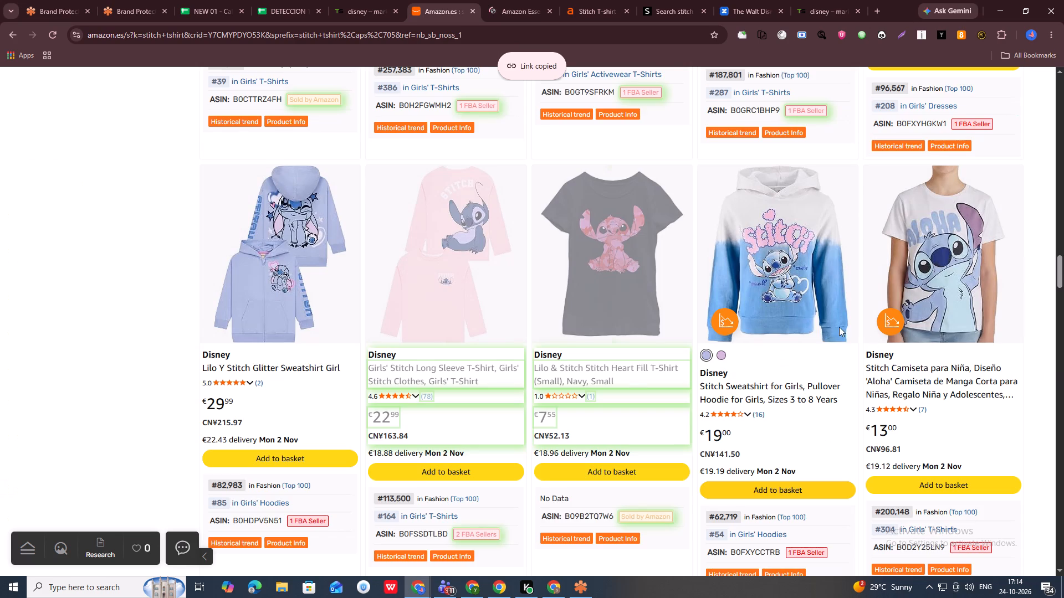
{"action": "scroll", "coordinate": [741, 375], "scroll_direction": "down", "scroll_amount": 4}
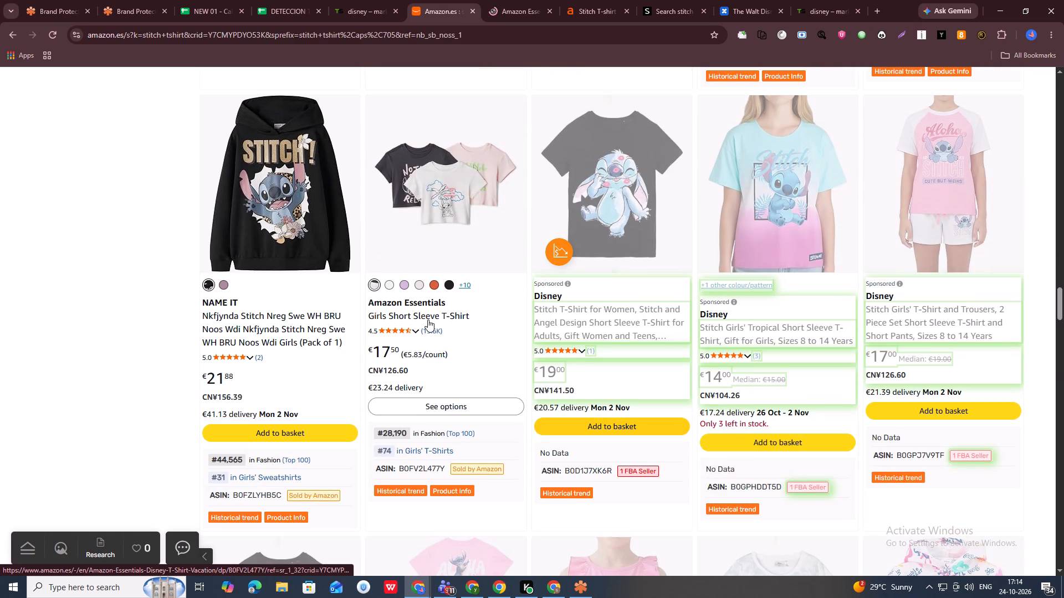
{"action": "right_click", "coordinate": [424, 313]}
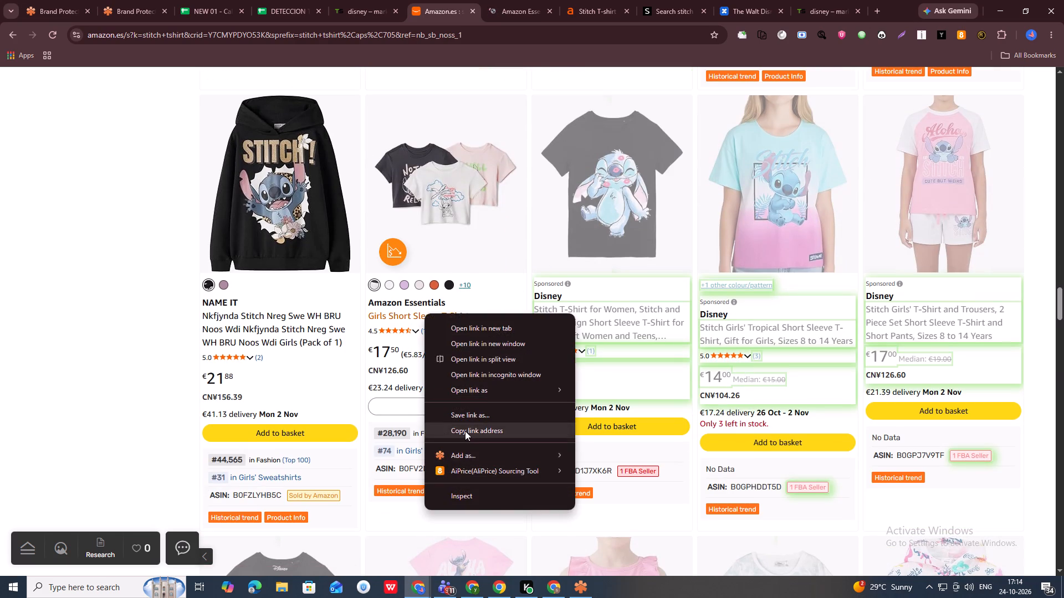
{"action": "left_click", "coordinate": [465, 431]}
{"action": "key", "text": "alt+Tab"}
{"action": "key", "text": "ctrl+v"}
{"action": "key", "text": "Down"}
Copy the link of the €14.00 Disney "Stitch Girls' T-Shirt Aloha Short Sleeve" from Amazon.es into cell C275 of the OT links sheet.
{"action": "key", "text": "alt+Tab"}
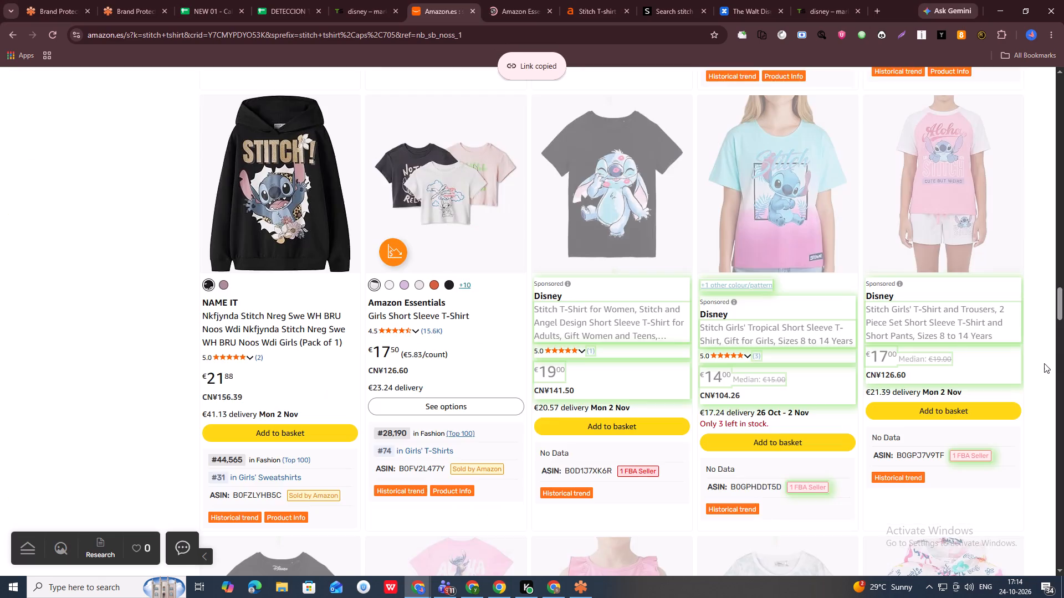
{"action": "scroll", "coordinate": [943, 339], "scroll_direction": "down", "scroll_amount": 5}
{"action": "scroll", "coordinate": [657, 411], "scroll_direction": "down", "scroll_amount": 6}
{"action": "scroll", "coordinate": [868, 351], "scroll_direction": "down", "scroll_amount": 4}
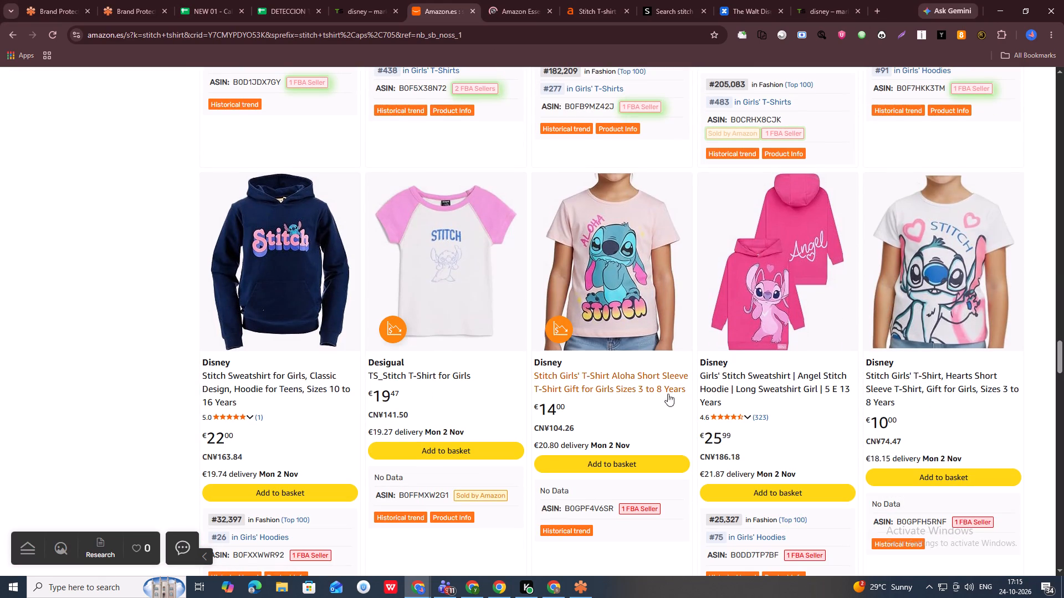
{"action": "right_click", "coordinate": [622, 379]}
{"action": "left_click", "coordinate": [662, 487]}
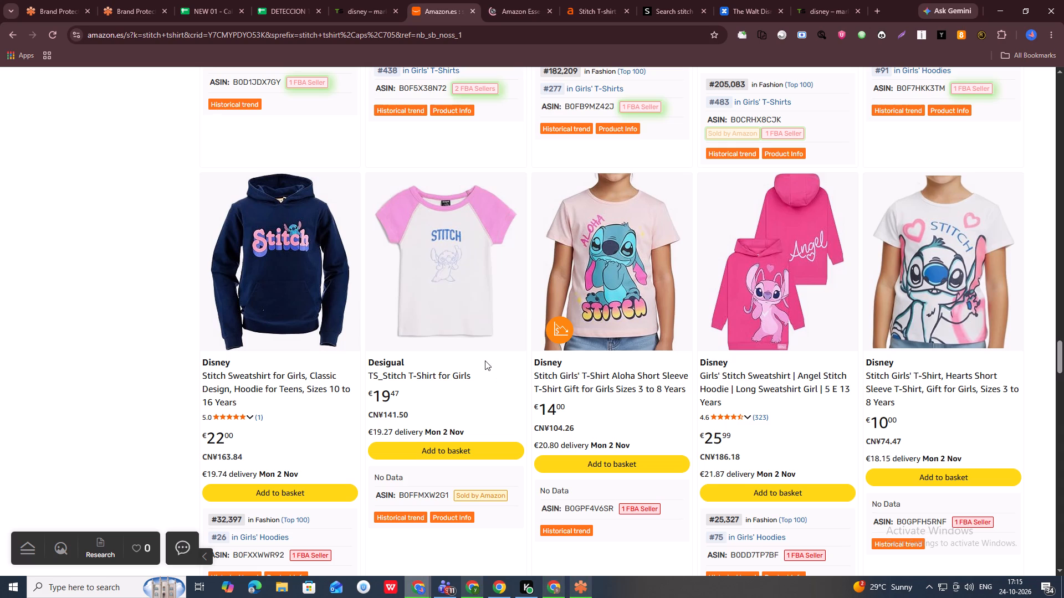
{"action": "left_click", "coordinate": [516, 12]}
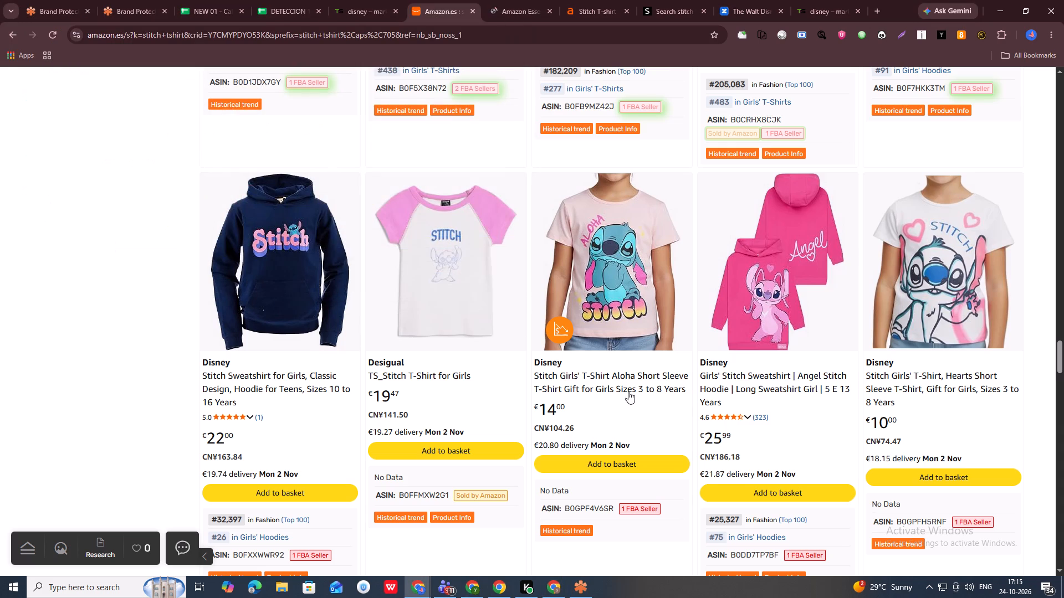
{"action": "right_click", "coordinate": [602, 383]}
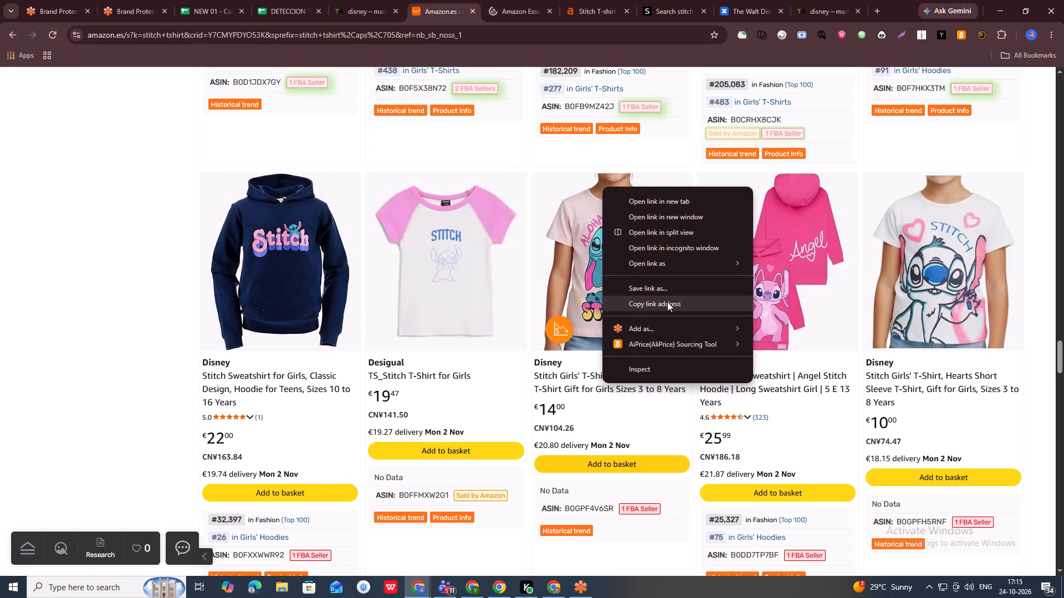
{"action": "left_click", "coordinate": [667, 302]}
{"action": "key", "text": "alt+Tab"}
{"action": "key", "text": "ctrl+v"}
{"action": "key", "text": "Down"}
{"action": "key", "text": "alt+Tab"}
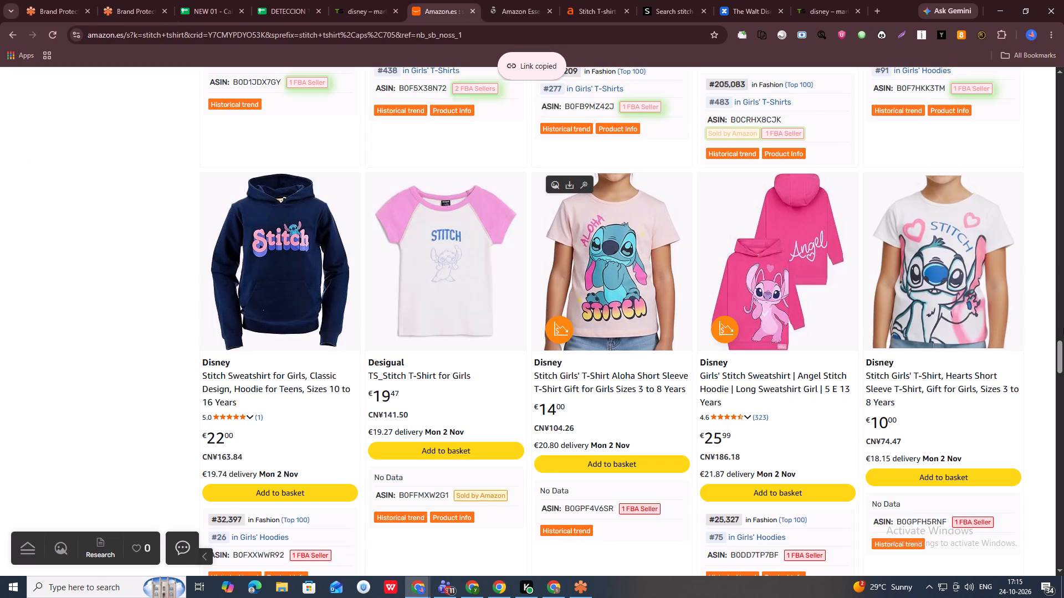
Copy the link of the €10.00 Disney "Stitch Girls' T-Shirt, Hearts Short Sleeve" into cell C276 of the OT links sheet.
{"action": "right_click", "coordinate": [933, 385]}
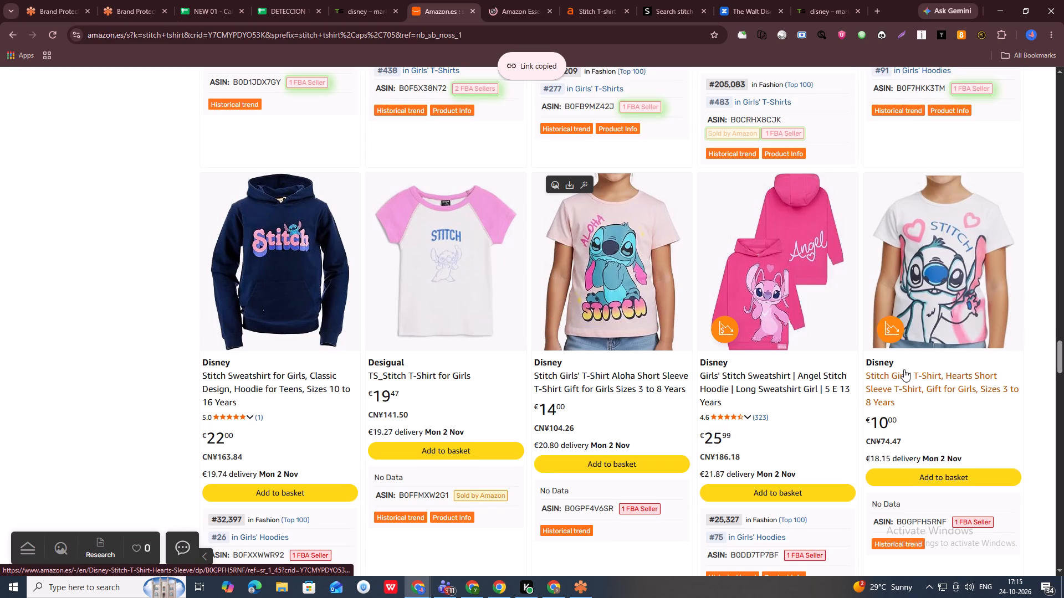
{"action": "left_click", "coordinate": [855, 301]}
{"action": "key", "text": "alt+Tab"}
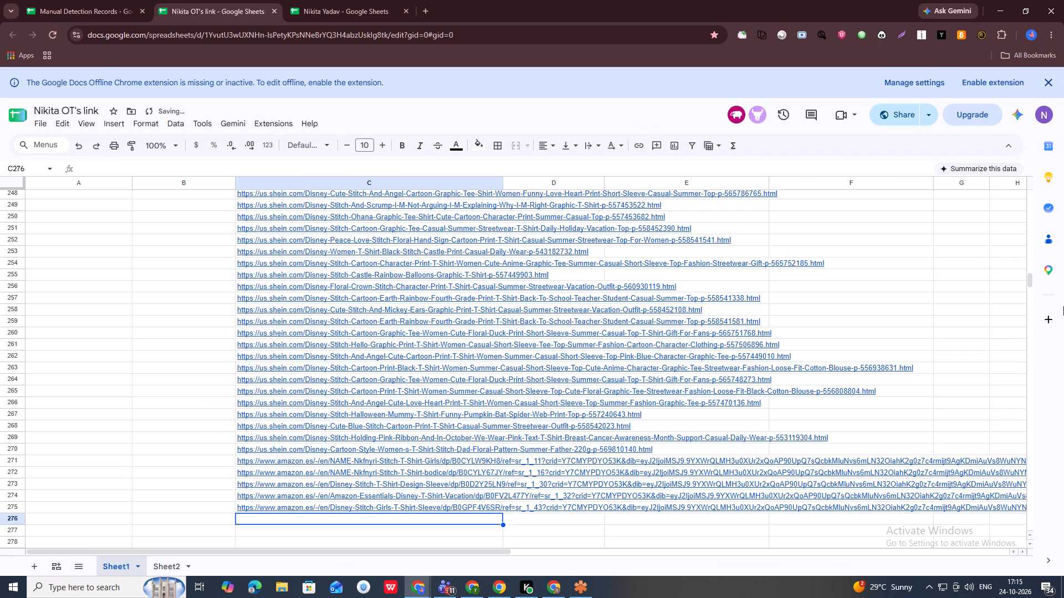
{"action": "key", "text": "ctrl+v"}
{"action": "key", "text": "Down"}
{"action": "key", "text": "alt+Tab"}
Copy the link of the pink Disney "Stitch Club" long-sleeve girls' T-shirt into cell C277 of the OT links sheet.
{"action": "scroll", "coordinate": [451, 447], "scroll_direction": "down", "scroll_amount": 5}
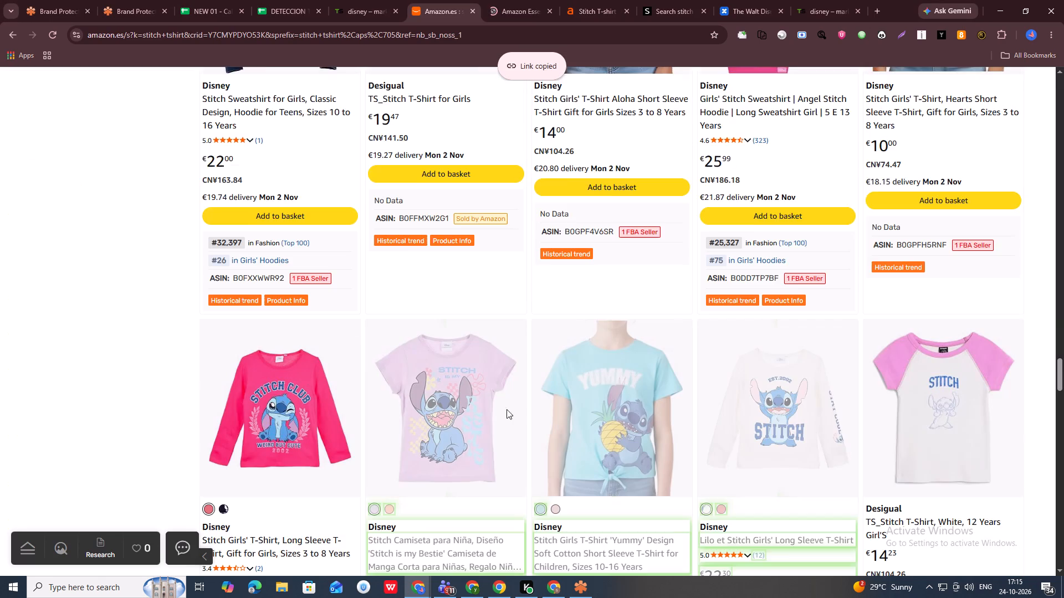
{"action": "scroll", "coordinate": [499, 399], "scroll_direction": "down", "scroll_amount": 3}
{"action": "right_click", "coordinate": [258, 383]}
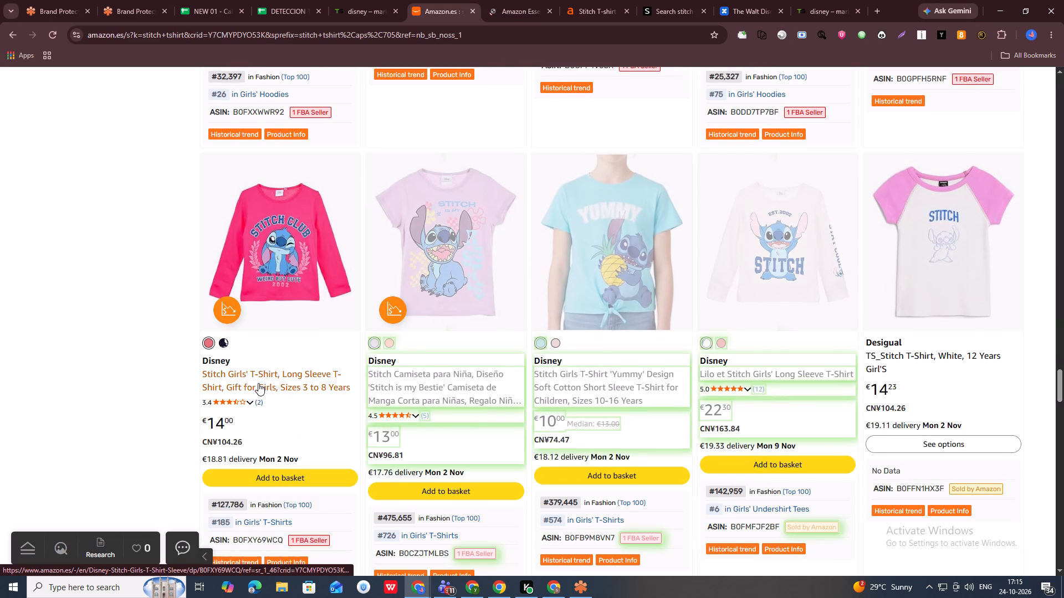
{"action": "left_click", "coordinate": [302, 303]}
{"action": "key", "text": "alt+Tab"}
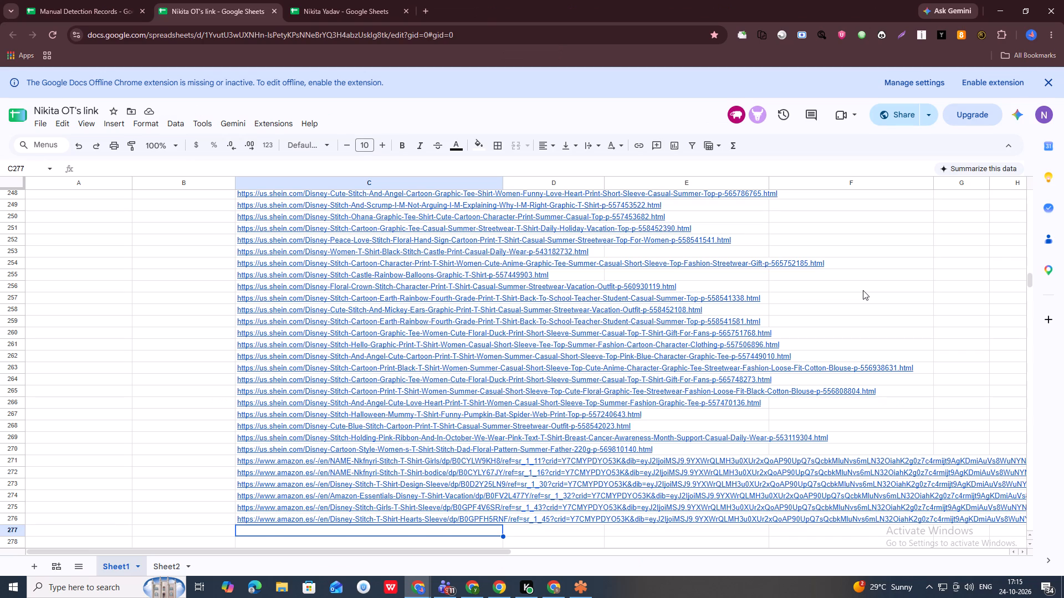
{"action": "key", "text": "ctrl+v"}
{"action": "key", "text": "Down"}
{"action": "key", "text": "alt+Tab"}
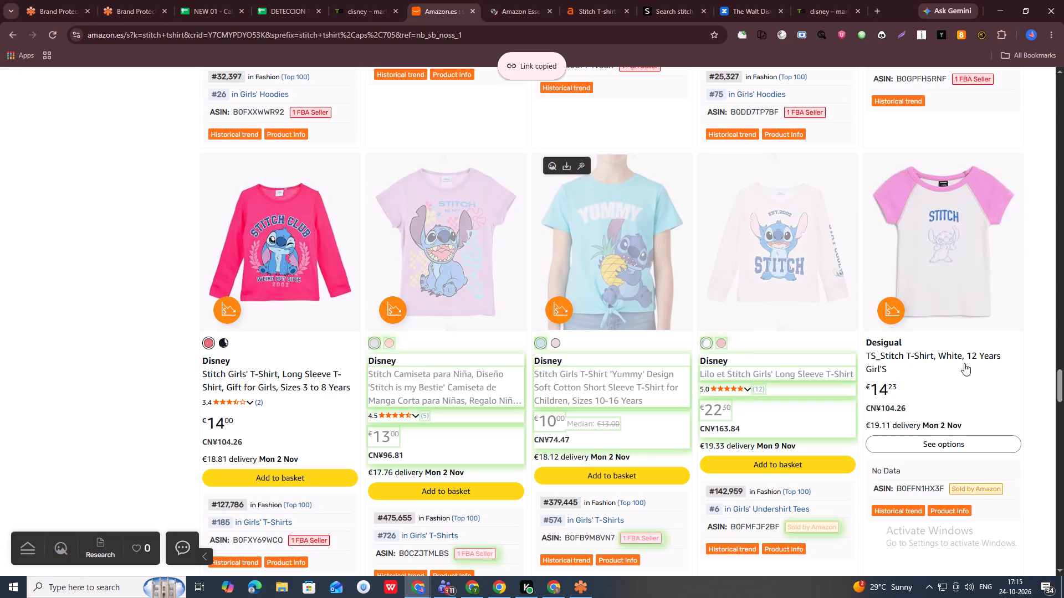
Copy the link of the €14.23 white Desigual TS_Stitch T-Shirt for 12-year-old girls into cell C278 of the OT links sheet.
{"action": "right_click", "coordinate": [940, 354]}
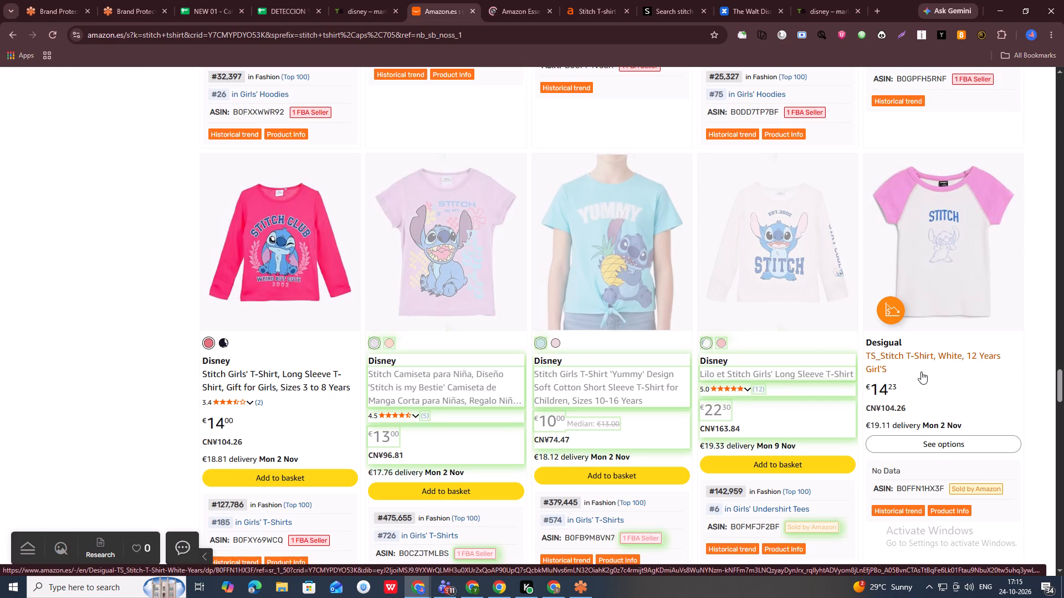
{"action": "left_click", "coordinate": [840, 471]}
{"action": "key", "text": "alt+Tab"}
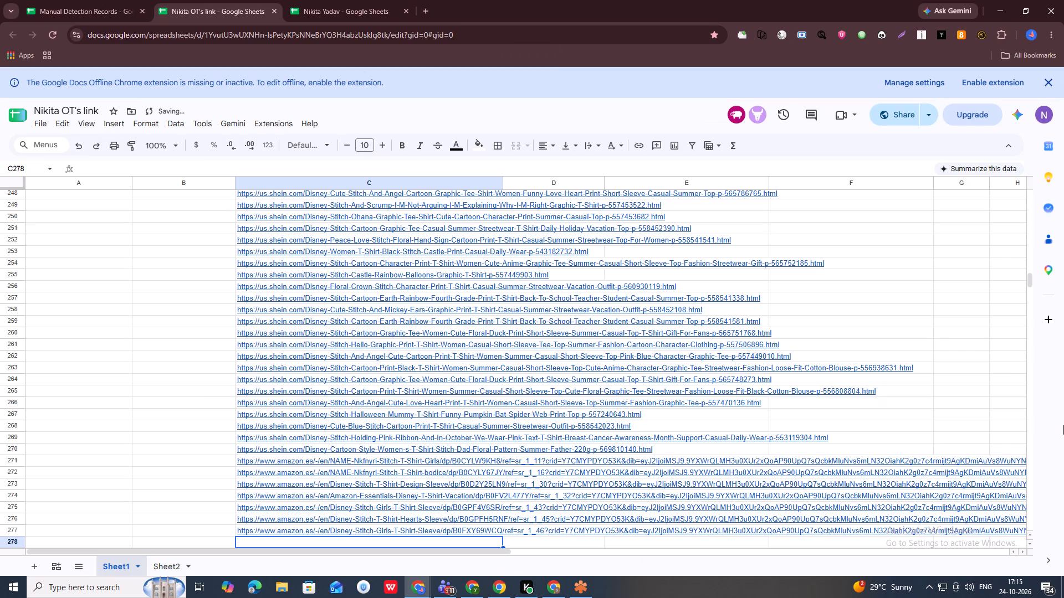
{"action": "key", "text": "ctrl+v"}
{"action": "key", "text": "Down"}
{"action": "key", "text": "alt+Tab"}
Copy the link of the €20.51 Disney "Kawaii Stitch T-Shirt for Girls" into cell C279 of the OT links sheet.
{"action": "key", "text": "Down"}
{"action": "scroll", "coordinate": [848, 443], "scroll_direction": "down", "scroll_amount": 3}
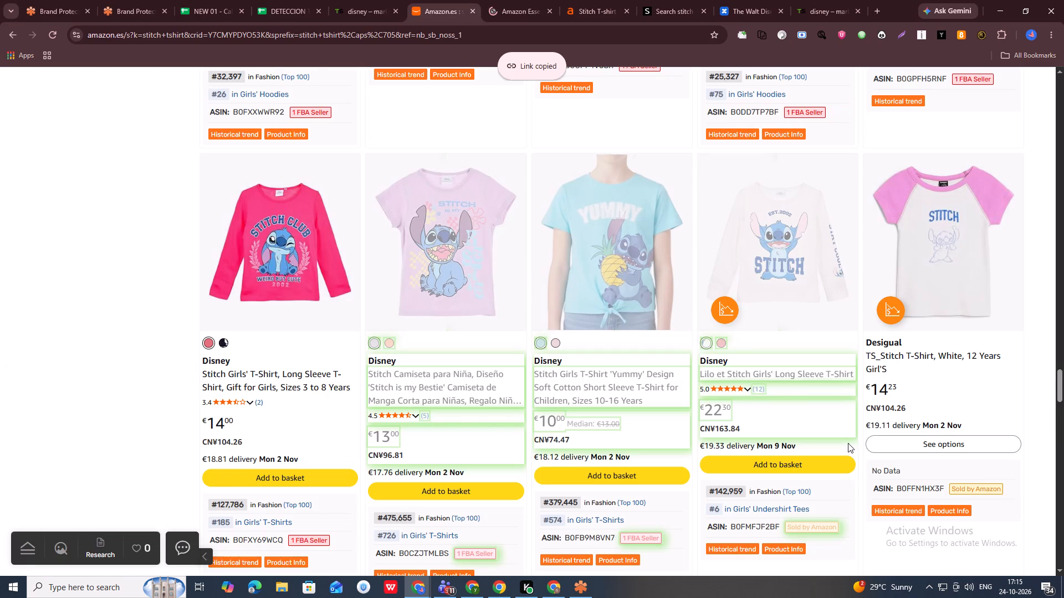
{"action": "scroll", "coordinate": [848, 443], "scroll_direction": "down", "scroll_amount": 1}
{"action": "scroll", "coordinate": [773, 426], "scroll_direction": "down", "scroll_amount": 3}
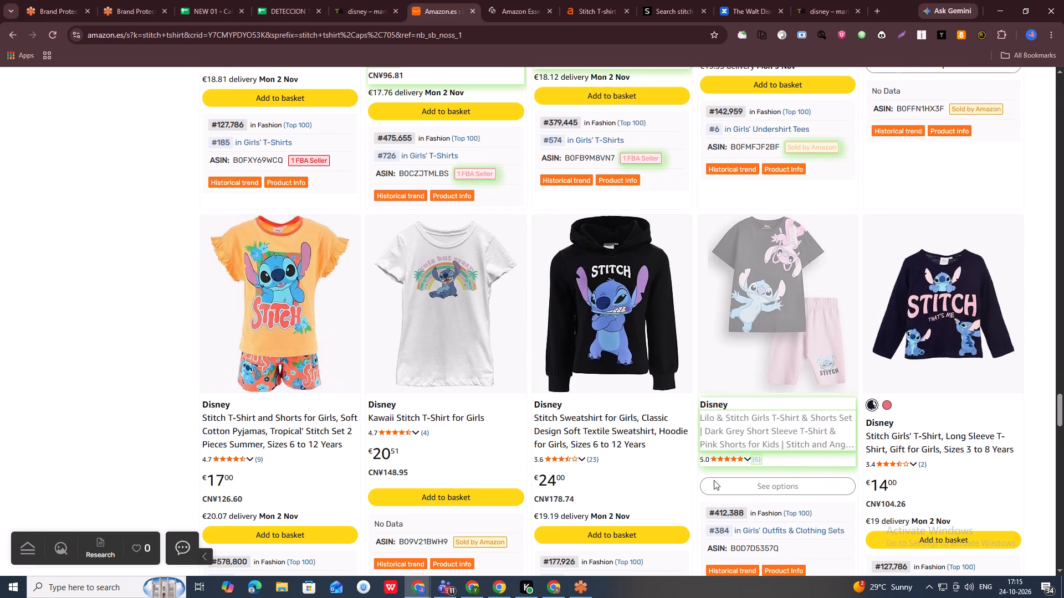
{"action": "scroll", "coordinate": [648, 397], "scroll_direction": "down", "scroll_amount": 6}
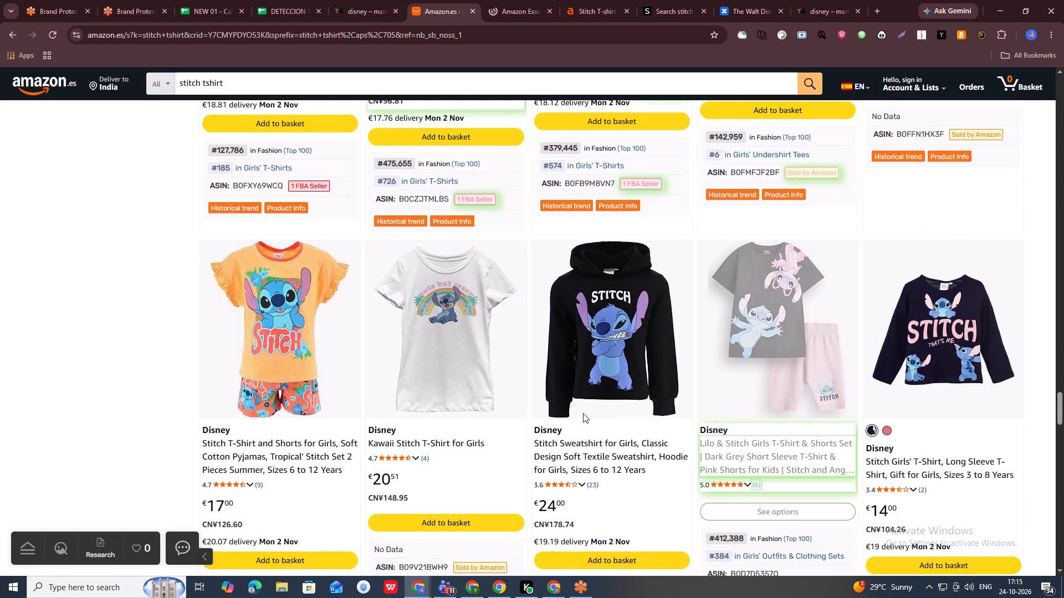
{"action": "scroll", "coordinate": [583, 413], "scroll_direction": "down", "scroll_amount": 2}
{"action": "right_click", "coordinate": [445, 333]}
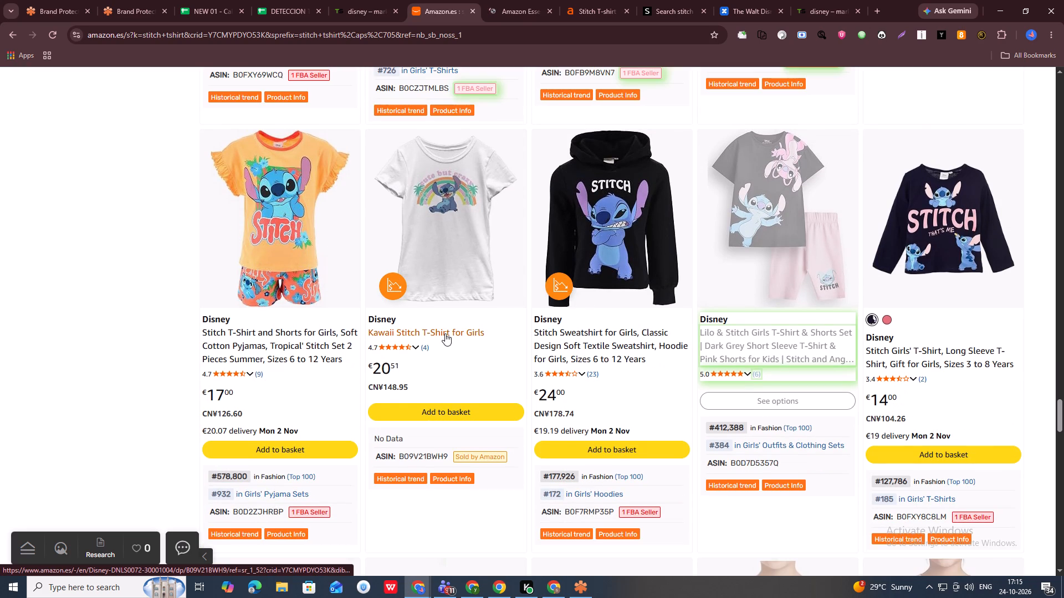
{"action": "left_click", "coordinate": [503, 450]}
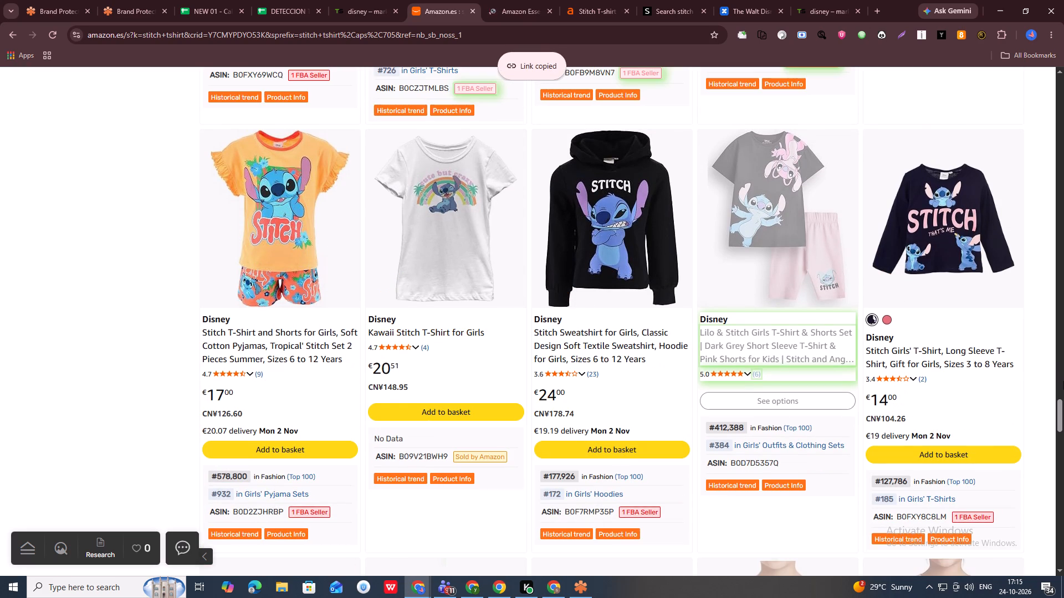
{"action": "key", "text": "alt+Tab"}
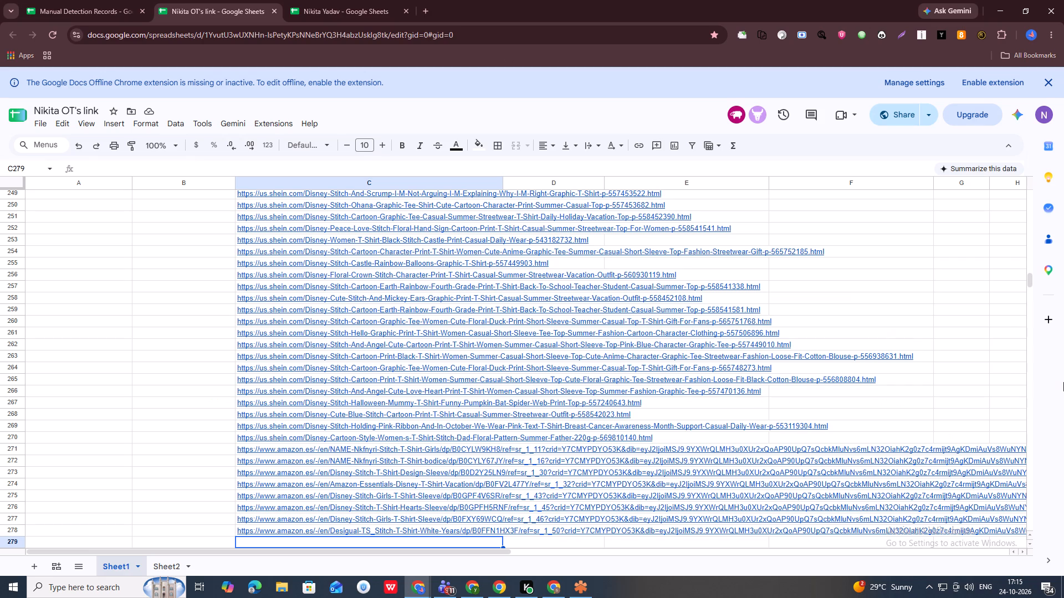
{"action": "key", "text": "ctrl+v"}
{"action": "key", "text": "Down"}
{"action": "key", "text": "alt+Tab"}
Copy the link of the dark Disney "Stitch That's Me" long-sleeve girls' T-shirt into the OT links sheet's next empty row.
{"action": "right_click", "coordinate": [929, 361]}
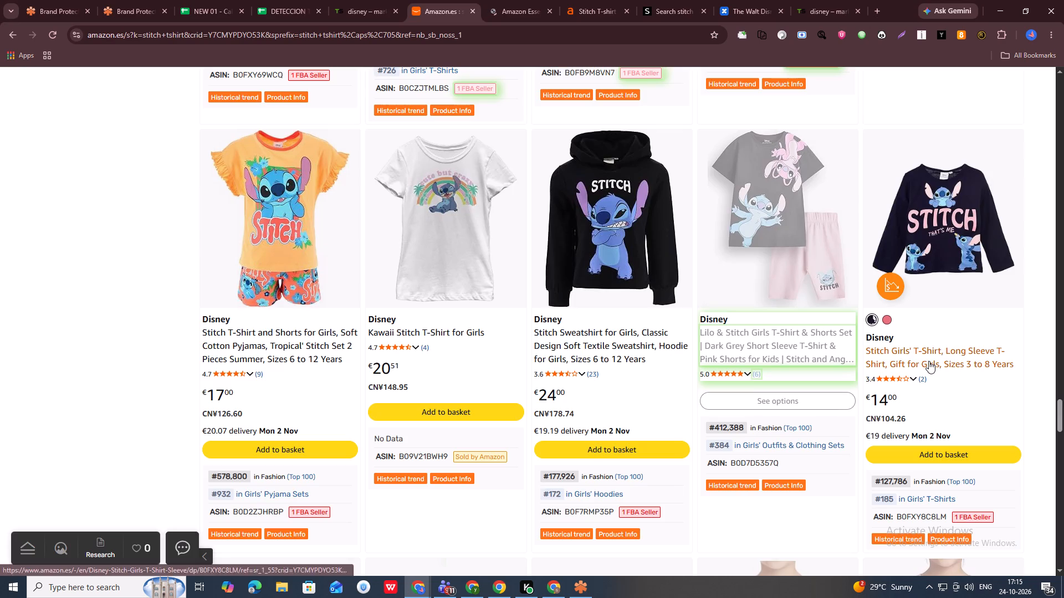
{"action": "left_click", "coordinate": [864, 472]}
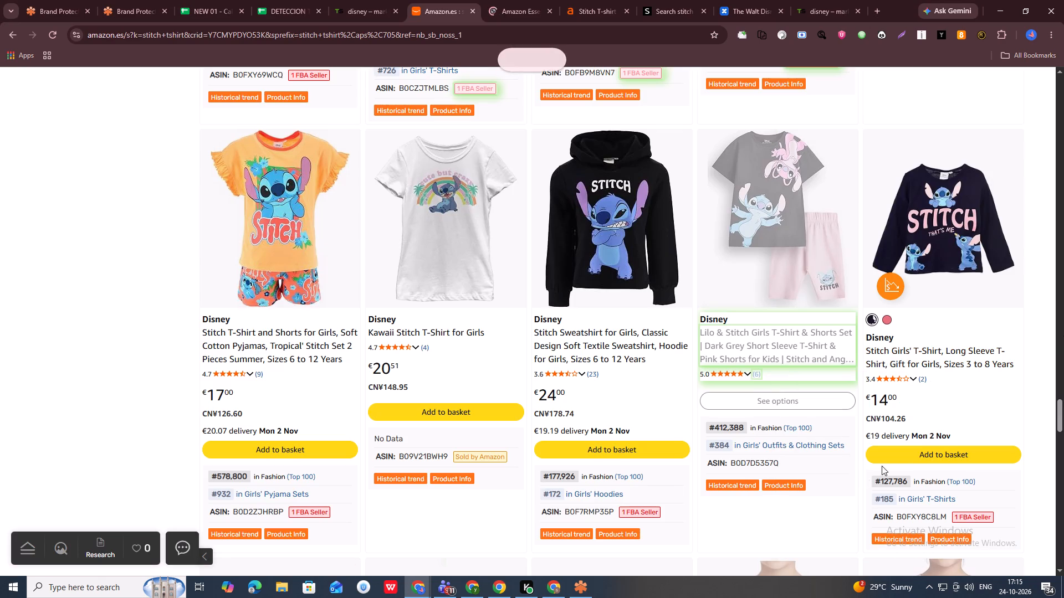
{"action": "key", "text": "alt+Tab"}
{"action": "key", "text": "ctrl+v"}
{"action": "key", "text": "Down"}
{"action": "key", "text": "alt+Tab"}
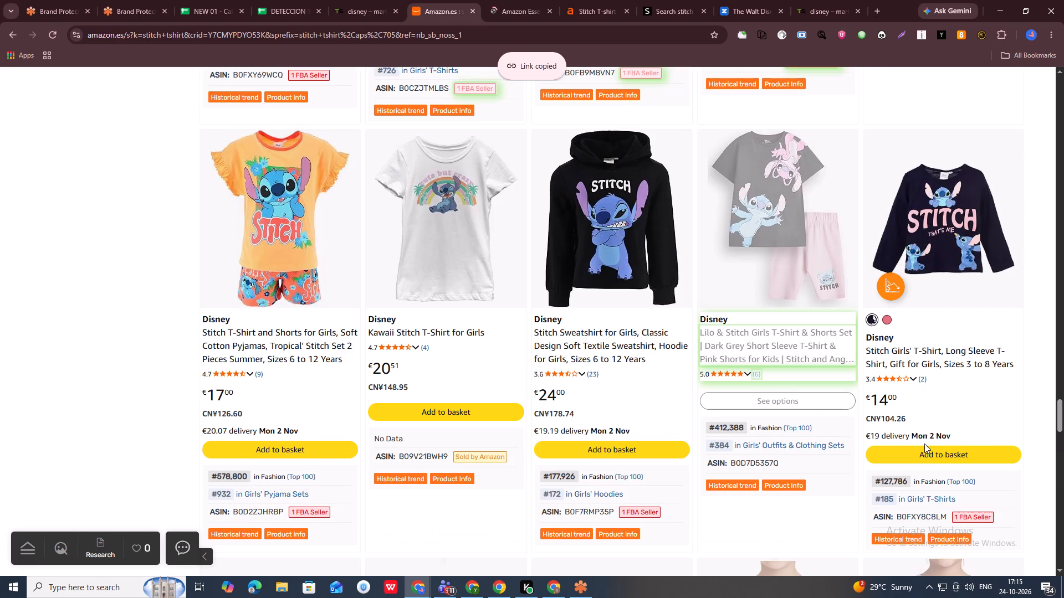
Check the remaining Amazon.es results on this page for undetected T-shirts and open results page 2.
{"action": "scroll", "coordinate": [718, 369], "scroll_direction": "down", "scroll_amount": 11}
{"action": "scroll", "coordinate": [697, 352], "scroll_direction": "up", "scroll_amount": 3}
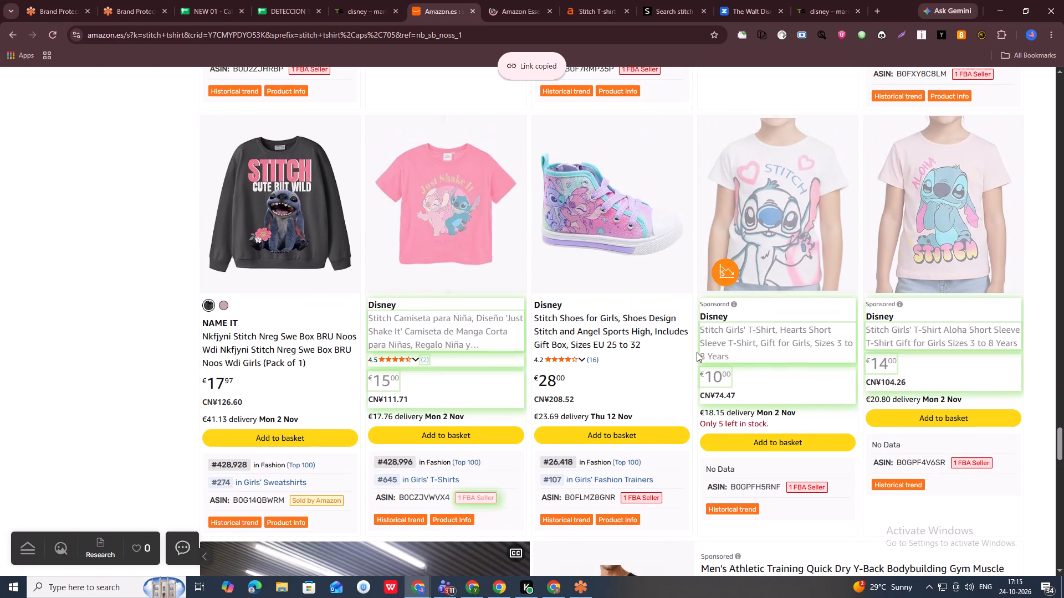
{"action": "scroll", "coordinate": [695, 352], "scroll_direction": "down", "scroll_amount": 10}
{"action": "scroll", "coordinate": [592, 379], "scroll_direction": "up", "scroll_amount": 3}
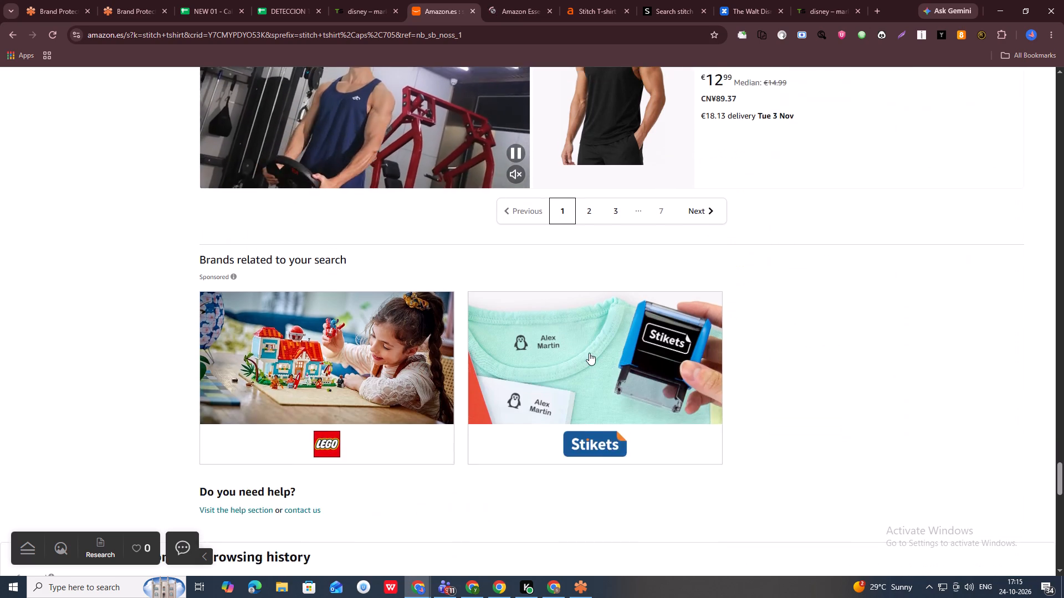
{"action": "left_click", "coordinate": [589, 361]}
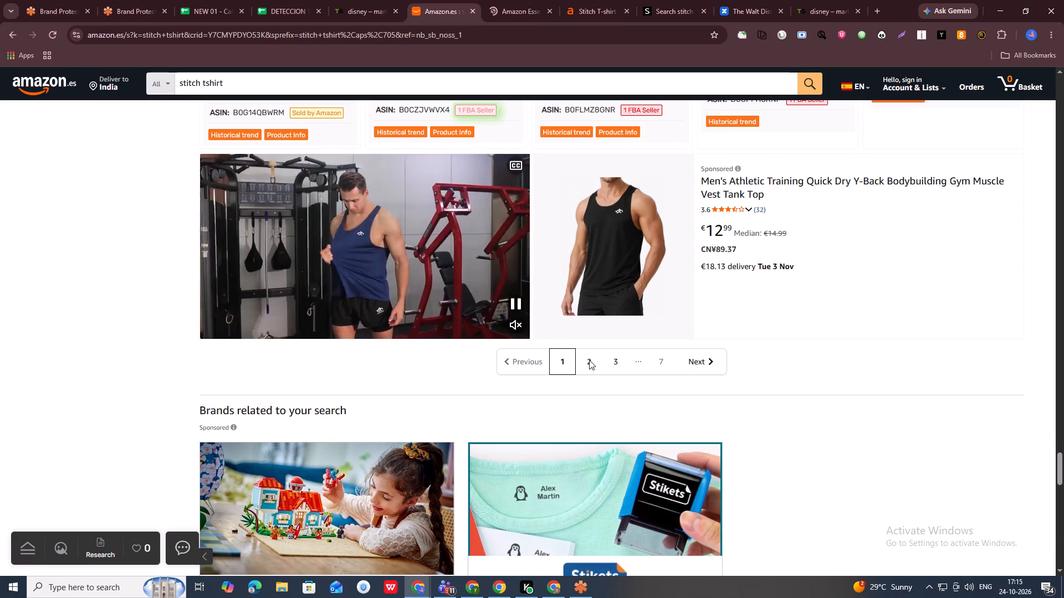
{"action": "left_click", "coordinate": [591, 363]}
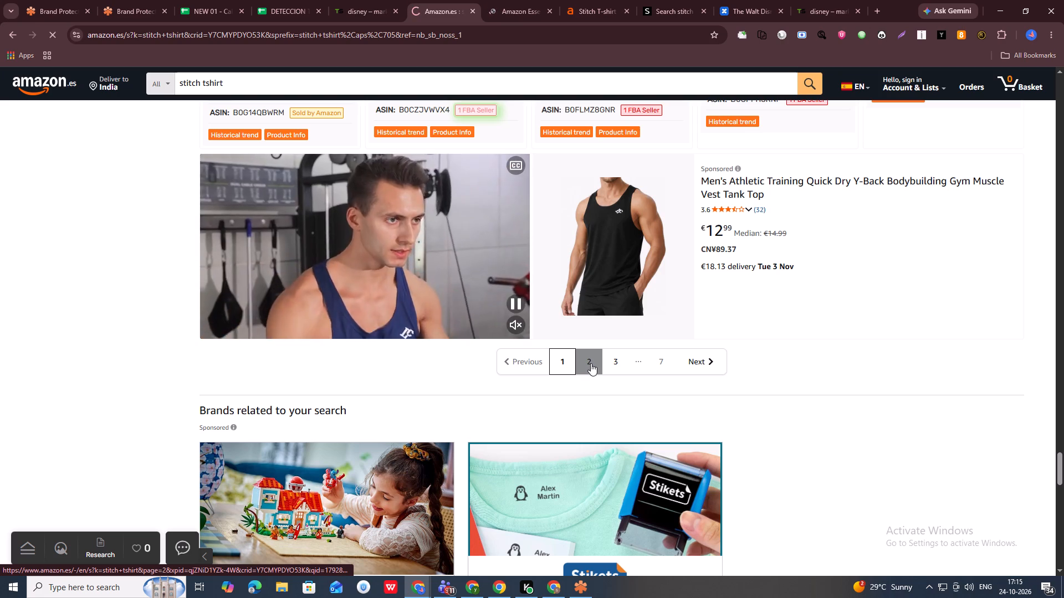
Switch to the Allegro "stitch t-shirt" results and copy the first Coccodrillo "STITCH Prezent T-Shirt 146" listing's link into the OT links sheet's next empty row.
{"action": "left_click", "coordinate": [526, 0]}
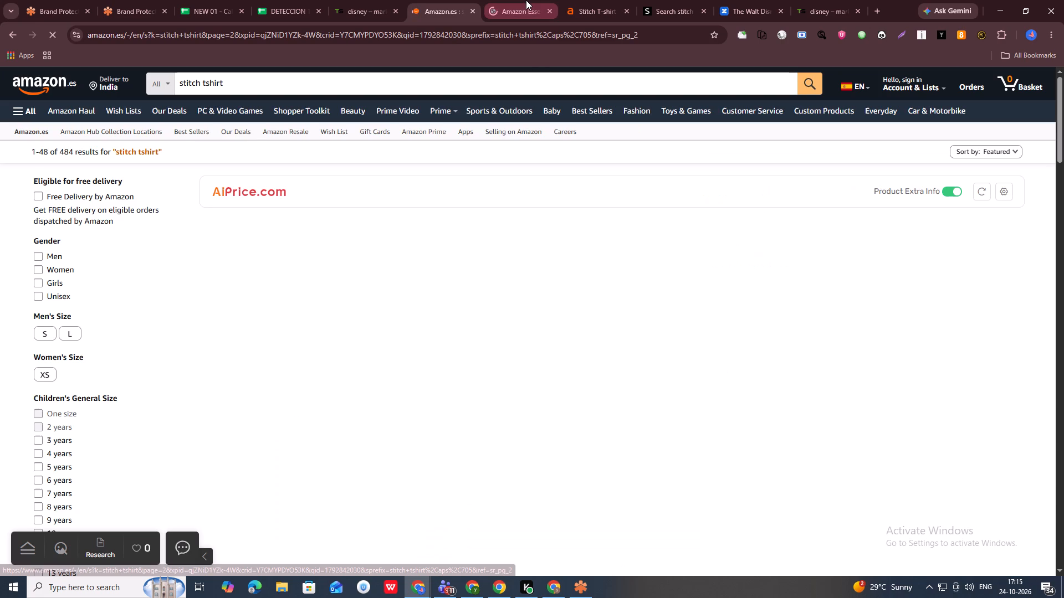
{"action": "left_click", "coordinate": [605, 0]}
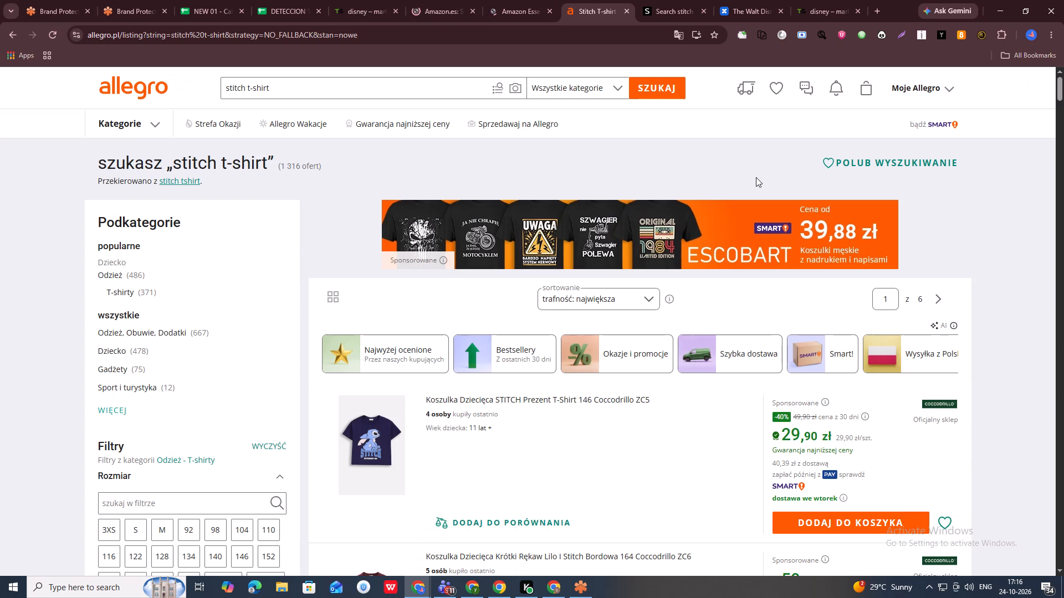
{"action": "scroll", "coordinate": [577, 223], "scroll_direction": "down", "scroll_amount": 4}
{"action": "scroll", "coordinate": [601, 294], "scroll_direction": "down", "scroll_amount": 5}
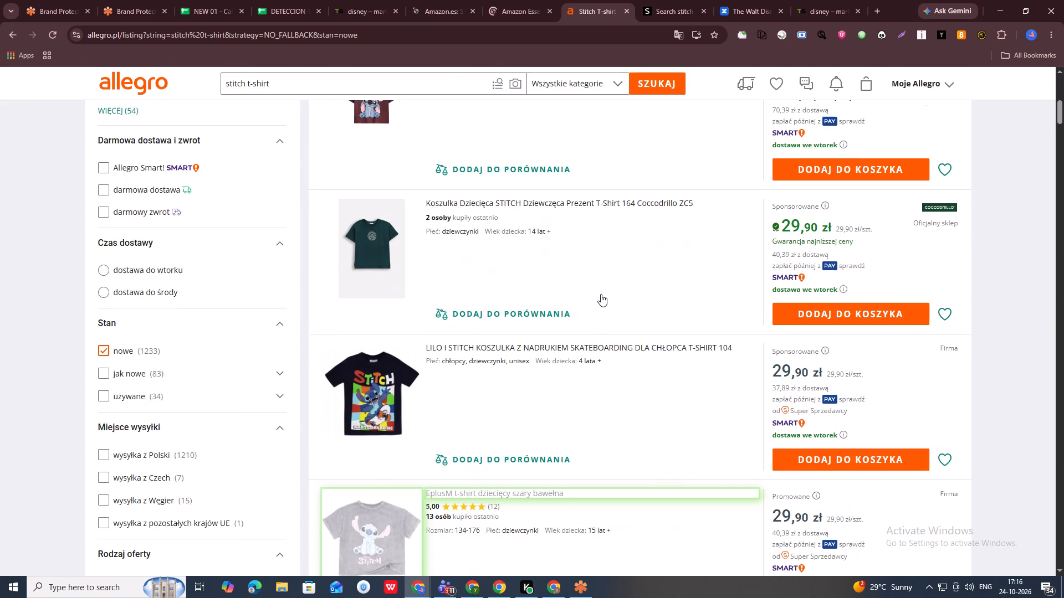
{"action": "scroll", "coordinate": [601, 294], "scroll_direction": "up", "scroll_amount": 9}
{"action": "scroll", "coordinate": [617, 369], "scroll_direction": "down", "scroll_amount": 2}
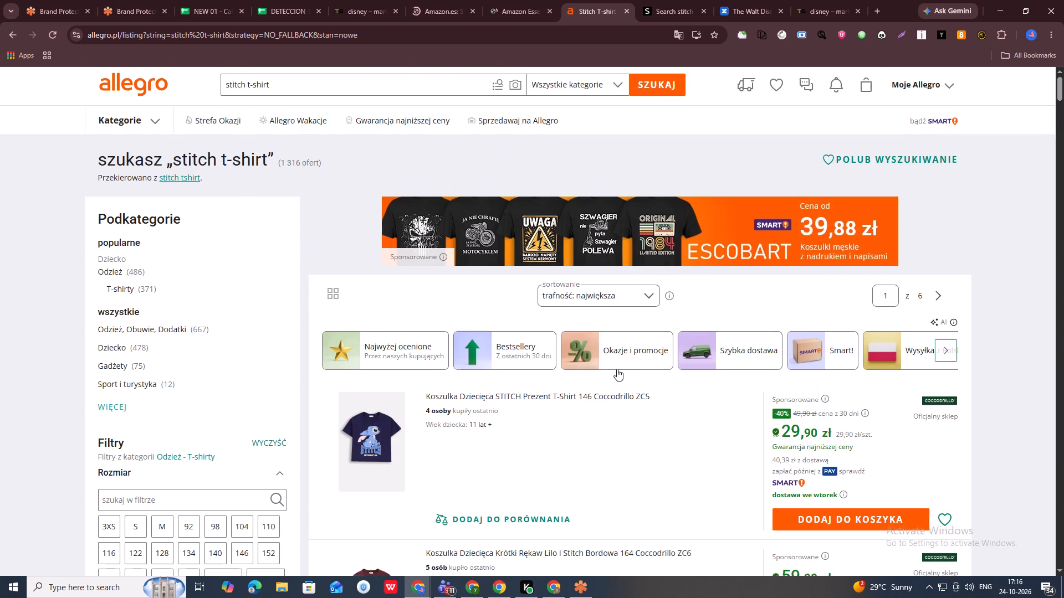
{"action": "right_click", "coordinate": [561, 287]}
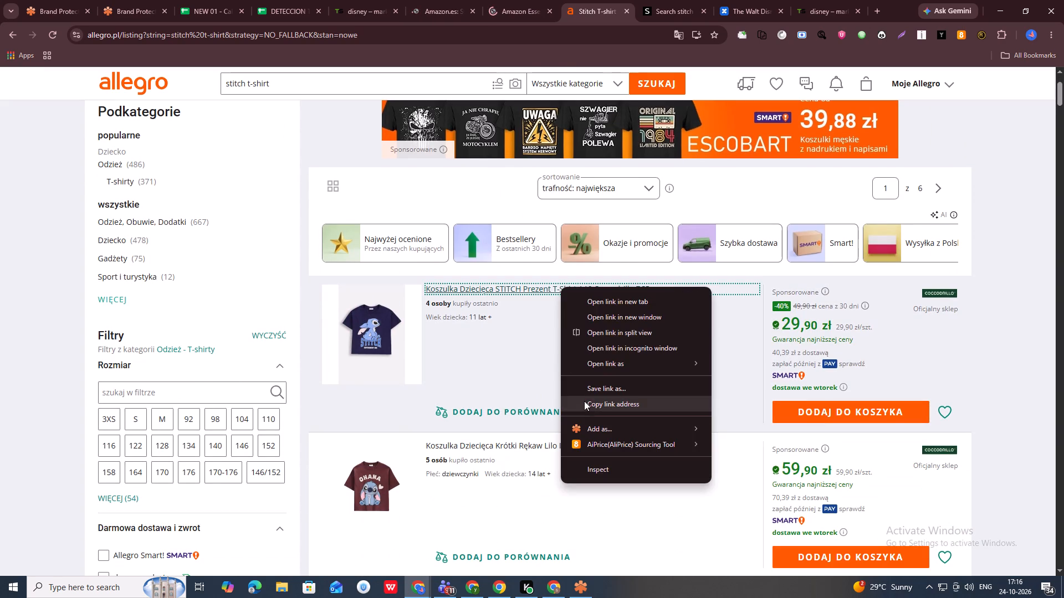
{"action": "left_click", "coordinate": [584, 401]}
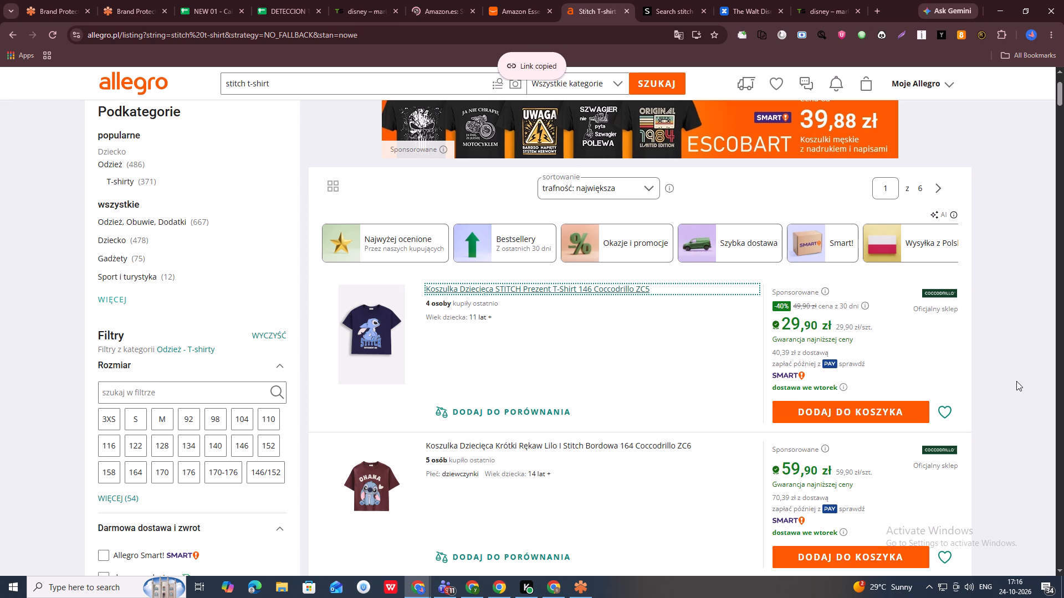
{"action": "key", "text": "alt+Tab"}
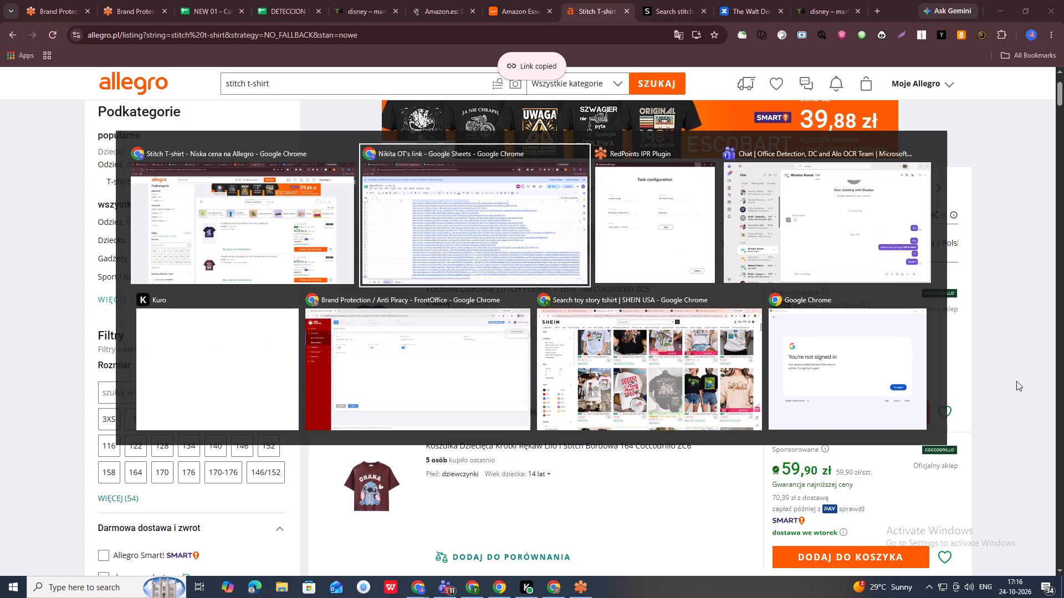
{"action": "key", "text": "ctrl+v"}
Check the extent of the links collected from cell C218 down, and return to the first empty cell below them, C282.
{"action": "key", "text": "Right"}
{"action": "key", "text": "ctrl+Up"}
{"action": "key", "text": "Down"}
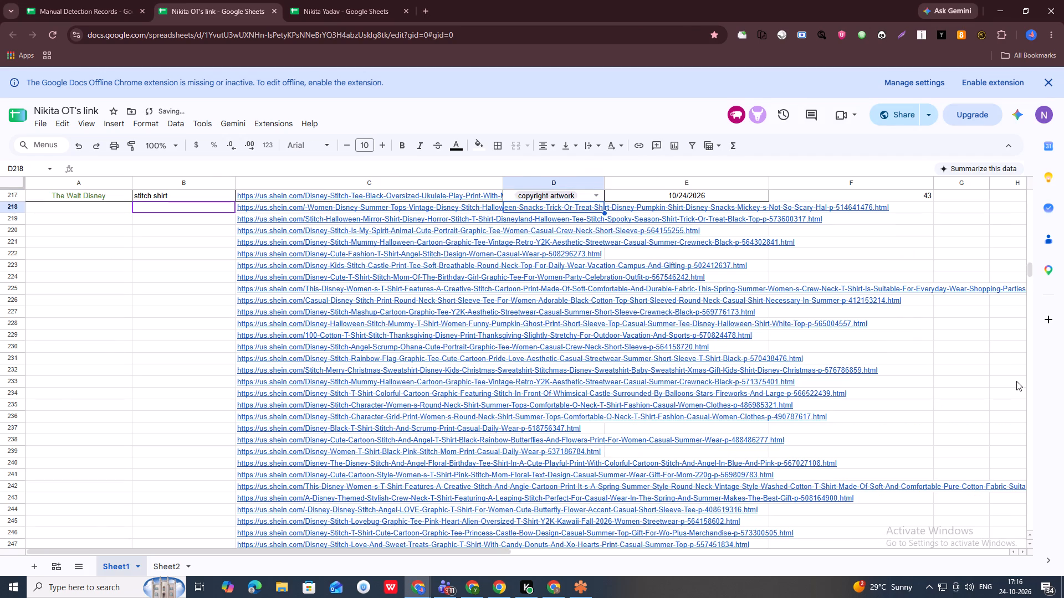
{"action": "key", "text": "Left"}
{"action": "key", "text": "ctrl+shift+Down"}
{"action": "key", "text": "ctrl+Down"}
{"action": "key", "text": "Down"}
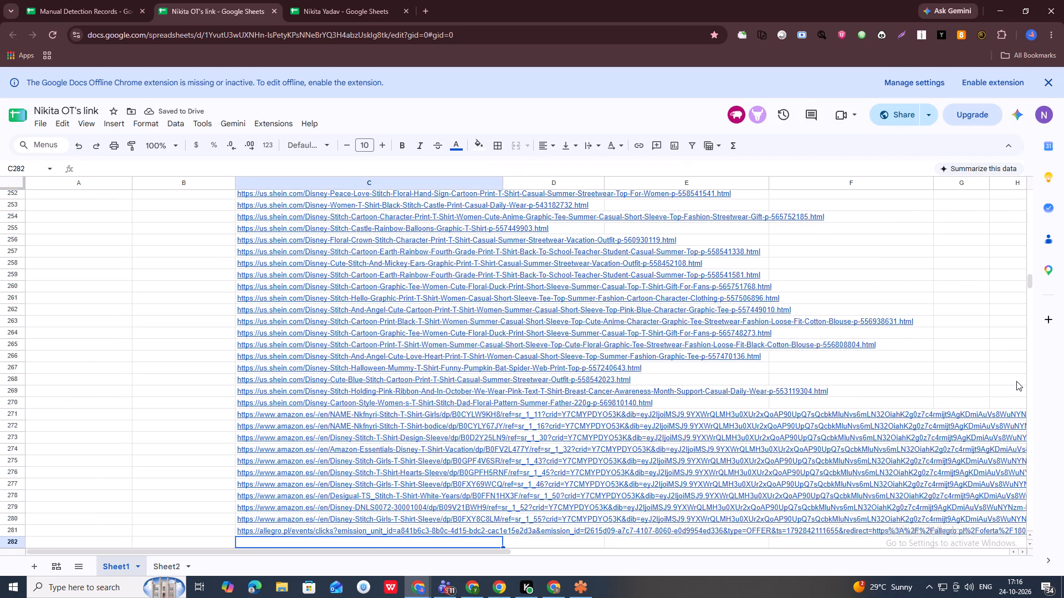
Copy the link of Allegro's maroon Coccodrillo "Lilo I Stitch Bordowa 164" T-shirt into cell C282 of the OT links sheet.
{"action": "key", "text": "alt+Tab"}
{"action": "key", "text": "Down"}
{"action": "scroll", "coordinate": [696, 405], "scroll_direction": "down", "scroll_amount": 4}
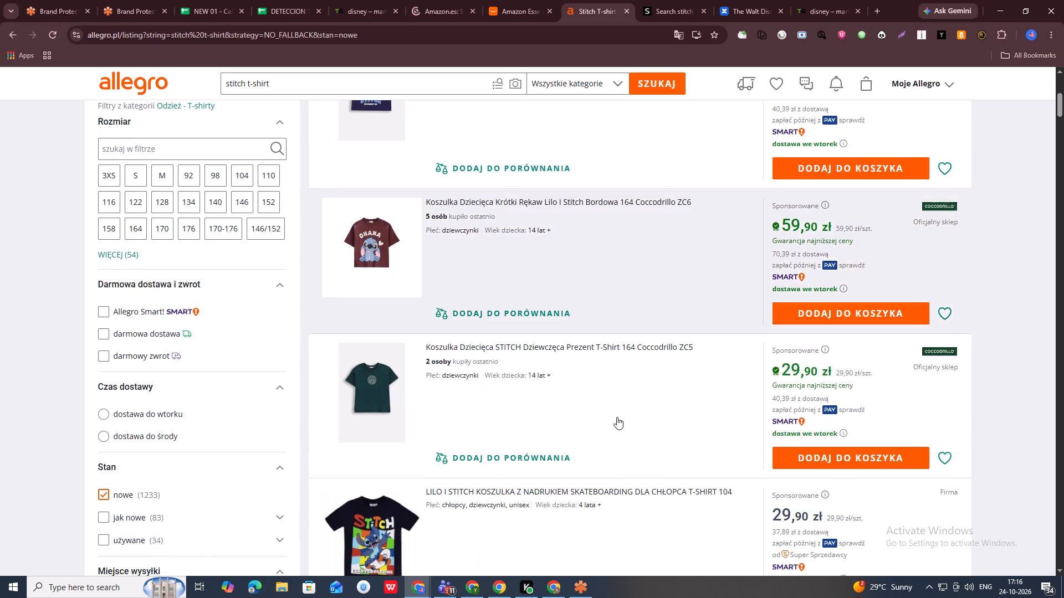
{"action": "right_click", "coordinate": [492, 200]}
{"action": "left_click", "coordinate": [514, 317]}
{"action": "key", "text": "alt+Tab"}
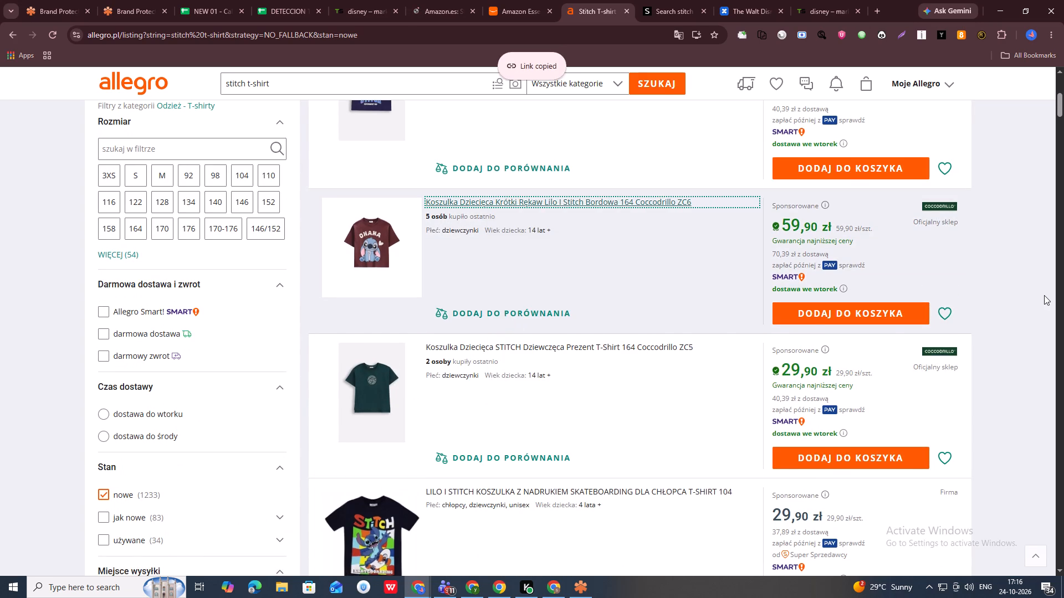
{"action": "key", "text": "ctrl+v"}
{"action": "key", "text": "Down"}
Copy the link of the black "LILO I STITCH" skateboarding boys' T-shirt 104 into cell C283 of the OT links sheet.
{"action": "key", "text": "alt+Tab"}
{"action": "scroll", "coordinate": [622, 439], "scroll_direction": "down", "scroll_amount": 3}
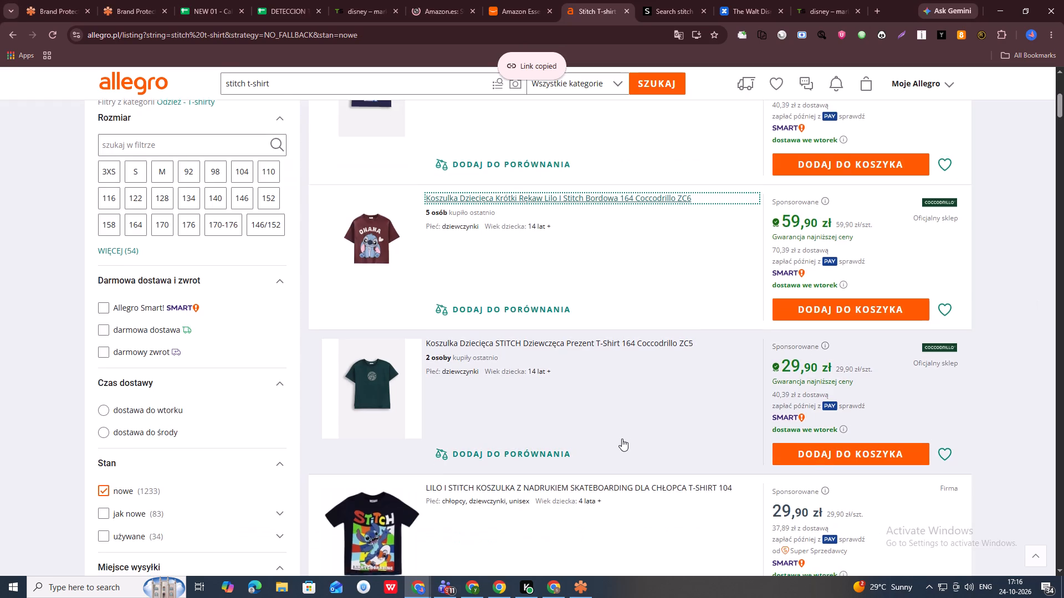
{"action": "scroll", "coordinate": [622, 439], "scroll_direction": "down", "scroll_amount": 1}
{"action": "right_click", "coordinate": [510, 269]}
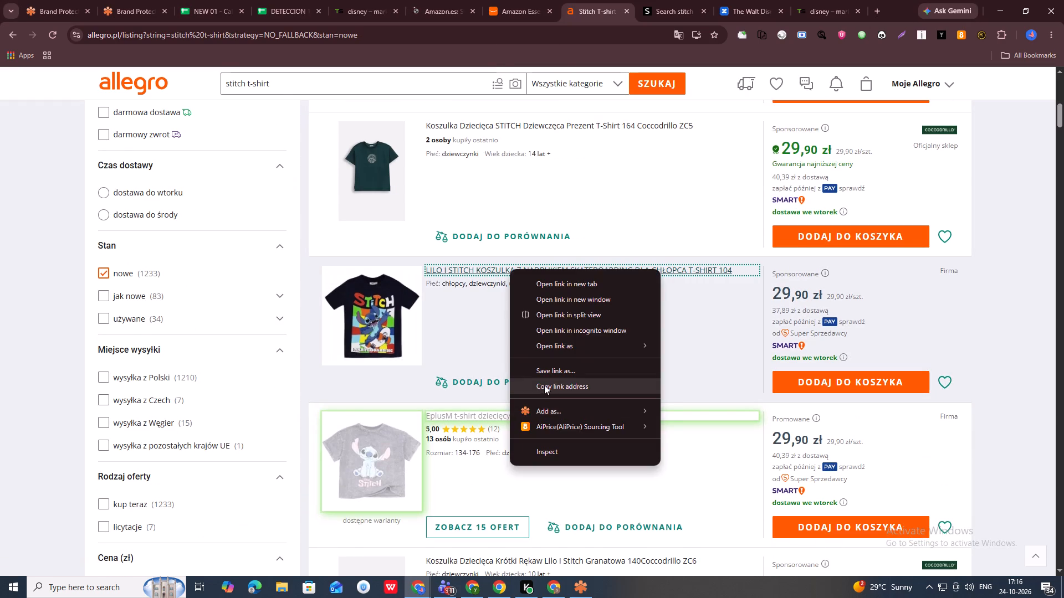
{"action": "left_click", "coordinate": [544, 385]}
{"action": "key", "text": "alt+Tab"}
{"action": "key", "text": "ctrl+v"}
{"action": "key", "text": "Down"}
Copy the link of the "LILO I STITCH Aloha" girls' T-shirt, size 98 cm, into cell C284 of the OT links sheet.
{"action": "key", "text": "alt+Tab"}
{"action": "key", "text": "Down"}
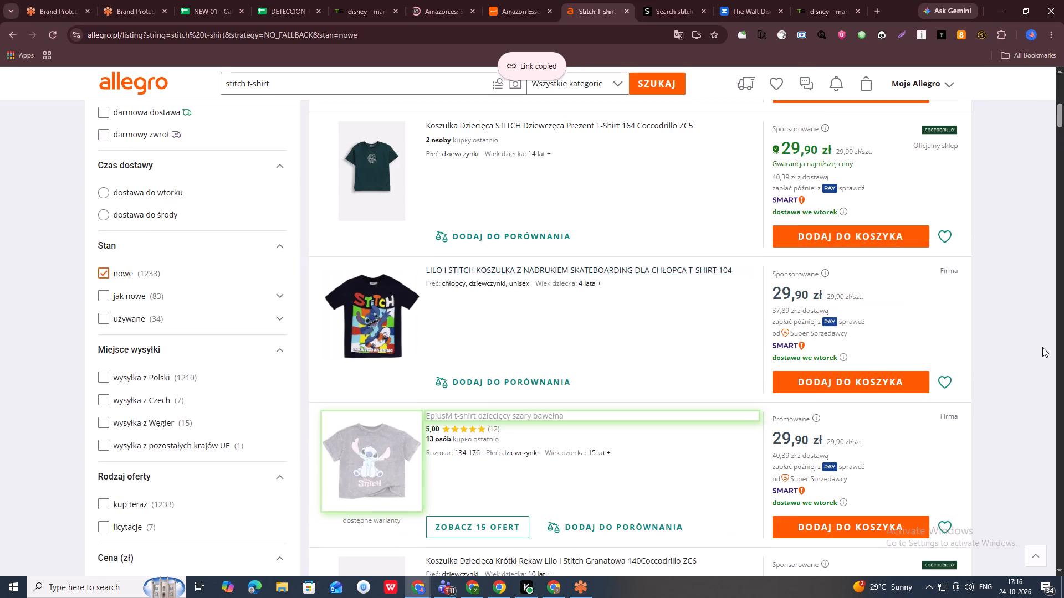
{"action": "scroll", "coordinate": [961, 322], "scroll_direction": "down", "scroll_amount": 5}
{"action": "scroll", "coordinate": [586, 373], "scroll_direction": "down", "scroll_amount": 4}
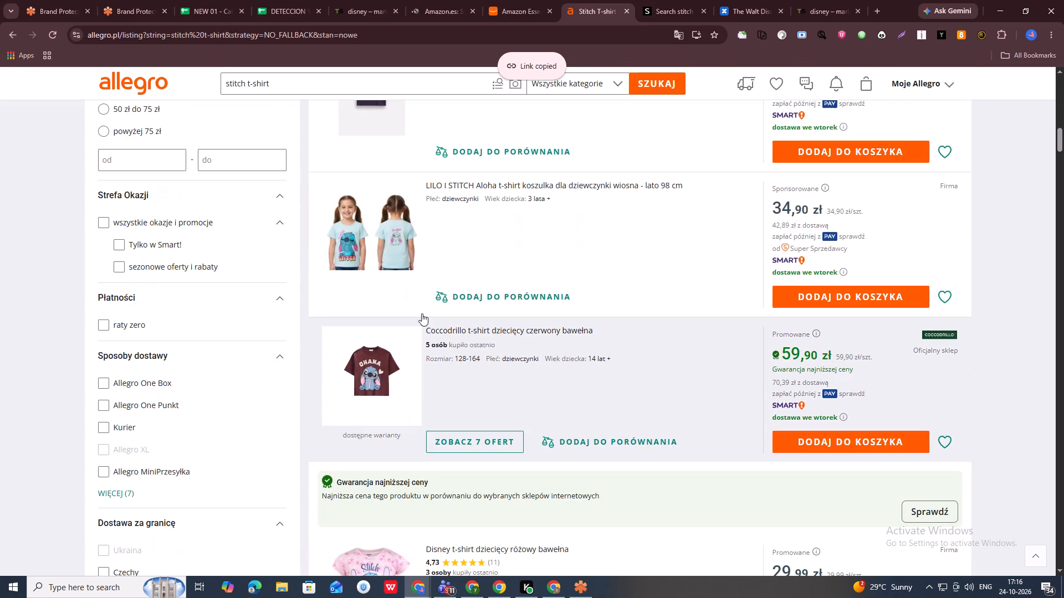
{"action": "right_click", "coordinate": [519, 185]}
{"action": "left_click", "coordinate": [569, 305]}
{"action": "key", "text": "alt+Tab"}
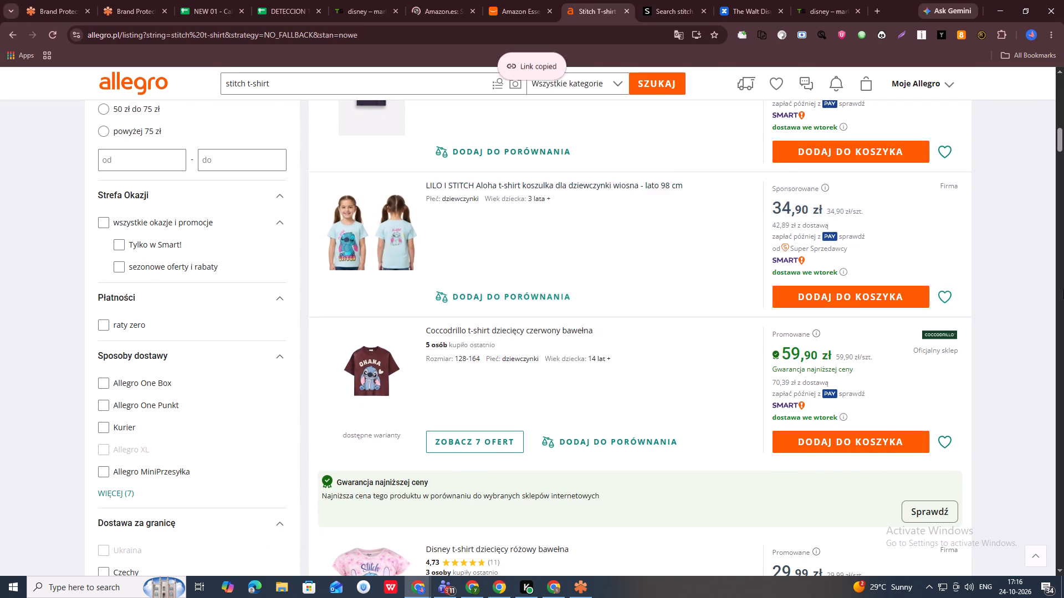
{"action": "key", "text": "ctrl+v"}
{"action": "key", "text": "Down"}
Copy the link of the promoted red cotton Coccodrillo children's T-shirt into cell C285 of the OT links sheet.
{"action": "key", "text": "alt+Tab"}
{"action": "key", "text": "Down"}
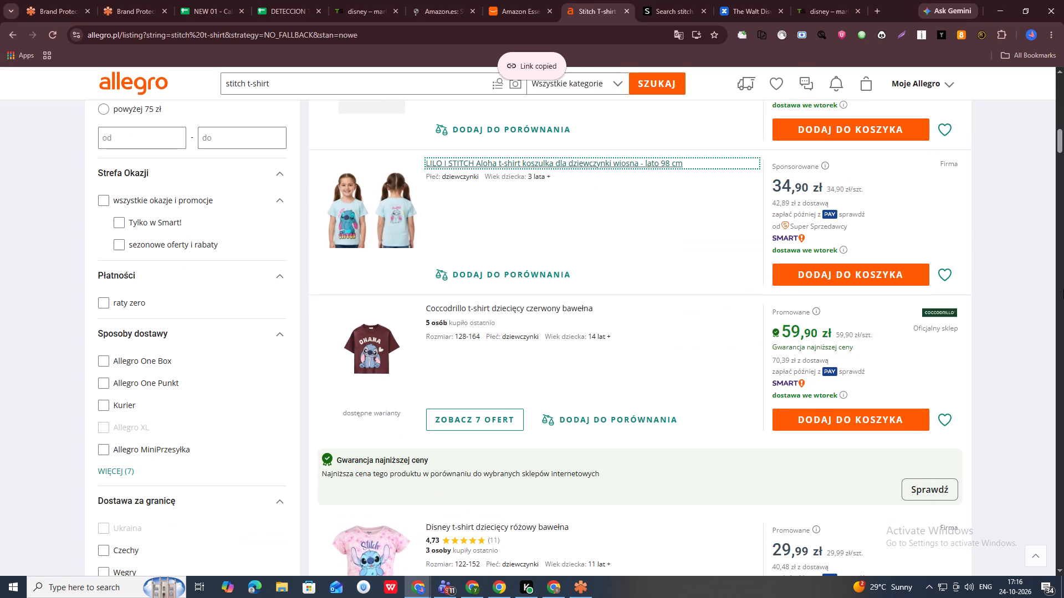
{"action": "right_click", "coordinate": [547, 308]}
{"action": "left_click", "coordinate": [572, 421]}
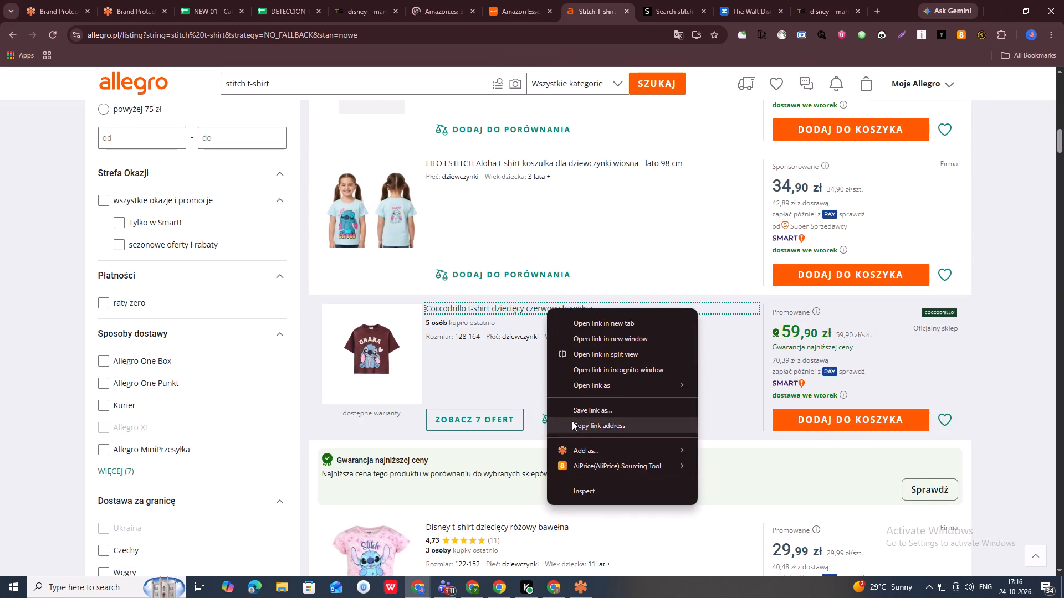
{"action": "key", "text": "alt+Tab"}
{"action": "key", "text": "ctrl+v"}
{"action": "key", "text": "Down"}
Copy the link of the pink cotton Disney Stitch children's T-shirt into cell C286 of the OT links sheet.
{"action": "key", "text": "alt+Tab"}
{"action": "key", "text": "Down"}
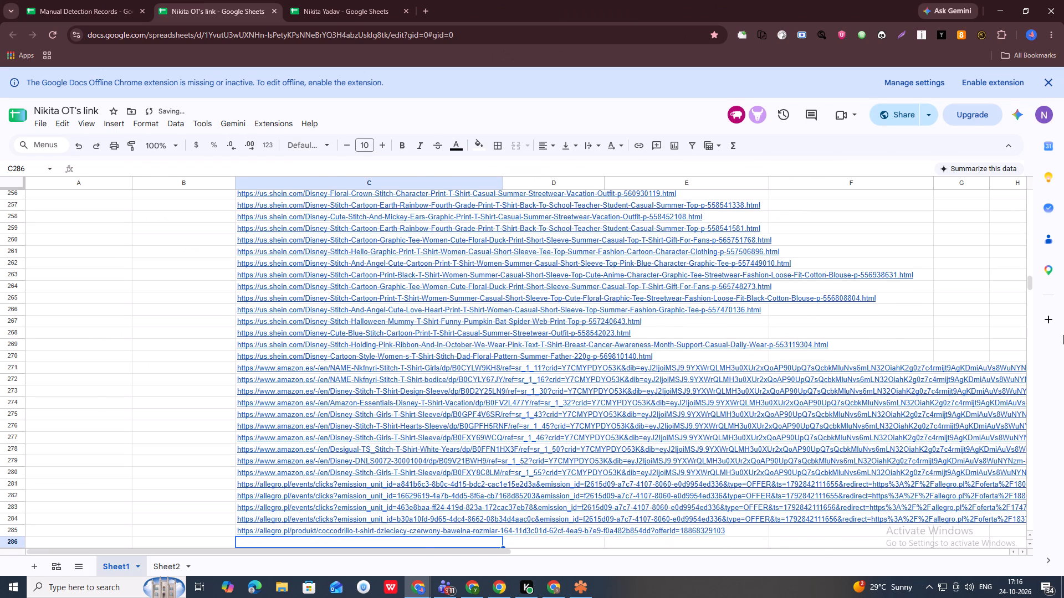
{"action": "scroll", "coordinate": [445, 374], "scroll_direction": "down", "scroll_amount": 6}
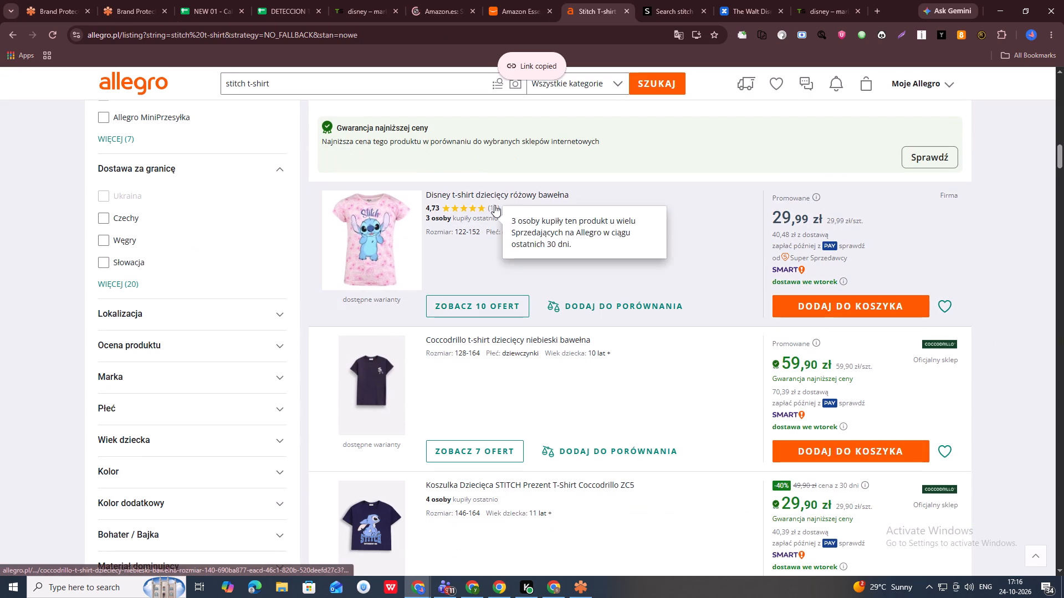
{"action": "right_click", "coordinate": [516, 195]}
{"action": "left_click", "coordinate": [544, 311]}
{"action": "key", "text": "alt+Tab"}
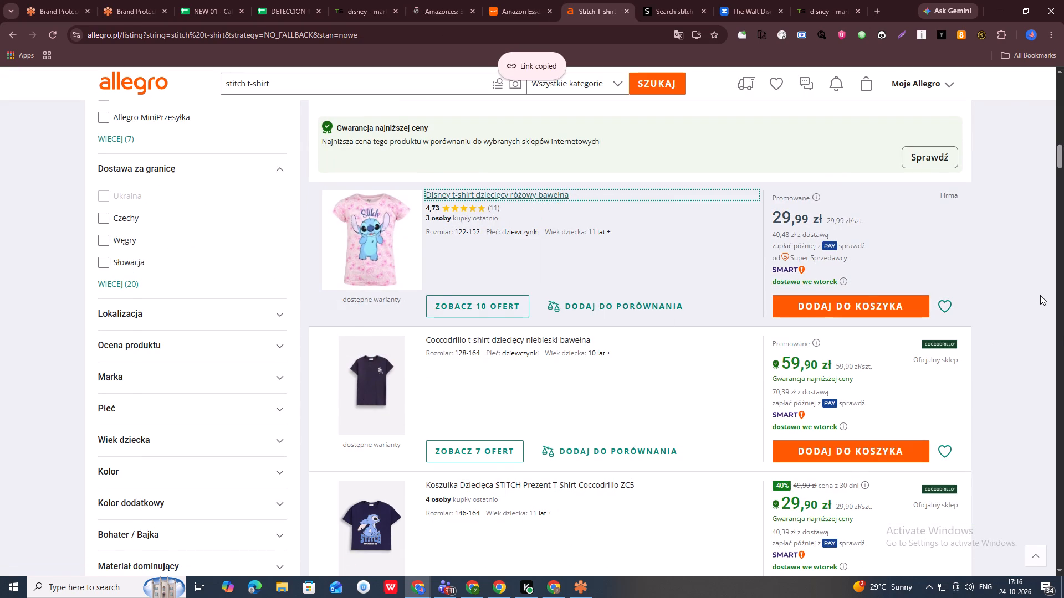
{"action": "key", "text": "ctrl+v"}
{"action": "key", "text": "Down"}
Copy the link of the navy "STITCH Prezent T-Shirt Coccodrillo ZC5" listing into cell C287 of the OT links sheet.
{"action": "key", "text": "alt+Tab"}
{"action": "key", "text": "Down"}
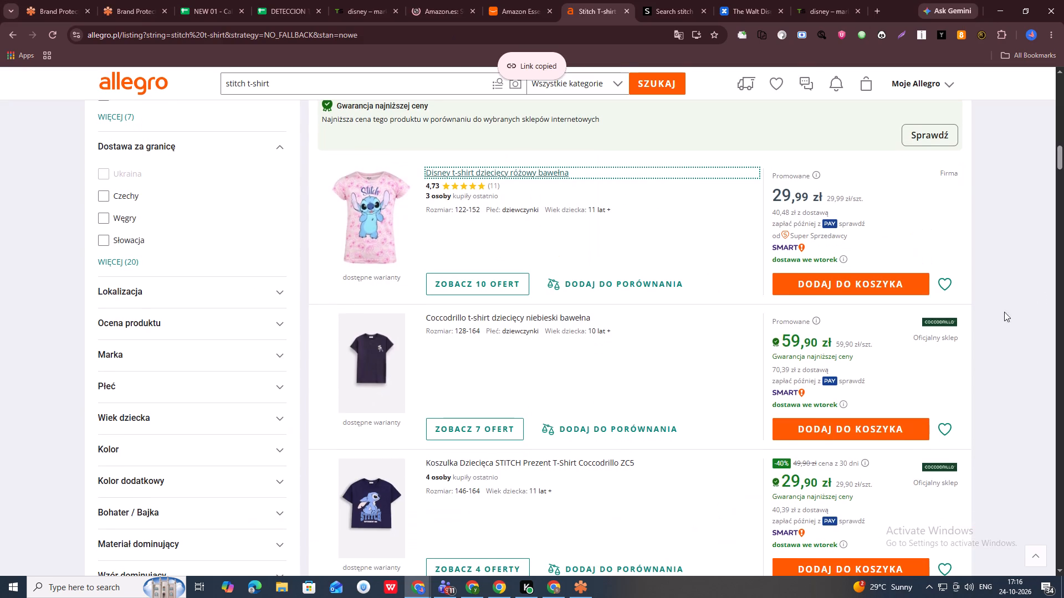
{"action": "scroll", "coordinate": [643, 419], "scroll_direction": "down", "scroll_amount": 3}
{"action": "right_click", "coordinate": [529, 297]}
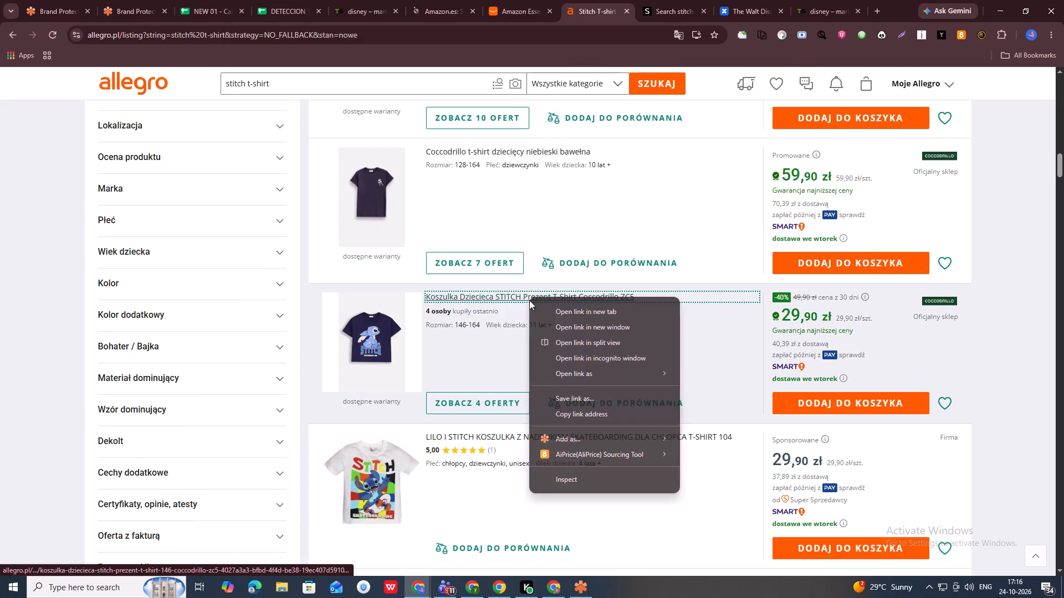
{"action": "left_click", "coordinate": [559, 413]}
{"action": "key", "text": "alt+Tab"}
{"action": "key", "text": "ctrl+v"}
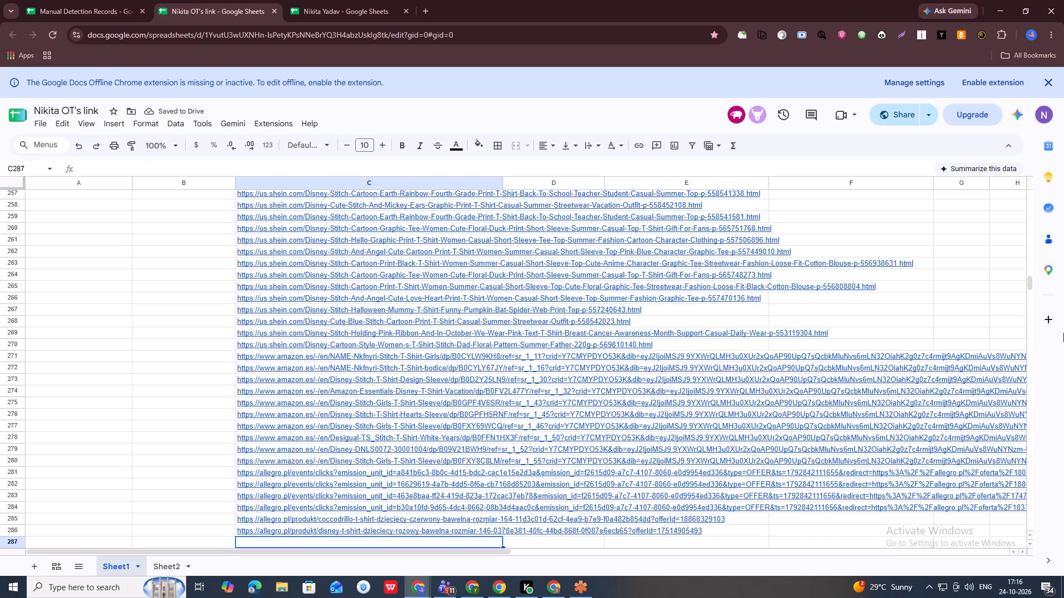
{"action": "key", "text": "Down"}
Return to the Allegro results, dismiss the Teams chat notification and switch to the Amazon.es Stikets store page.
{"action": "key", "text": "alt+Tab"}
{"action": "scroll", "coordinate": [612, 428], "scroll_direction": "down", "scroll_amount": 2}
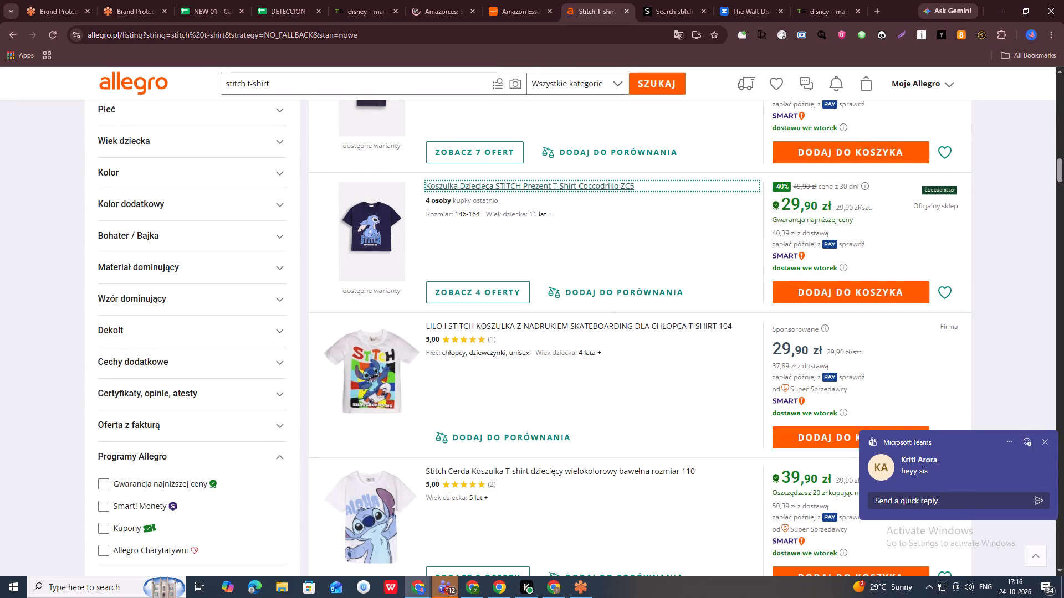
{"action": "left_click", "coordinate": [1047, 442]}
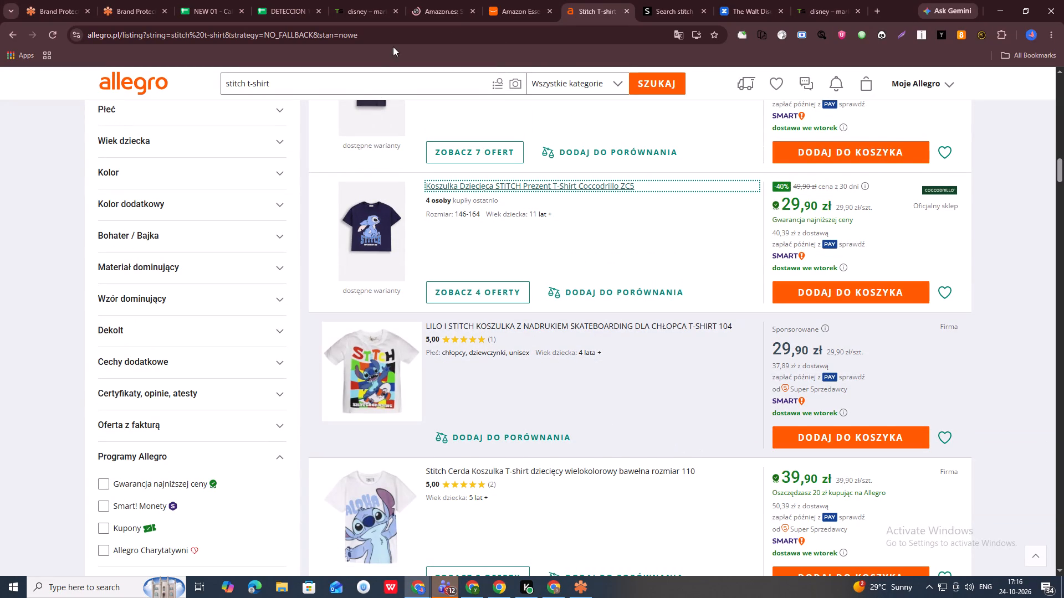
{"action": "left_click", "coordinate": [462, 0]}
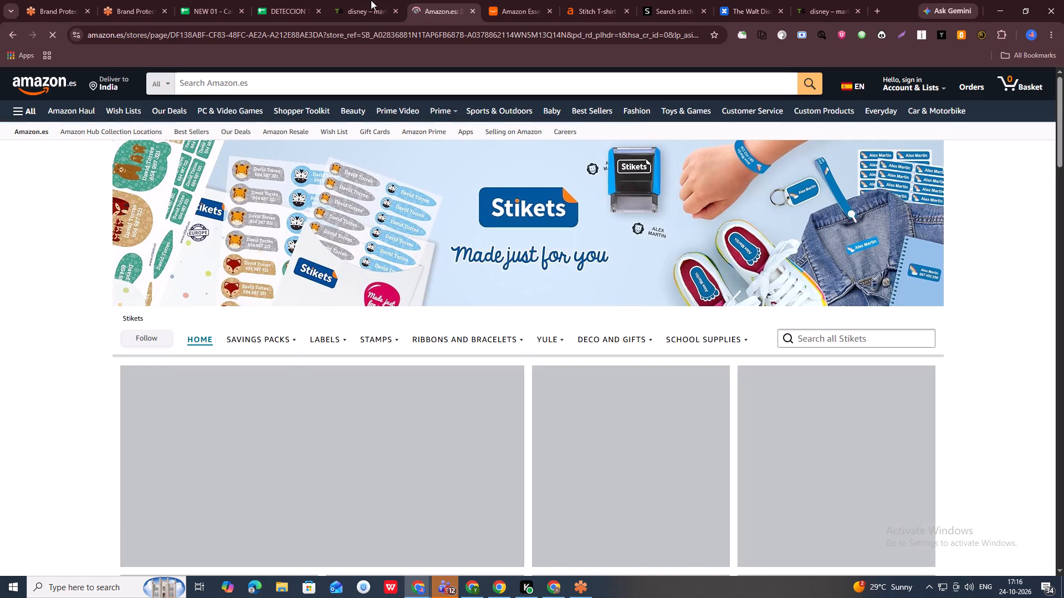
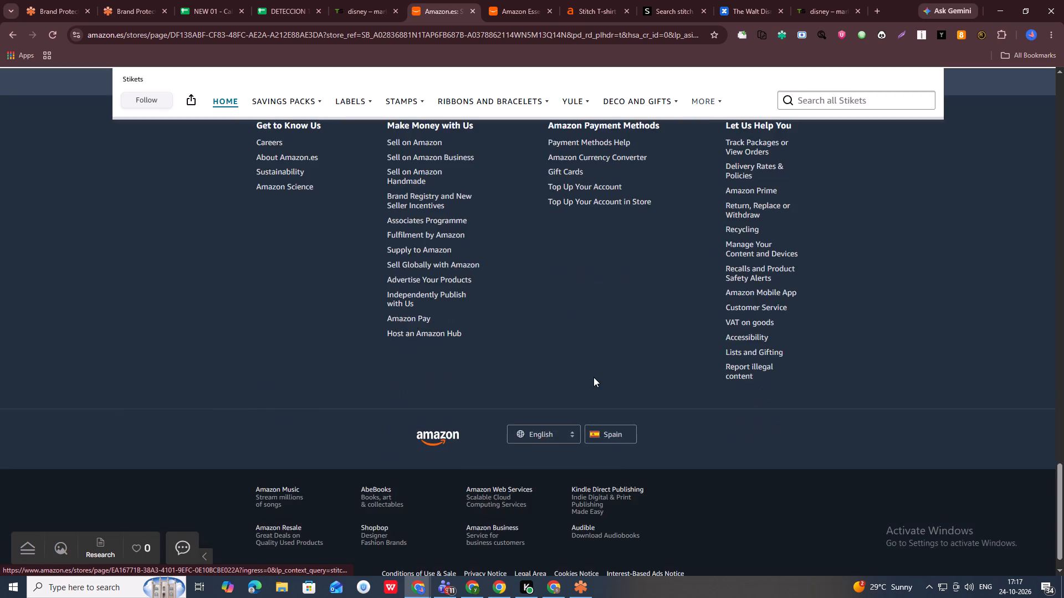
Go back from the Stikets store page to the previous Amazon.es page.
{"action": "scroll", "coordinate": [594, 377], "scroll_direction": "up", "scroll_amount": 20}
{"action": "scroll", "coordinate": [594, 377], "scroll_direction": "up", "scroll_amount": 7}
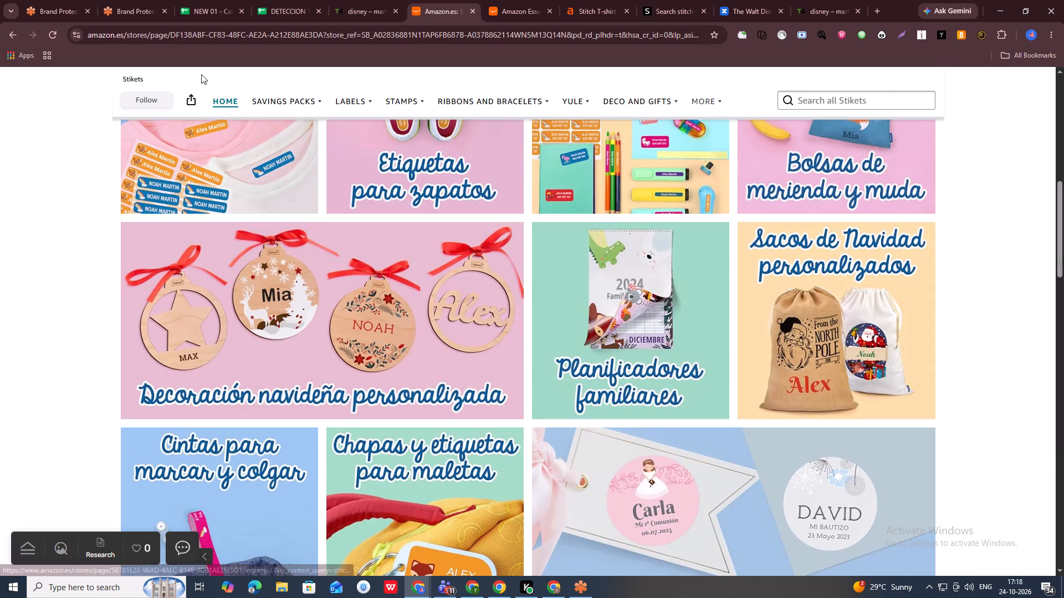
{"action": "left_click", "coordinate": [5, 32]}
Copy the link of the Amazon Essentials Girls Short Sleeve T-Shirt in Stitch and Angel into cell C288 of the OT links sheet.
{"action": "left_click", "coordinate": [521, 0]}
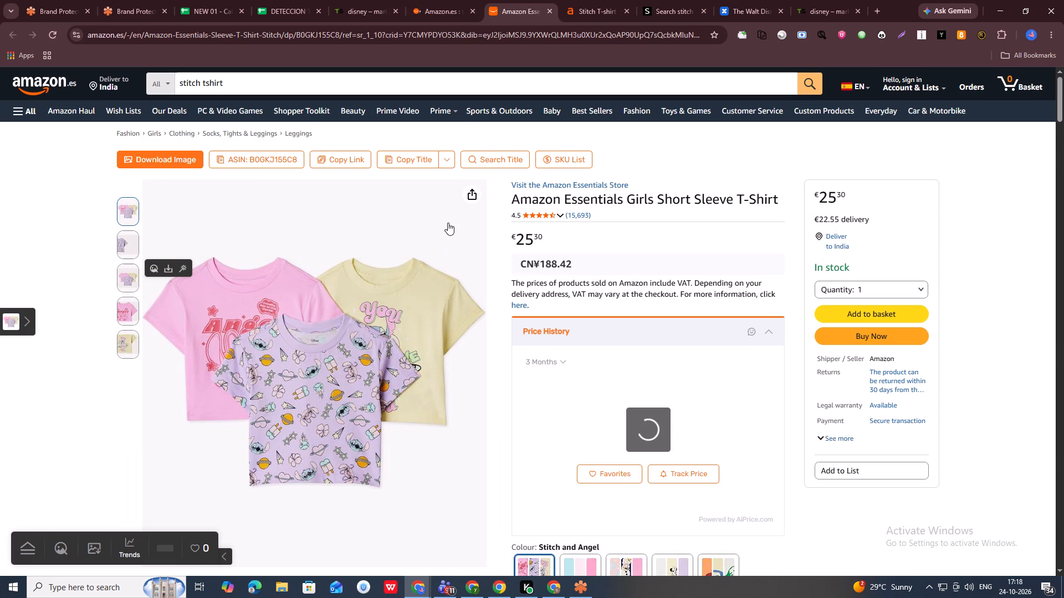
{"action": "left_click", "coordinate": [462, 37]}
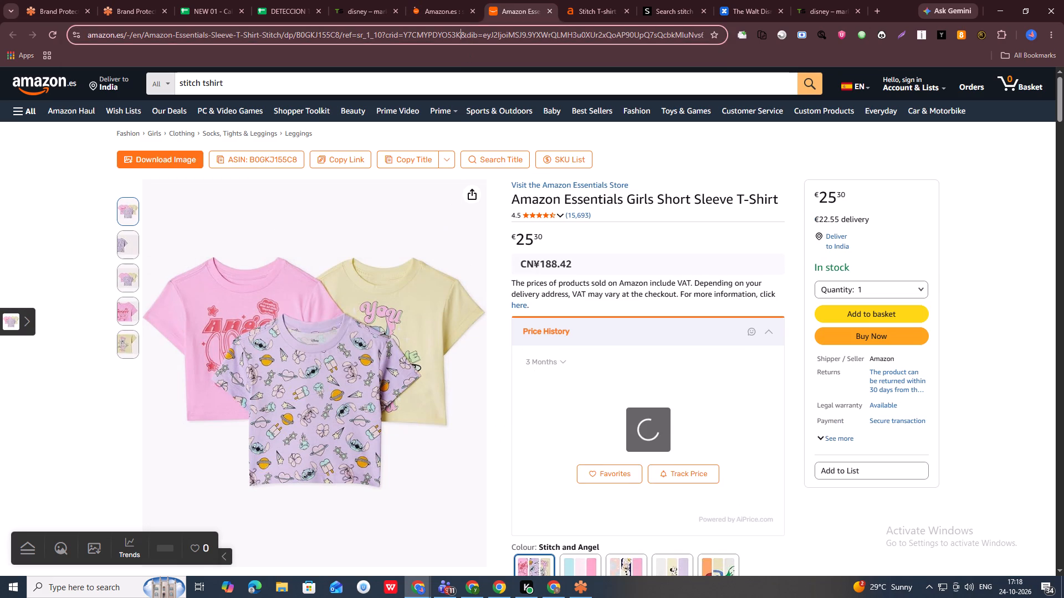
{"action": "key", "text": "ctrl+c"}
{"action": "key", "text": "ctrl+c"}
{"action": "key", "text": "ctrl+c"}
{"action": "key", "text": "alt+Tab"}
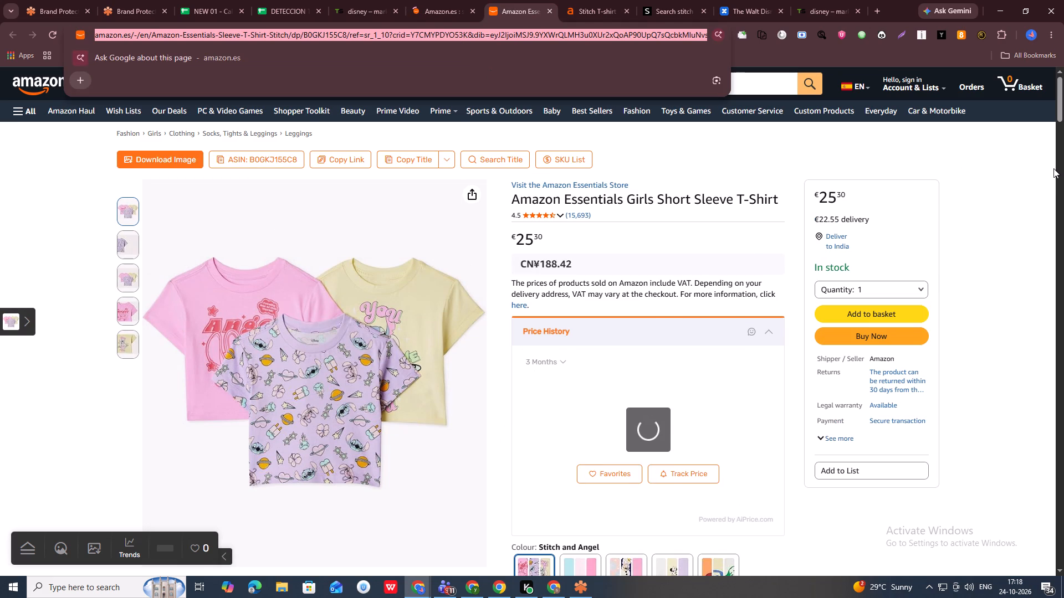
{"action": "key", "text": "alt+Tab"}
{"action": "key", "text": "ctrl+v"}
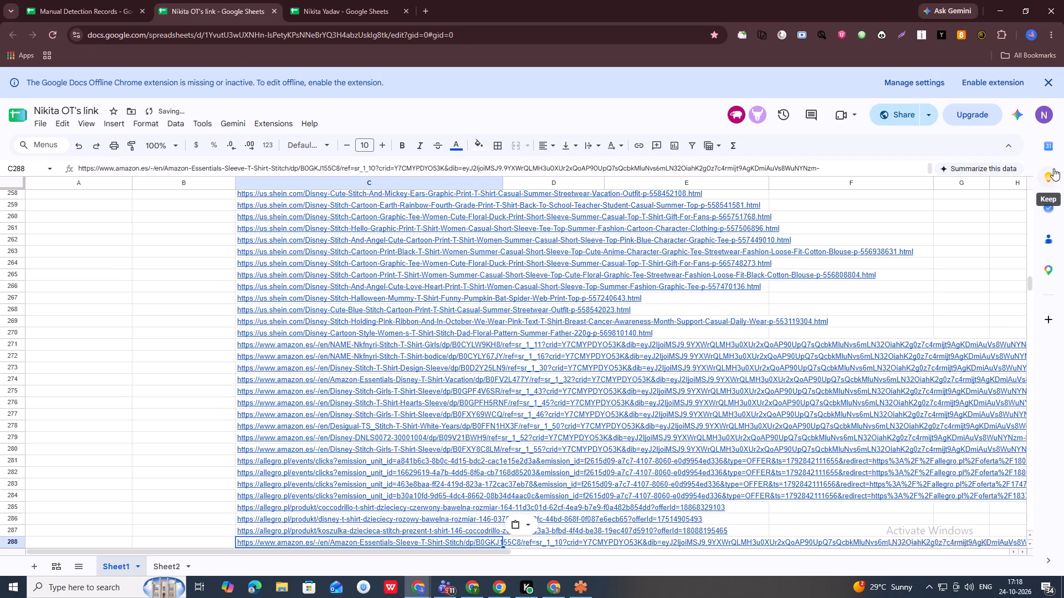
{"action": "key", "text": "Down"}
Return to the Amazon Essentials girls' T-shirt listing and open the Amazon Essentials Store.
{"action": "key", "text": "alt+Tab"}
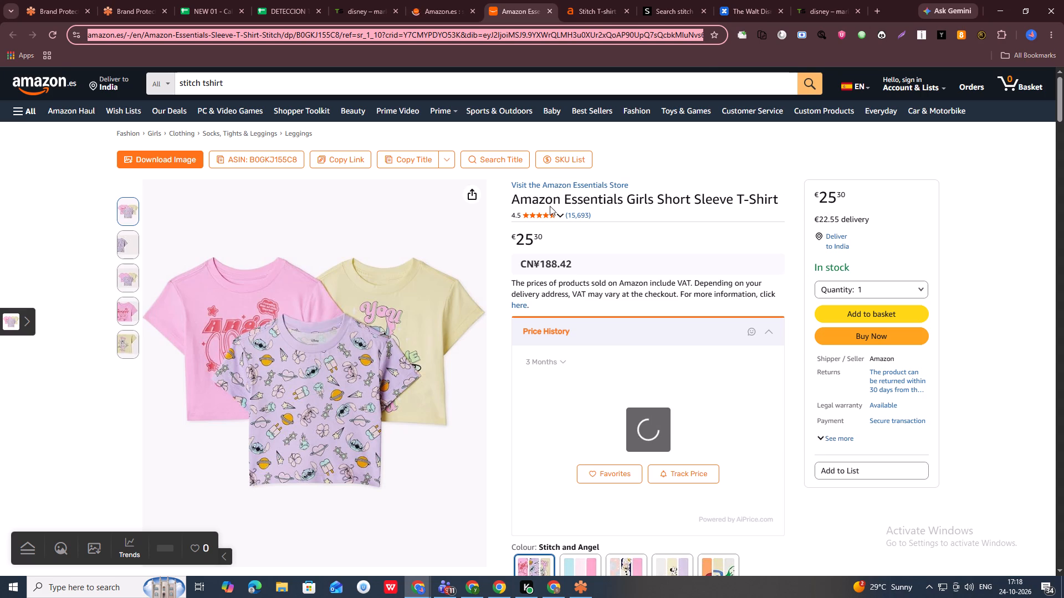
{"action": "left_click", "coordinate": [567, 184]}
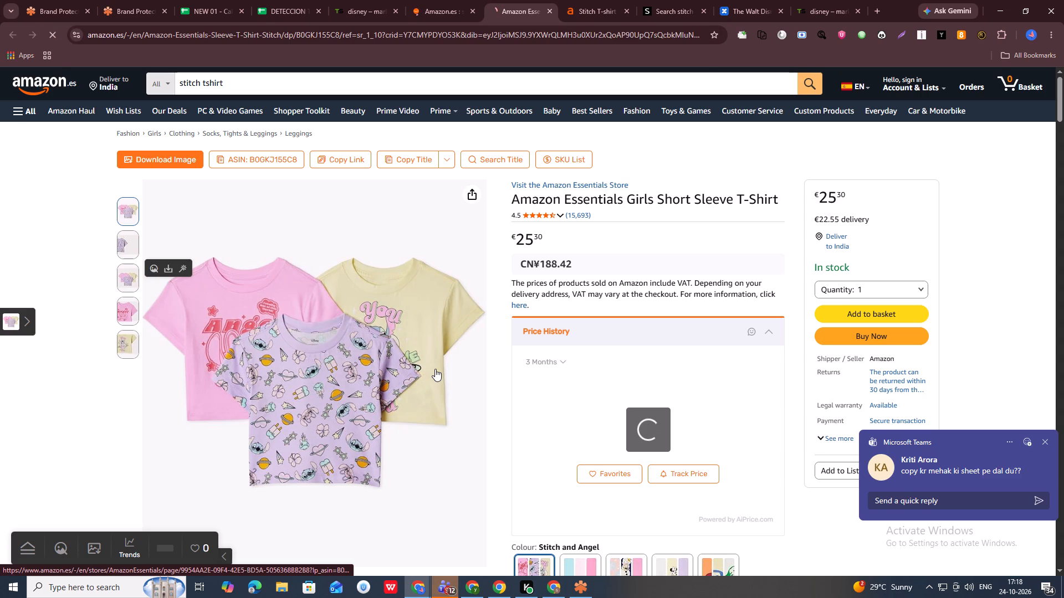
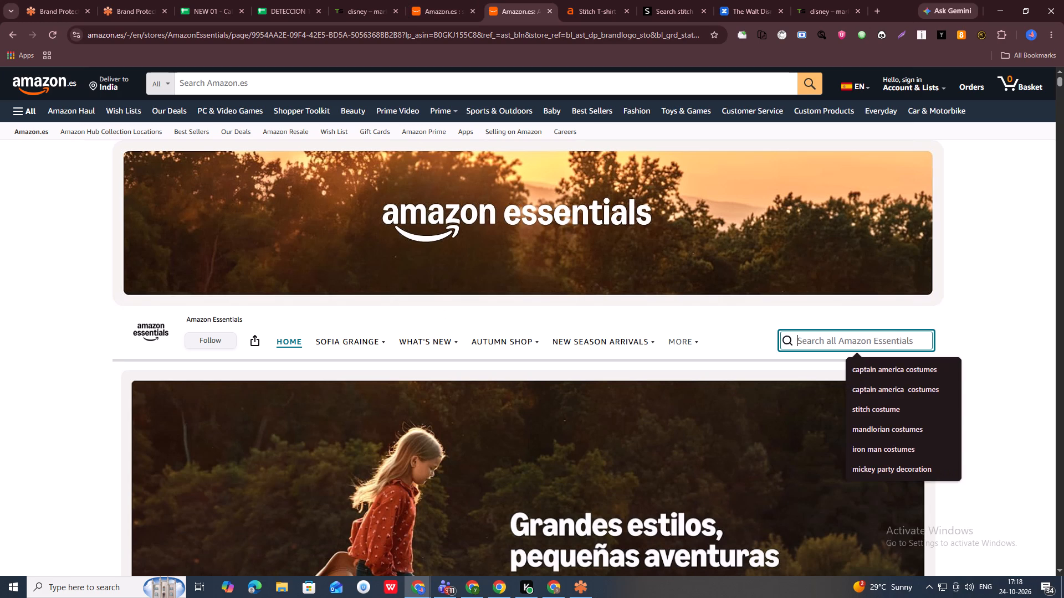
Search the Amazon Essentials store for "stitch costume" and examine the results, checking the stitch tshirt results page while it loads.
{"action": "left_click", "coordinate": [884, 410]}
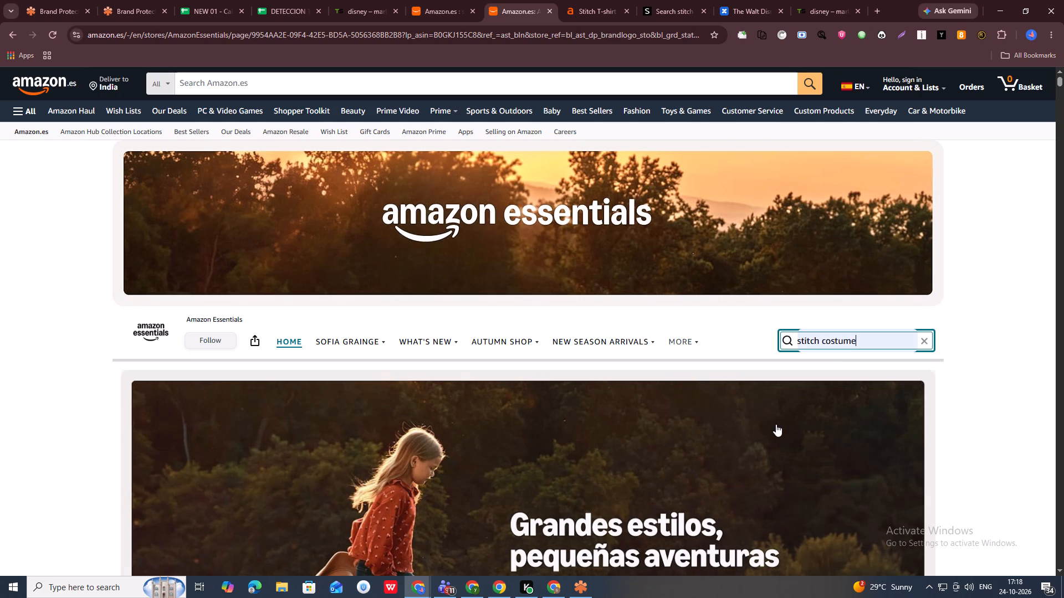
{"action": "key", "text": "Return"}
{"action": "key", "text": "Return"}
{"action": "left_click", "coordinate": [446, 0]}
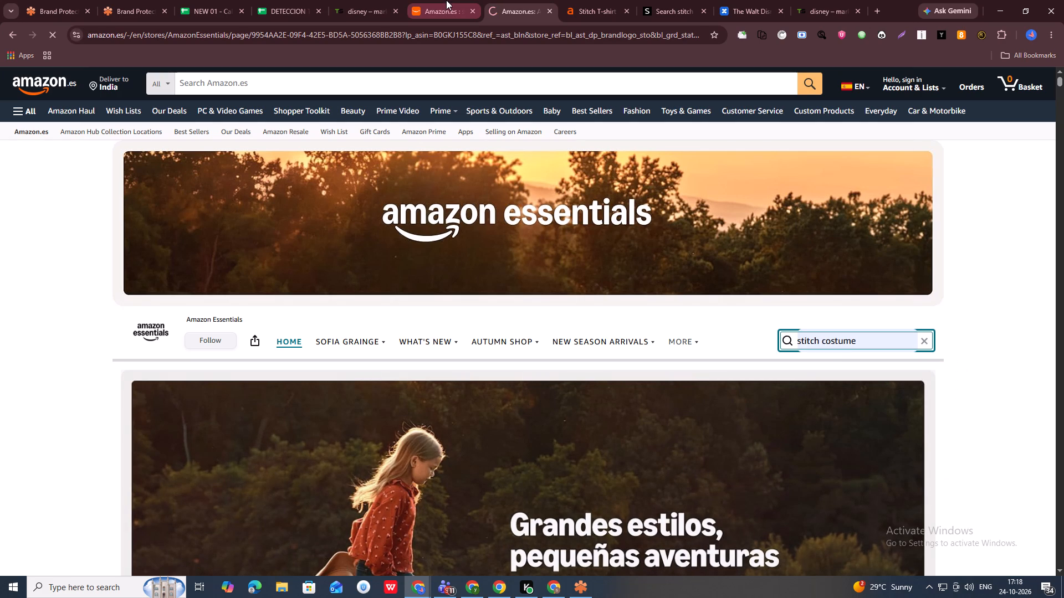
{"action": "scroll", "coordinate": [576, 405], "scroll_direction": "down", "scroll_amount": 7}
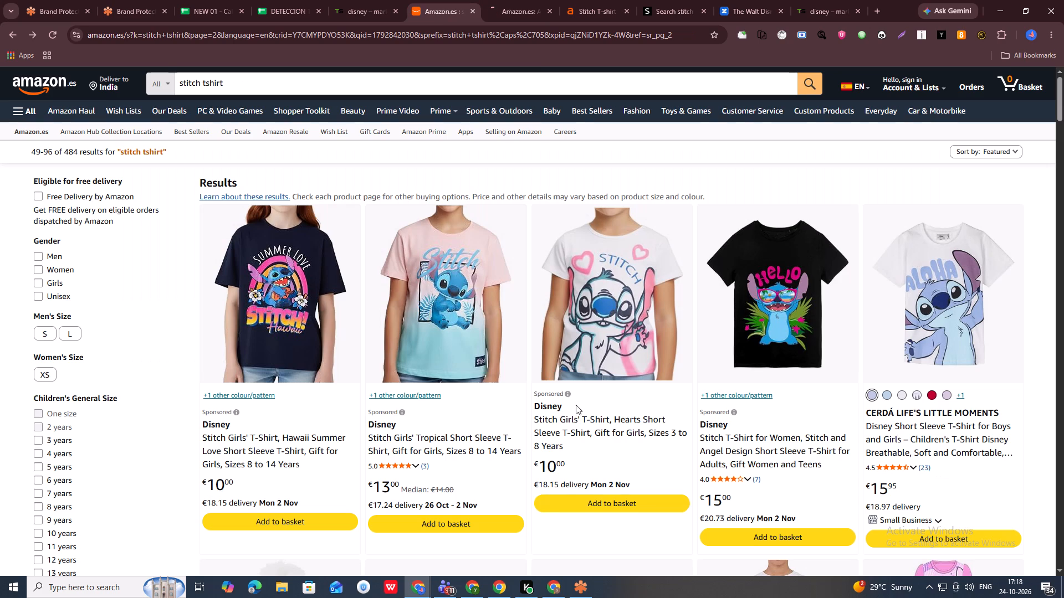
{"action": "scroll", "coordinate": [576, 405], "scroll_direction": "down", "scroll_amount": 20}
{"action": "scroll", "coordinate": [576, 405], "scroll_direction": "down", "scroll_amount": 20}
{"action": "scroll", "coordinate": [576, 405], "scroll_direction": "down", "scroll_amount": 20}
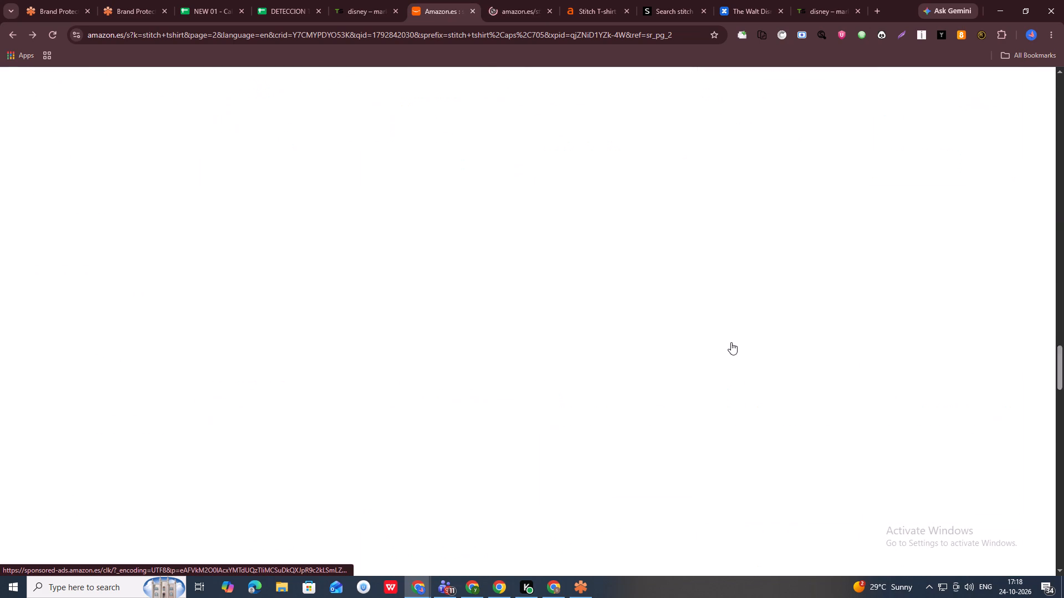
{"action": "scroll", "coordinate": [726, 341], "scroll_direction": "down", "scroll_amount": 9}
{"action": "scroll", "coordinate": [730, 342], "scroll_direction": "up", "scroll_amount": 1}
{"action": "scroll", "coordinate": [730, 342], "scroll_direction": "down", "scroll_amount": 9}
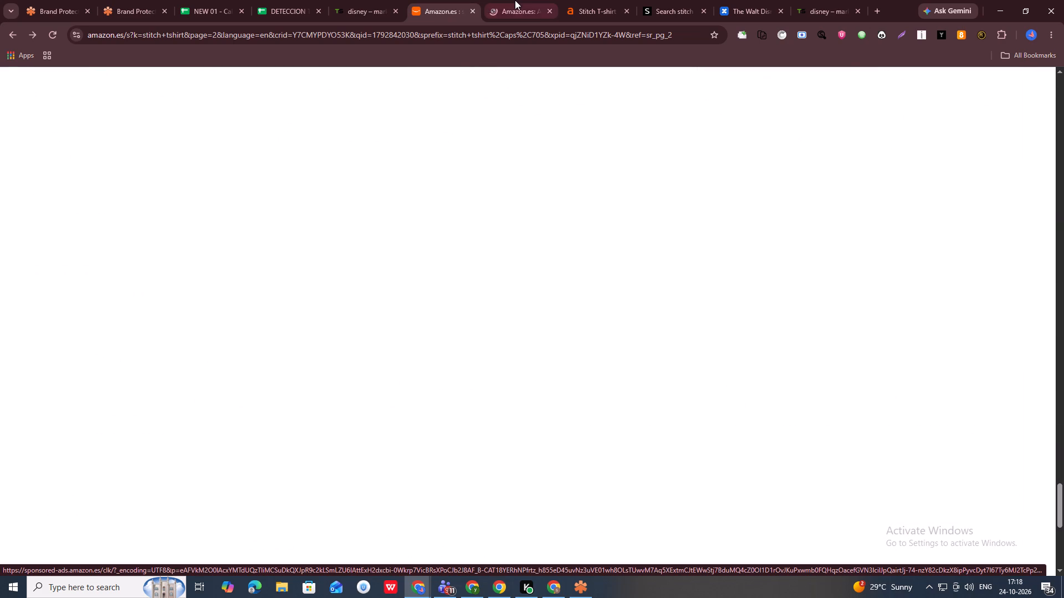
{"action": "left_click", "coordinate": [515, 0]}
{"action": "left_click", "coordinate": [427, 0]}
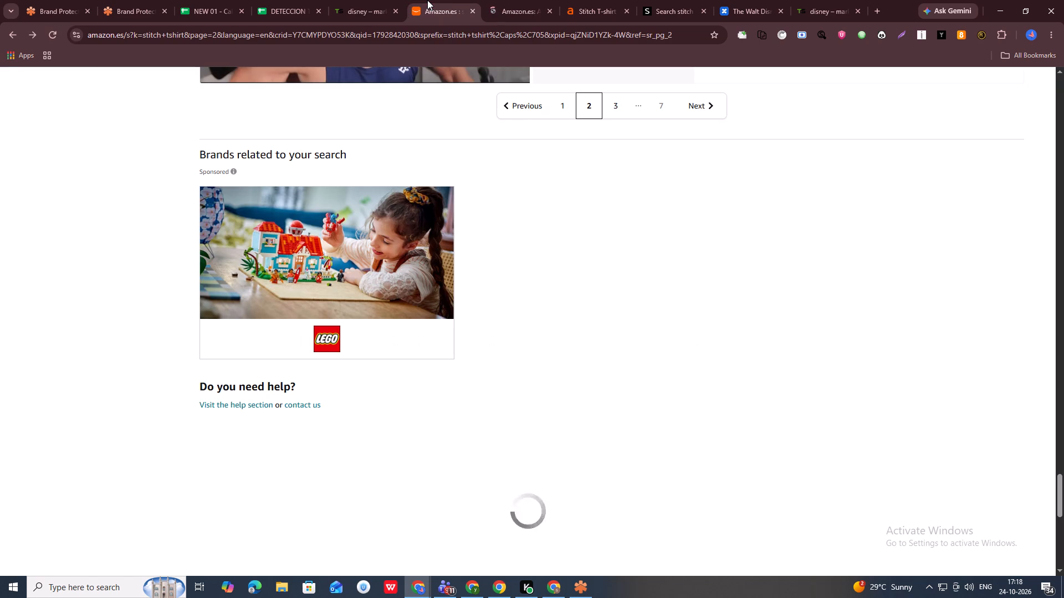
{"action": "left_click", "coordinate": [499, 0]}
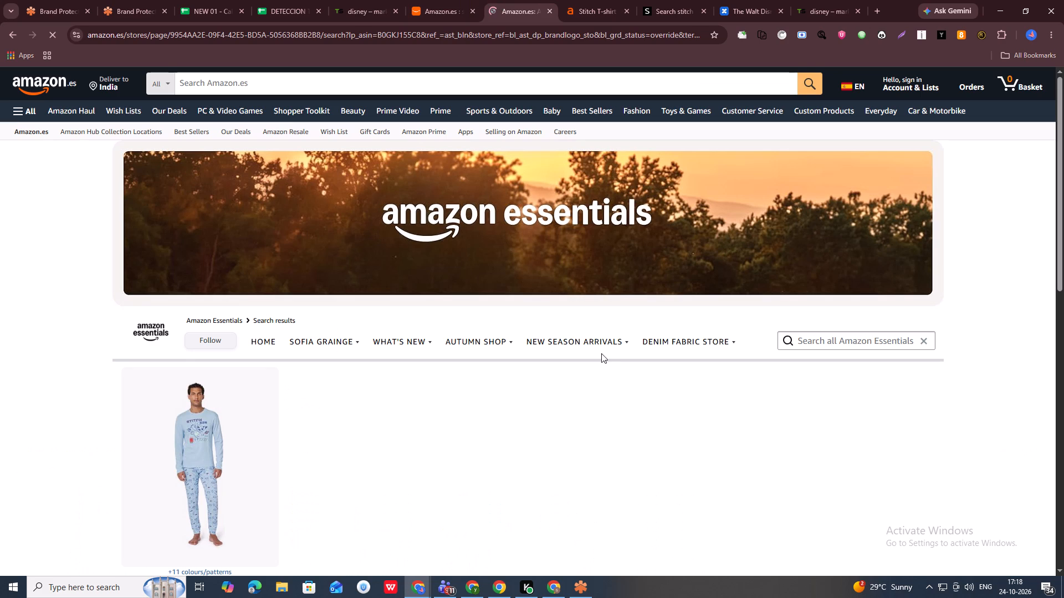
{"action": "scroll", "coordinate": [660, 394], "scroll_direction": "down", "scroll_amount": 5}
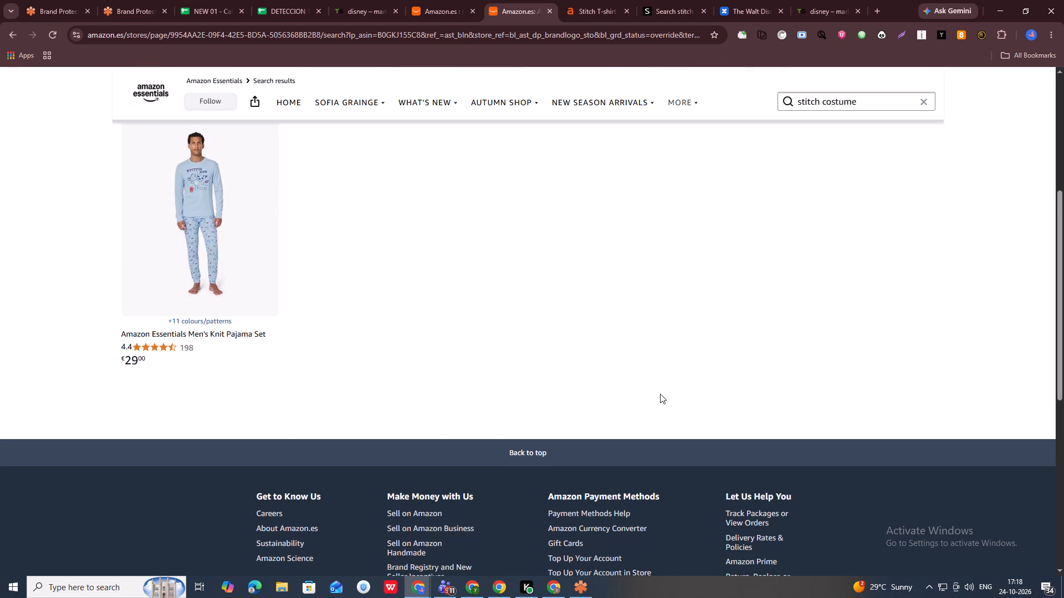
{"action": "scroll", "coordinate": [660, 394], "scroll_direction": "up", "scroll_amount": 5}
Copy the link of Allegro's Lilo i Stitch skateboarding T-shirt 104, check the OT links sheet for duplicates and paste it into C289.
{"action": "left_click", "coordinate": [612, 0]}
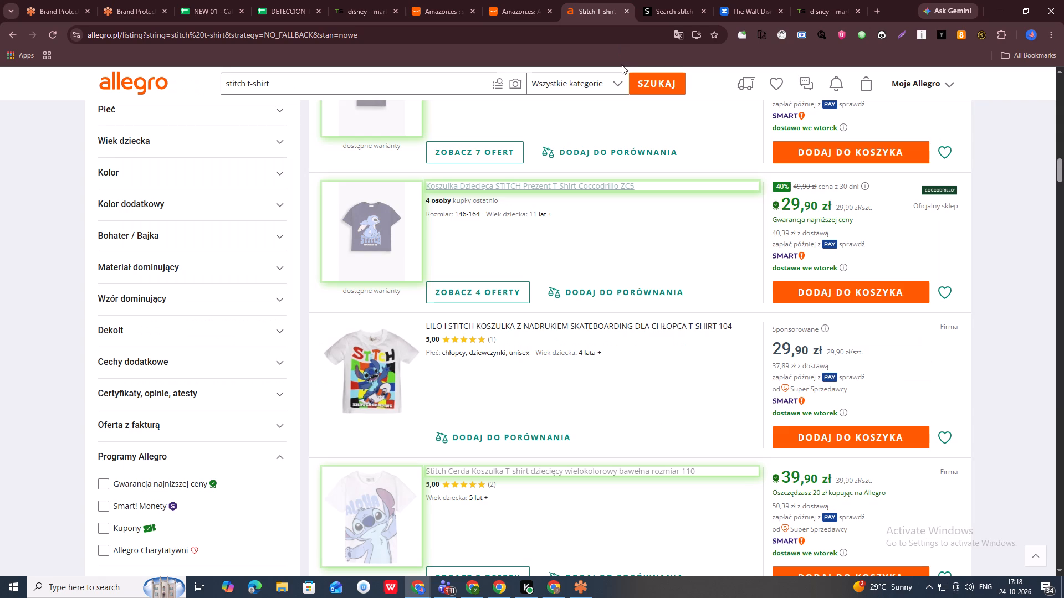
{"action": "right_click", "coordinate": [551, 326]}
{"action": "left_click", "coordinate": [587, 443]}
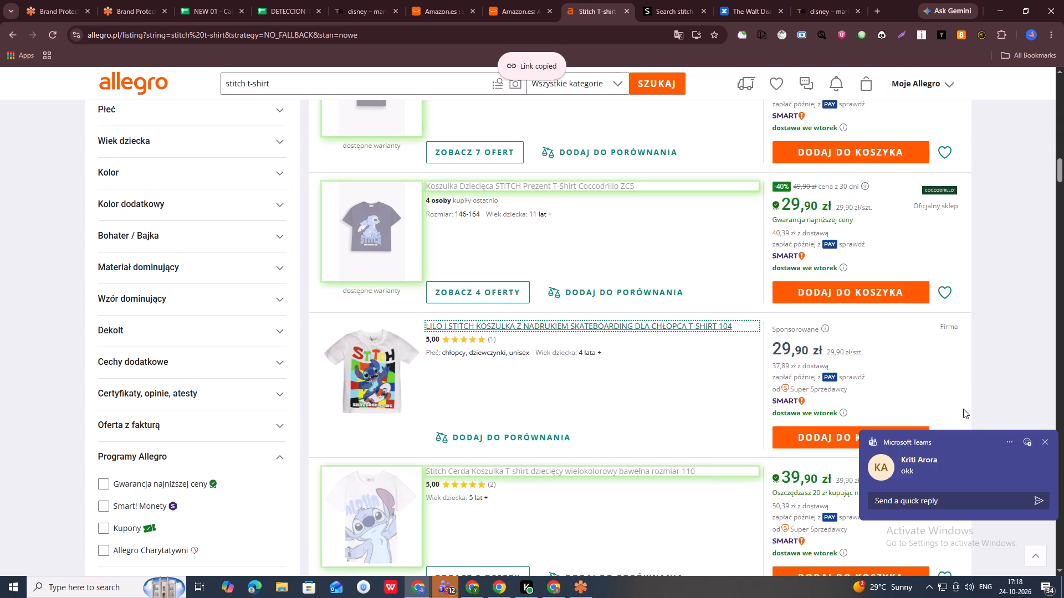
{"action": "key", "text": "alt+Tab"}
{"action": "key", "text": "alt+Tab"}
{"action": "key", "text": "ctrl+f"}
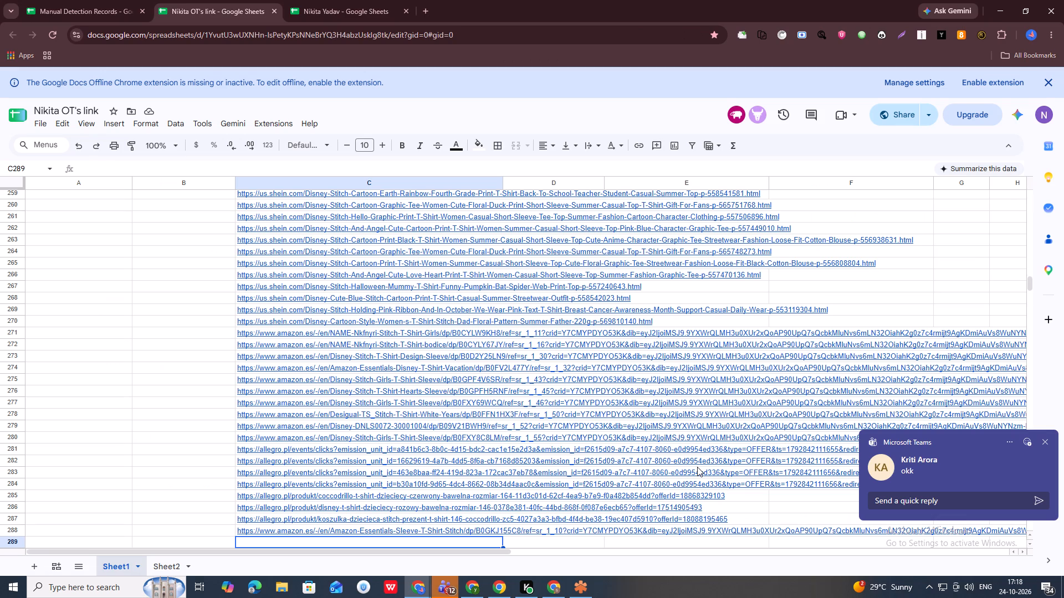
{"action": "key", "text": "ctrl+v"}
{"action": "scroll", "coordinate": [345, 459], "scroll_direction": "down", "scroll_amount": 2}
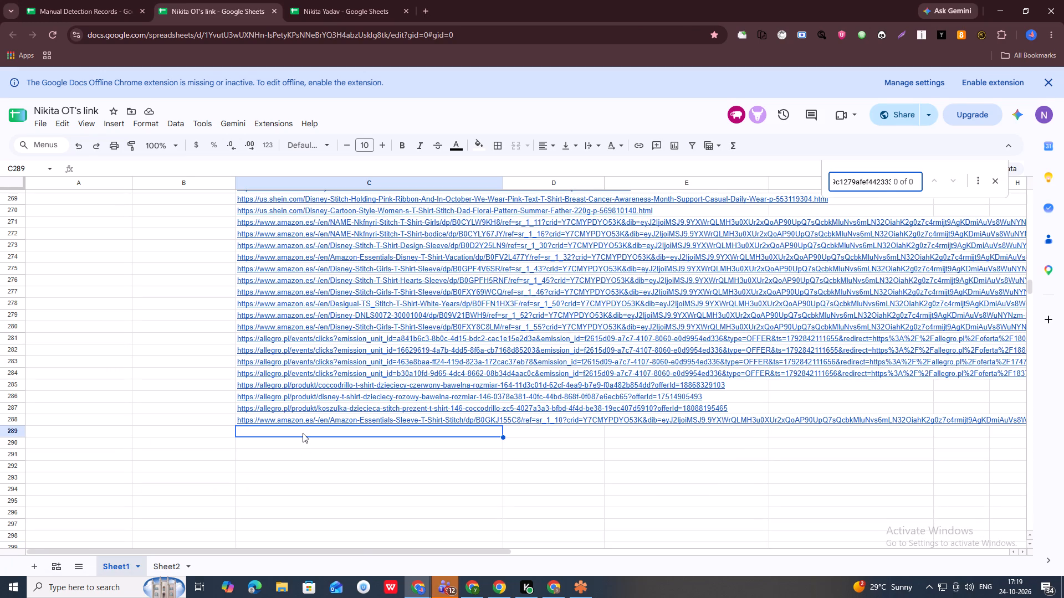
{"action": "left_click", "coordinate": [303, 433]}
{"action": "key", "text": "ctrl+v"}
{"action": "key", "text": "ctrl+f"}
{"action": "key", "text": "ctrl+v"}
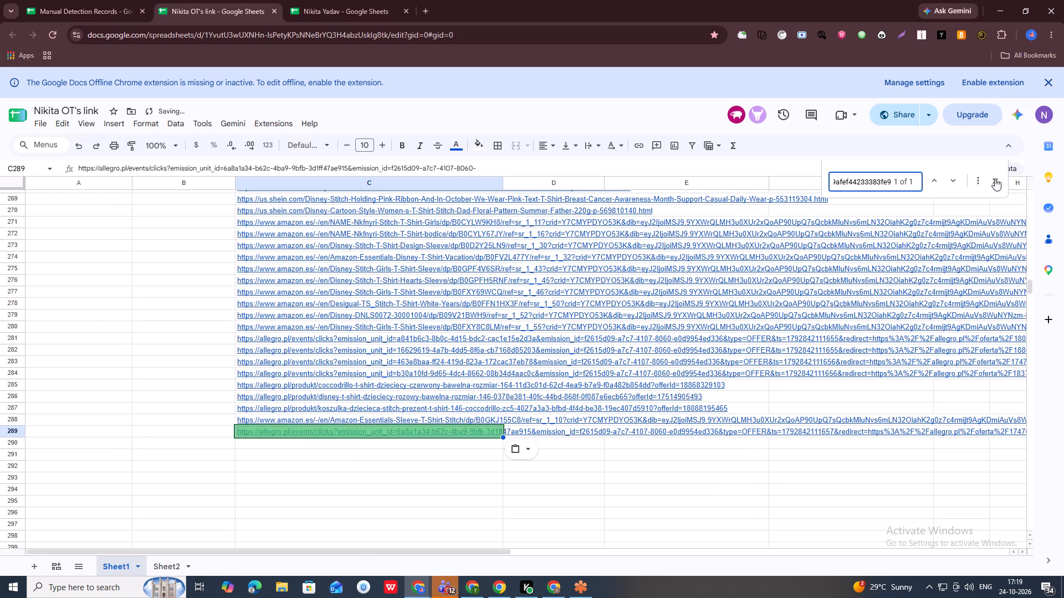
{"action": "left_click", "coordinate": [994, 178]}
{"action": "left_click", "coordinate": [313, 446]}
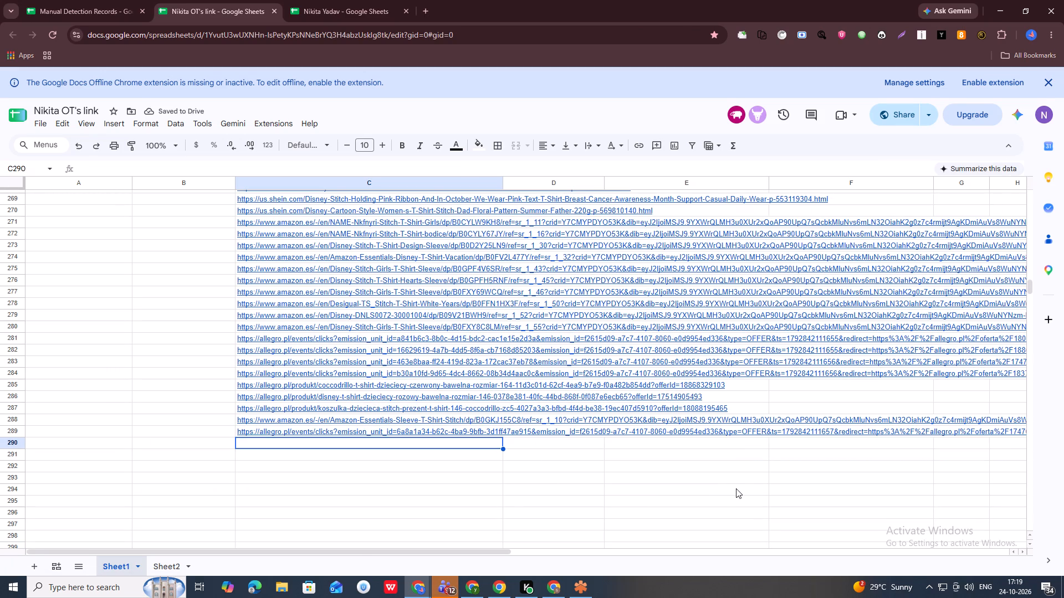
Copy the link of Allegro's 2 PAK girls' Stitch T-shirt 100% bawełna 104 into cell C290 of the OT links sheet.
{"action": "key", "text": "alt+Tab"}
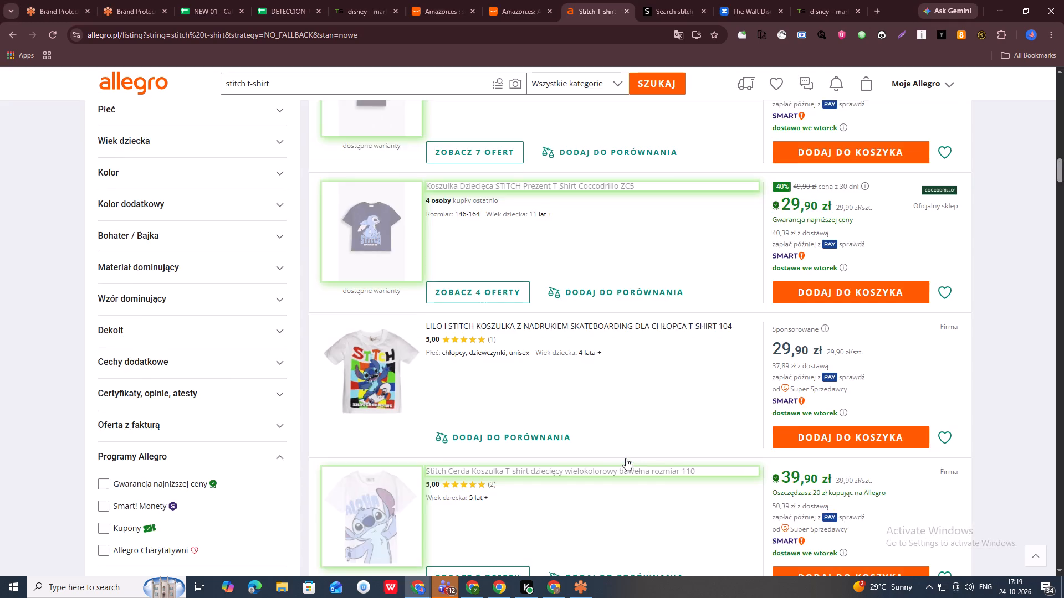
{"action": "scroll", "coordinate": [626, 458], "scroll_direction": "down", "scroll_amount": 14}
{"action": "scroll", "coordinate": [626, 458], "scroll_direction": "up", "scroll_amount": 3}
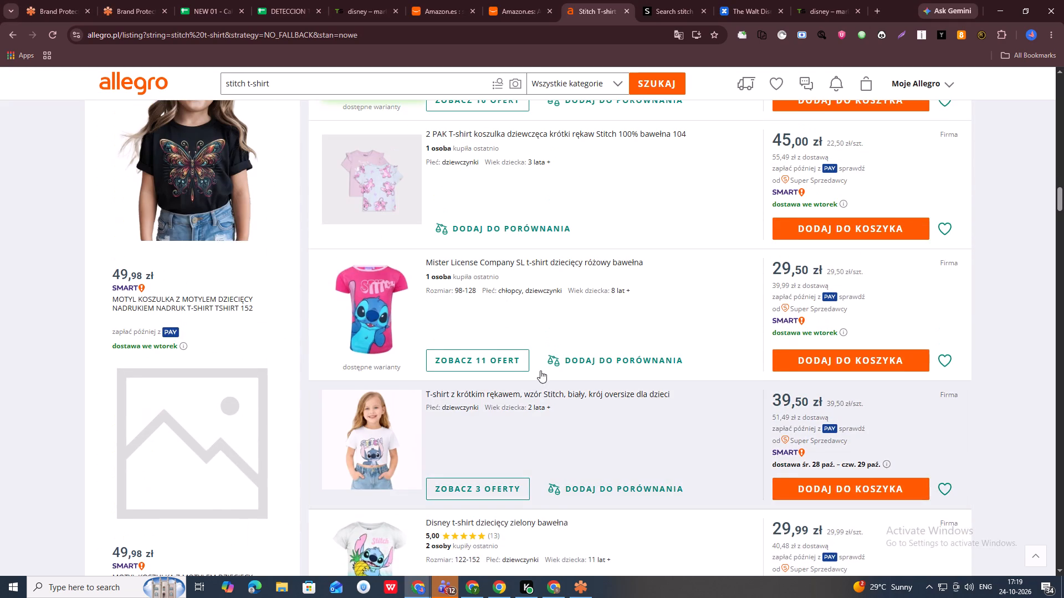
{"action": "scroll", "coordinate": [569, 410], "scroll_direction": "up", "scroll_amount": 1}
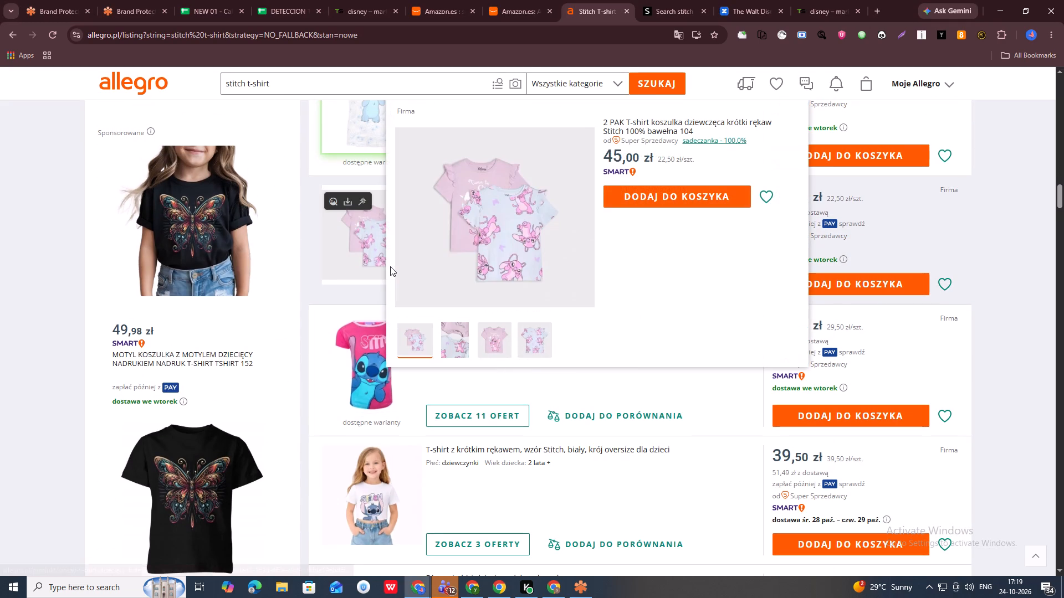
{"action": "right_click", "coordinate": [649, 127]}
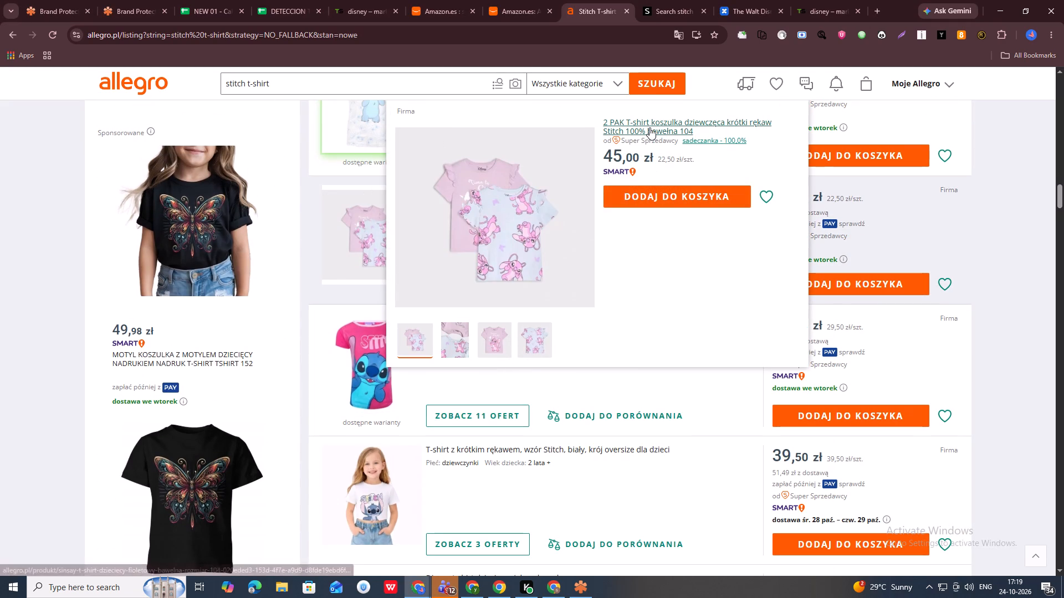
{"action": "left_click", "coordinate": [678, 248]}
{"action": "key", "text": "alt+Tab"}
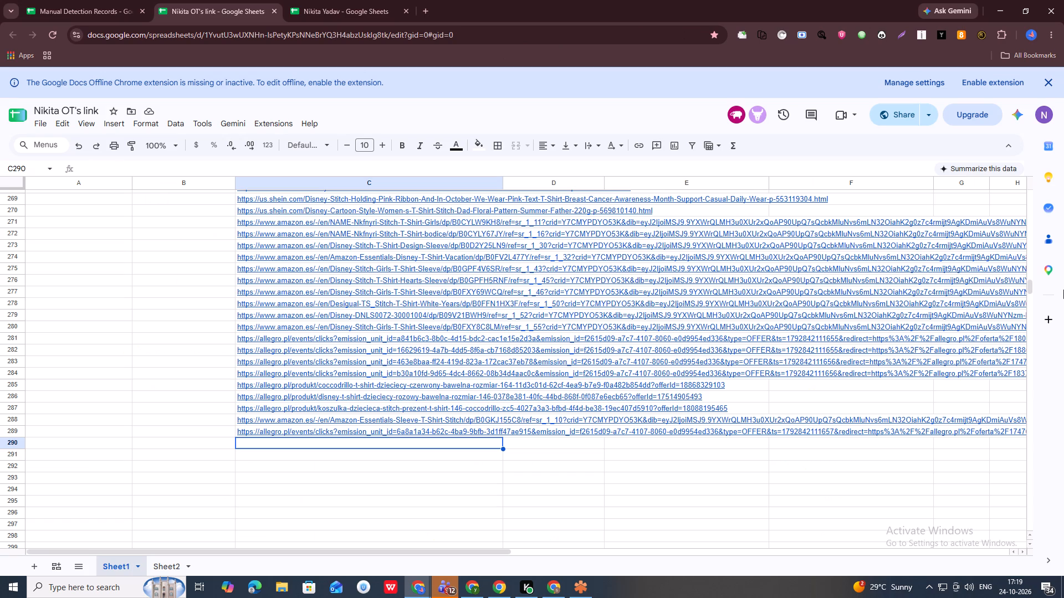
{"action": "key", "text": "ctrl+v"}
{"action": "key", "text": "Down"}
Copy the link of Allegro's pink Mister License Company SL children's T-shirt into cell C291 of the OT links sheet.
{"action": "key", "text": "alt+Tab"}
{"action": "key", "text": "Down"}
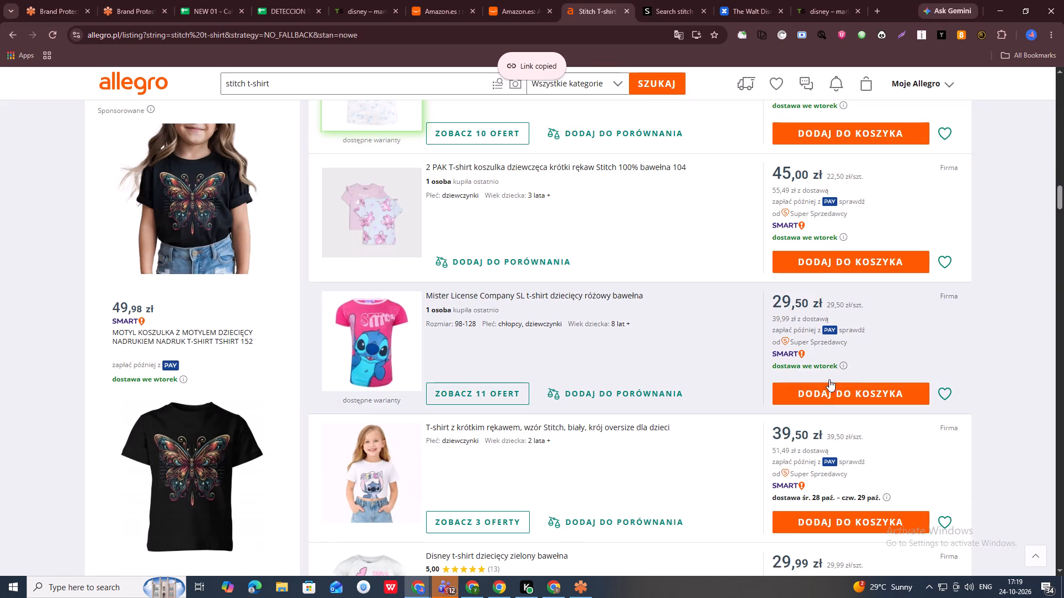
{"action": "right_click", "coordinate": [503, 297]}
{"action": "left_click", "coordinate": [557, 409]}
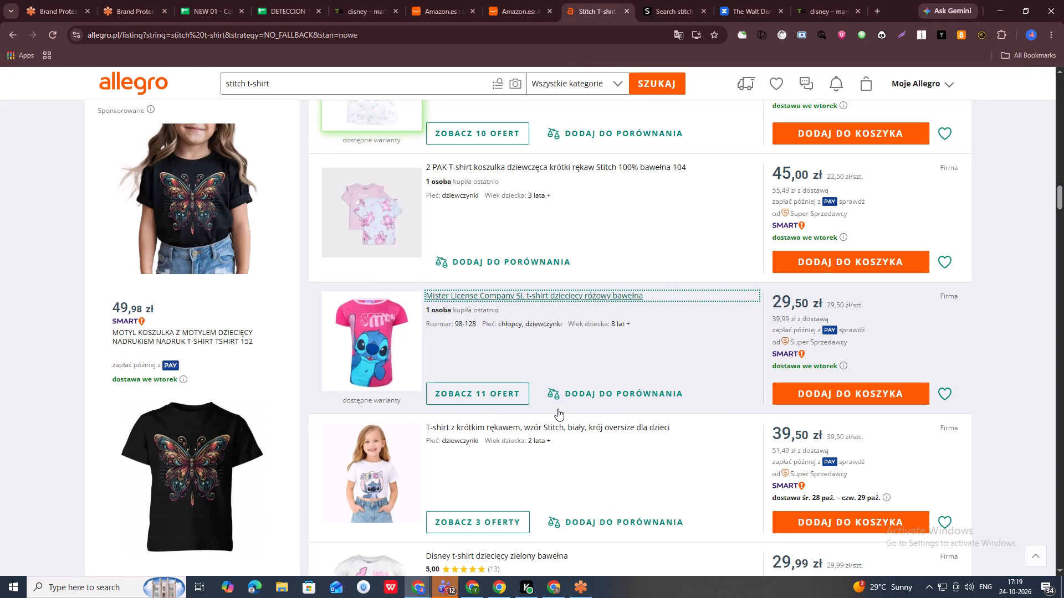
{"action": "key", "text": "alt+Tab"}
{"action": "key", "text": "ctrl+v"}
{"action": "key", "text": "Down"}
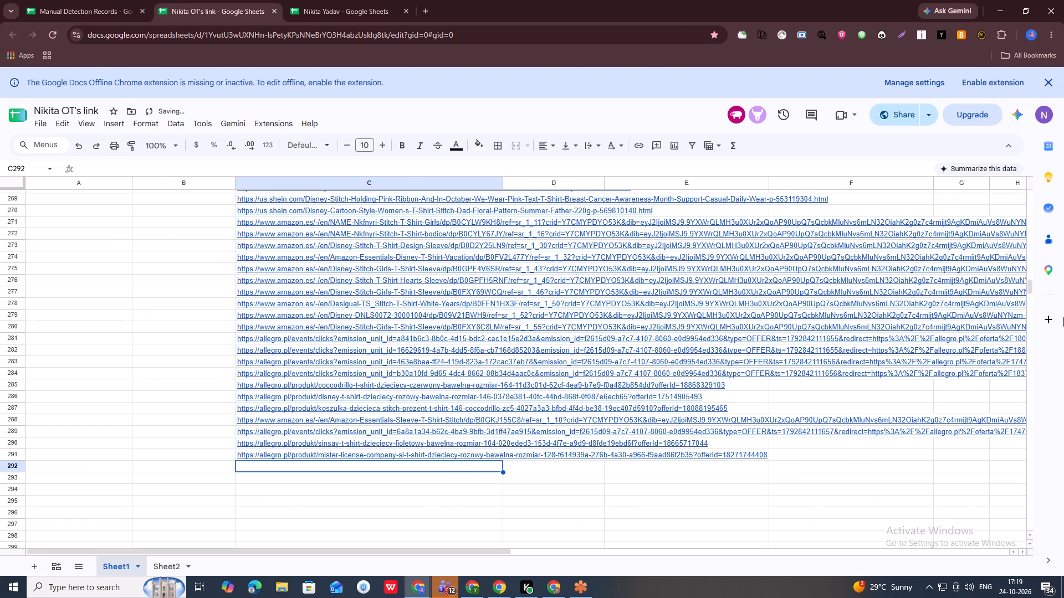
Copy the link of Allegro's white oversize short-sleeve Stitch T-shirt for children into cell C292 of the OT links sheet.
{"action": "key", "text": "alt+Tab"}
{"action": "right_click", "coordinate": [546, 430]}
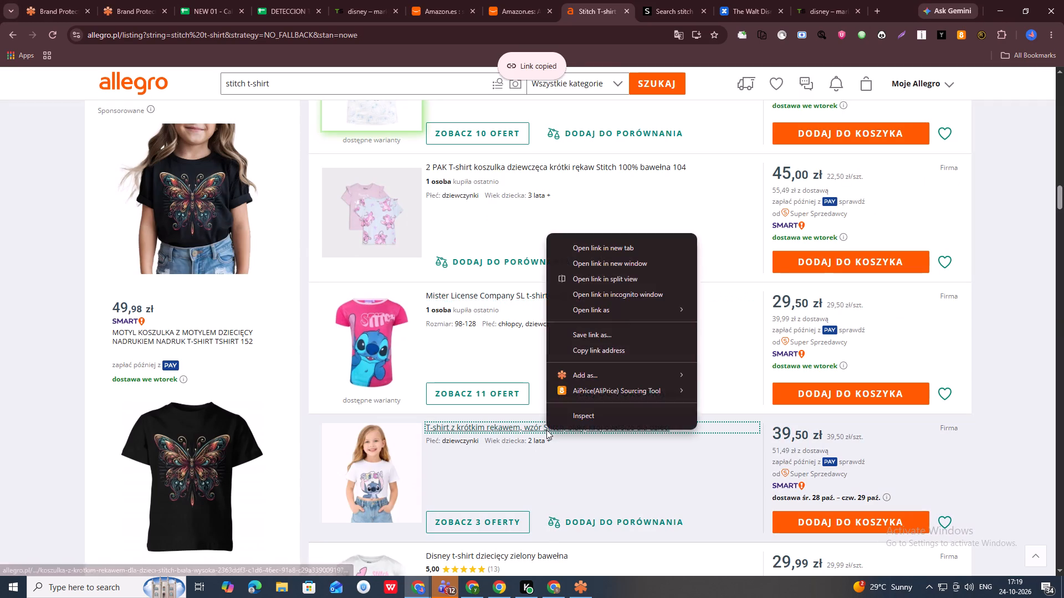
{"action": "left_click", "coordinate": [592, 349]}
{"action": "key", "text": "alt+Tab"}
{"action": "key", "text": "ctrl+v"}
{"action": "key", "text": "Down"}
Look through the following Stitch T-shirt offers on Allegro for more undetected listings.
{"action": "key", "text": "alt+Tab"}
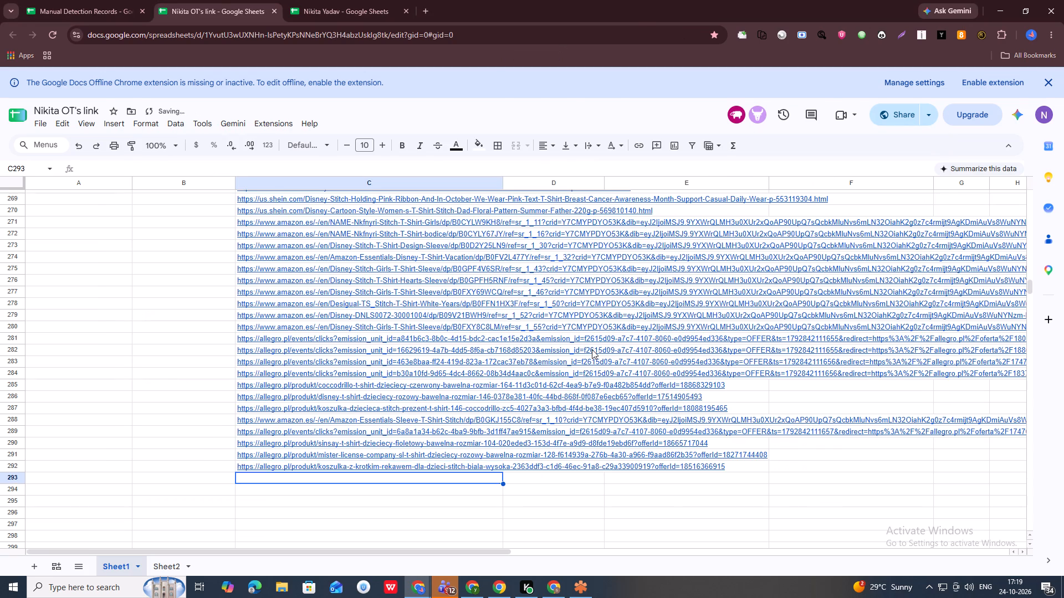
{"action": "key", "text": "Down"}
{"action": "scroll", "coordinate": [681, 278], "scroll_direction": "down", "scroll_amount": 5}
{"action": "scroll", "coordinate": [700, 416], "scroll_direction": "down", "scroll_amount": 1}
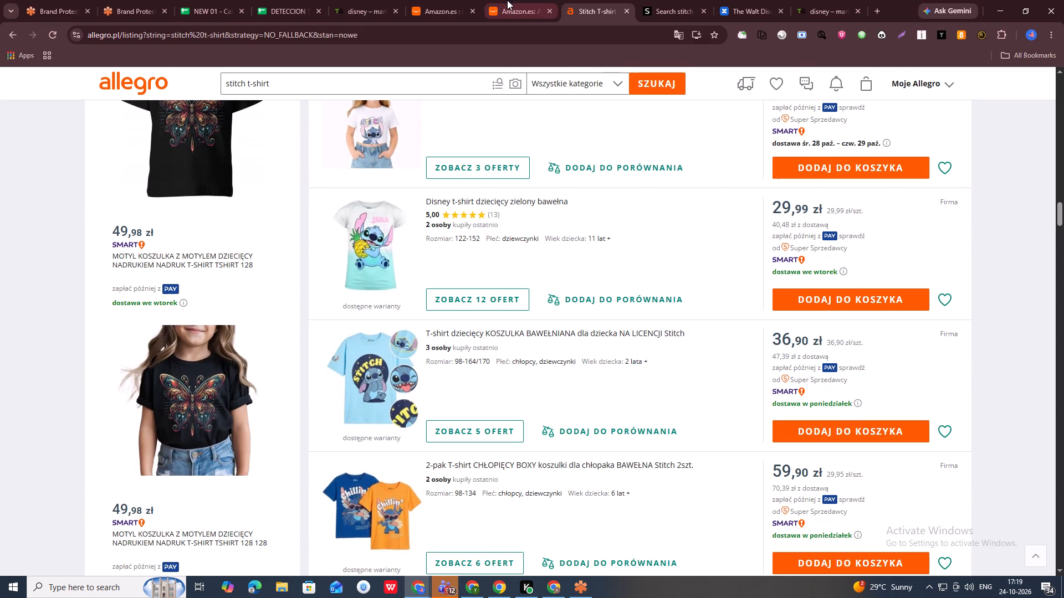
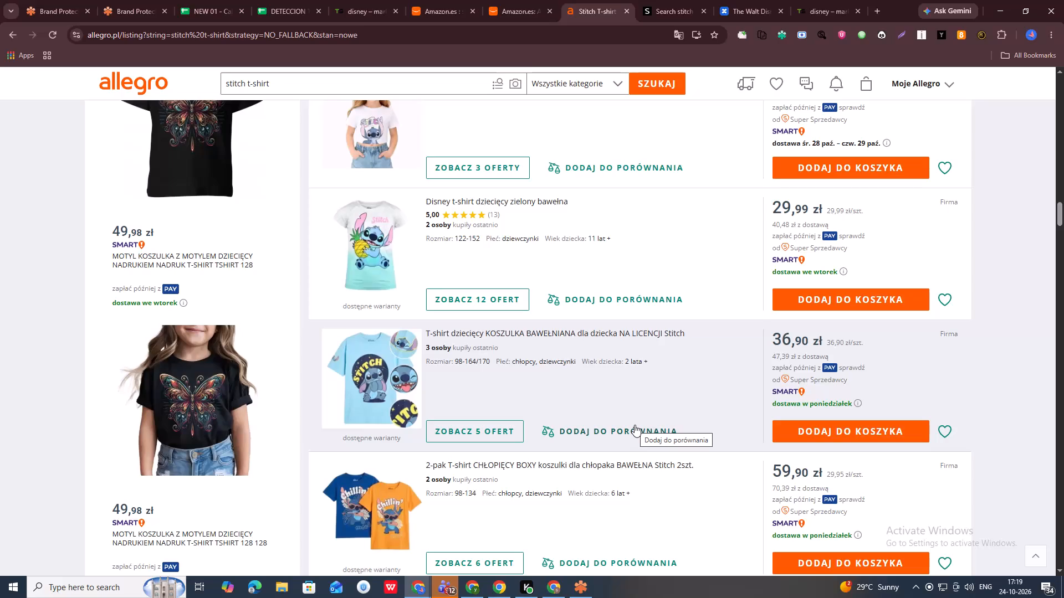
Look through further Stitch T-shirt offers in the Allegro search results.
{"action": "scroll", "coordinate": [629, 422], "scroll_direction": "down", "scroll_amount": 6}
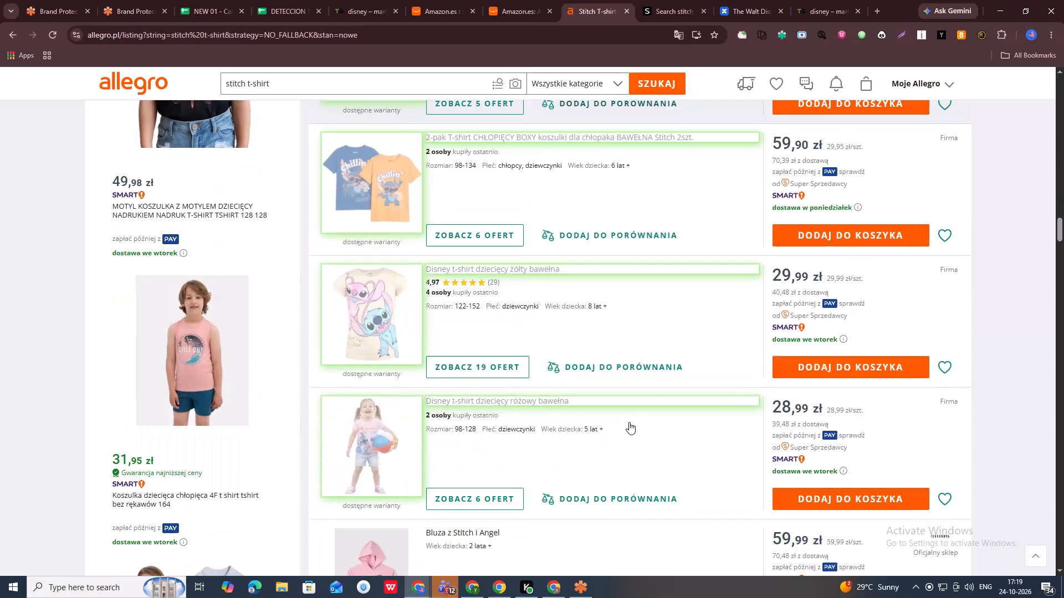
{"action": "scroll", "coordinate": [629, 422], "scroll_direction": "down", "scroll_amount": 7}
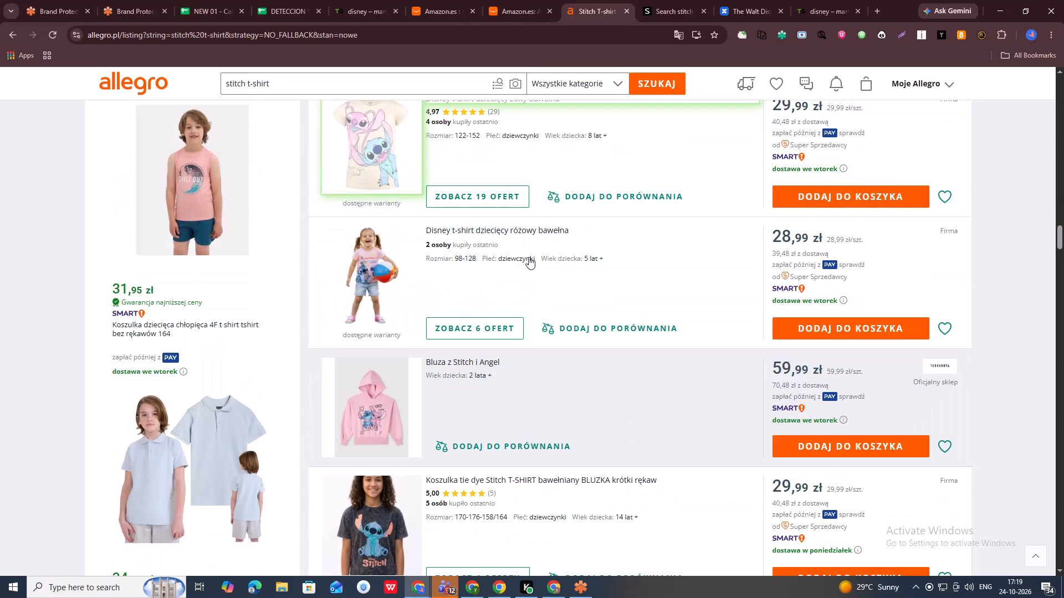
Close the Amazon Essentials store tab and look back over page 2 of the Amazon.es stitch tshirt results.
{"action": "left_click", "coordinate": [509, 0]}
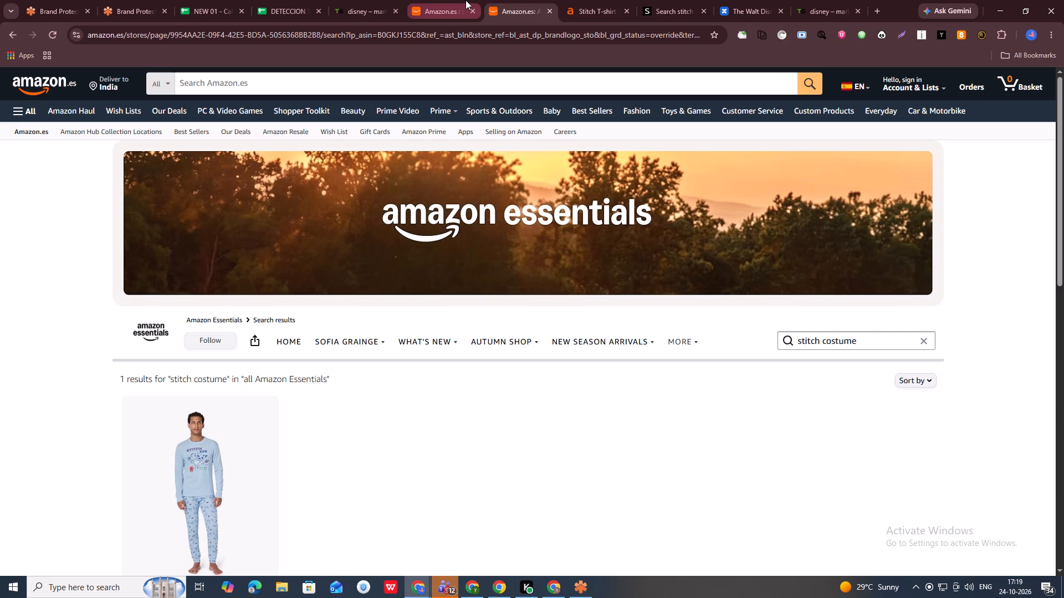
{"action": "left_click", "coordinate": [465, 0]}
{"action": "middle_click", "coordinate": [538, 0]}
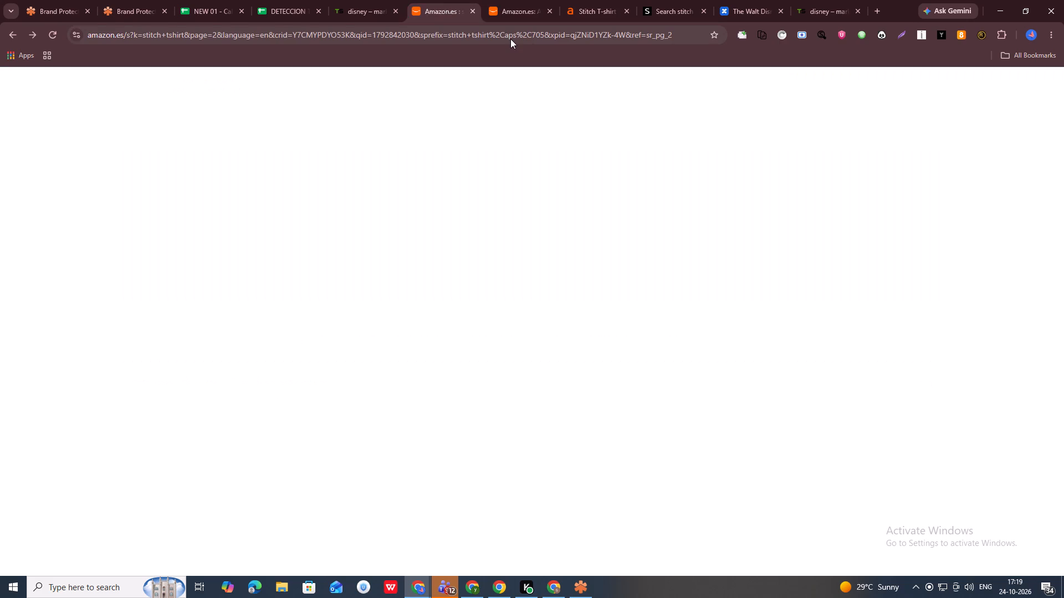
{"action": "scroll", "coordinate": [657, 418], "scroll_direction": "up", "scroll_amount": 13}
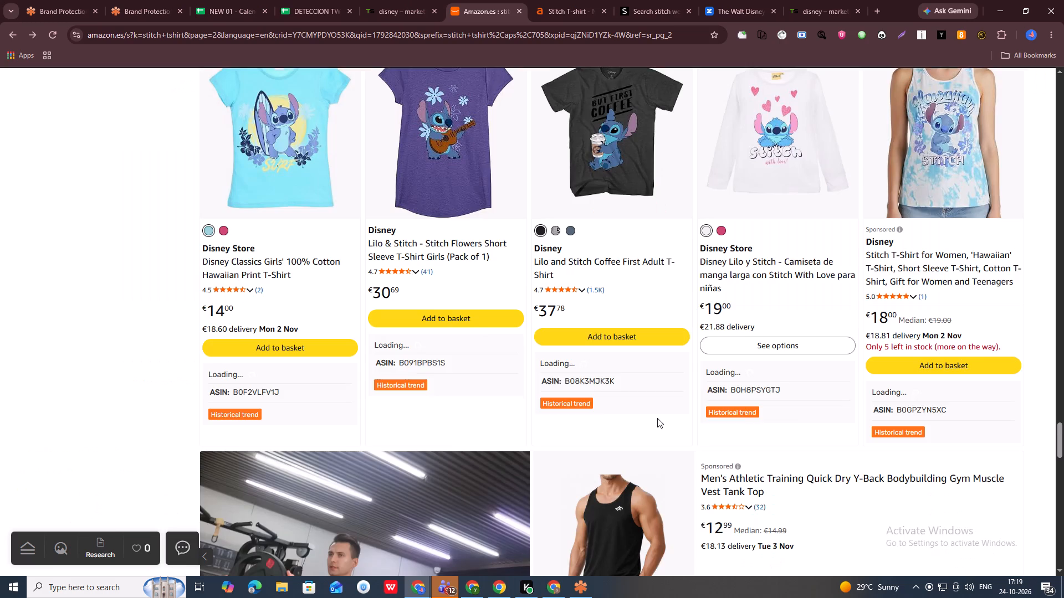
{"action": "scroll", "coordinate": [657, 418], "scroll_direction": "up", "scroll_amount": 3}
{"action": "scroll", "coordinate": [657, 418], "scroll_direction": "up", "scroll_amount": 20}
{"action": "scroll", "coordinate": [657, 418], "scroll_direction": "up", "scroll_amount": 4}
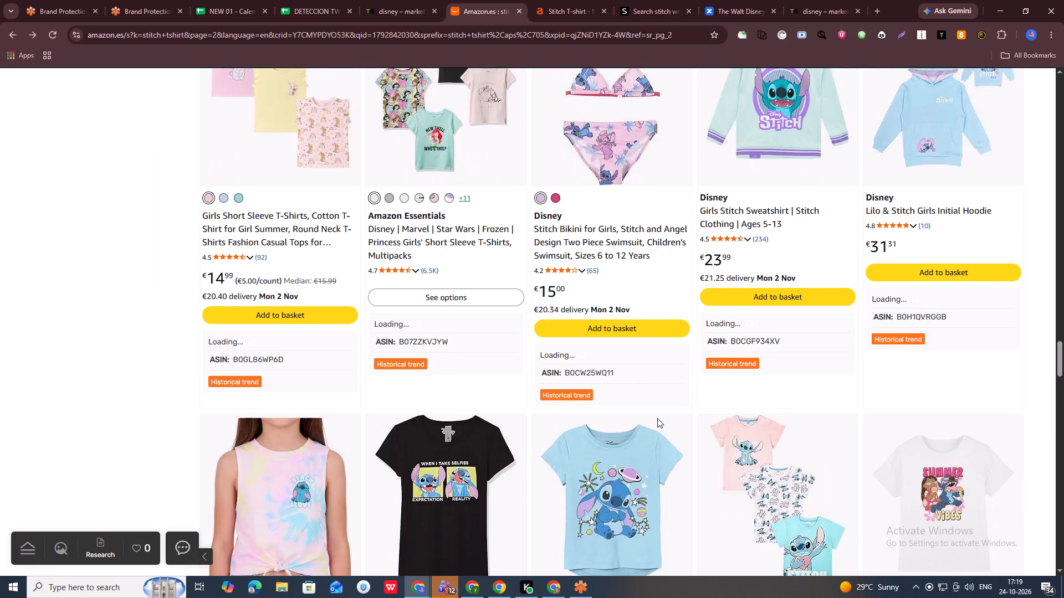
{"action": "scroll", "coordinate": [657, 418], "scroll_direction": "up", "scroll_amount": 20}
{"action": "scroll", "coordinate": [657, 418], "scroll_direction": "up", "scroll_amount": 20}
{"action": "scroll", "coordinate": [657, 418], "scroll_direction": "up", "scroll_amount": 5}
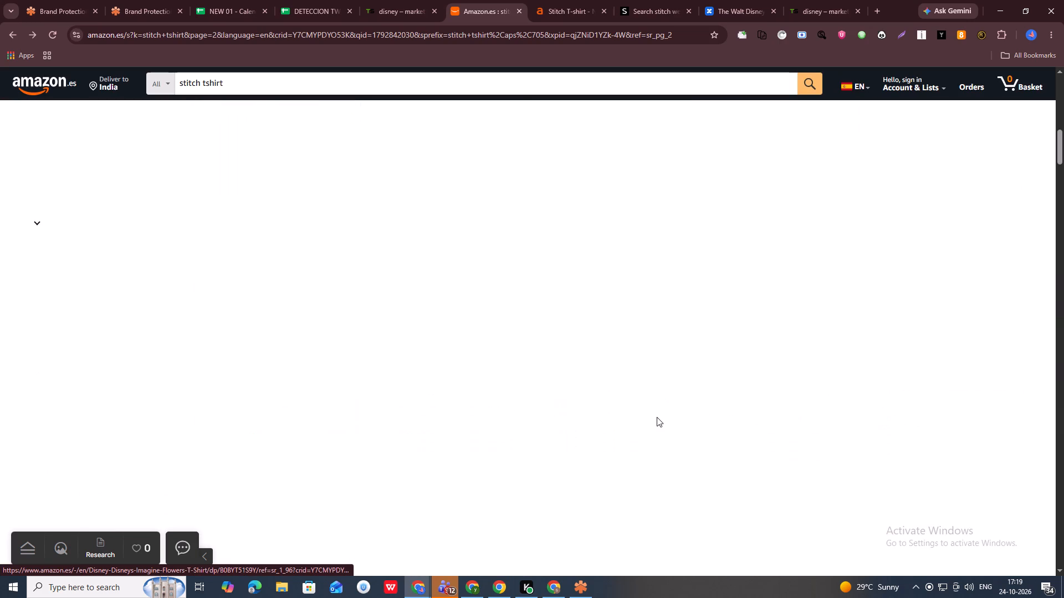
{"action": "scroll", "coordinate": [657, 417], "scroll_direction": "up", "scroll_amount": 20}
{"action": "scroll", "coordinate": [657, 417], "scroll_direction": "up", "scroll_amount": 7}
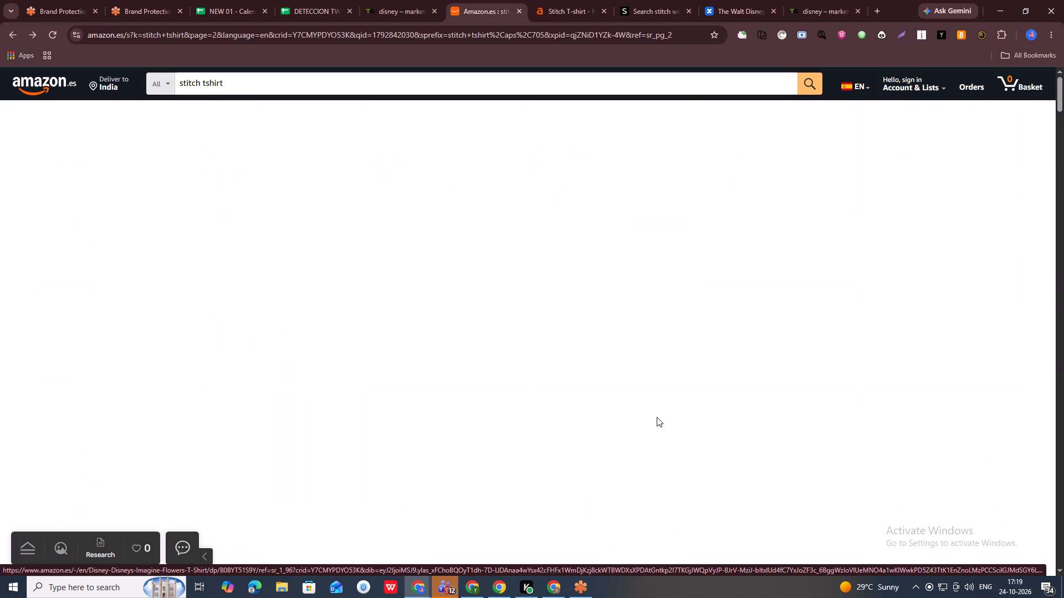
{"action": "scroll", "coordinate": [657, 417], "scroll_direction": "up", "scroll_amount": 20}
{"action": "scroll", "coordinate": [657, 417], "scroll_direction": "up", "scroll_amount": 20}
{"action": "scroll", "coordinate": [657, 417], "scroll_direction": "up", "scroll_amount": 12}
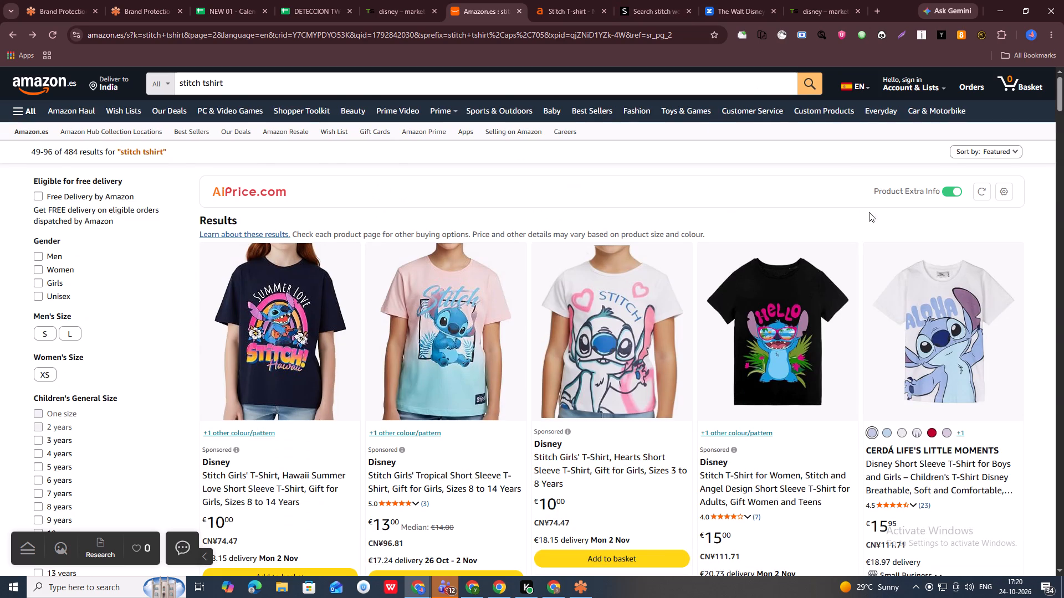
Switch to the browser window with SHEIN and open the RedPoints IPR Plugin's task configuration for The Walt Disney with the Detection task.
{"action": "key", "text": "alt+Tab"}
{"action": "left_click", "coordinate": [644, 365], "text": "alt"}
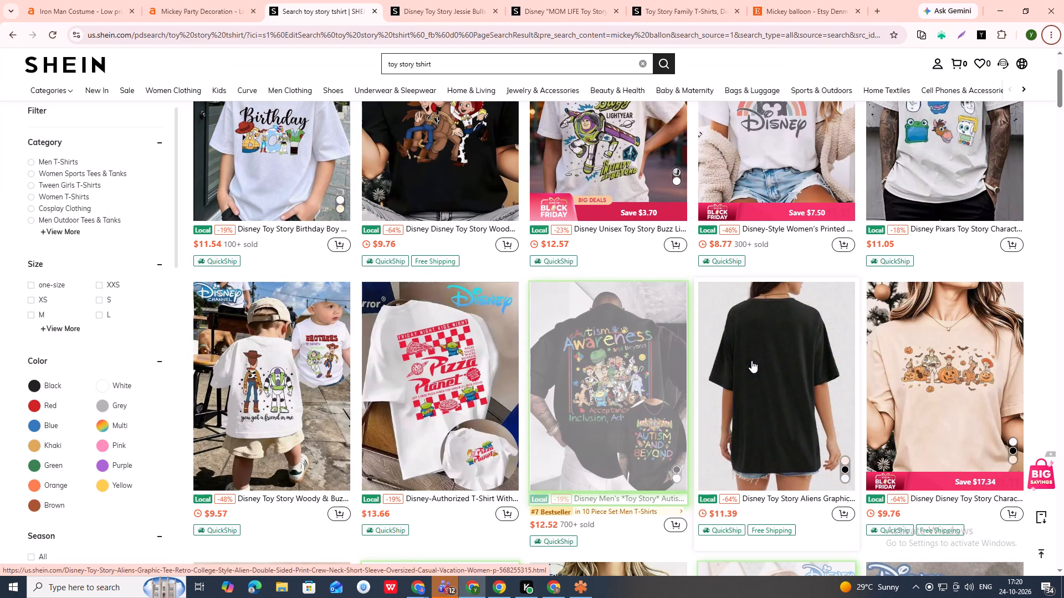
{"action": "scroll", "coordinate": [751, 360], "scroll_direction": "up", "scroll_amount": 6}
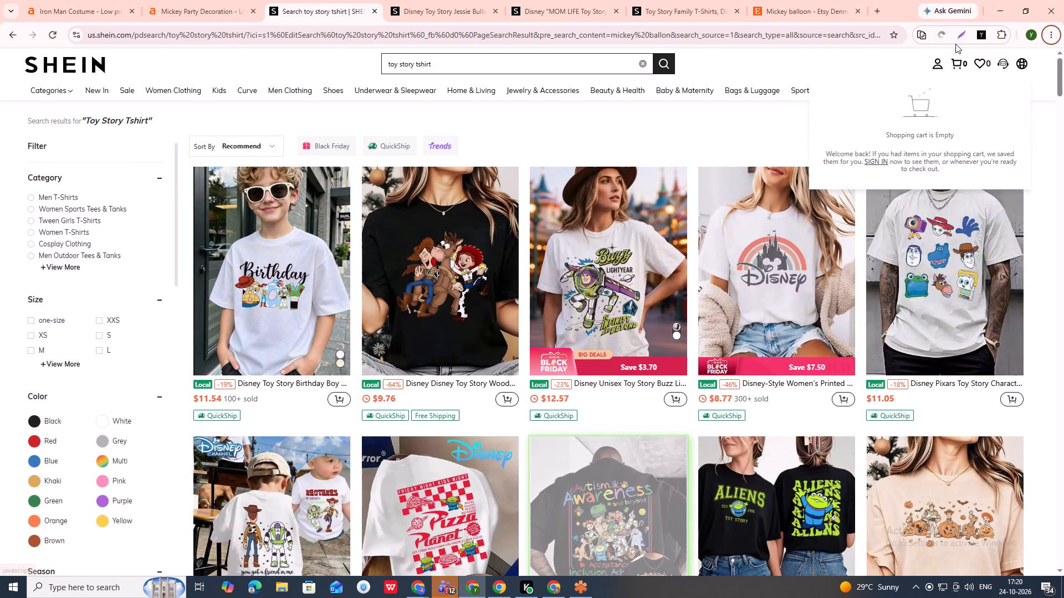
{"action": "left_click", "coordinate": [939, 35]}
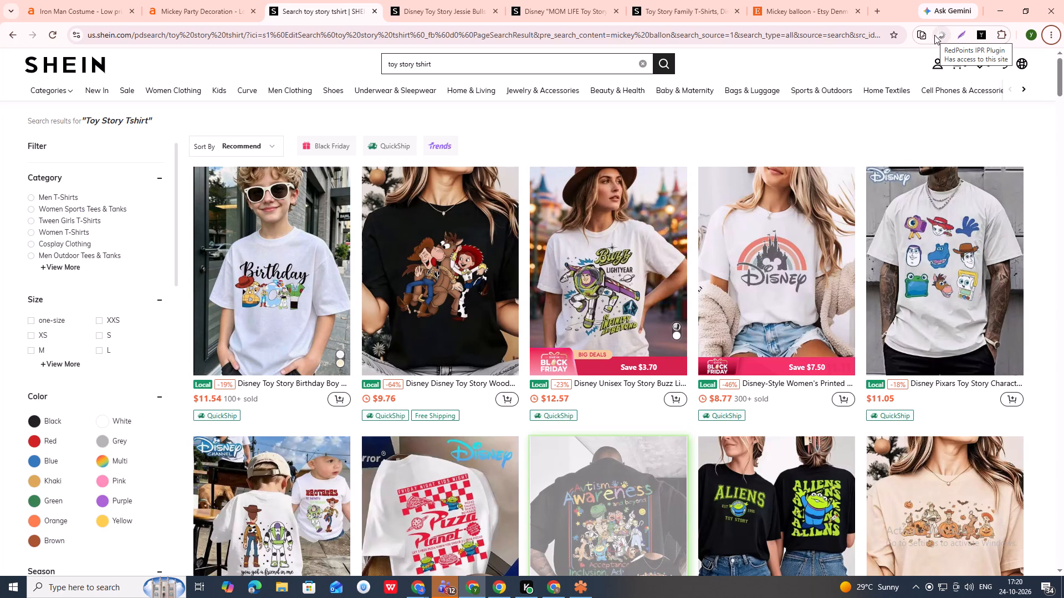
{"action": "left_click_drag", "start_coordinate": [509, 80], "coordinate": [558, 76]}
{"action": "left_click", "coordinate": [634, 305]}
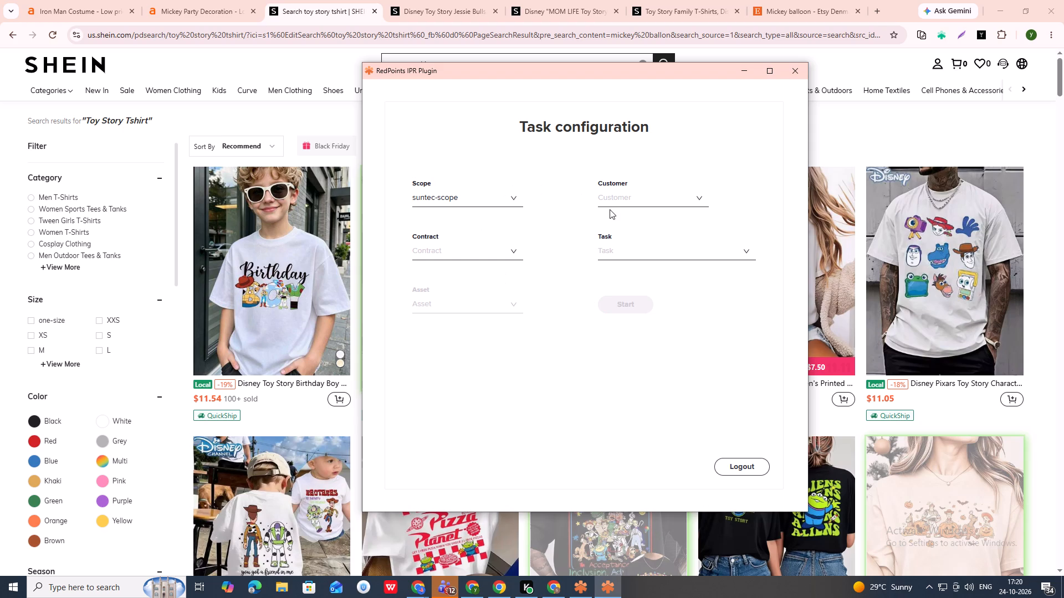
{"action": "left_click", "coordinate": [632, 200]}
{"action": "left_click", "coordinate": [530, 229]}
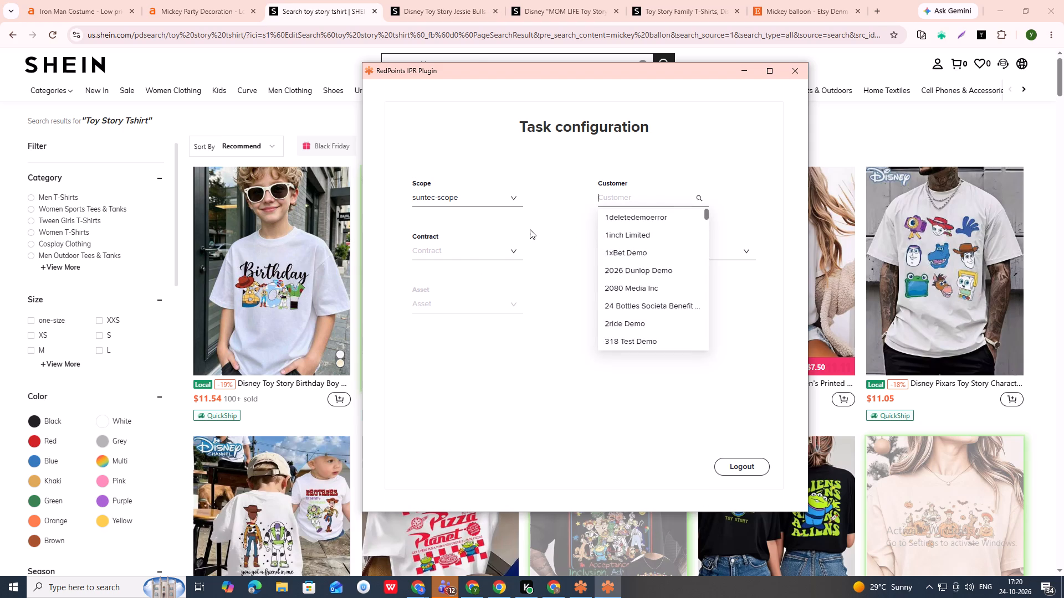
{"action": "left_click", "coordinate": [483, 251]}
{"action": "left_click", "coordinate": [554, 273]}
Select the asset Frozen - T-Shirts - 25 in the RedPoints task configuration and start the detection task.
{"action": "left_click", "coordinate": [450, 298]}
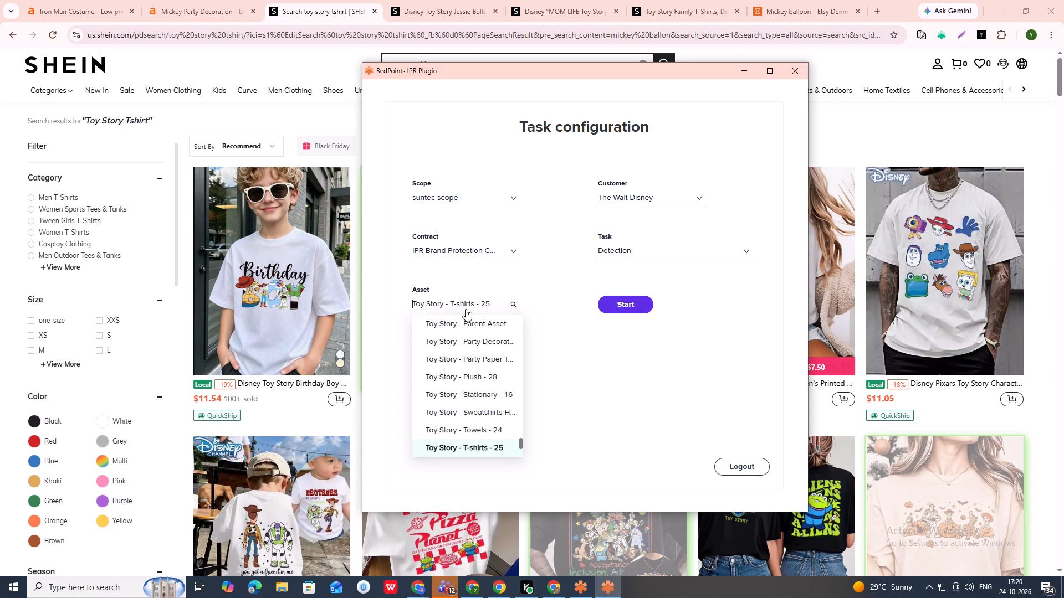
{"action": "type", "text": "frozen"}
{"action": "scroll", "coordinate": [479, 414], "scroll_direction": "down", "scroll_amount": 1}
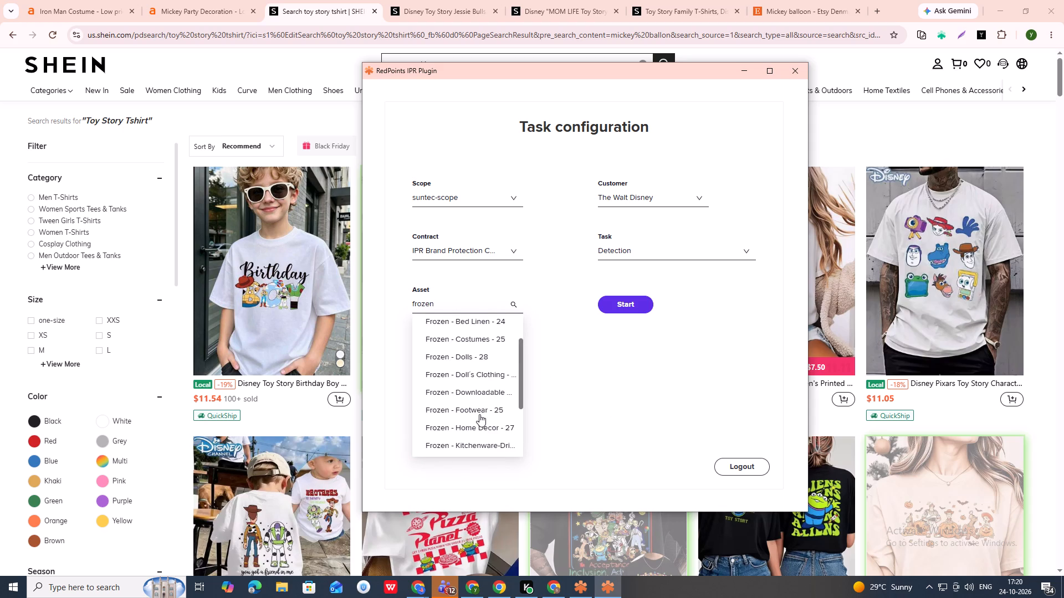
{"action": "scroll", "coordinate": [479, 414], "scroll_direction": "down", "scroll_amount": 3}
{"action": "left_click", "coordinate": [457, 427]}
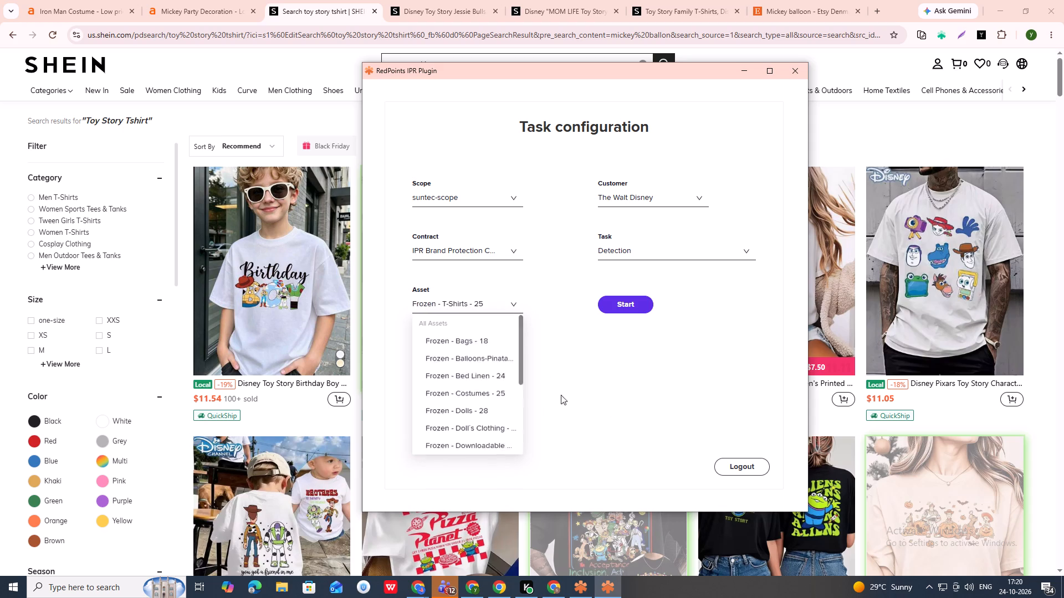
{"action": "left_click", "coordinate": [619, 308]}
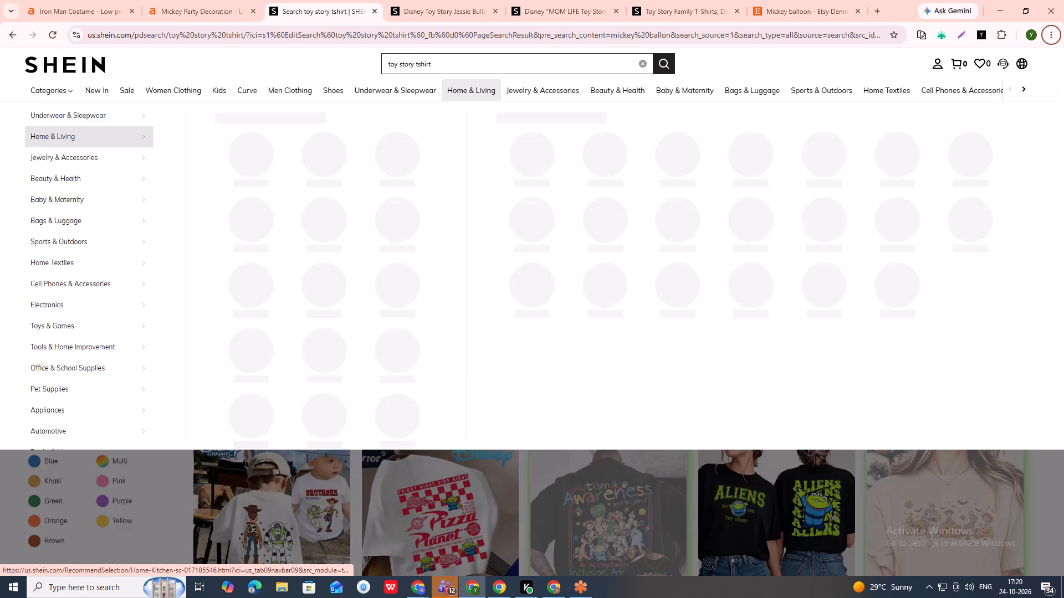
Search SHEIN for frozen tshirt.
{"action": "left_click_drag", "start_coordinate": [413, 65], "coordinate": [380, 65]}
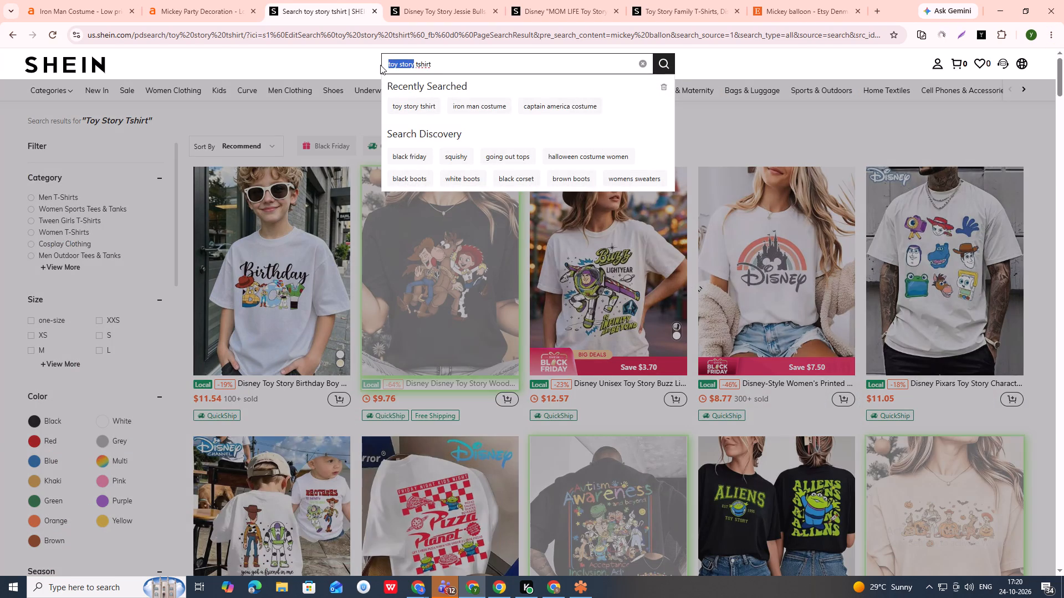
{"action": "type", "text": "frozen"}
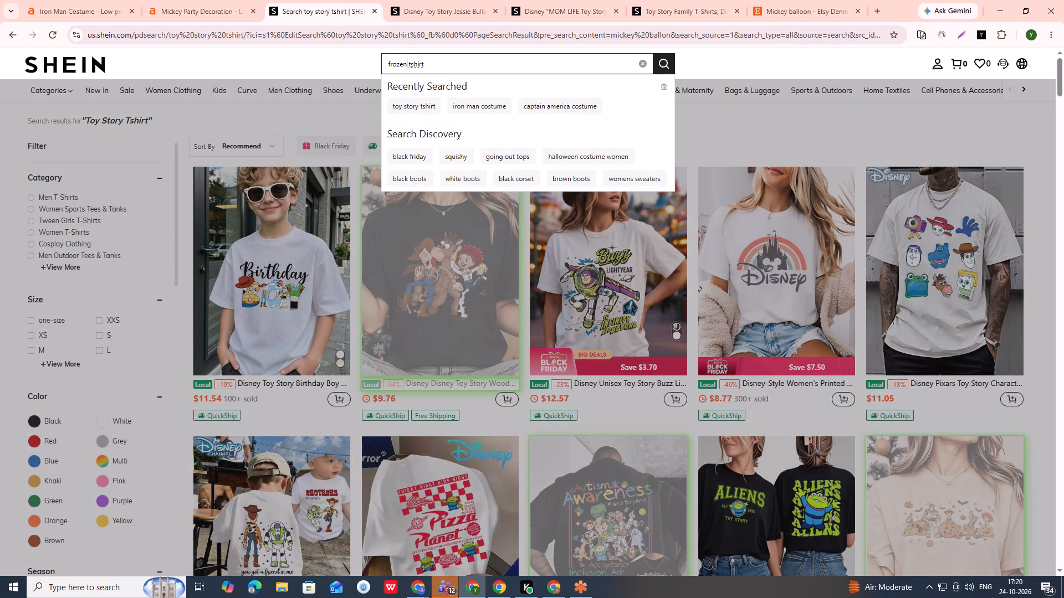
{"action": "key", "text": "Return"}
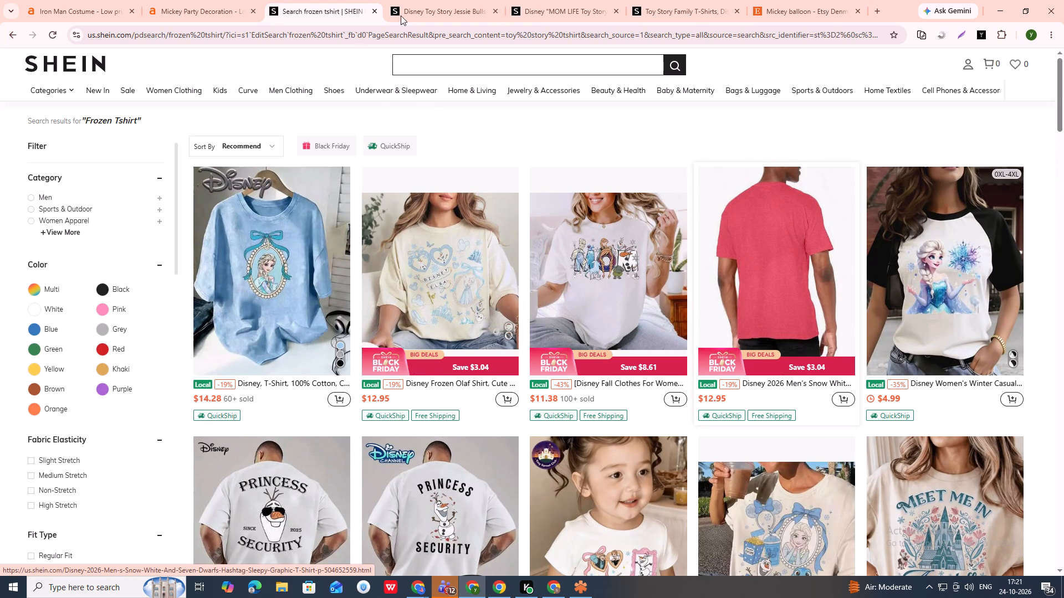
Close the three Toy Story product tabs and the Allegro Mickey Party Decoration tab.
{"action": "middle_click", "coordinate": [476, 0]}
{"action": "middle_click", "coordinate": [476, 0]}
{"action": "middle_click", "coordinate": [476, 0]}
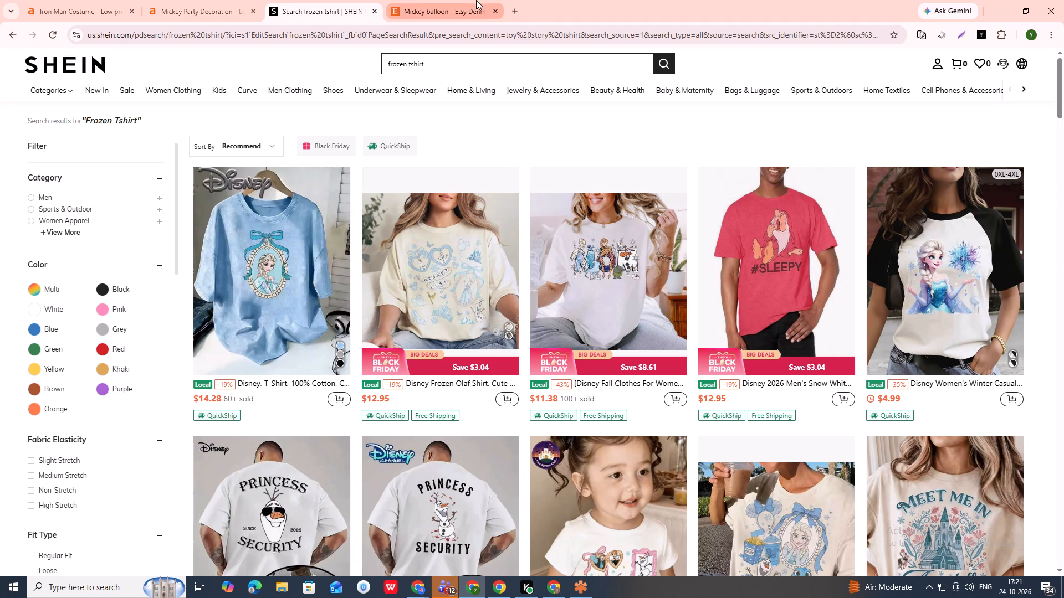
{"action": "left_click", "coordinate": [470, 0]}
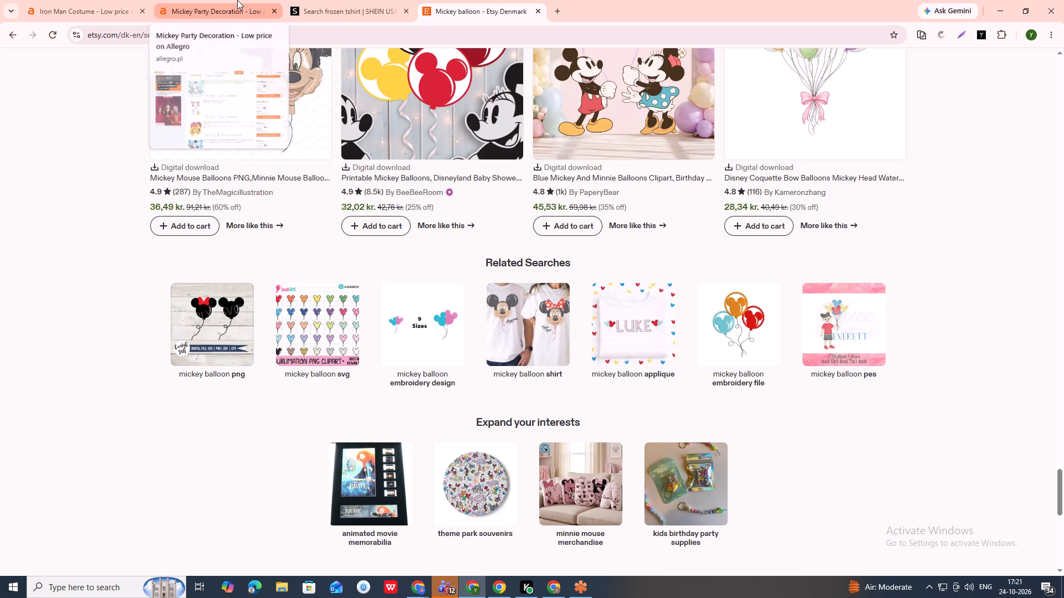
{"action": "middle_click", "coordinate": [237, 0]}
Search Etsy for frozen tshirt in place of the Mickey balloon search.
{"action": "scroll", "coordinate": [620, 338], "scroll_direction": "up", "scroll_amount": 20}
{"action": "scroll", "coordinate": [620, 338], "scroll_direction": "up", "scroll_amount": 8}
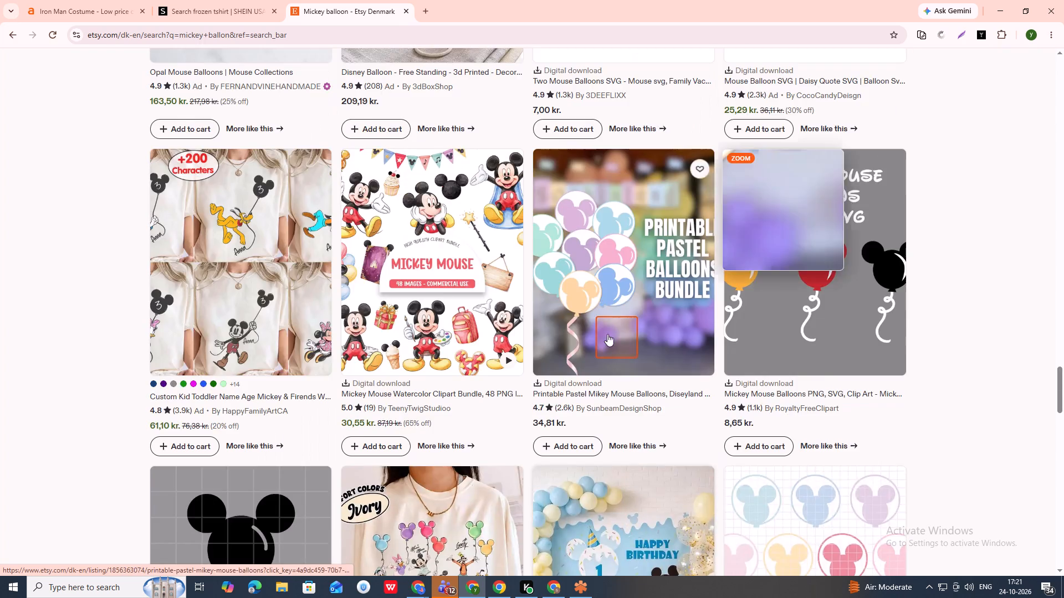
{"action": "scroll", "coordinate": [607, 334], "scroll_direction": "up", "scroll_amount": 20}
{"action": "scroll", "coordinate": [607, 334], "scroll_direction": "up", "scroll_amount": 20}
{"action": "scroll", "coordinate": [607, 334], "scroll_direction": "up", "scroll_amount": 8}
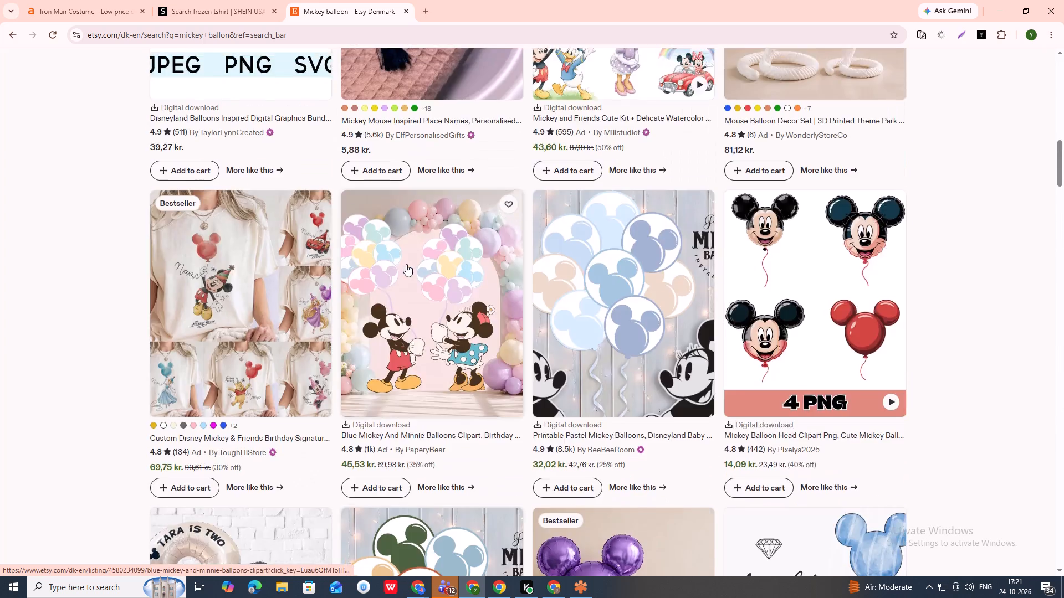
{"action": "scroll", "coordinate": [406, 264], "scroll_direction": "up", "scroll_amount": 20}
{"action": "scroll", "coordinate": [406, 264], "scroll_direction": "up", "scroll_amount": 4}
{"action": "left_click", "coordinate": [360, 69]}
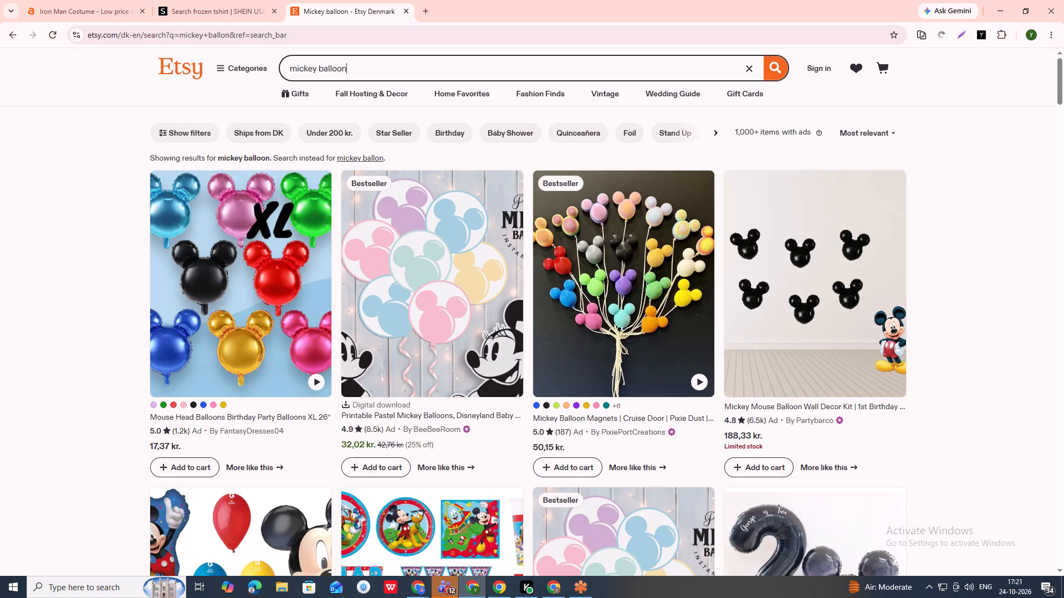
{"action": "key", "text": "ctrl+a"}
{"action": "type", "text": "frozen tshirt"}
{"action": "key", "text": "Return"}
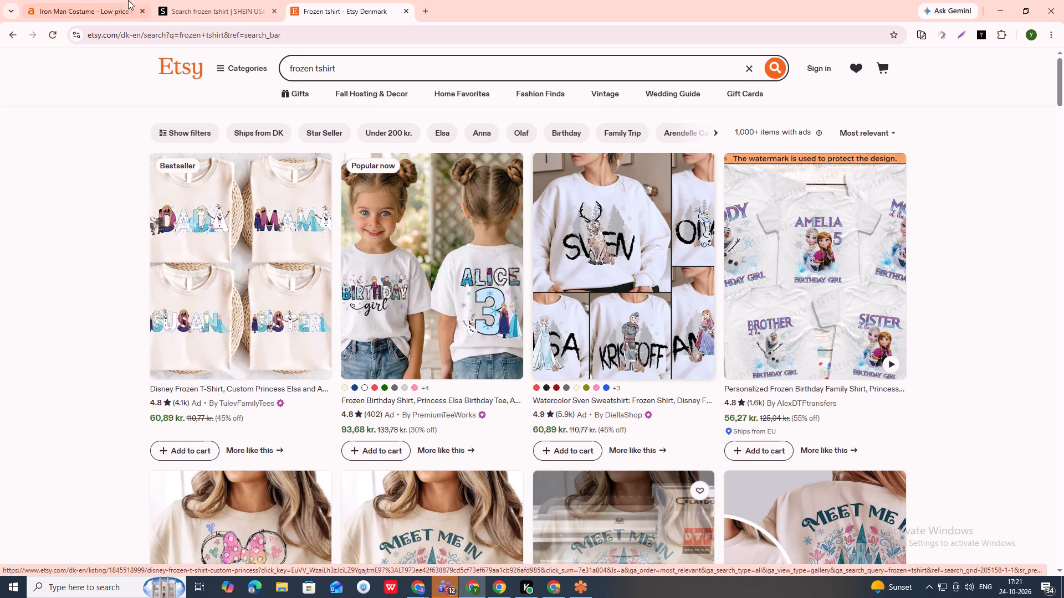
Return to the SHEIN results for frozen tshirt.
{"action": "left_click", "coordinate": [215, 0]}
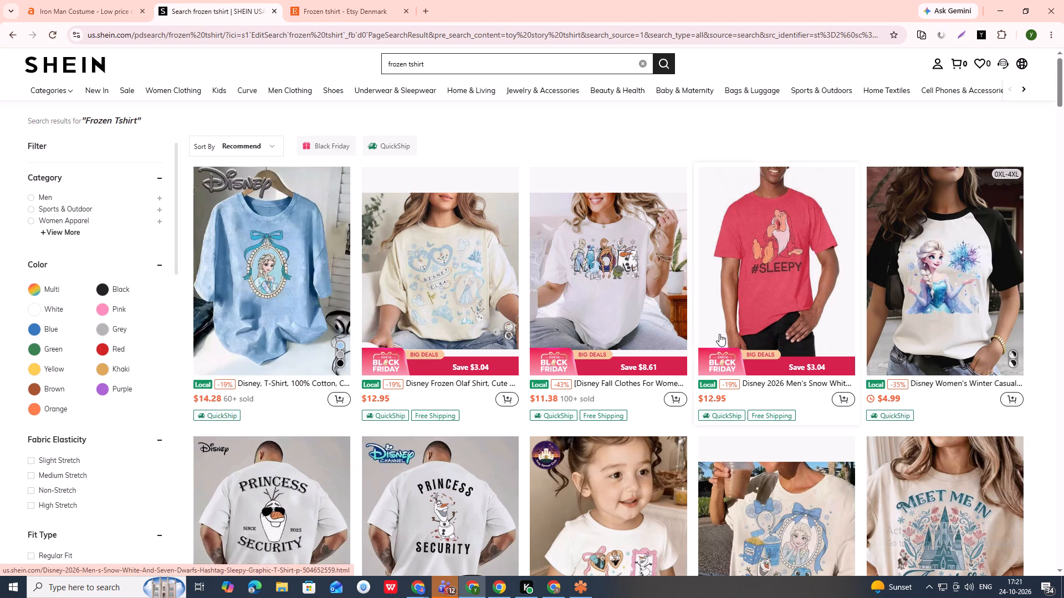
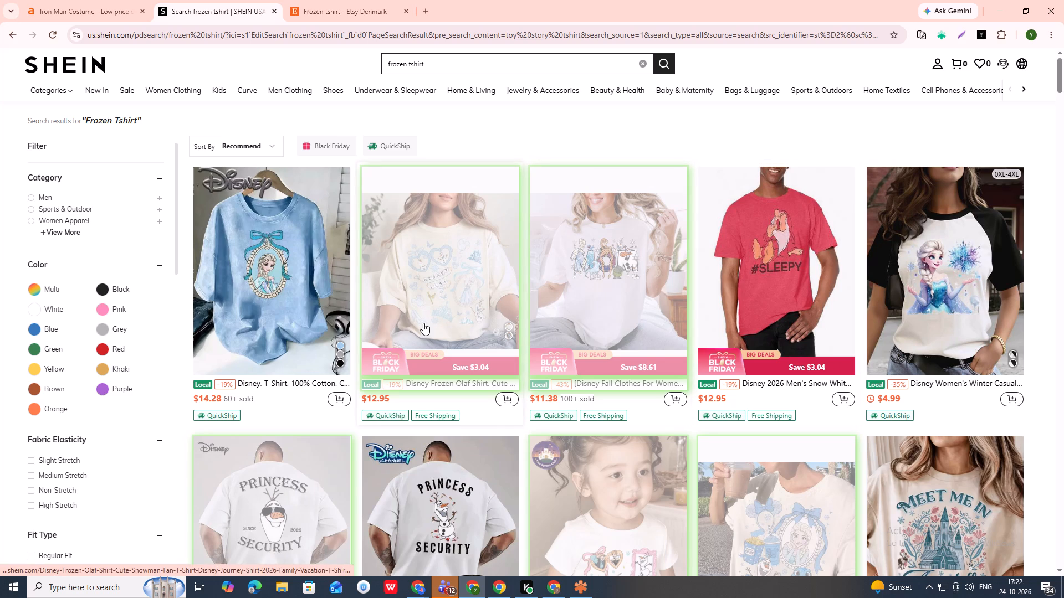
Copy the link of SHEIN's blue Elsa "Disney, T-Shirt, 100% Cotton" listing into cell C294 of the links spreadsheet.
{"action": "right_click", "coordinate": [285, 382]}
{"action": "left_click", "coordinate": [314, 498]}
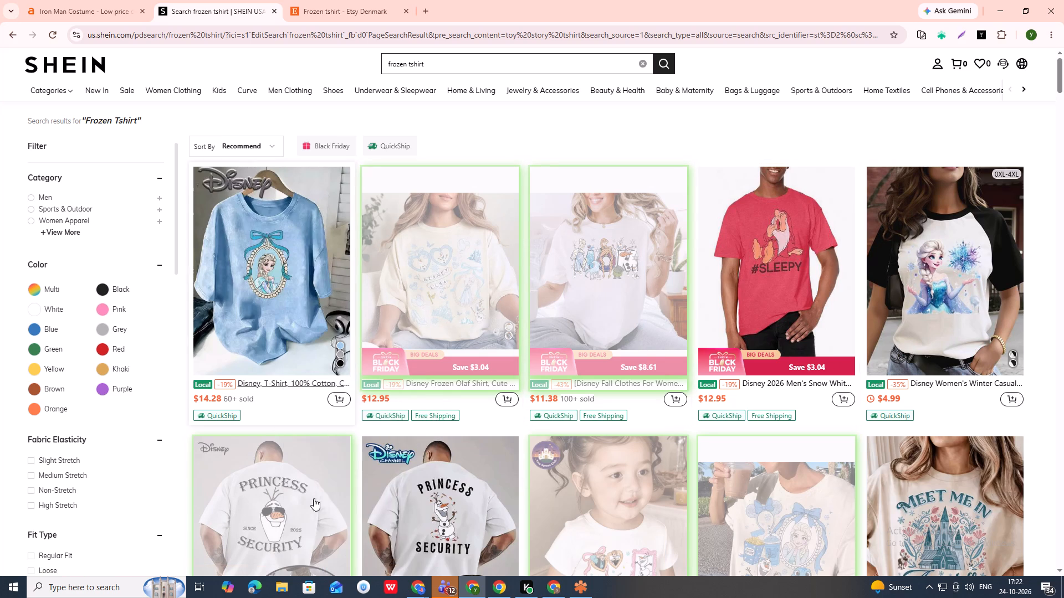
{"action": "key", "text": "alt+Tab"}
{"action": "key", "text": "alt+Tab"}
{"action": "key", "text": "alt+Tab"}
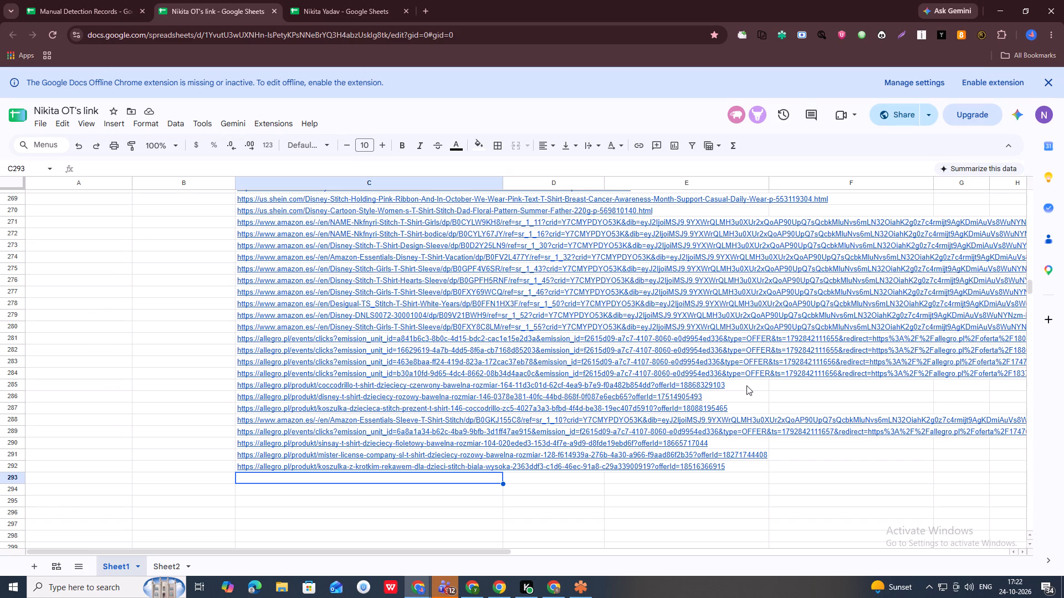
{"action": "key", "text": "Down"}
{"action": "key", "text": "Down"}
{"action": "scroll", "coordinate": [392, 330], "scroll_direction": "down", "scroll_amount": 2}
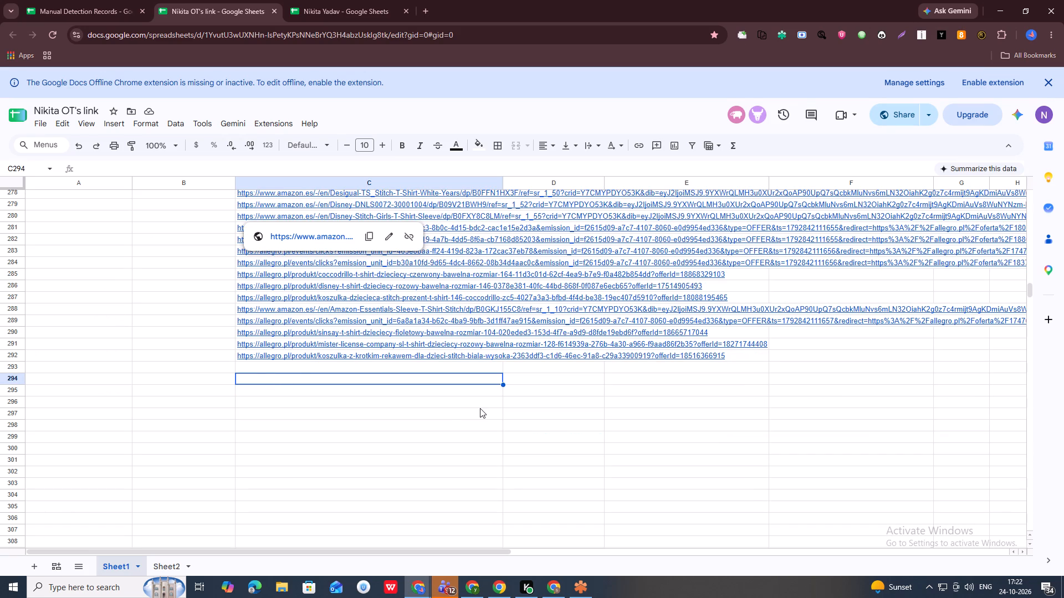
{"action": "key", "text": "ctrl+v"}
Label row 294 with "frozen tshirt" in column B and "copyright" in column D.
{"action": "left_click", "coordinate": [208, 375]}
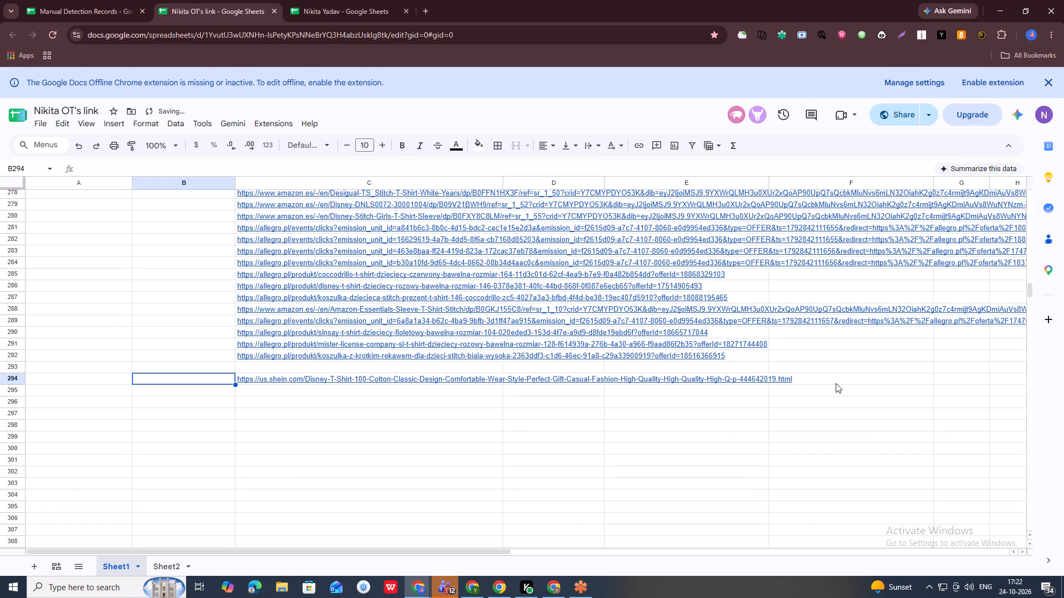
{"action": "type", "text": "frozen tshirt"}
{"action": "key", "text": "Right"}
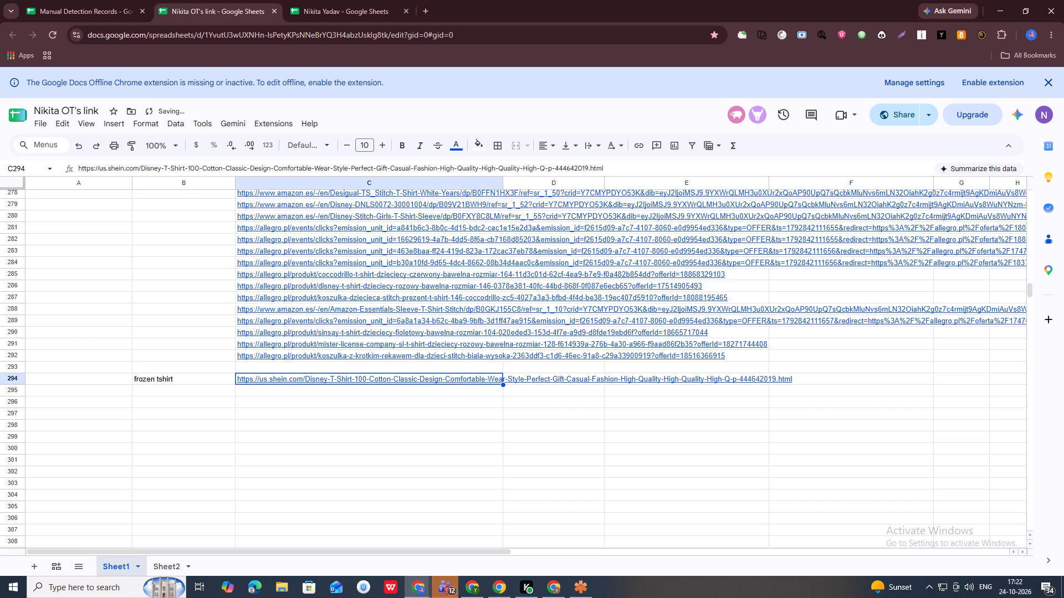
{"action": "key", "text": "Right"}
{"action": "key", "text": "c"}
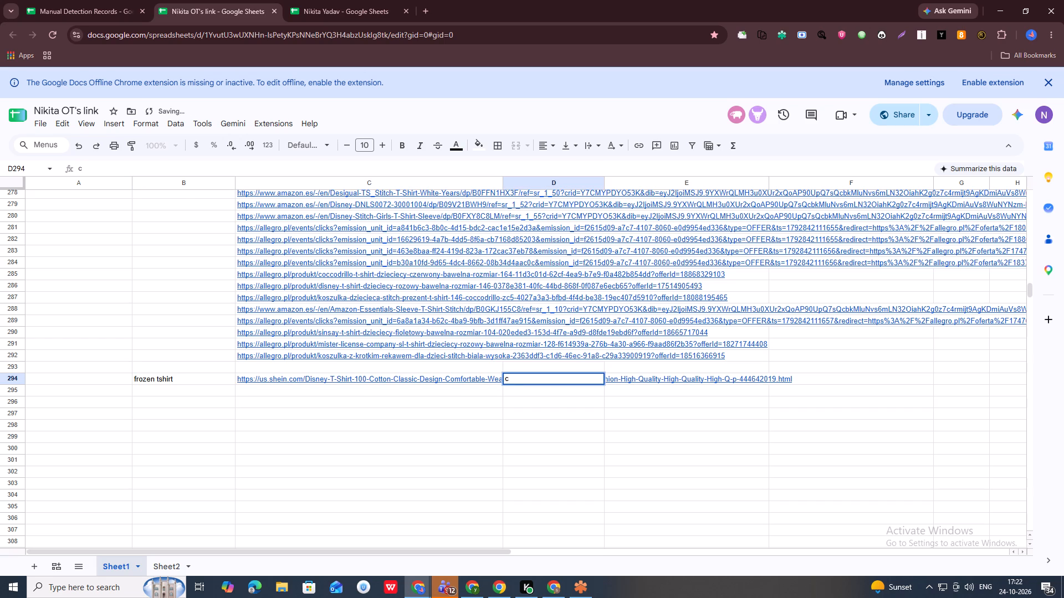
{"action": "key", "text": "o"}
{"action": "type", "text": "pyright"}
{"action": "key", "text": "Down"}
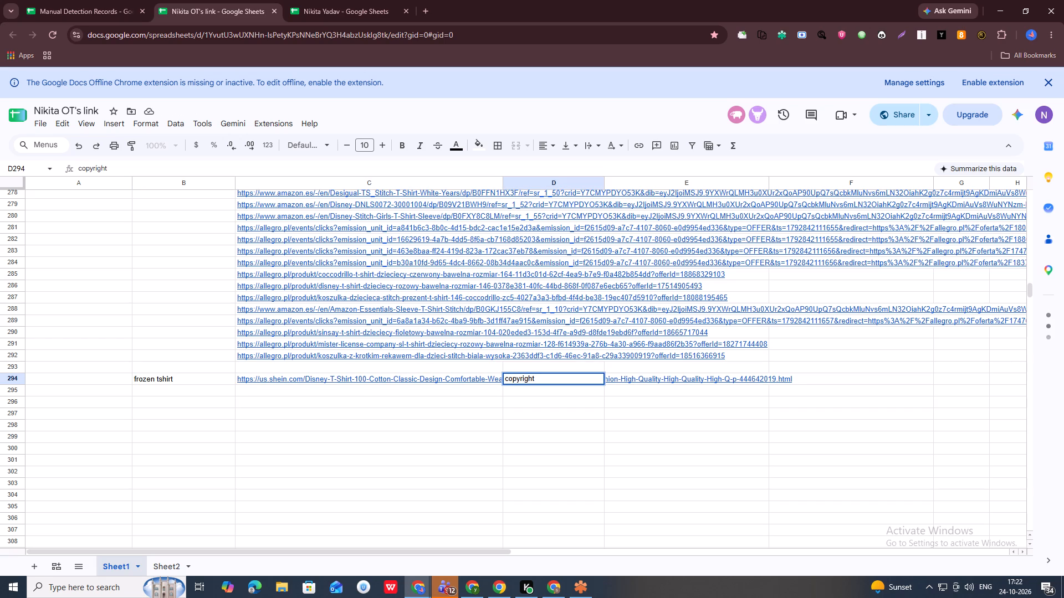
Copy the link of SHEIN's $4.99 Elsa snowflake raglan T-shirt into cell C295 of the links spreadsheet.
{"action": "key", "text": "Left"}
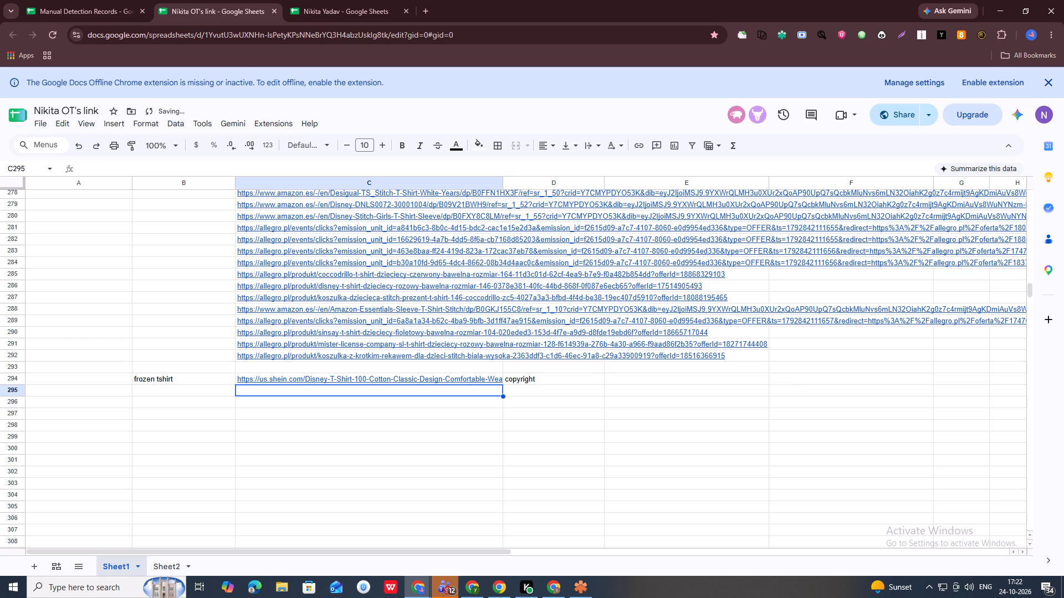
{"action": "key", "text": "alt+Tab"}
{"action": "key", "text": "Down"}
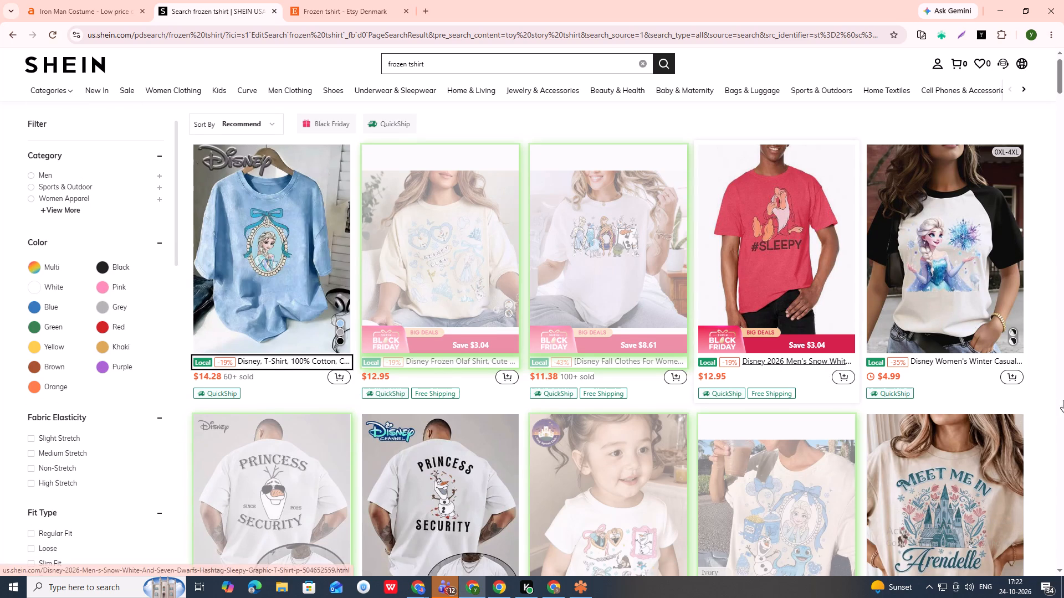
{"action": "right_click", "coordinate": [949, 357]}
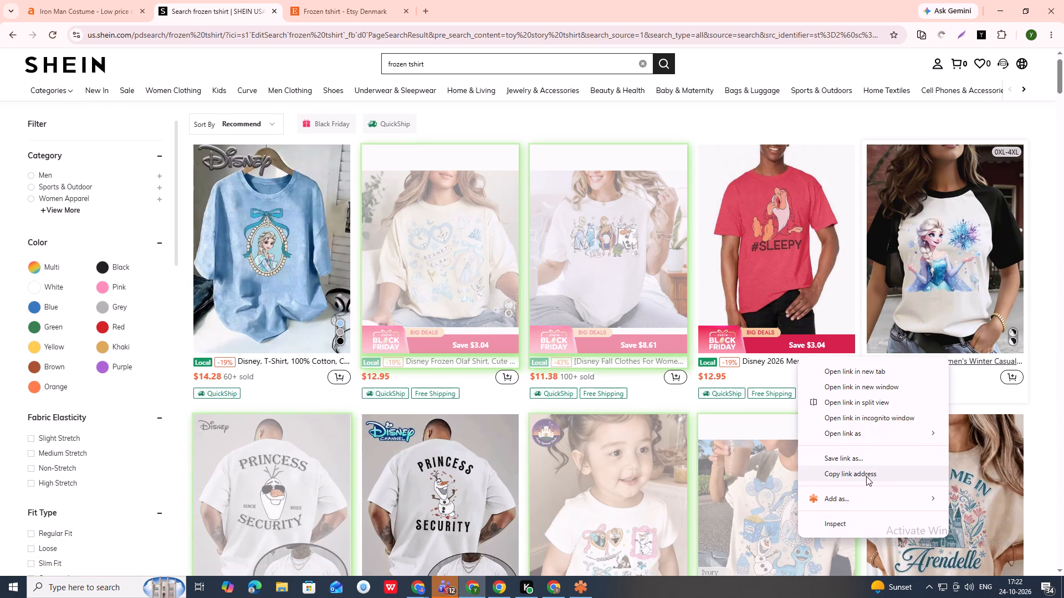
{"action": "left_click", "coordinate": [866, 476]}
{"action": "key", "text": "alt+Tab"}
{"action": "key", "text": "ctrl+v"}
{"action": "key", "text": "Down"}
{"action": "key", "text": "alt+Tab"}
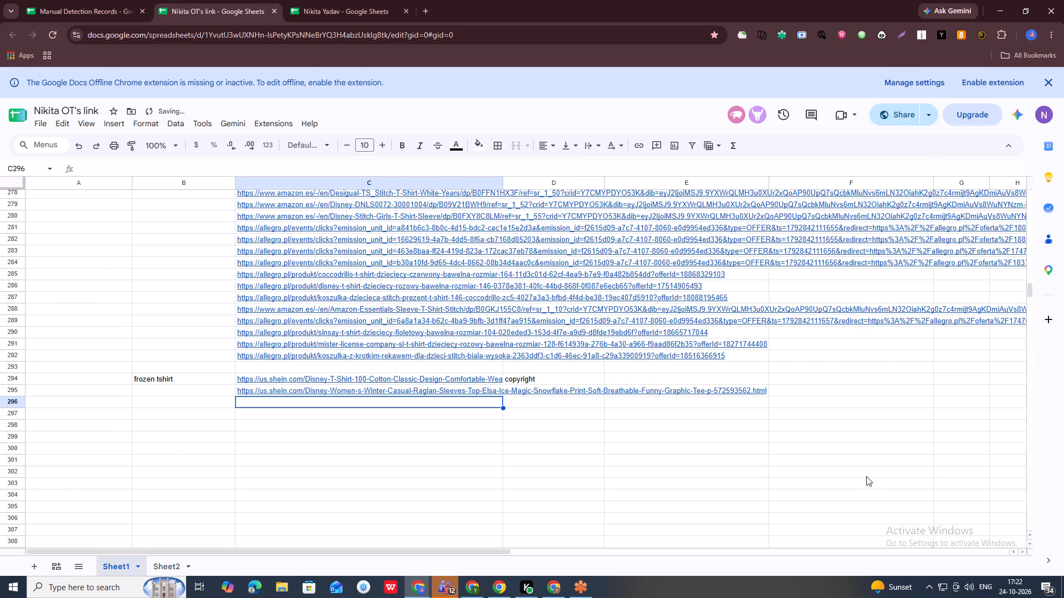
Copy the link of SHEIN's $4.78 black Disney Women's Frozen T-shirt into cell C296 of the links spreadsheet.
{"action": "key", "text": "Down"}
{"action": "scroll", "coordinate": [834, 487], "scroll_direction": "down", "scroll_amount": 5}
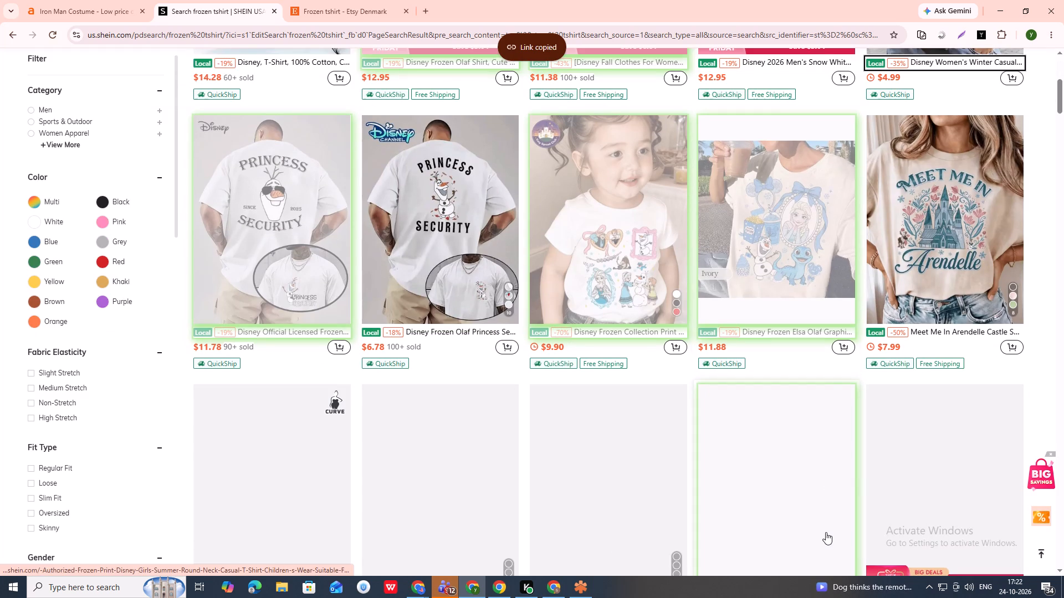
{"action": "scroll", "coordinate": [701, 442], "scroll_direction": "down", "scroll_amount": 4}
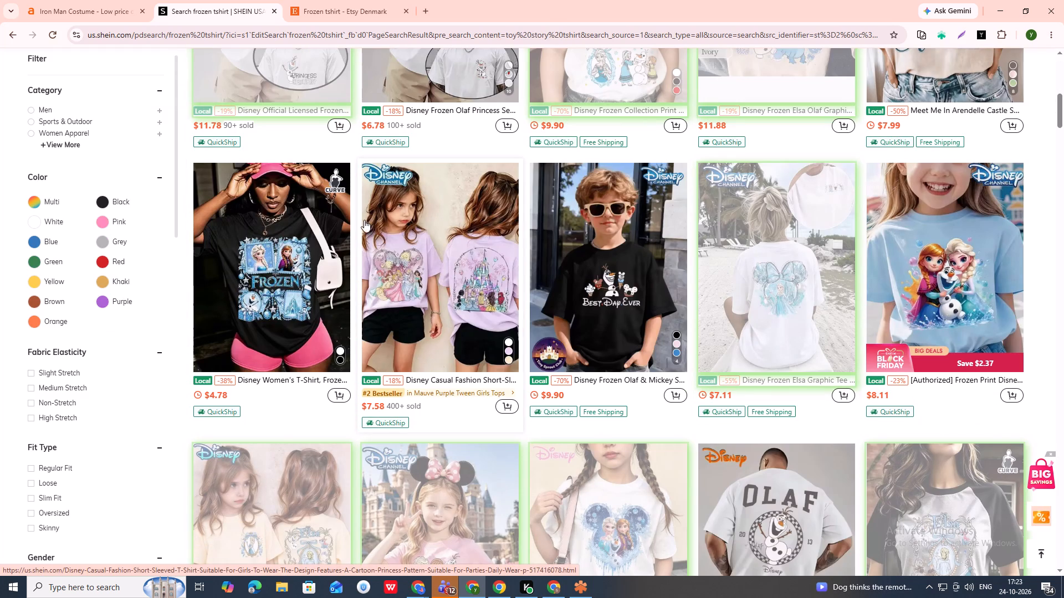
{"action": "right_click", "coordinate": [293, 380]}
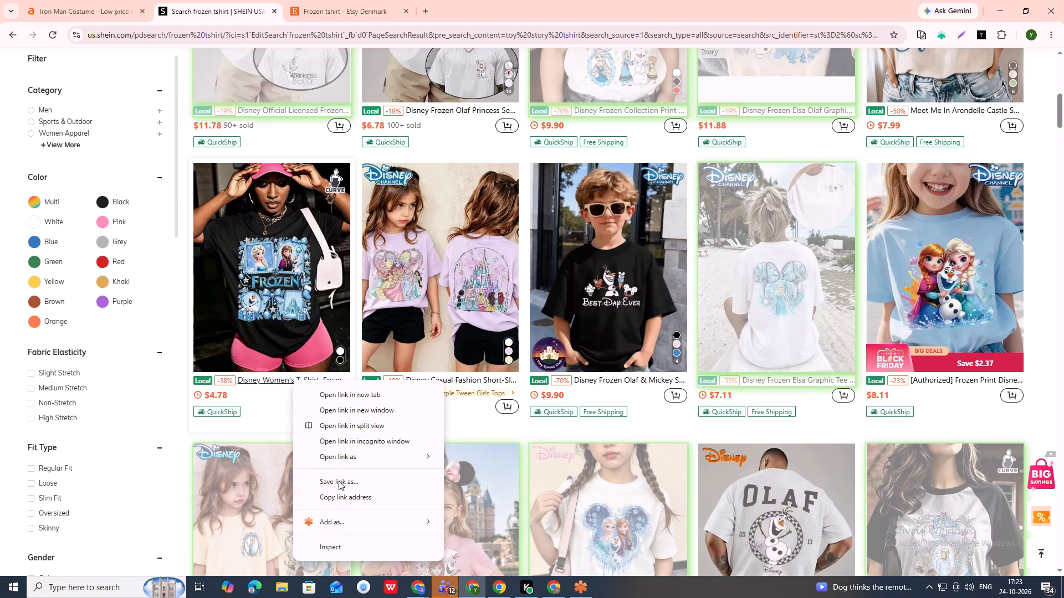
{"action": "left_click", "coordinate": [333, 499]}
{"action": "key", "text": "alt+Tab"}
{"action": "key", "text": "ctrl+v"}
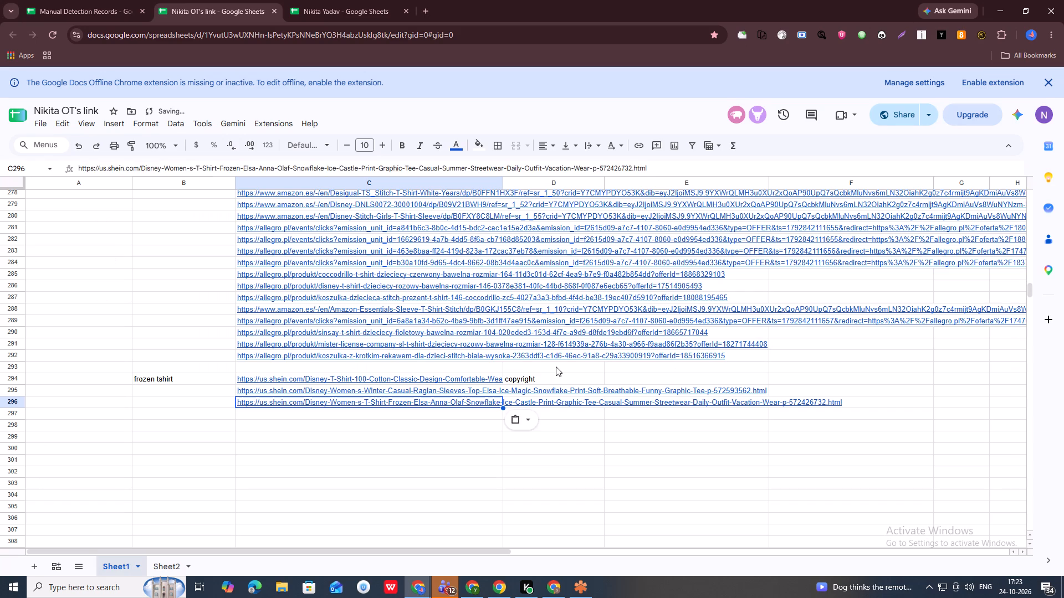
{"action": "key", "text": "Down"}
{"action": "key", "text": "alt+Tab"}
Copy the link of SHEIN's light blue "[Authorized] Frozen Print" girls' T-shirt into cell C297 of the links spreadsheet.
{"action": "key", "text": "Right"}
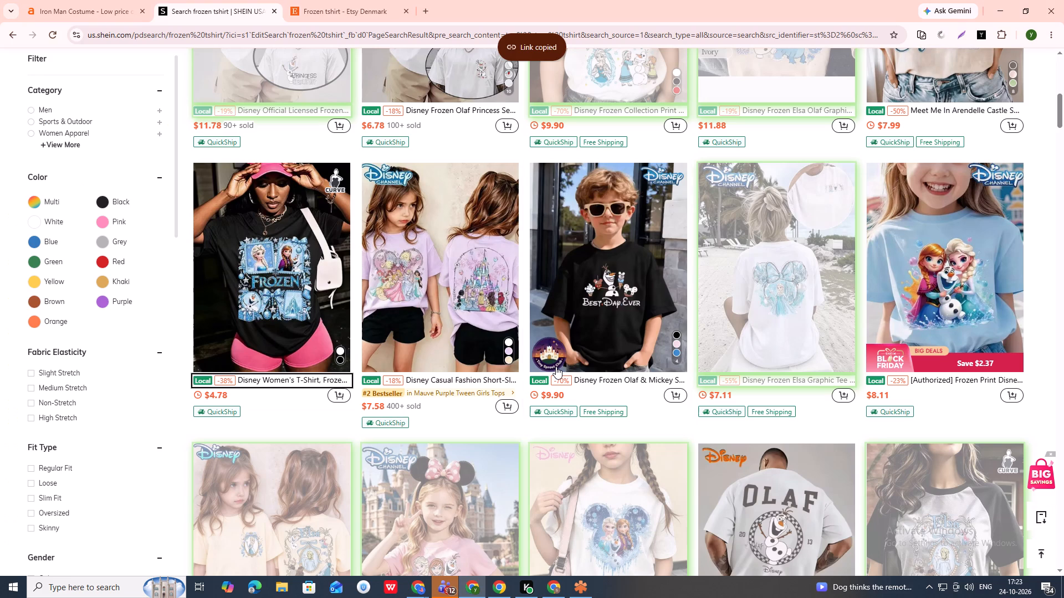
{"action": "right_click", "coordinate": [958, 380]}
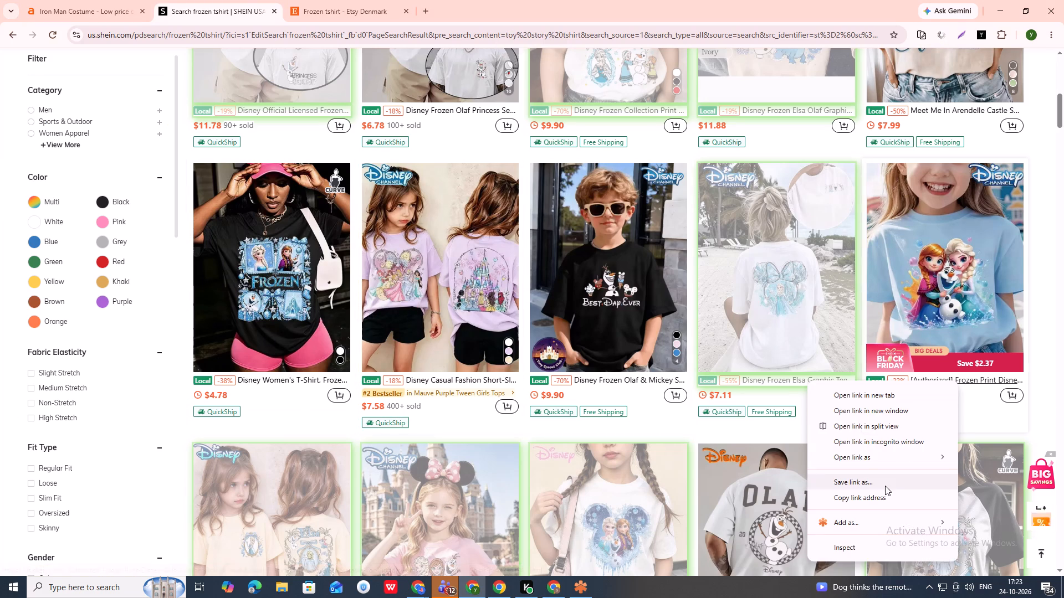
{"action": "left_click", "coordinate": [868, 499]}
{"action": "key", "text": "alt+Tab"}
{"action": "key", "text": "ctrl+v"}
{"action": "key", "text": "Down"}
{"action": "key", "text": "alt+Tab"}
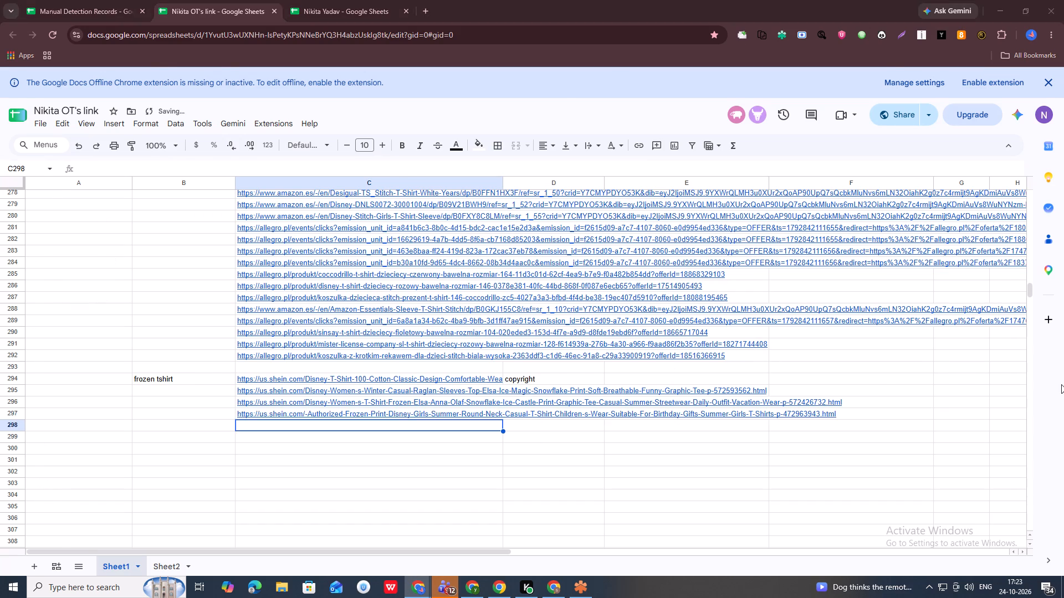
Copy the link of SHEIN's white Frozen "Mom Of The Birthday Girl" T-shirt into cell C298 of the links spreadsheet.
{"action": "key", "text": "Down"}
{"action": "scroll", "coordinate": [744, 324], "scroll_direction": "down", "scroll_amount": 4}
{"action": "scroll", "coordinate": [796, 387], "scroll_direction": "down", "scroll_amount": 2}
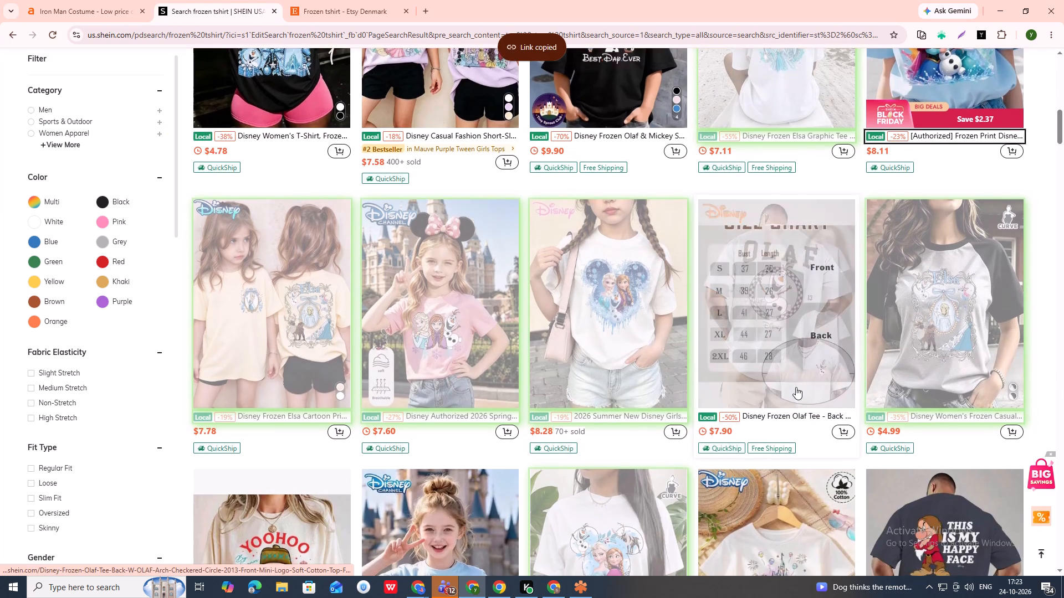
{"action": "scroll", "coordinate": [796, 387], "scroll_direction": "down", "scroll_amount": 2}
{"action": "scroll", "coordinate": [594, 383], "scroll_direction": "down", "scroll_amount": 2}
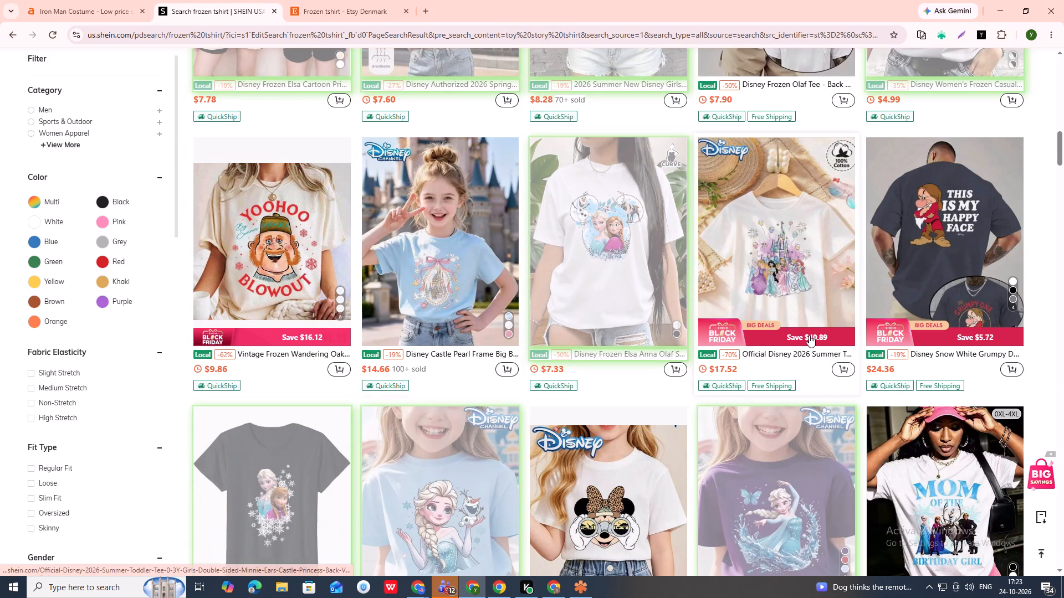
{"action": "scroll", "coordinate": [565, 357], "scroll_direction": "down", "scroll_amount": 5}
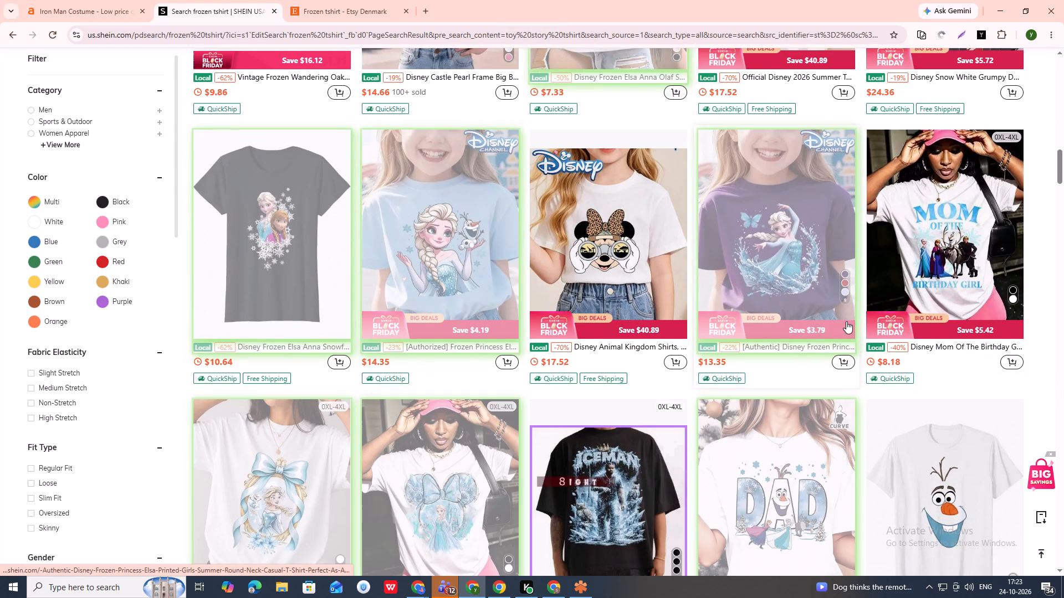
{"action": "right_click", "coordinate": [946, 347]}
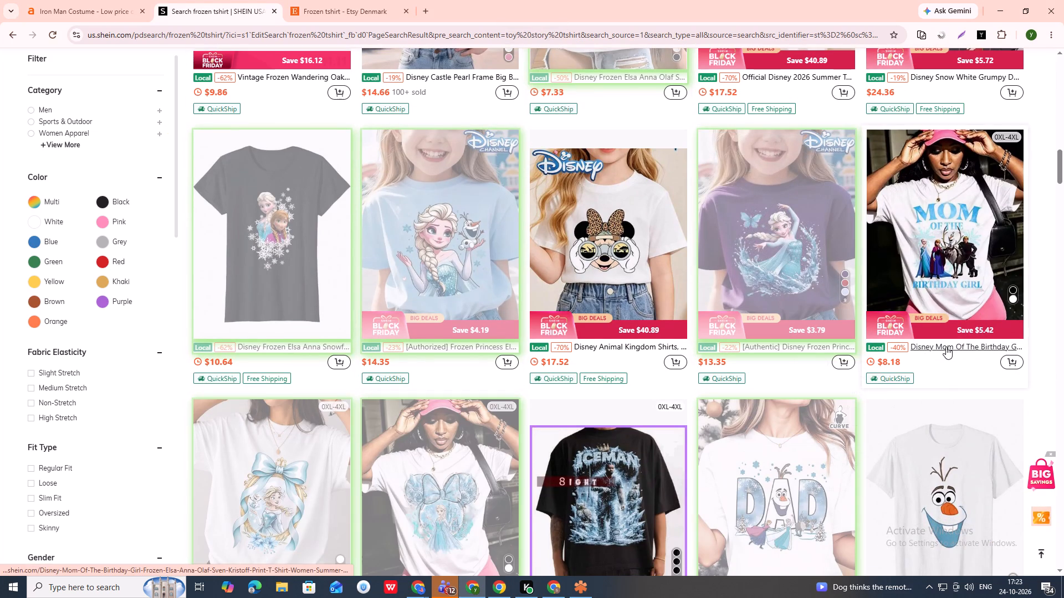
{"action": "left_click", "coordinate": [855, 465]}
{"action": "key", "text": "alt+Tab"}
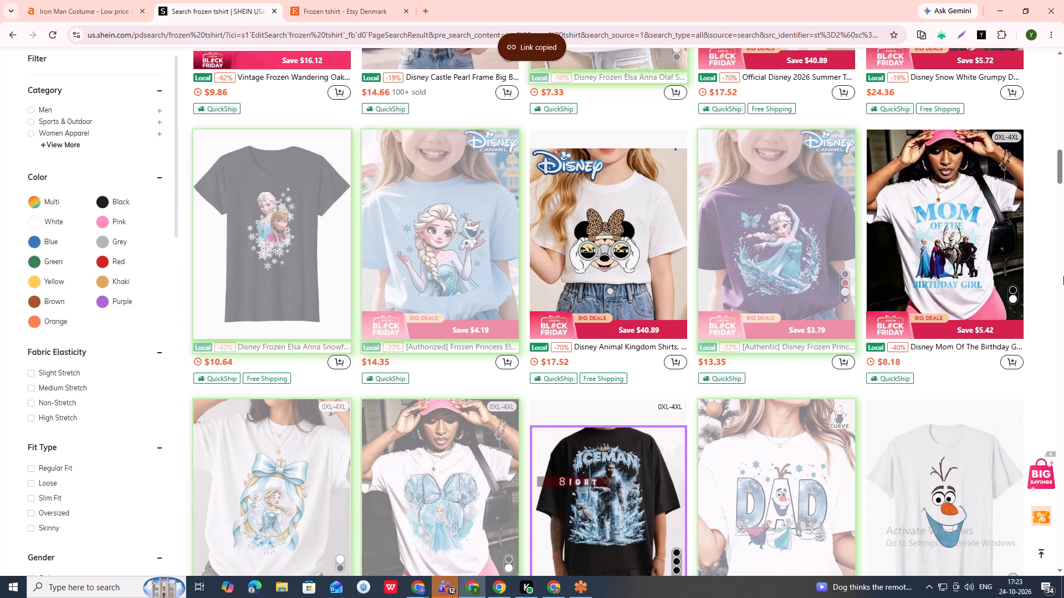
{"action": "key", "text": "ctrl+v"}
{"action": "key", "text": "Down"}
{"action": "key", "text": "alt+Tab"}
Copy the link of SHEIN's white "Disney Elsa Frozen Graphic" T-shirt into cell C299 of the links spreadsheet.
{"action": "key", "text": "Down"}
{"action": "scroll", "coordinate": [1020, 279], "scroll_direction": "down", "scroll_amount": 5}
{"action": "scroll", "coordinate": [791, 308], "scroll_direction": "down", "scroll_amount": 4}
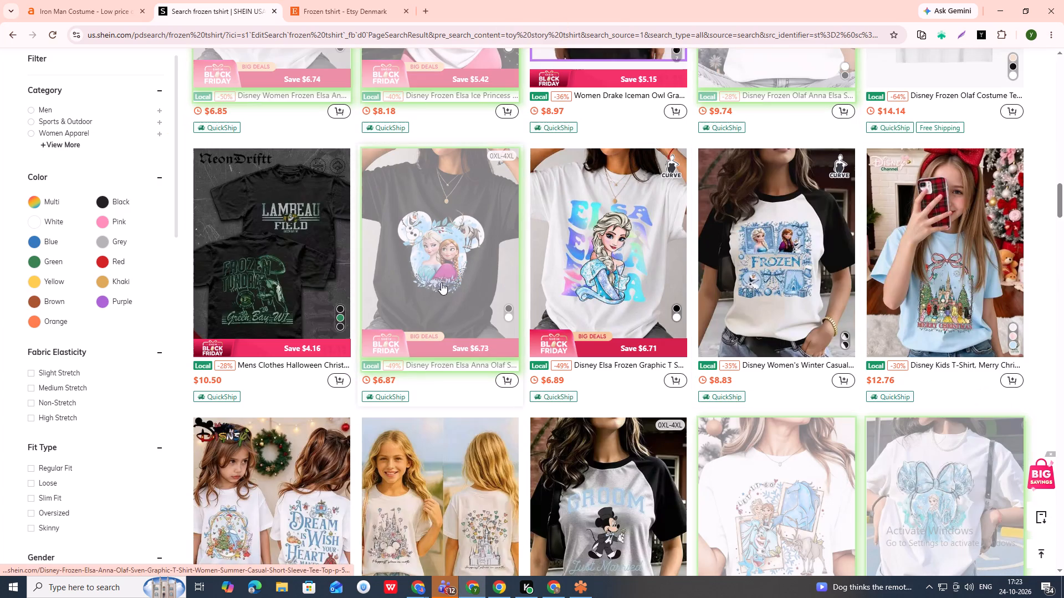
{"action": "right_click", "coordinate": [612, 366]}
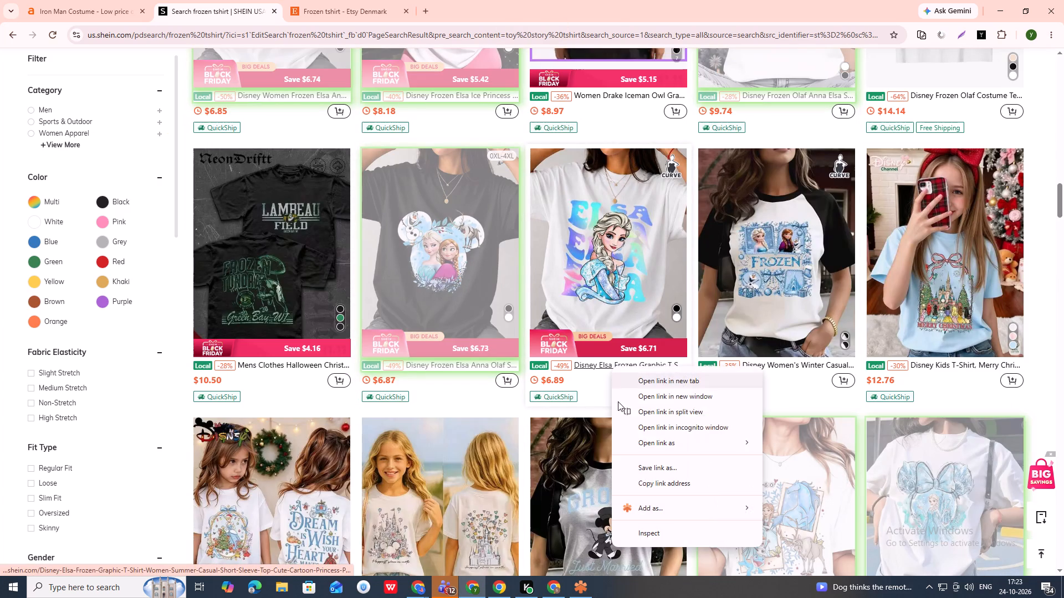
{"action": "left_click", "coordinate": [643, 484]}
{"action": "key", "text": "alt+Tab"}
{"action": "key", "text": "ctrl+v"}
{"action": "key", "text": "Down"}
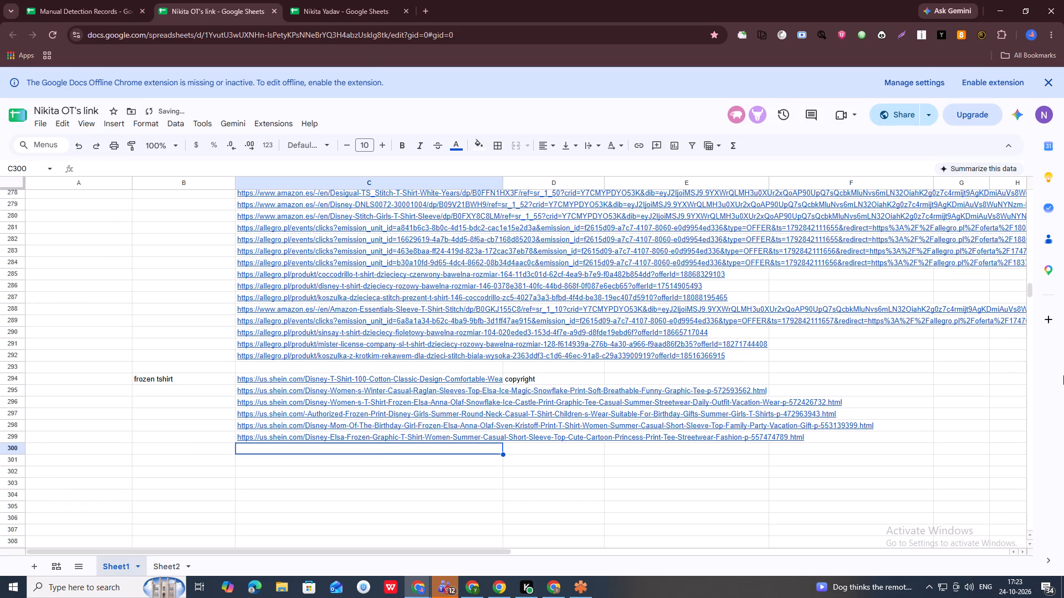
{"action": "key", "text": "alt+Tab"}
Copy the link of SHEIN's $8.83 black-and-white Frozen raglan T-shirt into cell C300 of the links spreadsheet.
{"action": "key", "text": "Down"}
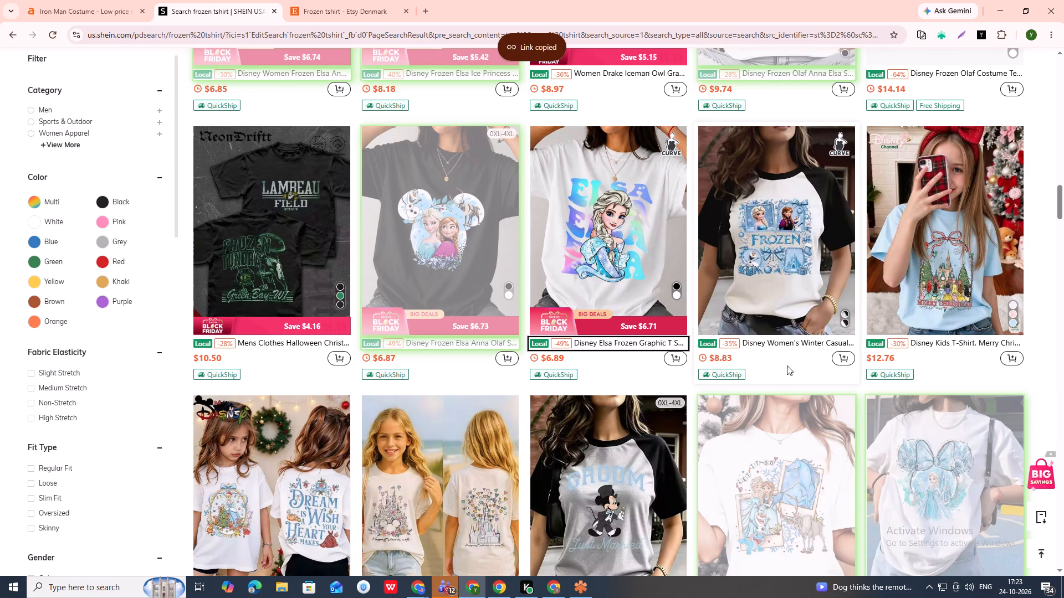
{"action": "right_click", "coordinate": [792, 344]}
{"action": "left_click", "coordinate": [819, 462]}
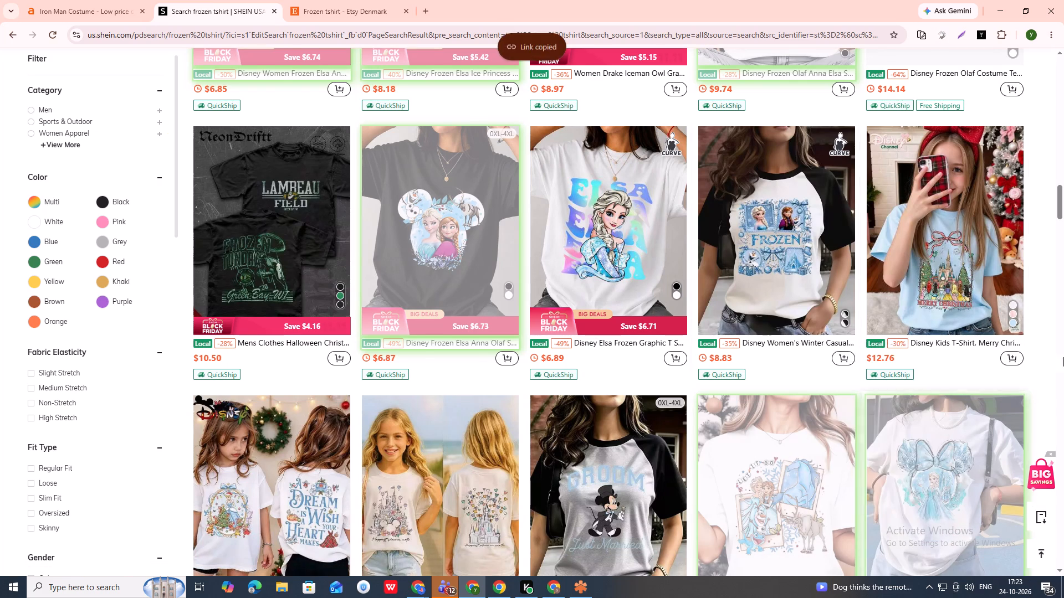
{"action": "key", "text": "alt+Tab"}
{"action": "key", "text": "ctrl+v"}
{"action": "key", "text": "Down"}
{"action": "key", "text": "alt+Tab"}
Copy the link of SHEIN's purple "[Authorized] Frozen Print" girls' T-shirt into cell C301 of the links spreadsheet.
{"action": "key", "text": "Down"}
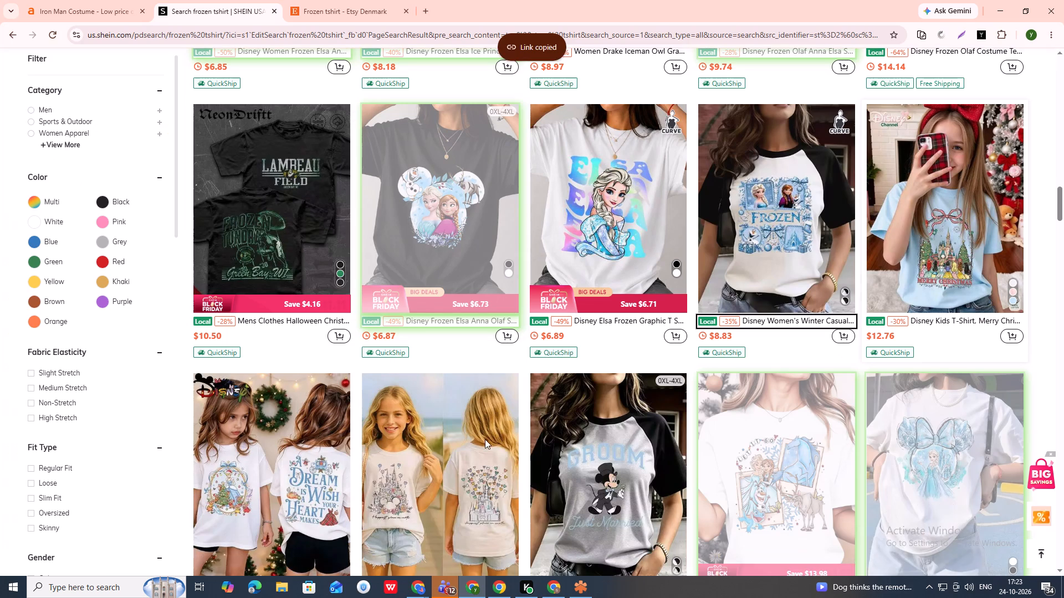
{"action": "scroll", "coordinate": [229, 293], "scroll_direction": "down", "scroll_amount": 4}
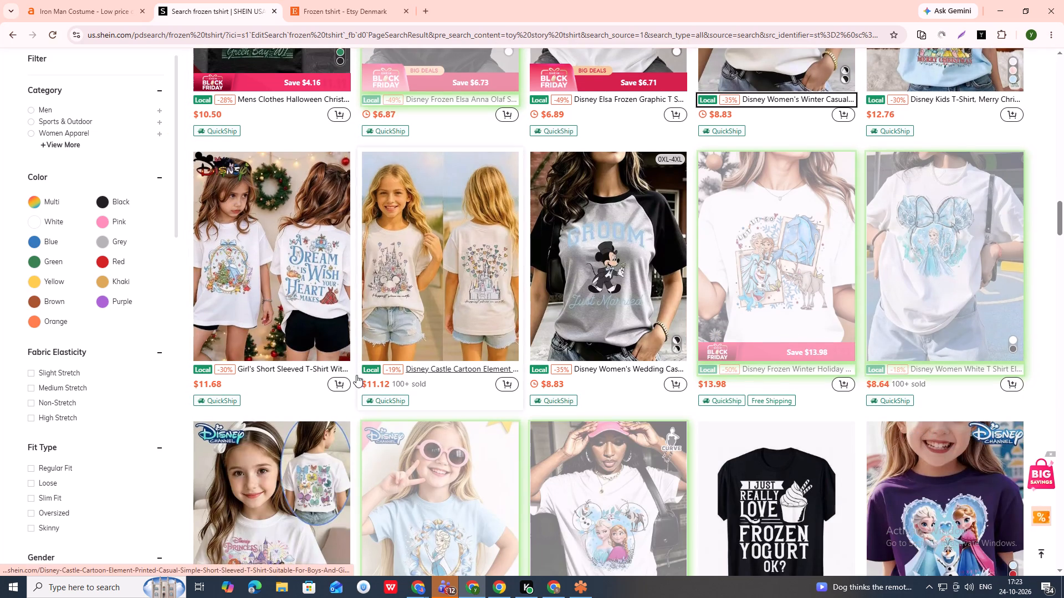
{"action": "scroll", "coordinate": [699, 364], "scroll_direction": "down", "scroll_amount": 4}
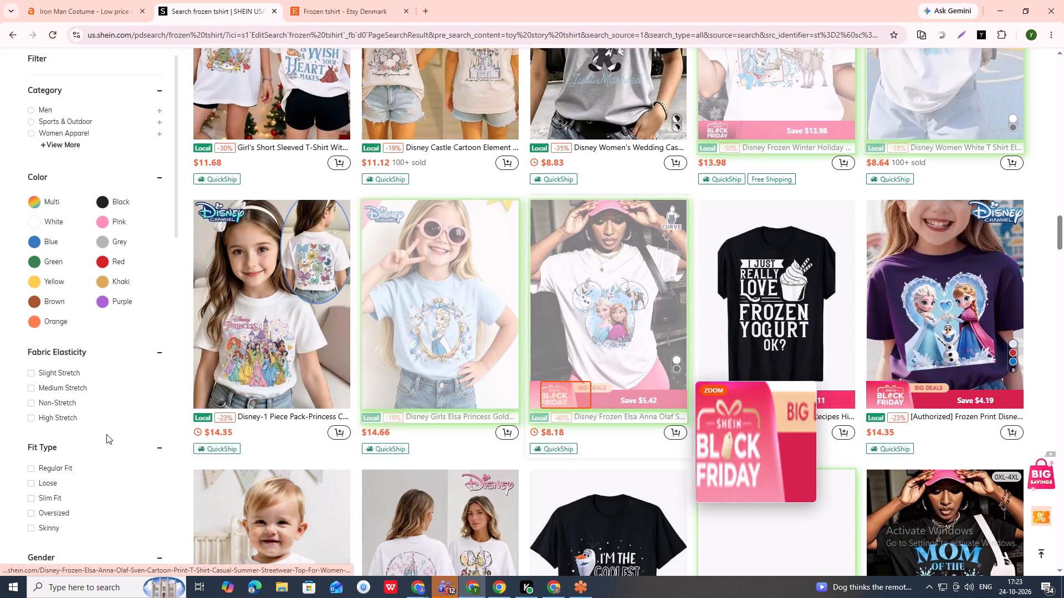
{"action": "right_click", "coordinate": [966, 417]}
{"action": "left_click", "coordinate": [861, 352]}
{"action": "key", "text": "alt+Tab"}
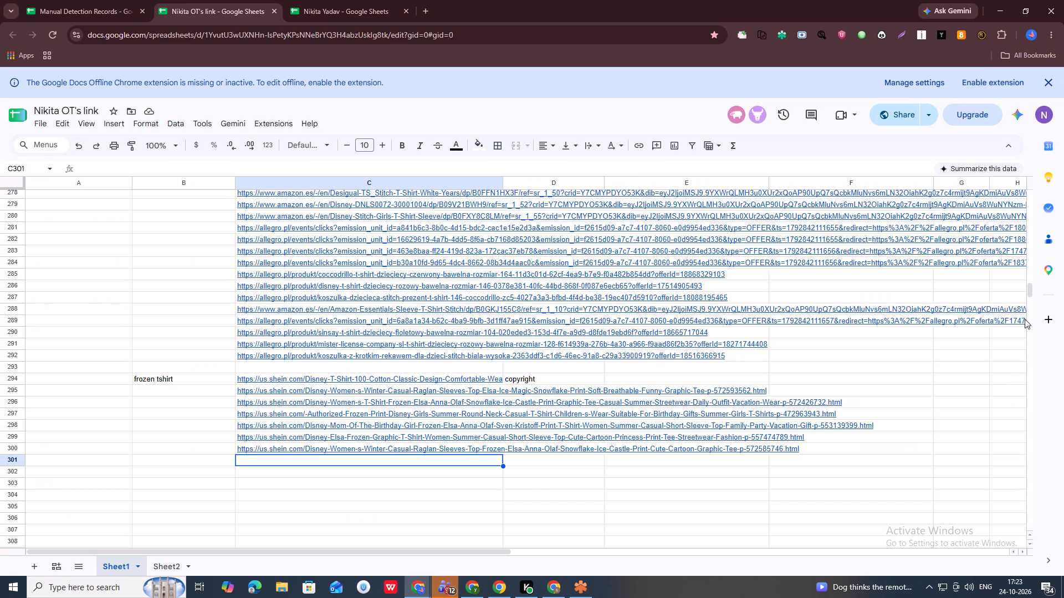
{"action": "key", "text": "ctrl+v"}
{"action": "key", "text": "Down"}
{"action": "key", "text": "alt+Tab"}
Copy the link of SHEIN's black Frozen "Mom Of The Birthday Girl" T-shirt into cell C302 of the links spreadsheet.
{"action": "key", "text": "Down"}
{"action": "scroll", "coordinate": [801, 427], "scroll_direction": "down", "scroll_amount": 2}
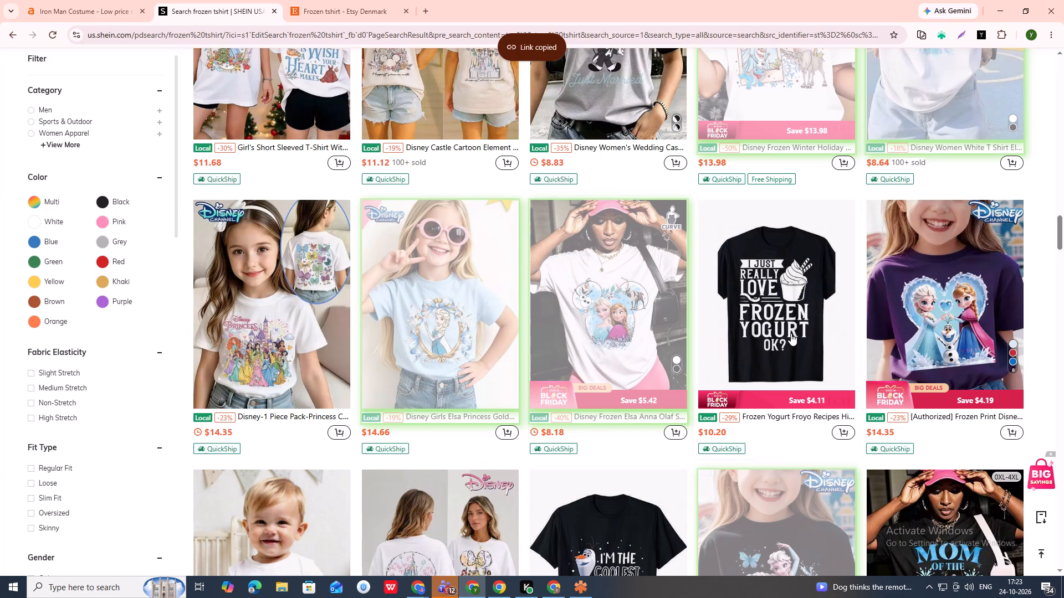
{"action": "scroll", "coordinate": [791, 333], "scroll_direction": "down", "scroll_amount": 1}
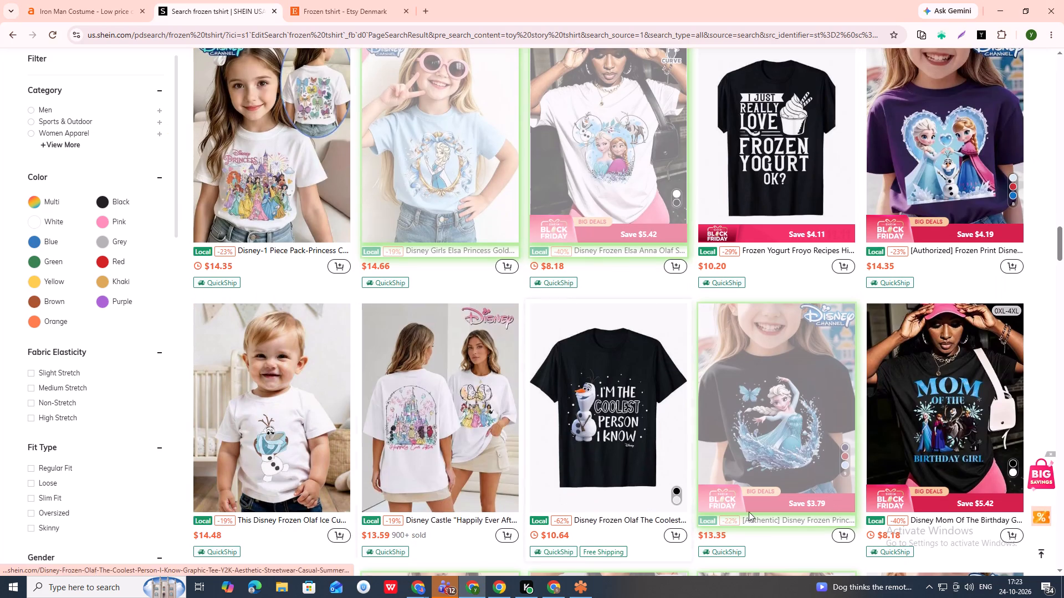
{"action": "scroll", "coordinate": [781, 435], "scroll_direction": "down", "scroll_amount": 2}
{"action": "right_click", "coordinate": [939, 409]}
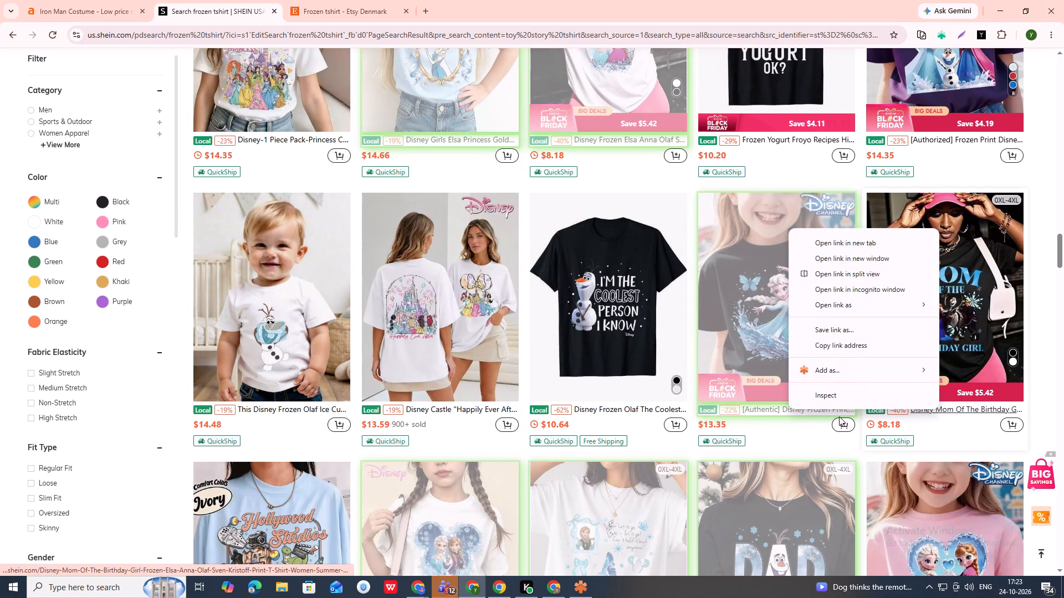
{"action": "left_click", "coordinate": [855, 348]}
{"action": "key", "text": "alt+Tab"}
{"action": "key", "text": "ctrl+v"}
{"action": "key", "text": "Down"}
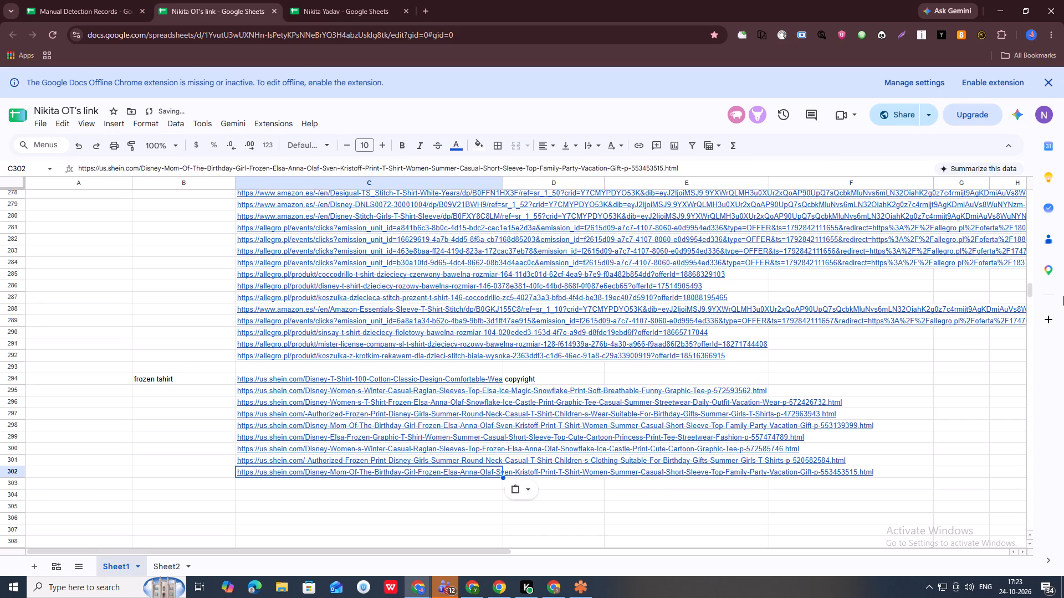
{"action": "key", "text": "alt+Tab"}
Copy the link of SHEIN's pink $17.52 "Frozen Print Disney Girls" T-shirt into cell C303 of the links spreadsheet.
{"action": "key", "text": "Down"}
{"action": "scroll", "coordinate": [638, 356], "scroll_direction": "down", "scroll_amount": 3}
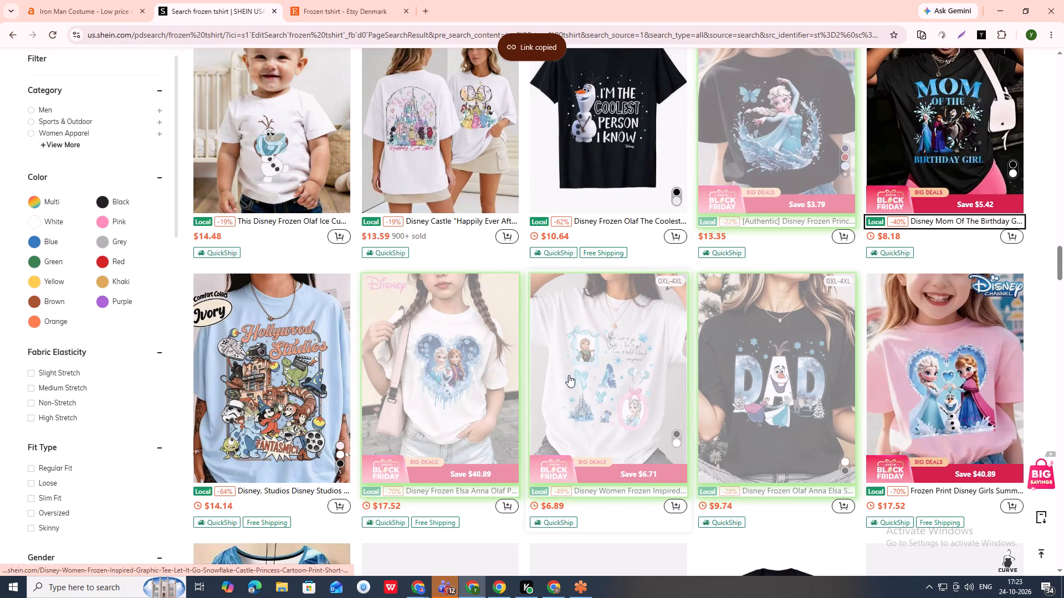
{"action": "scroll", "coordinate": [705, 382], "scroll_direction": "down", "scroll_amount": 2}
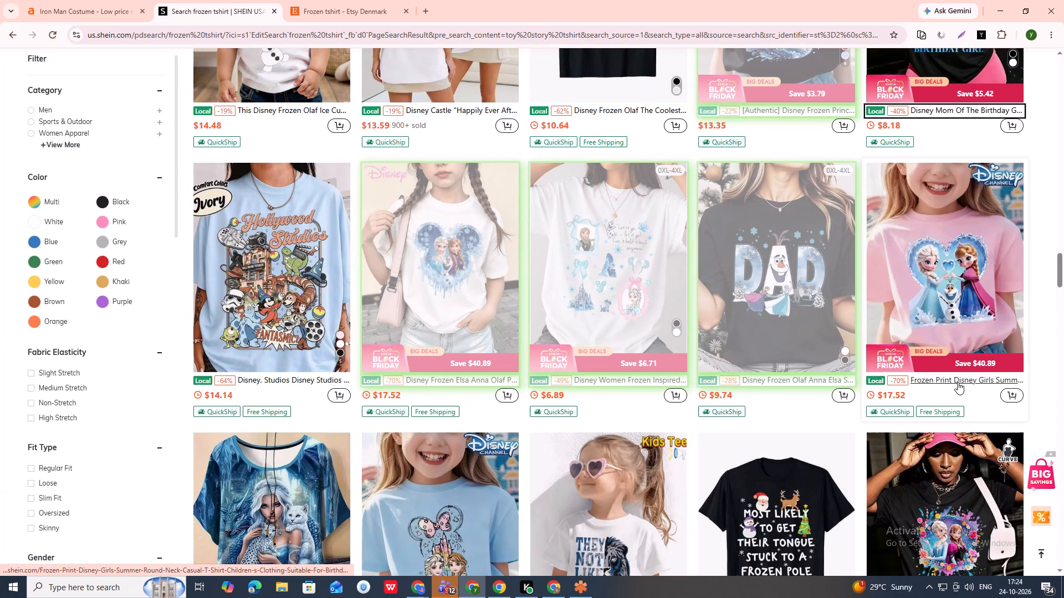
{"action": "right_click", "coordinate": [958, 382]}
{"action": "left_click", "coordinate": [860, 501]}
{"action": "key", "text": "alt+Tab"}
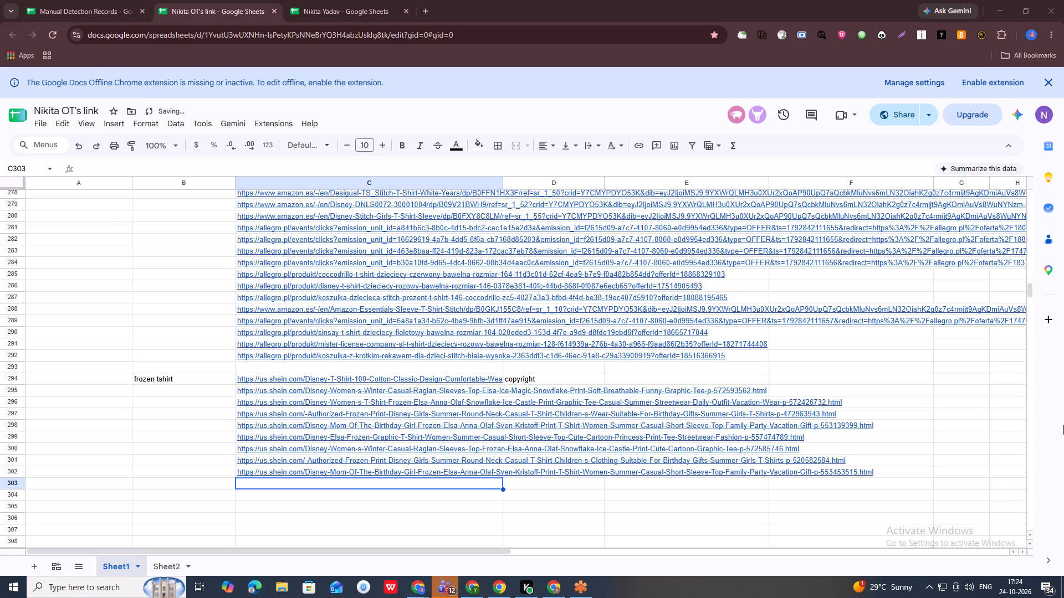
{"action": "key", "text": "ctrl+v"}
{"action": "key", "text": "Down"}
{"action": "key", "text": "alt+Tab"}
Copy the link of SHEIN's light-blue "[Authorized] Frozen Princess Print" girls' T-shirt into cell C304 of the links spreadsheet.
{"action": "key", "text": "Down"}
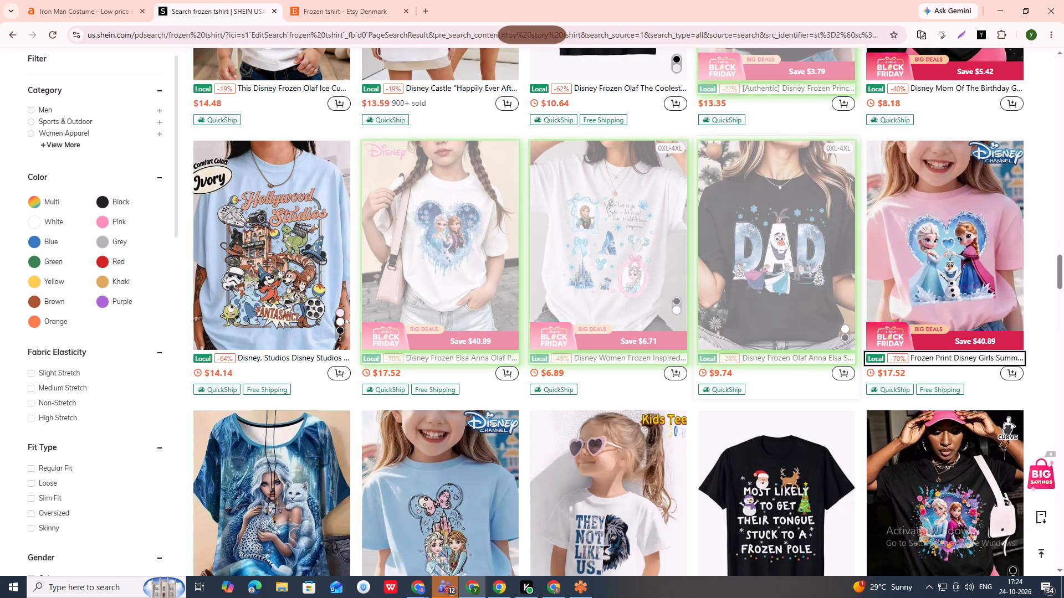
{"action": "scroll", "coordinate": [723, 363], "scroll_direction": "down", "scroll_amount": 4}
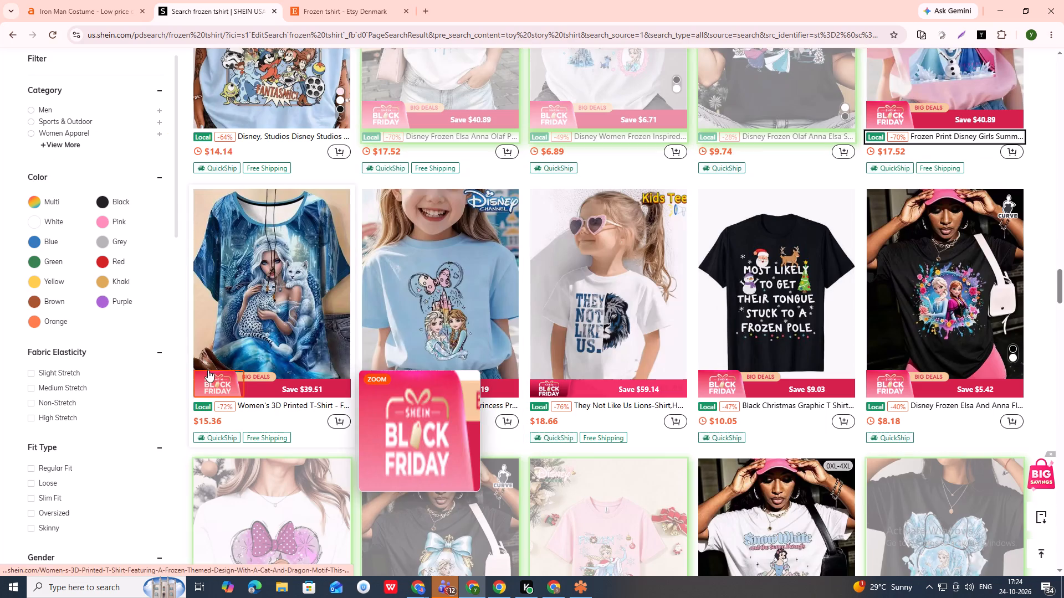
{"action": "right_click", "coordinate": [475, 406]}
{"action": "left_click", "coordinate": [541, 344]}
{"action": "key", "text": "alt+Tab"}
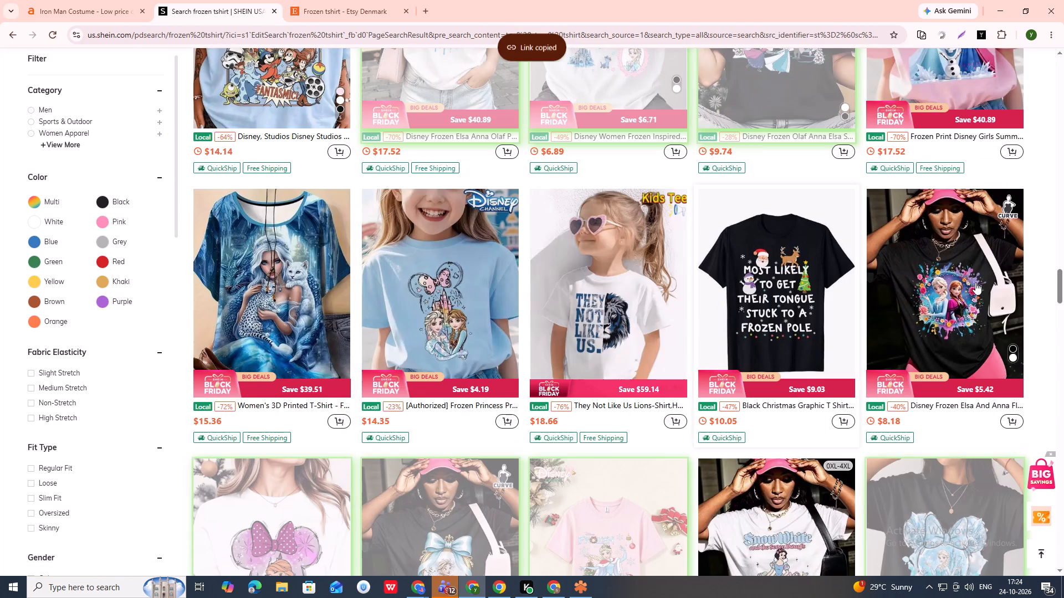
{"action": "key", "text": "ctrl+v"}
{"action": "key", "text": "Down"}
{"action": "key", "text": "alt+Tab"}
Copy the link of SHEIN's black "Disney Frozen Elsa And Anna Floral Splash" T-shirt into cell C305 of the links spreadsheet.
{"action": "key", "text": "Down"}
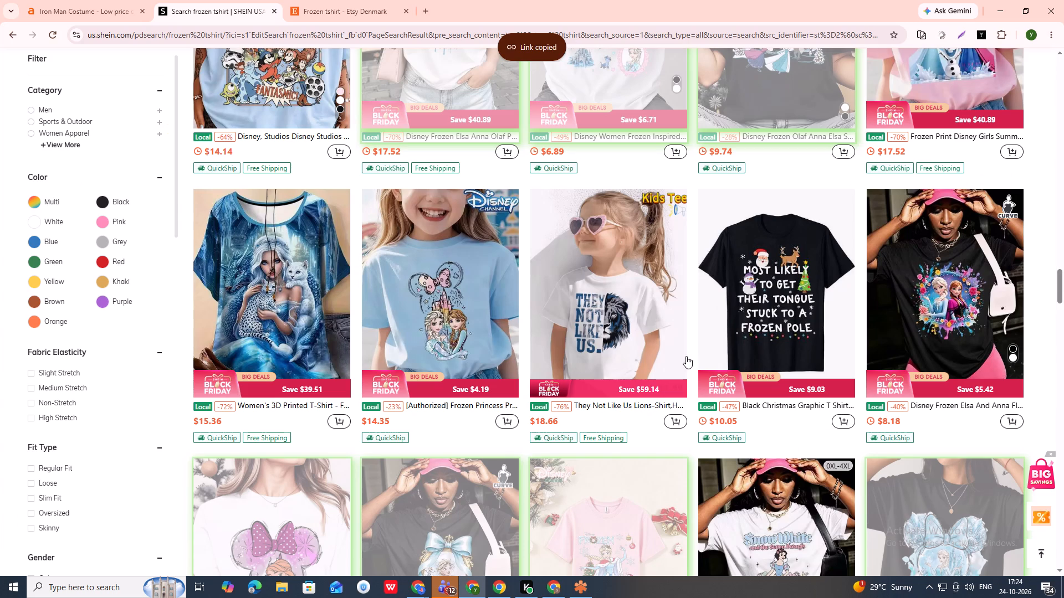
{"action": "right_click", "coordinate": [973, 405]}
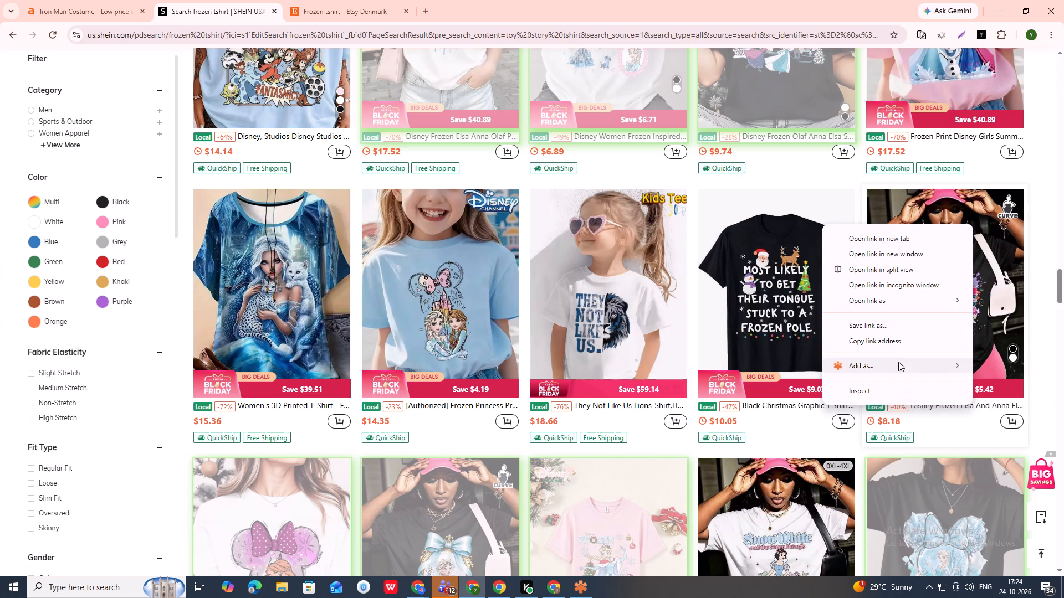
{"action": "left_click", "coordinate": [895, 339]}
{"action": "key", "text": "alt+Tab"}
{"action": "key", "text": "ctrl+v"}
{"action": "key", "text": "Down"}
{"action": "key", "text": "alt+Tab"}
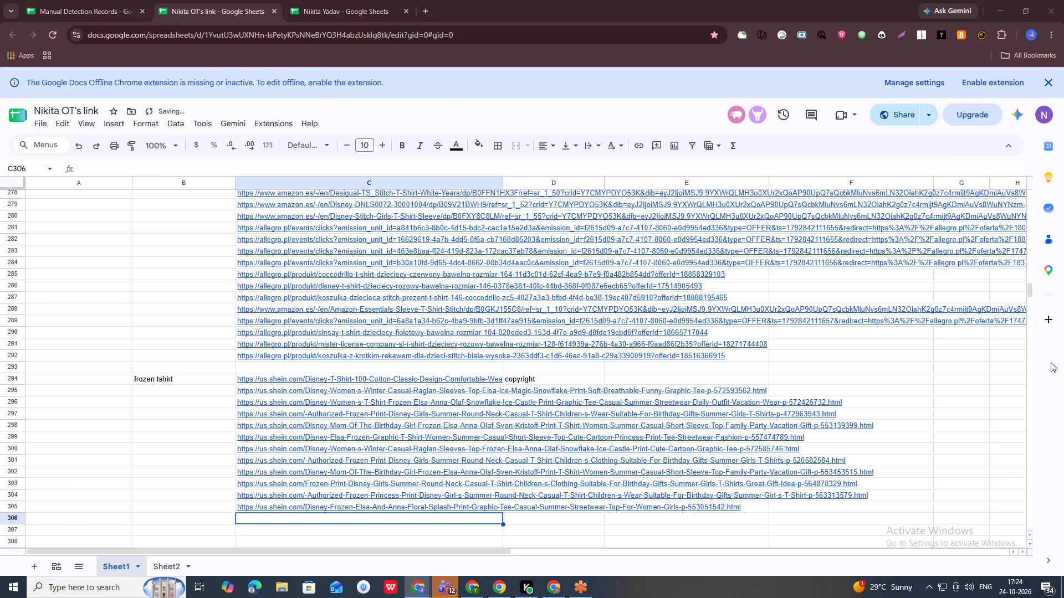
Copy the link of SHEIN's orange "[Authentic] Disney Frozen Princess Elsa" girls' T-shirt into cell C306 of the links spreadsheet.
{"action": "key", "text": "Down"}
{"action": "scroll", "coordinate": [530, 454], "scroll_direction": "down", "scroll_amount": 3}
{"action": "scroll", "coordinate": [748, 450], "scroll_direction": "down", "scroll_amount": 1}
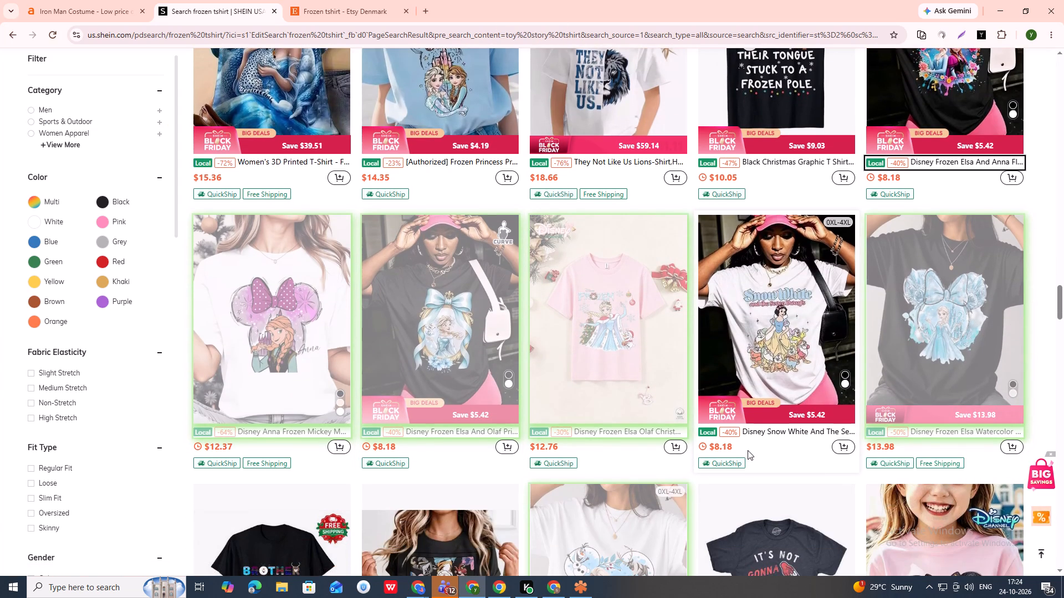
{"action": "scroll", "coordinate": [581, 500], "scroll_direction": "down", "scroll_amount": 4}
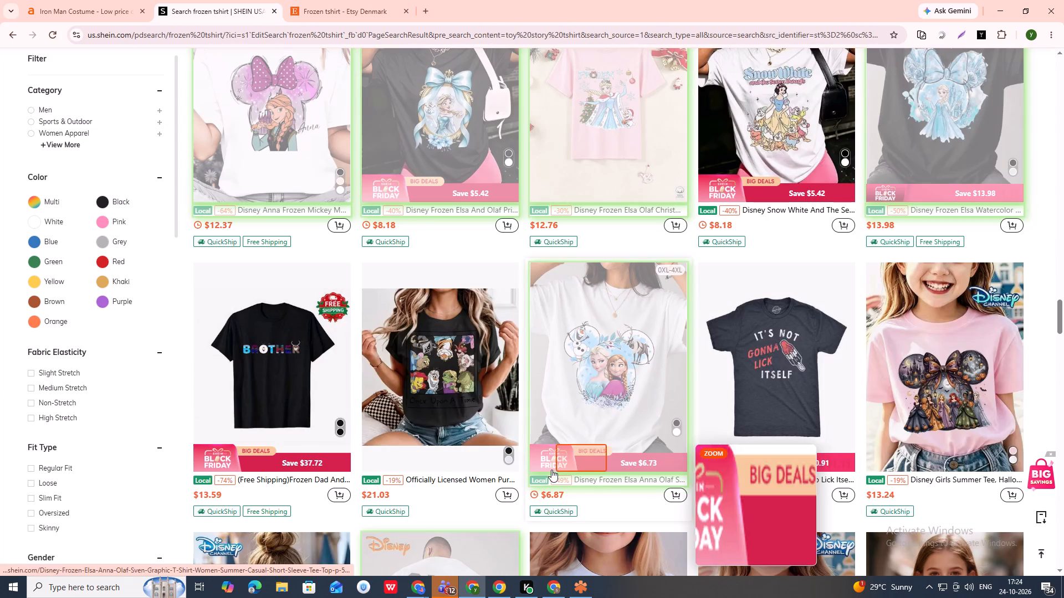
{"action": "scroll", "coordinate": [521, 462], "scroll_direction": "down", "scroll_amount": 3}
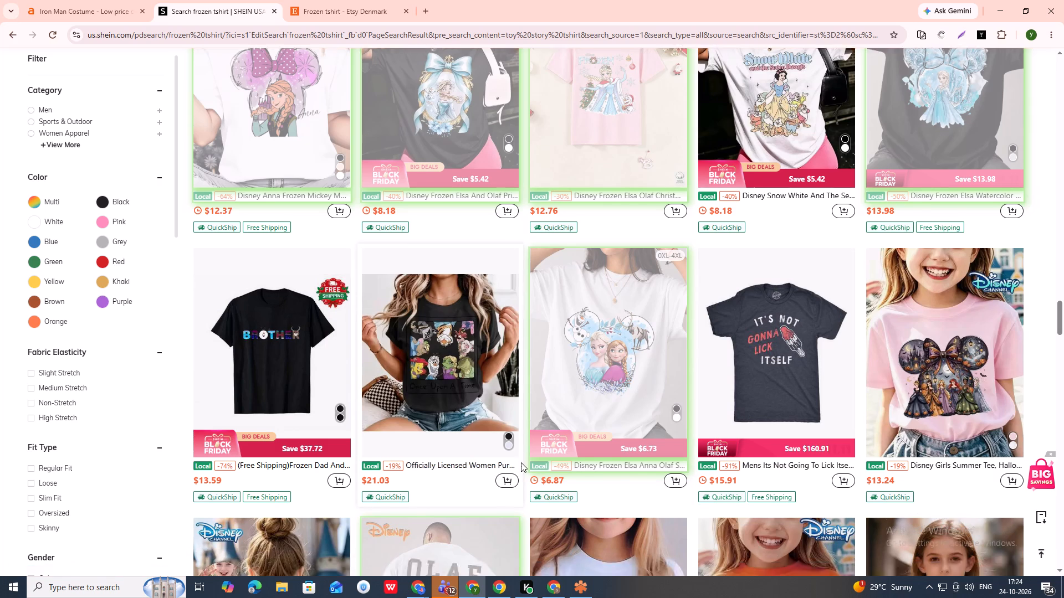
{"action": "scroll", "coordinate": [631, 451], "scroll_direction": "down", "scroll_amount": 4}
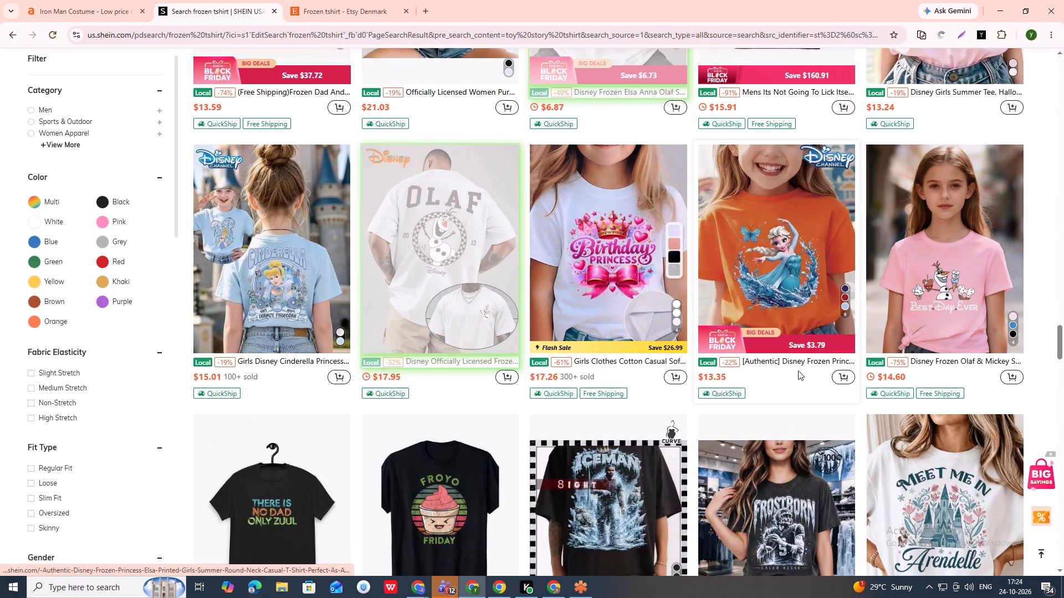
{"action": "right_click", "coordinate": [797, 364]}
{"action": "left_click", "coordinate": [827, 482]}
{"action": "key", "text": "alt+Tab"}
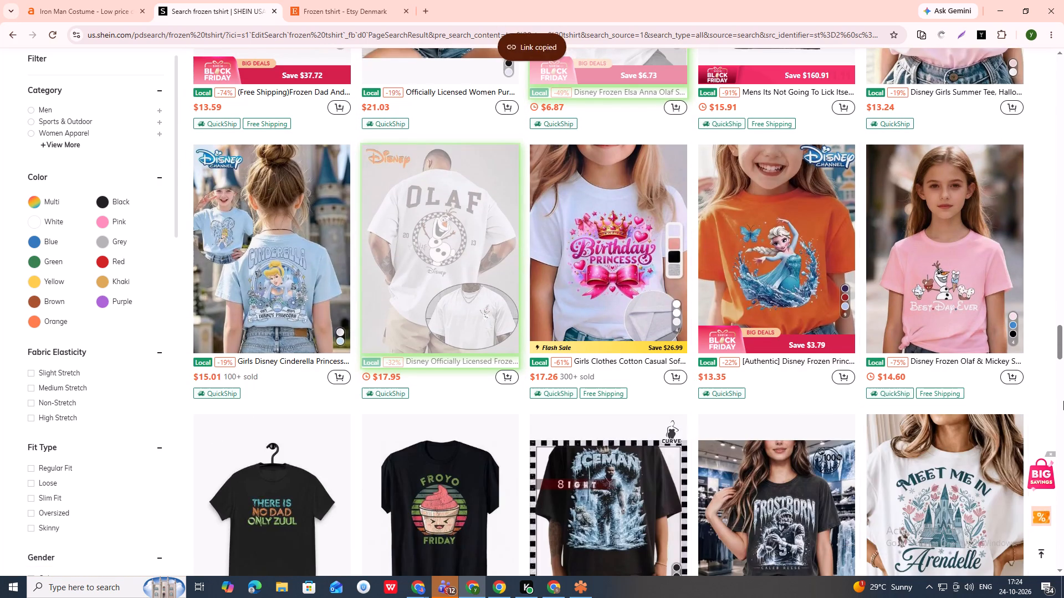
{"action": "key", "text": "ctrl+v"}
{"action": "key", "text": "Down"}
{"action": "key", "text": "alt+Tab"}
Copy the link of SHEIN's black "Disney Elsa Frozen Princess Graphic" T-shirt into cell C307 of the links spreadsheet.
{"action": "key", "text": "Down"}
{"action": "scroll", "coordinate": [853, 408], "scroll_direction": "down", "scroll_amount": 3}
{"action": "scroll", "coordinate": [849, 457], "scroll_direction": "down", "scroll_amount": 2}
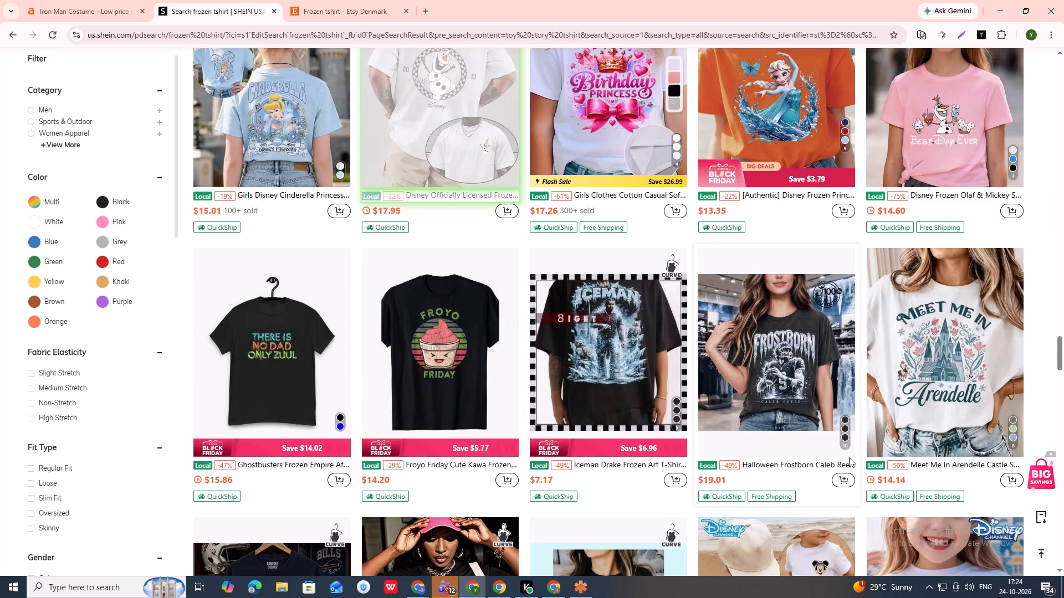
{"action": "scroll", "coordinate": [849, 457], "scroll_direction": "down", "scroll_amount": 1}
{"action": "scroll", "coordinate": [710, 464], "scroll_direction": "down", "scroll_amount": 3}
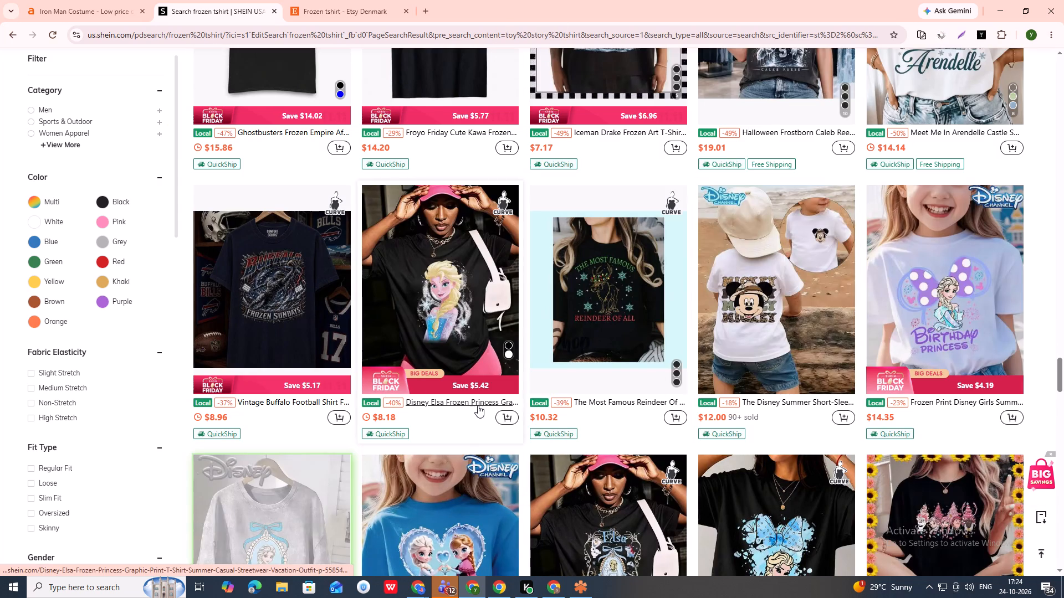
{"action": "right_click", "coordinate": [478, 402]}
{"action": "left_click", "coordinate": [529, 337]}
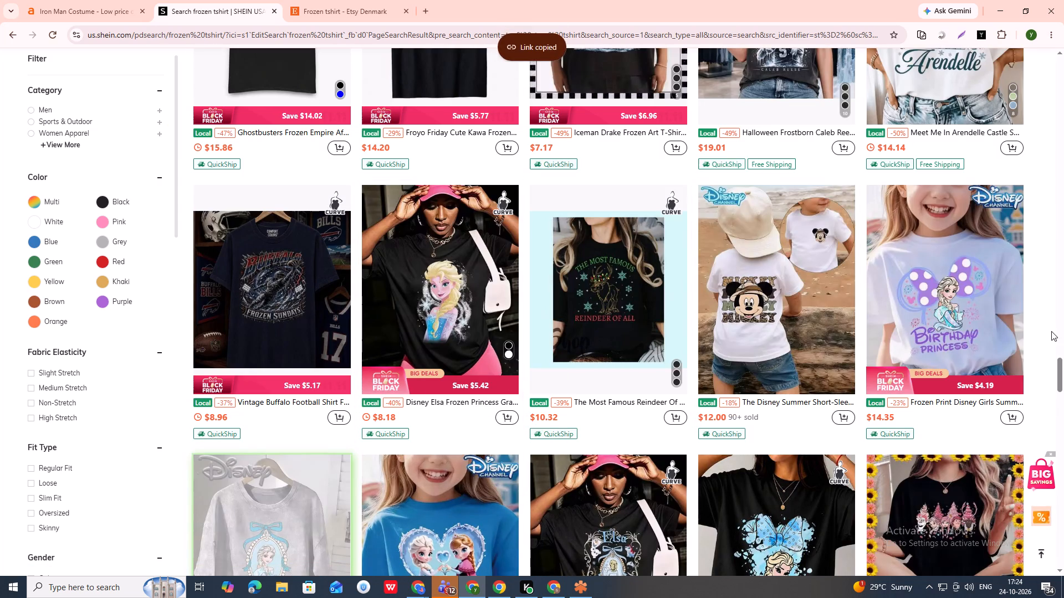
{"action": "key", "text": "alt+Tab"}
{"action": "key", "text": "ctrl+v"}
{"action": "key", "text": "Down"}
{"action": "key", "text": "alt+Tab"}
Copy the link of SHEIN's "Birthday Princess" Elsa girls' T-shirt into cell C308 of the links spreadsheet.
{"action": "key", "text": "Down"}
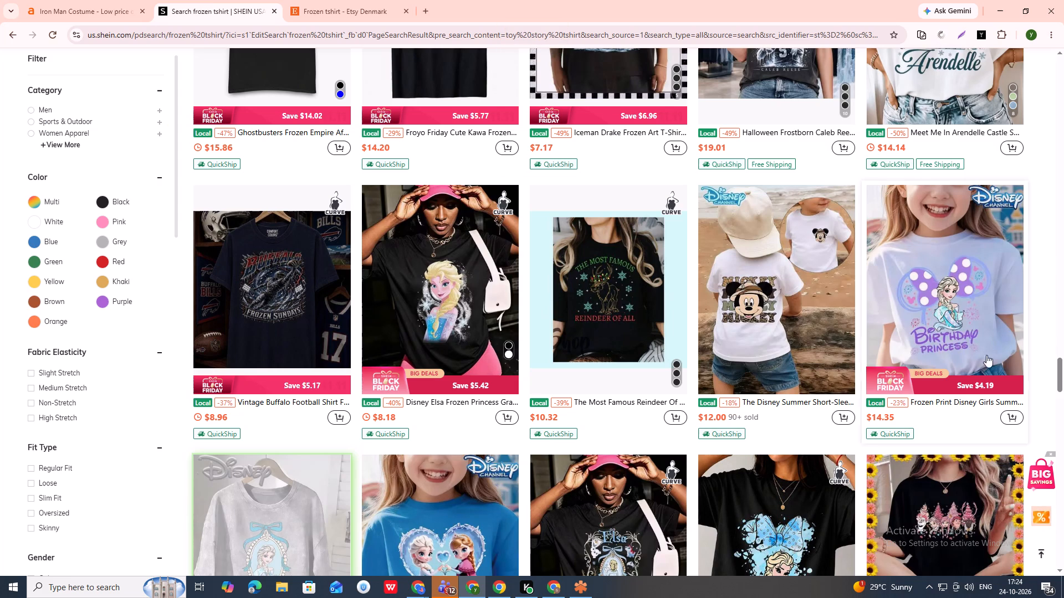
{"action": "right_click", "coordinate": [958, 404]}
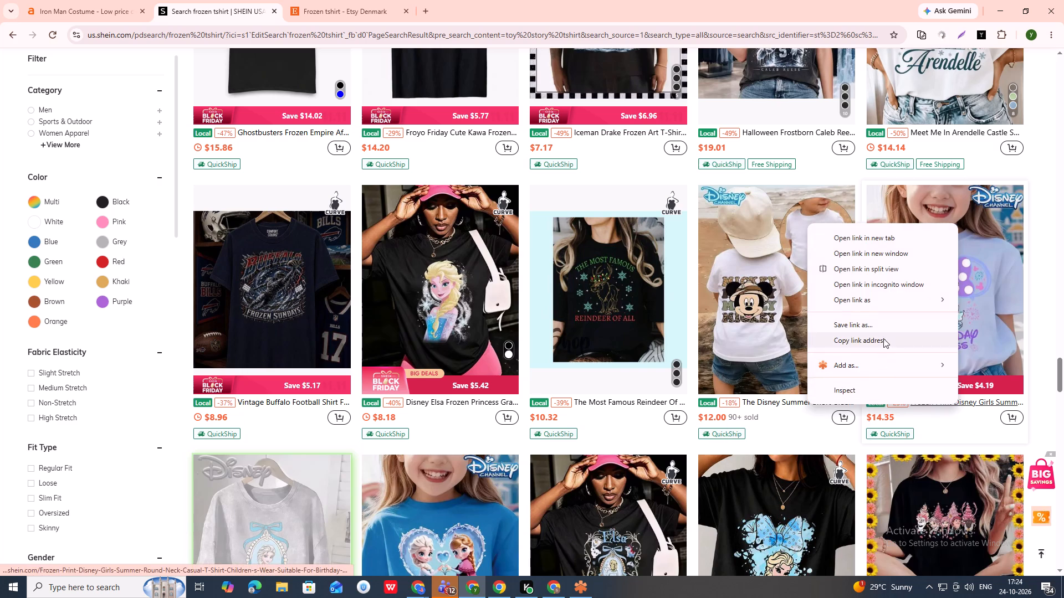
{"action": "left_click", "coordinate": [883, 338]}
{"action": "key", "text": "alt+Tab"}
{"action": "key", "text": "ctrl+v"}
{"action": "key", "text": "Down"}
{"action": "key", "text": "alt+Tab"}
Copy the link of SHEIN's blue "[Authorized] Frozen Print" girls' T-shirt into cell C309 of the links spreadsheet.
{"action": "key", "text": "Down"}
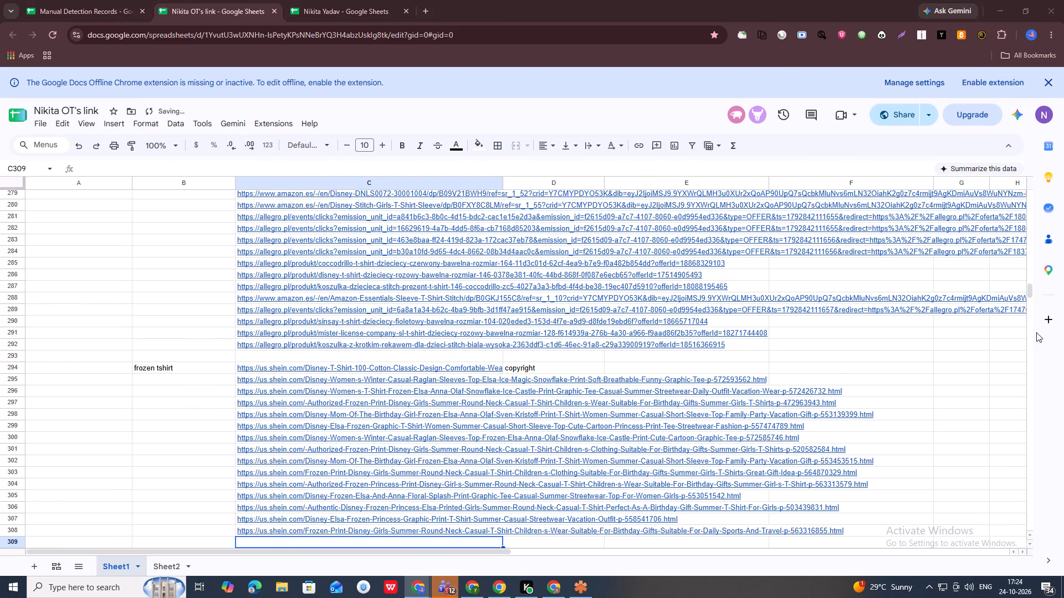
{"action": "scroll", "coordinate": [461, 442], "scroll_direction": "down", "scroll_amount": 4}
{"action": "right_click", "coordinate": [469, 448]}
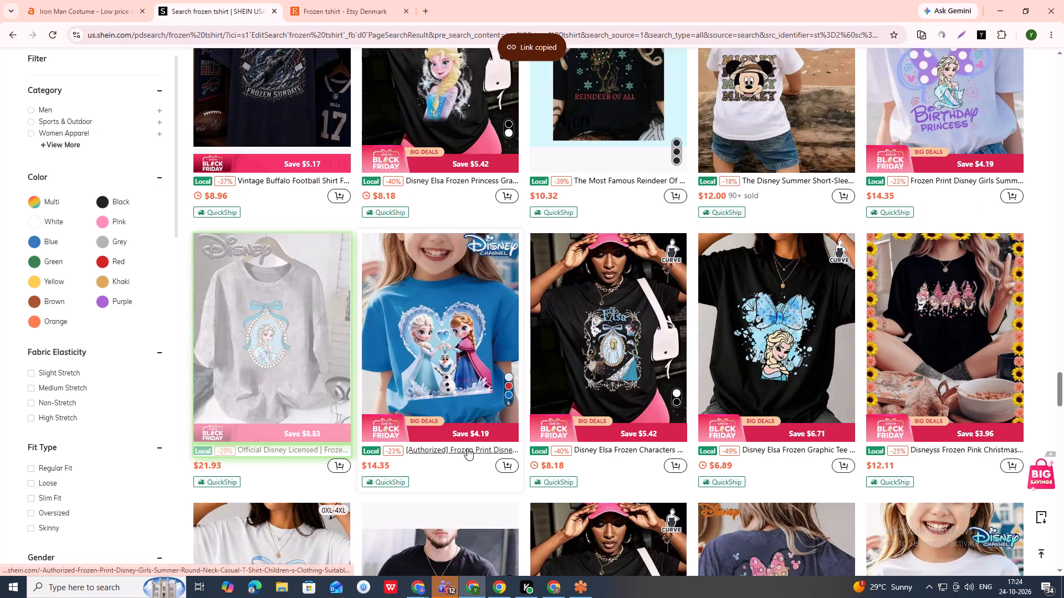
{"action": "left_click", "coordinate": [519, 382]}
{"action": "key", "text": "alt+Tab"}
{"action": "key", "text": "ctrl+v"}
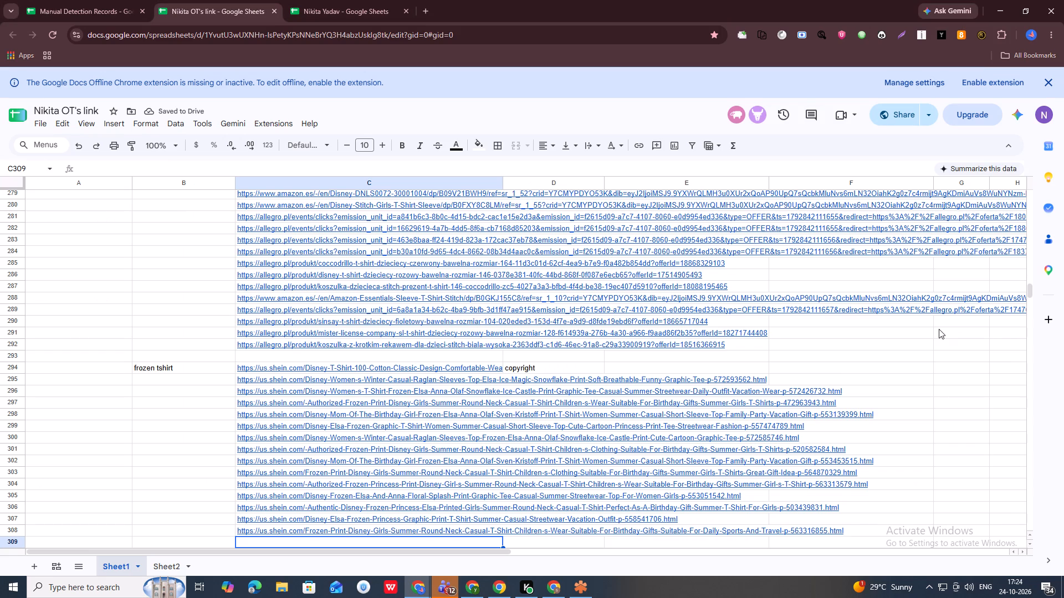
{"action": "key", "text": "Down"}
{"action": "key", "text": "alt+Tab"}
Copy the link of SHEIN's $6.89 black "Disney Elsa Frozen Graphic Tee" into cell C310 of the links spreadsheet.
{"action": "key", "text": "Right"}
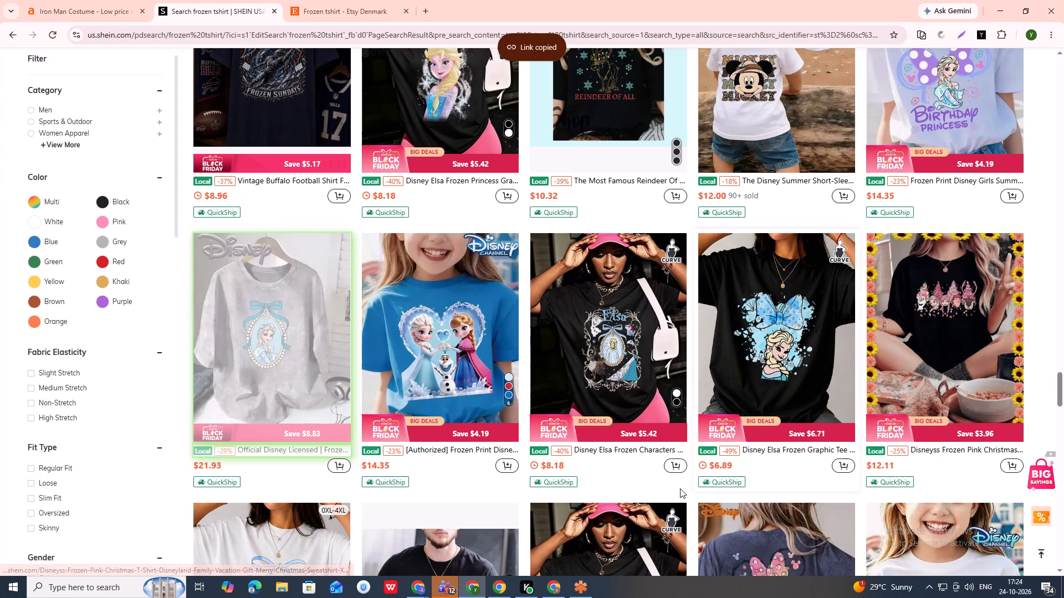
{"action": "right_click", "coordinate": [791, 448]}
{"action": "left_click", "coordinate": [823, 384]}
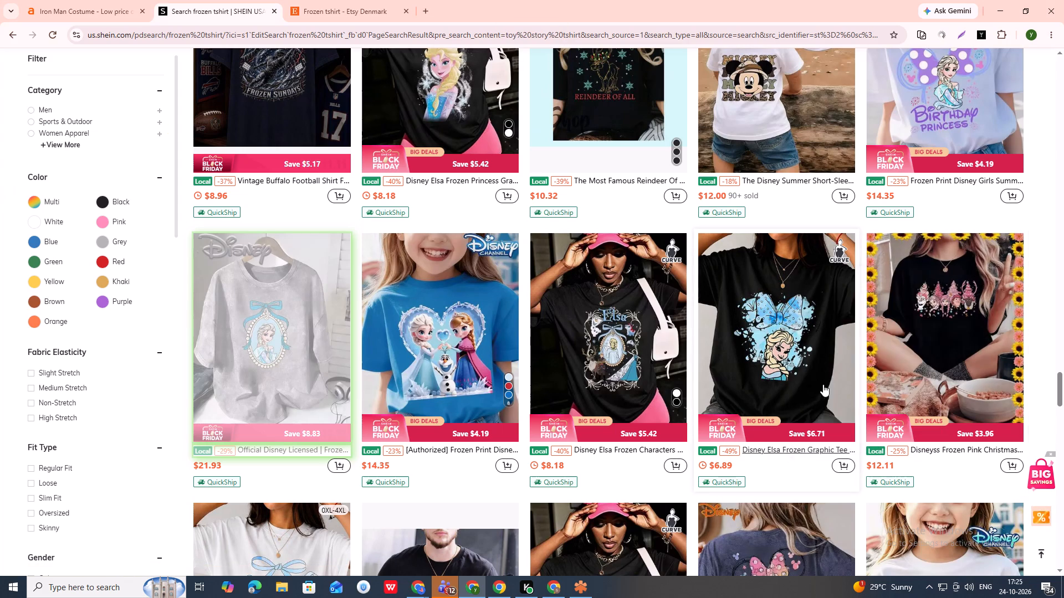
{"action": "key", "text": "alt+Tab"}
{"action": "key", "text": "ctrl+v"}
{"action": "key", "text": "Down"}
{"action": "key", "text": "alt+Tab"}
Copy the link of SHEIN's black "Disney Elsa Frozen Cartoon" T-shirt with repeated ELSA lettering into cell C311 of the links spreadsheet.
{"action": "key", "text": "Down"}
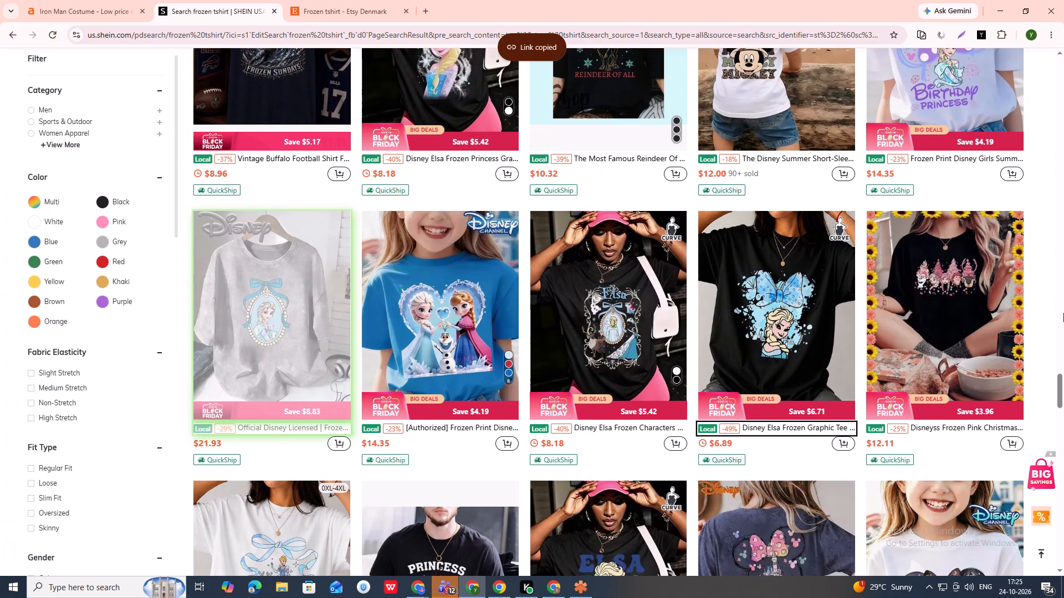
{"action": "scroll", "coordinate": [861, 432], "scroll_direction": "down", "scroll_amount": 3}
{"action": "scroll", "coordinate": [861, 432], "scroll_direction": "up", "scroll_amount": 1}
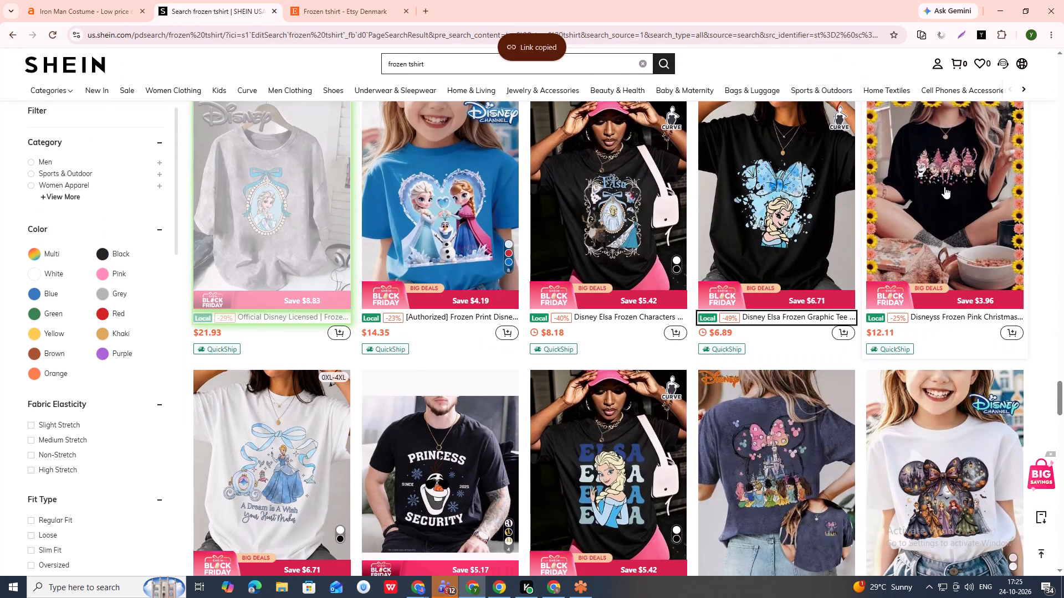
{"action": "scroll", "coordinate": [949, 234], "scroll_direction": "down", "scroll_amount": 4}
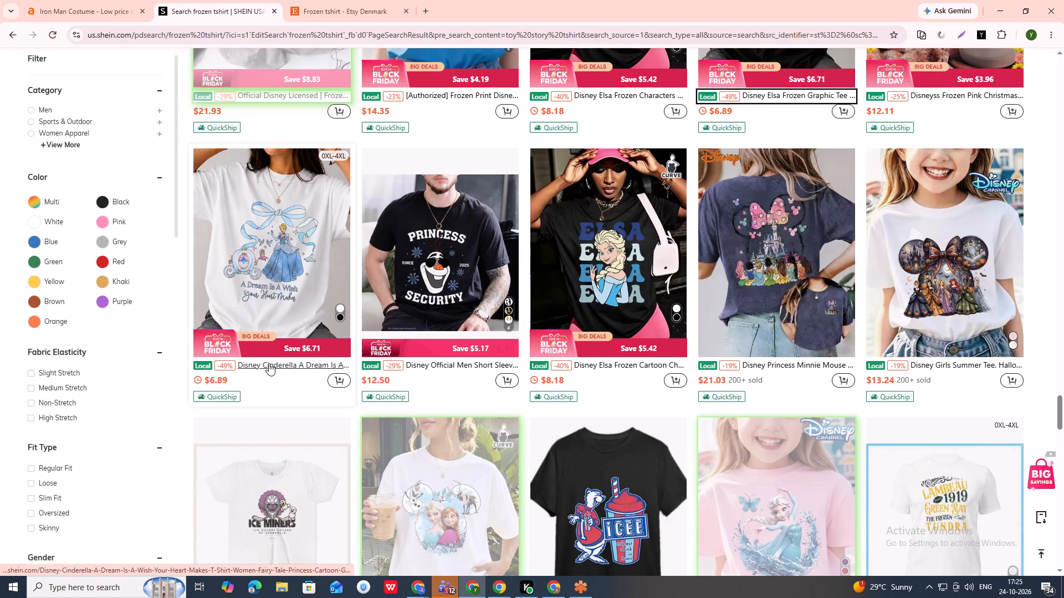
{"action": "right_click", "coordinate": [621, 364]}
{"action": "left_click", "coordinate": [667, 479]}
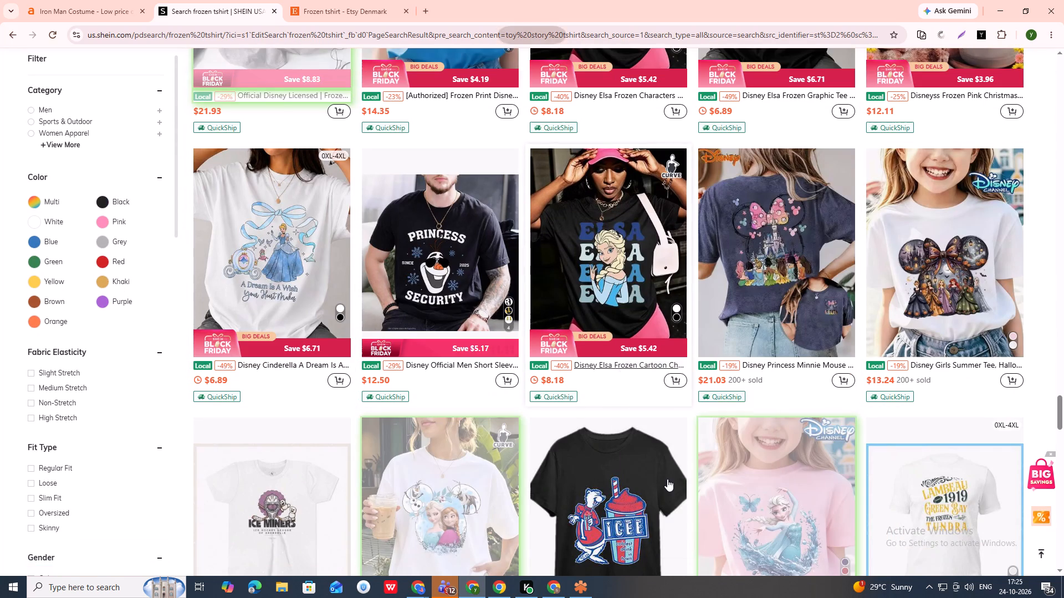
{"action": "key", "text": "alt+Tab"}
{"action": "key", "text": "ctrl+v"}
{"action": "key", "text": "Down"}
{"action": "key", "text": "alt+Tab"}
Copy the link of SHEIN's $12.14 "Disney's Frozen Elsa And Anna" white girls' T-shirt into cell C312 of the links spreadsheet.
{"action": "key", "text": "Down"}
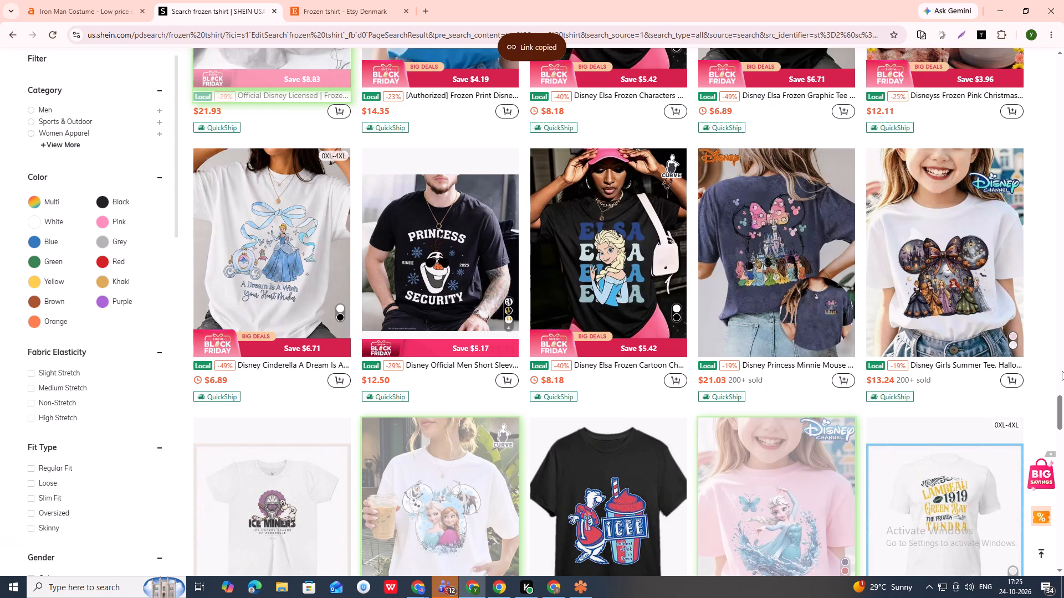
{"action": "scroll", "coordinate": [831, 372], "scroll_direction": "down", "scroll_amount": 3}
{"action": "scroll", "coordinate": [845, 424], "scroll_direction": "down", "scroll_amount": 3}
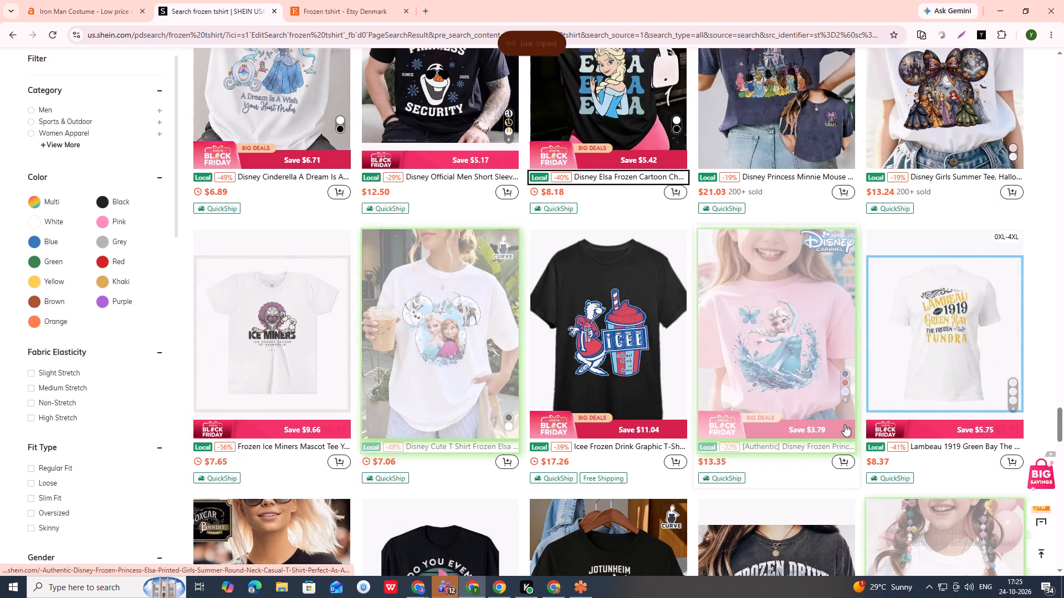
{"action": "scroll", "coordinate": [845, 424], "scroll_direction": "down", "scroll_amount": 2}
{"action": "scroll", "coordinate": [627, 471], "scroll_direction": "down", "scroll_amount": 3}
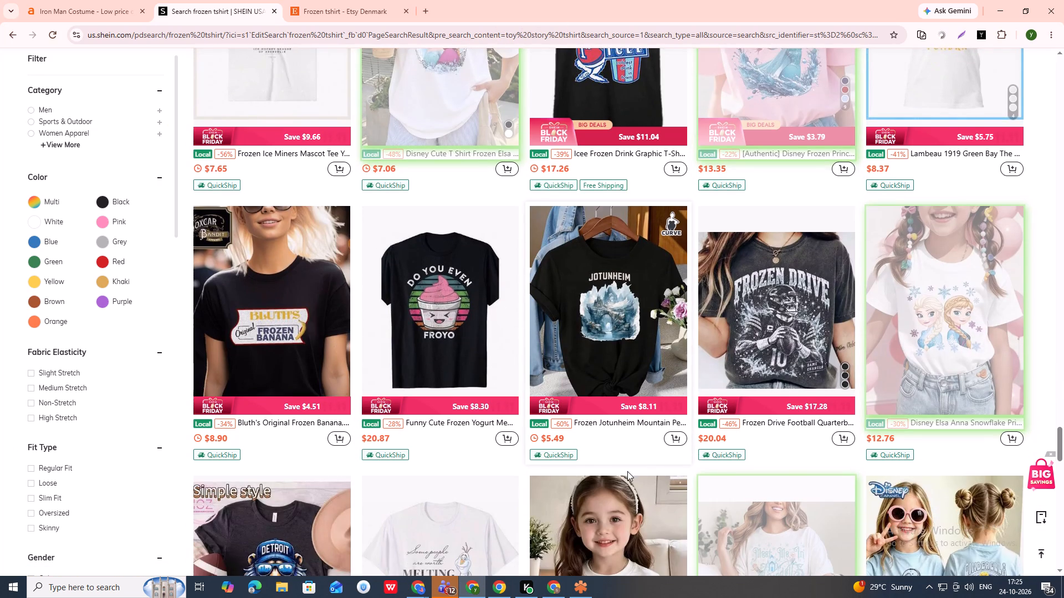
{"action": "scroll", "coordinate": [633, 489], "scroll_direction": "down", "scroll_amount": 1}
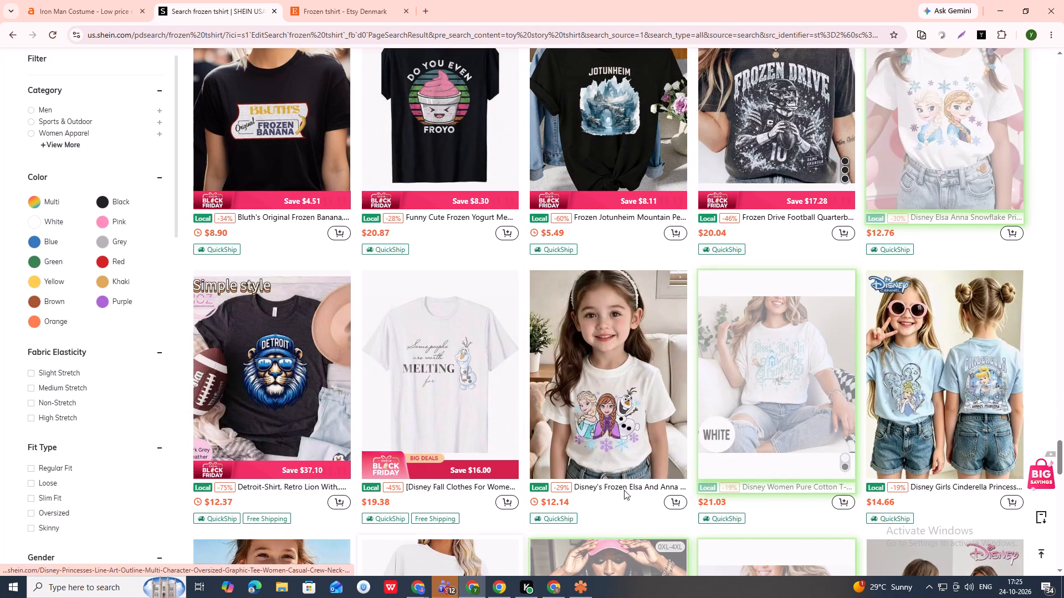
{"action": "right_click", "coordinate": [623, 489]}
{"action": "left_click", "coordinate": [673, 424]}
{"action": "key", "text": "alt+Tab"}
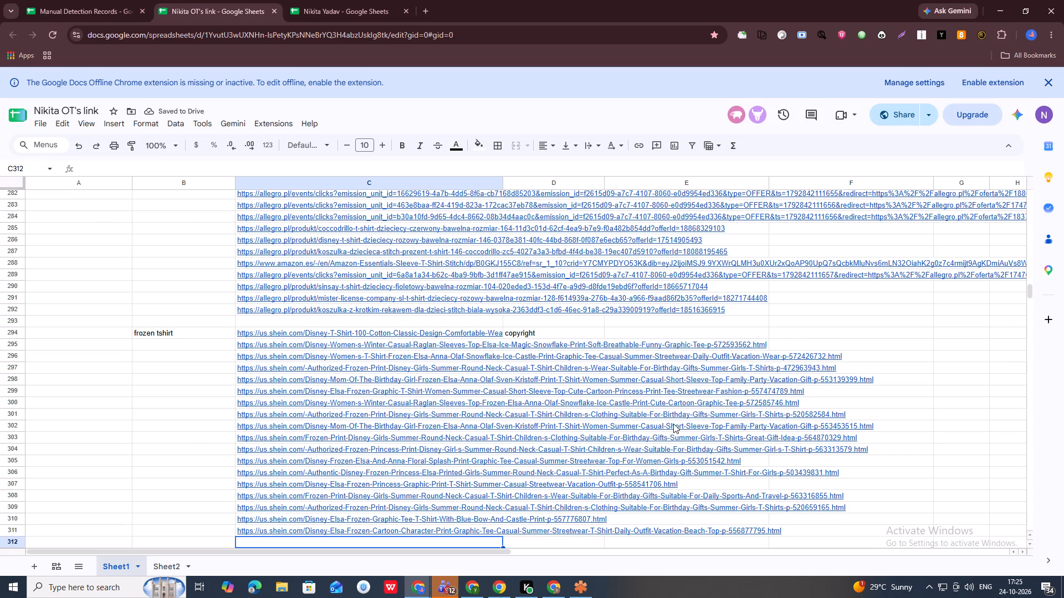
{"action": "key", "text": "ctrl+v"}
{"action": "key", "text": "Down"}
{"action": "key", "text": "alt+Tab"}
Copy the link of SHEIN's $13.35 "[Authentic] Disney Frozen Princess" Elsa girls' T-shirt into cell C313 of the links spreadsheet.
{"action": "key", "text": "Down"}
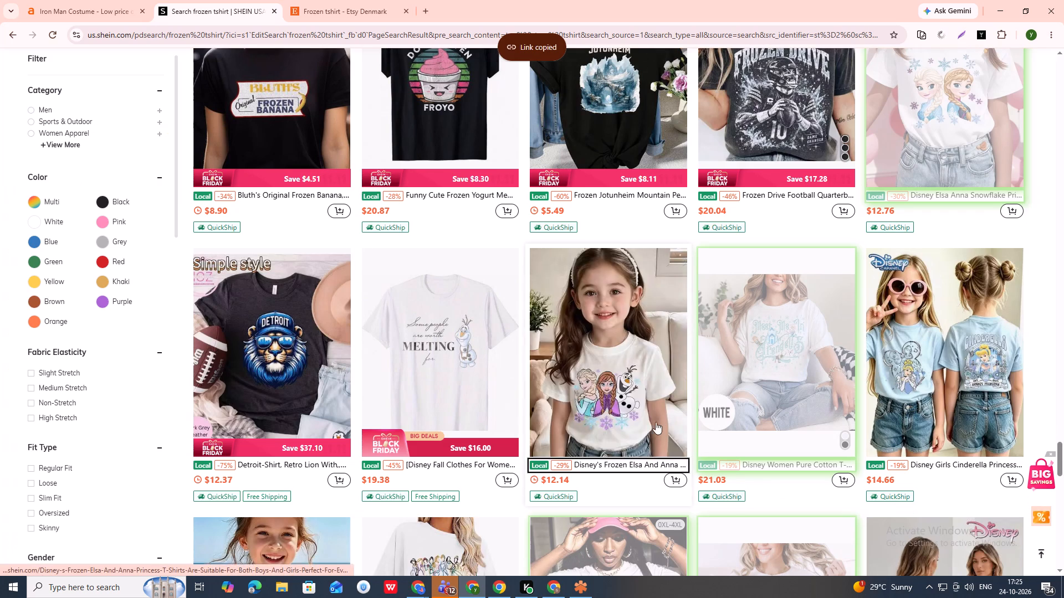
{"action": "scroll", "coordinate": [680, 431], "scroll_direction": "down", "scroll_amount": 5}
{"action": "scroll", "coordinate": [719, 457], "scroll_direction": "down", "scroll_amount": 3}
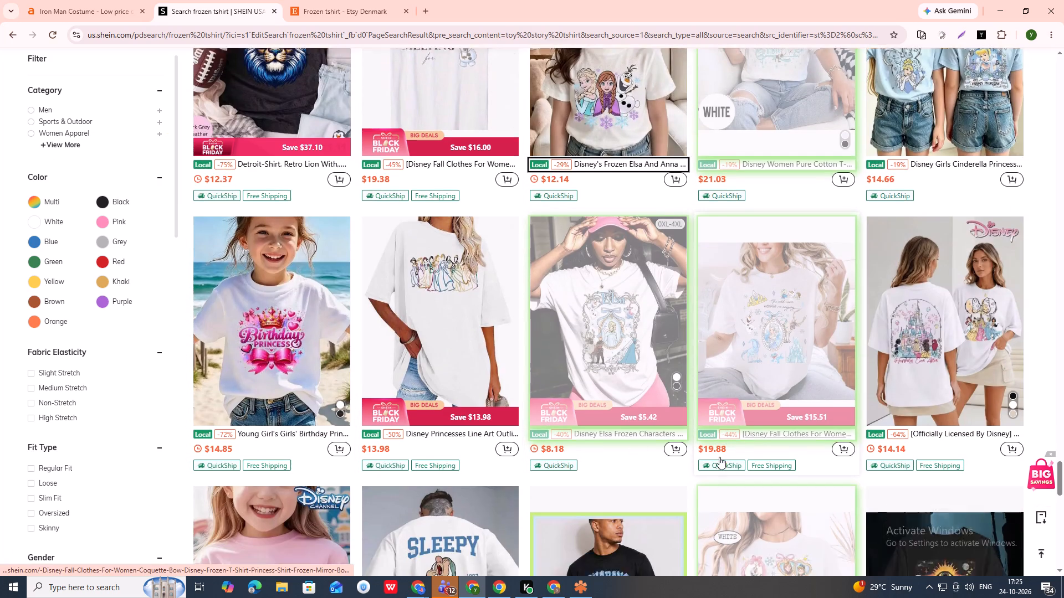
{"action": "scroll", "coordinate": [713, 451], "scroll_direction": "down", "scroll_amount": 4}
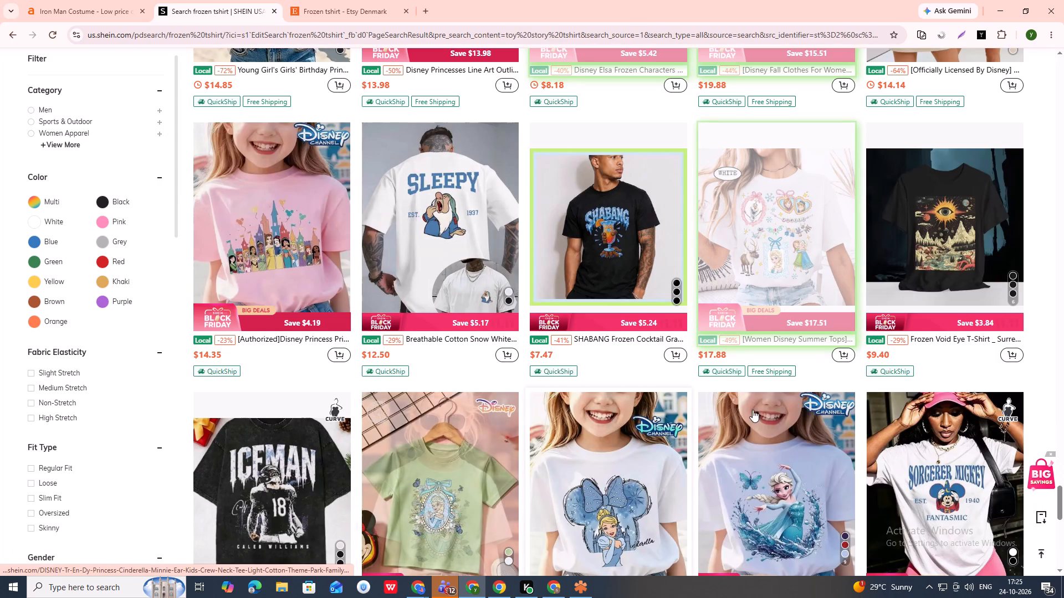
{"action": "scroll", "coordinate": [727, 402], "scroll_direction": "down", "scroll_amount": 3}
{"action": "scroll", "coordinate": [642, 404], "scroll_direction": "down", "scroll_amount": 2}
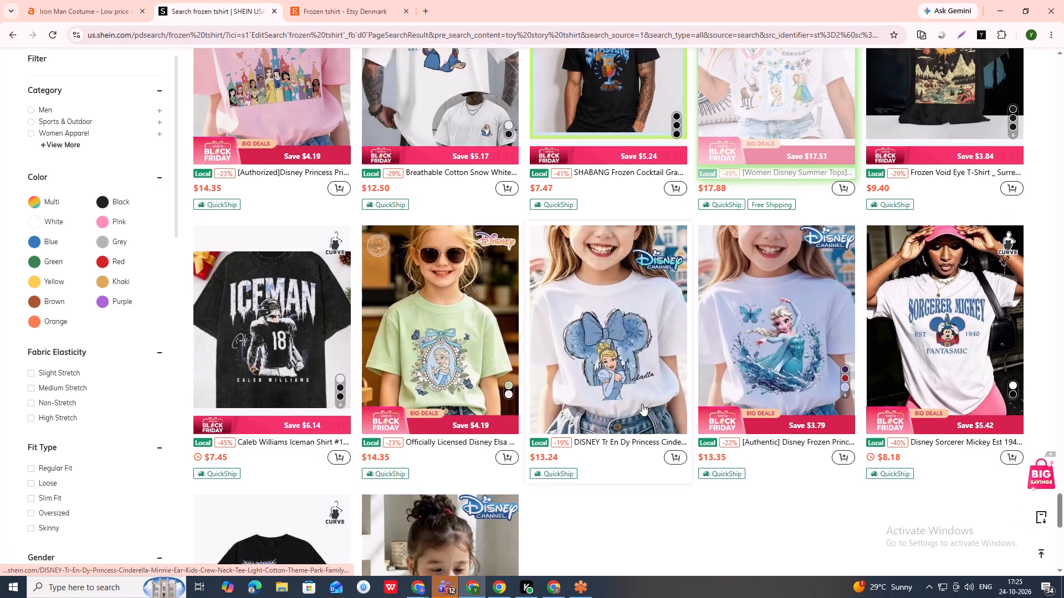
{"action": "right_click", "coordinate": [777, 330]}
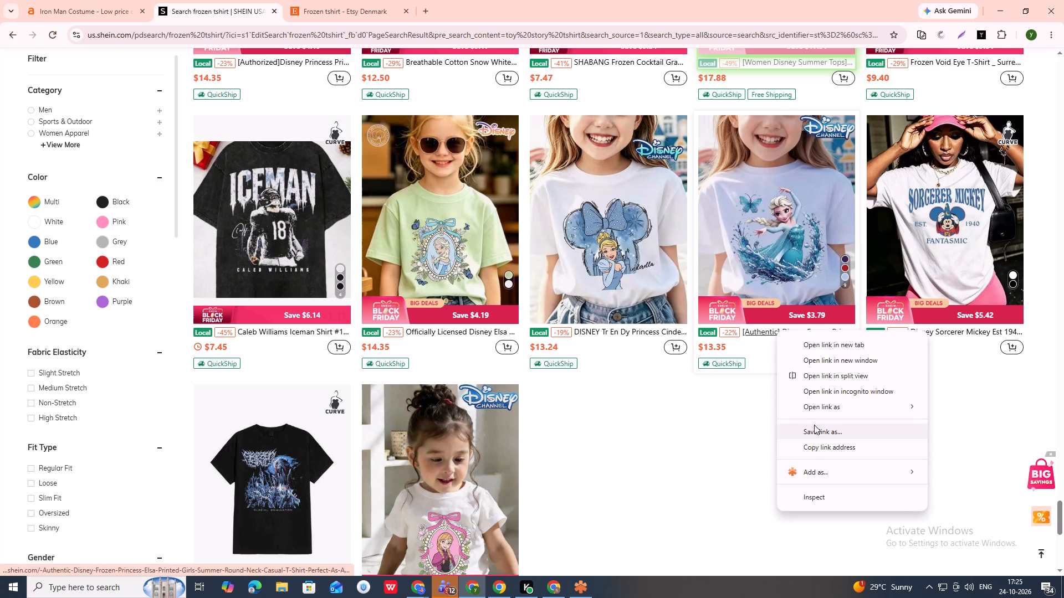
{"action": "left_click", "coordinate": [815, 445]}
{"action": "key", "text": "alt+Tab"}
{"action": "key", "text": "ctrl+v"}
{"action": "key", "text": "Down"}
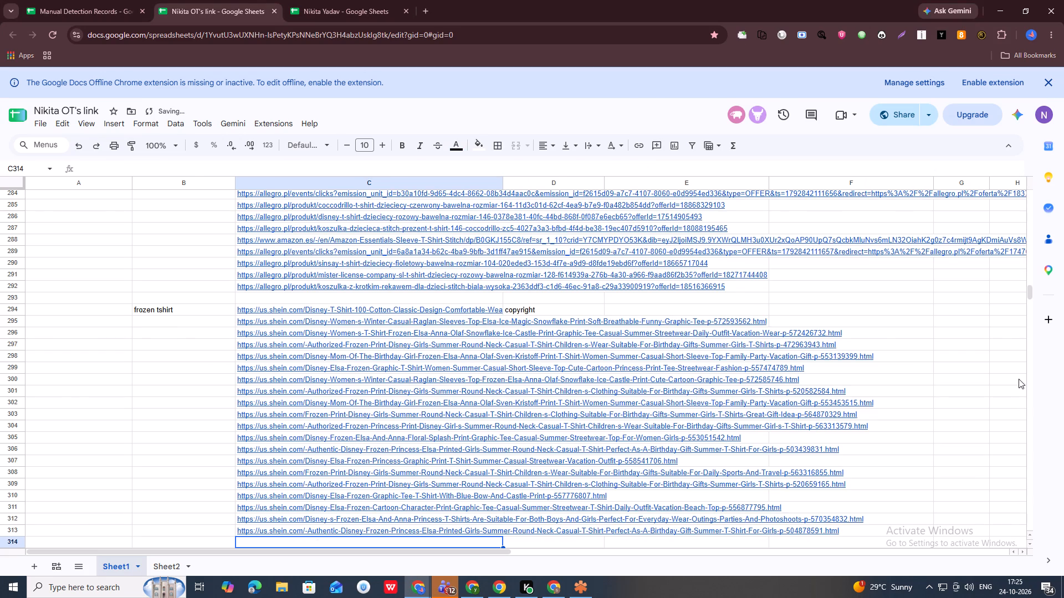
{"action": "key", "text": "alt+Tab"}
Open page 2 of SHEIN's Frozen T-shirt results and check its first listings for undetected items.
{"action": "key", "text": "Down"}
{"action": "scroll", "coordinate": [790, 370], "scroll_direction": "down", "scroll_amount": 4}
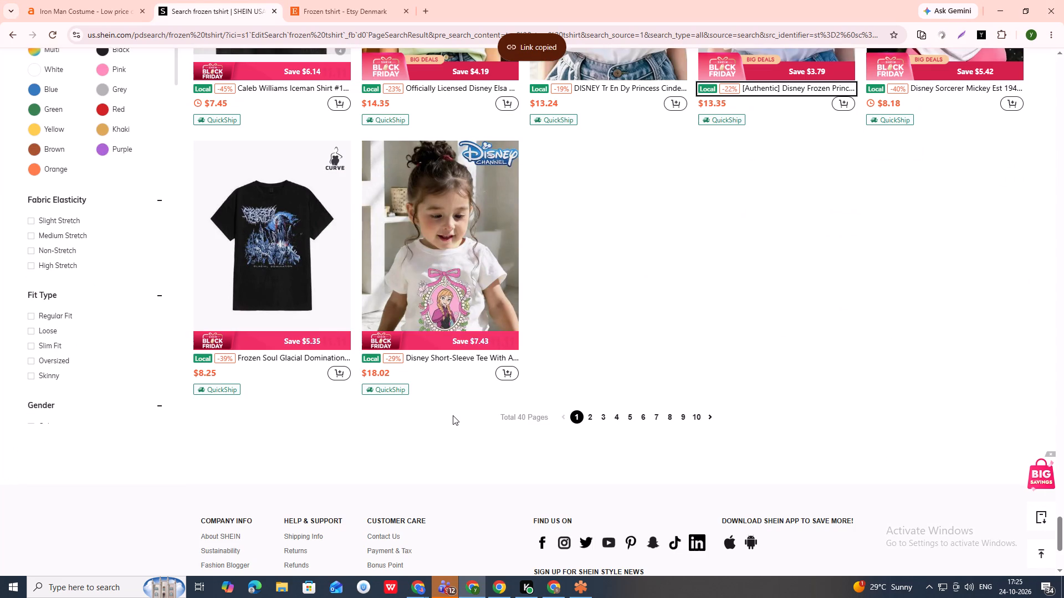
{"action": "left_click", "coordinate": [590, 416]}
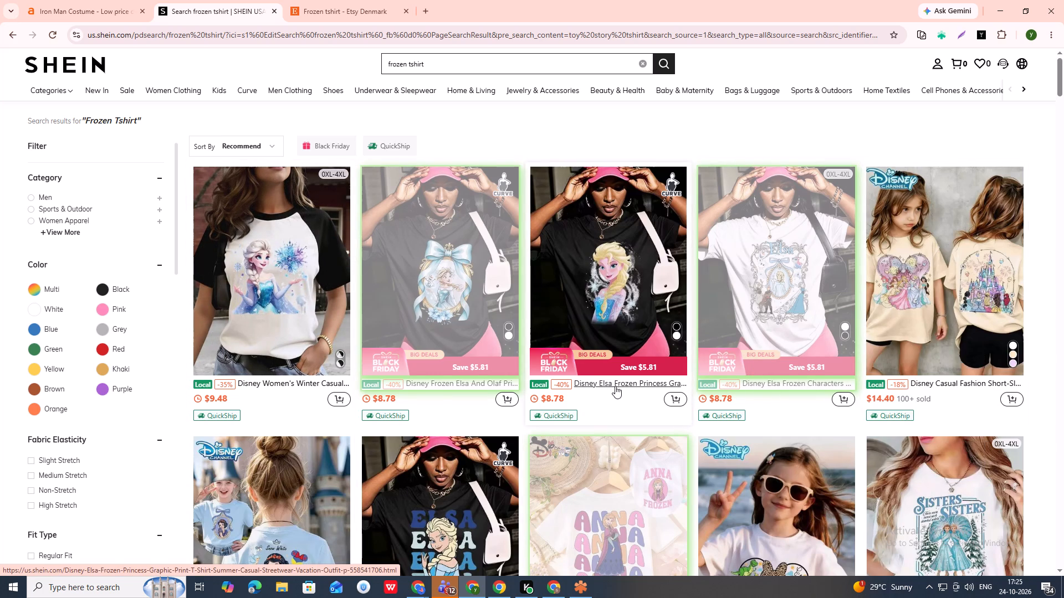
{"action": "scroll", "coordinate": [619, 378], "scroll_direction": "down", "scroll_amount": 3}
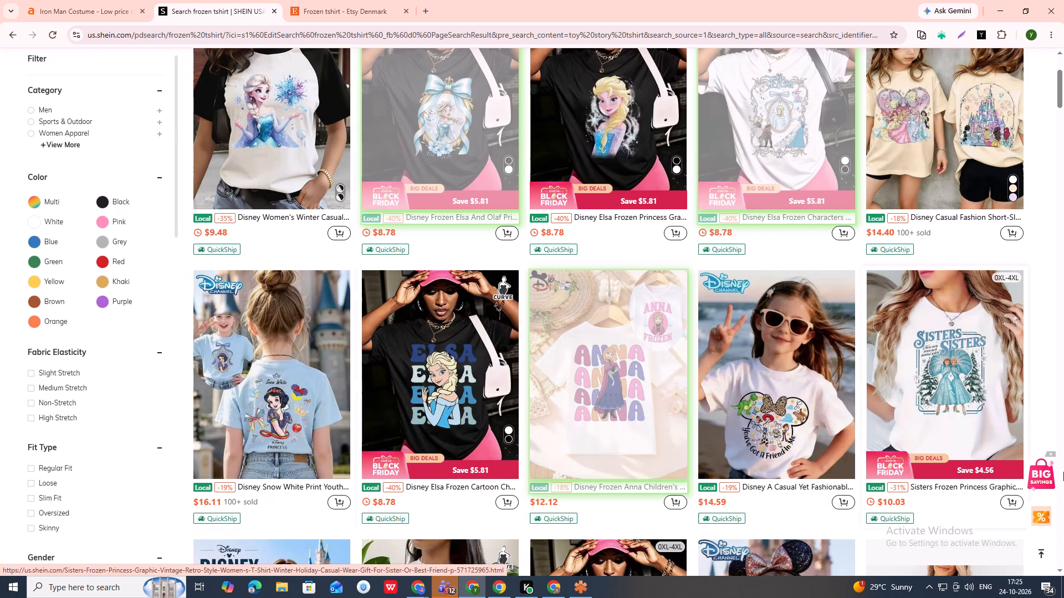
Switch to the Amazon.es Stitch T-shirt results and copy the link of the Cerdá Life's Little Moments "Aloha" T-shirt.
{"action": "key", "text": "alt+Tab"}
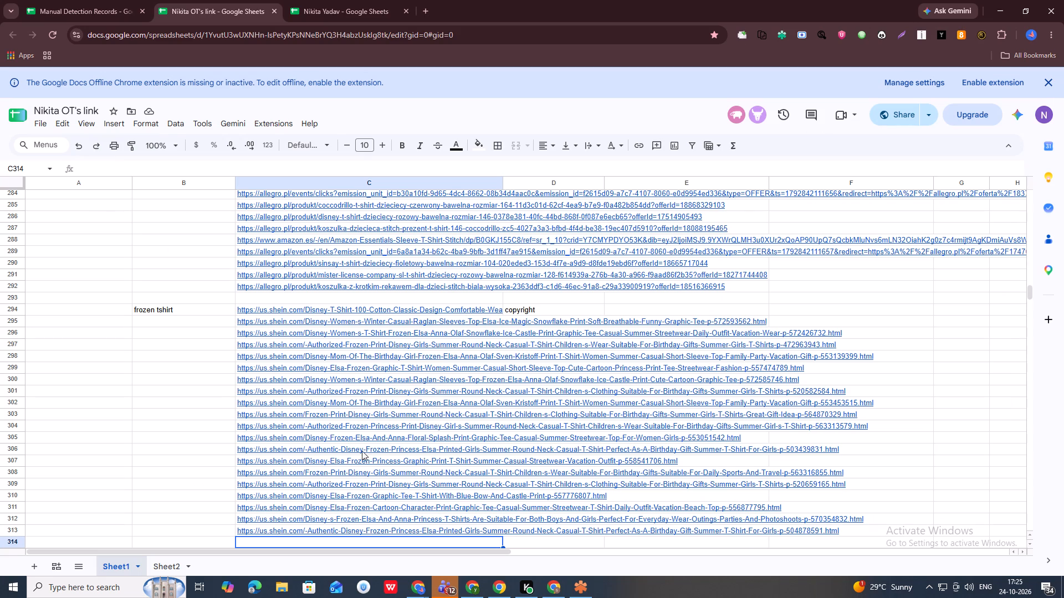
{"action": "key", "text": "alt+Tab"}
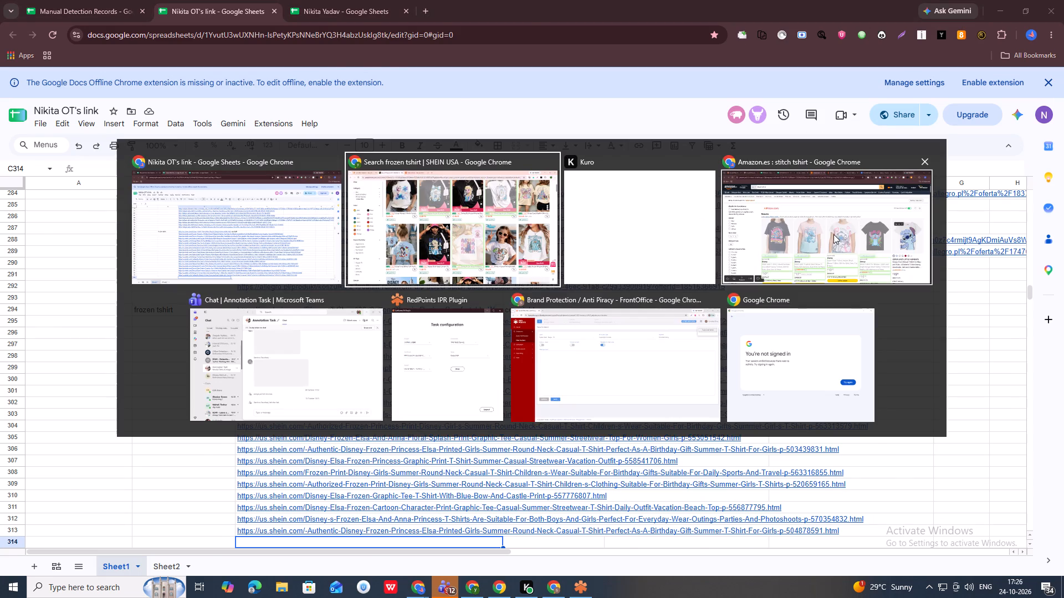
{"action": "left_click", "coordinate": [833, 234], "text": "alt"}
{"action": "scroll", "coordinate": [743, 478], "scroll_direction": "down", "scroll_amount": 4}
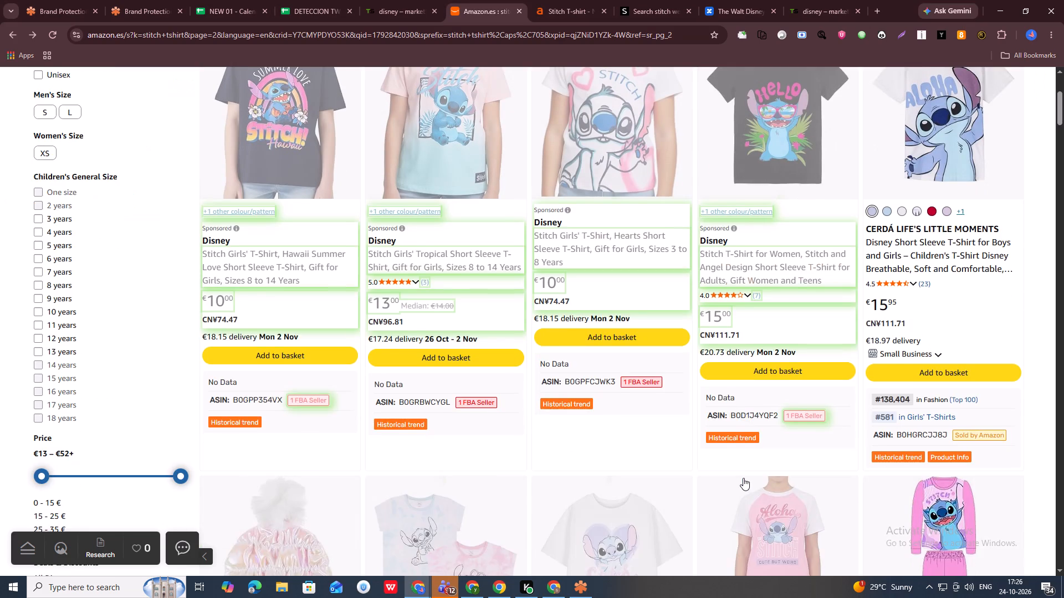
{"action": "scroll", "coordinate": [743, 478], "scroll_direction": "up", "scroll_amount": 2}
{"action": "right_click", "coordinate": [943, 333]}
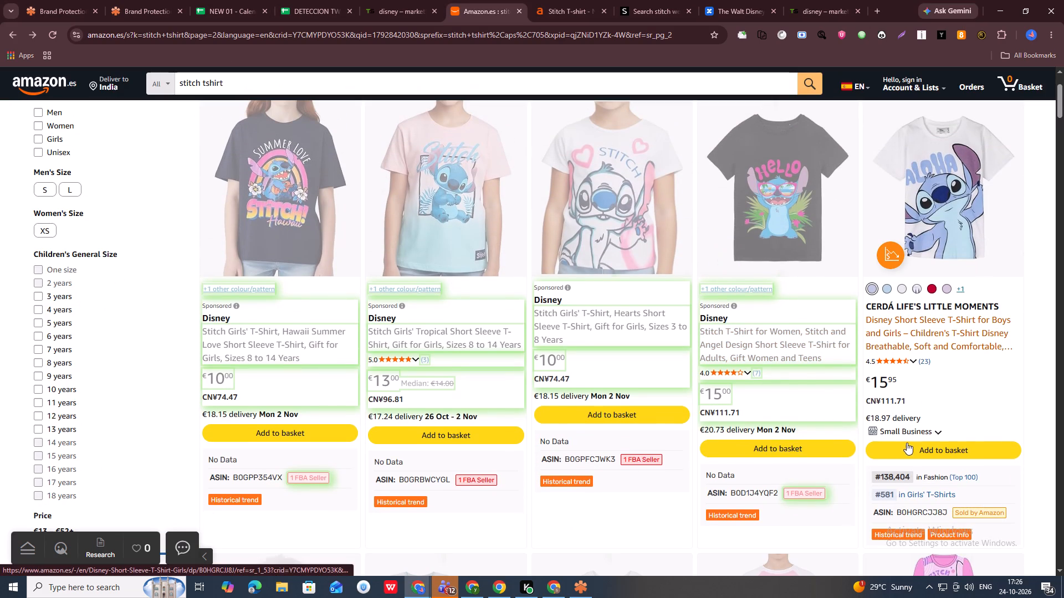
{"action": "left_click", "coordinate": [845, 452]}
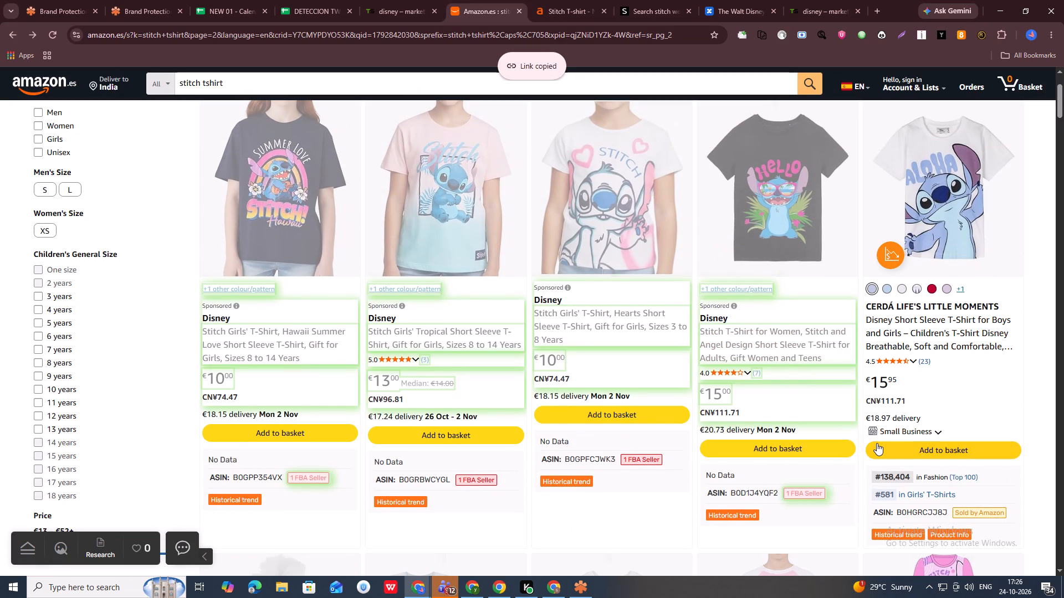
{"action": "key", "text": "alt+Tab"}
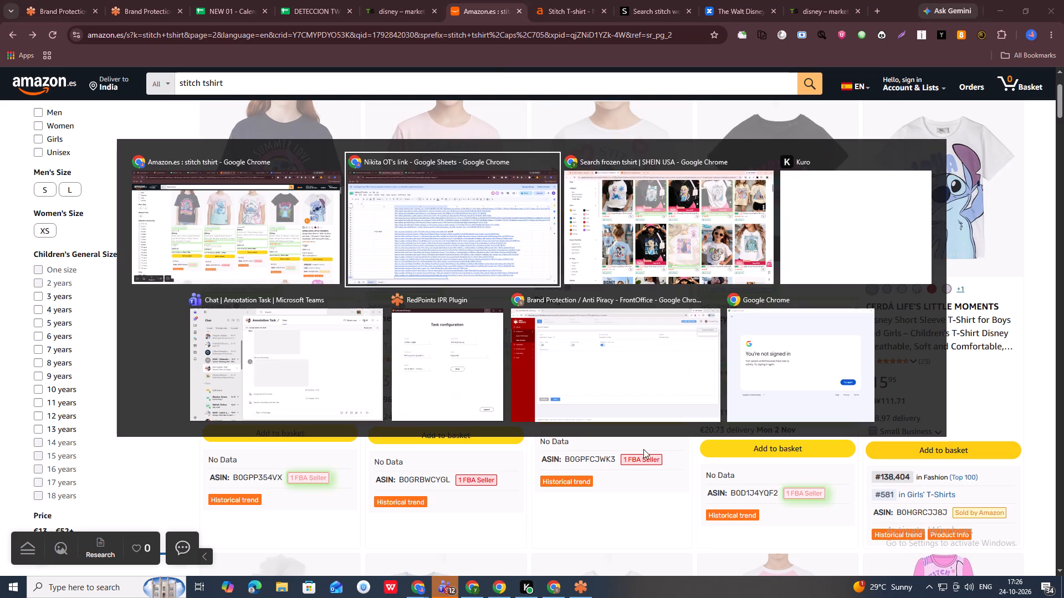
Insert four blank rows at row 293 of the links spreadsheet, above the "frozen tshirt" section.
{"action": "left_click", "coordinate": [1, 296]}
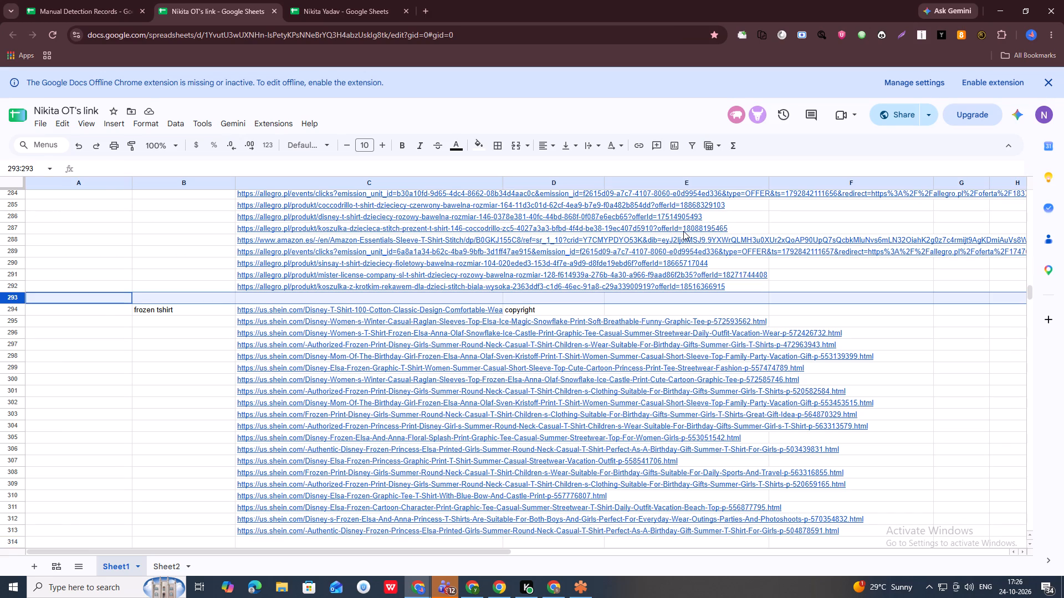
{"action": "key", "text": "ctrl+alt+equal"}
{"action": "key", "text": "ctrl+alt+equal"}
{"action": "key", "text": "ctrl+alt+equal"}
{"action": "key", "text": "ctrl+alt+equal"}
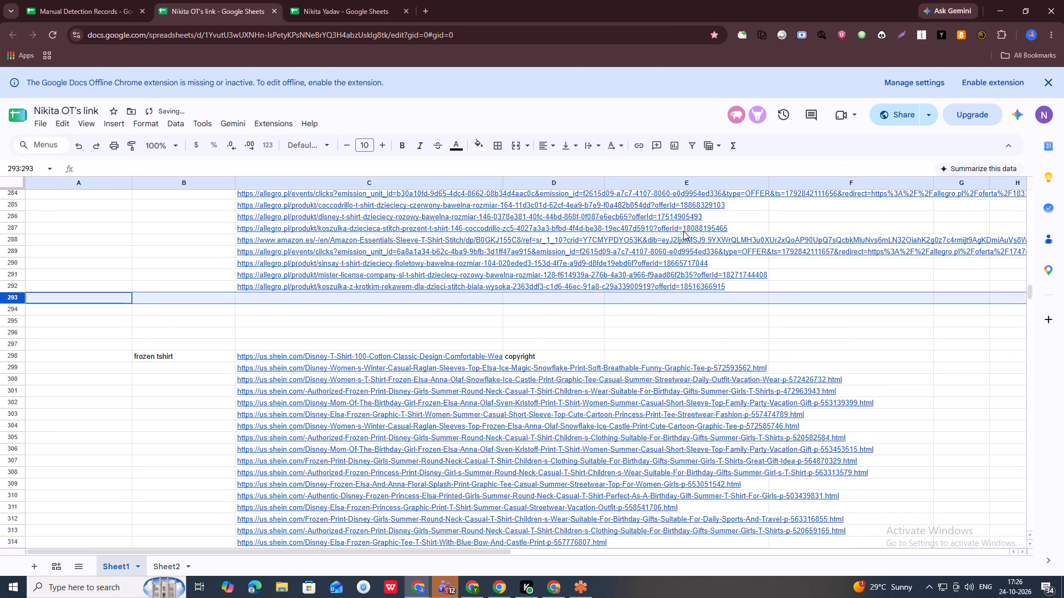
Paste the copied Cerdá Stitch T-shirt link into cell C293 and return to the Amazon.es results.
{"action": "key", "text": "Right"}
{"action": "key", "text": "Right"}
{"action": "key", "text": "ctrl+v"}
{"action": "key", "text": "Down"}
{"action": "key", "text": "alt+Tab"}
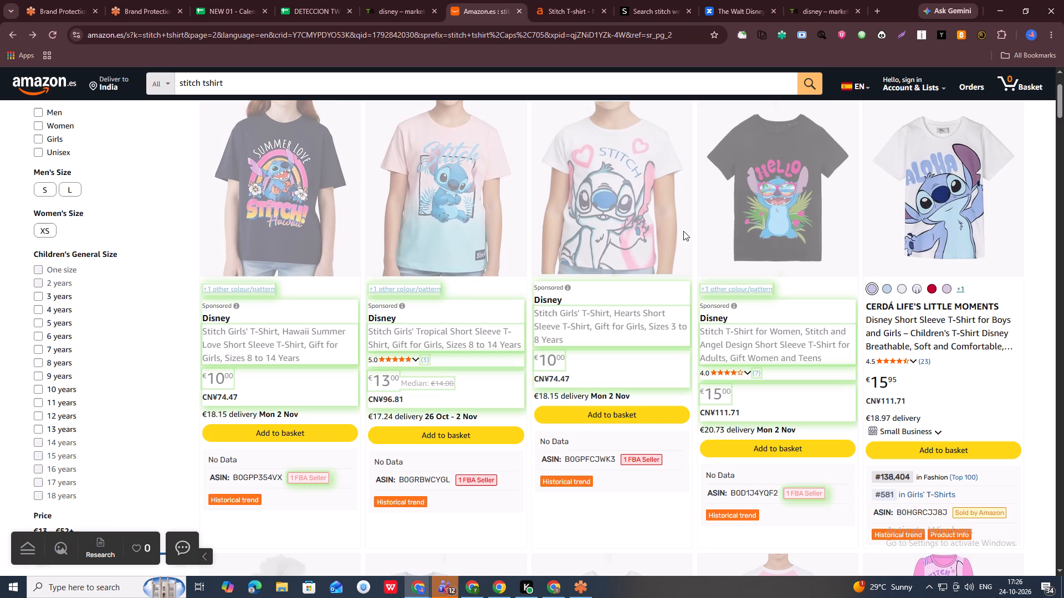
Copy the link of Amazon.es's Springfield "Stitch Disney Print S/S T-Shirt" into cell C294 of the links spreadsheet.
{"action": "scroll", "coordinate": [770, 296], "scroll_direction": "down", "scroll_amount": 5}
{"action": "scroll", "coordinate": [636, 427], "scroll_direction": "down", "scroll_amount": 3}
{"action": "scroll", "coordinate": [632, 429], "scroll_direction": "up", "scroll_amount": 1}
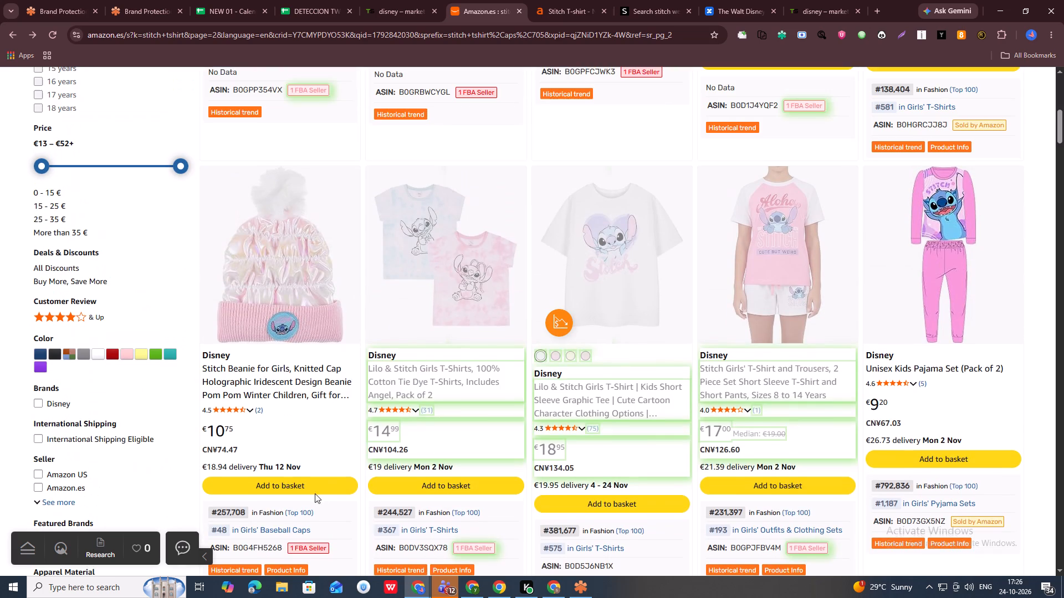
{"action": "scroll", "coordinate": [885, 391], "scroll_direction": "down", "scroll_amount": 5}
{"action": "scroll", "coordinate": [714, 411], "scroll_direction": "down", "scroll_amount": 4}
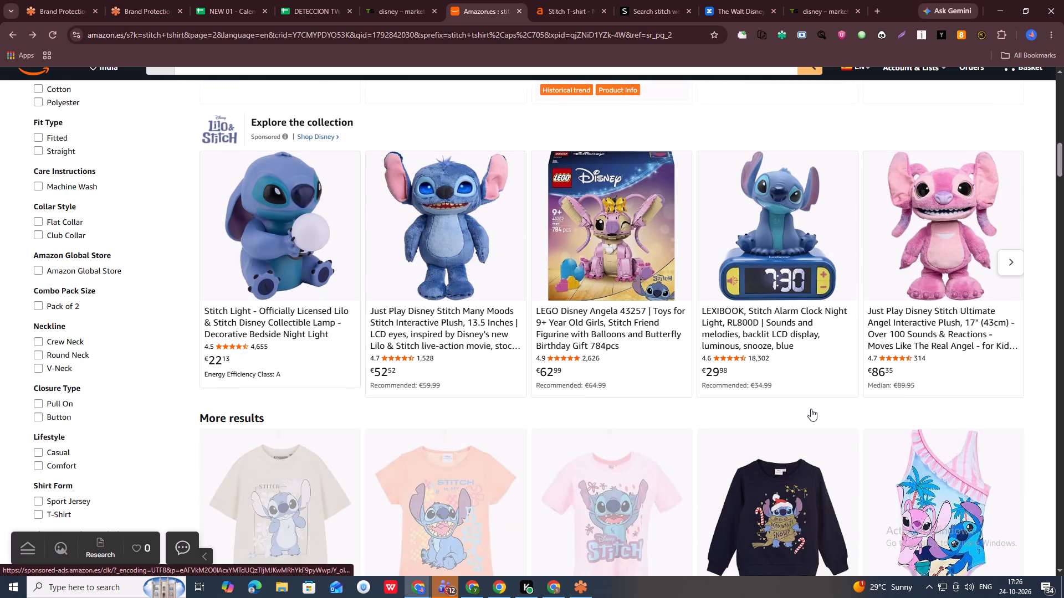
{"action": "scroll", "coordinate": [811, 409], "scroll_direction": "down", "scroll_amount": 4}
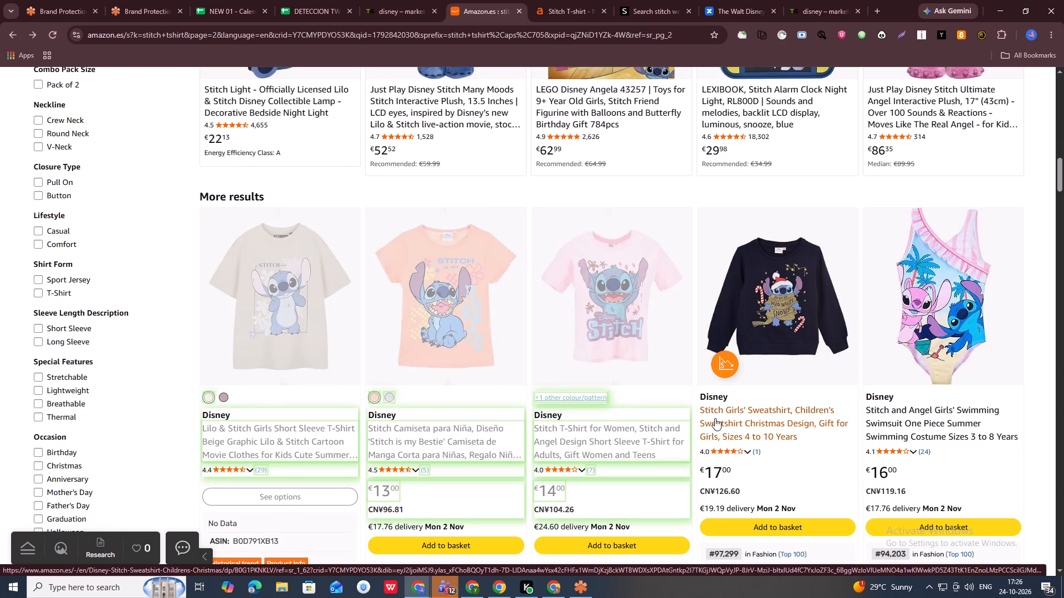
{"action": "scroll", "coordinate": [714, 417], "scroll_direction": "down", "scroll_amount": 9}
{"action": "scroll", "coordinate": [789, 419], "scroll_direction": "down", "scroll_amount": 5}
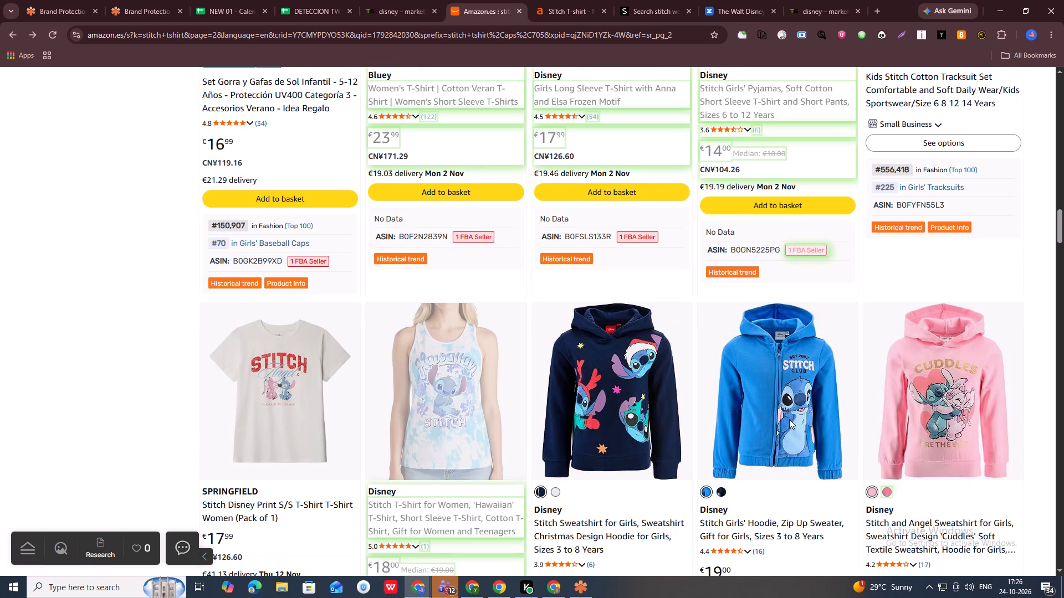
{"action": "scroll", "coordinate": [789, 419], "scroll_direction": "down", "scroll_amount": 3}
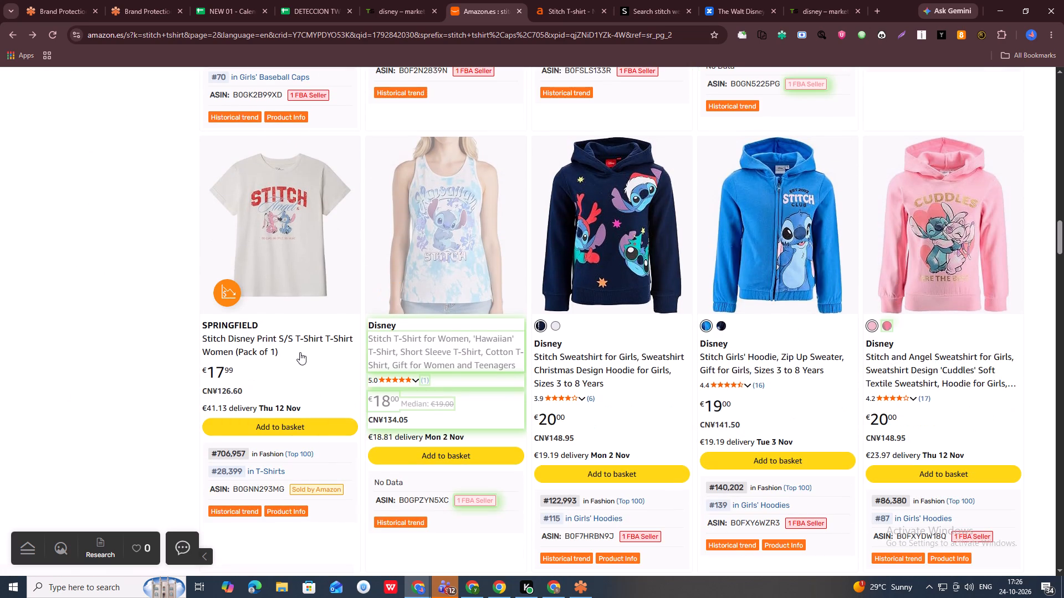
{"action": "right_click", "coordinate": [299, 344]}
{"action": "left_click", "coordinate": [329, 461]}
{"action": "key", "text": "alt+Tab"}
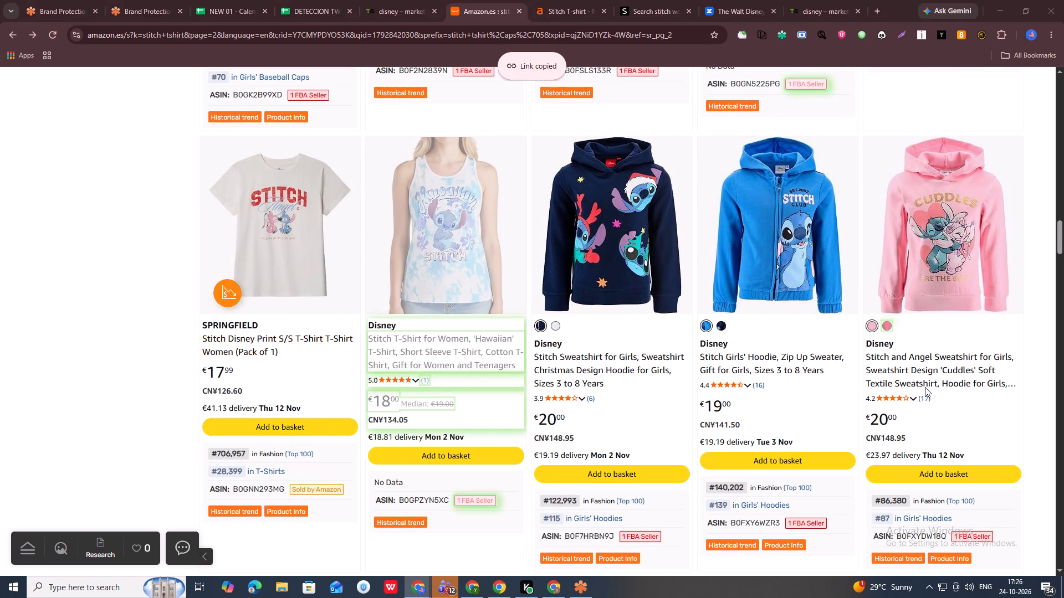
{"action": "key", "text": "ctrl+v"}
{"action": "key", "text": "Down"}
{"action": "key", "text": "alt+Tab"}
Copy the link of Amazon.es's "Girls' Stitch Mornings" T-shirt into cell C295 of the links spreadsheet.
{"action": "scroll", "coordinate": [884, 389], "scroll_direction": "down", "scroll_amount": 5}
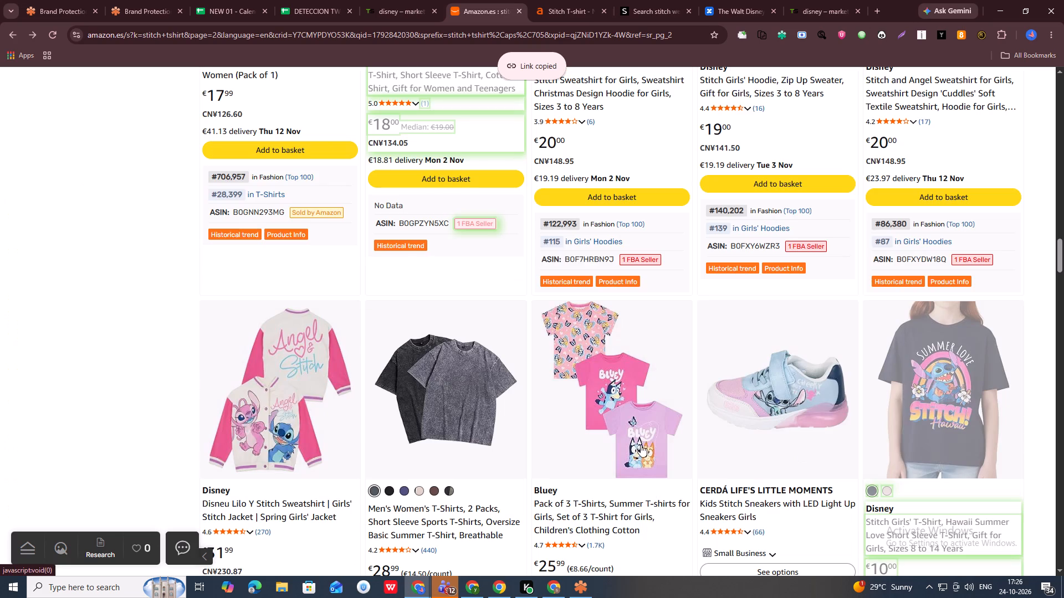
{"action": "scroll", "coordinate": [653, 431], "scroll_direction": "down", "scroll_amount": 3}
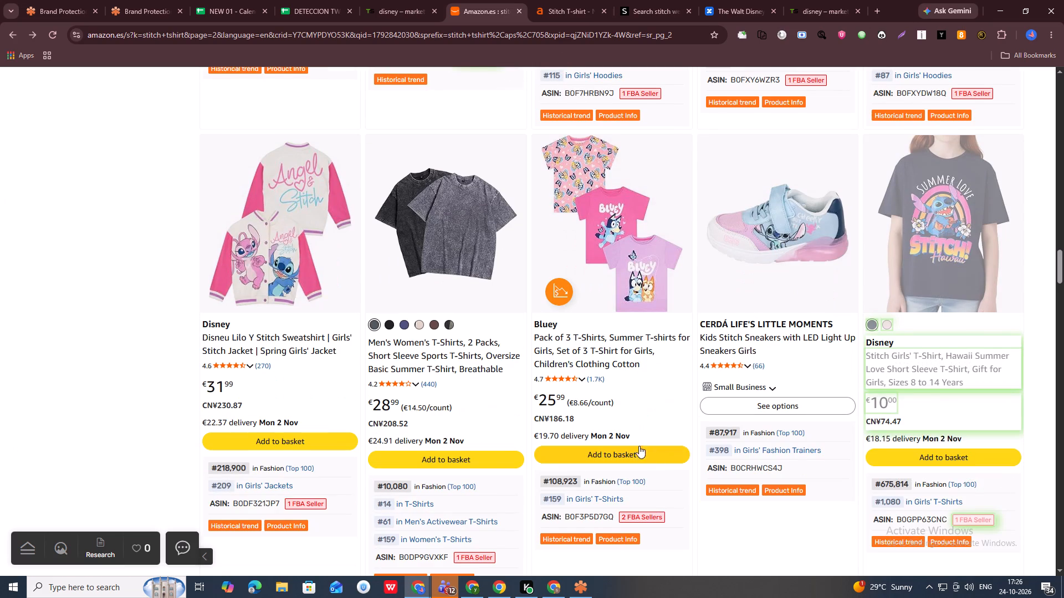
{"action": "scroll", "coordinate": [628, 383], "scroll_direction": "down", "scroll_amount": 6}
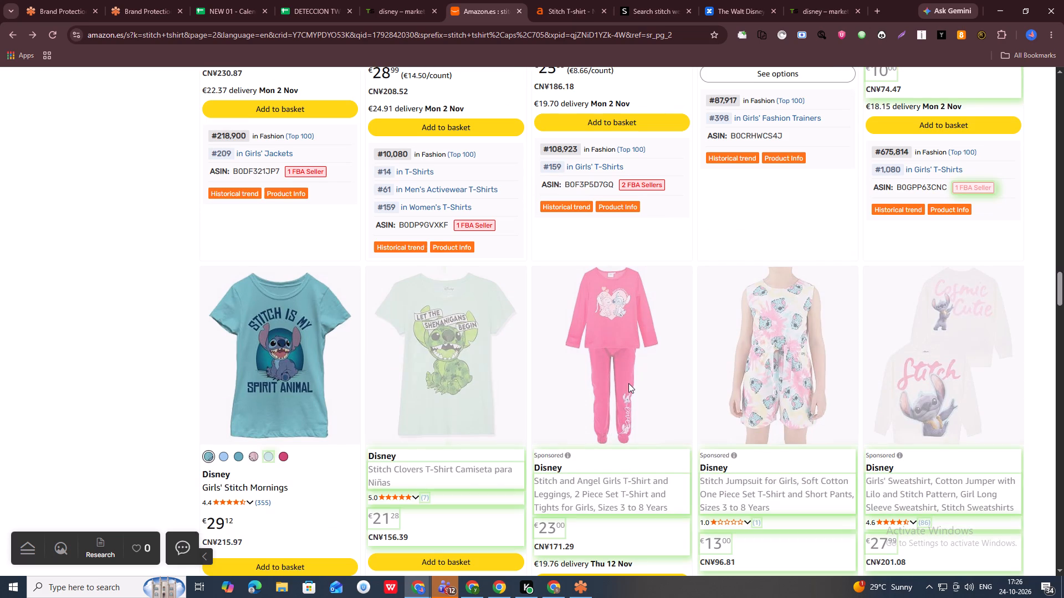
{"action": "right_click", "coordinate": [265, 487]}
{"action": "left_click", "coordinate": [305, 401]}
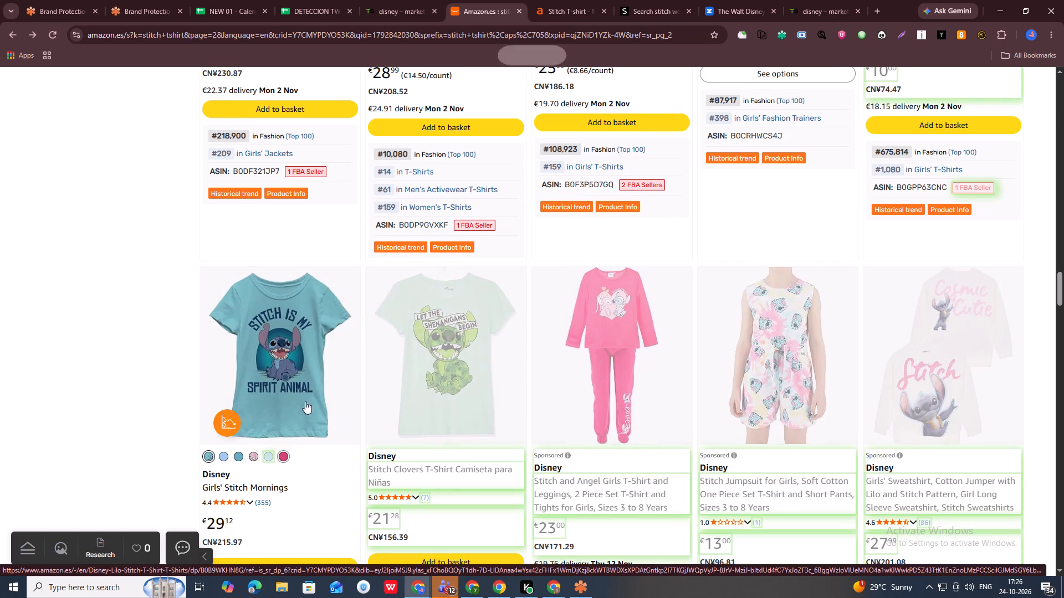
{"action": "key", "text": "alt+Tab"}
{"action": "key", "text": "ctrl+v"}
{"action": "key", "text": "Down"}
{"action": "key", "text": "alt+Tab"}
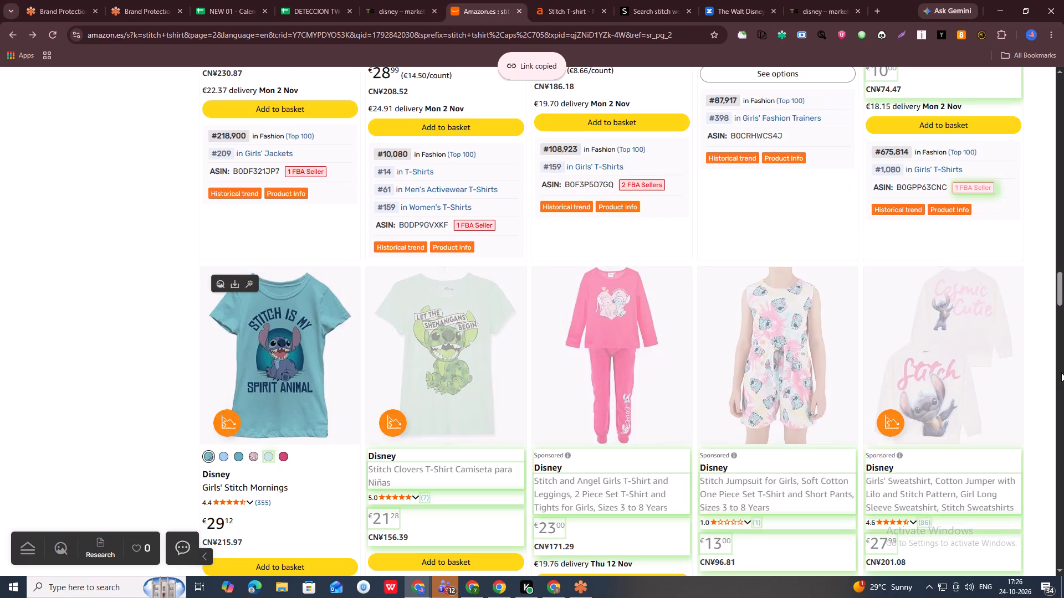
Copy the link of Amazon.es's Stitch "Carefree" T-shirt for girls into cell C296 of the links spreadsheet and return to the results.
{"action": "scroll", "coordinate": [948, 405], "scroll_direction": "down", "scroll_amount": 5}
{"action": "scroll", "coordinate": [873, 402], "scroll_direction": "down", "scroll_amount": 3}
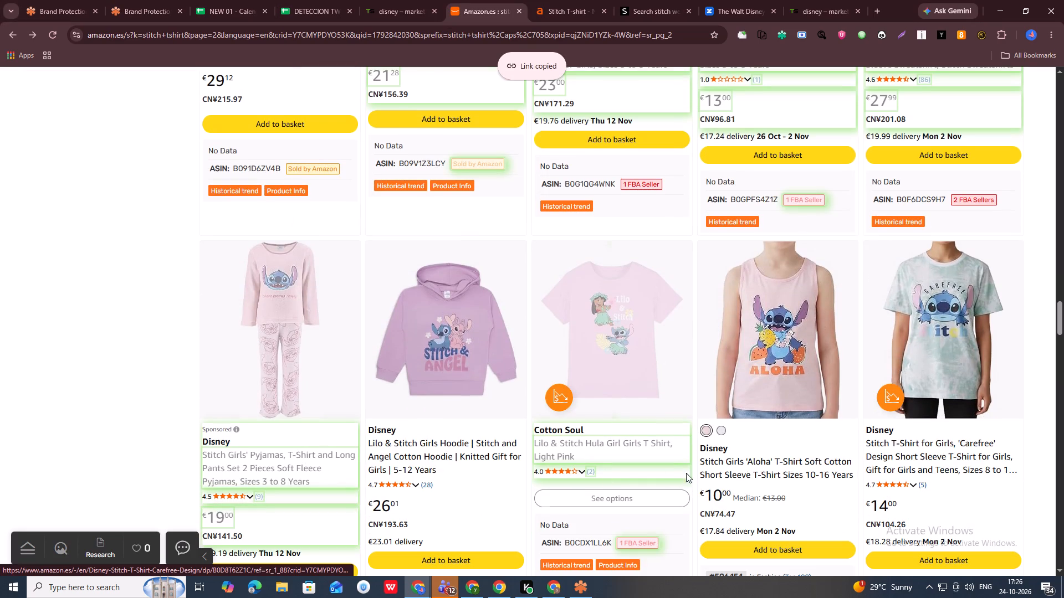
{"action": "right_click", "coordinate": [948, 452]}
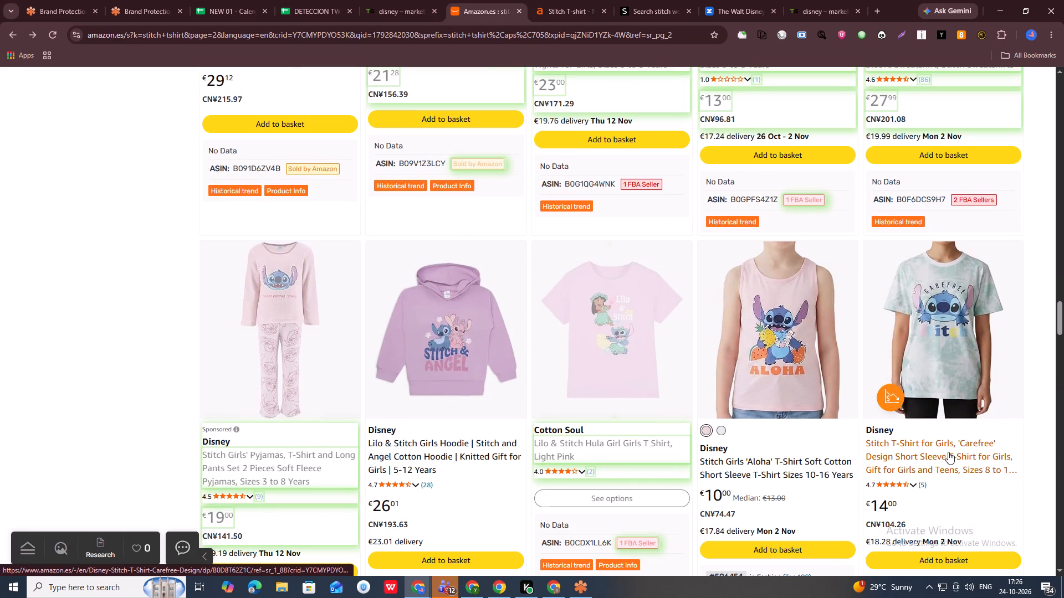
{"action": "left_click", "coordinate": [888, 373]}
{"action": "key", "text": "alt+Tab"}
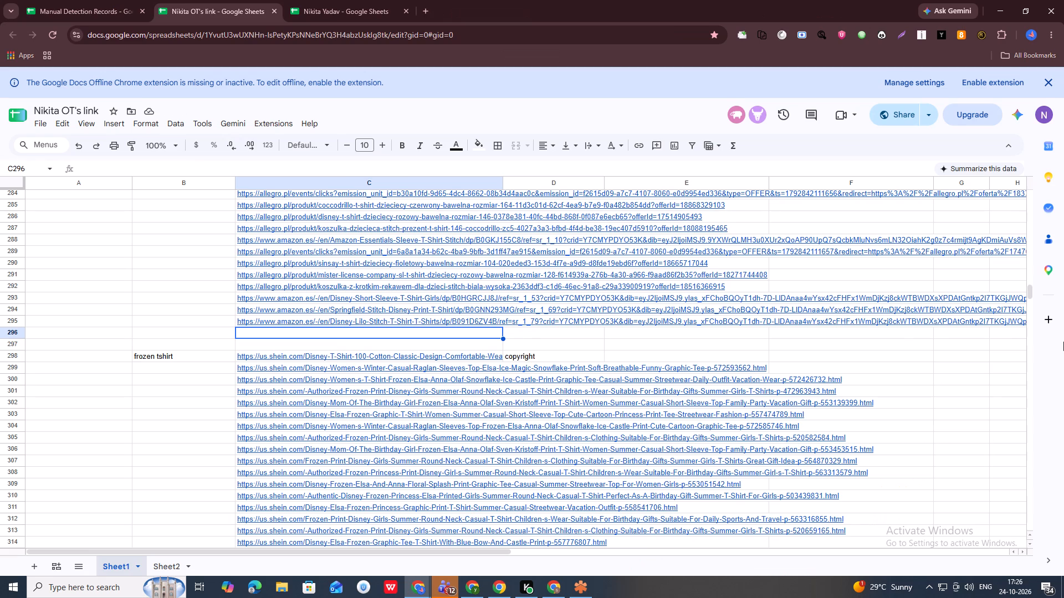
{"action": "key", "text": "ctrl+v"}
{"action": "key", "text": "Down"}
{"action": "key", "text": "alt+Tab"}
Copy the link of Amazon.es's black Disney "When I take selfies" Stitch T-shirt and switch to the links spreadsheet.
{"action": "scroll", "coordinate": [759, 525], "scroll_direction": "down", "scroll_amount": 4}
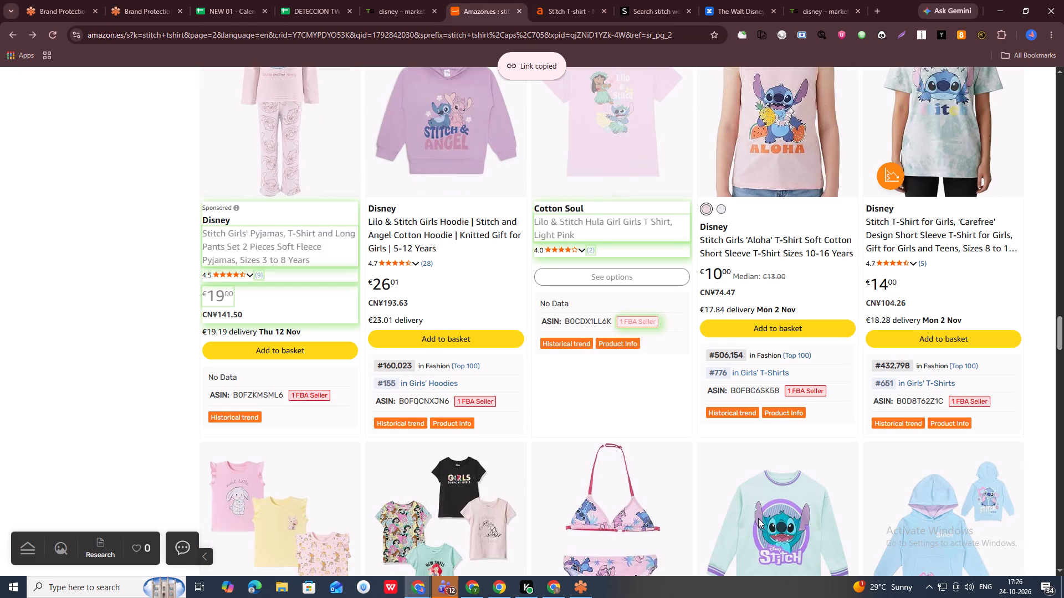
{"action": "scroll", "coordinate": [744, 512], "scroll_direction": "down", "scroll_amount": 4}
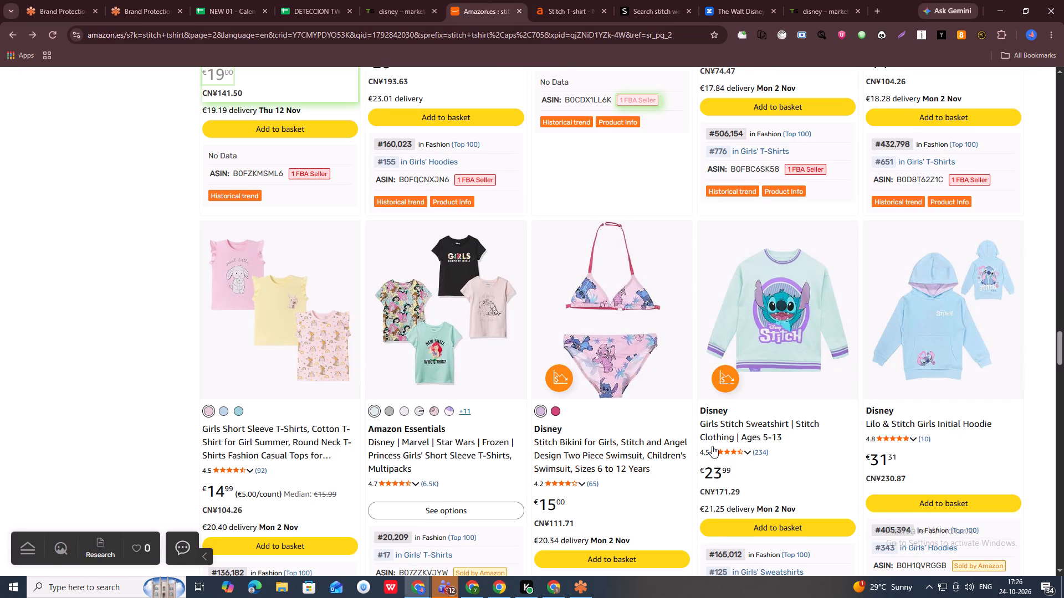
{"action": "scroll", "coordinate": [712, 446], "scroll_direction": "down", "scroll_amount": 6}
{"action": "scroll", "coordinate": [460, 439], "scroll_direction": "down", "scroll_amount": 4}
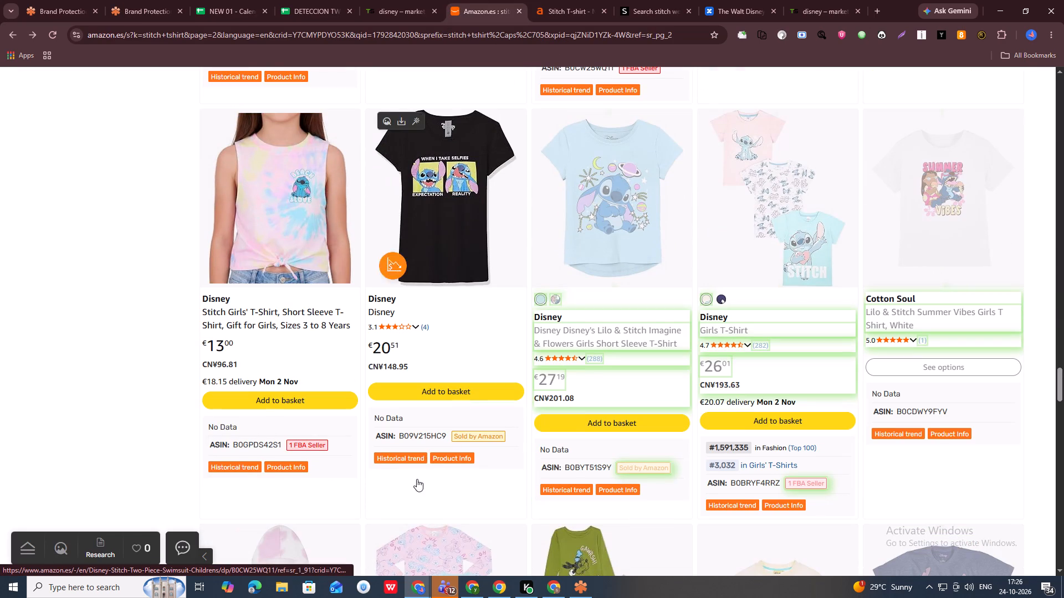
{"action": "scroll", "coordinate": [600, 432], "scroll_direction": "down", "scroll_amount": 5}
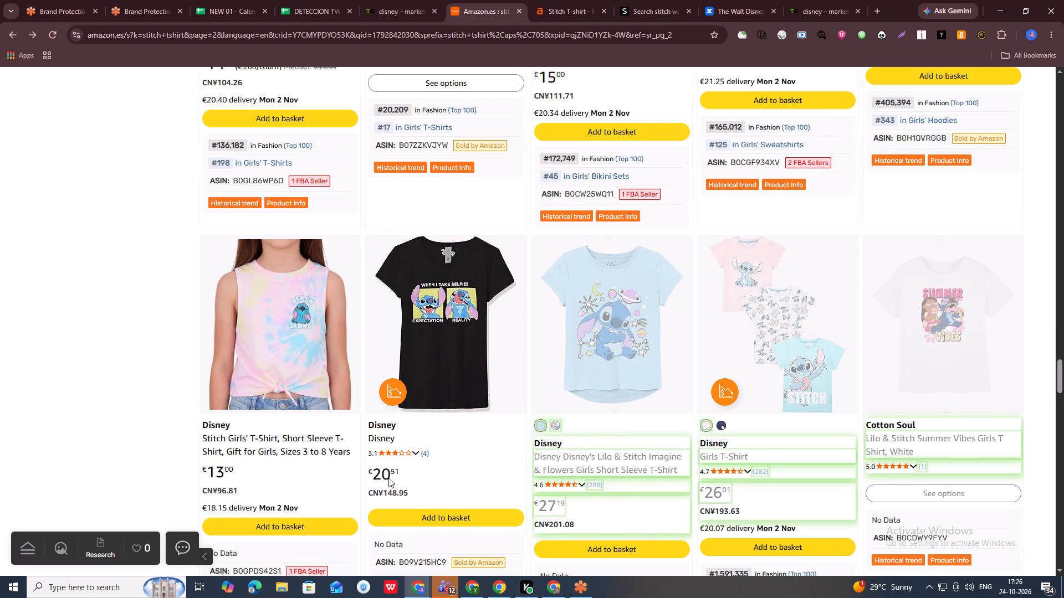
{"action": "right_click", "coordinate": [384, 435]}
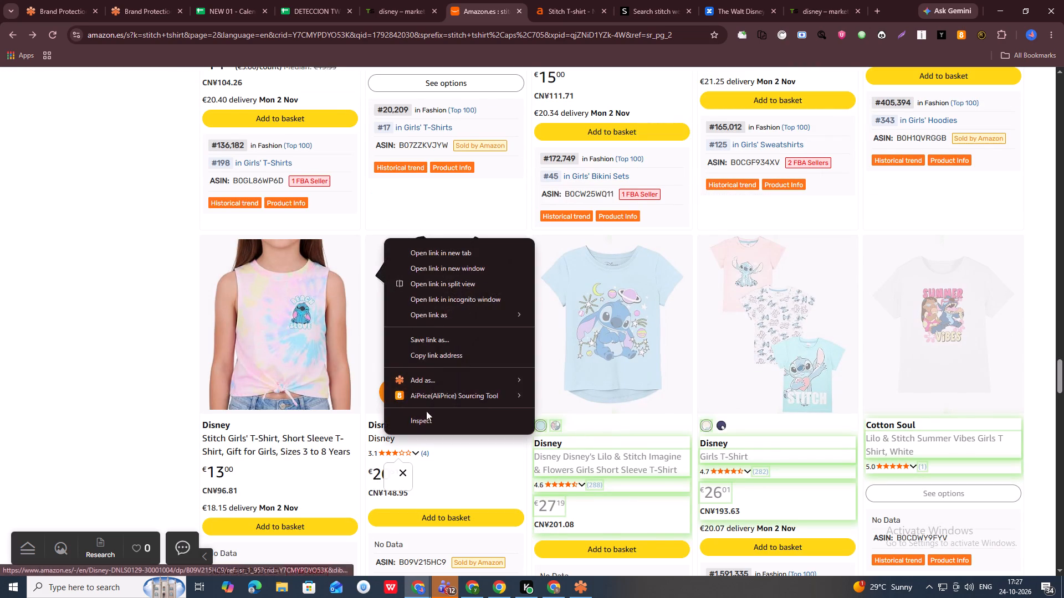
{"action": "left_click", "coordinate": [470, 354]}
{"action": "key", "text": "alt+Tab"}
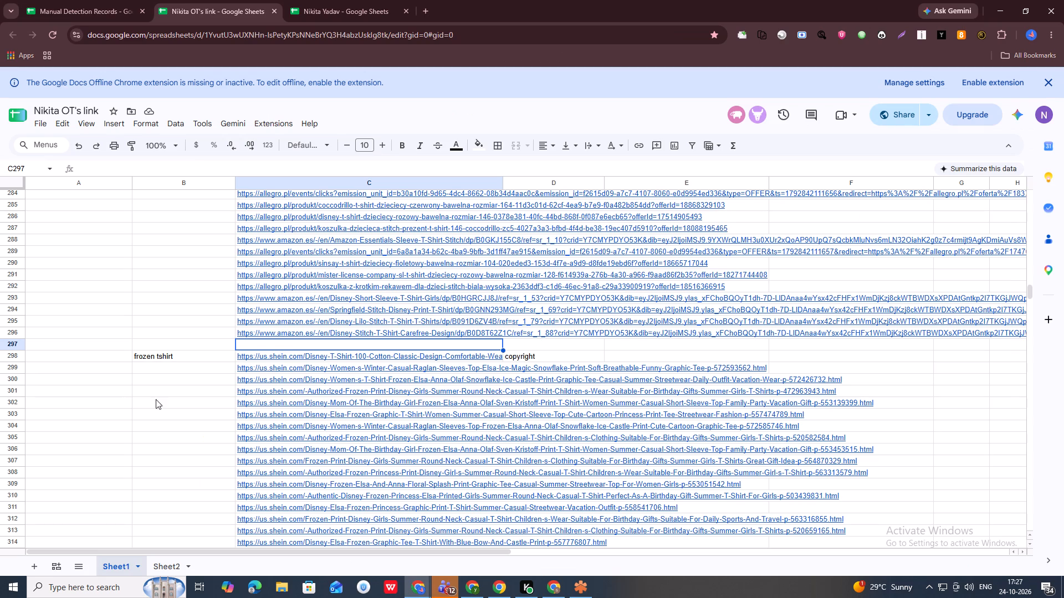
Insert four blank rows at row 297 of the links spreadsheet, above the "frozen tshirt" section.
{"action": "left_click", "coordinate": [1, 345]}
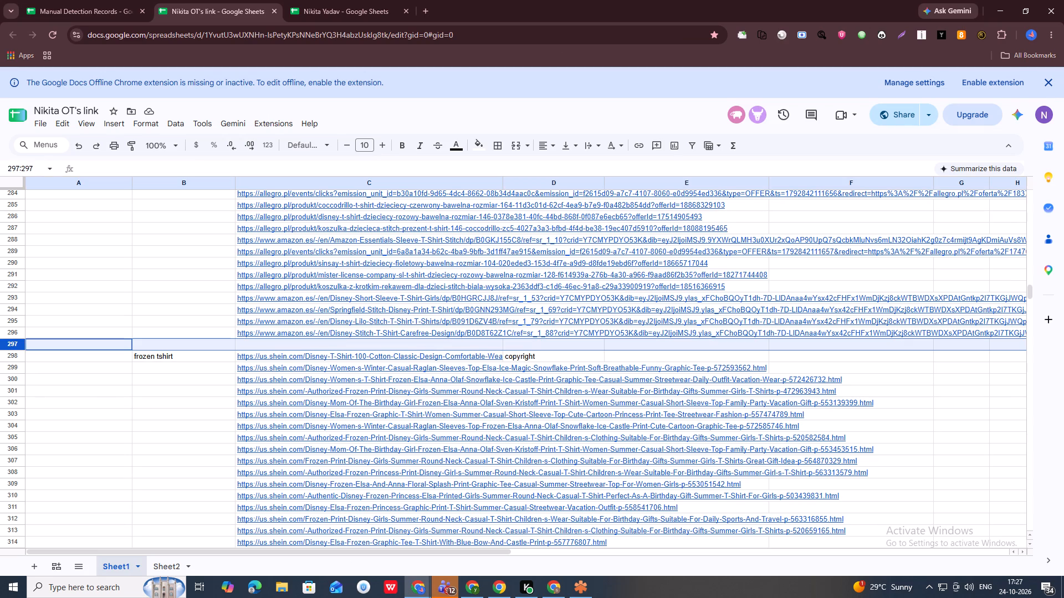
{"action": "key", "text": "ctrl+alt+equal"}
{"action": "key", "text": "ctrl+alt+equal"}
{"action": "key", "text": "ctrl+alt+equal"}
{"action": "key", "text": "ctrl+alt+equal"}
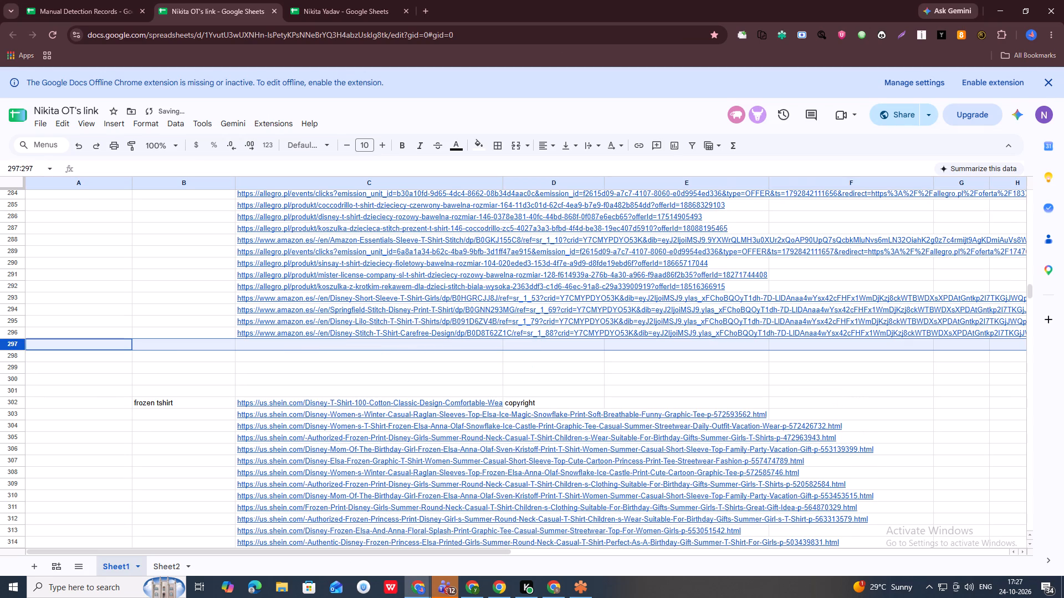
Paste the copied Stitch selfies T-shirt link into cell C297 and return to the Amazon.es results.
{"action": "key", "text": "Right"}
{"action": "key", "text": "Right"}
{"action": "key", "text": "ctrl+v"}
{"action": "key", "text": "Down"}
{"action": "key", "text": "alt+Tab"}
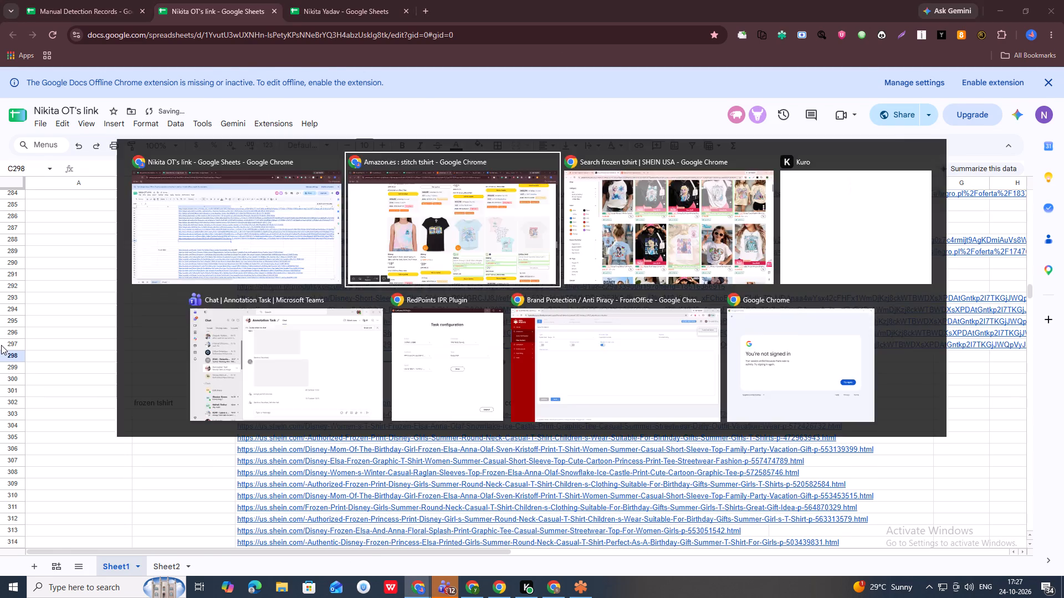
Copy the link of Amazon.es's tie-dye "Stitch Girls' T-Shirt, Short Sleeve T-Shirt" for sizes 3 to 8 years into cell C298.
{"action": "right_click", "coordinate": [267, 448]}
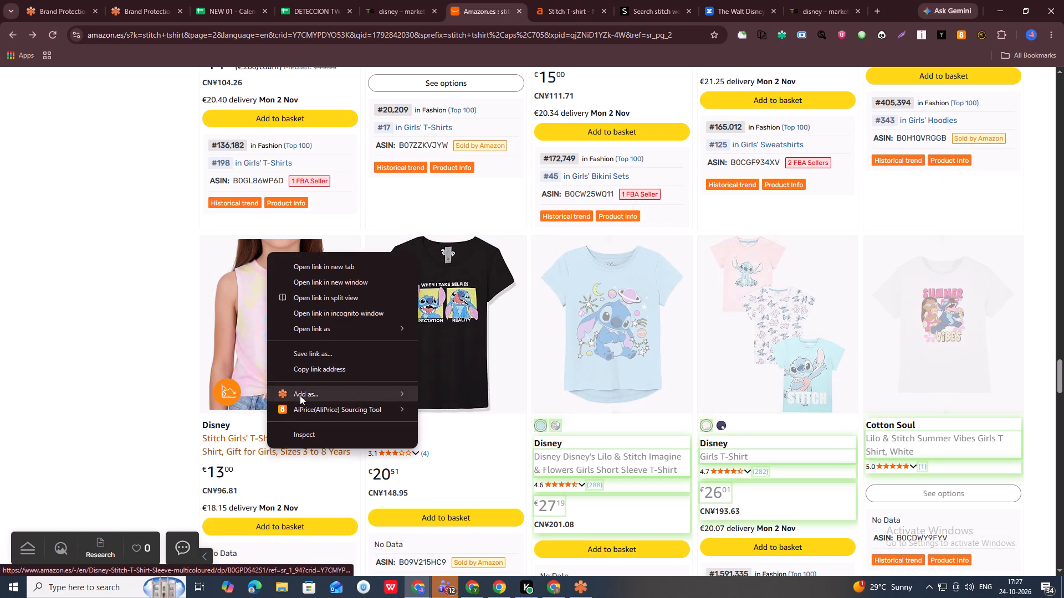
{"action": "left_click", "coordinate": [312, 365]}
{"action": "key", "text": "alt+Tab"}
{"action": "key", "text": "ctrl+v"}
Select the collected links in column C from C218 downward to check how many there are.
{"action": "key", "text": "Right"}
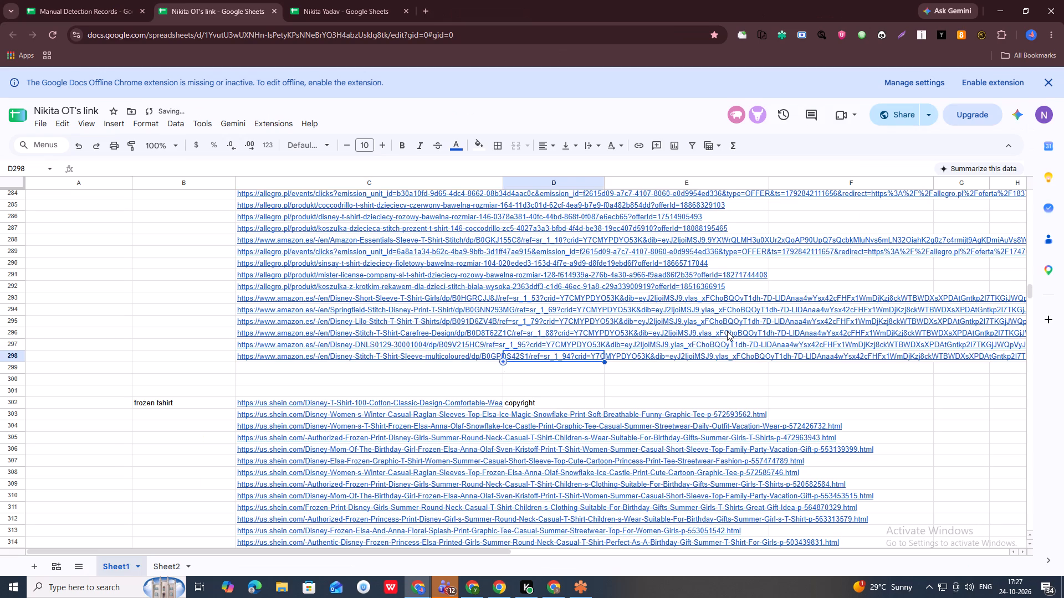
{"action": "key", "text": "ctrl+Up"}
{"action": "key", "text": "Down"}
{"action": "key", "text": "Left"}
{"action": "key", "text": "ctrl+shift+Down"}
{"action": "key", "text": "ctrl+shift+Down"}
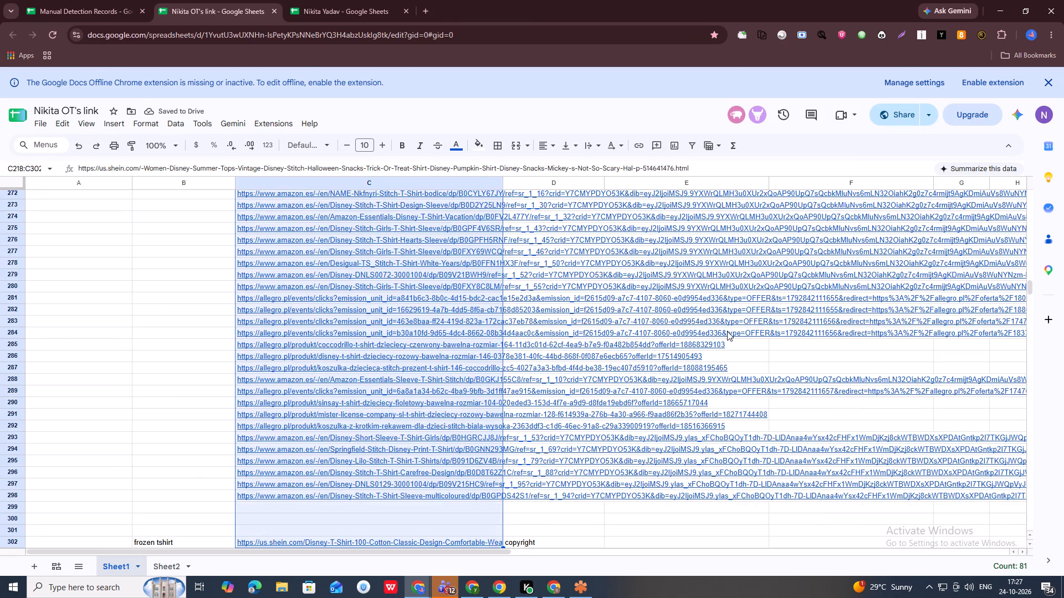
{"action": "key", "text": "ctrl+shift+Down"}
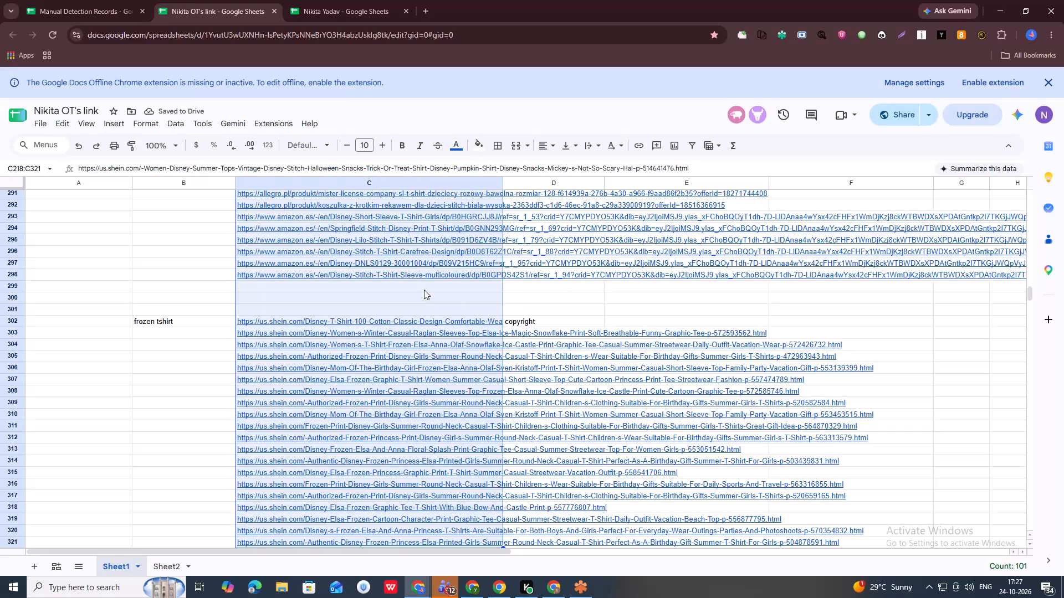
{"action": "left_click", "coordinate": [424, 290]}
Copy the link of Amazon.es's "Disney Classics Girls' 100% Cotton Hawaiian Print T-Shirt" into cell C299 and return to the results.
{"action": "key", "text": "alt+Tab"}
{"action": "scroll", "coordinate": [848, 425], "scroll_direction": "down", "scroll_amount": 6}
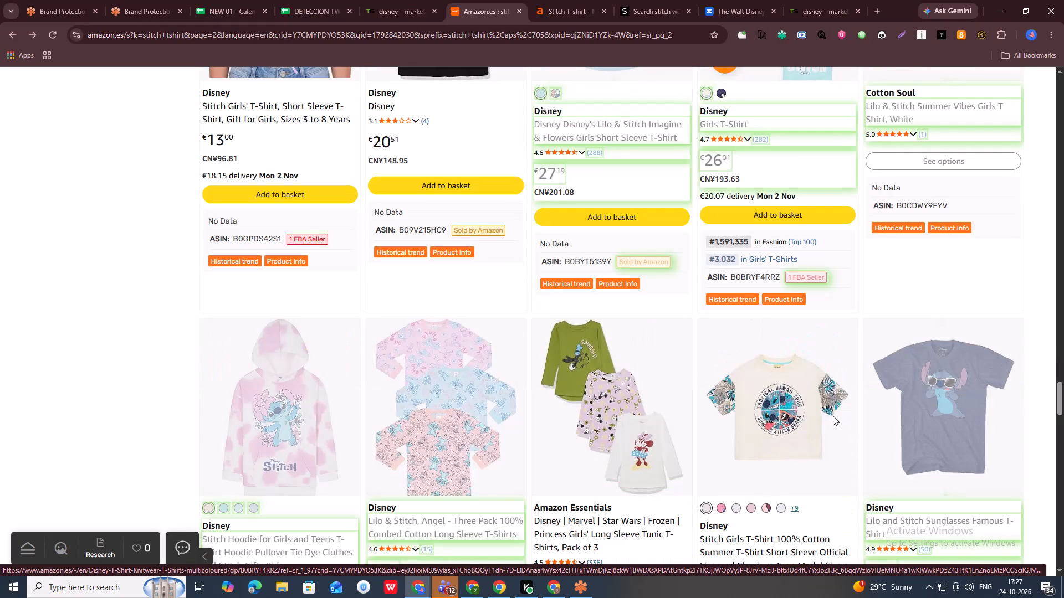
{"action": "scroll", "coordinate": [825, 396], "scroll_direction": "down", "scroll_amount": 3}
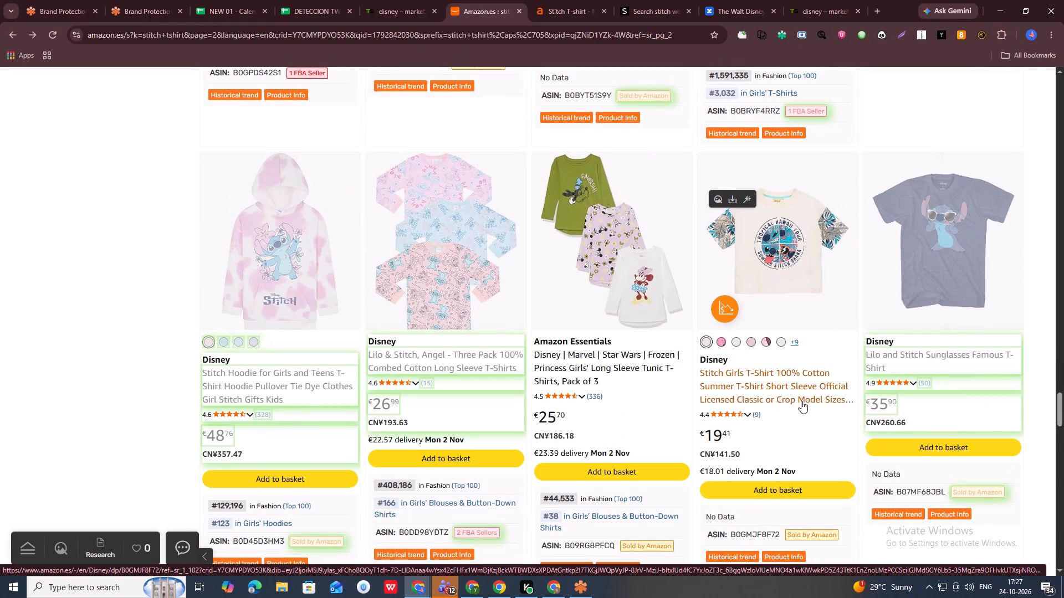
{"action": "scroll", "coordinate": [814, 372], "scroll_direction": "down", "scroll_amount": 5}
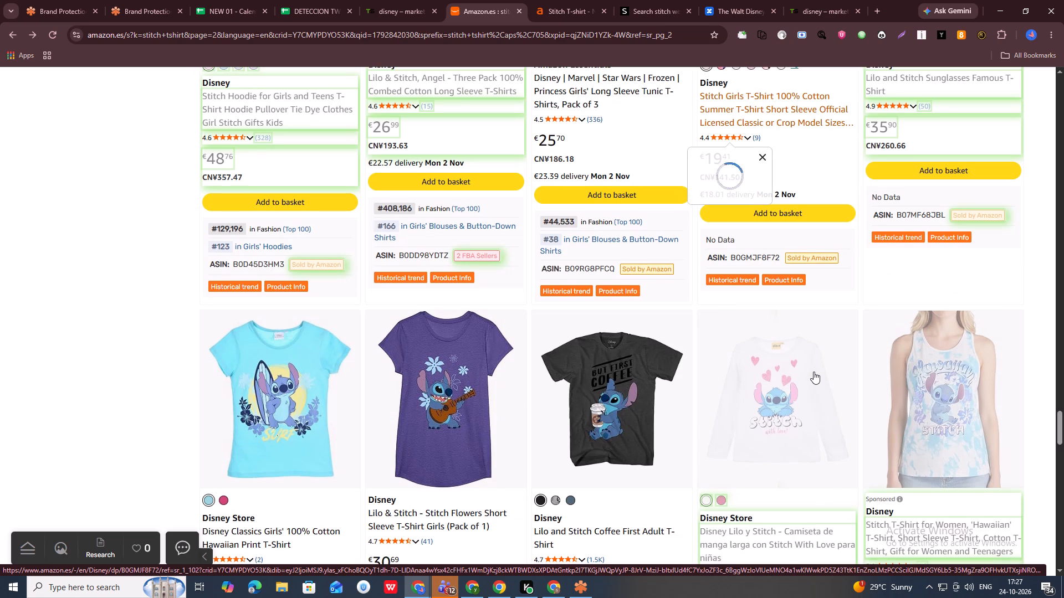
{"action": "scroll", "coordinate": [814, 372], "scroll_direction": "down", "scroll_amount": 2}
{"action": "right_click", "coordinate": [263, 429]}
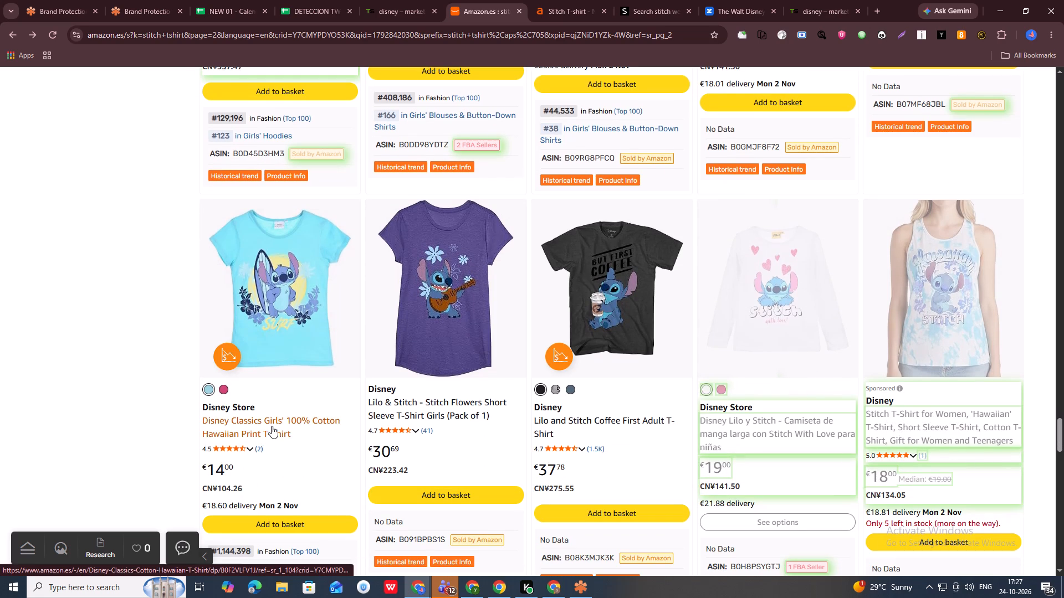
{"action": "left_click", "coordinate": [334, 346]}
{"action": "key", "text": "alt+Tab"}
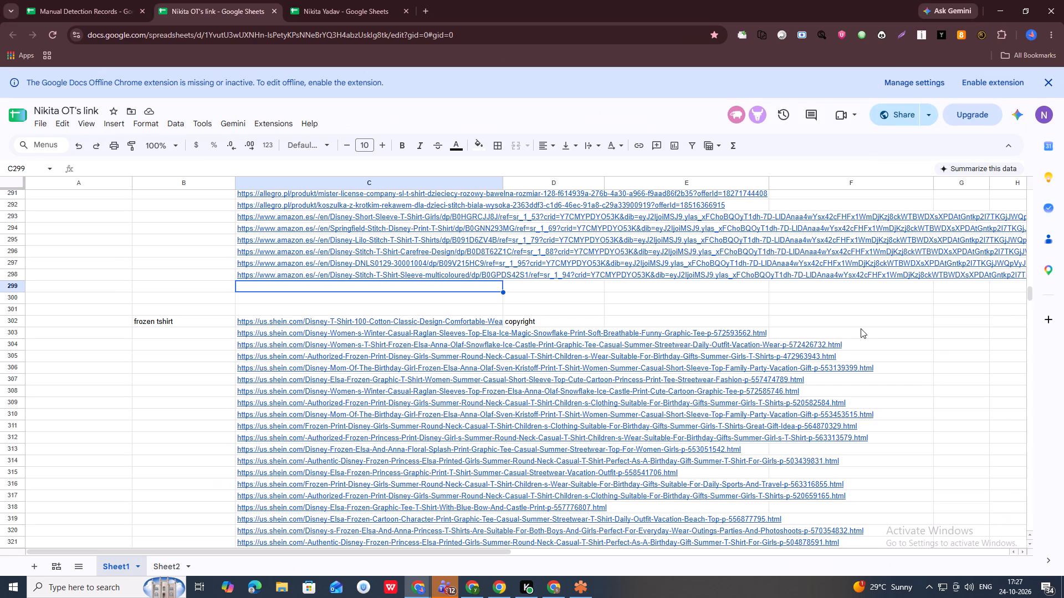
{"action": "key", "text": "ctrl+v"}
{"action": "key", "text": "Down"}
{"action": "key", "text": "alt+Tab"}
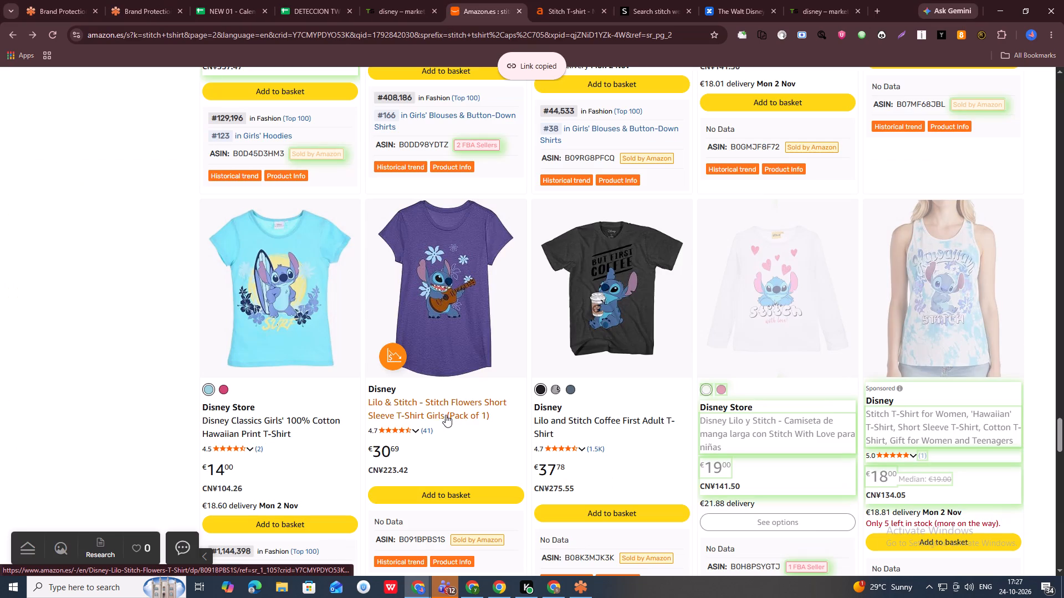
Copy the link of Amazon.es's "Lilo & Stitch - Stitch Flowers Short Sleeve T-Shirt Girls" into cell C300 of the links spreadsheet.
{"action": "right_click", "coordinate": [446, 411]}
{"action": "left_click", "coordinate": [516, 332]}
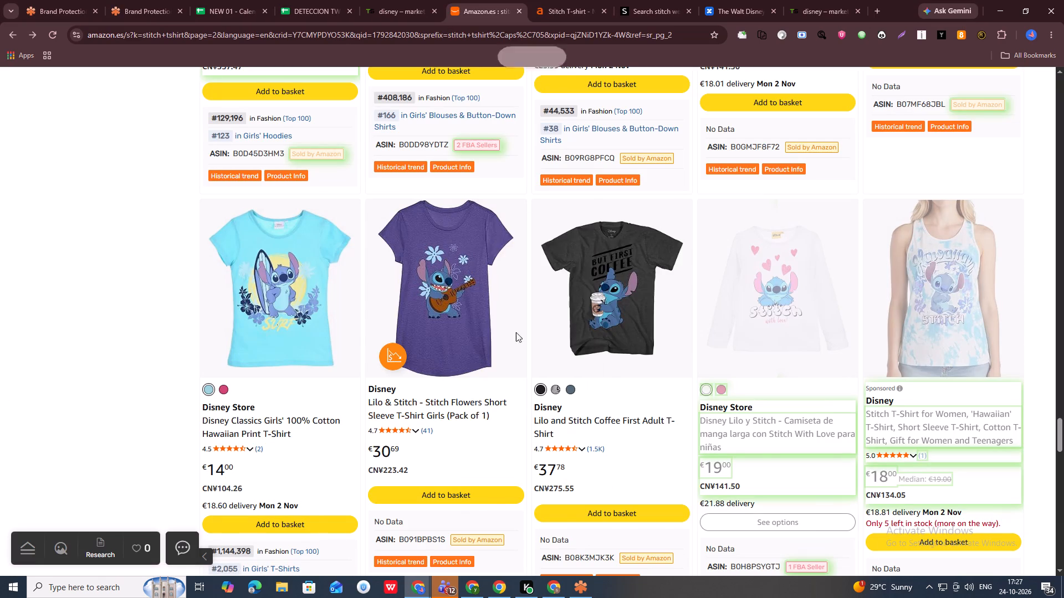
{"action": "key", "text": "alt+Tab"}
{"action": "key", "text": "ctrl+v"}
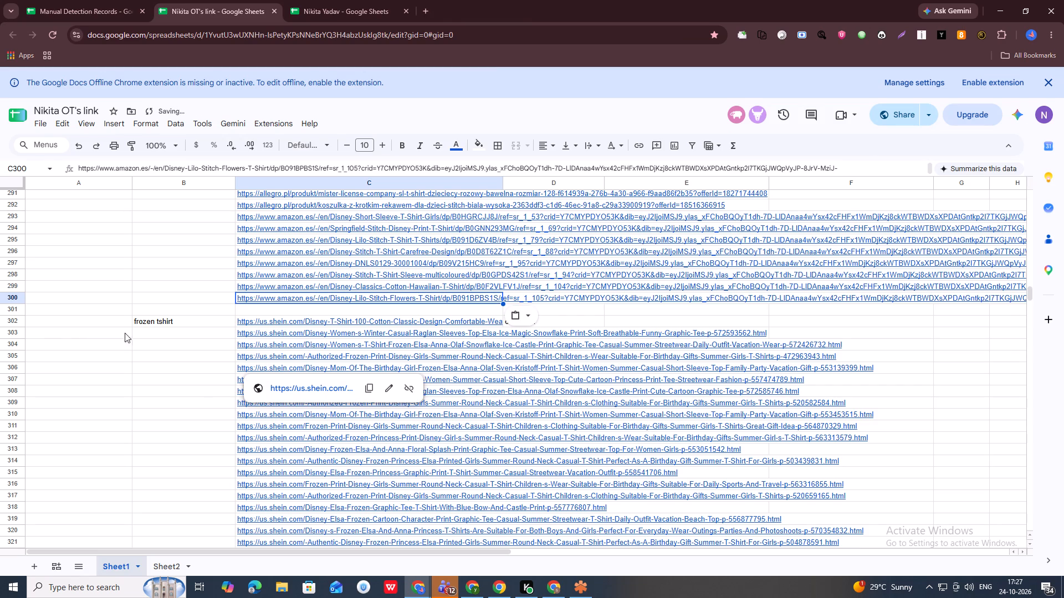
Insert five blank rows at row 301 of the links spreadsheet, above the "frozen tshirt" section.
{"action": "left_click", "coordinate": [0, 307]}
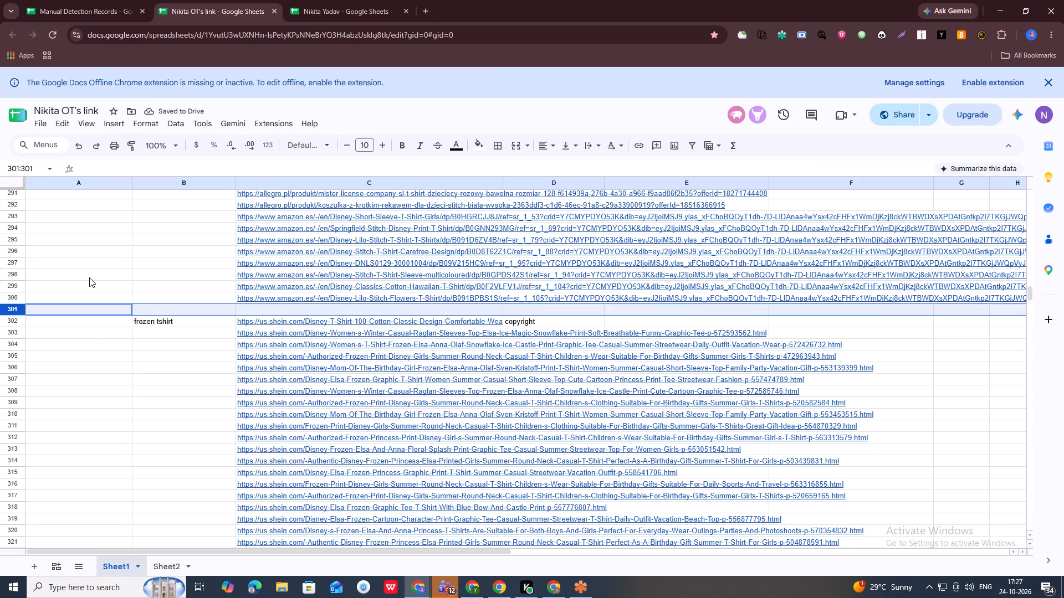
{"action": "key", "text": "ctrl+alt+equal"}
{"action": "key", "text": "ctrl+alt+equal"}
{"action": "key", "text": "ctrl+alt+equal"}
{"action": "key", "text": "ctrl+alt+equal"}
{"action": "key", "text": "ctrl+alt+equal"}
Copy the link of Amazon.es's "Lilo and Stitch Coffee First Adult T-Shirt" into cell C301 of the links spreadsheet.
{"action": "key", "text": "Right"}
{"action": "key", "text": "Right"}
{"action": "key", "text": "alt+Tab"}
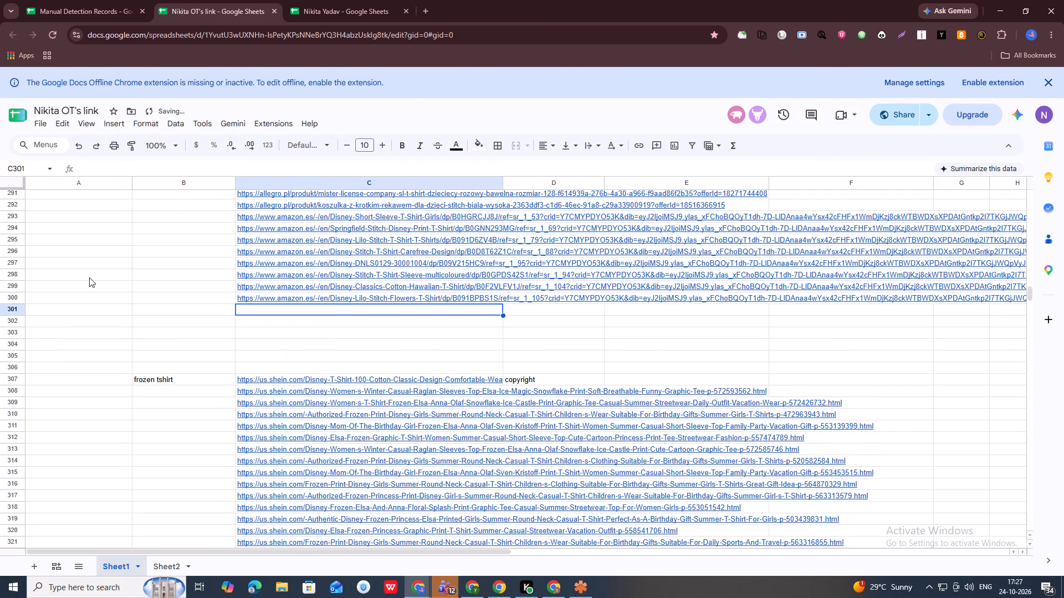
{"action": "right_click", "coordinate": [574, 420]}
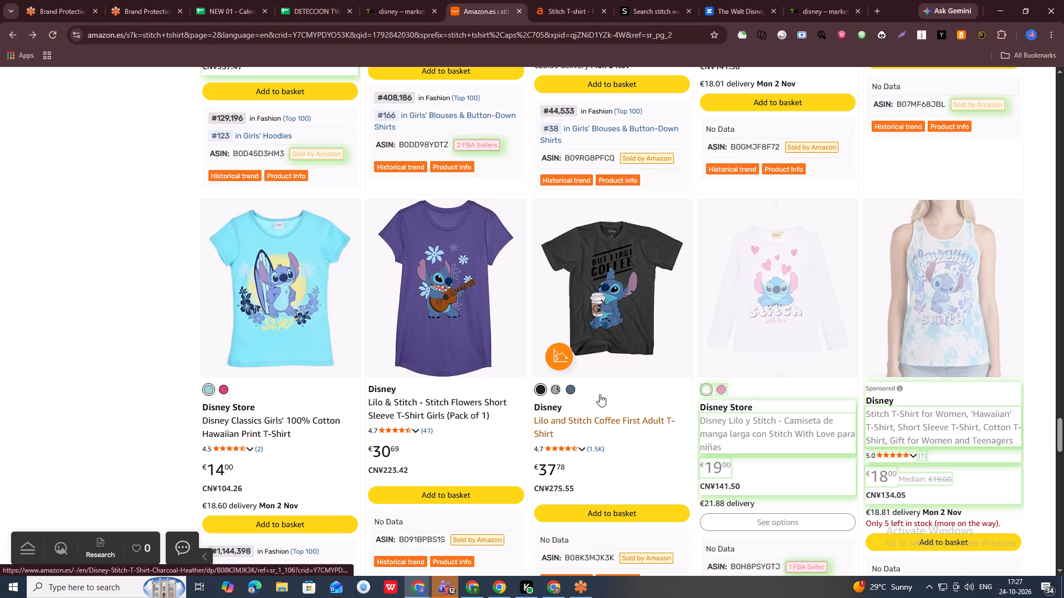
{"action": "left_click", "coordinate": [627, 343]}
{"action": "key", "text": "alt+Tab"}
{"action": "key", "text": "ctrl+v"}
{"action": "key", "text": "Down"}
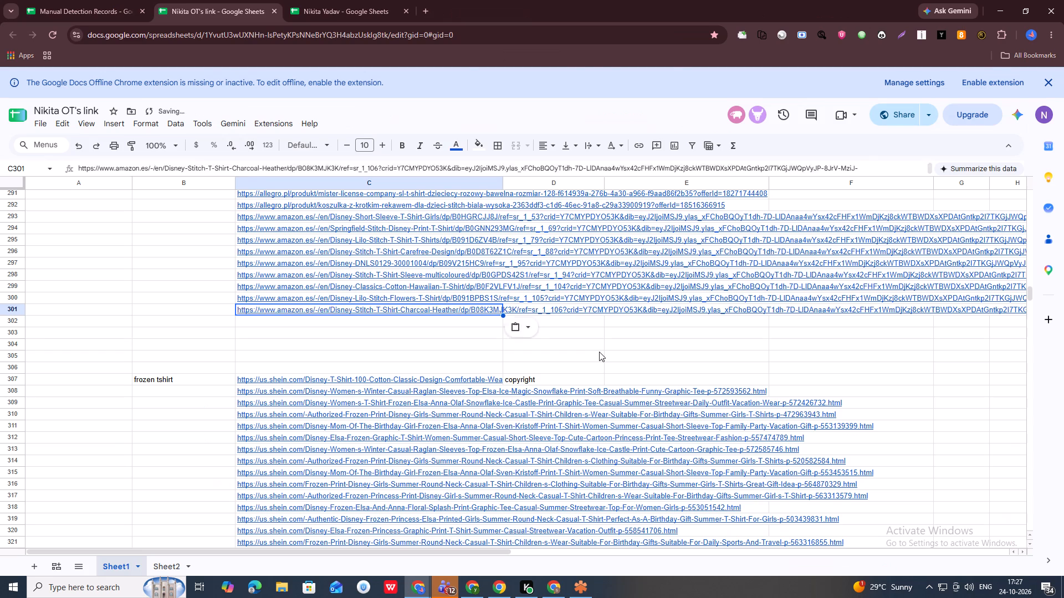
Return to the Amazon.es "stitch tshirt" results and open page 3.
{"action": "key", "text": "alt+Tab"}
{"action": "scroll", "coordinate": [885, 435], "scroll_direction": "down", "scroll_amount": 10}
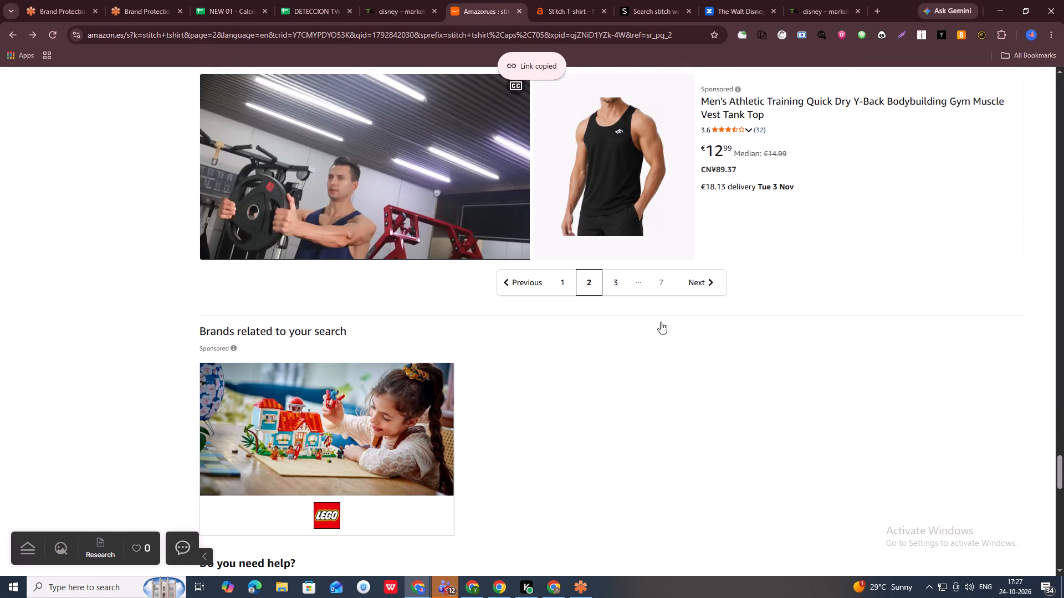
{"action": "left_click", "coordinate": [613, 281]}
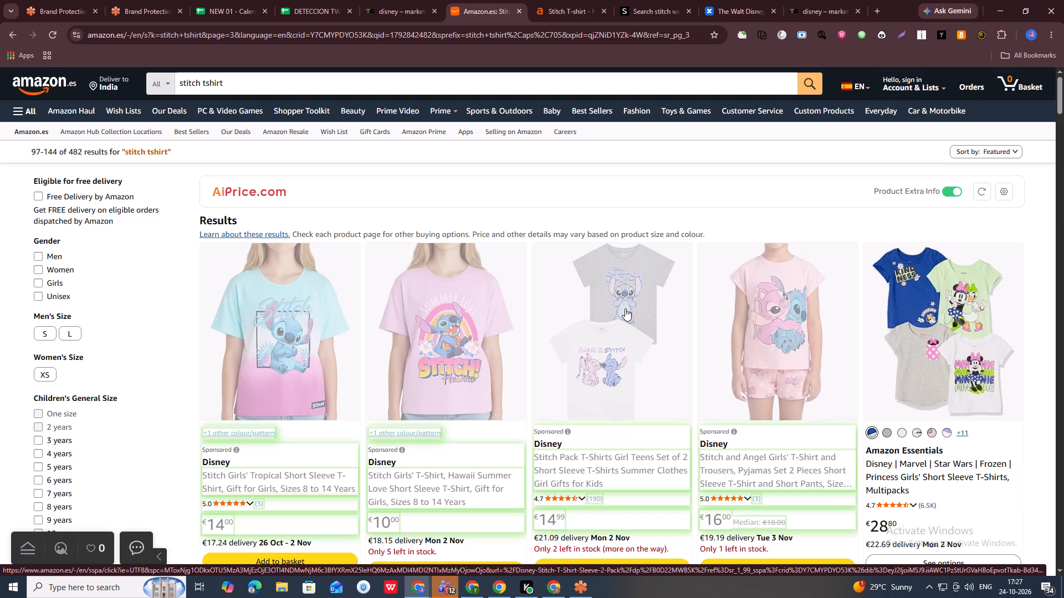
Copy the link of Amazon.es's "Stitch Poses T-Shirt for Girls" into cell C302 of the links spreadsheet.
{"action": "scroll", "coordinate": [950, 510], "scroll_direction": "down", "scroll_amount": 2}
{"action": "scroll", "coordinate": [918, 465], "scroll_direction": "down", "scroll_amount": 2}
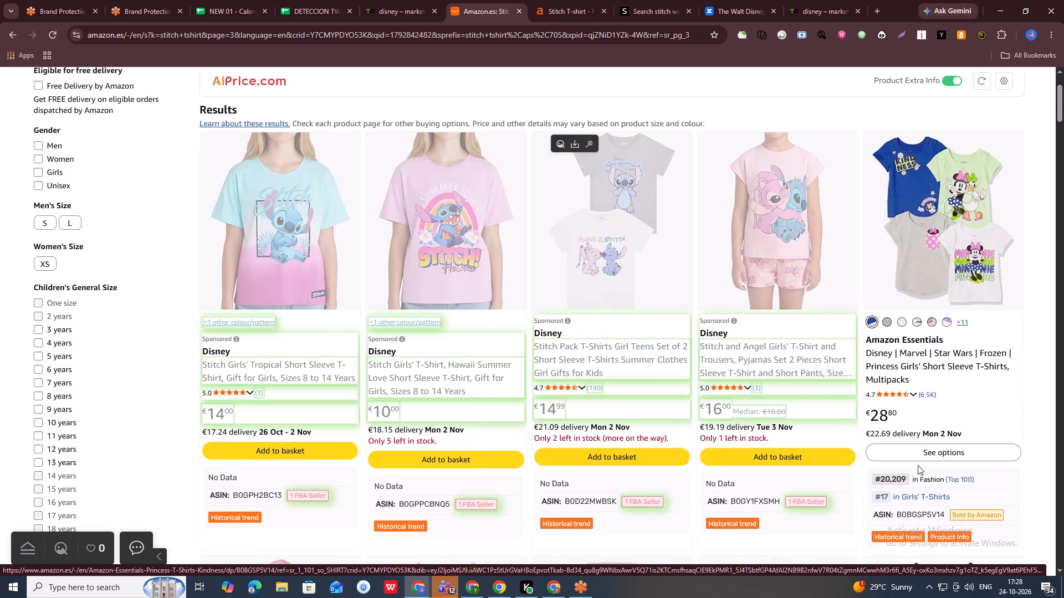
{"action": "scroll", "coordinate": [918, 465], "scroll_direction": "down", "scroll_amount": 3}
{"action": "scroll", "coordinate": [755, 455], "scroll_direction": "down", "scroll_amount": 4}
{"action": "scroll", "coordinate": [799, 440], "scroll_direction": "up", "scroll_amount": 1}
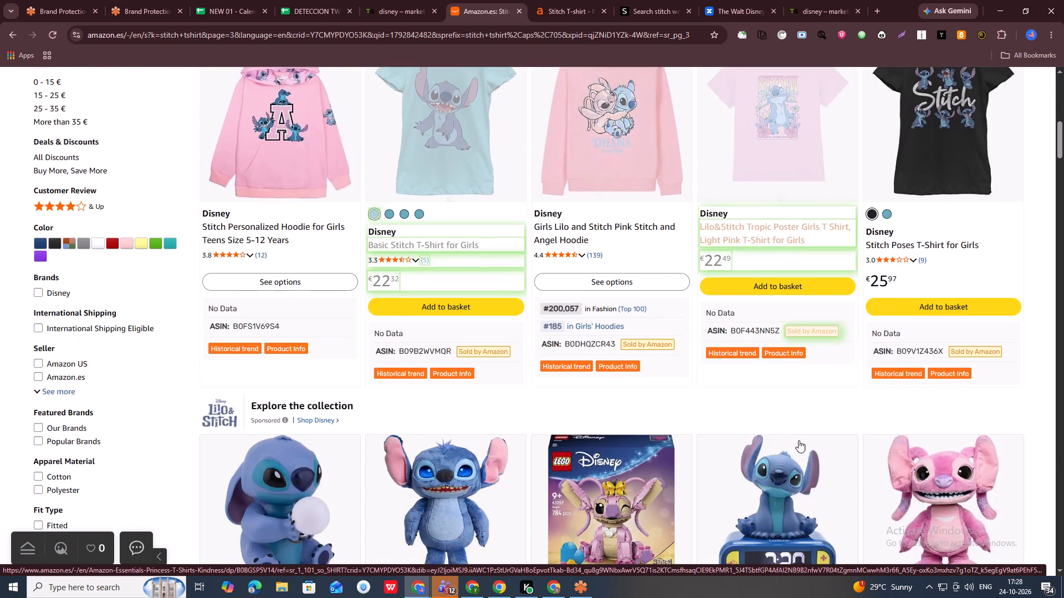
{"action": "scroll", "coordinate": [799, 440], "scroll_direction": "up", "scroll_amount": 1}
{"action": "right_click", "coordinate": [921, 359]}
{"action": "right_click", "coordinate": [918, 355]}
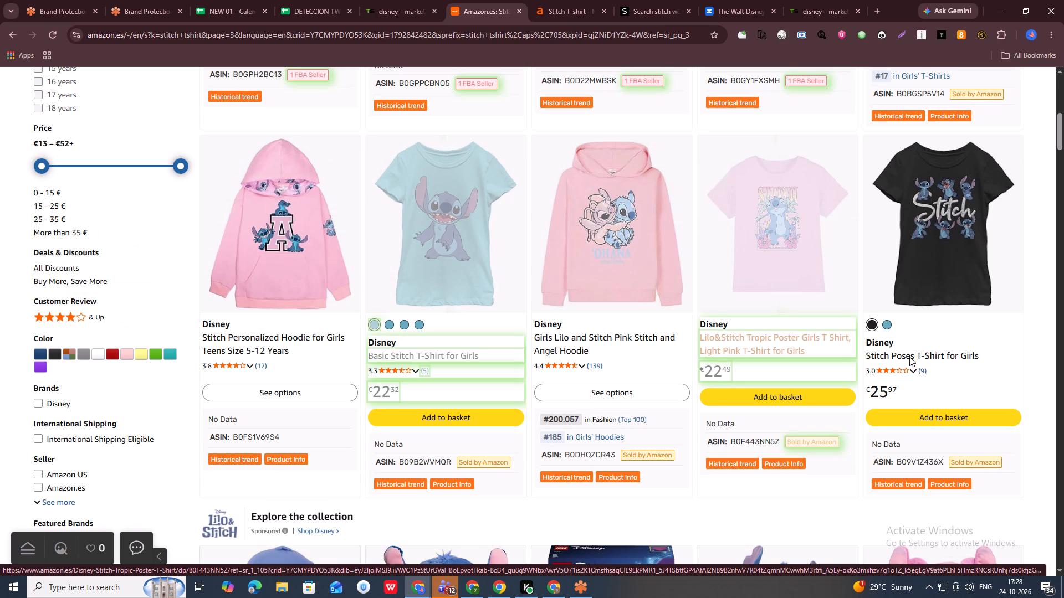
{"action": "right_click", "coordinate": [934, 352]}
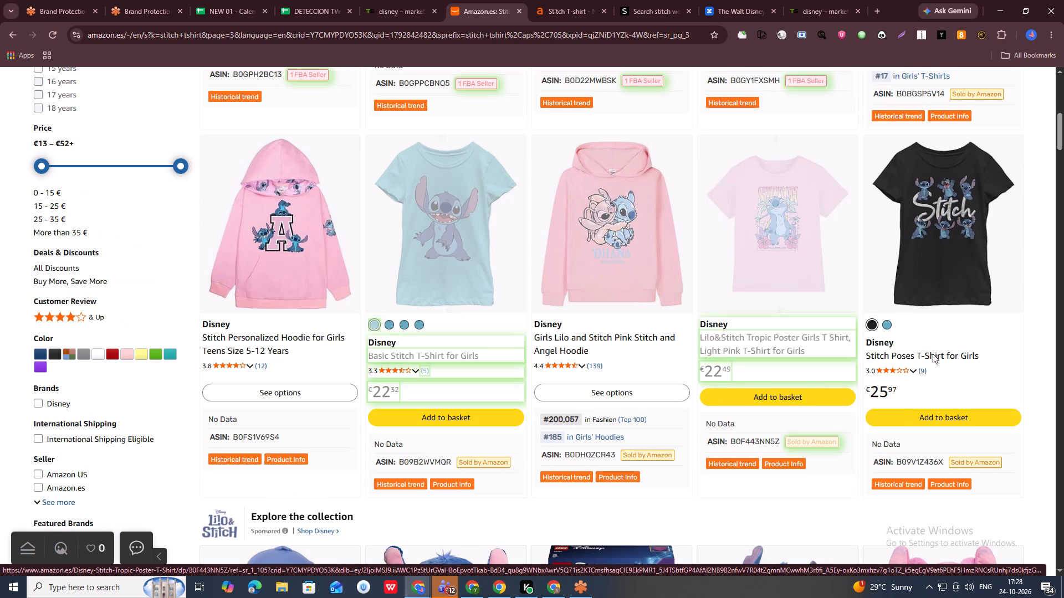
{"action": "left_click", "coordinate": [845, 470]}
{"action": "key", "text": "alt+Tab"}
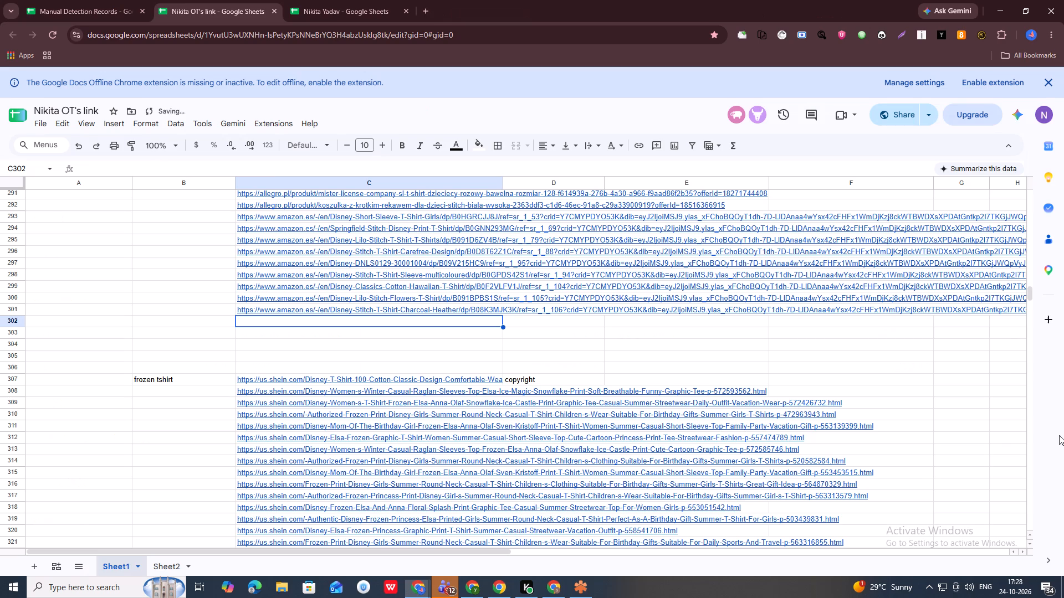
{"action": "key", "text": "ctrl+v"}
{"action": "key", "text": "Down"}
{"action": "key", "text": "alt+Tab"}
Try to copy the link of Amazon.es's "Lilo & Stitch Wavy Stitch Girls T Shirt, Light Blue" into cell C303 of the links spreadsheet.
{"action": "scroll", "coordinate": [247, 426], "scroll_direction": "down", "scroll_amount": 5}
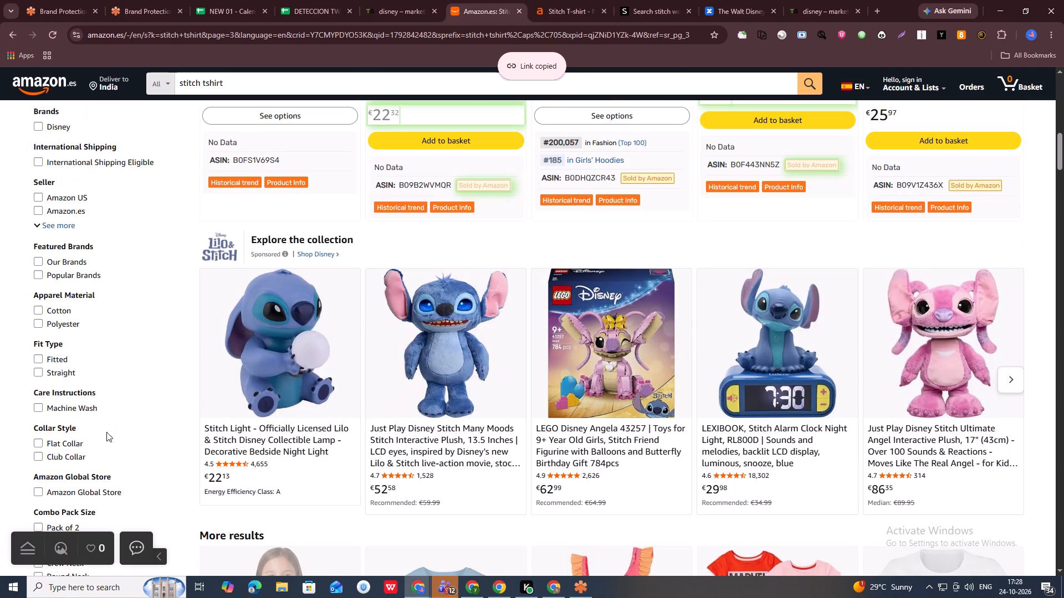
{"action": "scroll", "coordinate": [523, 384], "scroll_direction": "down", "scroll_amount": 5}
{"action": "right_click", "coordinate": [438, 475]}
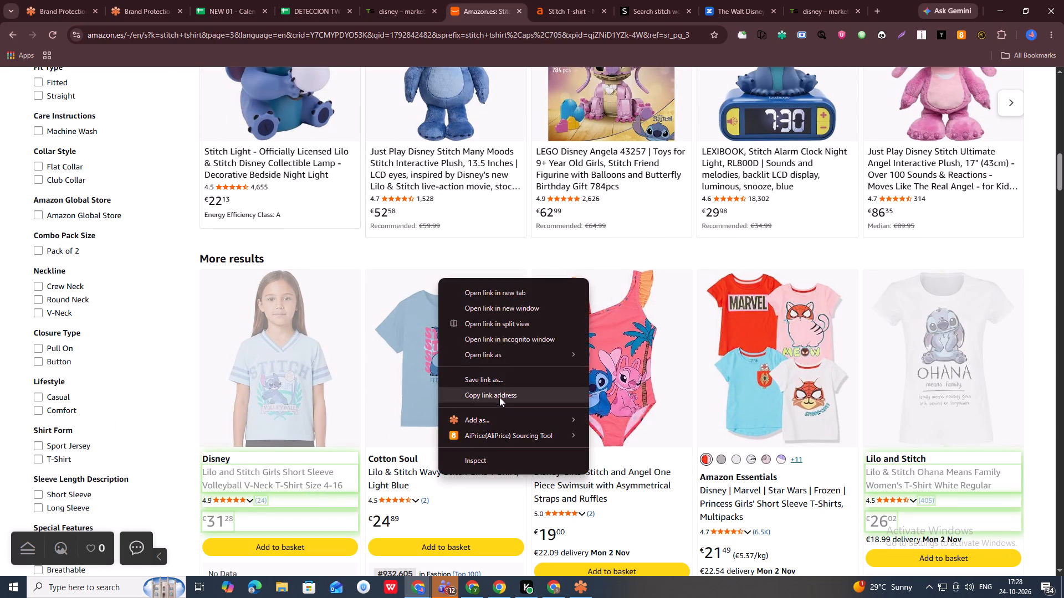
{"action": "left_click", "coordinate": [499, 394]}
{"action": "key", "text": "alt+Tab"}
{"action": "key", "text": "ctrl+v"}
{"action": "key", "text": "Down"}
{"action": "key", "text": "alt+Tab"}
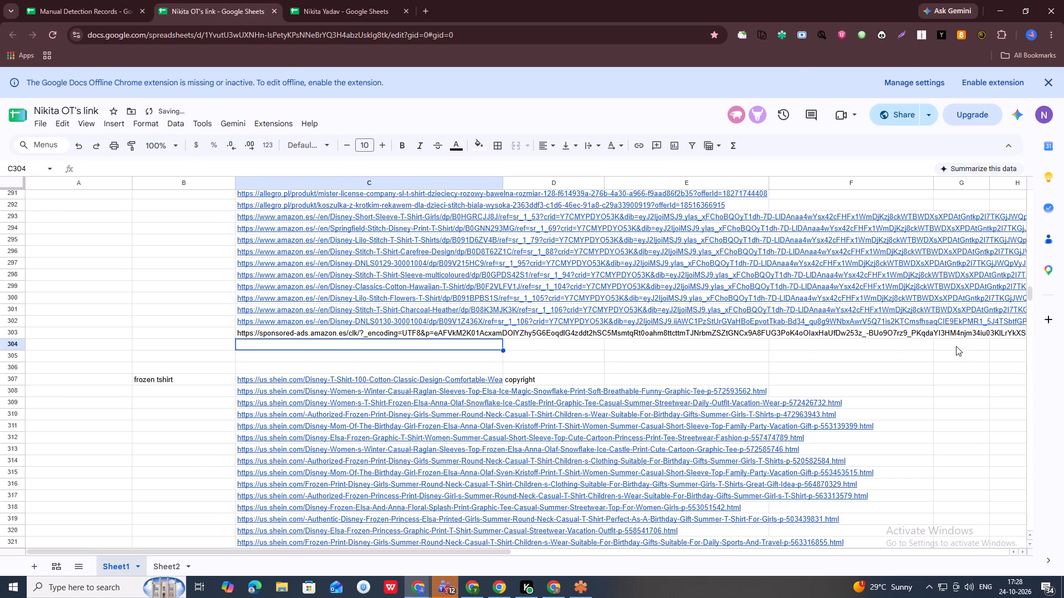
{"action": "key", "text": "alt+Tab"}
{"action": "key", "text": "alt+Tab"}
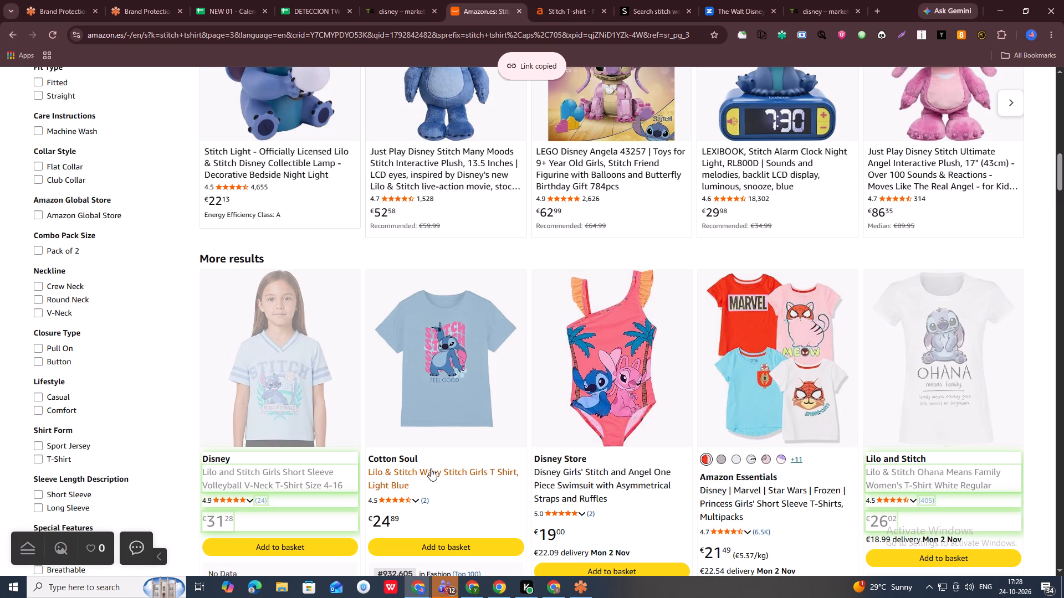
Copy the link of Amazon.es's "Lilo & Stitch Wavy Stitch Girls T Shirt, Light Blue" over the sponsored-ads link in cell C303.
{"action": "right_click", "coordinate": [431, 469]}
{"action": "right_click", "coordinate": [436, 472]}
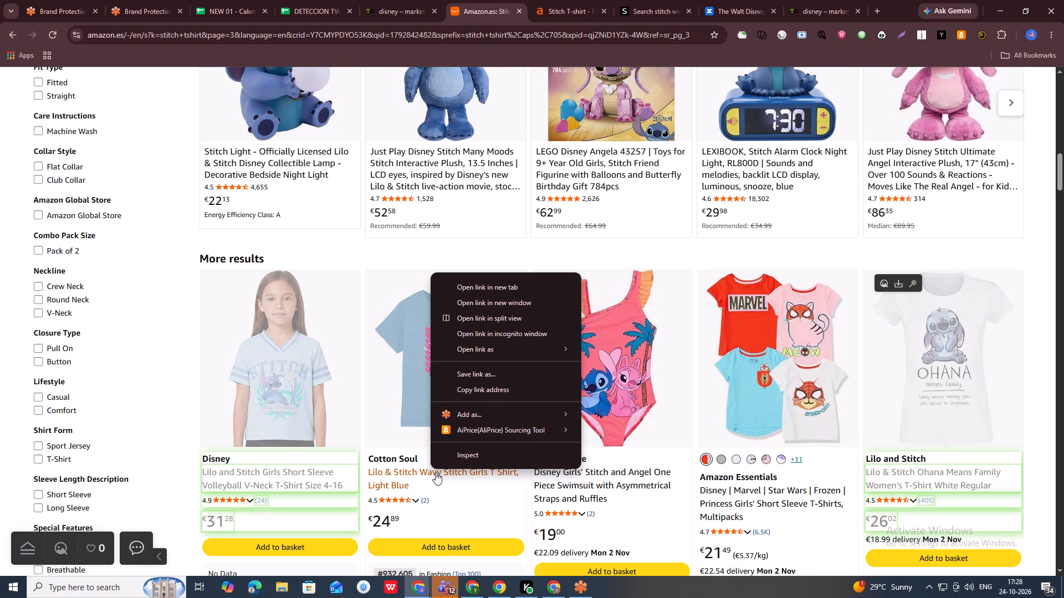
{"action": "left_click", "coordinate": [479, 389]}
{"action": "key", "text": "alt+Tab"}
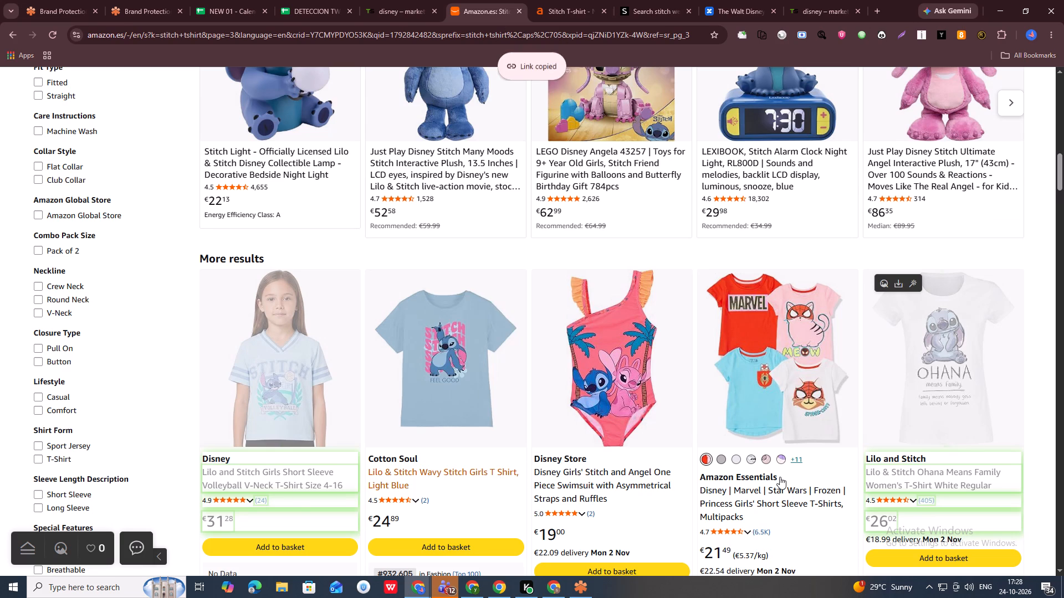
{"action": "left_click", "coordinate": [413, 333]}
{"action": "key", "text": "ctrl+v"}
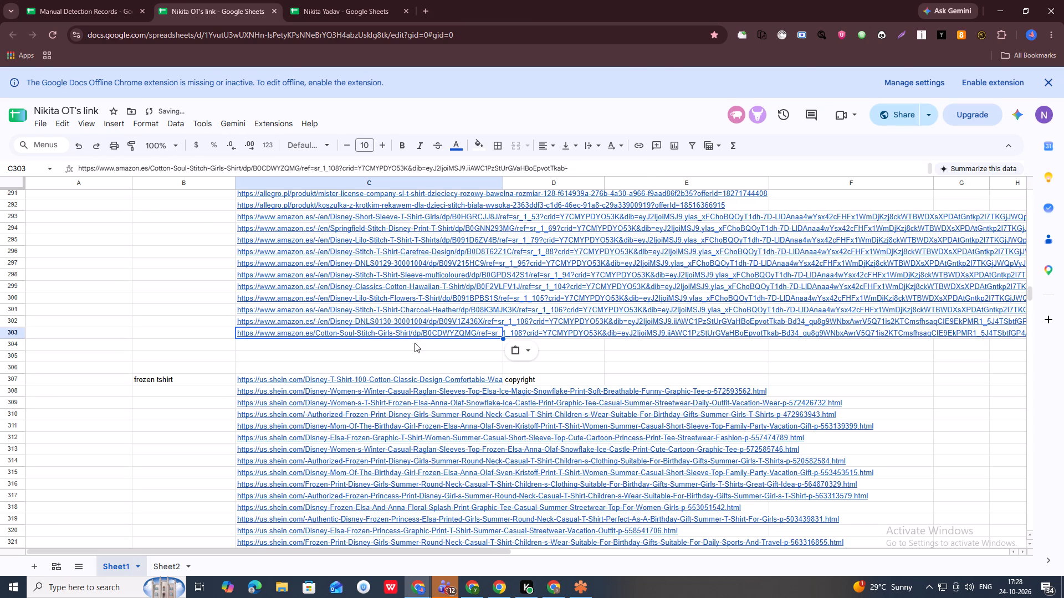
{"action": "left_click", "coordinate": [415, 343]}
{"action": "key", "text": "alt+Tab"}
Copy the link of Amazon.es's "Frozen Ariel - Girl's Short Sleeve T-Shirt - Elsa and Anna" into cell C304 of the links spreadsheet.
{"action": "scroll", "coordinate": [776, 466], "scroll_direction": "down", "scroll_amount": 6}
{"action": "scroll", "coordinate": [690, 473], "scroll_direction": "down", "scroll_amount": 11}
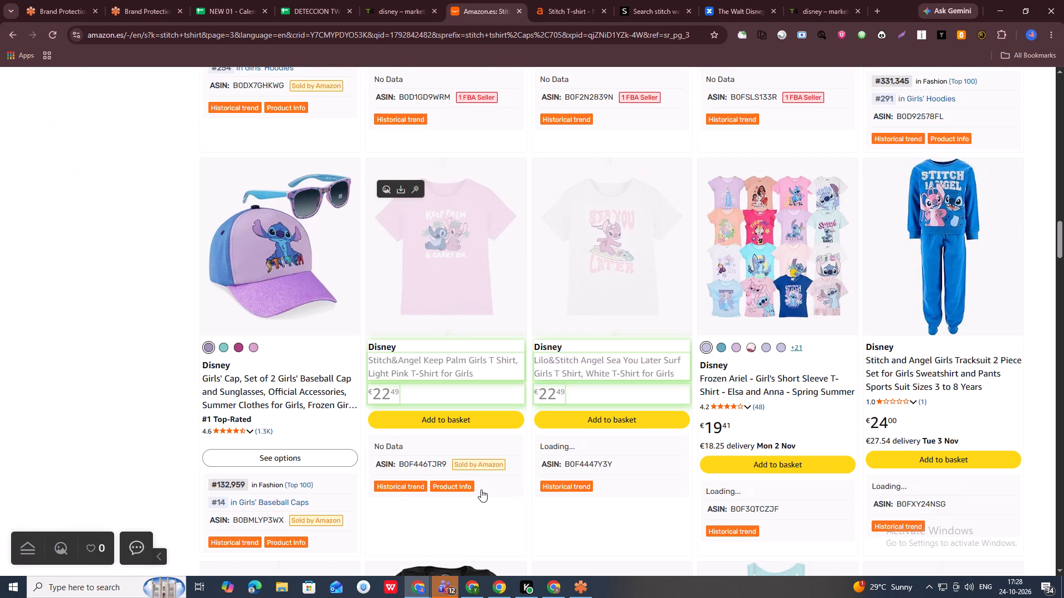
{"action": "right_click", "coordinate": [764, 386]}
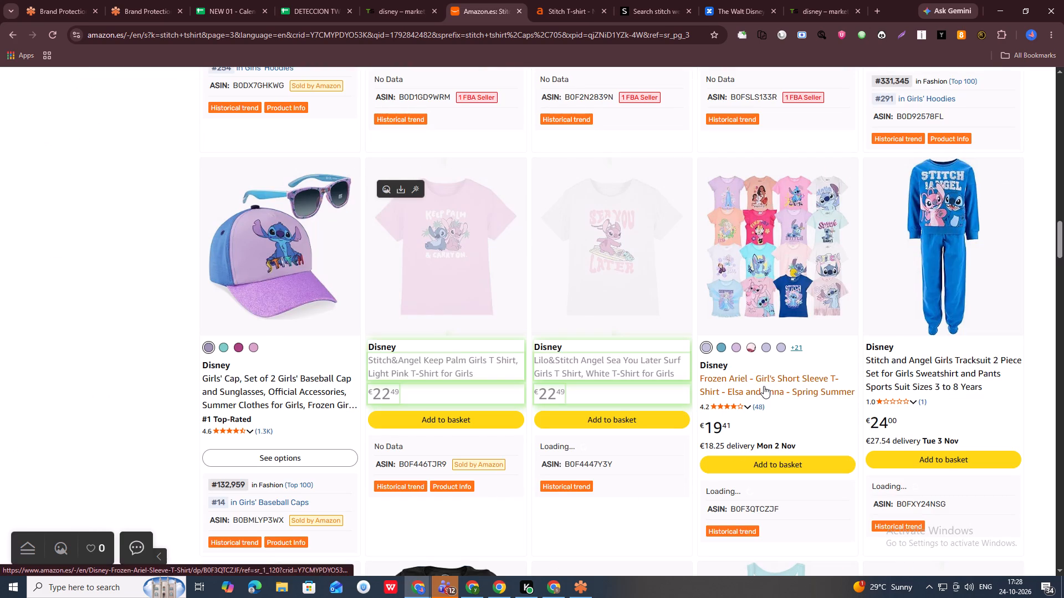
{"action": "left_click", "coordinate": [820, 306]}
{"action": "key", "text": "alt+Tab"}
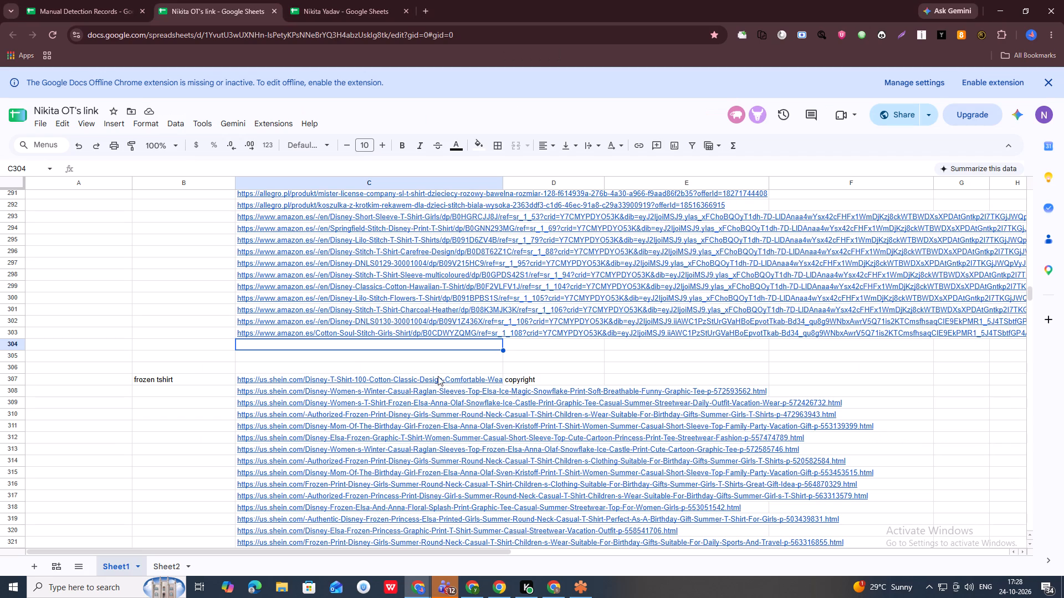
{"action": "key", "text": "ctrl+v"}
{"action": "key", "text": "alt+Tab"}
Copy the link of Amazon.es's "Girl's Stitch Wink T-Shirt, Tahi Blue, Small" into cell C305, keeping the Frozen Ariel link in C304.
{"action": "scroll", "coordinate": [806, 430], "scroll_direction": "down", "scroll_amount": 6}
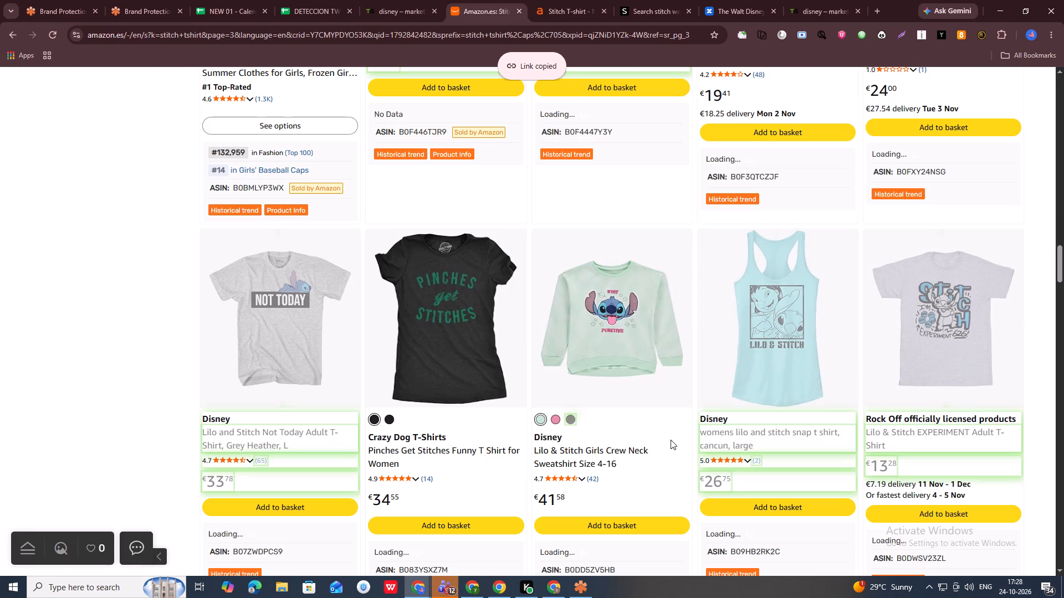
{"action": "scroll", "coordinate": [754, 462], "scroll_direction": "down", "scroll_amount": 5}
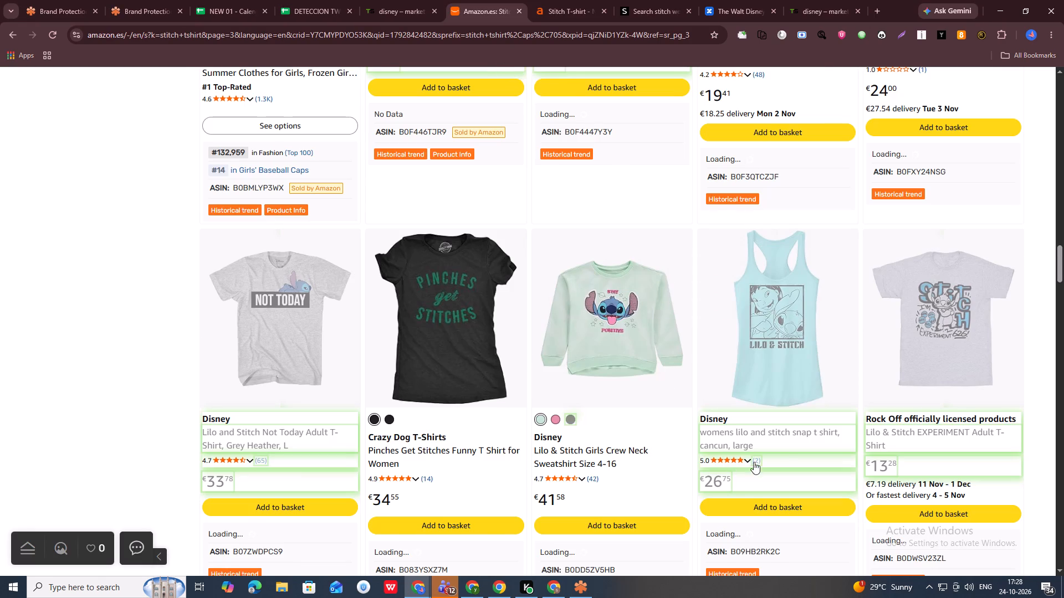
{"action": "scroll", "coordinate": [678, 419], "scroll_direction": "down", "scroll_amount": 6}
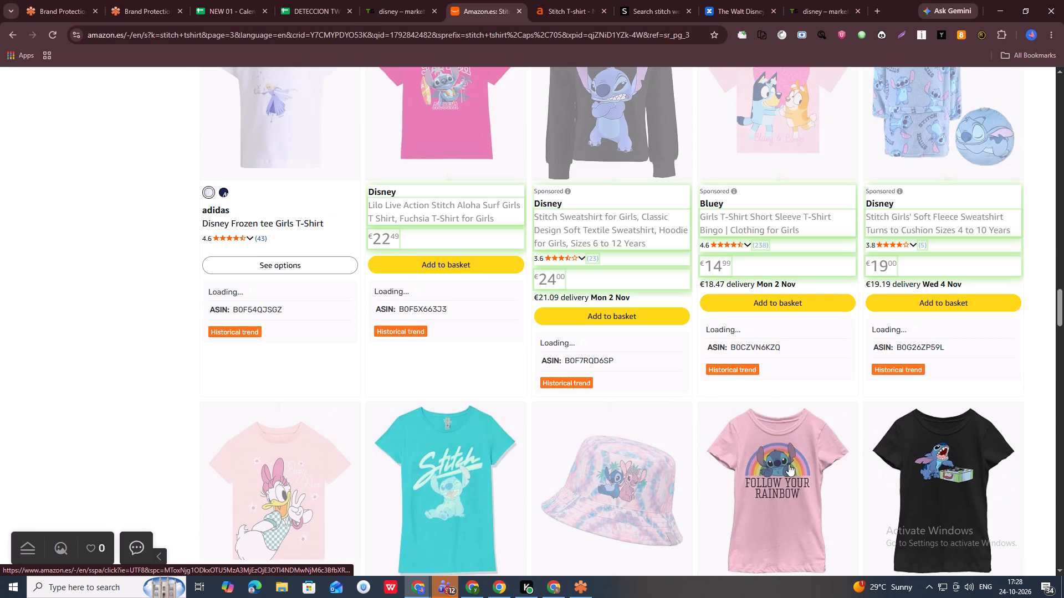
{"action": "scroll", "coordinate": [796, 394], "scroll_direction": "down", "scroll_amount": 3}
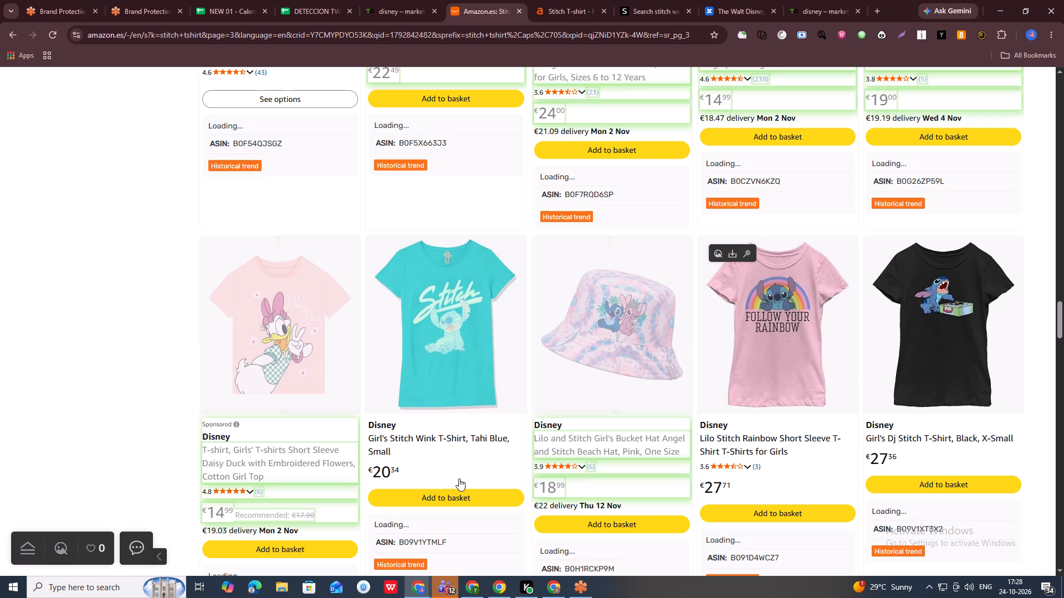
{"action": "right_click", "coordinate": [439, 437]}
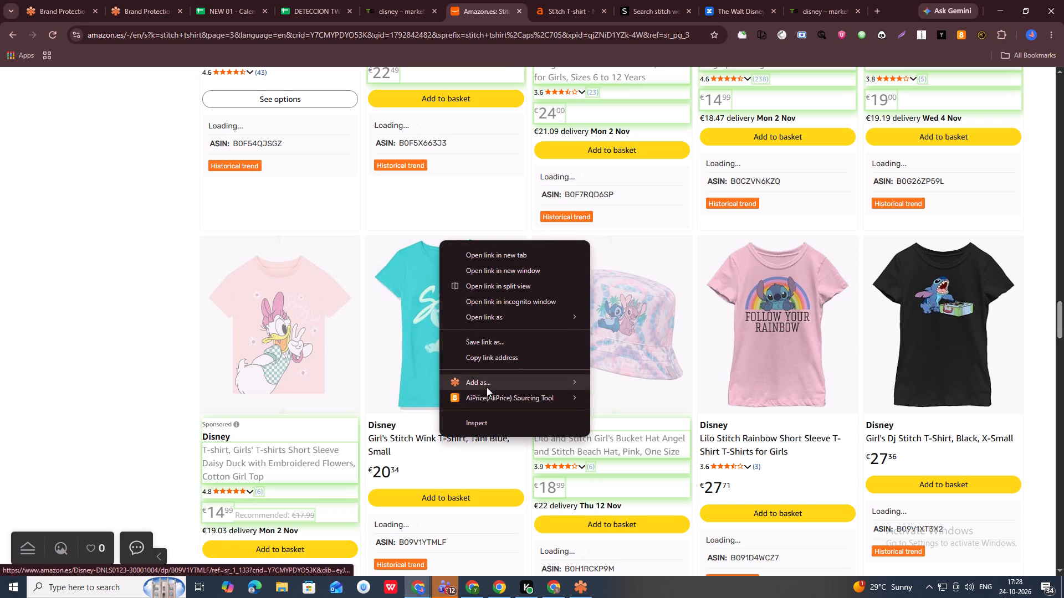
{"action": "left_click", "coordinate": [510, 355]}
{"action": "key", "text": "alt+Tab"}
{"action": "key", "text": "ctrl+v"}
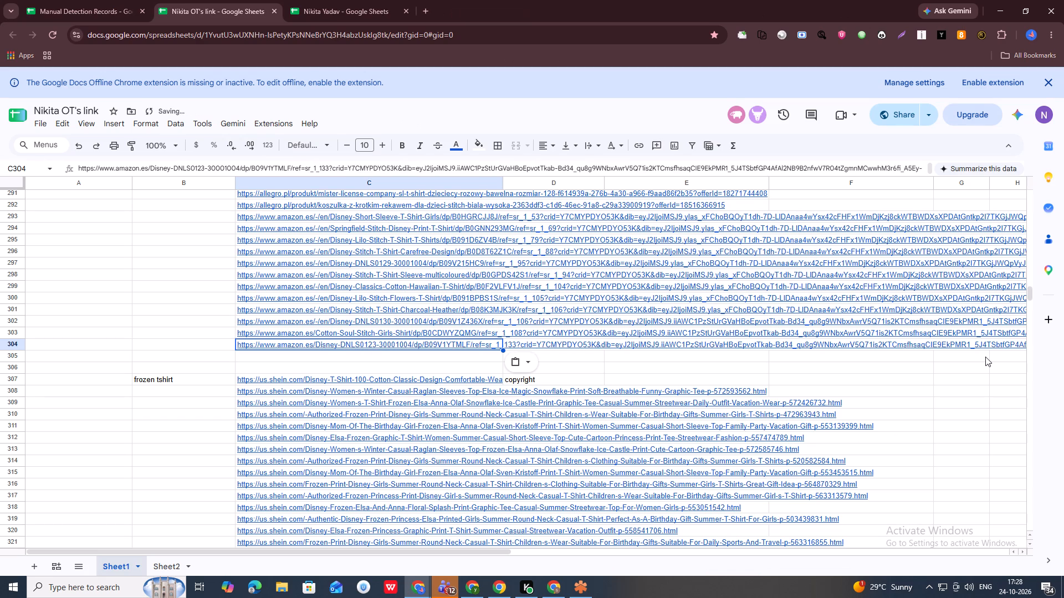
{"action": "key", "text": "ctrl+z"}
{"action": "key", "text": "Down"}
{"action": "key", "text": "ctrl+v"}
{"action": "key", "text": "Down"}
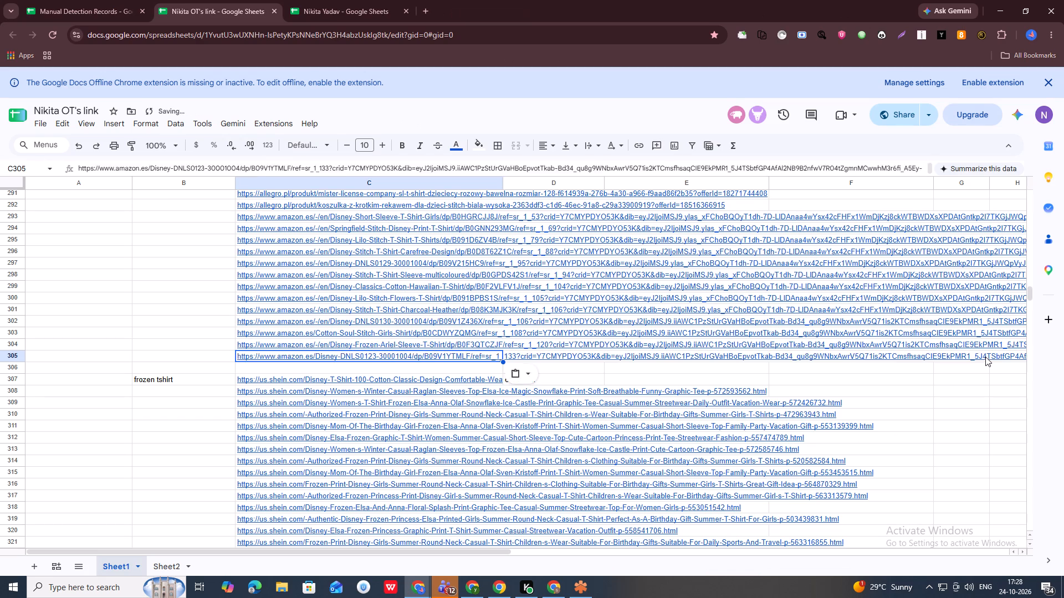
{"action": "key", "text": "alt+Tab"}
Copy the link of Amazon.es's "Lilo Stitch Rainbow Short Sleeve T-Shirt" for girls and switch to the links spreadsheet.
{"action": "right_click", "coordinate": [772, 447]}
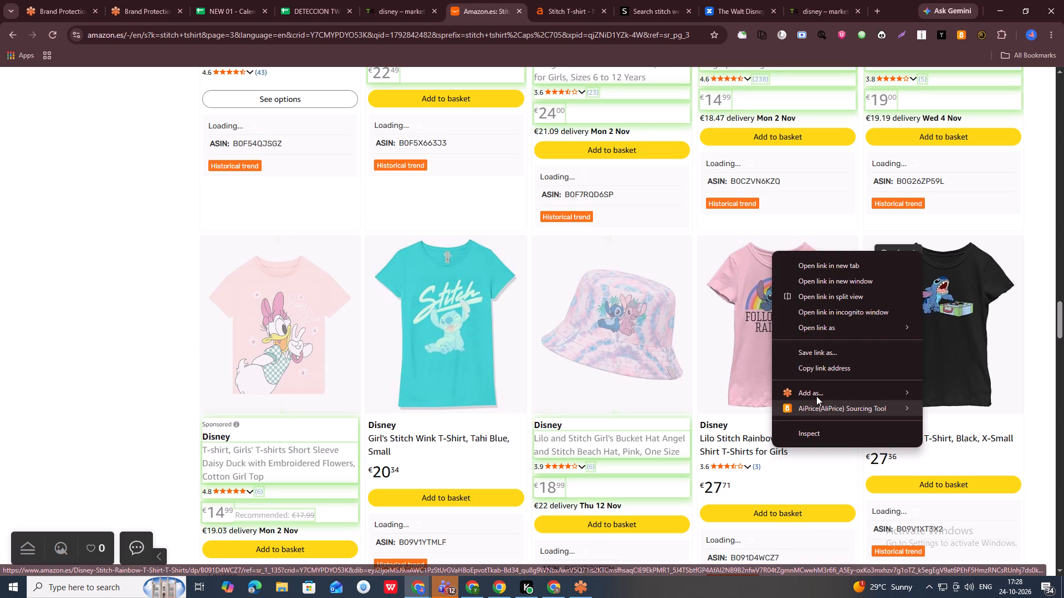
{"action": "left_click", "coordinate": [832, 368]}
{"action": "key", "text": "alt+Tab"}
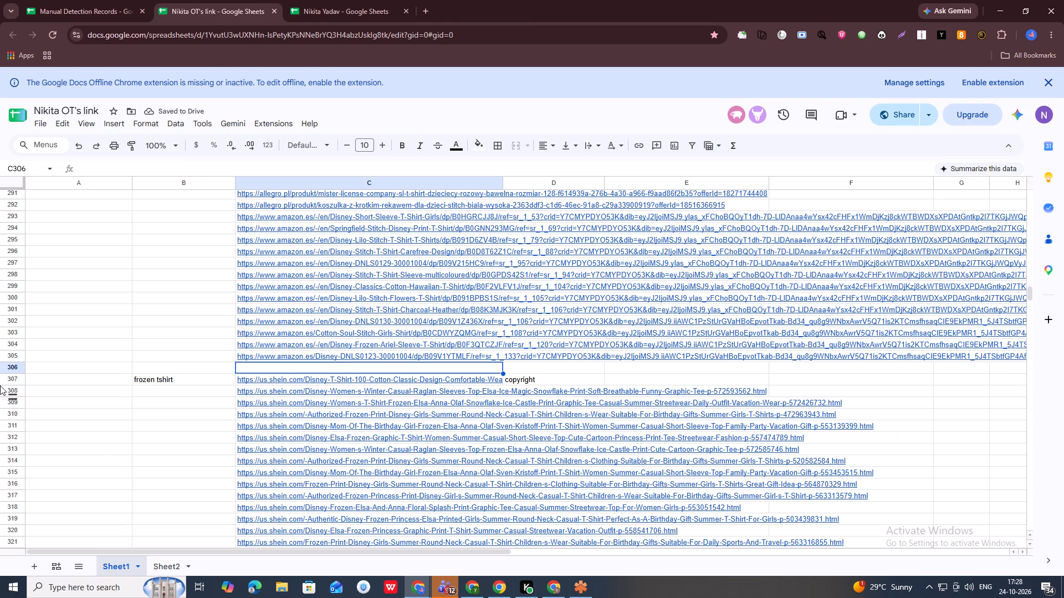
Insert four blank rows at row 306 of the links spreadsheet, above the "frozen tshirt" section.
{"action": "left_click", "coordinate": [0, 364]}
{"action": "key", "text": "ctrl+alt+equal"}
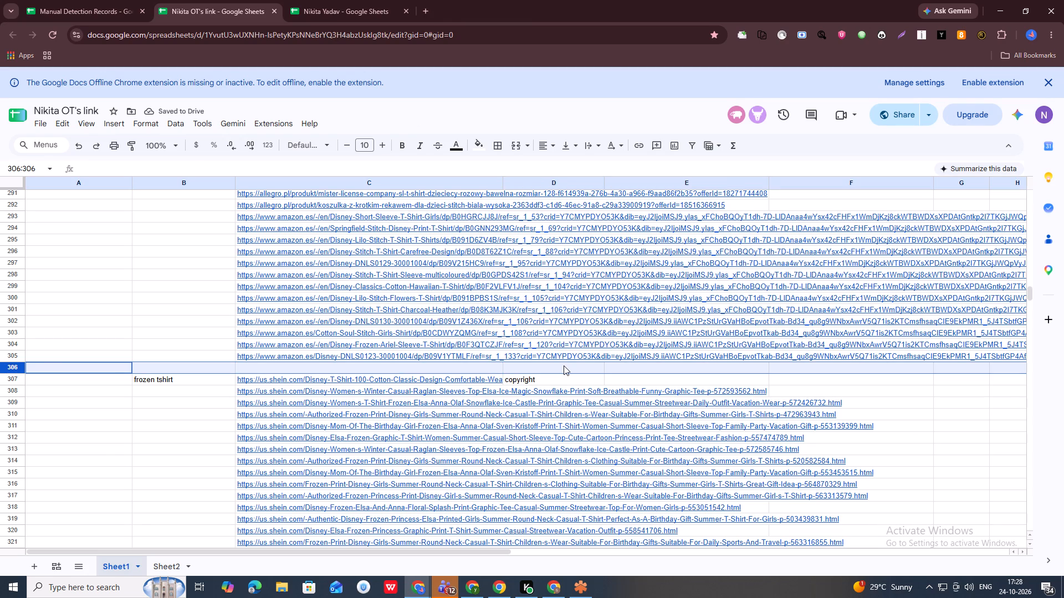
{"action": "key", "text": "ctrl+alt+equal"}
{"action": "key", "text": "ctrl+alt+equal"}
{"action": "key", "text": "ctrl+alt+equal"}
Paste the copied Stitch Rainbow T-shirt link into cell C306 and return to the Amazon.es results.
{"action": "key", "text": "Right"}
{"action": "key", "text": "Right"}
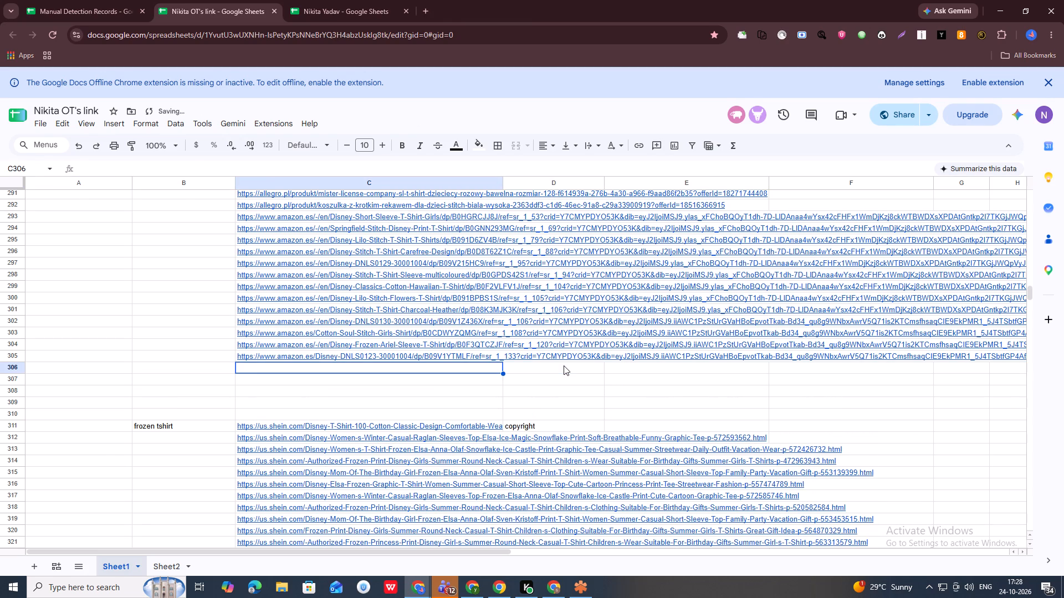
{"action": "key", "text": "ctrl+v"}
{"action": "key", "text": "Down"}
{"action": "key", "text": "alt+Tab"}
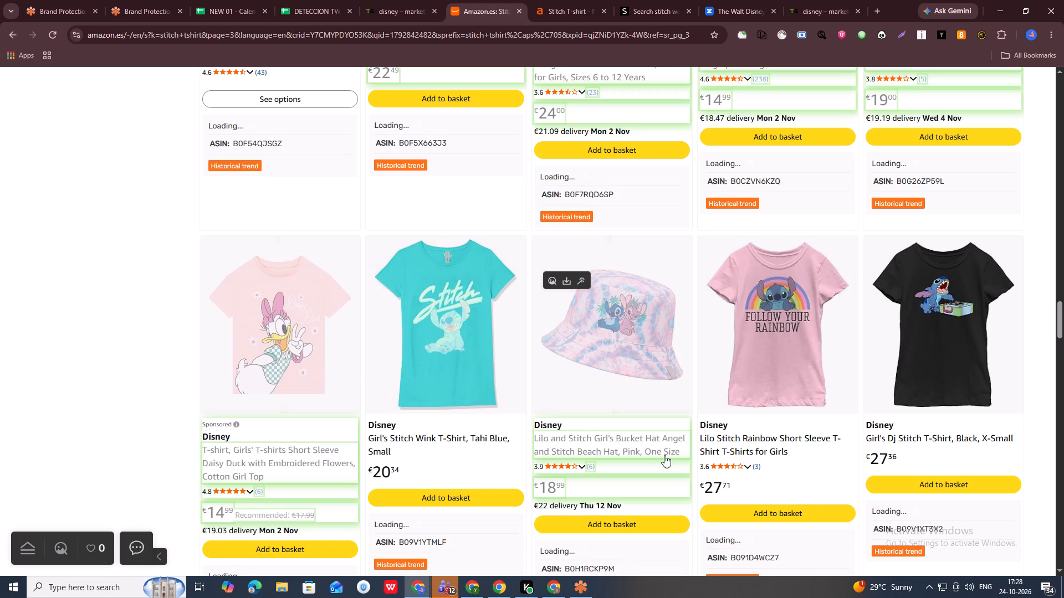
Copy the link of Amazon.es's "Girl's Dj Stitch T-Shirt, Black, X-Small" into cell C307 of the links spreadsheet.
{"action": "right_click", "coordinate": [938, 437]}
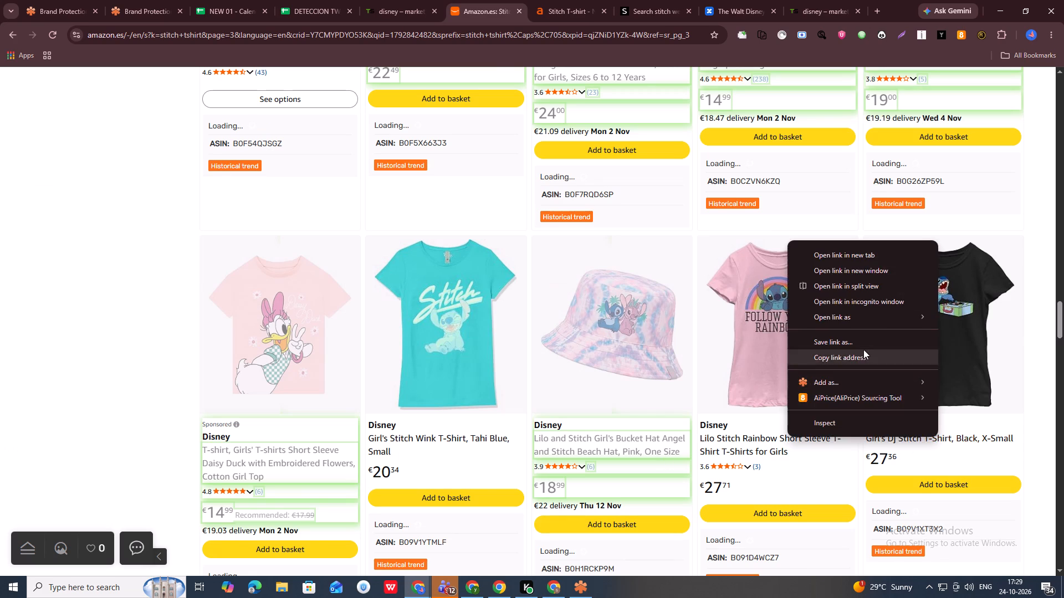
{"action": "left_click", "coordinate": [863, 349]}
{"action": "key", "text": "alt+Tab"}
{"action": "key", "text": "ctrl+v"}
{"action": "key", "text": "Down"}
{"action": "key", "text": "alt+Tab"}
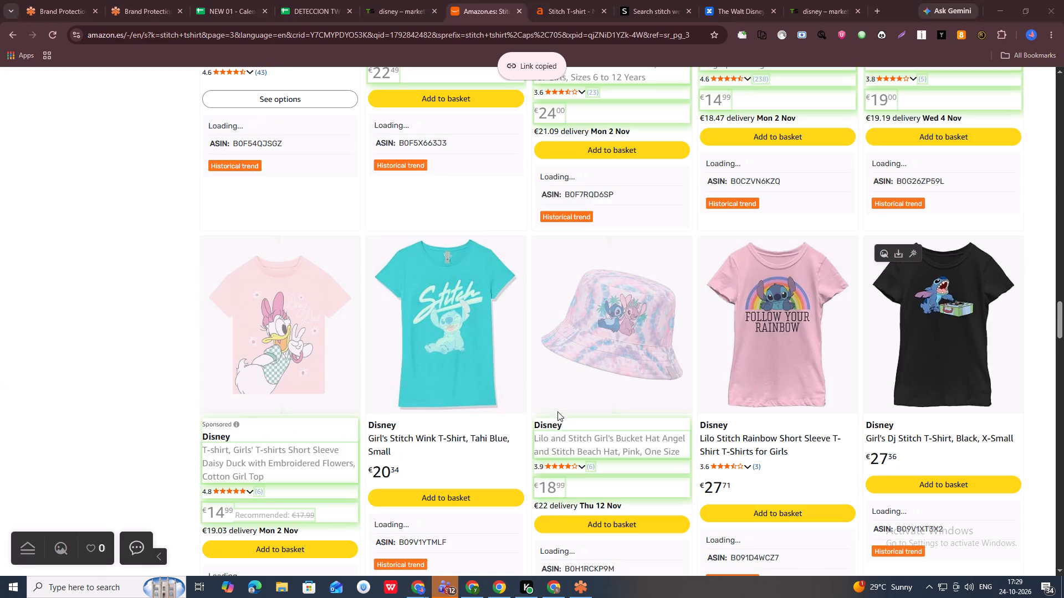
Copy the link of Amazon.es's "Lilo Stitch Tarot T-Shirt Camiseta para Niñas" into cell C308 of the links spreadsheet.
{"action": "scroll", "coordinate": [530, 402], "scroll_direction": "down", "scroll_amount": 4}
{"action": "scroll", "coordinate": [487, 431], "scroll_direction": "down", "scroll_amount": 4}
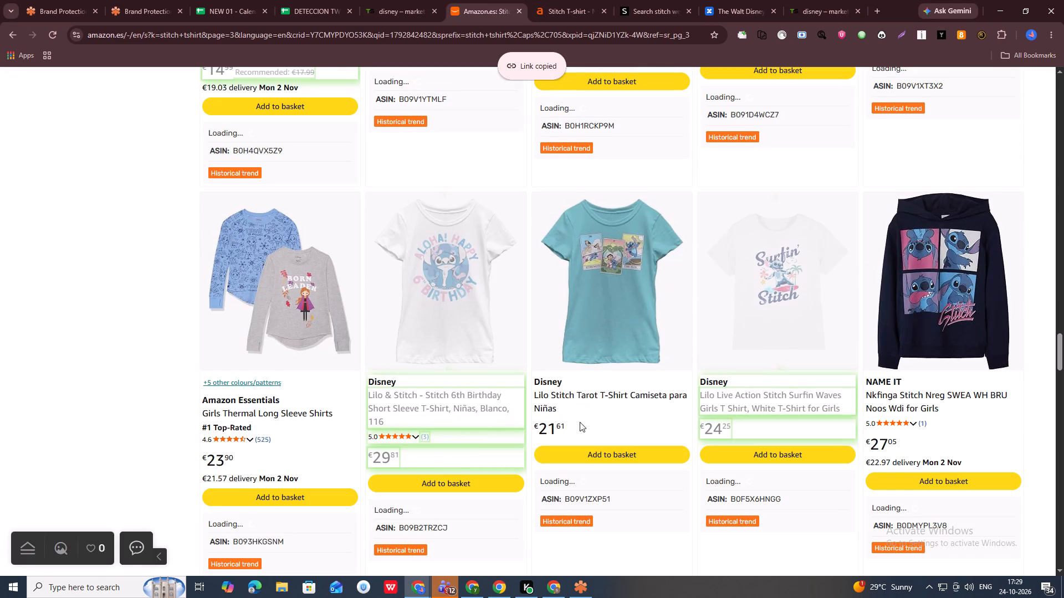
{"action": "right_click", "coordinate": [606, 395]}
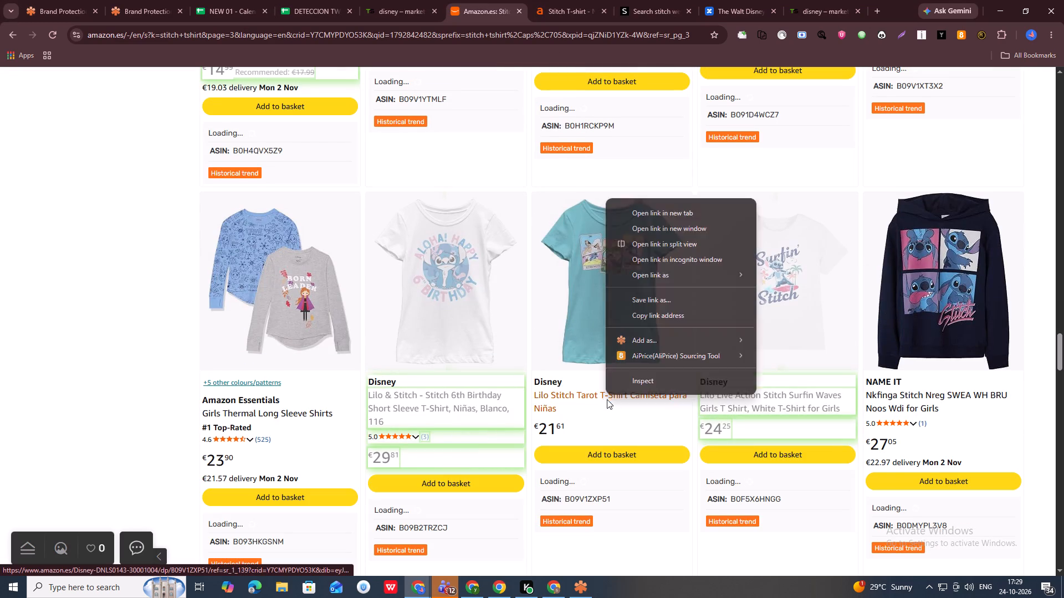
{"action": "left_click", "coordinate": [673, 314]}
{"action": "key", "text": "alt+Tab"}
{"action": "key", "text": "ctrl+v"}
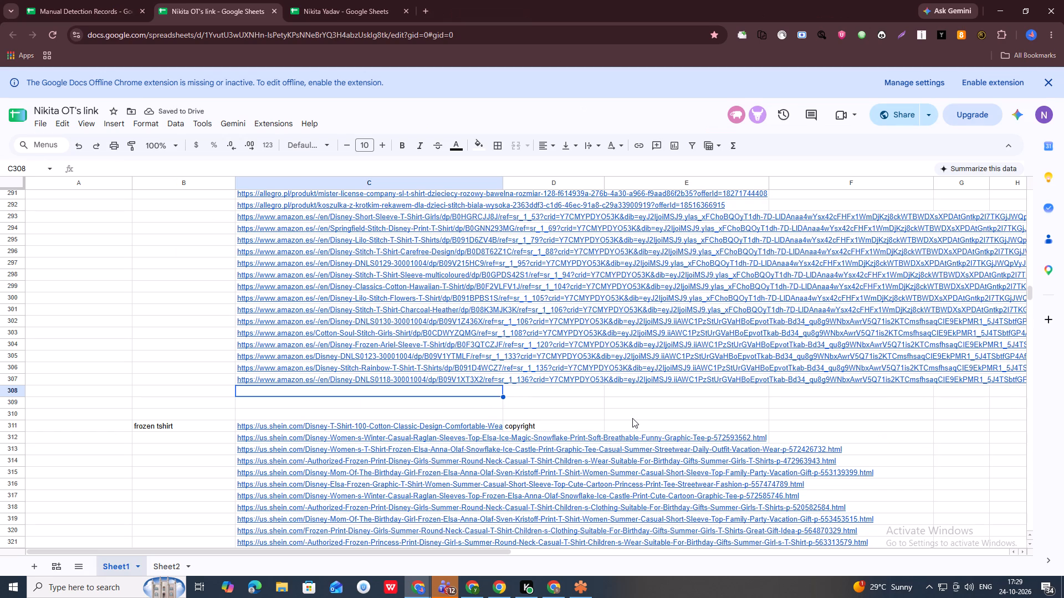
Select the logged Stitch T-shirt links in column C, from C218 to C308 and from C293 to C308, to check their counts.
{"action": "key", "text": "Right"}
{"action": "key", "text": "ctrl+Up"}
{"action": "key", "text": "Down"}
{"action": "key", "text": "Left"}
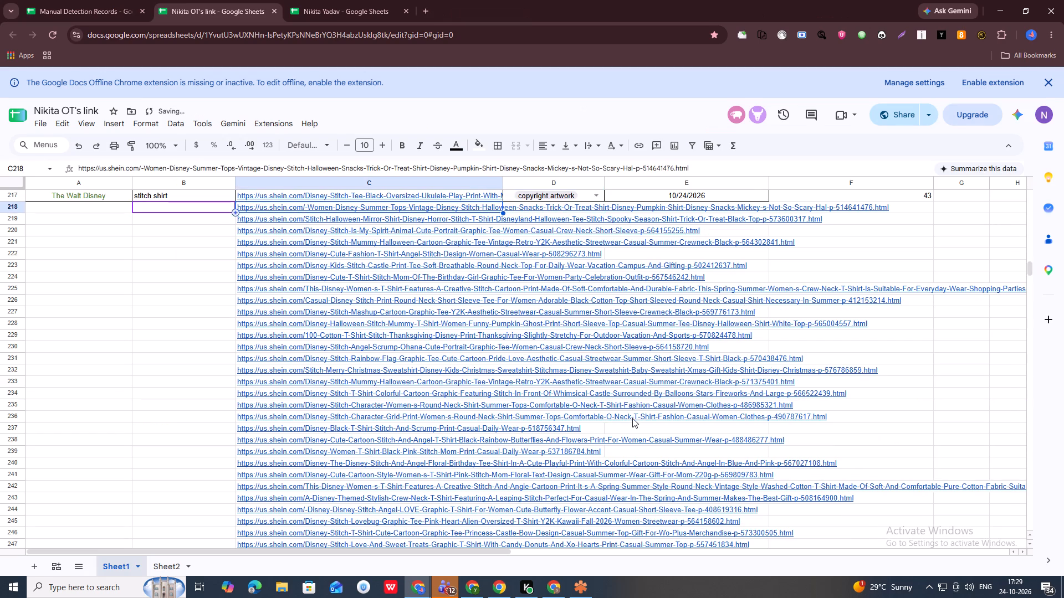
{"action": "key", "text": "ctrl+shift+Down"}
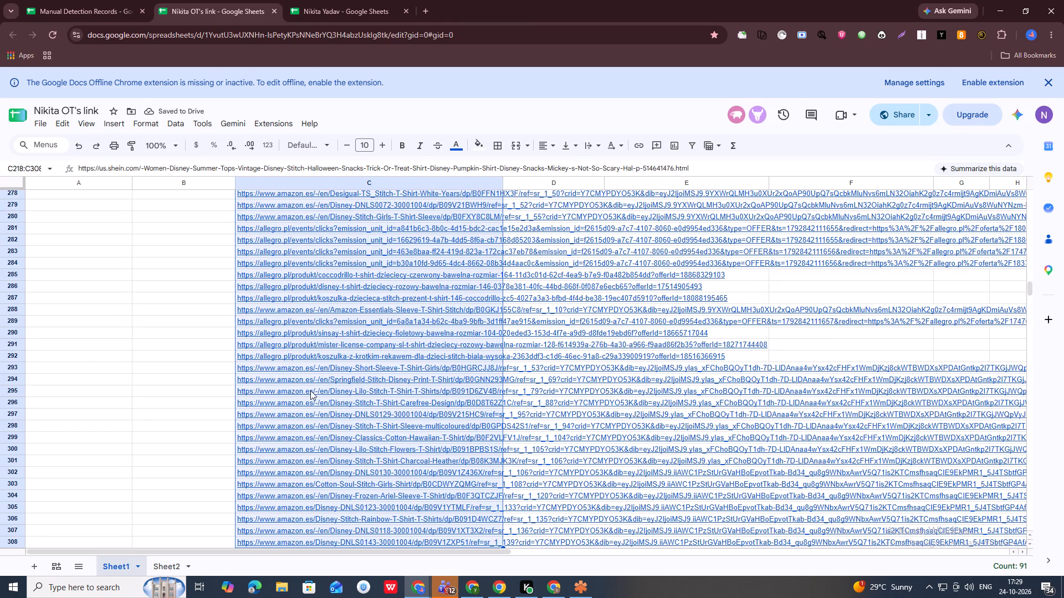
{"action": "scroll", "coordinate": [328, 380], "scroll_direction": "down", "scroll_amount": 4}
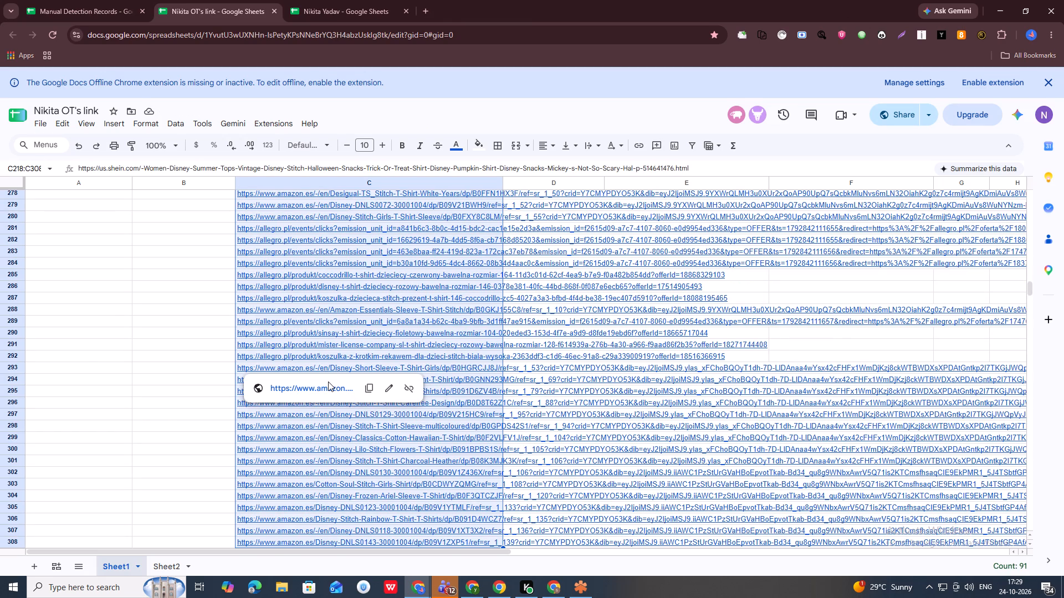
{"action": "key", "text": "ctrl+shift+Down"}
{"action": "key", "text": "ctrl+shift+Down"}
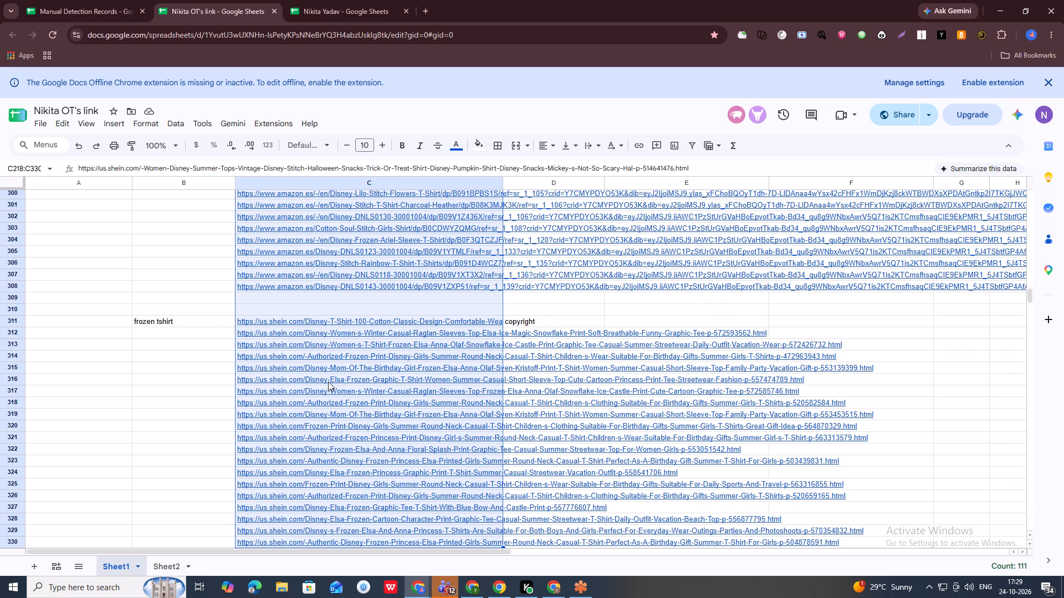
{"action": "left_click", "coordinate": [334, 291]}
{"action": "scroll", "coordinate": [539, 380], "scroll_direction": "up", "scroll_amount": 3}
{"action": "left_click", "coordinate": [331, 281], "text": "shift"}
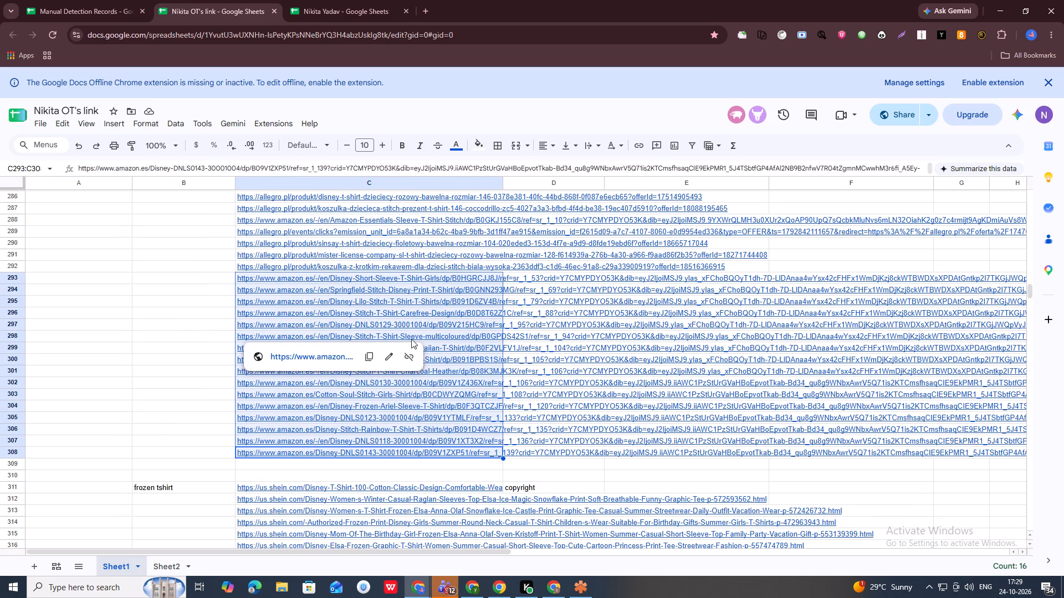
{"action": "scroll", "coordinate": [514, 417], "scroll_direction": "down", "scroll_amount": 4}
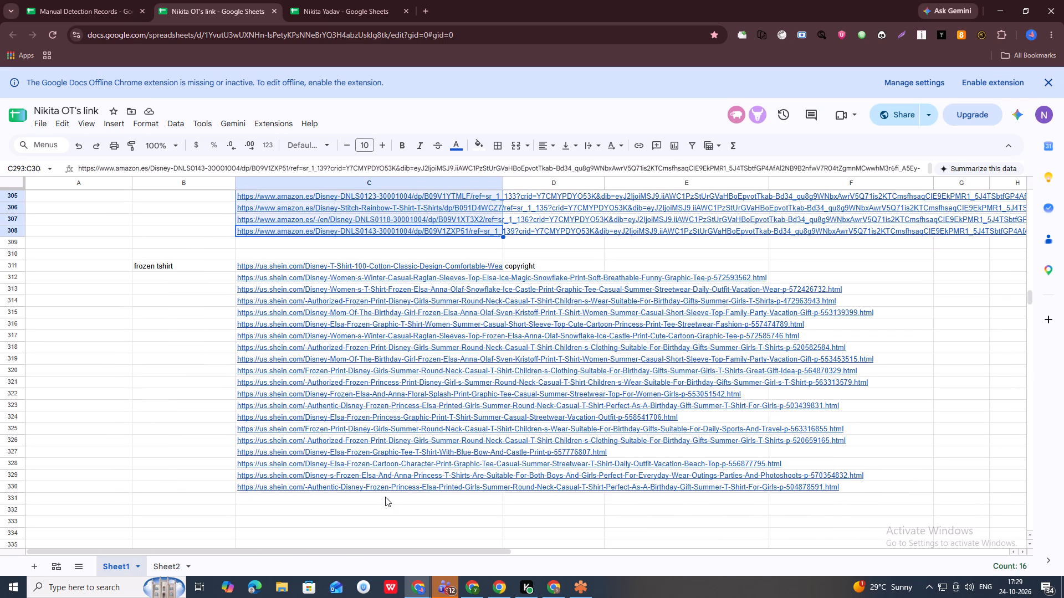
Copy the link of SHEIN's "Disney Frozen Elsa Water Splash" girls' T-shirt into cell C331 under "frozen tshirt" in the links spreadsheet.
{"action": "left_click", "coordinate": [385, 497]}
{"action": "key", "text": "alt+Tab"}
{"action": "key", "text": "alt+Tab"}
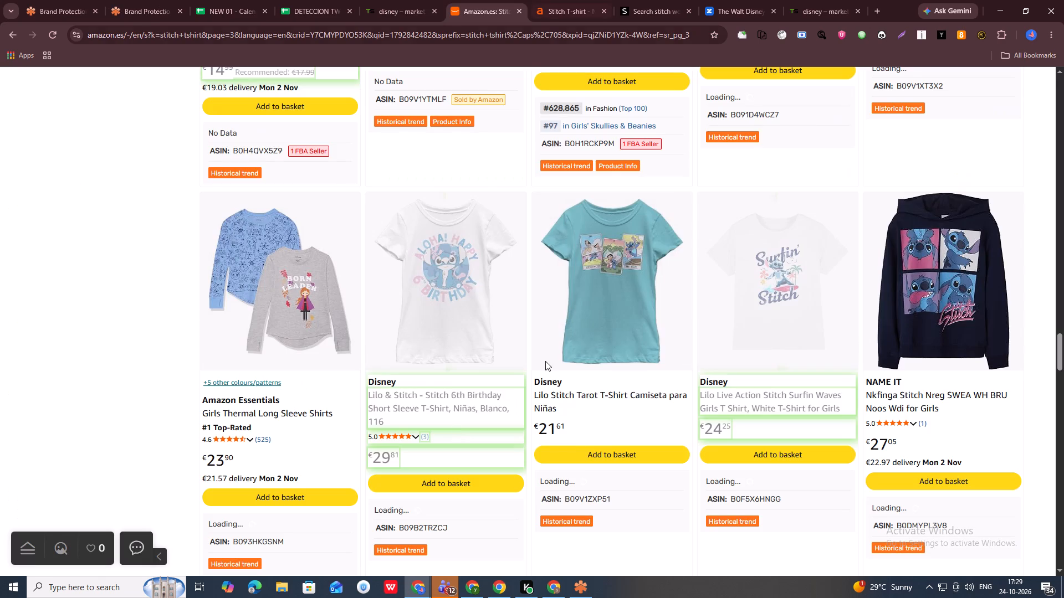
{"action": "key", "text": "alt+Tab"}
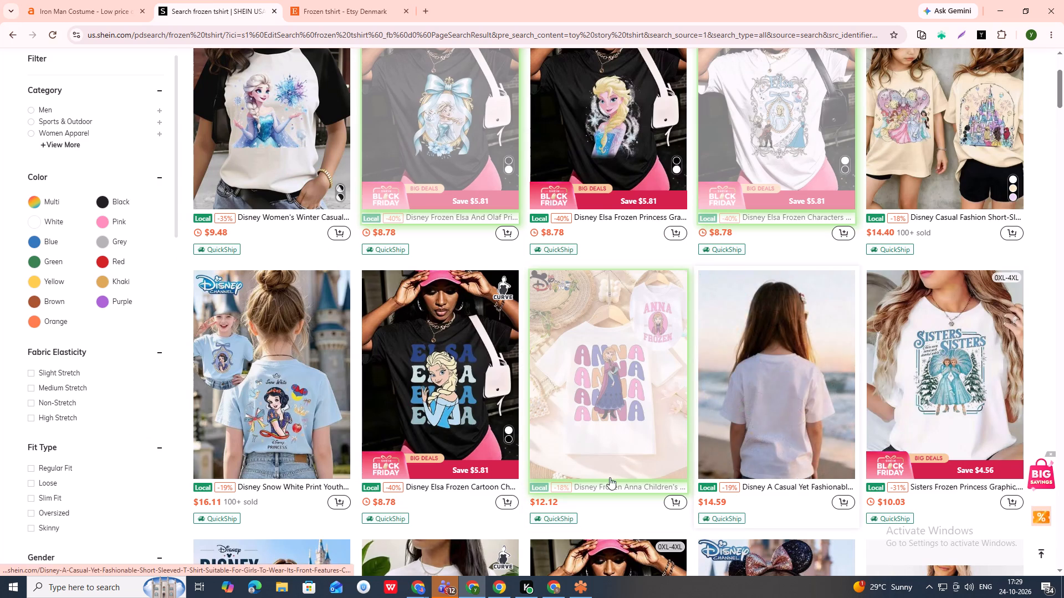
{"action": "scroll", "coordinate": [818, 389], "scroll_direction": "down", "scroll_amount": 6}
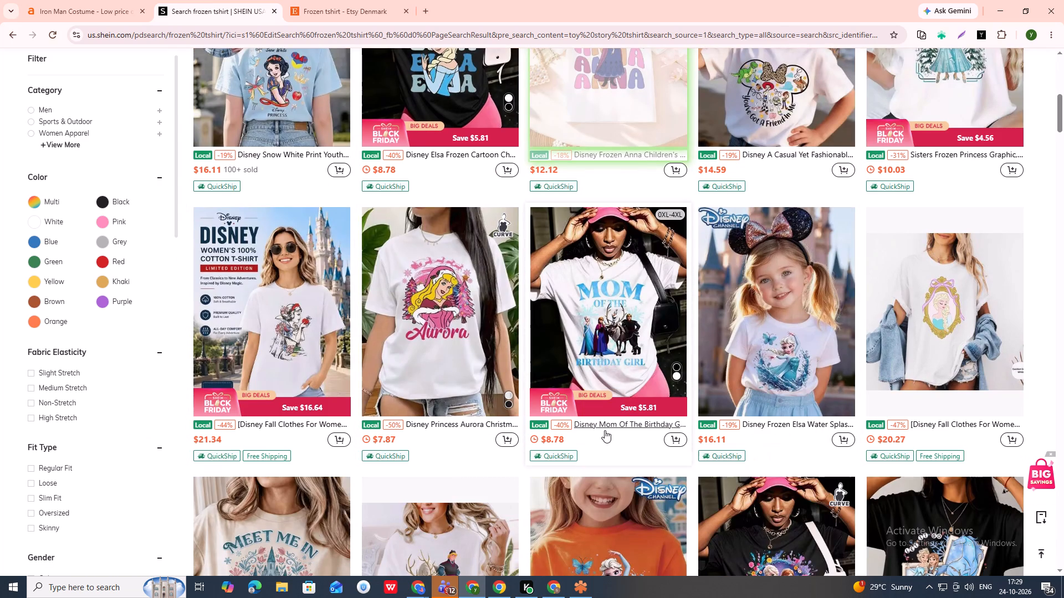
{"action": "right_click", "coordinate": [789, 425]}
{"action": "left_click", "coordinate": [819, 360]}
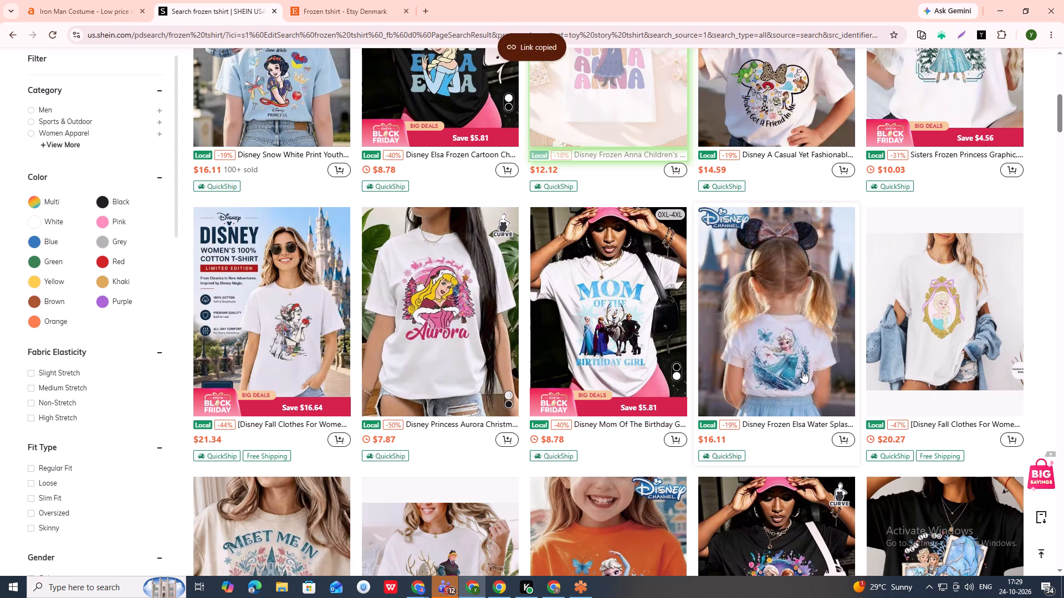
{"action": "key", "text": "alt+Tab"}
{"action": "key", "text": "alt+Tab"}
{"action": "key", "text": "ctrl+v"}
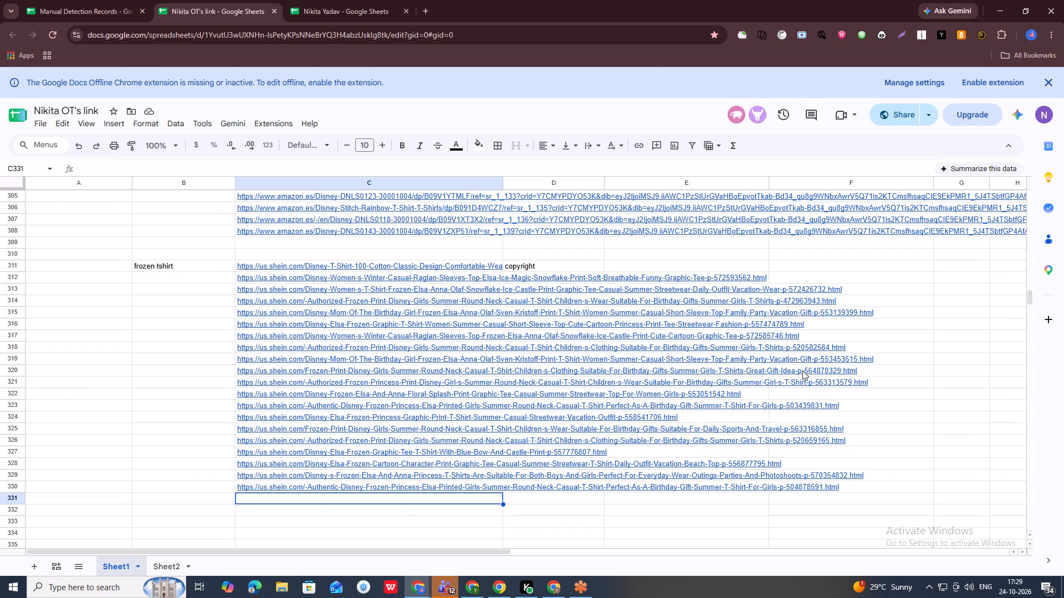
{"action": "key", "text": "Down"}
Copy the link of SHEIN's white "Disney Mom Of The Birthday Girl" Frozen T-shirt into cell C332 of the links spreadsheet.
{"action": "key", "text": "alt+Tab"}
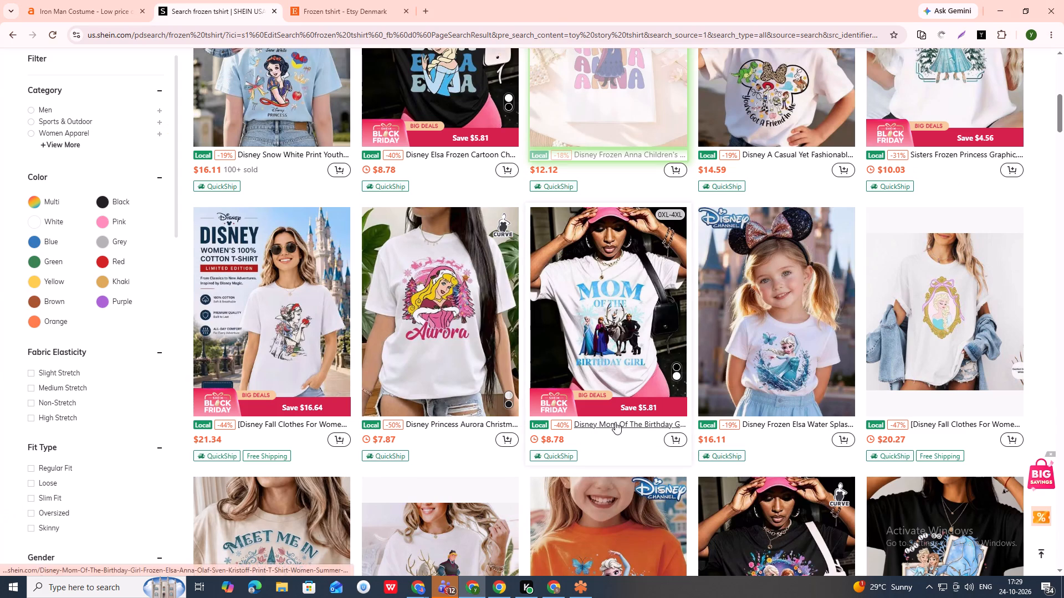
{"action": "right_click", "coordinate": [615, 422]}
{"action": "left_click", "coordinate": [647, 359]}
{"action": "key", "text": "alt+Tab"}
{"action": "key", "text": "ctrl+v"}
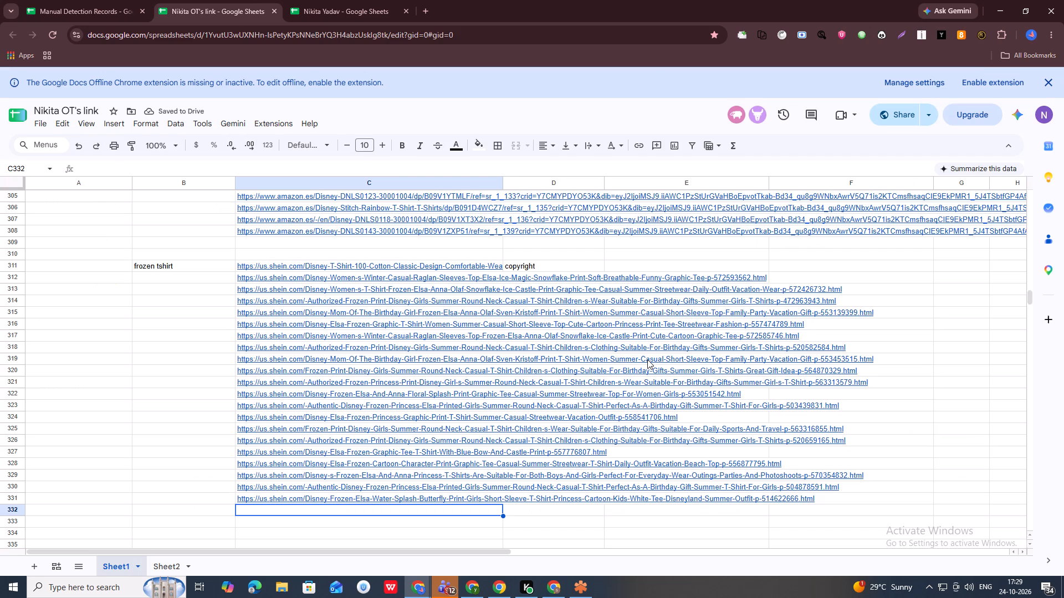
{"action": "key", "text": "Down"}
Copy the link of SHEIN's $20.27 "Disney Fall Clothes For Women" Elsa princess shirt into cell C333 of the links spreadsheet.
{"action": "key", "text": "alt+Tab"}
{"action": "right_click", "coordinate": [956, 422]}
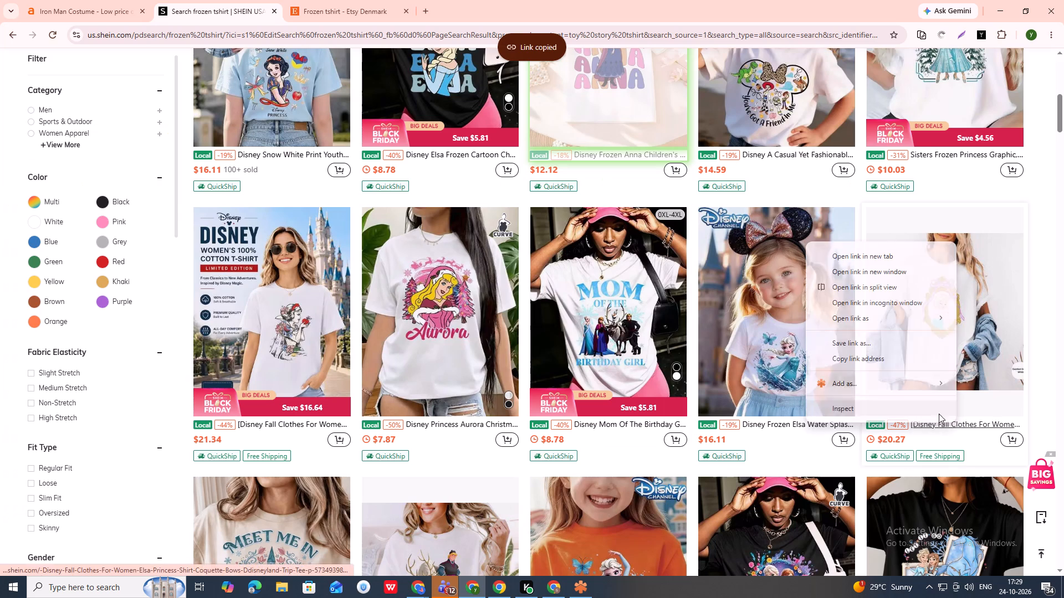
{"action": "left_click", "coordinate": [913, 364]}
{"action": "key", "text": "alt+Tab"}
{"action": "key", "text": "ctrl+v"}
{"action": "key", "text": "Down"}
Copy the link of SHEIN's orange "[Authentic] Disney Frozen Princess" Elsa T-shirt into cell C334 of the links spreadsheet.
{"action": "key", "text": "alt+Tab"}
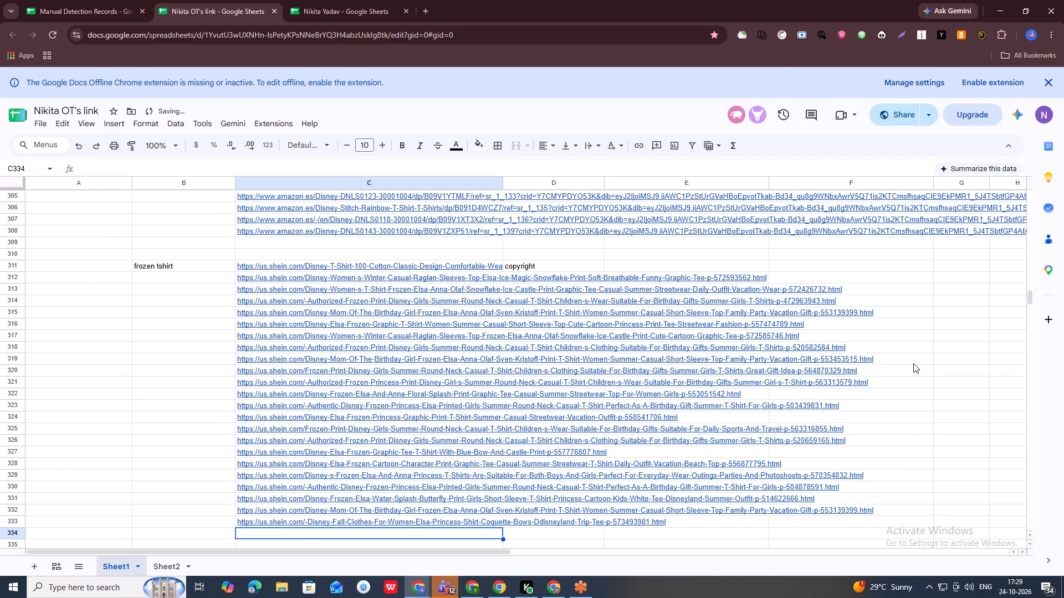
{"action": "key", "text": "Down"}
{"action": "scroll", "coordinate": [891, 389], "scroll_direction": "down", "scroll_amount": 4}
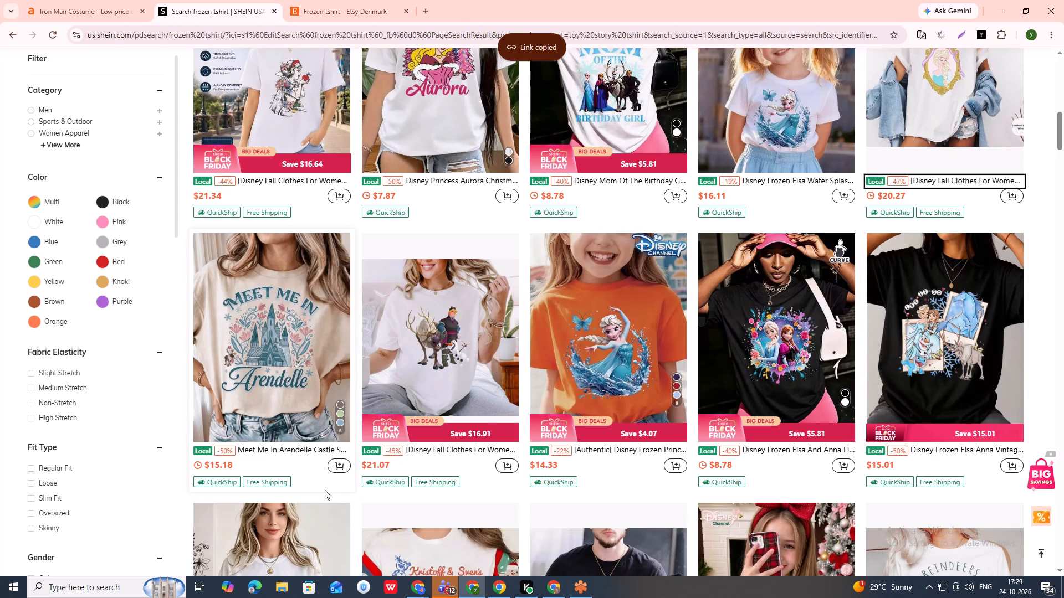
{"action": "right_click", "coordinate": [617, 451]}
{"action": "left_click", "coordinate": [654, 389]}
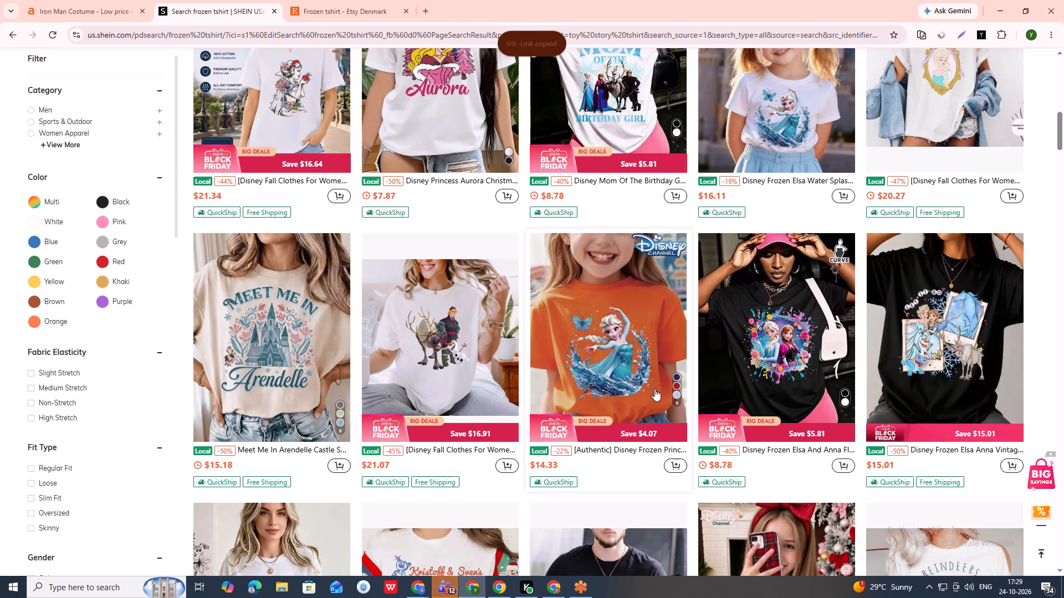
{"action": "key", "text": "alt+Tab"}
{"action": "key", "text": "ctrl+v"}
{"action": "key", "text": "Down"}
Copy the link of SHEIN's black "Disney Frozen Elsa And Anna Floral Splash" T-shirt into cell C335 of the links spreadsheet.
{"action": "key", "text": "alt+Tab"}
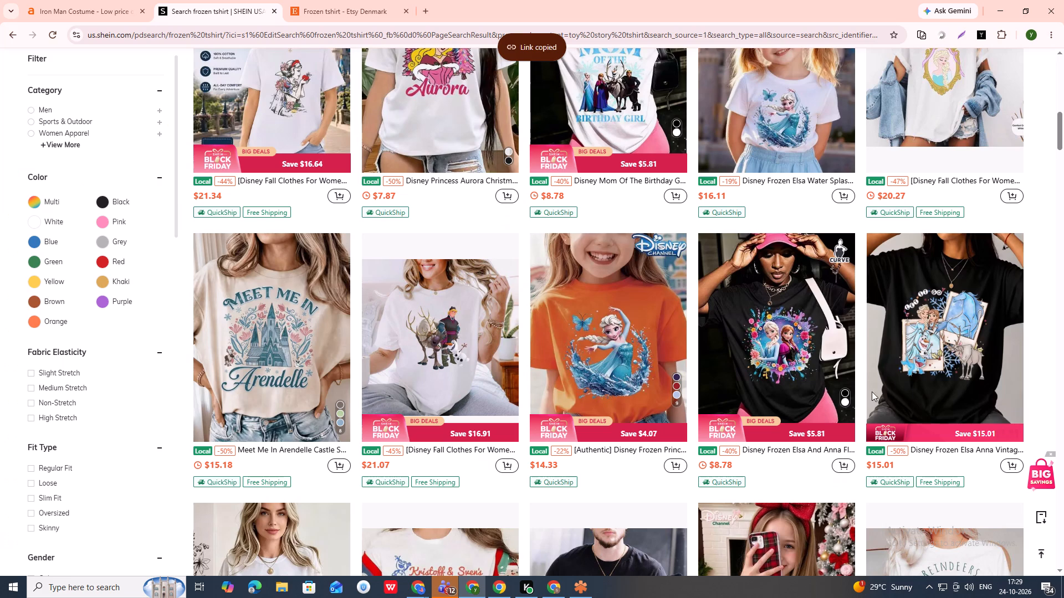
{"action": "right_click", "coordinate": [794, 452]}
{"action": "left_click", "coordinate": [827, 389]}
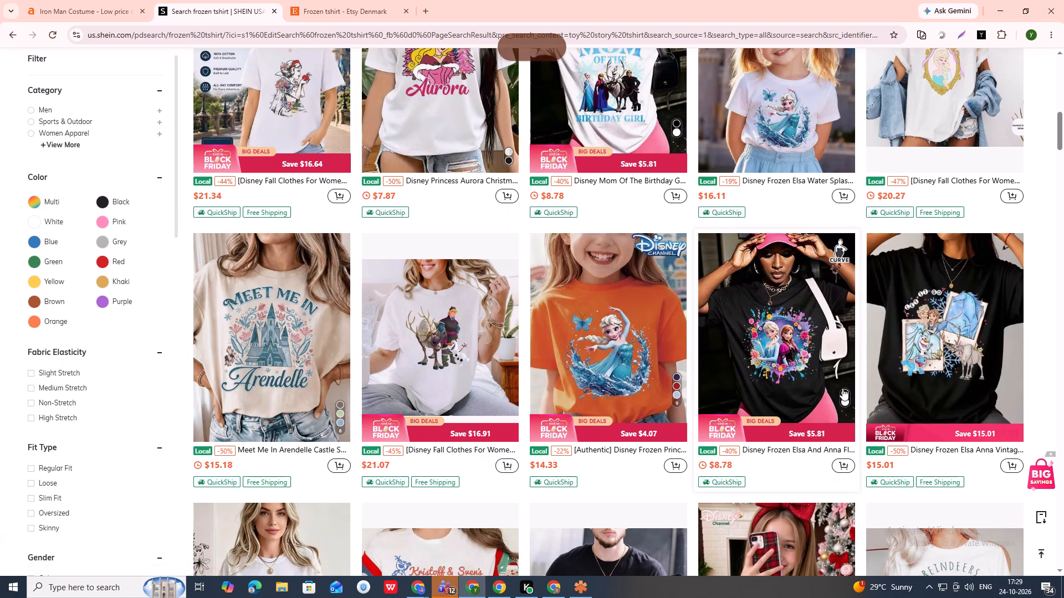
{"action": "key", "text": "alt+Tab"}
{"action": "key", "text": "ctrl+v"}
{"action": "key", "text": "Down"}
Copy the link of SHEIN's "Disney Frozen Elsa Anna Vintage Photo Frame" T-shirt into cell C336 of the links spreadsheet.
{"action": "key", "text": "alt+Tab"}
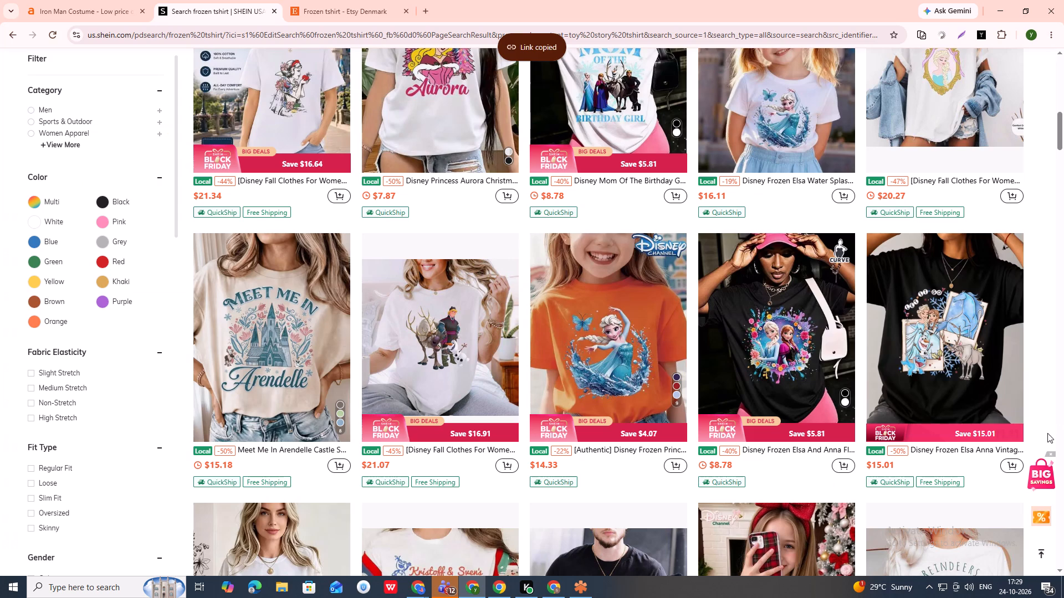
{"action": "right_click", "coordinate": [949, 448]}
{"action": "left_click", "coordinate": [898, 385]}
{"action": "key", "text": "alt+Tab"}
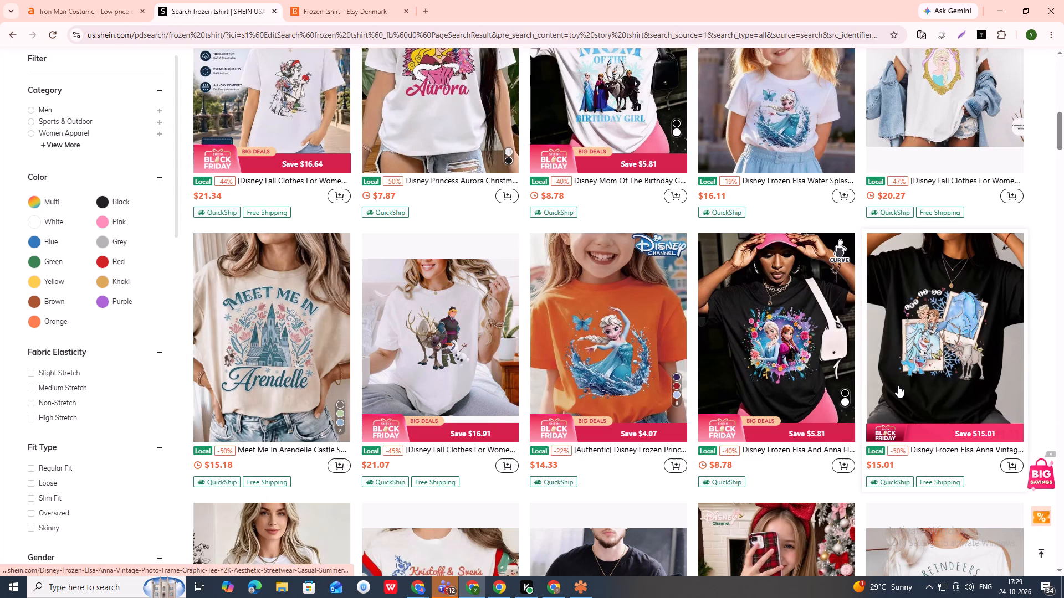
{"action": "key", "text": "ctrl+v"}
{"action": "key", "text": "Down"}
Copy the link of SHEIN's "Disney Women's Winter Casual" raglan-sleeve Frozen top into cell C337 of the links spreadsheet.
{"action": "key", "text": "alt+Tab"}
{"action": "scroll", "coordinate": [775, 350], "scroll_direction": "down", "scroll_amount": 6}
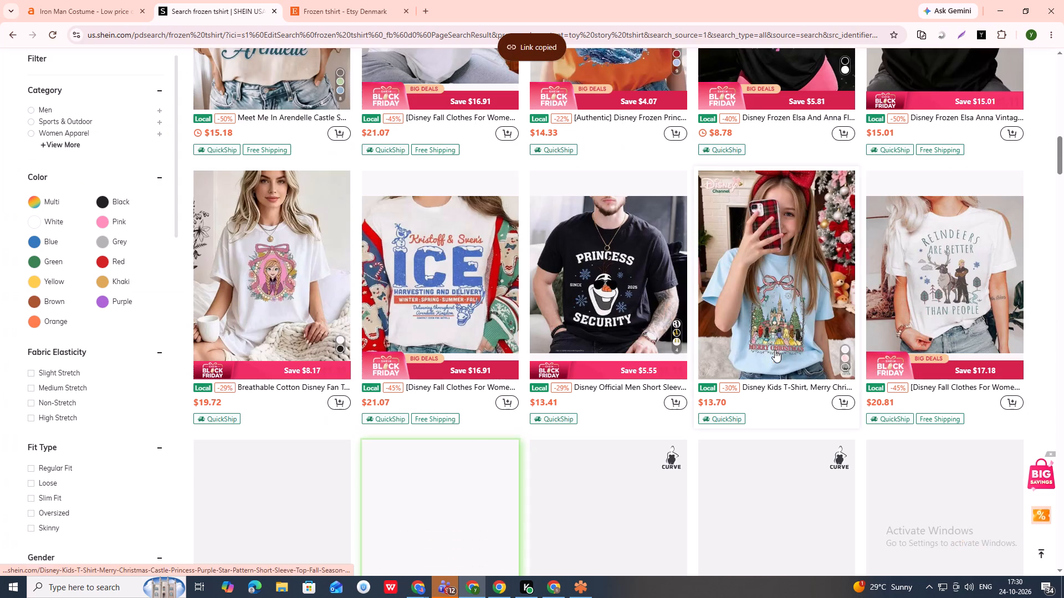
{"action": "scroll", "coordinate": [463, 390], "scroll_direction": "down", "scroll_amount": 3}
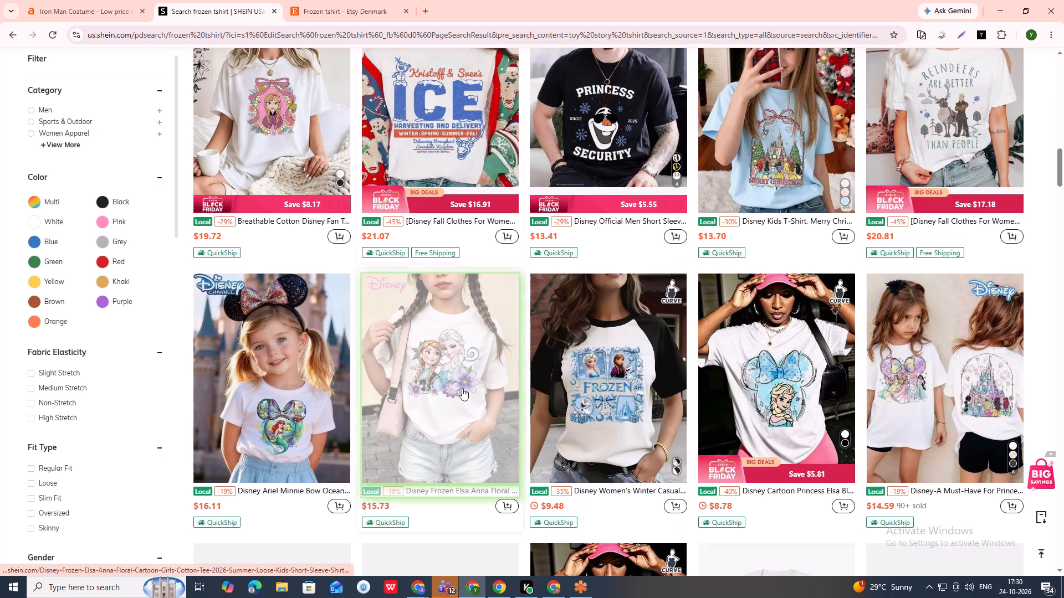
{"action": "right_click", "coordinate": [622, 493]}
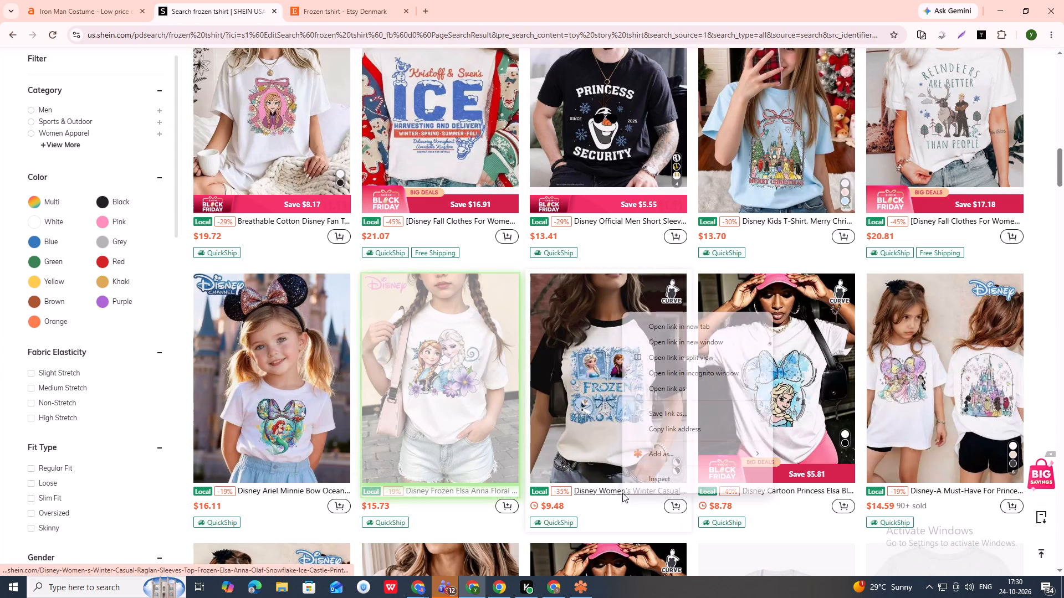
{"action": "left_click", "coordinate": [662, 426]}
{"action": "key", "text": "alt+Tab"}
{"action": "key", "text": "ctrl+v"}
{"action": "key", "text": "Down"}
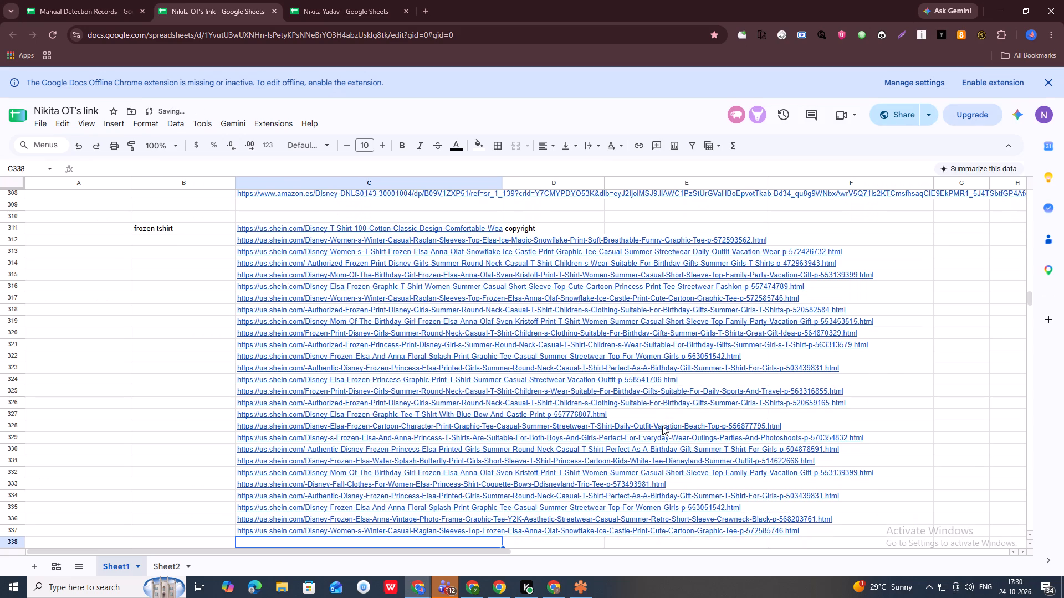
Copy the link of SHEIN's "Disney Cartoon Princess Elsa Blue Bow" T-shirt into cell C338 of the links spreadsheet.
{"action": "key", "text": "alt+Tab"}
{"action": "right_click", "coordinate": [792, 496]}
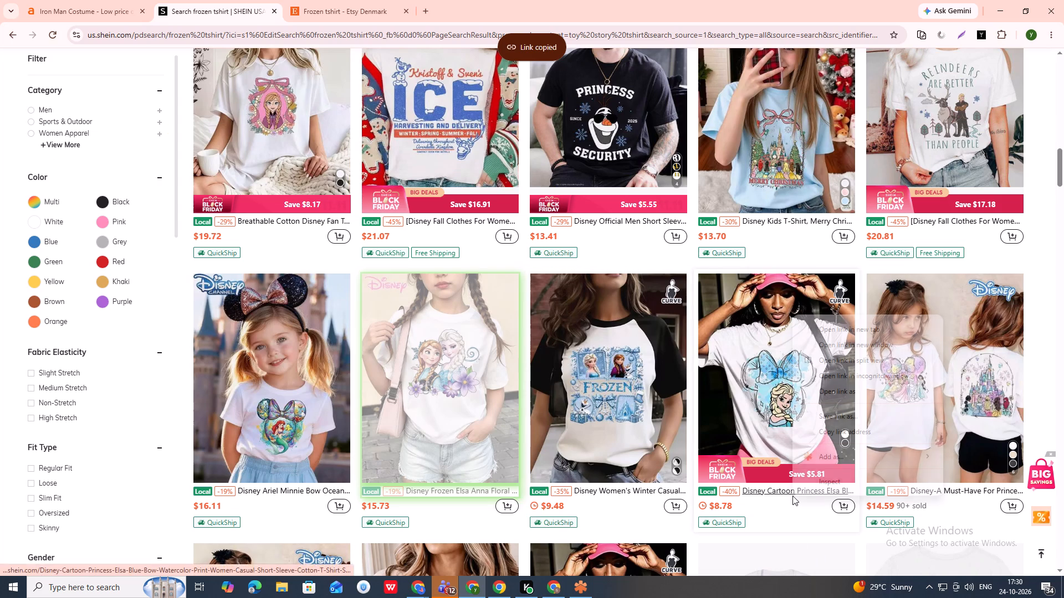
{"action": "left_click", "coordinate": [833, 432]}
{"action": "key", "text": "alt+Tab"}
{"action": "key", "text": "ctrl+v"}
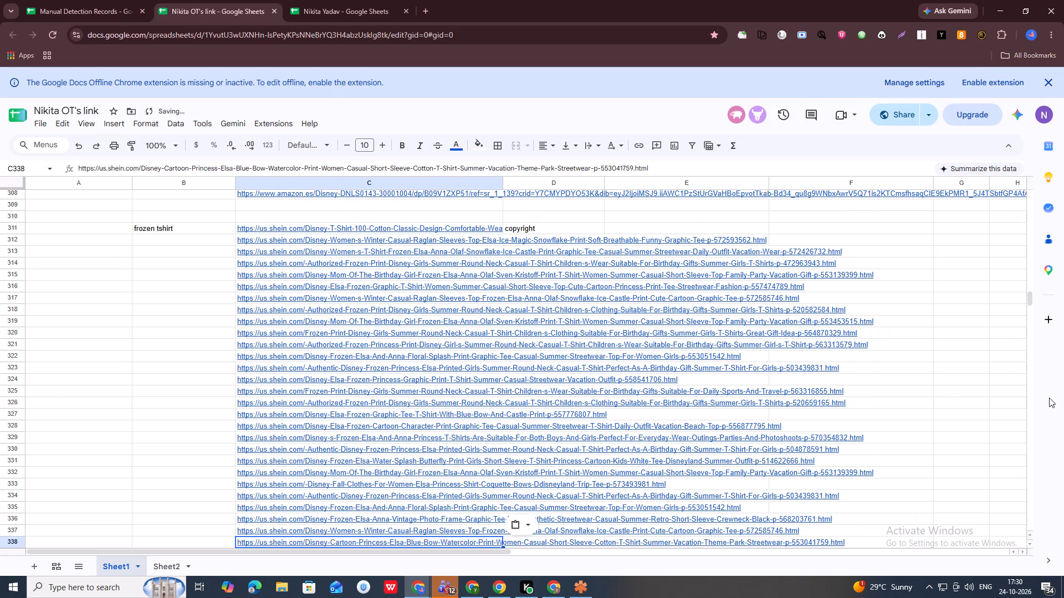
{"action": "key", "text": "Down"}
Examine the further SHEIN "frozen tshirt" results for undetected Disney Frozen shirts.
{"action": "key", "text": "alt+Tab"}
{"action": "scroll", "coordinate": [657, 430], "scroll_direction": "down", "scroll_amount": 5}
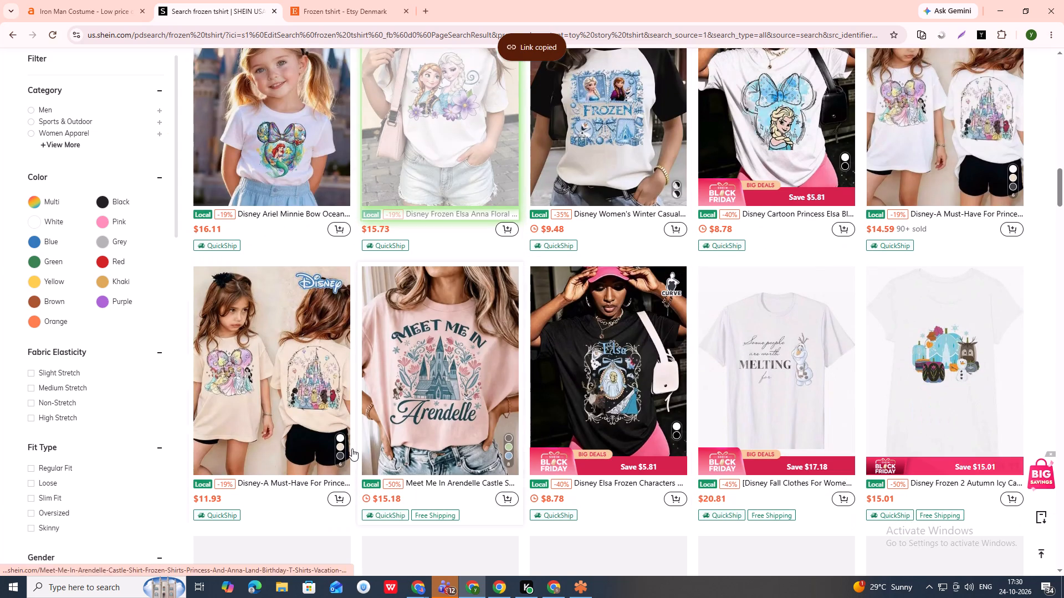
{"action": "scroll", "coordinate": [707, 417], "scroll_direction": "down", "scroll_amount": 6}
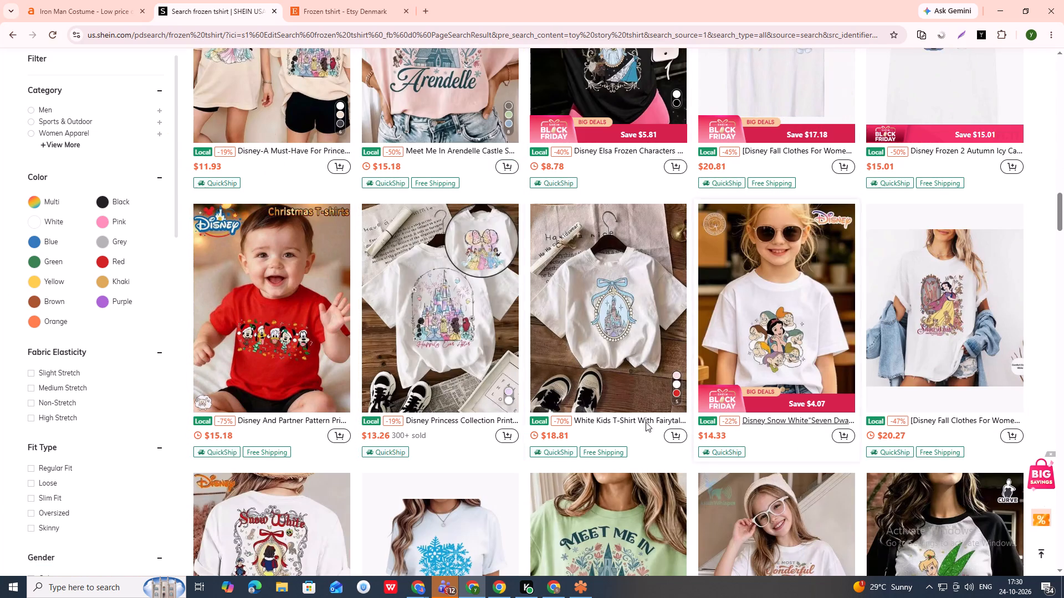
{"action": "scroll", "coordinate": [572, 420], "scroll_direction": "down", "scroll_amount": 5}
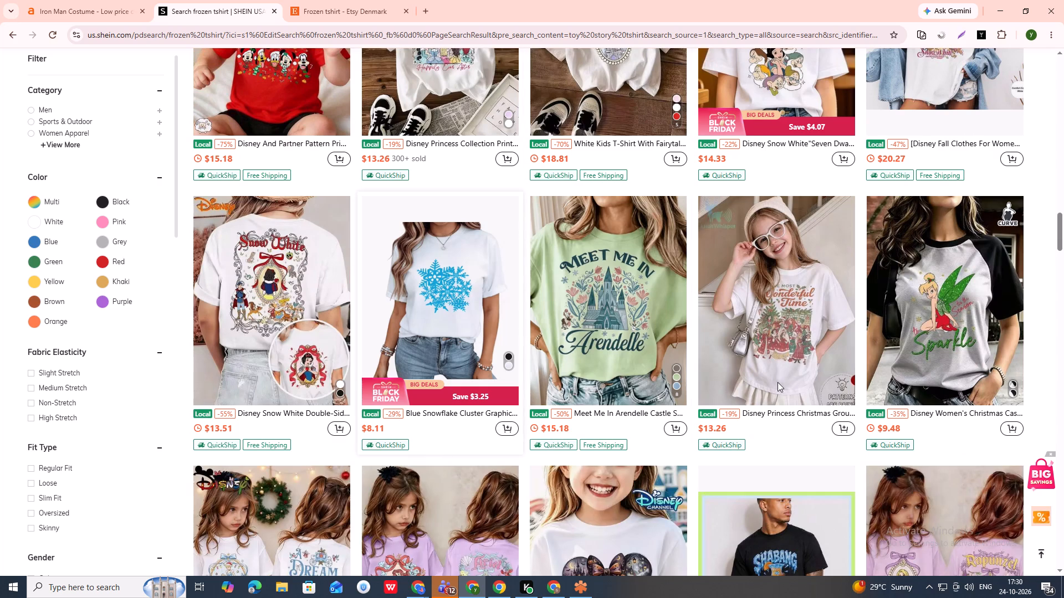
{"action": "scroll", "coordinate": [667, 422], "scroll_direction": "down", "scroll_amount": 5}
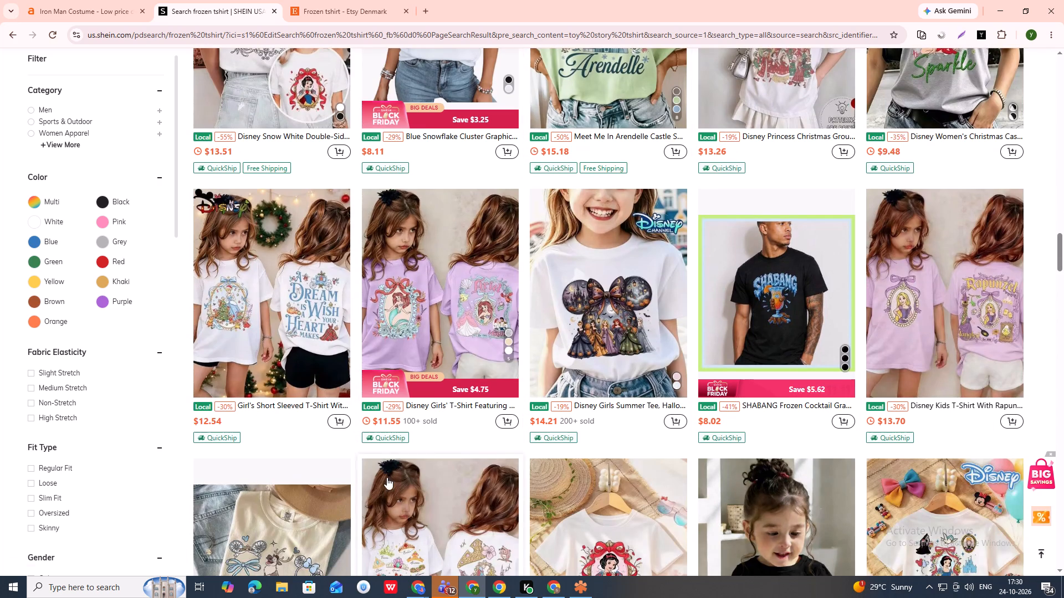
{"action": "scroll", "coordinate": [851, 378], "scroll_direction": "down", "scroll_amount": 6}
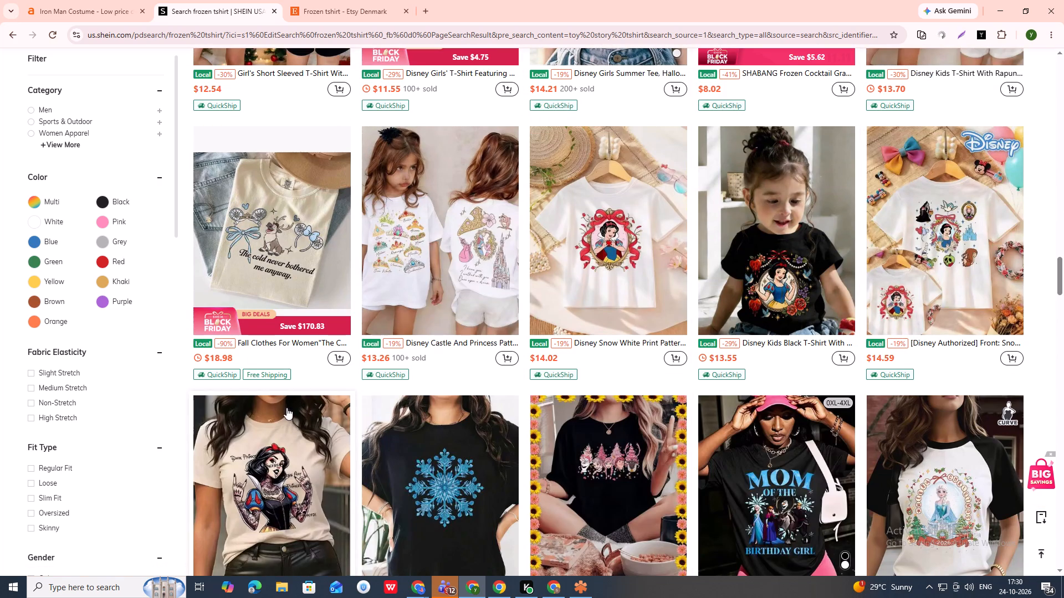
{"action": "scroll", "coordinate": [653, 381], "scroll_direction": "down", "scroll_amount": 6}
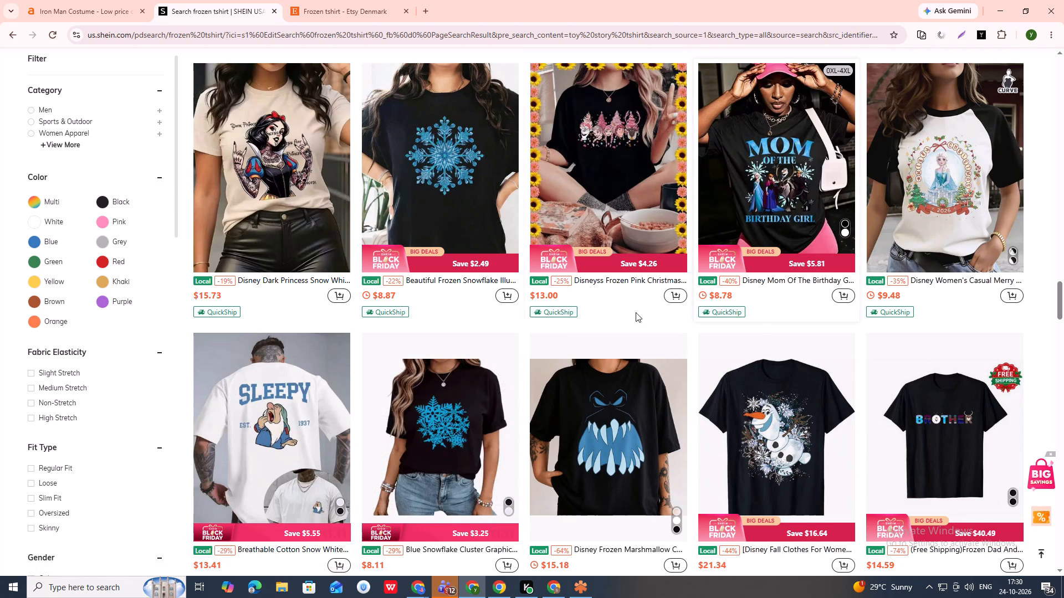
Examine the first page of Etsy's "frozen tshirt" results for undetected Disney Frozen shirts, and go on to page 2.
{"action": "left_click", "coordinate": [315, 0]}
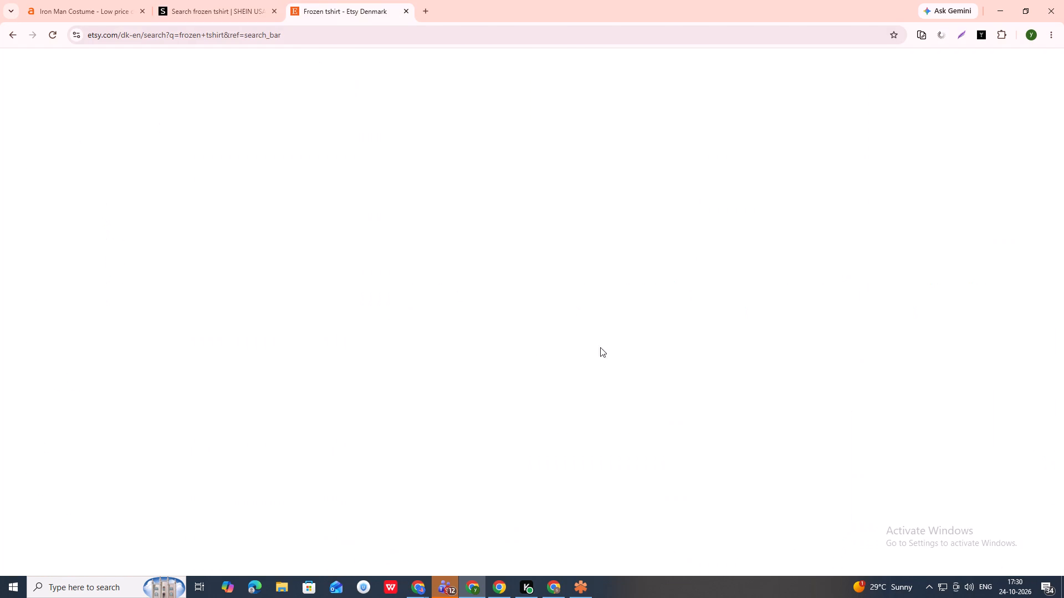
{"action": "scroll", "coordinate": [657, 379], "scroll_direction": "down", "scroll_amount": 6}
{"action": "scroll", "coordinate": [657, 379], "scroll_direction": "up", "scroll_amount": 1}
{"action": "scroll", "coordinate": [658, 369], "scroll_direction": "down", "scroll_amount": 5}
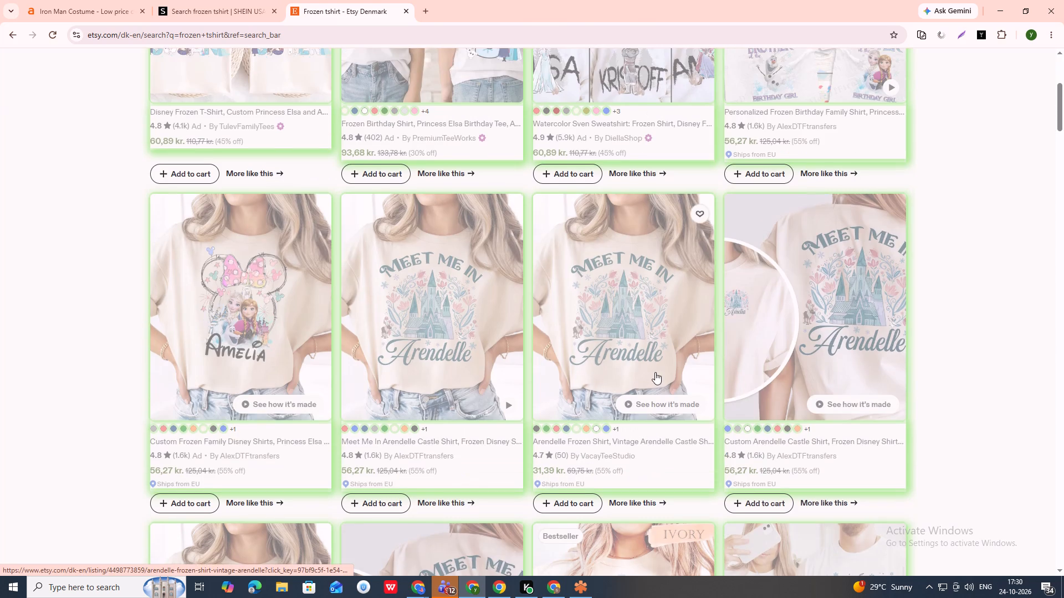
{"action": "scroll", "coordinate": [776, 324], "scroll_direction": "down", "scroll_amount": 5}
{"action": "scroll", "coordinate": [702, 322], "scroll_direction": "down", "scroll_amount": 11}
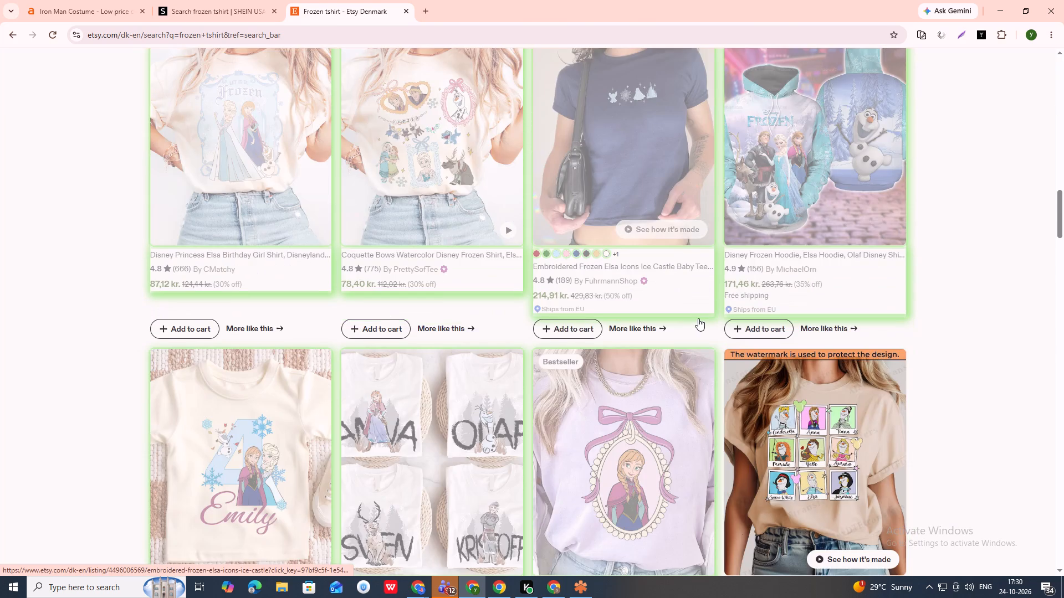
{"action": "scroll", "coordinate": [698, 318], "scroll_direction": "down", "scroll_amount": 5}
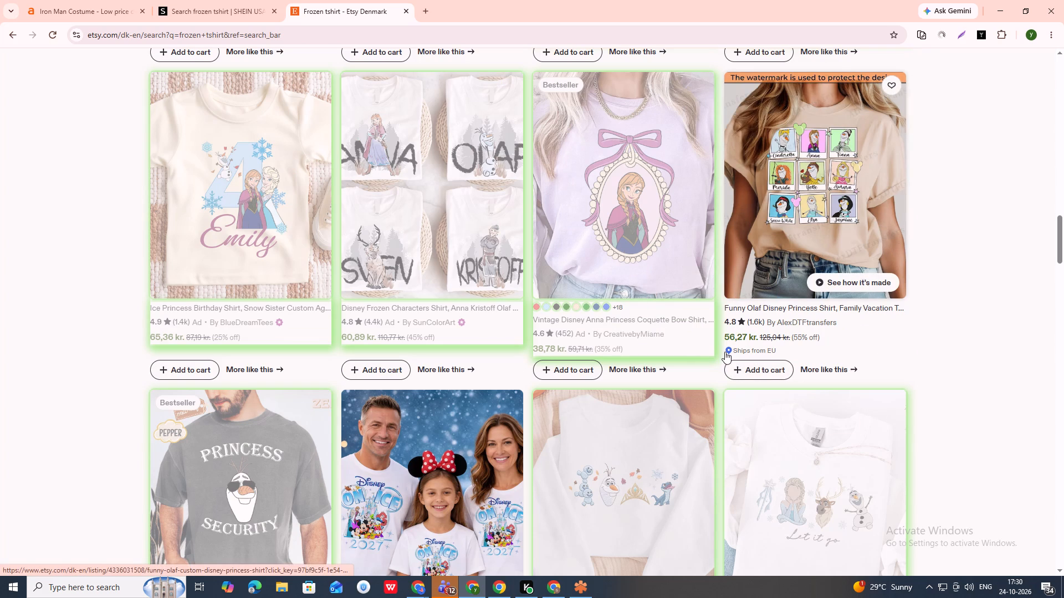
{"action": "scroll", "coordinate": [725, 352], "scroll_direction": "down", "scroll_amount": 8}
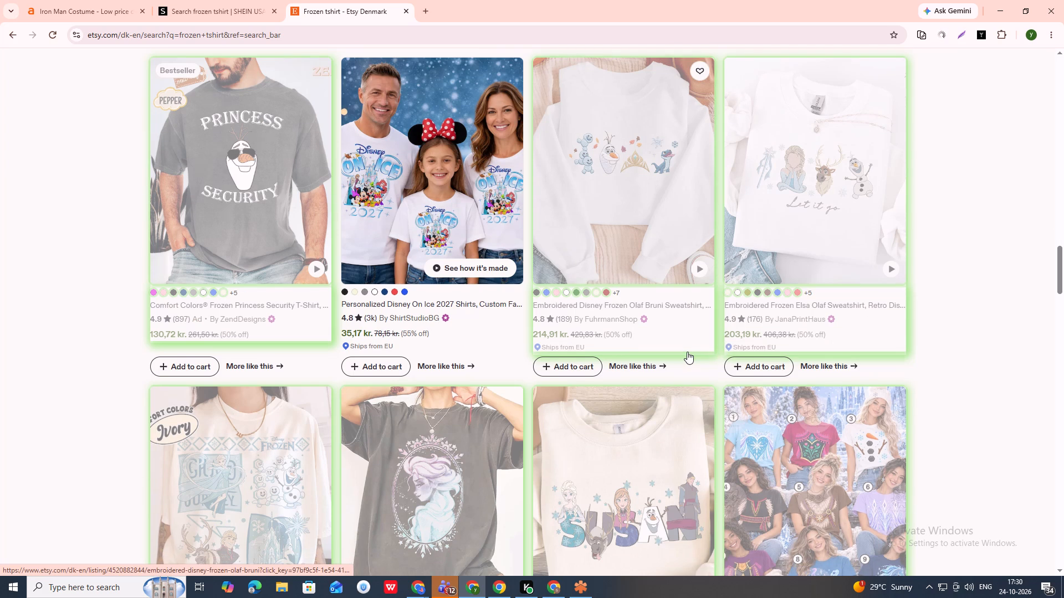
{"action": "scroll", "coordinate": [687, 352], "scroll_direction": "down", "scroll_amount": 10}
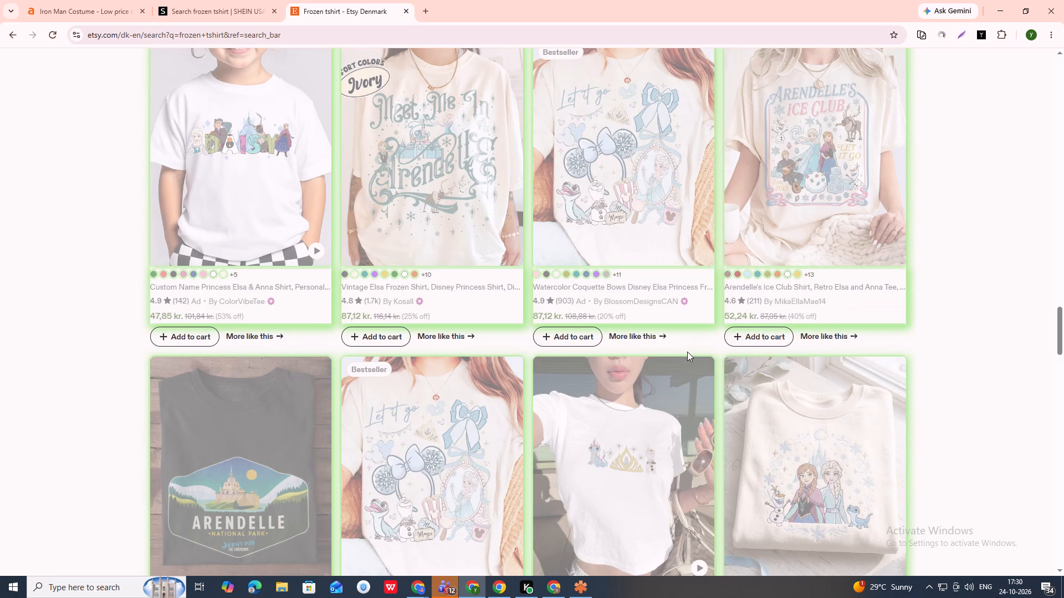
{"action": "scroll", "coordinate": [687, 352], "scroll_direction": "down", "scroll_amount": 10}
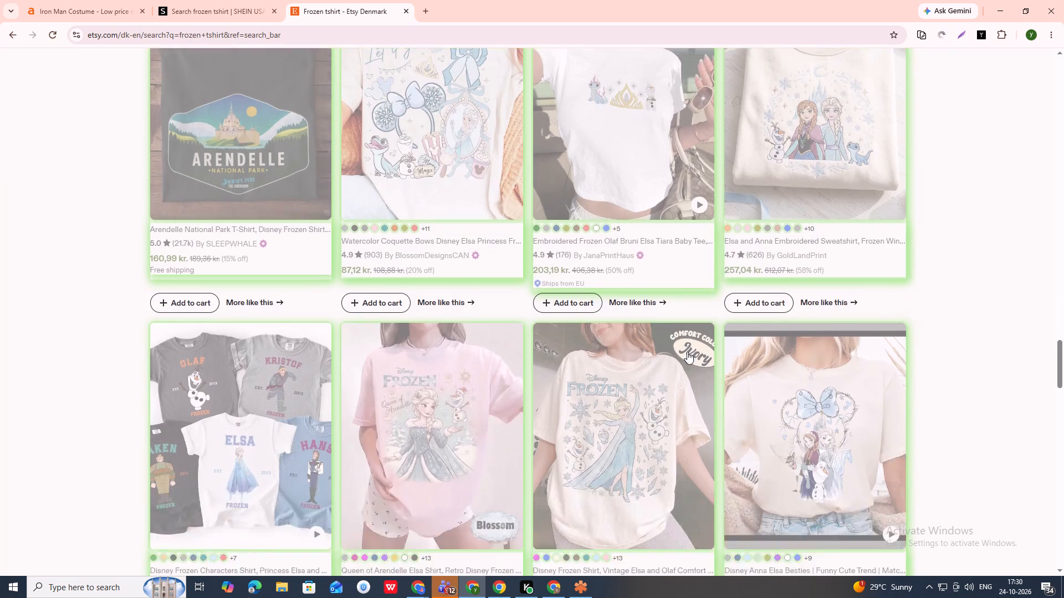
{"action": "scroll", "coordinate": [687, 352], "scroll_direction": "down", "scroll_amount": 12}
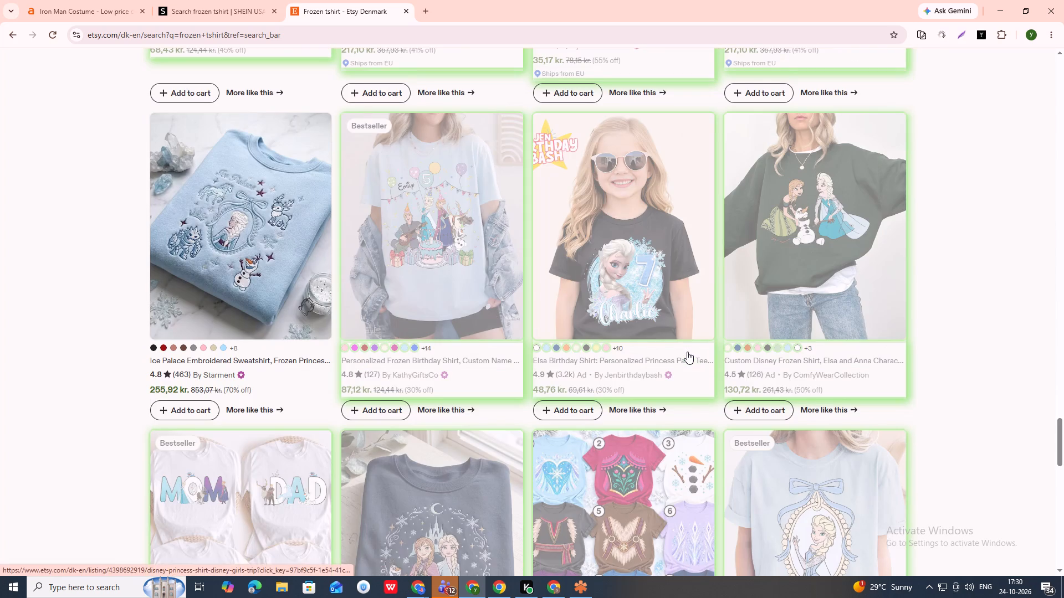
{"action": "scroll", "coordinate": [687, 352], "scroll_direction": "down", "scroll_amount": 6}
{"action": "scroll", "coordinate": [687, 352], "scroll_direction": "up", "scroll_amount": 5}
{"action": "scroll", "coordinate": [687, 352], "scroll_direction": "down", "scroll_amount": 6}
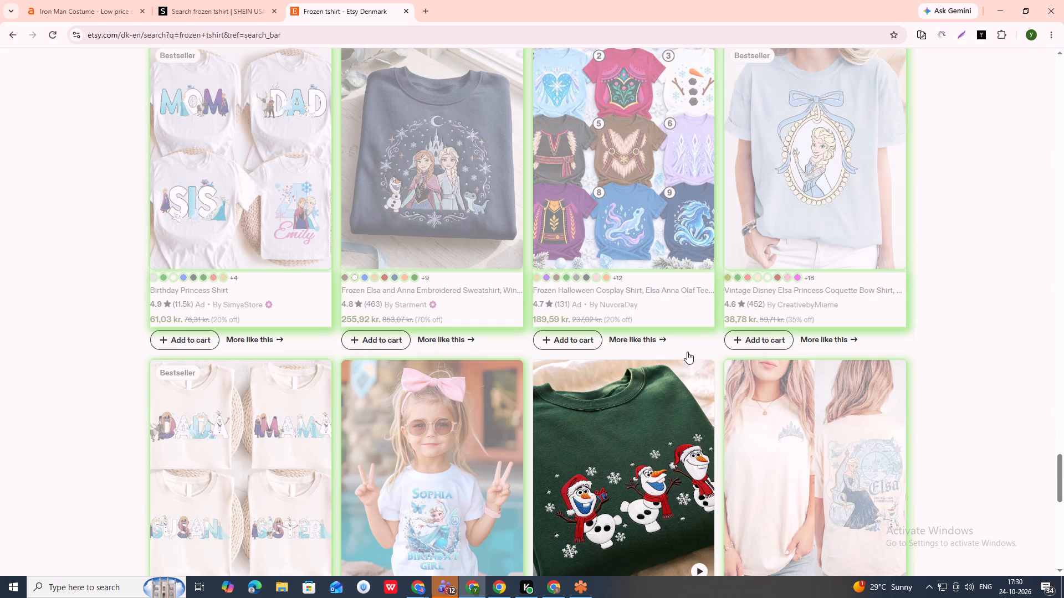
{"action": "scroll", "coordinate": [687, 352], "scroll_direction": "down", "scroll_amount": 5}
{"action": "left_click", "coordinate": [496, 444]}
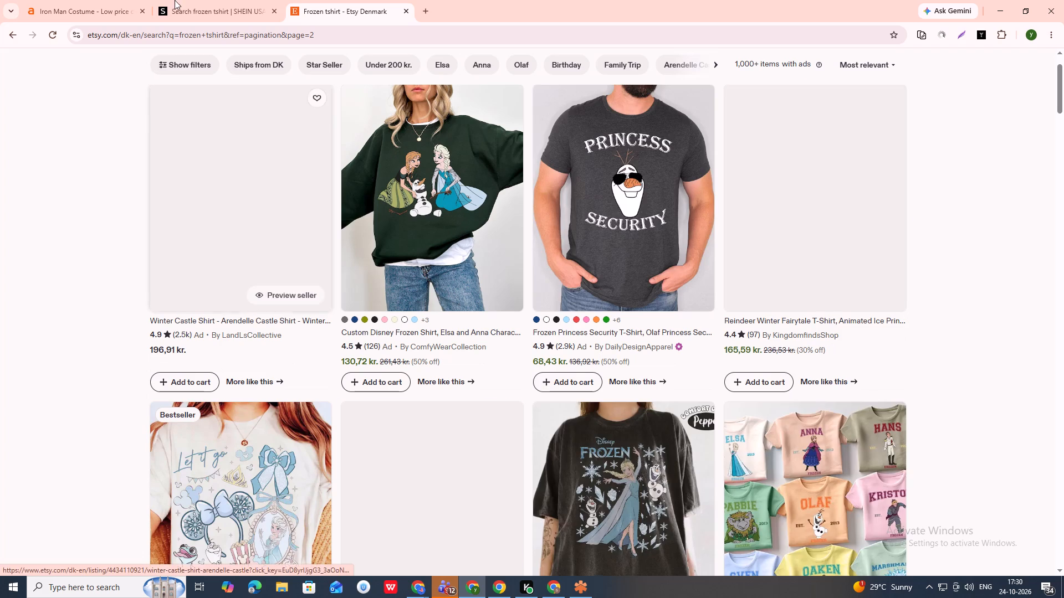
Search Allegro for "frozen tshirt" in place of the Iron Man costume search.
{"action": "left_click", "coordinate": [194, 0]}
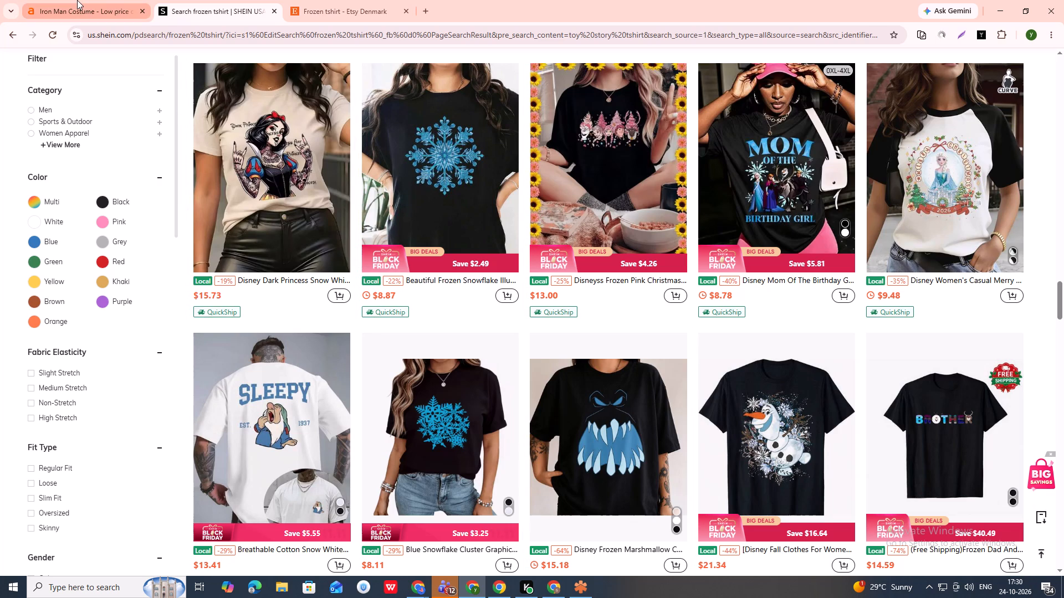
{"action": "left_click", "coordinate": [77, 0]}
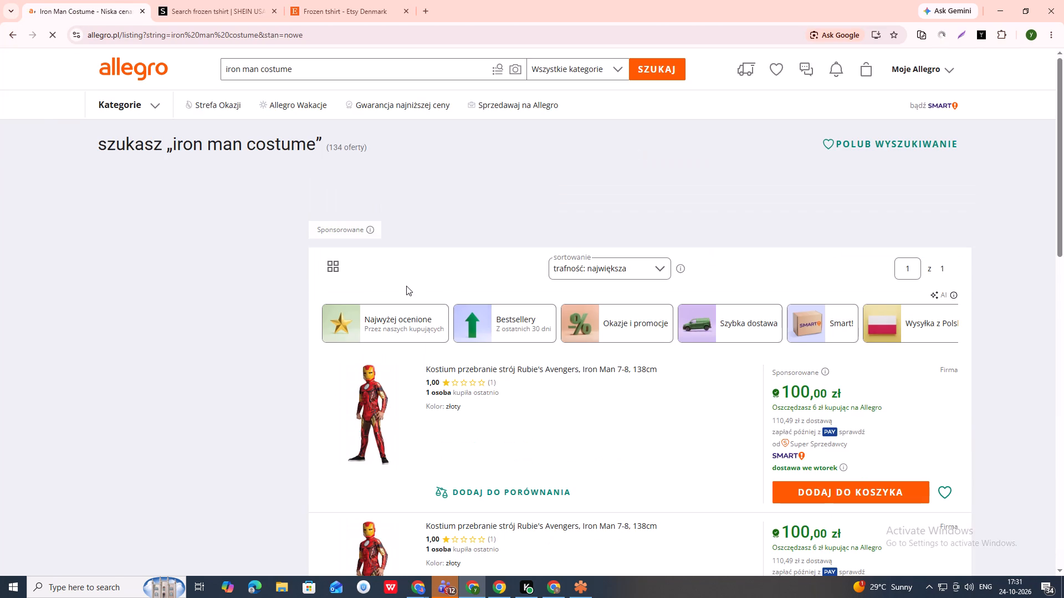
{"action": "left_click", "coordinate": [289, 68]}
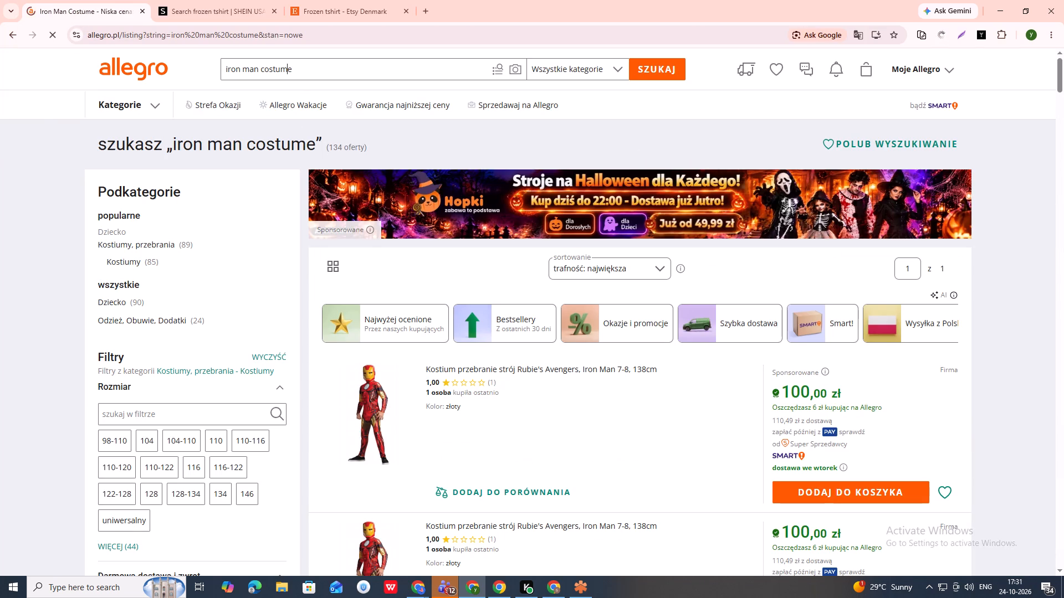
{"action": "key", "text": "ctrl+a"}
{"action": "type", "text": "frozen tshirt"}
{"action": "key", "text": "Return"}
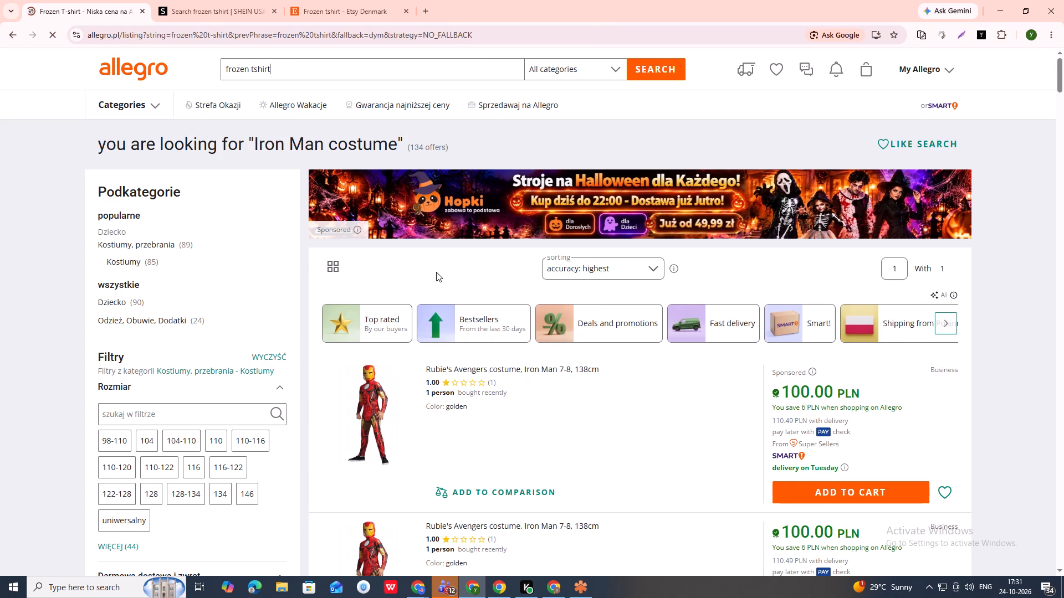
Copy the link of Amazon.es's "DJ Stitch T-Shirt Camiseta Niñas" into cell C309 of the links spreadsheet.
{"action": "key", "text": "alt+Tab"}
{"action": "key", "text": "alt+Tab"}
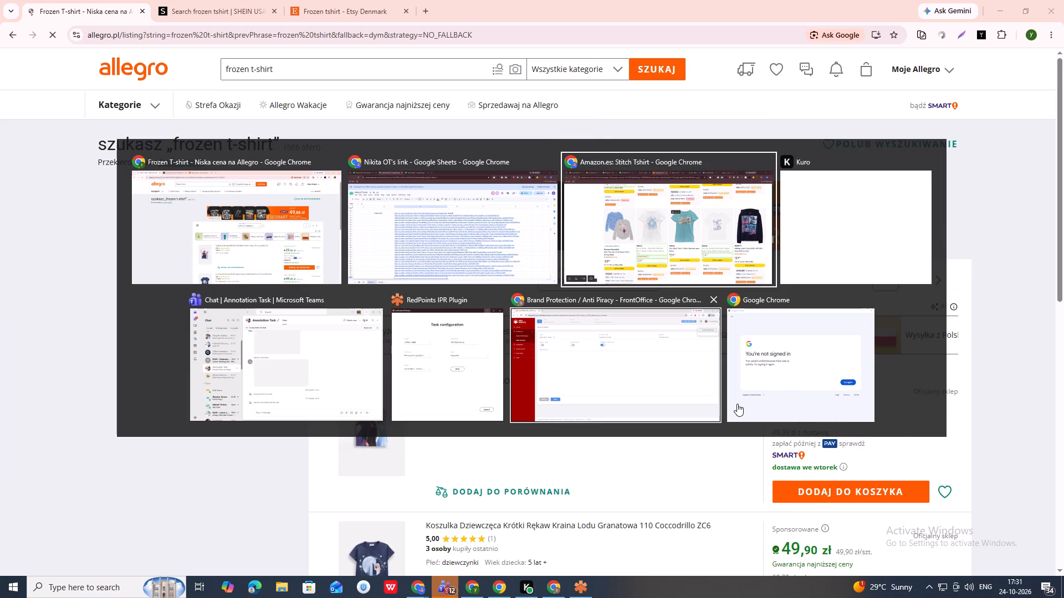
{"action": "key", "text": "Right"}
{"action": "scroll", "coordinate": [741, 413], "scroll_direction": "down", "scroll_amount": 6}
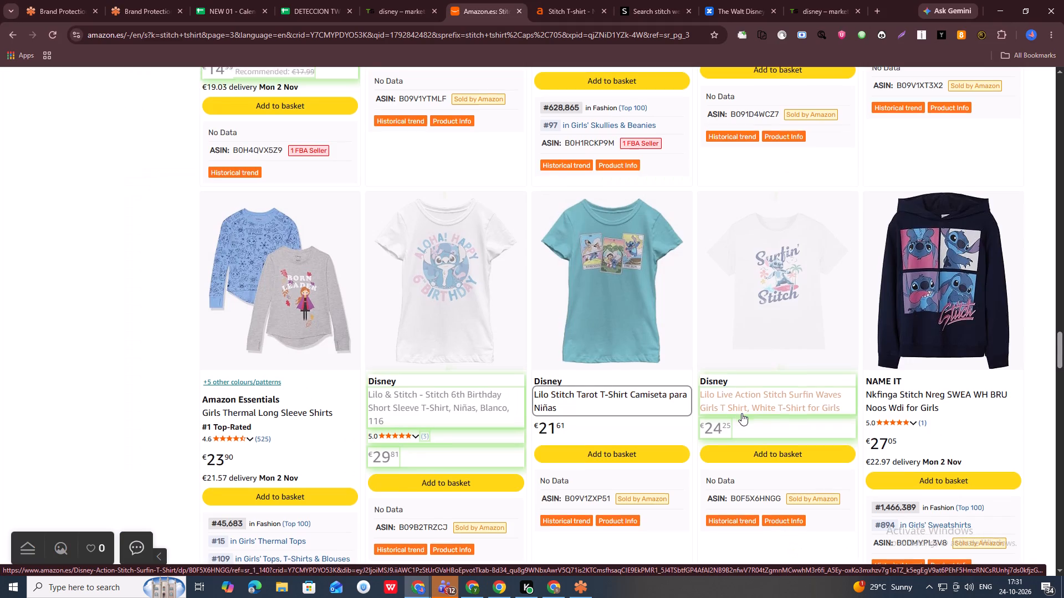
{"action": "scroll", "coordinate": [741, 413], "scroll_direction": "down", "scroll_amount": 3}
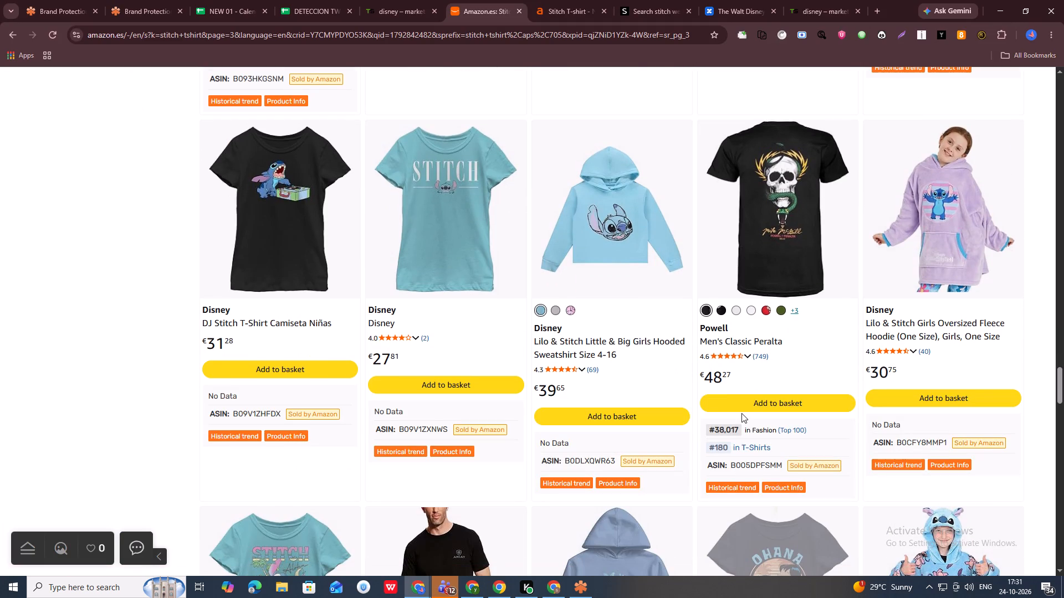
{"action": "right_click", "coordinate": [260, 323]}
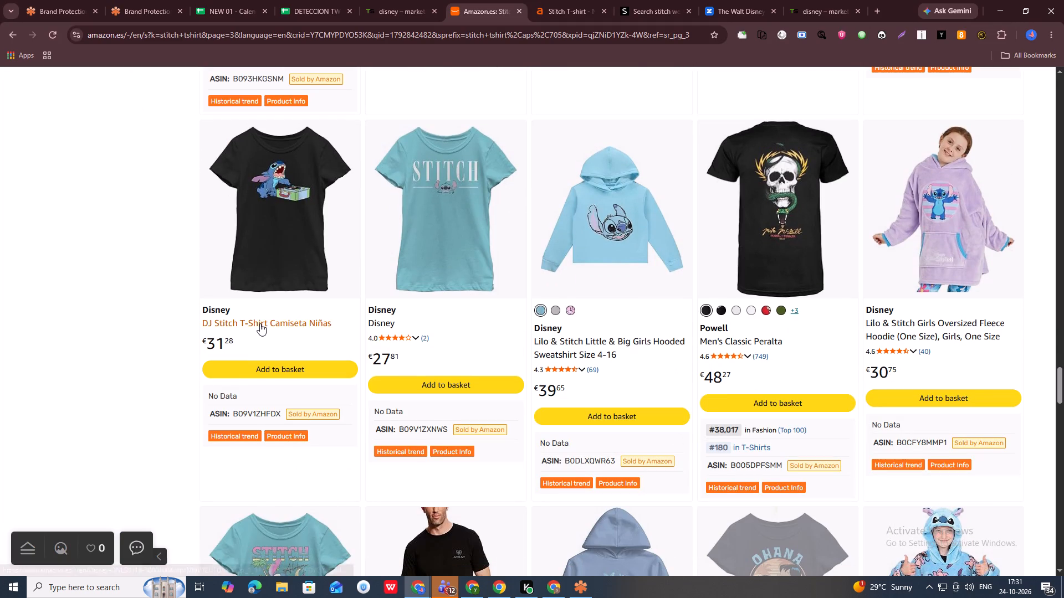
{"action": "left_click", "coordinate": [312, 437]}
{"action": "key", "text": "alt+Tab"}
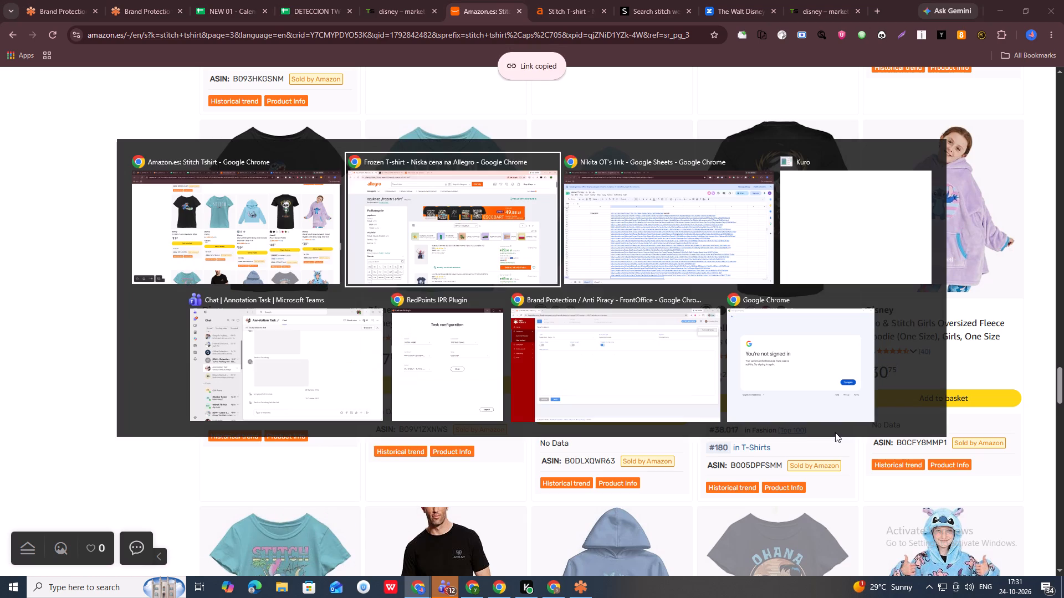
{"action": "key", "text": "alt+Tab"}
{"action": "scroll", "coordinate": [244, 363], "scroll_direction": "up", "scroll_amount": 4}
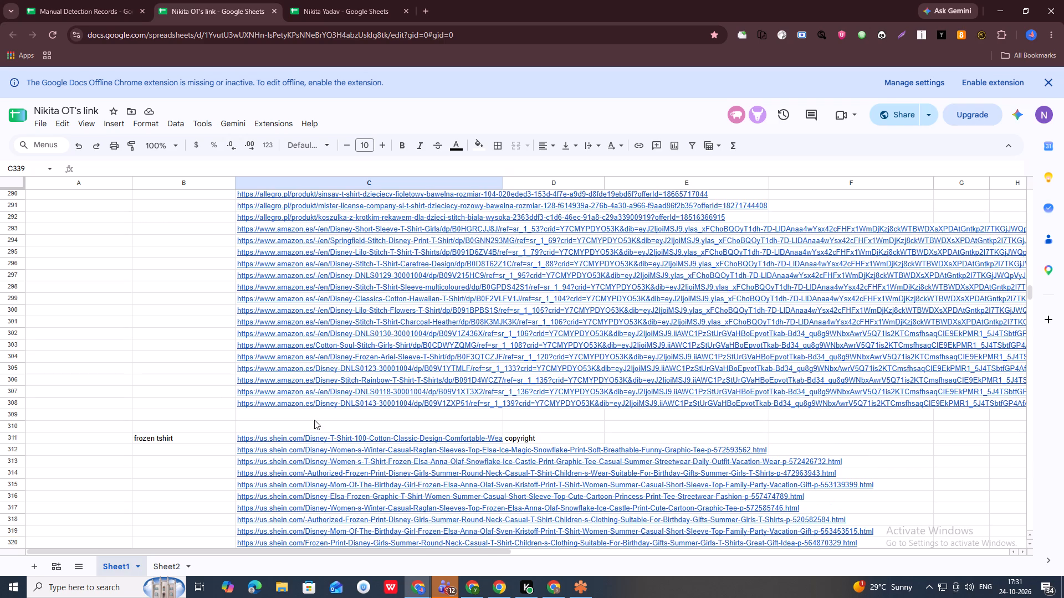
{"action": "left_click", "coordinate": [316, 413]}
{"action": "key", "text": "ctrl+v"}
Copy the link of Amazon.es's teal Disney "STITCH" T-shirt into cell C310, inserting four blank rows above the "frozen tshirt" section.
{"action": "key", "text": "alt+Tab"}
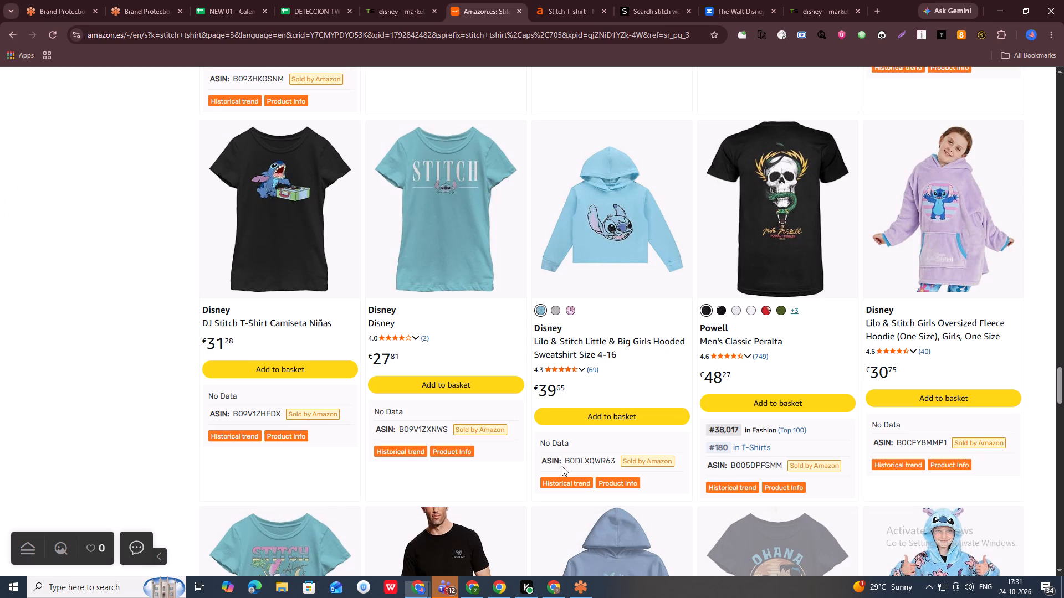
{"action": "right_click", "coordinate": [382, 319]}
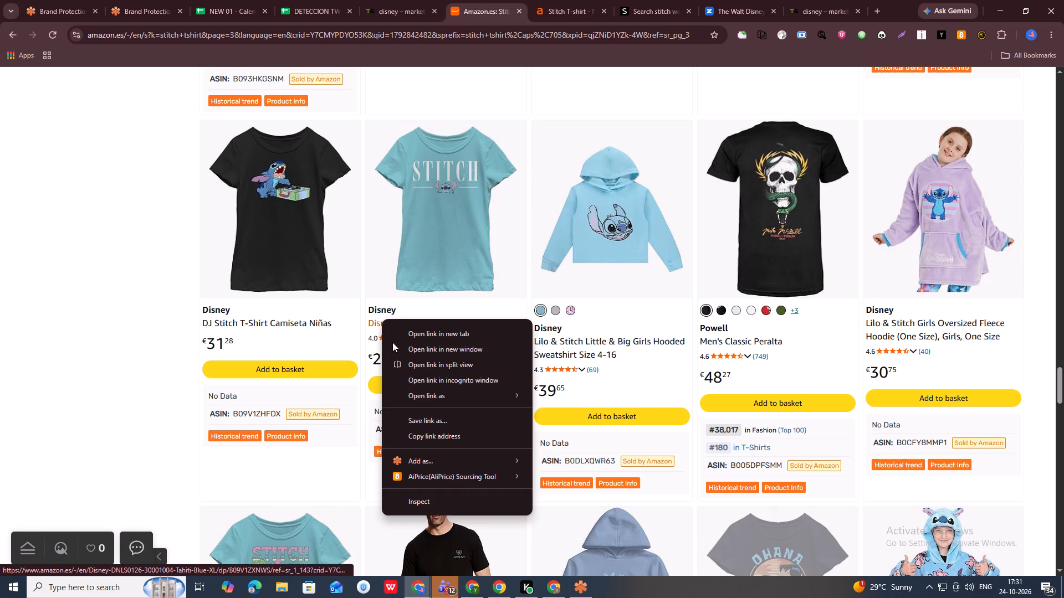
{"action": "left_click", "coordinate": [417, 436]}
{"action": "key", "text": "alt+Tab"}
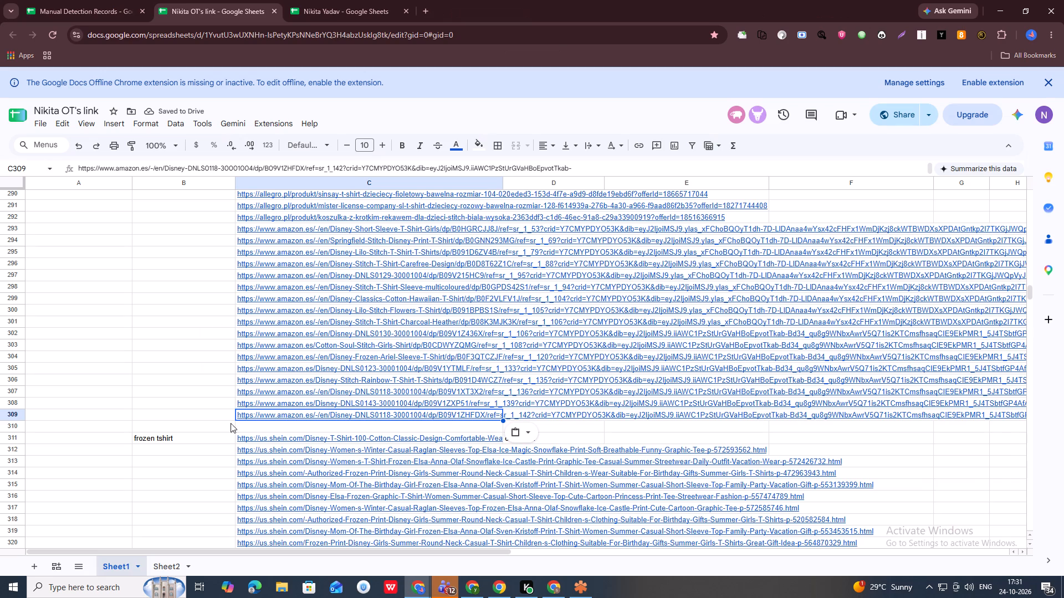
{"action": "left_click", "coordinate": [0, 426]}
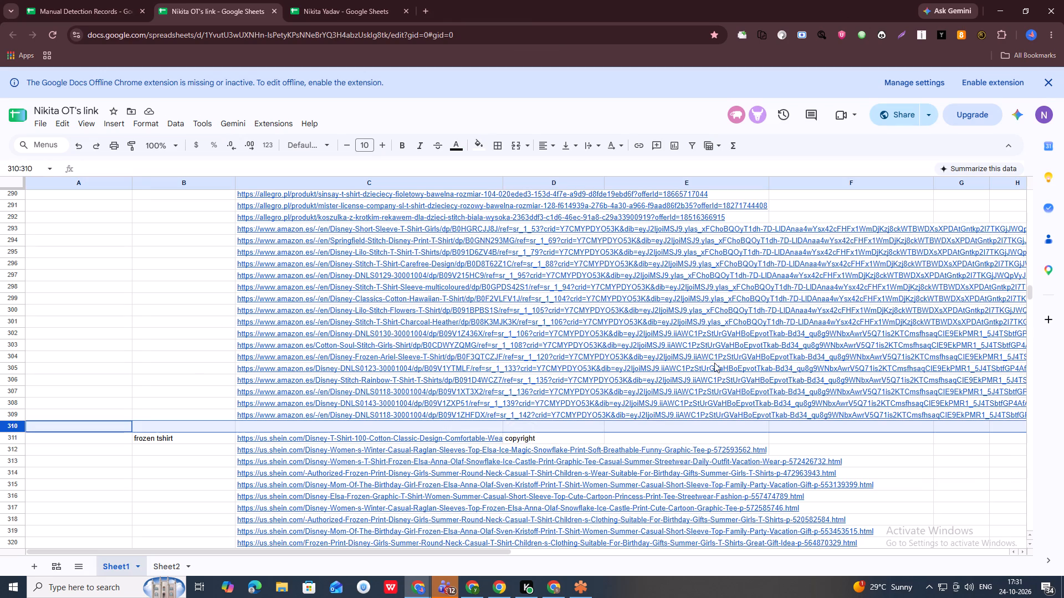
{"action": "key", "text": "ctrl+alt+equal"}
{"action": "key", "text": "ctrl+alt+equal"}
{"action": "key", "text": "ctrl+alt+equal"}
{"action": "key", "text": "ctrl+alt+equal"}
{"action": "key", "text": "Right"}
{"action": "key", "text": "Right"}
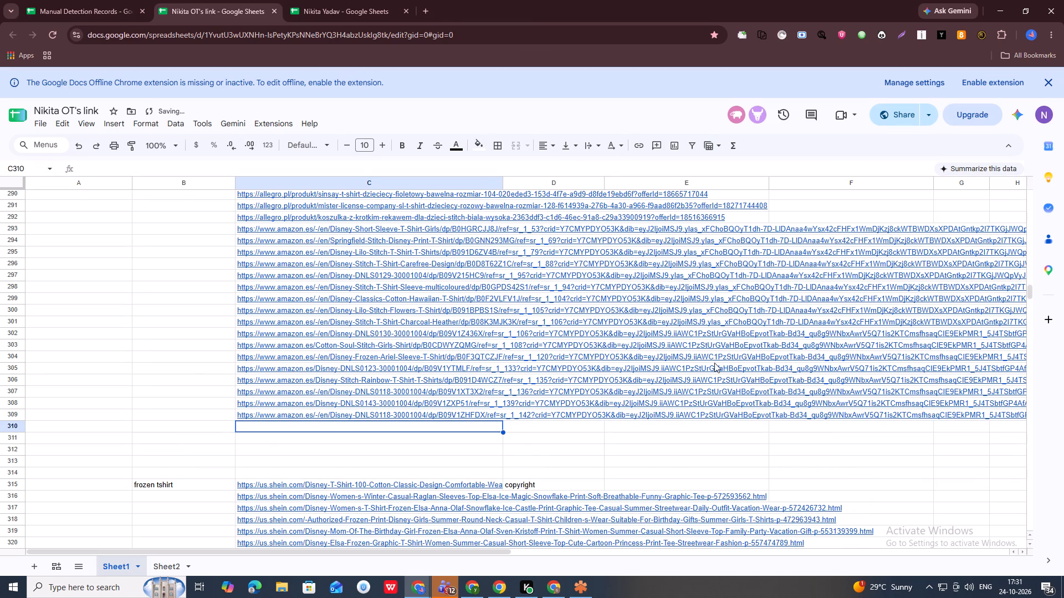
{"action": "key", "text": "ctrl+v"}
{"action": "key", "text": "Down"}
Copy the link of Amazon.es's "girls Disney Lilo & Stitch Aloha Stitch" T-shirt into cell C311 of the links spreadsheet.
{"action": "key", "text": "alt+Tab"}
{"action": "scroll", "coordinate": [924, 297], "scroll_direction": "down", "scroll_amount": 5}
{"action": "scroll", "coordinate": [663, 357], "scroll_direction": "down", "scroll_amount": 2}
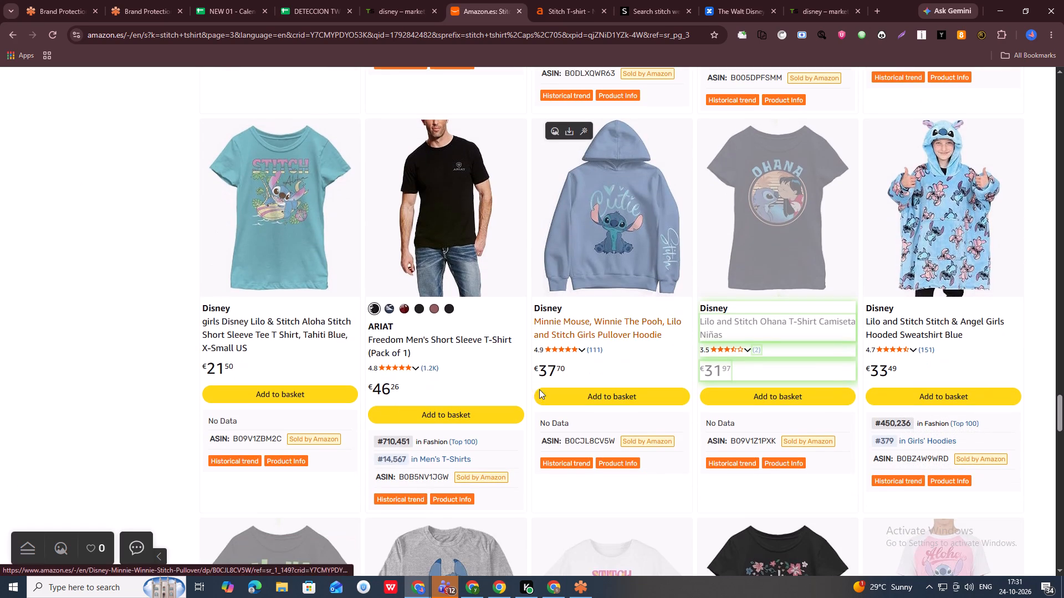
{"action": "right_click", "coordinate": [268, 334]}
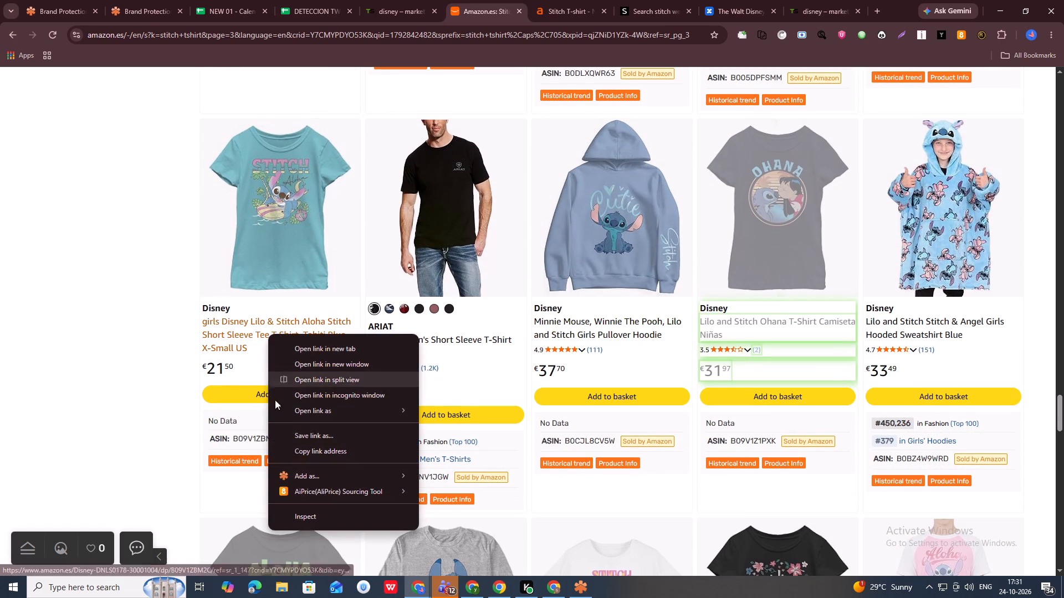
{"action": "left_click", "coordinate": [289, 449]}
{"action": "key", "text": "alt+Tab"}
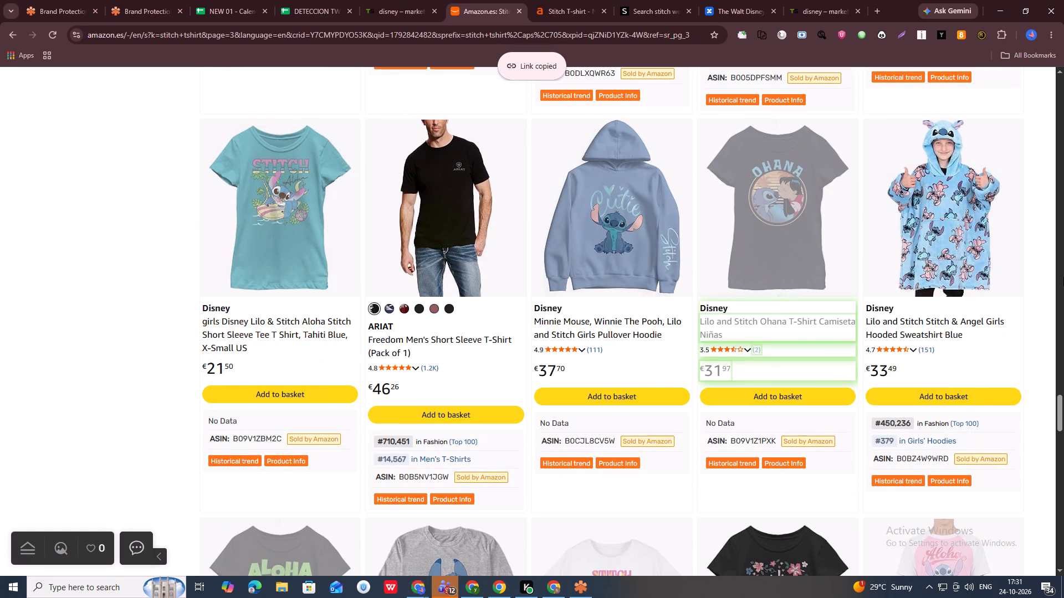
{"action": "key", "text": "ctrl+v"}
{"action": "key", "text": "Down"}
Copy the link of Amazon.es's Cotton Soul "Lilo & Stitch Vacation Mode" girls' T-shirt into cell C312 of the links spreadsheet.
{"action": "key", "text": "alt+Tab"}
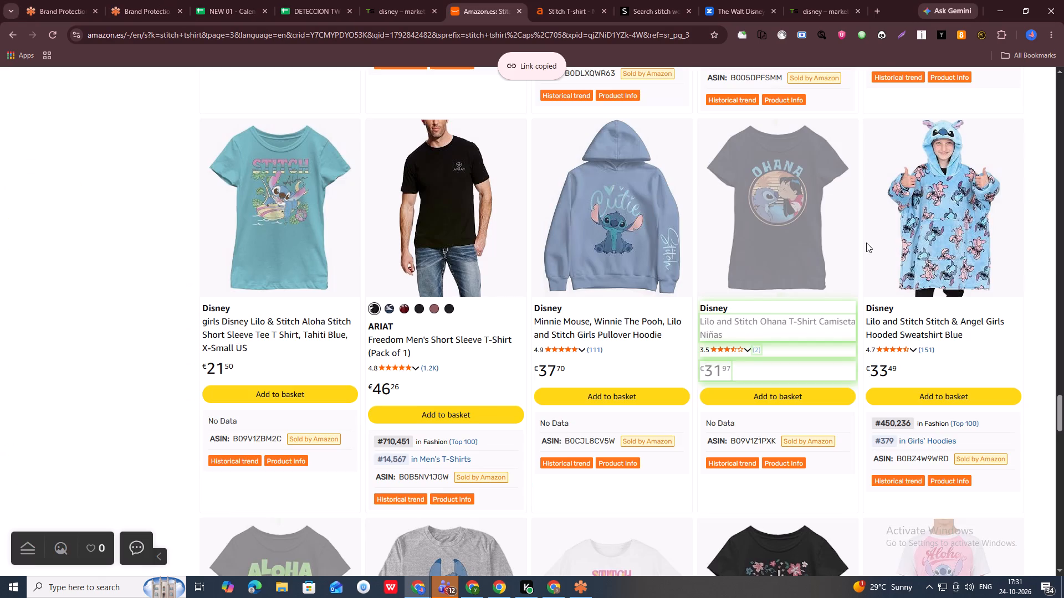
{"action": "scroll", "coordinate": [893, 295], "scroll_direction": "down", "scroll_amount": 5}
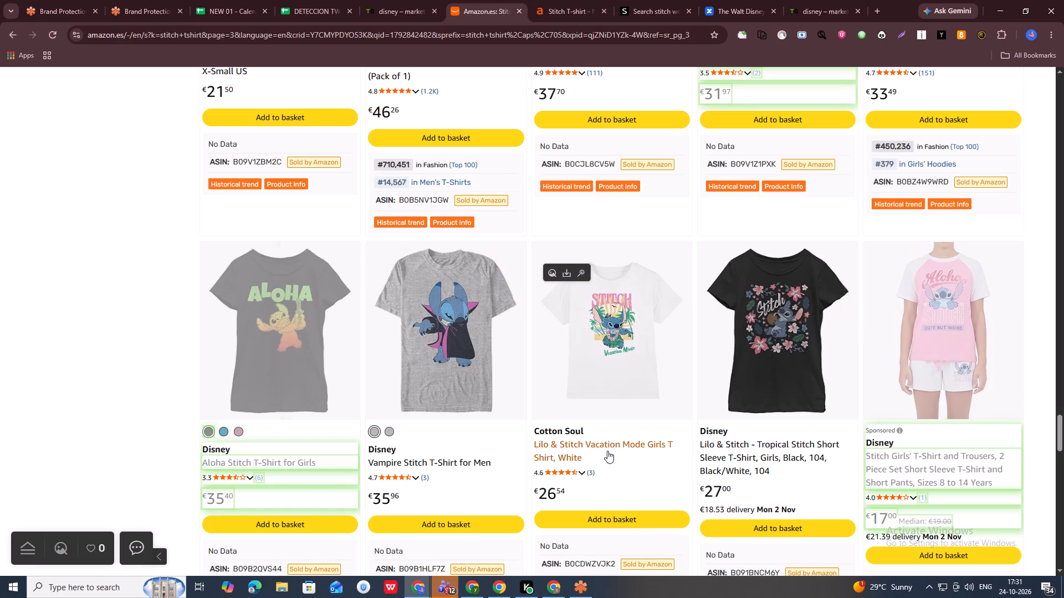
{"action": "right_click", "coordinate": [607, 444]}
{"action": "left_click", "coordinate": [656, 364]}
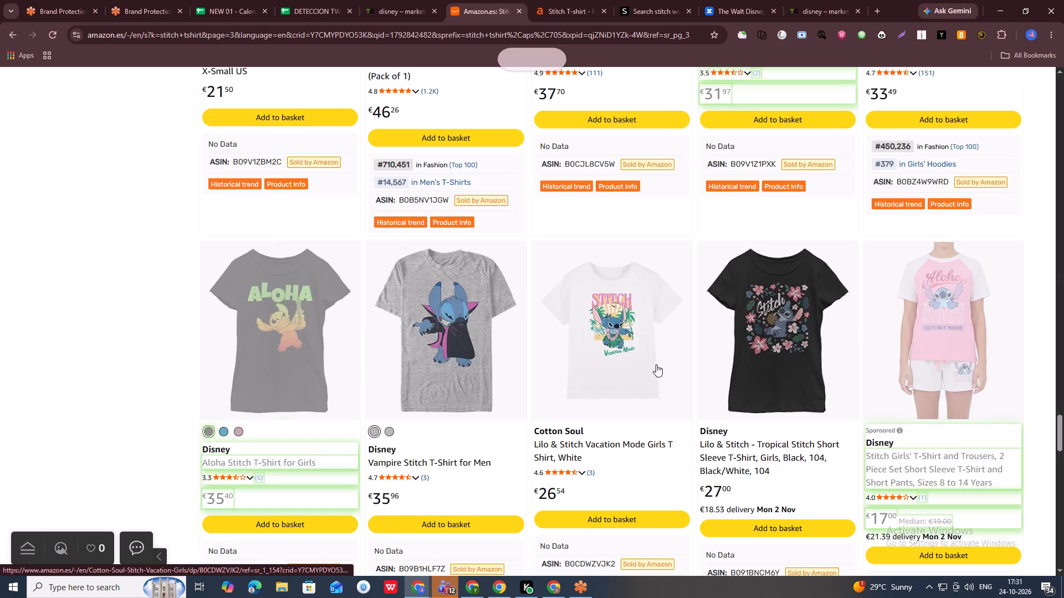
{"action": "key", "text": "alt+Tab"}
{"action": "key", "text": "ctrl+v"}
{"action": "key", "text": "Down"}
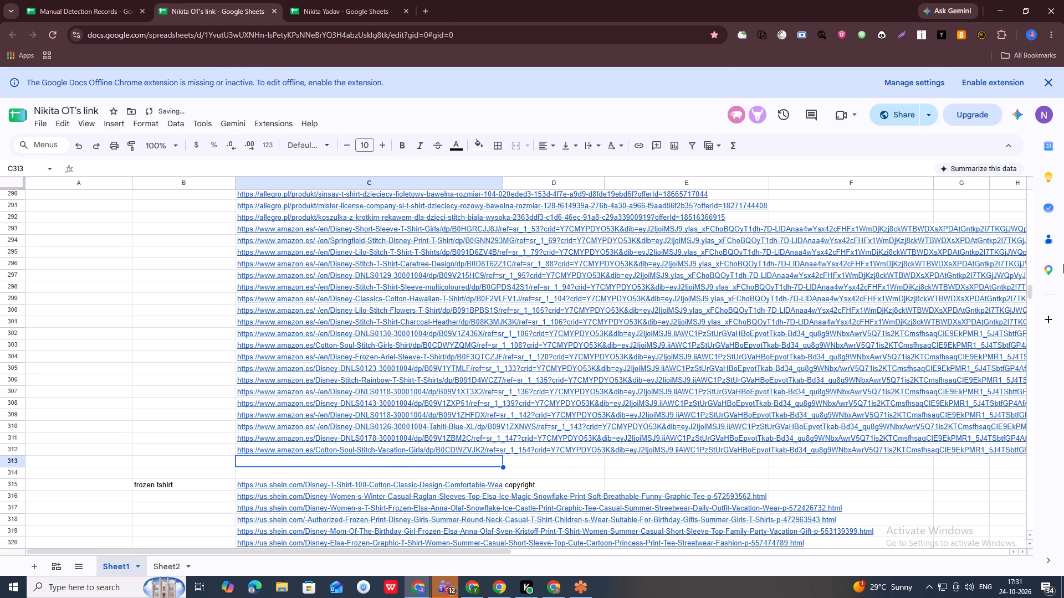
Copy the link of Amazon.es's black "Lilo & Stitch - Tropical Stitch" girls' T-shirt into cell C313 of the links spreadsheet.
{"action": "key", "text": "alt+Tab"}
{"action": "right_click", "coordinate": [788, 456]}
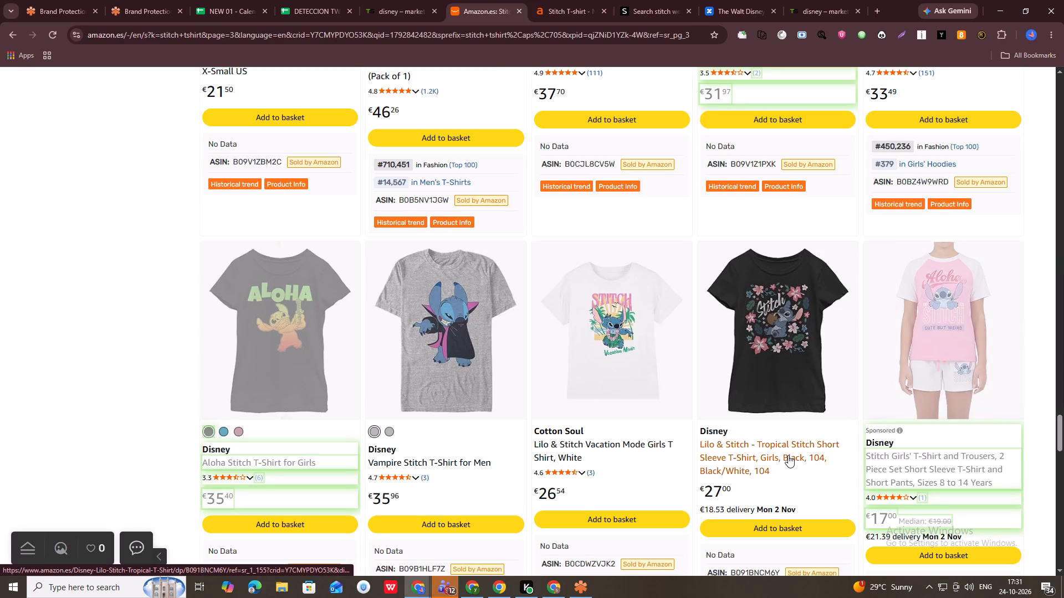
{"action": "left_click", "coordinate": [824, 379]}
{"action": "key", "text": "alt+Tab"}
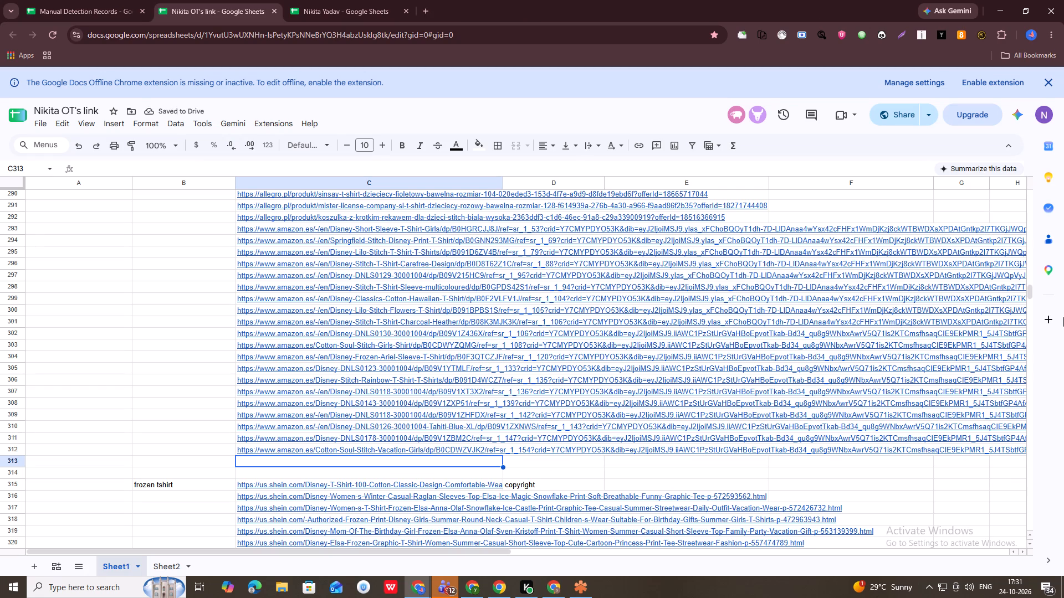
{"action": "key", "text": "ctrl+v"}
{"action": "key", "text": "Down"}
Go to page 4 of Amazon.es's "stitch tshirt" results.
{"action": "key", "text": "alt+Tab"}
{"action": "scroll", "coordinate": [780, 383], "scroll_direction": "down", "scroll_amount": 8}
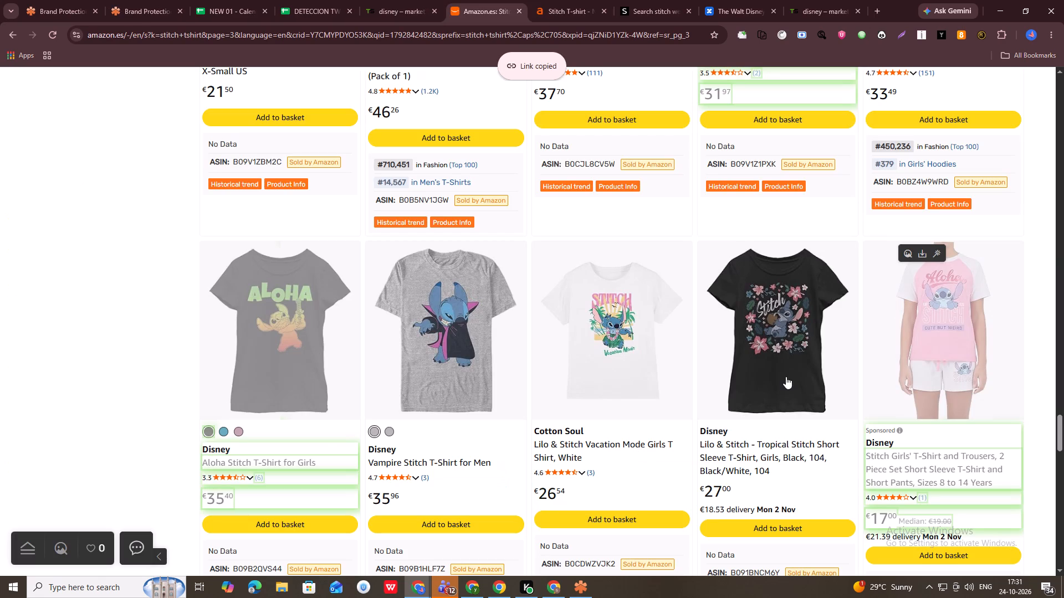
{"action": "left_click", "coordinate": [631, 216]}
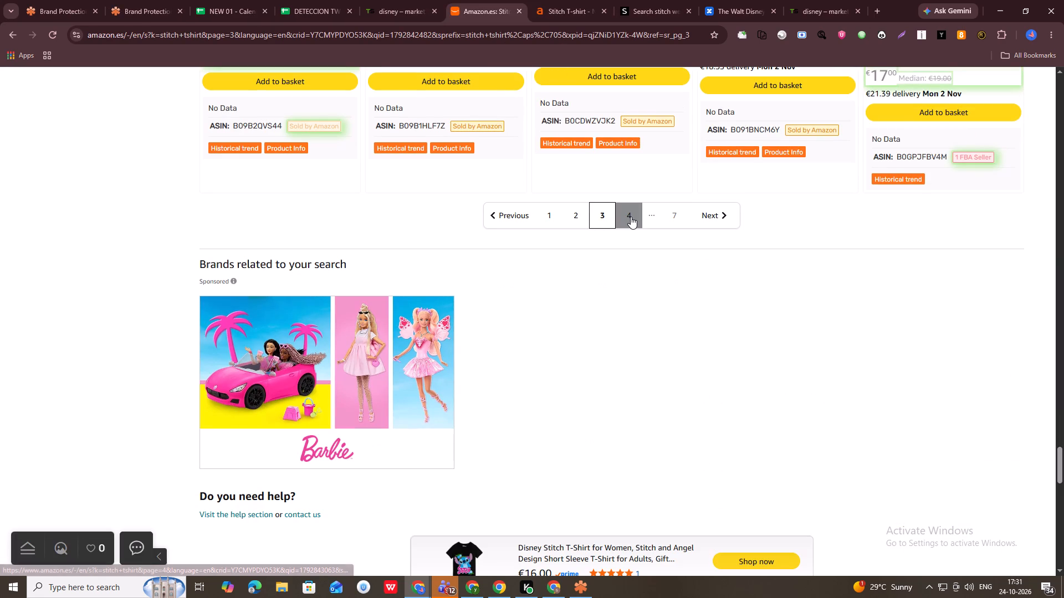
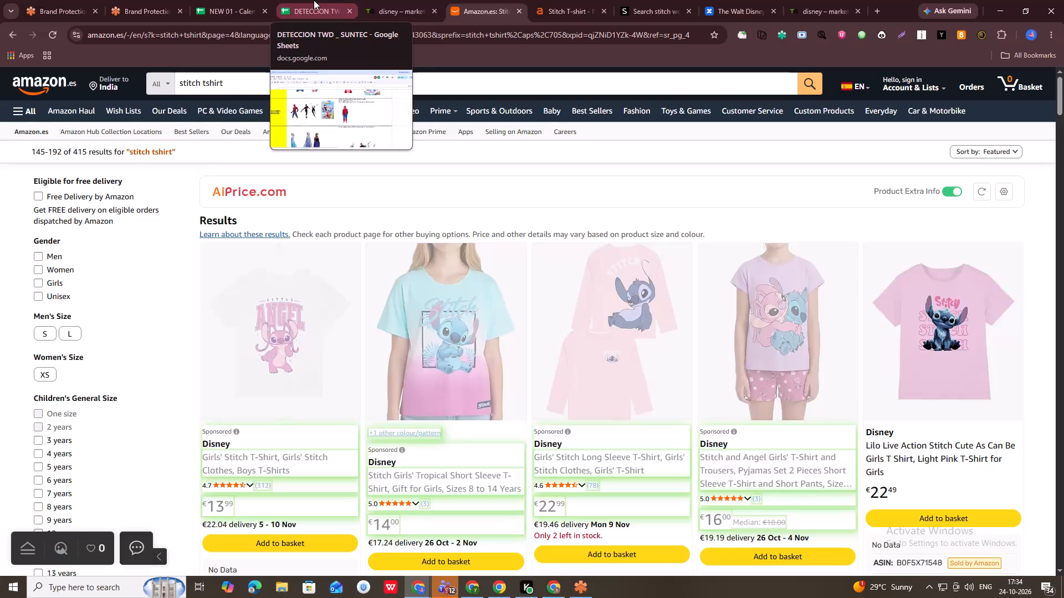
Record the light pink Lilo Live Action Stitch T-shirt's link in C314 of the links spreadsheet, inserting seven rows above the frozen tshirt section.
{"action": "right_click", "coordinate": [944, 456]}
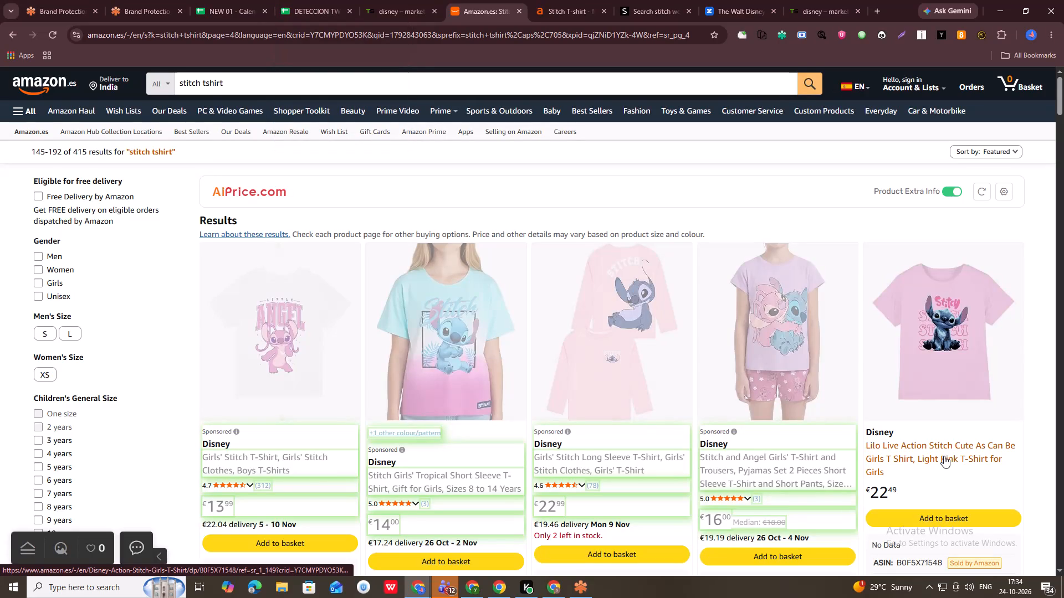
{"action": "left_click", "coordinate": [846, 373]}
{"action": "key", "text": "alt+Tab"}
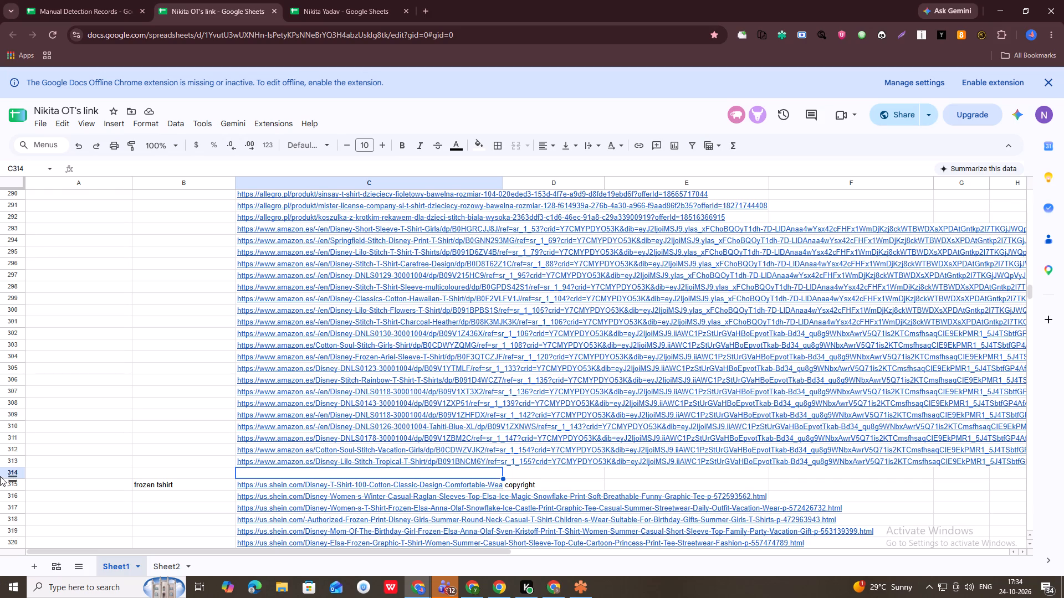
{"action": "left_click", "coordinate": [0, 476]}
{"action": "key", "text": "ctrl+alt+equal"}
{"action": "key", "text": "ctrl+alt+equal"}
{"action": "key", "text": "ctrl+alt+equal"}
{"action": "key", "text": "ctrl+alt+equal"}
{"action": "key", "text": "ctrl+alt+equal"}
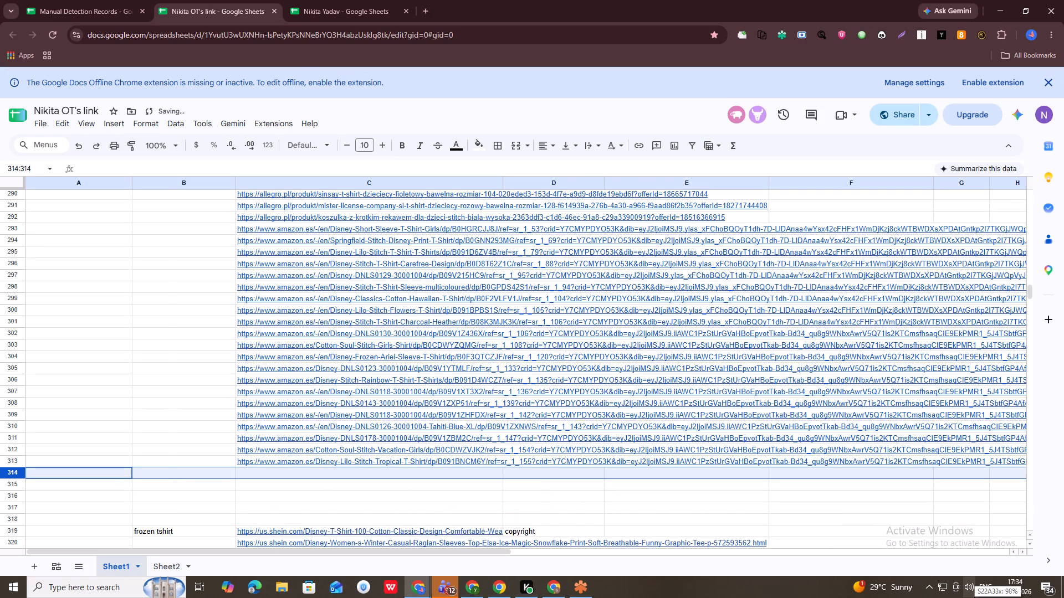
{"action": "key", "text": "ctrl+alt+equal"}
{"action": "key", "text": "ctrl+alt+equal"}
{"action": "key", "text": "Right"}
{"action": "key", "text": "Right"}
{"action": "key", "text": "ctrl+v"}
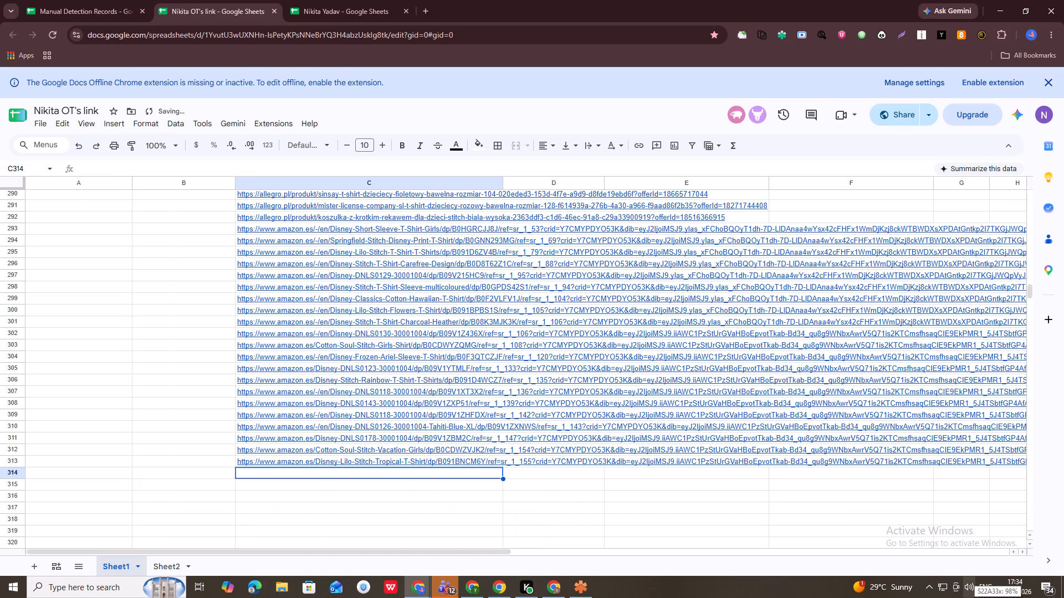
{"action": "key", "text": "Down"}
Copy the Amazon link of the Tahiti Blue Aloha Stitch girls' T-shirt, X-Small, into cell C315 of the links spreadsheet.
{"action": "key", "text": "alt+Tab"}
{"action": "scroll", "coordinate": [1022, 475], "scroll_direction": "down", "scroll_amount": 6}
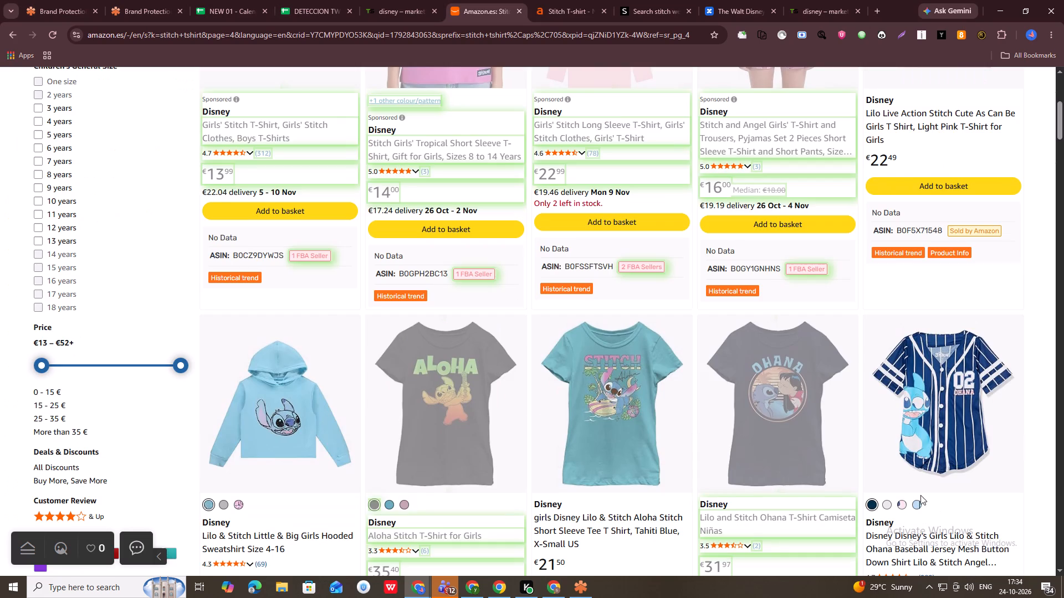
{"action": "right_click", "coordinate": [594, 491]}
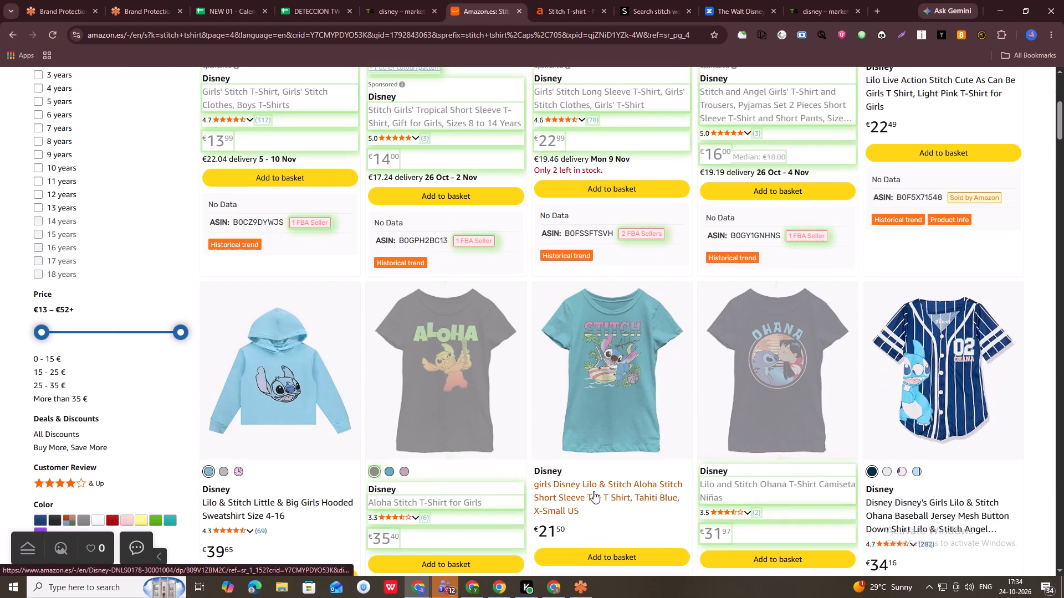
{"action": "left_click", "coordinate": [642, 409]}
{"action": "key", "text": "alt+Tab"}
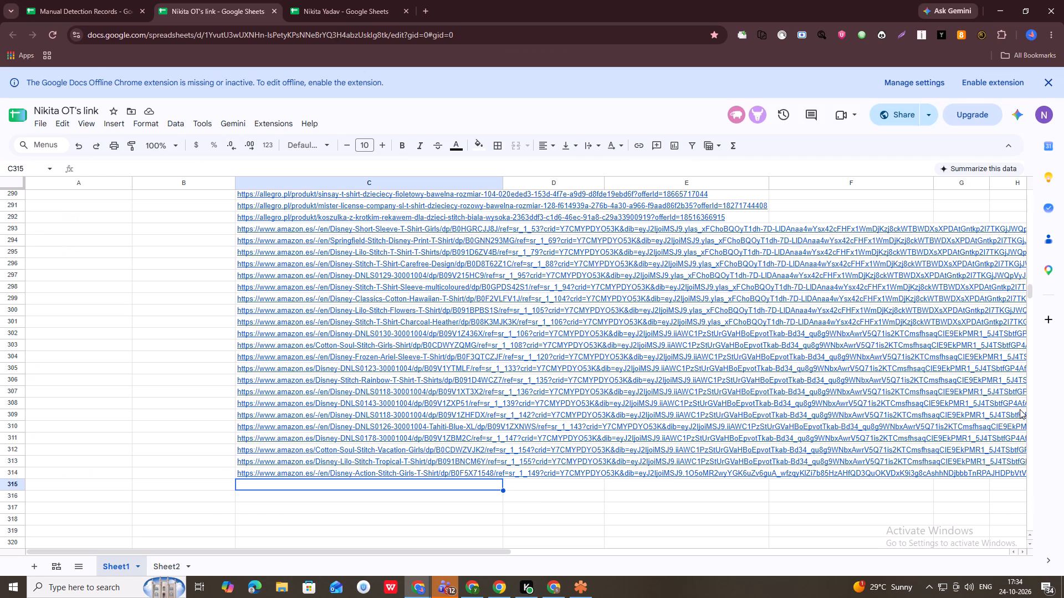
{"action": "key", "text": "ctrl+v"}
{"action": "key", "text": "Down"}
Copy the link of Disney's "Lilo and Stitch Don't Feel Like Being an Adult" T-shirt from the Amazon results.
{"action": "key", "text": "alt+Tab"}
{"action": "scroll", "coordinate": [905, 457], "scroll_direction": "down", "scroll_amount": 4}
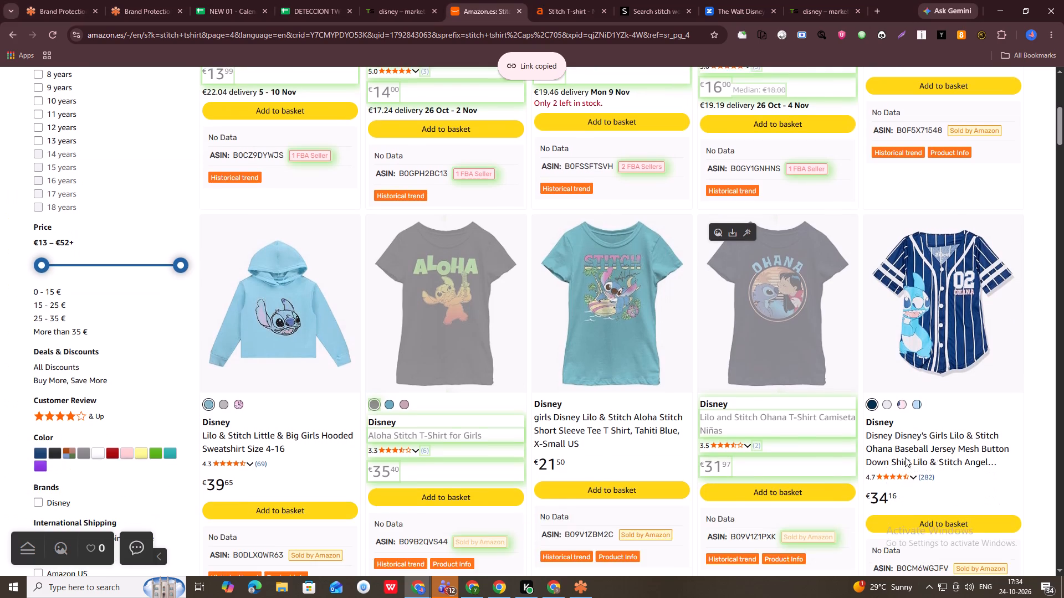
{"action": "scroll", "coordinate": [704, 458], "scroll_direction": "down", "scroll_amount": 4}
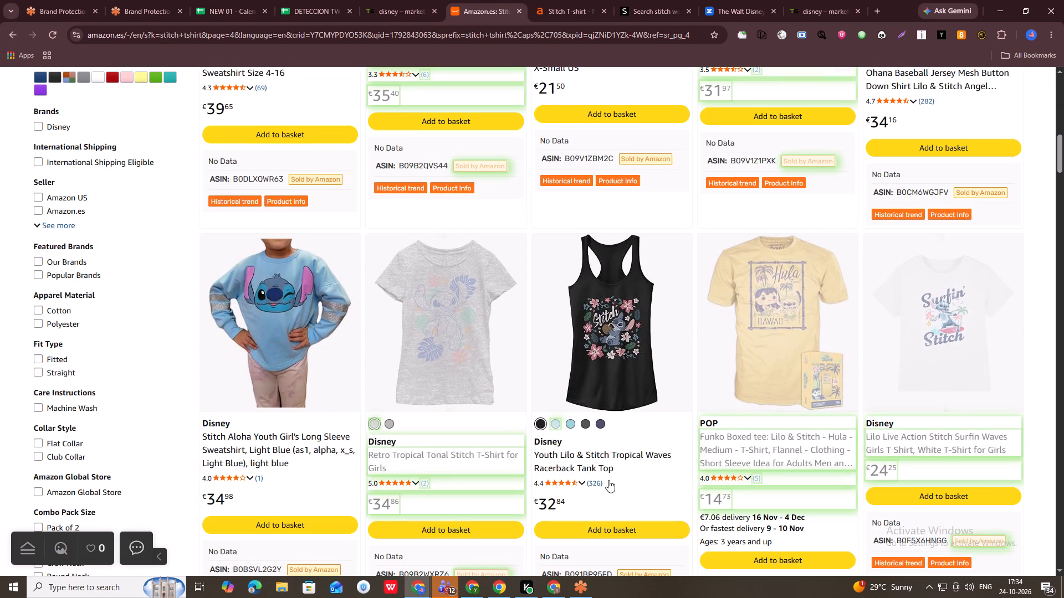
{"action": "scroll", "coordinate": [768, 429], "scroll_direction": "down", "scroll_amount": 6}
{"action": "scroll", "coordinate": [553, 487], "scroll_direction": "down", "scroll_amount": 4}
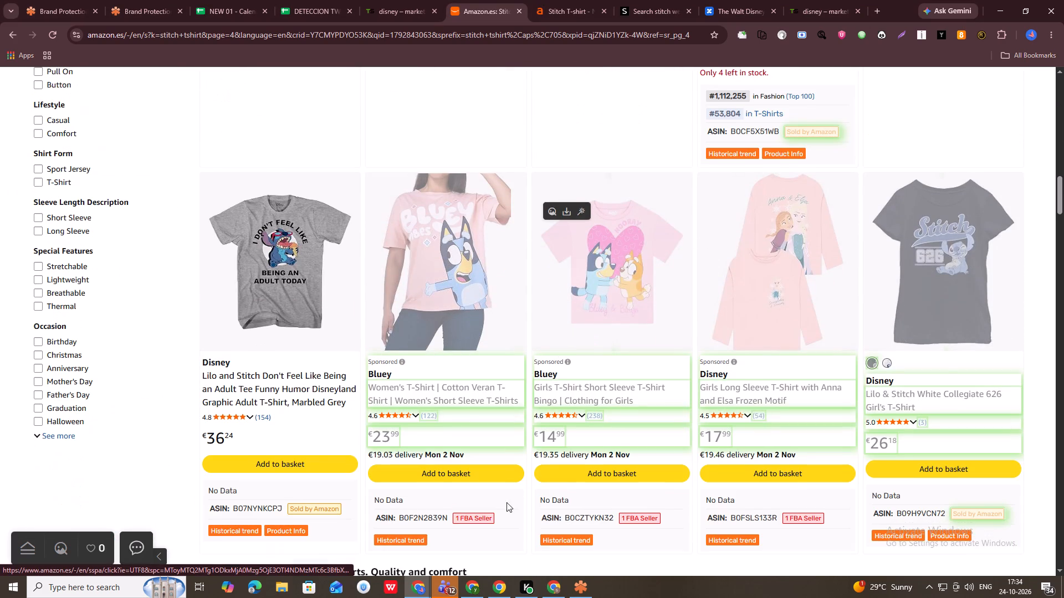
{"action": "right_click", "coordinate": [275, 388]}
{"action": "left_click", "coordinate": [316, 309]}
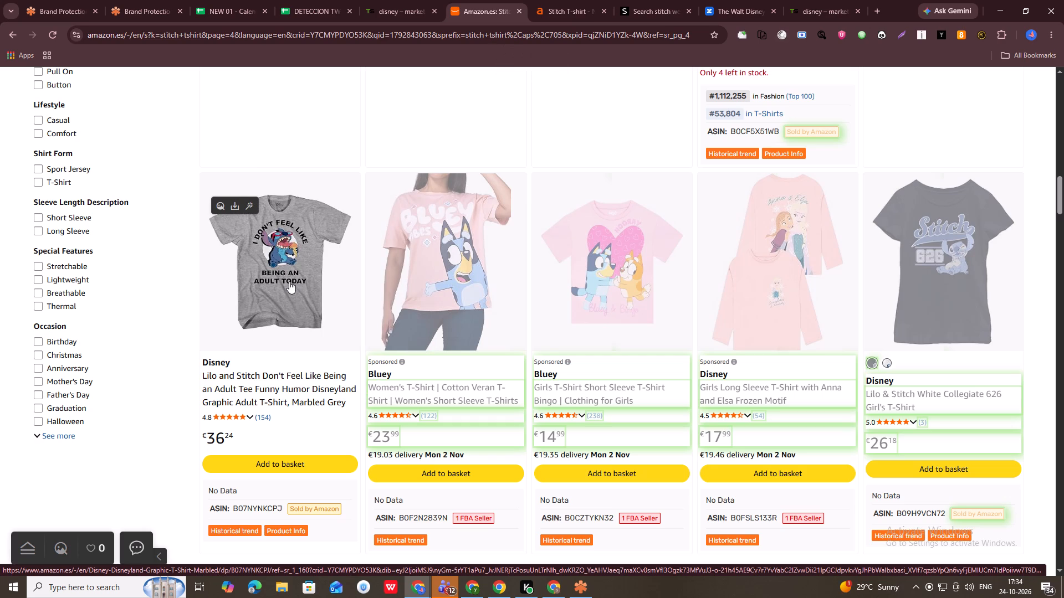
Copy the Amazon link of the heather grey "lilo and stitch not today" adult T-shirt into cell C316 of the links spreadsheet.
{"action": "scroll", "coordinate": [289, 281], "scroll_direction": "down", "scroll_amount": 5}
{"action": "scroll", "coordinate": [753, 386], "scroll_direction": "down", "scroll_amount": 4}
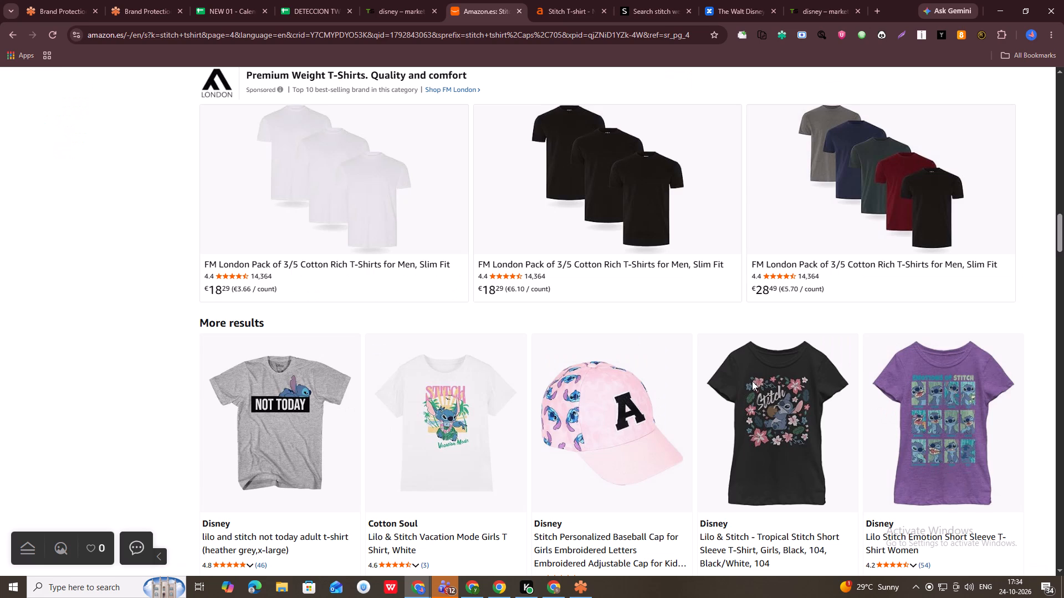
{"action": "scroll", "coordinate": [582, 399], "scroll_direction": "down", "scroll_amount": 2}
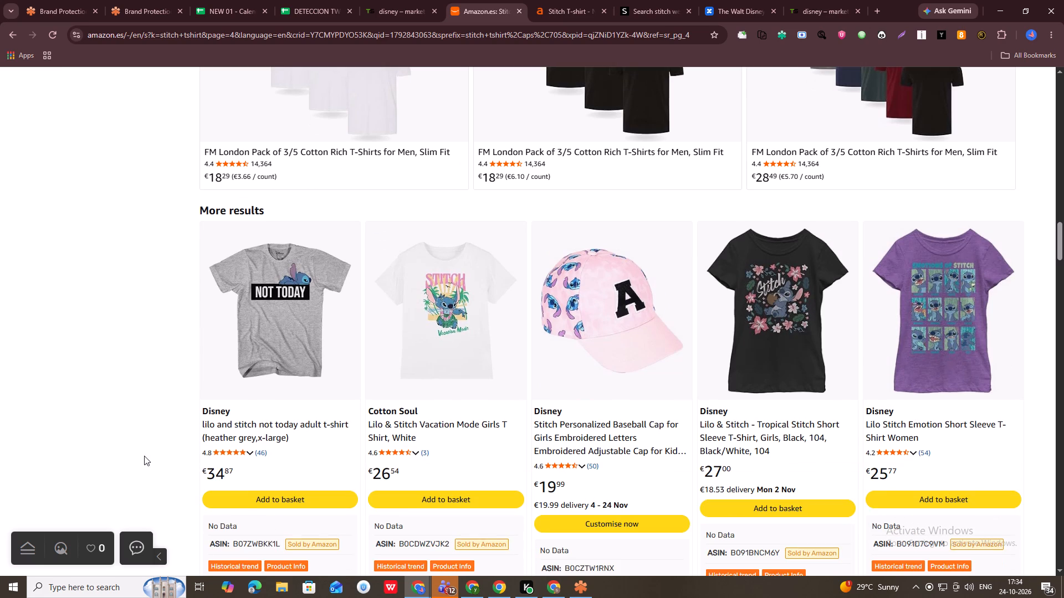
{"action": "right_click", "coordinate": [249, 432]}
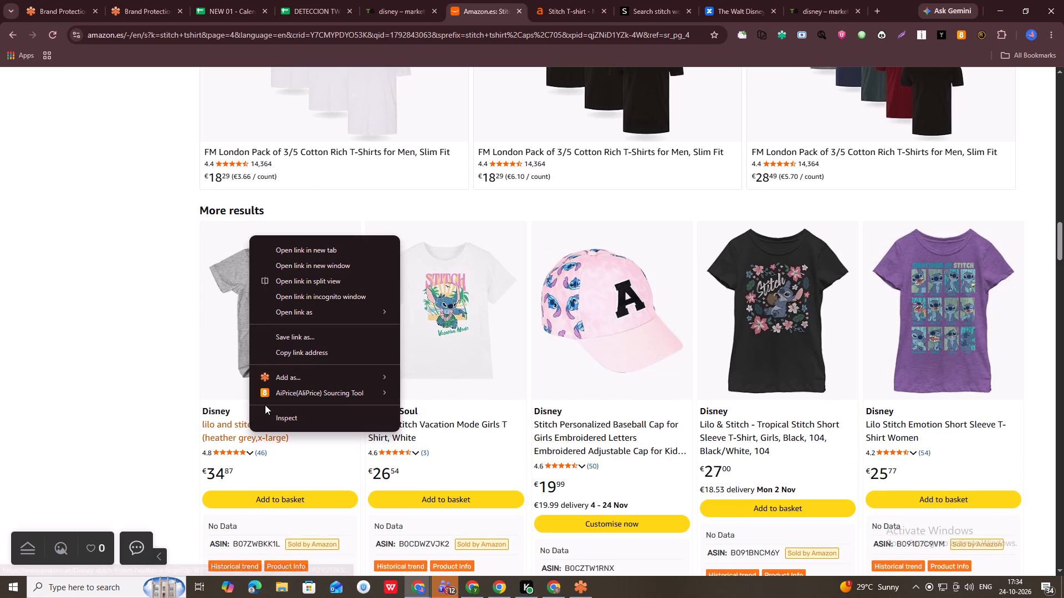
{"action": "left_click", "coordinate": [277, 352]}
{"action": "key", "text": "alt+Tab"}
{"action": "key", "text": "ctrl+v"}
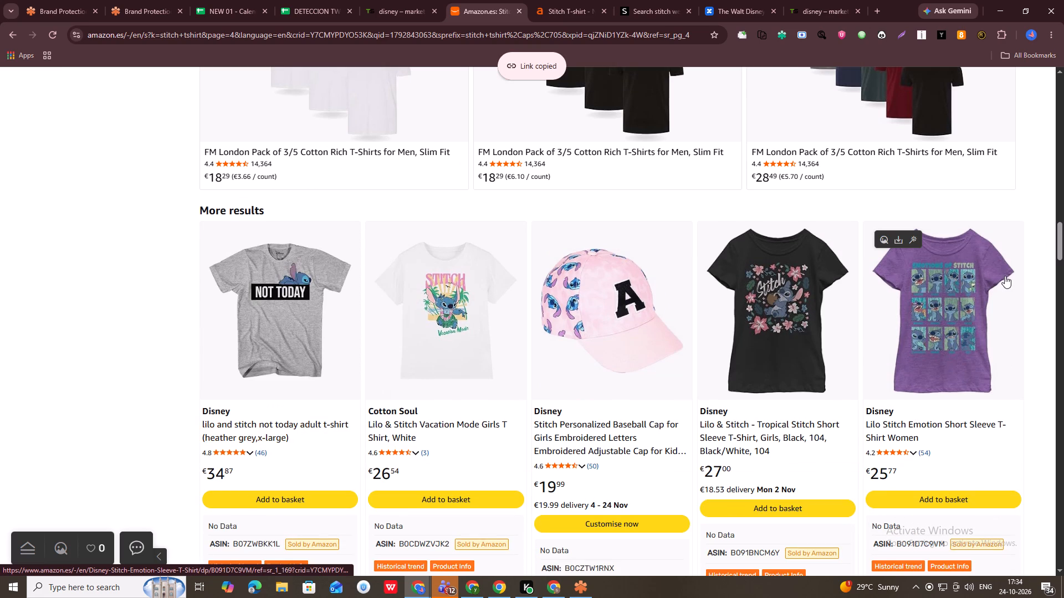
{"action": "key", "text": "Down"}
Copy the link of Cotton Soul's white Lilo & Stitch Vacation Mode girls' T-shirt into cell C317 of the links spreadsheet.
{"action": "key", "text": "alt+Tab"}
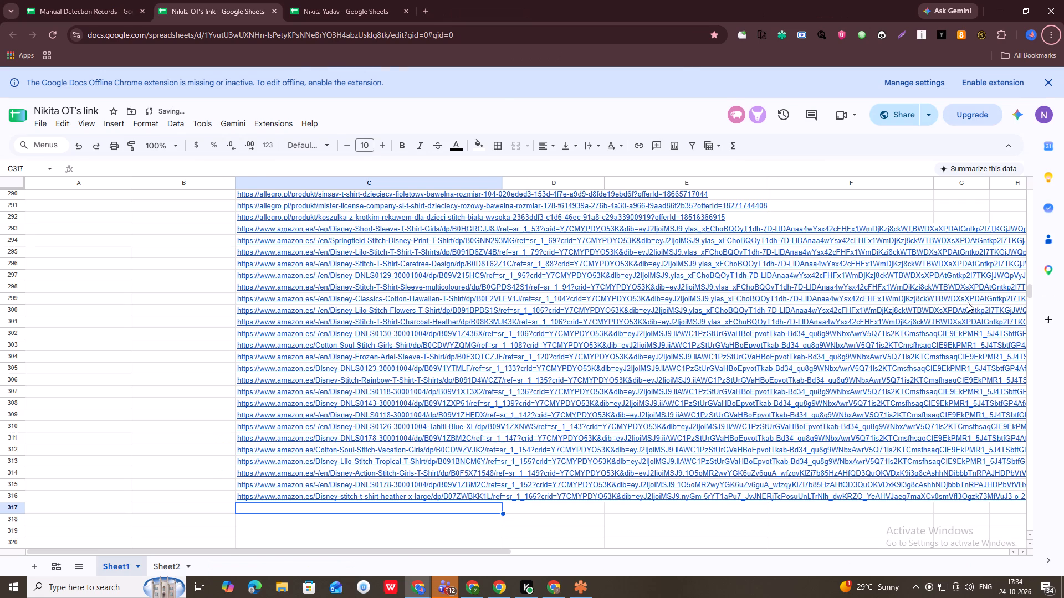
{"action": "right_click", "coordinate": [429, 422]}
{"action": "left_click", "coordinate": [493, 343]}
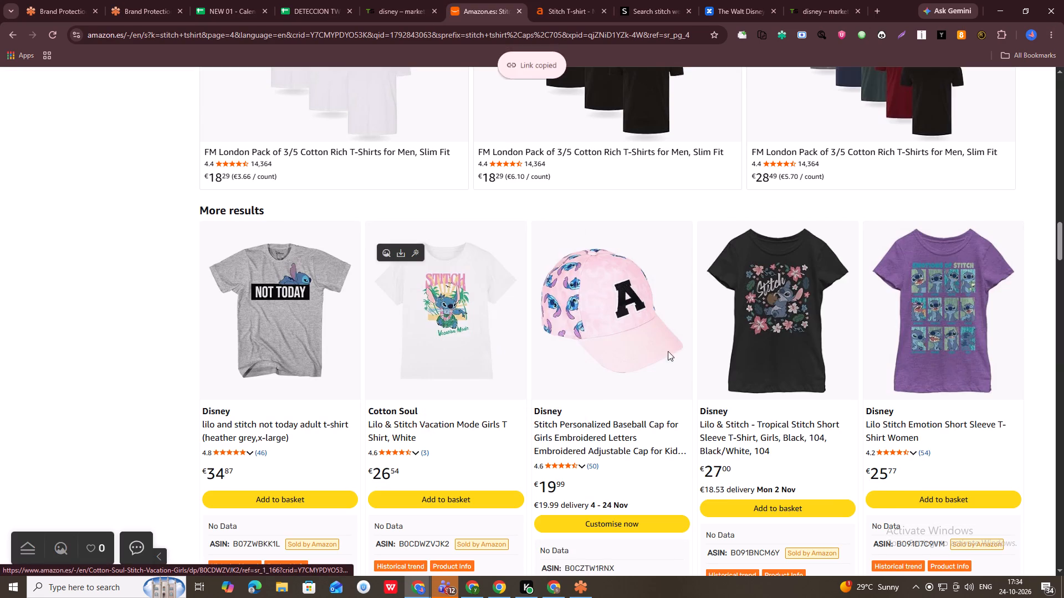
{"action": "key", "text": "alt+Tab"}
{"action": "key", "text": "ctrl+v"}
{"action": "key", "text": "Down"}
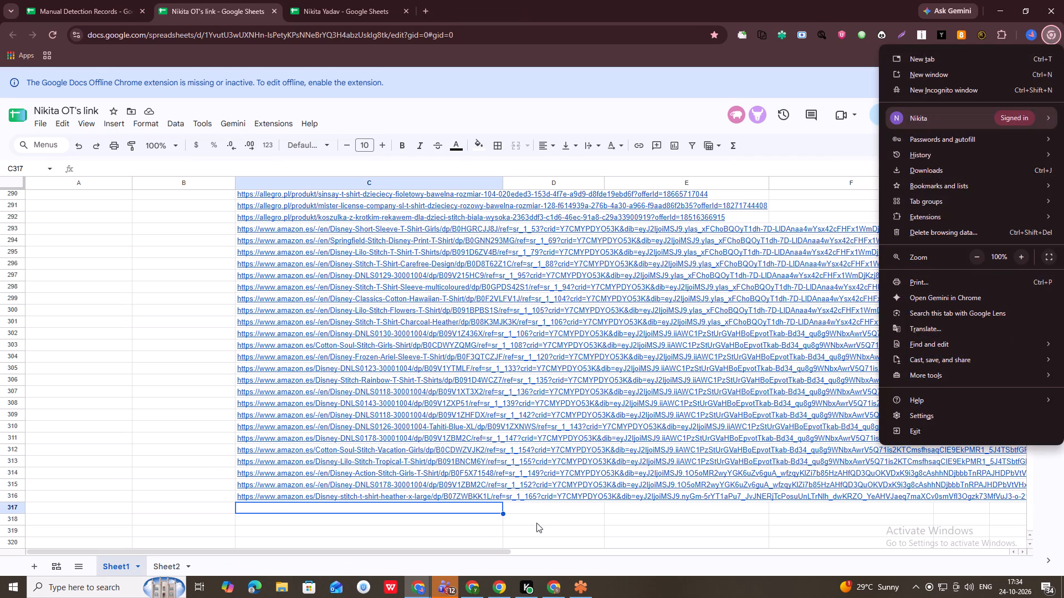
{"action": "left_click", "coordinate": [405, 510]}
{"action": "key", "text": "ctrl+v"}
{"action": "left_click", "coordinate": [401, 521]}
Copy the link of the black Lilo & Stitch Tropical Stitch girls' T-shirt into cell C318 of the links spreadsheet.
{"action": "key", "text": "alt+Tab"}
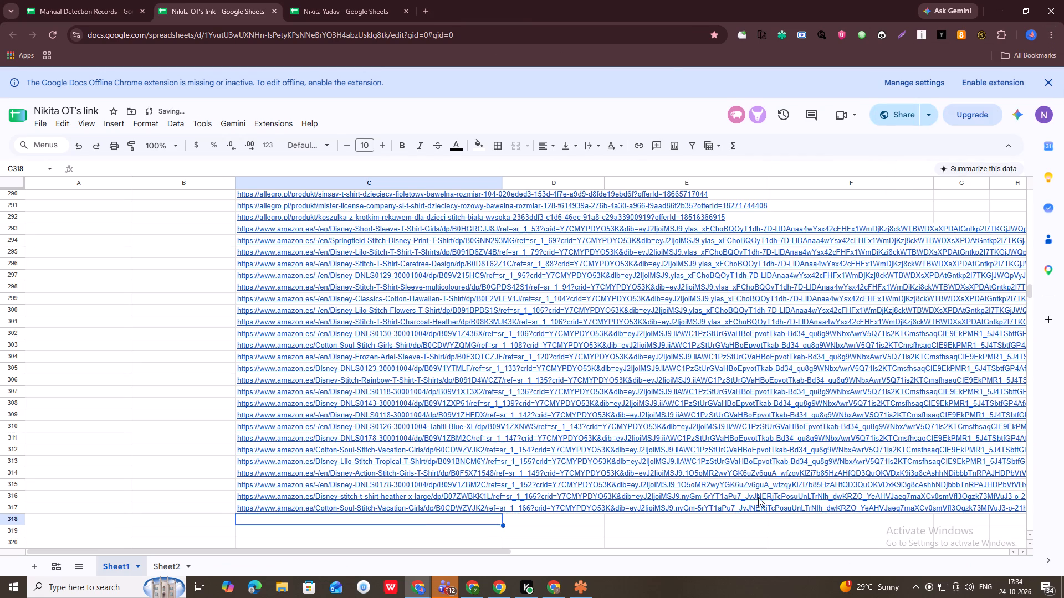
{"action": "right_click", "coordinate": [759, 440]}
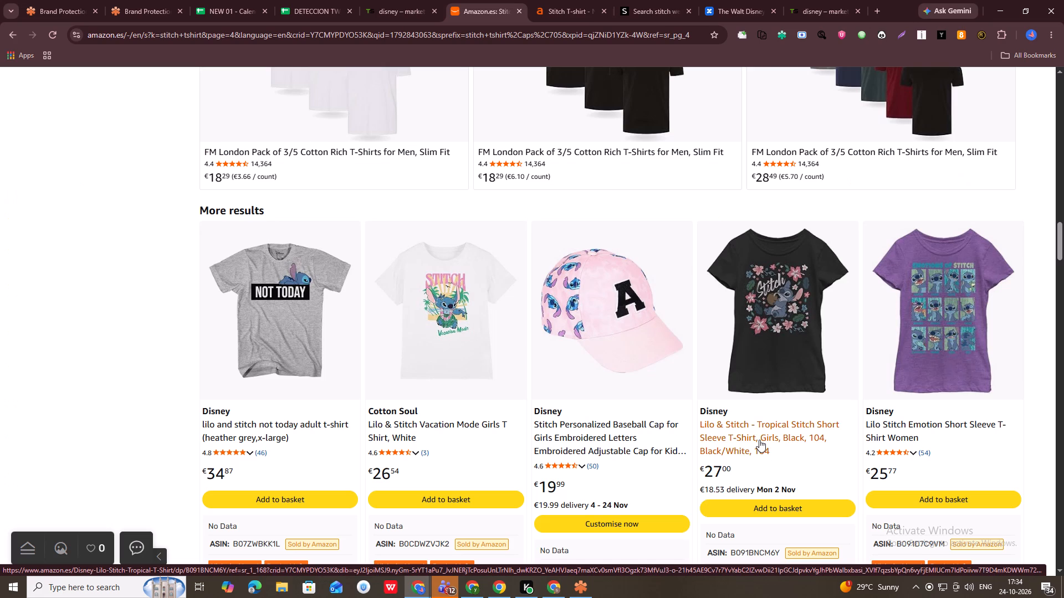
{"action": "left_click", "coordinate": [802, 361]}
{"action": "key", "text": "alt+Tab"}
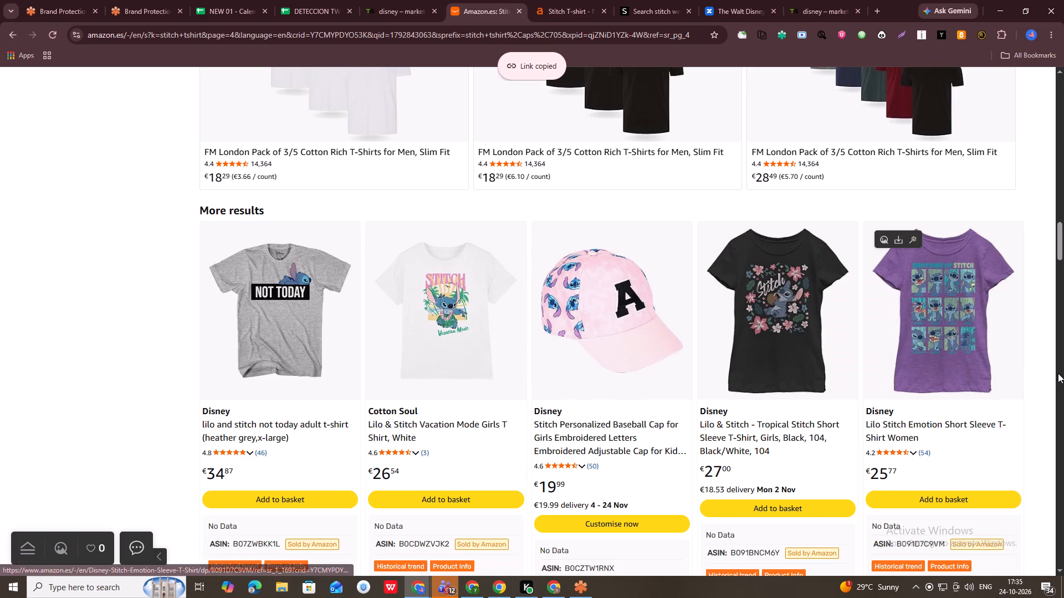
{"action": "key", "text": "ctrl+v"}
{"action": "key", "text": "Down"}
Copy the link of the Lilo Stitch Emotion women's short sleeve T-shirt into cell C319 of the links spreadsheet.
{"action": "key", "text": "alt+Tab"}
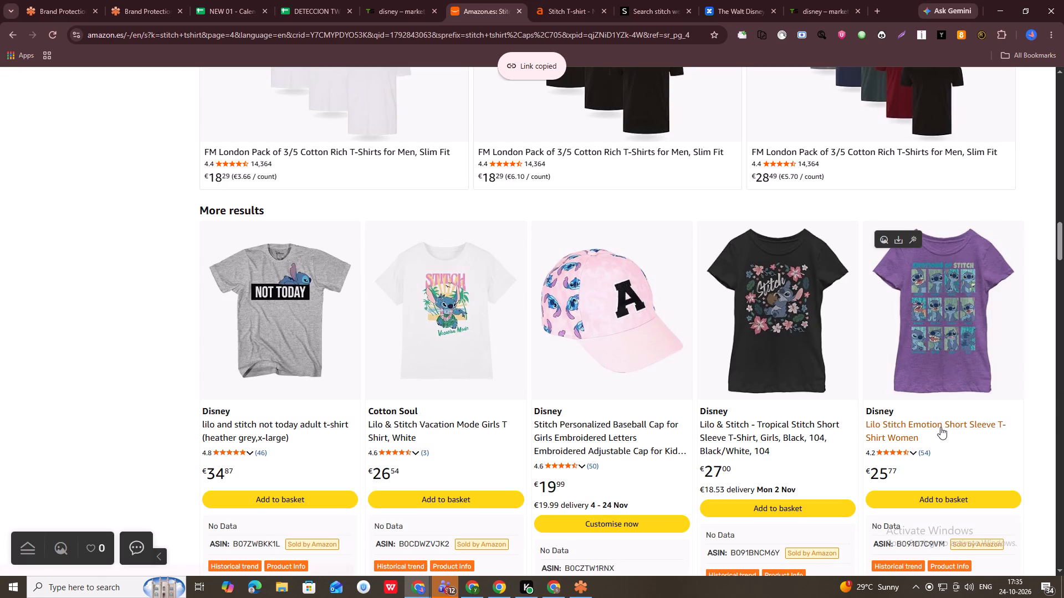
{"action": "right_click", "coordinate": [939, 426]}
{"action": "left_click", "coordinate": [882, 344]}
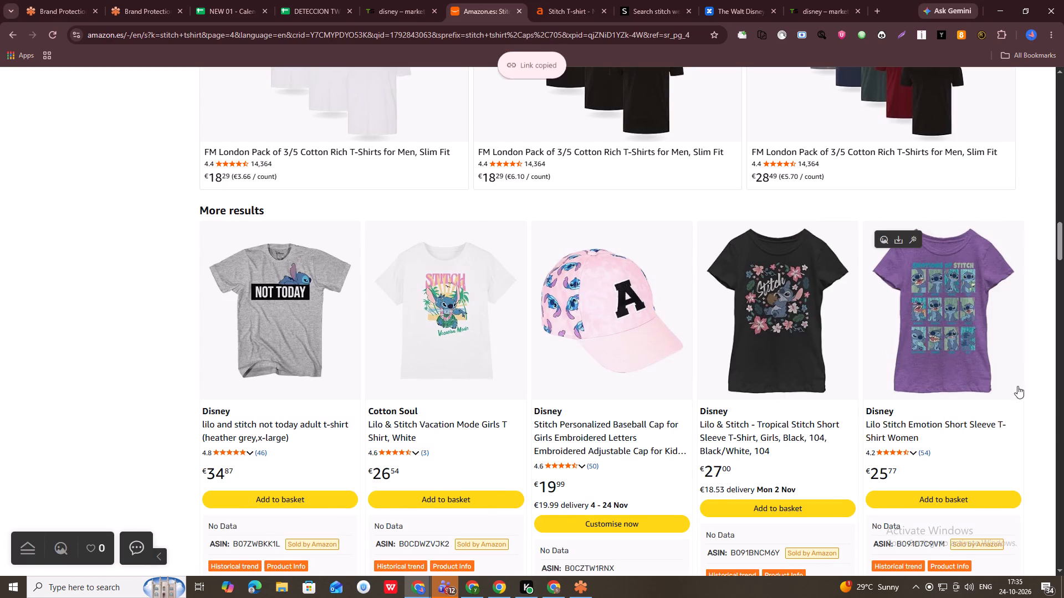
{"action": "key", "text": "alt+Tab"}
{"action": "key", "text": "ctrl+v"}
{"action": "key", "text": "Down"}
Copy the link of Disney's pink "Camiseta para Niñas" Stitch T-shirt into cell C320 of the links spreadsheet.
{"action": "key", "text": "alt+Tab"}
{"action": "scroll", "coordinate": [635, 561], "scroll_direction": "down", "scroll_amount": 5}
{"action": "scroll", "coordinate": [640, 493], "scroll_direction": "down", "scroll_amount": 6}
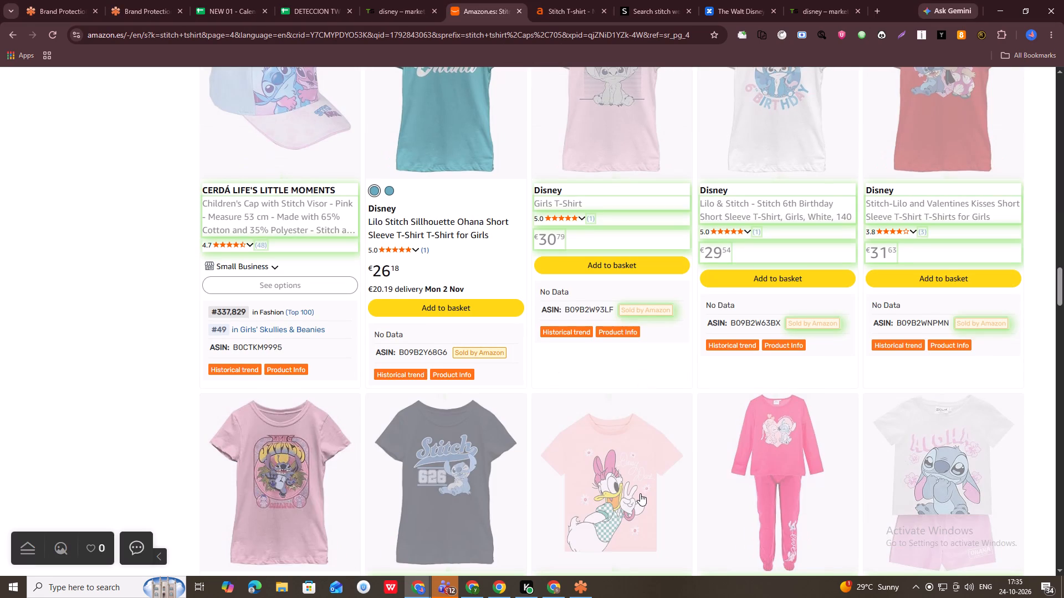
{"action": "scroll", "coordinate": [640, 493], "scroll_direction": "down", "scroll_amount": 4}
{"action": "right_click", "coordinate": [254, 375]}
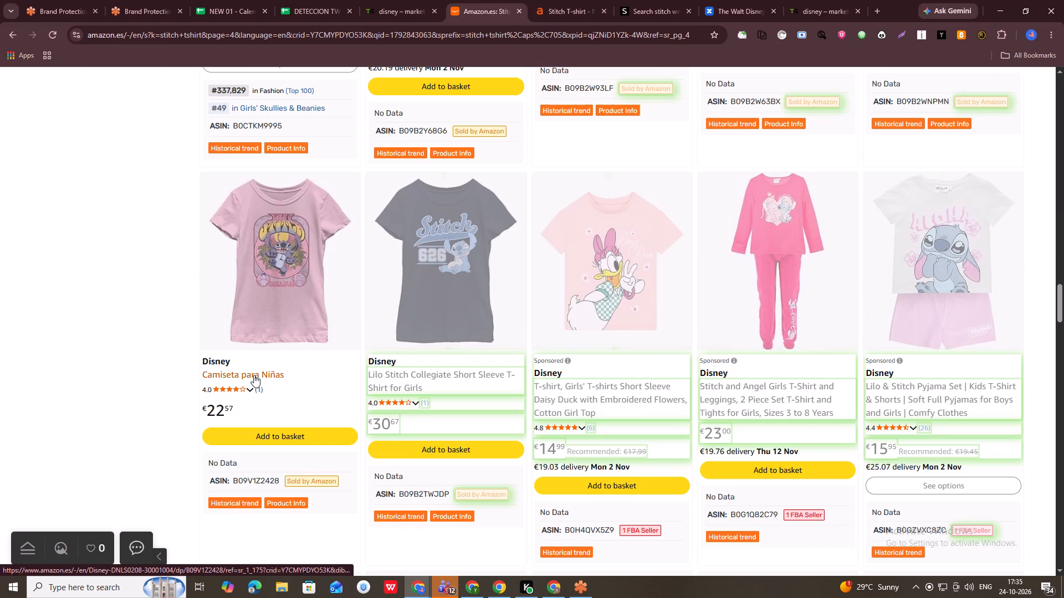
{"action": "left_click", "coordinate": [282, 488]}
{"action": "key", "text": "alt+Tab"}
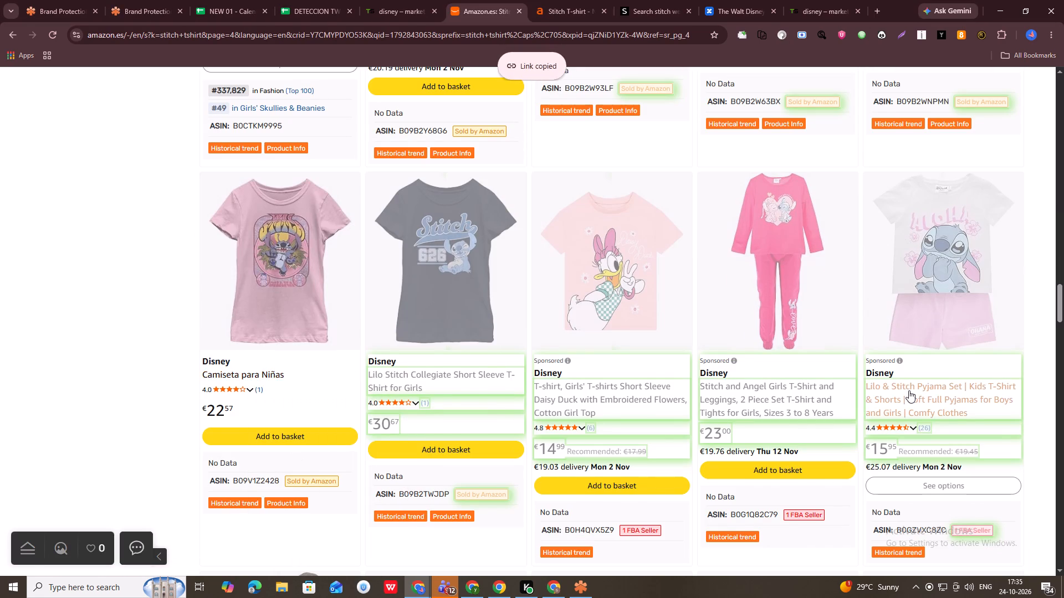
{"action": "key", "text": "ctrl+v"}
{"action": "key", "text": "Down"}
Copy the link of the Lilo & Stitch Poses in Pink Panels T-shirt into cell C321 of the links spreadsheet.
{"action": "key", "text": "alt+Tab"}
{"action": "scroll", "coordinate": [873, 355], "scroll_direction": "down", "scroll_amount": 5}
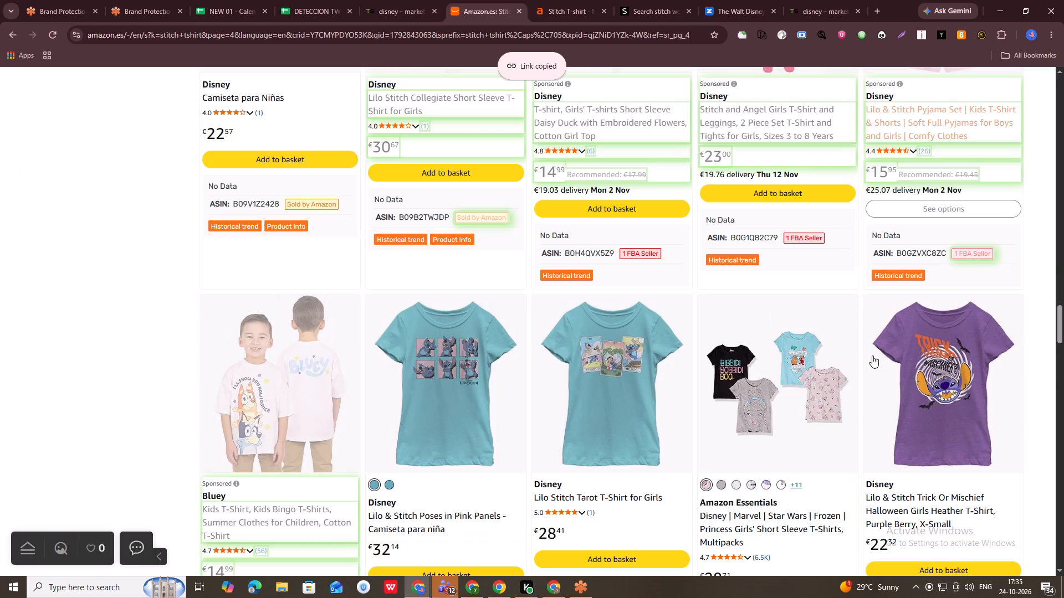
{"action": "right_click", "coordinate": [427, 523]}
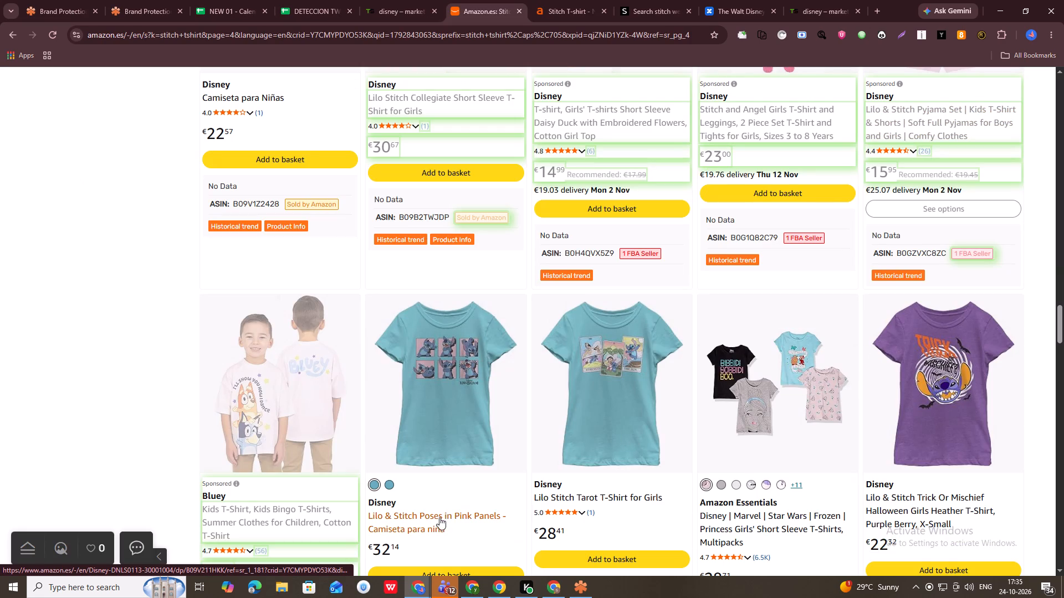
{"action": "left_click", "coordinate": [478, 439]}
{"action": "scroll", "coordinate": [886, 452], "scroll_direction": "up", "scroll_amount": 3}
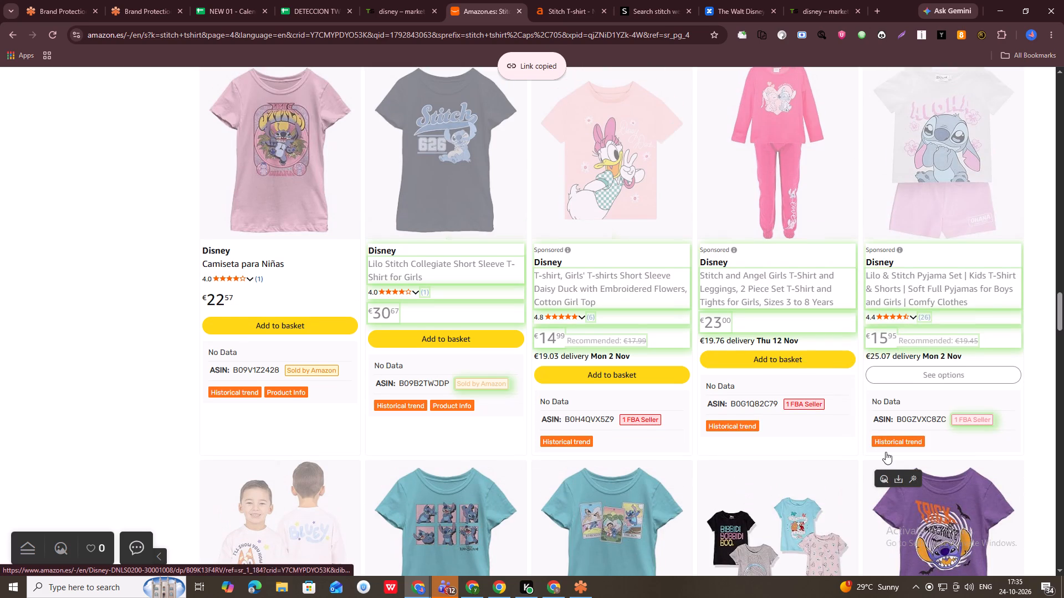
{"action": "scroll", "coordinate": [886, 452], "scroll_direction": "down", "scroll_amount": 3}
{"action": "key", "text": "alt+Tab"}
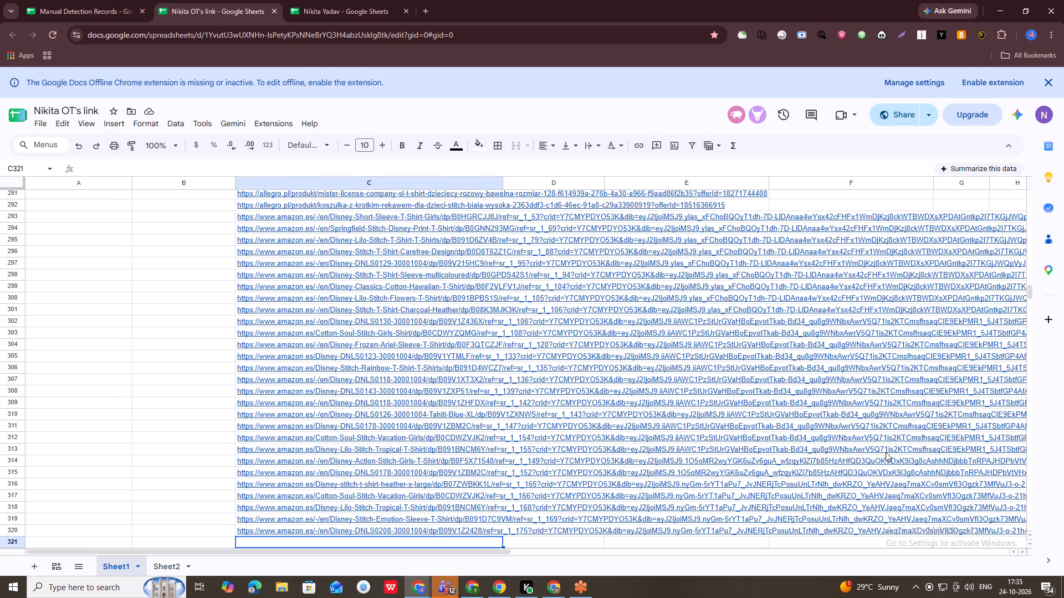
{"action": "key", "text": "ctrl+v"}
{"action": "key", "text": "Down"}
Record the Lilo & Stitch Tarot T-shirt's link in C322 of the links spreadsheet, inserting three rows above the frozen tshirt section.
{"action": "key", "text": "alt+Tab"}
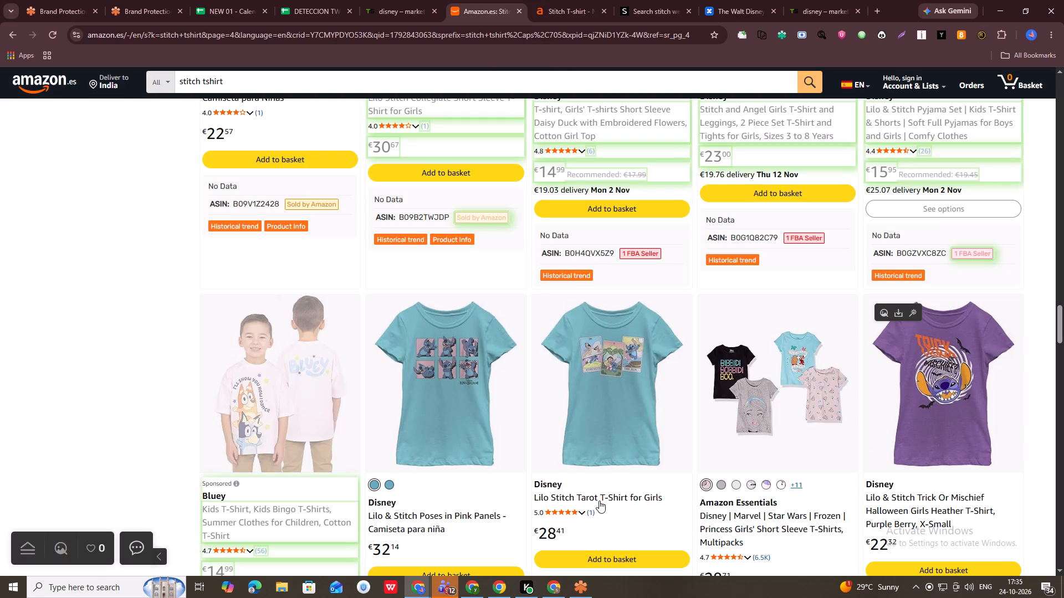
{"action": "right_click", "coordinate": [613, 499]}
{"action": "left_click", "coordinate": [664, 421]}
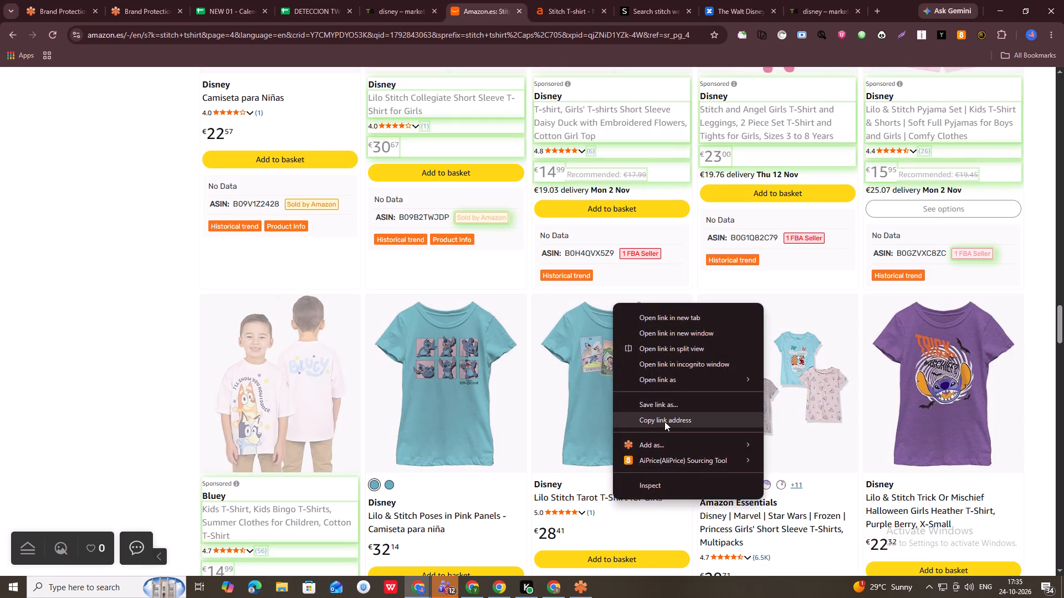
{"action": "key", "text": "alt+Tab"}
{"action": "scroll", "coordinate": [521, 426], "scroll_direction": "down", "scroll_amount": 3}
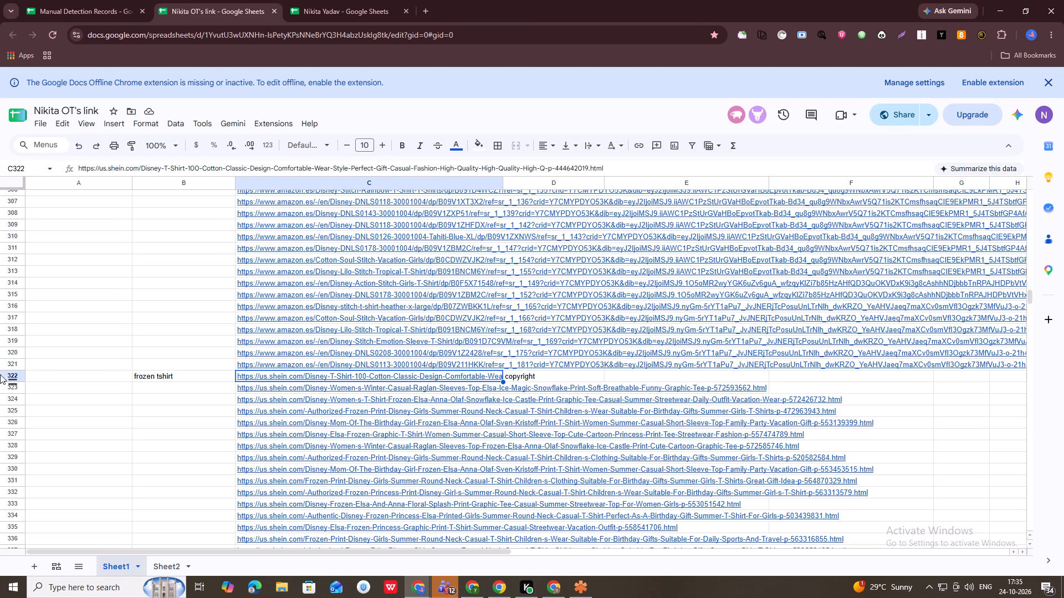
{"action": "left_click", "coordinate": [0, 374]}
{"action": "key", "text": "ctrl+alt+equal"}
{"action": "key", "text": "ctrl+alt+equal"}
{"action": "key", "text": "ctrl+alt+equal"}
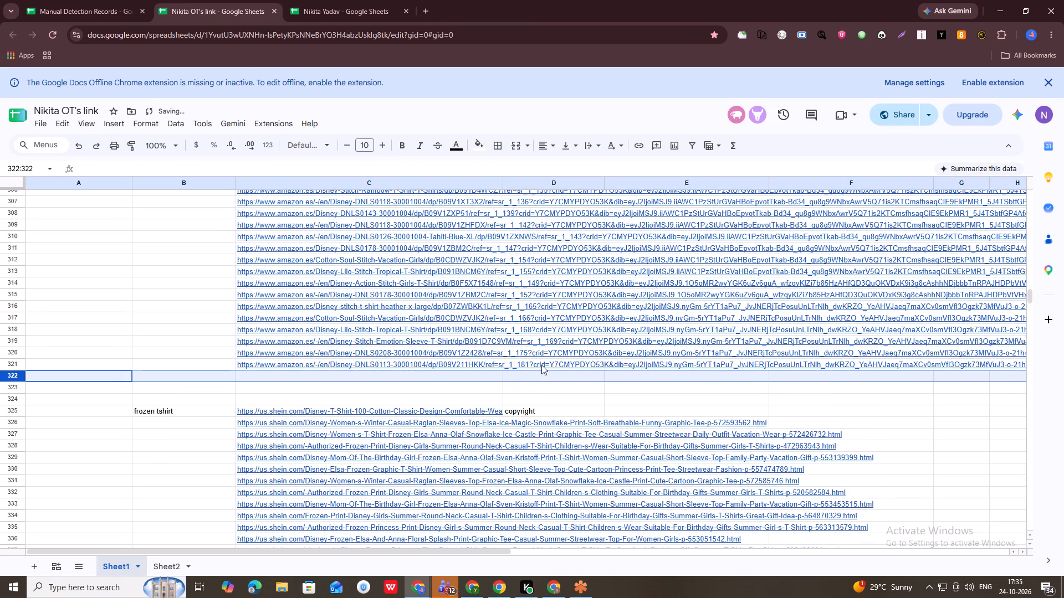
{"action": "key", "text": "Right"}
{"action": "key", "text": "Right"}
{"action": "key", "text": "ctrl+v"}
{"action": "key", "text": "Down"}
{"action": "key", "text": "alt+Tab"}
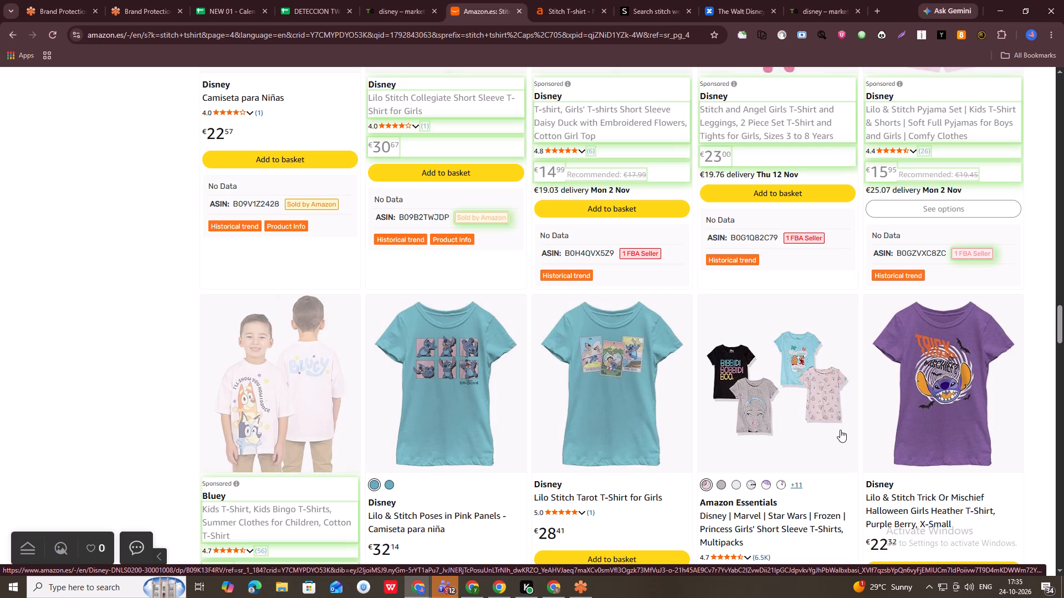
Copy the link of the Lilo & Stitch Aloha Christmas Girls T-Shirt into cell C323 of the links spreadsheet.
{"action": "scroll", "coordinate": [853, 470], "scroll_direction": "down", "scroll_amount": 6}
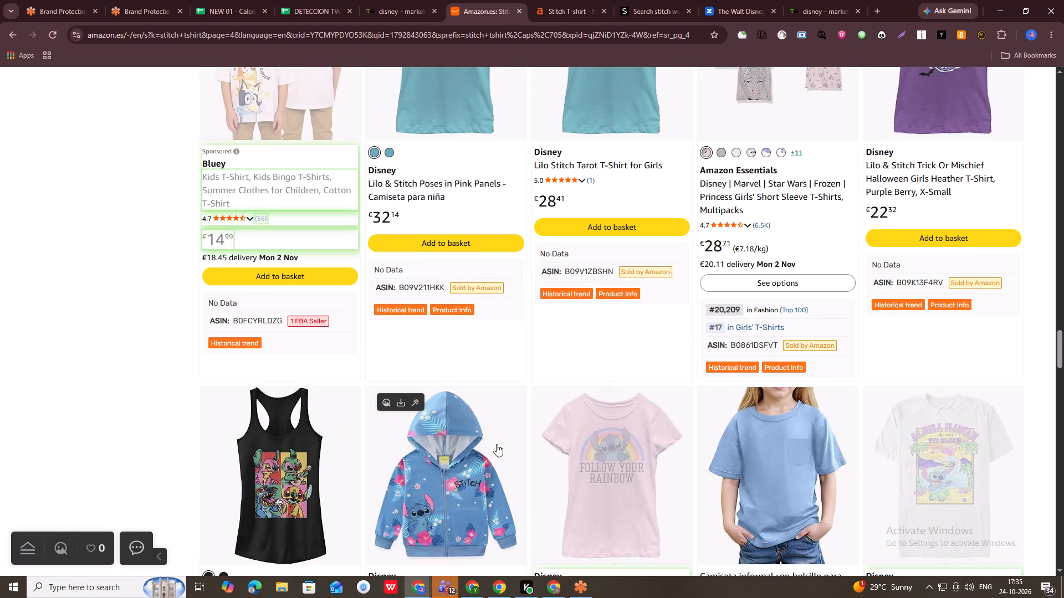
{"action": "scroll", "coordinate": [498, 439], "scroll_direction": "down", "scroll_amount": 6}
{"action": "scroll", "coordinate": [592, 422], "scroll_direction": "down", "scroll_amount": 5}
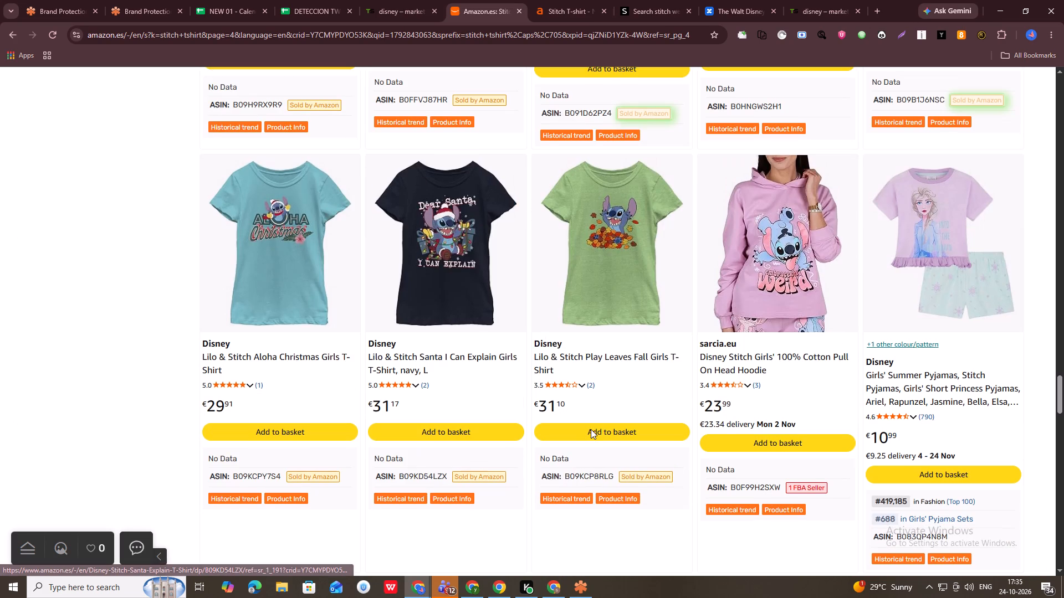
{"action": "right_click", "coordinate": [270, 358]}
{"action": "left_click", "coordinate": [318, 477]}
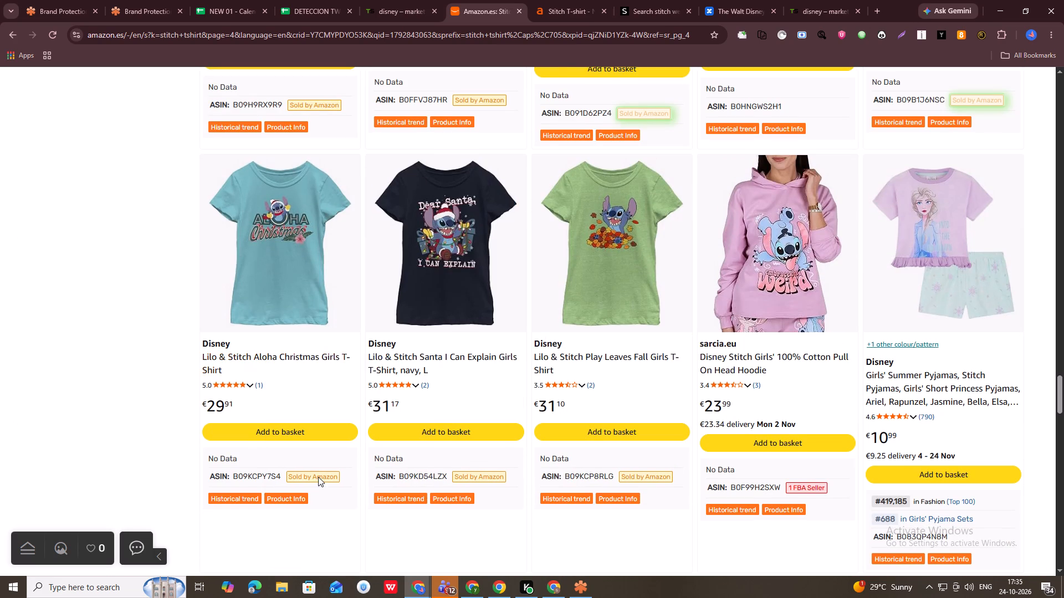
{"action": "key", "text": "alt+Tab"}
{"action": "key", "text": "ctrl+v"}
{"action": "key", "text": "Down"}
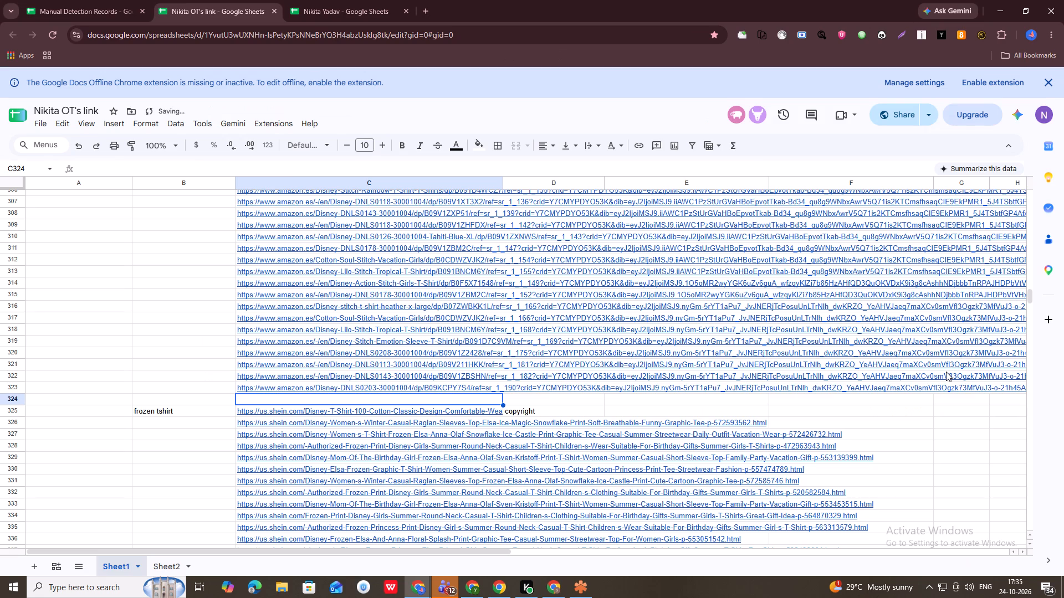
{"action": "key", "text": "alt+Tab"}
Record the Lilo & Stitch Santa I Can Explain T-shirt's link in C324 of the links spreadsheet, inserting six rows above the frozen tshirt section.
{"action": "right_click", "coordinate": [408, 357]}
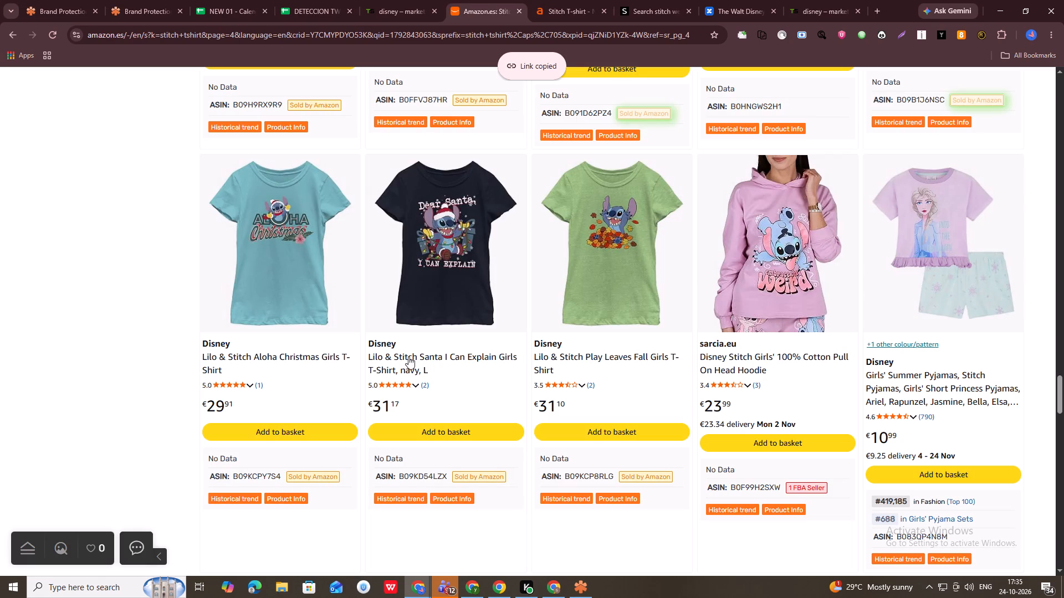
{"action": "left_click", "coordinate": [463, 475]}
{"action": "key", "text": "alt+Tab"}
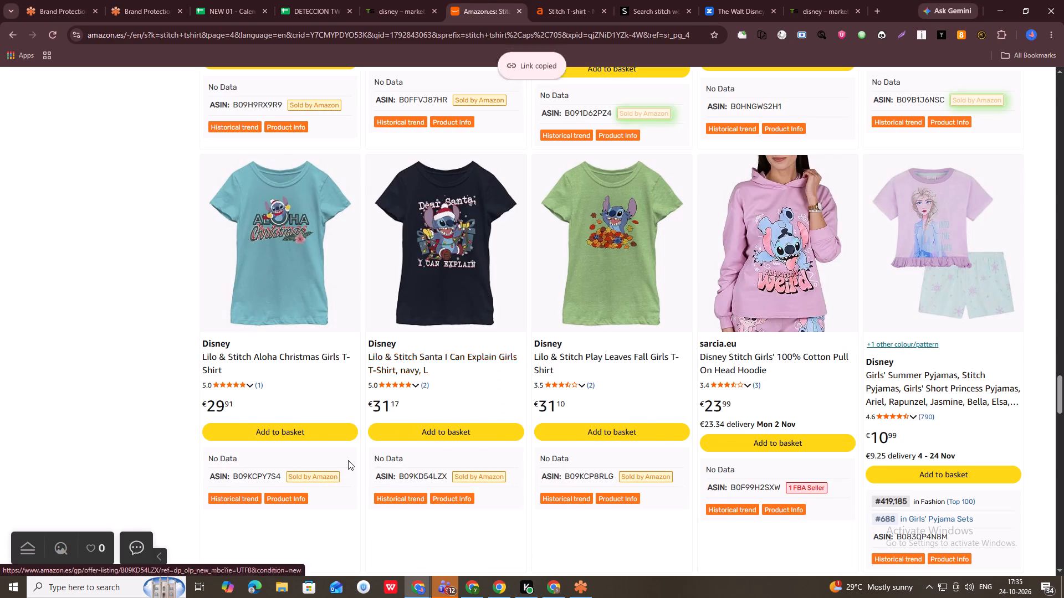
{"action": "left_click", "coordinate": [1, 401]}
{"action": "key", "text": "ctrl+alt+equal"}
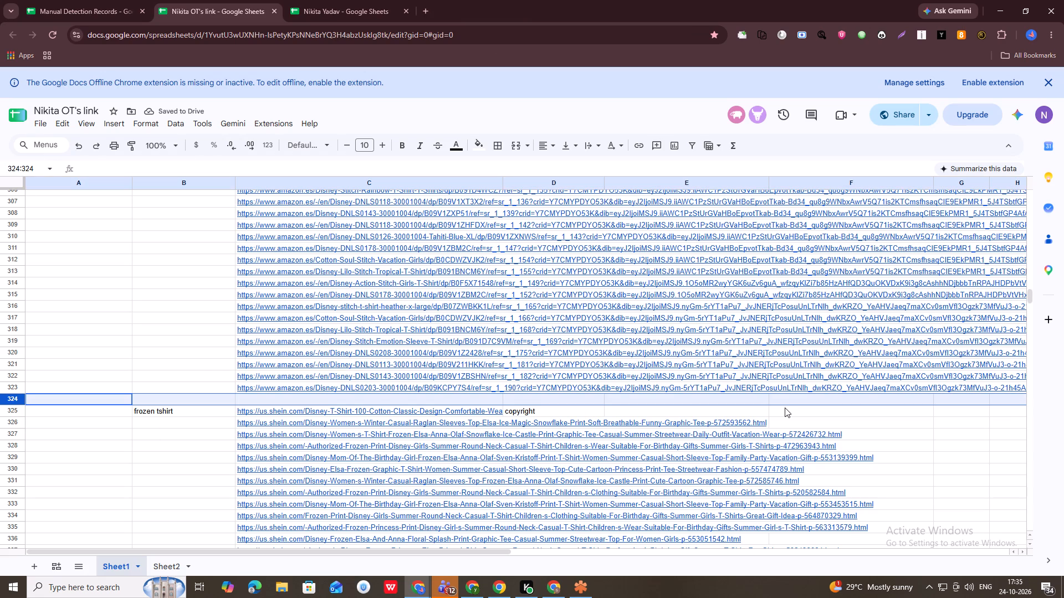
{"action": "key", "text": "ctrl+alt+equal"}
{"action": "key", "text": "ctrl+alt+equal"}
{"action": "key", "text": "ctrl+alt+equal"}
{"action": "key", "text": "ctrl+alt+equal"}
{"action": "key", "text": "ctrl+alt+equal"}
{"action": "key", "text": "Right"}
{"action": "key", "text": "Right"}
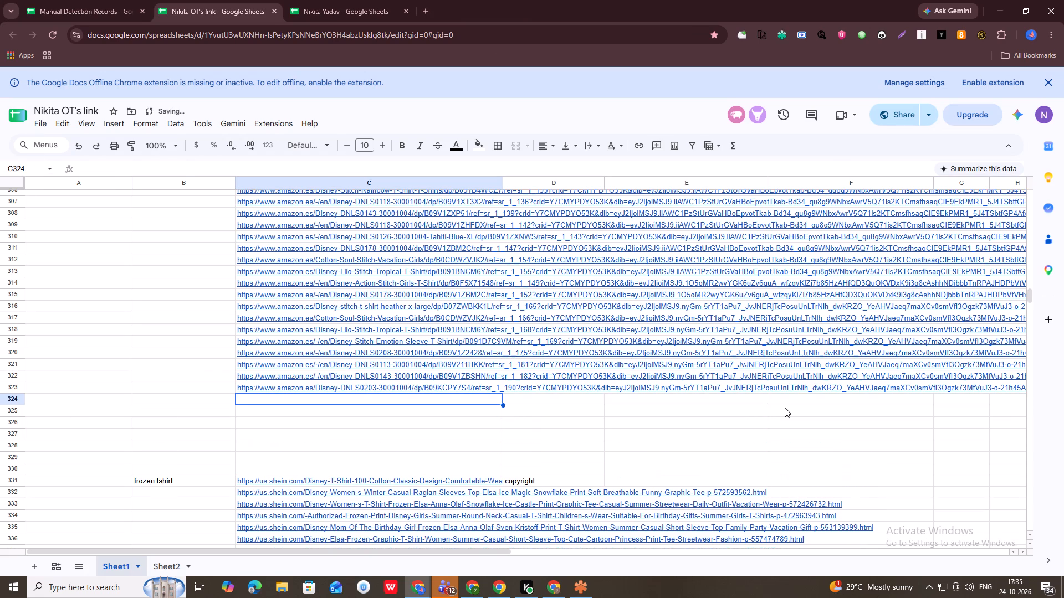
{"action": "key", "text": "ctrl+v"}
{"action": "key", "text": "Down"}
{"action": "key", "text": "alt+Tab"}
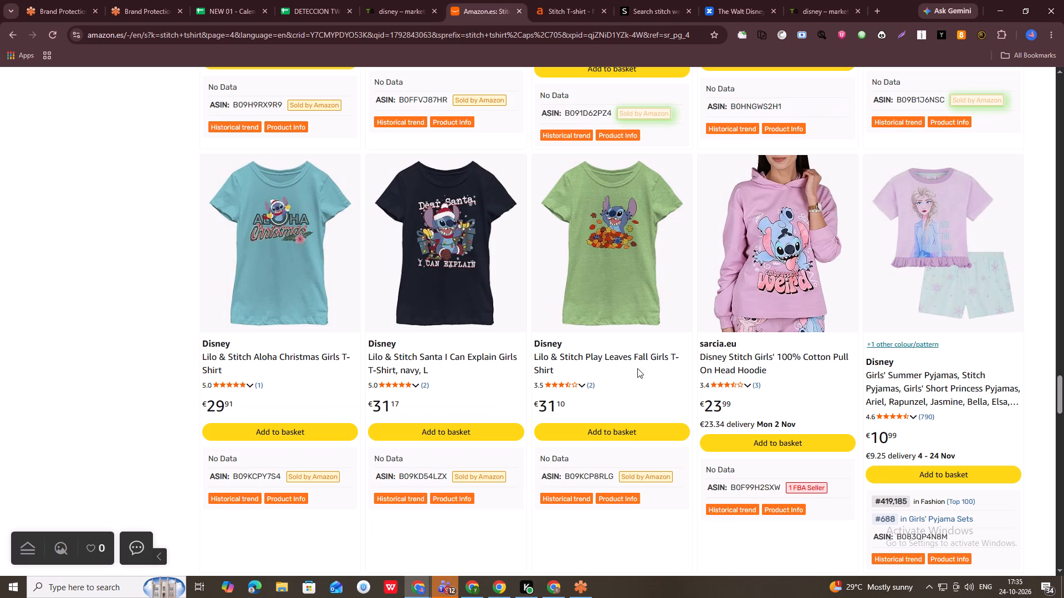
Copy the link of the Lilo & Stitch Play Leaves Fall Girls T-Shirt priced €31.10 into cell C325 of the links spreadsheet.
{"action": "right_click", "coordinate": [616, 359]}
{"action": "left_click", "coordinate": [639, 479]}
{"action": "key", "text": "alt+Tab"}
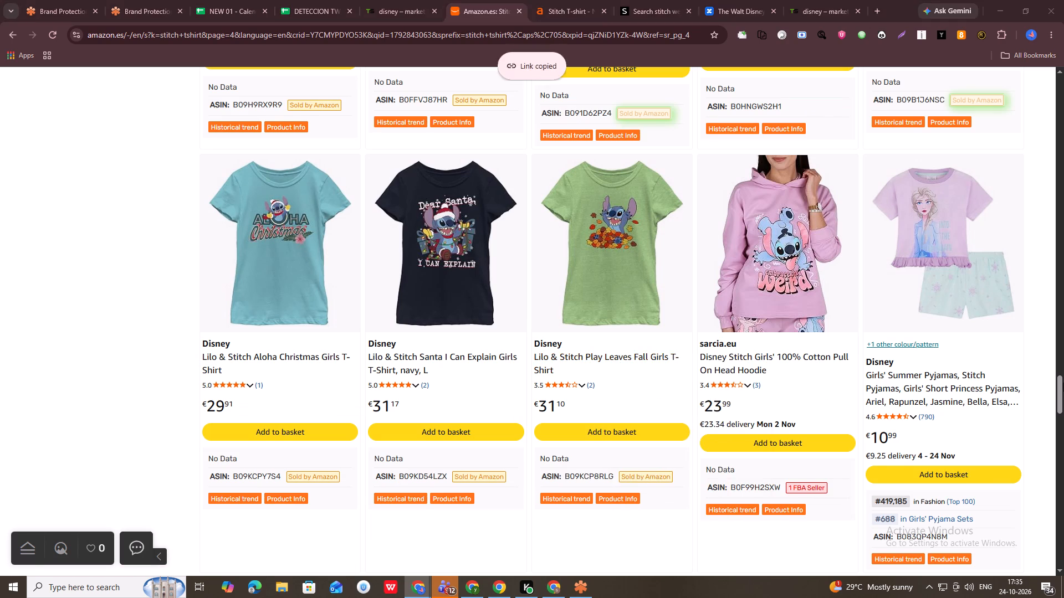
{"action": "key", "text": "ctrl+v"}
{"action": "key", "text": "Down"}
{"action": "key", "text": "alt+Tab"}
Copy the link of the Lilo & Stitch-Ohana Pride Short Sleeve T-Shirt for Girls into cell C326 of the links spreadsheet.
{"action": "scroll", "coordinate": [828, 365], "scroll_direction": "down", "scroll_amount": 5}
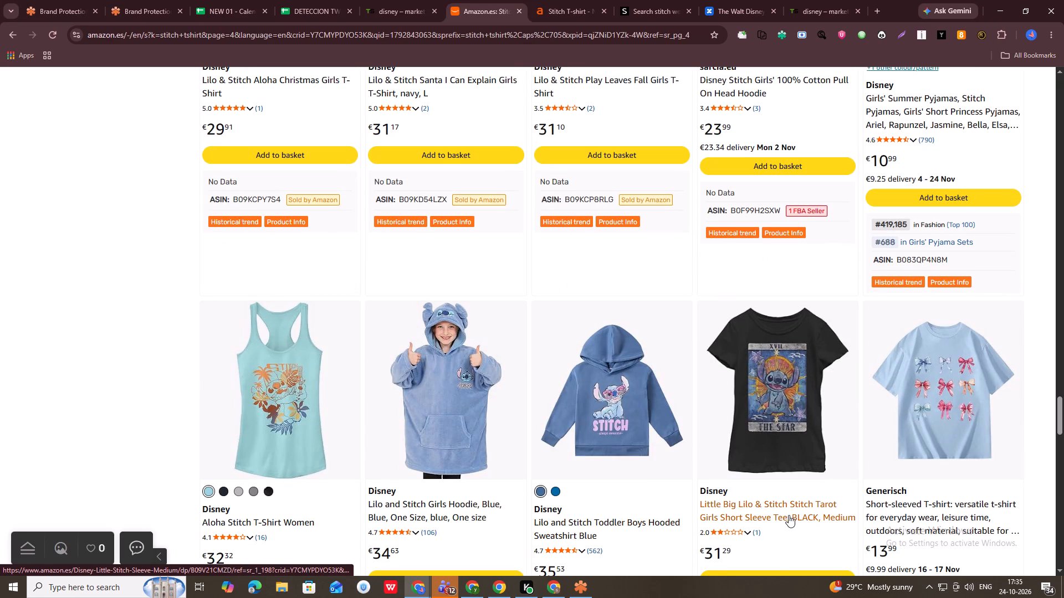
{"action": "scroll", "coordinate": [789, 515], "scroll_direction": "down", "scroll_amount": 7}
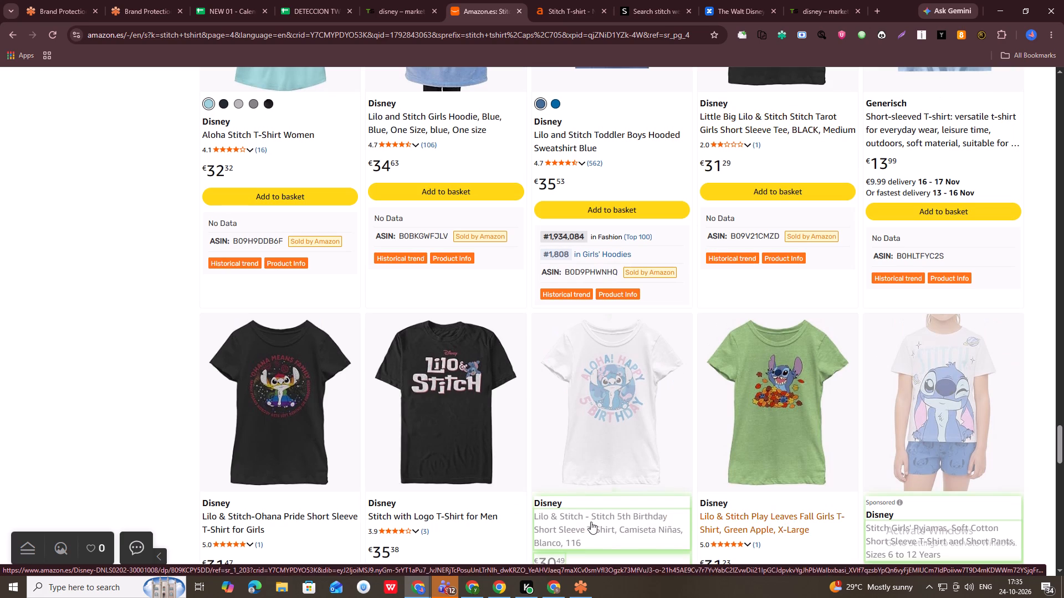
{"action": "scroll", "coordinate": [651, 463], "scroll_direction": "down", "scroll_amount": 3}
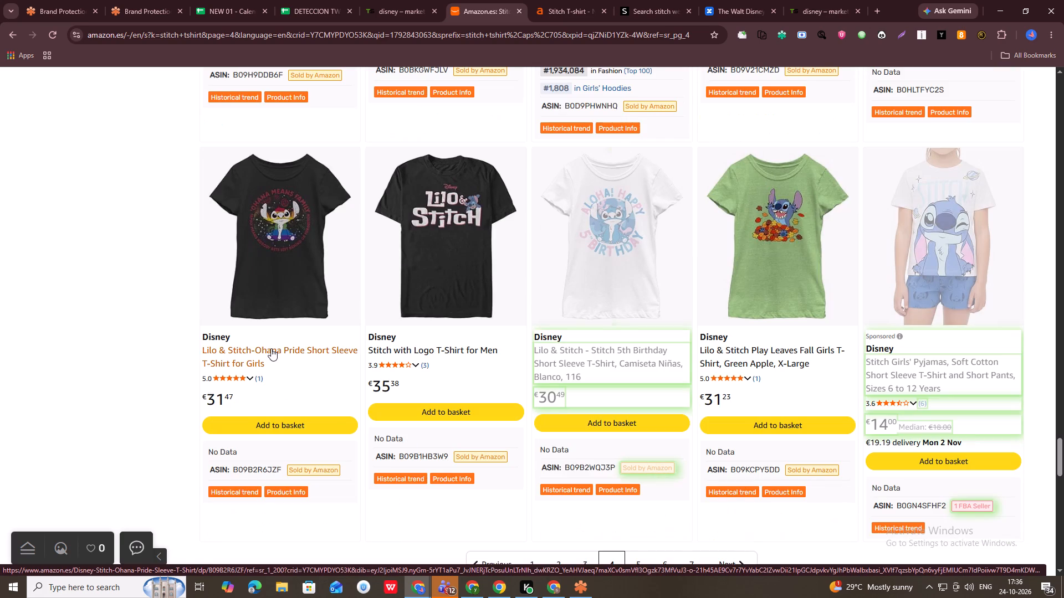
{"action": "right_click", "coordinate": [271, 348]}
{"action": "left_click", "coordinate": [299, 468]}
{"action": "key", "text": "alt+Tab"}
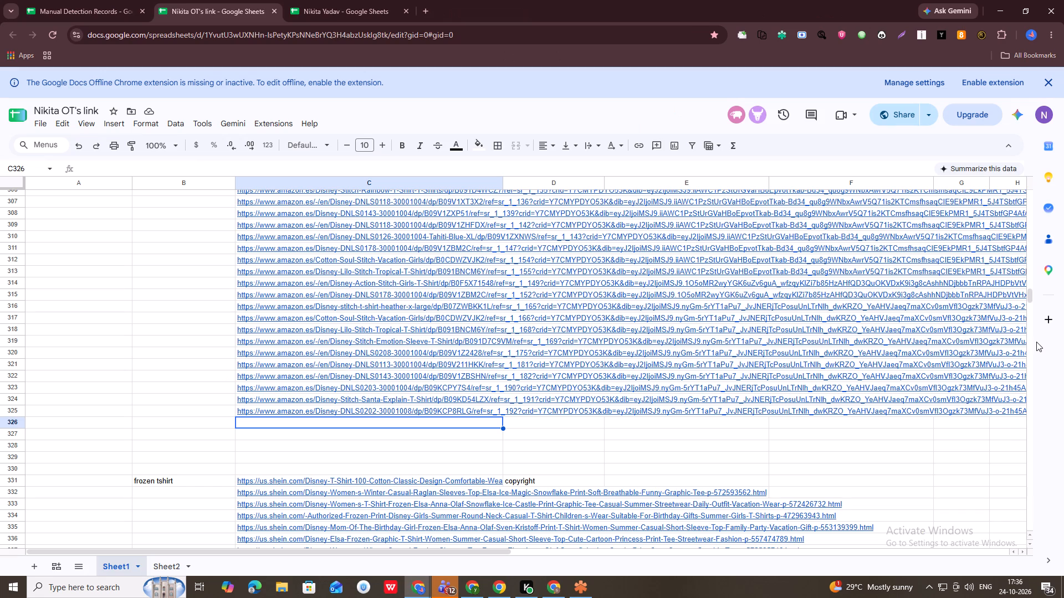
{"action": "key", "text": "ctrl+v"}
{"action": "key", "text": "Down"}
{"action": "key", "text": "alt+Tab"}
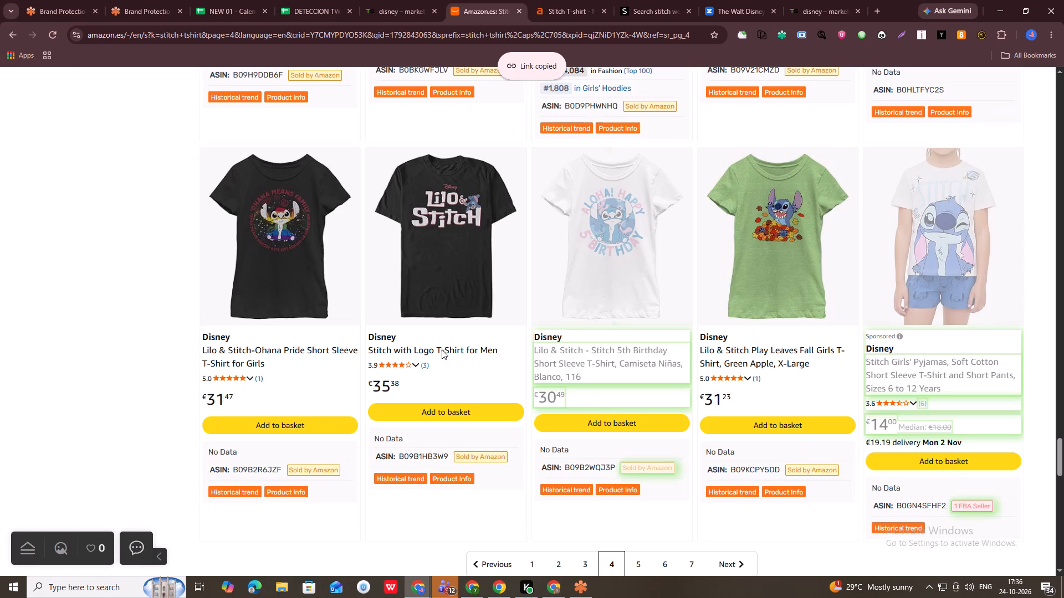
Copy the link of the Stitch with Logo T-Shirt for Men into cell C327 of the links spreadsheet.
{"action": "right_click", "coordinate": [442, 349]}
{"action": "left_click", "coordinate": [471, 465]}
{"action": "key", "text": "alt+Tab"}
{"action": "key", "text": "ctrl+v"}
{"action": "key", "text": "Down"}
{"action": "key", "text": "alt+Tab"}
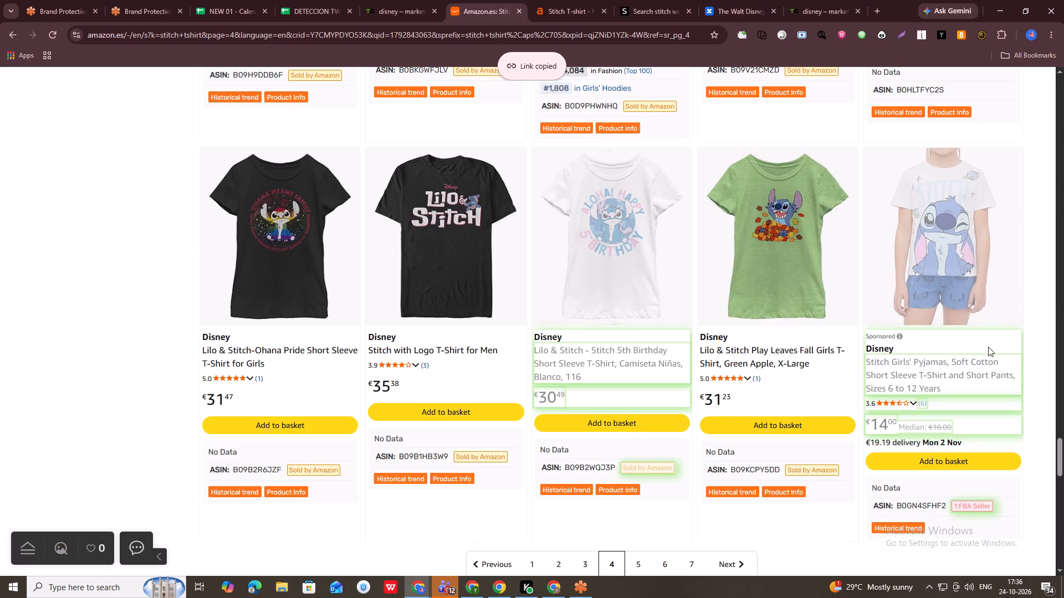
Copy the link of the Green Apple, X-Large Play Leaves Fall Girls T-Shirt into cell C328 of the links spreadsheet.
{"action": "right_click", "coordinate": [783, 356]}
{"action": "left_click", "coordinate": [817, 476]}
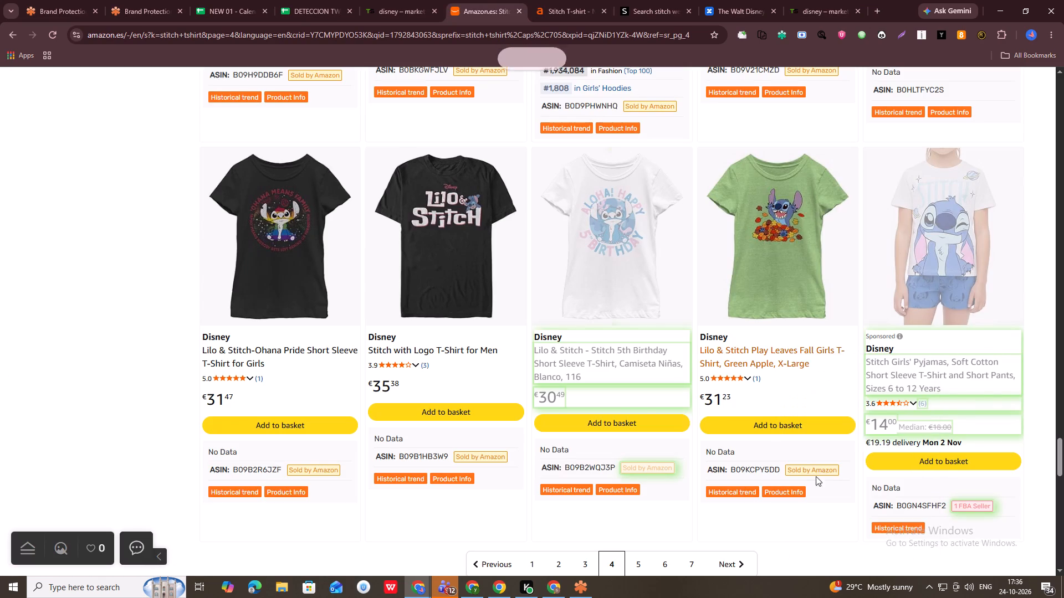
{"action": "key", "text": "alt+Tab"}
{"action": "key", "text": "ctrl+v"}
Examine the extent of the collected link list in column C, from row 218 down into the frozen tshirt section.
{"action": "key", "text": "Right"}
{"action": "key", "text": "ctrl+Up"}
{"action": "key", "text": "Down"}
{"action": "key", "text": "Left"}
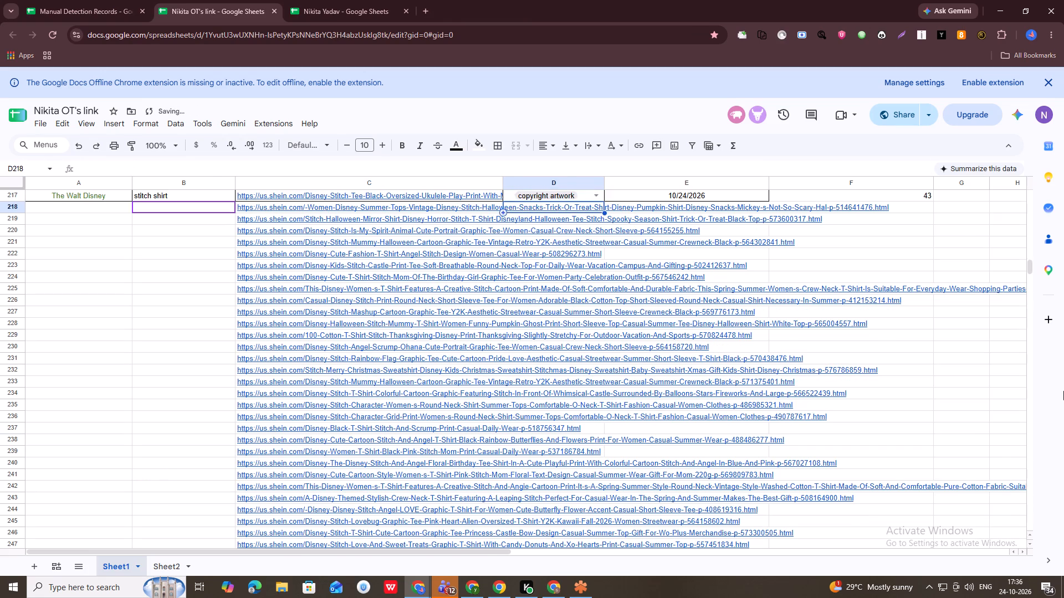
{"action": "key", "text": "ctrl+shift+Down"}
{"action": "scroll", "coordinate": [718, 455], "scroll_direction": "down", "scroll_amount": 5}
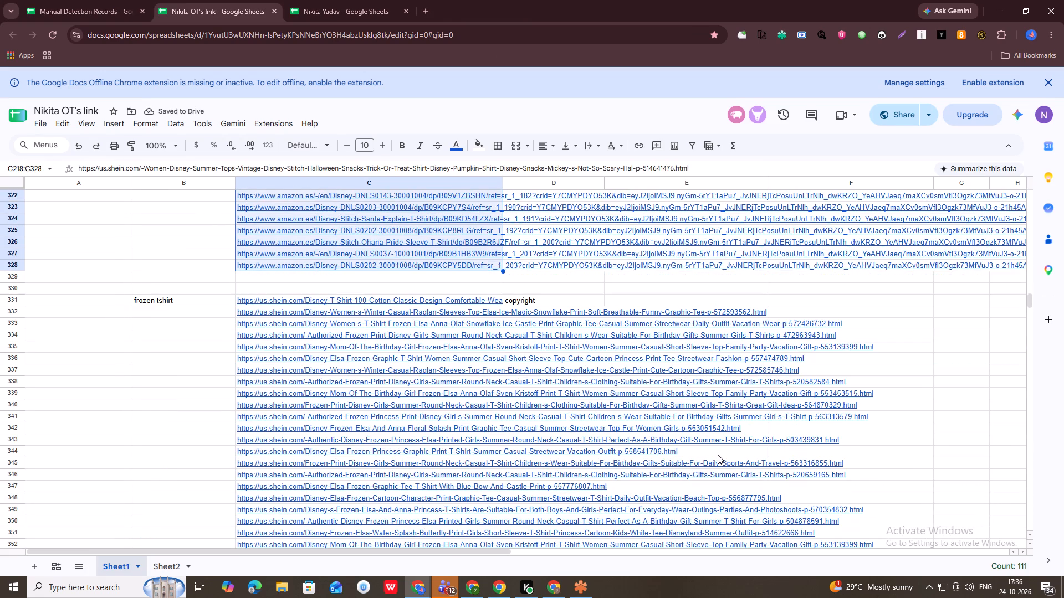
{"action": "key", "text": "ctrl+shift+Down"}
{"action": "key", "text": "ctrl+shift+Down"}
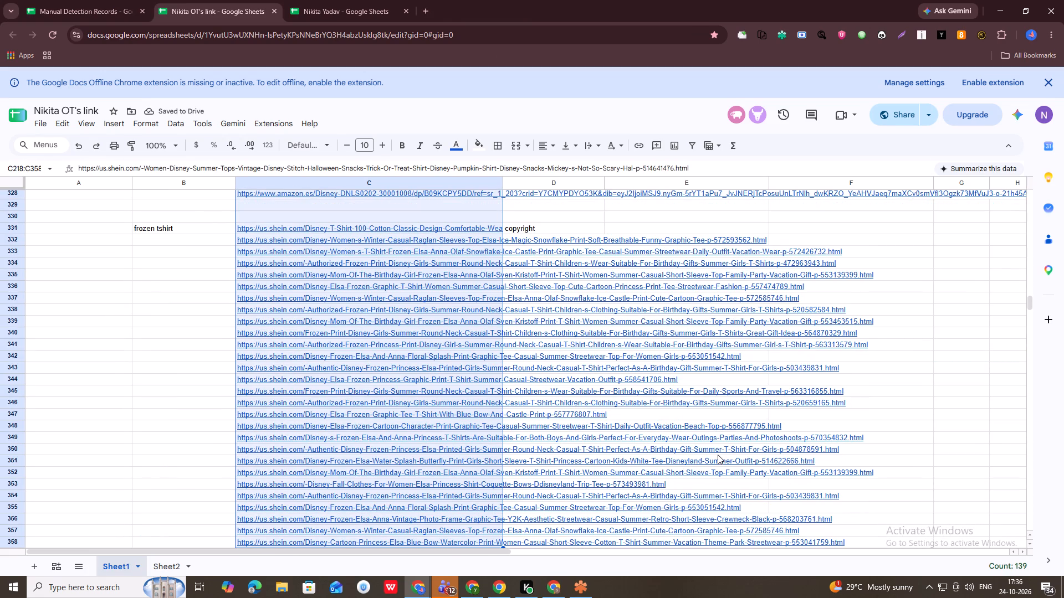
{"action": "key", "text": "Up"}
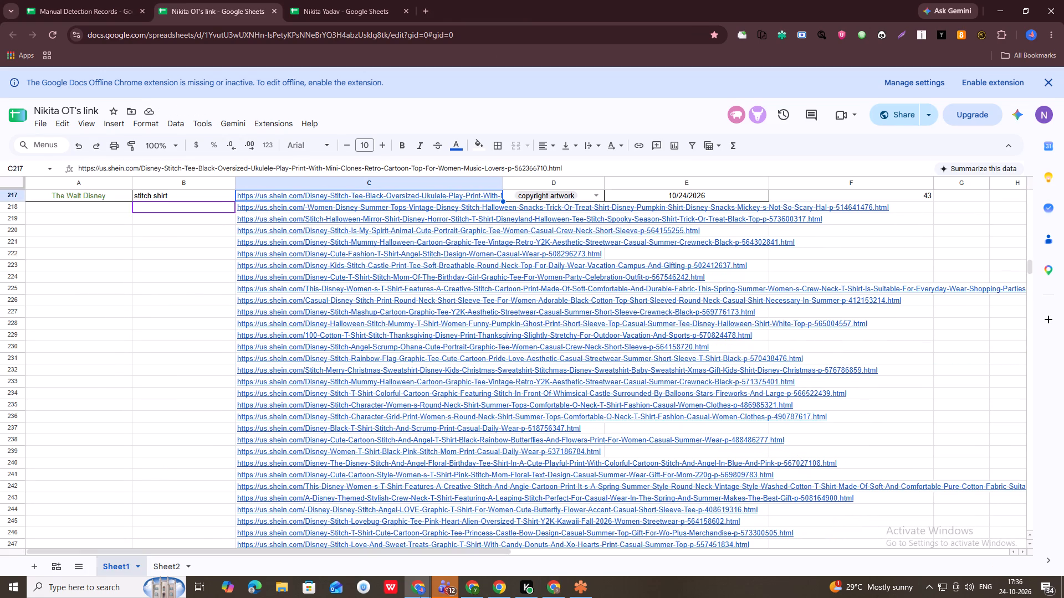
Move the links spreadsheet to the end of the open browser tabs and switch to the Manual Detection Records spreadsheet.
{"action": "left_click", "coordinate": [106, 0]}
{"action": "left_click_drag", "start_coordinate": [187, 9], "coordinate": [303, 9]}
{"action": "left_click", "coordinate": [98, 0]}
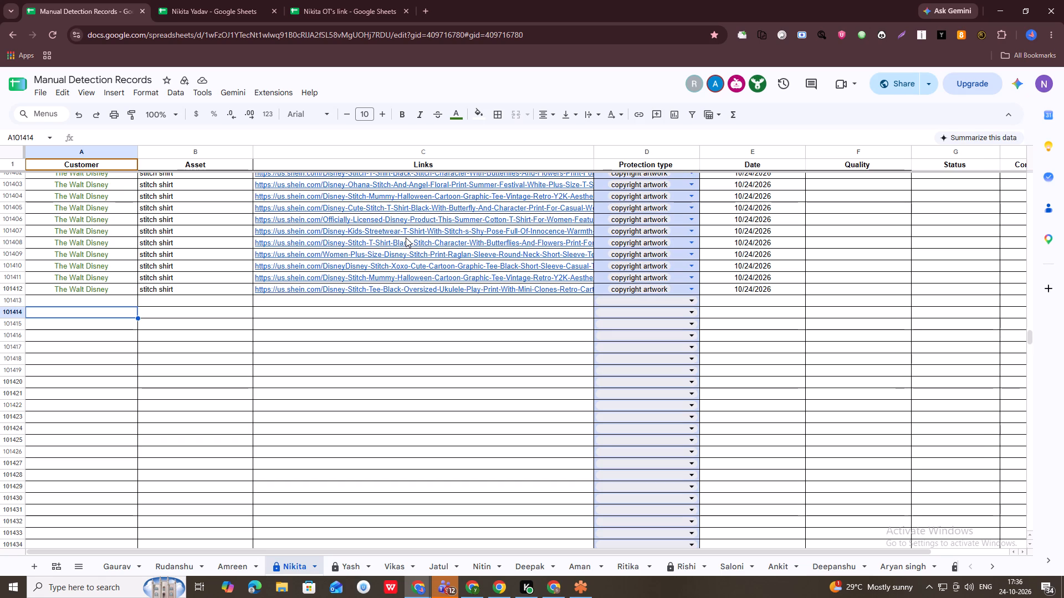
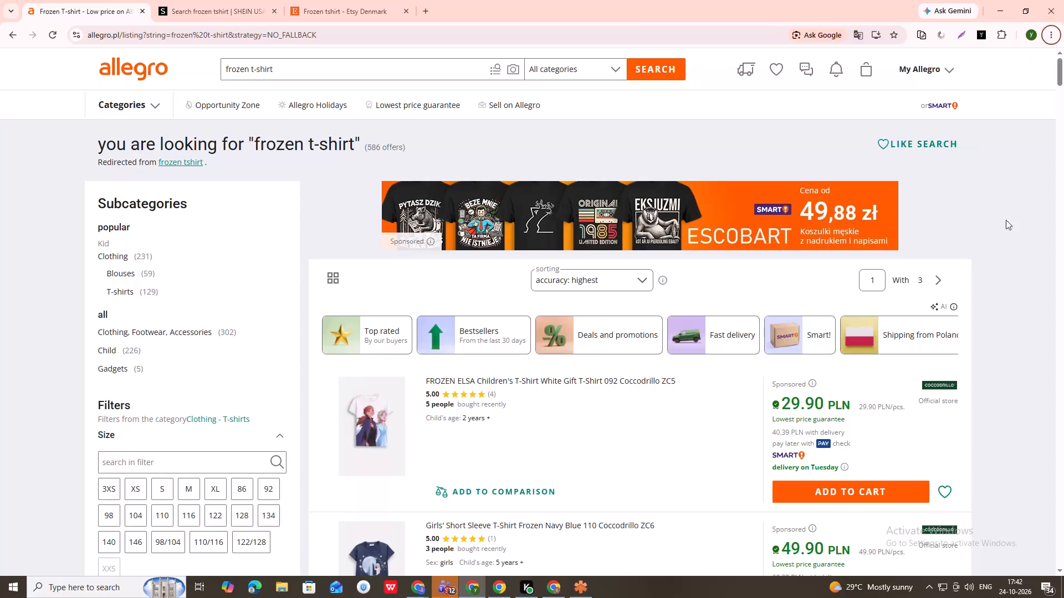
{"action": "key", "text": "alt+Tab"}
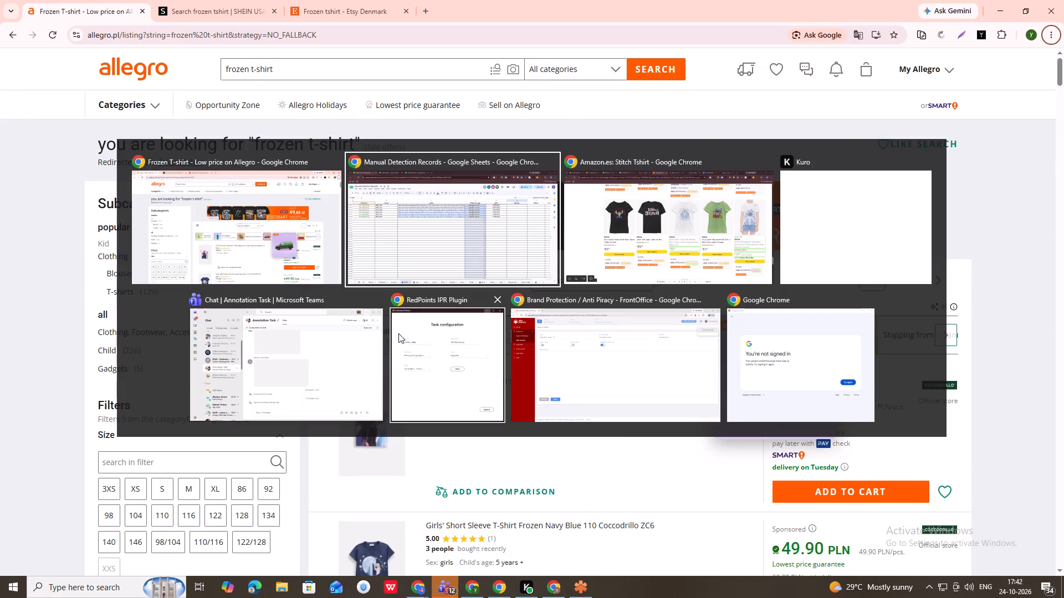
{"action": "left_click", "coordinate": [550, 234], "text": "alt"}
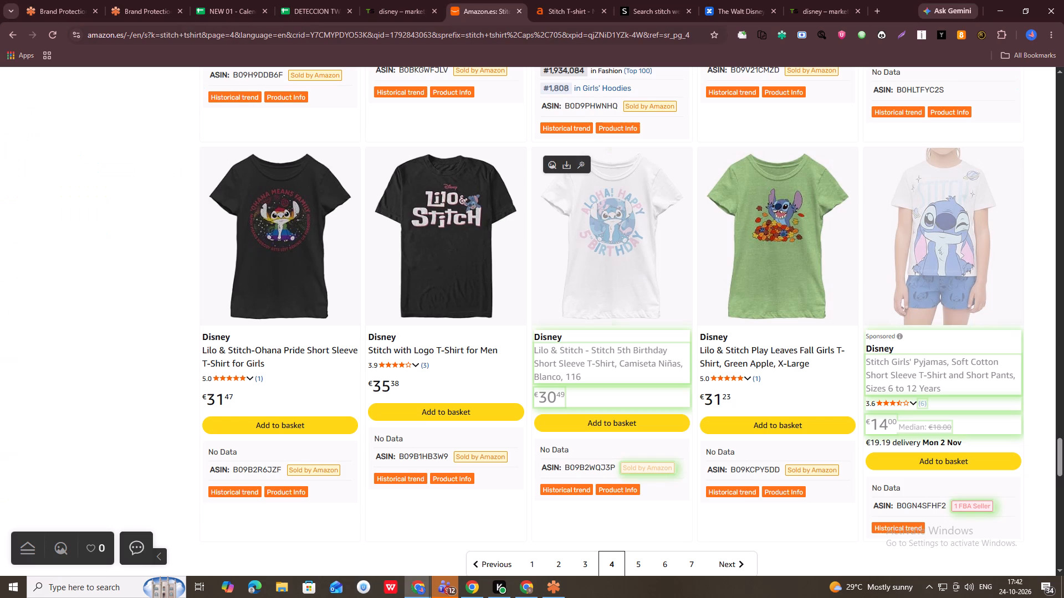
{"action": "left_click", "coordinate": [227, 0]}
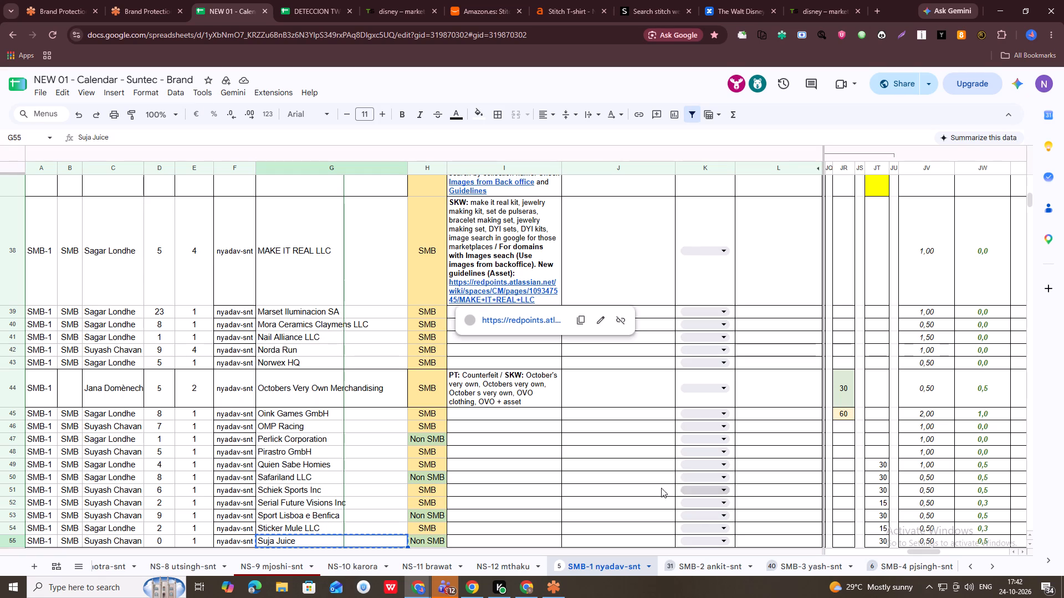
{"action": "scroll", "coordinate": [833, 433], "scroll_direction": "up", "scroll_amount": 6}
{"action": "scroll", "coordinate": [476, 362], "scroll_direction": "up", "scroll_amount": 14}
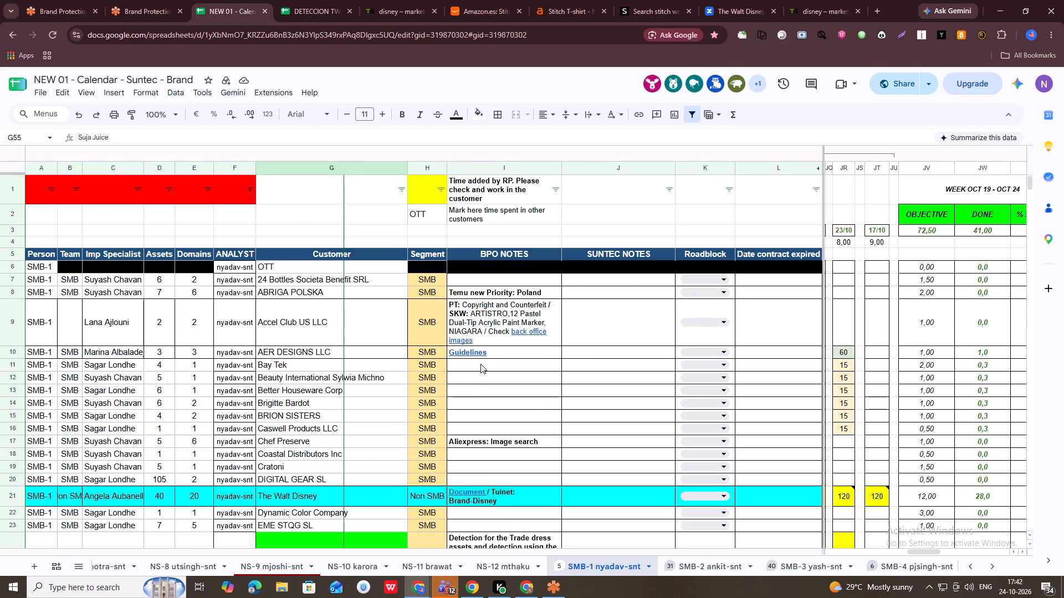
{"action": "scroll", "coordinate": [480, 364], "scroll_direction": "up", "scroll_amount": 5}
{"action": "left_click", "coordinate": [3, 167]}
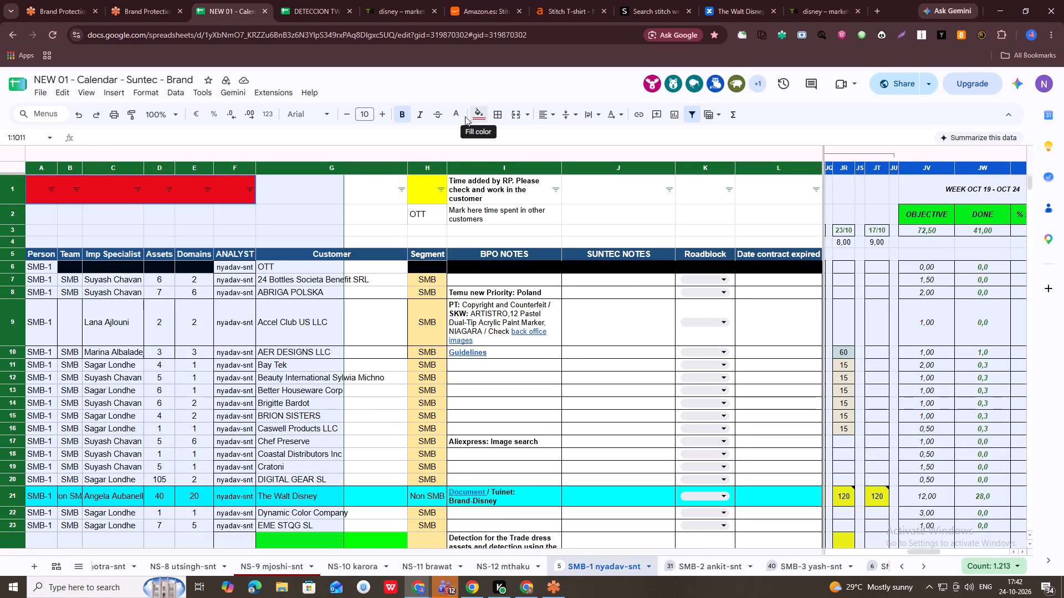
{"action": "left_click", "coordinate": [708, 117]}
{"action": "left_click", "coordinate": [734, 152]}
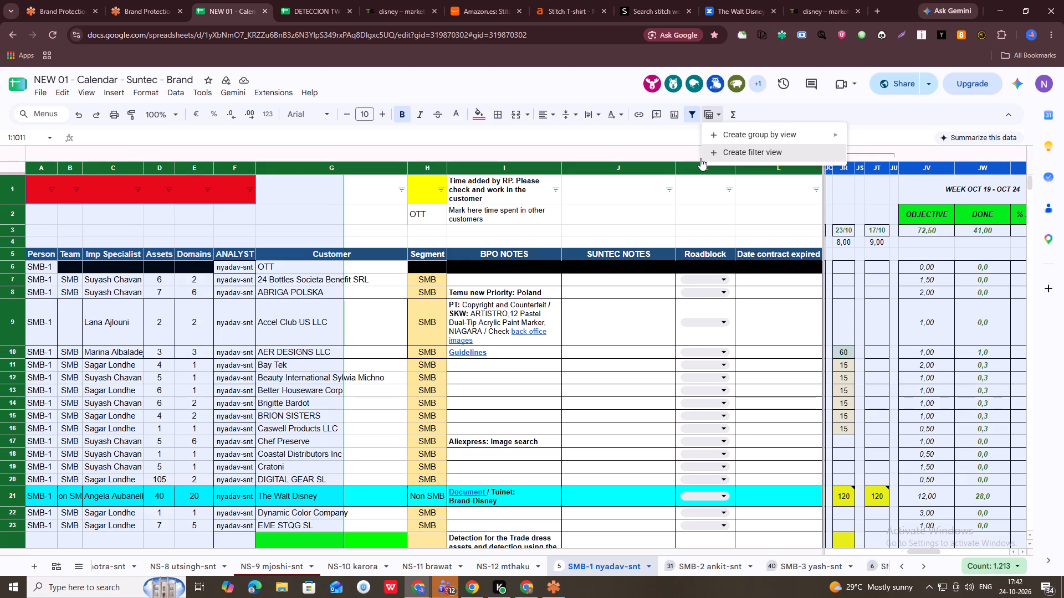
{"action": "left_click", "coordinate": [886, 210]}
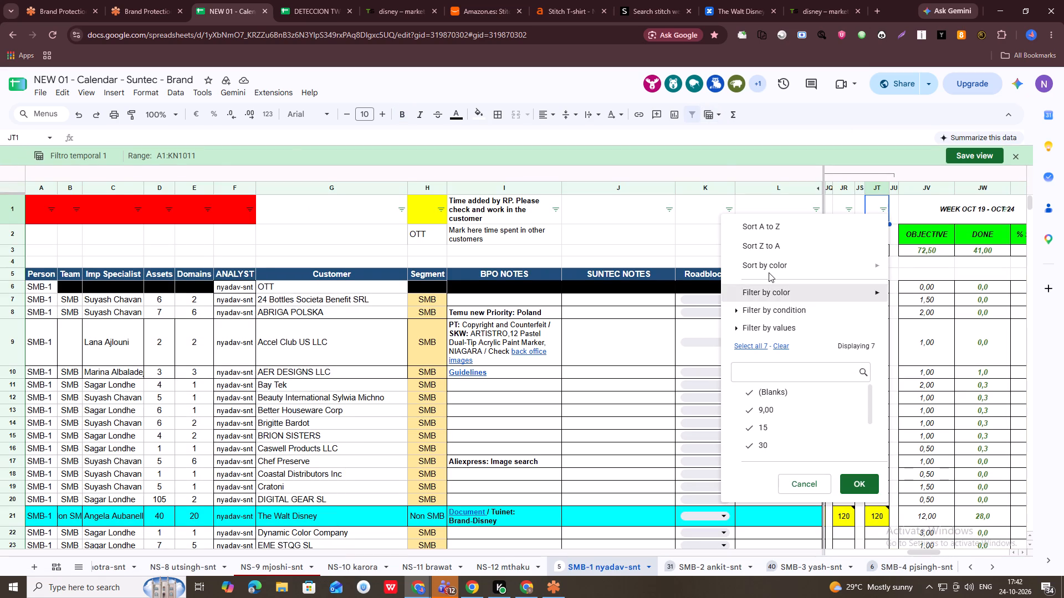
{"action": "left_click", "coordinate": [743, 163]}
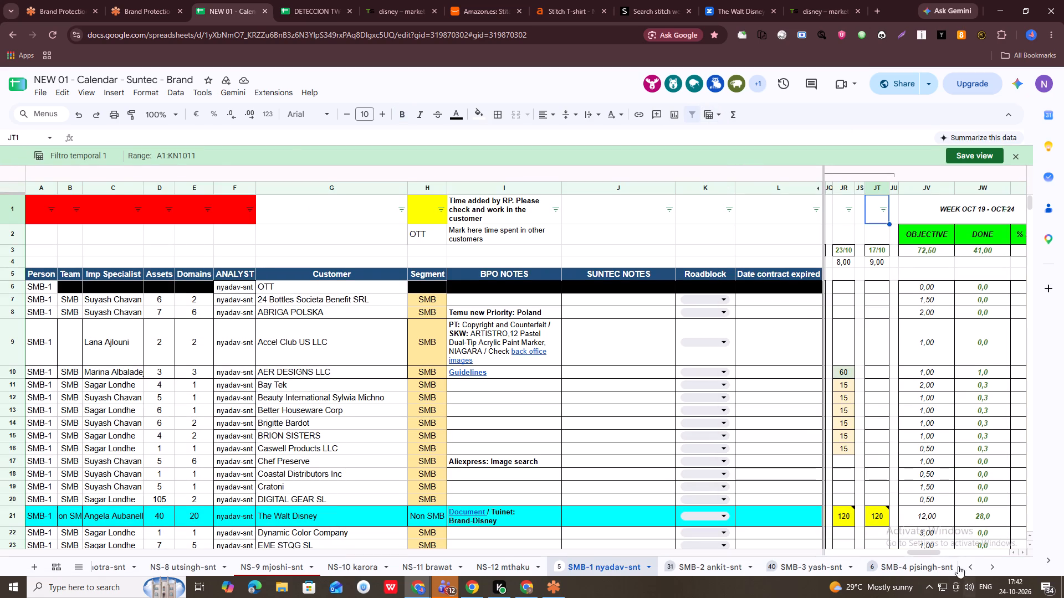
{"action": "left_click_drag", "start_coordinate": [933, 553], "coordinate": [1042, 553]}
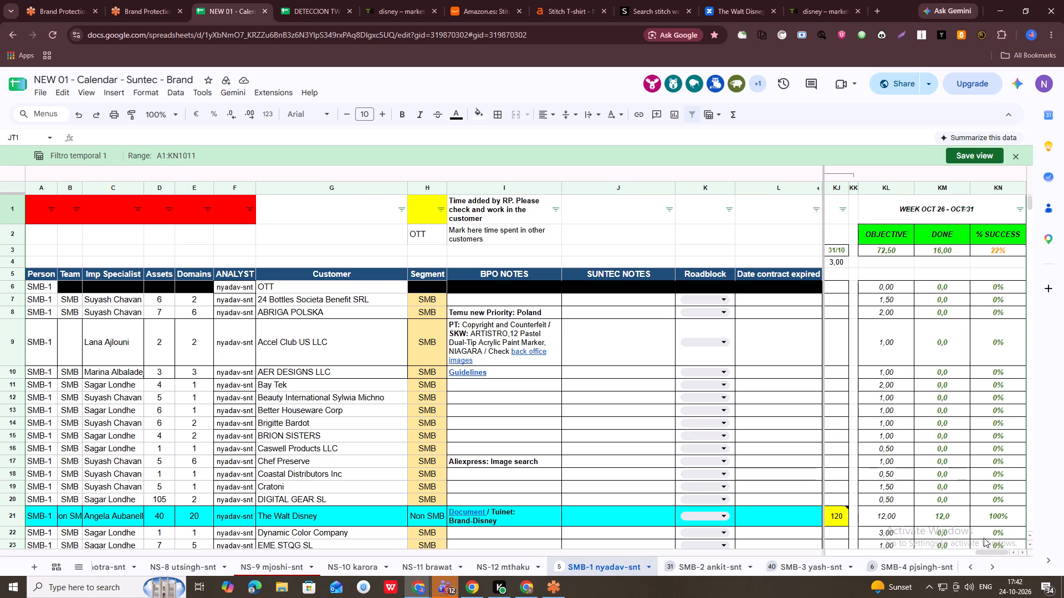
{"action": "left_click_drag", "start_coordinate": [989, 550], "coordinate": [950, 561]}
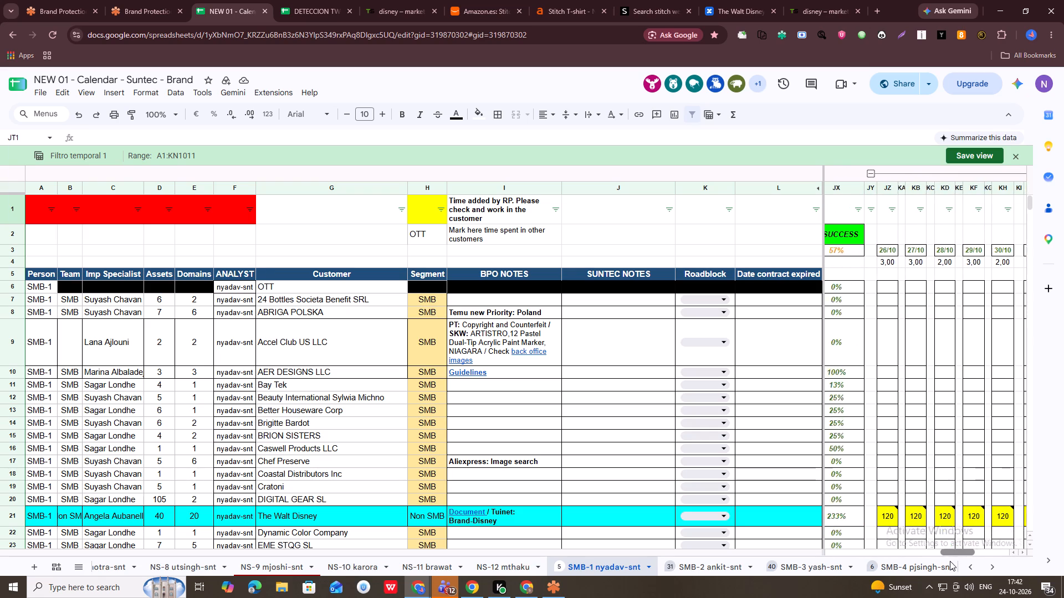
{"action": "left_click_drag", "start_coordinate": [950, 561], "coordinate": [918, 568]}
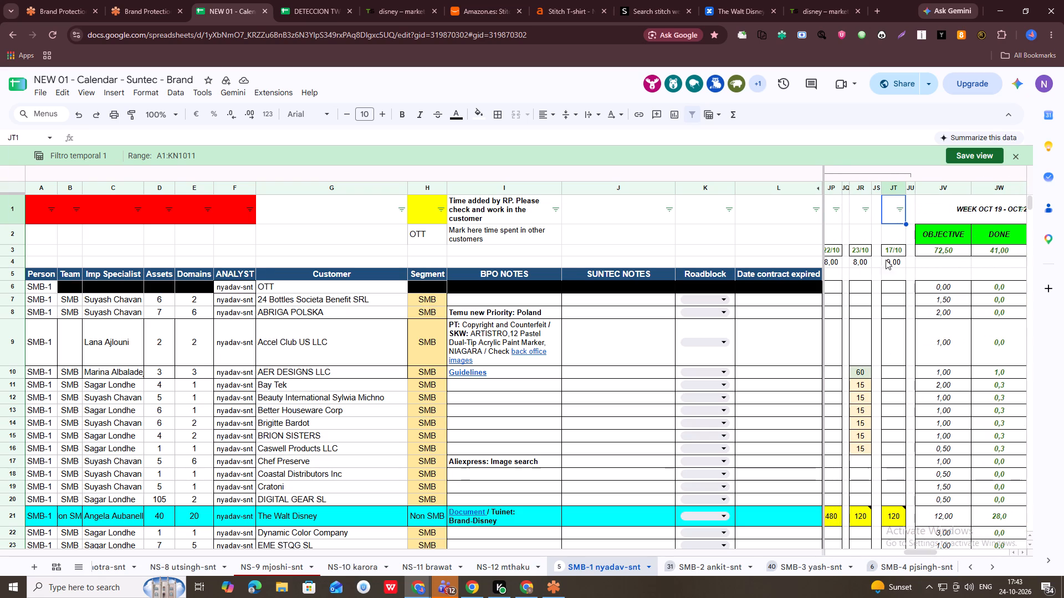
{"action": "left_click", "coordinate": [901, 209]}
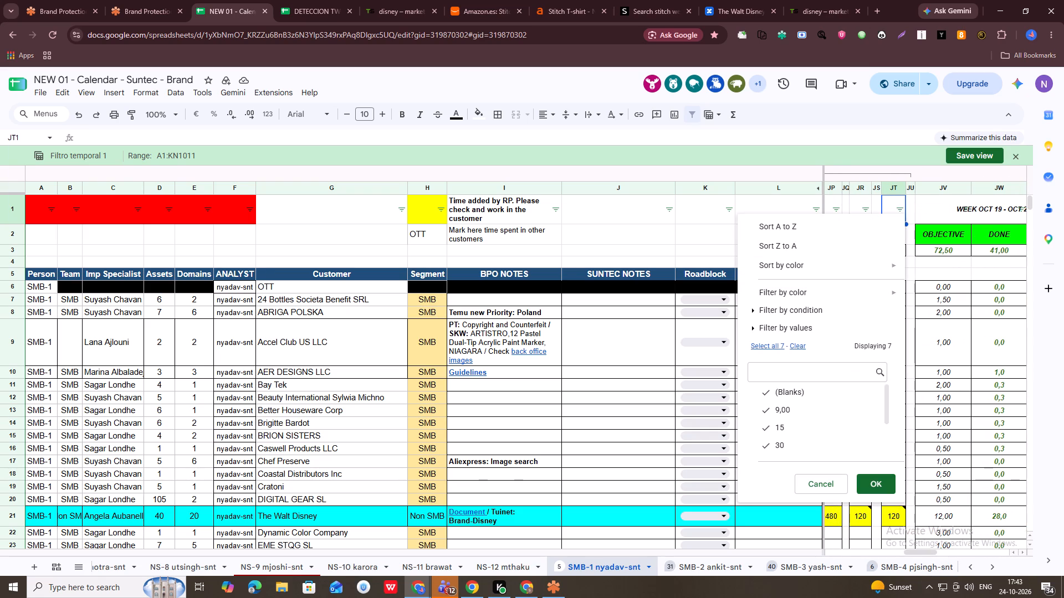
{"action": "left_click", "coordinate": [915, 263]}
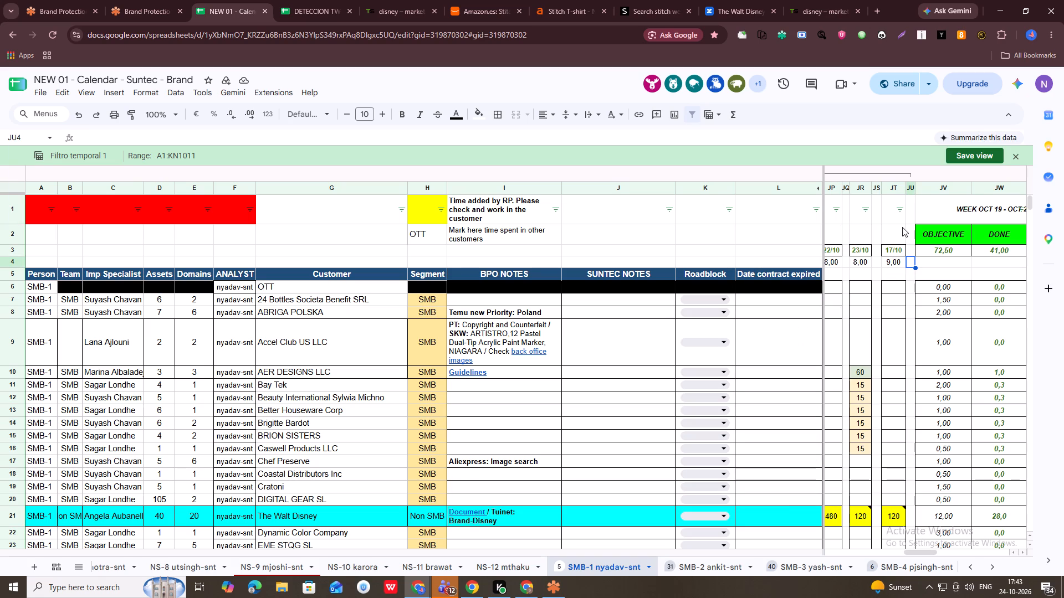
Filter the 17/10 column (JT) to hide its blank entries.
{"action": "left_click", "coordinate": [903, 211]}
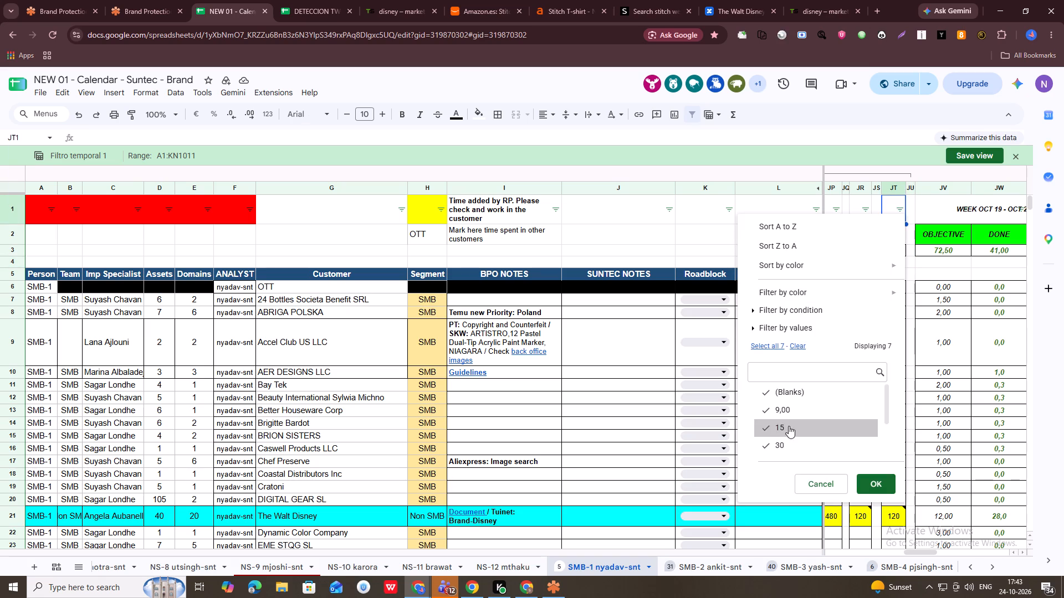
{"action": "left_click", "coordinate": [796, 392]}
{"action": "left_click", "coordinate": [879, 479]}
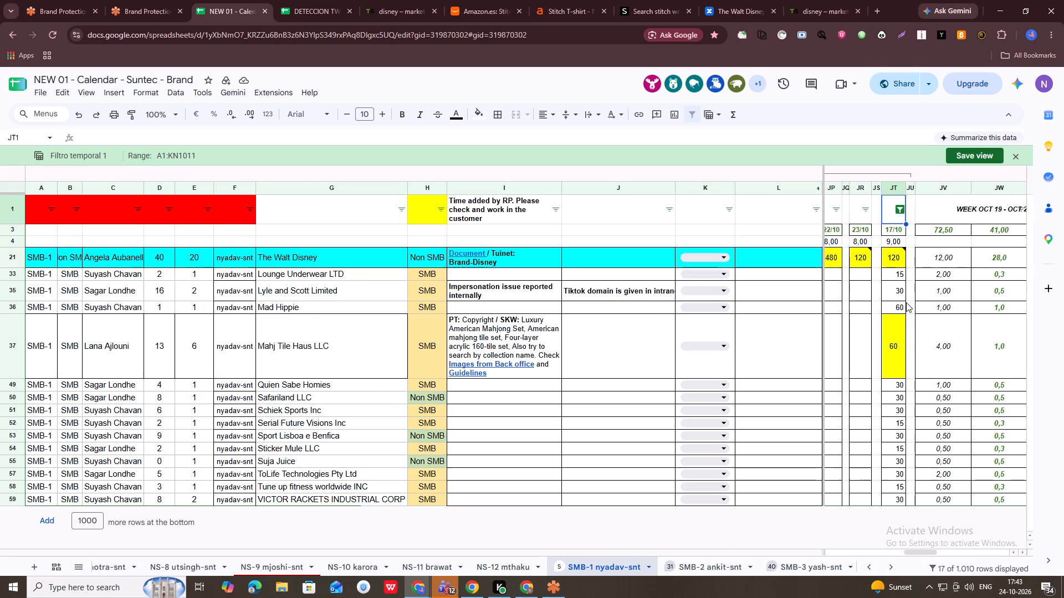
Total the 17/10 entries from The Walt Disney to VICTOR RACKETS, and set Mad Hippie's entry to 30.
{"action": "left_click_drag", "start_coordinate": [892, 272], "coordinate": [879, 354]}
{"action": "left_click_drag", "start_coordinate": [898, 257], "coordinate": [881, 381]}
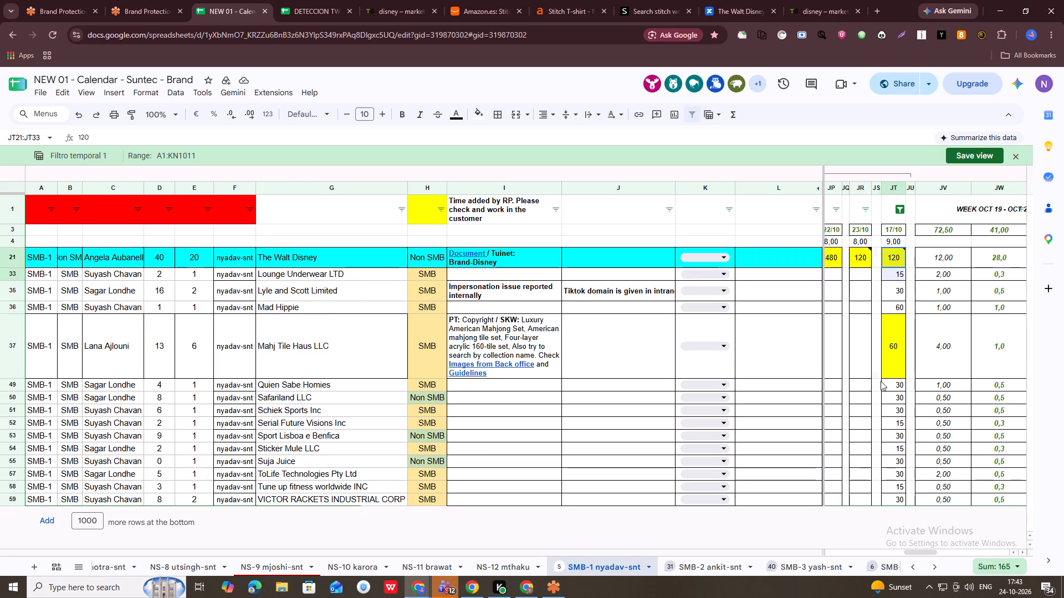
{"action": "left_click_drag", "start_coordinate": [881, 381], "coordinate": [896, 498]}
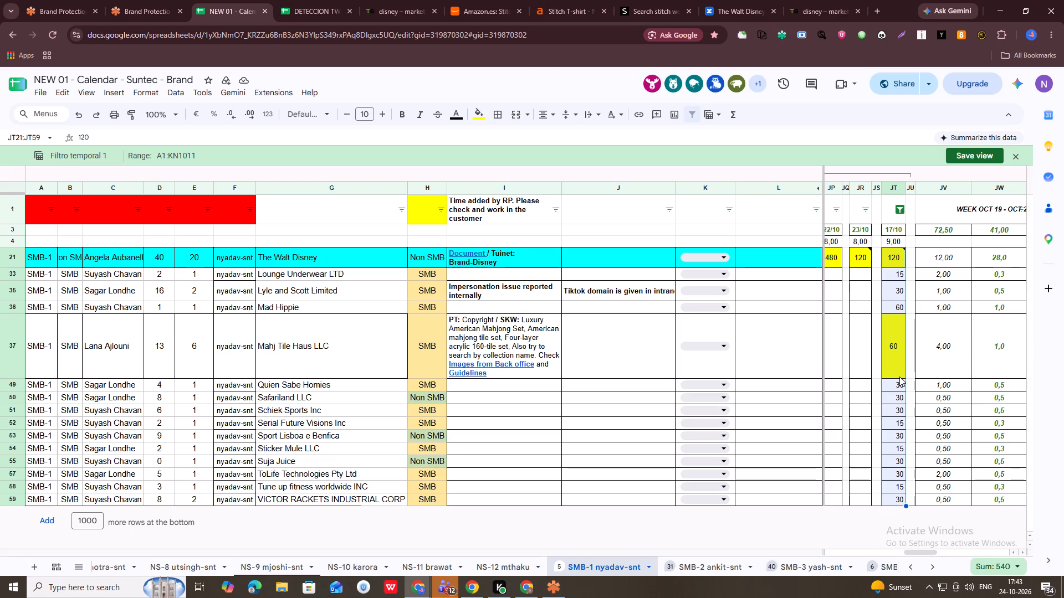
{"action": "left_click", "coordinate": [898, 305]}
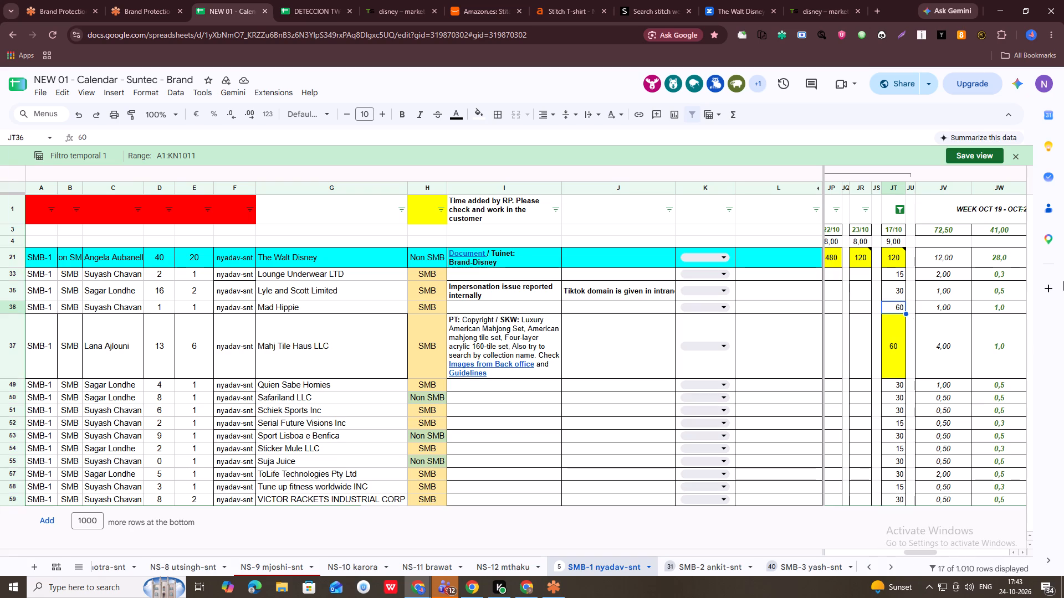
{"action": "type", "text": "30"}
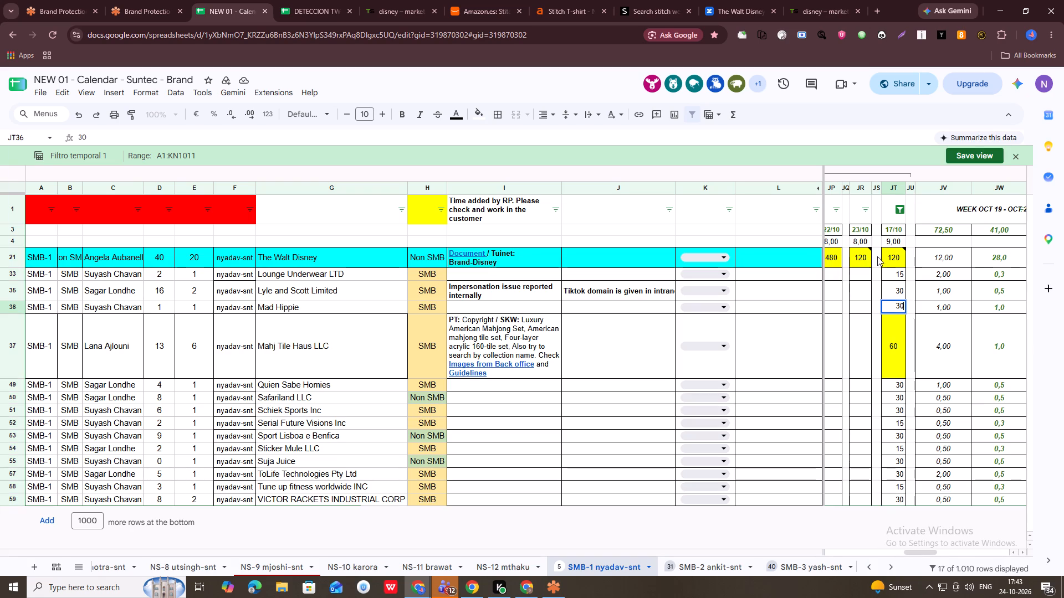
Recheck the total of the 17/10 entries, and set Suja Juice's entry in that column to 15.
{"action": "left_click", "coordinate": [888, 255]}
{"action": "left_click", "coordinate": [894, 496], "text": "shift"}
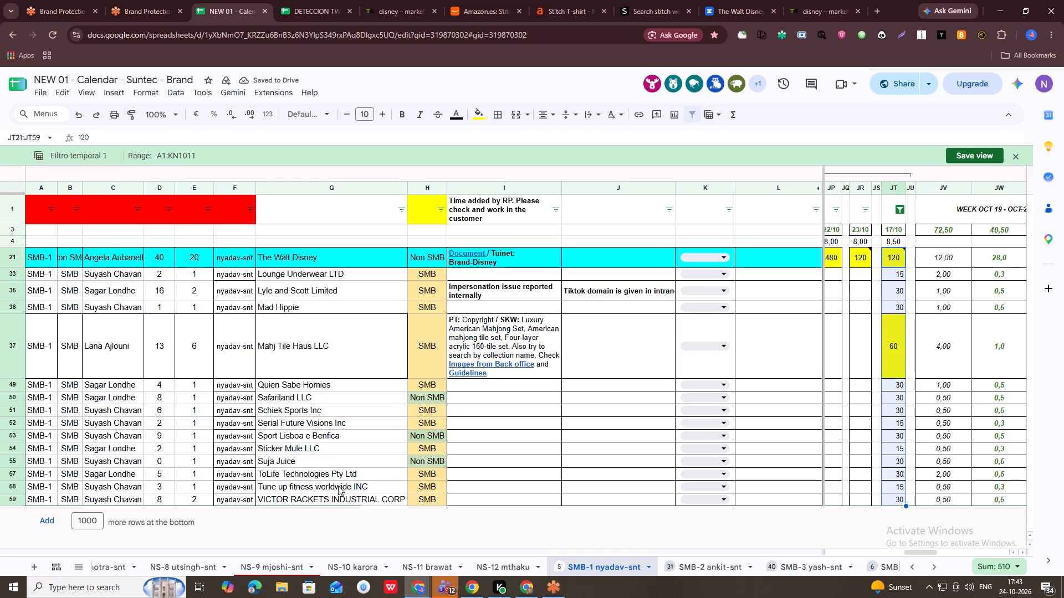
{"action": "left_click", "coordinate": [13, 461]}
{"action": "left_click", "coordinate": [893, 460]}
{"action": "type", "text": "15"}
{"action": "key", "text": "Up"}
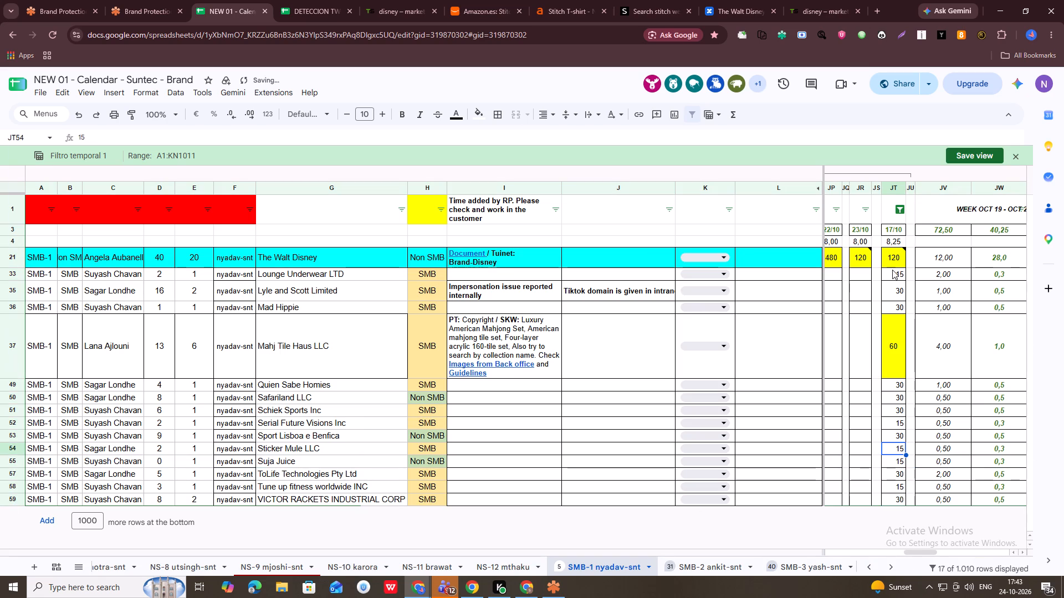
Set Quien Sabe Homies' 17/10 entry to 15, checking the column's total before and after the change.
{"action": "left_click", "coordinate": [891, 261]}
{"action": "left_click", "coordinate": [899, 497], "text": "shift"}
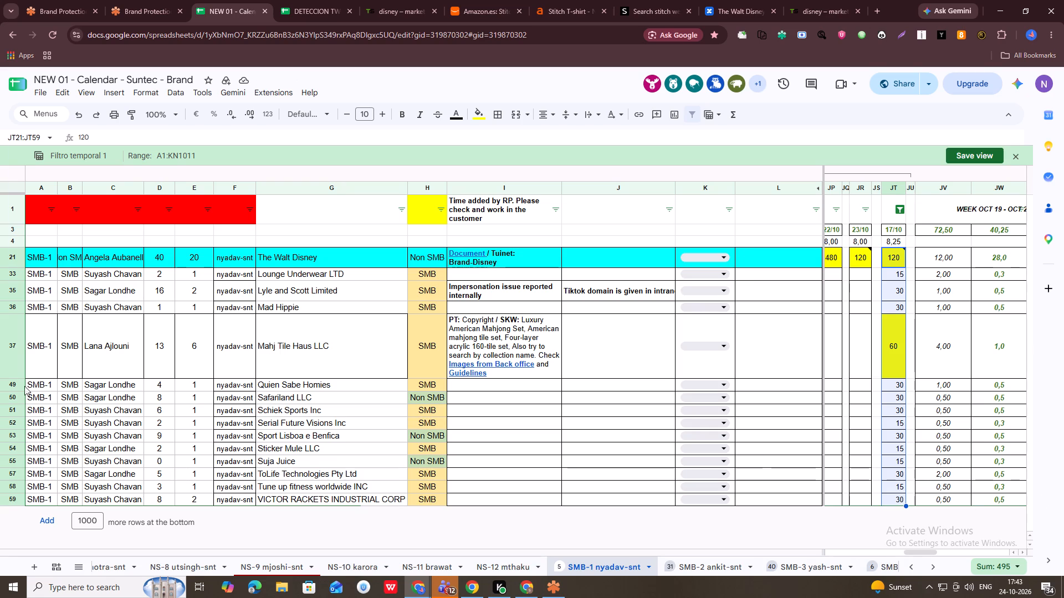
{"action": "left_click", "coordinate": [1, 383]}
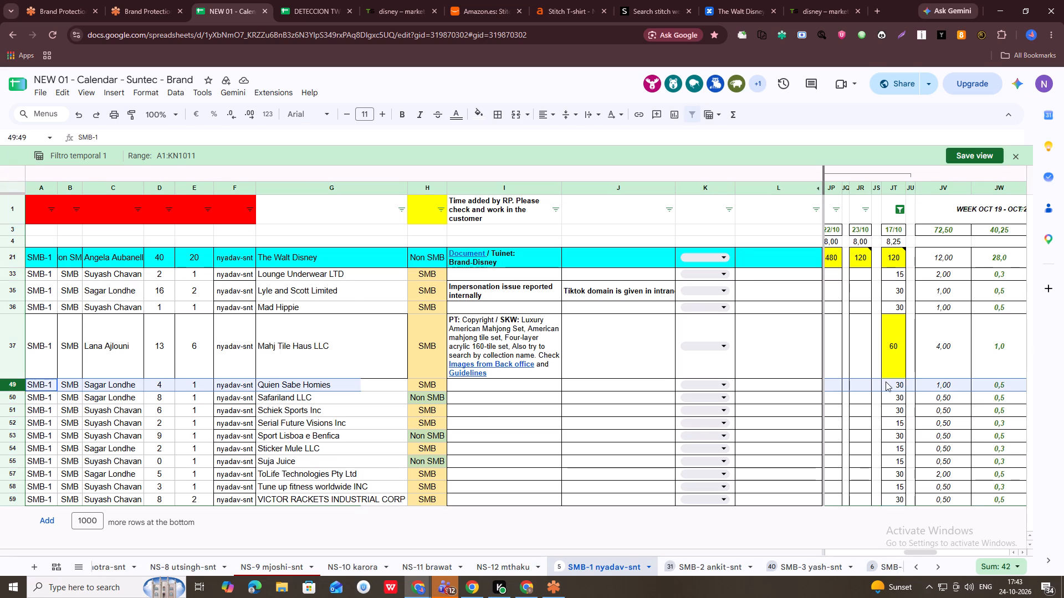
{"action": "left_click", "coordinate": [886, 382]}
{"action": "type", "text": "15"}
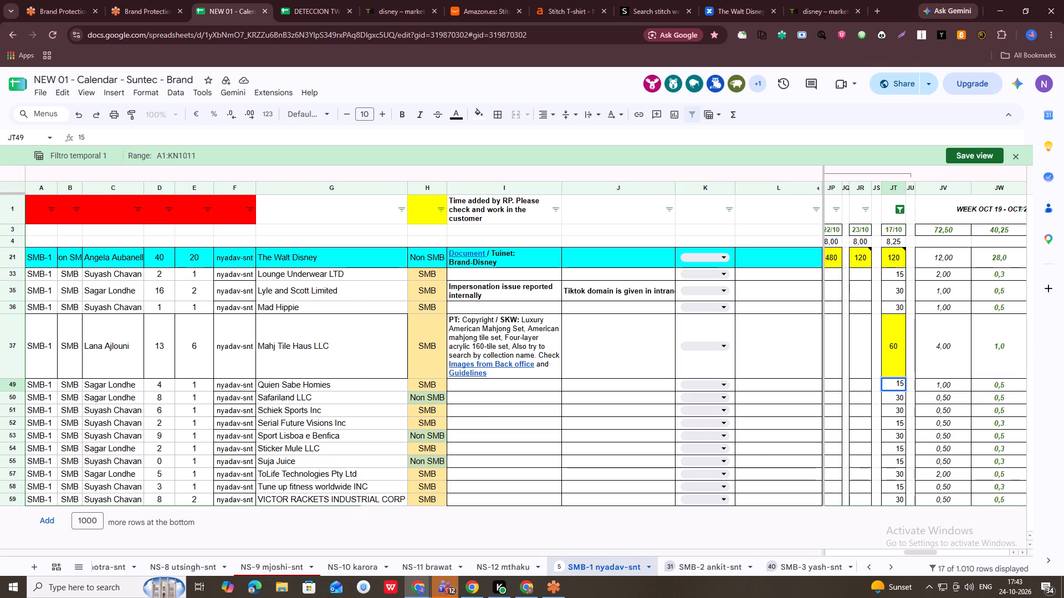
{"action": "key", "text": "ctrl+Up"}
{"action": "key", "text": "Down"}
{"action": "key", "text": "Down"}
{"action": "key", "text": "ctrl+shift+Down"}
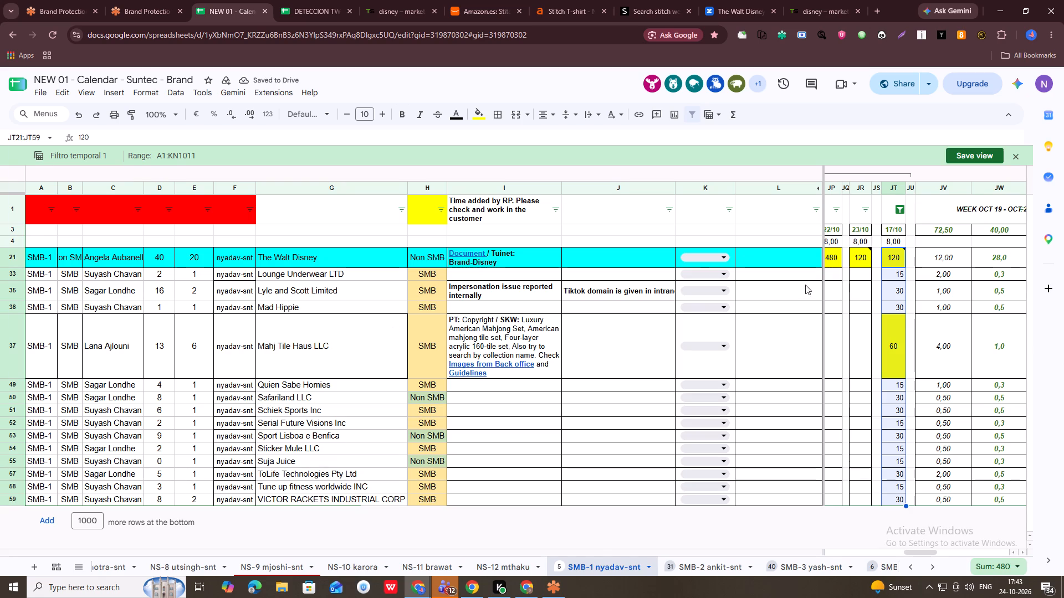
Fill cells JT33, JT35, JT36, JT49, JT52, JT54, JT55, JT57 and JT58 with light yellow.
{"action": "left_click", "coordinate": [896, 273]}
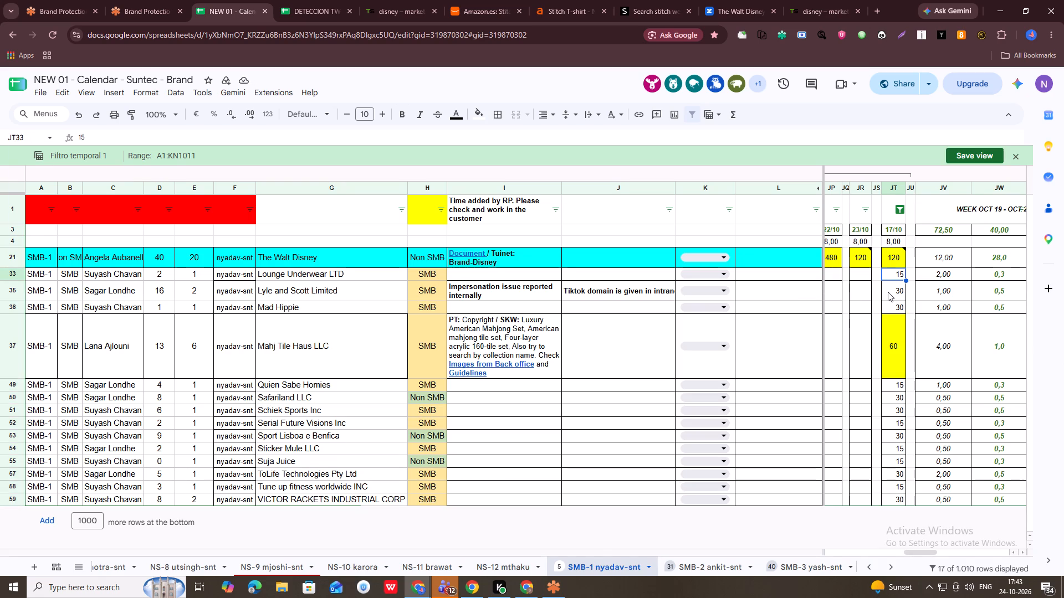
{"action": "left_click", "coordinate": [888, 292], "text": "ctrl"}
{"action": "left_click", "coordinate": [891, 303], "text": "ctrl"}
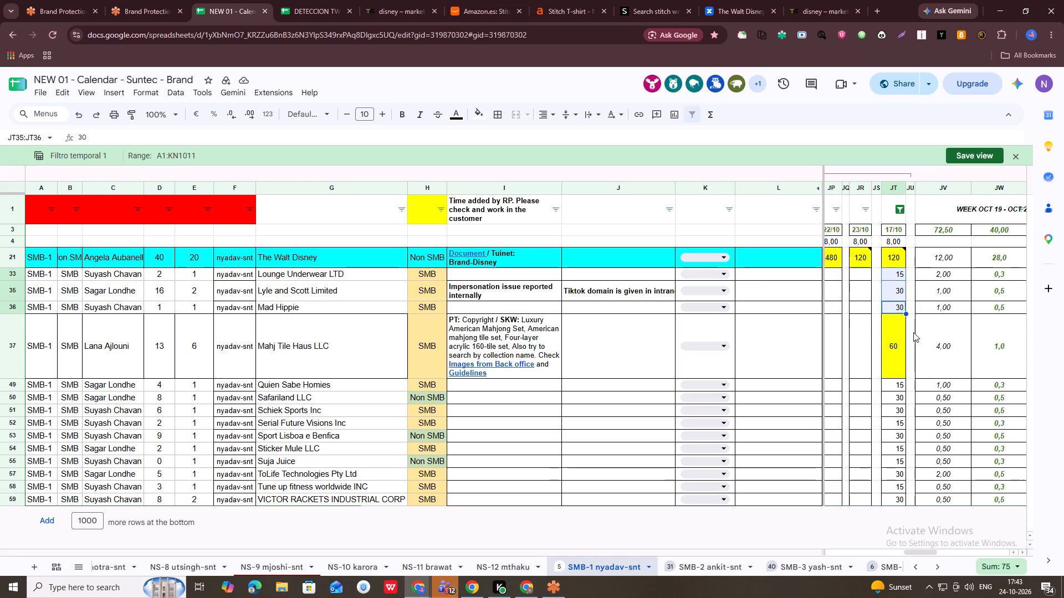
{"action": "left_click", "coordinate": [893, 383], "text": "ctrl"}
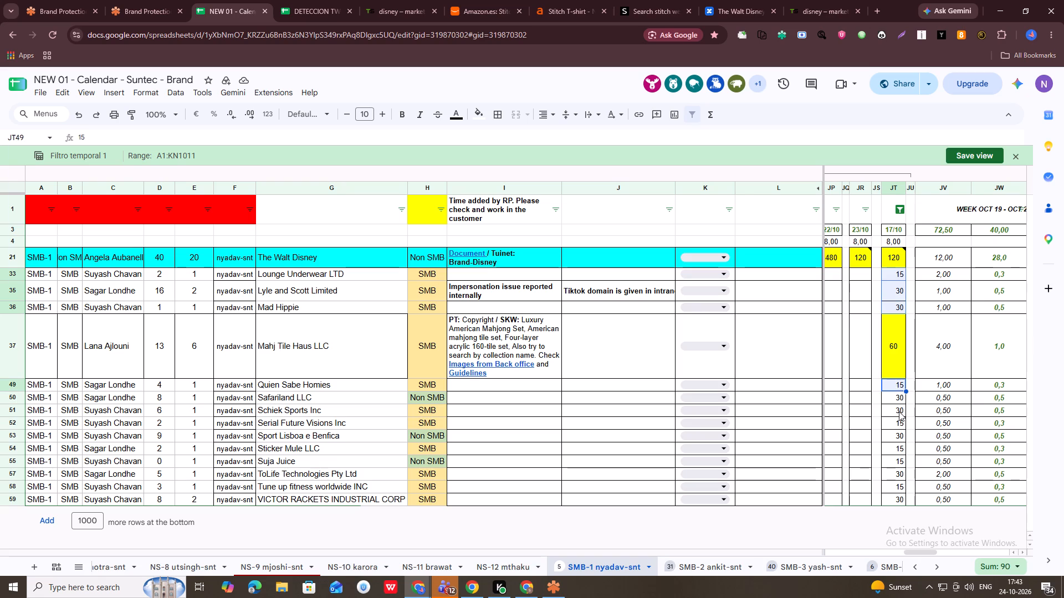
{"action": "left_click", "coordinate": [892, 425], "text": "ctrl"}
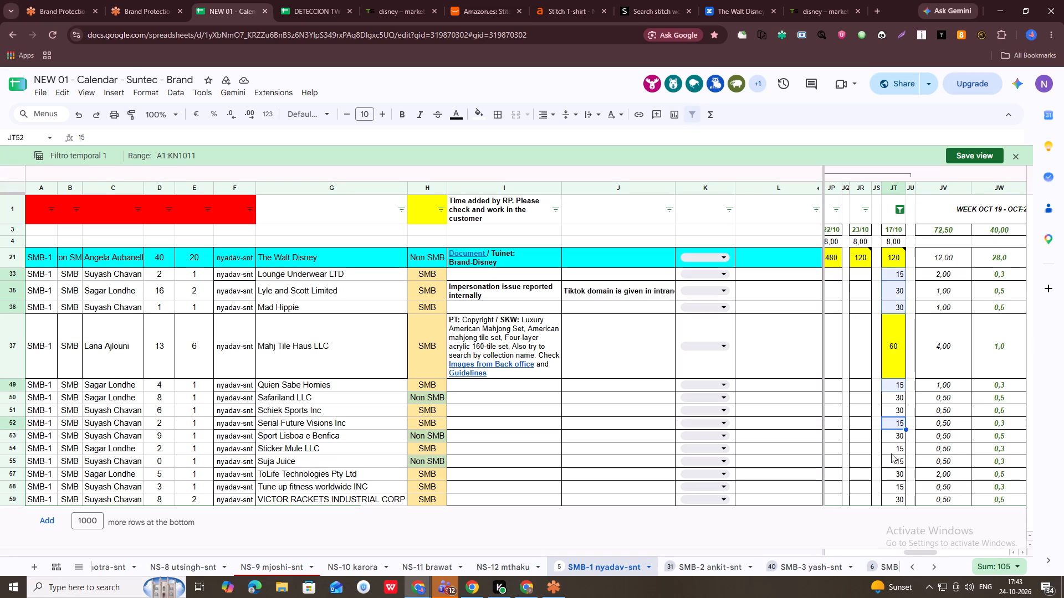
{"action": "left_click", "coordinate": [893, 449], "text": "ctrl"}
{"action": "left_click", "coordinate": [888, 458], "text": "ctrl"}
{"action": "left_click", "coordinate": [897, 477], "text": "ctrl"}
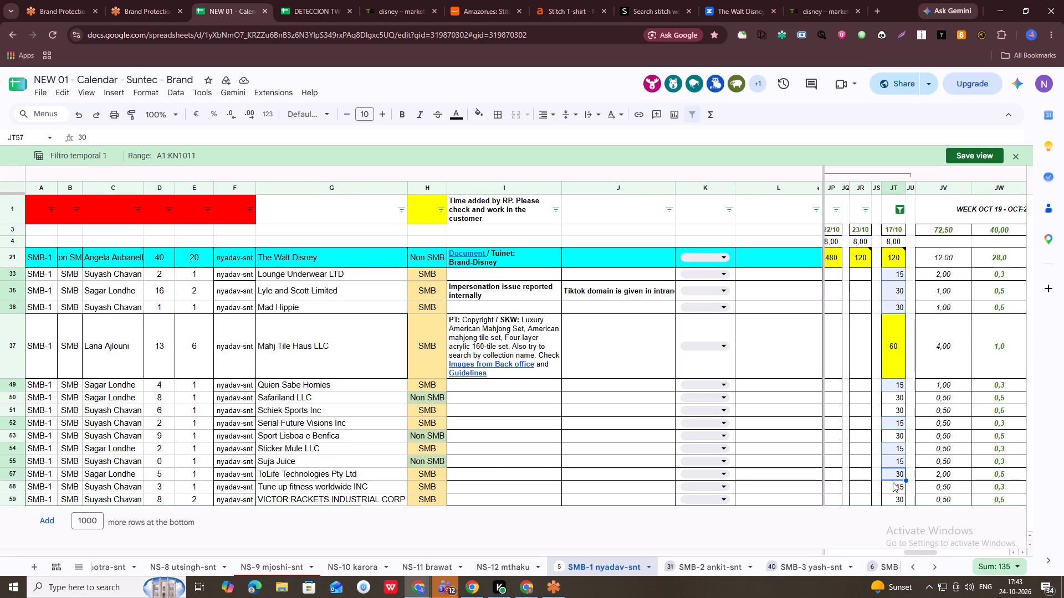
{"action": "left_click", "coordinate": [899, 489], "text": "ctrl"}
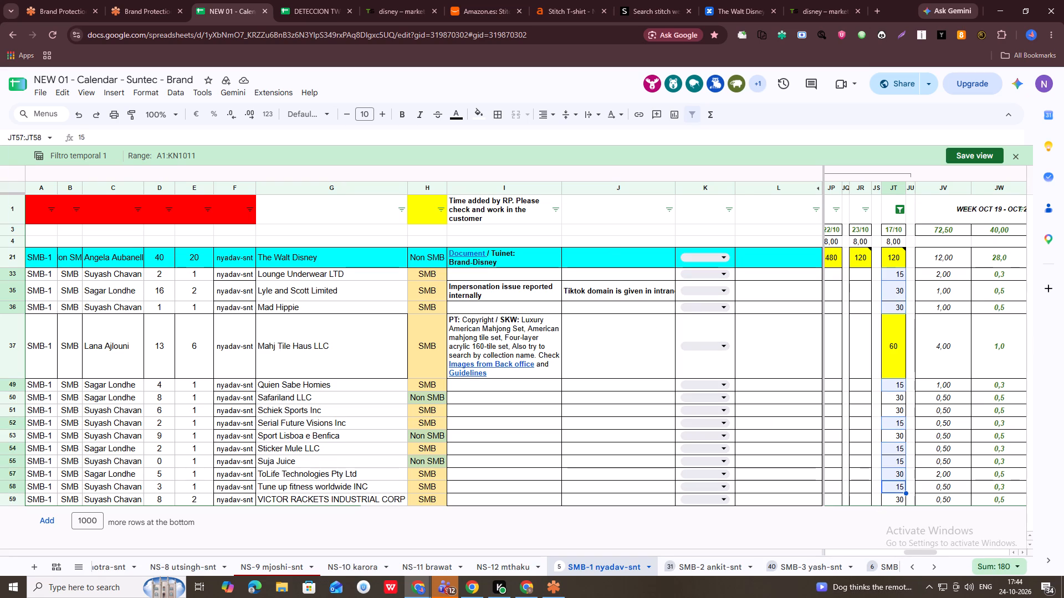
{"action": "left_click", "coordinate": [485, 113]}
{"action": "left_click", "coordinate": [517, 174]}
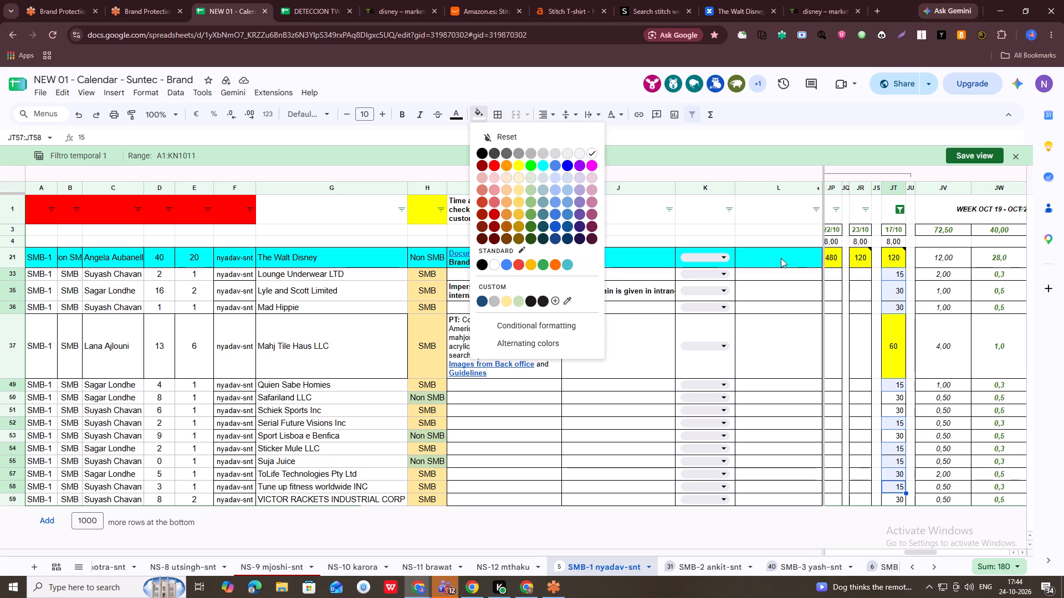
Fill the 17/10 cells JT50, JT51, JT53 and JT59 with light yellow.
{"action": "left_click_drag", "start_coordinate": [887, 396], "coordinate": [888, 413]}
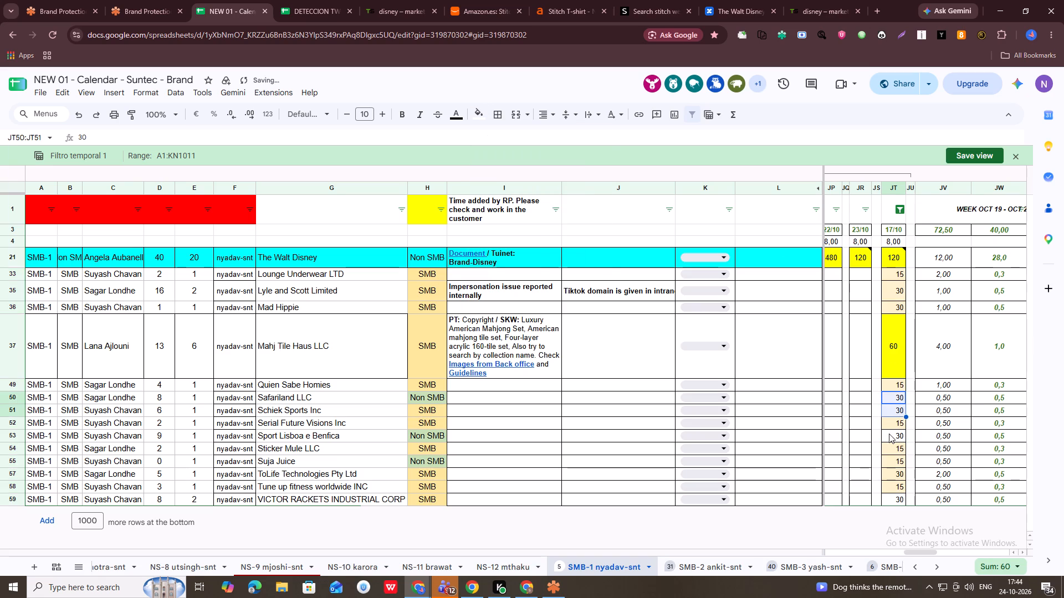
{"action": "left_click", "coordinate": [889, 434], "text": "ctrl"}
{"action": "left_click", "coordinate": [892, 501], "text": "ctrl"}
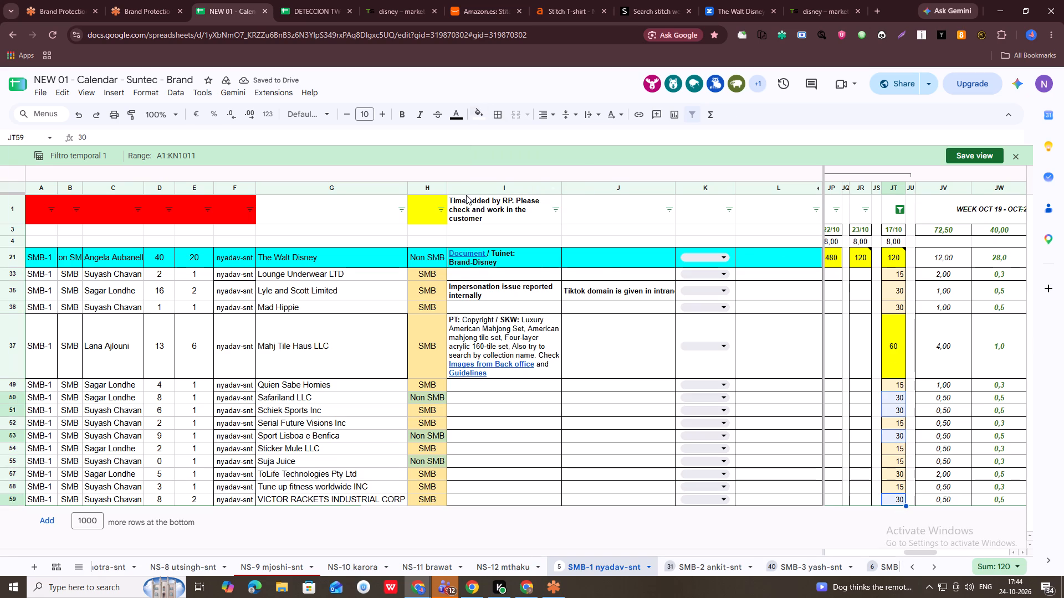
{"action": "left_click", "coordinate": [486, 114]}
{"action": "left_click", "coordinate": [514, 174]}
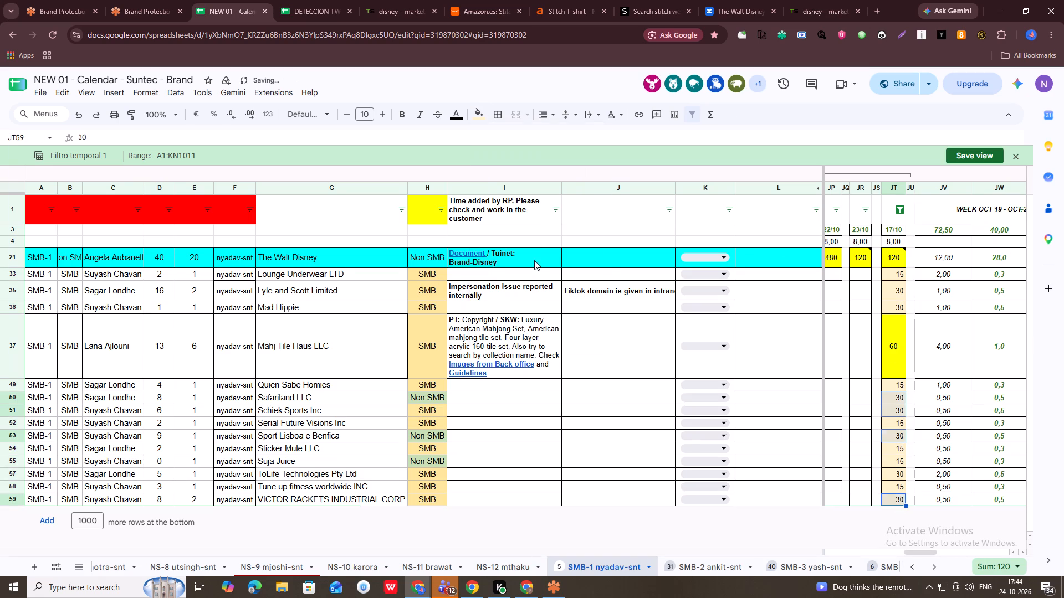
{"action": "left_click", "coordinate": [781, 373]}
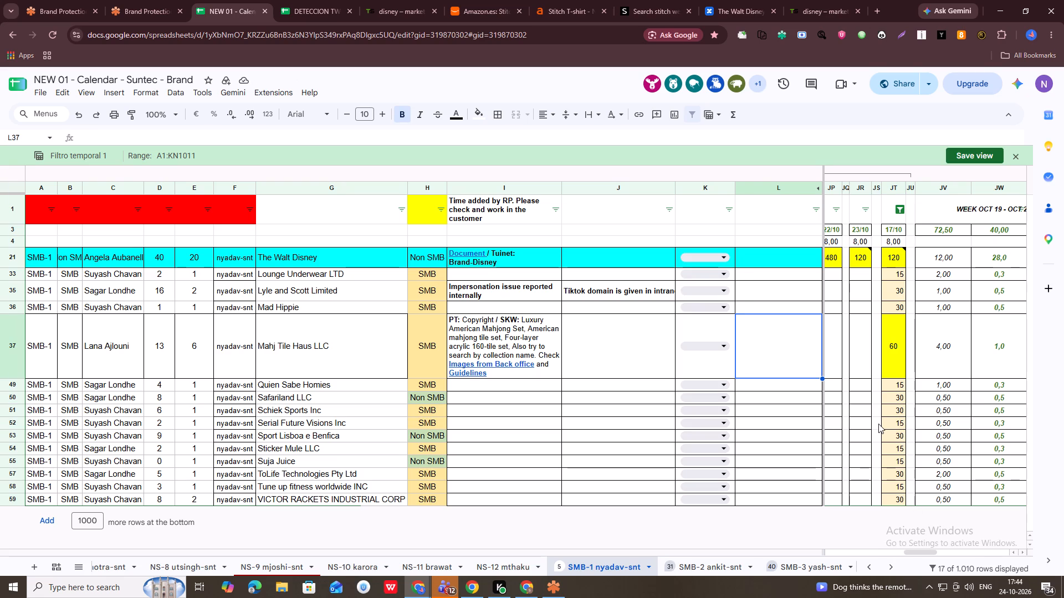
Fill the 17/10 cells for Schiek Sports Inc, Sport Lisboa e Benfica and VICTOR RACKETS with light green.
{"action": "left_click", "coordinate": [898, 410]}
{"action": "left_click", "coordinate": [893, 439], "text": "ctrl"}
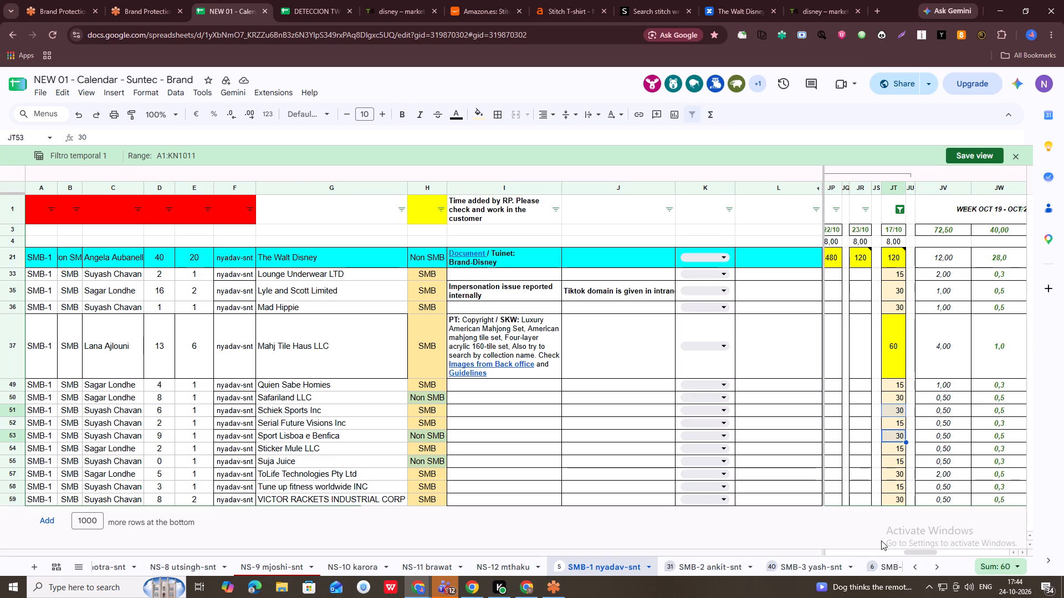
{"action": "left_click", "coordinate": [898, 502], "text": "ctrl"}
{"action": "left_click", "coordinate": [479, 117]}
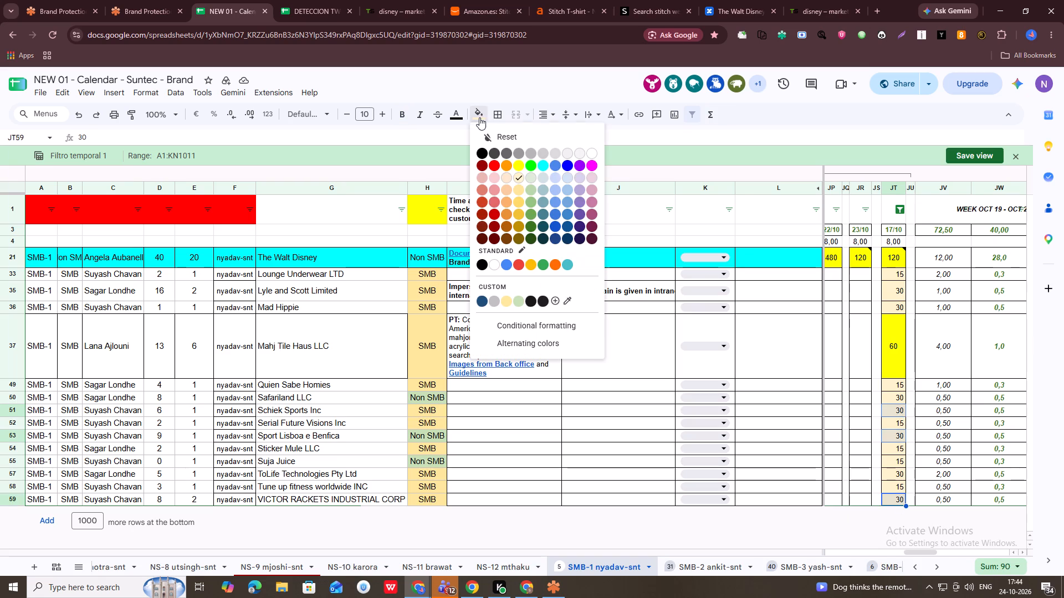
{"action": "left_click", "coordinate": [532, 178]}
{"action": "left_click", "coordinate": [914, 441]}
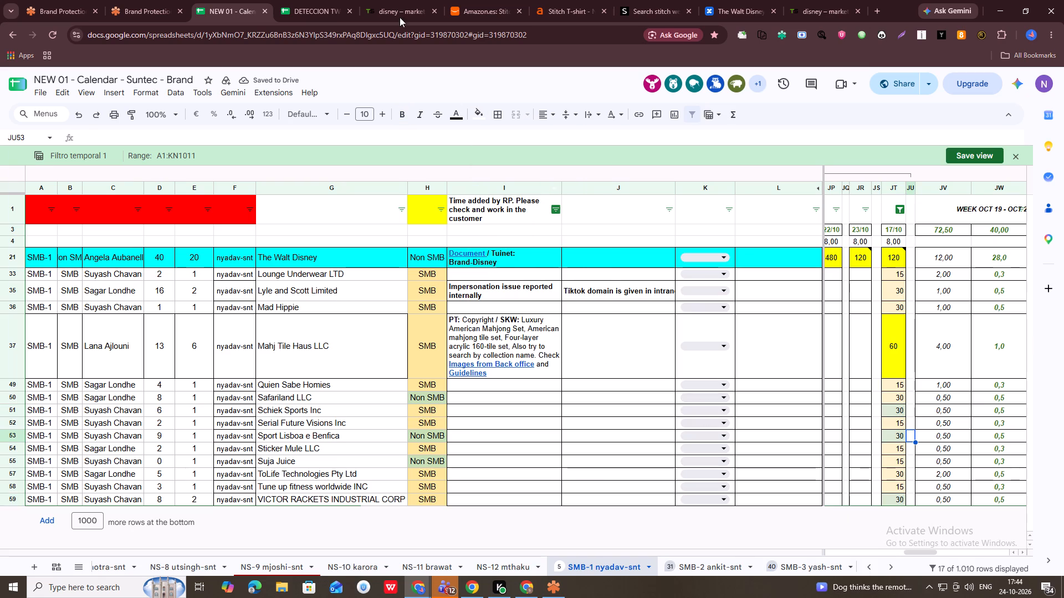
Close the DETECCION TWD sheet, both Disney marketplace pages, the Stitch search pages and The Walt Disney wiki page.
{"action": "left_click", "coordinate": [289, 0]}
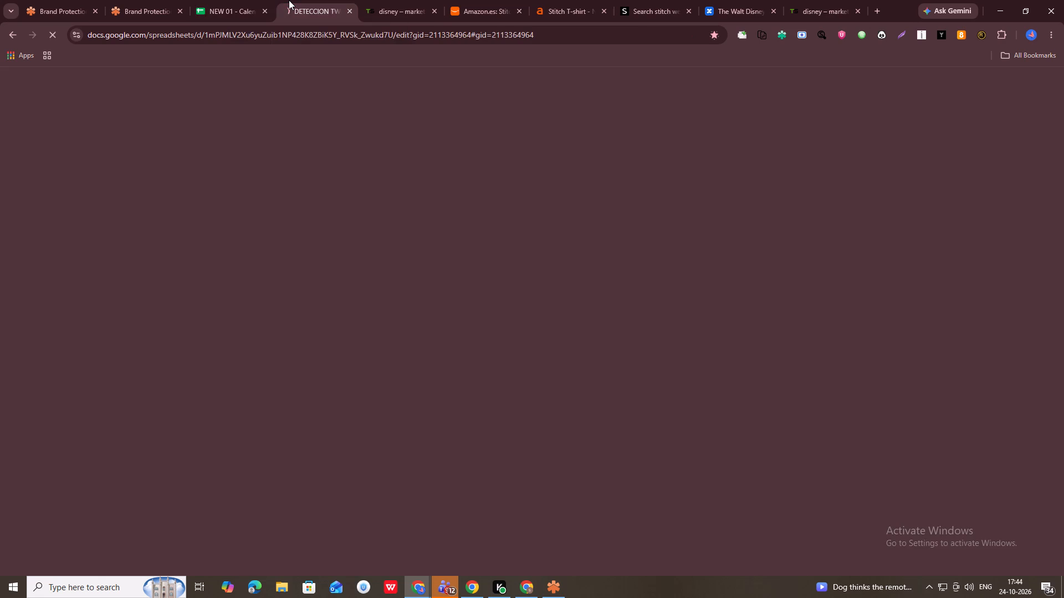
{"action": "middle_click", "coordinate": [289, 0]}
{"action": "middle_click", "coordinate": [289, 0]}
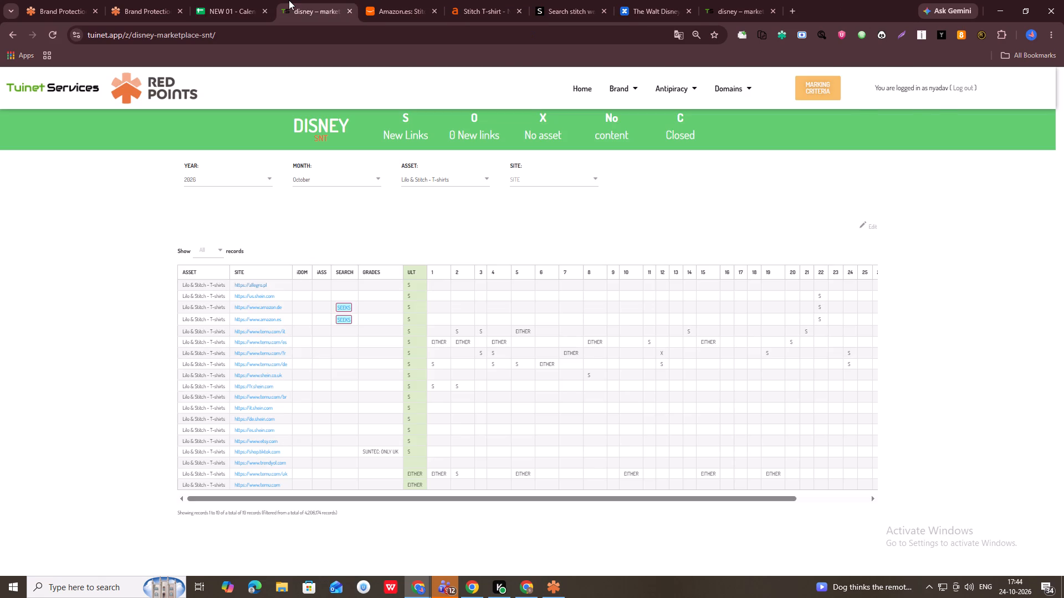
{"action": "middle_click", "coordinate": [289, 0]}
{"action": "middle_click", "coordinate": [289, 0]}
{"action": "scroll", "coordinate": [289, 0], "scroll_direction": "up", "scroll_amount": 1}
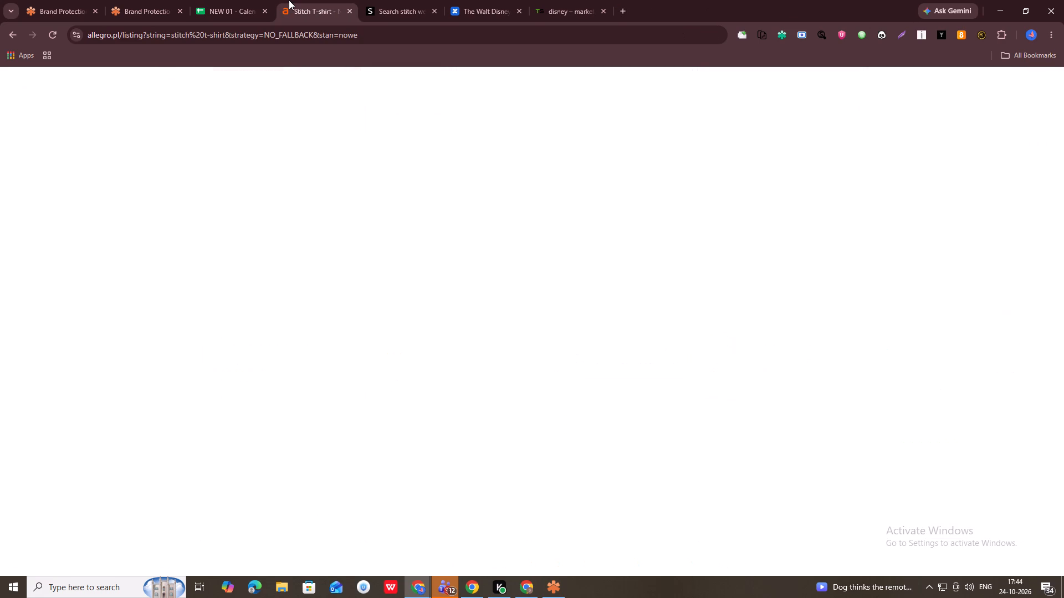
{"action": "middle_click", "coordinate": [289, 0]}
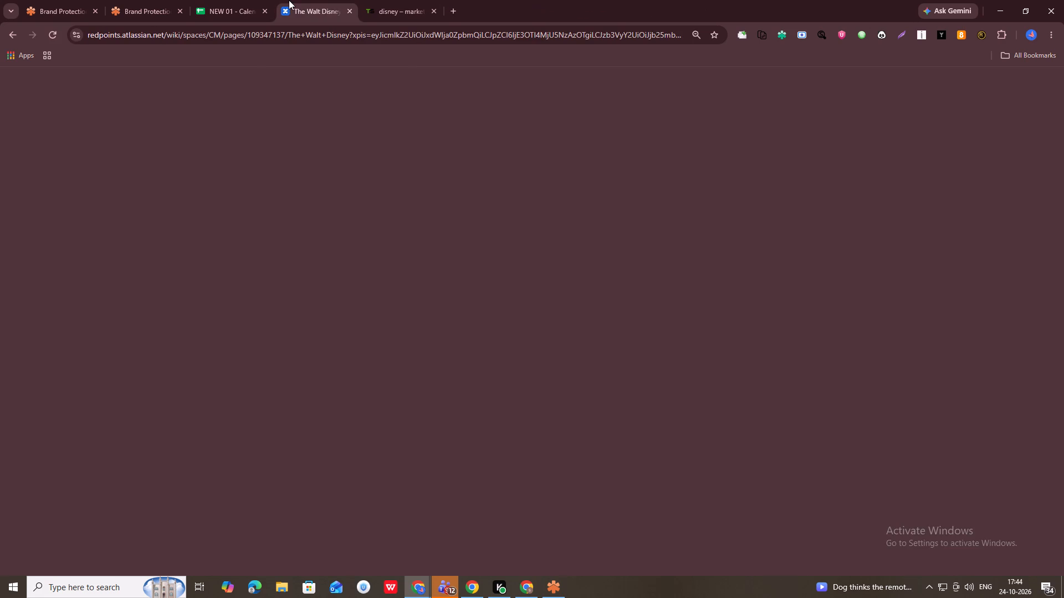
{"action": "middle_click", "coordinate": [289, 0]}
{"action": "middle_click", "coordinate": [289, 0]}
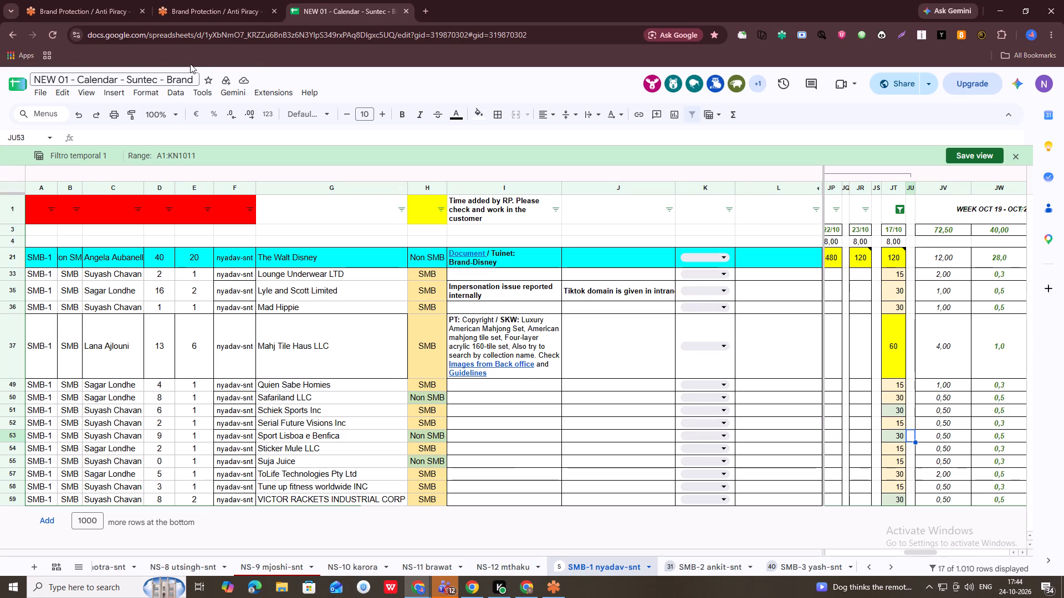
Close the extra signed-out Chrome window, and bring up the RedPoints IPR Plugin window before minimising it.
{"action": "key", "text": "alt+Tab"}
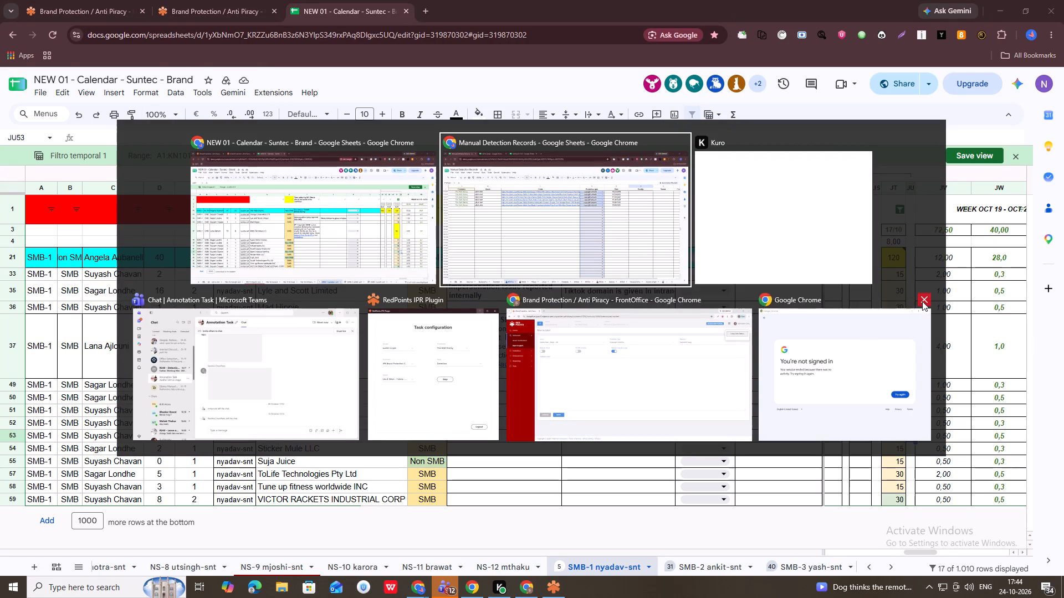
{"action": "left_click", "coordinate": [922, 301], "text": "alt"}
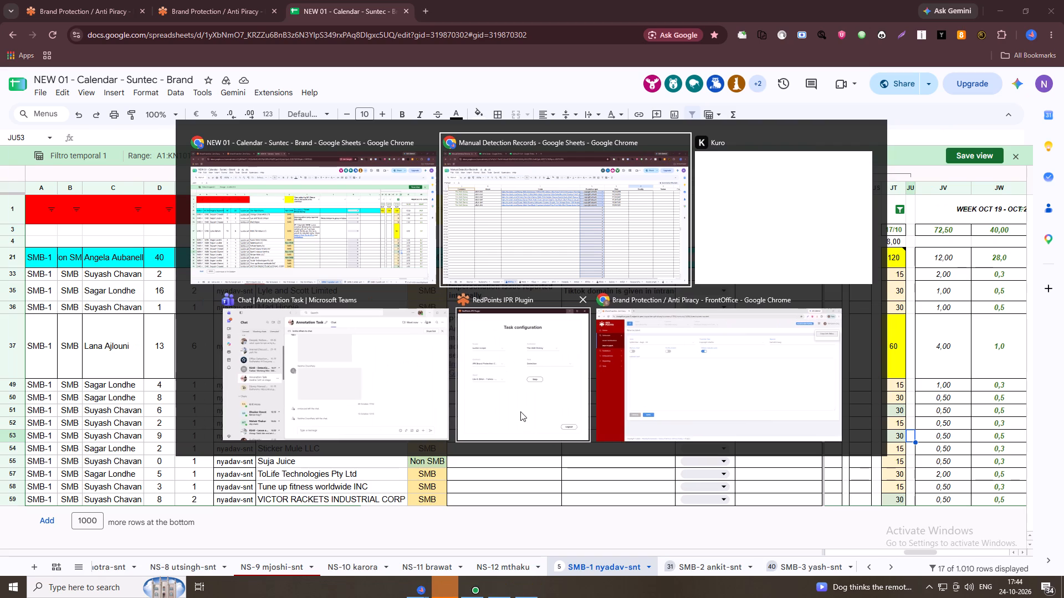
{"action": "left_click", "coordinate": [520, 411], "text": "alt"}
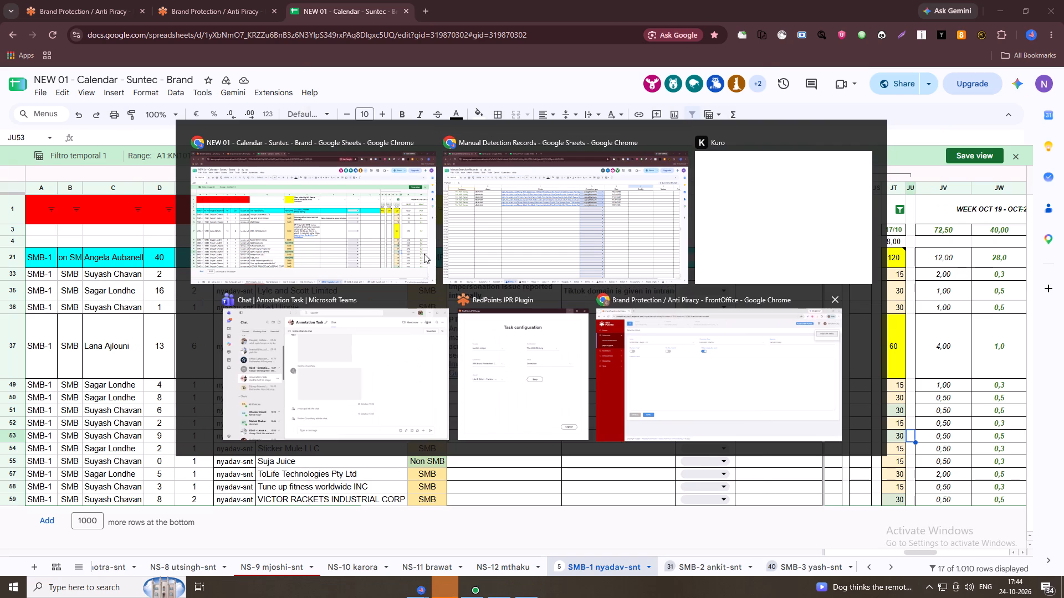
{"action": "left_click", "coordinate": [695, 78]}
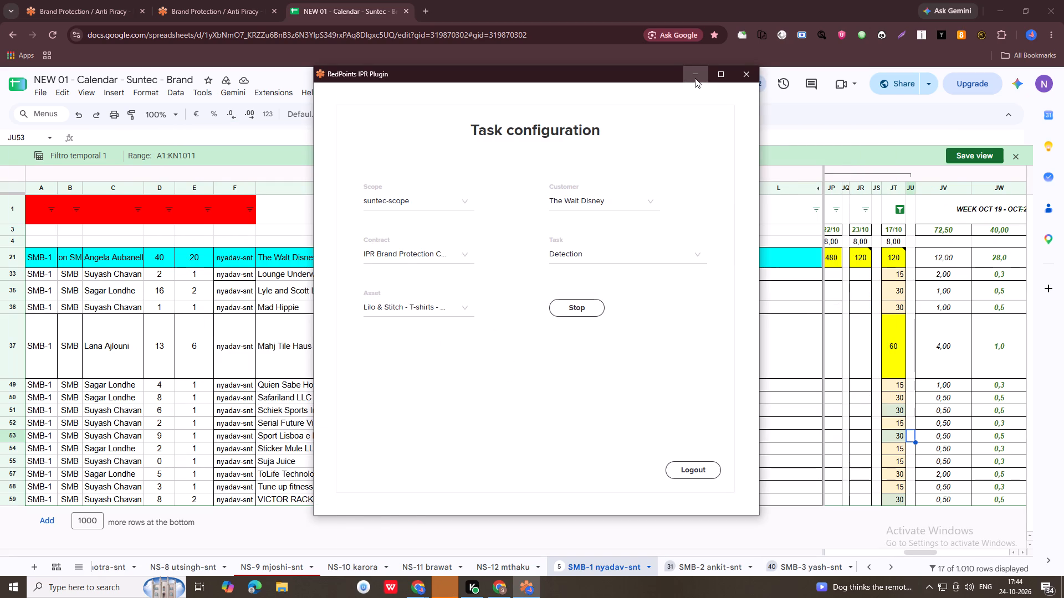
{"action": "key", "text": "alt+Tab"}
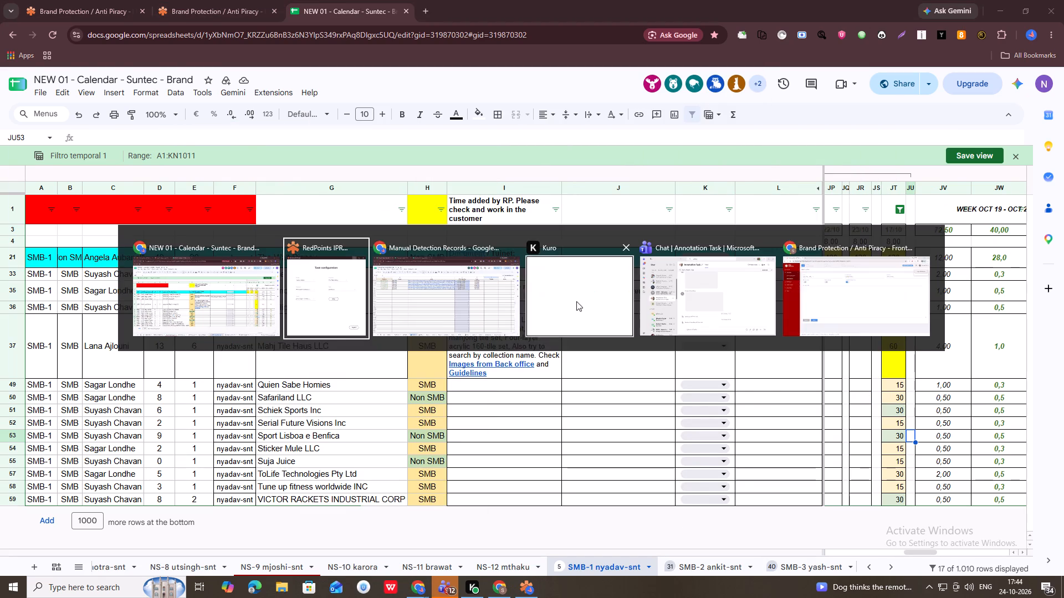
{"action": "left_click", "coordinate": [441, 321], "text": "alt"}
{"action": "left_click", "coordinate": [321, 0]}
{"action": "left_click", "coordinate": [226, 0]}
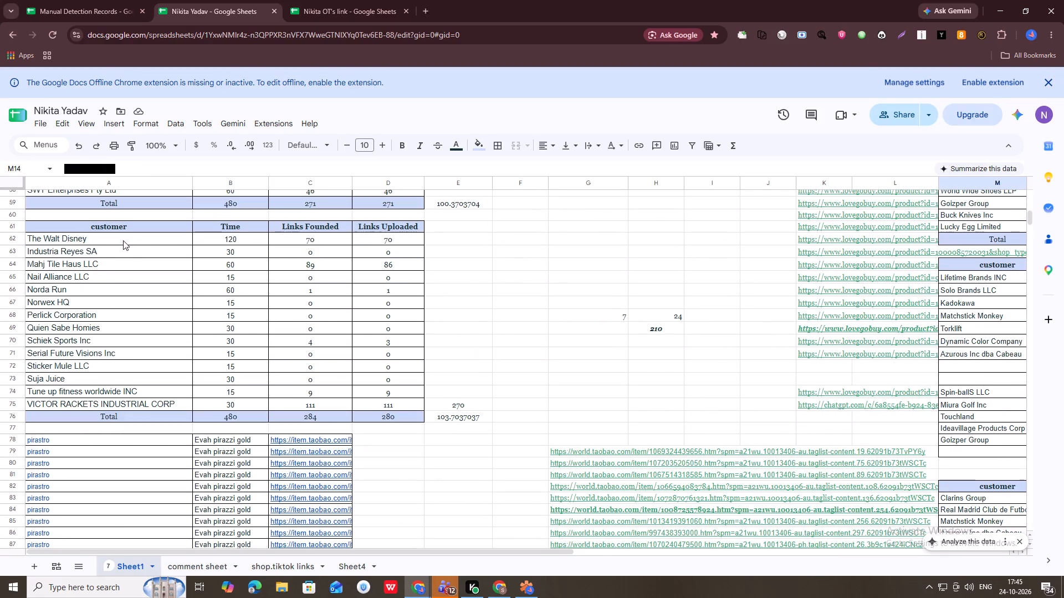
{"action": "left_click_drag", "start_coordinate": [130, 236], "coordinate": [121, 408]}
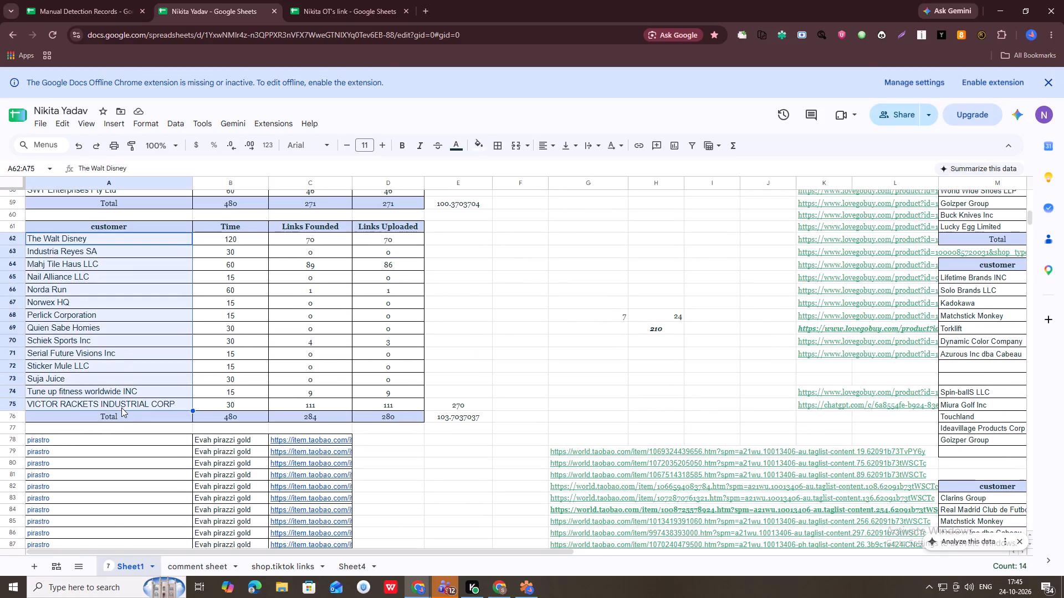
{"action": "left_click", "coordinate": [0, 405]}
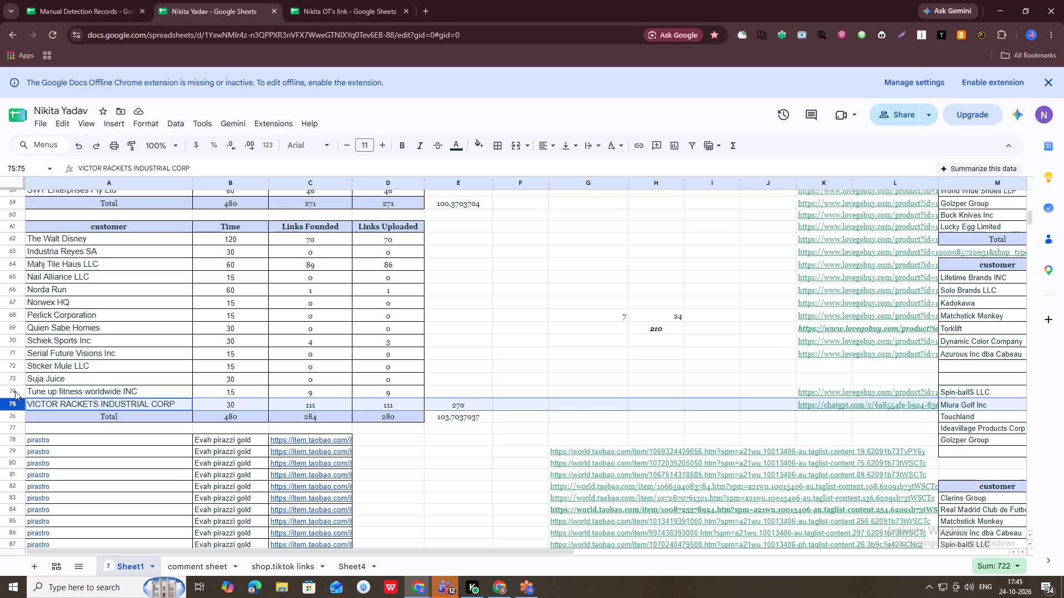
{"action": "left_click", "coordinate": [1, 395]}
{"action": "key", "text": "ctrl+alt+equal"}
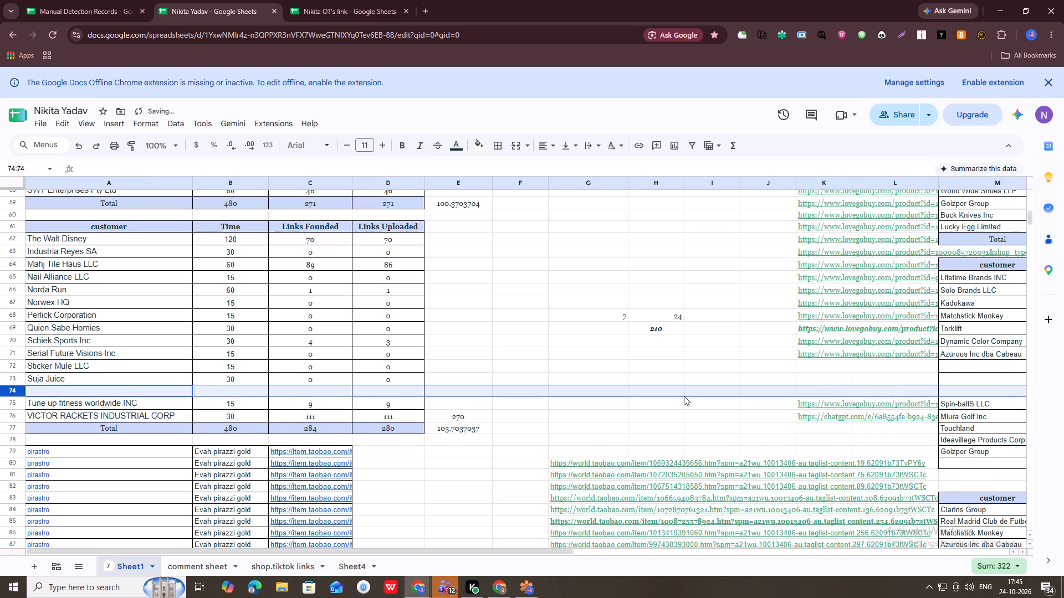
Paste the copied customer names into the table's customer column starting at cell A62.
{"action": "left_click", "coordinate": [127, 240]}
{"action": "key", "text": "ctrl+v"}
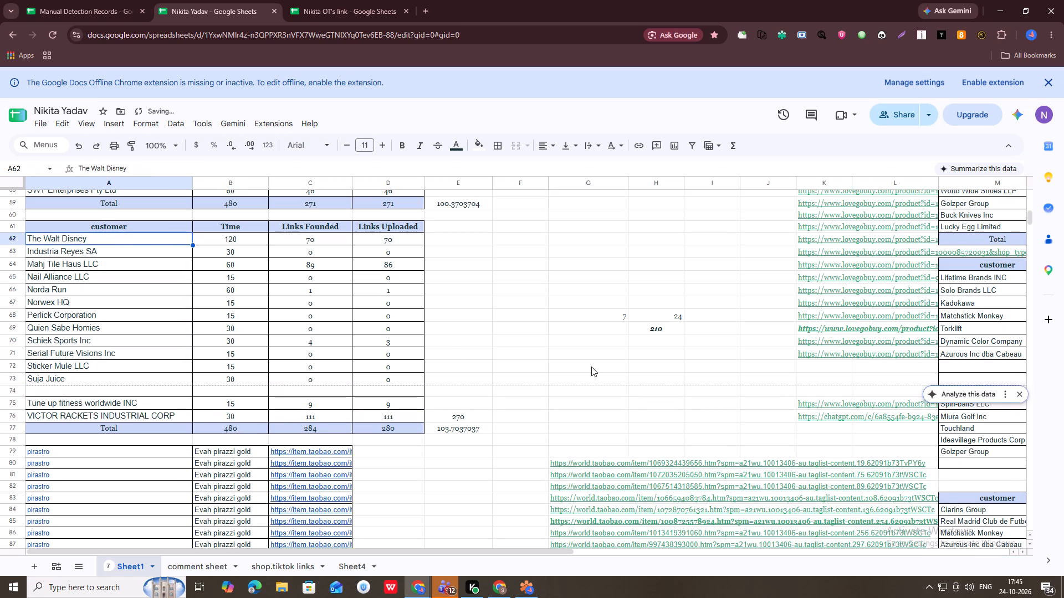
Give the pasted customer names in A62:A76 a white fill and borders on all sides.
{"action": "left_click", "coordinate": [476, 145]}
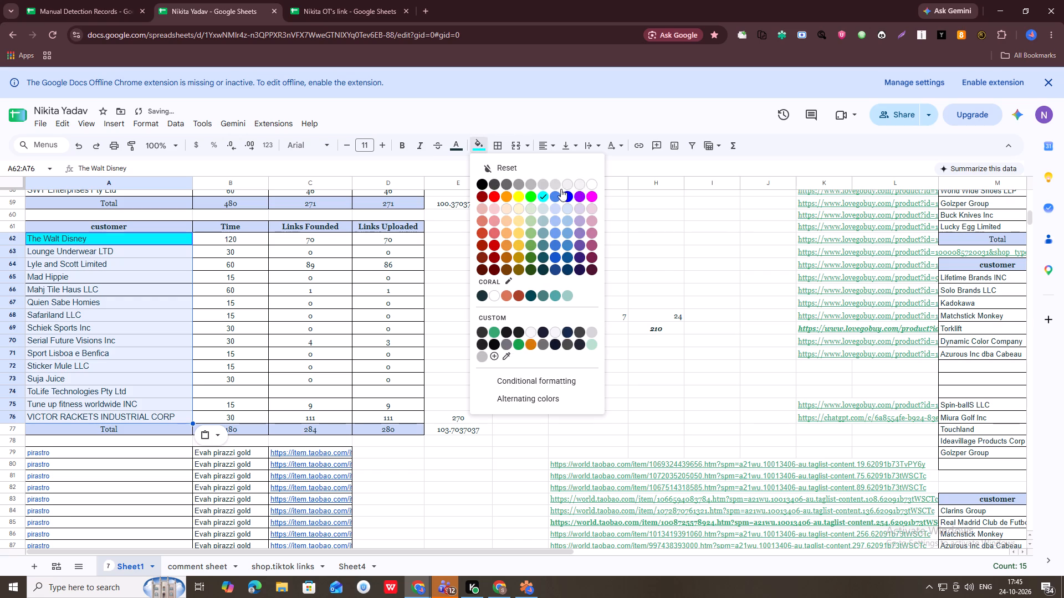
{"action": "left_click", "coordinate": [594, 184]}
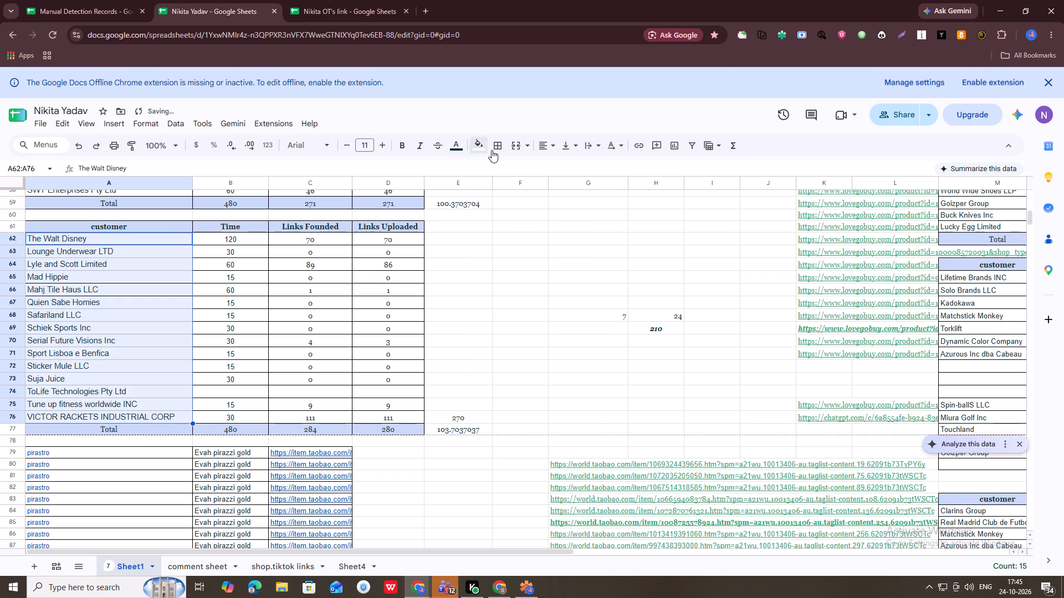
{"action": "left_click", "coordinate": [493, 148]}
{"action": "left_click", "coordinate": [502, 168]}
Clear the old Time, Links Founded and Links Uploaded values in B62:D76.
{"action": "left_click", "coordinate": [235, 245]}
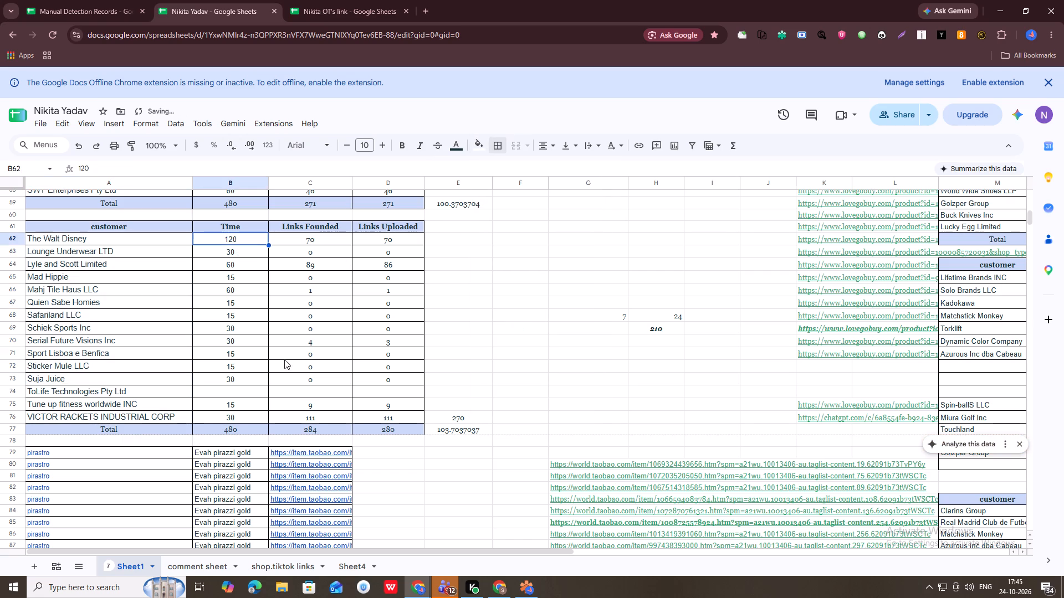
{"action": "left_click", "coordinate": [376, 413], "text": "shift"}
{"action": "key", "text": "Delete"}
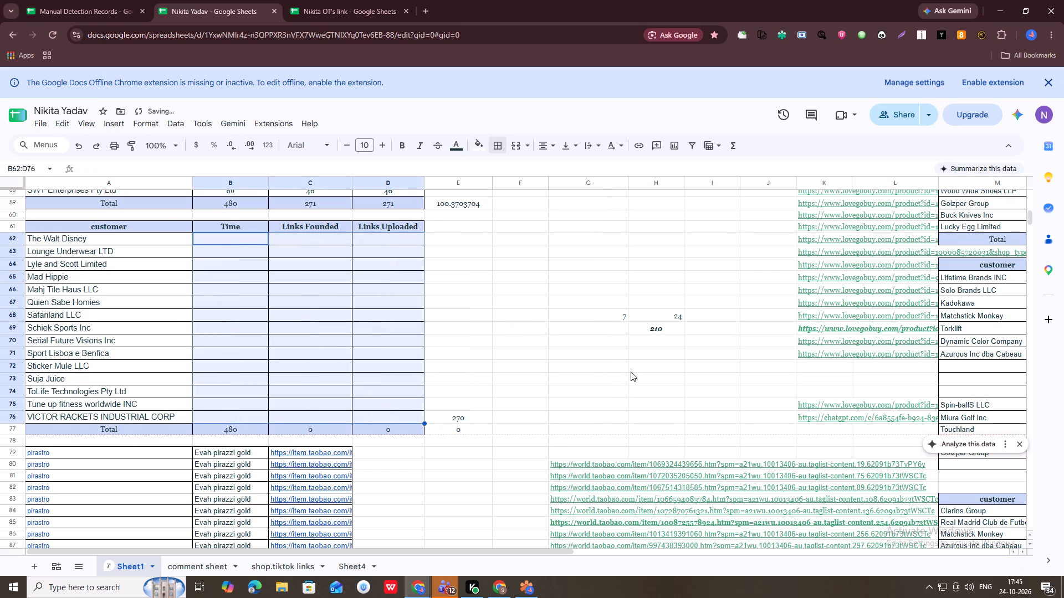
Copy the 17/10 minutes of the 15 customers from the Calendar and paste them into the work log's Time column, B62:B76.
{"action": "key", "text": "alt+Tab"}
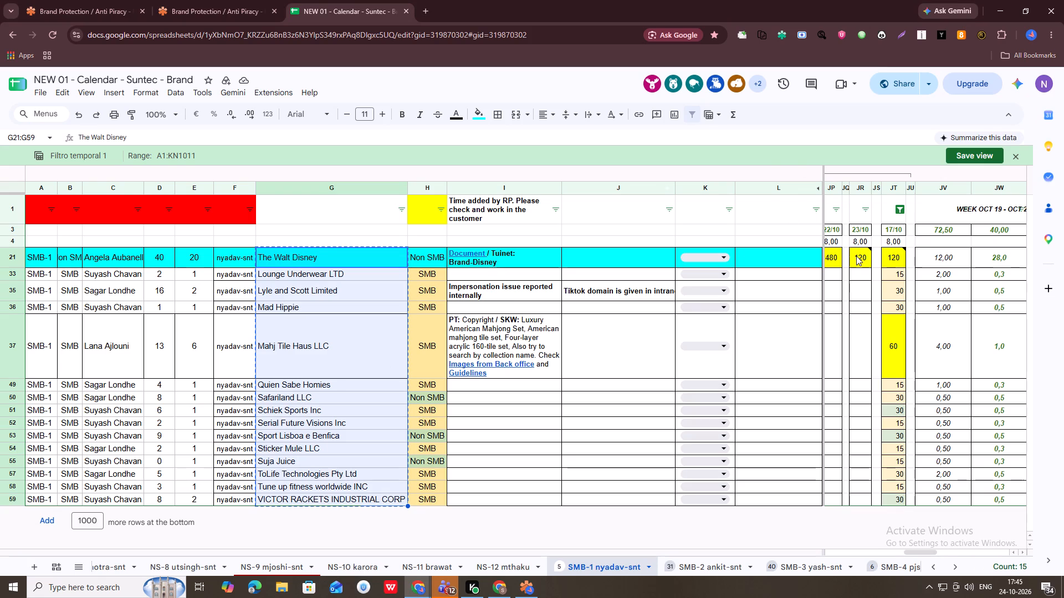
{"action": "left_click_drag", "start_coordinate": [892, 256], "coordinate": [890, 496]}
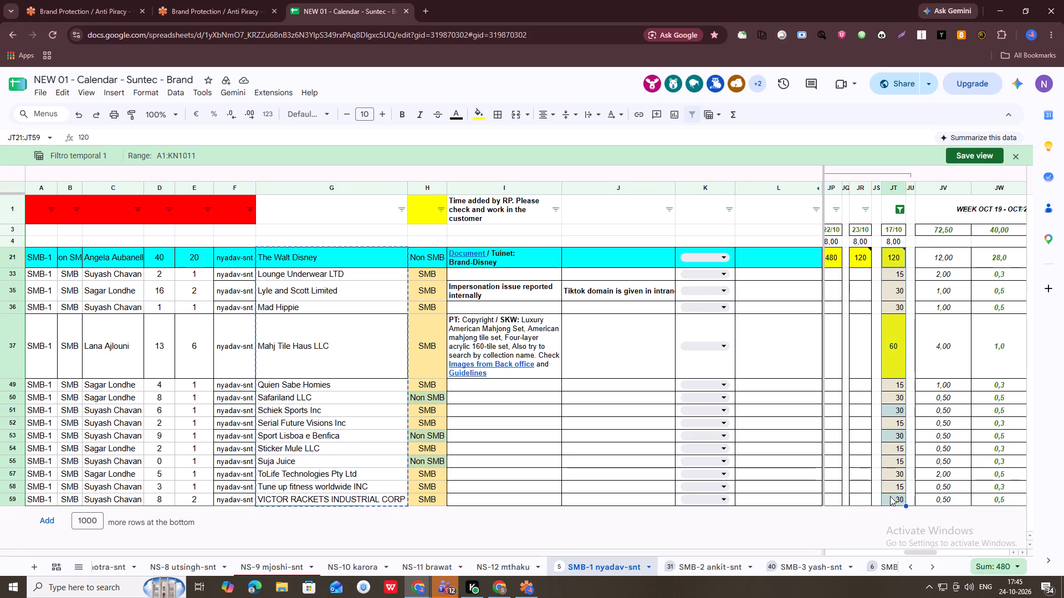
{"action": "key", "text": "ctrl+c"}
{"action": "key", "text": "alt+Tab"}
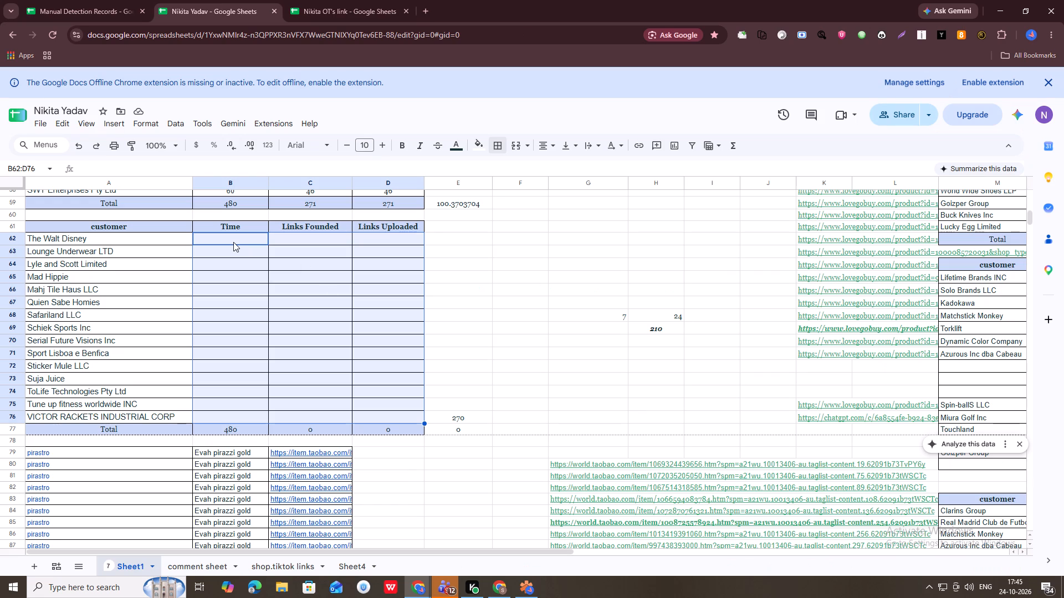
{"action": "key", "text": "ctrl+v"}
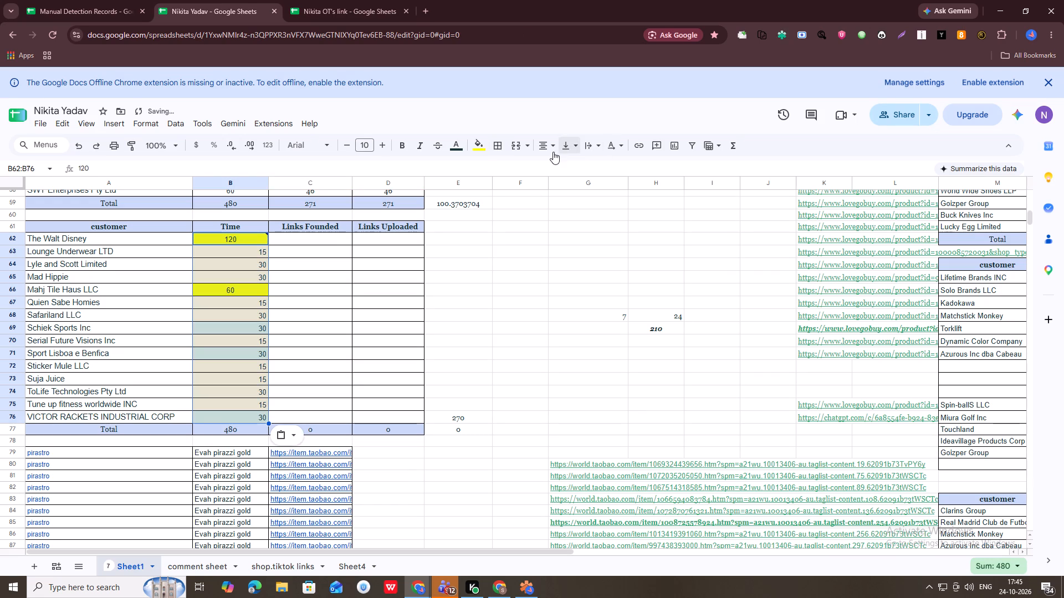
Centre the pasted Time values in B62:B76 and give them a white fill.
{"action": "left_click", "coordinate": [546, 147]}
{"action": "left_click", "coordinate": [563, 166]}
{"action": "left_click", "coordinate": [481, 144]}
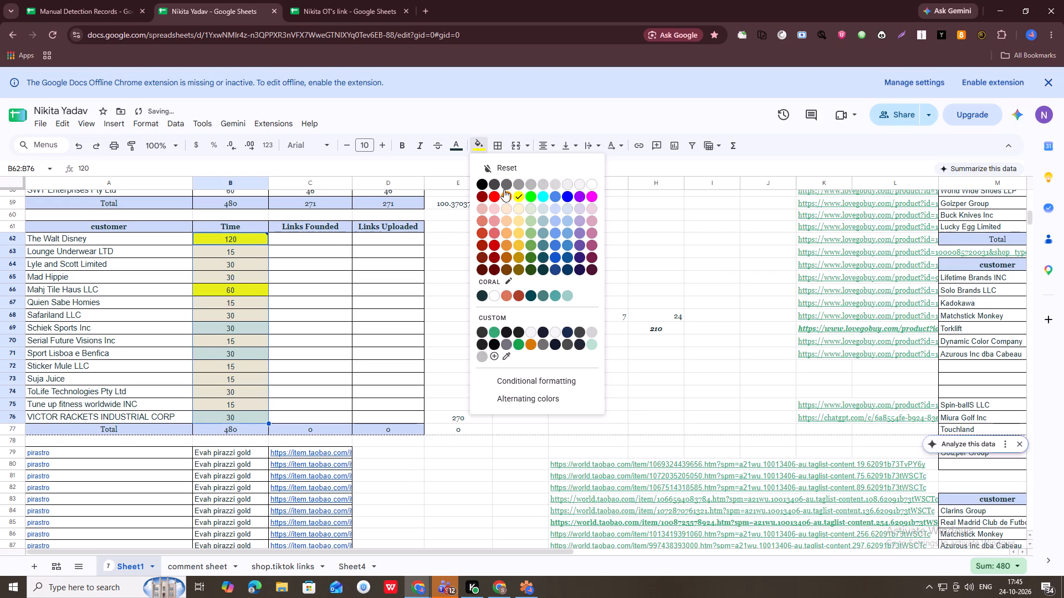
{"action": "left_click", "coordinate": [594, 184]}
{"action": "left_click", "coordinate": [317, 237]}
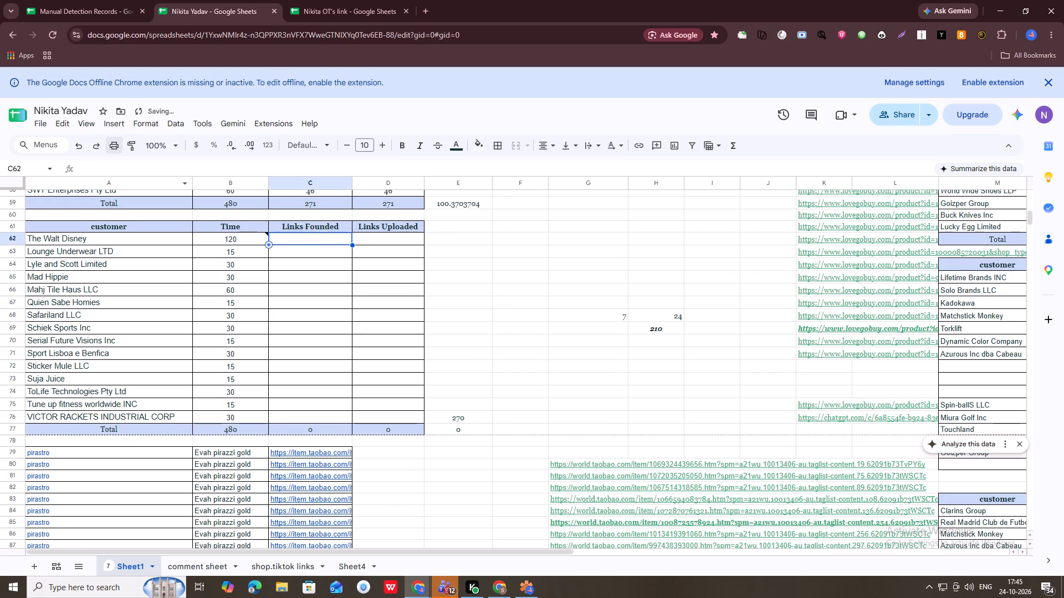
In Manual Detection Records, count the Correct IDs of The Walt Disney entries in rows 101058 to 101195.
{"action": "left_click", "coordinate": [100, 0]}
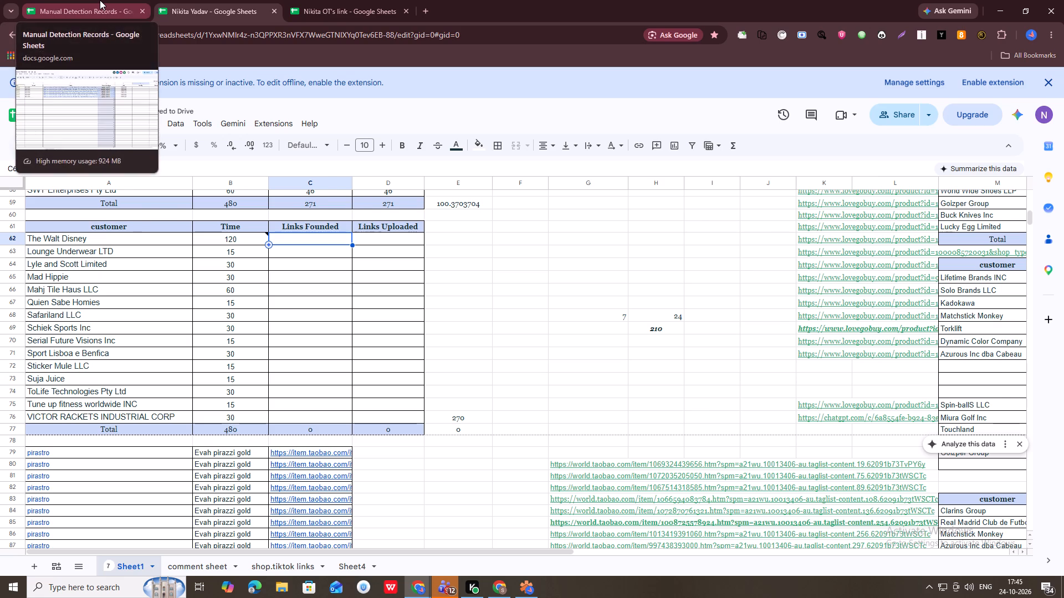
{"action": "scroll", "coordinate": [893, 322], "scroll_direction": "up", "scroll_amount": 13}
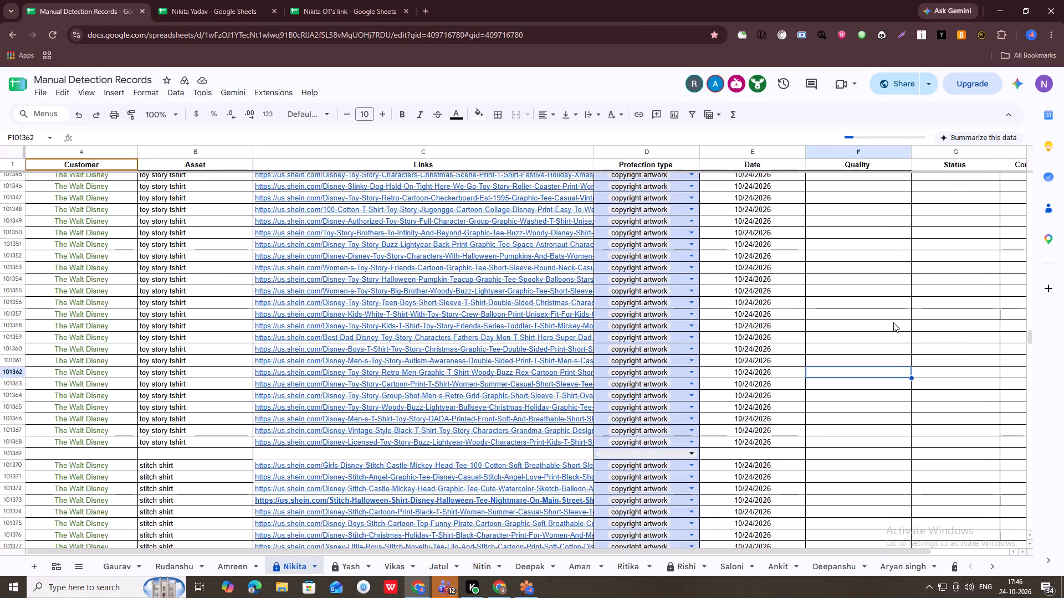
{"action": "scroll", "coordinate": [893, 322], "scroll_direction": "up", "scroll_amount": 19}
{"action": "scroll", "coordinate": [635, 373], "scroll_direction": "up", "scroll_amount": 6}
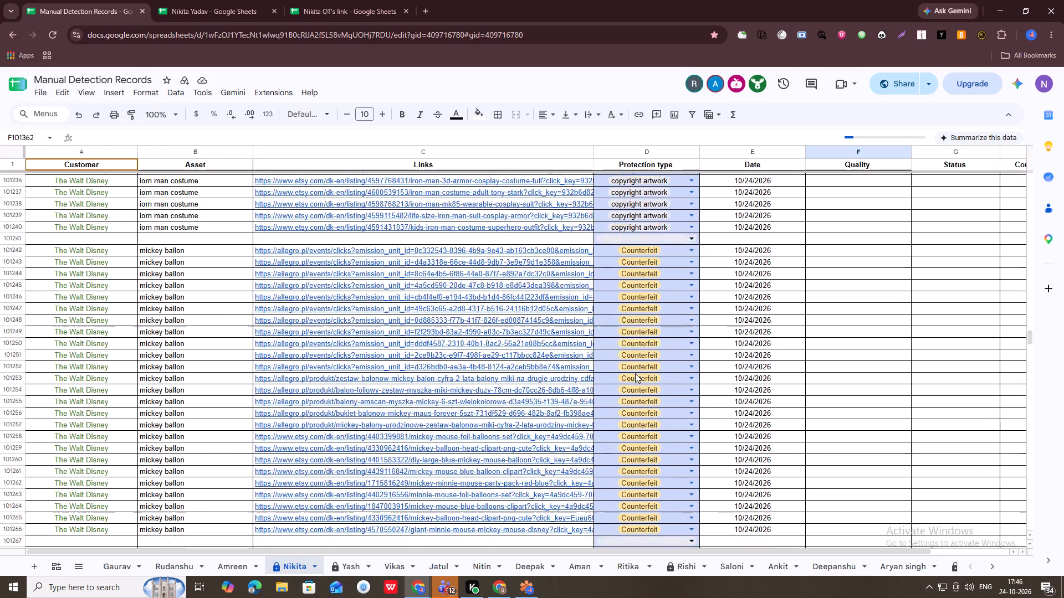
{"action": "scroll", "coordinate": [635, 373], "scroll_direction": "up", "scroll_amount": 11}
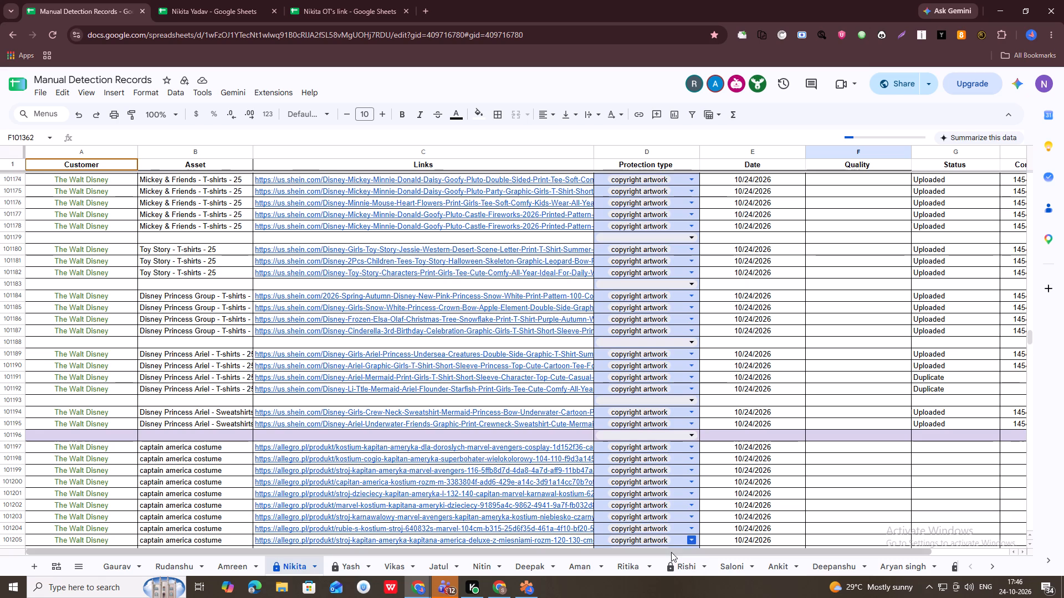
{"action": "left_click_drag", "start_coordinate": [671, 552], "coordinate": [731, 563]}
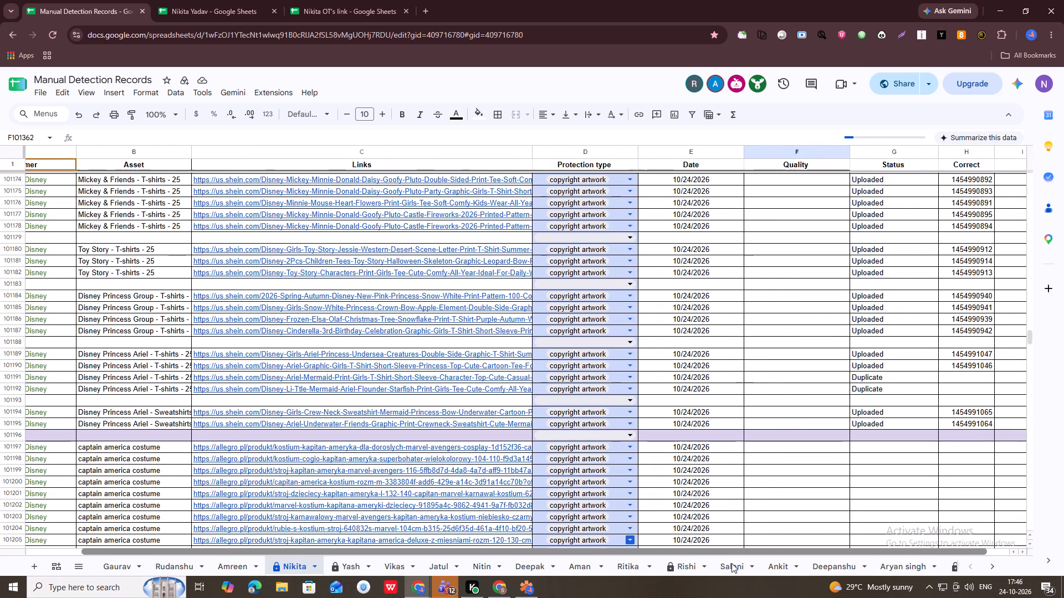
{"action": "left_click_drag", "start_coordinate": [731, 563], "coordinate": [733, 564]}
{"action": "left_click", "coordinate": [946, 425]}
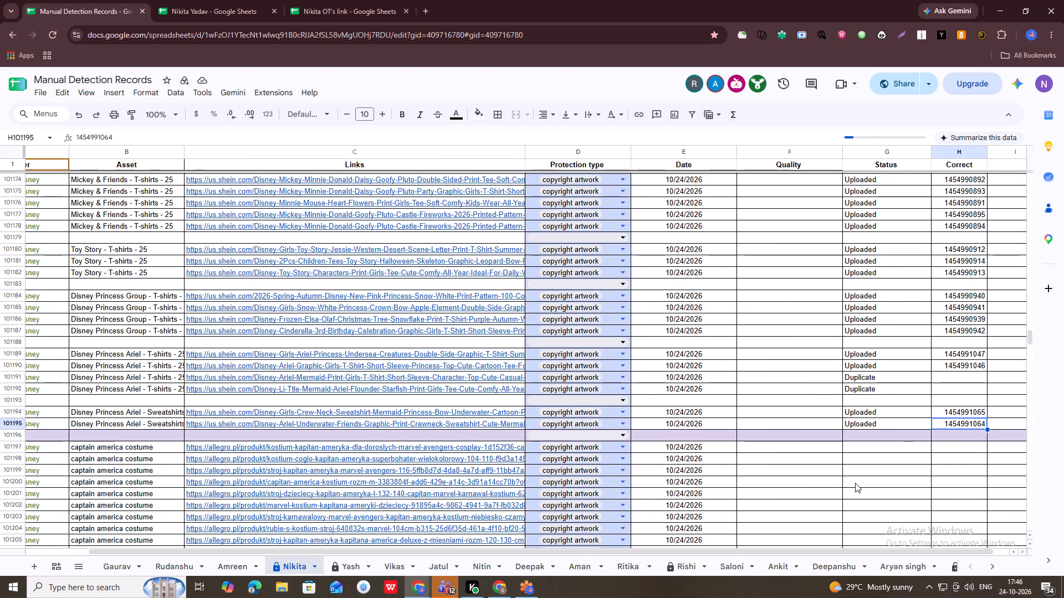
{"action": "scroll", "coordinate": [855, 483], "scroll_direction": "up", "scroll_amount": 14}
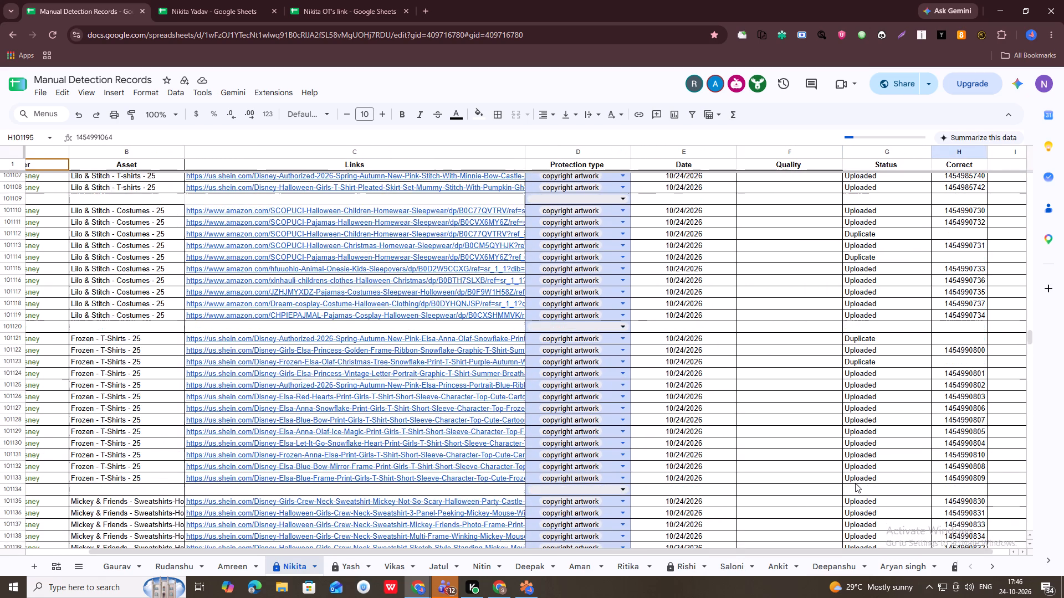
{"action": "scroll", "coordinate": [855, 483], "scroll_direction": "up", "scroll_amount": 14}
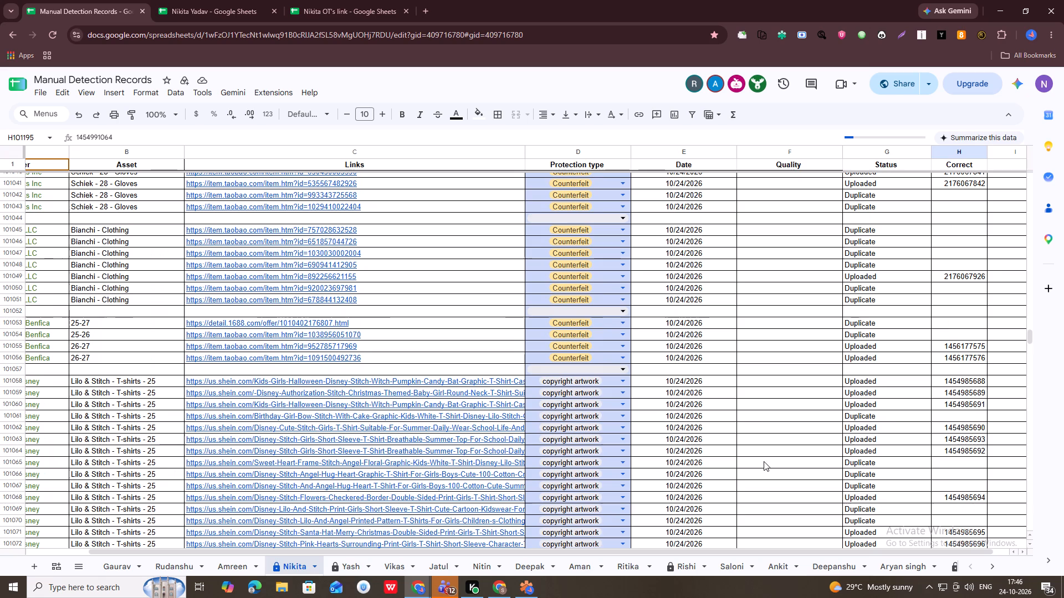
{"action": "left_click", "coordinate": [961, 378], "text": "shift"}
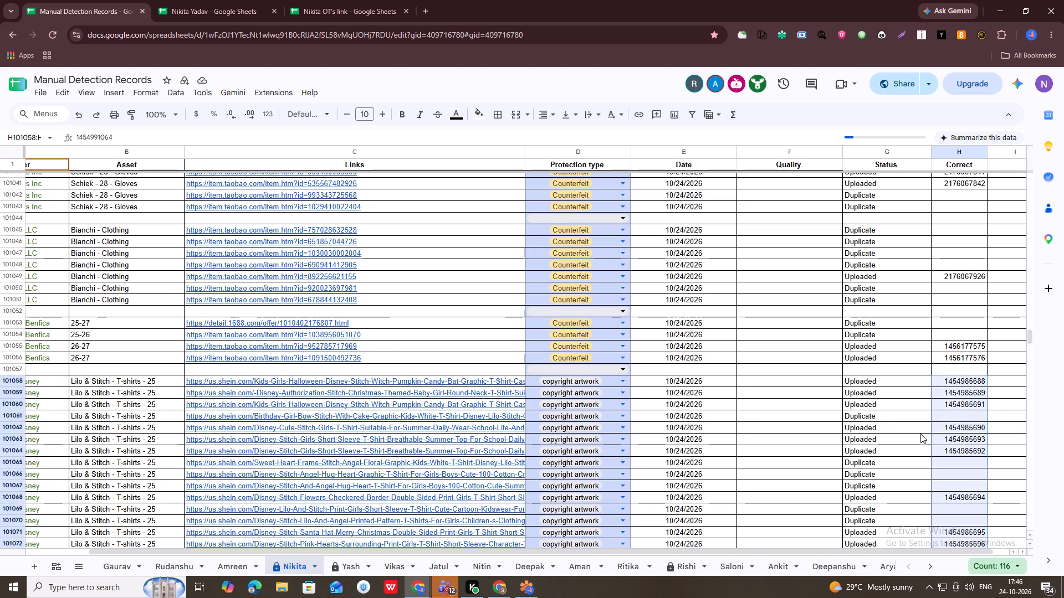
Count the Correct IDs of the Lilo & Stitch costume links in rows 101110 to 101119, and enter 116+8 in a new browser tab.
{"action": "scroll", "coordinate": [905, 429], "scroll_direction": "down", "scroll_amount": 5}
{"action": "scroll", "coordinate": [372, 364], "scroll_direction": "down", "scroll_amount": 8}
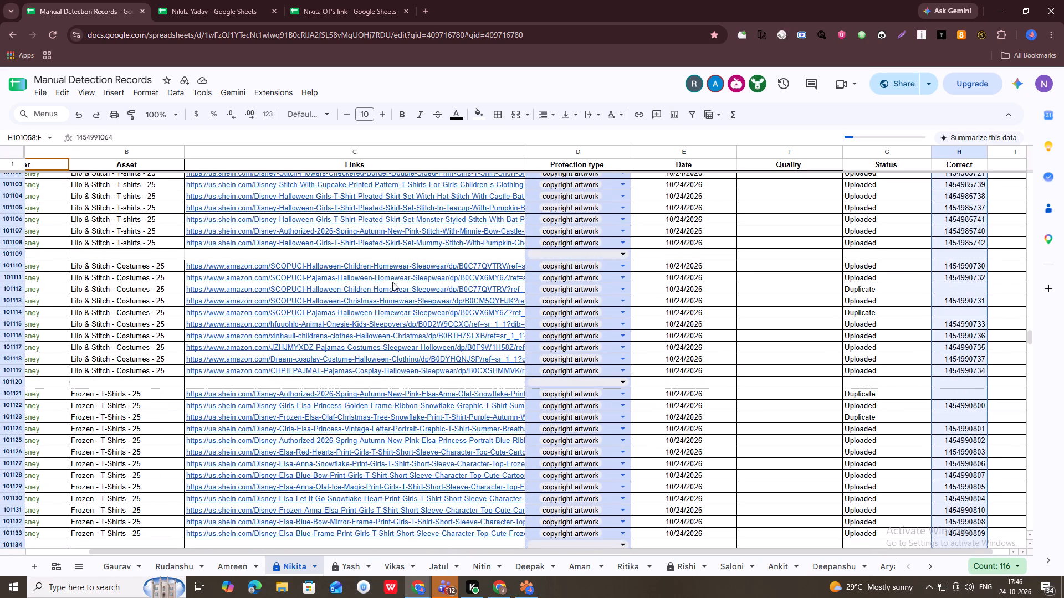
{"action": "left_click_drag", "start_coordinate": [966, 265], "coordinate": [968, 290]}
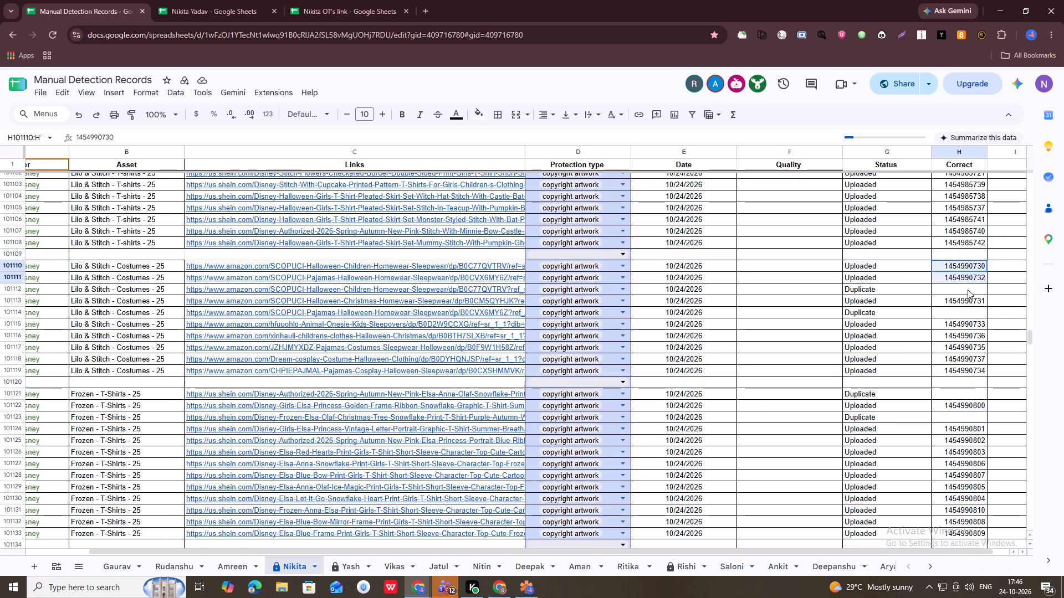
{"action": "left_click_drag", "start_coordinate": [968, 290], "coordinate": [971, 374]}
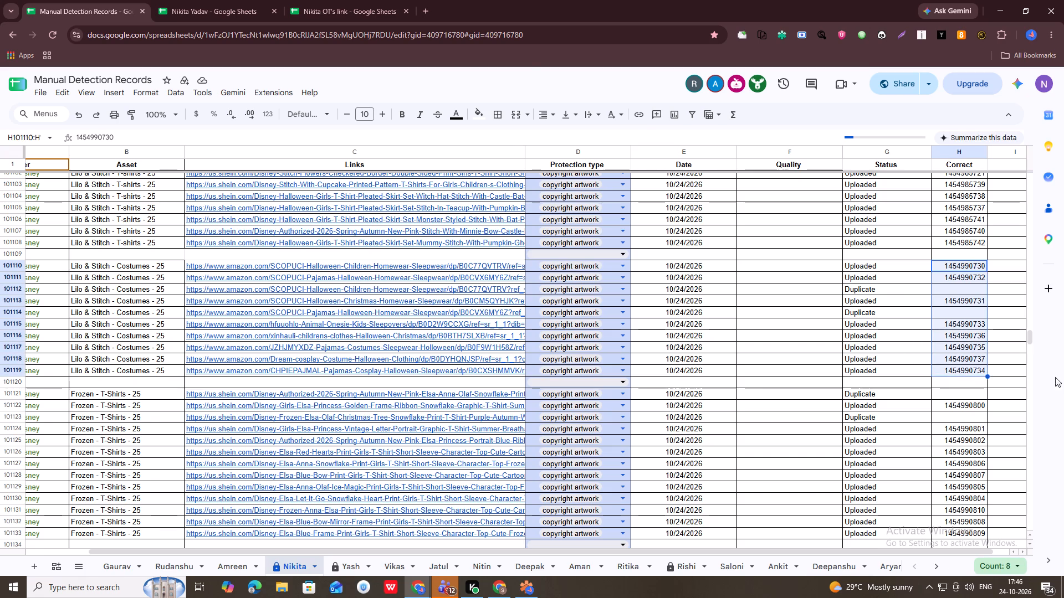
{"action": "left_click", "coordinate": [423, 11]}
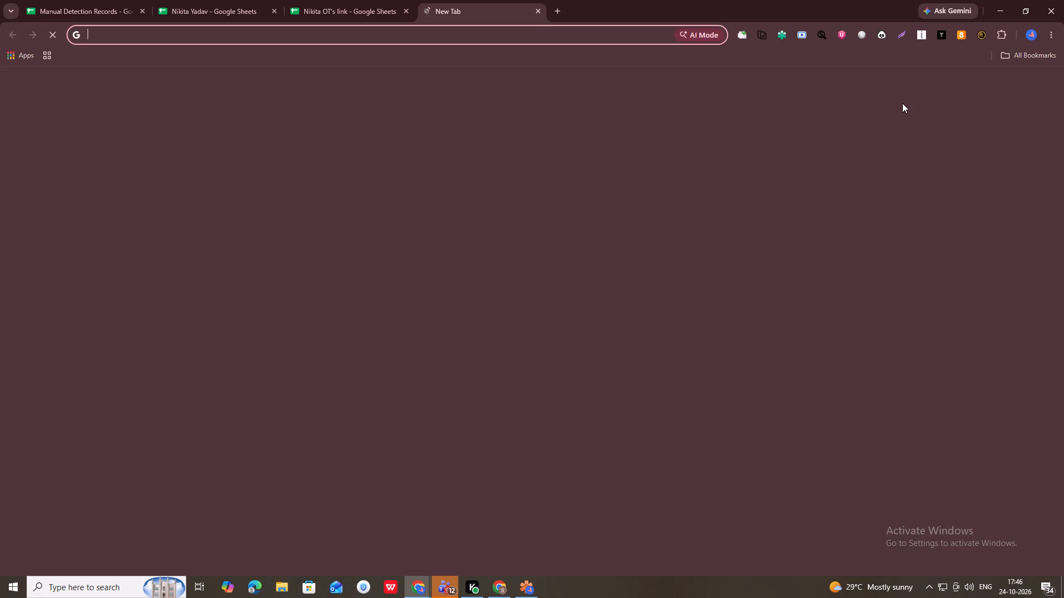
{"action": "type", "text": "116+8"}
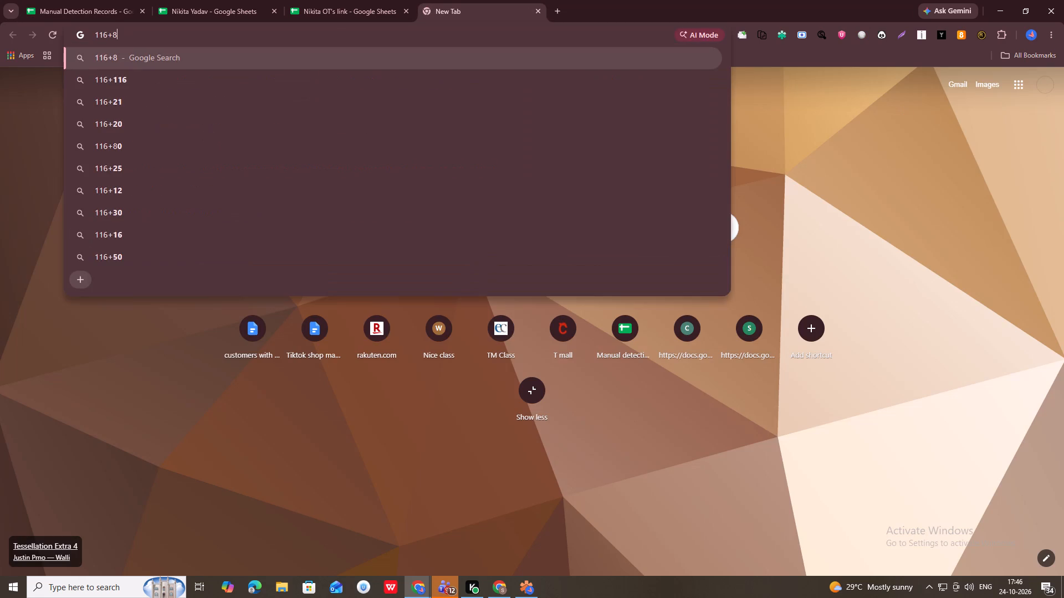
Review the status and Correct IDs of The Walt Disney entries in Manual Detection Records down to row 101195 and back.
{"action": "left_click", "coordinate": [91, 0]}
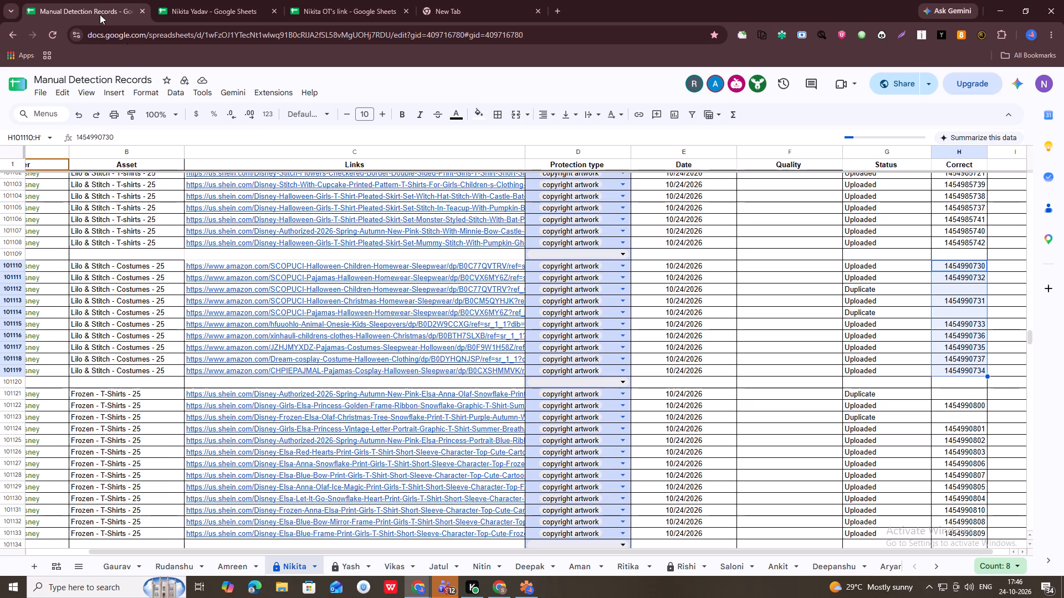
{"action": "scroll", "coordinate": [519, 392], "scroll_direction": "down", "scroll_amount": 5}
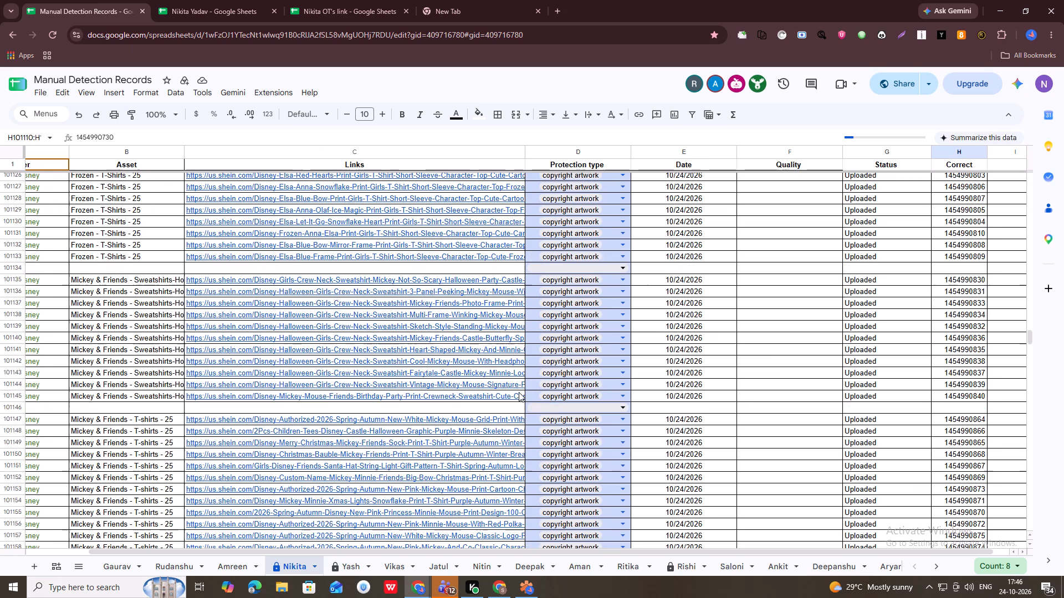
{"action": "scroll", "coordinate": [531, 391], "scroll_direction": "down", "scroll_amount": 4}
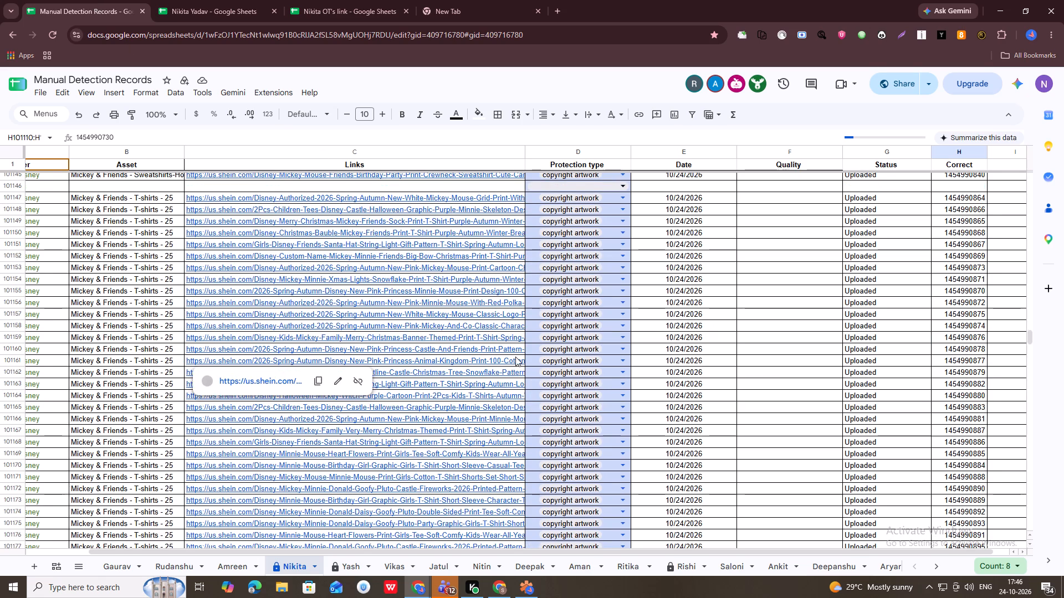
{"action": "scroll", "coordinate": [515, 357], "scroll_direction": "down", "scroll_amount": 6}
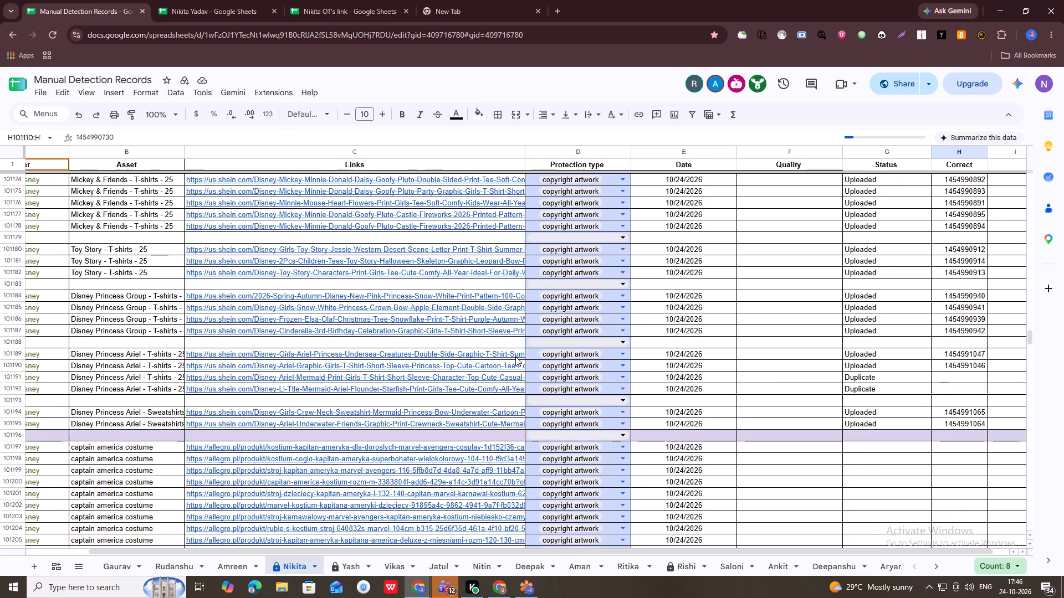
{"action": "scroll", "coordinate": [515, 357], "scroll_direction": "up", "scroll_amount": 13}
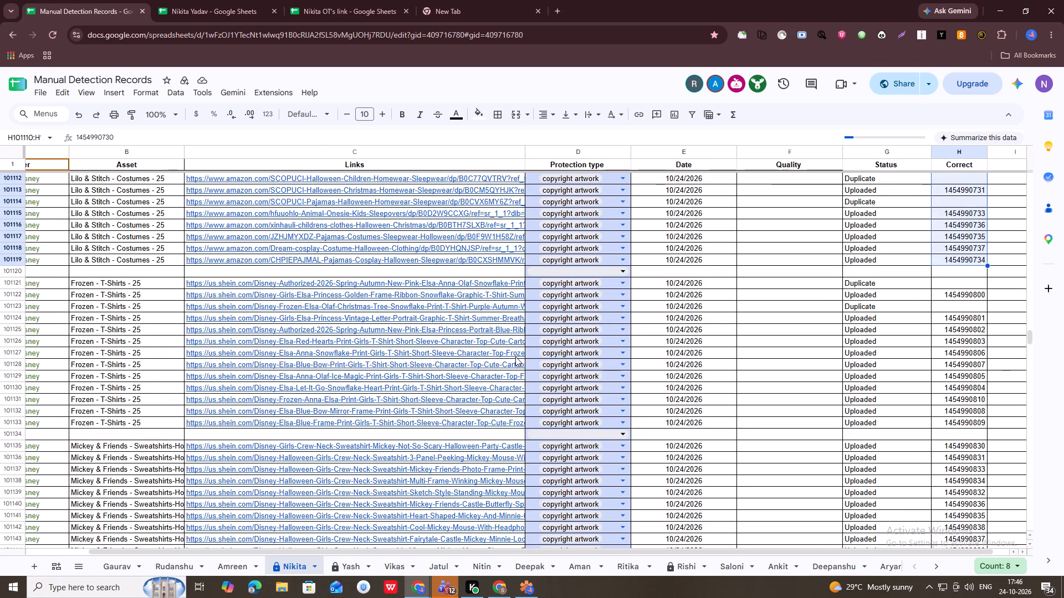
{"action": "scroll", "coordinate": [515, 357], "scroll_direction": "up", "scroll_amount": 7}
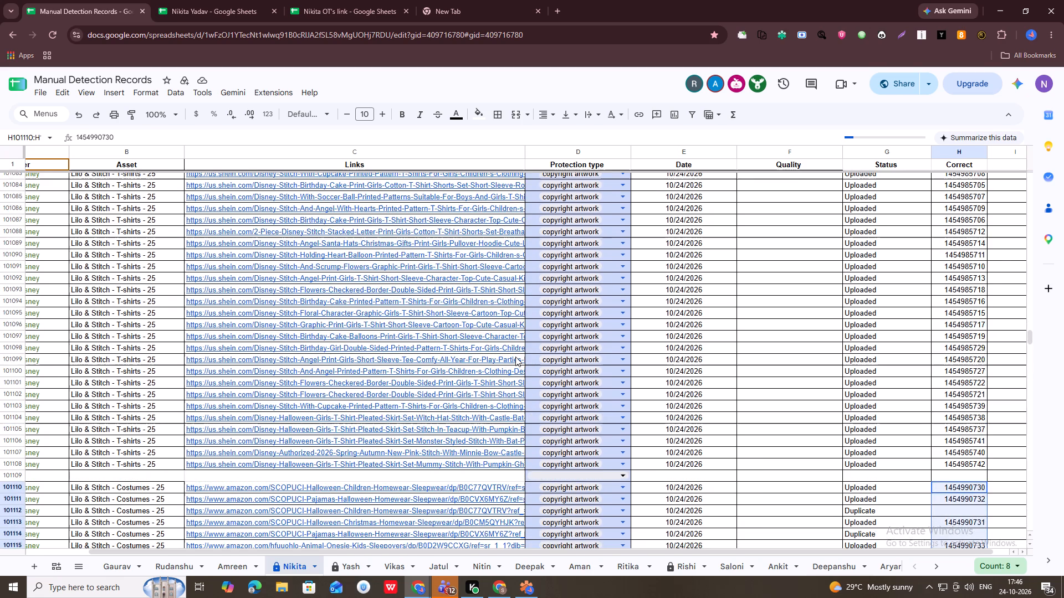
{"action": "scroll", "coordinate": [515, 357], "scroll_direction": "up", "scroll_amount": 6}
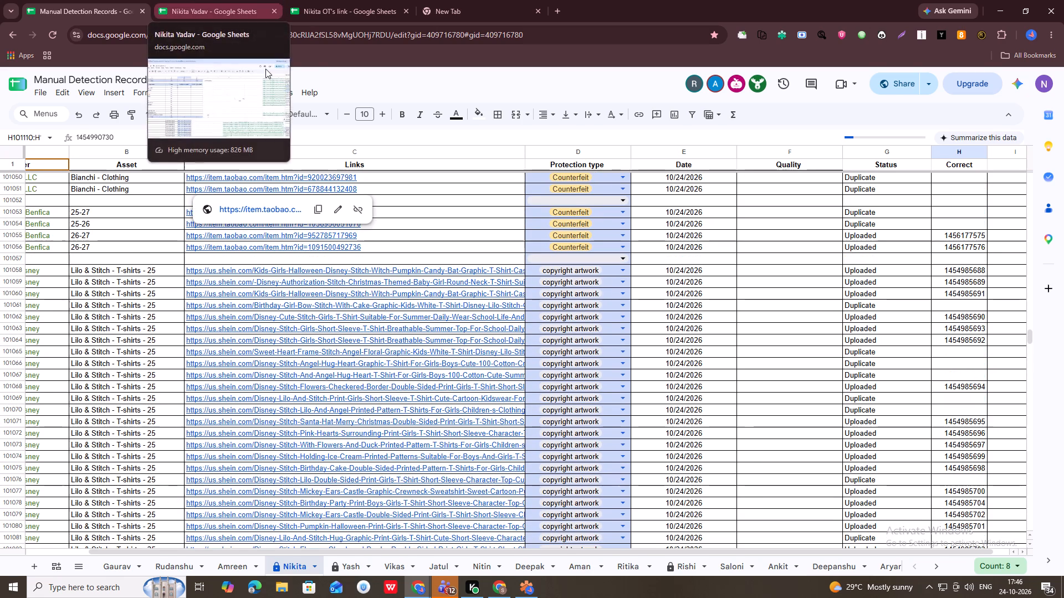
Count The Walt Disney links in the Links column from row 101058 to row 101195.
{"action": "left_click", "coordinate": [318, 268]}
{"action": "scroll", "coordinate": [440, 436], "scroll_direction": "down", "scroll_amount": 7}
{"action": "scroll", "coordinate": [375, 411], "scroll_direction": "down", "scroll_amount": 6}
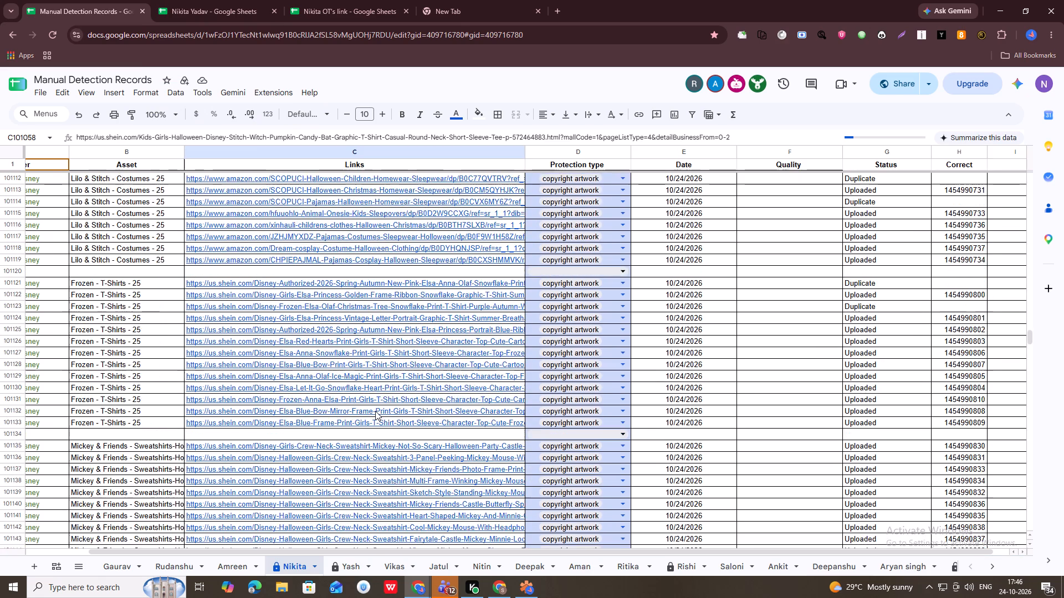
{"action": "scroll", "coordinate": [375, 411], "scroll_direction": "down", "scroll_amount": 13}
{"action": "left_click", "coordinate": [380, 427], "text": "shift"}
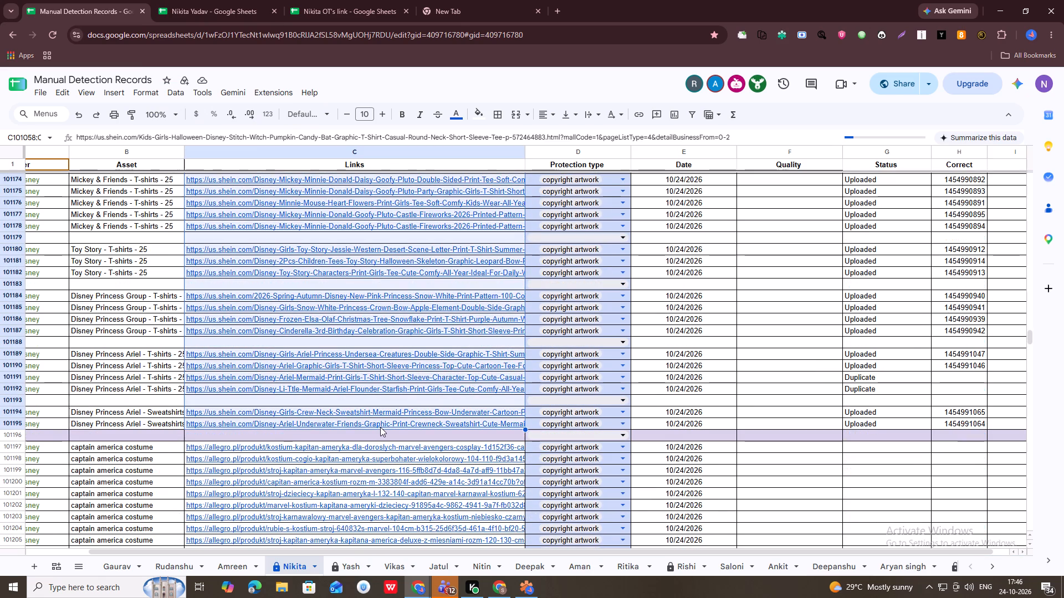
In the work log, enter 130 Links Founded and 124 Links Uploaded for The Walt Disney.
{"action": "left_click", "coordinate": [234, 0]}
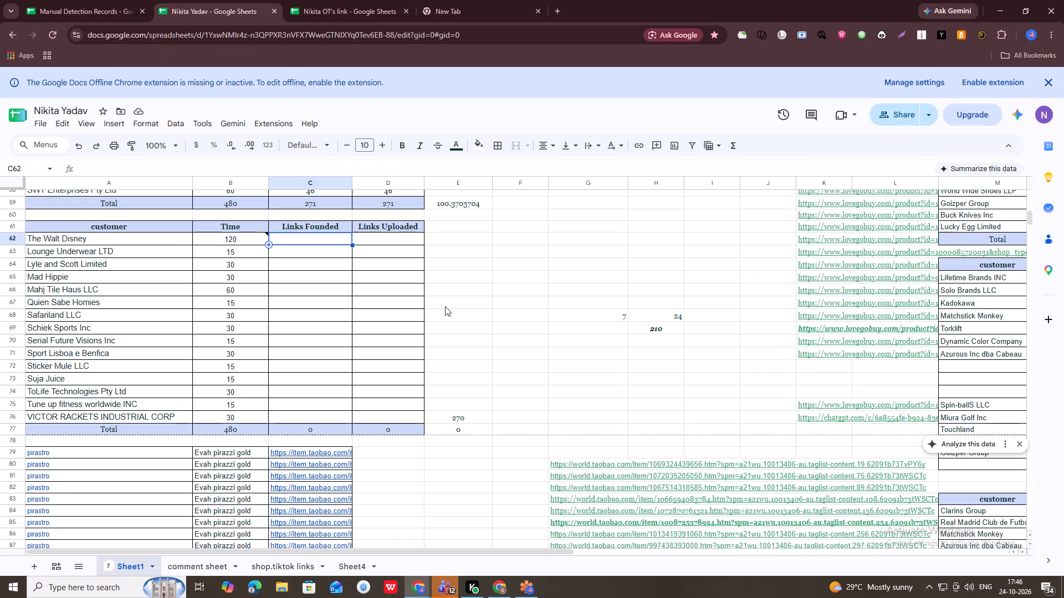
{"action": "type", "text": "130"}
{"action": "key", "text": "Right"}
{"action": "type", "text": "124"}
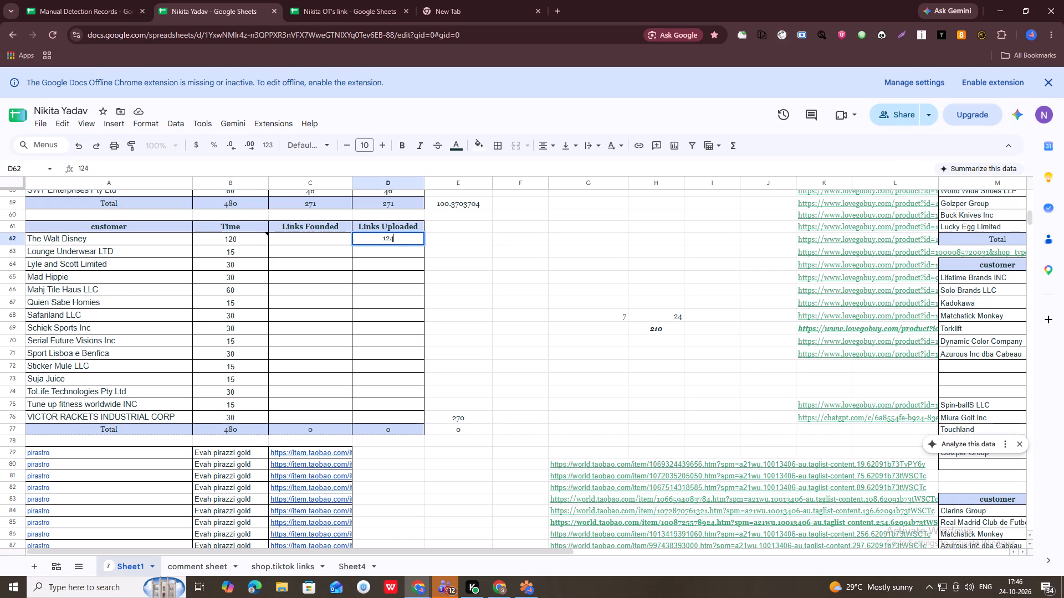
{"action": "key", "text": "Down"}
{"action": "key", "text": "Left"}
{"action": "key", "text": "Up"}
{"action": "type", "text": "130"}
{"action": "key", "text": "Down"}
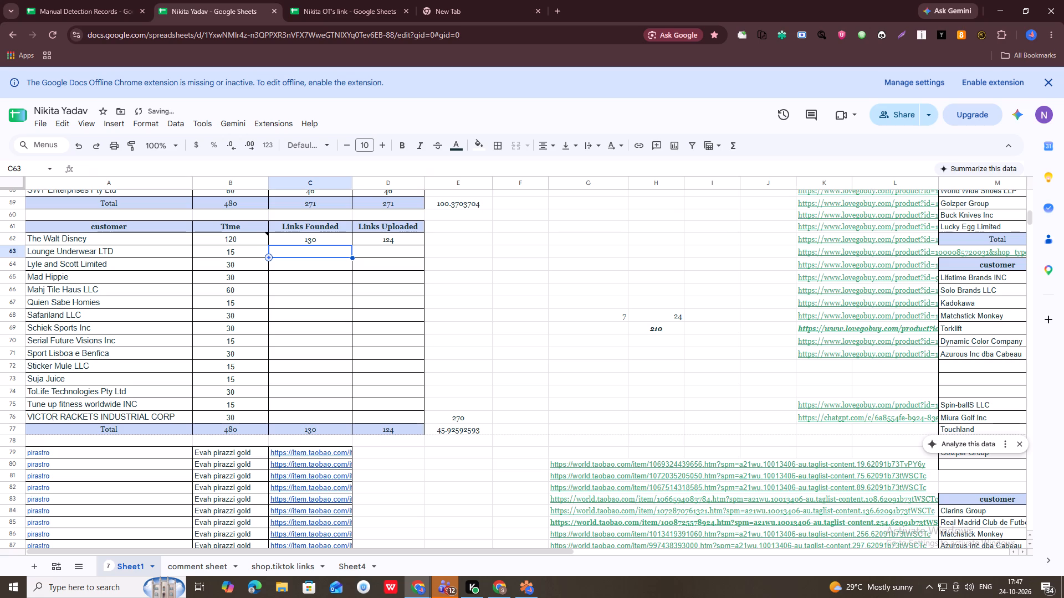
Enter 0 Links Founded and 0 Links Uploaded for Lounge Underwear LTD and fill both down through Mad Hippie.
{"action": "key", "text": "0"}
{"action": "key", "text": "Right"}
{"action": "key", "text": "0"}
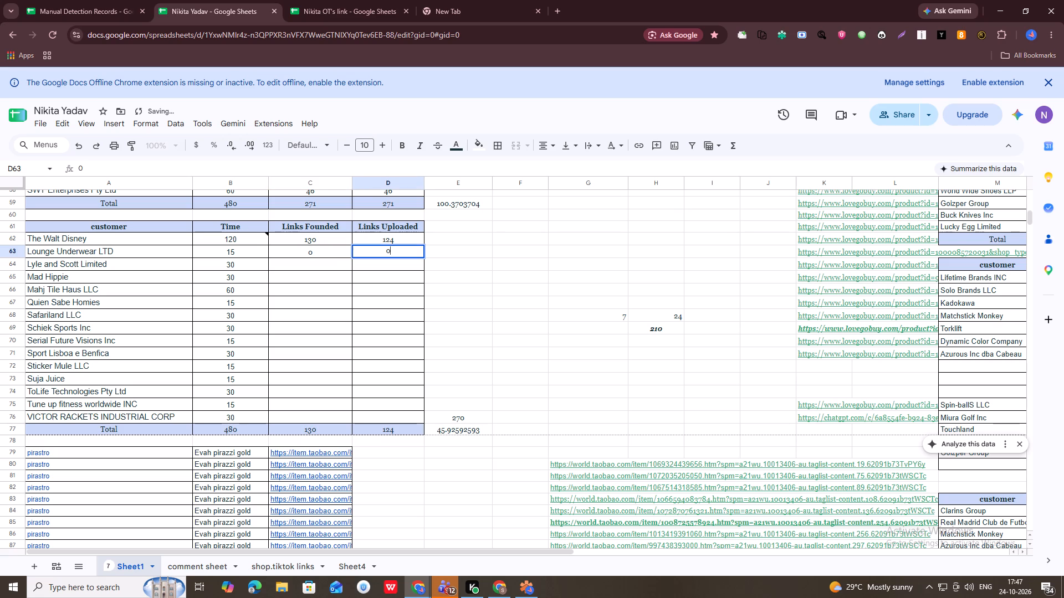
{"action": "key", "text": "shift+Left"}
{"action": "key", "text": "shift+Down"}
{"action": "key", "text": "shift+Down"}
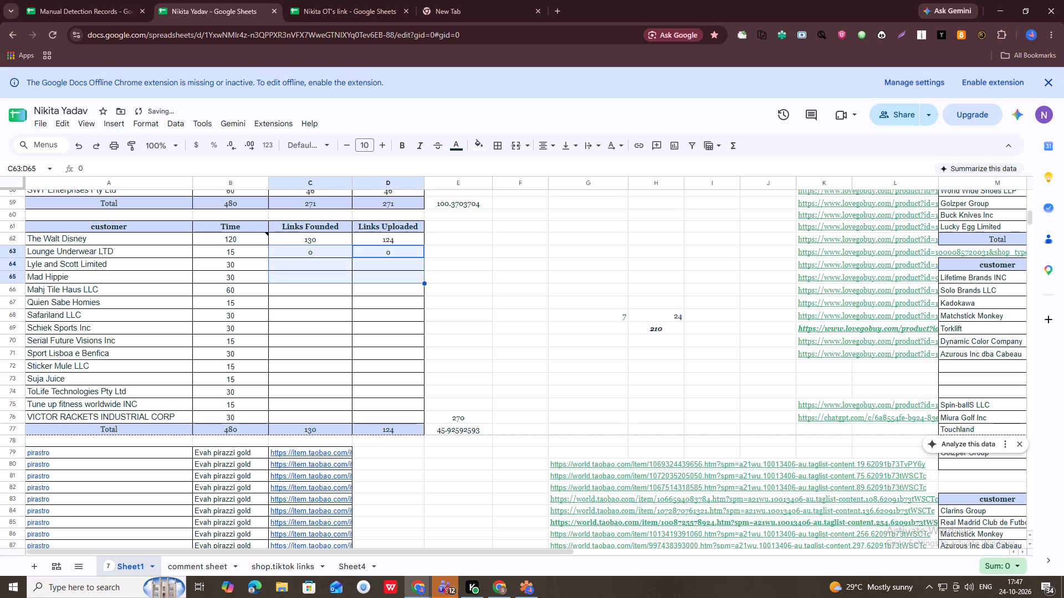
{"action": "key", "text": "ctrl+d"}
Copy Mad Hippie's 0 Links Founded and 0 Links Uploaded to the Quien Sabe Homies row.
{"action": "key", "text": "Down"}
{"action": "key", "text": "Down"}
{"action": "key", "text": "shift+Left"}
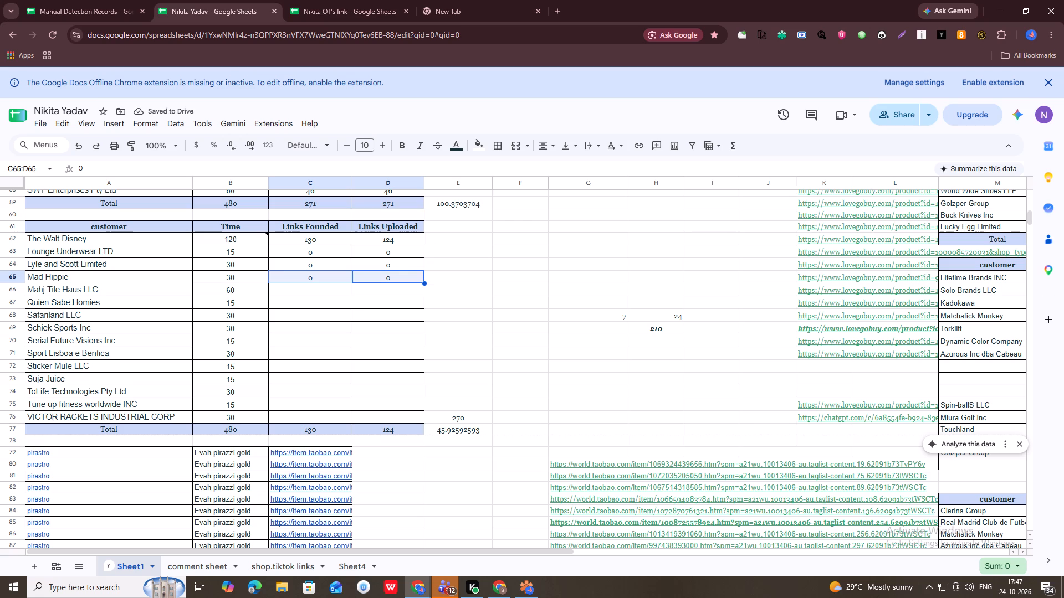
{"action": "key", "text": "ctrl+c"}
{"action": "key", "text": "Down"}
{"action": "key", "text": "Down"}
{"action": "key", "text": "Left"}
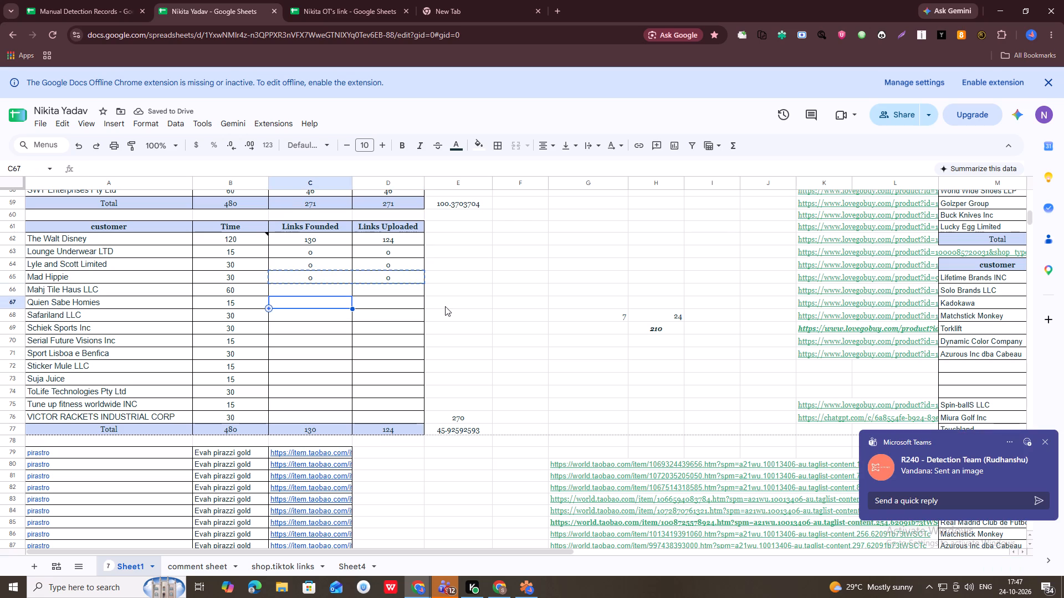
{"action": "key", "text": "ctrl+v"}
{"action": "key", "text": "Down"}
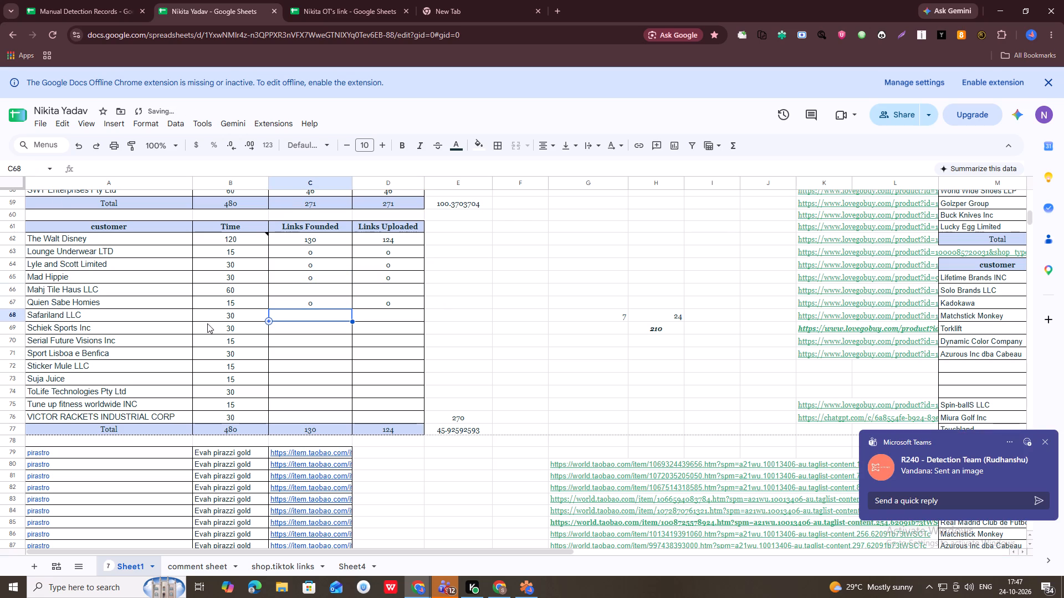
Check the Benfica entries in Manual Detection Records and enter 4 Links Founded and 2 Links Uploaded for Sport Lisboa e Benfica in the work log.
{"action": "left_click", "coordinate": [73, 0]}
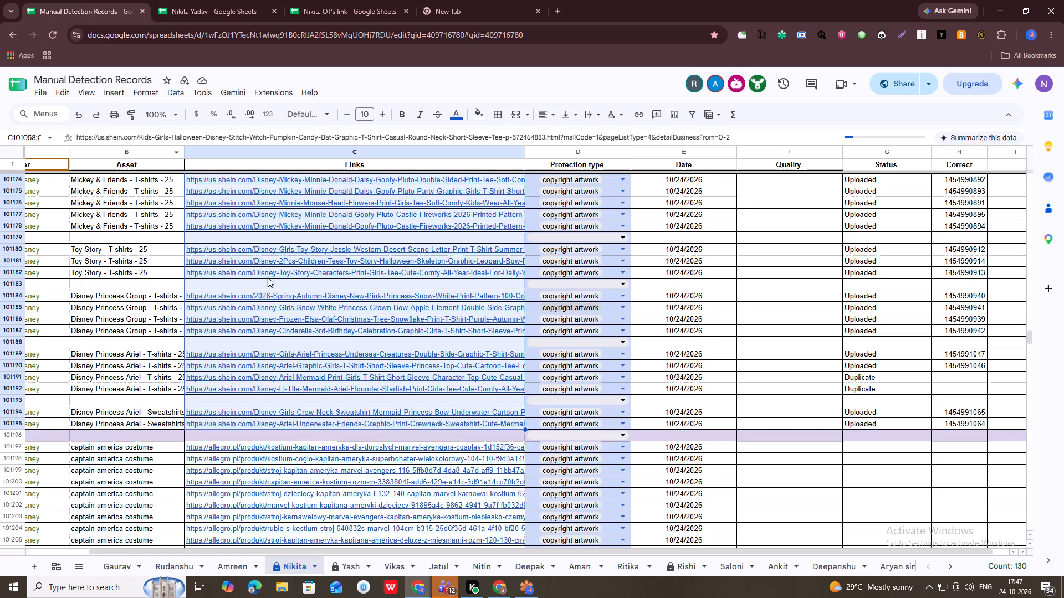
{"action": "scroll", "coordinate": [370, 315], "scroll_direction": "up", "scroll_amount": 5}
{"action": "key", "text": "Up"}
{"action": "scroll", "coordinate": [313, 327], "scroll_direction": "up", "scroll_amount": 4}
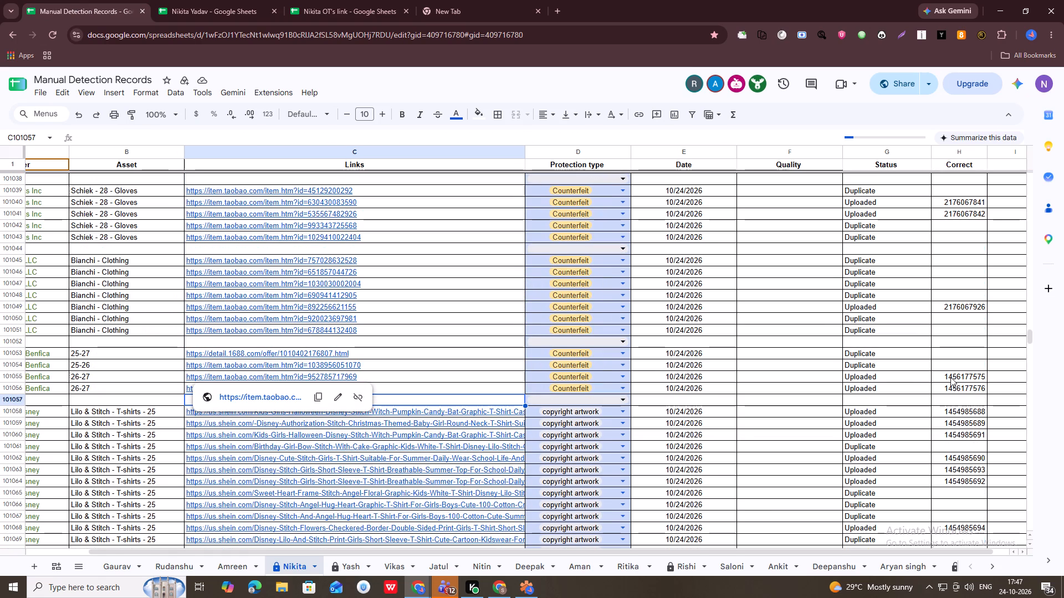
{"action": "left_click", "coordinate": [270, 0]}
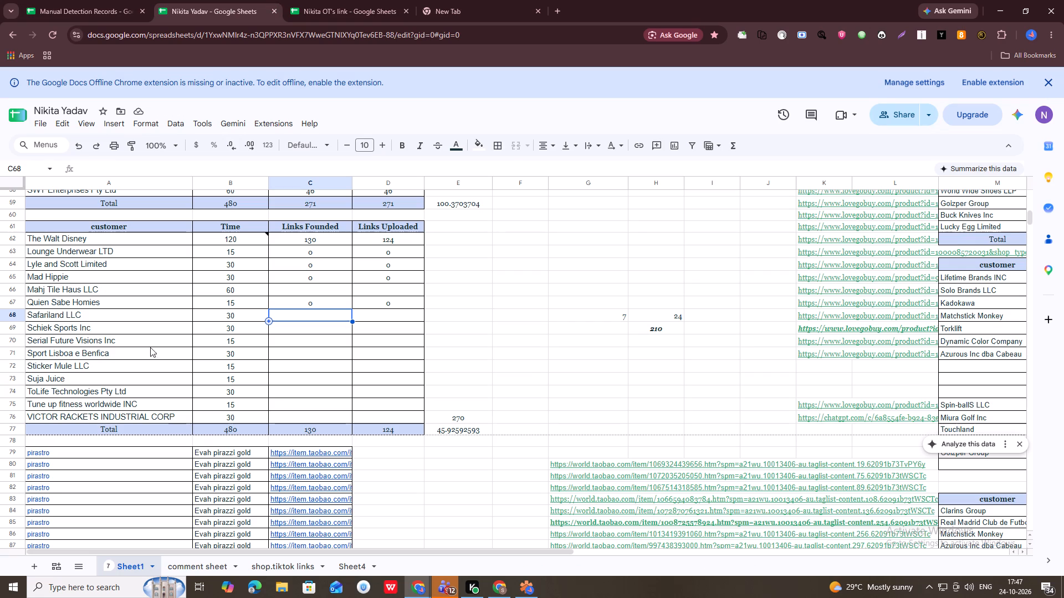
{"action": "left_click", "coordinate": [106, 357]}
{"action": "left_click", "coordinate": [309, 358]}
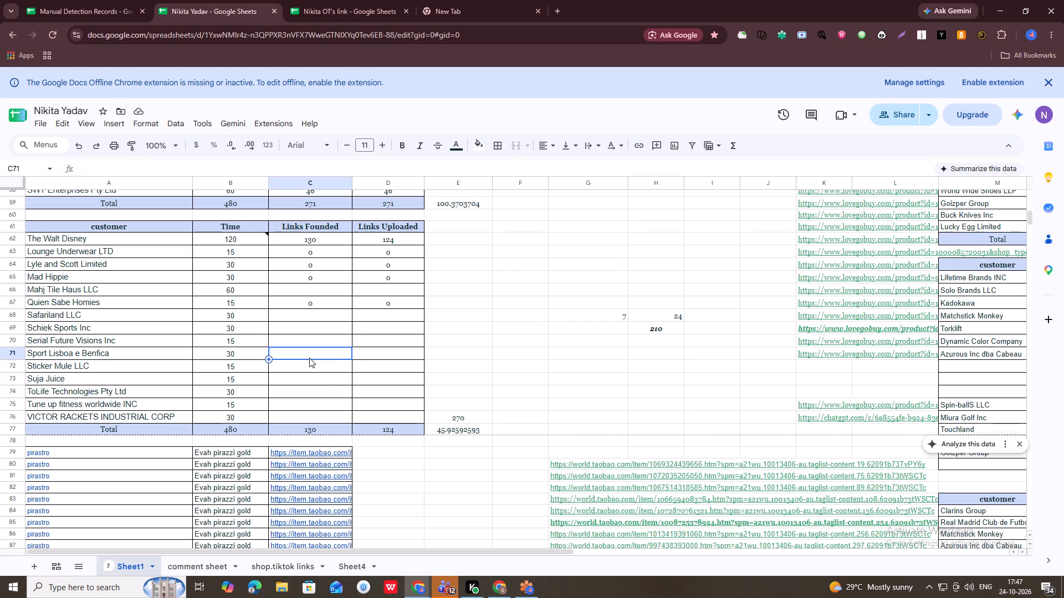
{"action": "key", "text": "4"}
{"action": "key", "text": "Right"}
{"action": "key", "text": "2"}
{"action": "key", "text": "Up"}
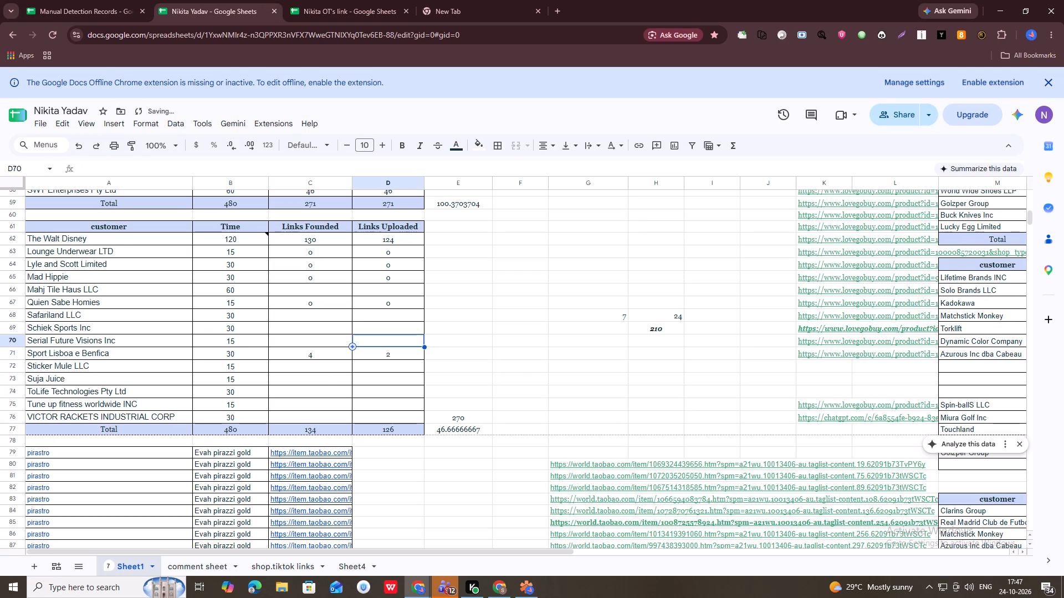
Count the Bianchi - Clothing records and enter 7 Links Founded and 1 Links Uploaded for Safariland LLC in the work log.
{"action": "left_click", "coordinate": [71, 0]}
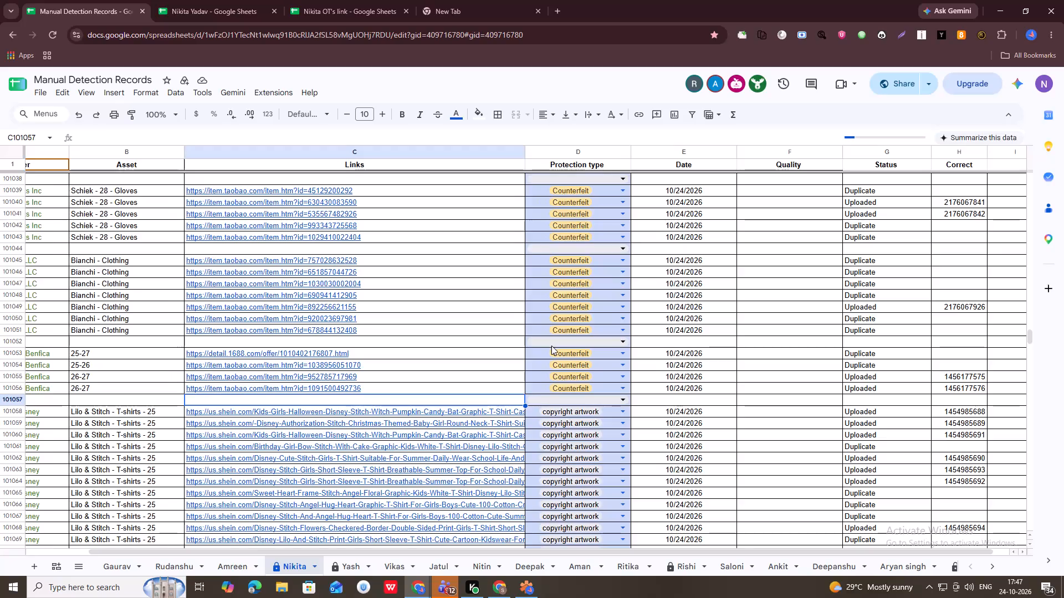
{"action": "left_click_drag", "start_coordinate": [883, 260], "coordinate": [884, 327]}
{"action": "left_click", "coordinate": [223, 0]}
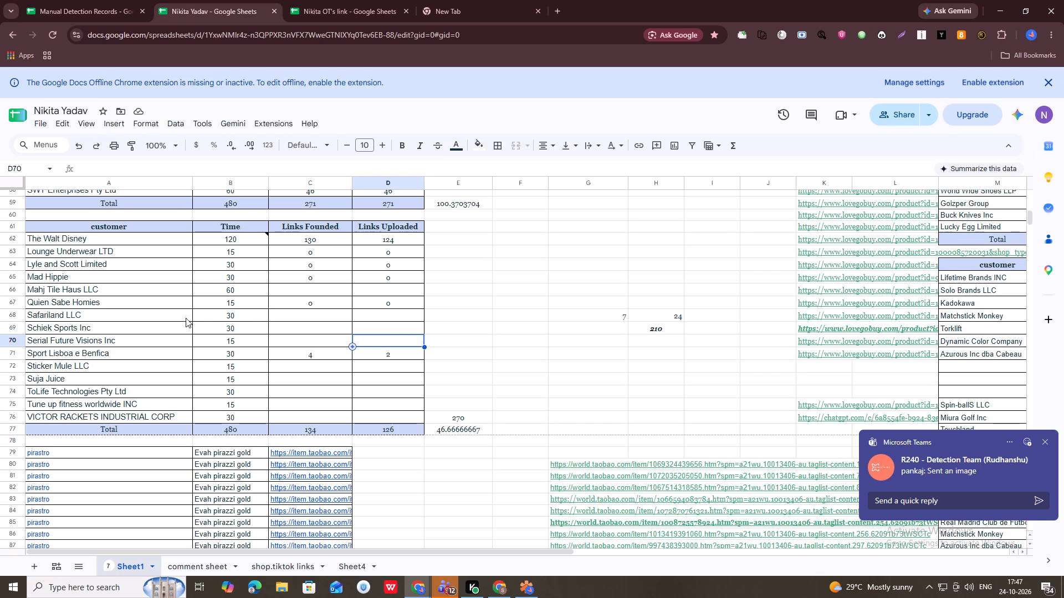
{"action": "left_click", "coordinate": [305, 318]}
{"action": "key", "text": "7"}
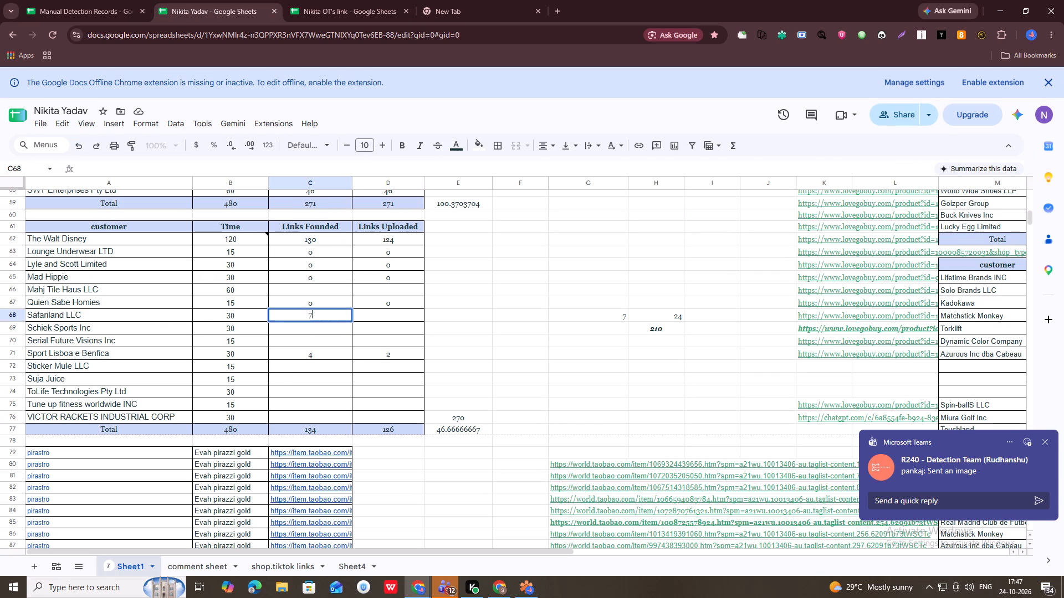
{"action": "key", "text": "Right"}
{"action": "key", "text": "1"}
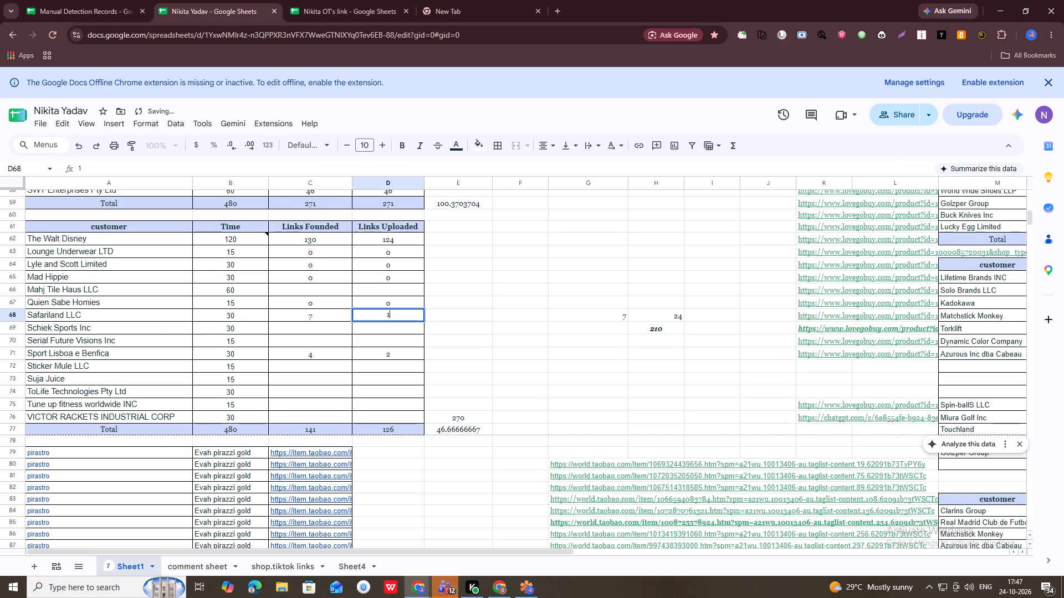
{"action": "key", "text": "Down"}
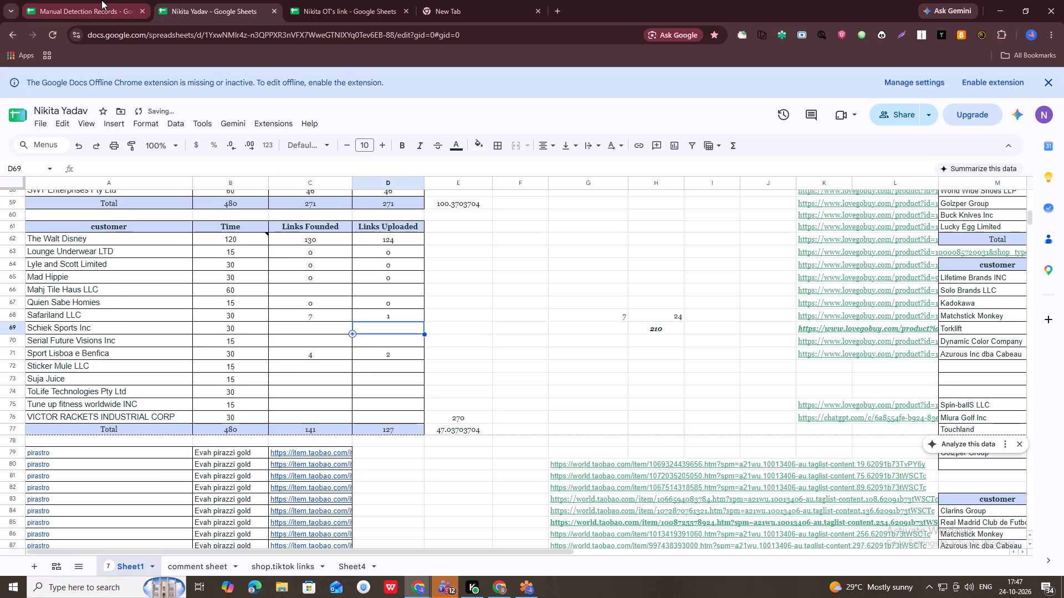
Count the Schiek - 28 - Gloves records and enter 5 Links Founded and 2 Links Uploaded for Schiek Sports Inc in the work log.
{"action": "left_click", "coordinate": [101, 0]}
{"action": "scroll", "coordinate": [566, 437], "scroll_direction": "up", "scroll_amount": 1}
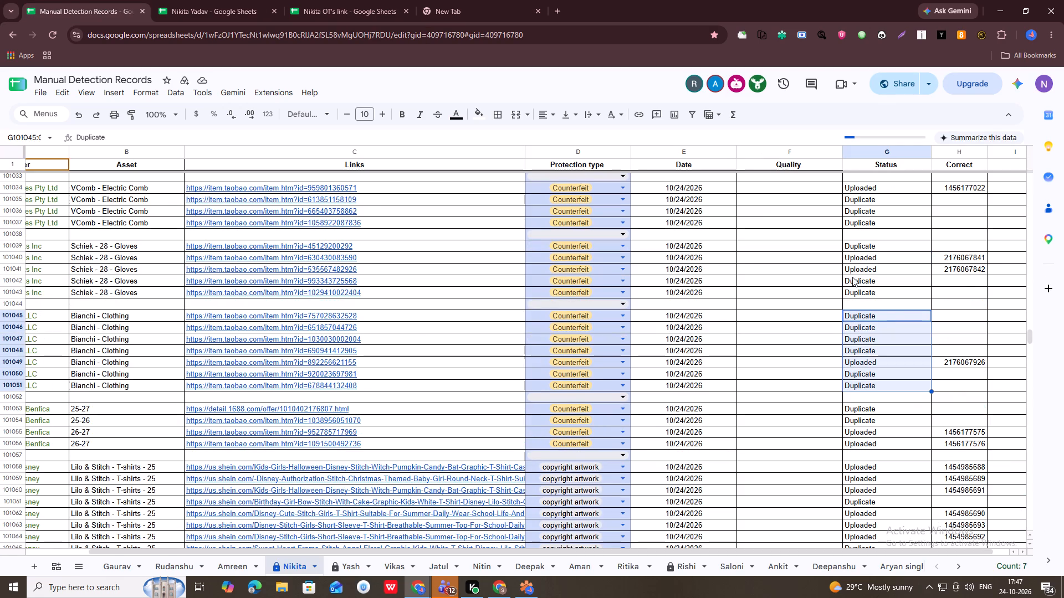
{"action": "left_click_drag", "start_coordinate": [871, 246], "coordinate": [871, 295]}
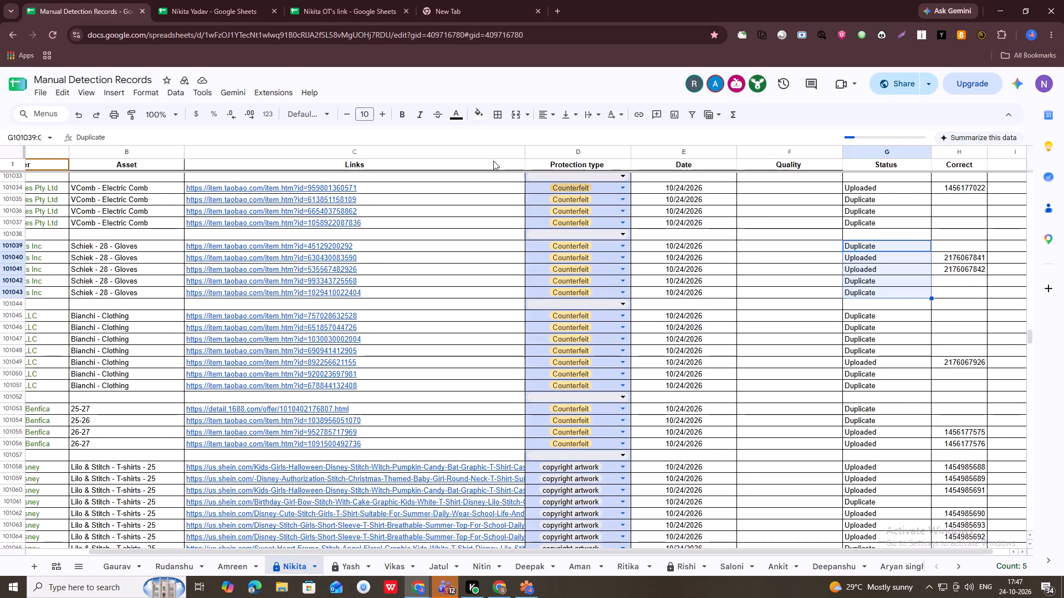
{"action": "left_click", "coordinate": [237, 0]}
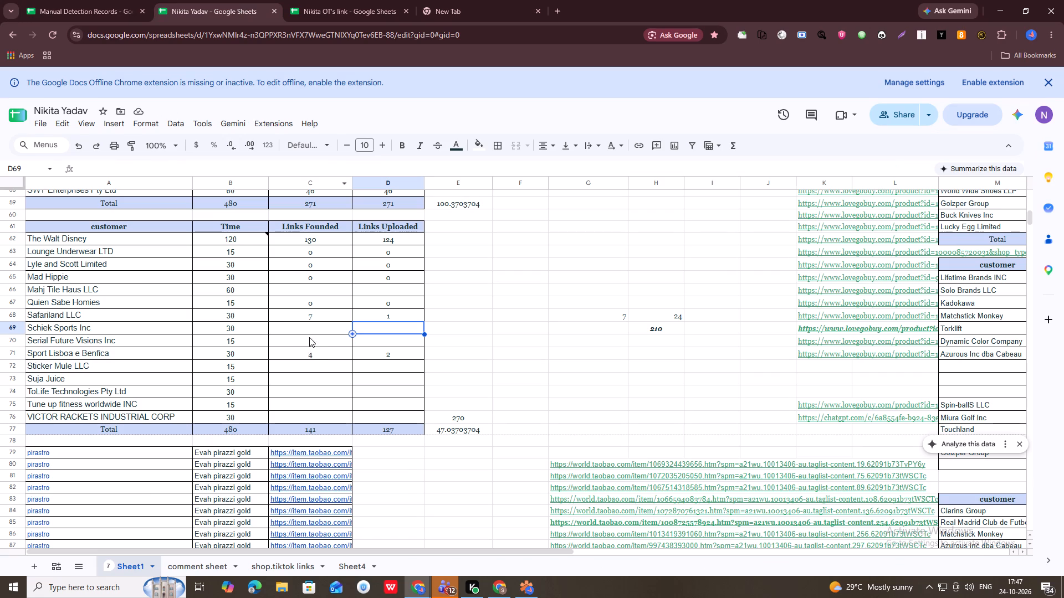
{"action": "left_click", "coordinate": [307, 330]}
{"action": "key", "text": "5"}
{"action": "key", "text": "Right"}
{"action": "key", "text": "2"}
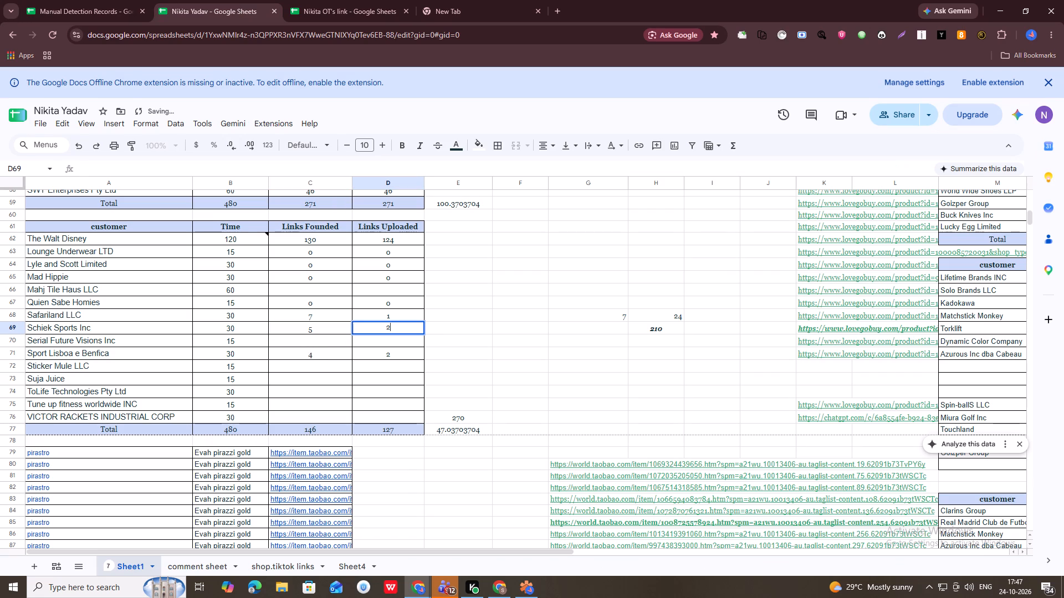
{"action": "key", "text": "Down"}
Check the VComb - Electric Comb records and enter 4 Links Founded and 2 Links Uploaded for ToLife Technologies Pty Ltd in the work log.
{"action": "left_click", "coordinate": [49, 0]}
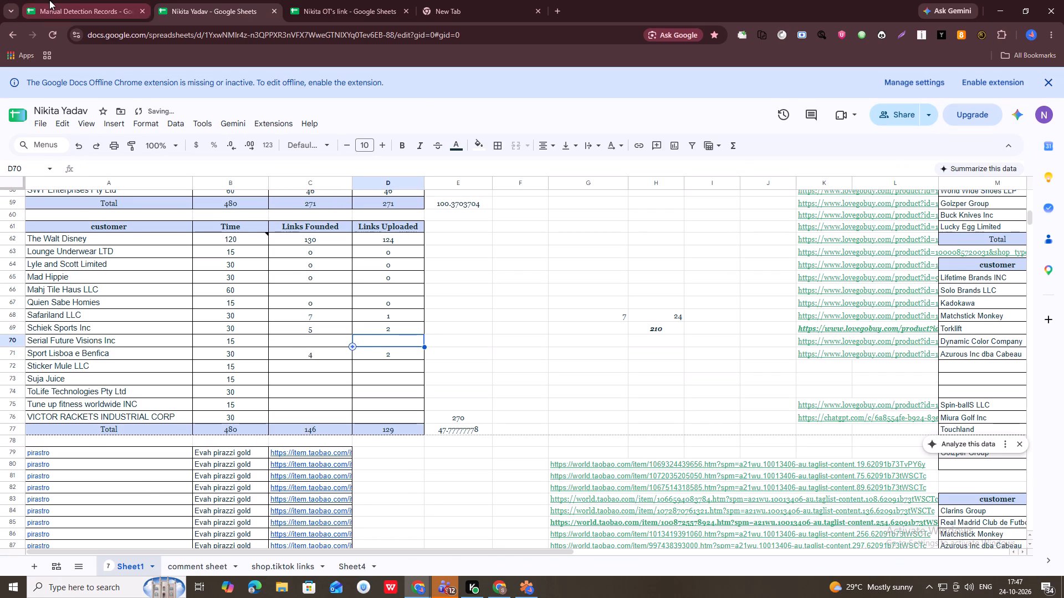
{"action": "scroll", "coordinate": [293, 339], "scroll_direction": "up", "scroll_amount": 2}
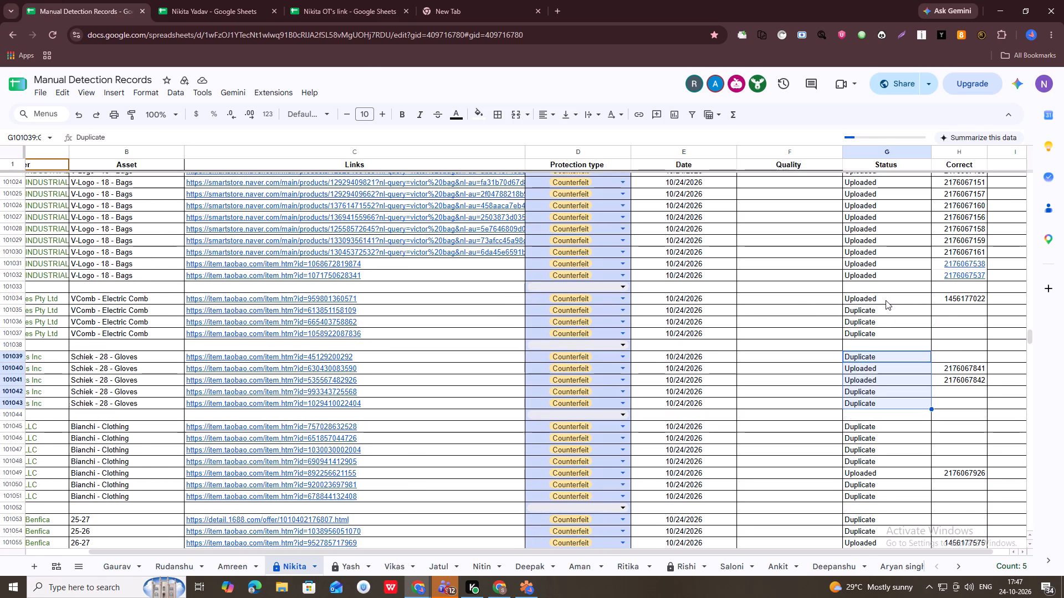
{"action": "left_click", "coordinate": [248, 0]}
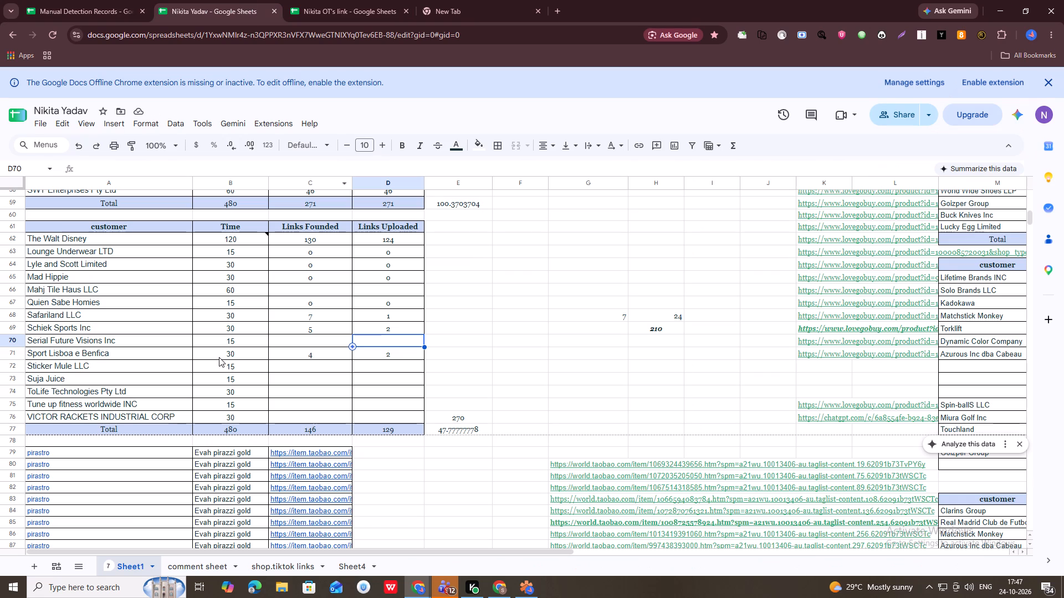
{"action": "left_click", "coordinate": [316, 342]}
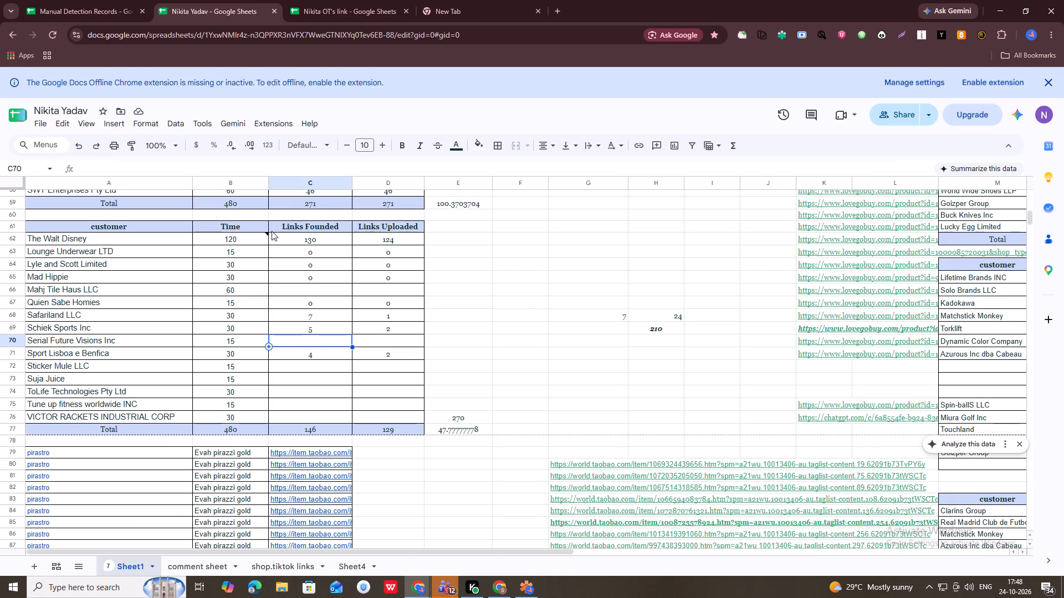
{"action": "left_click", "coordinate": [309, 395]}
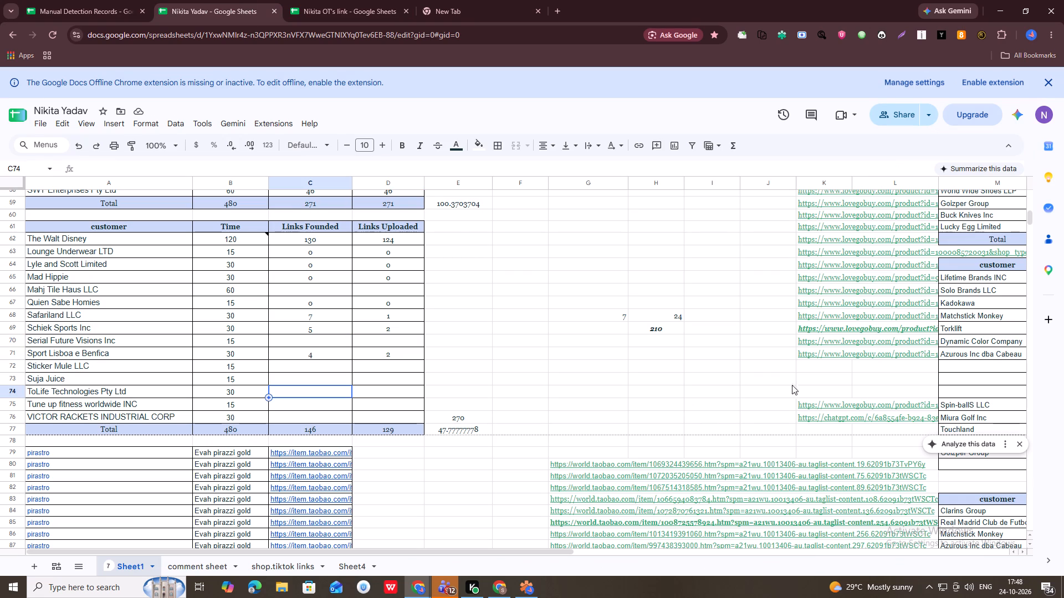
{"action": "key", "text": "4"}
{"action": "key", "text": "Right"}
{"action": "key", "text": "1"}
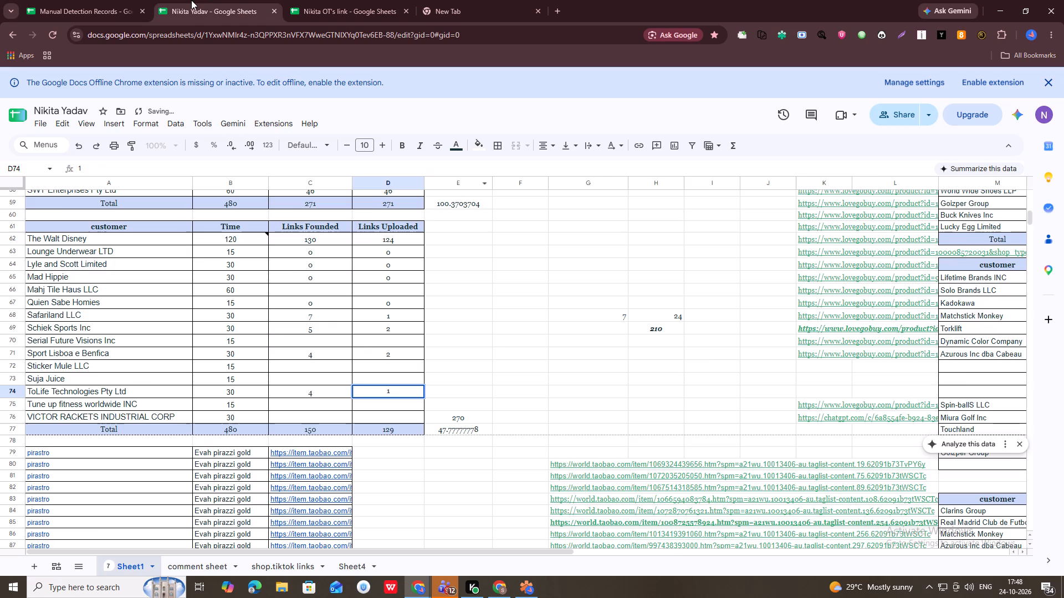
{"action": "left_click", "coordinate": [120, 0]}
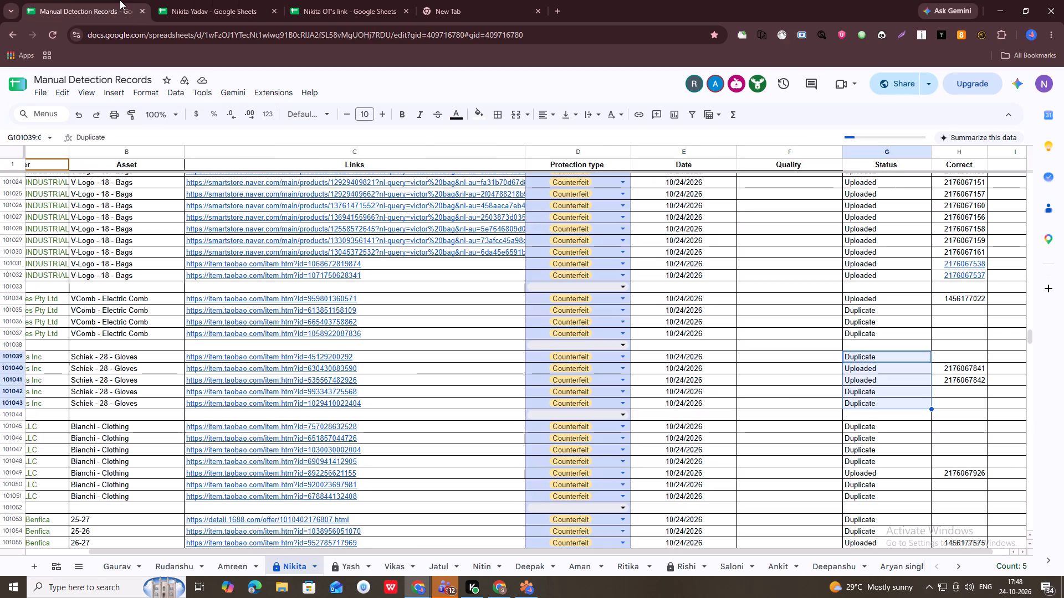
{"action": "left_click", "coordinate": [198, 0]}
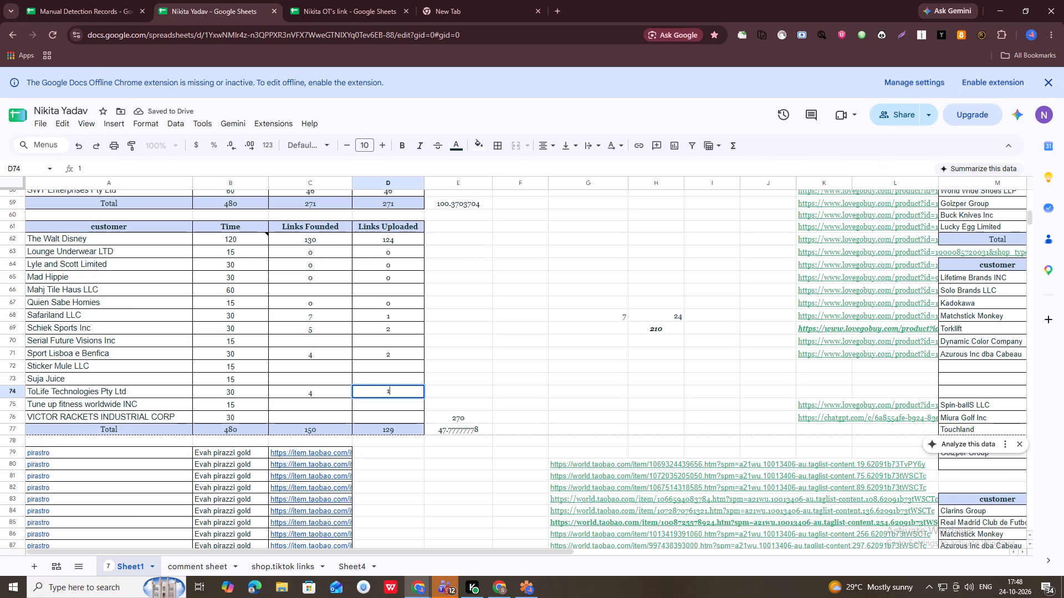
{"action": "key", "text": "BackSpace"}
{"action": "key", "text": "2"}
{"action": "key", "text": "Down"}
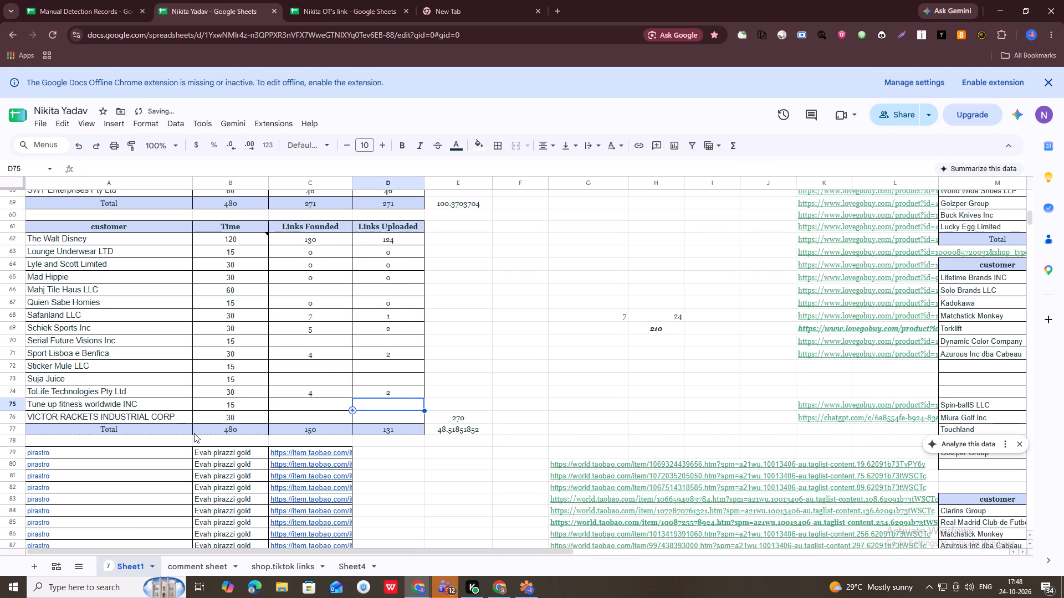
Enter 0 Links Founded and 0 Links Uploaded for Tune up fitness worldwide INC.
{"action": "key", "text": "0"}
{"action": "key", "text": "Left"}
{"action": "key", "text": "0"}
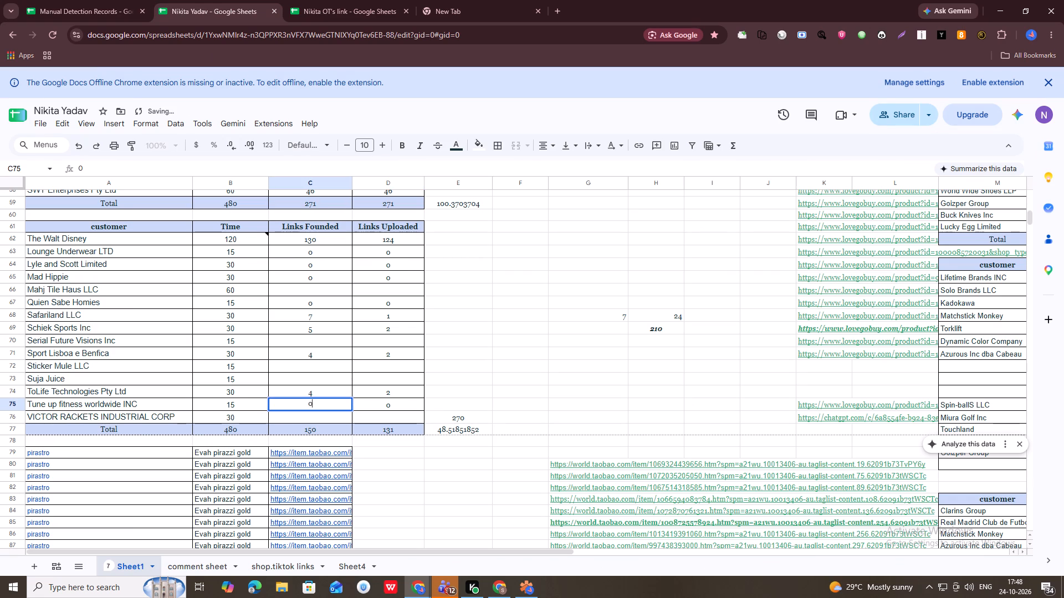
Enter 0 Links Founded and 0 Links Uploaded for Sticker Mule LLC and fill both down to Suja Juice.
{"action": "key", "text": "Up"}
{"action": "key", "text": "Up"}
{"action": "key", "text": "Up"}
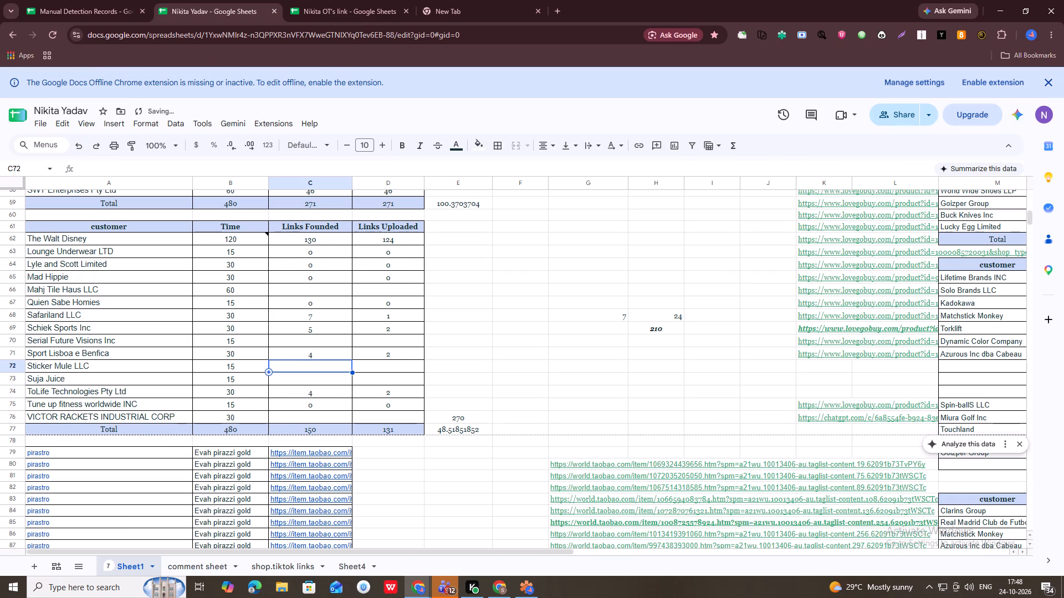
{"action": "key", "text": "0"}
{"action": "key", "text": "Right"}
{"action": "key", "text": "0"}
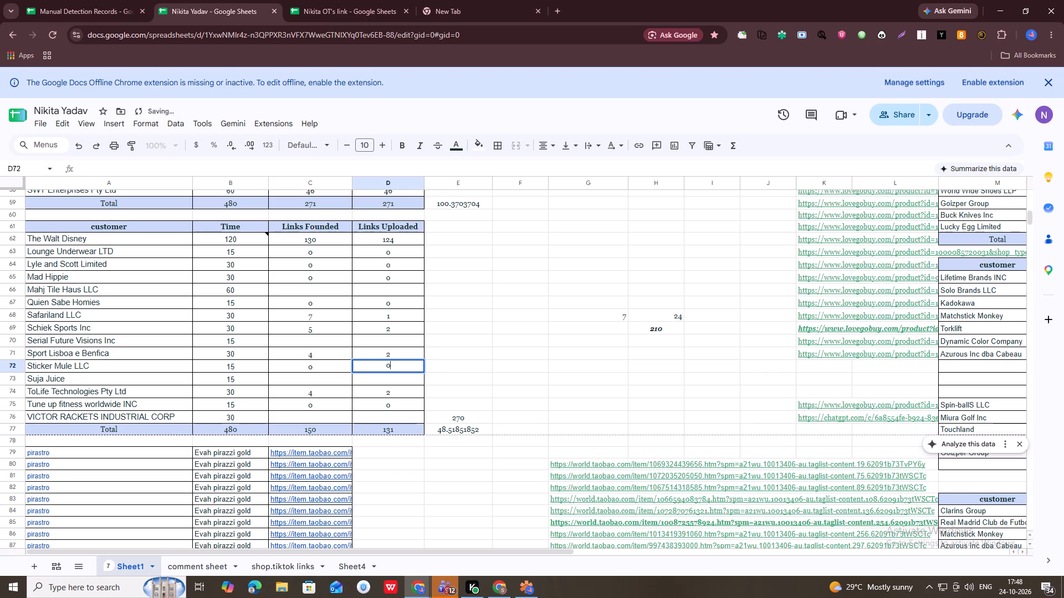
{"action": "key", "text": "shift+Left"}
{"action": "key", "text": "shift+Down"}
{"action": "key", "text": "ctrl+d"}
Copy Sticker Mule LLC's 0 Links Founded and 0 Links Uploaded to the Serial Future Visions Inc row.
{"action": "key", "text": "Left"}
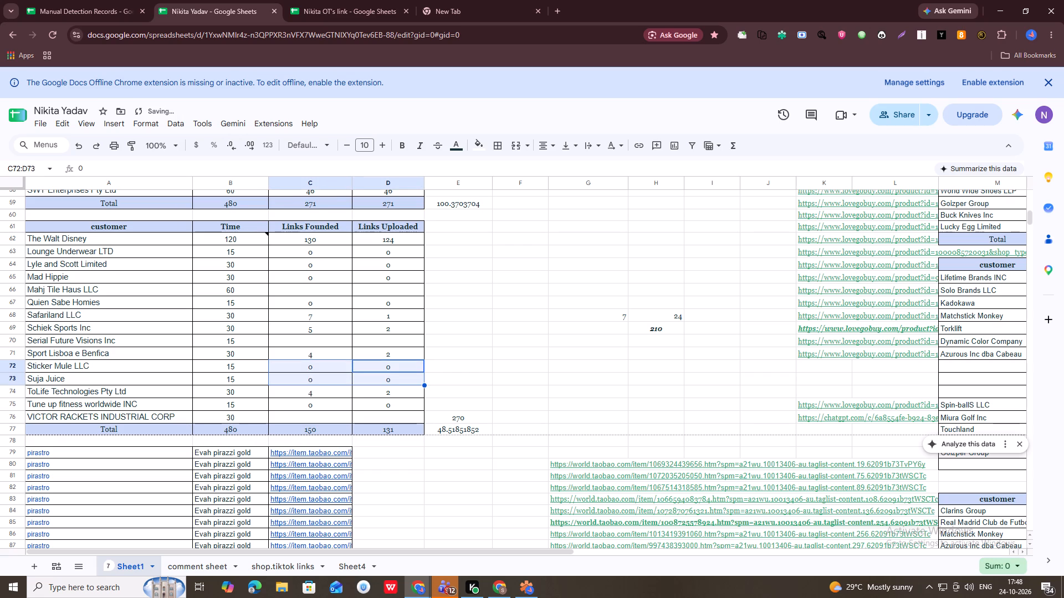
{"action": "key", "text": "Right"}
{"action": "key", "text": "shift+Right"}
{"action": "key", "text": "Left"}
{"action": "key", "text": "shift+Right"}
{"action": "key", "text": "ctrl+c"}
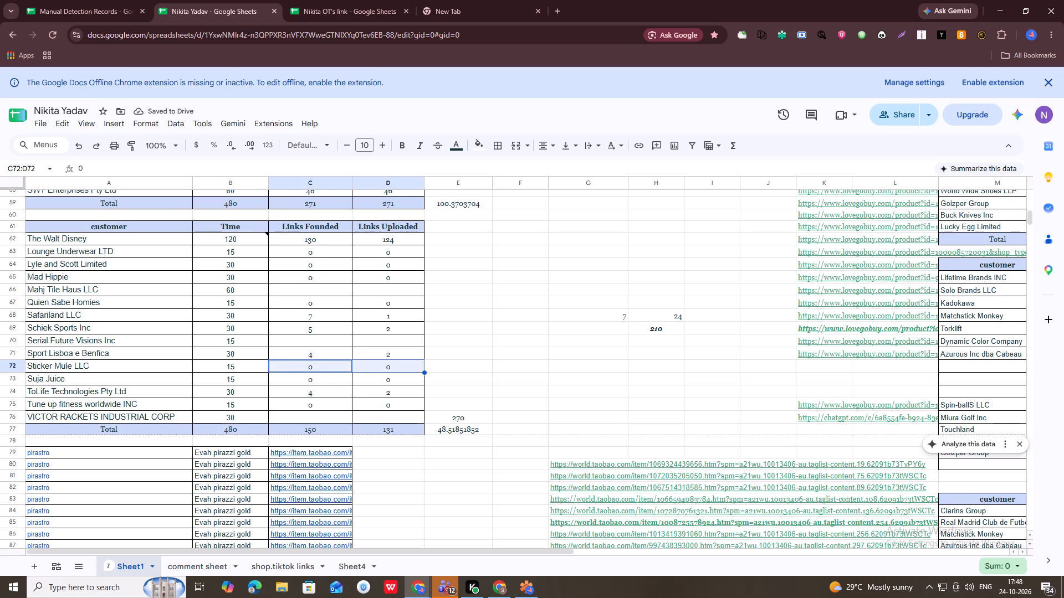
{"action": "key", "text": "Up"}
{"action": "key", "text": "Up"}
{"action": "key", "text": "ctrl+v"}
{"action": "key", "text": "Left"}
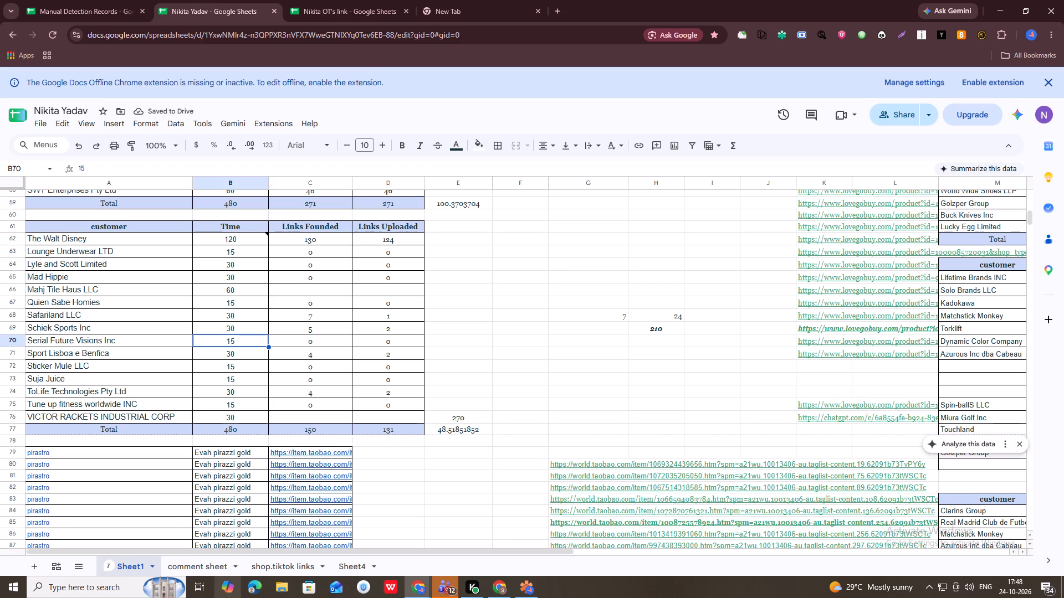
Count the V-Logo - 18 - Bags records and enter 111 Links Founded and 99 Links Uploaded for VICTOR RACKETS INDUSTRIAL CORP in the work log.
{"action": "left_click", "coordinate": [85, 0]}
{"action": "scroll", "coordinate": [772, 372], "scroll_direction": "up", "scroll_amount": 2}
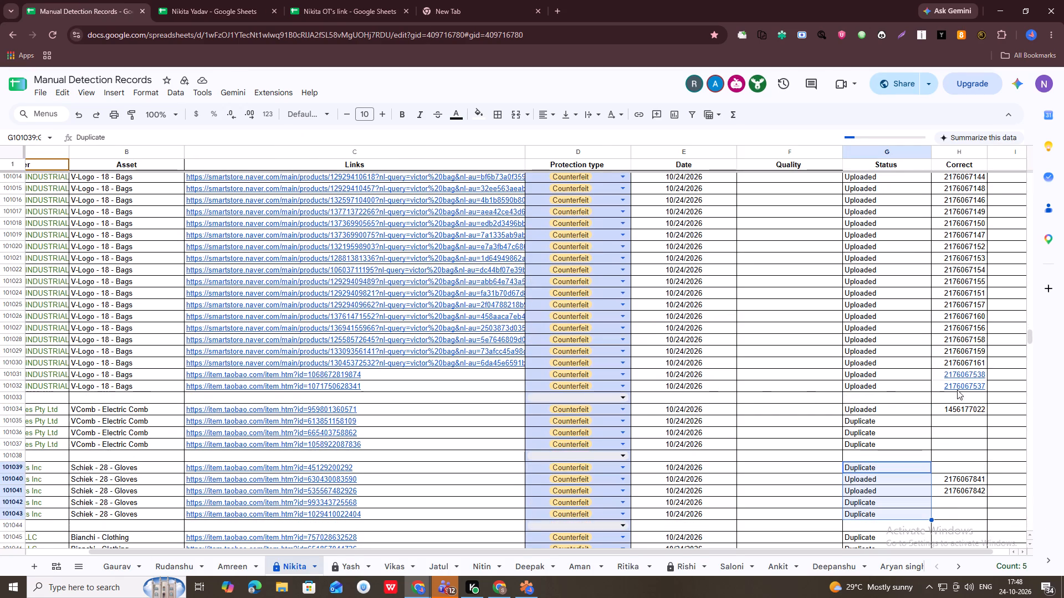
{"action": "left_click", "coordinate": [950, 389]}
{"action": "scroll", "coordinate": [835, 492], "scroll_direction": "up", "scroll_amount": 6}
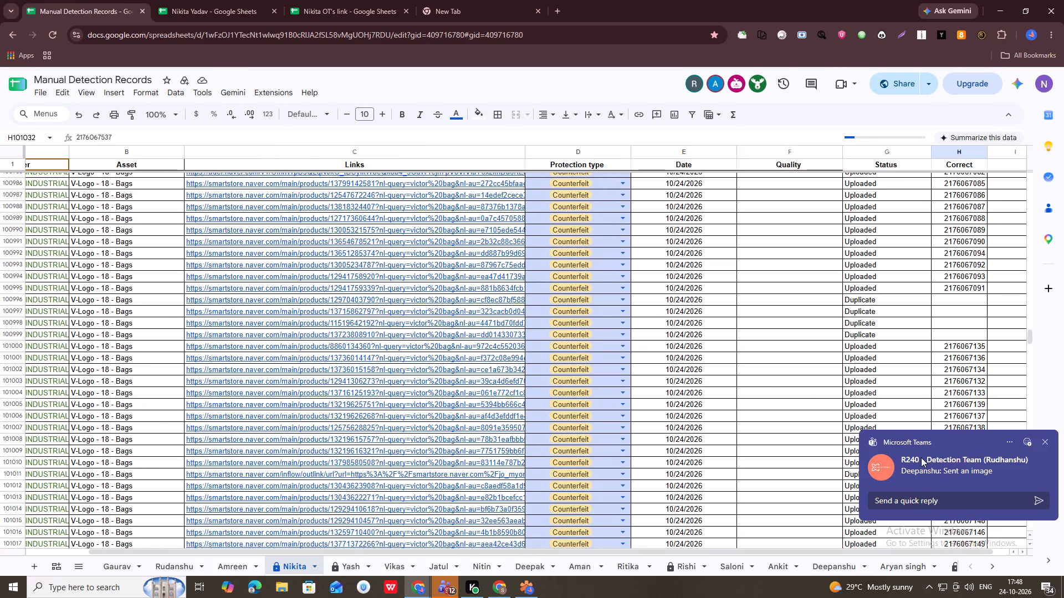
{"action": "scroll", "coordinate": [921, 429], "scroll_direction": "up", "scroll_amount": 15}
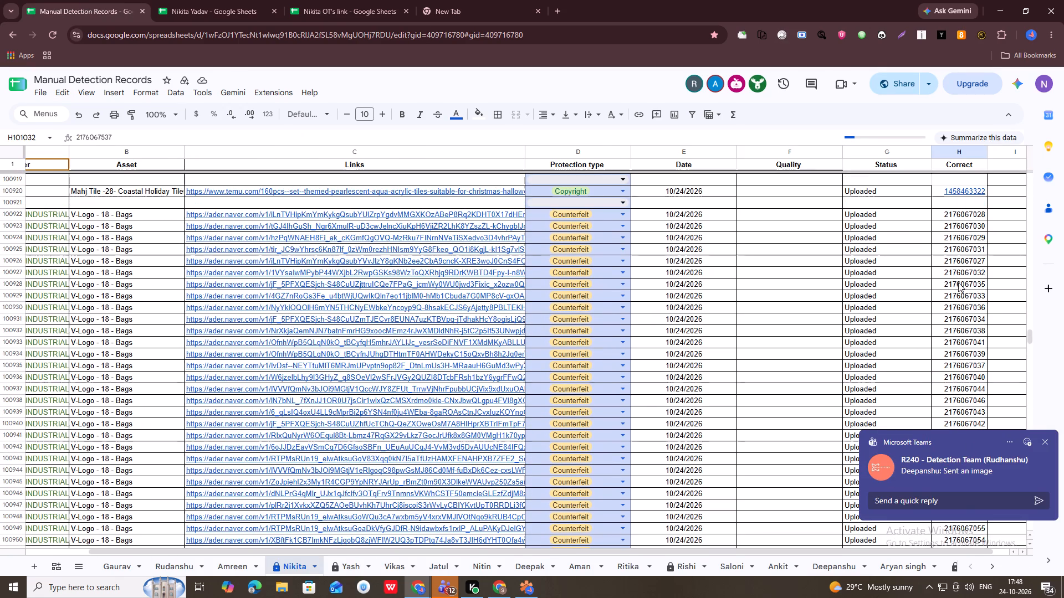
{"action": "left_click", "coordinate": [956, 213], "text": "shift"}
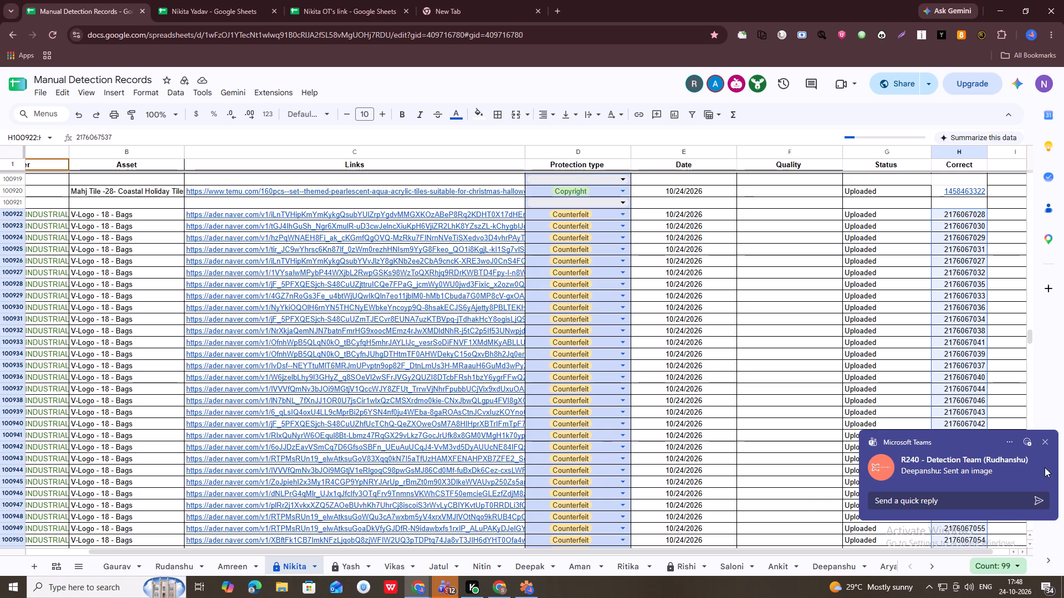
{"action": "left_click", "coordinate": [1045, 441]}
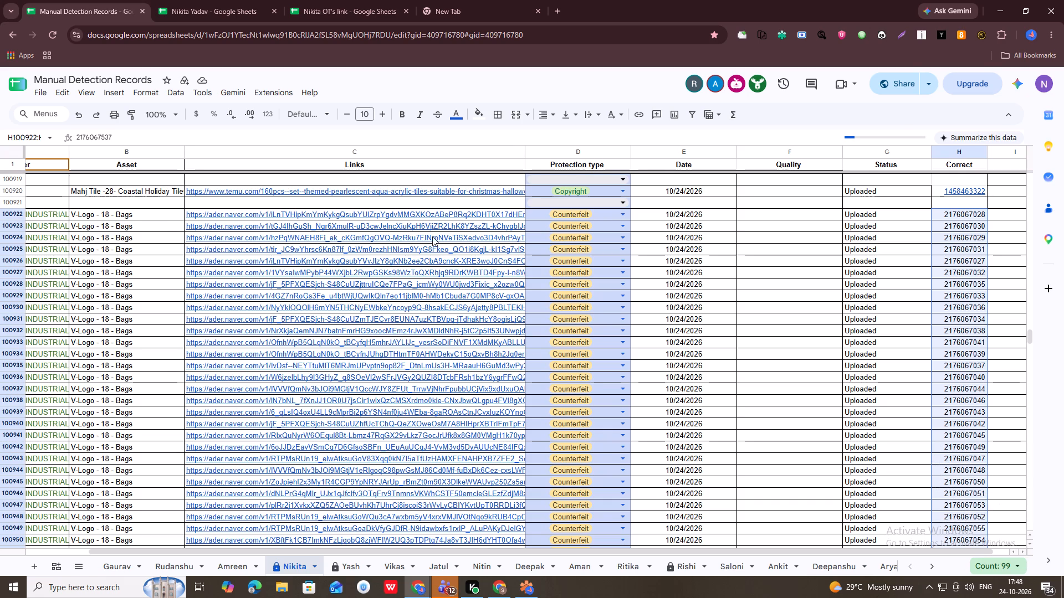
{"action": "left_click", "coordinate": [448, 212]}
{"action": "scroll", "coordinate": [530, 456], "scroll_direction": "down", "scroll_amount": 7}
{"action": "scroll", "coordinate": [473, 463], "scroll_direction": "down", "scroll_amount": 11}
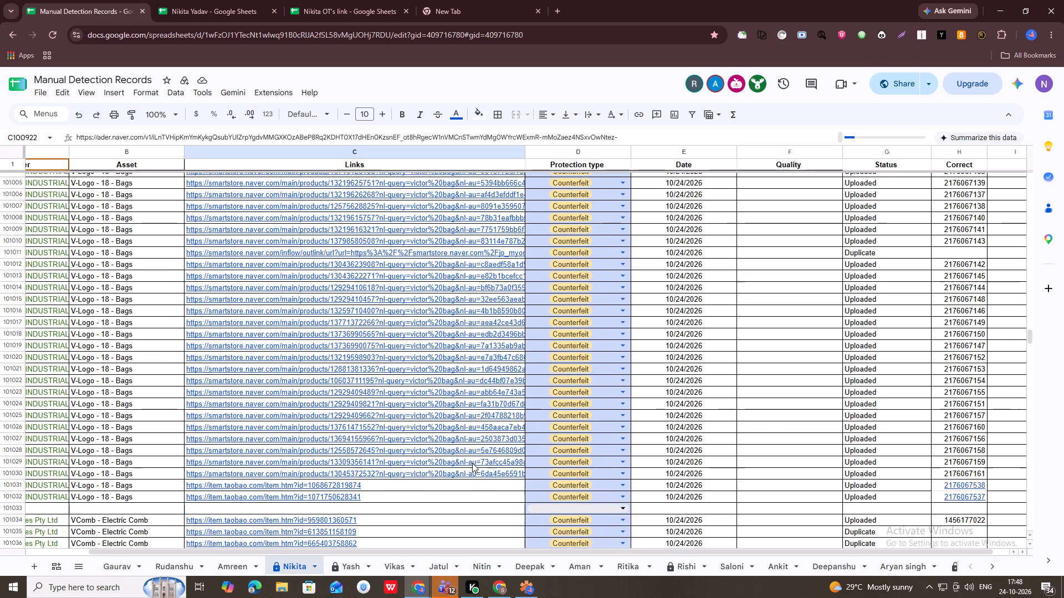
{"action": "scroll", "coordinate": [472, 463], "scroll_direction": "down", "scroll_amount": 4}
{"action": "left_click", "coordinate": [443, 279], "text": "shift"}
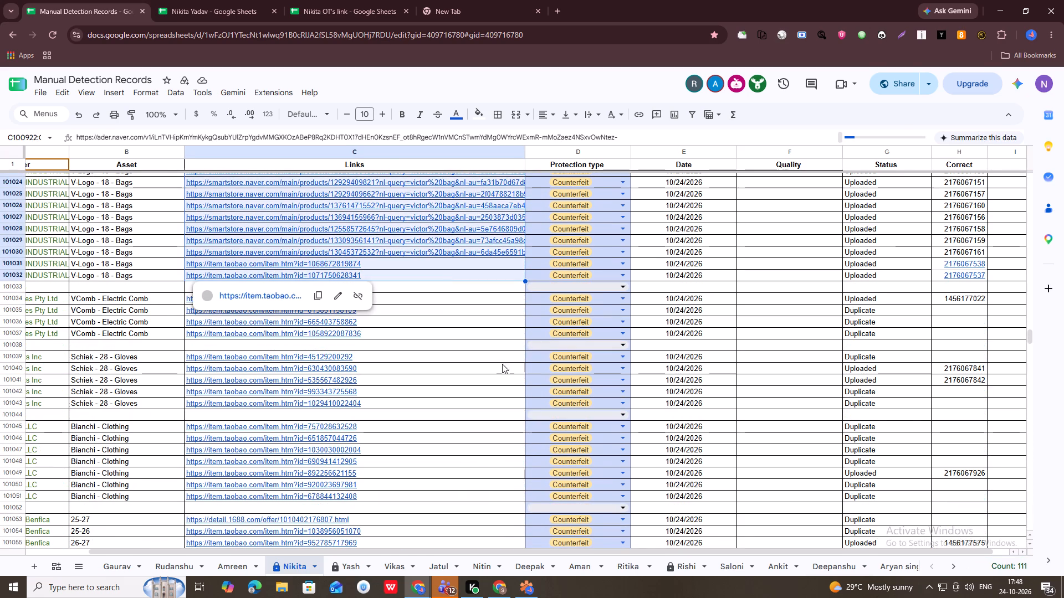
{"action": "left_click", "coordinate": [207, 0]}
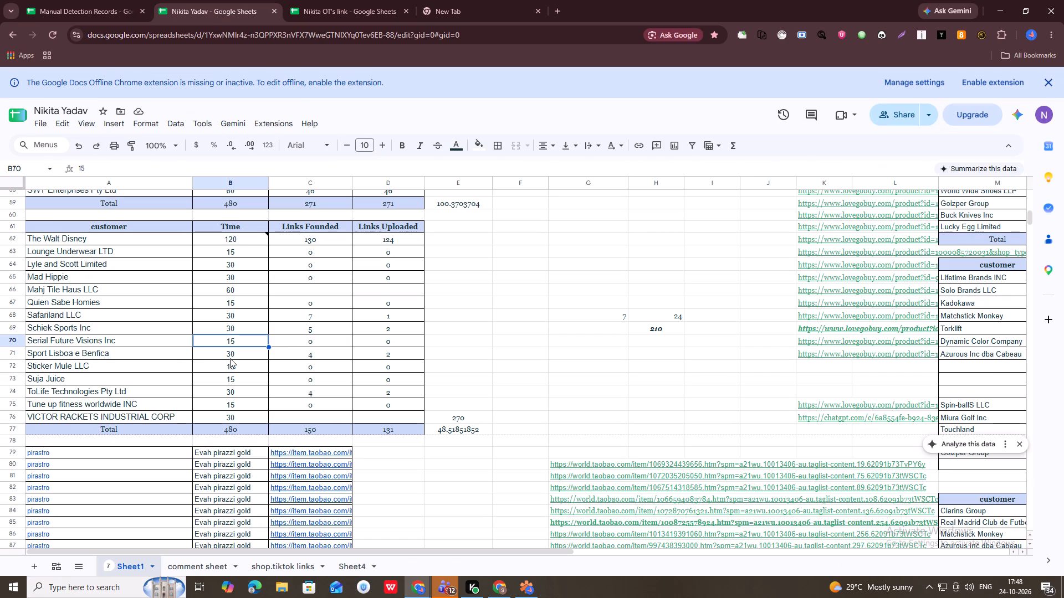
{"action": "left_click", "coordinate": [266, 415]}
{"action": "left_click", "coordinate": [298, 415]}
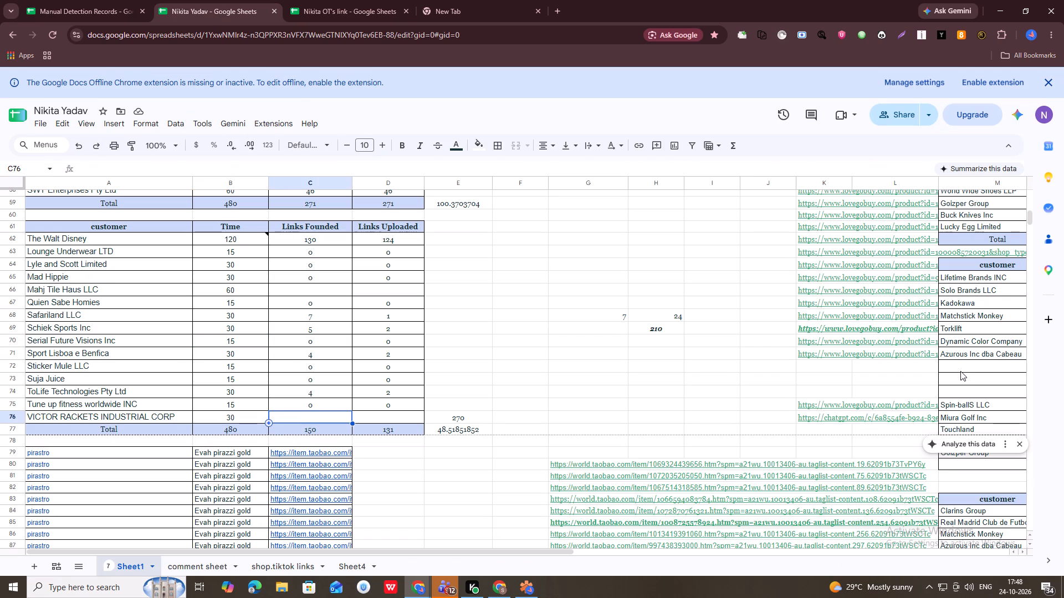
{"action": "type", "text": "111"}
{"action": "key", "text": "Right"}
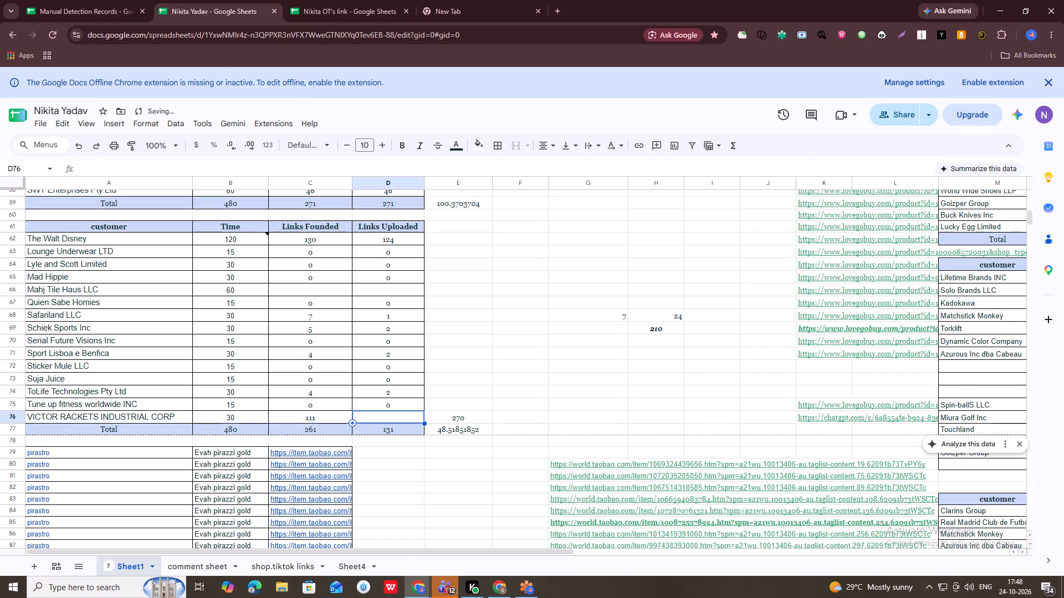
{"action": "type", "text": "99"}
{"action": "key", "text": "Up"}
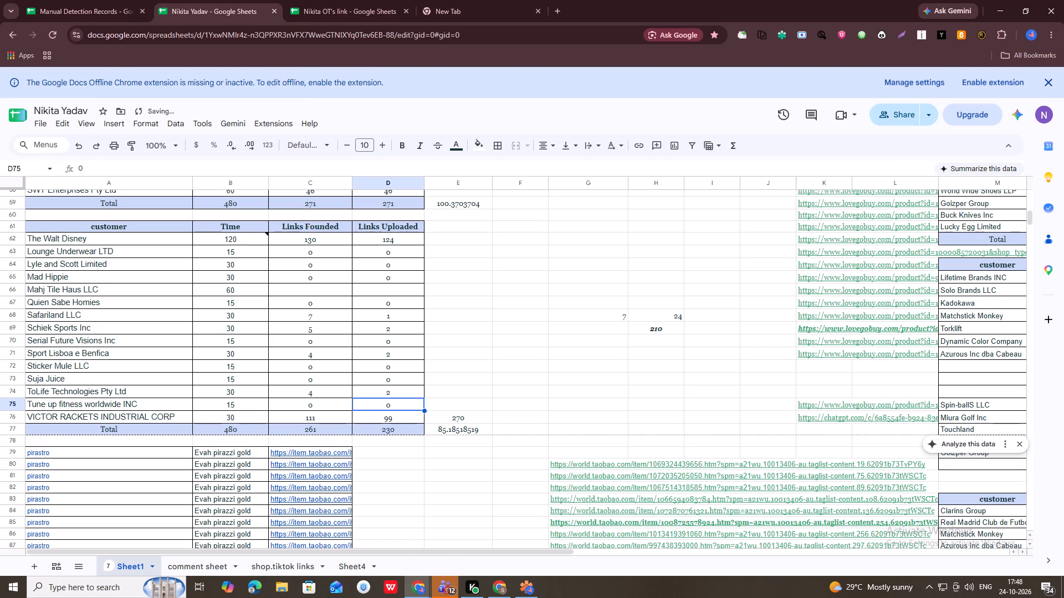
Count the uploaded Mahj Tile records in the detection sheet and enter 98 Links Uploaded for Mahj Tile Haus LLC in the work log.
{"action": "left_click", "coordinate": [58, 0]}
{"action": "scroll", "coordinate": [561, 347], "scroll_direction": "up", "scroll_amount": 5}
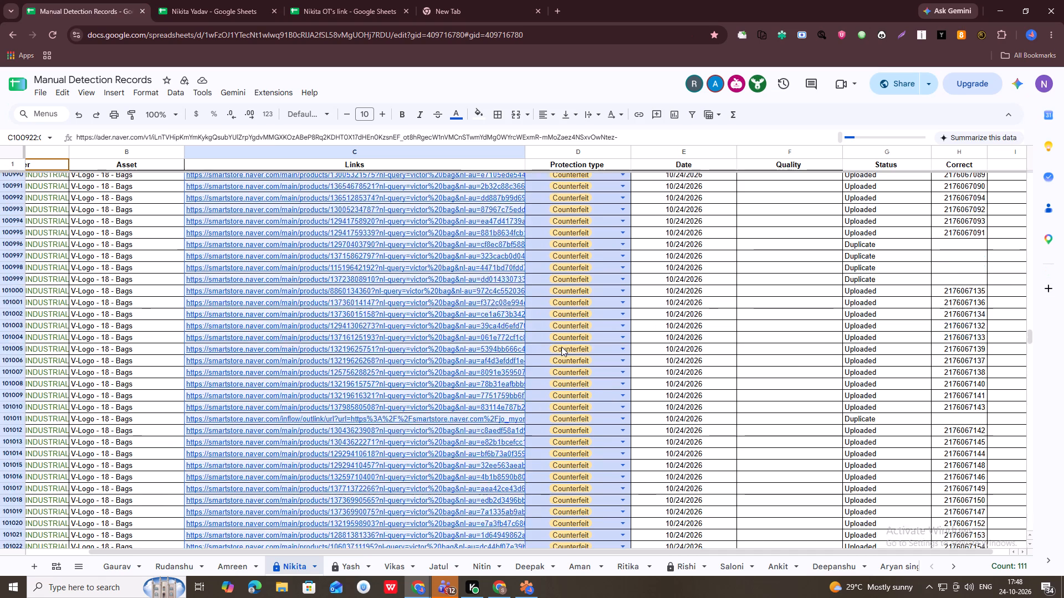
{"action": "scroll", "coordinate": [561, 347], "scroll_direction": "up", "scroll_amount": 20}
{"action": "scroll", "coordinate": [561, 347], "scroll_direction": "up", "scroll_amount": 3}
{"action": "scroll", "coordinate": [394, 402], "scroll_direction": "down", "scroll_amount": 2}
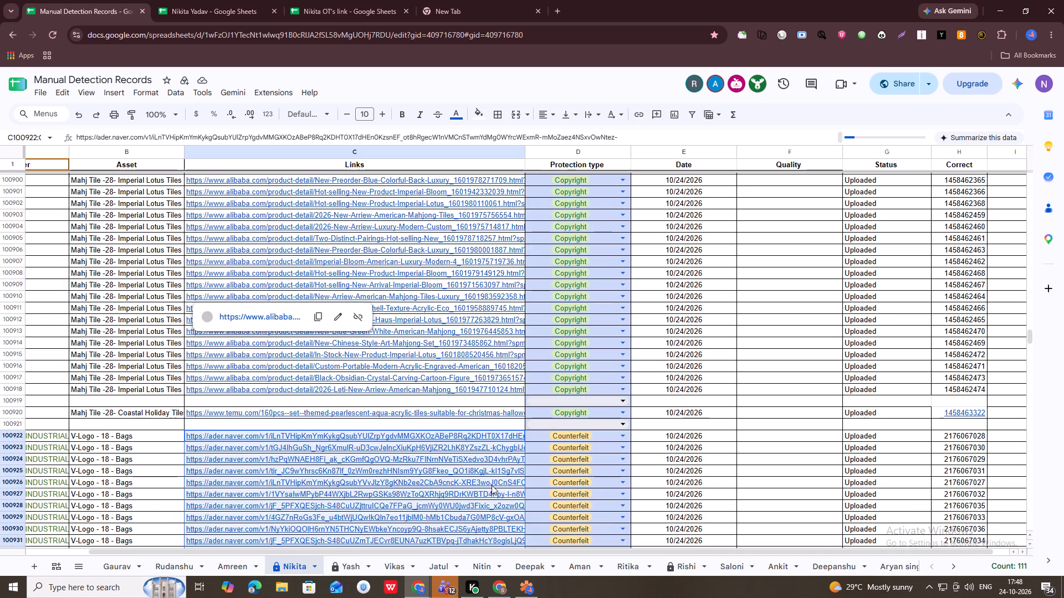
{"action": "left_click", "coordinate": [965, 409]}
{"action": "scroll", "coordinate": [1005, 386], "scroll_direction": "up", "scroll_amount": 11}
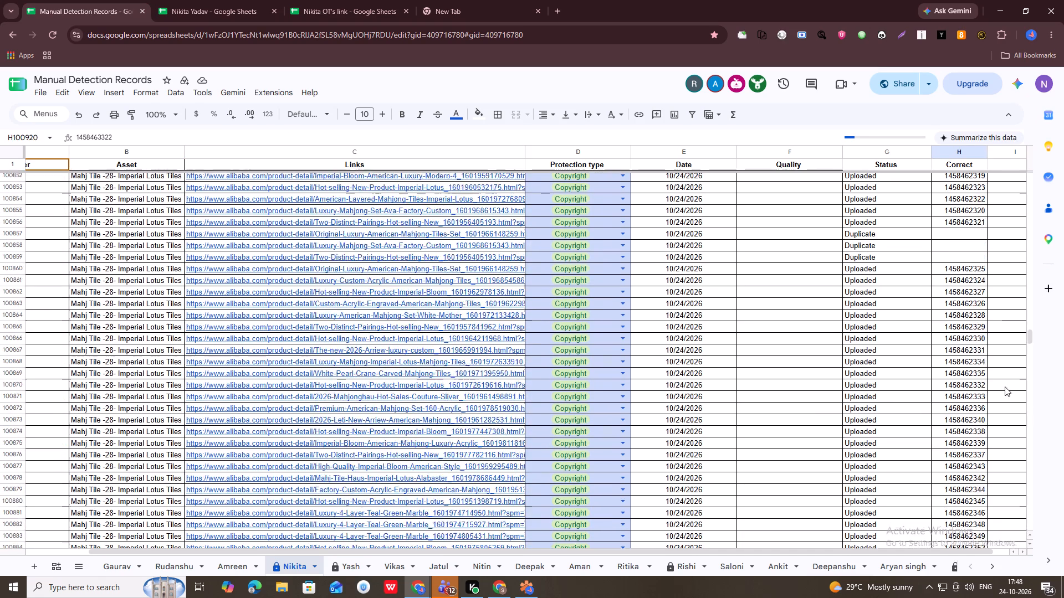
{"action": "scroll", "coordinate": [1005, 386], "scroll_direction": "up", "scroll_amount": 11}
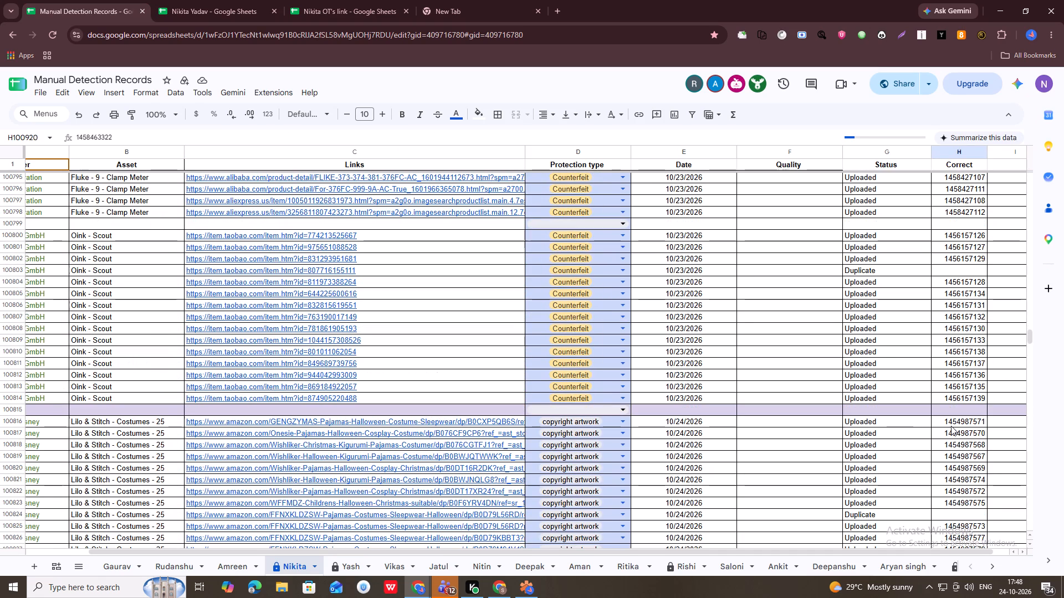
{"action": "left_click", "coordinate": [951, 426], "text": "shift"}
{"action": "left_click", "coordinate": [181, 0]}
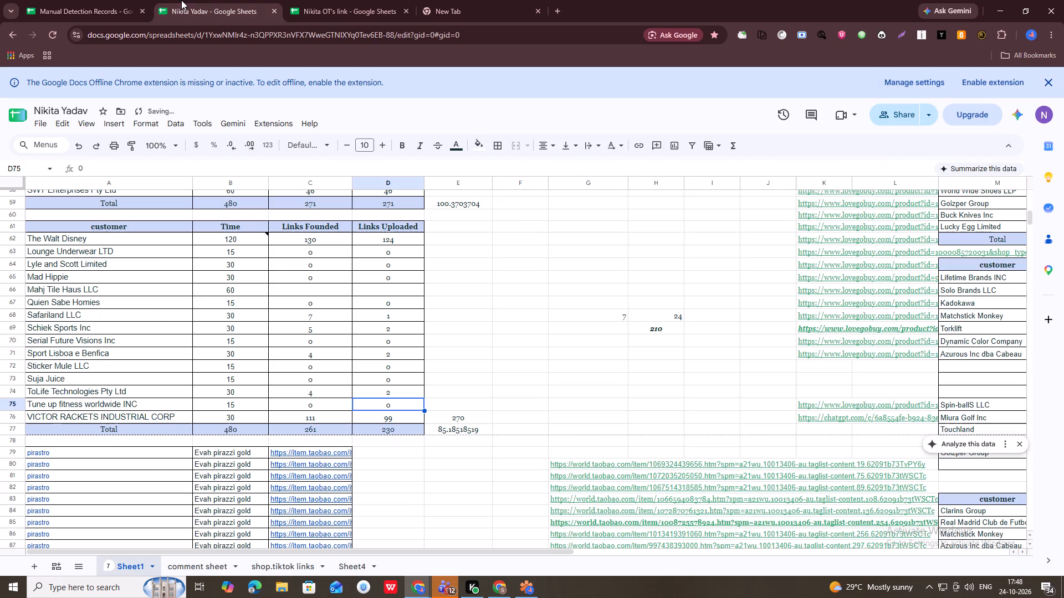
{"action": "left_click", "coordinate": [390, 291]}
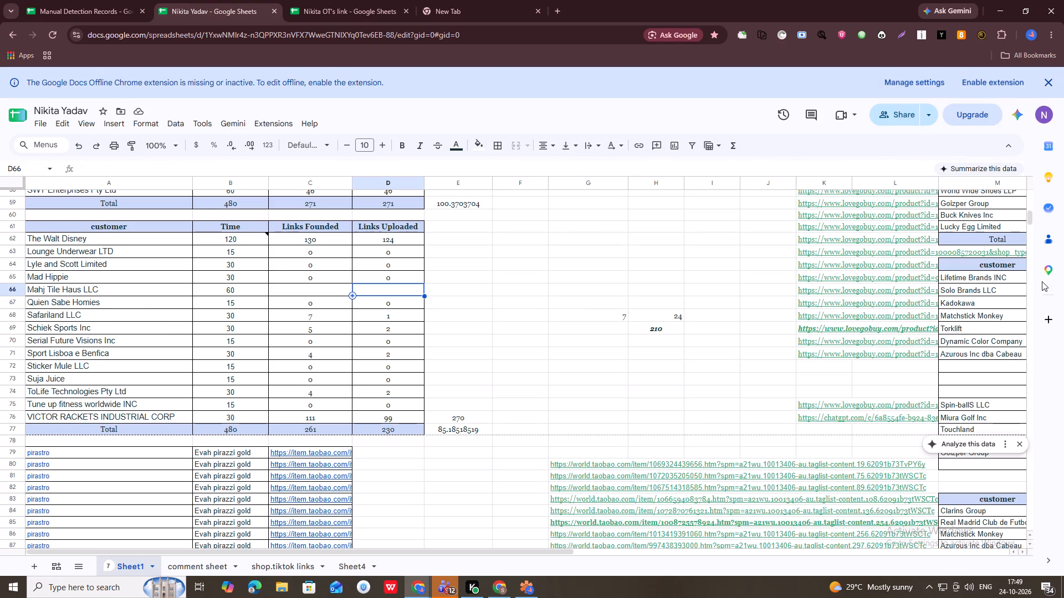
{"action": "type", "text": "98"}
Count the Mahj Tile links in the detection records and enter 103 Links Founded for Mahj Tile Haus LLC in the work log.
{"action": "left_click", "coordinate": [304, 292]}
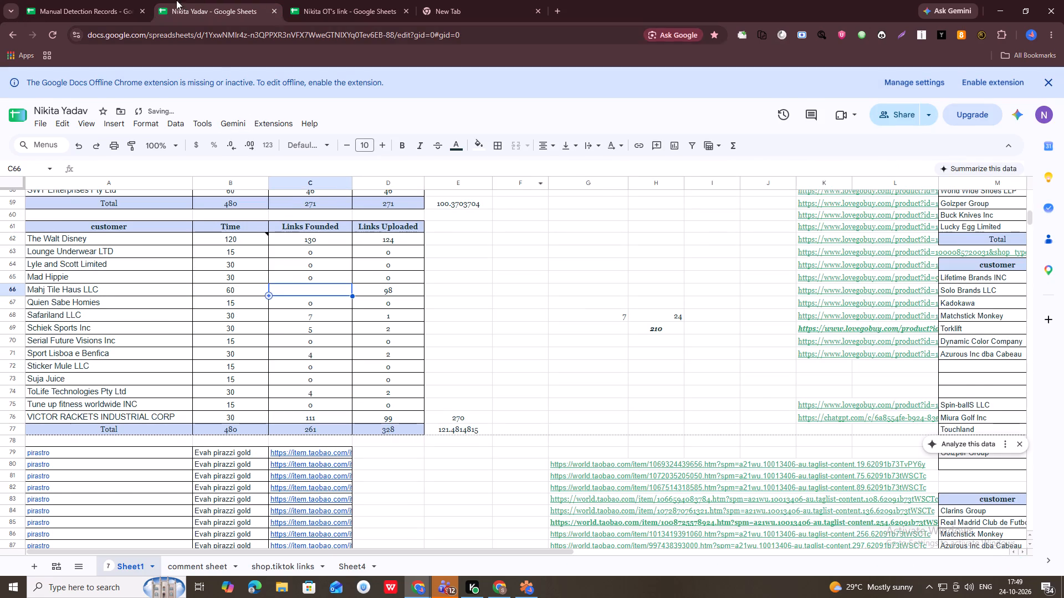
{"action": "left_click", "coordinate": [139, 0]}
{"action": "left_click", "coordinate": [465, 420]}
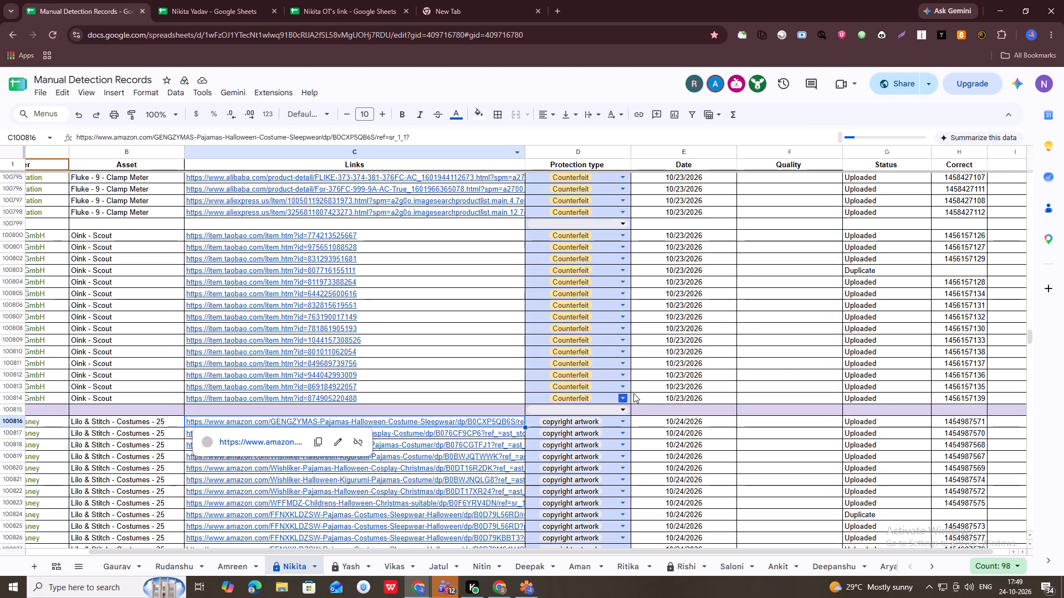
{"action": "scroll", "coordinate": [634, 389], "scroll_direction": "down", "scroll_amount": 7}
{"action": "scroll", "coordinate": [518, 424], "scroll_direction": "down", "scroll_amount": 3}
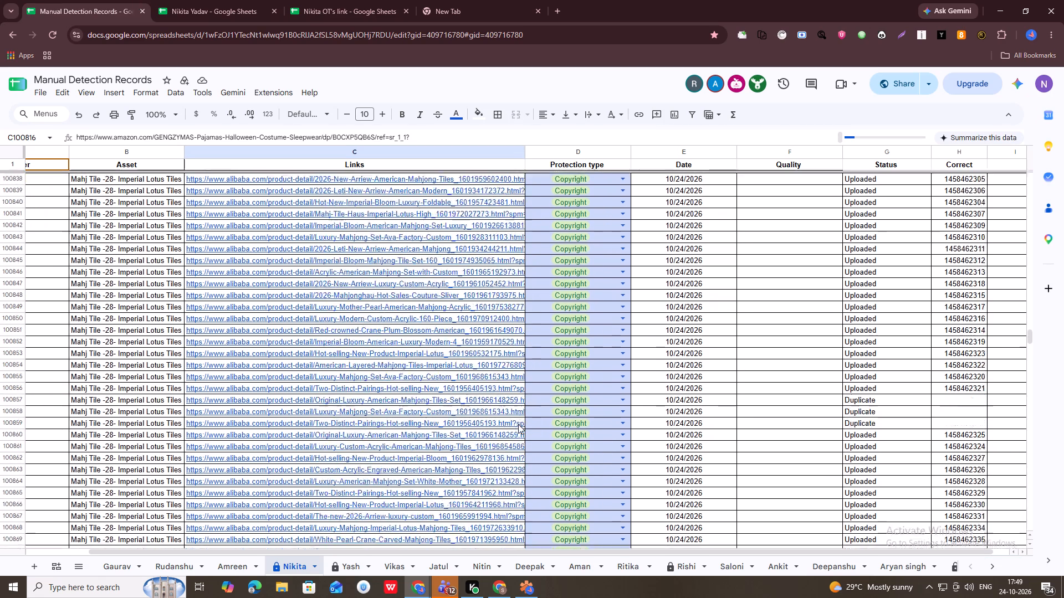
{"action": "scroll", "coordinate": [518, 424], "scroll_direction": "down", "scroll_amount": 11}
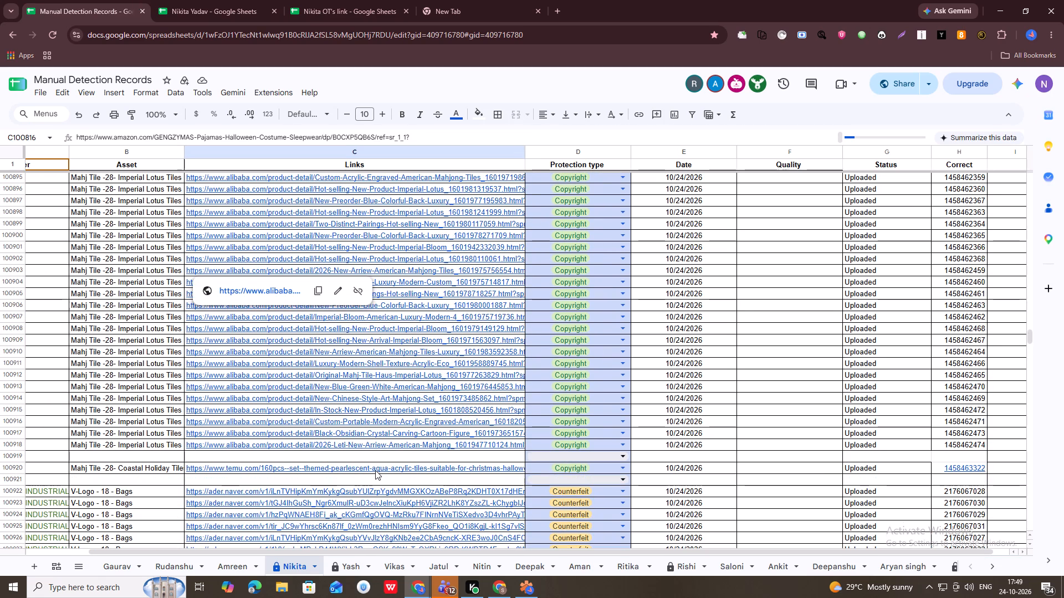
{"action": "left_click", "coordinate": [375, 470], "text": "shift"}
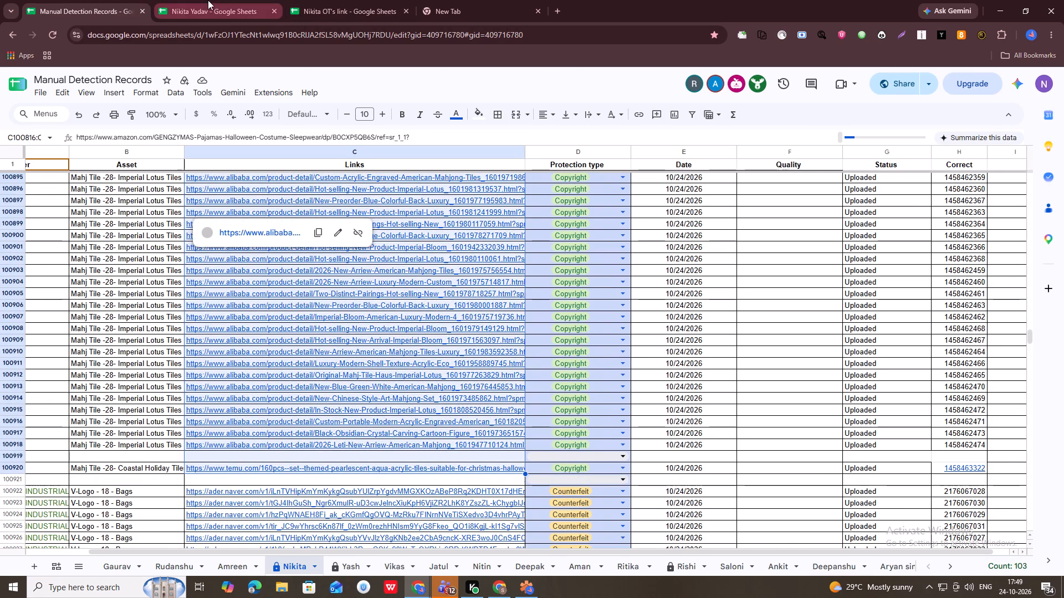
{"action": "left_click", "coordinate": [208, 0]}
{"action": "type", "text": "103"}
{"action": "key", "text": "Down"}
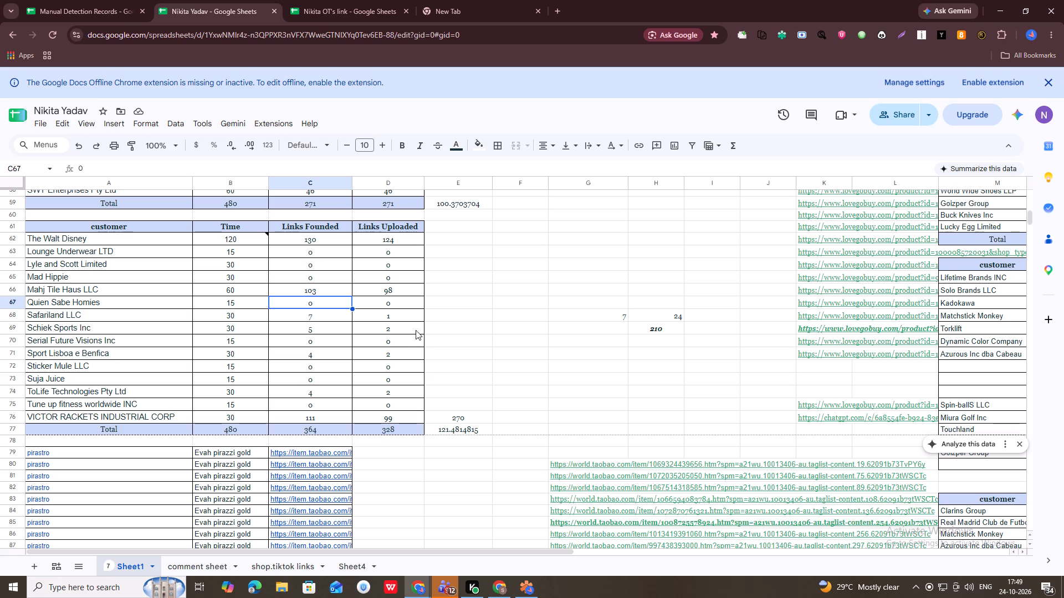
Check the sum of The Walt Disney's per-asset link counts in column F of the OT's link sheet, from row 26 to row 354.
{"action": "left_click", "coordinate": [465, 305]}
{"action": "left_click", "coordinate": [311, 0]}
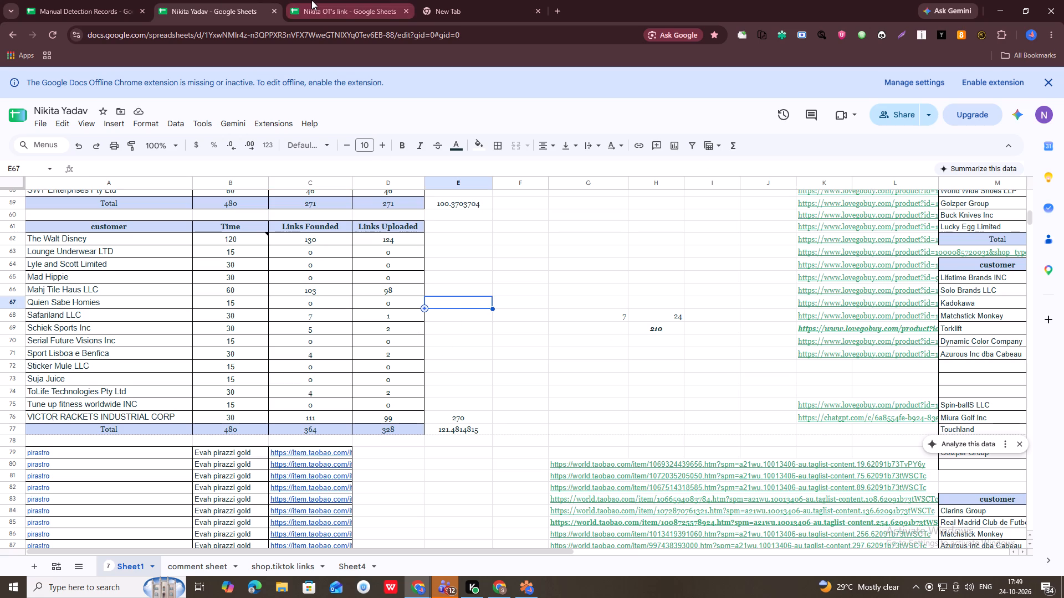
{"action": "left_click", "coordinate": [912, 199]}
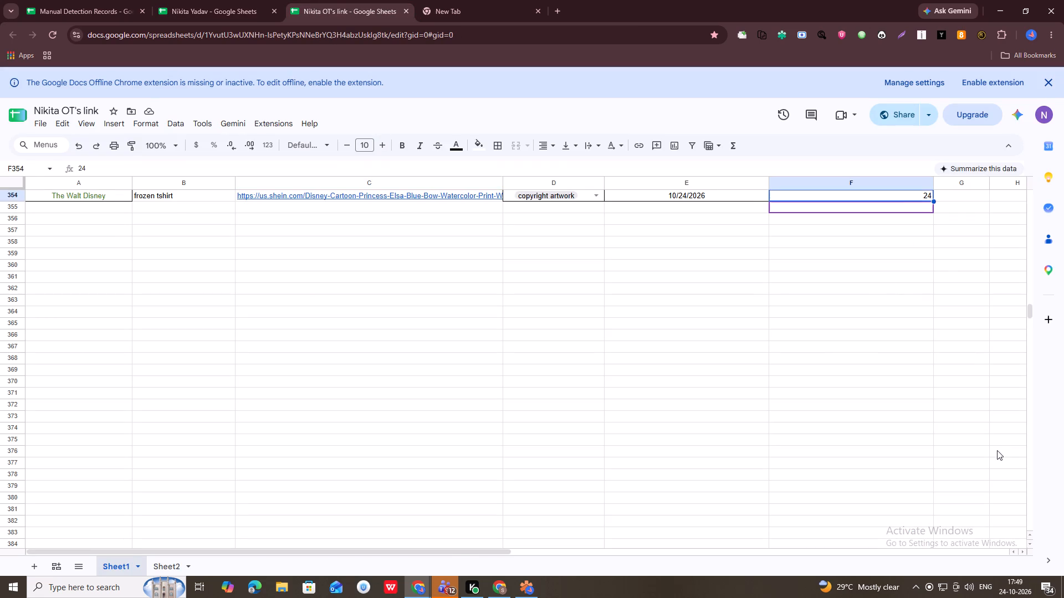
{"action": "scroll", "coordinate": [997, 450], "scroll_direction": "up", "scroll_amount": 7}
{"action": "scroll", "coordinate": [992, 442], "scroll_direction": "up", "scroll_amount": 20}
{"action": "scroll", "coordinate": [992, 442], "scroll_direction": "up", "scroll_amount": 12}
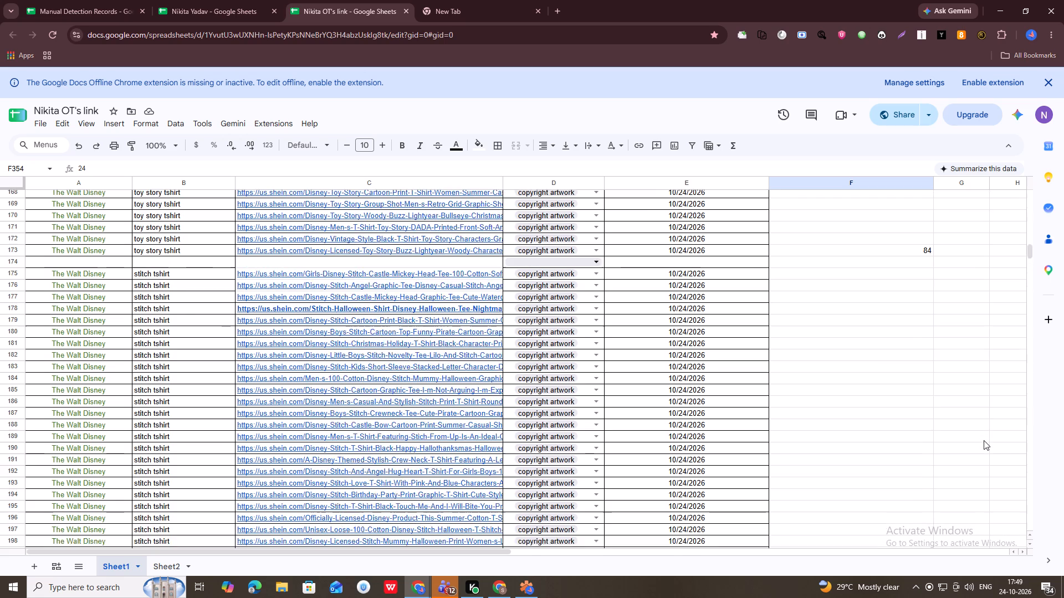
{"action": "scroll", "coordinate": [984, 440], "scroll_direction": "up", "scroll_amount": 20}
{"action": "scroll", "coordinate": [984, 440], "scroll_direction": "up", "scroll_amount": 20}
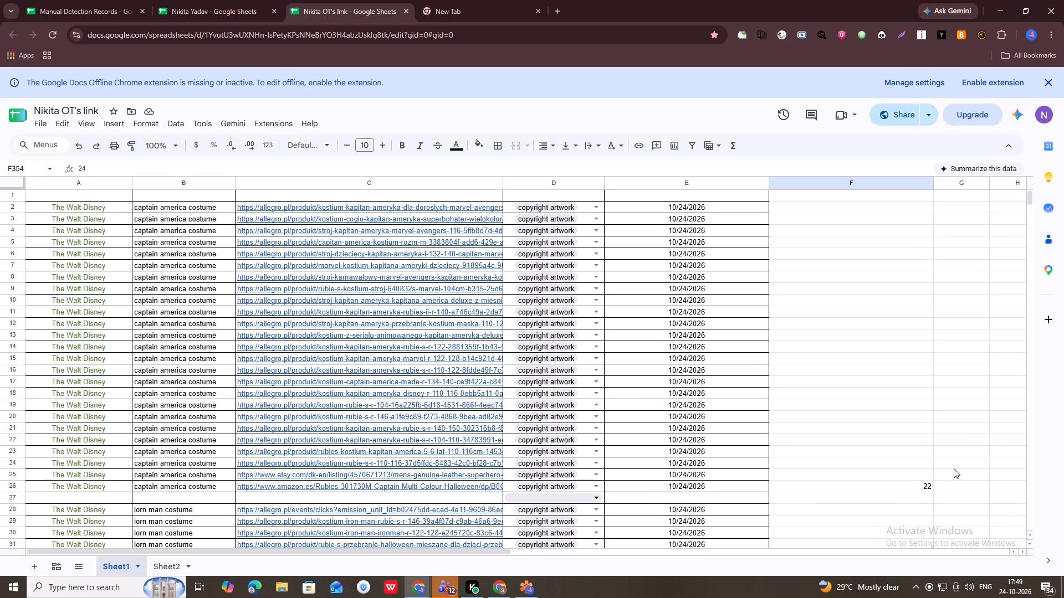
{"action": "left_click", "coordinate": [904, 489], "text": "shift"}
{"action": "key", "text": "shift+Right"}
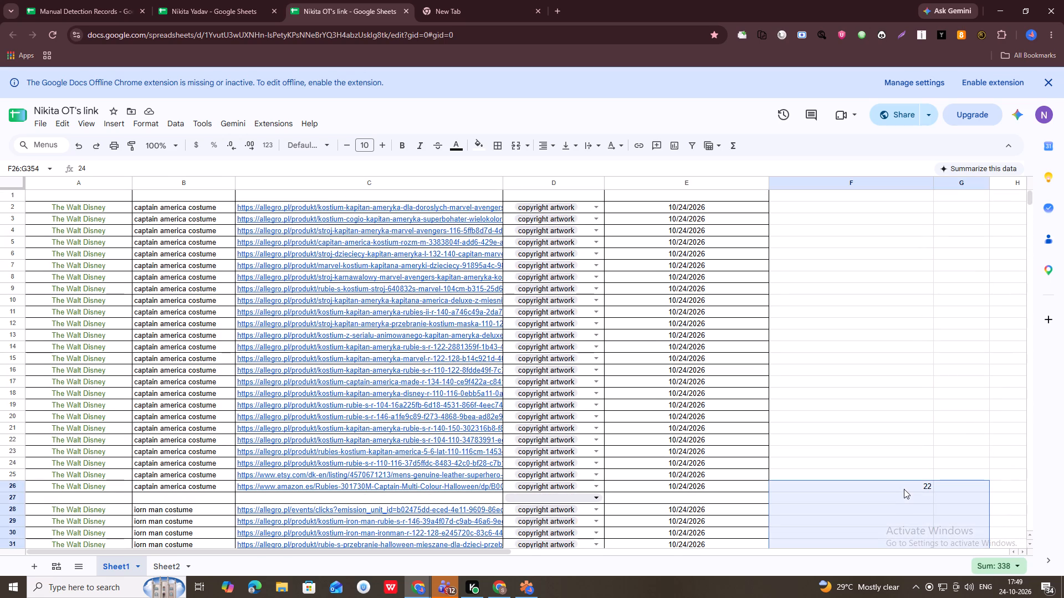
{"action": "left_click", "coordinate": [903, 452]}
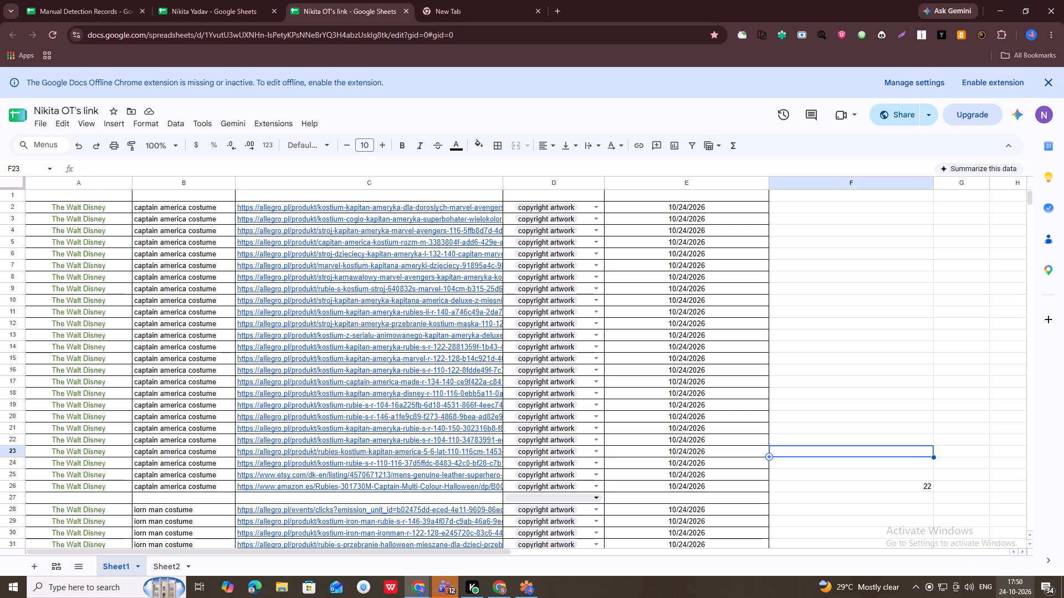
Return to the work log and check the sums of the Links Uploaded and Links Founded columns from The Walt Disney to VICTOR RACKETS INDUSTRIAL CORP.
{"action": "left_click", "coordinate": [248, 0]}
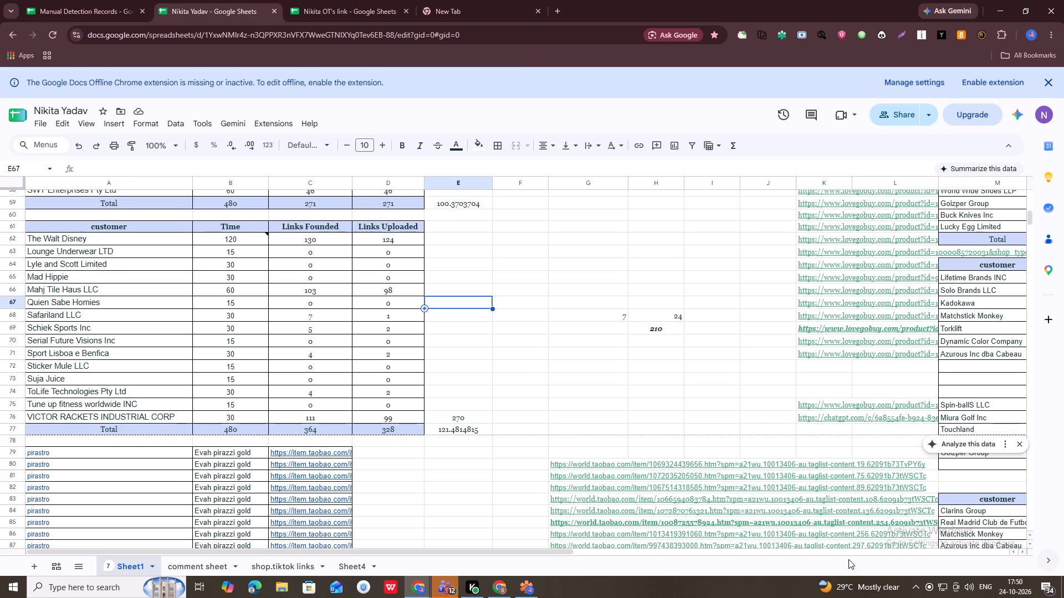
{"action": "left_click", "coordinate": [629, 287]}
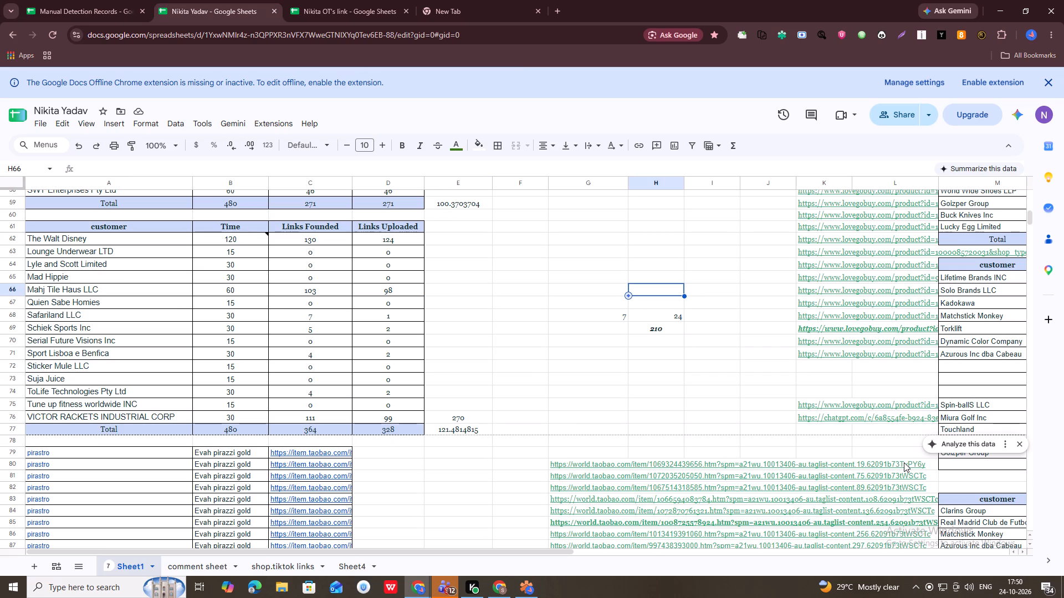
{"action": "key", "text": "shift+super+s"}
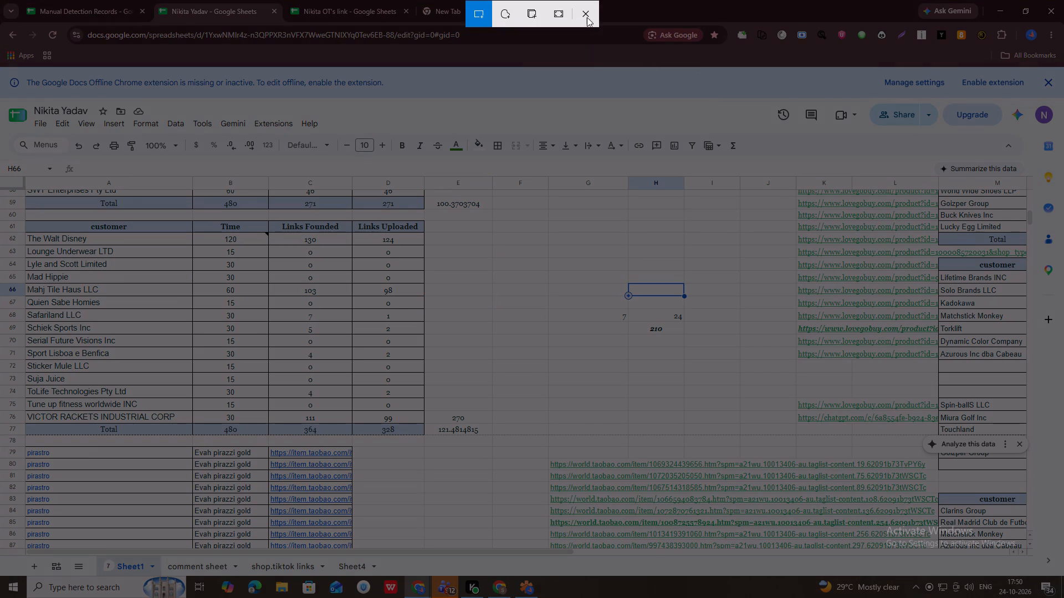
{"action": "left_click", "coordinate": [586, 12]}
{"action": "left_click_drag", "start_coordinate": [379, 240], "coordinate": [387, 418]}
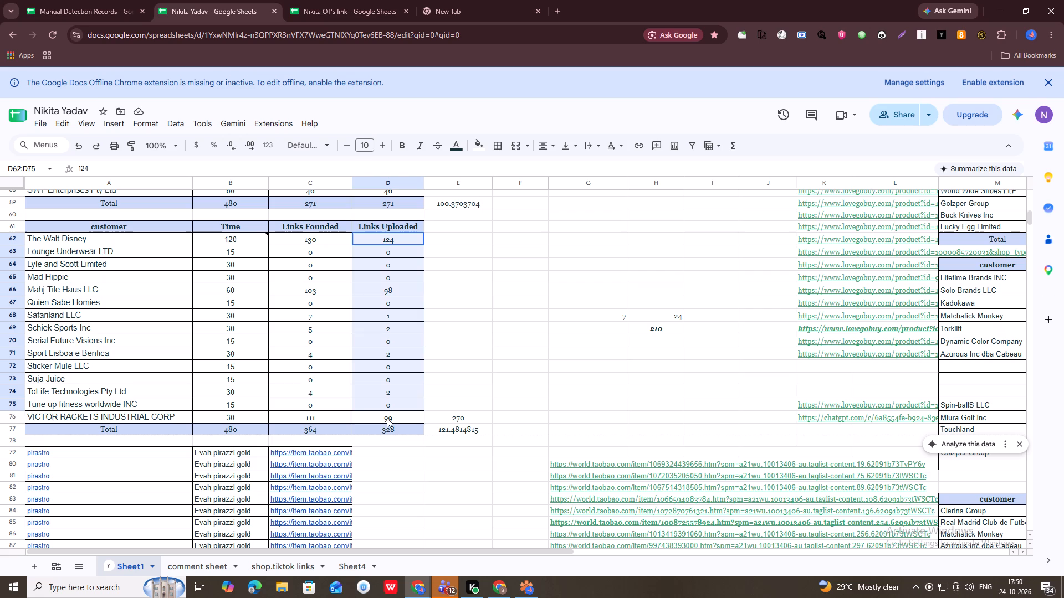
{"action": "left_click_drag", "start_coordinate": [387, 418], "coordinate": [387, 420]}
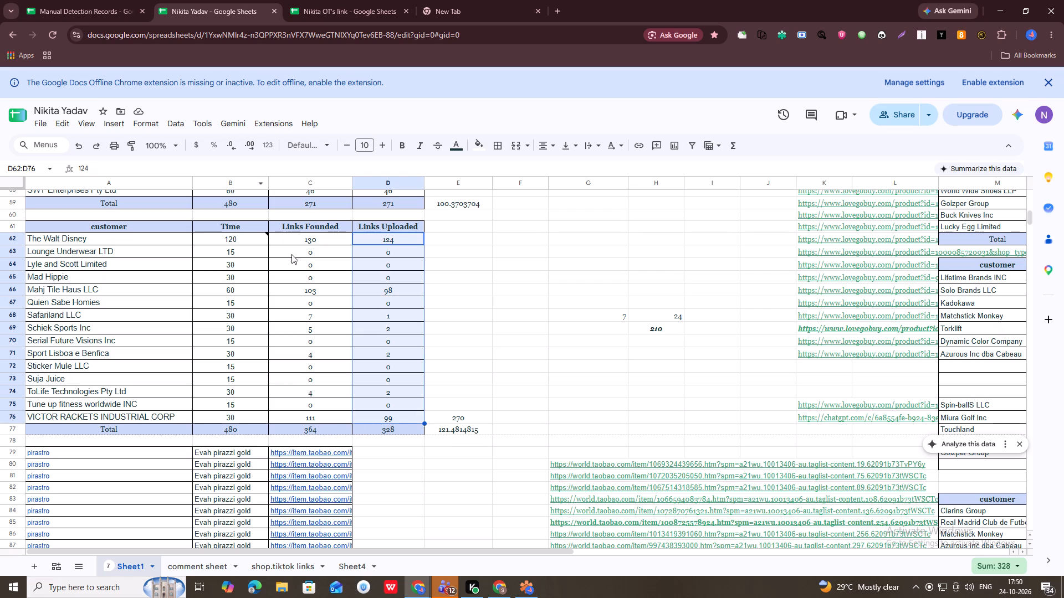
{"action": "left_click_drag", "start_coordinate": [306, 242], "coordinate": [296, 413]}
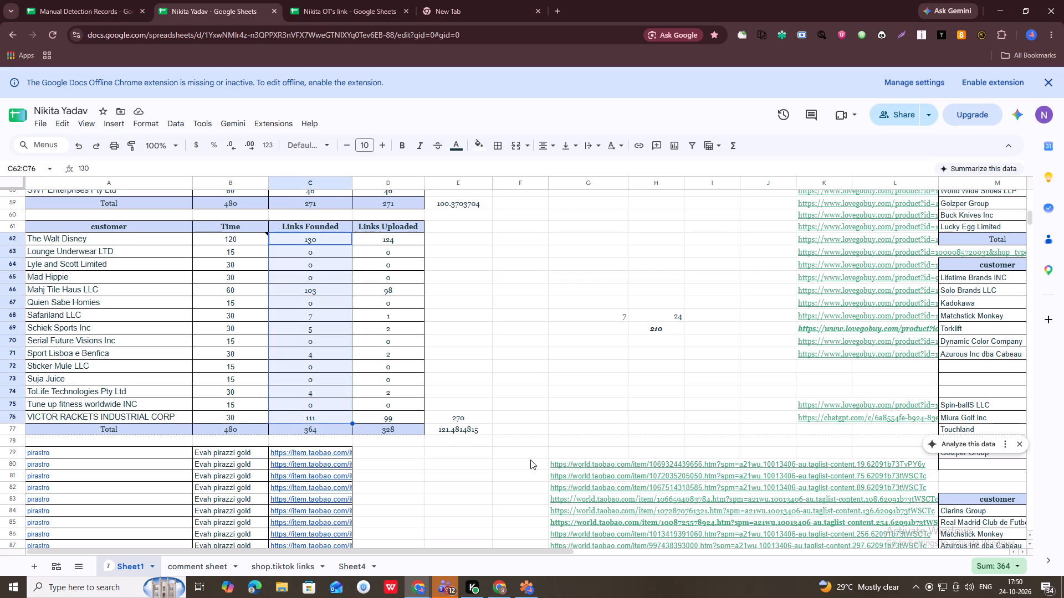
Check the percentage formula in cell E77, beside the Total row of the customer table.
{"action": "left_click", "coordinate": [467, 431]}
{"action": "key", "text": "F2"}
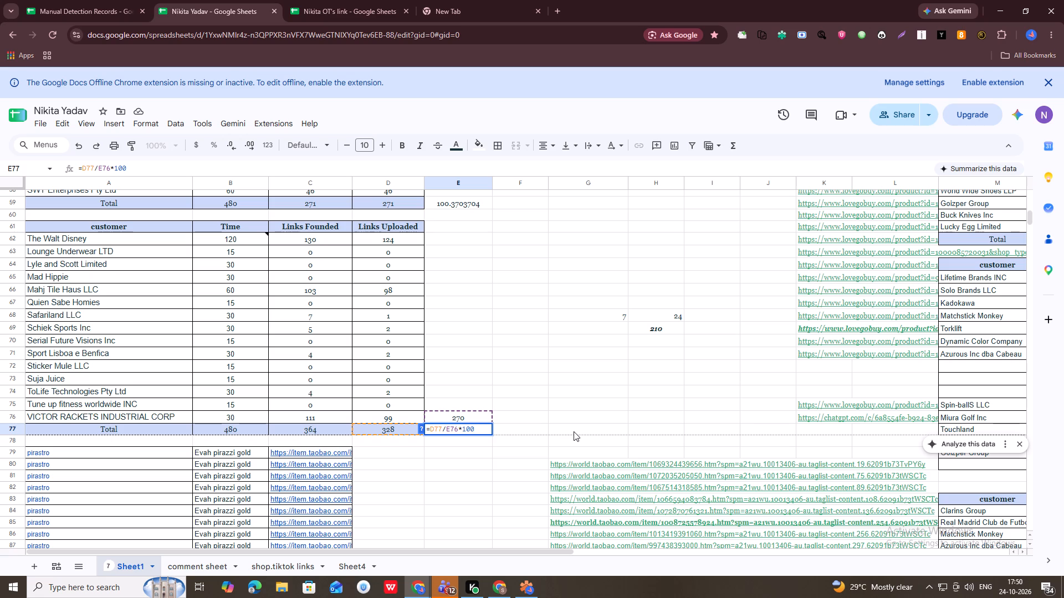
{"action": "left_click", "coordinate": [544, 362]}
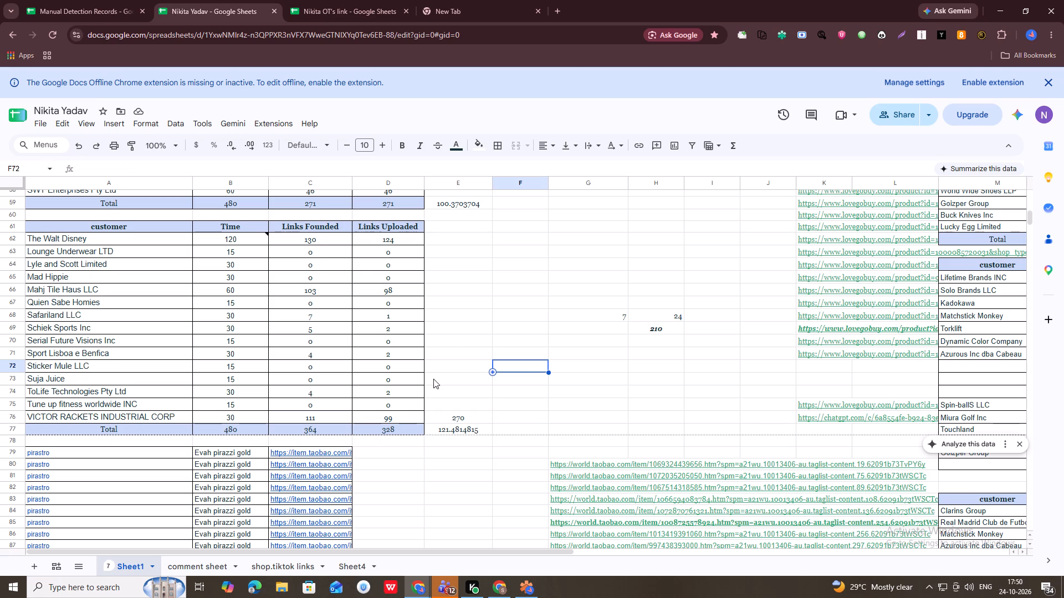
Capture a screen snip of the customer table from its header row through the Total row, covering all columns from customer to Links Uploaded.
{"action": "key", "text": "shift+super+s"}
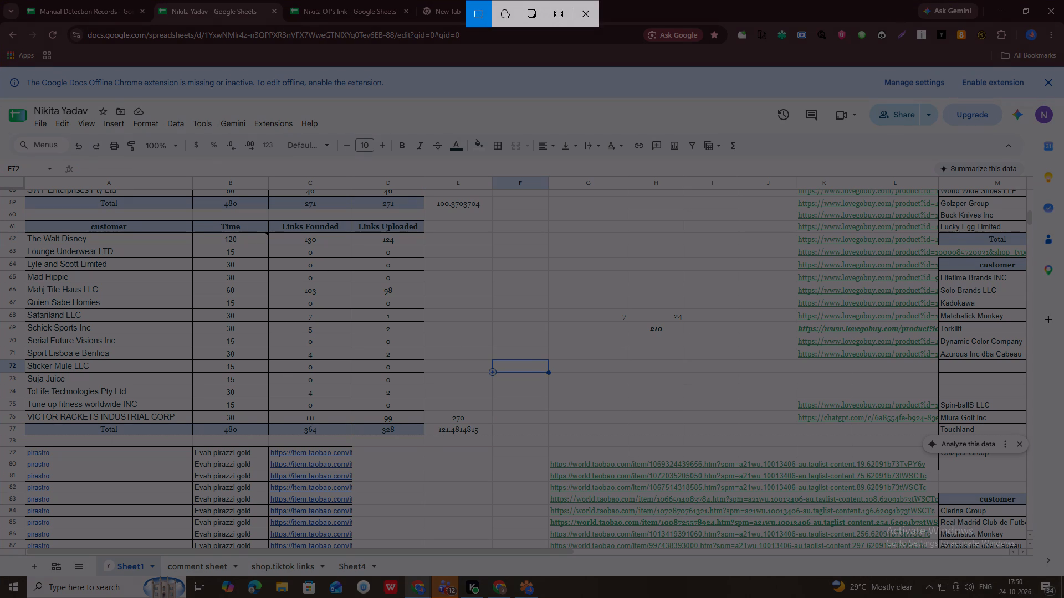
{"action": "left_click_drag", "start_coordinate": [25, 220], "coordinate": [413, 429]}
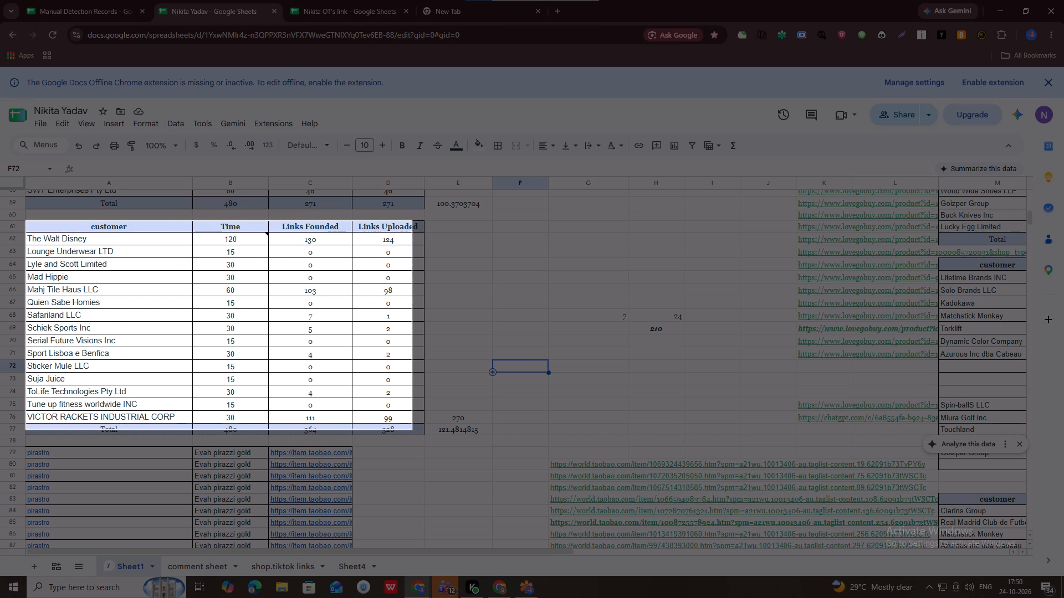
{"action": "left_click_drag", "start_coordinate": [413, 429], "coordinate": [424, 432]}
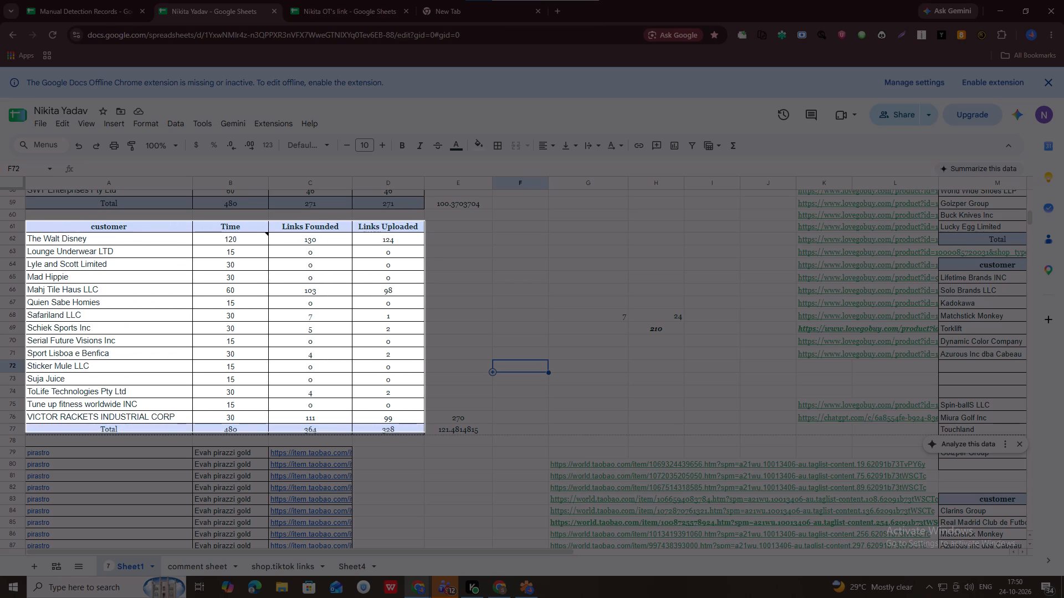
{"action": "left_click_drag", "start_coordinate": [424, 432], "coordinate": [425, 435]}
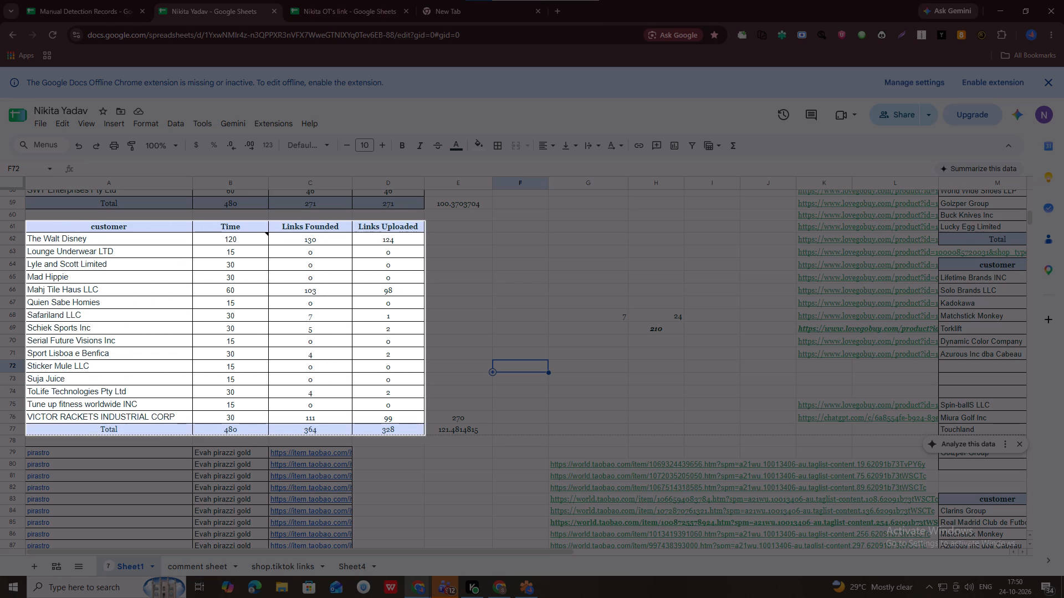
{"action": "left_click_drag", "start_coordinate": [425, 435], "coordinate": [423, 435]}
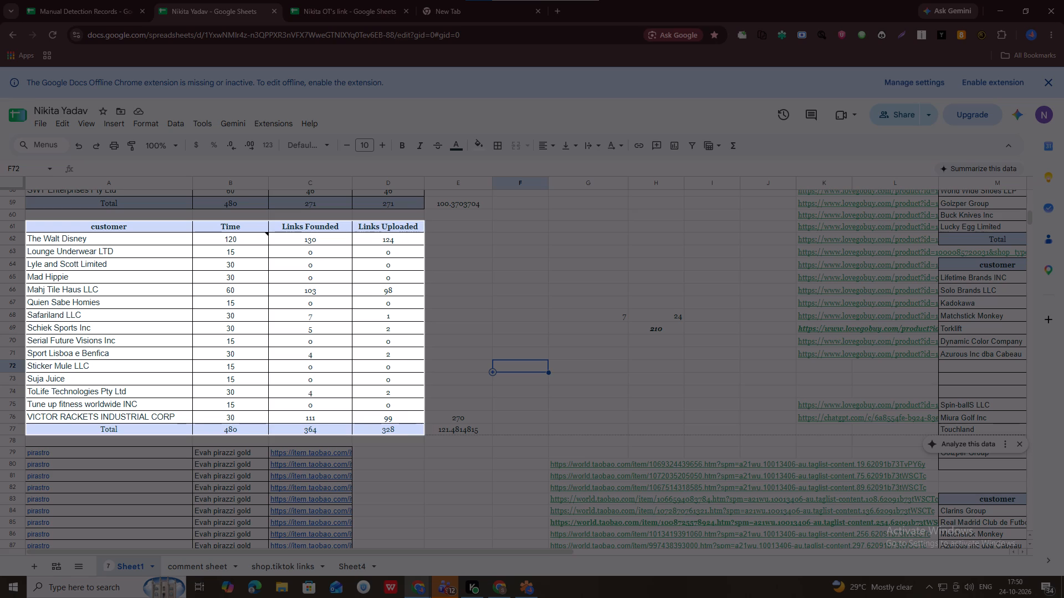
{"action": "left_click_drag", "start_coordinate": [423, 435], "coordinate": [424, 435]}
{"action": "left_click_drag", "start_coordinate": [424, 435], "coordinate": [423, 437]}
Switch to the Annotation Task chat in Microsoft Teams.
{"action": "key", "text": "alt+Tab"}
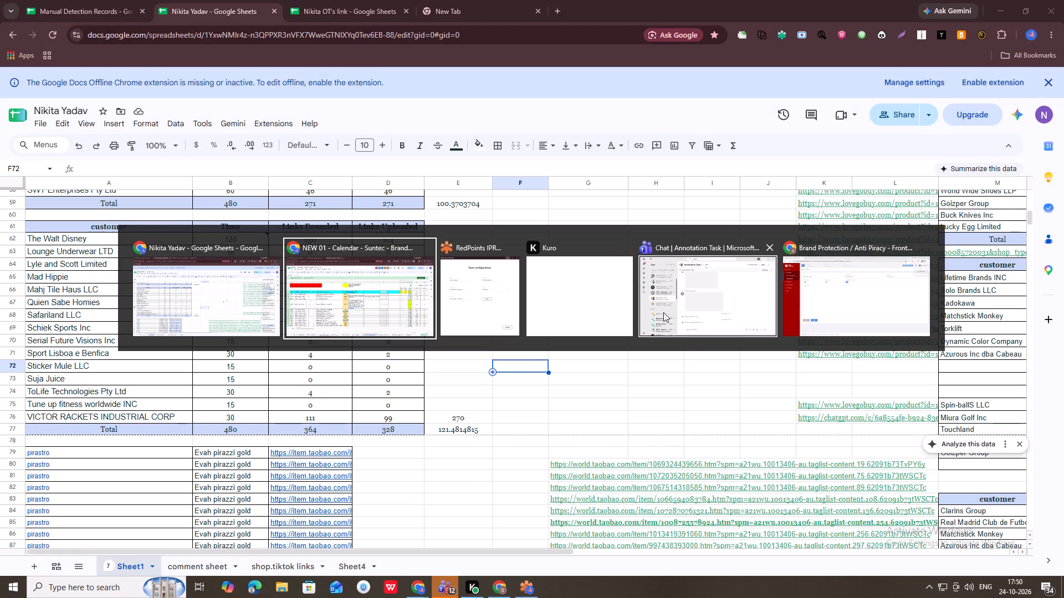
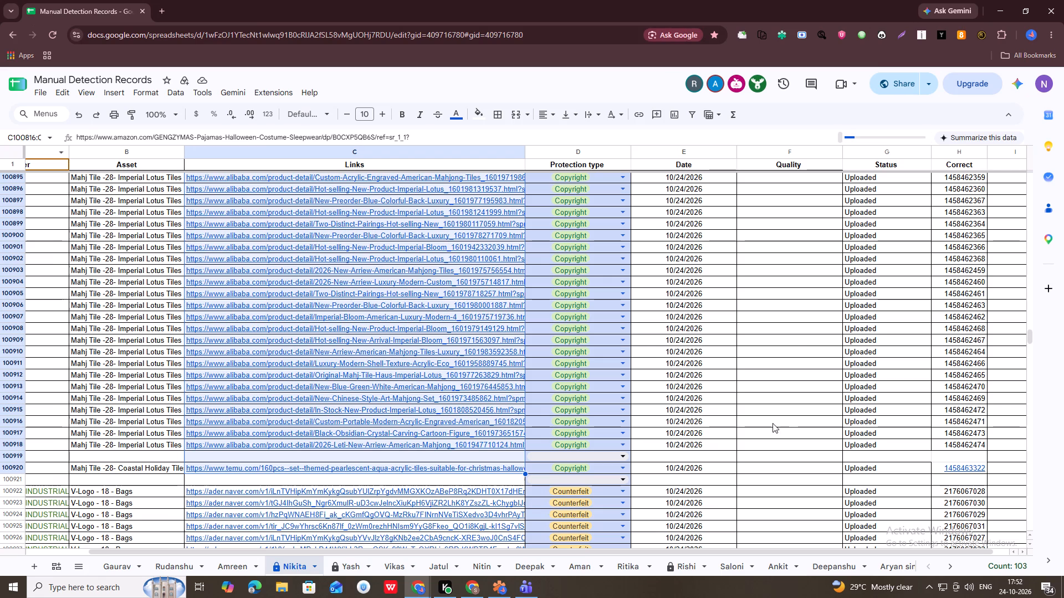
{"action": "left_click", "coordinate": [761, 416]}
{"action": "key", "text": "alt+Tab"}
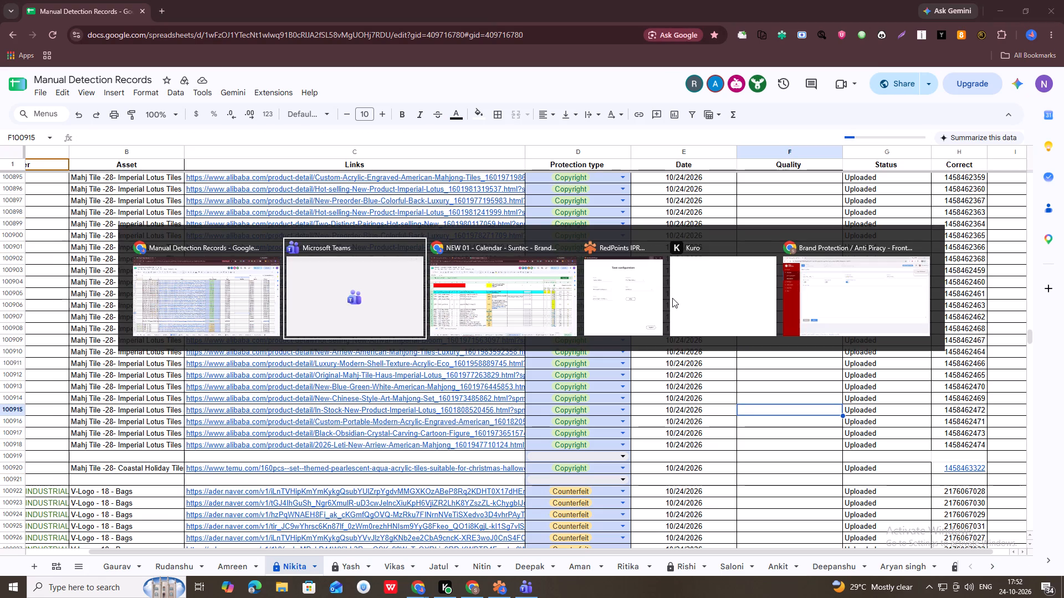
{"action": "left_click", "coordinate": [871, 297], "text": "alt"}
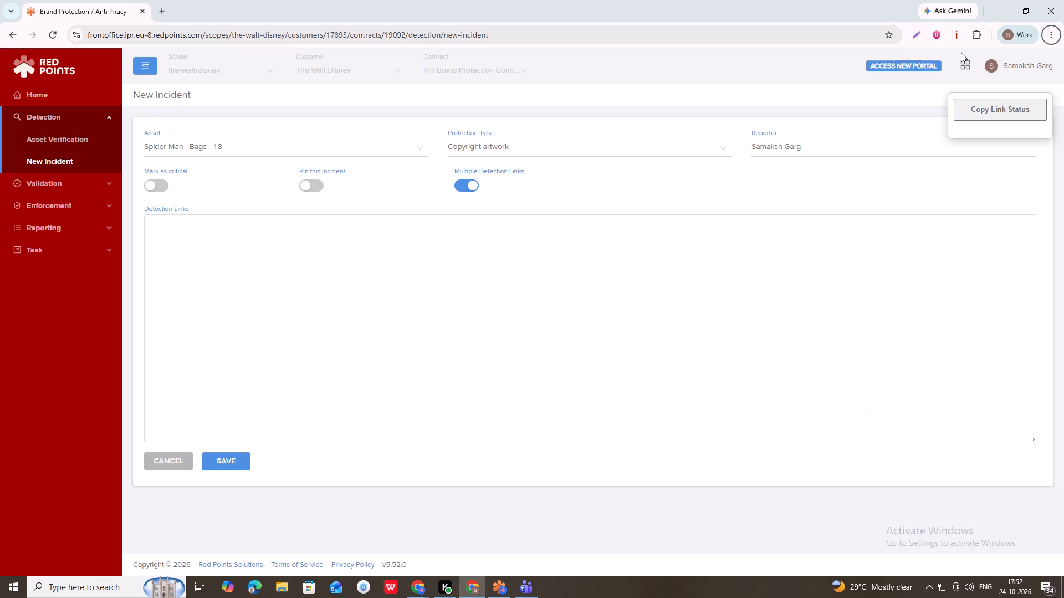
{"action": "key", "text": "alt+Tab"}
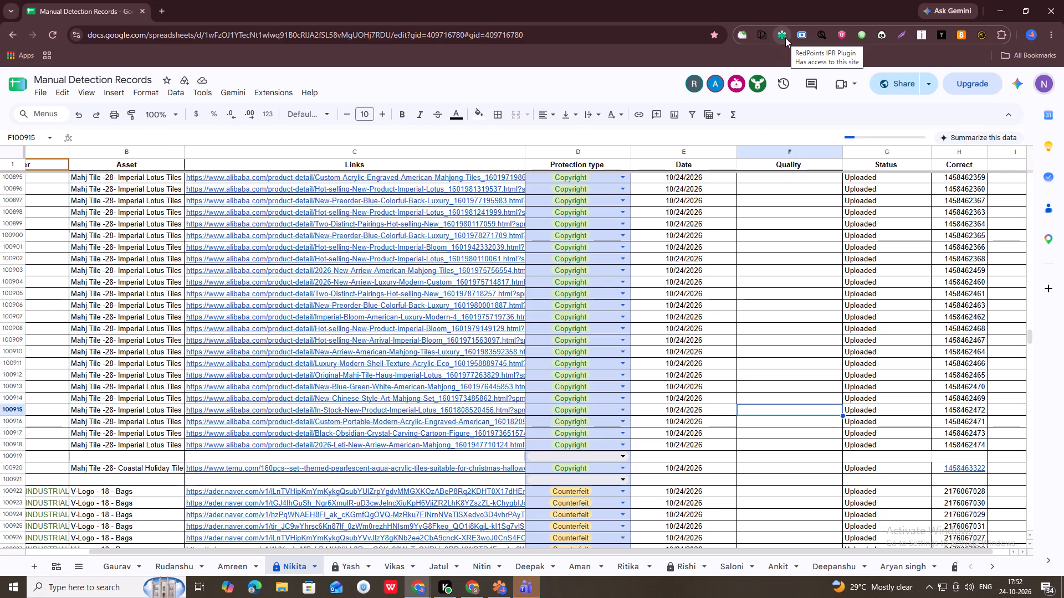
In the RedPoints IPR Plugin, stop the current task and start a Detection task for The Walt Disney with the Mickey & Friends T-shirts asset.
{"action": "left_click", "coordinate": [785, 38]}
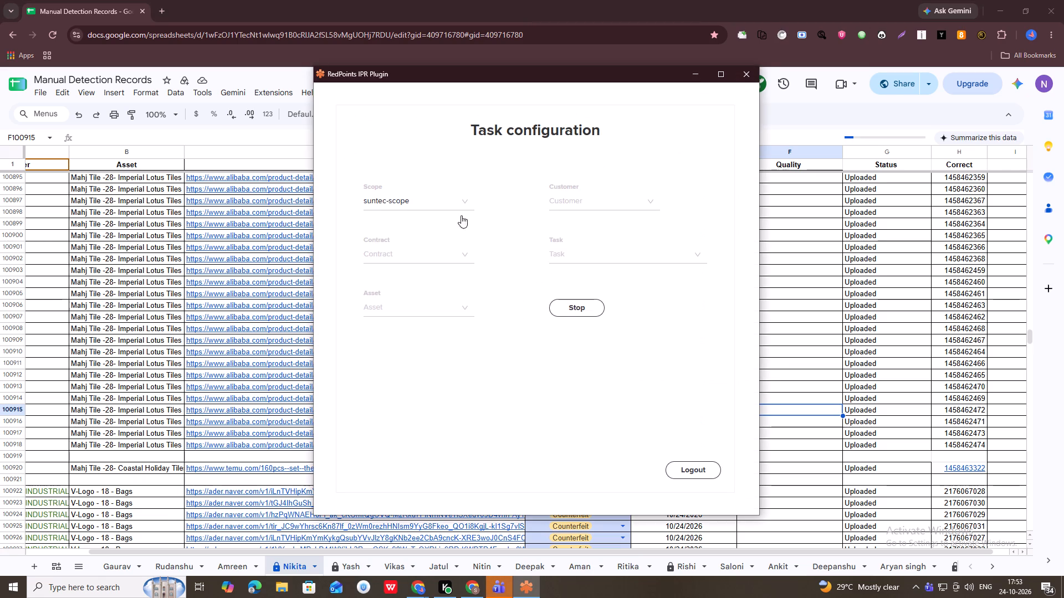
{"action": "left_click", "coordinate": [565, 314]}
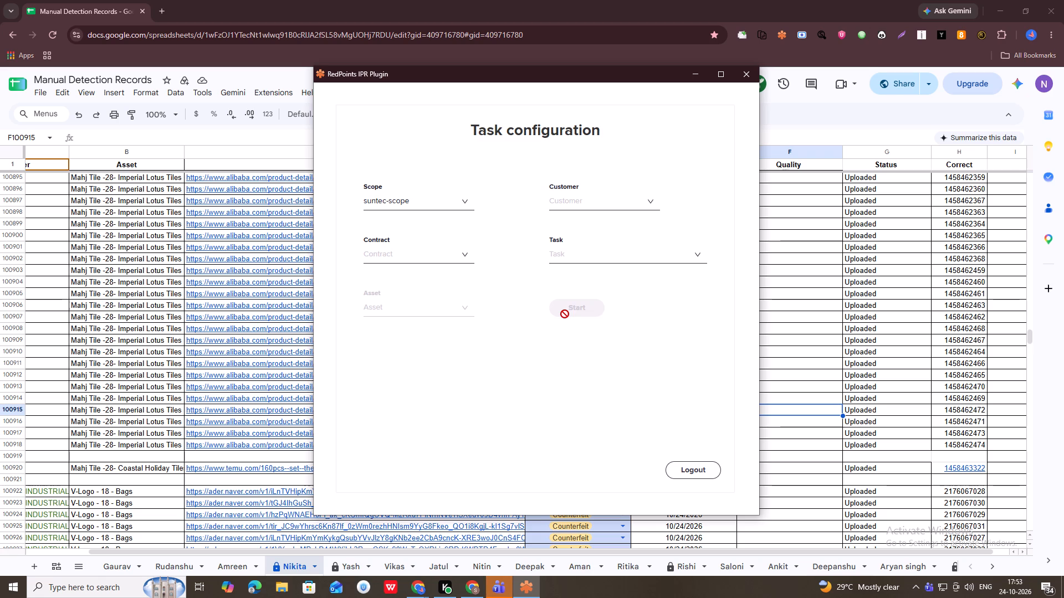
{"action": "left_click", "coordinate": [587, 204]}
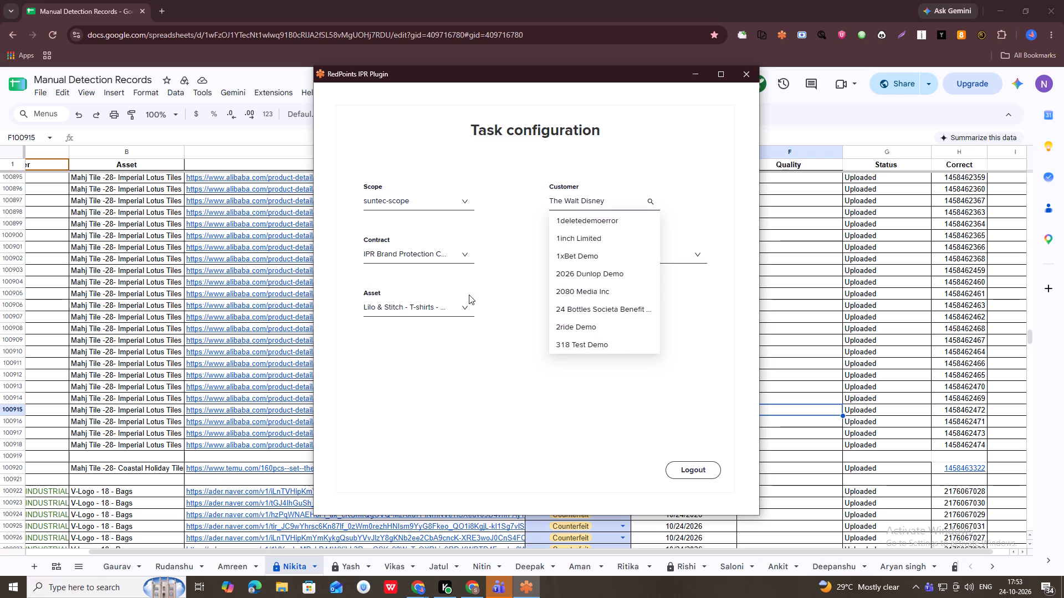
{"action": "left_click", "coordinate": [395, 312]}
{"action": "type", "text": "mickey"}
{"action": "scroll", "coordinate": [438, 409], "scroll_direction": "down", "scroll_amount": 2}
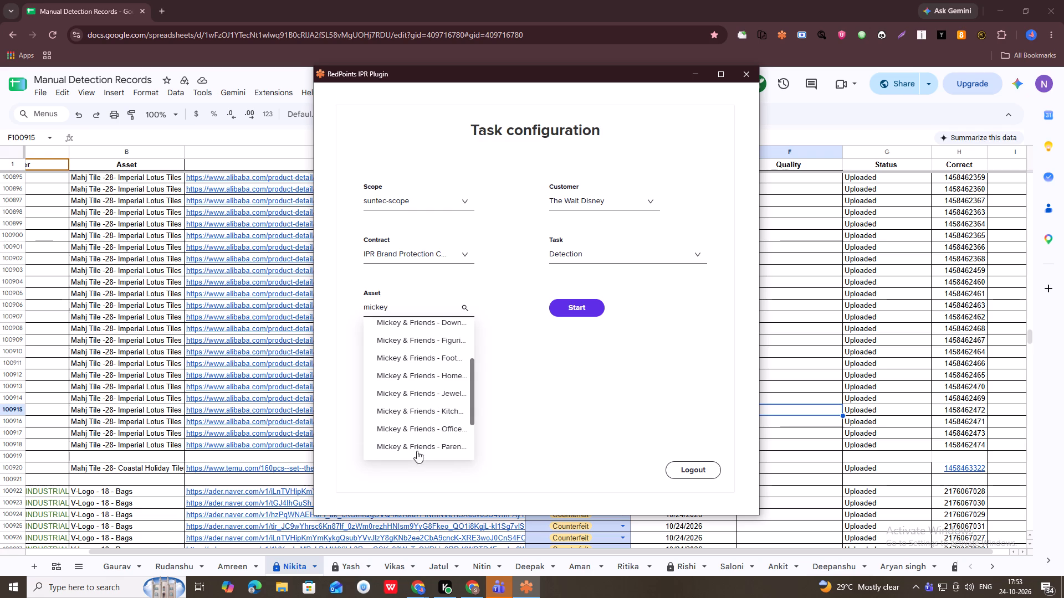
{"action": "scroll", "coordinate": [436, 417], "scroll_direction": "down", "scroll_amount": 3}
{"action": "left_click", "coordinate": [421, 451]}
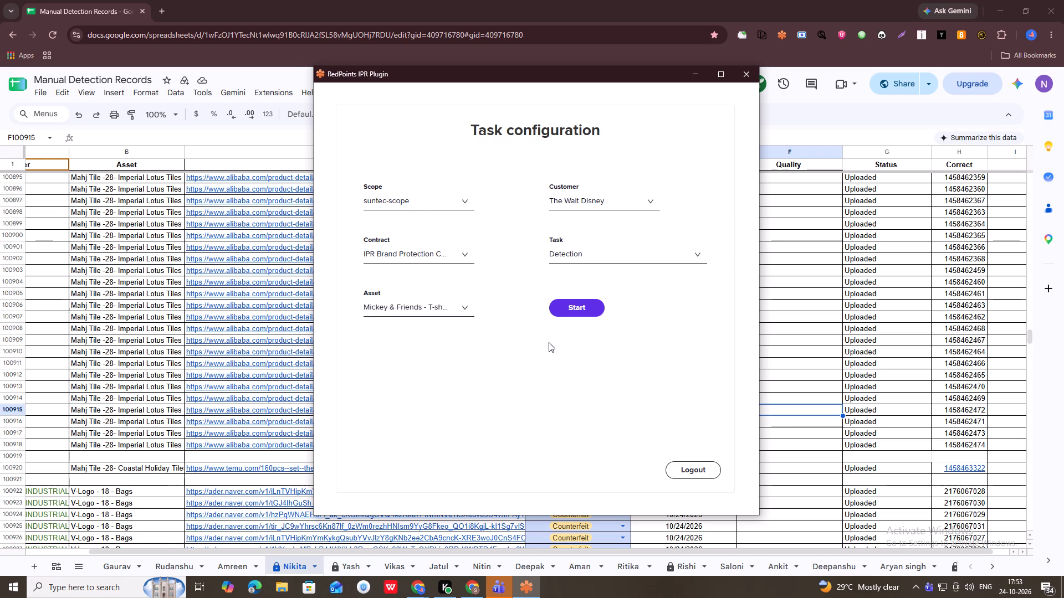
{"action": "left_click", "coordinate": [569, 308]}
Close the Microsoft Teams window.
{"action": "key", "text": "alt+Tab"}
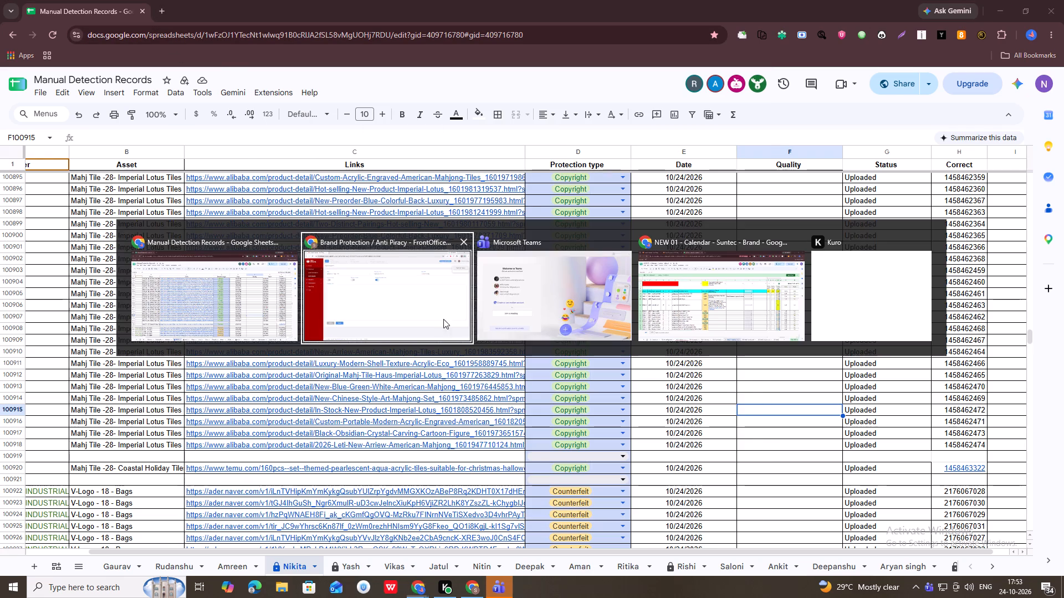
{"action": "left_click", "coordinate": [623, 240], "text": "alt"}
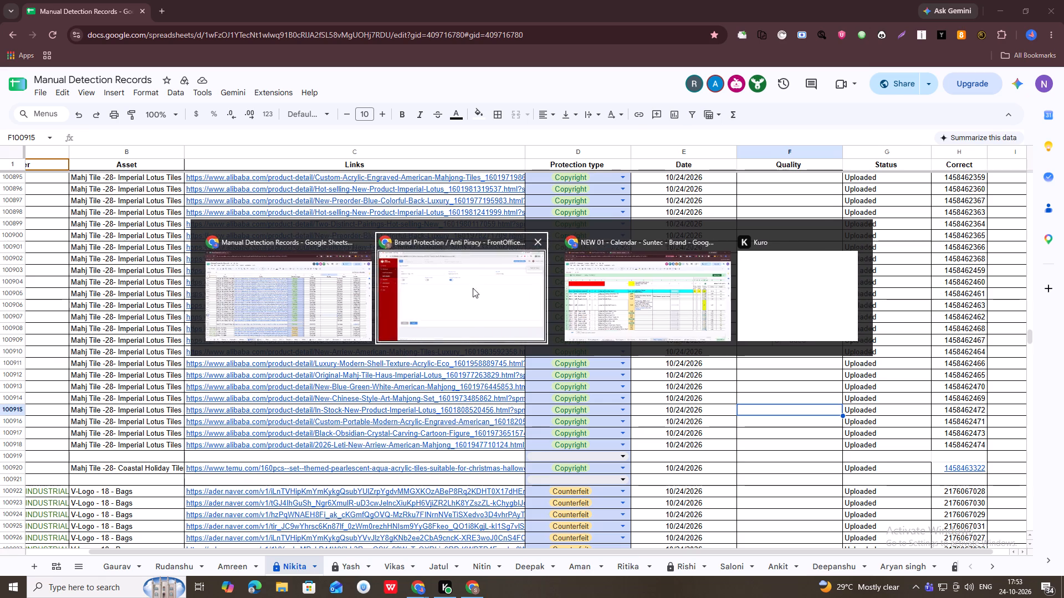
Open the SHEIN USA Macho Baby store page in a new tab beside Manual Detection Records.
{"action": "left_click", "coordinate": [329, 305], "text": "alt"}
{"action": "left_click", "coordinate": [161, 5]}
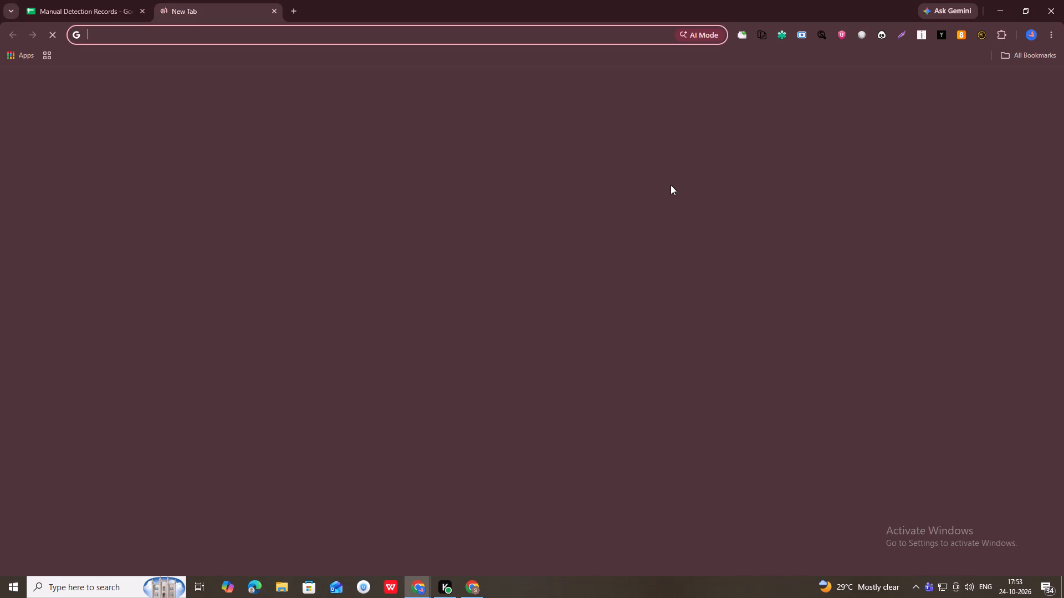
{"action": "type", "text": "us"}
{"action": "key", "text": "Return"}
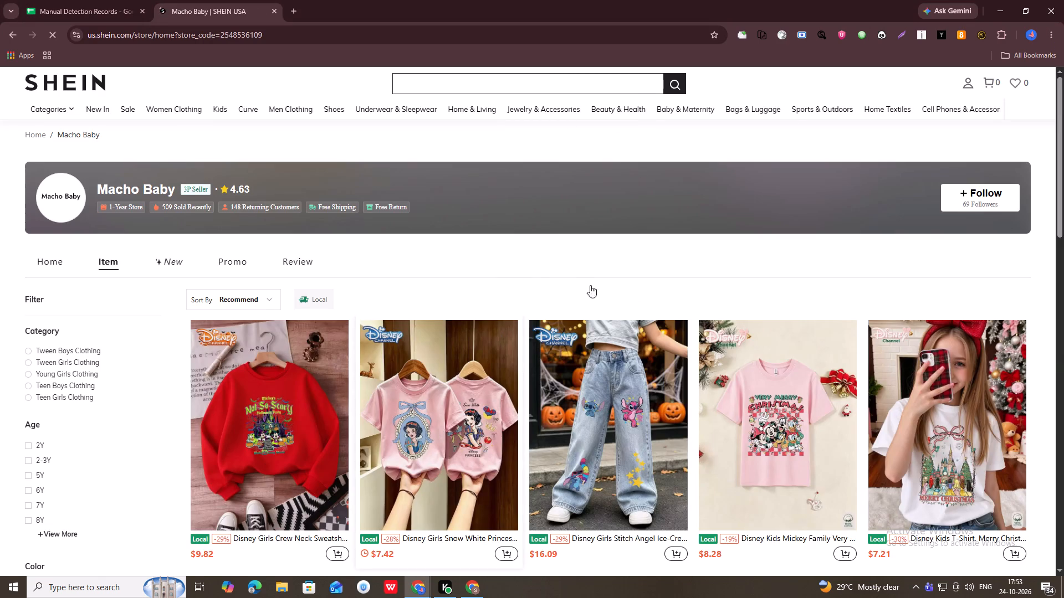
Search all of SHEIN for "mickey tshirt".
{"action": "left_click", "coordinate": [458, 84]}
{"action": "type", "text": "mickey"}
{"action": "key", "text": "space"}
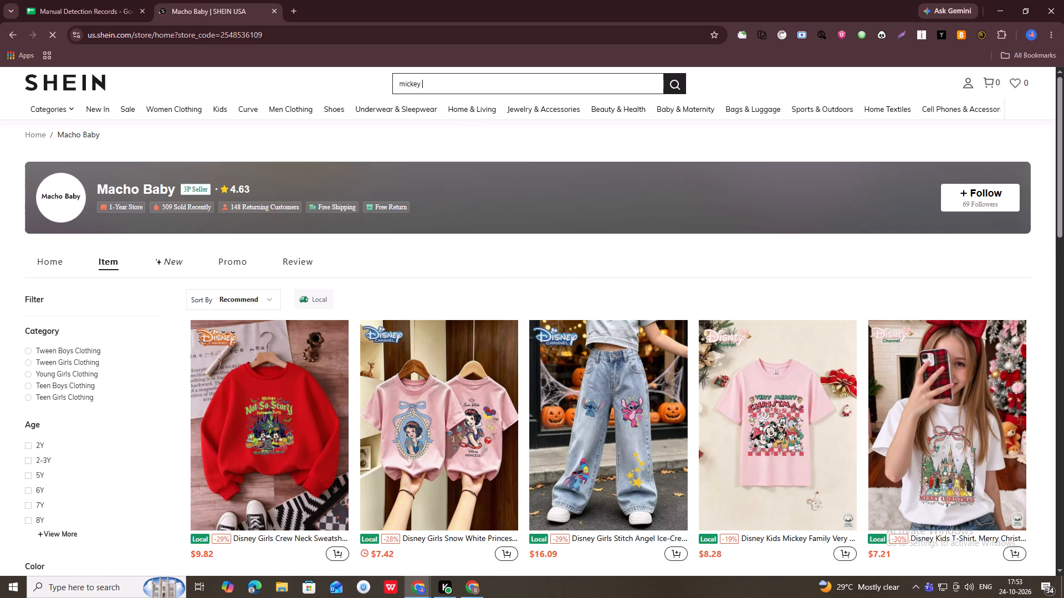
{"action": "type", "text": "tshirt"}
{"action": "key", "text": "Return"}
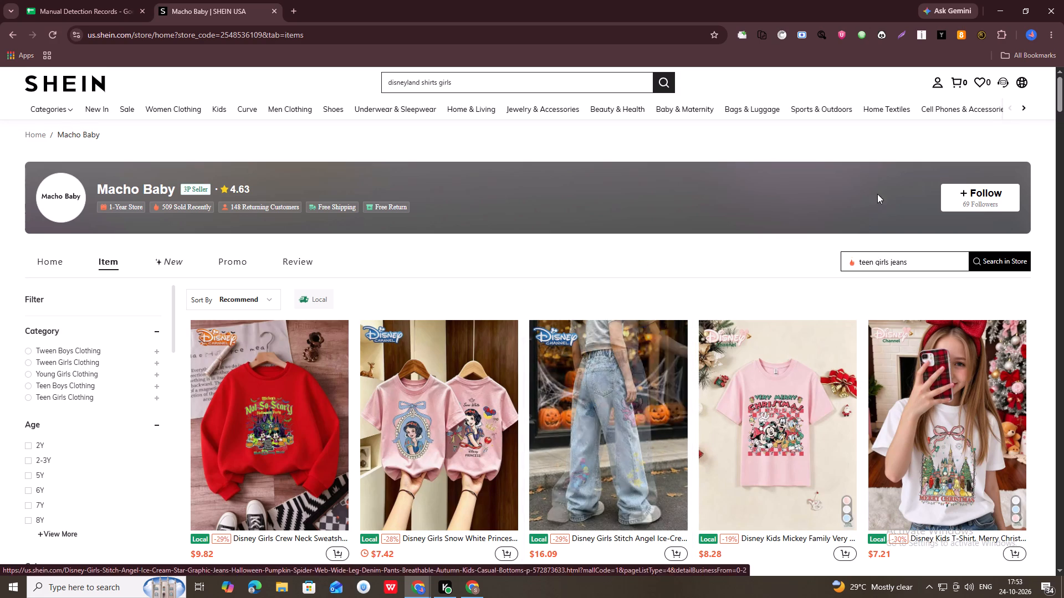
{"action": "left_click", "coordinate": [488, 79]}
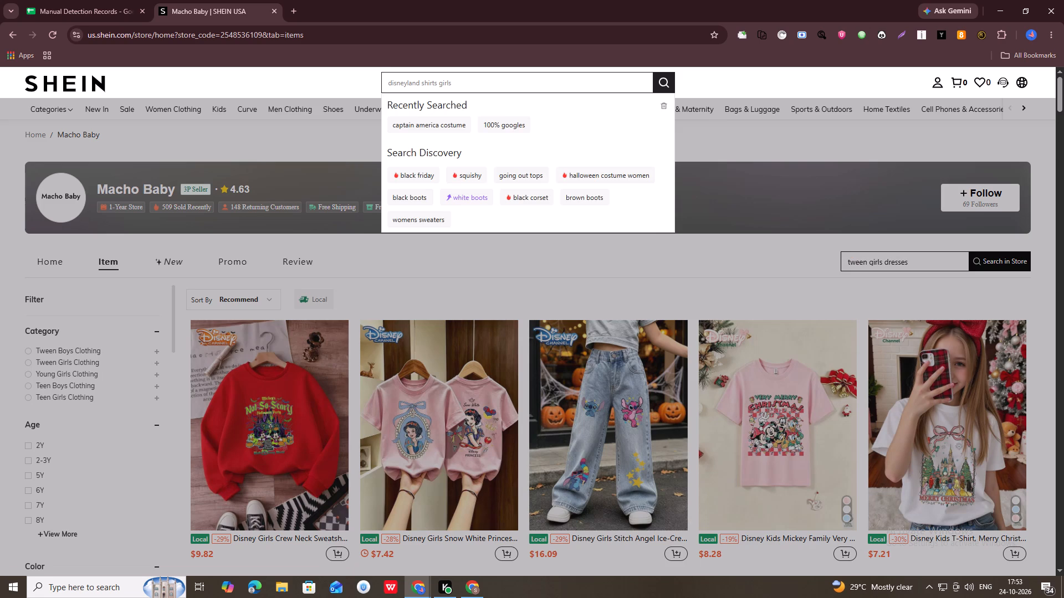
{"action": "key", "text": "ctrl+a"}
{"action": "type", "text": "mickey tshirt"}
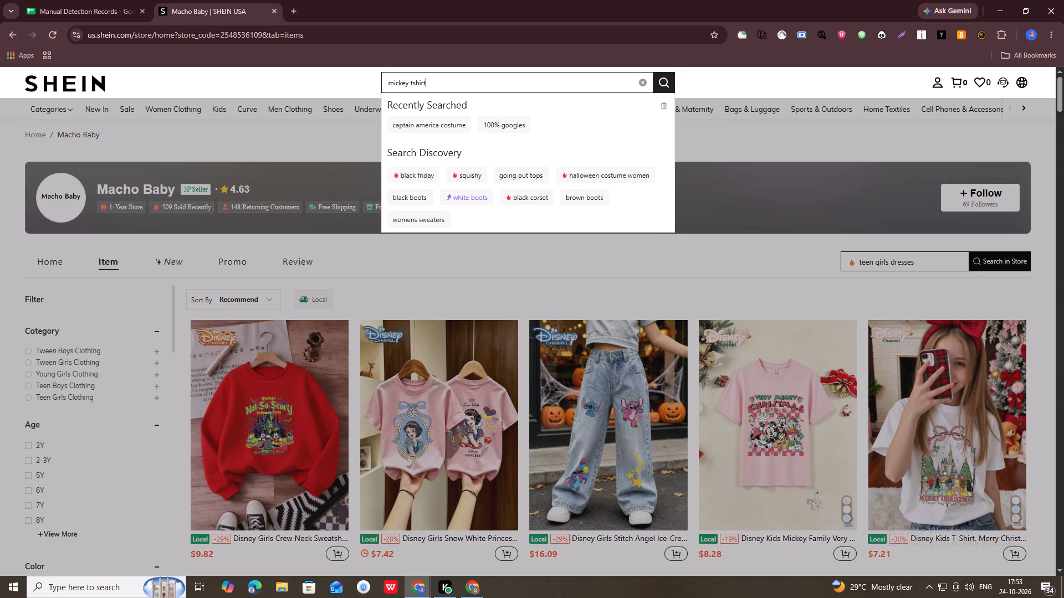
{"action": "key", "text": "Return"}
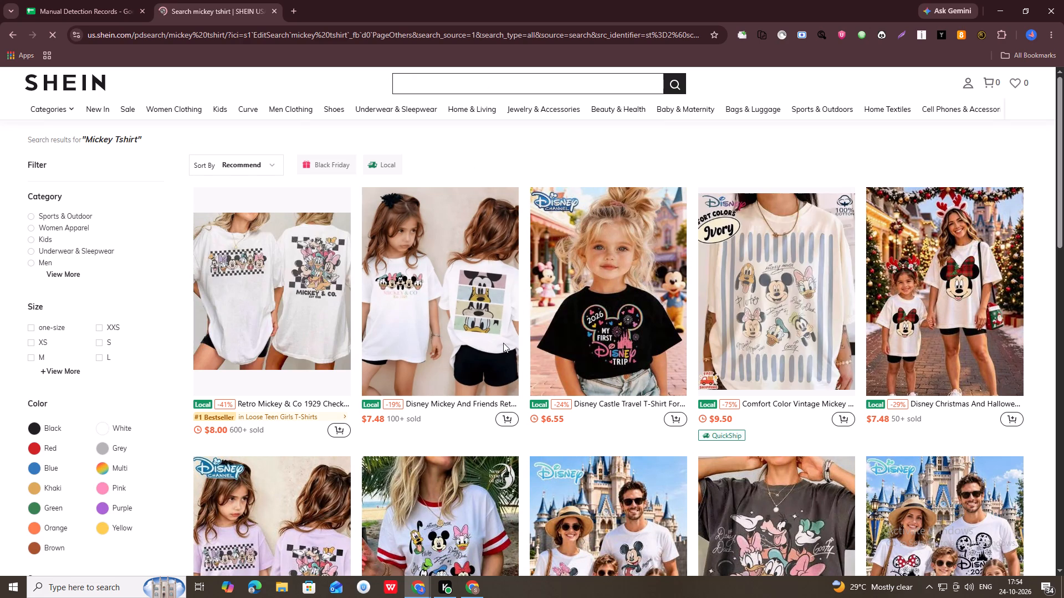
Look through the mickey tshirt results and copy the link of the $7.48 Disney Mickey And Friends Retro T-shirt listing.
{"action": "scroll", "coordinate": [589, 338], "scroll_direction": "down", "scroll_amount": 4}
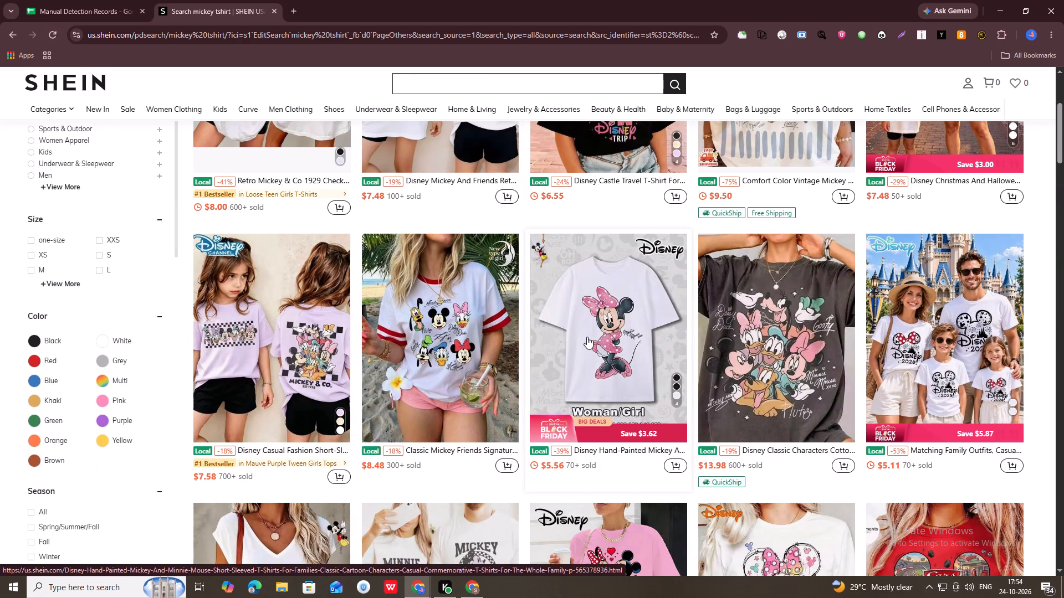
{"action": "scroll", "coordinate": [602, 401], "scroll_direction": "up", "scroll_amount": 14}
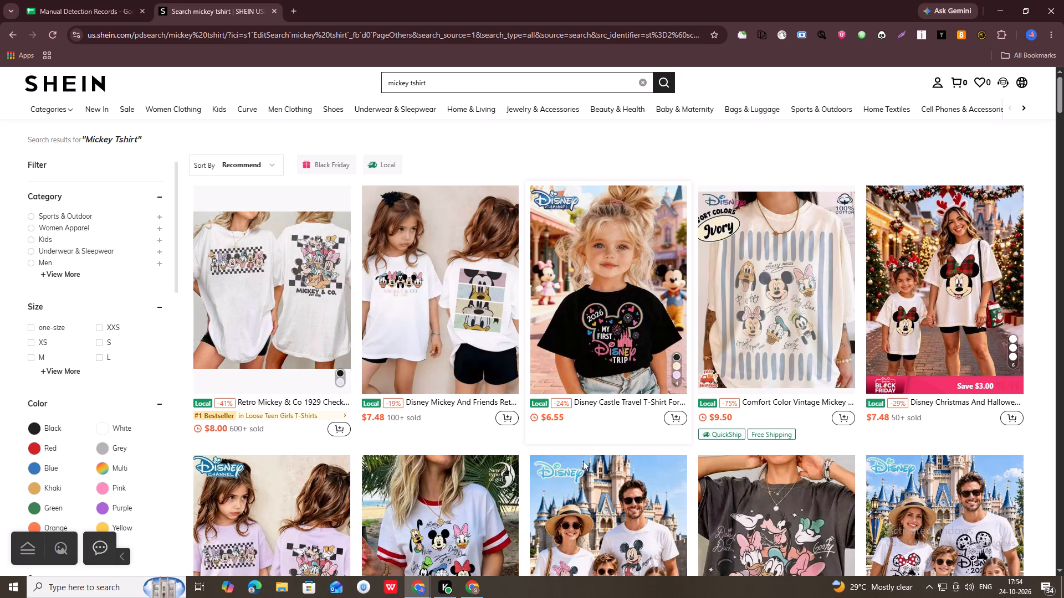
{"action": "scroll", "coordinate": [573, 429], "scroll_direction": "down", "scroll_amount": 7}
{"action": "scroll", "coordinate": [573, 429], "scroll_direction": "down", "scroll_amount": 15}
{"action": "scroll", "coordinate": [577, 441], "scroll_direction": "up", "scroll_amount": 17}
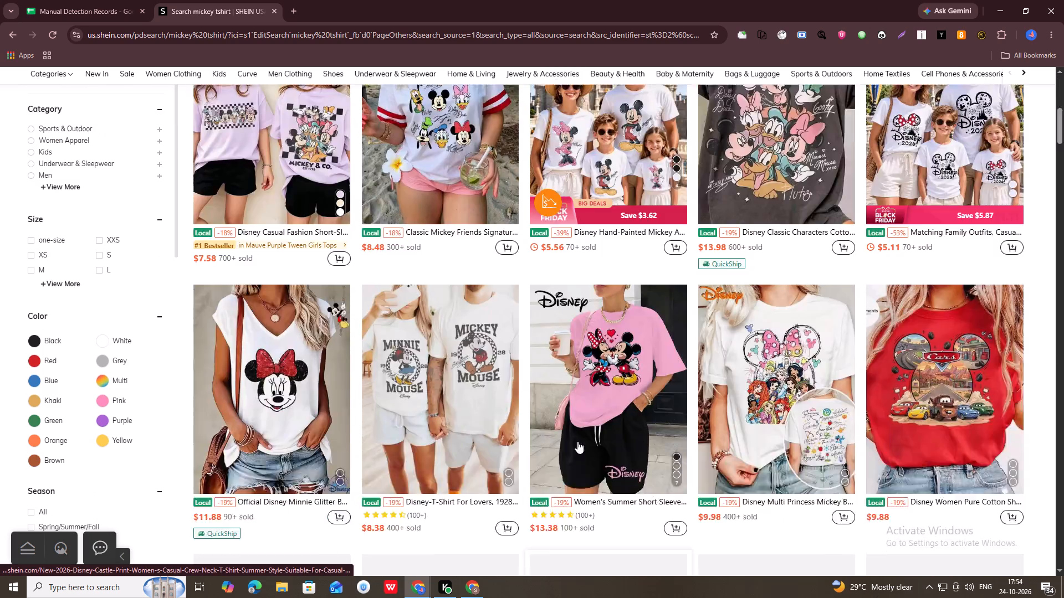
{"action": "scroll", "coordinate": [577, 441], "scroll_direction": "up", "scroll_amount": 20}
{"action": "scroll", "coordinate": [577, 441], "scroll_direction": "up", "scroll_amount": 2}
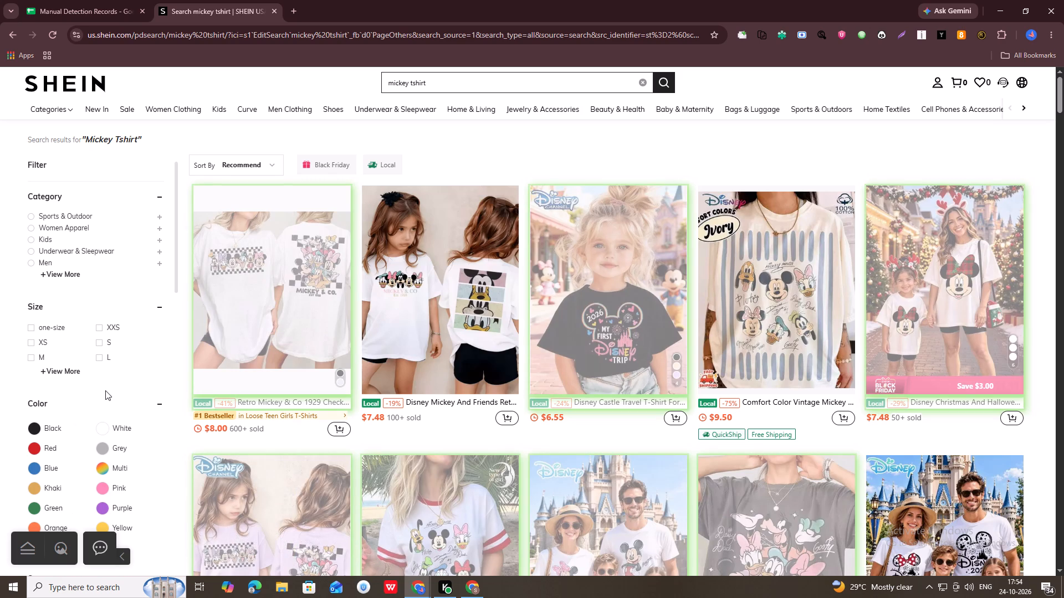
{"action": "right_click", "coordinate": [450, 399]}
{"action": "left_click", "coordinate": [489, 320]}
Separate the Manual Detection Records tab into its own maximized window.
{"action": "key", "text": "alt+Tab"}
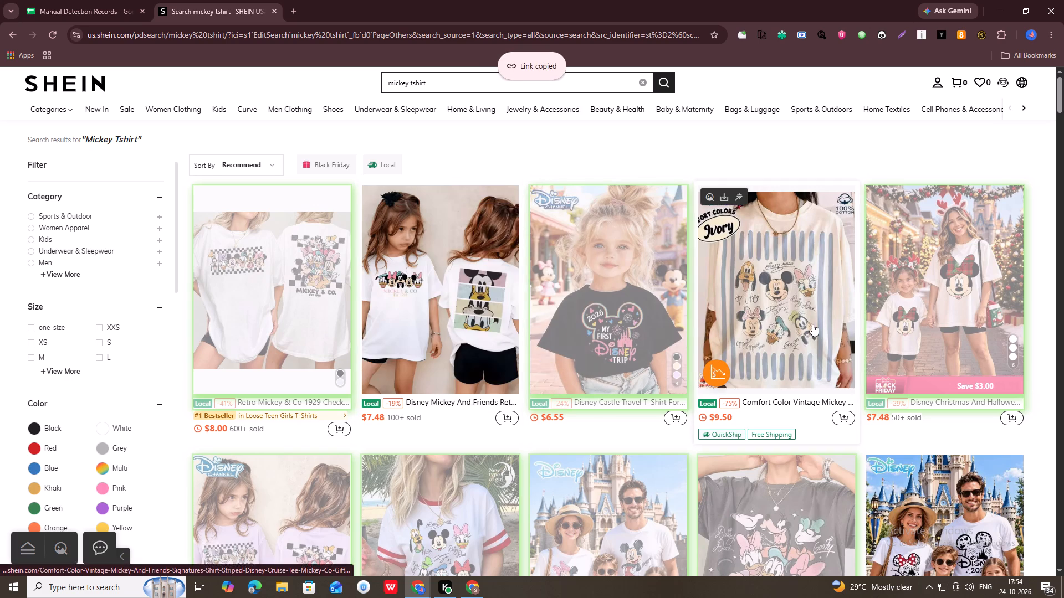
{"action": "key", "text": "alt+Left"}
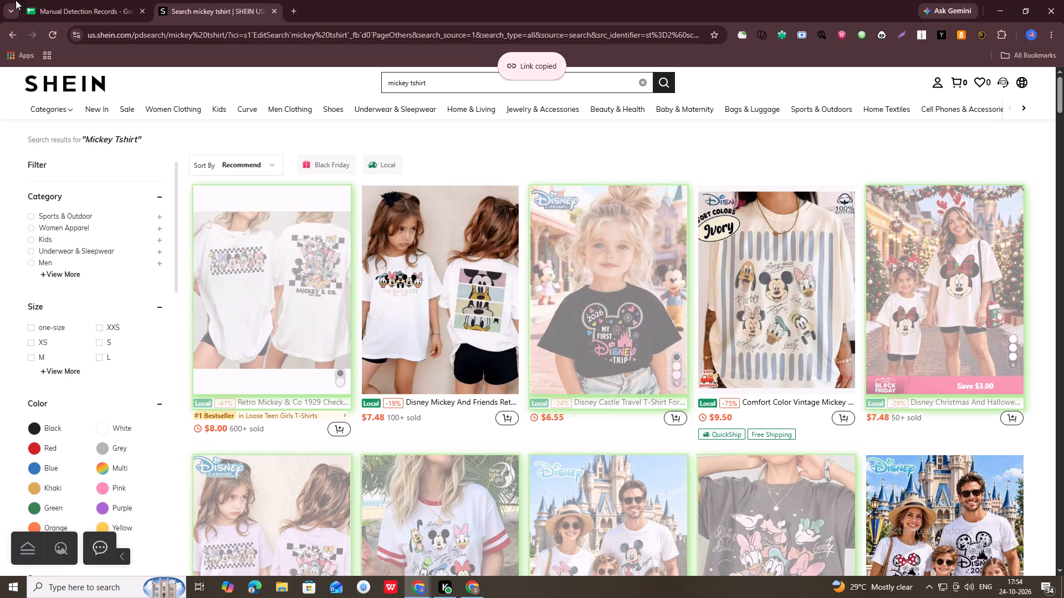
{"action": "left_click", "coordinate": [49, 0]}
{"action": "left_click_drag", "start_coordinate": [76, 10], "coordinate": [81, 65]}
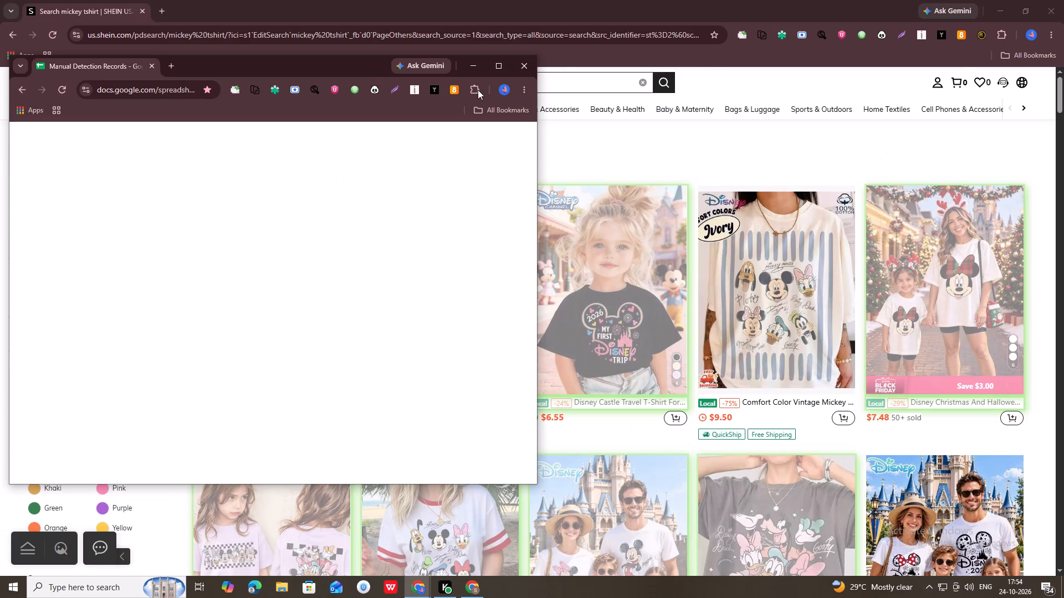
{"action": "left_click", "coordinate": [492, 68]}
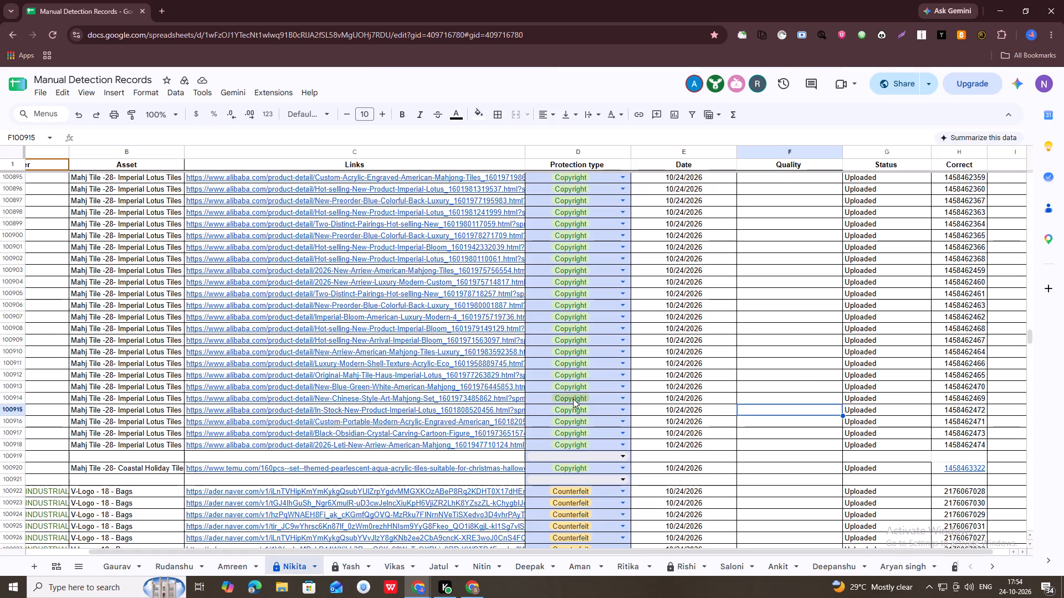
On the Yash sheet, paste the copied SHEIN link into Links cell C75188, below the existing link entries.
{"action": "key", "text": "ctrl+End"}
{"action": "left_click", "coordinate": [354, 570]}
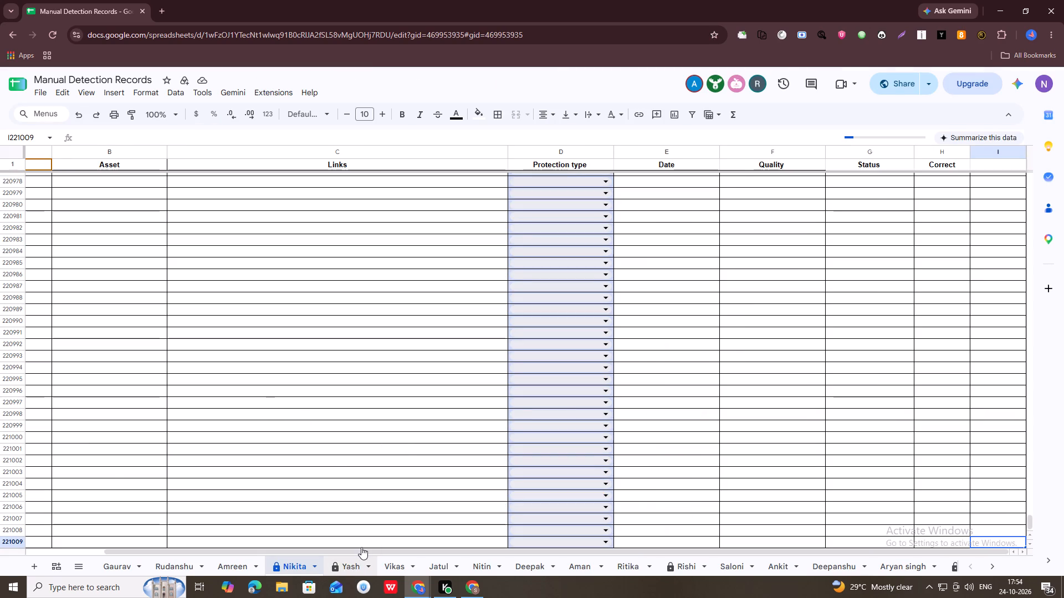
{"action": "scroll", "coordinate": [334, 457], "scroll_direction": "down", "scroll_amount": 7}
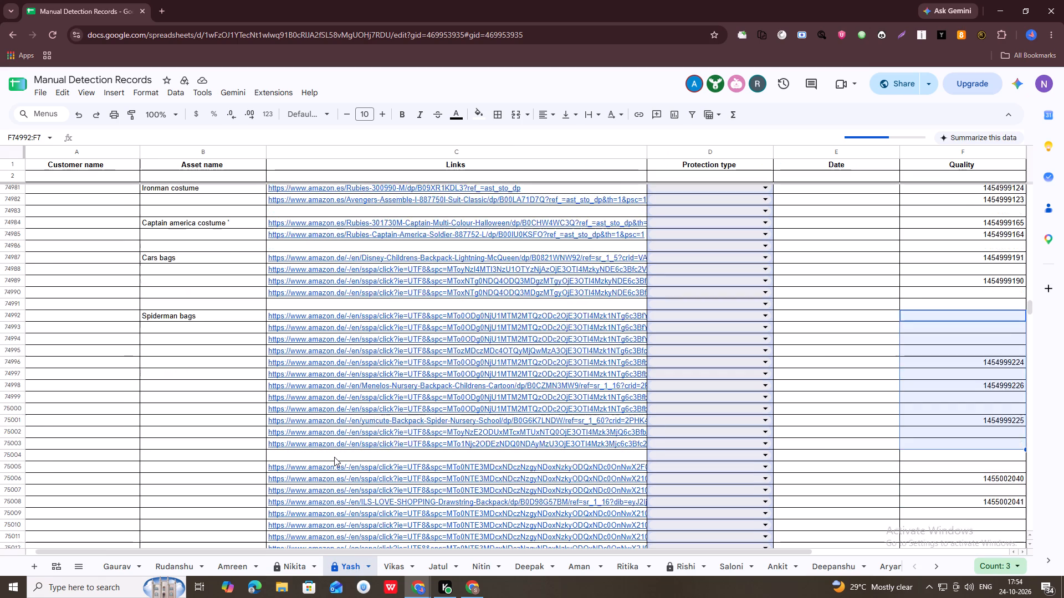
{"action": "scroll", "coordinate": [334, 457], "scroll_direction": "down", "scroll_amount": 20}
{"action": "scroll", "coordinate": [334, 457], "scroll_direction": "down", "scroll_amount": 14}
{"action": "left_click", "coordinate": [314, 359]}
{"action": "left_click", "coordinate": [321, 381]}
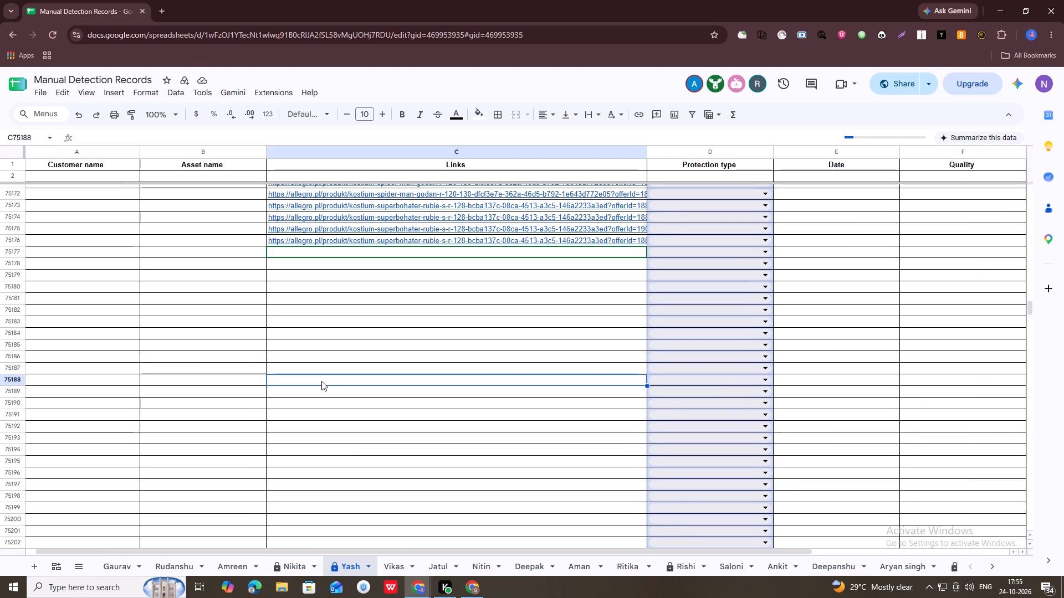
{"action": "key", "text": "ctrl+v"}
In row 75188, enter "mickey tshirt" as the asset name and set the protection type to copyright artwork.
{"action": "left_click", "coordinate": [244, 381]}
{"action": "type", "text": "mickey tshirt"}
{"action": "key", "text": "Right"}
{"action": "key", "text": "Right"}
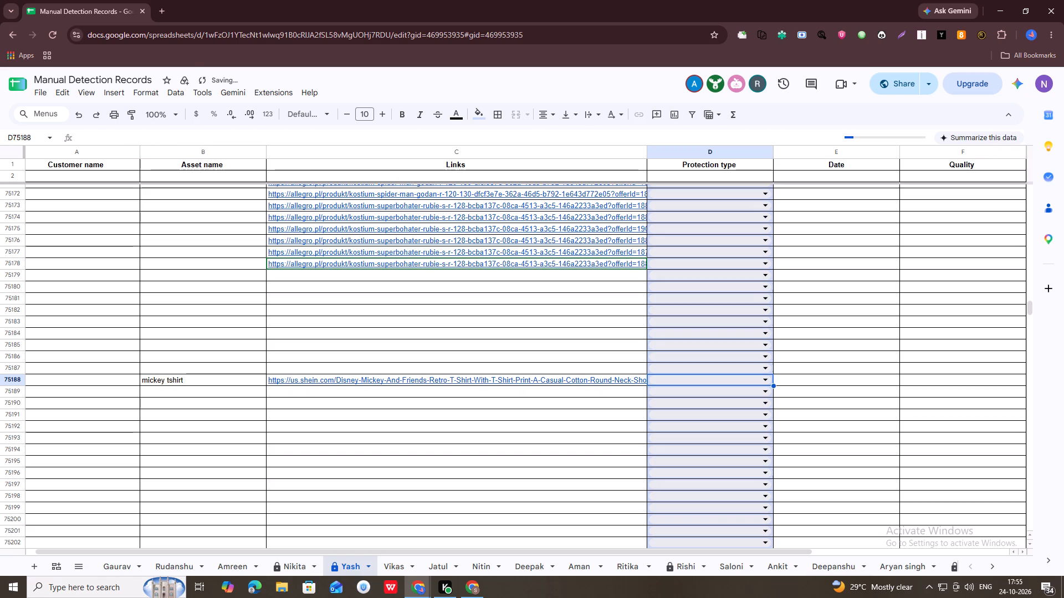
{"action": "type", "text": "copy"}
{"action": "key", "text": "Down"}
{"action": "key", "text": "Down"}
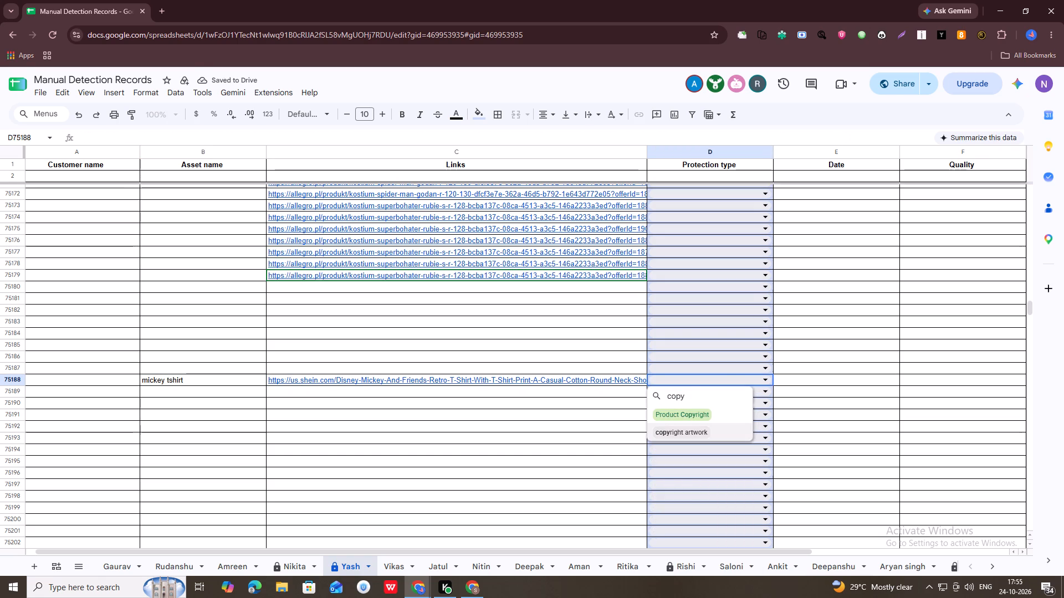
{"action": "key", "text": "Return"}
{"action": "key", "text": "Down"}
{"action": "key", "text": "Up"}
{"action": "key", "text": "Left"}
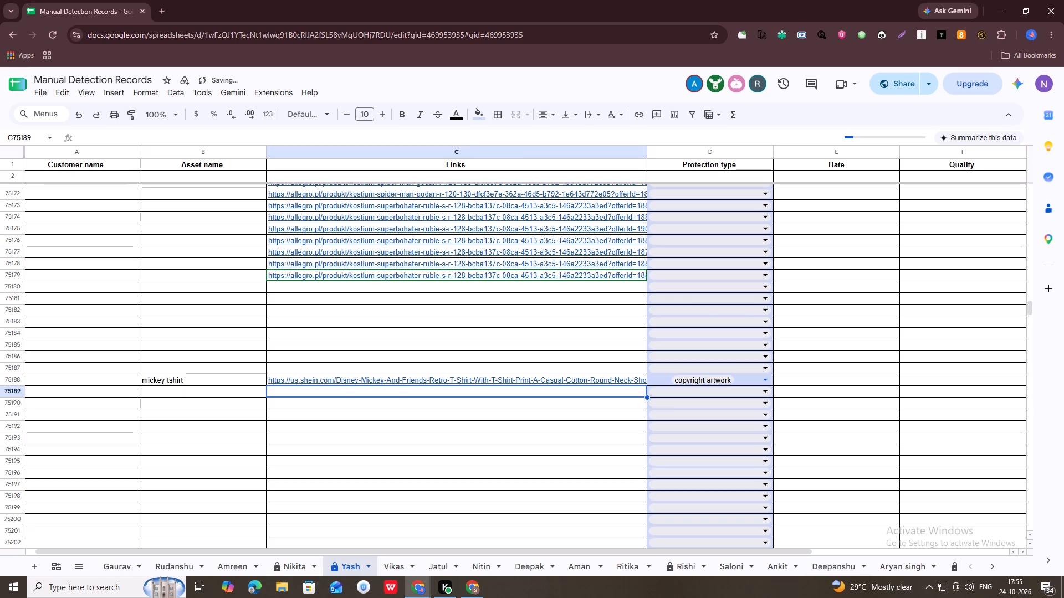
Copy the SHEIN link of the $9.50 Retro Mickey Very Merry Christmas shirt and paste it into Links cell C75189.
{"action": "key", "text": "alt+Tab"}
{"action": "scroll", "coordinate": [703, 508], "scroll_direction": "down", "scroll_amount": 5}
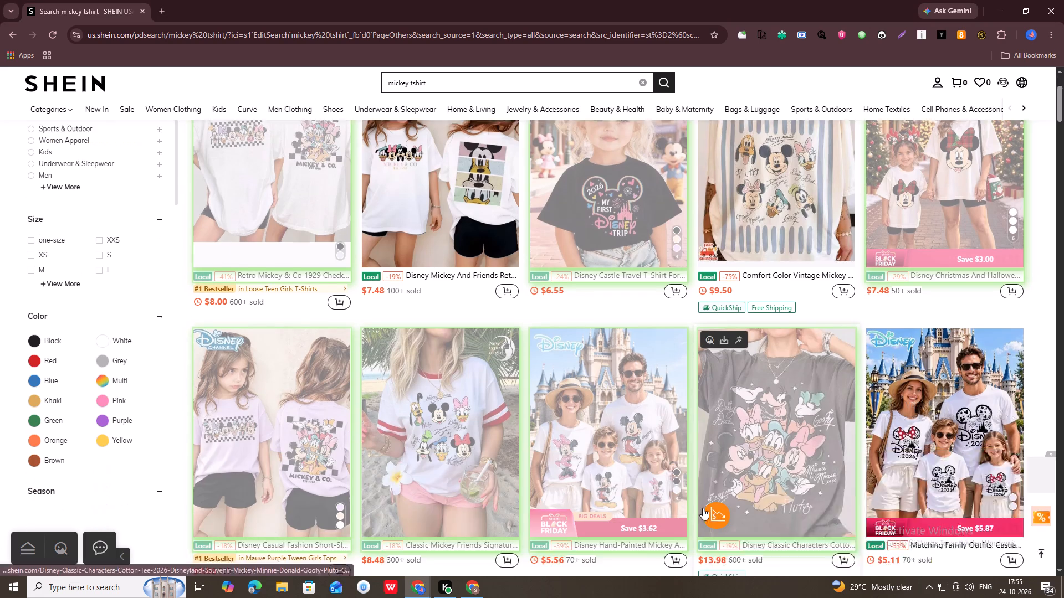
{"action": "scroll", "coordinate": [730, 424], "scroll_direction": "down", "scroll_amount": 5}
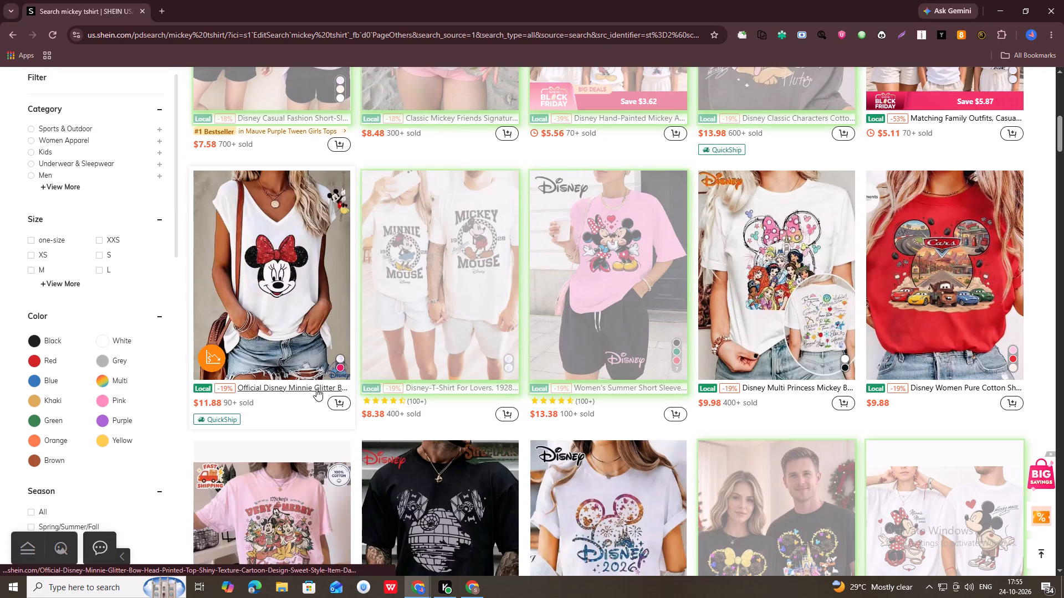
{"action": "scroll", "coordinate": [848, 399], "scroll_direction": "down", "scroll_amount": 4}
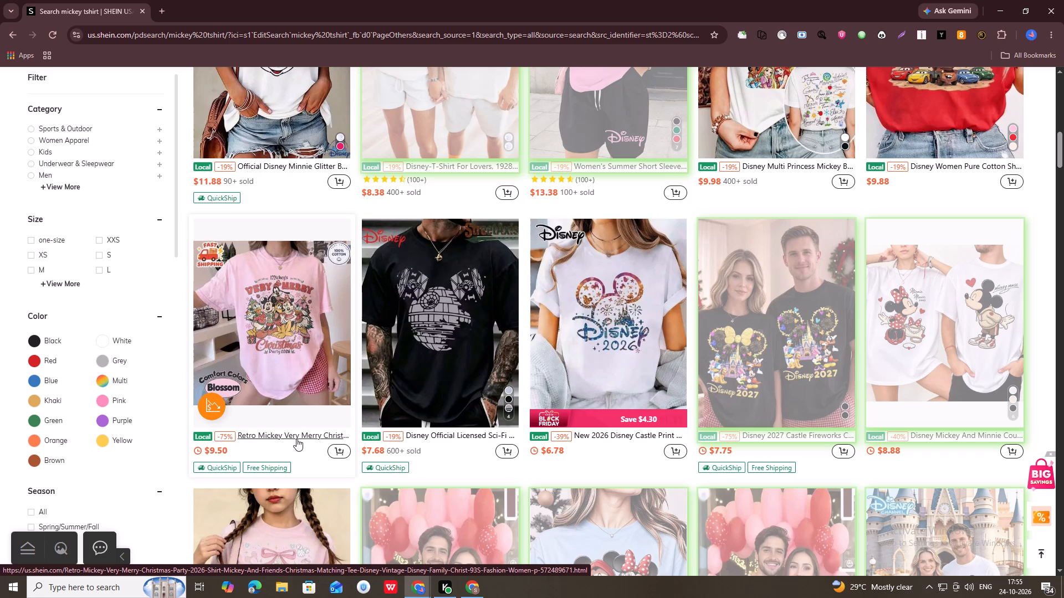
{"action": "right_click", "coordinate": [305, 434]}
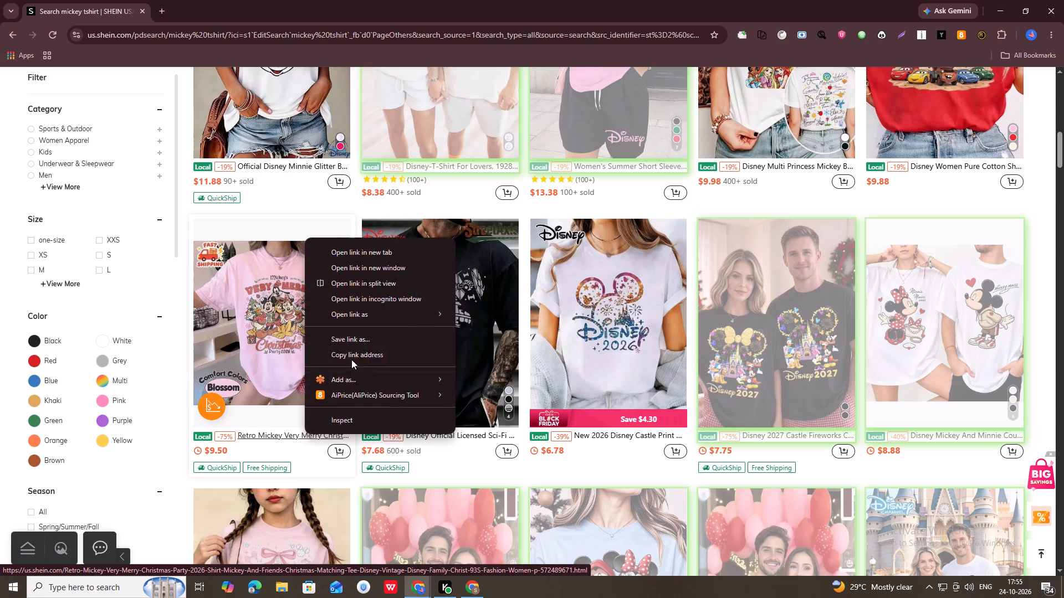
{"action": "left_click", "coordinate": [354, 352]}
{"action": "key", "text": "alt+Tab"}
{"action": "key", "text": "ctrl+v"}
{"action": "key", "text": "Down"}
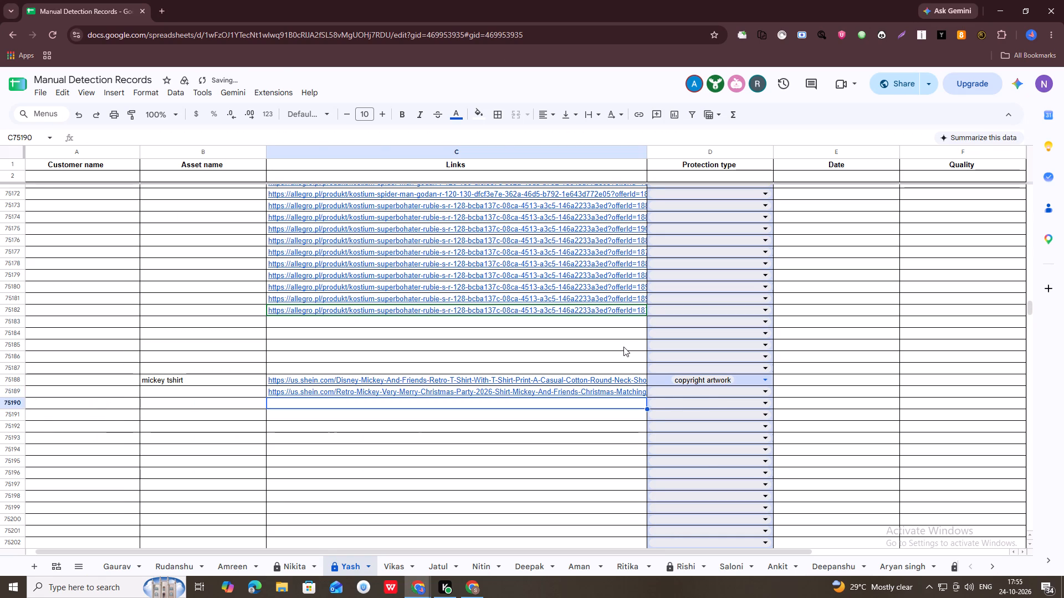
Copy the link of the $21.74 Disney Mickey Minnie Mouse Christmas T-shirt from the SHEIN results and paste it into cell C75190.
{"action": "key", "text": "alt+Tab"}
{"action": "scroll", "coordinate": [676, 383], "scroll_direction": "down", "scroll_amount": 5}
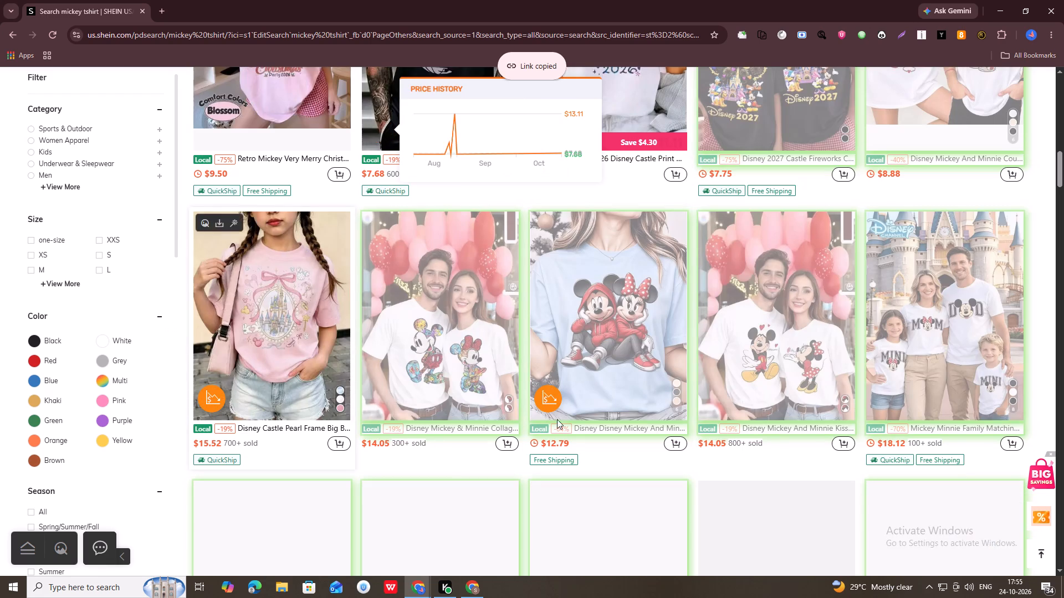
{"action": "scroll", "coordinate": [823, 396], "scroll_direction": "down", "scroll_amount": 4}
{"action": "scroll", "coordinate": [739, 402], "scroll_direction": "down", "scroll_amount": 3}
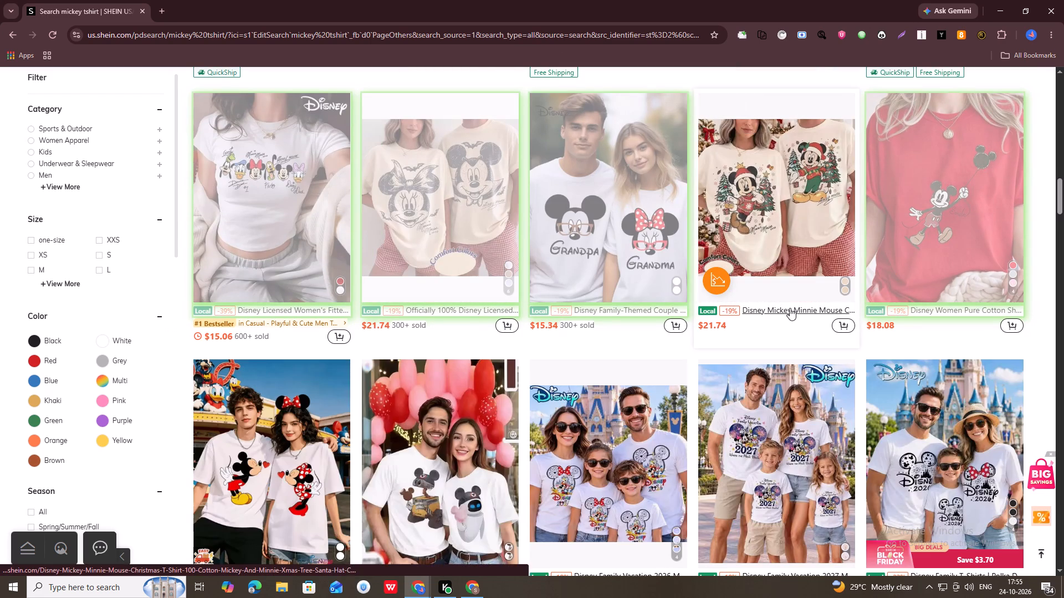
{"action": "right_click", "coordinate": [790, 308]}
{"action": "left_click", "coordinate": [833, 427]}
{"action": "key", "text": "alt+Tab"}
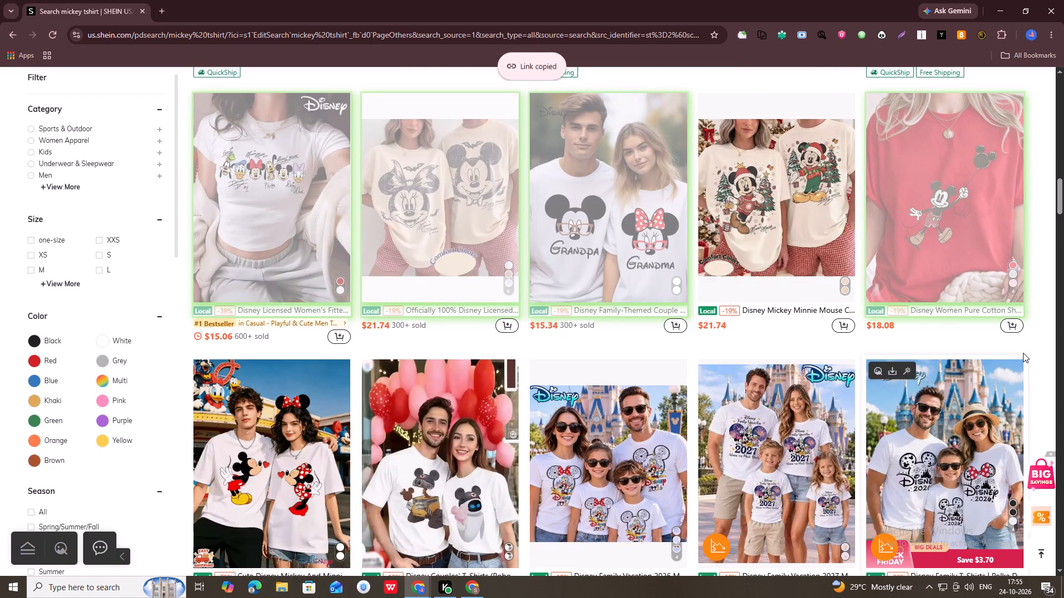
{"action": "key", "text": "ctrl+v"}
{"action": "key", "text": "Down"}
Record the link of the $14.18 Cute Disney Mickey And Minnie kissing-heart couple T-shirts from SHEIN in cell C75191.
{"action": "key", "text": "alt+Tab"}
{"action": "scroll", "coordinate": [694, 425], "scroll_direction": "down", "scroll_amount": 3}
{"action": "right_click", "coordinate": [308, 407]}
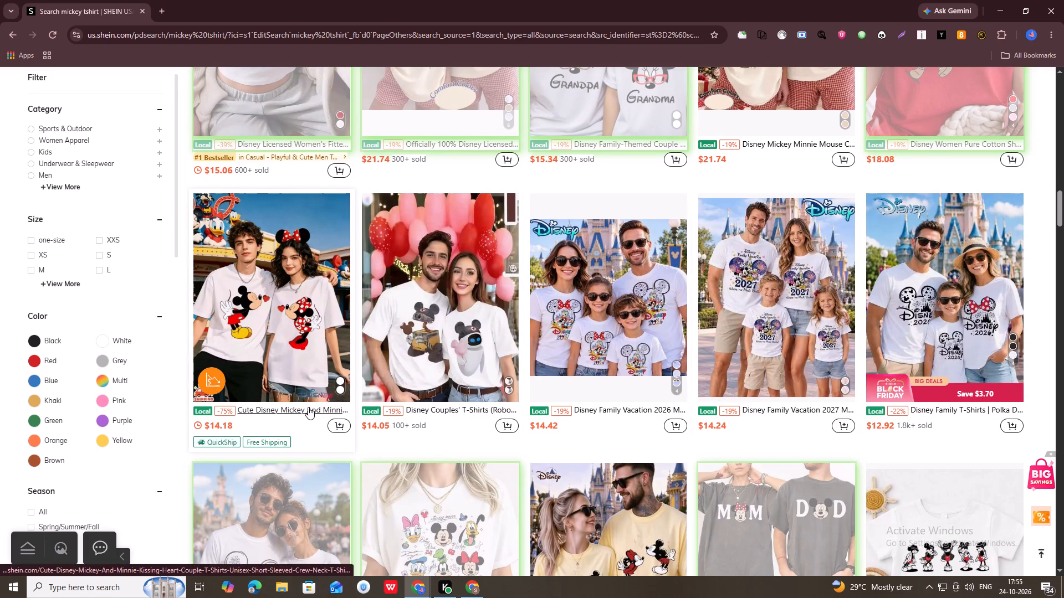
{"action": "left_click", "coordinate": [359, 334]}
{"action": "key", "text": "alt+Tab"}
{"action": "key", "text": "ctrl+v"}
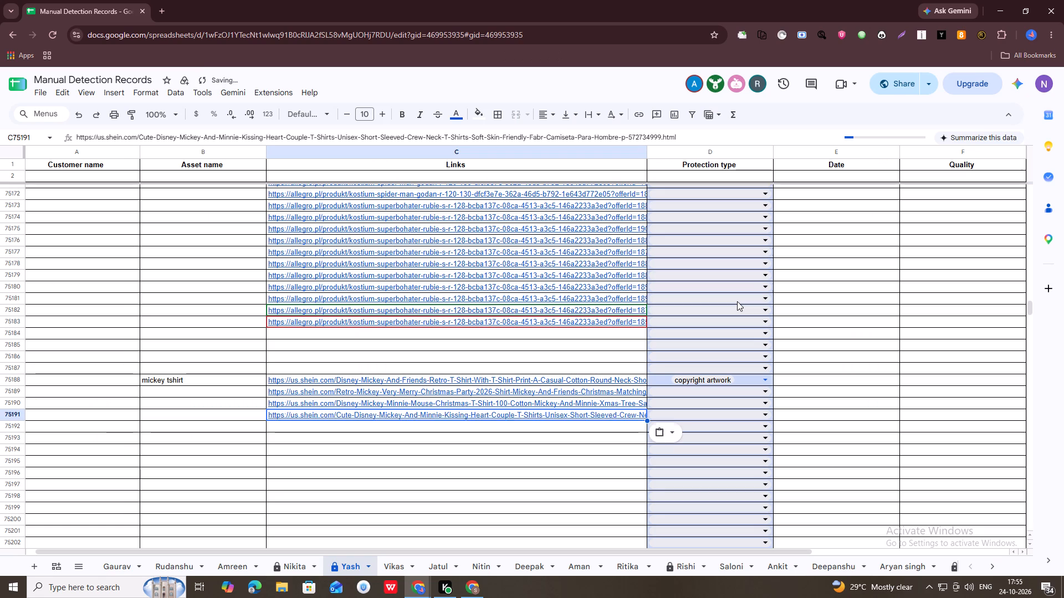
{"action": "key", "text": "Down"}
Copy the SHEIN link of the $14.42 Disney Family Vacation 2026 matching T-shirt and paste it into cell C75192.
{"action": "key", "text": "alt+Tab"}
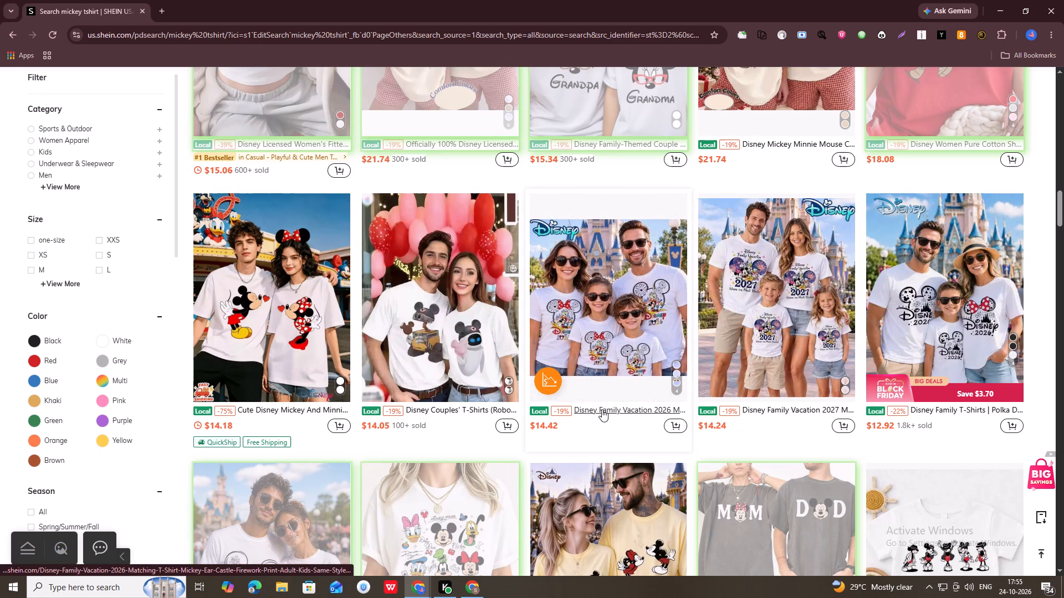
{"action": "right_click", "coordinate": [602, 409]}
{"action": "left_click", "coordinate": [656, 333]}
{"action": "key", "text": "alt+Tab"}
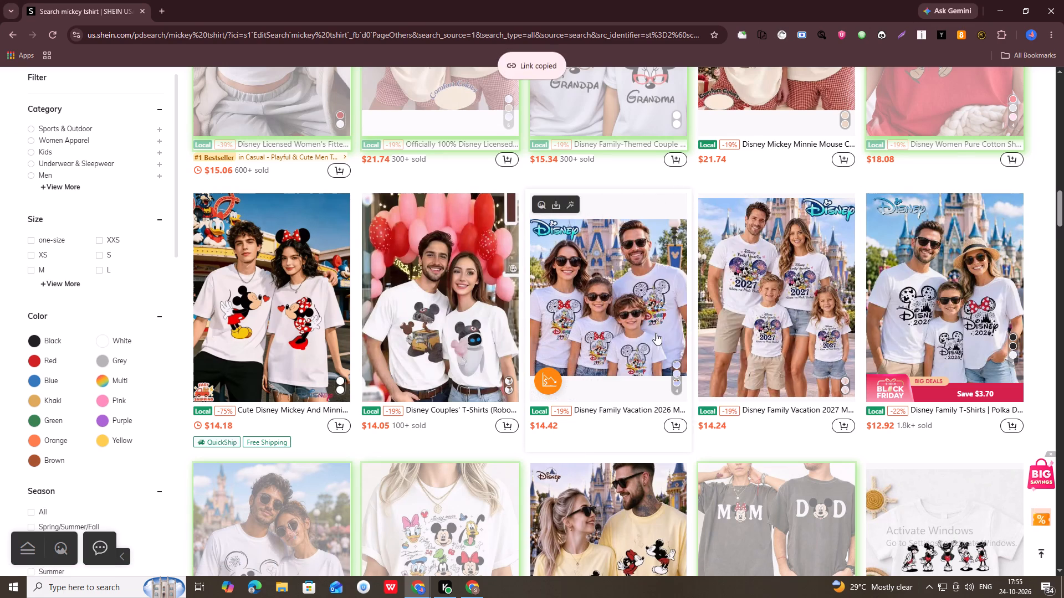
{"action": "key", "text": "ctrl+v"}
{"action": "key", "text": "Down"}
Copy the SHEIN link of the $14.24 Disney Family Vacation 2027 T-shirts and paste it into cell C75193.
{"action": "key", "text": "alt+Tab"}
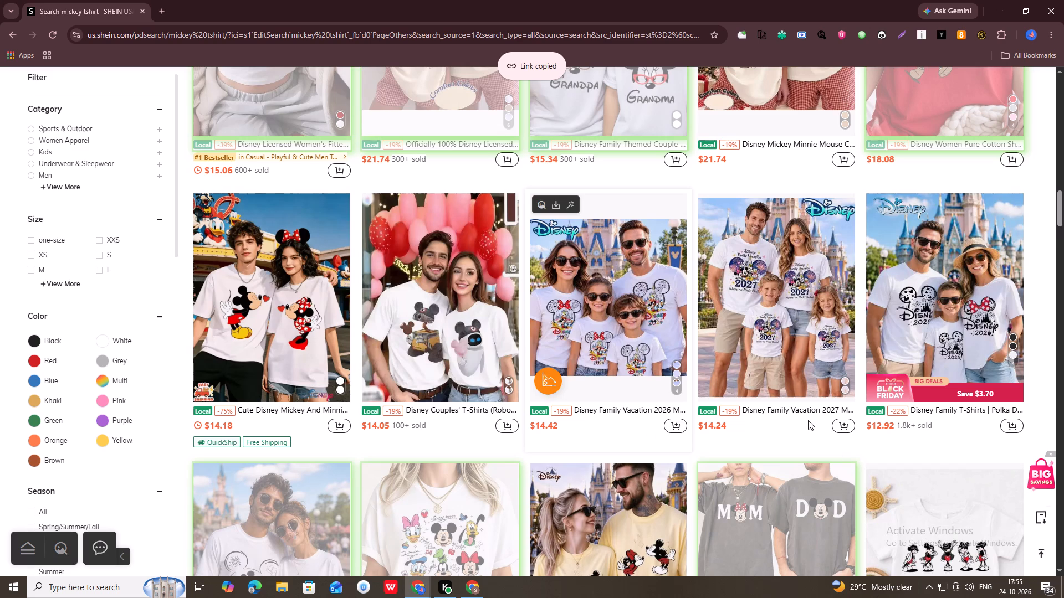
{"action": "right_click", "coordinate": [790, 410]}
{"action": "left_click", "coordinate": [842, 325]}
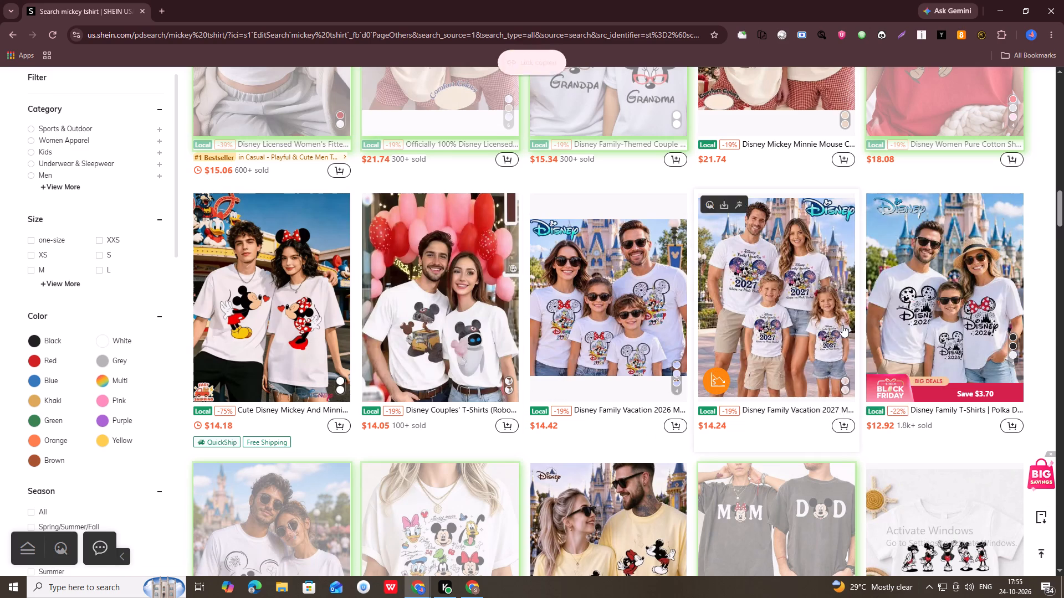
{"action": "key", "text": "alt+Tab"}
{"action": "key", "text": "ctrl+v"}
{"action": "key", "text": "Down"}
Find the $10.96 Disney Women's T-Shirt with the Minnie print on SHEIN and paste its link into cell C75194.
{"action": "key", "text": "alt+Tab"}
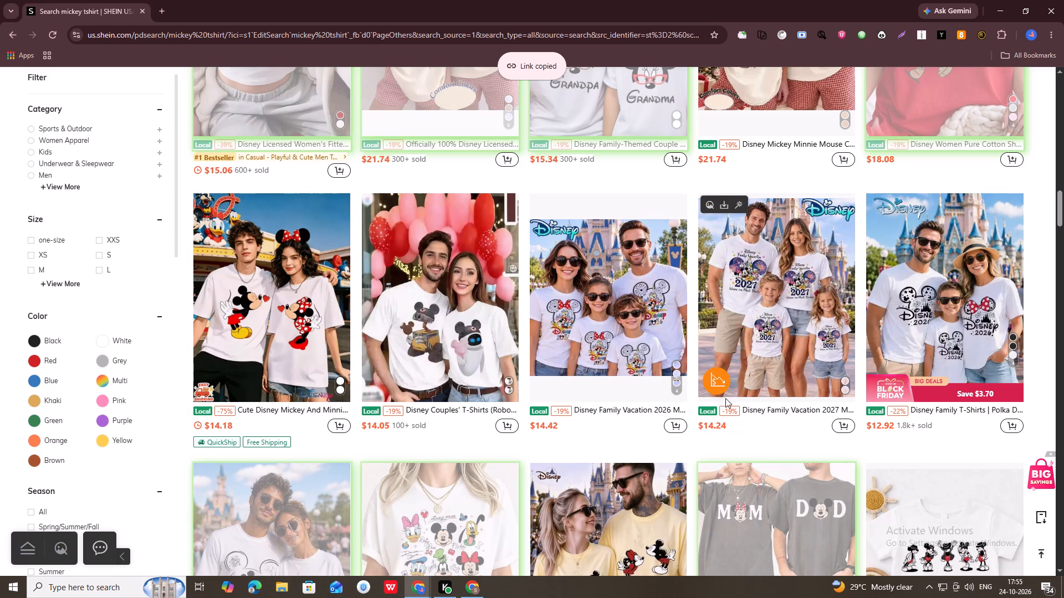
{"action": "scroll", "coordinate": [725, 398], "scroll_direction": "down", "scroll_amount": 5}
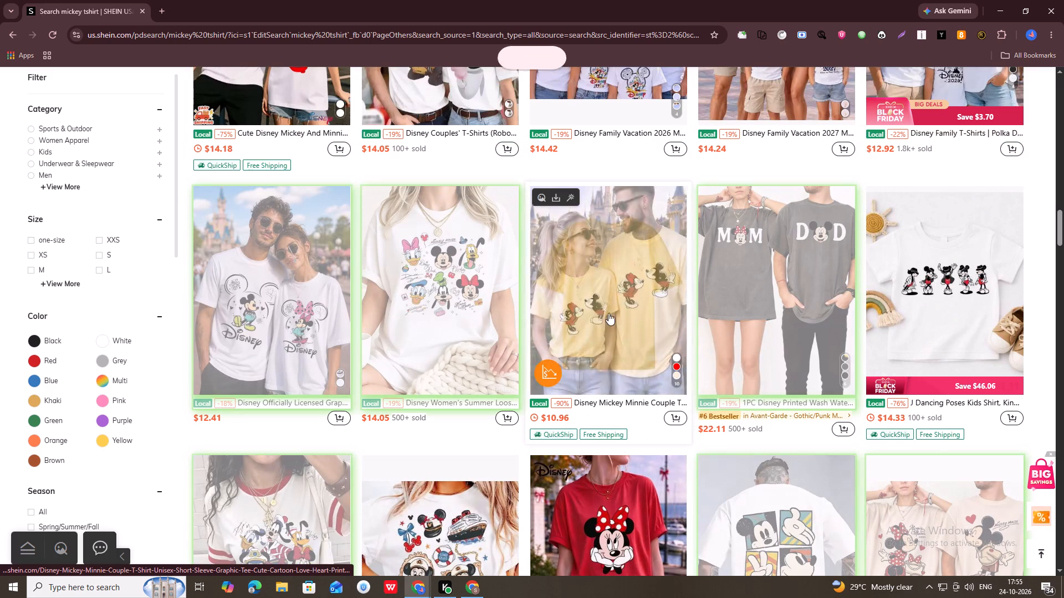
{"action": "scroll", "coordinate": [626, 401], "scroll_direction": "down", "scroll_amount": 4}
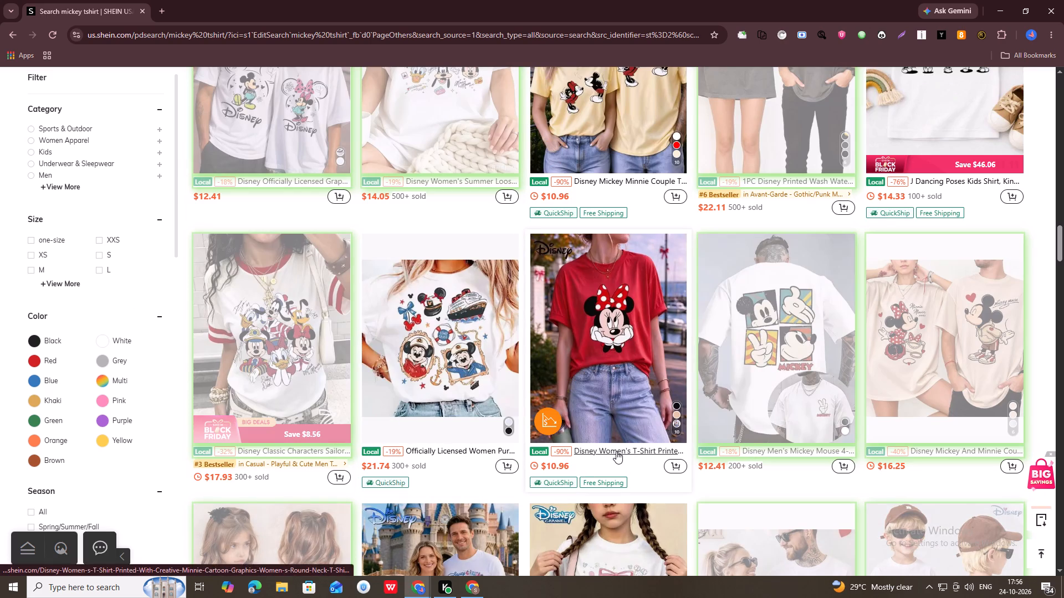
{"action": "right_click", "coordinate": [616, 448]}
{"action": "left_click", "coordinate": [671, 368]}
{"action": "key", "text": "alt+Tab"}
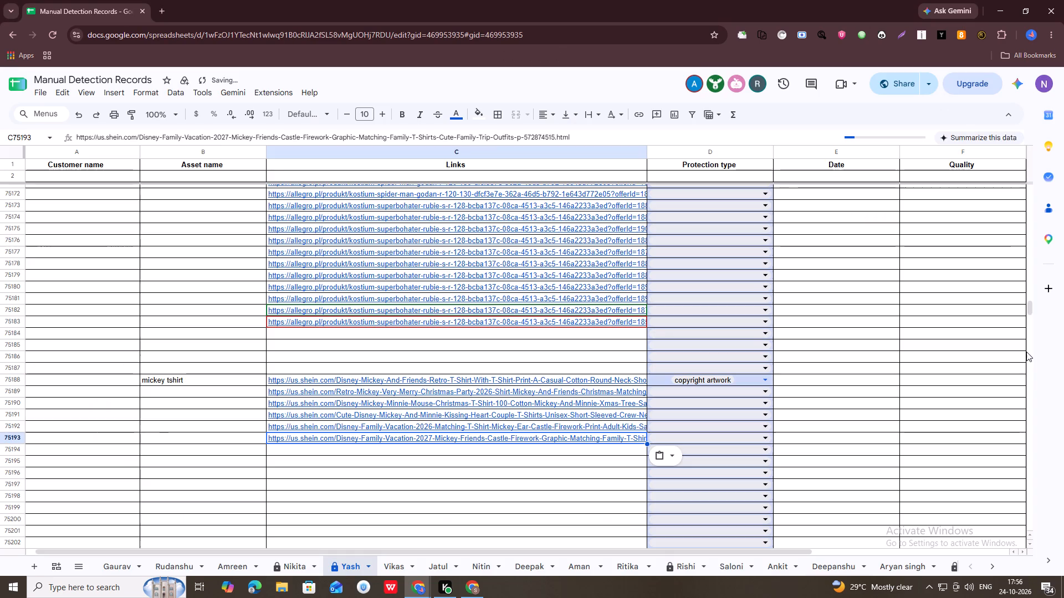
{"action": "key", "text": "Down"}
{"action": "key", "text": "ctrl+v"}
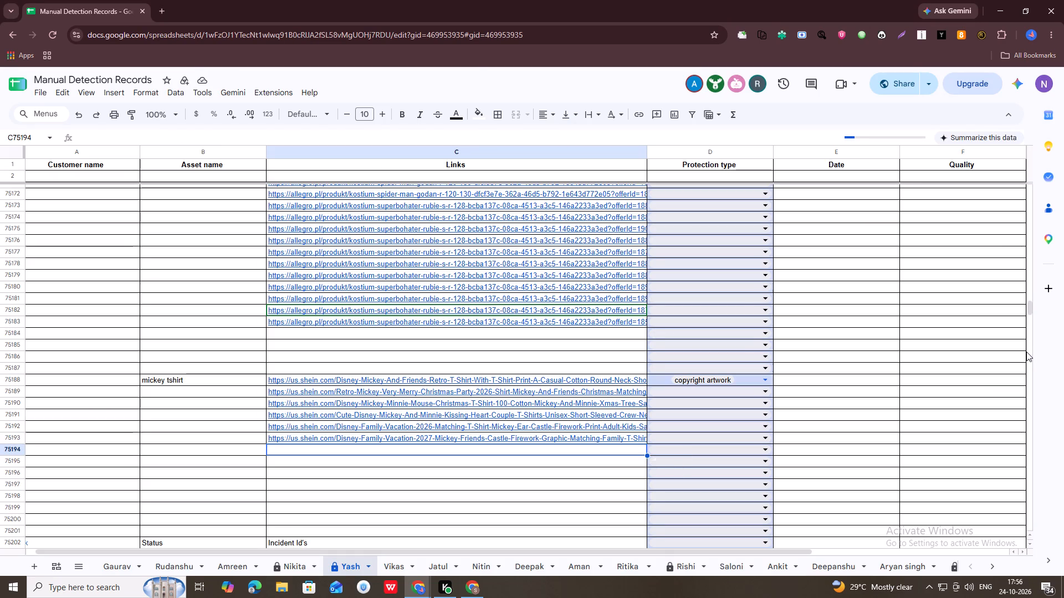
{"action": "key", "text": "Down"}
Record the link of the $21.74 Officially 100% Disney Licensed Mickey Minnie Halloween couple T-shirt from SHEIN in cell C75195.
{"action": "key", "text": "alt+Tab"}
{"action": "scroll", "coordinate": [837, 341], "scroll_direction": "down", "scroll_amount": 5}
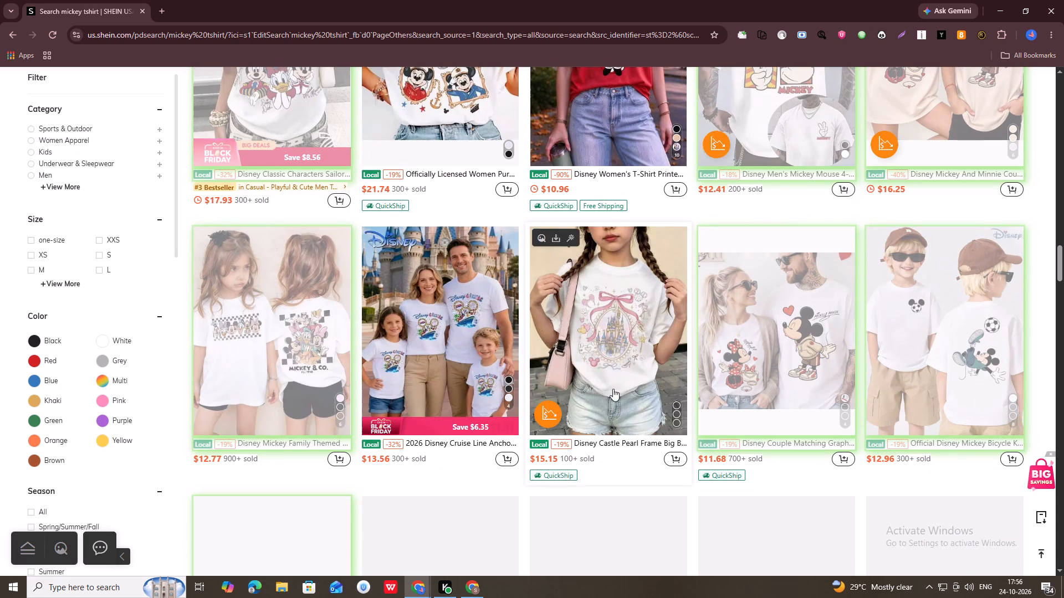
{"action": "scroll", "coordinate": [608, 437], "scroll_direction": "down", "scroll_amount": 5}
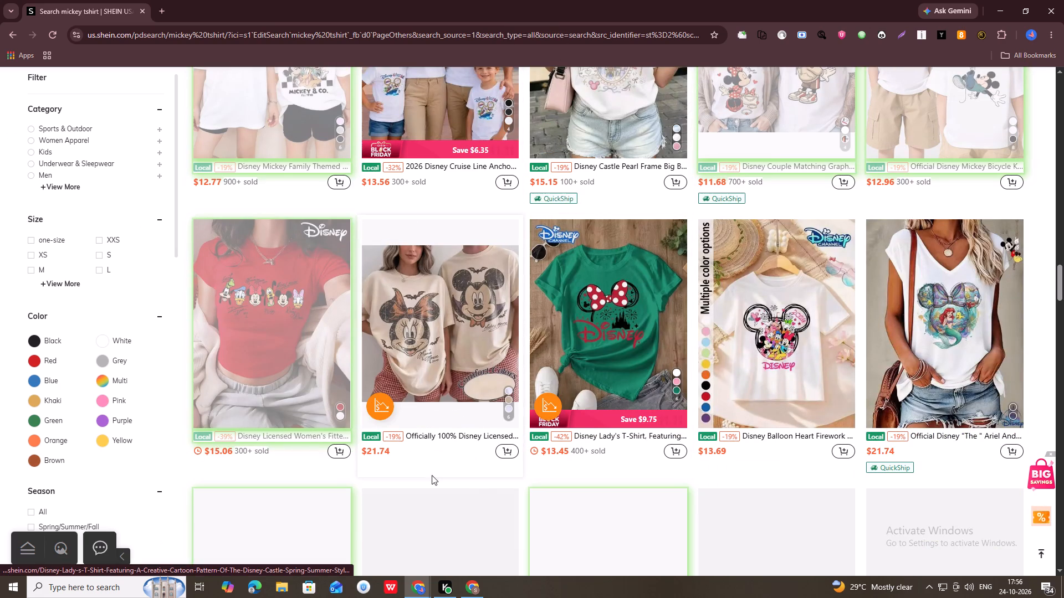
{"action": "right_click", "coordinate": [453, 436]}
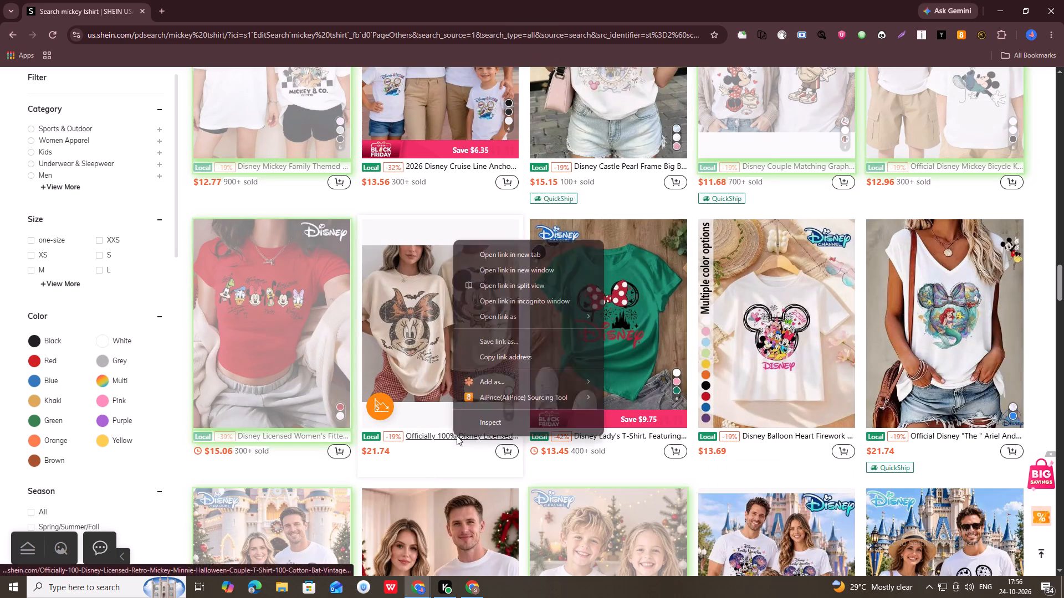
{"action": "left_click", "coordinate": [506, 354]}
{"action": "key", "text": "alt+Tab"}
{"action": "key", "text": "ctrl+v"}
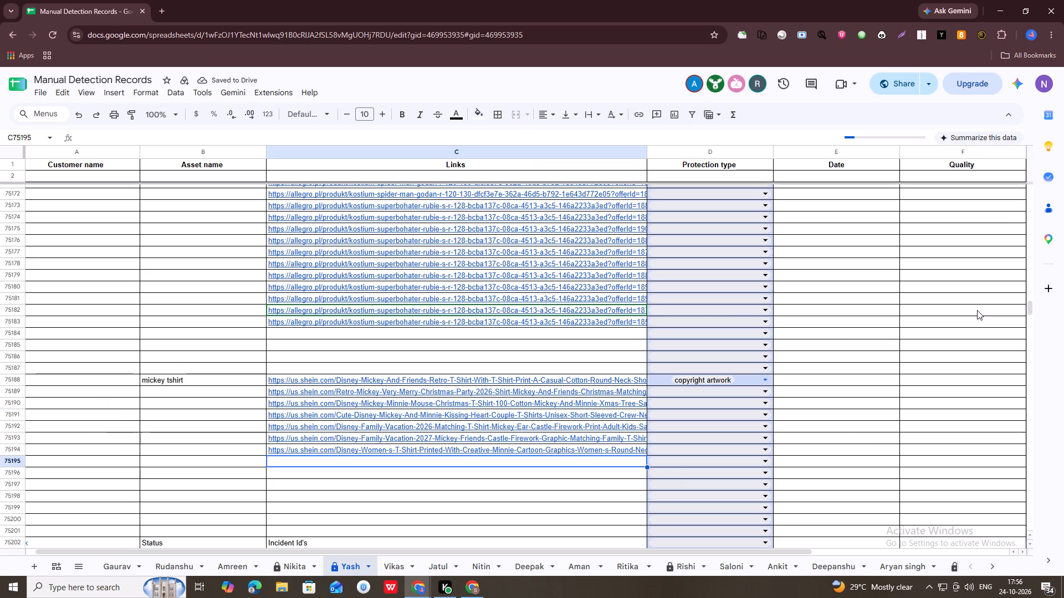
{"action": "key", "text": "Down"}
Copy the SHEIN link of the $13.69 Disney Balloon Heart Firework Mickey T-shirt and paste it into cell C75196.
{"action": "key", "text": "alt+Tab"}
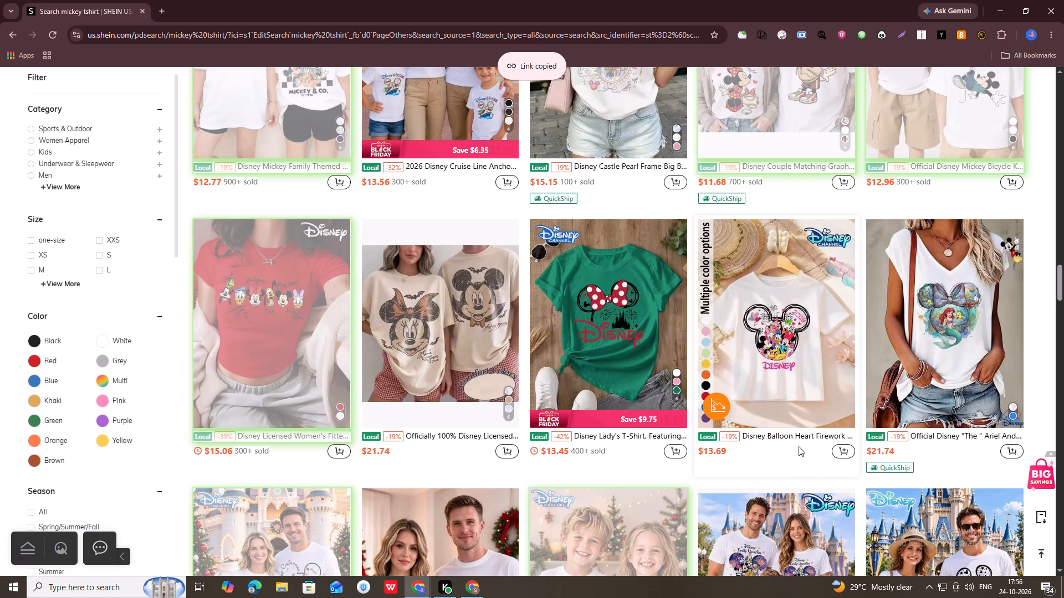
{"action": "right_click", "coordinate": [801, 437]}
{"action": "left_click", "coordinate": [846, 357]}
{"action": "key", "text": "alt+Tab"}
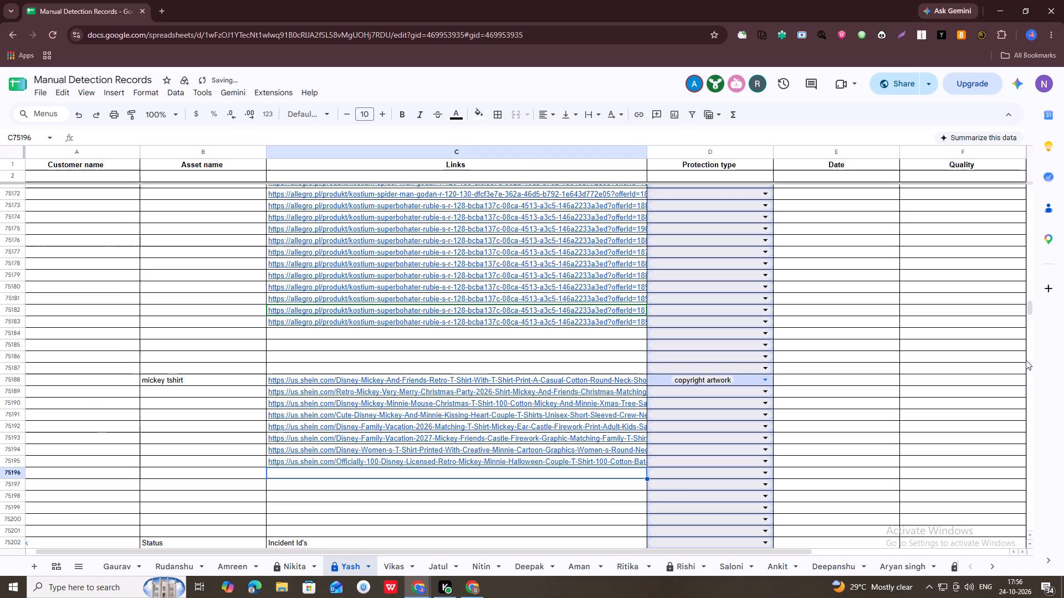
{"action": "key", "text": "ctrl+v"}
{"action": "key", "text": "Down"}
Copy the SHEIN link of the $12.92 Mickey Very Merry Christmas Party couple T-shirt and paste it into cell C75197.
{"action": "key", "text": "alt+Tab"}
{"action": "scroll", "coordinate": [607, 487], "scroll_direction": "down", "scroll_amount": 4}
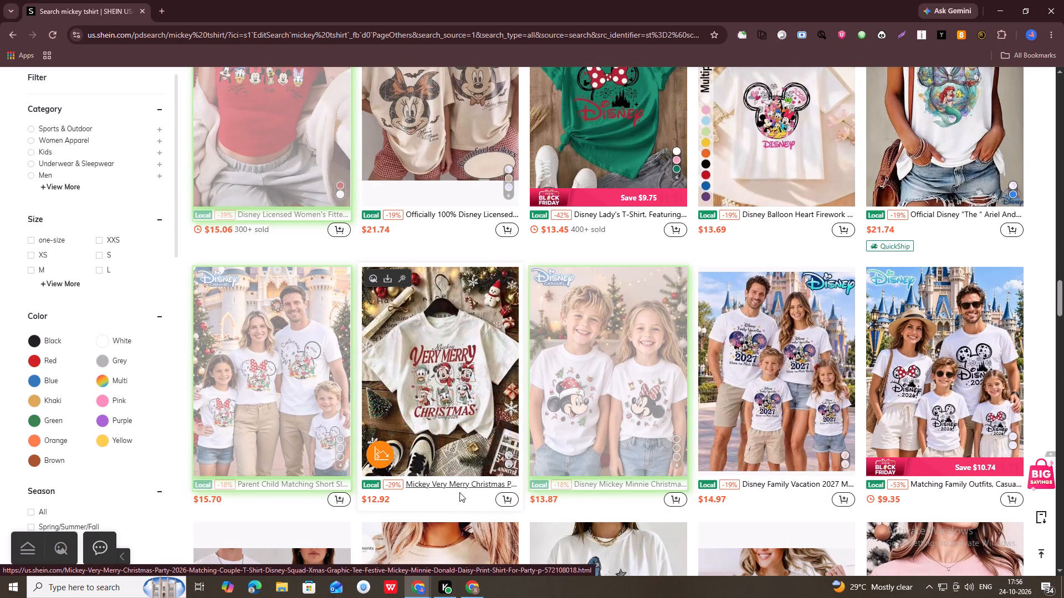
{"action": "right_click", "coordinate": [456, 483]}
{"action": "left_click", "coordinate": [498, 403]}
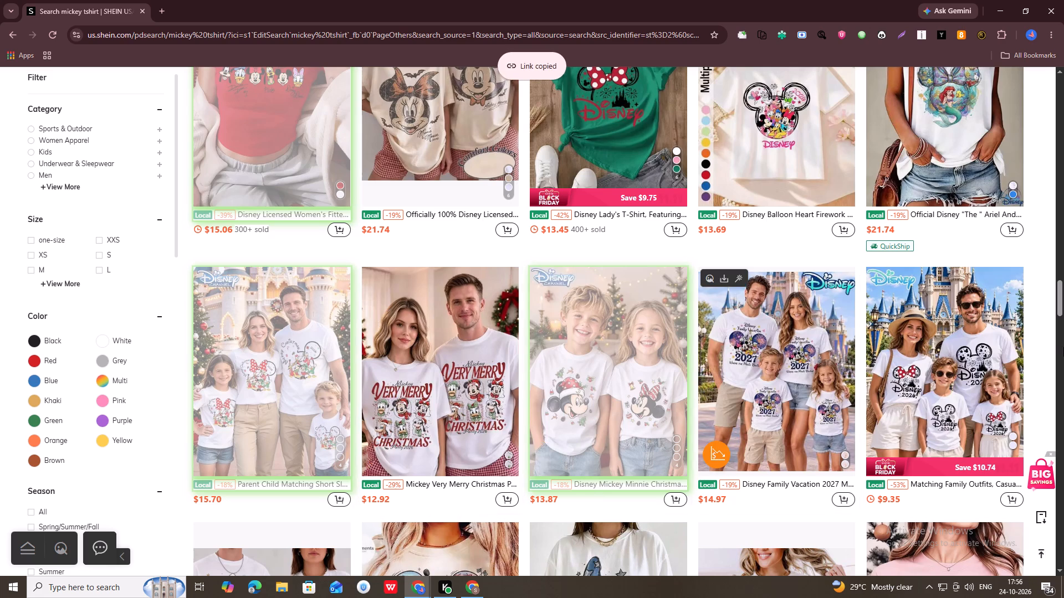
{"action": "key", "text": "alt+Tab"}
{"action": "key", "text": "ctrl+v"}
{"action": "key", "text": "Down"}
Copy the SHEIN link of the $14.97 Disney Family Vacation 2027 T-shirts and paste it into cell C75198.
{"action": "key", "text": "alt+Tab"}
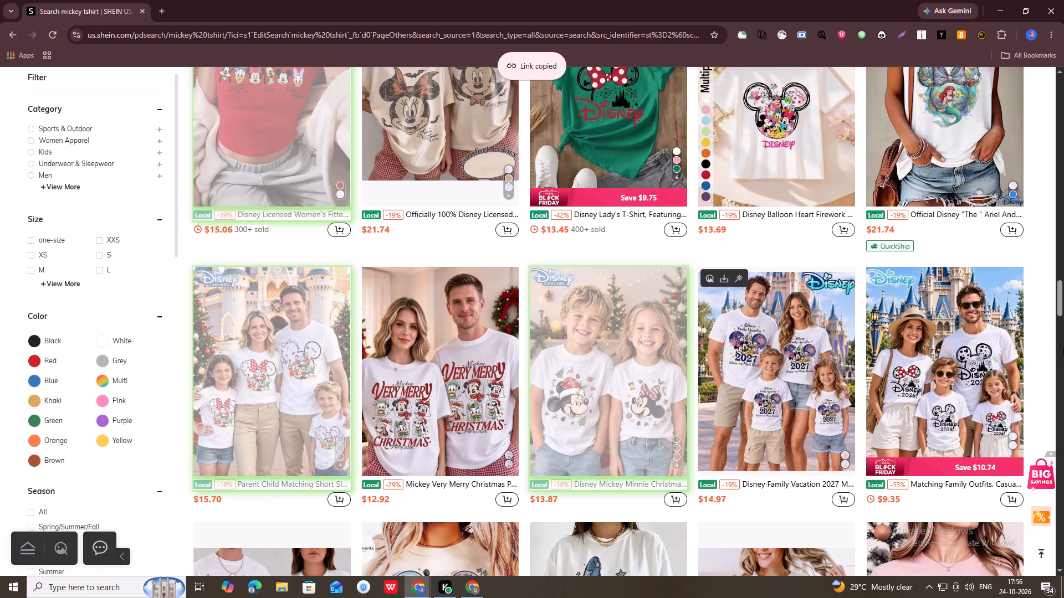
{"action": "right_click", "coordinate": [779, 485]}
{"action": "left_click", "coordinate": [827, 409]}
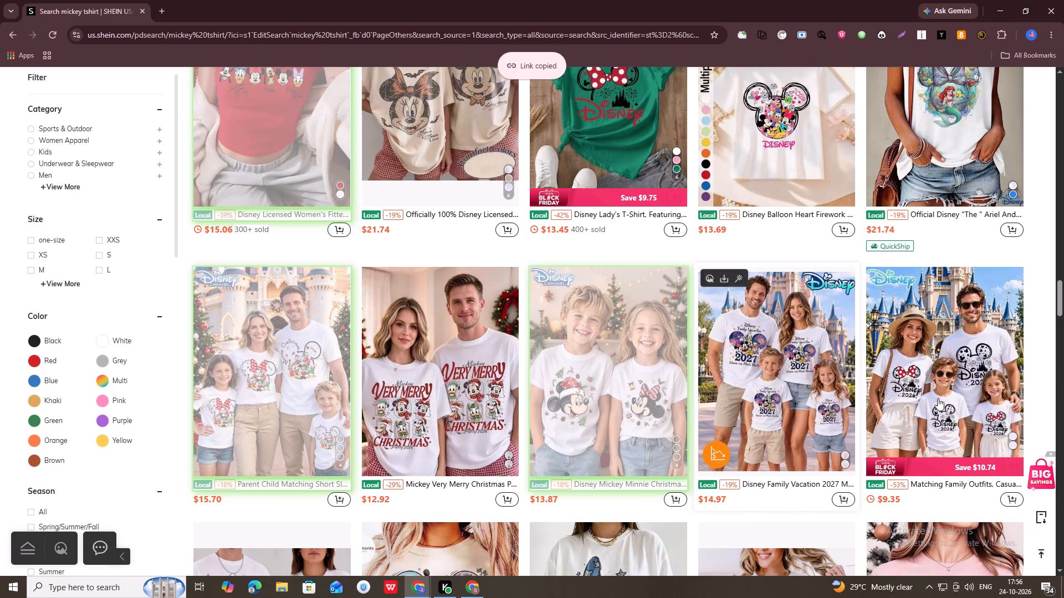
{"action": "key", "text": "alt+Tab"}
{"action": "key", "text": "ctrl+v"}
{"action": "key", "text": "Down"}
Find the $13.69 Disney Christmas And Halloween Mickey Mouse family shirt on SHEIN and paste its link into cell C75199.
{"action": "key", "text": "alt+Tab"}
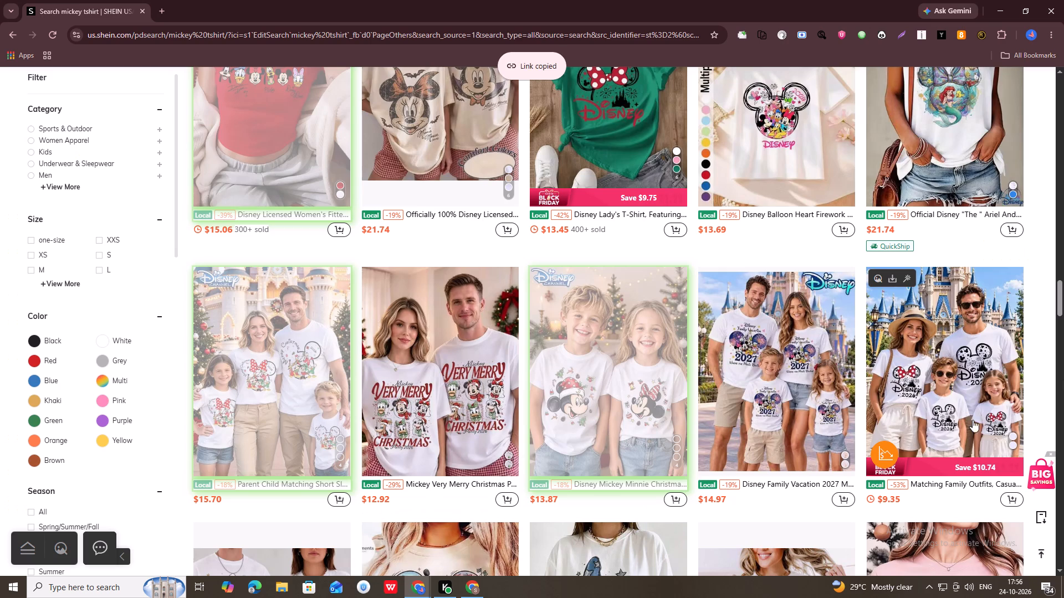
{"action": "scroll", "coordinate": [792, 437], "scroll_direction": "down", "scroll_amount": 5}
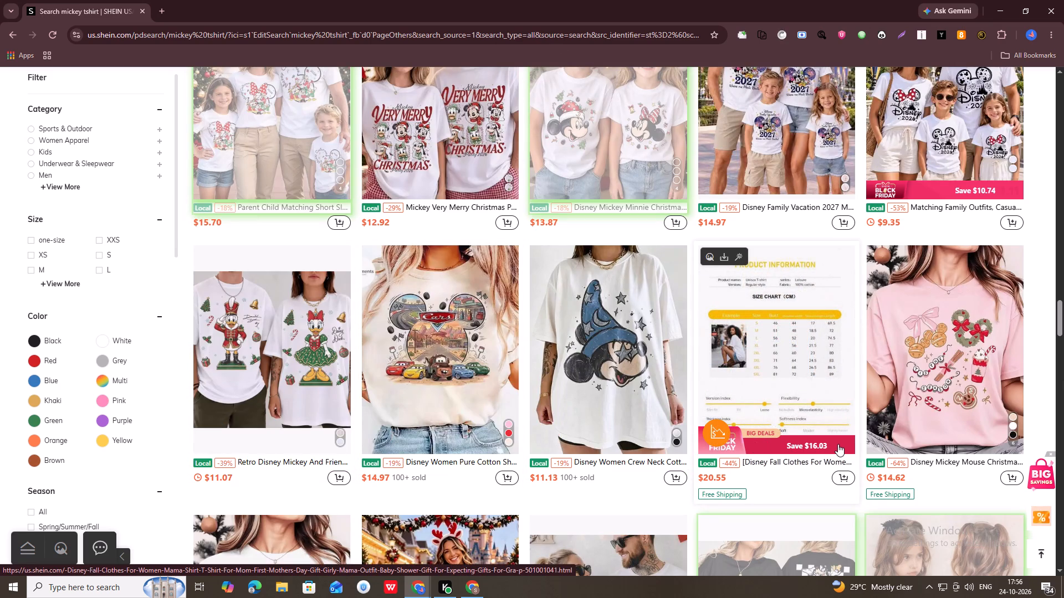
{"action": "scroll", "coordinate": [894, 440], "scroll_direction": "down", "scroll_amount": 5}
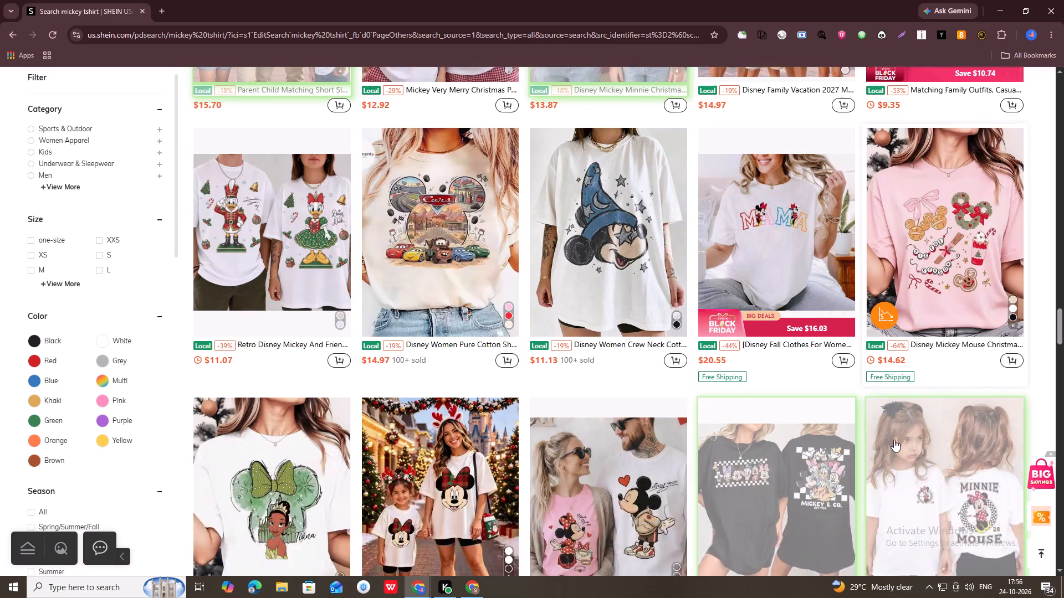
{"action": "right_click", "coordinate": [454, 454]}
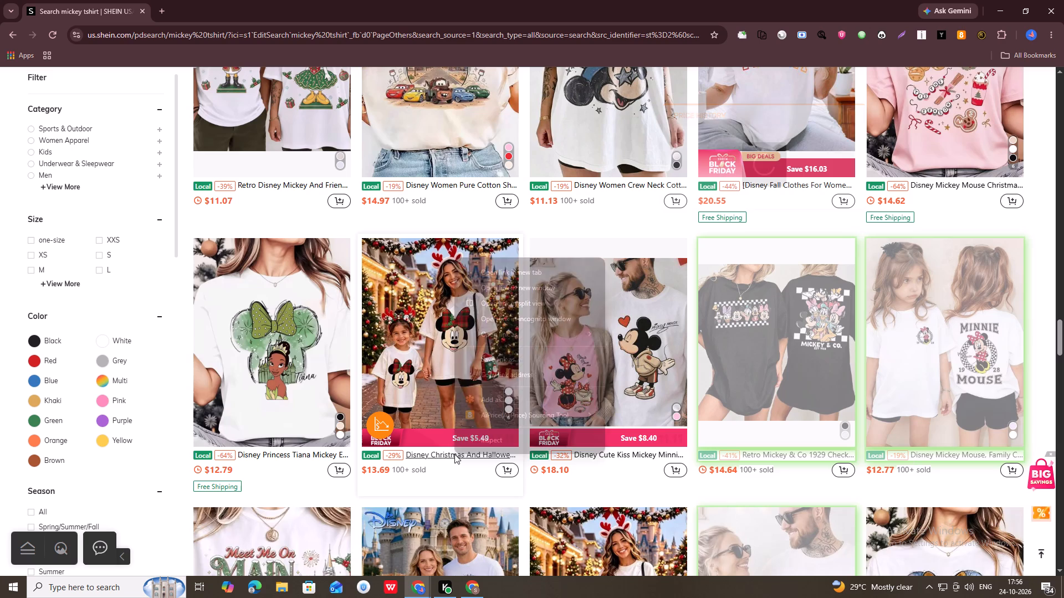
{"action": "left_click", "coordinate": [501, 372]}
{"action": "key", "text": "alt+Tab"}
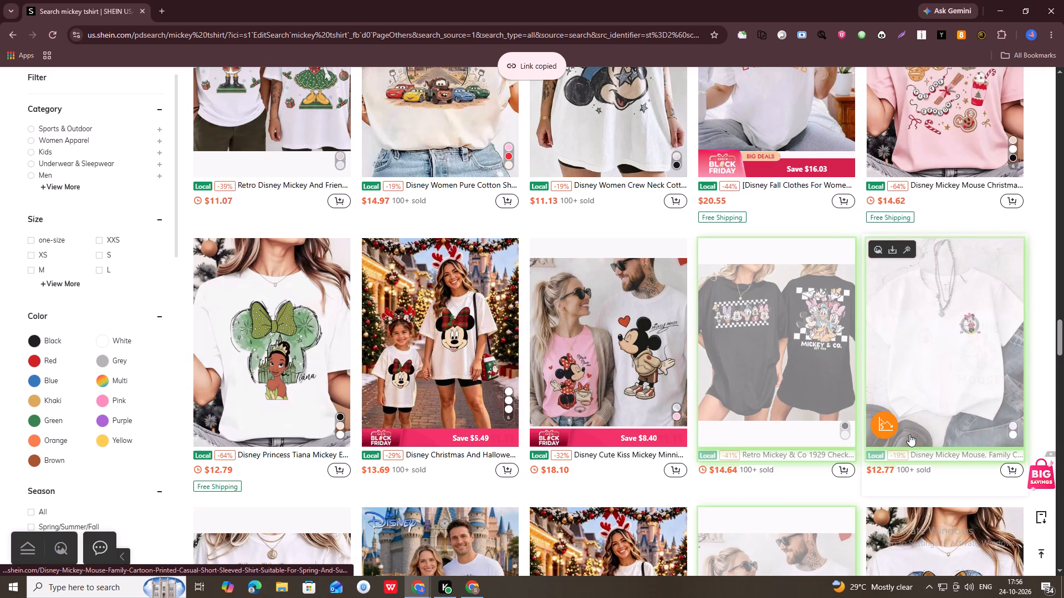
{"action": "key", "text": "ctrl+v"}
{"action": "key", "text": "ctrl+c"}
{"action": "key", "text": "Down"}
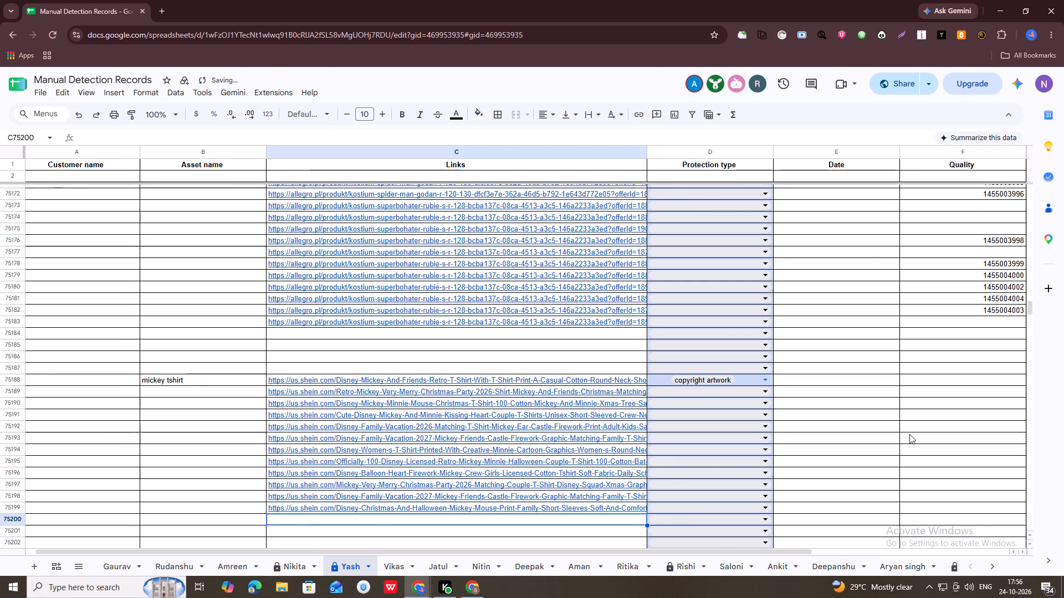
Find the $13.69 Disney Christmas Mickey Family-Themed shirt on SHEIN and paste its link into cell C75200.
{"action": "key", "text": "alt+Tab"}
{"action": "scroll", "coordinate": [611, 466], "scroll_direction": "down", "scroll_amount": 4}
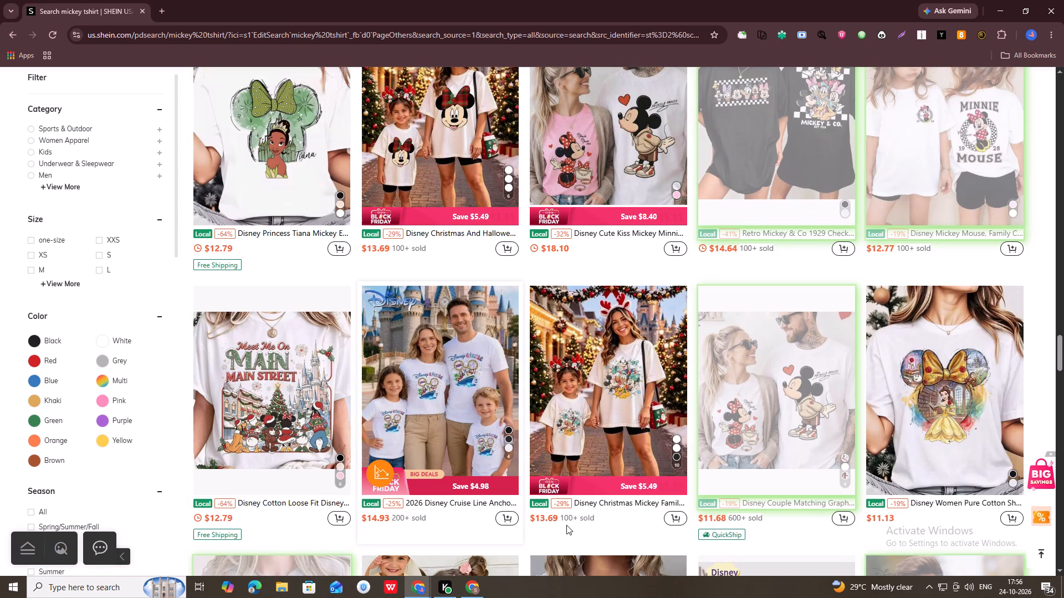
{"action": "right_click", "coordinate": [621, 501]}
{"action": "left_click", "coordinate": [675, 413]}
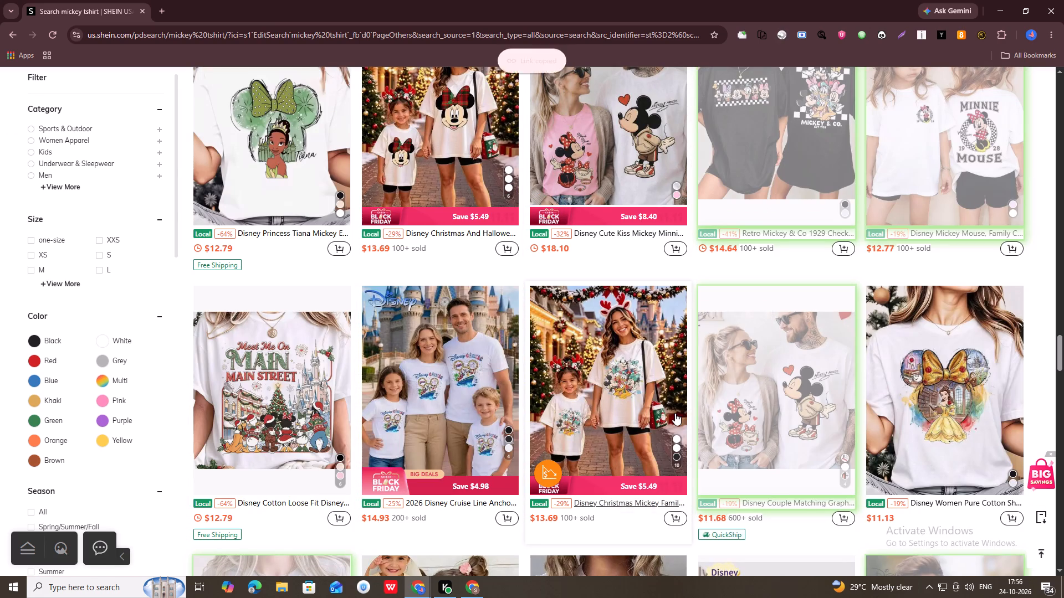
{"action": "key", "text": "alt+Tab"}
{"action": "key", "text": "ctrl+v"}
{"action": "key", "text": "Down"}
Copy the SHEIN link of the $17.88 Official Disney Licensed Mickey & Co 1928 tee and paste it into cell C75201.
{"action": "key", "text": "alt+Tab"}
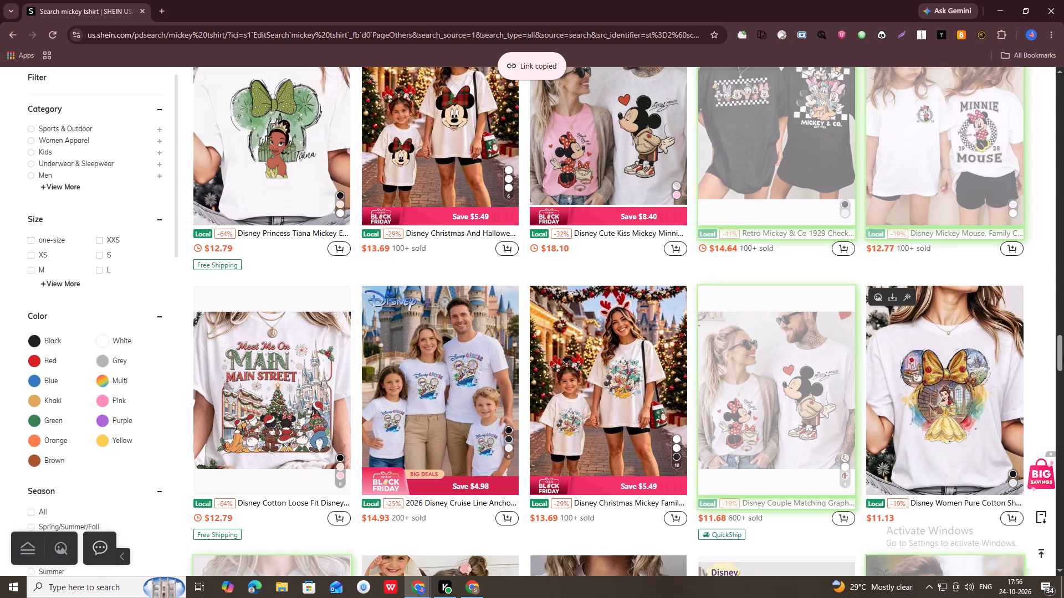
{"action": "scroll", "coordinate": [813, 423], "scroll_direction": "down", "scroll_amount": 5}
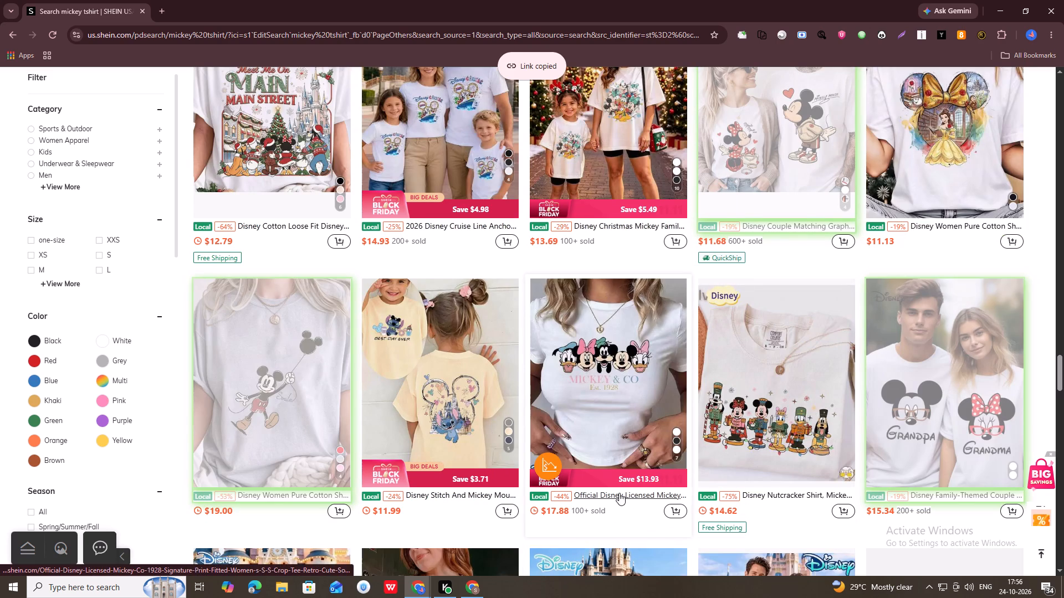
{"action": "right_click", "coordinate": [620, 499]}
{"action": "left_click", "coordinate": [671, 423]}
{"action": "key", "text": "alt+Tab"}
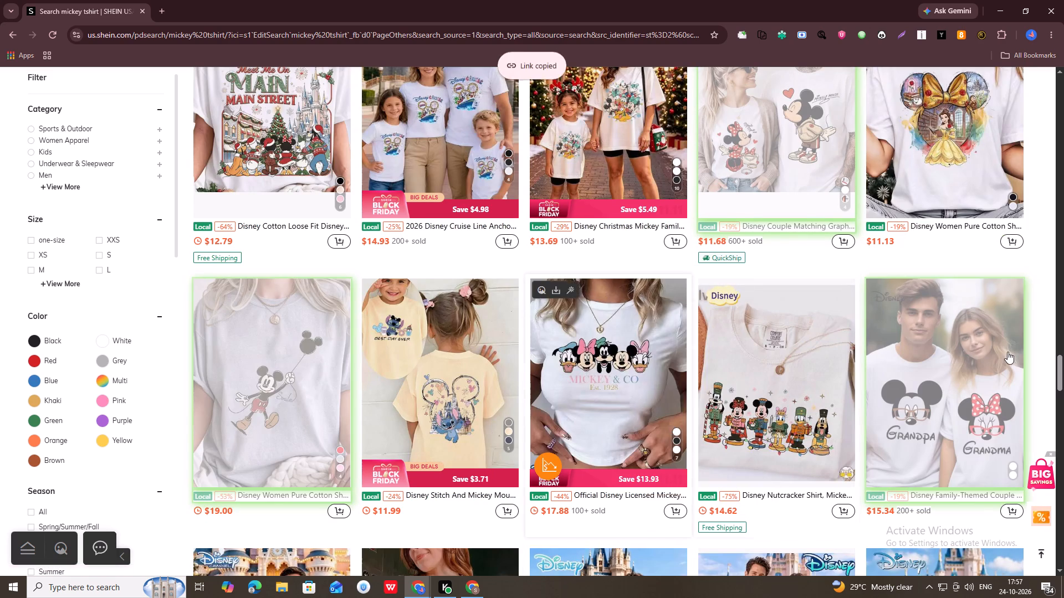
{"action": "key", "text": "ctrl+v"}
{"action": "key", "text": "Down"}
Copy the SHEIN link of the $14.62 Disney Nutcracker Mickey Friends shirt and paste it into cell C75202.
{"action": "key", "text": "alt+Tab"}
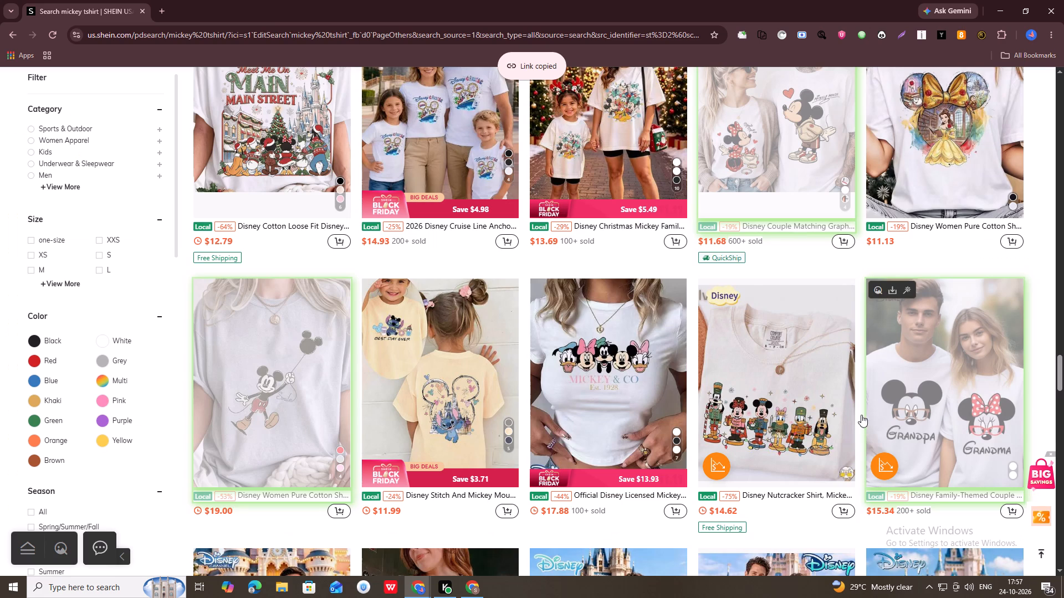
{"action": "right_click", "coordinate": [787, 492]}
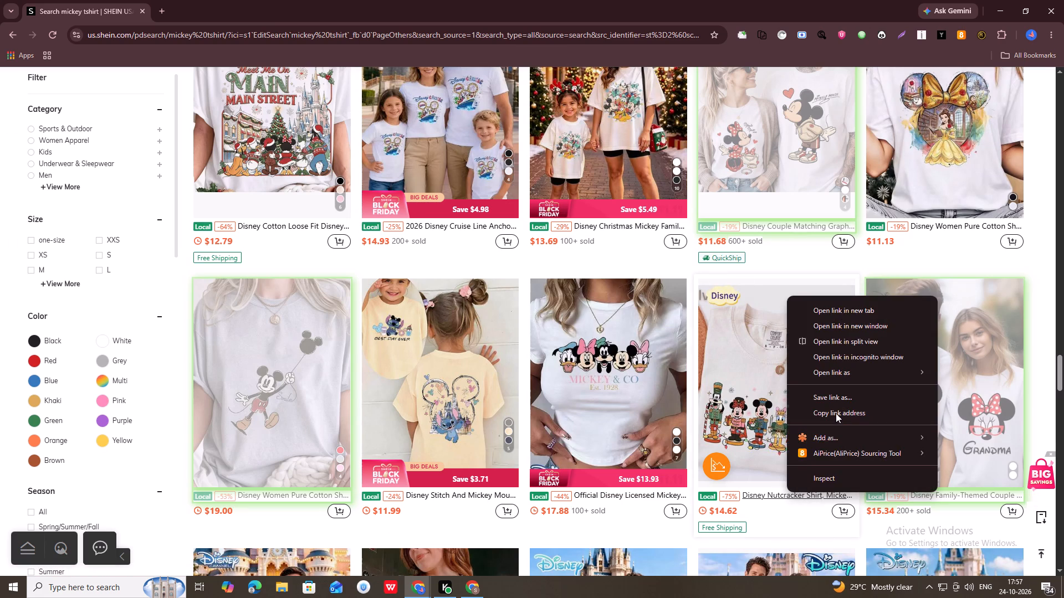
{"action": "left_click", "coordinate": [836, 413]}
{"action": "key", "text": "alt+Tab"}
{"action": "key", "text": "ctrl+v"}
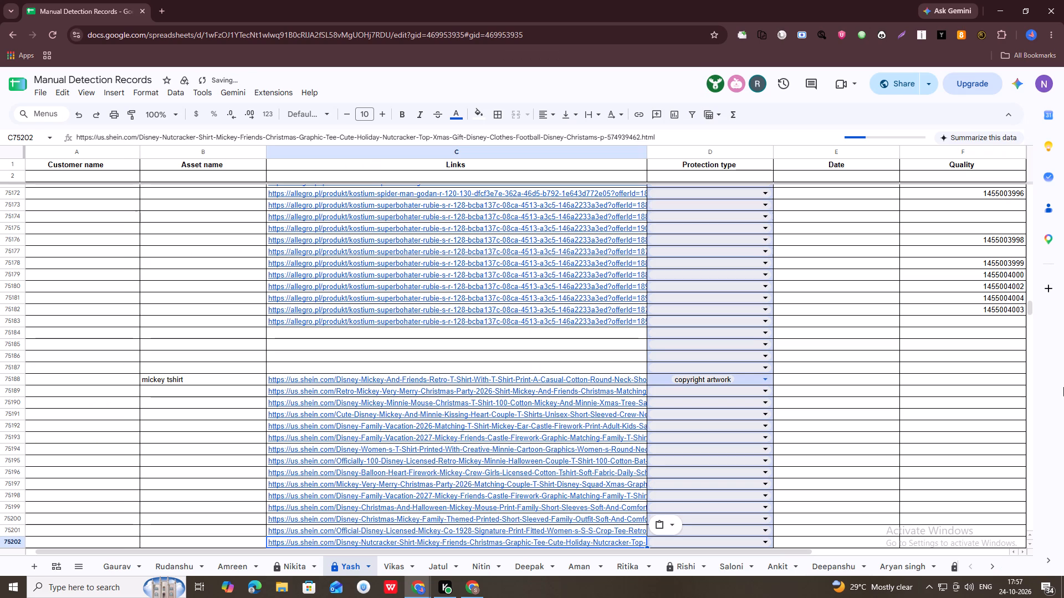
{"action": "key", "text": "Down"}
Find the $15.70 Parent Child Matching Mickey Castle Christmas T-shirt on SHEIN and paste its link into cell C75203.
{"action": "key", "text": "alt+Tab"}
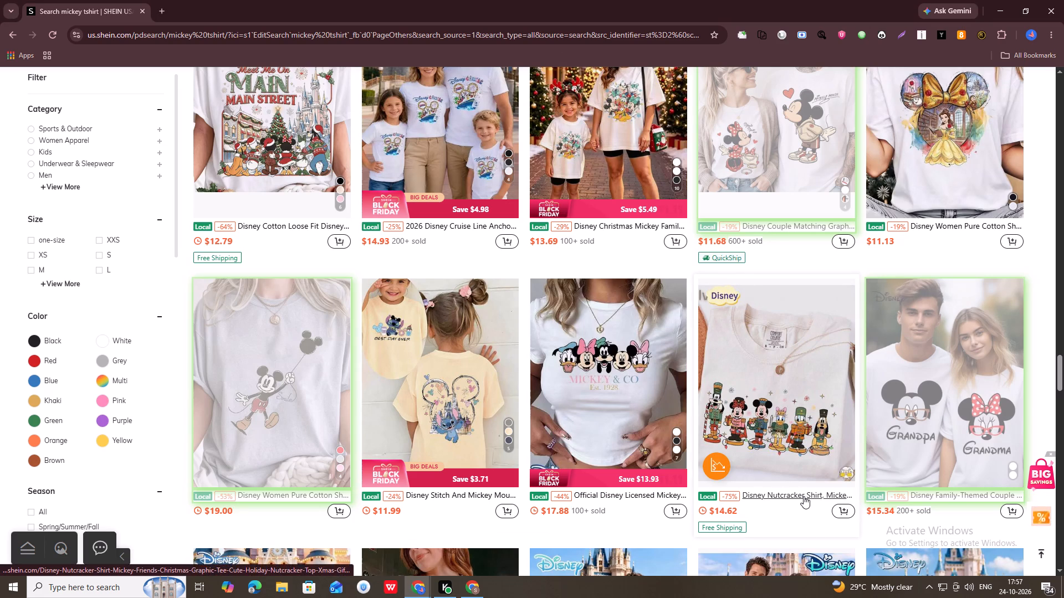
{"action": "scroll", "coordinate": [771, 447], "scroll_direction": "down", "scroll_amount": 6}
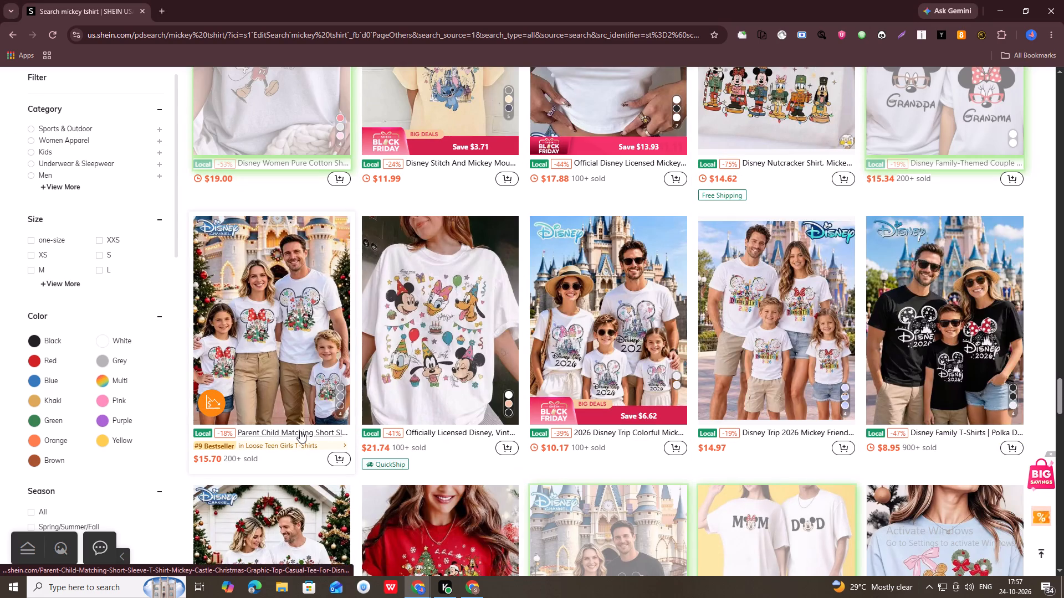
{"action": "right_click", "coordinate": [300, 431]}
{"action": "left_click", "coordinate": [353, 348]}
{"action": "key", "text": "alt+Tab"}
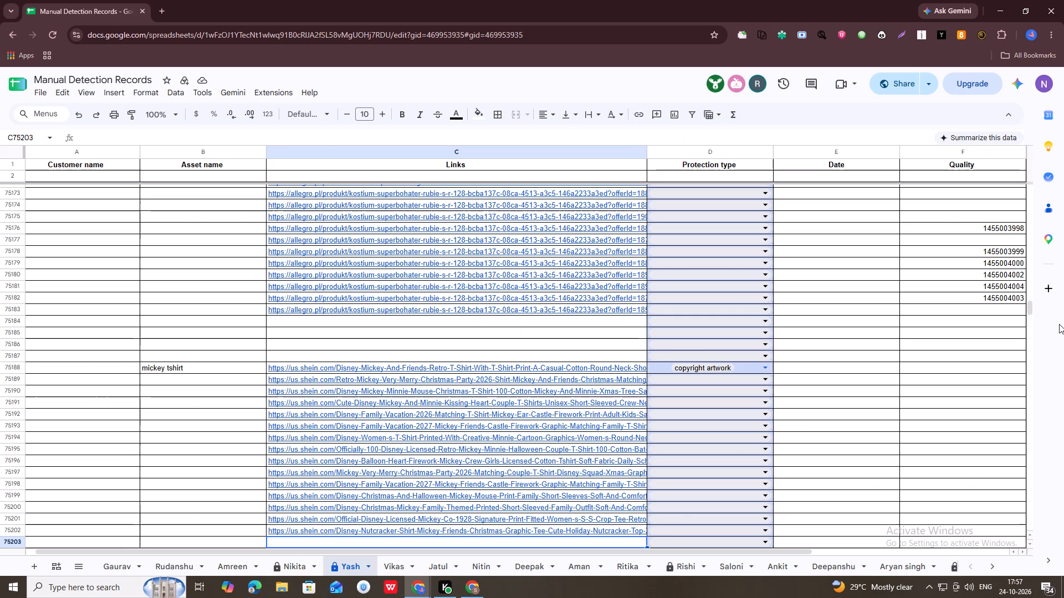
{"action": "key", "text": "ctrl+v"}
{"action": "key", "text": "Down"}
Copy the SHEIN link of the $21.74 Officially Licensed Disney Vintage Mickey Friends birthday tee and paste it into cell C75204.
{"action": "key", "text": "alt+Tab"}
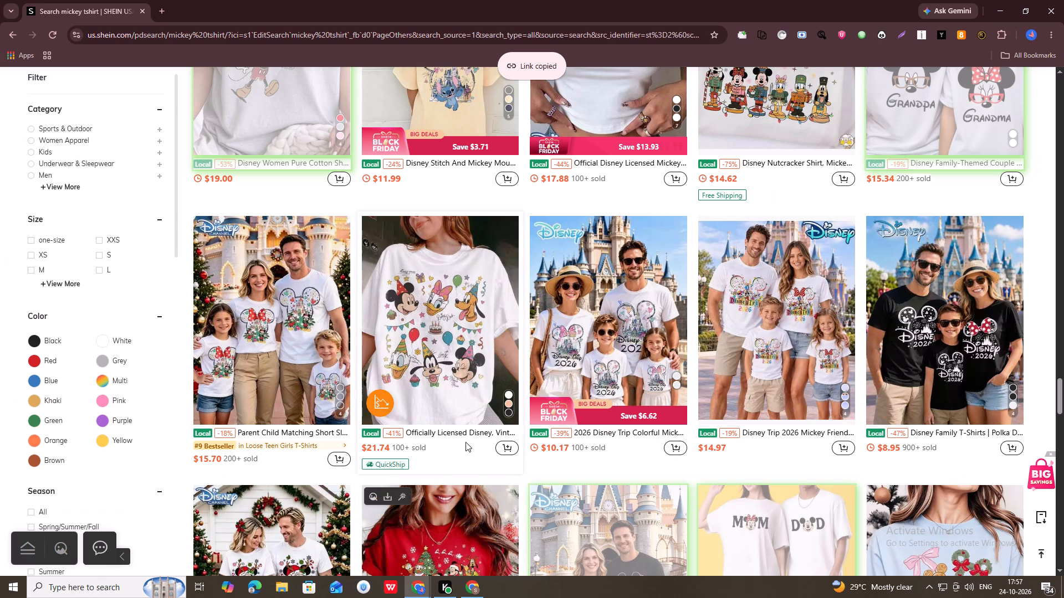
{"action": "right_click", "coordinate": [464, 435]}
{"action": "left_click", "coordinate": [518, 354]}
{"action": "key", "text": "alt+Tab"}
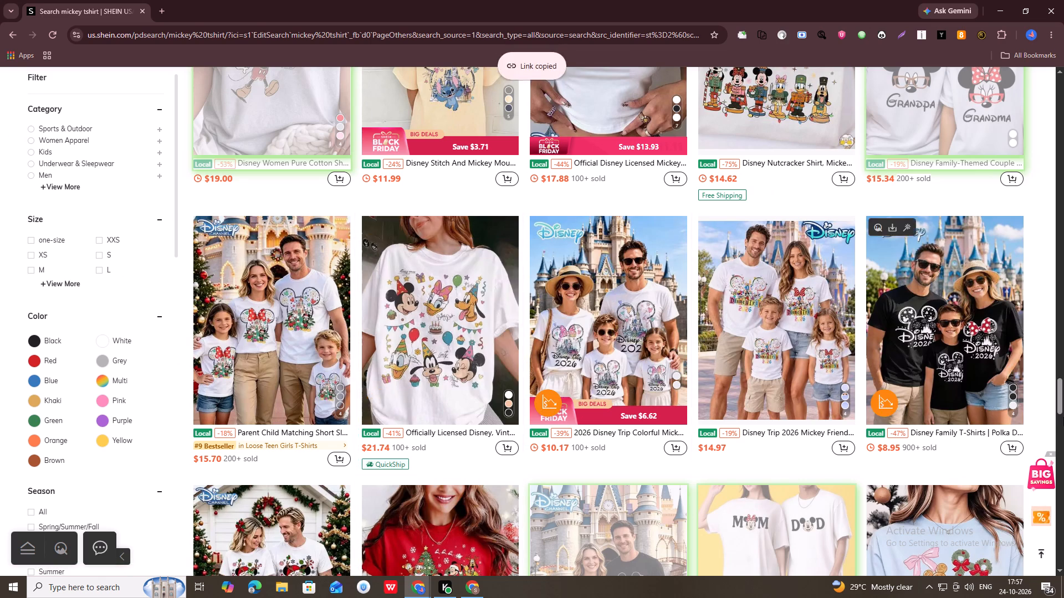
{"action": "key", "text": "ctrl+v"}
{"action": "key", "text": "Down"}
Find the $15.70 Disney Christmas Family Matching Mickey Minnie antler T-shirt on SHEIN and paste its link into cell C75205.
{"action": "key", "text": "alt+Tab"}
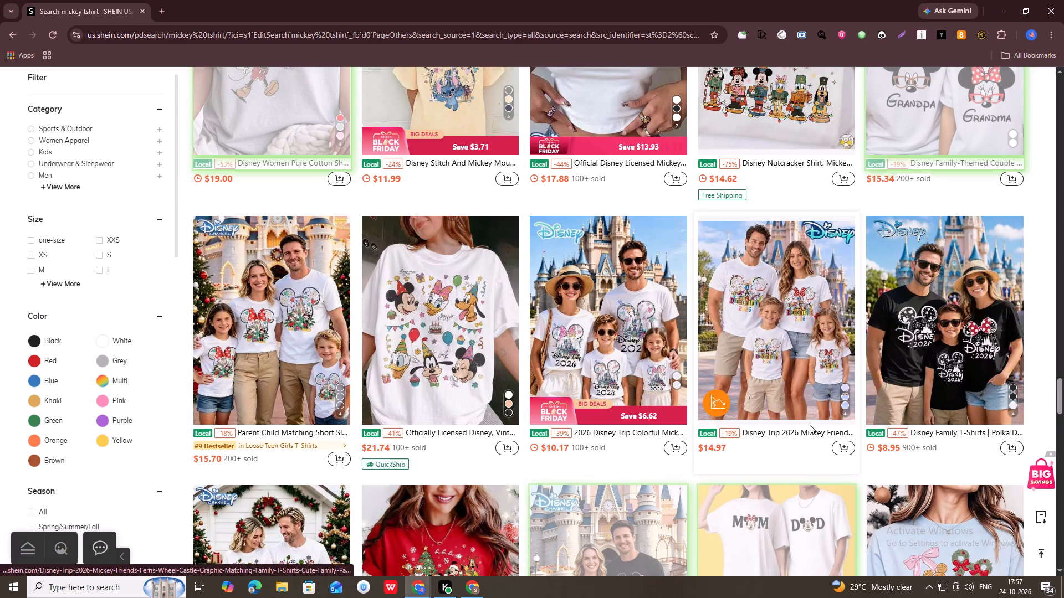
{"action": "scroll", "coordinate": [647, 484], "scroll_direction": "down", "scroll_amount": 5}
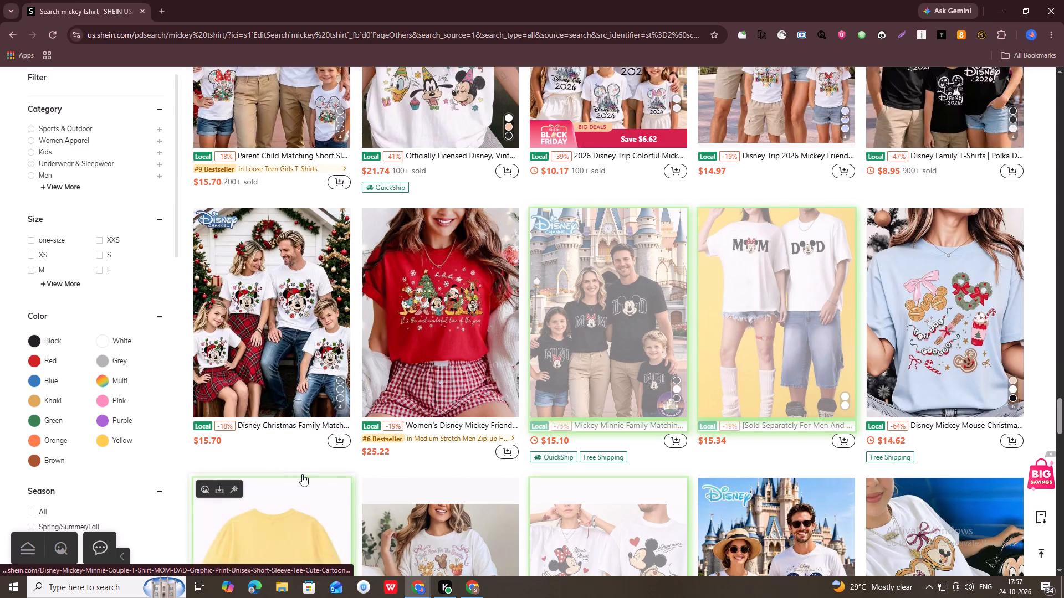
{"action": "right_click", "coordinate": [291, 426]}
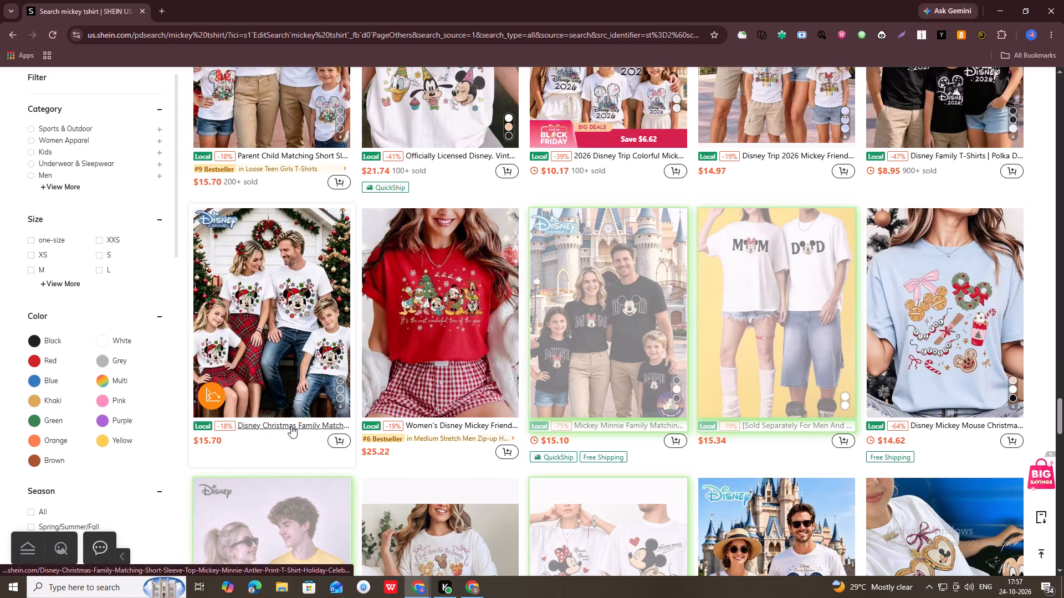
{"action": "left_click", "coordinate": [387, 343]}
{"action": "key", "text": "alt+Tab"}
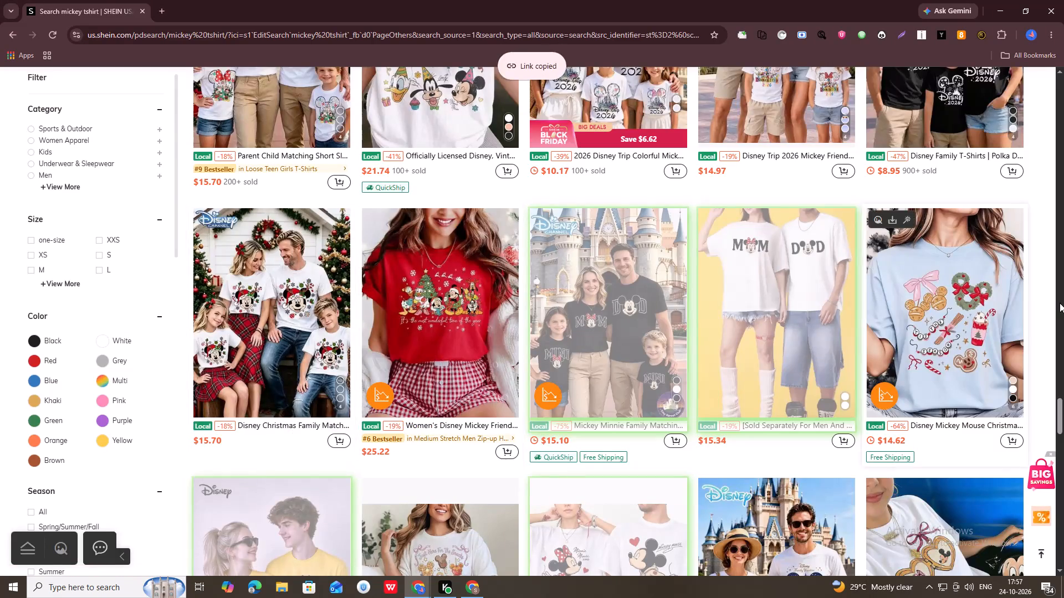
{"action": "key", "text": "ctrl+v"}
{"action": "key", "text": "Down"}
{"action": "key", "text": "Up"}
{"action": "key", "text": "ctrl+shift+Up"}
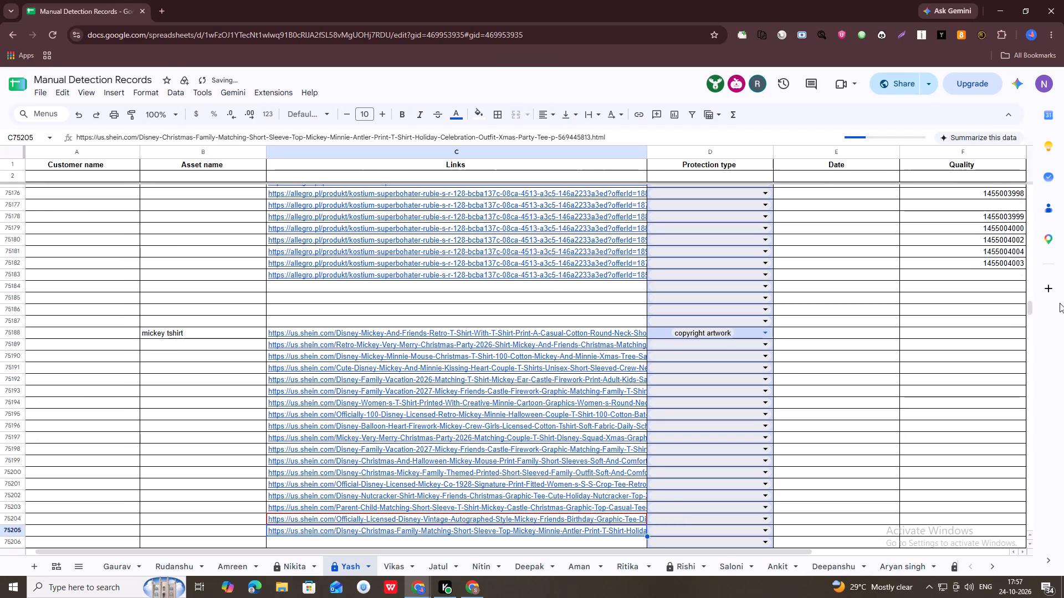
{"action": "key", "text": "Down"}
Find the $10.17 2026 Disney Fireworks Castle Mickey family T-shirts on SHEIN and paste their link into cell C75206.
{"action": "key", "text": "alt+Tab"}
{"action": "key", "text": "Down"}
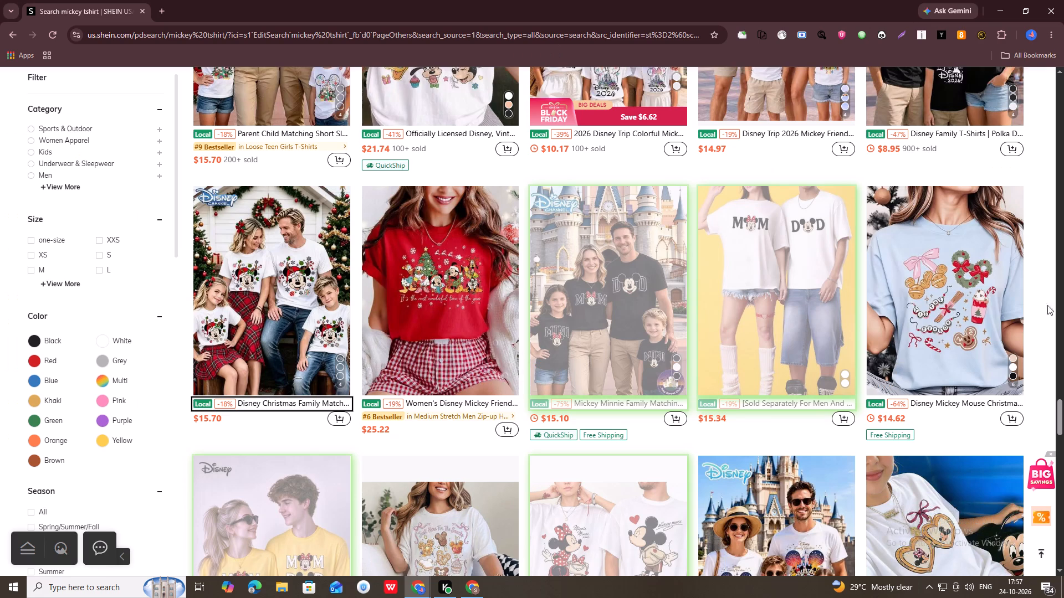
{"action": "scroll", "coordinate": [811, 402], "scroll_direction": "down", "scroll_amount": 6}
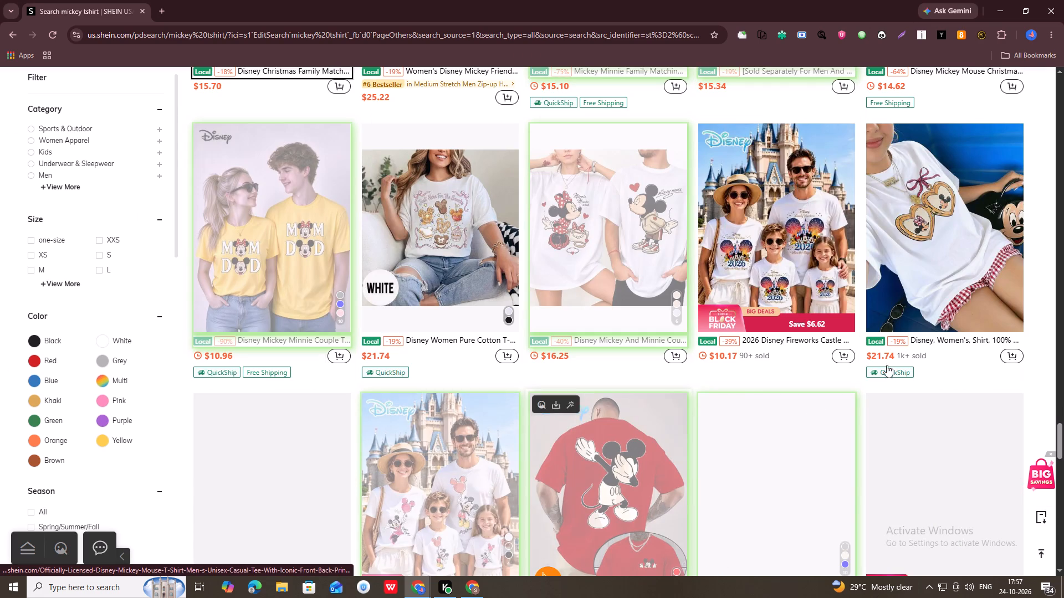
{"action": "right_click", "coordinate": [770, 342]}
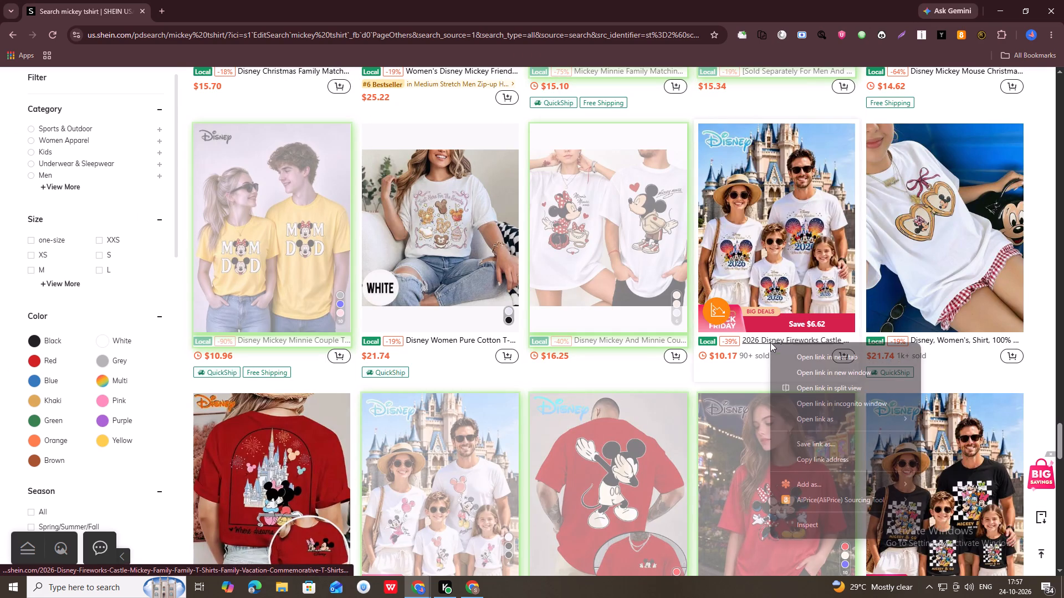
{"action": "left_click", "coordinate": [824, 461]}
{"action": "key", "text": "alt+Tab"}
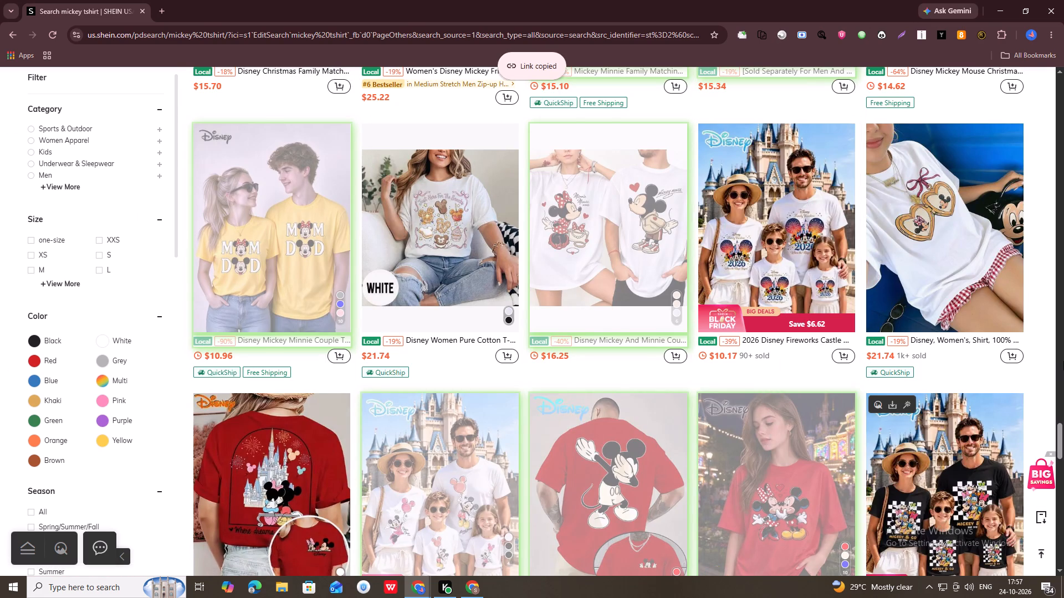
{"action": "key", "text": "ctrl+v"}
{"action": "key", "text": "Down"}
Copy the SHEIN link of the $21.74 Disney Women's Shirt with the heart-shaped Mickey design and paste it into cell C75207.
{"action": "key", "text": "alt+Tab"}
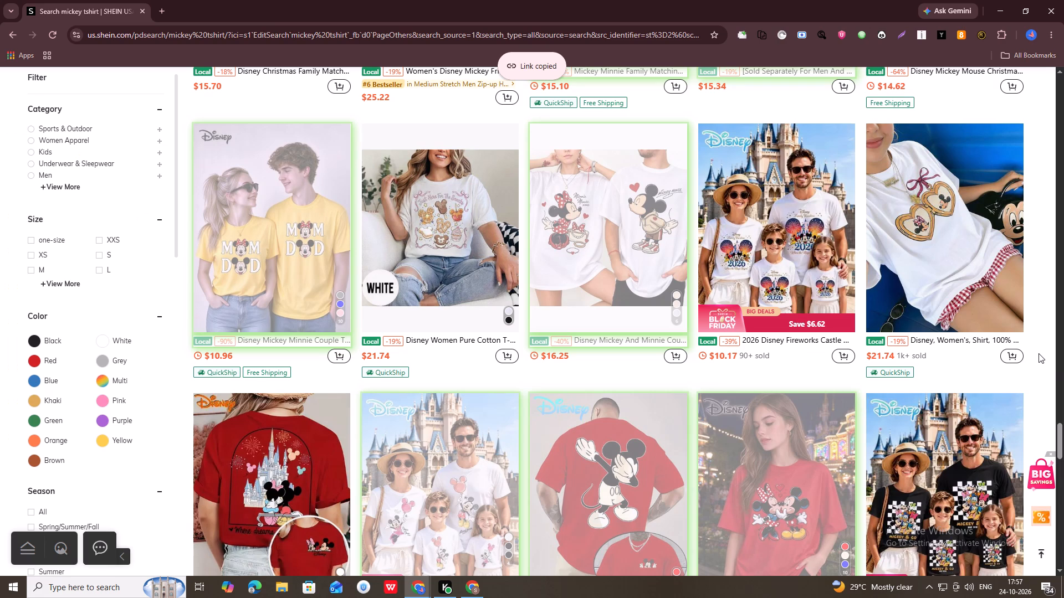
{"action": "key", "text": "alt+Tab"}
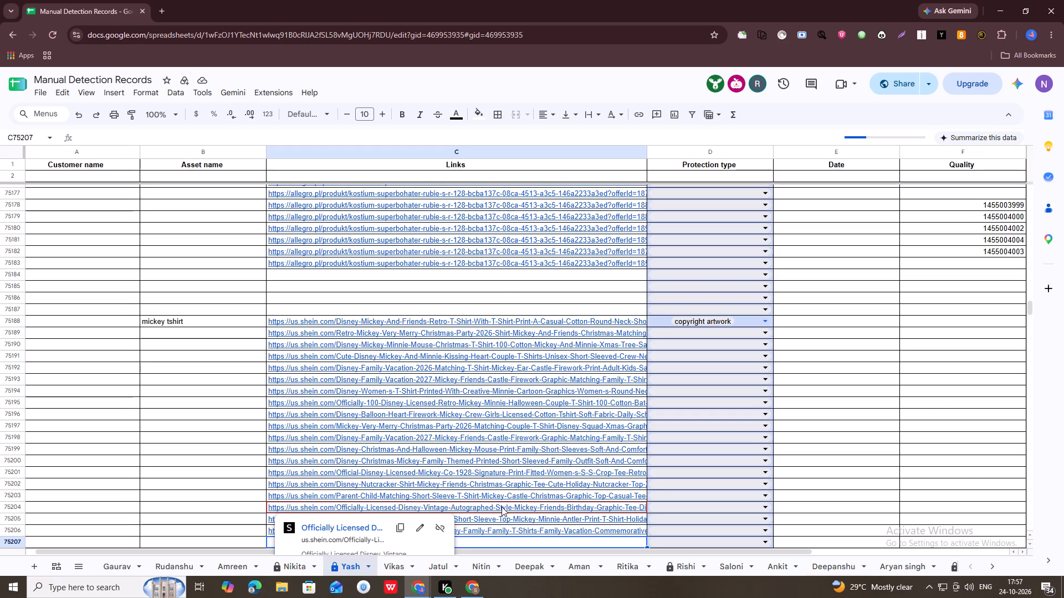
{"action": "scroll", "coordinate": [502, 507], "scroll_direction": "down", "scroll_amount": 4}
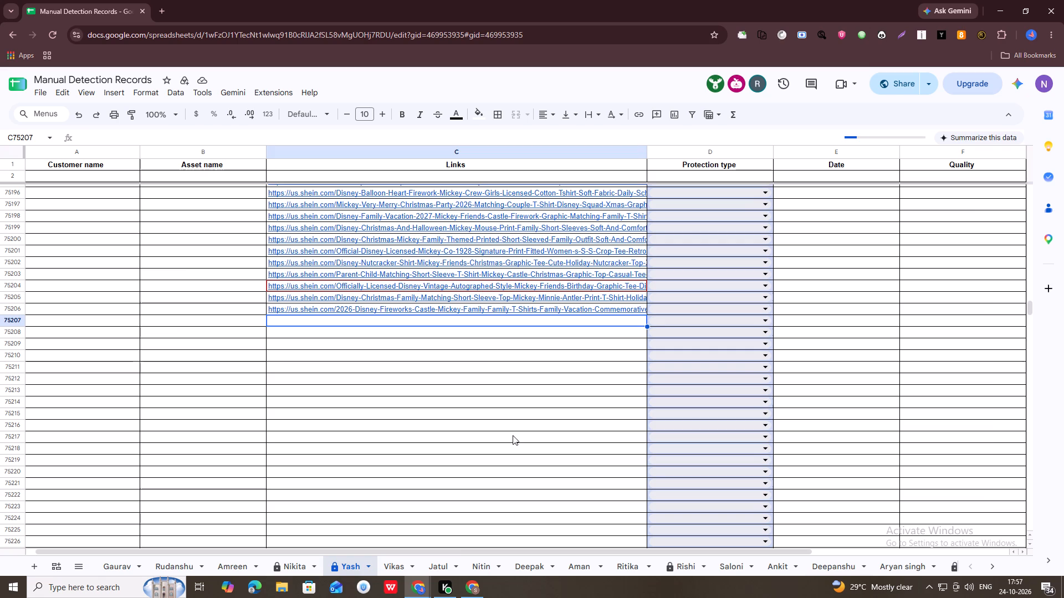
{"action": "scroll", "coordinate": [514, 439], "scroll_direction": "up", "scroll_amount": 4}
{"action": "scroll", "coordinate": [514, 439], "scroll_direction": "down", "scroll_amount": 4}
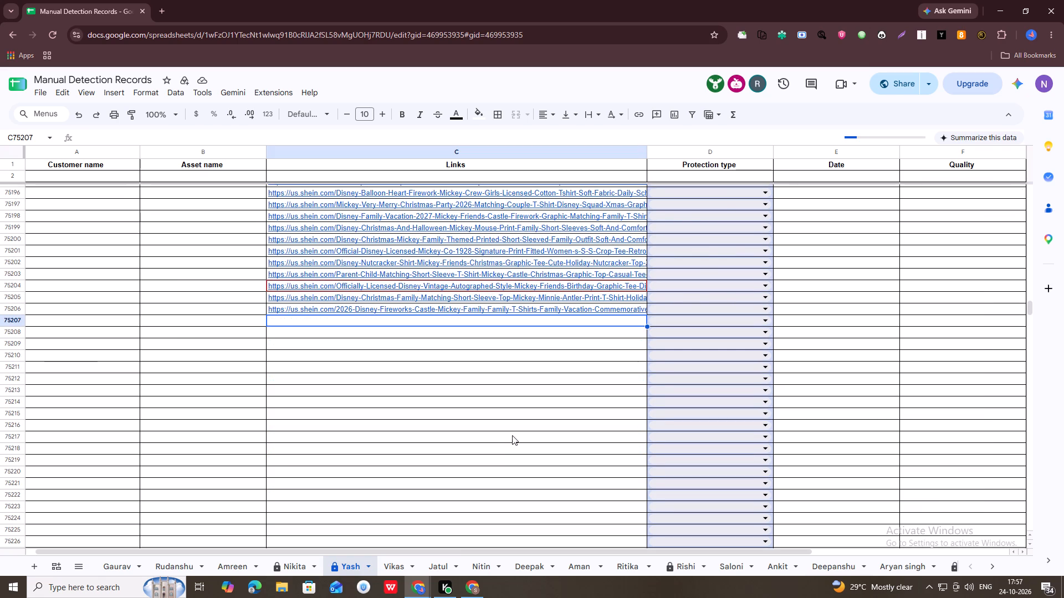
{"action": "key", "text": "alt+Tab"}
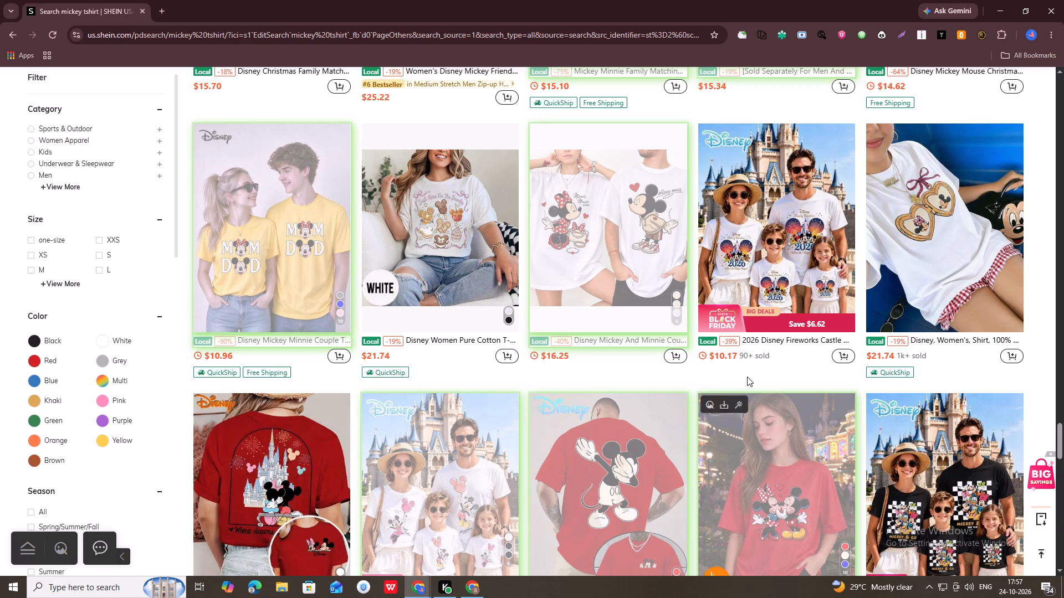
{"action": "right_click", "coordinate": [944, 342]}
{"action": "left_click", "coordinate": [848, 463]}
{"action": "key", "text": "alt+Tab"}
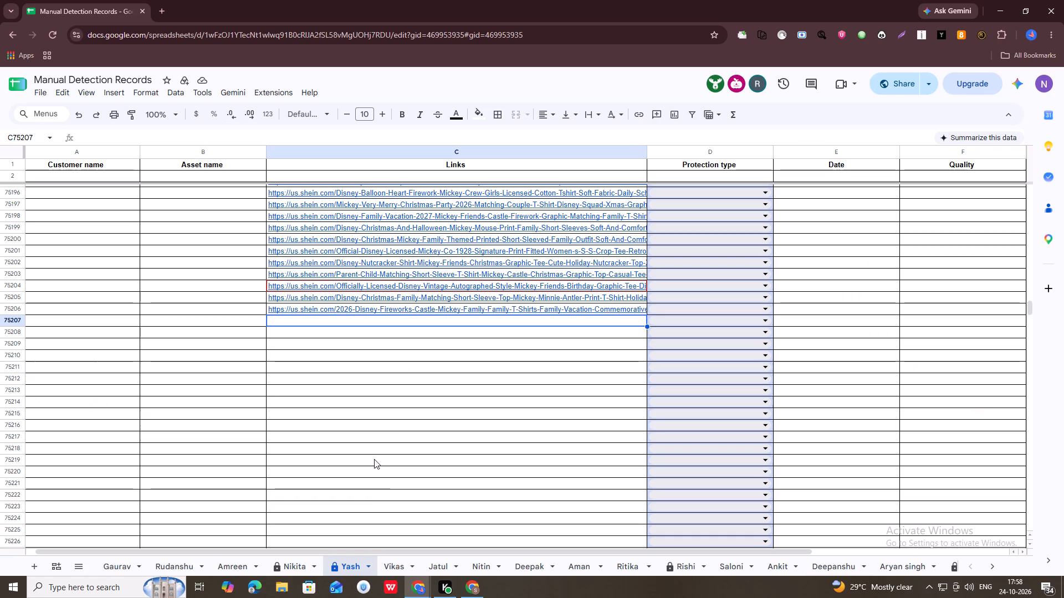
{"action": "key", "text": "ctrl+v"}
{"action": "key", "text": "Down"}
Find the $9.63 Disney Black And White Check family T-shirt on SHEIN and paste its link into cell C75208.
{"action": "key", "text": "alt+Tab"}
{"action": "scroll", "coordinate": [418, 414], "scroll_direction": "down", "scroll_amount": 4}
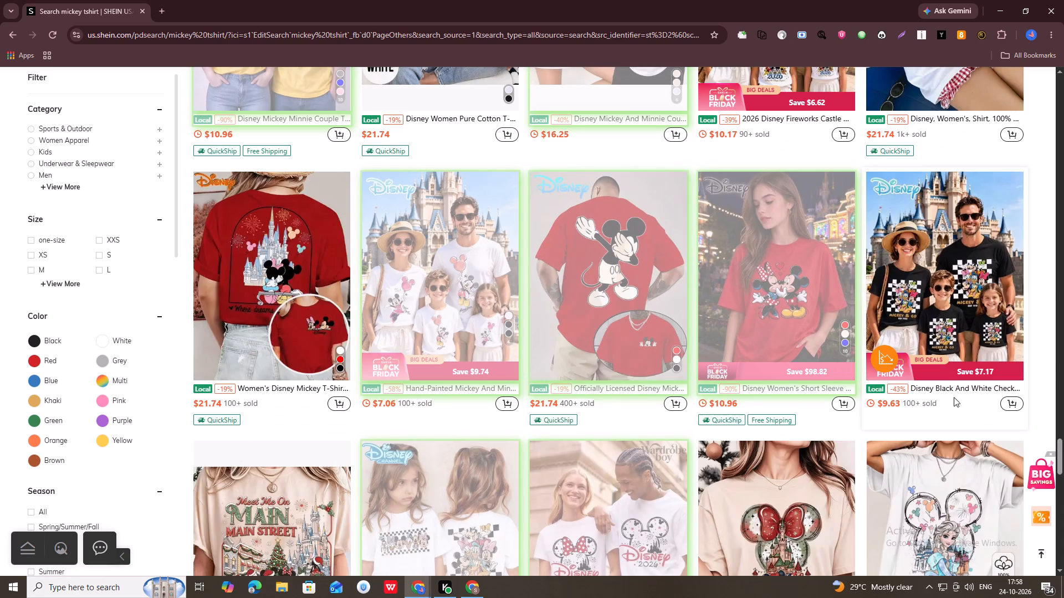
{"action": "right_click", "coordinate": [945, 391]}
{"action": "left_click", "coordinate": [870, 312]}
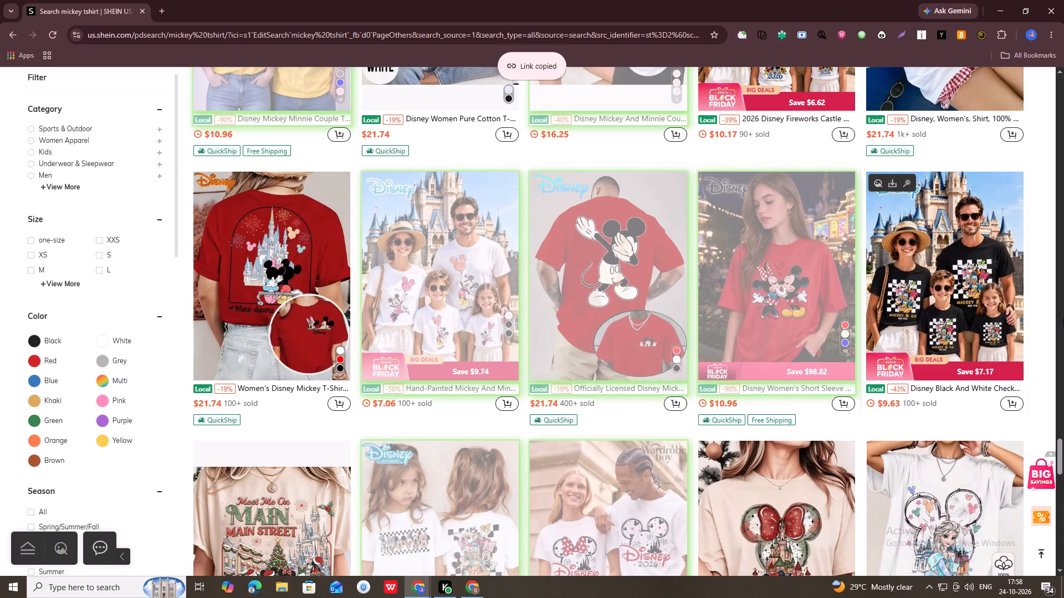
{"action": "key", "text": "alt+Tab"}
{"action": "key", "text": "ctrl+v"}
{"action": "key", "text": "Down"}
Find the $15.70 Parent Child Matching 2026 Mickey Friends Christmas T-shirt on SHEIN and paste its link into cell C75209.
{"action": "key", "text": "alt+Tab"}
{"action": "scroll", "coordinate": [666, 476], "scroll_direction": "down", "scroll_amount": 5}
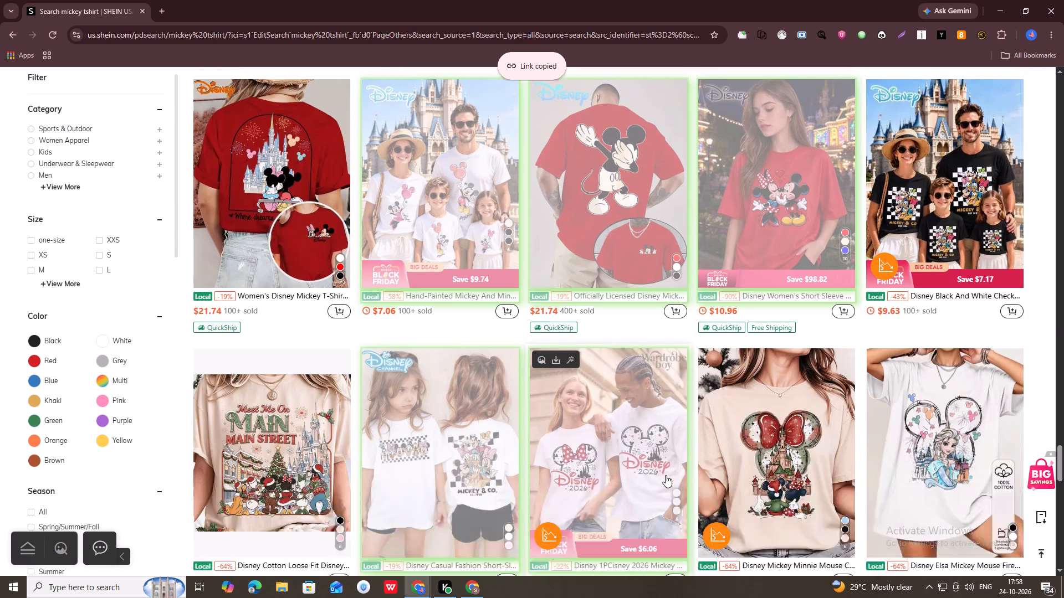
{"action": "scroll", "coordinate": [789, 431], "scroll_direction": "down", "scroll_amount": 5}
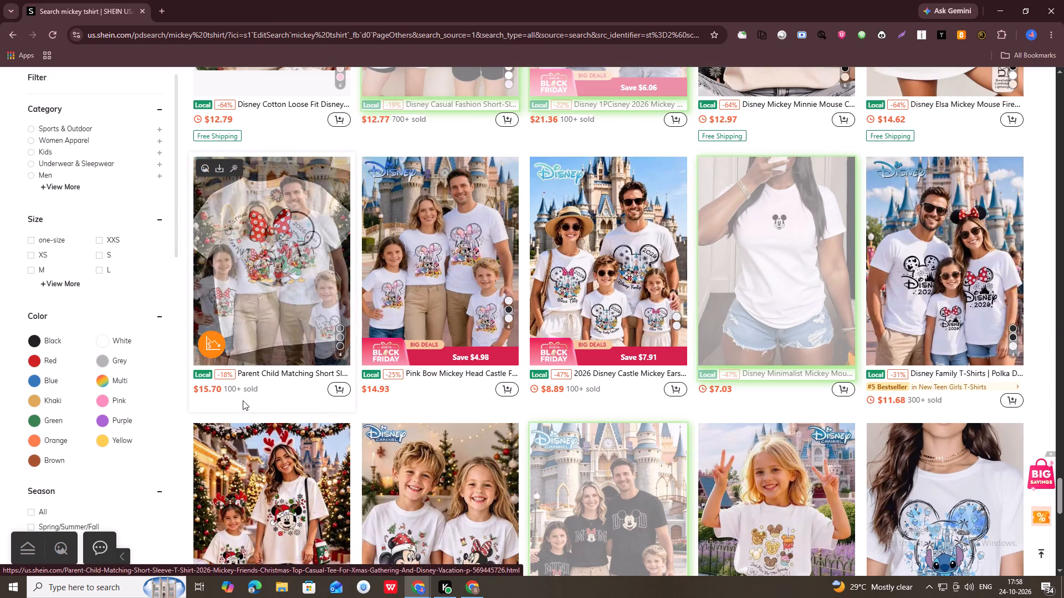
{"action": "right_click", "coordinate": [278, 375]}
{"action": "left_click", "coordinate": [314, 496]}
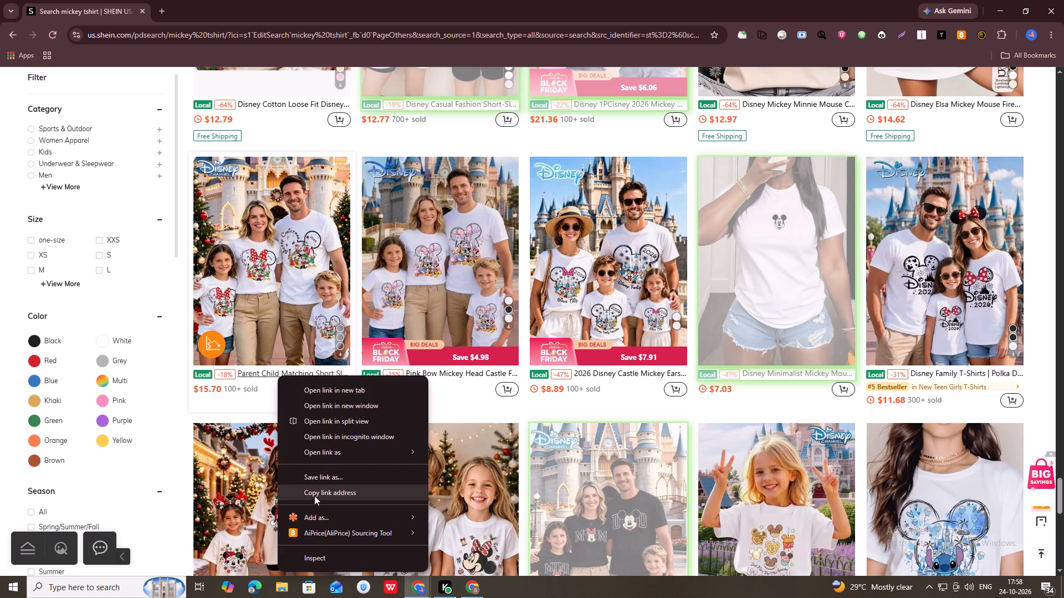
{"action": "key", "text": "alt+Tab"}
{"action": "key", "text": "ctrl+v"}
{"action": "key", "text": "Down"}
Copy the SHEIN link of the $14.93 Pink Bow Mickey Head Castle family T-shirt and paste it into cell C75210.
{"action": "key", "text": "alt+Tab"}
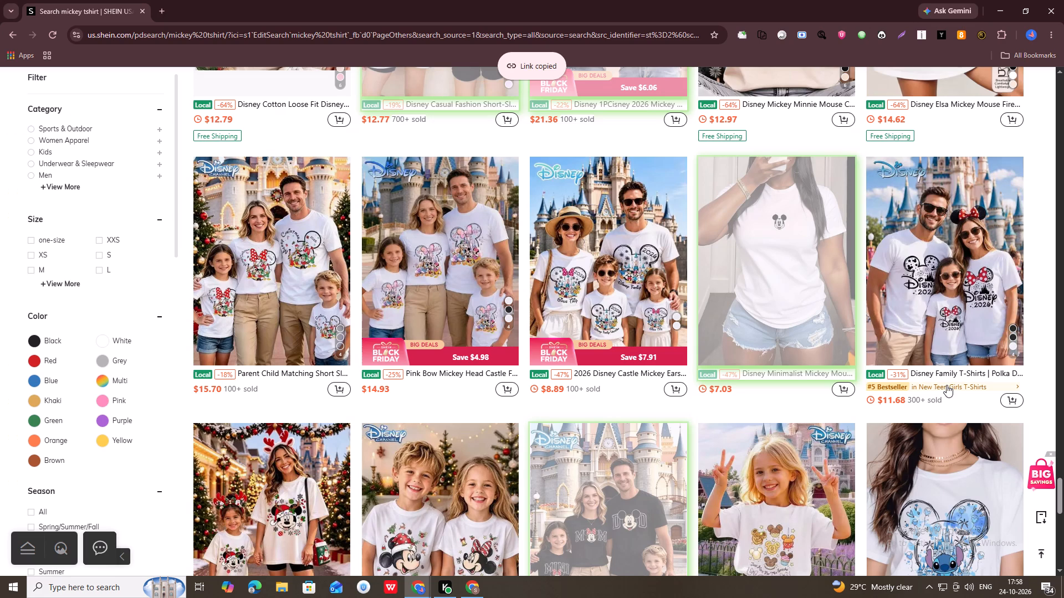
{"action": "right_click", "coordinate": [469, 377]}
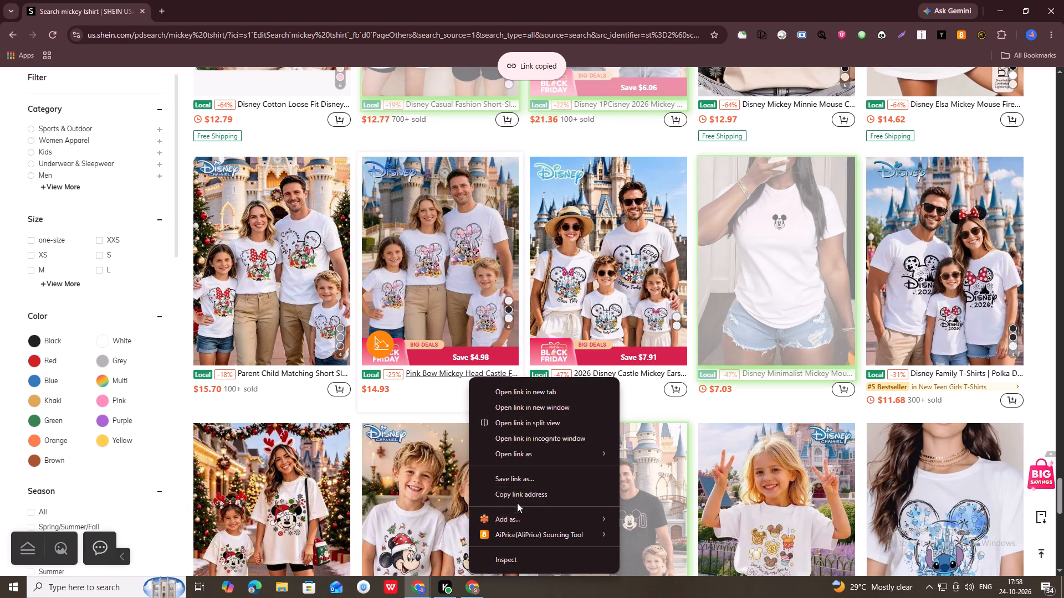
{"action": "left_click", "coordinate": [518, 493]}
{"action": "key", "text": "alt+Tab"}
{"action": "key", "text": "ctrl+v"}
{"action": "key", "text": "Down"}
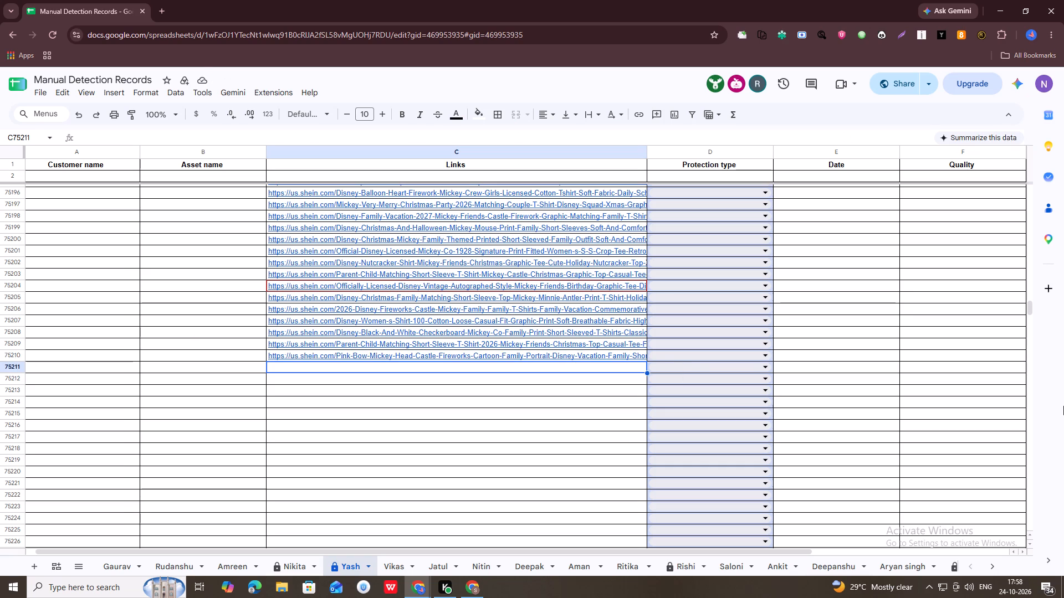
Copy the $14.93 Pink Bow Mickey Head T-shirt link again, paste it into cell C75211, and select the links above up to C75188.
{"action": "key", "text": "alt+Tab"}
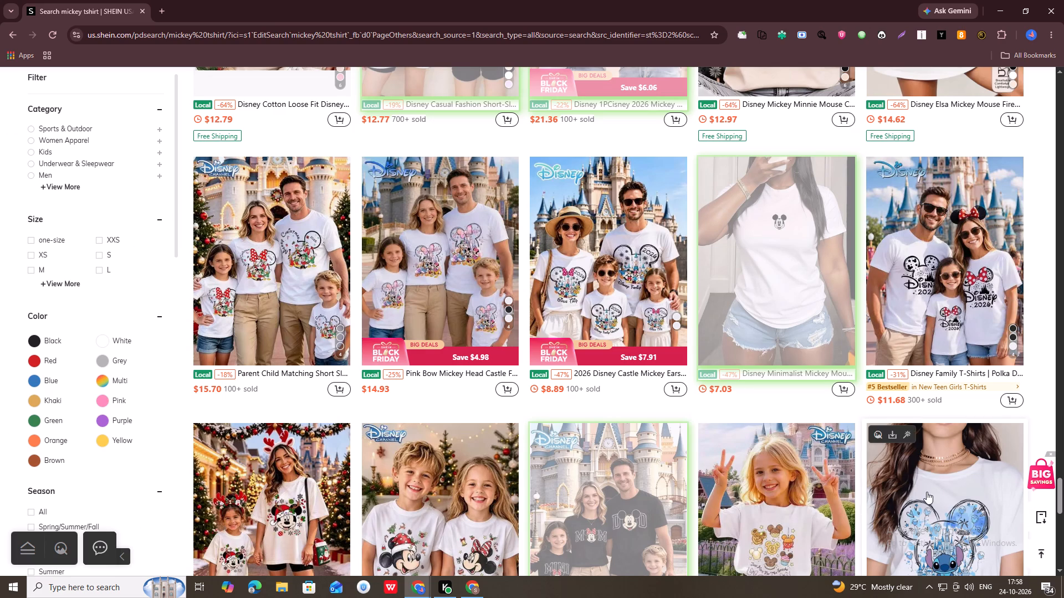
{"action": "right_click", "coordinate": [447, 373]}
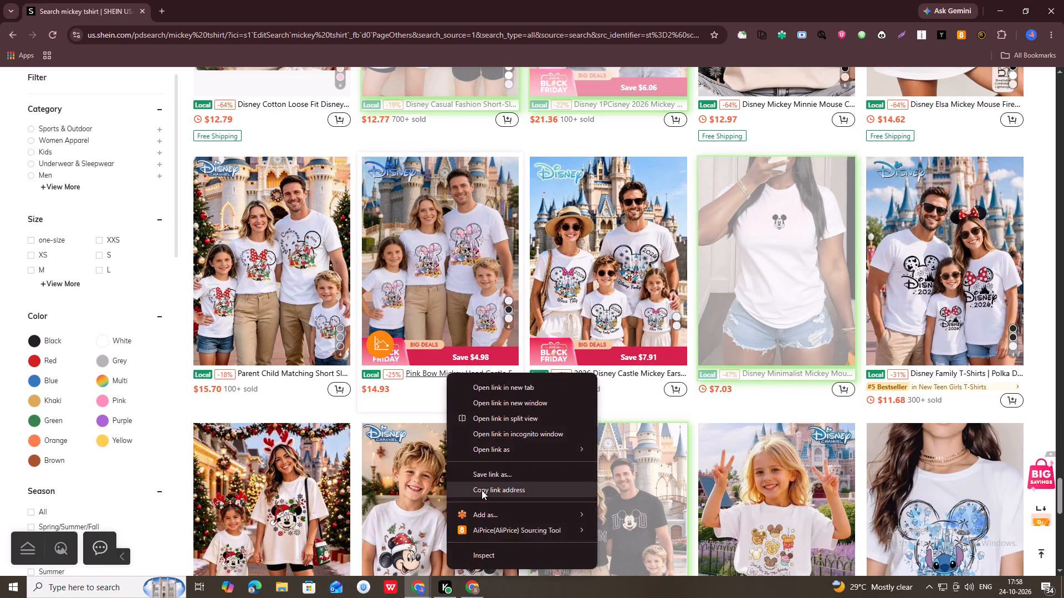
{"action": "left_click", "coordinate": [482, 490]}
{"action": "key", "text": "alt+Tab"}
{"action": "key", "text": "ctrl+v"}
{"action": "key", "text": "ctrl+shift+Up"}
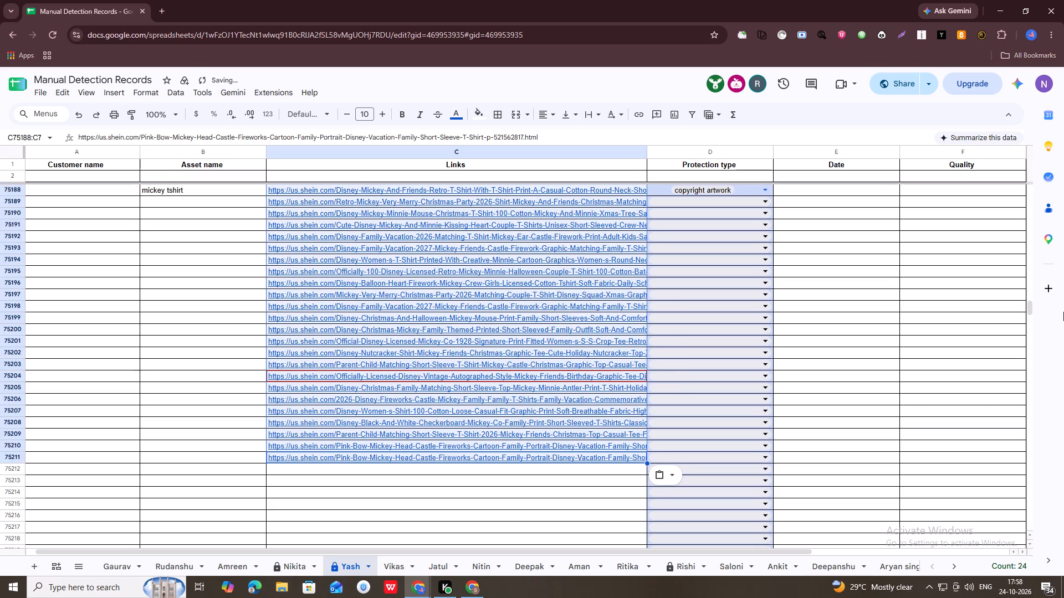
{"action": "key", "text": "Down"}
Copy the SHEIN link of the $8.89 2026 Disney Castle Mickey Ears family T-shirt and paste it into cell C75212.
{"action": "key", "text": "alt+Tab"}
{"action": "key", "text": "Down"}
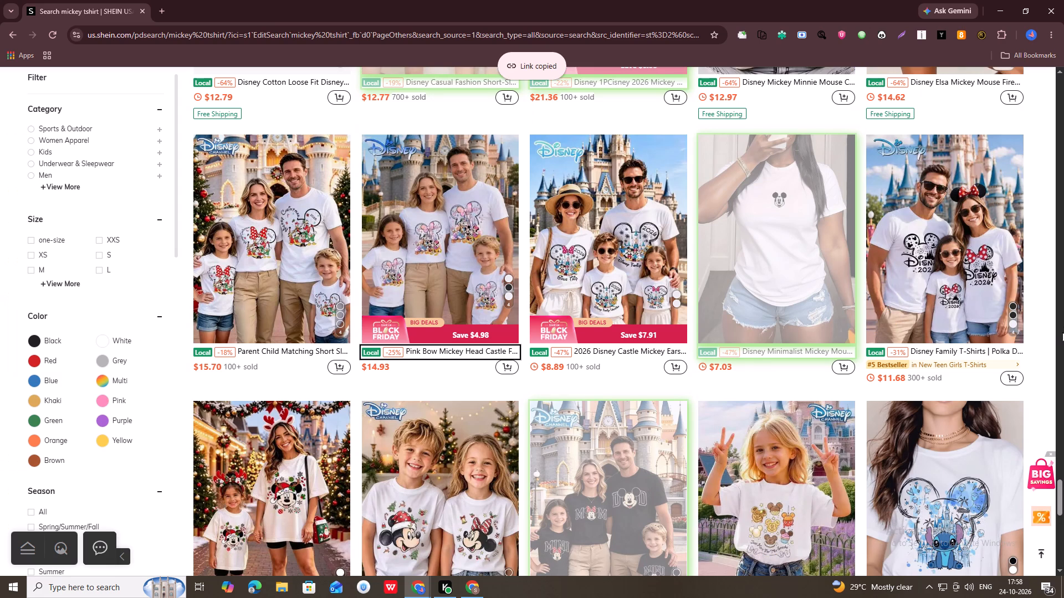
{"action": "right_click", "coordinate": [607, 348]}
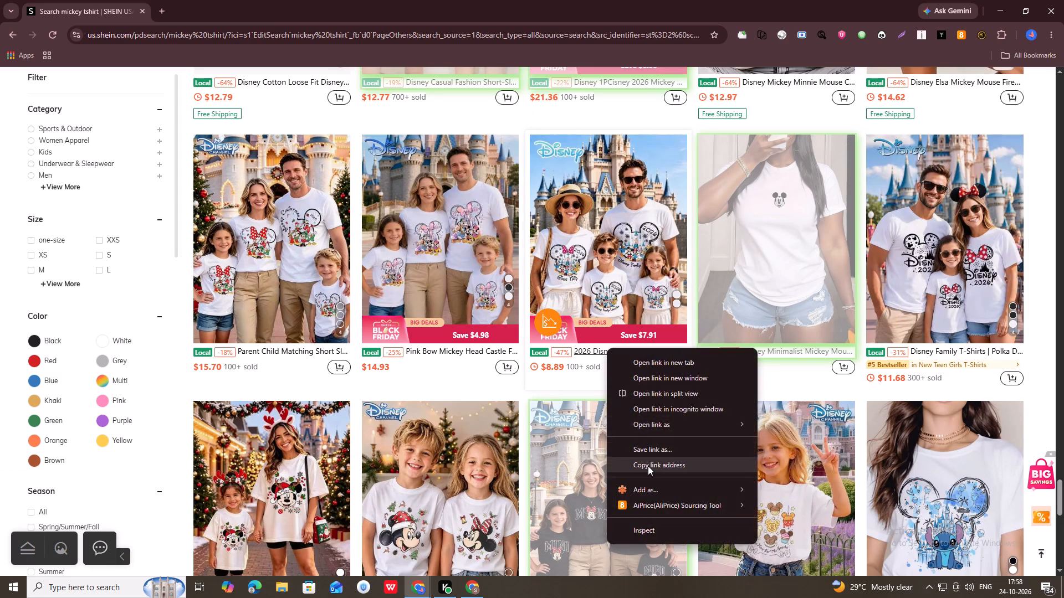
{"action": "left_click", "coordinate": [648, 466]}
{"action": "key", "text": "alt+Tab"}
{"action": "key", "text": "ctrl+v"}
{"action": "key", "text": "Down"}
Find the $15.70 Christmas Disney Mickey Mouse Head parent-child T-shirt on SHEIN and paste its link into cell C75213.
{"action": "key", "text": "alt+Tab"}
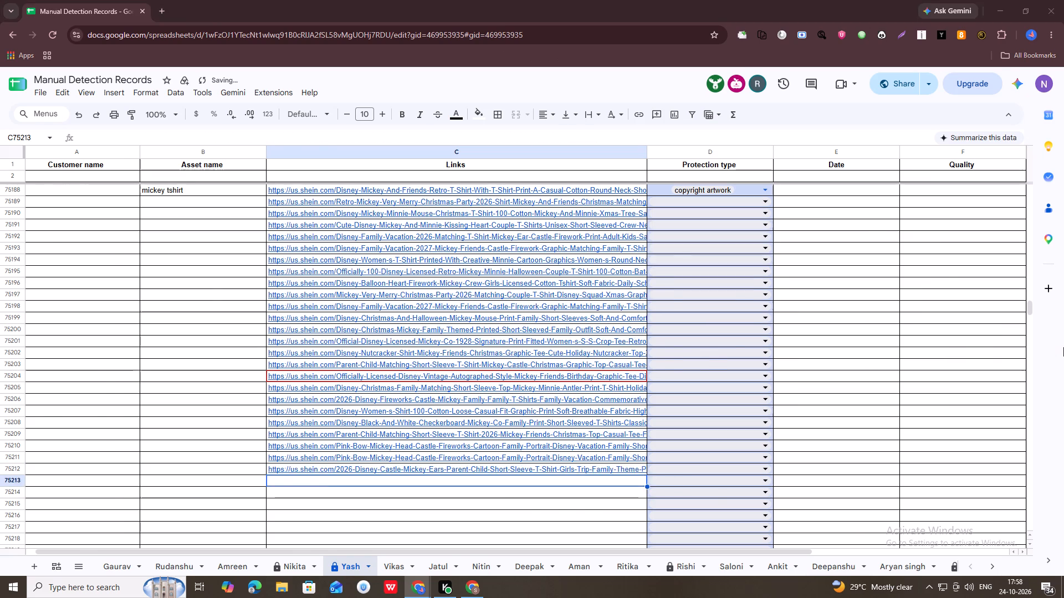
{"action": "scroll", "coordinate": [700, 401], "scroll_direction": "down", "scroll_amount": 3}
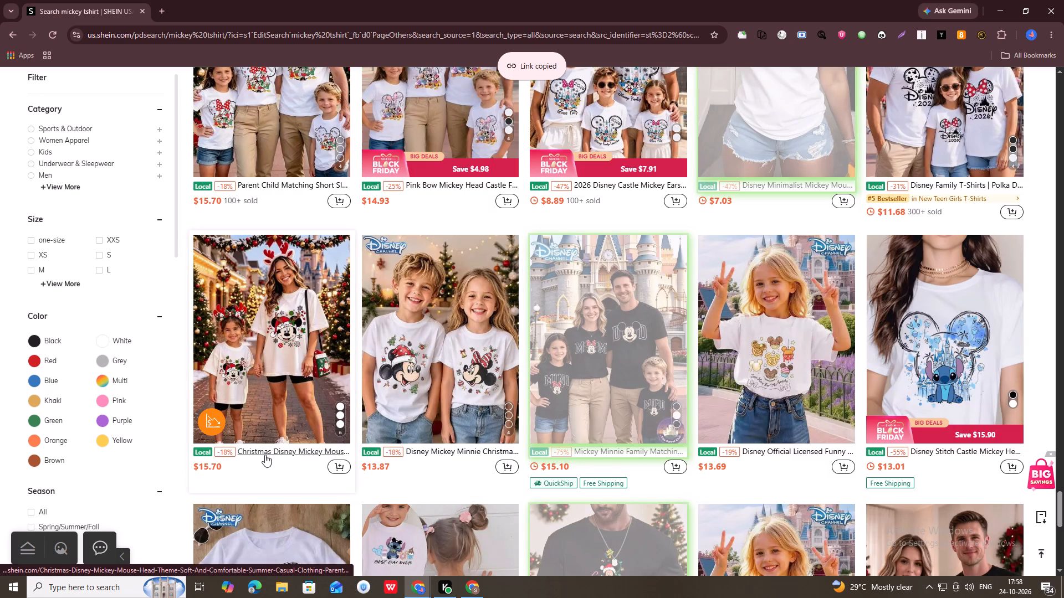
{"action": "right_click", "coordinate": [267, 453]}
{"action": "left_click", "coordinate": [306, 375]}
{"action": "key", "text": "alt+Tab"}
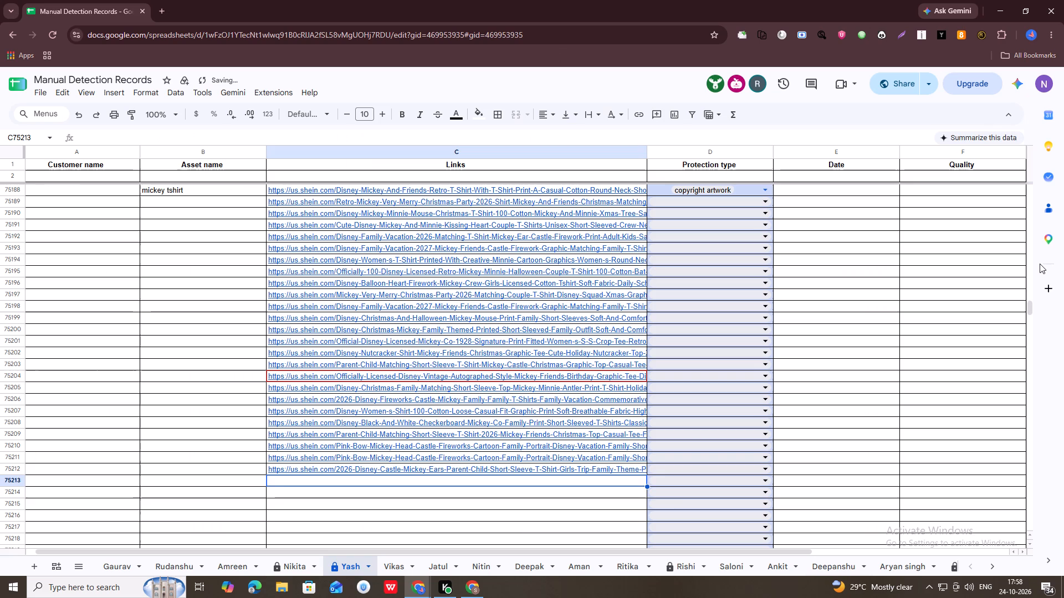
{"action": "key", "text": "ctrl+v"}
{"action": "key", "text": "Down"}
Copy the SHEIN link of the $13.87 Disney Mickey Minnie Christmas kids' T-shirt and paste it into cell C75214.
{"action": "key", "text": "alt+Tab"}
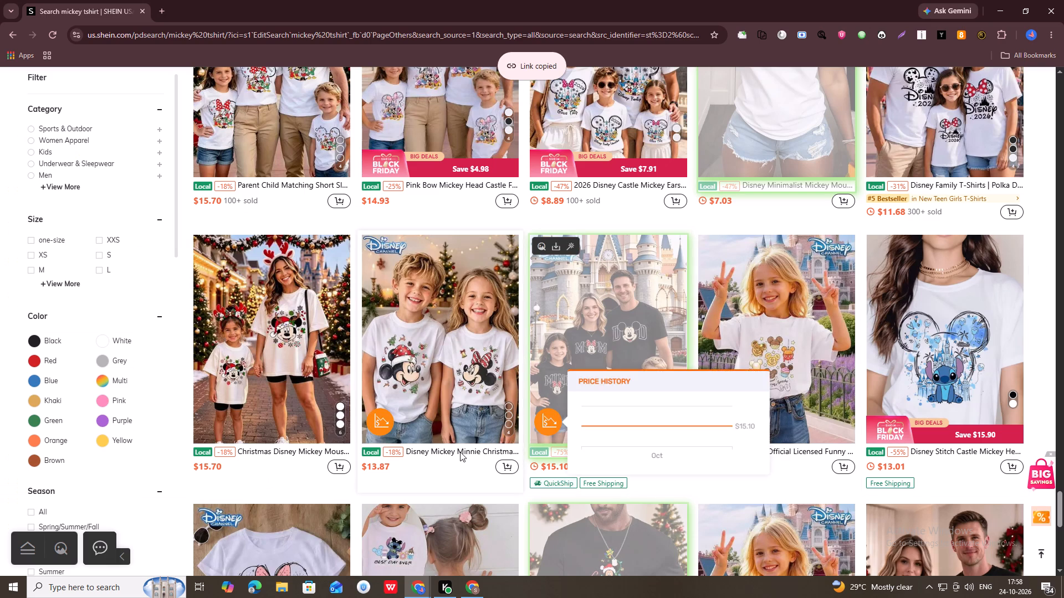
{"action": "right_click", "coordinate": [460, 452]}
{"action": "left_click", "coordinate": [509, 373]}
{"action": "key", "text": "alt+Tab"}
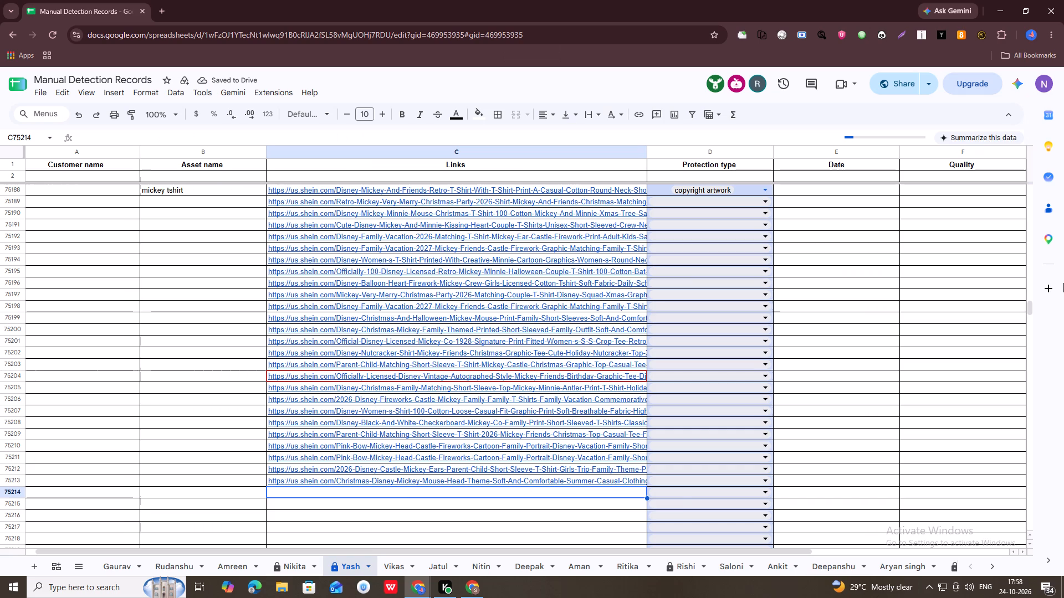
{"action": "key", "text": "ctrl+v"}
{"action": "key", "text": "Down"}
Find the $13.69 Disney Officially Authorized 2026 Family Vacation T-shirt on SHEIN and paste its link into cell C75215.
{"action": "key", "text": "alt+Tab"}
{"action": "scroll", "coordinate": [948, 339], "scroll_direction": "down", "scroll_amount": 4}
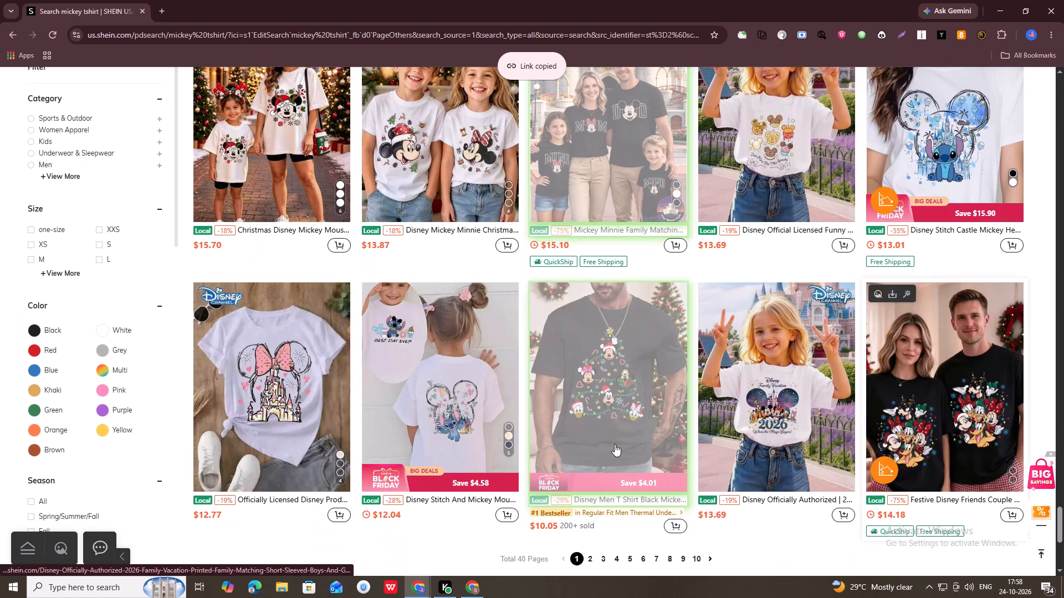
{"action": "right_click", "coordinate": [792, 501]}
{"action": "left_click", "coordinate": [831, 420]}
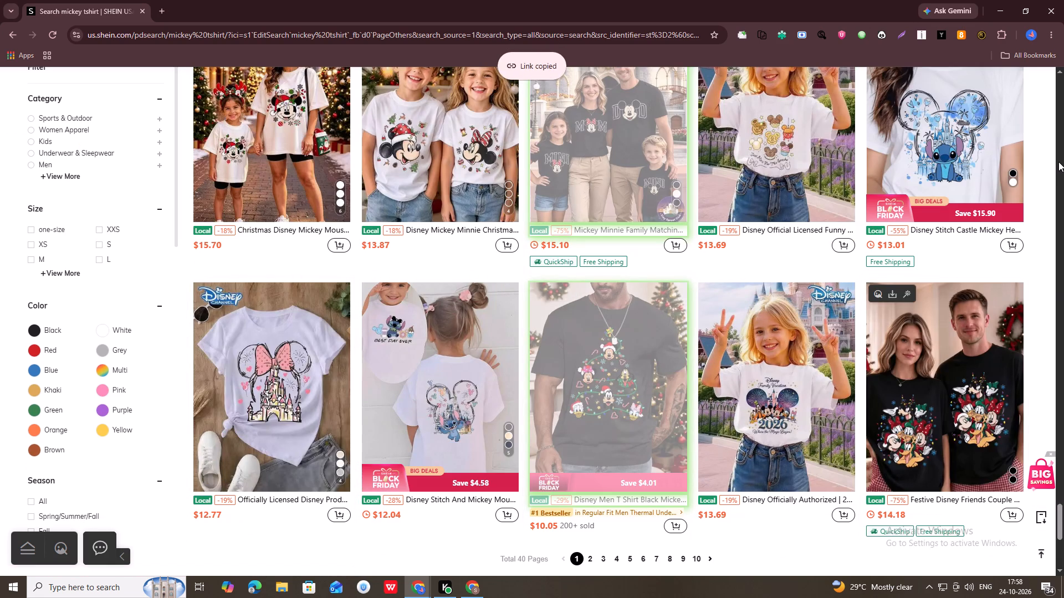
{"action": "key", "text": "alt+Tab"}
{"action": "key", "text": "ctrl+v"}
{"action": "key", "text": "Down"}
Paste the link of SHEIN's $14.18 Festive Disney Friends Couple Christmas T-shirt into cell C75216 and select the links above up to C75188.
{"action": "key", "text": "alt+Tab"}
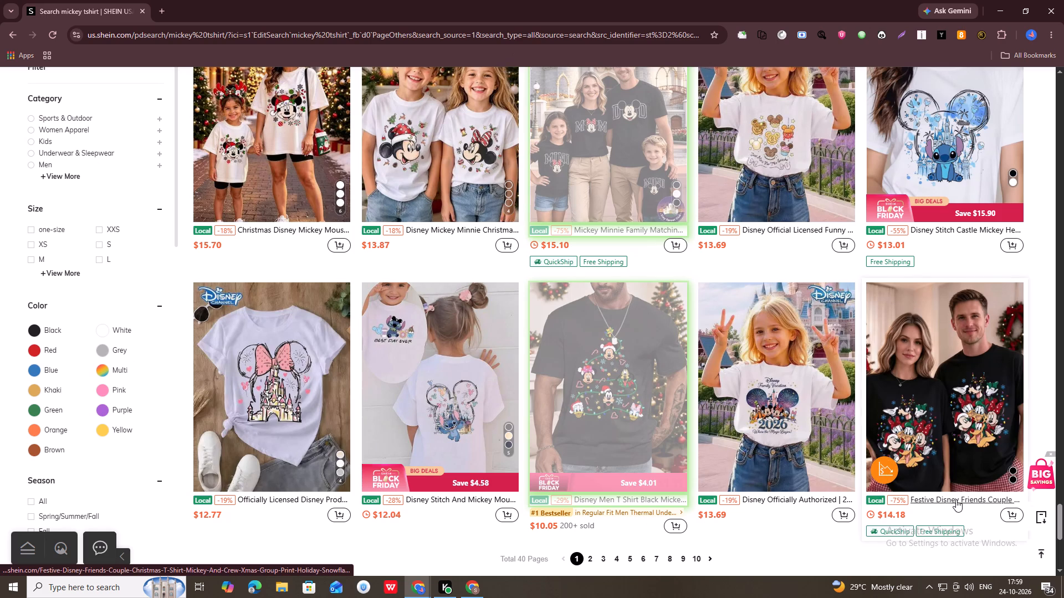
{"action": "right_click", "coordinate": [956, 499]}
{"action": "left_click", "coordinate": [852, 424]}
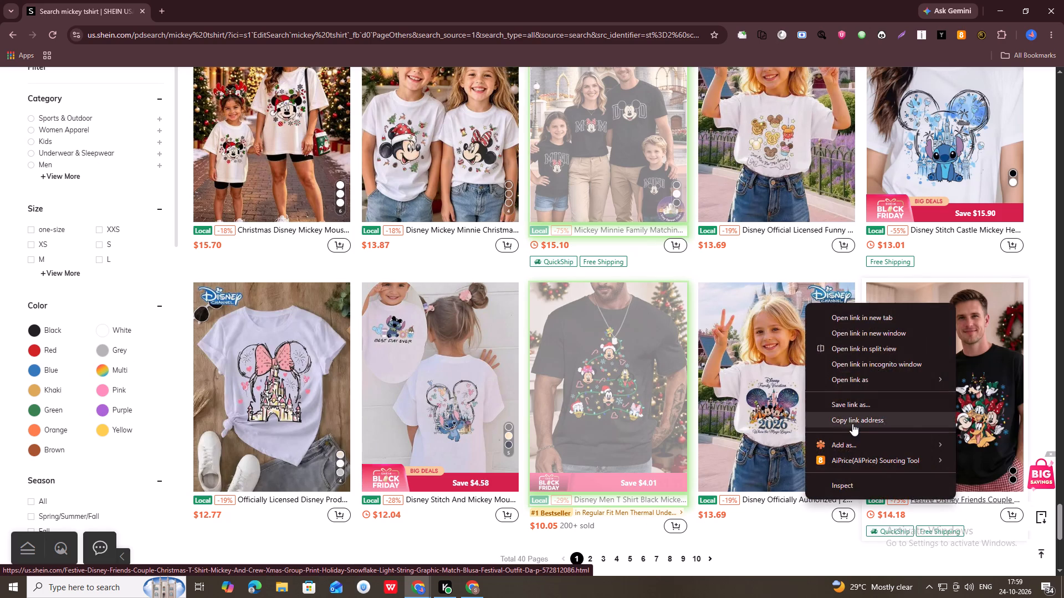
{"action": "key", "text": "alt+Tab"}
{"action": "key", "text": "ctrl+v"}
{"action": "key", "text": "ctrl+shift+Up"}
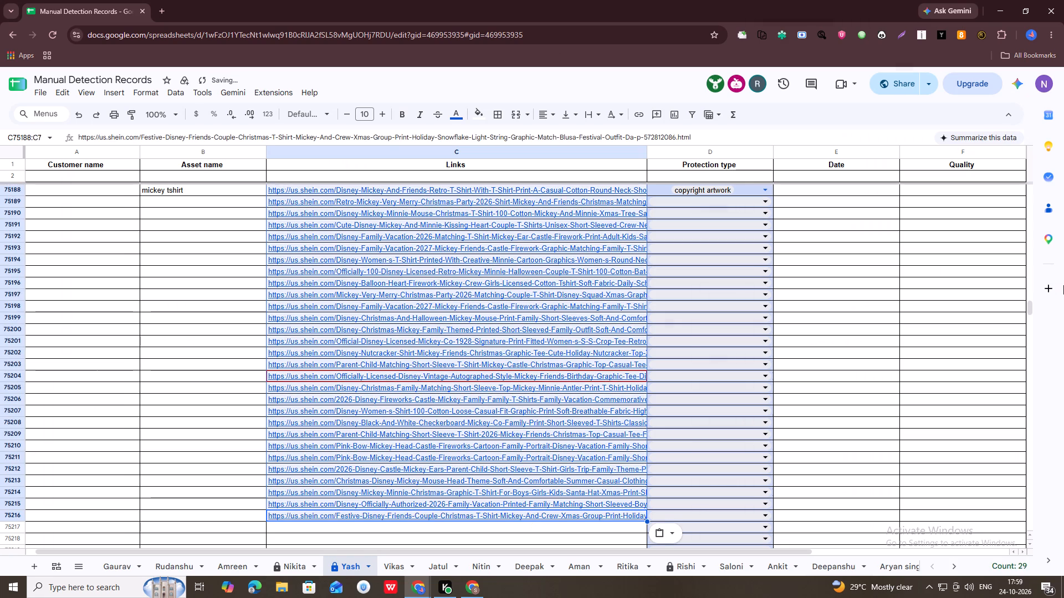
{"action": "key", "text": "Down"}
On page 2 of the SHEIN results, copy the $11.82 Disney Classic Cartoon Crew T-shirt's link and paste it into cell C75217.
{"action": "key", "text": "alt+Tab"}
{"action": "key", "text": "Down"}
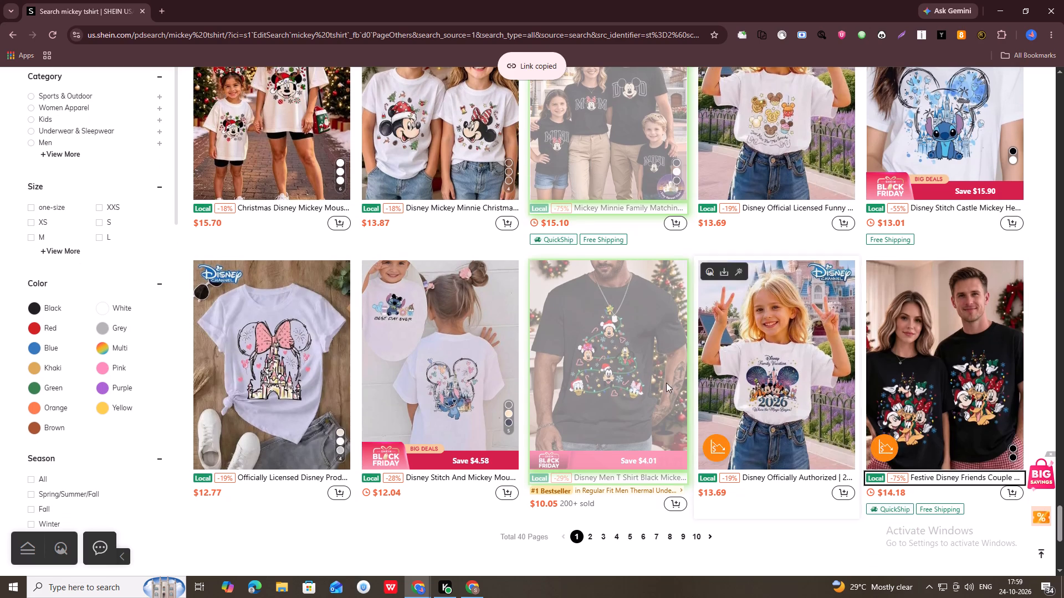
{"action": "left_click", "coordinate": [590, 537]}
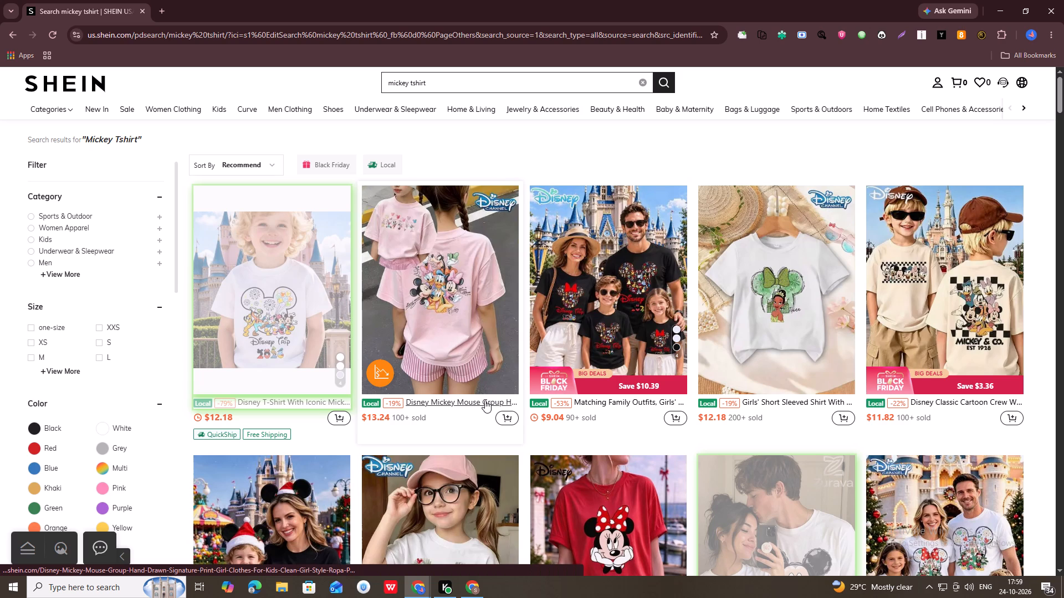
{"action": "right_click", "coordinate": [941, 400]}
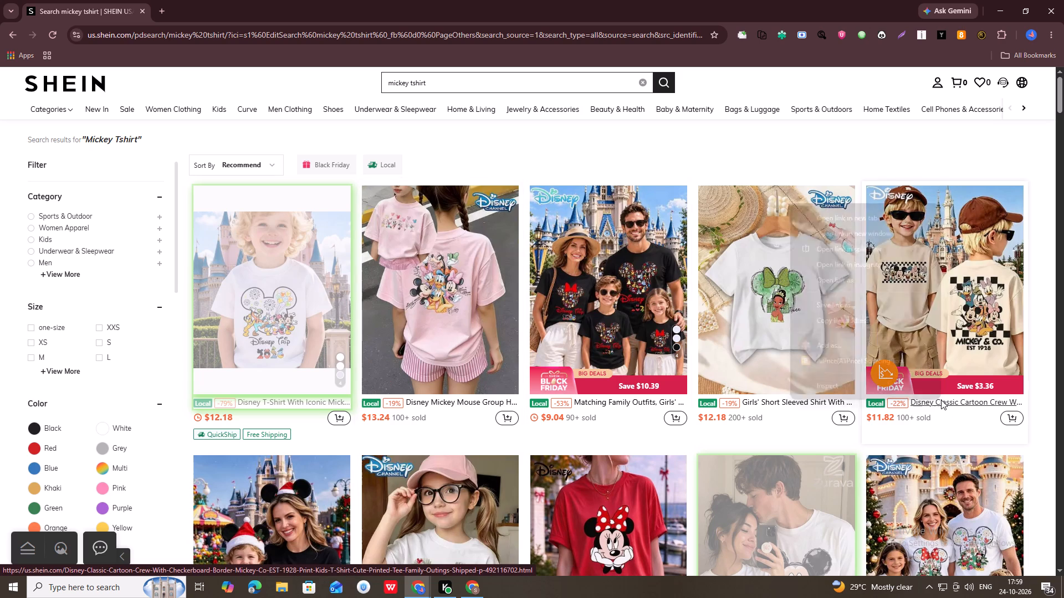
{"action": "left_click", "coordinate": [873, 323]}
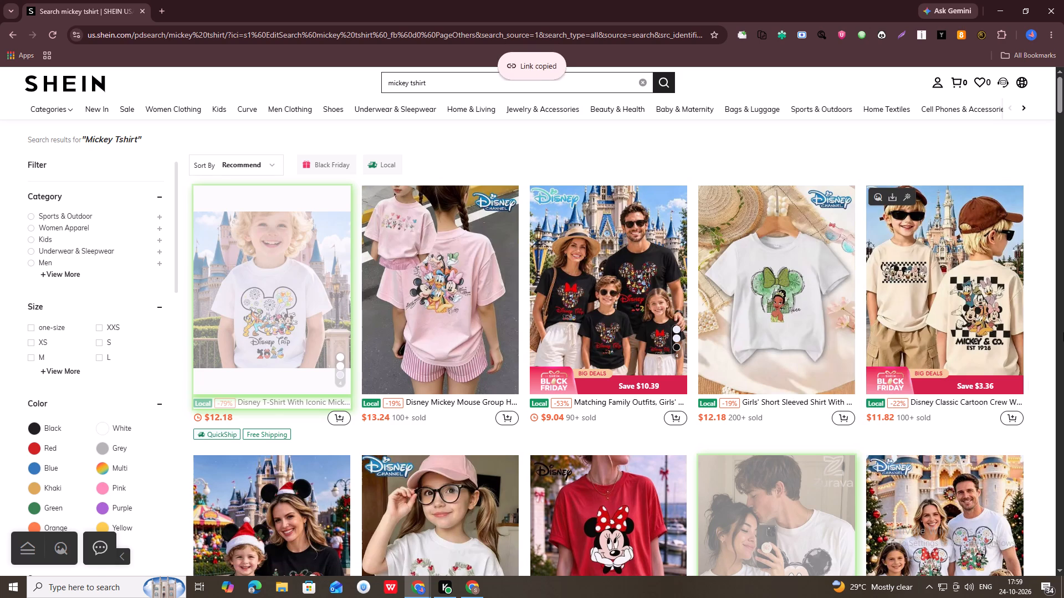
{"action": "key", "text": "alt+Tab"}
{"action": "key", "text": "ctrl+v"}
{"action": "key", "text": "Down"}
Find the $15.19 Christmas Disney Mickey Print black T-shirt on SHEIN and paste its link into cell C75218.
{"action": "key", "text": "alt+Tab"}
{"action": "key", "text": "Down"}
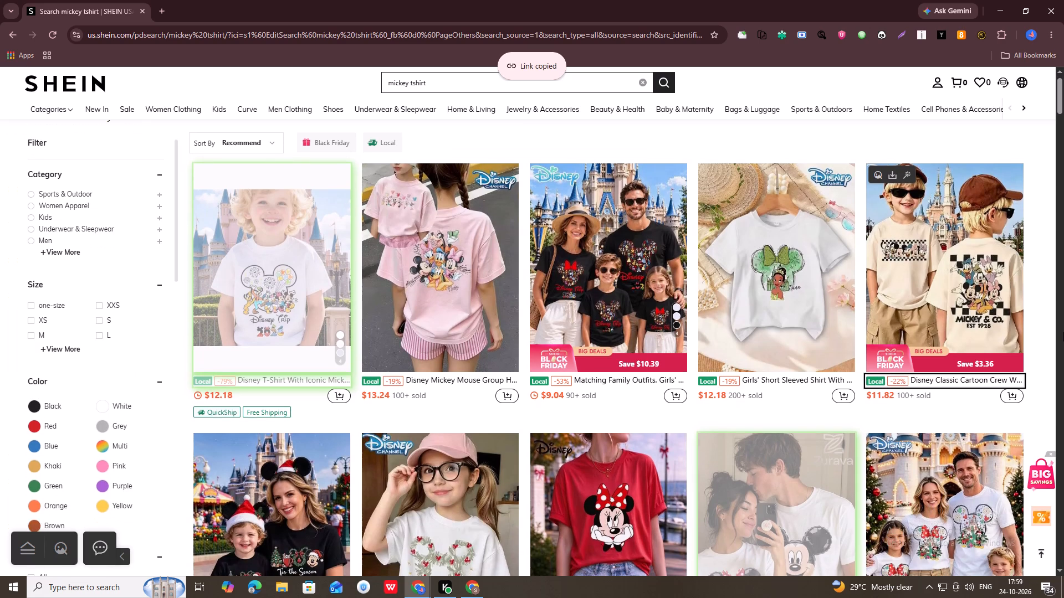
{"action": "scroll", "coordinate": [581, 445], "scroll_direction": "down", "scroll_amount": 4}
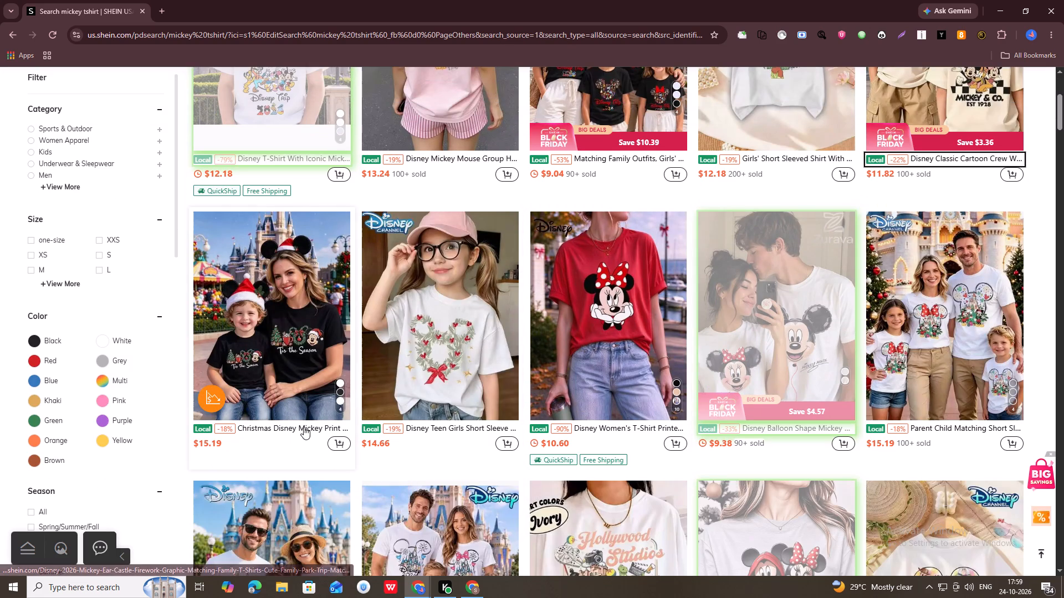
{"action": "right_click", "coordinate": [305, 428]}
{"action": "left_click", "coordinate": [340, 348]}
{"action": "key", "text": "alt+Tab"}
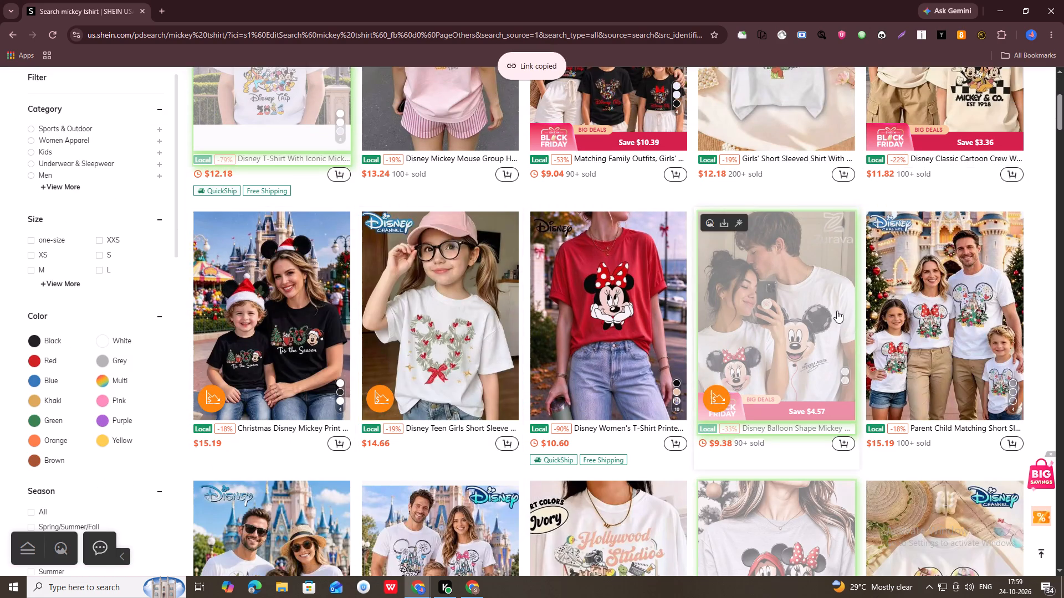
{"action": "key", "text": "ctrl+v"}
{"action": "key", "text": "Down"}
Paste the link of SHEIN's $10.60 red Disney Women's Minnie T-shirt into cell C75219 and select the links above up to C75188.
{"action": "key", "text": "alt+Tab"}
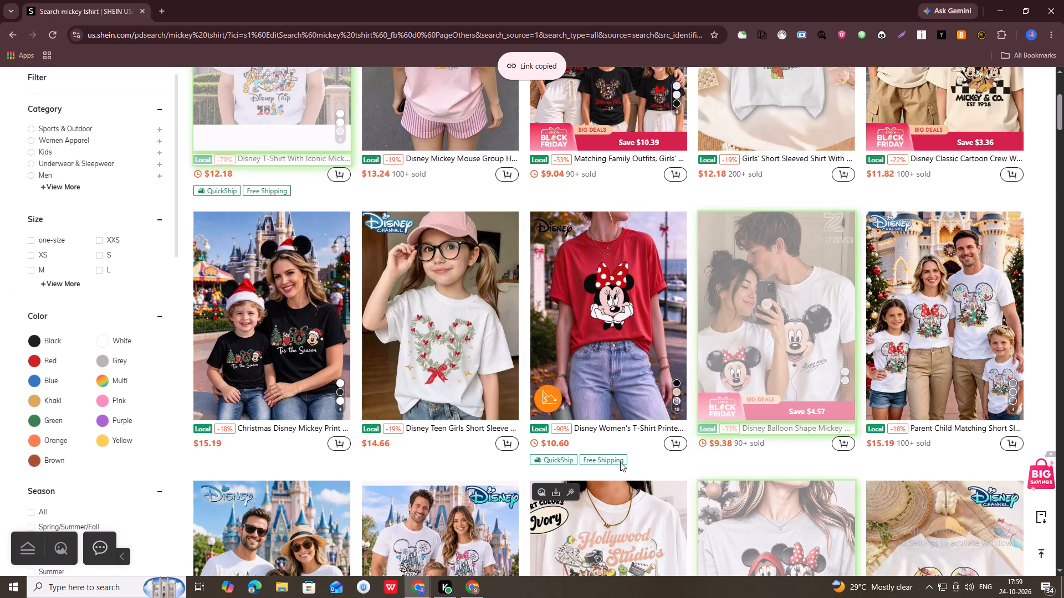
{"action": "right_click", "coordinate": [651, 430]}
{"action": "left_click", "coordinate": [694, 351]}
{"action": "key", "text": "alt+Tab"}
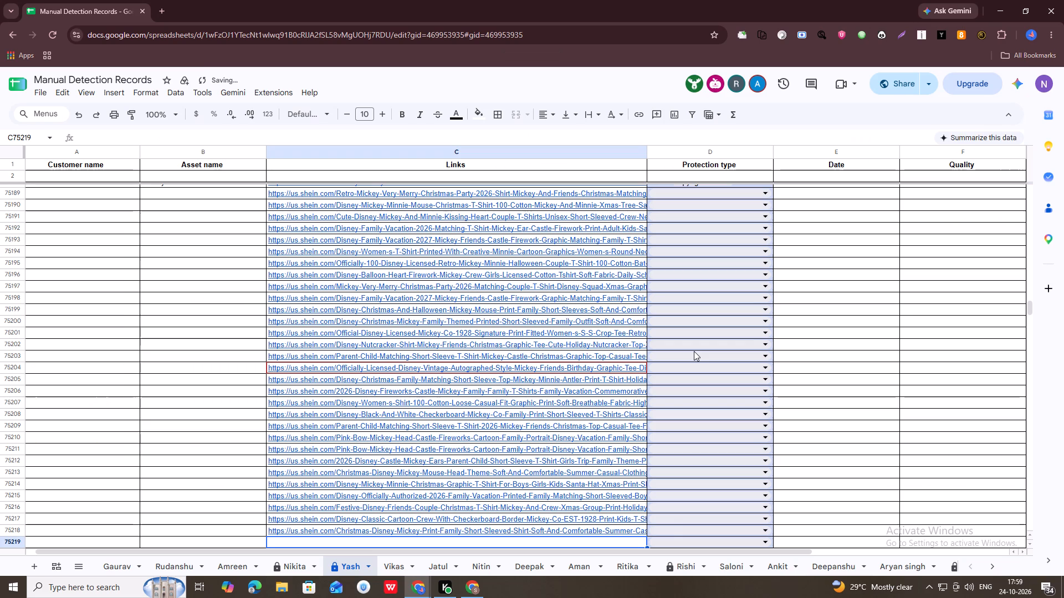
{"action": "key", "text": "ctrl+v"}
{"action": "key", "text": "ctrl+shift+Up"}
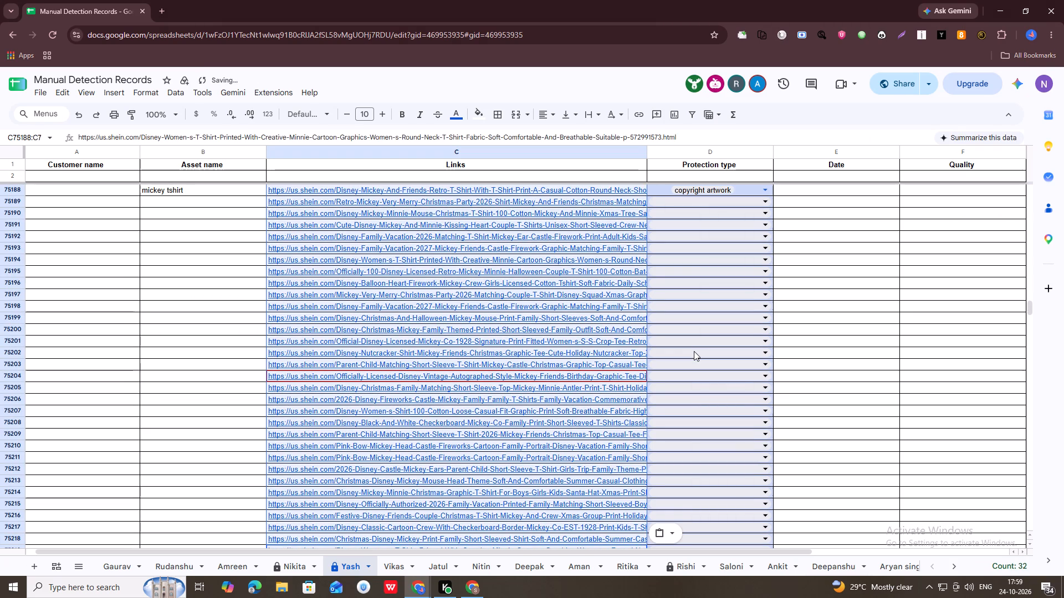
{"action": "key", "text": "Down"}
Copy the SHEIN link of the $15.19 Parent Child Matching Mickey Castle Christmas T-shirt and paste it into cell C75220.
{"action": "key", "text": "alt+Tab"}
{"action": "key", "text": "Down"}
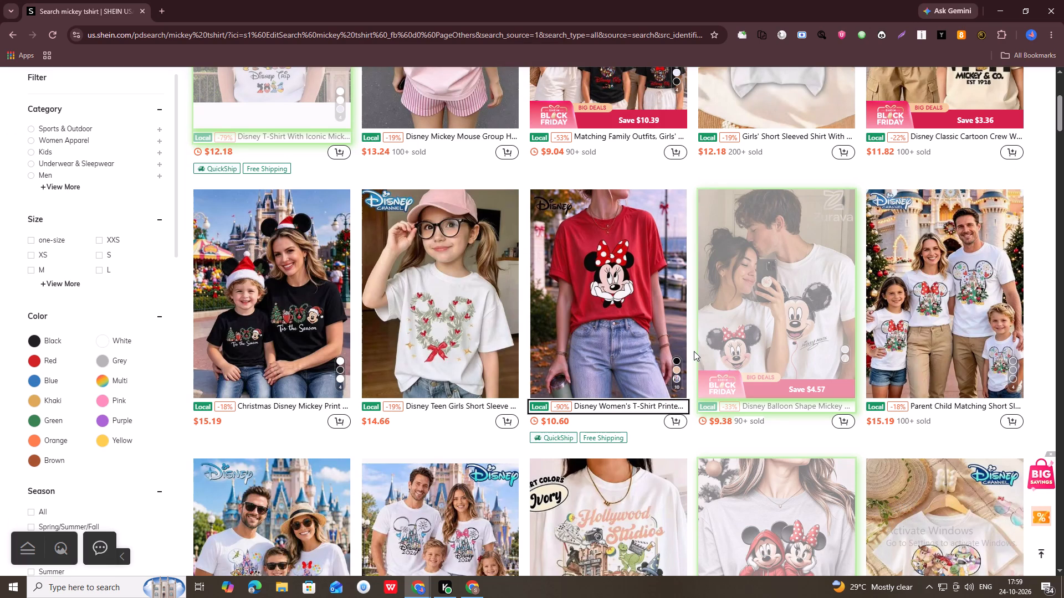
{"action": "right_click", "coordinate": [942, 404]}
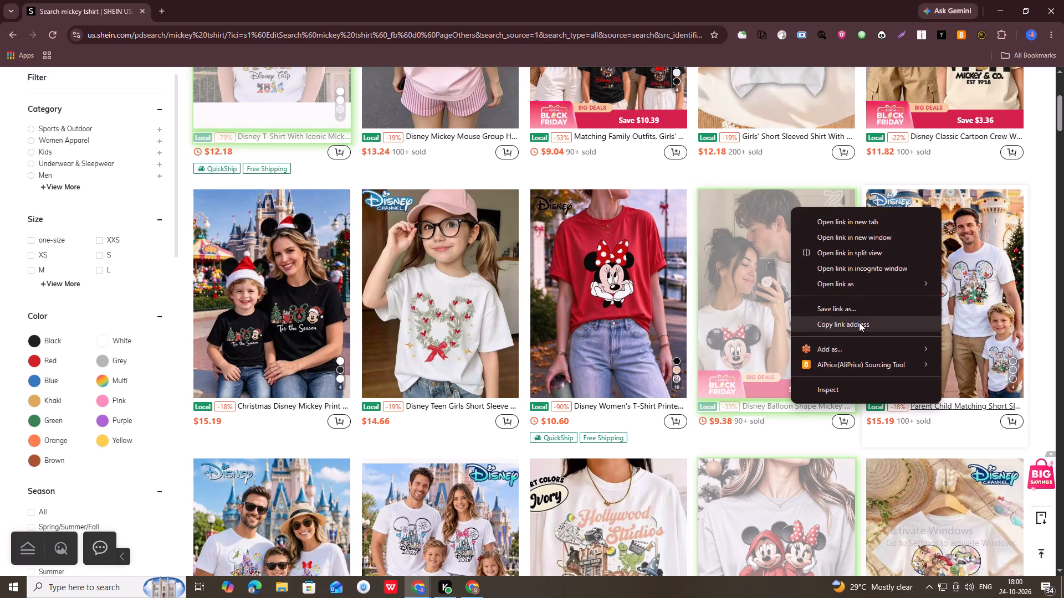
{"action": "left_click", "coordinate": [859, 322]}
{"action": "key", "text": "alt+Tab"}
{"action": "key", "text": "ctrl+v"}
{"action": "key", "text": "Down"}
Find the $12.50 Disney Family T-Shirts Mickey listing on SHEIN and paste its link into cell C75221.
{"action": "key", "text": "alt+Tab"}
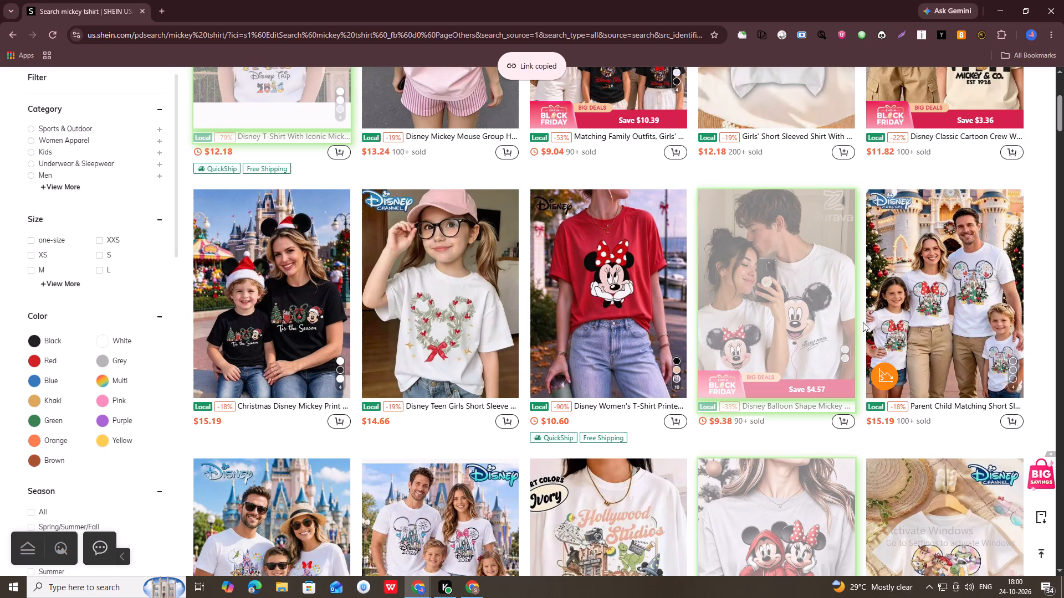
{"action": "scroll", "coordinate": [490, 515], "scroll_direction": "down", "scroll_amount": 5}
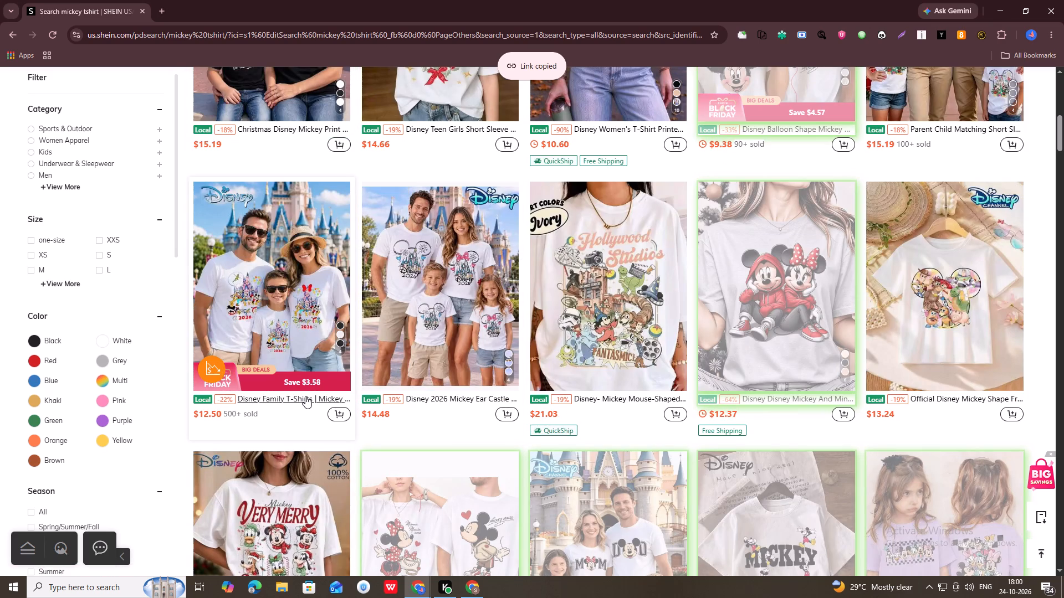
{"action": "right_click", "coordinate": [305, 396]}
{"action": "left_click", "coordinate": [345, 310]}
{"action": "key", "text": "alt+Tab"}
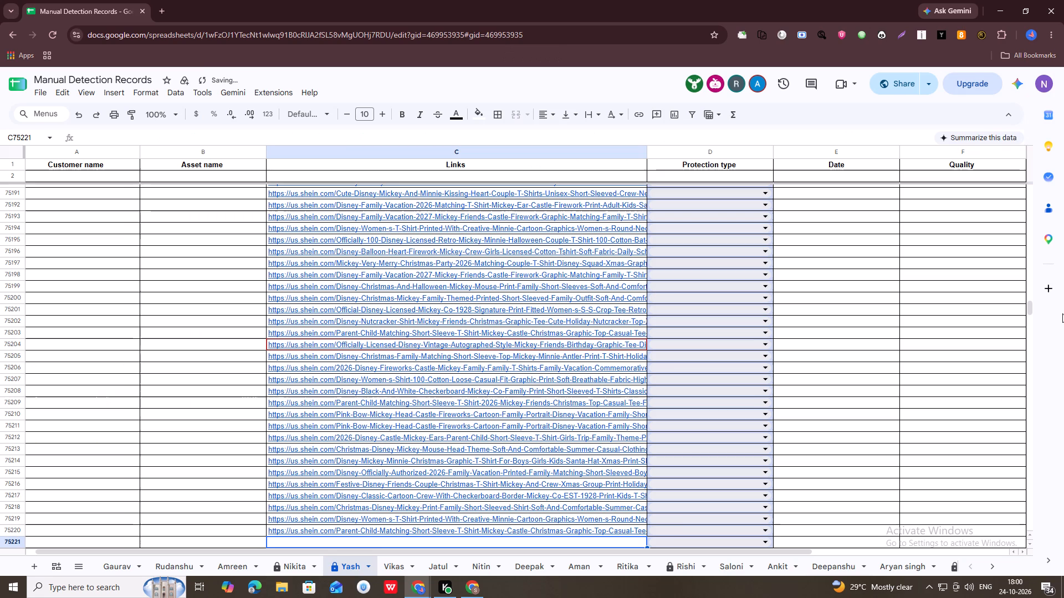
{"action": "key", "text": "ctrl+v"}
{"action": "key", "text": "Down"}
Find the $13.72 Disney Mickey Family Christmas Very Merry T-shirt on SHEIN and copy its link.
{"action": "key", "text": "alt+Tab"}
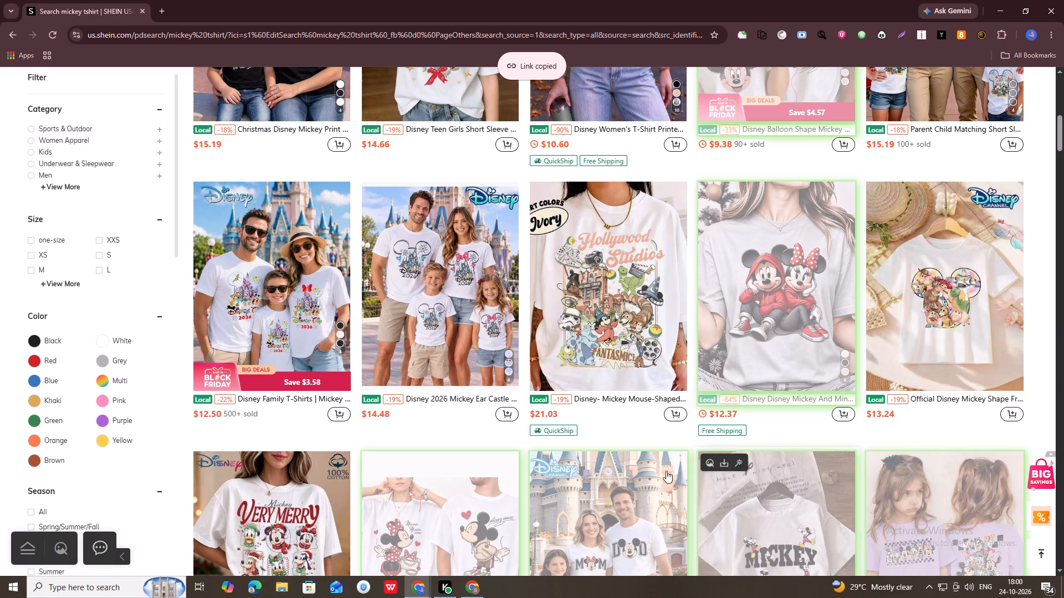
{"action": "scroll", "coordinate": [698, 460], "scroll_direction": "down", "scroll_amount": 4}
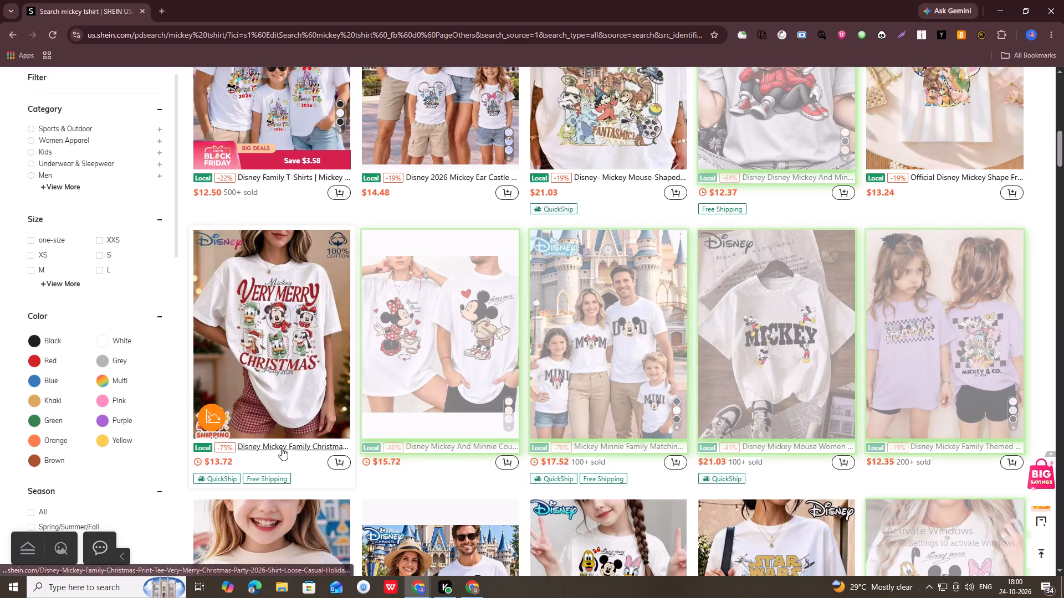
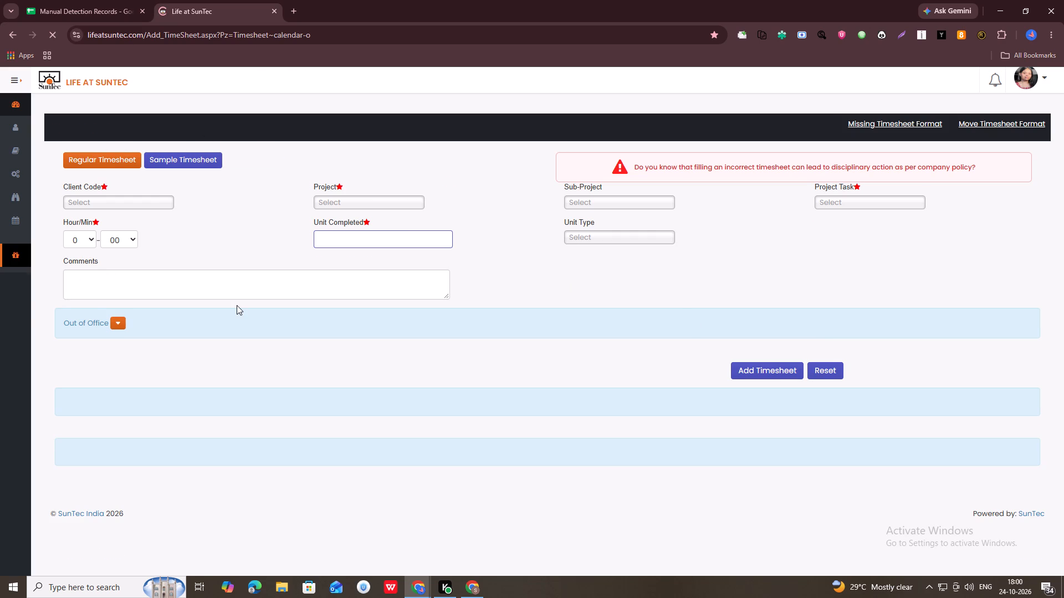
Add a timesheet entry for client R240, project R240-Rudhanshu, task Manual Detection, with 8 hours and 328 units completed.
{"action": "left_click", "coordinate": [135, 244]}
{"action": "type", "text": "r24"}
{"action": "left_click", "coordinate": [204, 276]}
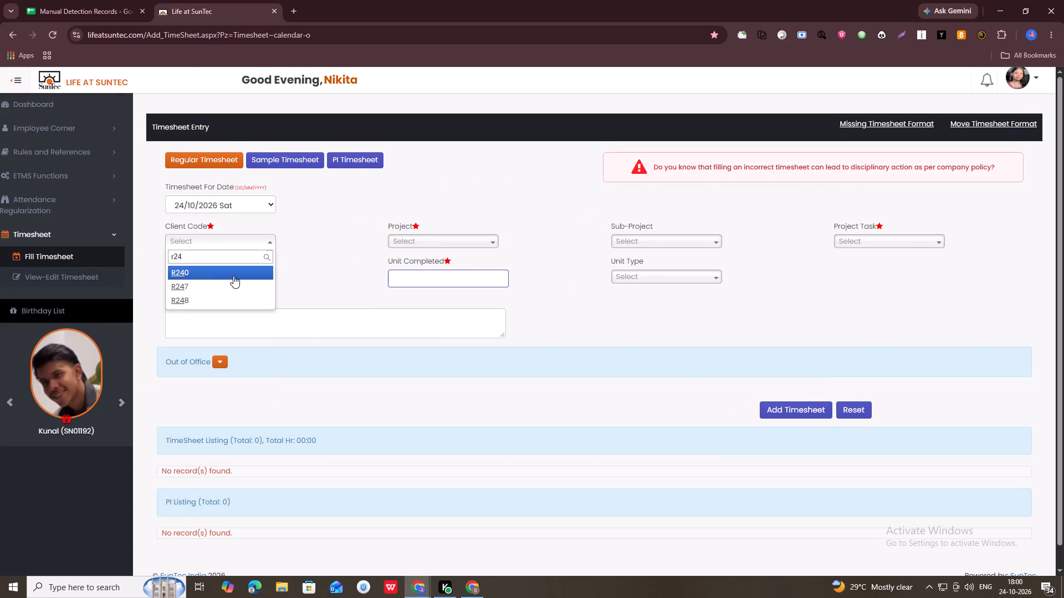
{"action": "left_click", "coordinate": [456, 245]}
{"action": "left_click", "coordinate": [456, 291]}
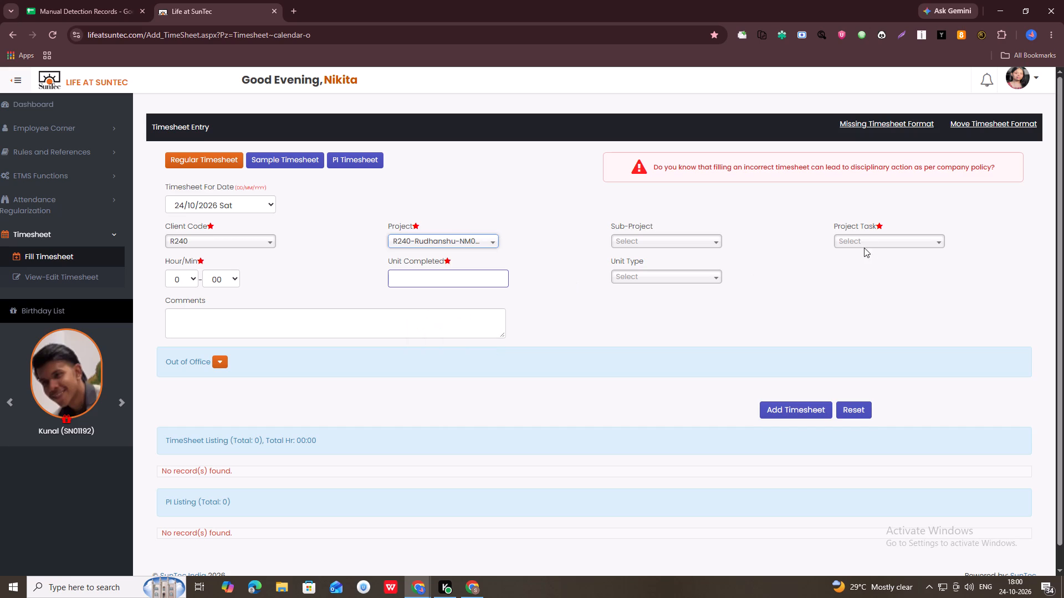
{"action": "left_click", "coordinate": [874, 245]}
{"action": "left_click", "coordinate": [860, 314]}
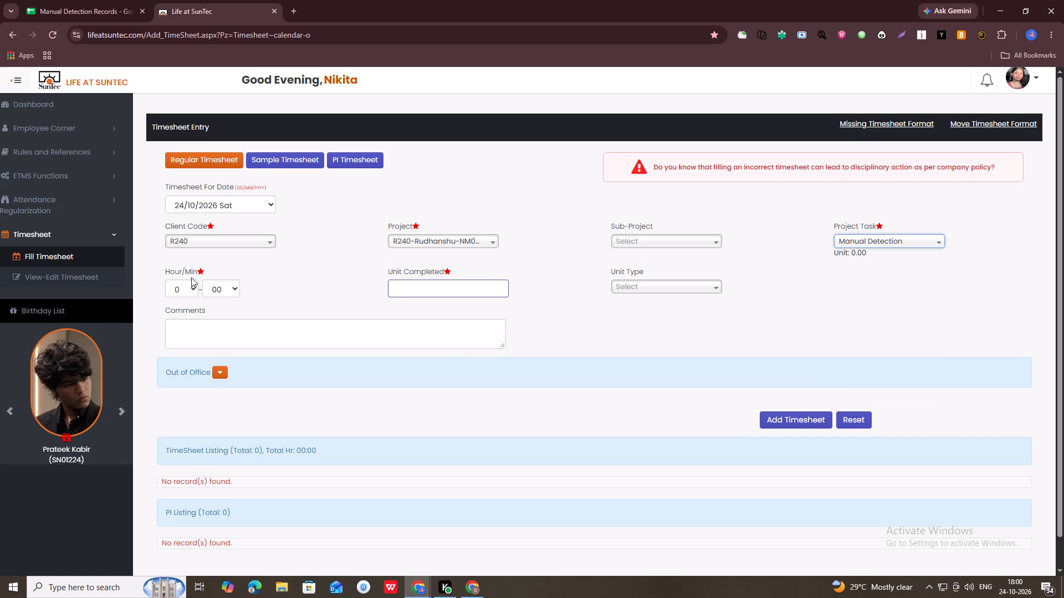
{"action": "left_click", "coordinate": [190, 291]}
{"action": "left_click", "coordinate": [181, 434]}
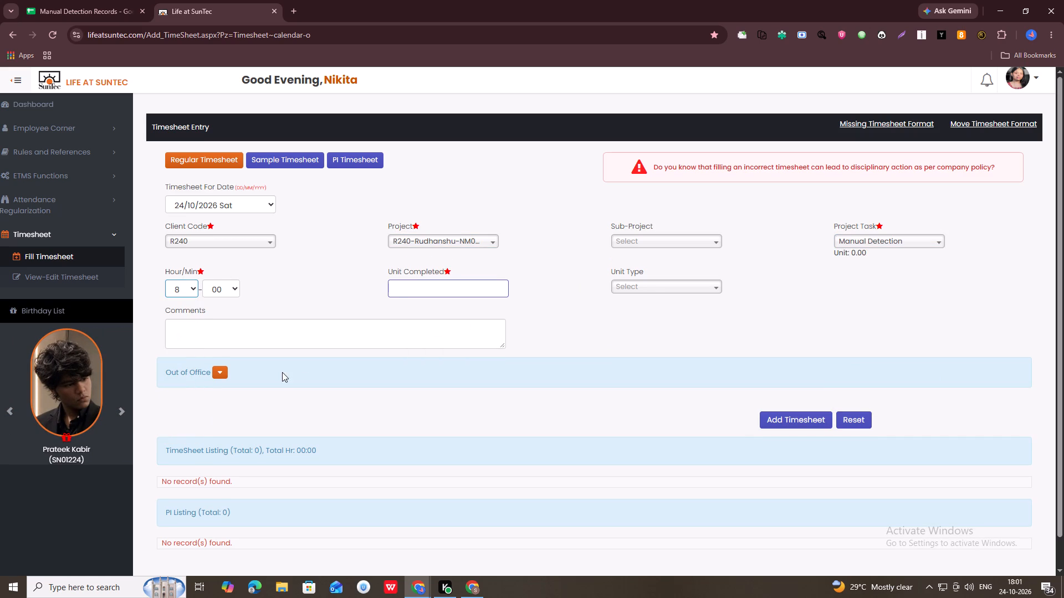
{"action": "left_click", "coordinate": [451, 293]}
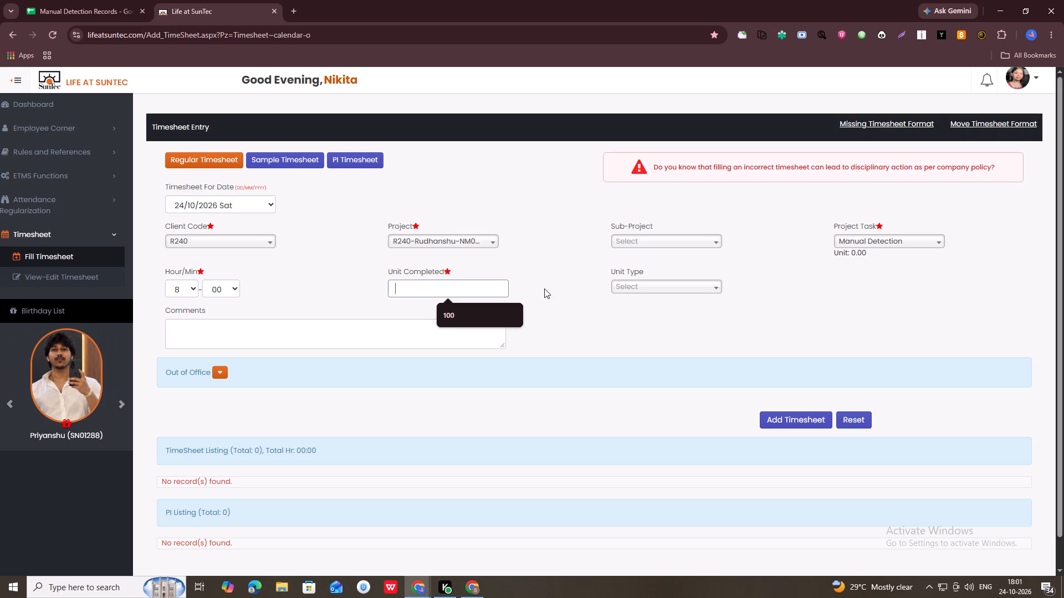
{"action": "type", "text": "328"}
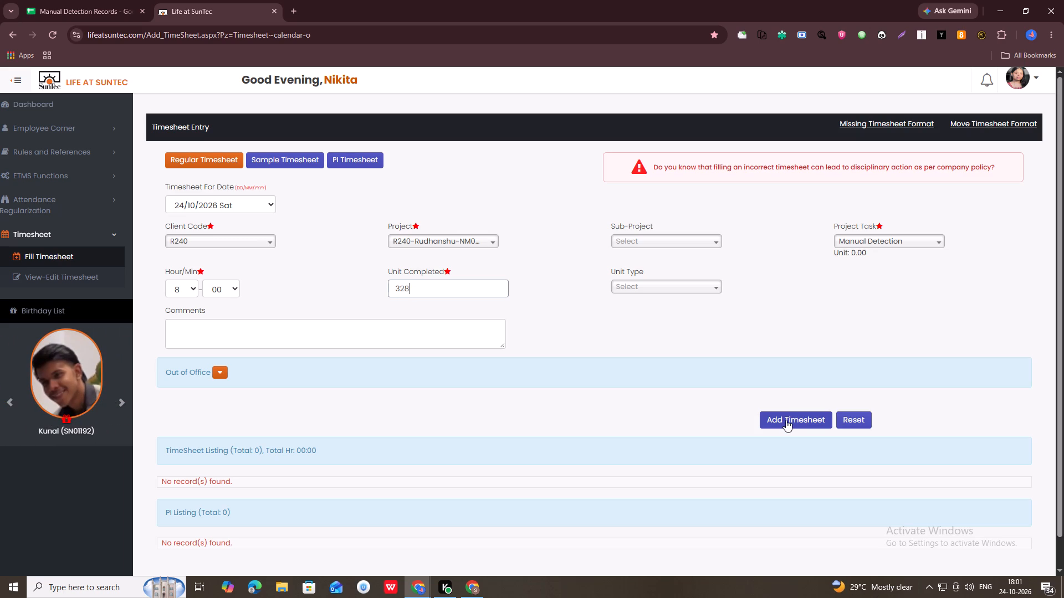
{"action": "left_click", "coordinate": [786, 420]}
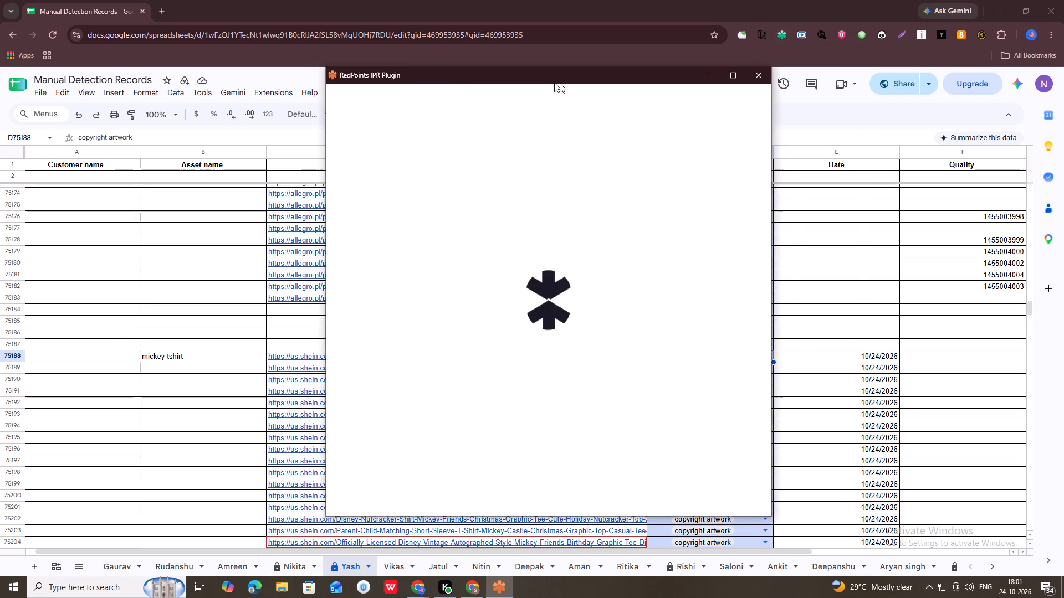
Stop the running task in the RedPoints IPR Plugin, log out and close the plugin window.
{"action": "left_click_drag", "start_coordinate": [560, 83], "coordinate": [638, 81]}
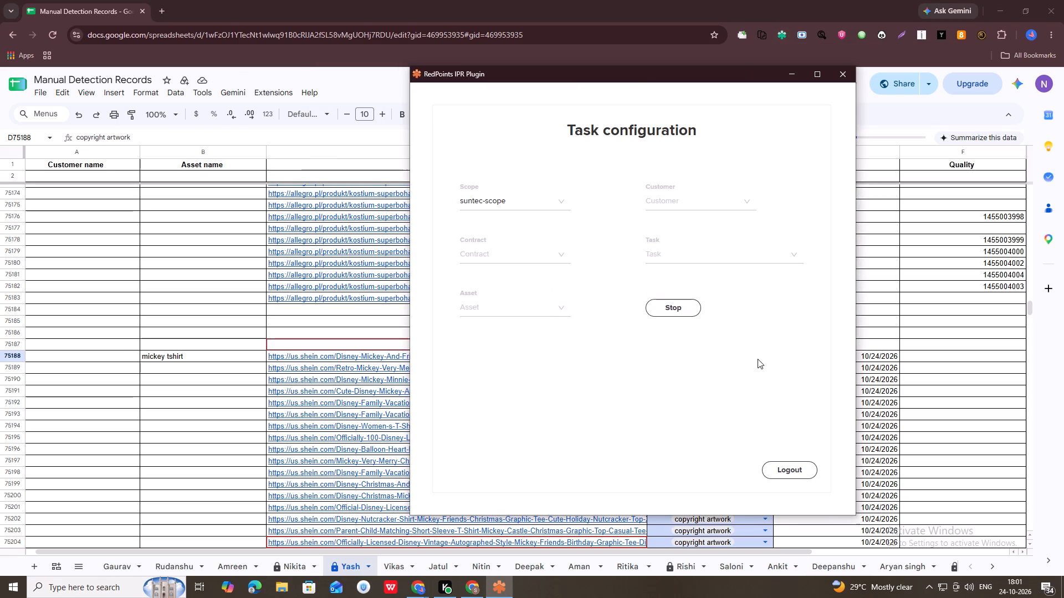
{"action": "left_click", "coordinate": [686, 306]}
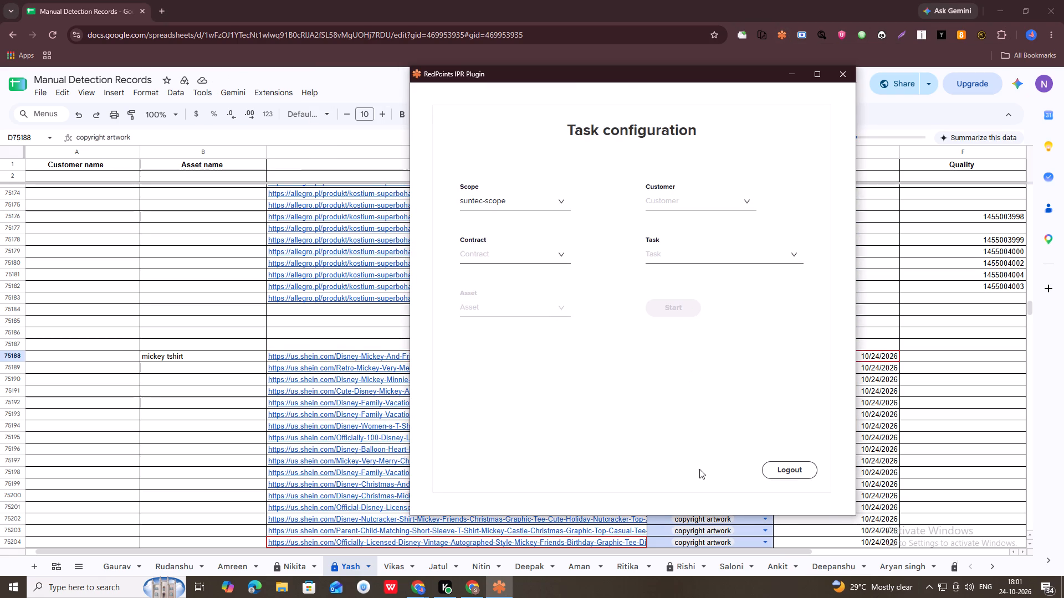
{"action": "left_click", "coordinate": [787, 471]}
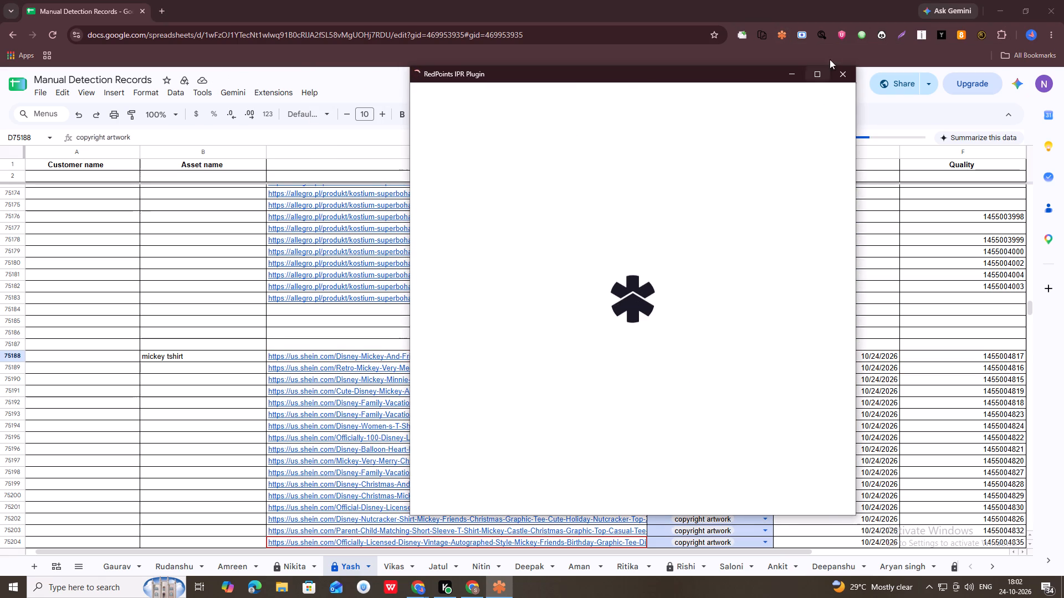
{"action": "left_click", "coordinate": [846, 75]}
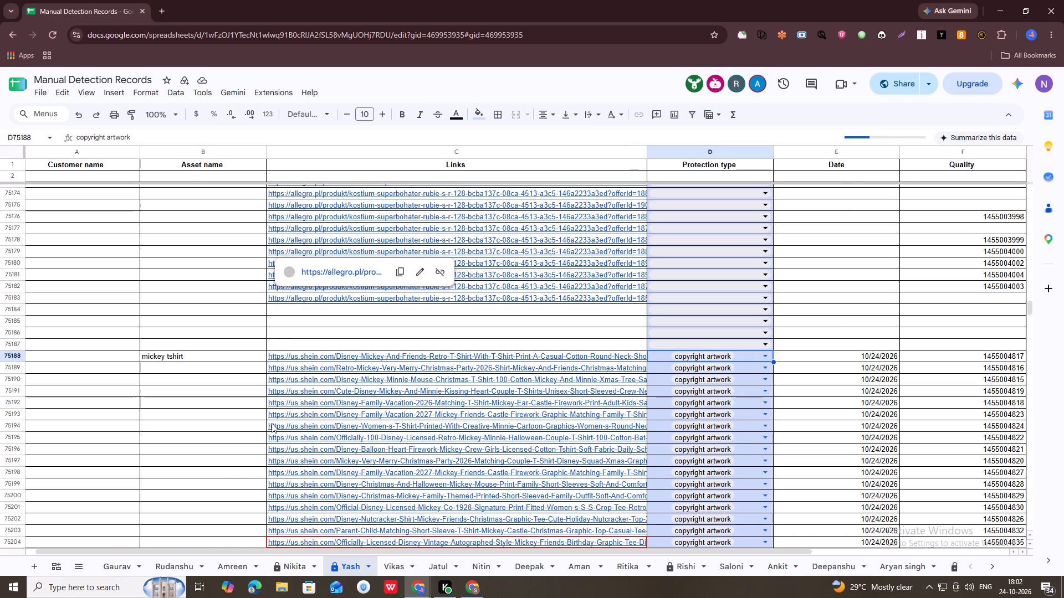
Close all open browser windows: Manual Detection Records, Red Points New Incident, the SHEIN search and the NEW 01 Calendar.
{"action": "left_click", "coordinate": [1050, 13]}
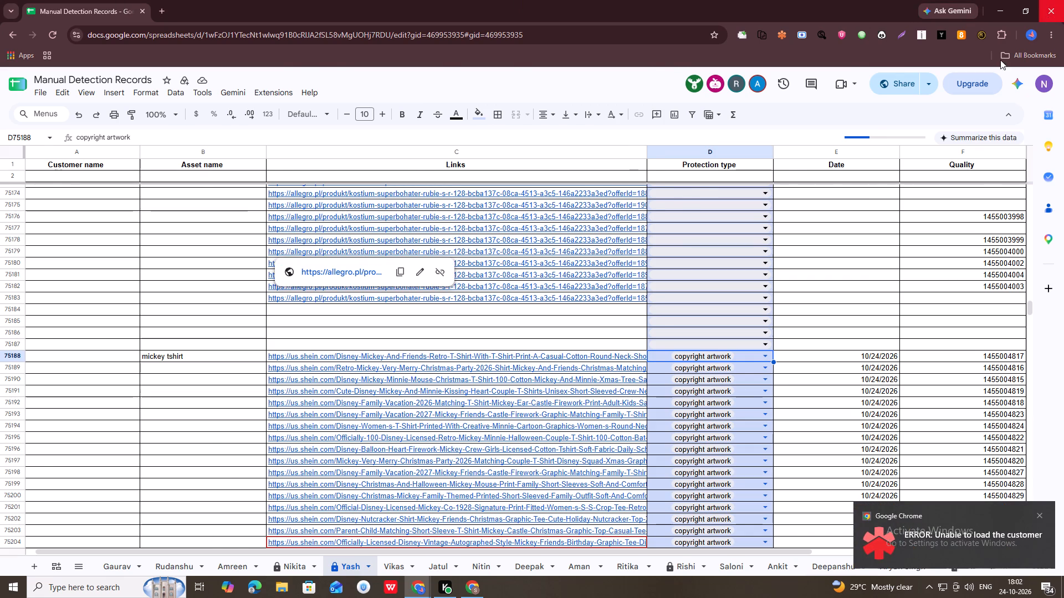
{"action": "left_click", "coordinate": [472, 594]}
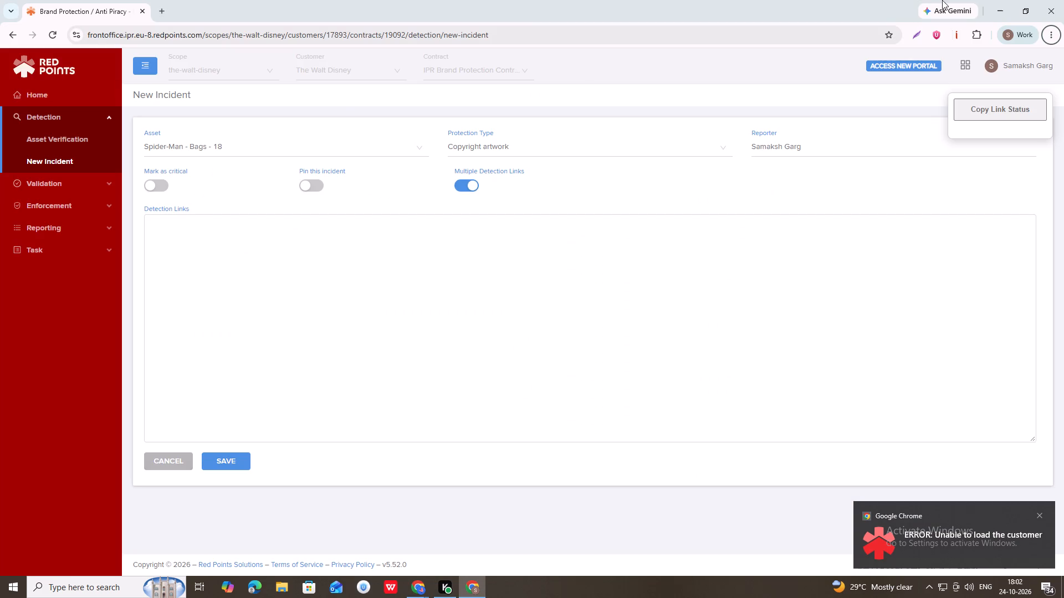
{"action": "left_click", "coordinate": [1056, 10]}
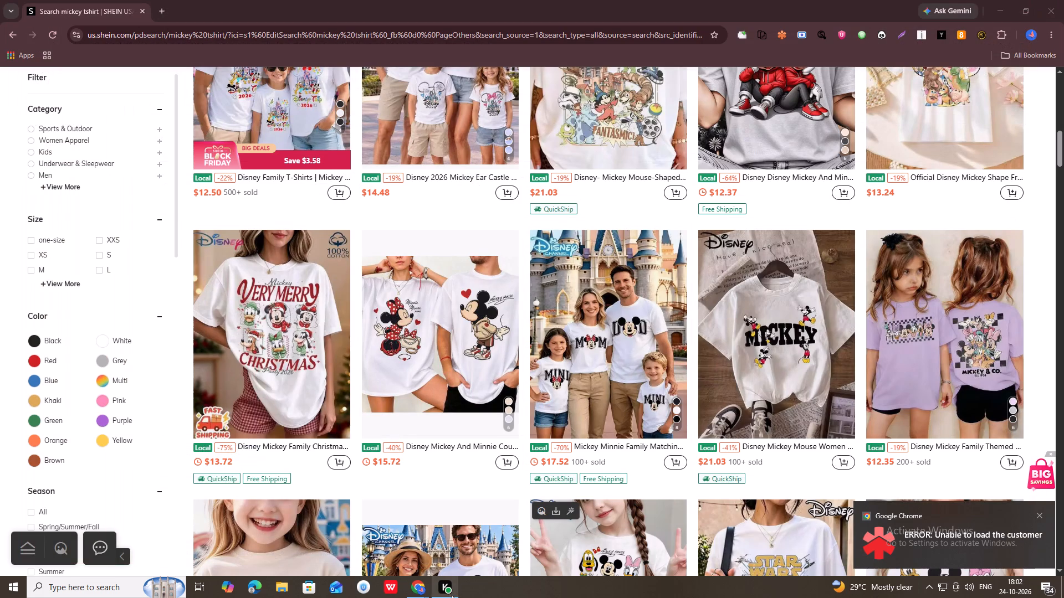
{"action": "left_click", "coordinate": [482, 475]}
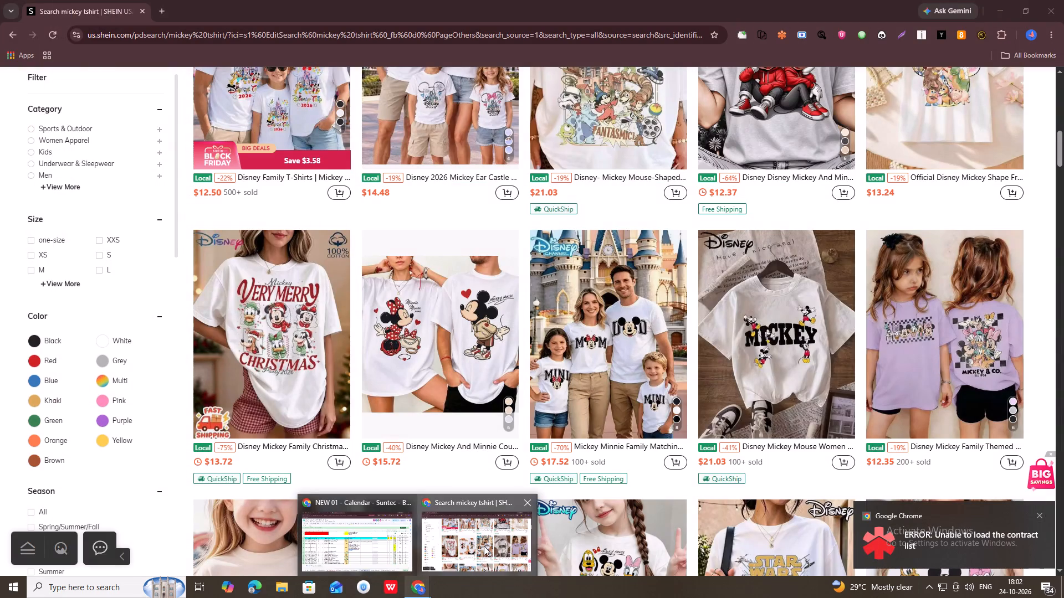
{"action": "left_click", "coordinate": [484, 546]}
{"action": "left_click", "coordinate": [1053, 8]}
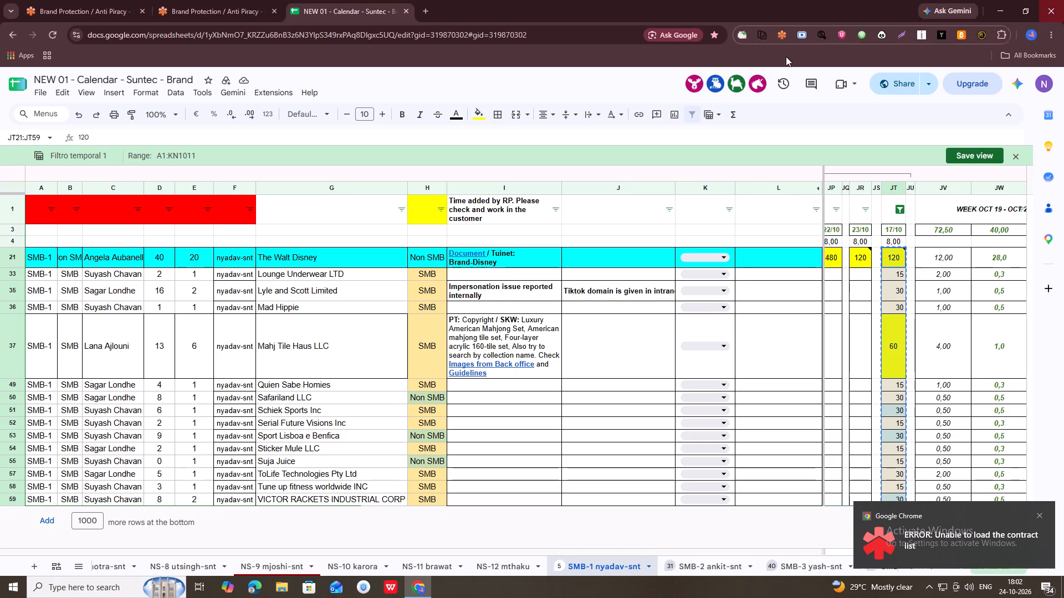
{"action": "left_click", "coordinate": [1048, 4]}
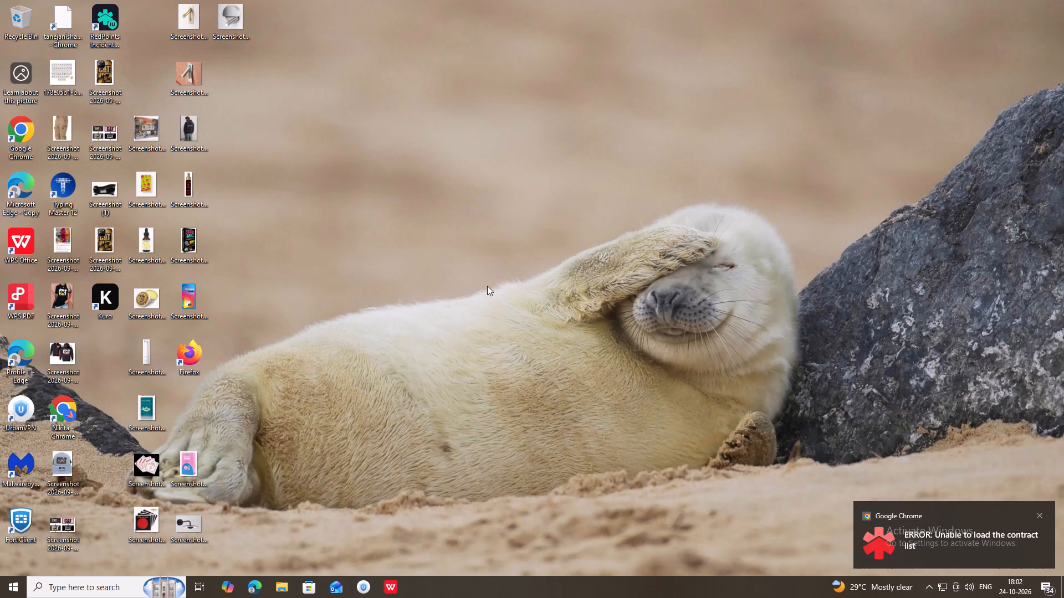
Refresh the desktop twice and shut down the computer.
{"action": "right_click", "coordinate": [517, 261]}
{"action": "left_click", "coordinate": [554, 295]}
{"action": "right_click", "coordinate": [556, 212]}
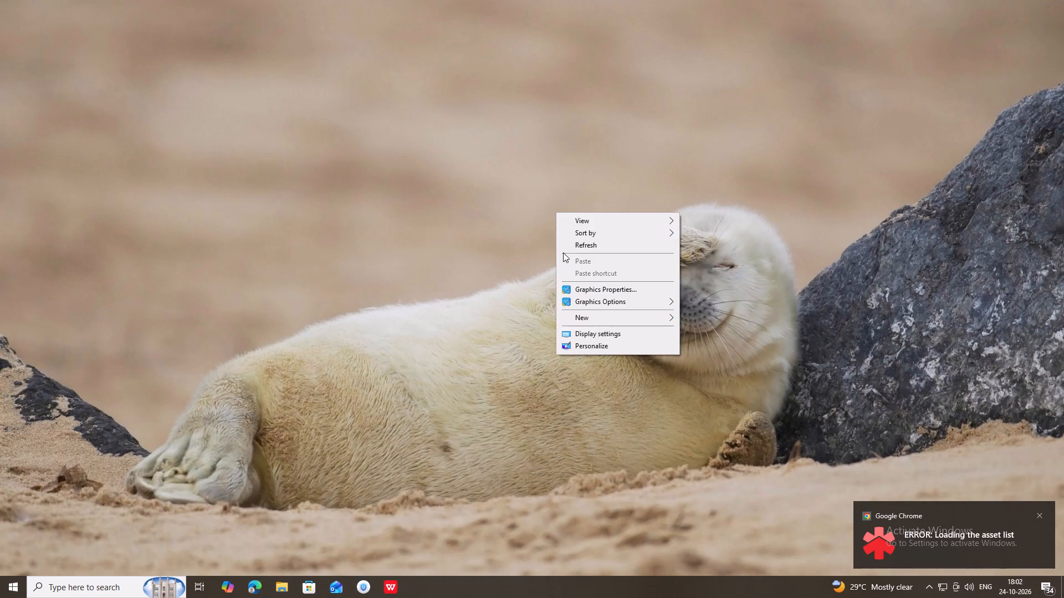
{"action": "left_click", "coordinate": [567, 244]}
{"action": "key", "text": "alt+F4"}
{"action": "key", "text": "Return"}
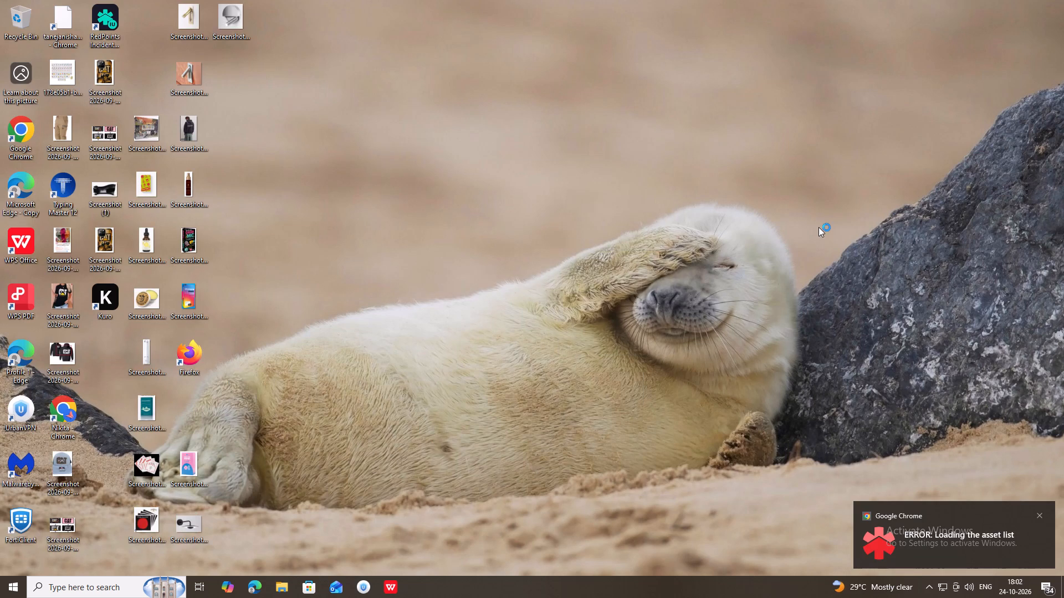